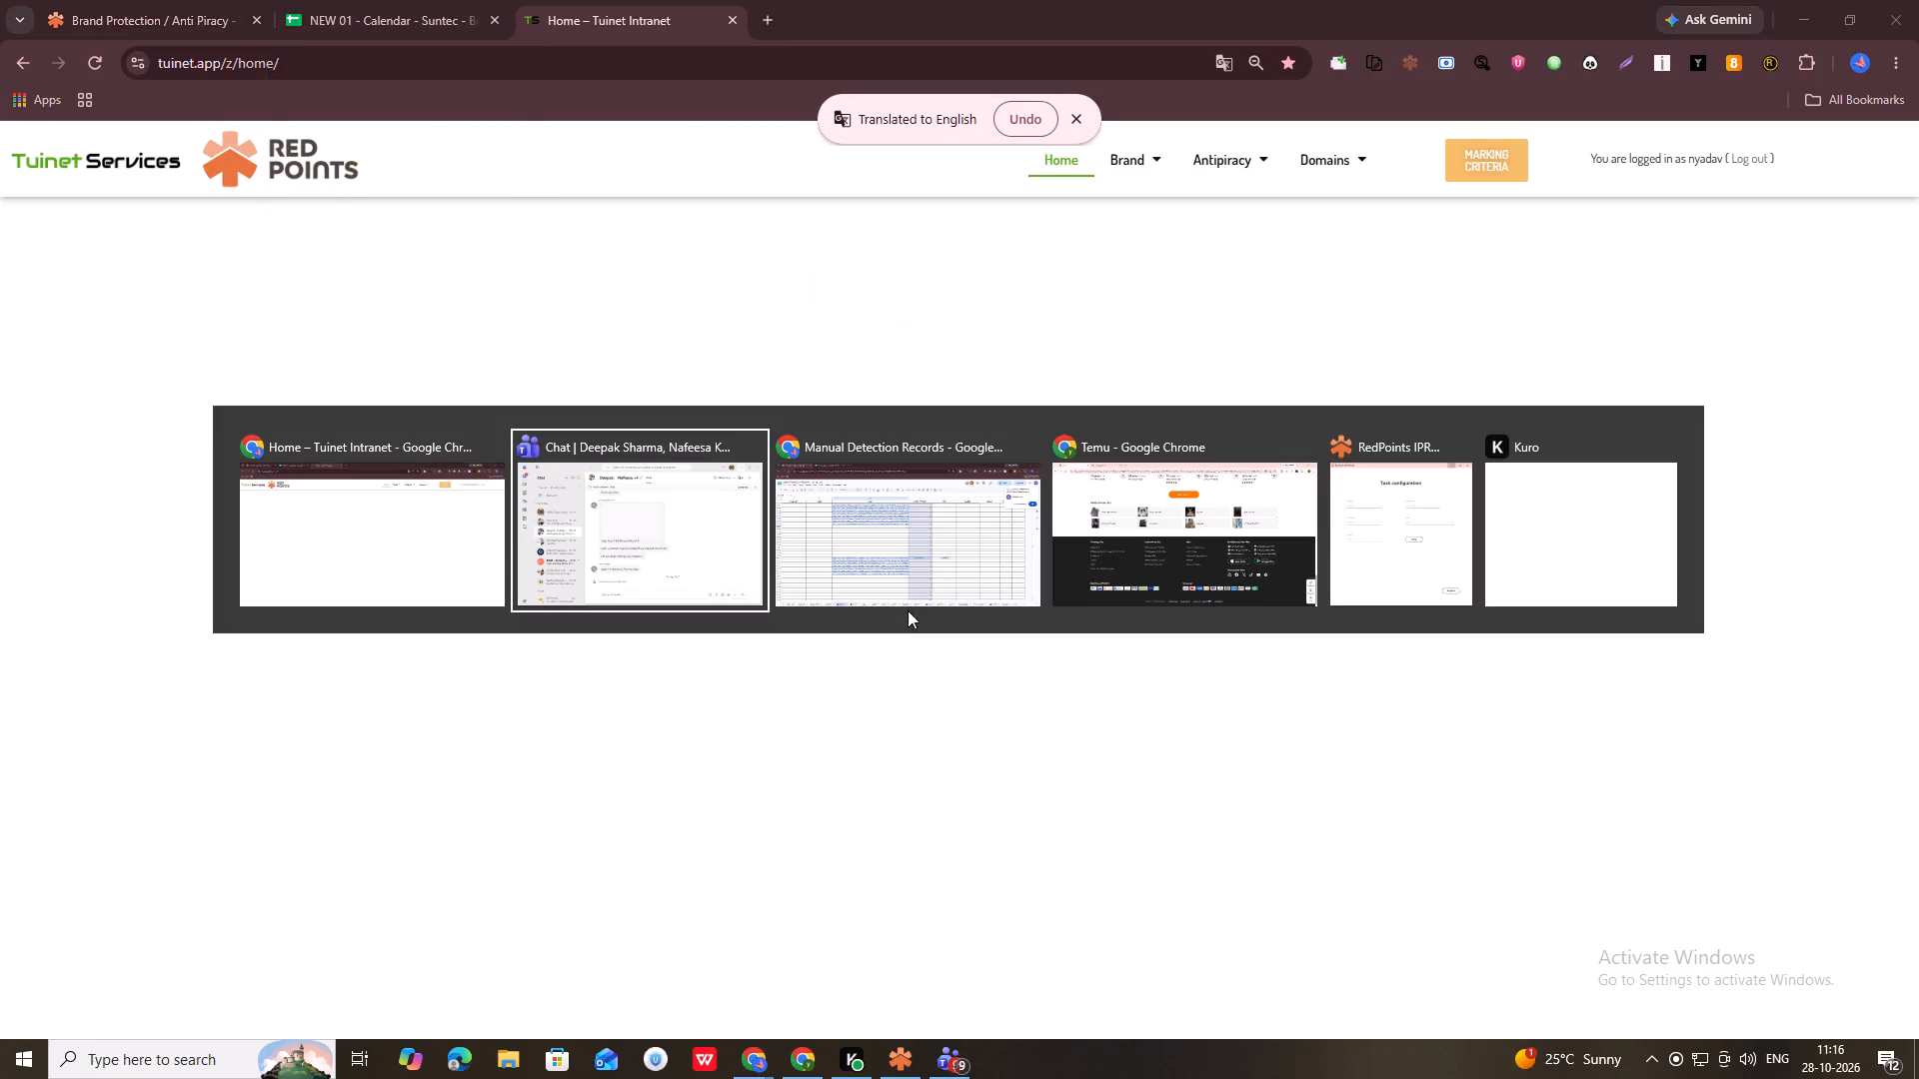
Switch to the Temu window and examine the product listings in the "ovo clothing" search results.
{"action": "left_click", "coordinate": [1161, 517], "text": "alt"}
{"action": "scroll", "coordinate": [1007, 591], "scroll_direction": "up", "scroll_amount": 6}
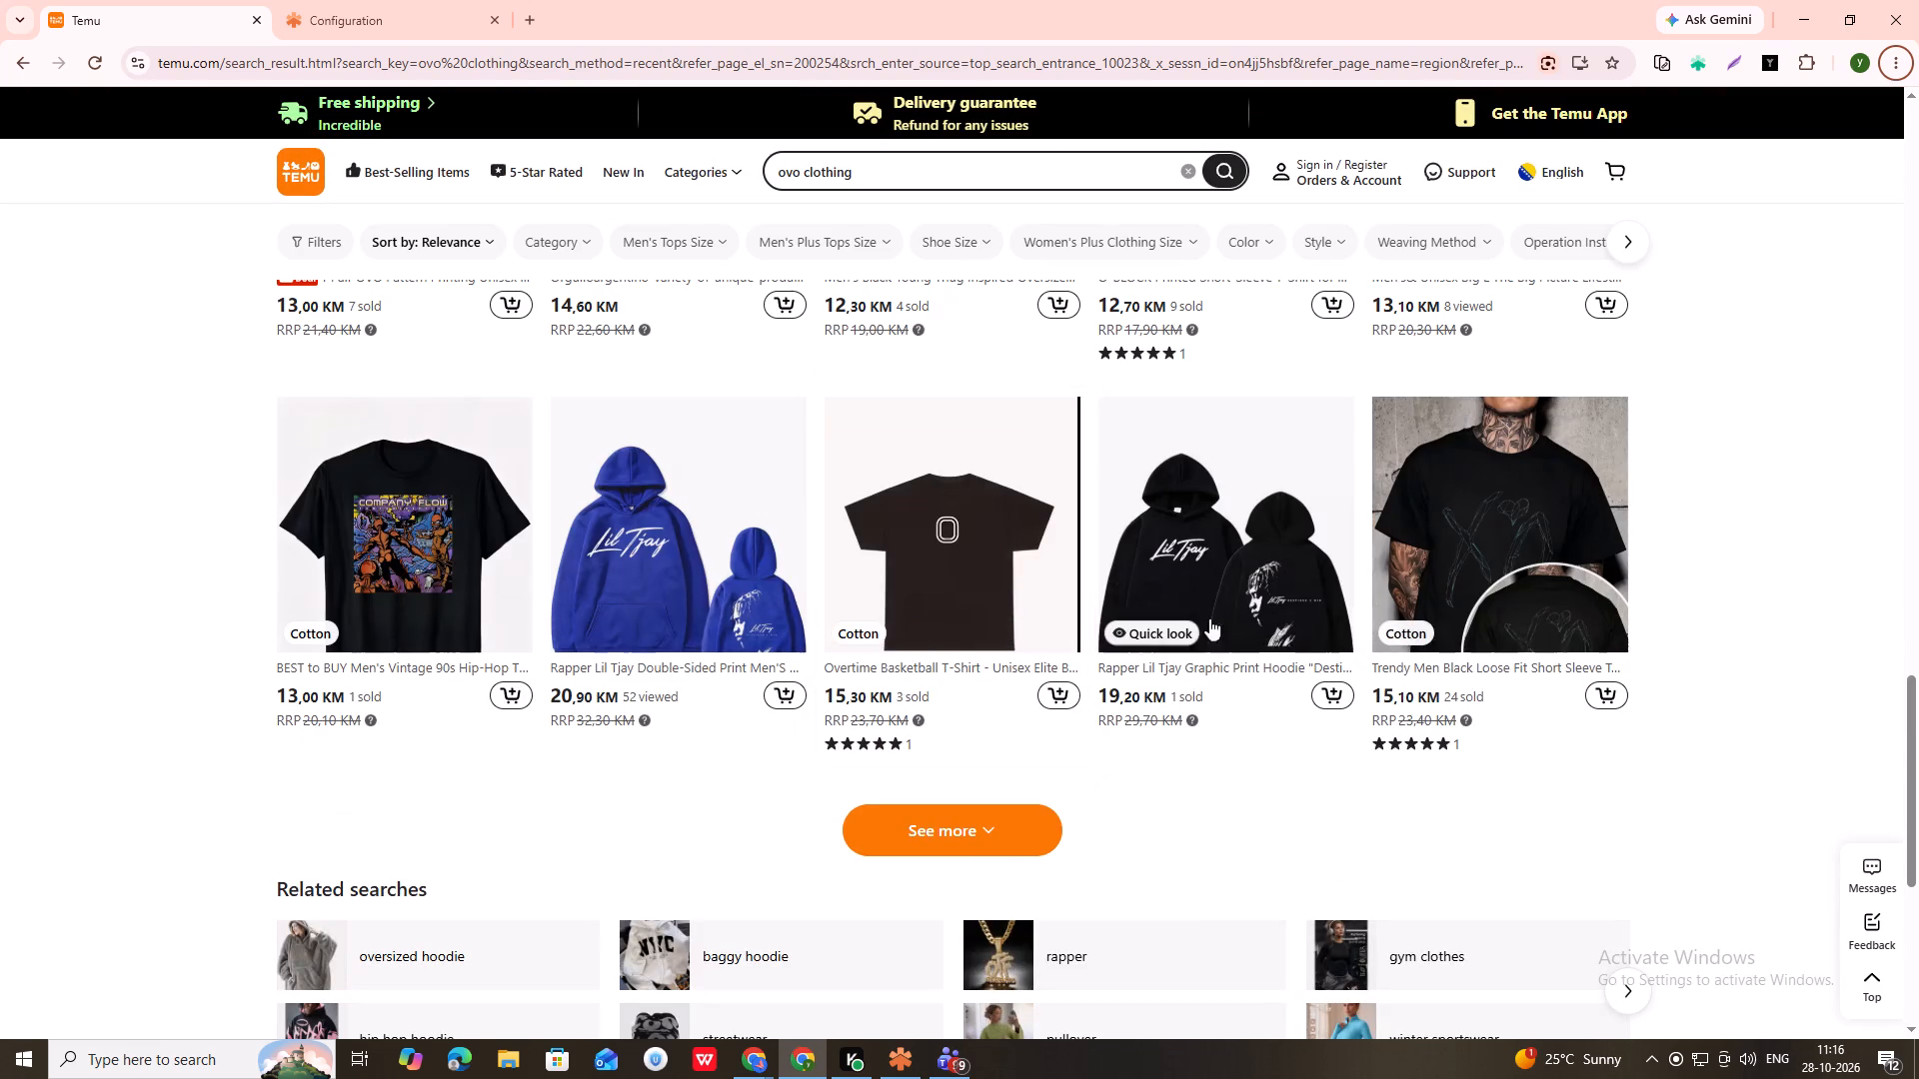
{"action": "scroll", "coordinate": [1252, 611], "scroll_direction": "up", "scroll_amount": 13}
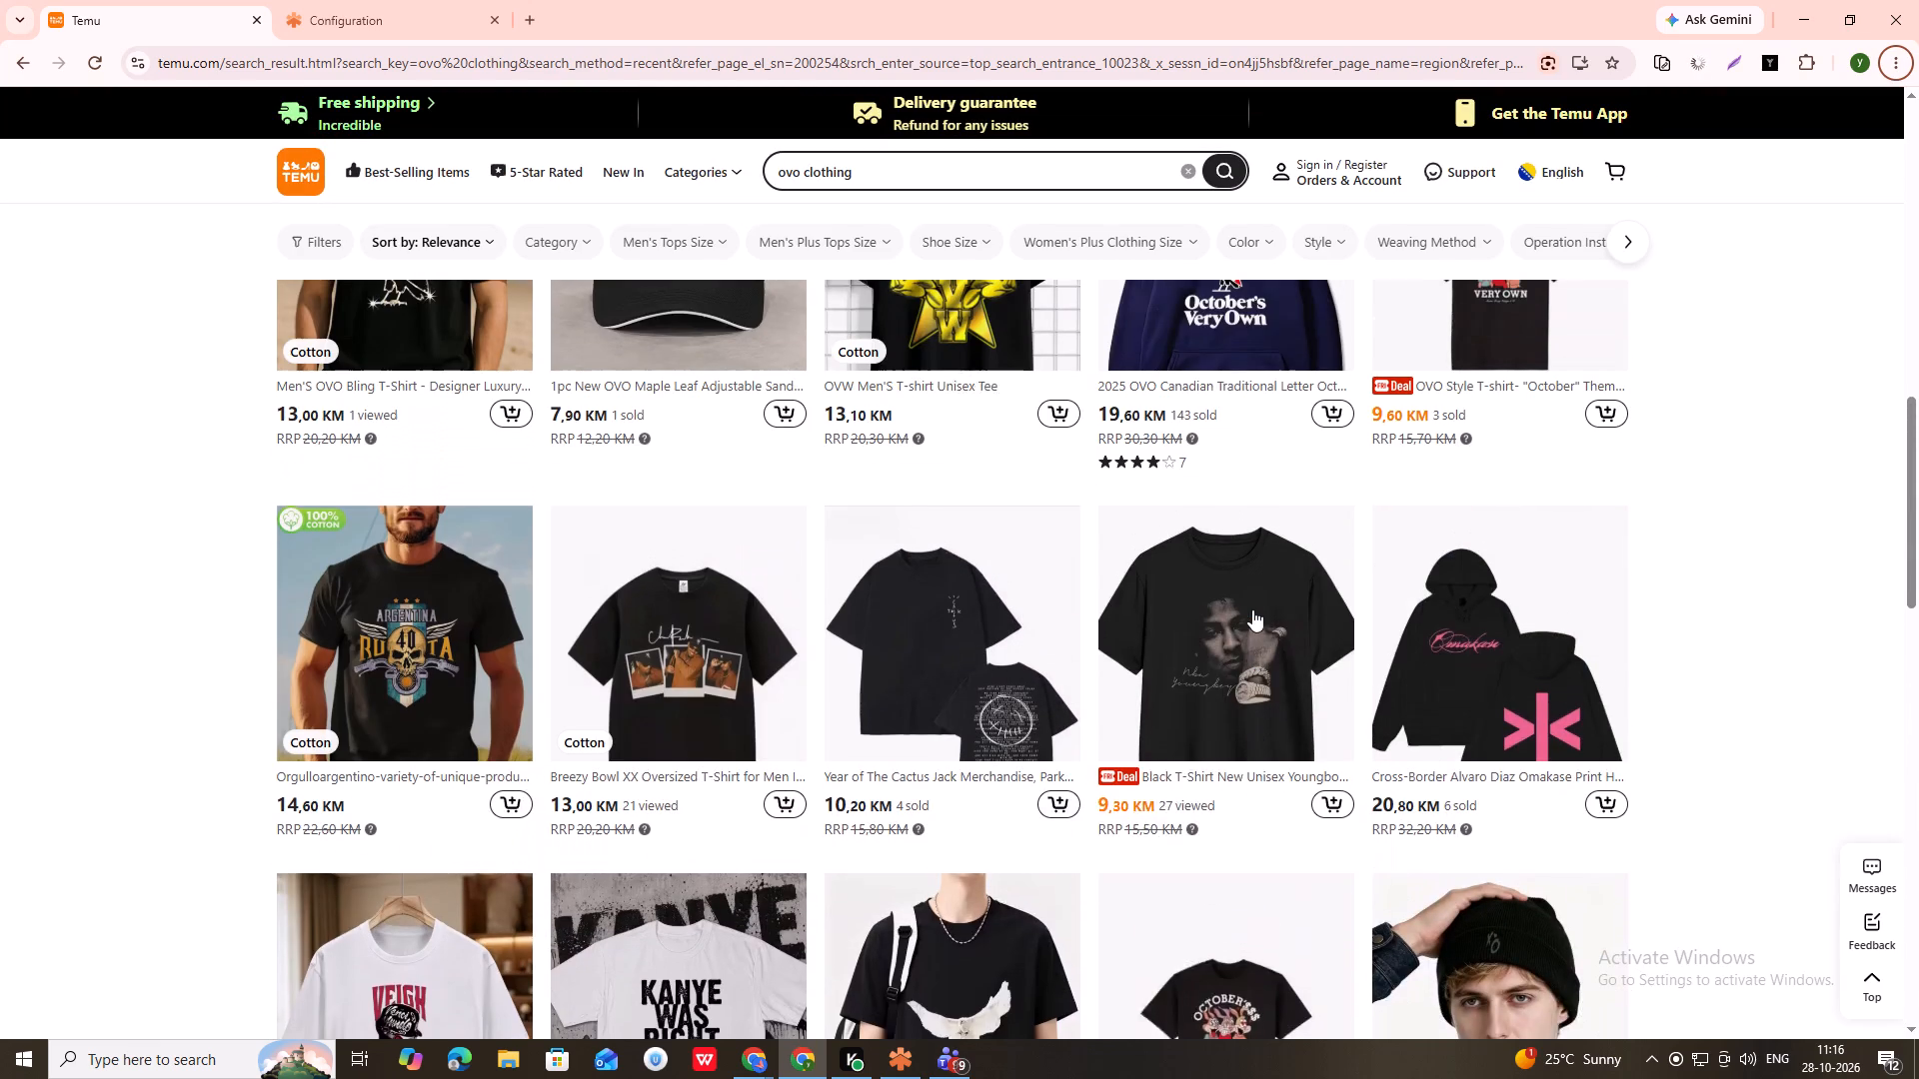
{"action": "scroll", "coordinate": [1252, 609], "scroll_direction": "up", "scroll_amount": 7}
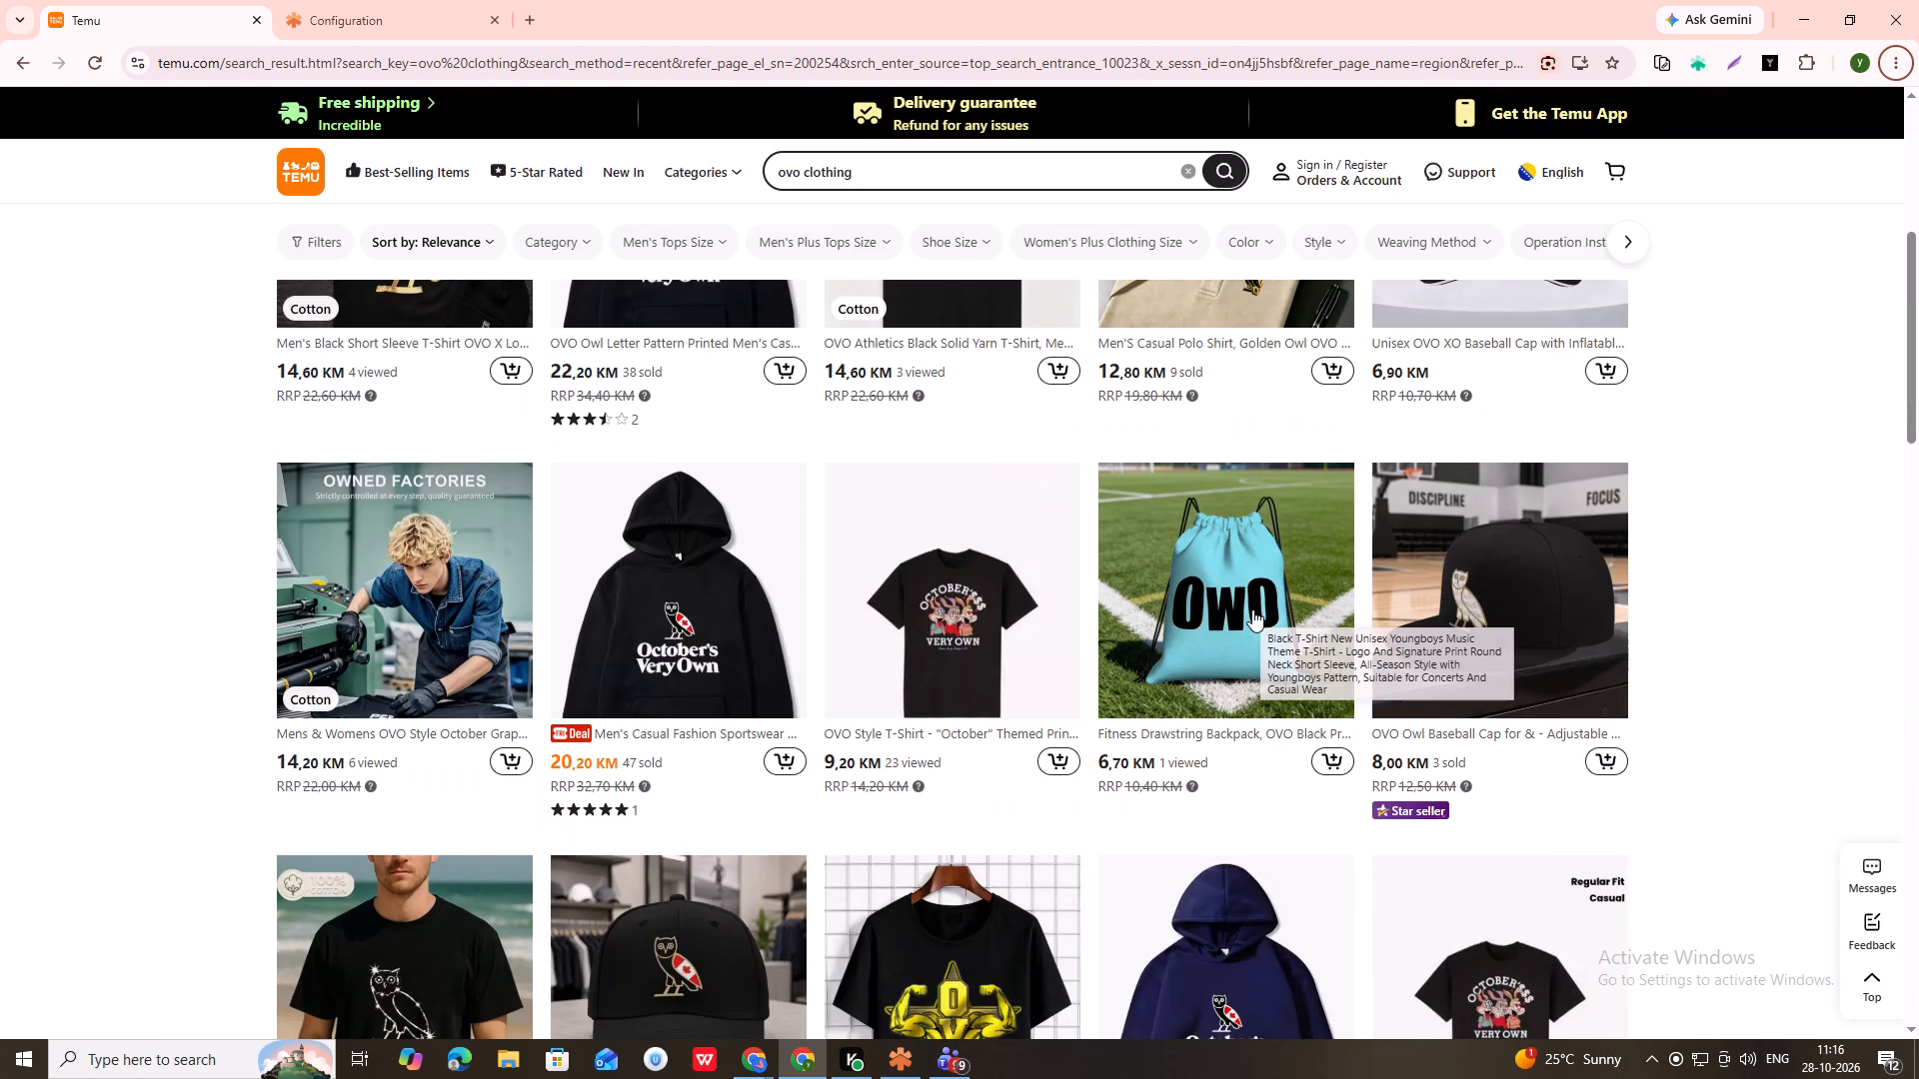
{"action": "scroll", "coordinate": [1252, 609], "scroll_direction": "down", "scroll_amount": 3}
{"action": "key", "text": "Right"}
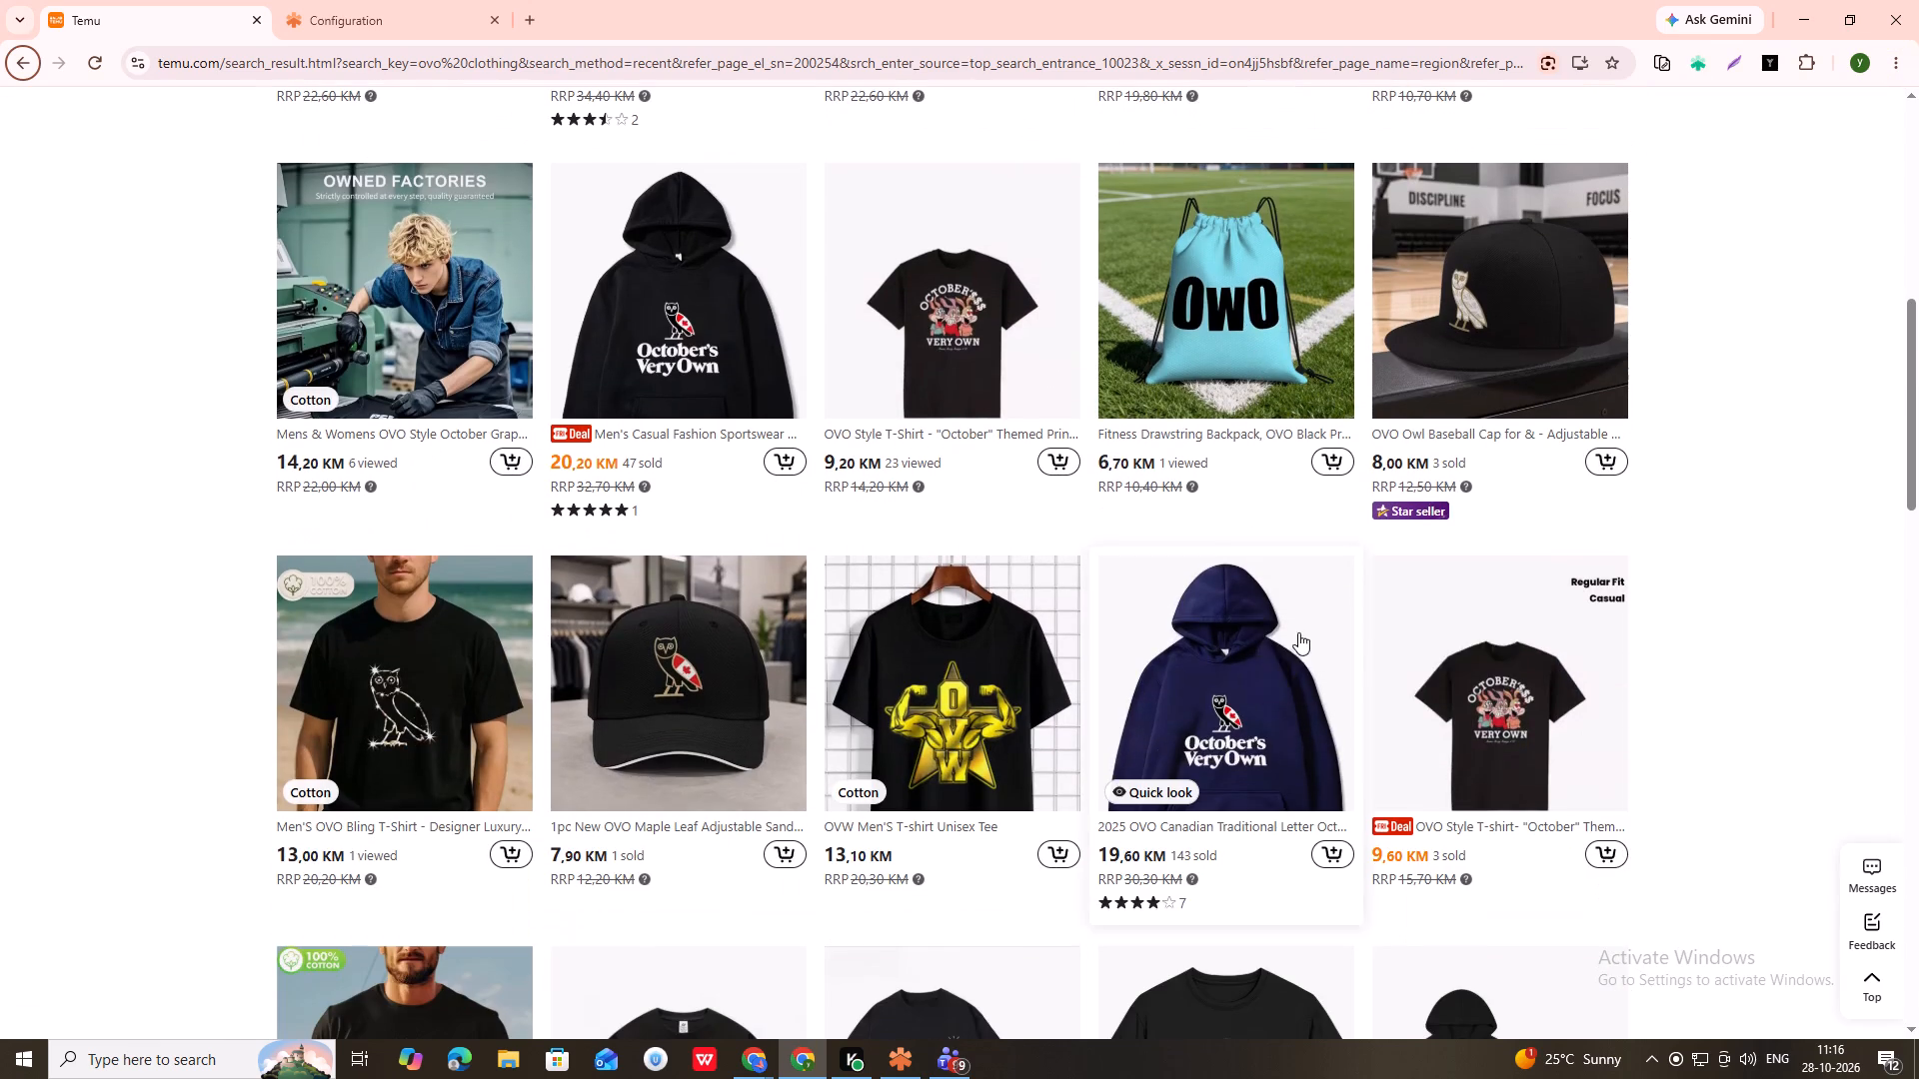
{"action": "scroll", "coordinate": [1298, 632], "scroll_direction": "down", "scroll_amount": 20}
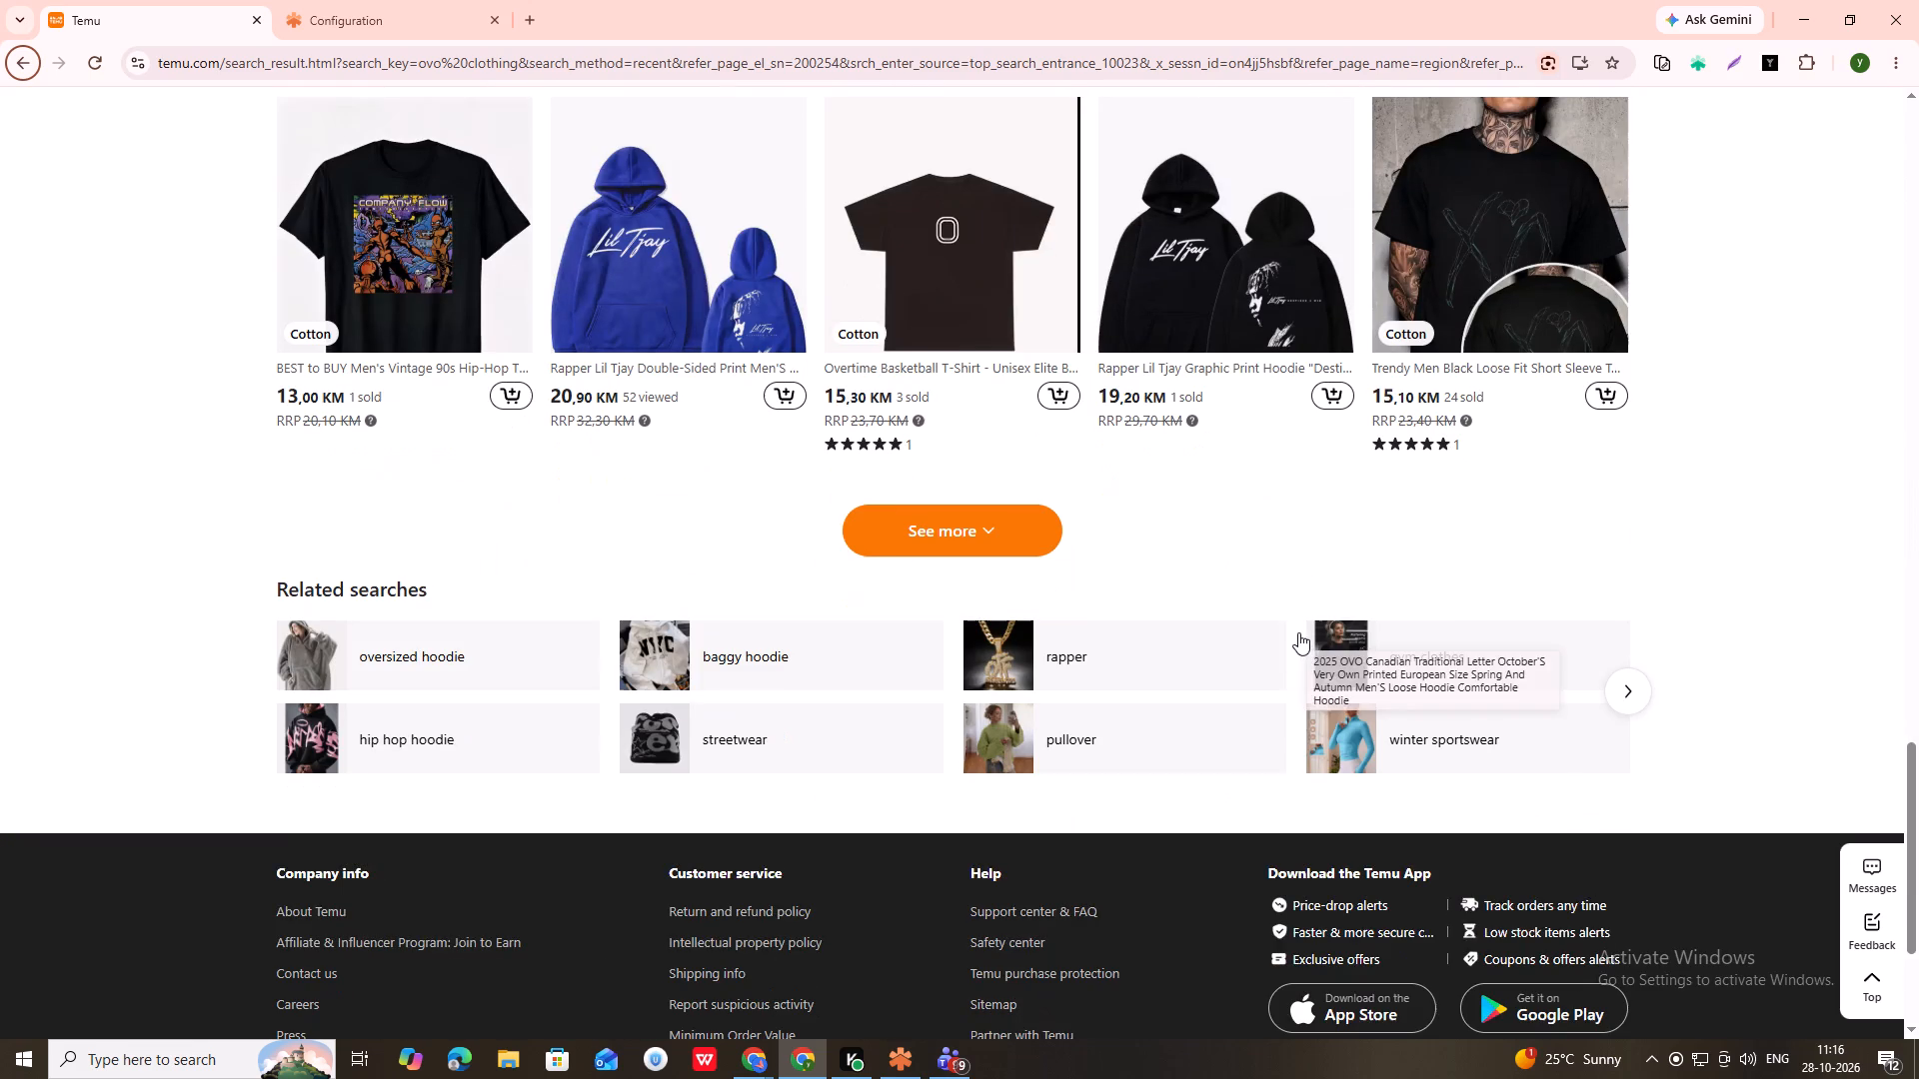
{"action": "scroll", "coordinate": [1300, 600], "scroll_direction": "up", "scroll_amount": 8}
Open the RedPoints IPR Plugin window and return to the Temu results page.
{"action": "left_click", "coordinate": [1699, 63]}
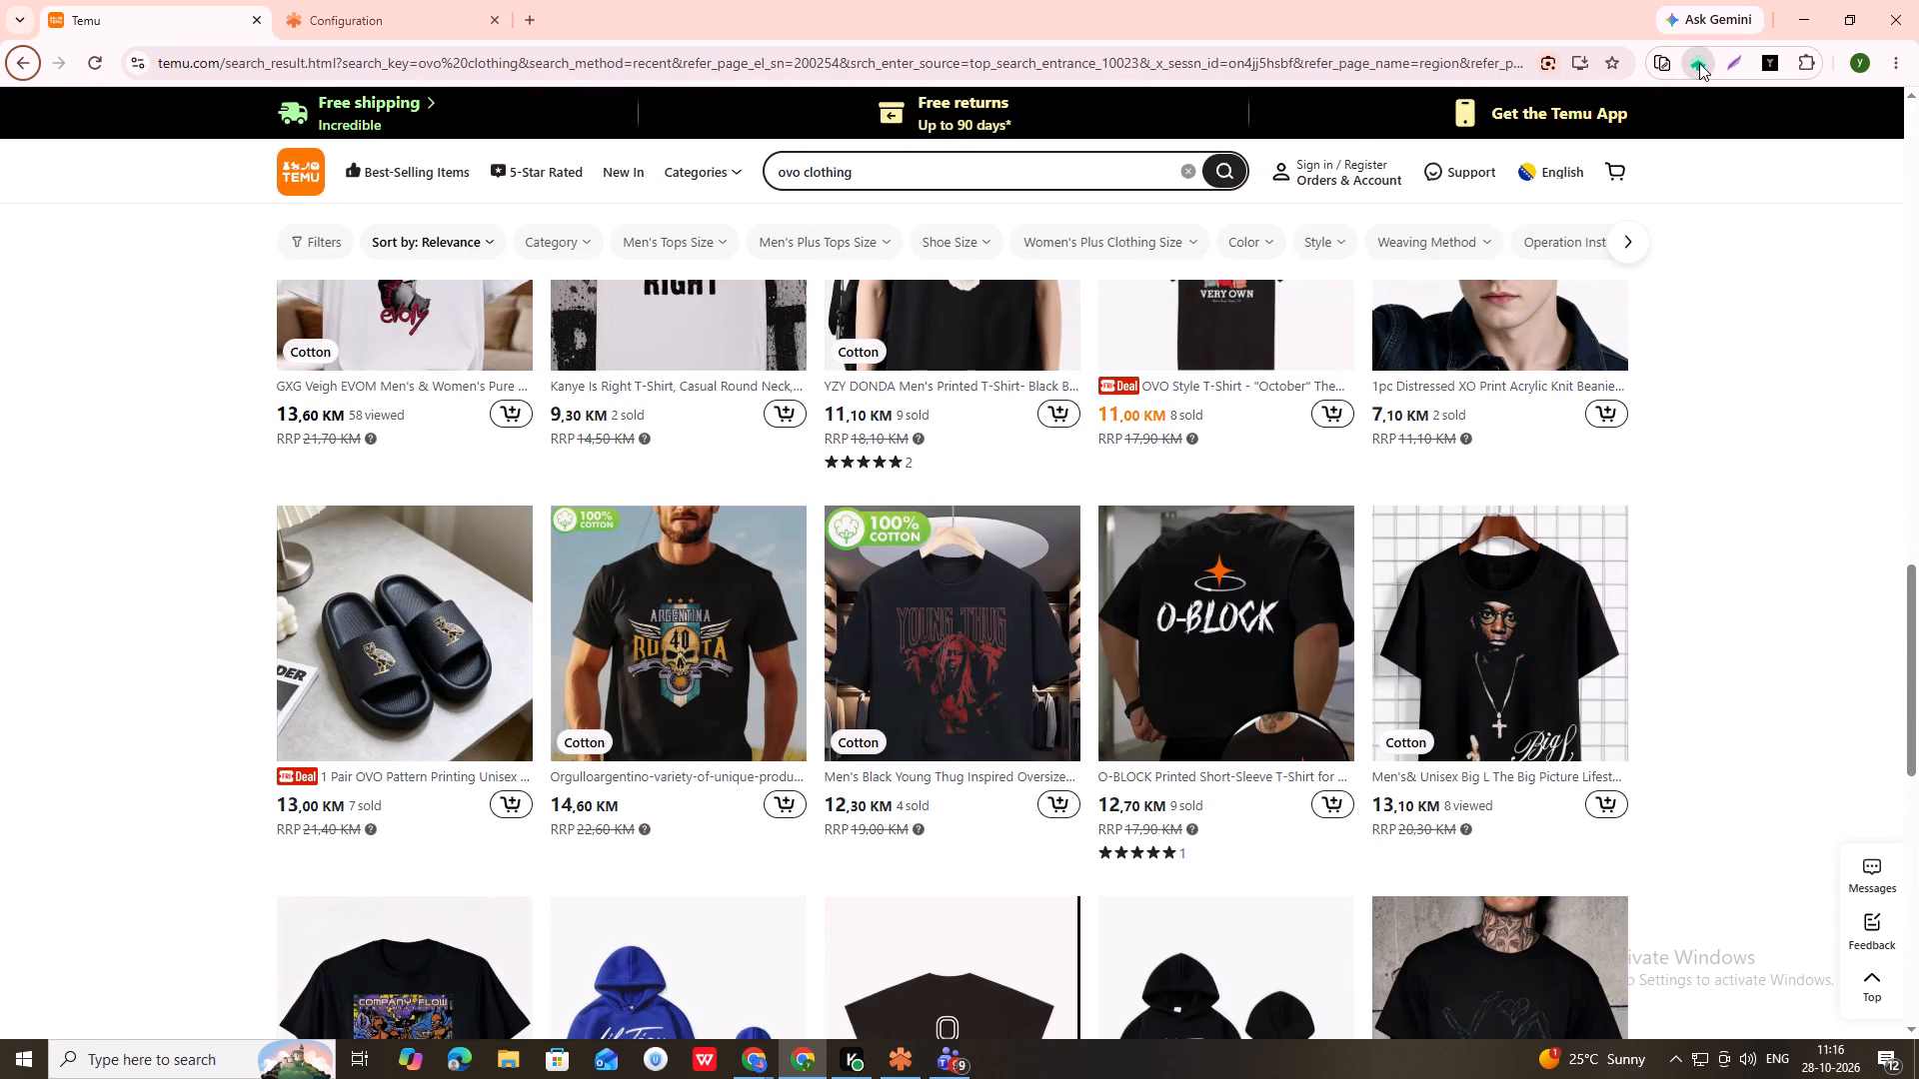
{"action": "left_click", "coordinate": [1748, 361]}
Change the Temu shopping country/region to Belgium and confirm the change.
{"action": "left_click", "coordinate": [1556, 173]}
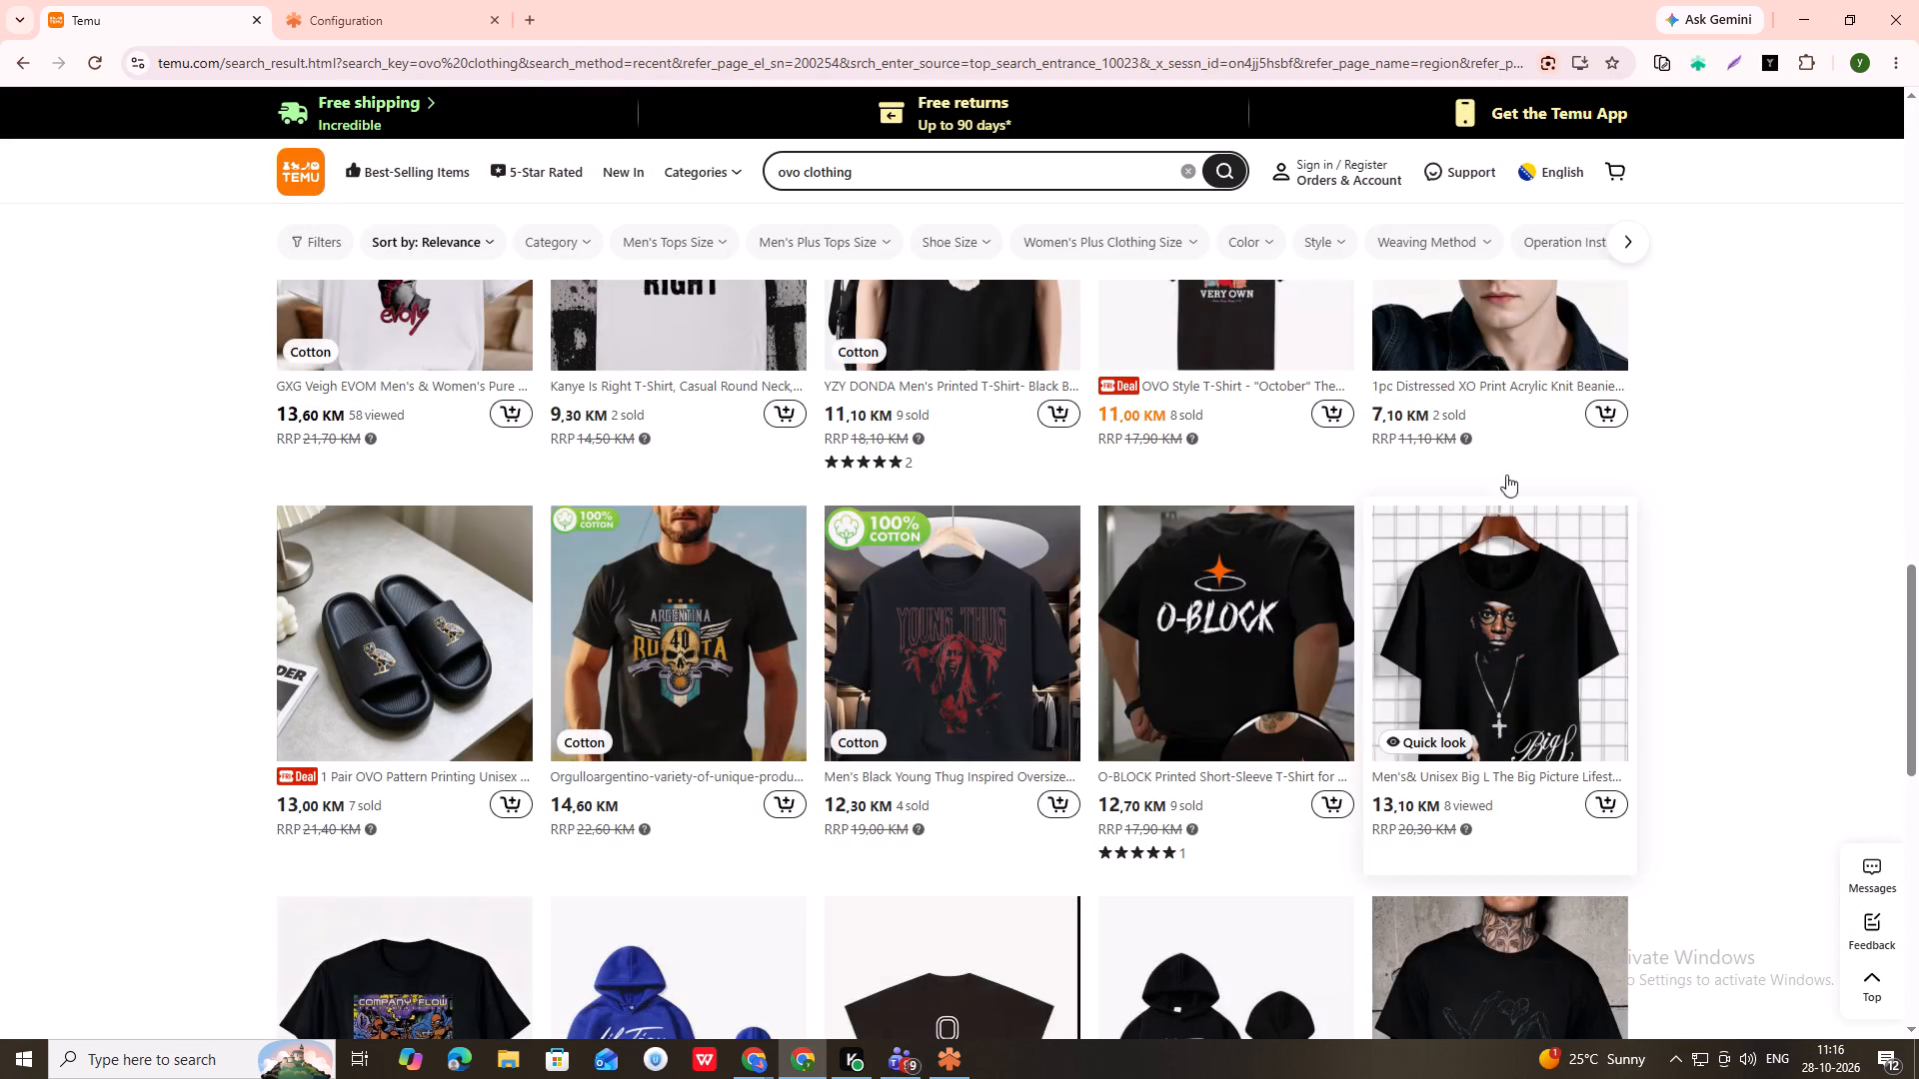
{"action": "left_click", "coordinate": [1549, 168]}
{"action": "left_click", "coordinate": [1518, 551]}
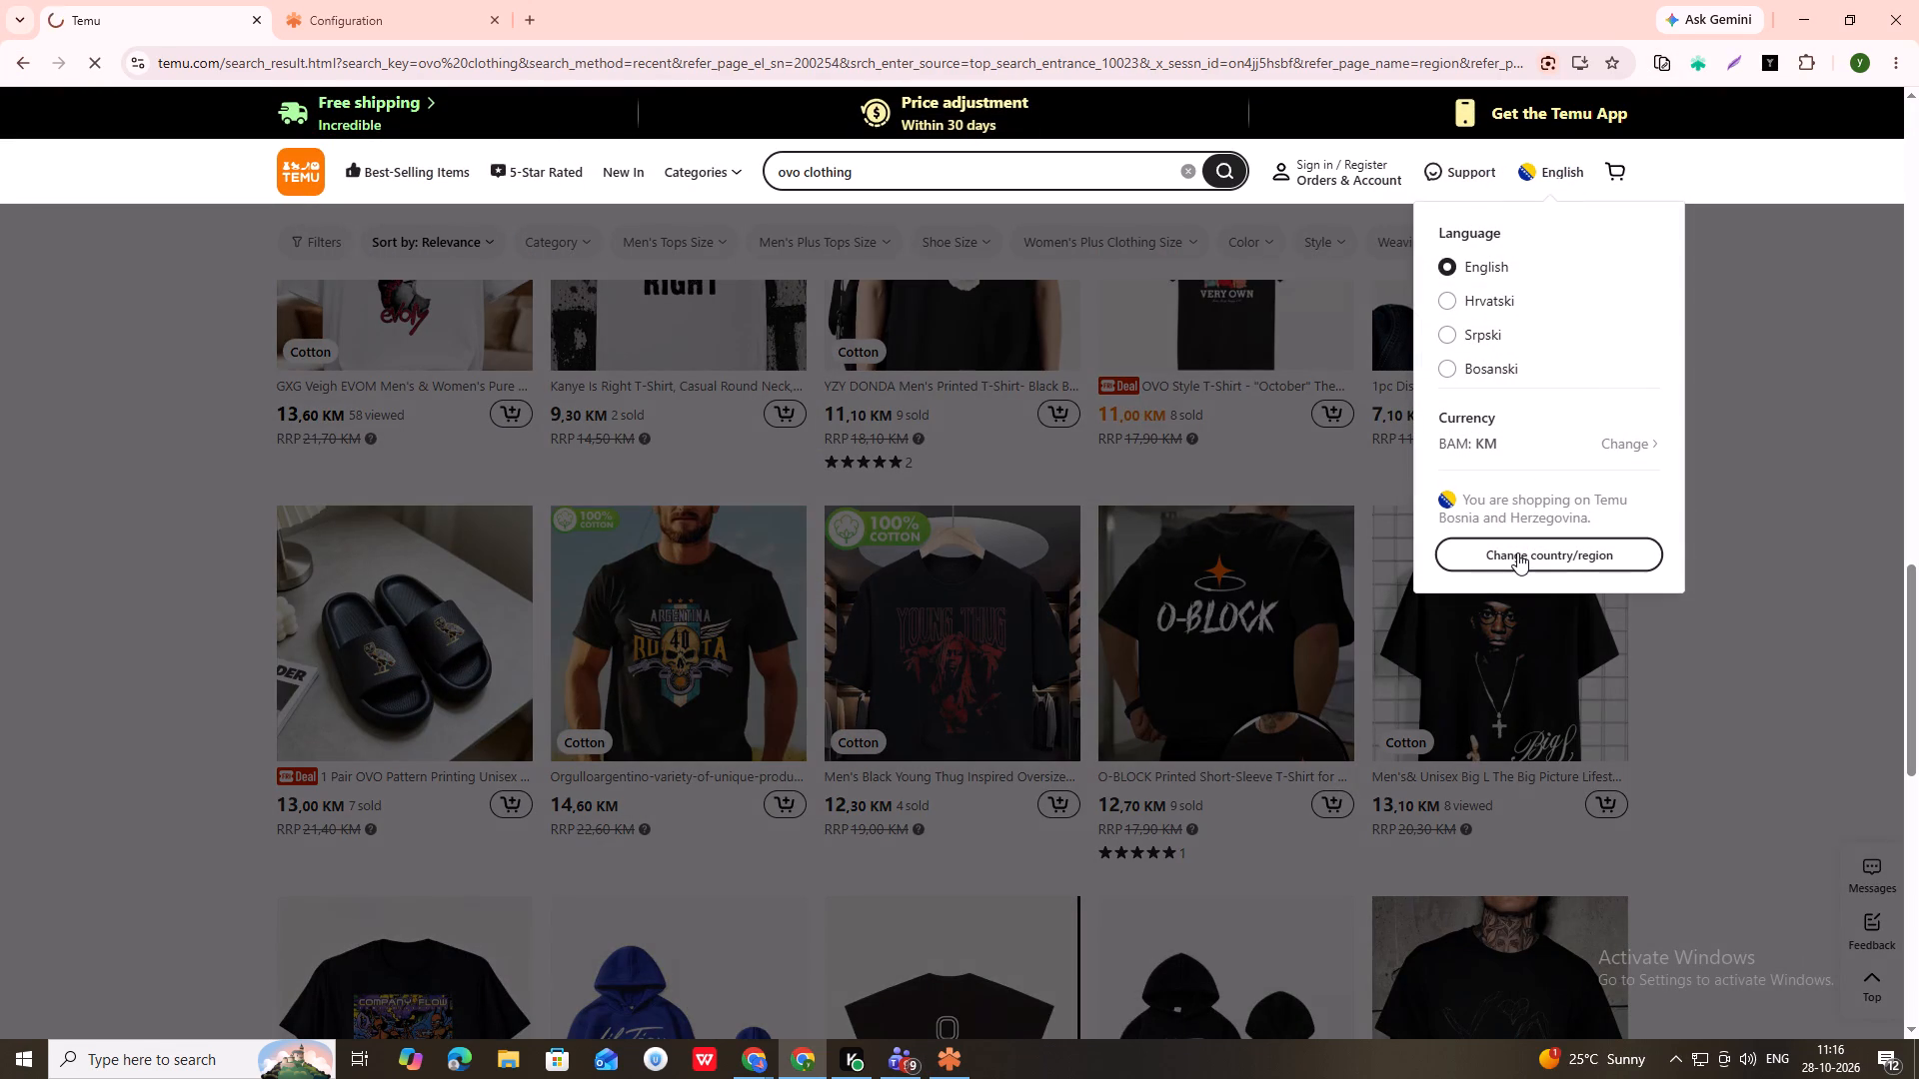
{"action": "left_click", "coordinate": [787, 320]}
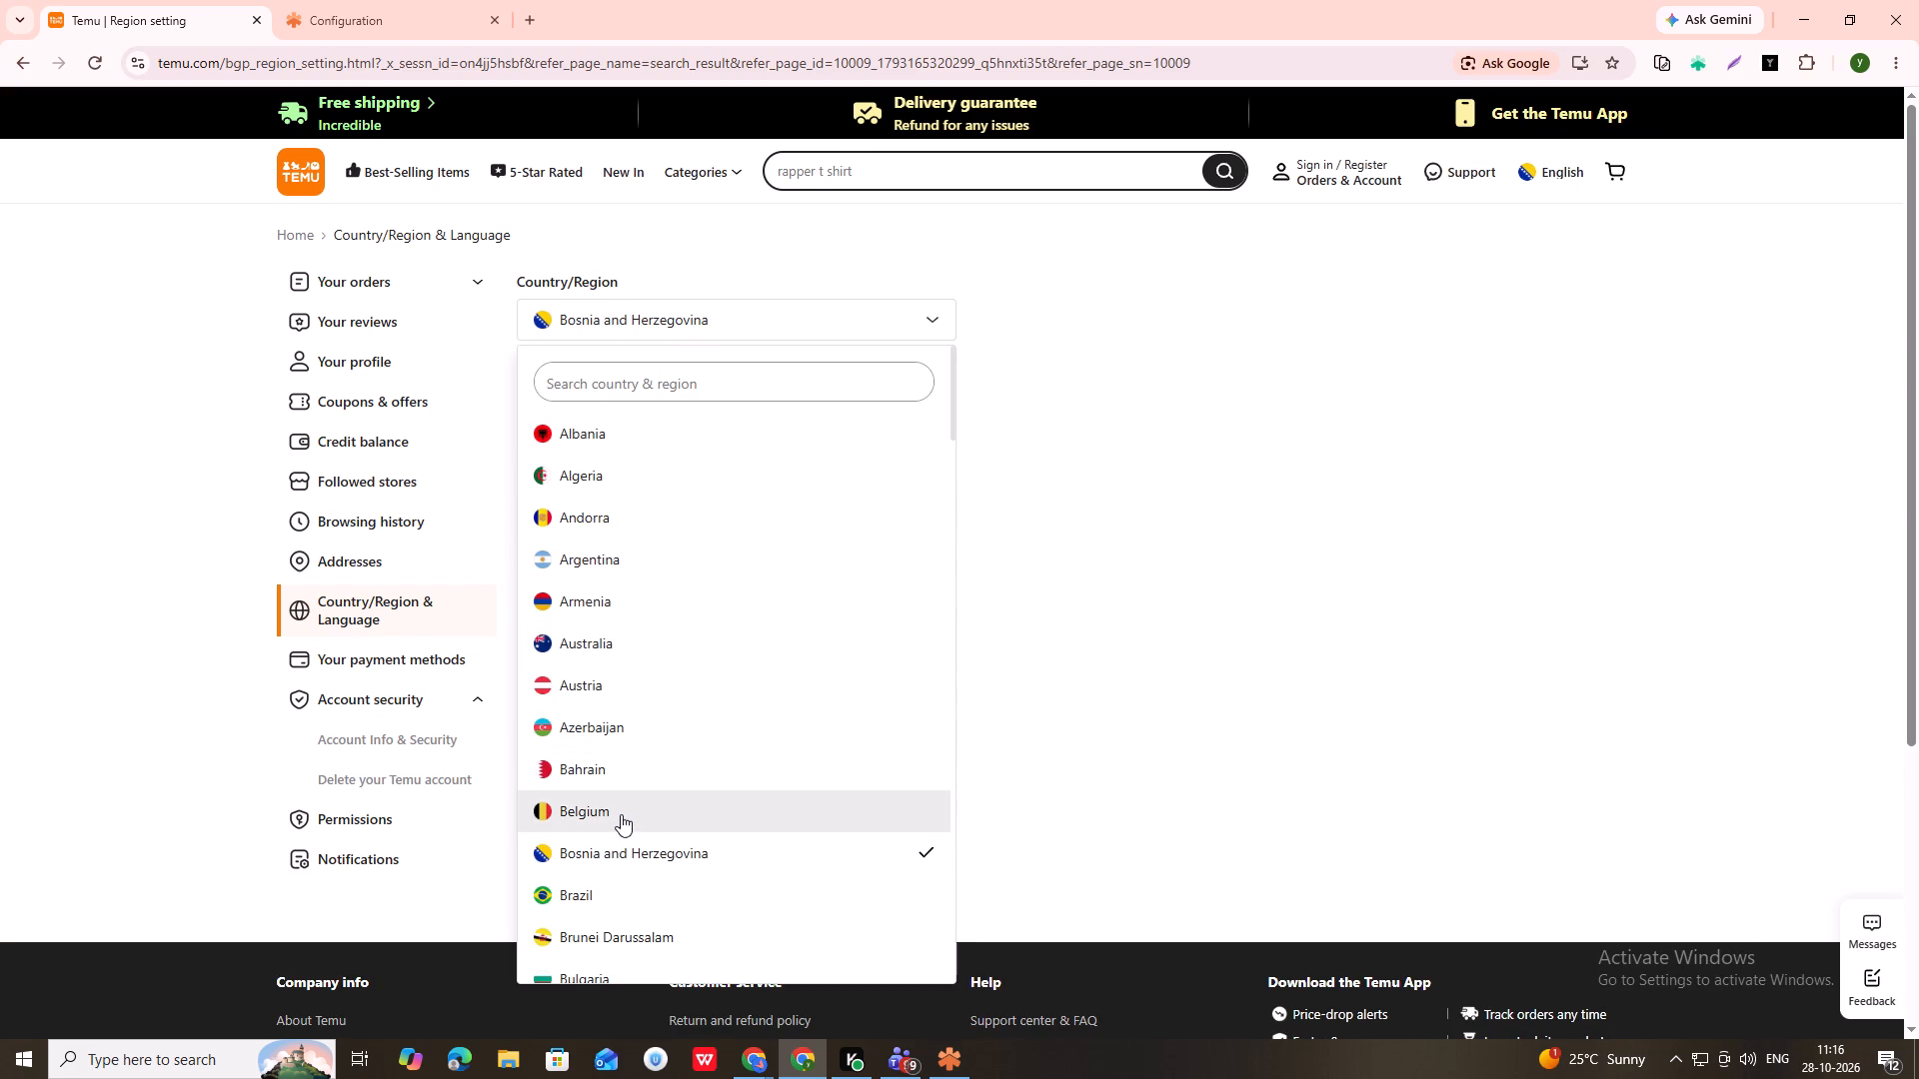
{"action": "left_click", "coordinate": [621, 814]}
{"action": "left_click", "coordinate": [989, 573]}
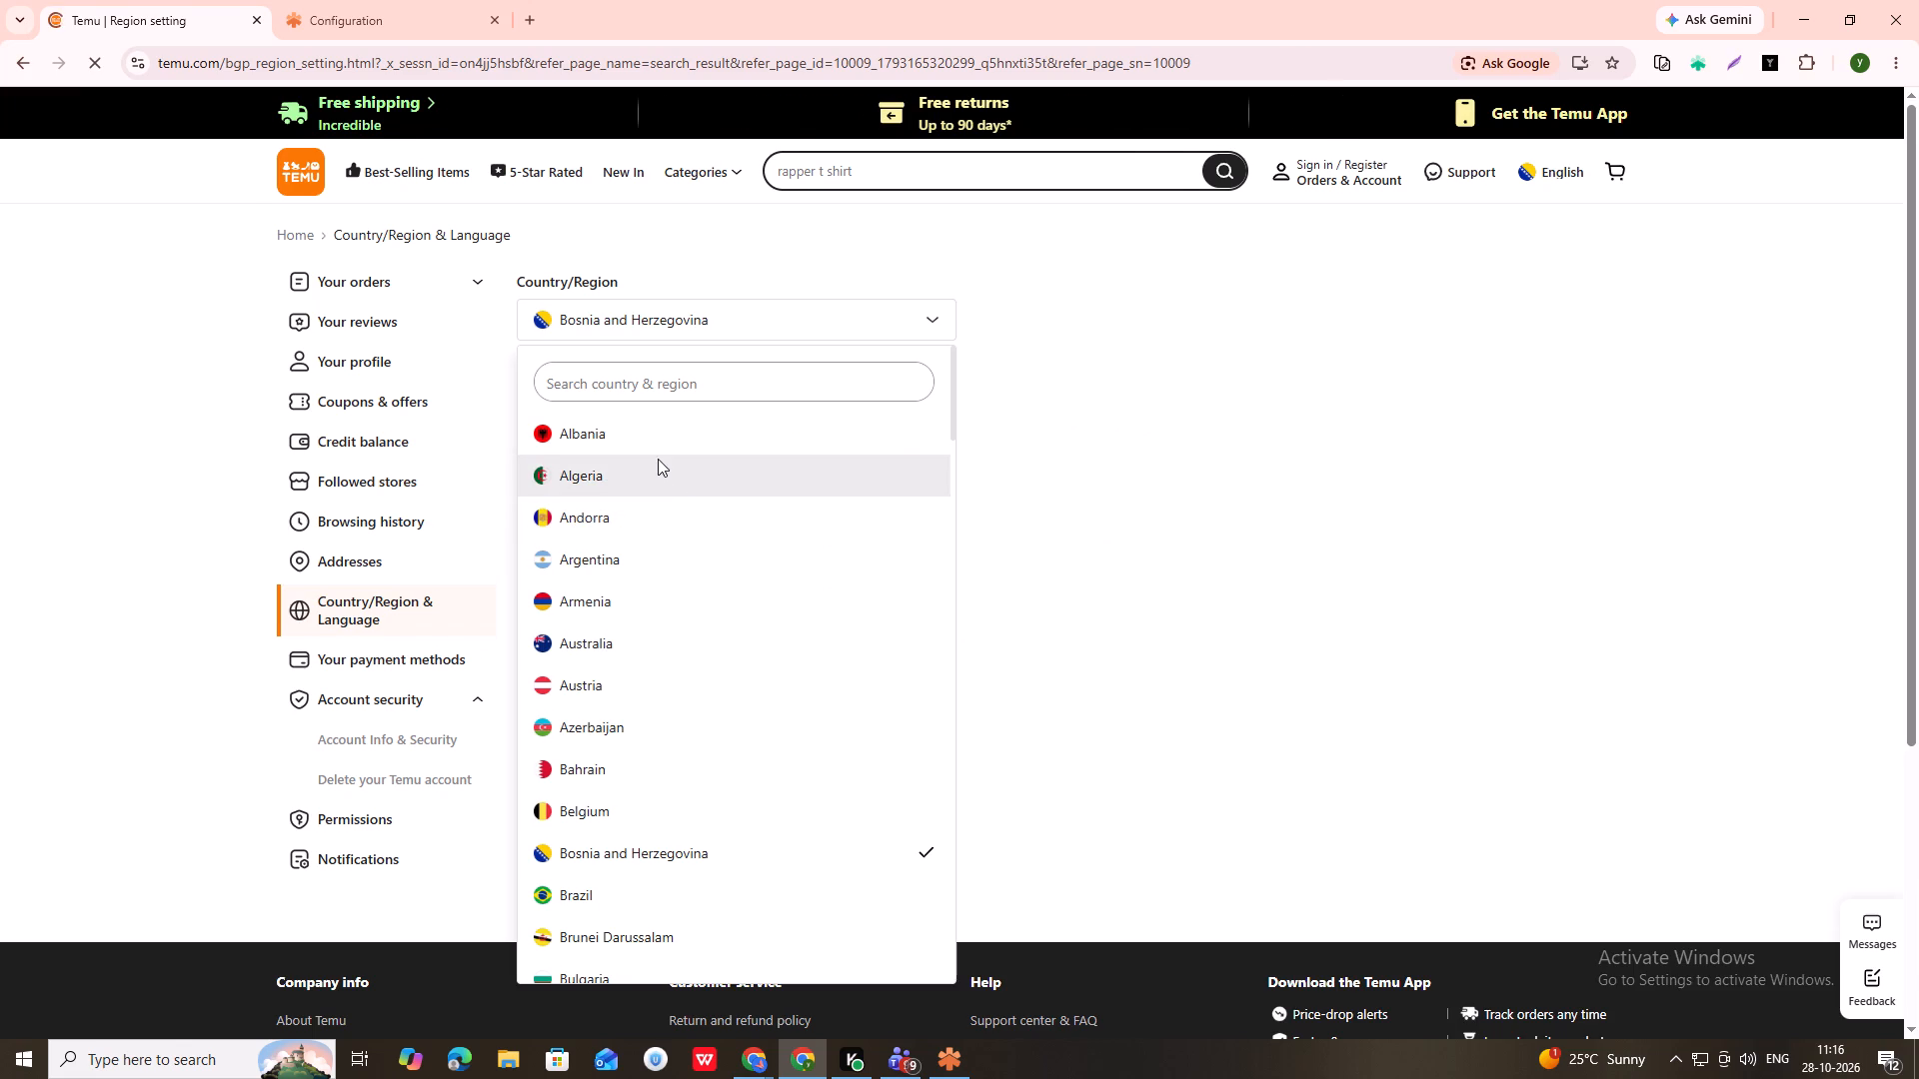
Run the recent search "ovo clothing" again on the Belgian Temu site.
{"action": "left_click", "coordinate": [804, 172]}
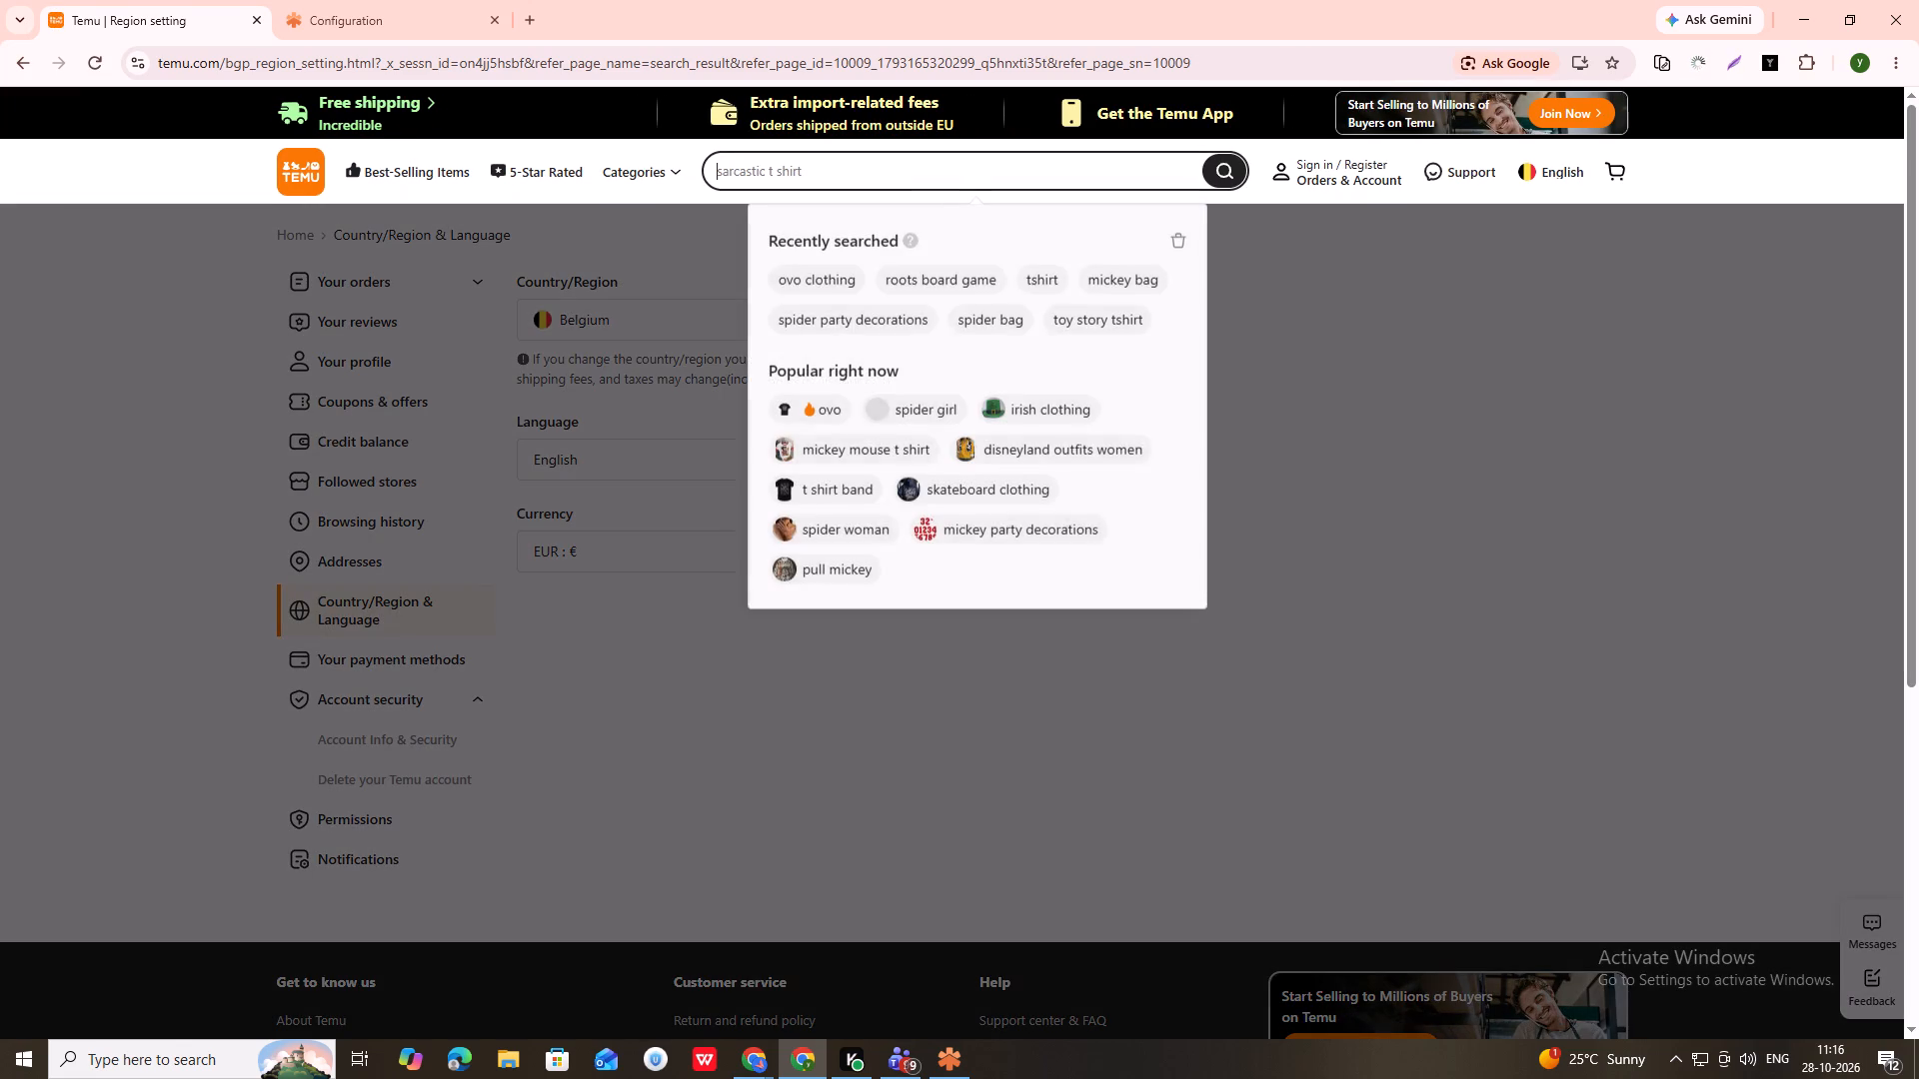
{"action": "left_click", "coordinate": [796, 289]}
{"action": "key", "text": "Return"}
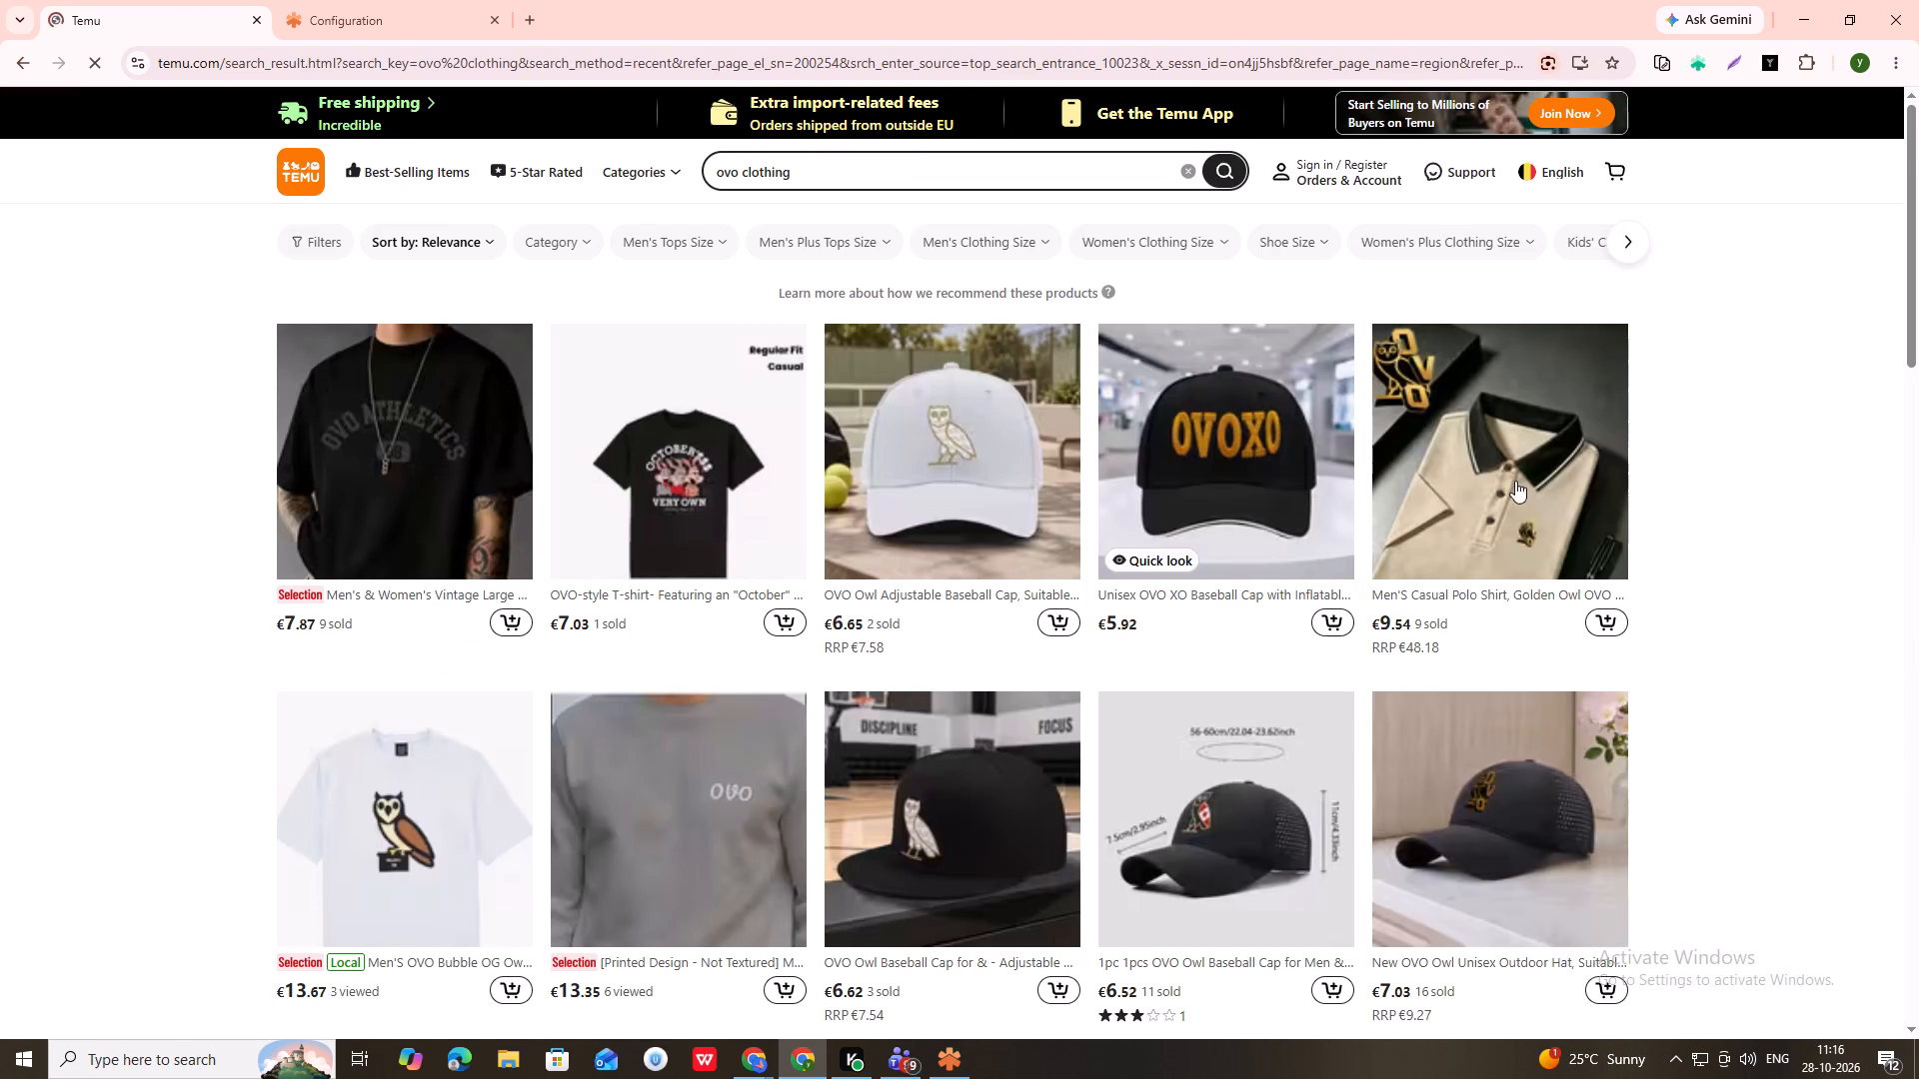
Load more "ovo clothing" results and examine the listings for OVO-branded products.
{"action": "scroll", "coordinate": [1789, 618], "scroll_direction": "down", "scroll_amount": 7}
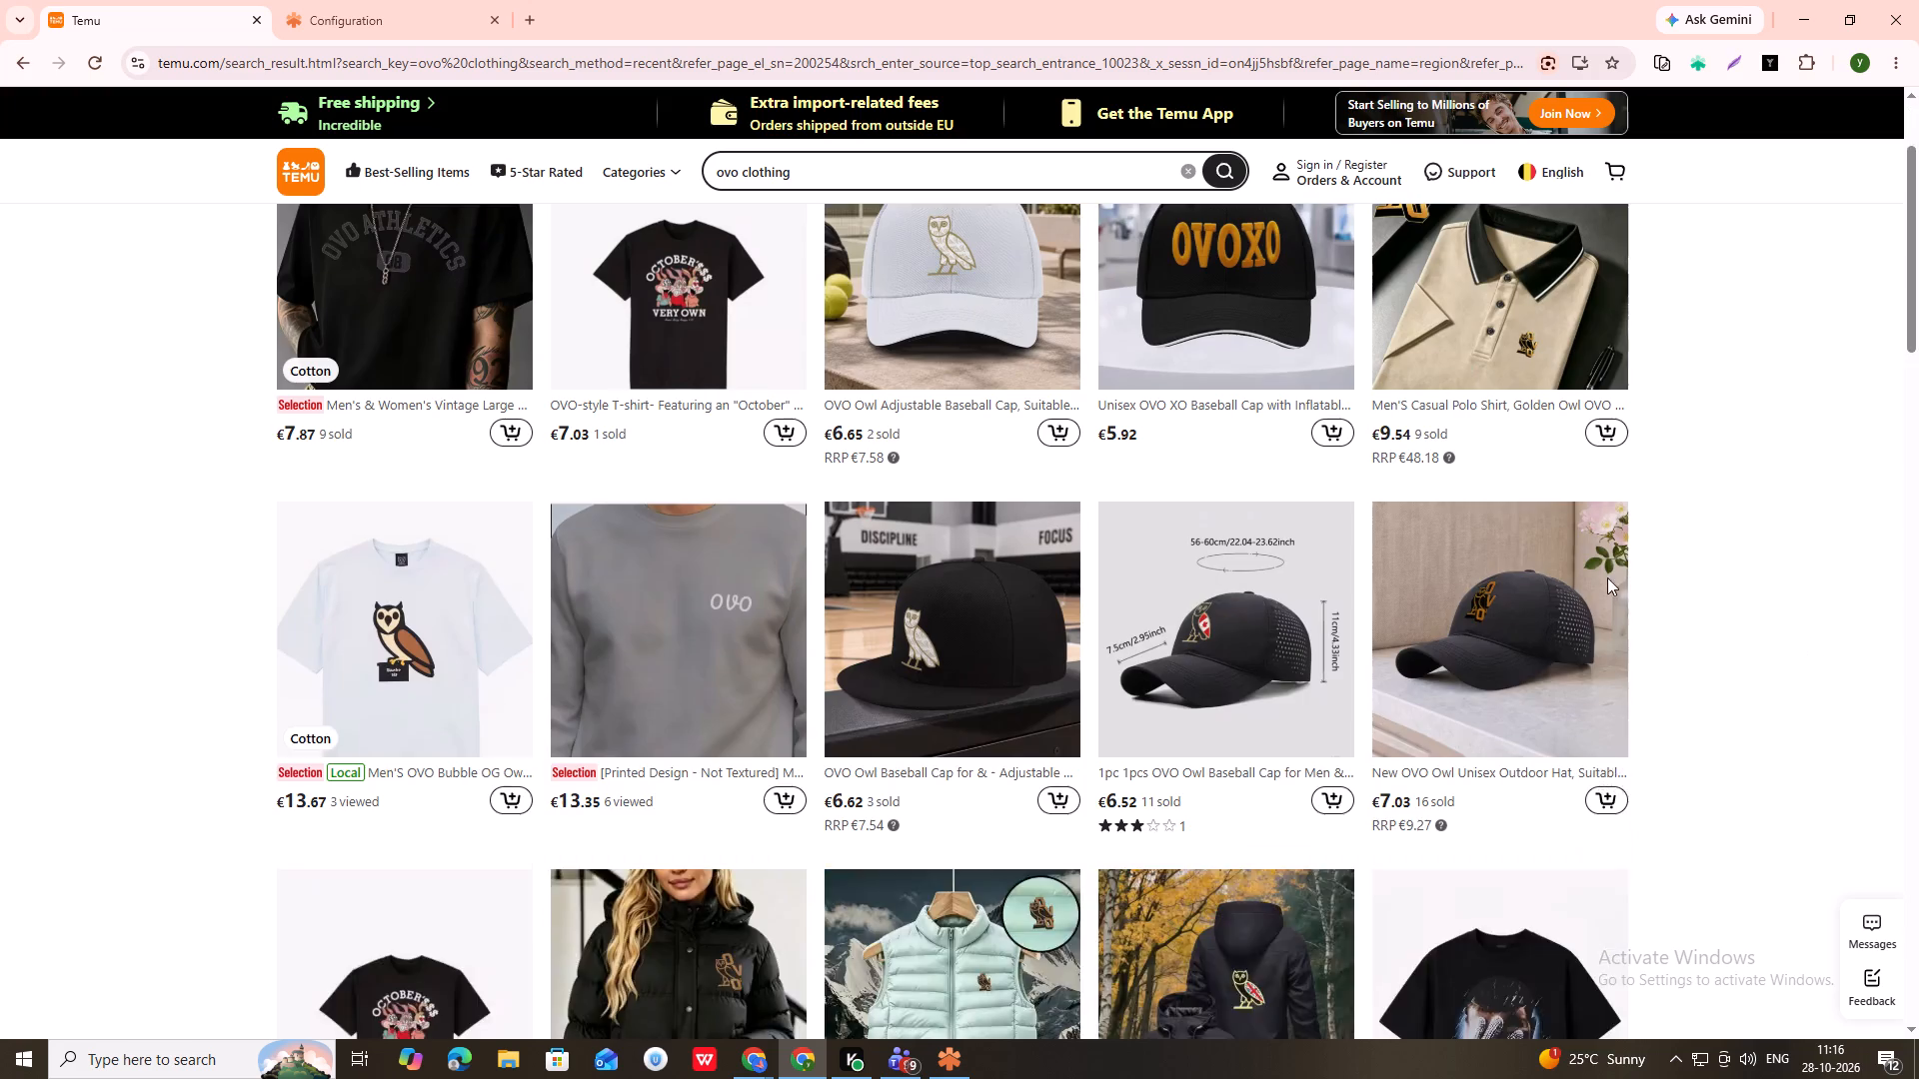
{"action": "scroll", "coordinate": [1489, 544], "scroll_direction": "down", "scroll_amount": 20}
{"action": "scroll", "coordinate": [1489, 544], "scroll_direction": "down", "scroll_amount": 5}
{"action": "scroll", "coordinate": [1485, 548], "scroll_direction": "up", "scroll_amount": 5}
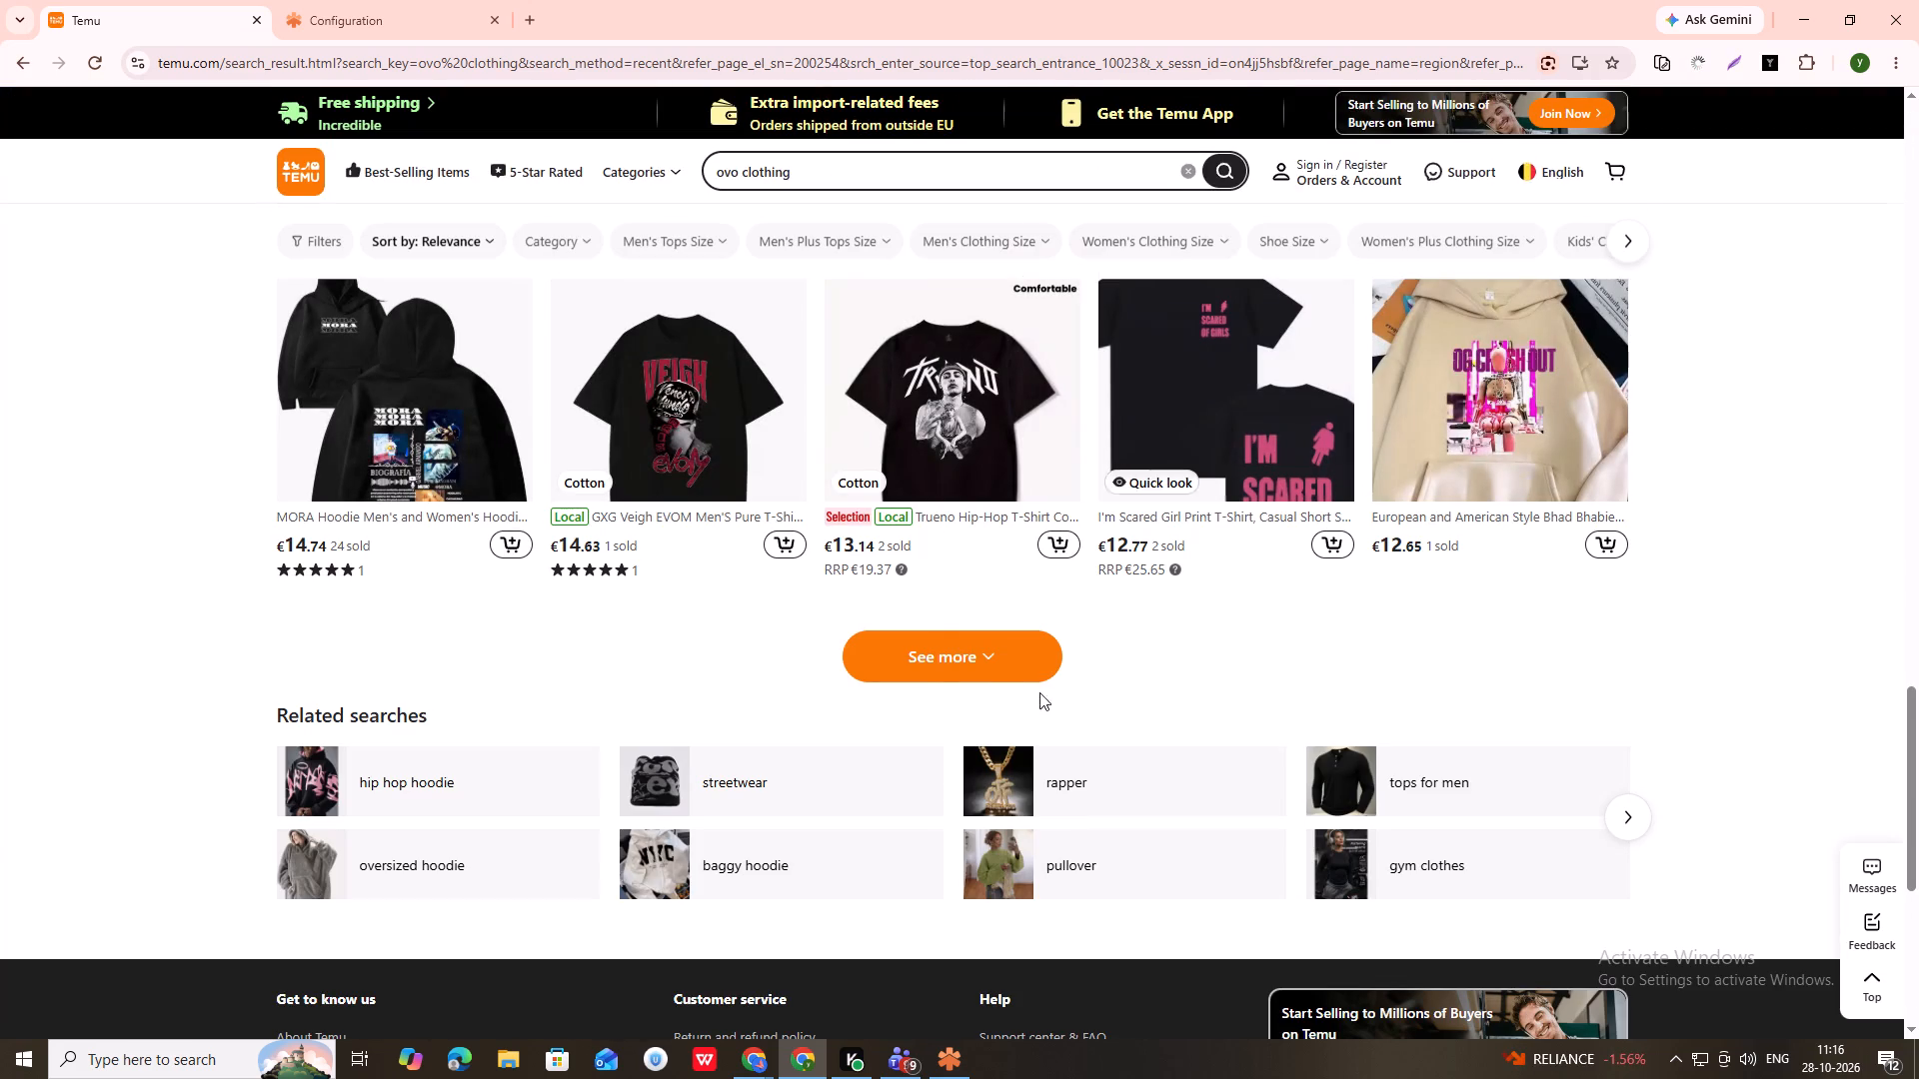
{"action": "left_click", "coordinate": [1020, 670]}
{"action": "left_click", "coordinate": [1682, 721]}
{"action": "left_click", "coordinate": [890, 651]}
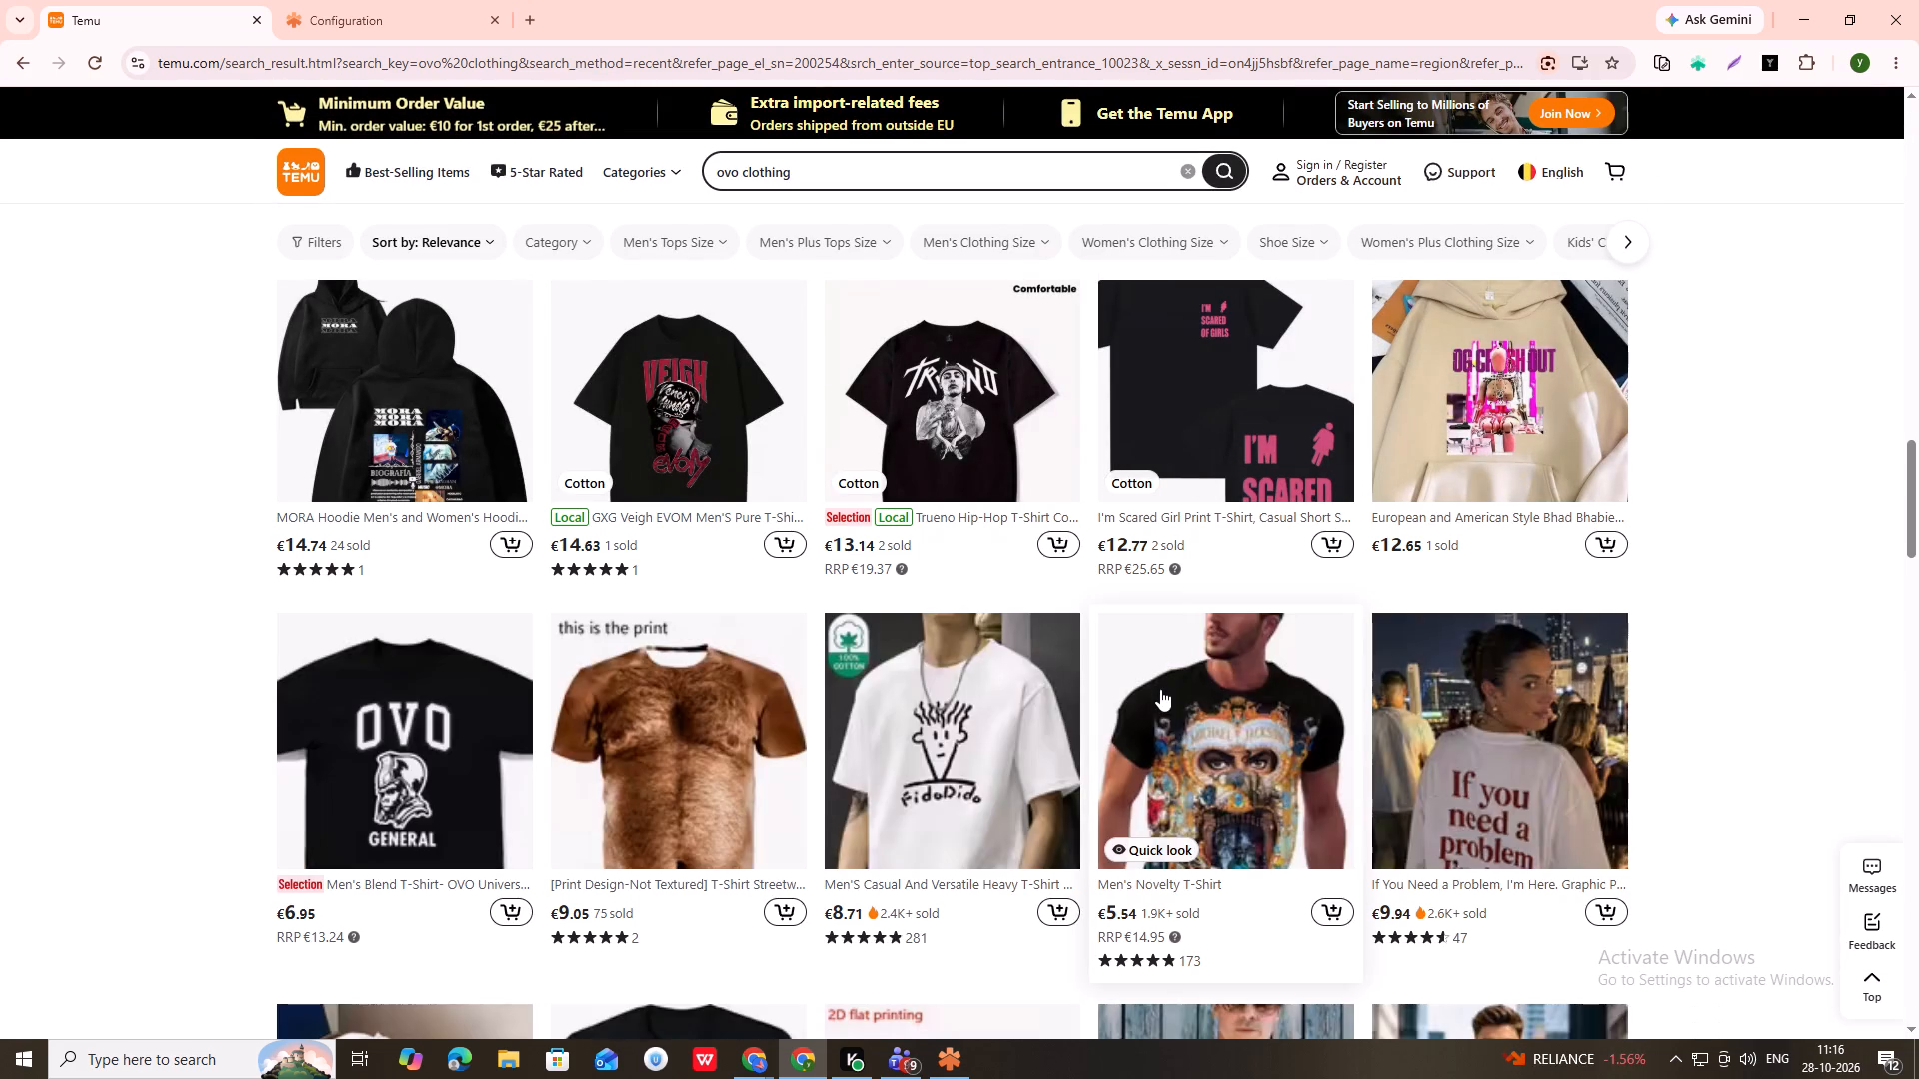
{"action": "scroll", "coordinate": [1160, 689], "scroll_direction": "down", "scroll_amount": 8}
{"action": "scroll", "coordinate": [1160, 689], "scroll_direction": "up", "scroll_amount": 20}
{"action": "scroll", "coordinate": [1160, 689], "scroll_direction": "up", "scroll_amount": 6}
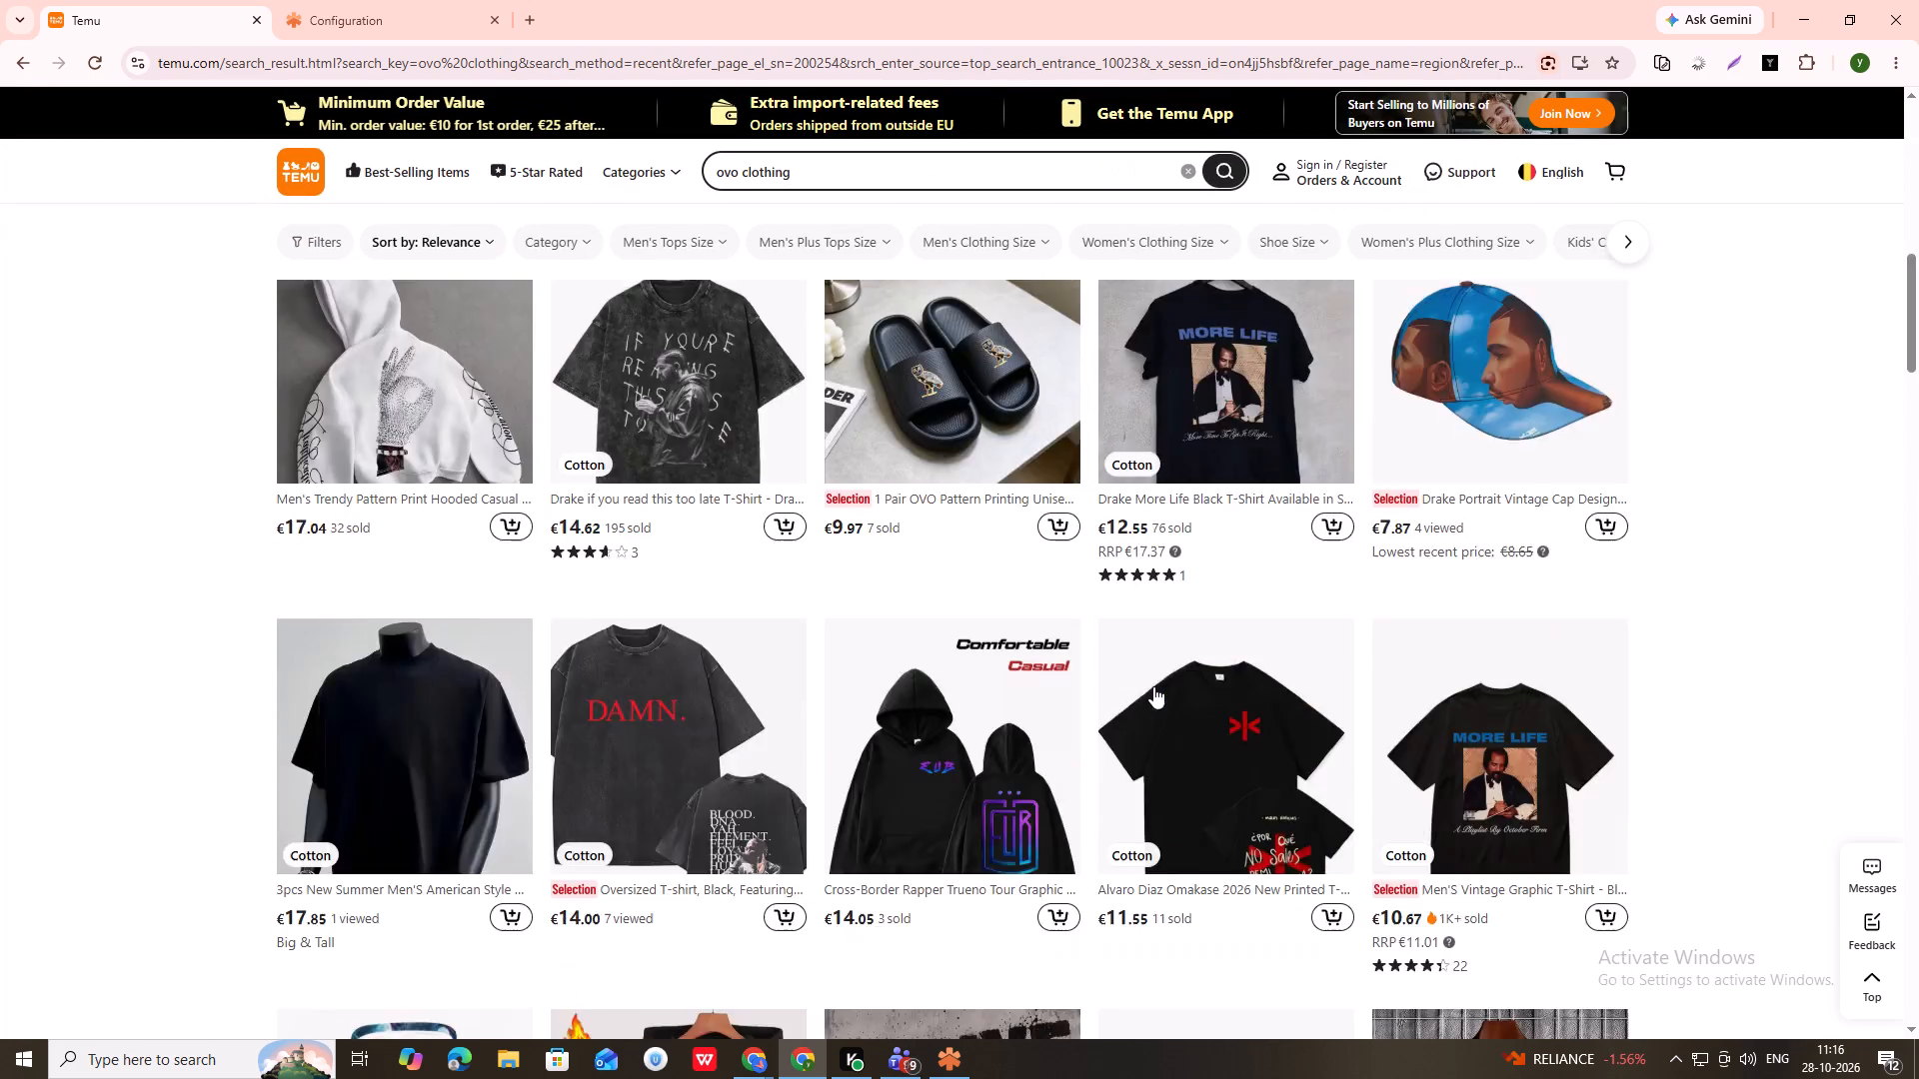
{"action": "scroll", "coordinate": [1153, 686], "scroll_direction": "up", "scroll_amount": 20}
{"action": "scroll", "coordinate": [1153, 686], "scroll_direction": "up", "scroll_amount": 10}
Switch to the Manual Detection Records spreadsheet to check the recorded Temu links, and return to the Temu results.
{"action": "key", "text": "alt+Tab"}
{"action": "key", "text": "alt+Tab"}
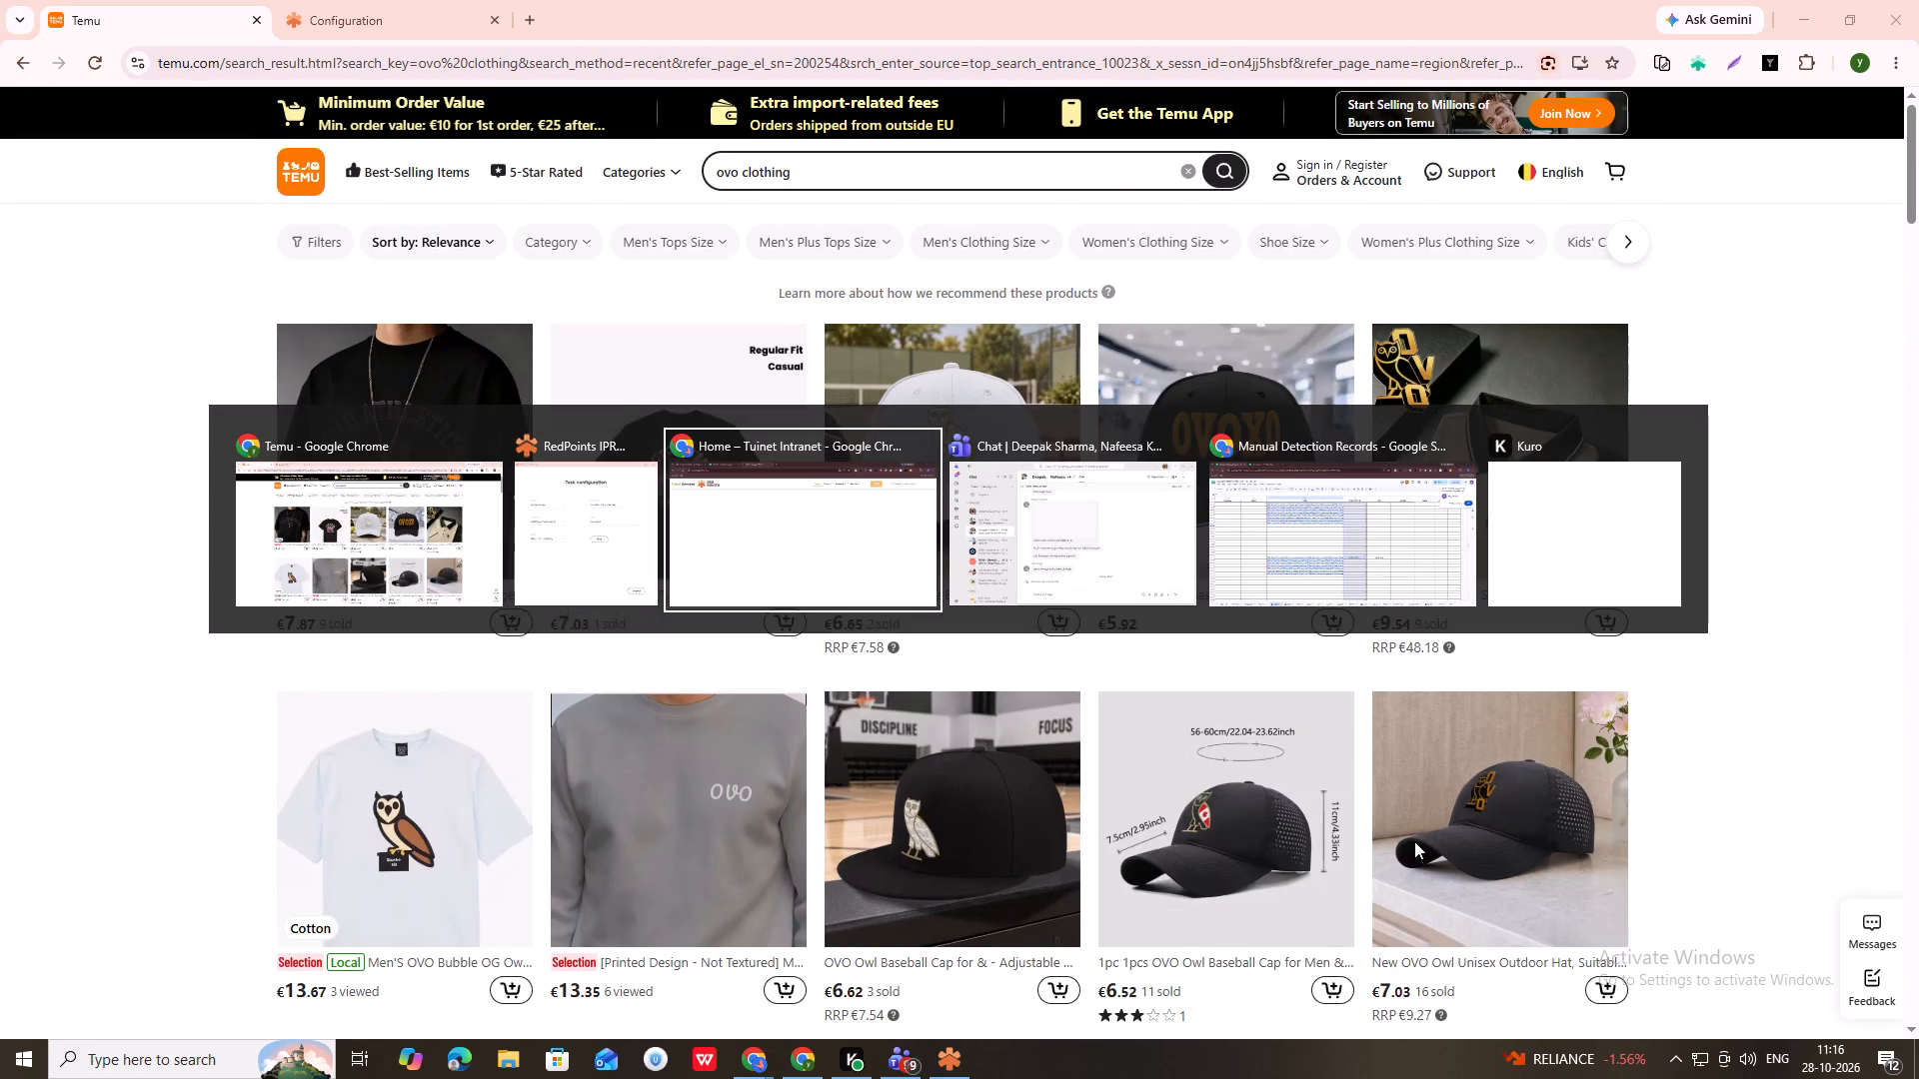
{"action": "key", "text": "alt+Tab"}
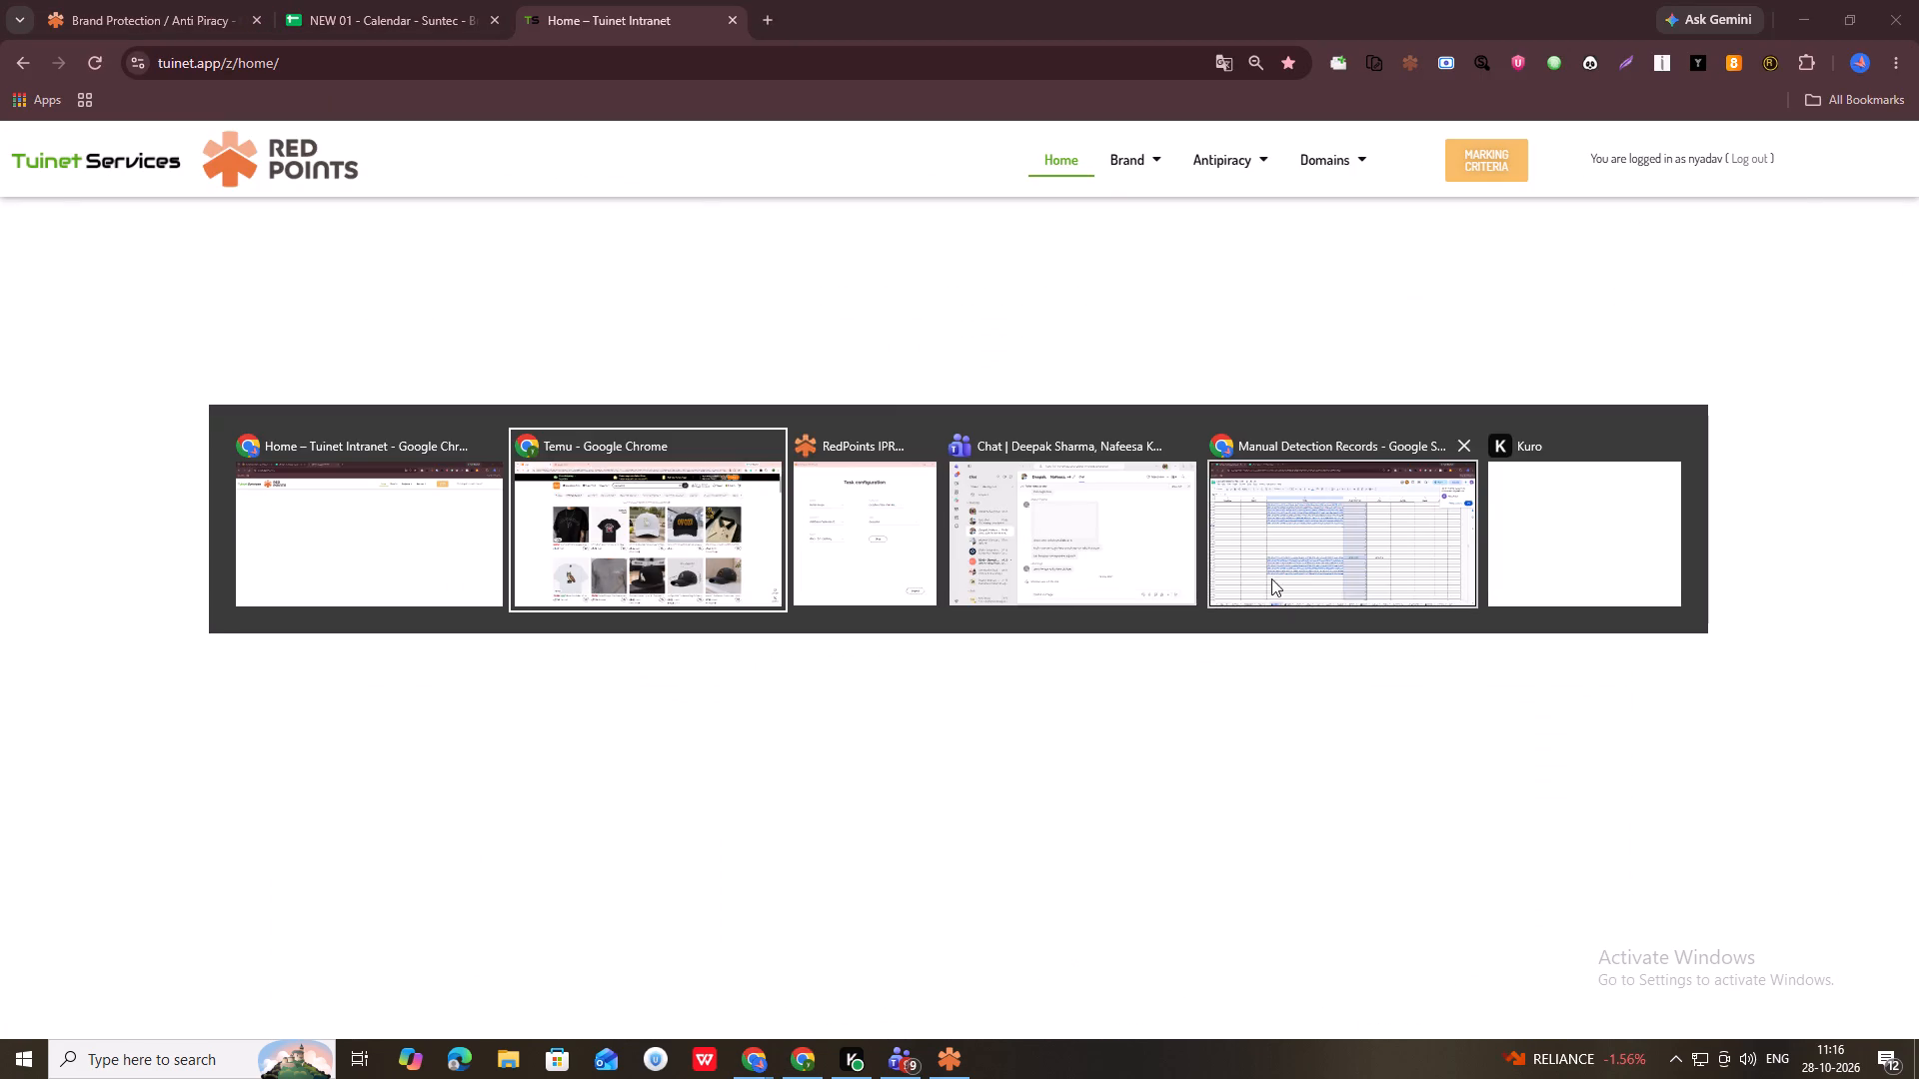
{"action": "left_click", "coordinate": [1377, 562], "text": "alt"}
{"action": "key", "text": "alt+Tab"}
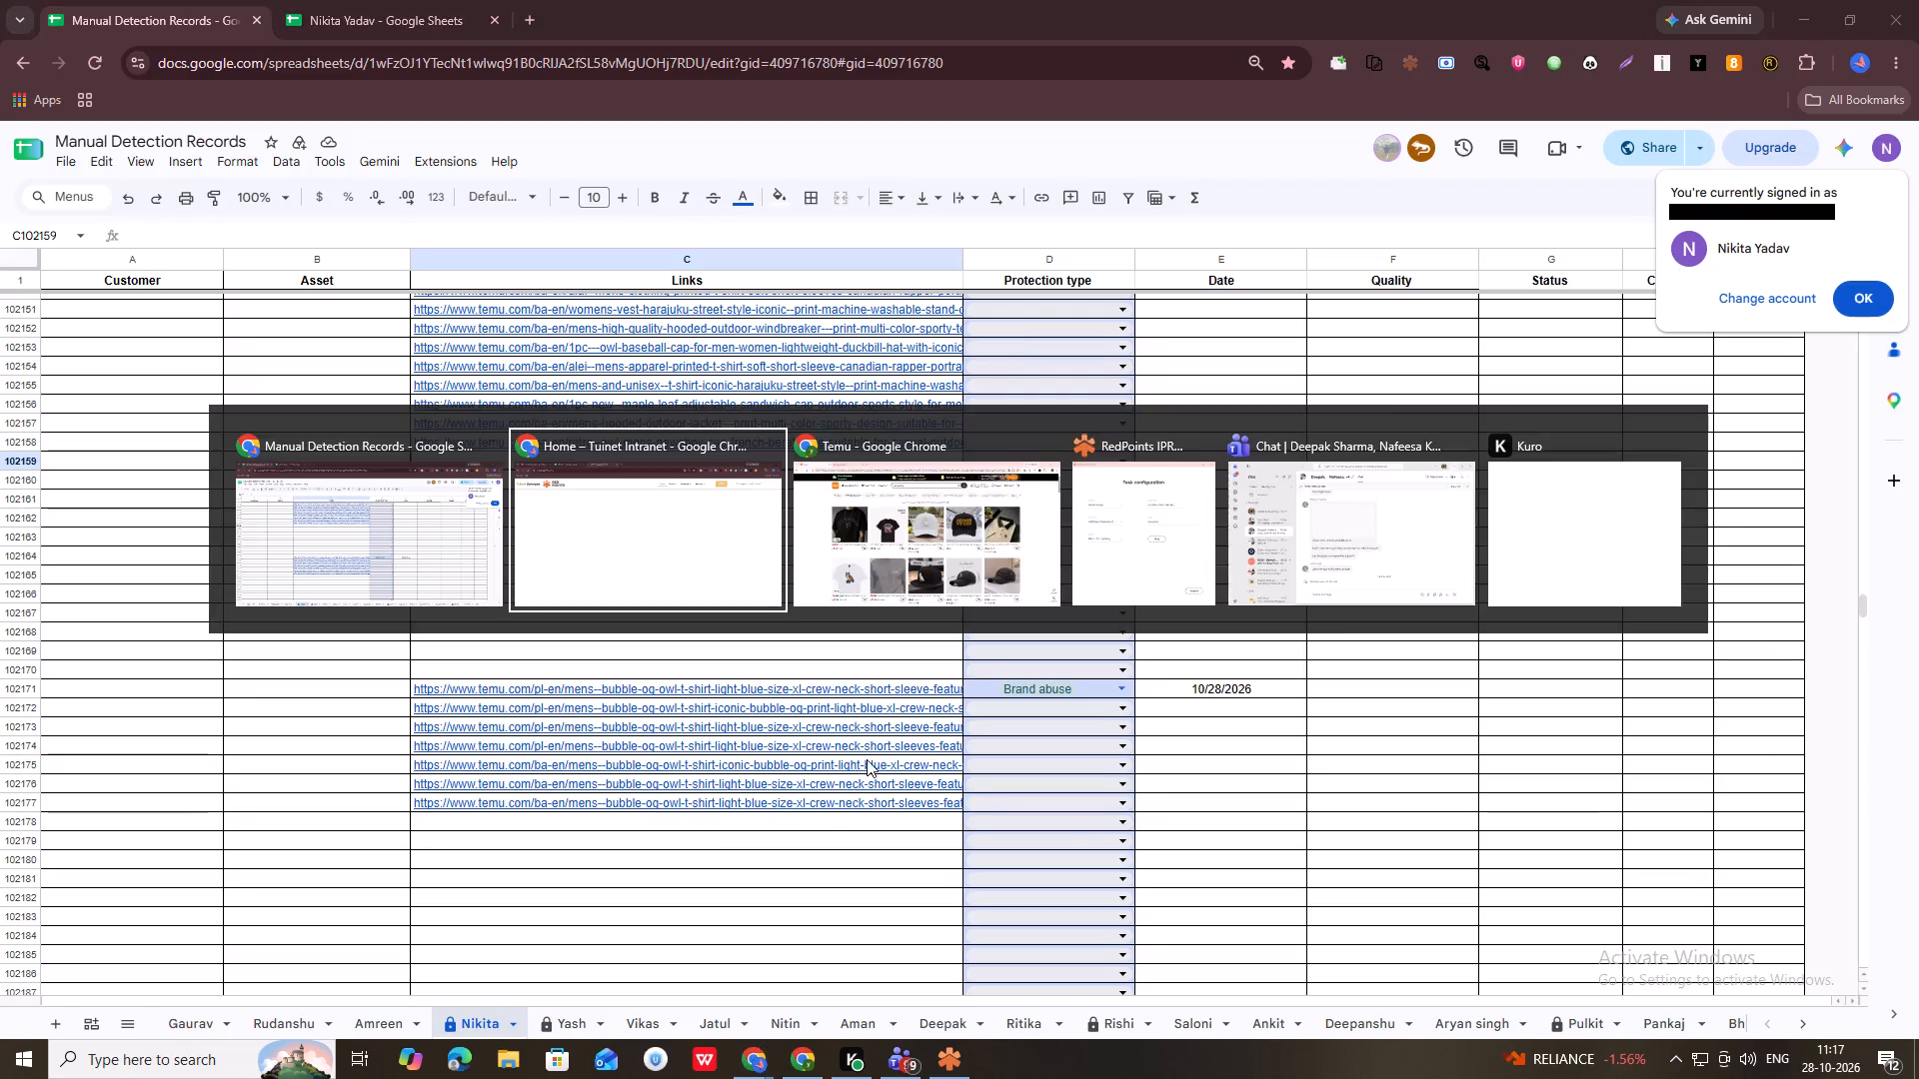
{"action": "key", "text": "alt+Tab"}
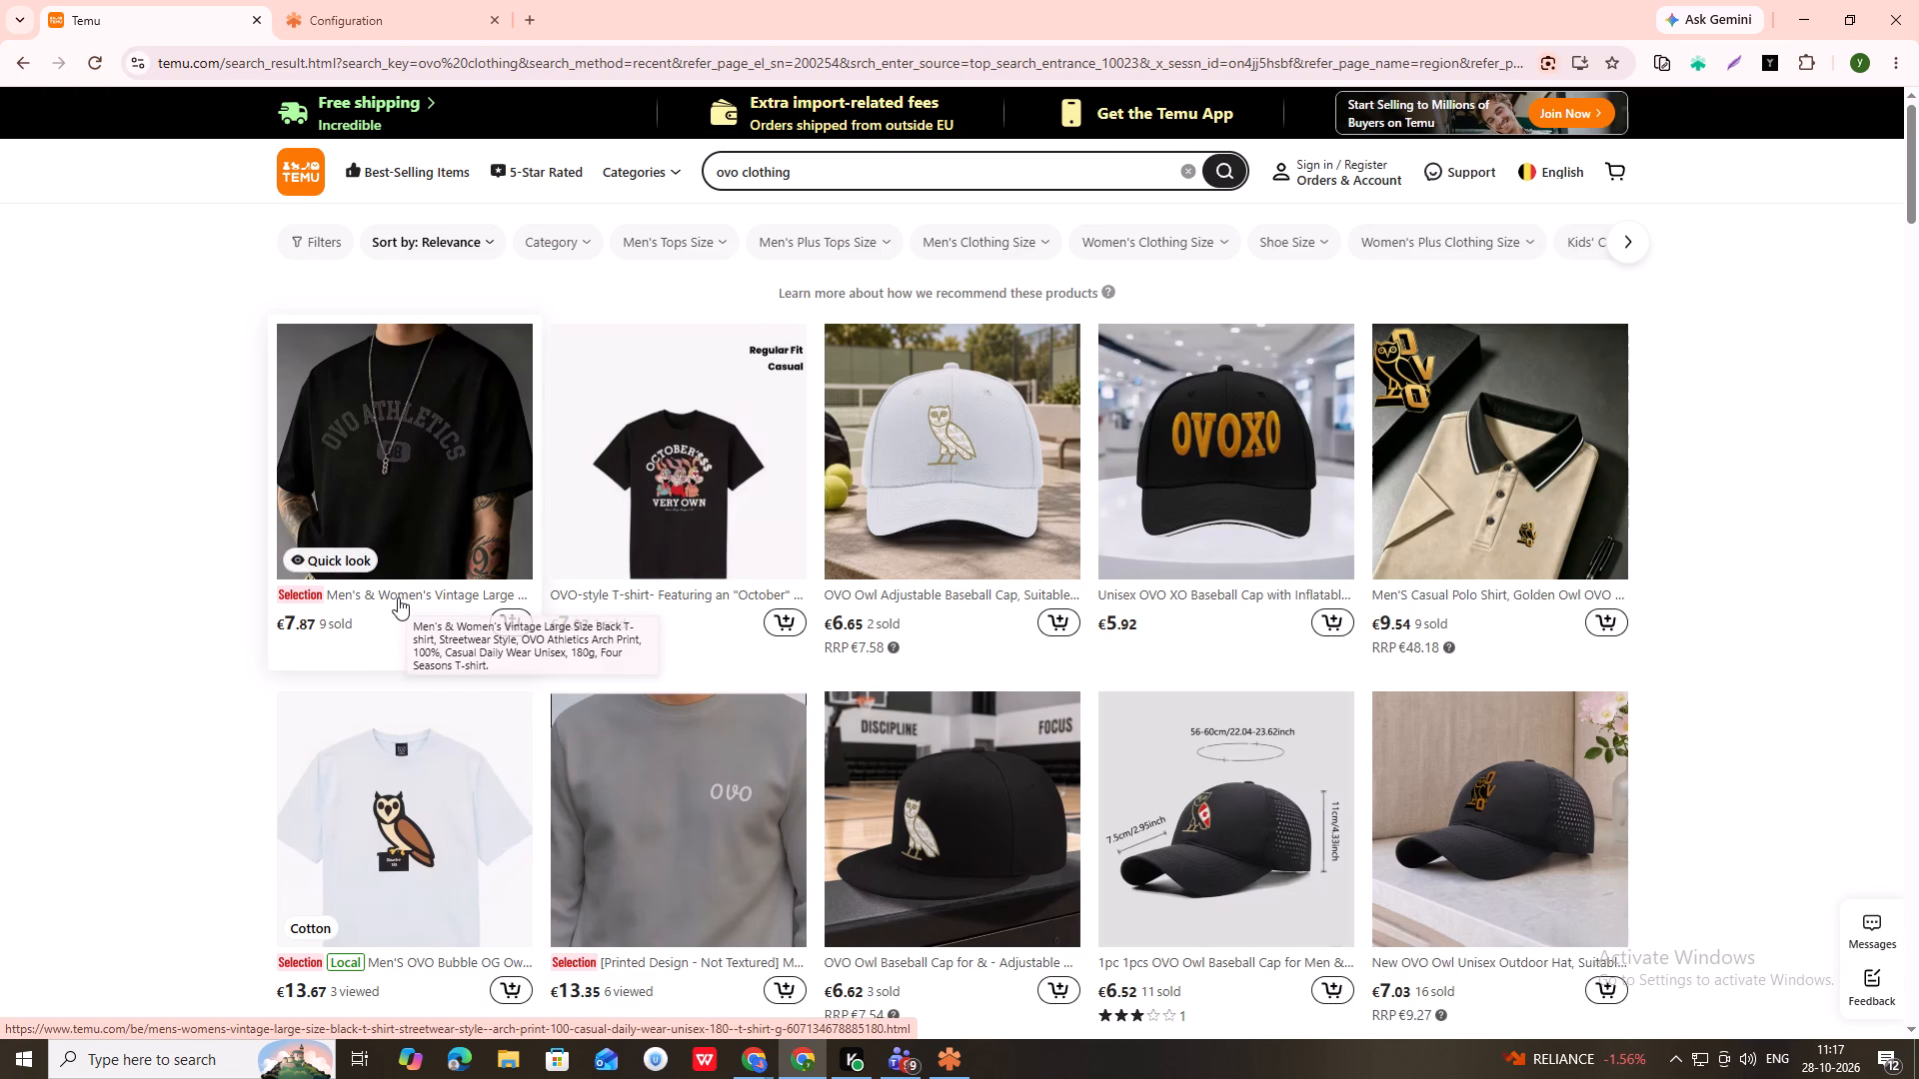
Open the RedPoints IPR Plugin and reload its Task configuration window until the task fields load.
{"action": "left_click", "coordinate": [1700, 55]}
{"action": "left_click_drag", "start_coordinate": [931, 128], "coordinate": [1074, 135]}
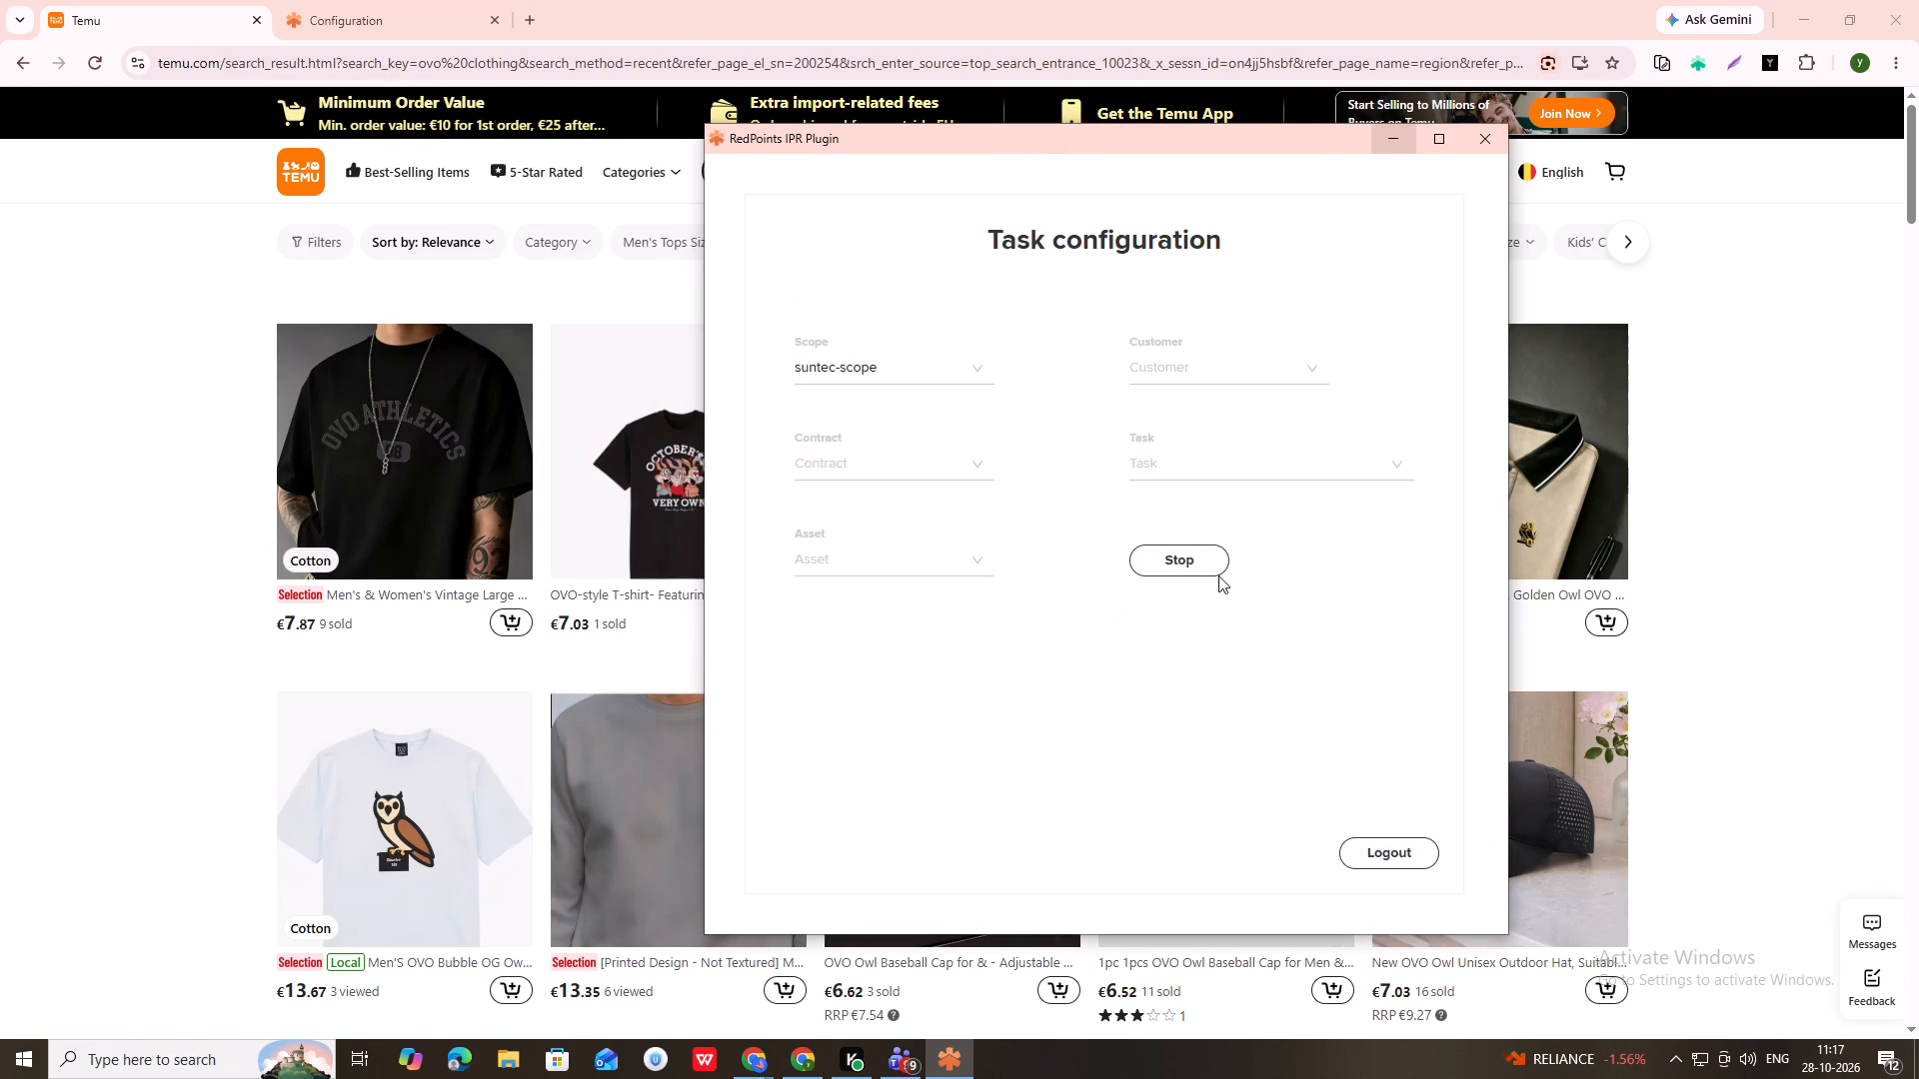
{"action": "right_click", "coordinate": [1092, 420]}
{"action": "left_click", "coordinate": [1169, 505]}
{"action": "right_click", "coordinate": [1037, 414]}
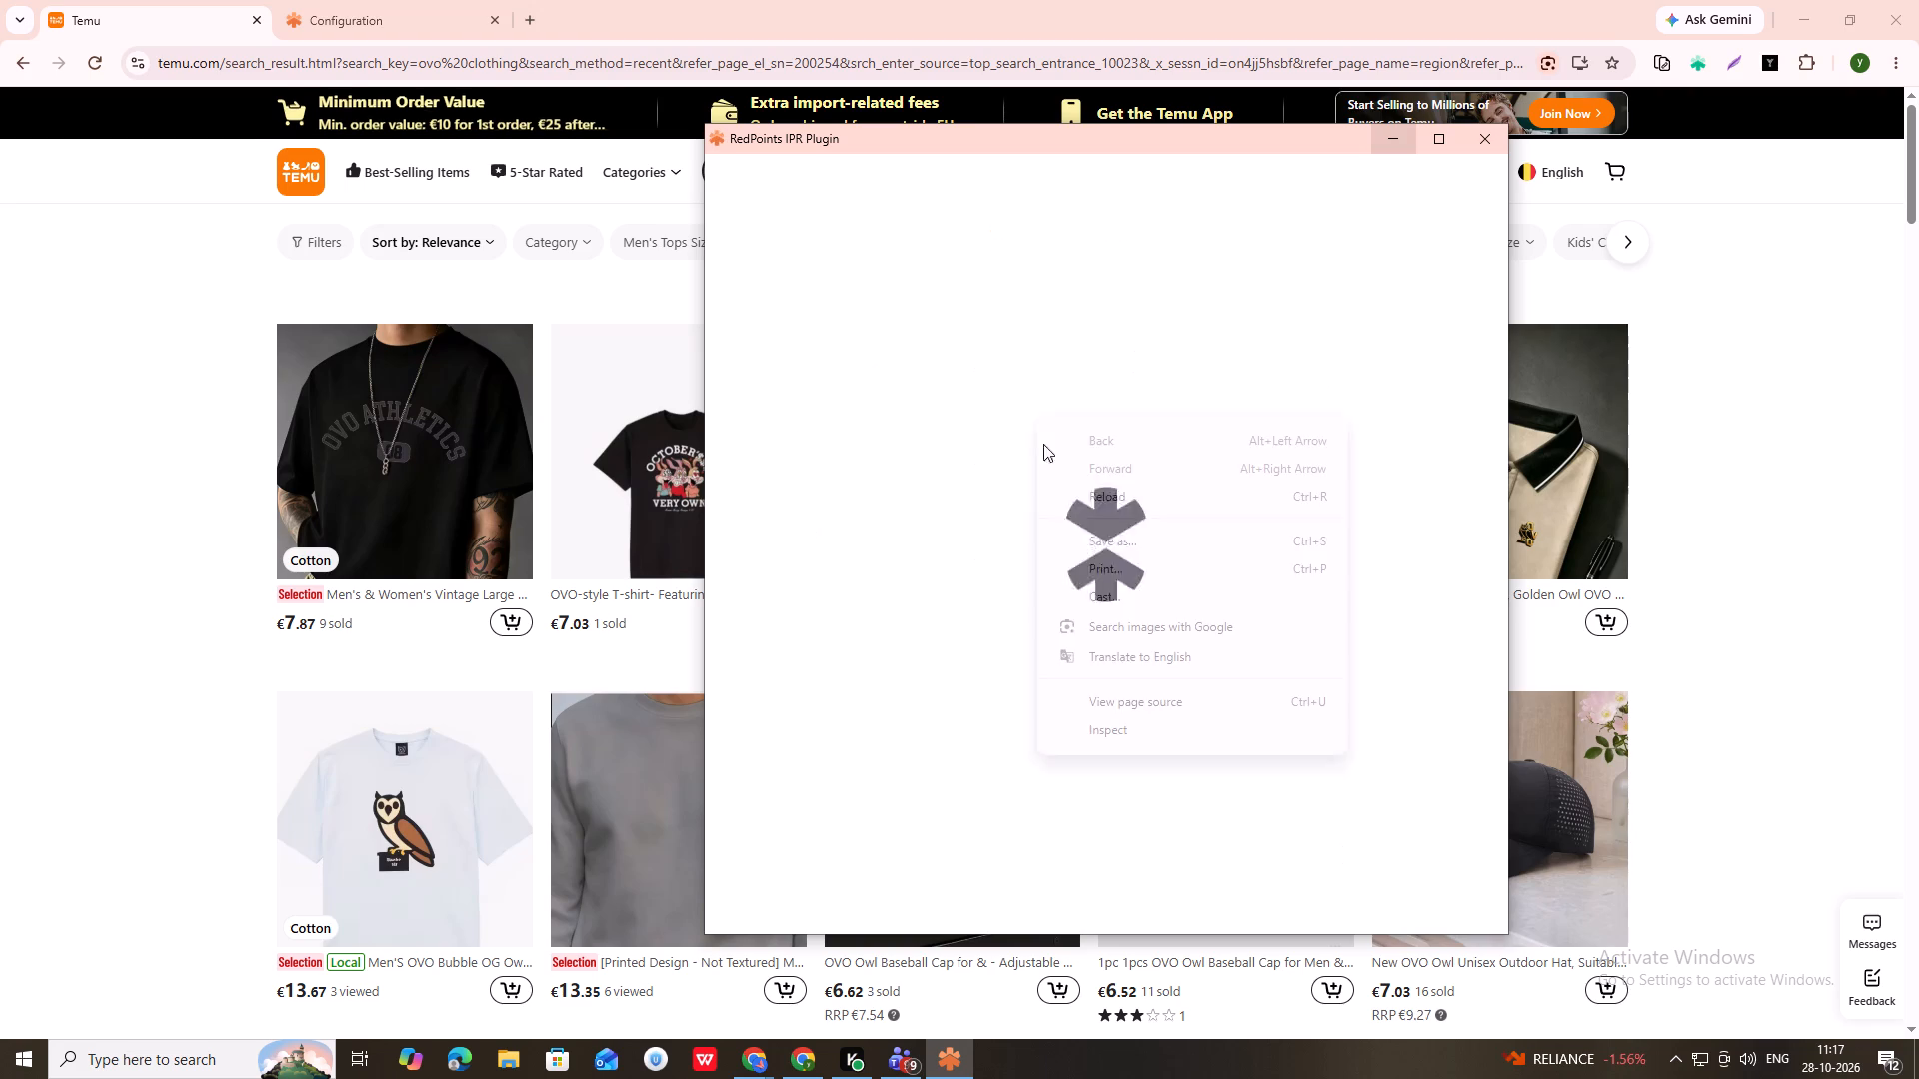
{"action": "left_click", "coordinate": [1101, 491]}
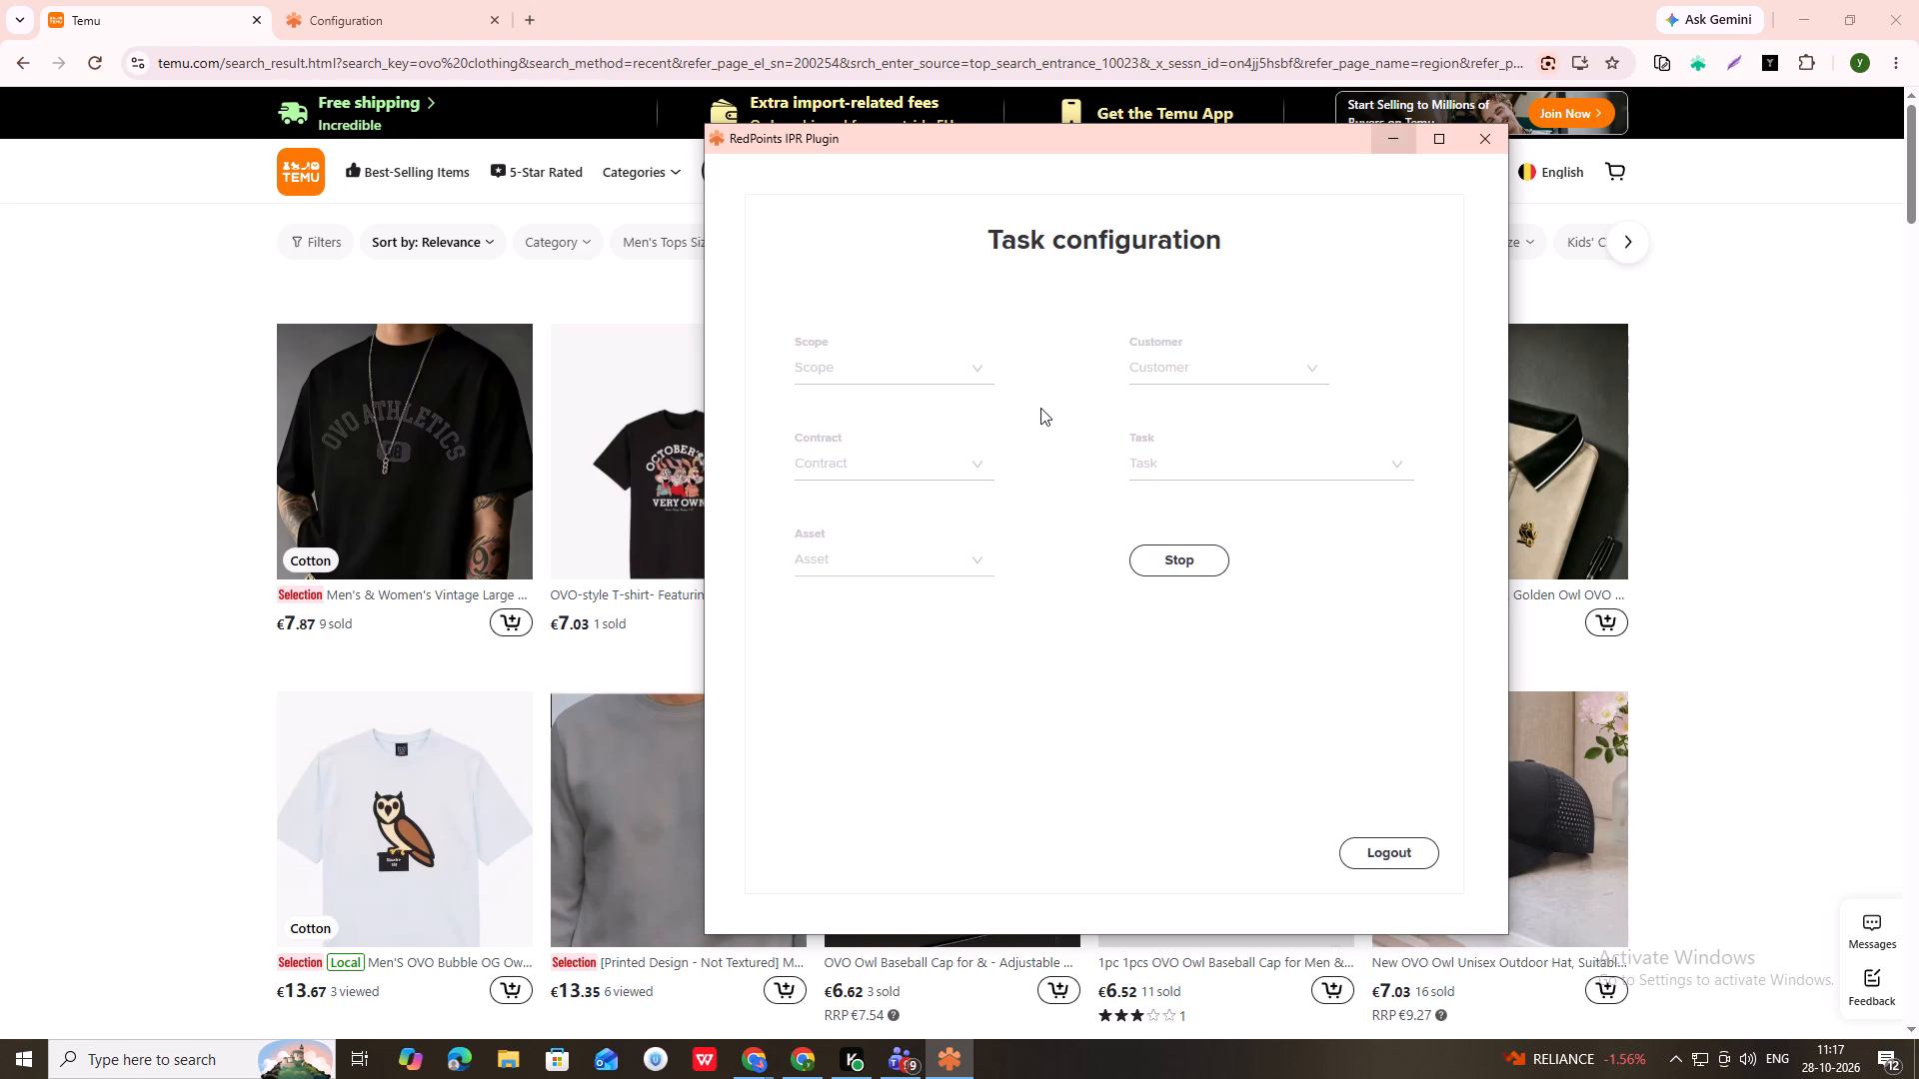
{"action": "right_click", "coordinate": [1040, 417]}
{"action": "left_click", "coordinate": [1075, 511]}
{"action": "right_click", "coordinate": [1065, 442]}
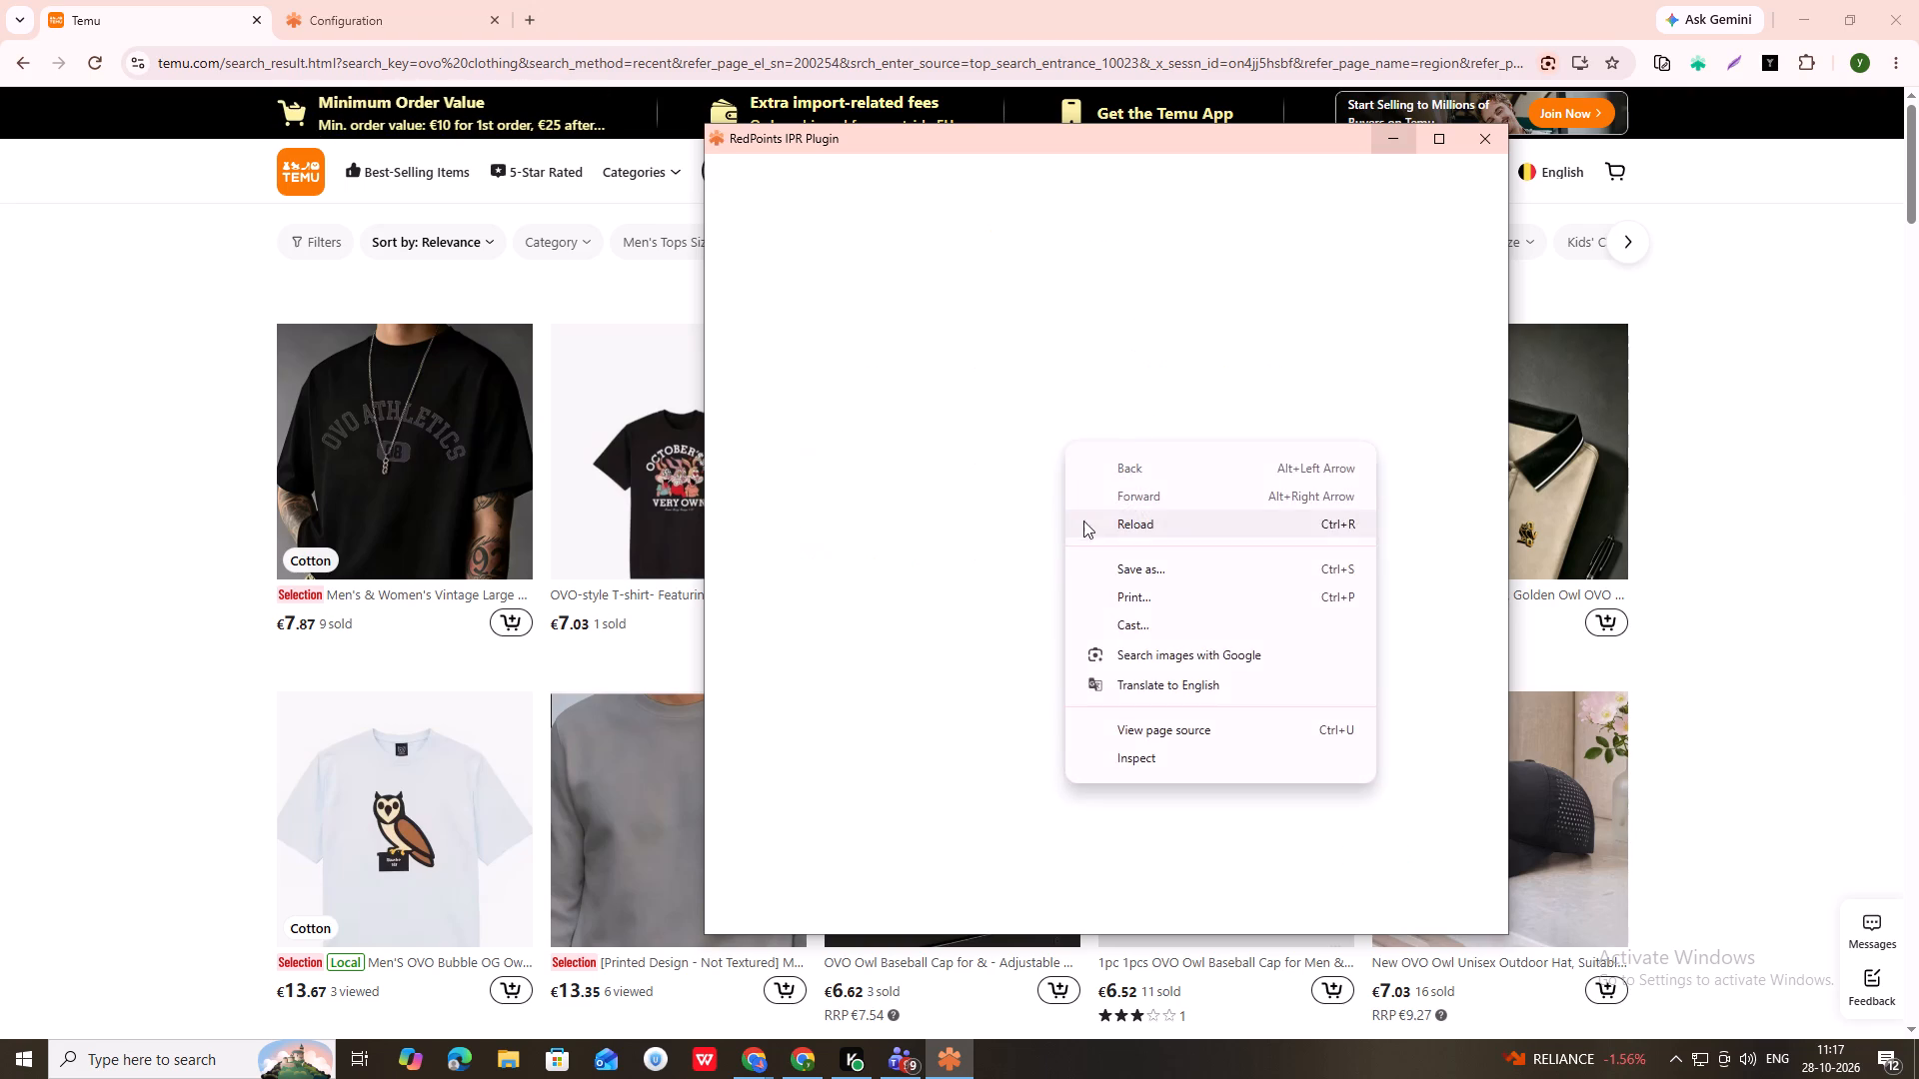
{"action": "left_click", "coordinate": [1097, 519]}
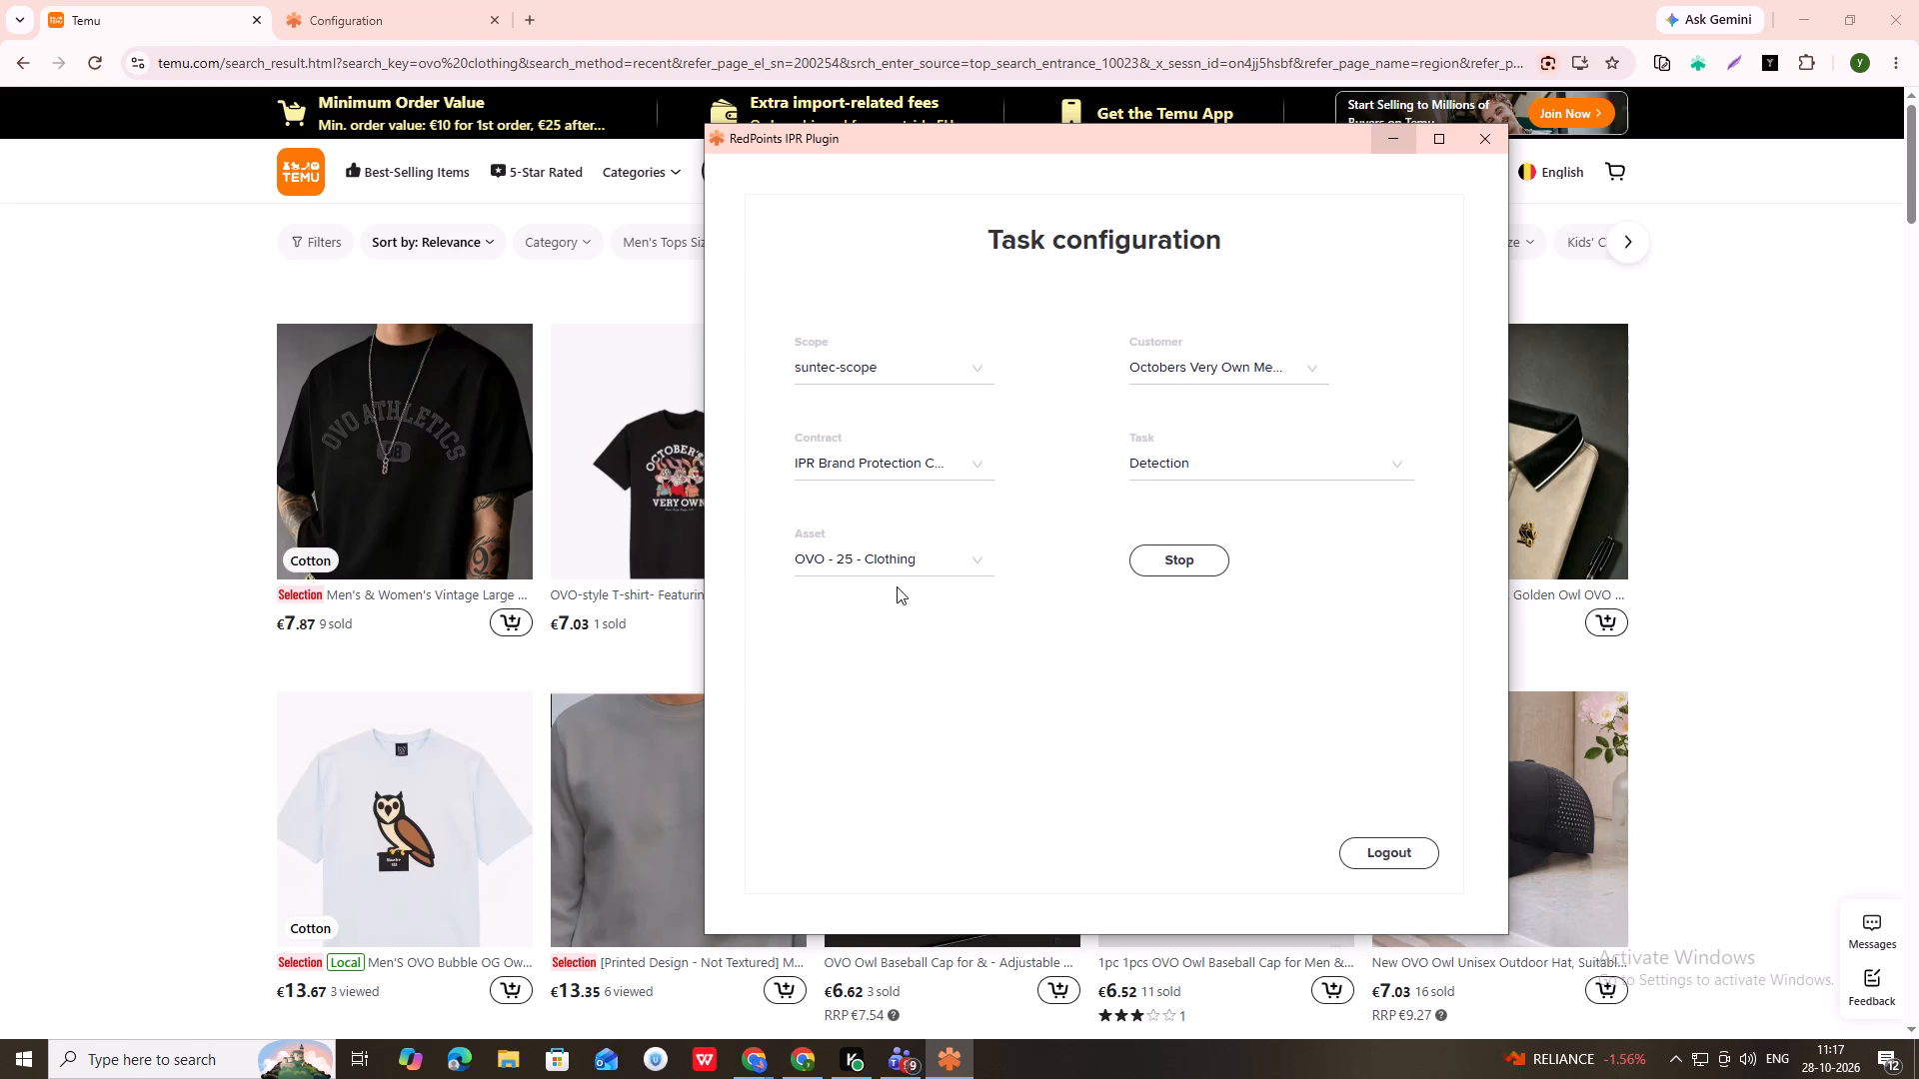
Minimise the RedPoints IPR Plugin's Task configuration window to return to the Temu "ovo clothing" results.
{"action": "left_click", "coordinate": [1385, 132]}
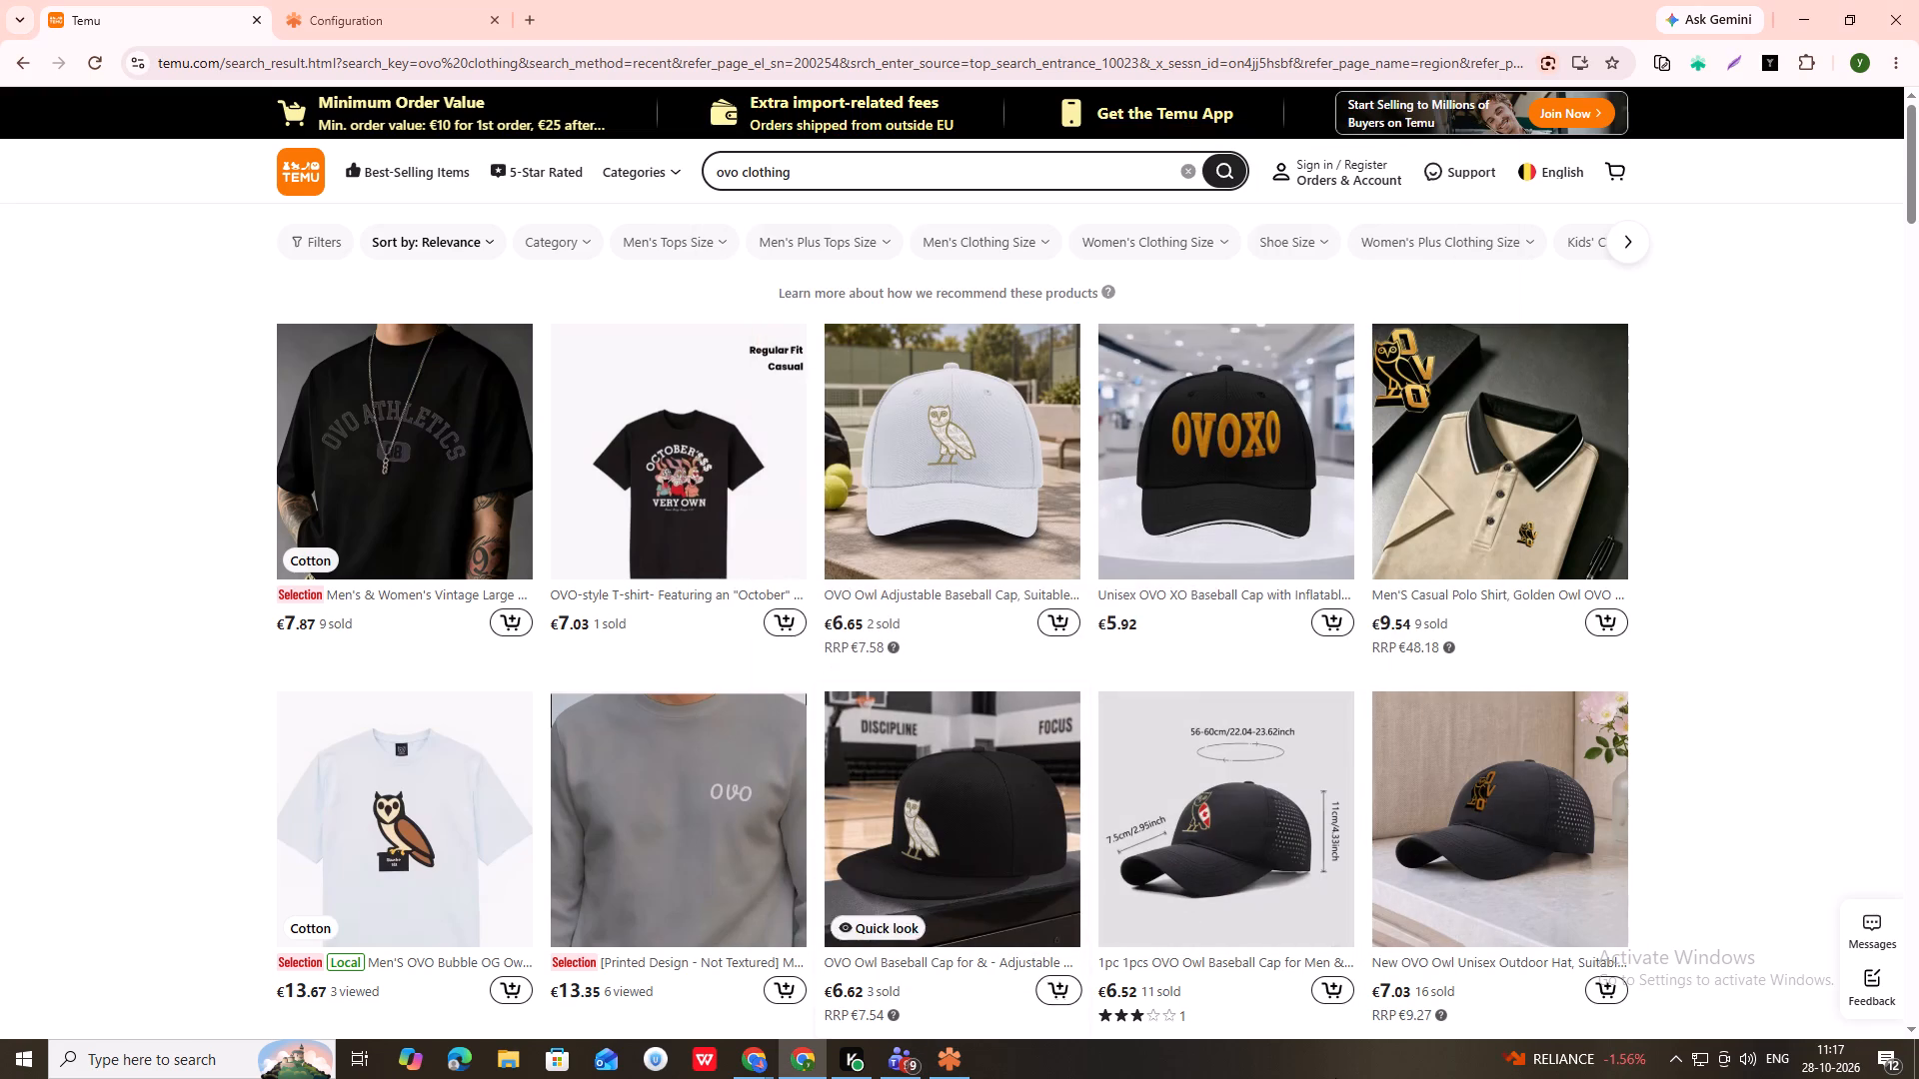
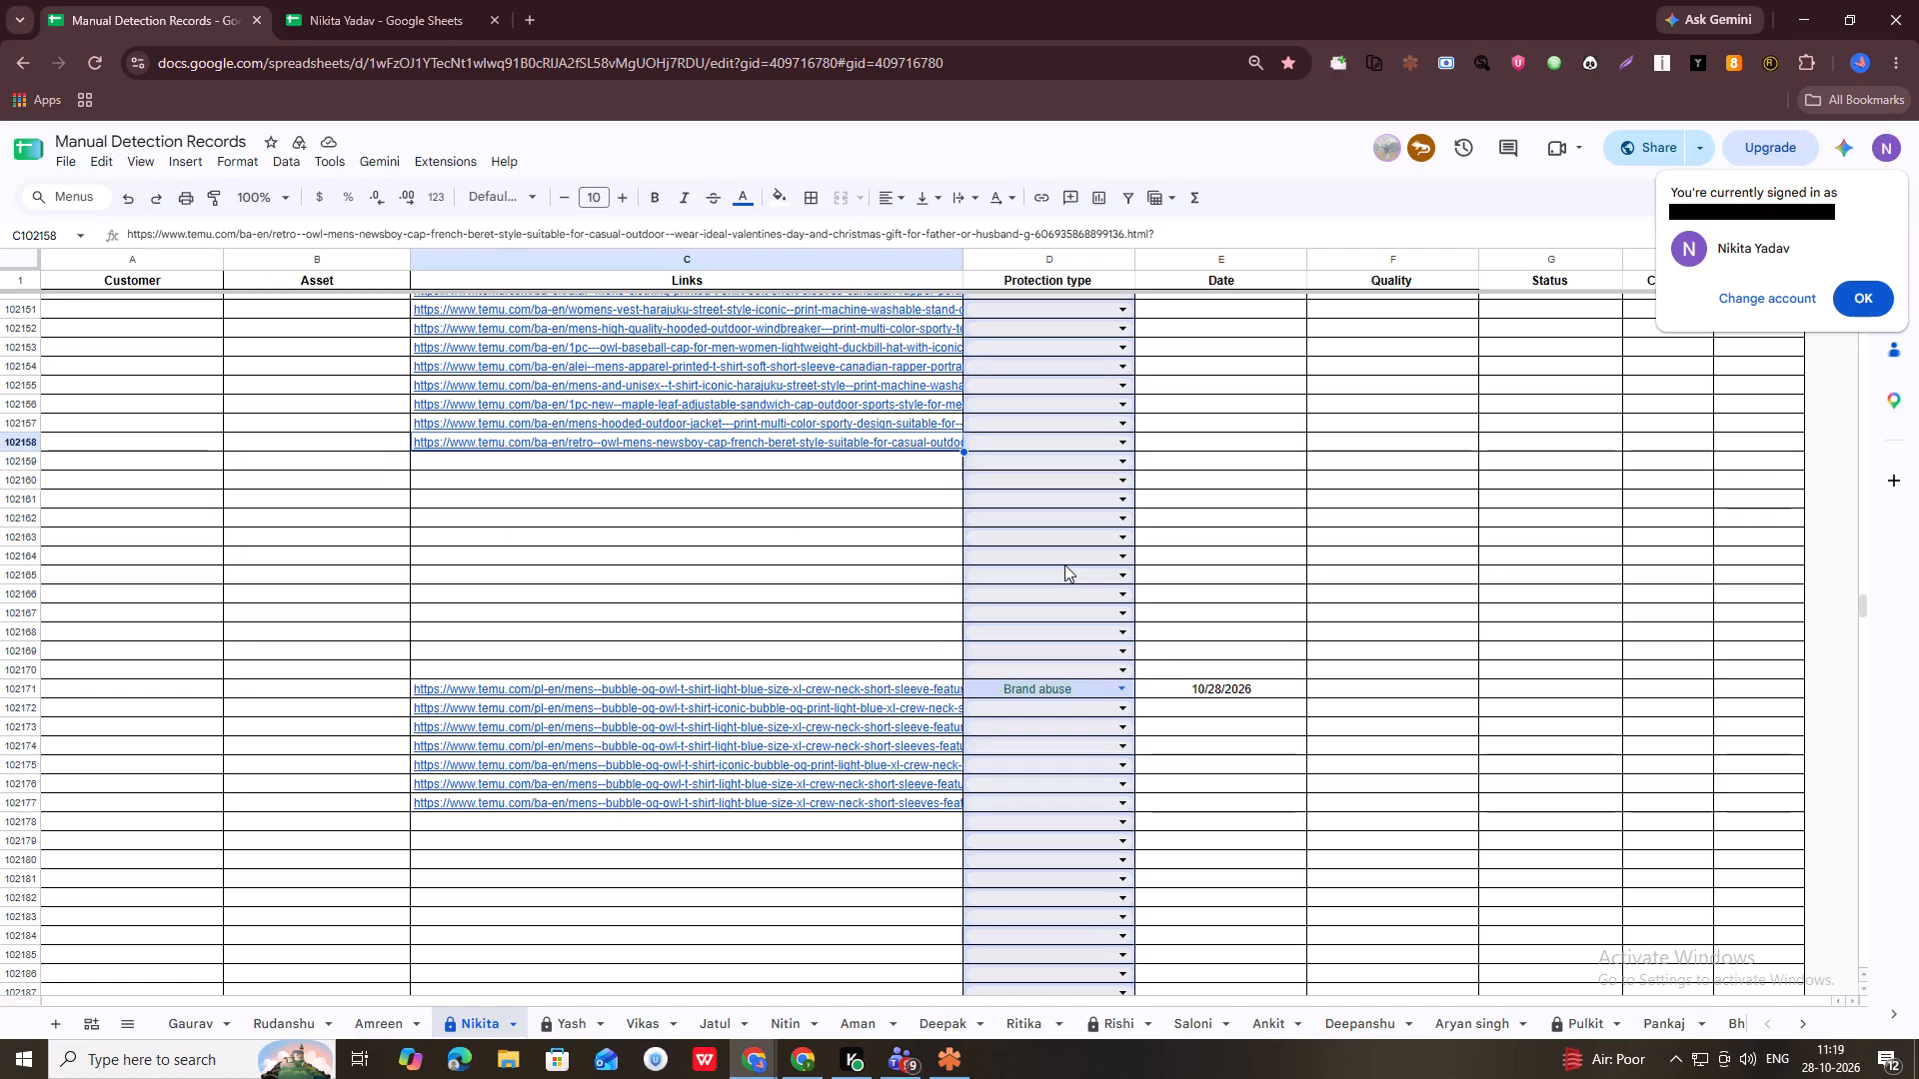
Copy the Temu links in C102121:C102158 and submit them as Product counterfeit incidents for OVO - 25 - Clothing in Red Points.
{"action": "key", "text": "ctrl+shift+Up"}
{"action": "scroll", "coordinate": [884, 597], "scroll_direction": "up", "scroll_amount": 3}
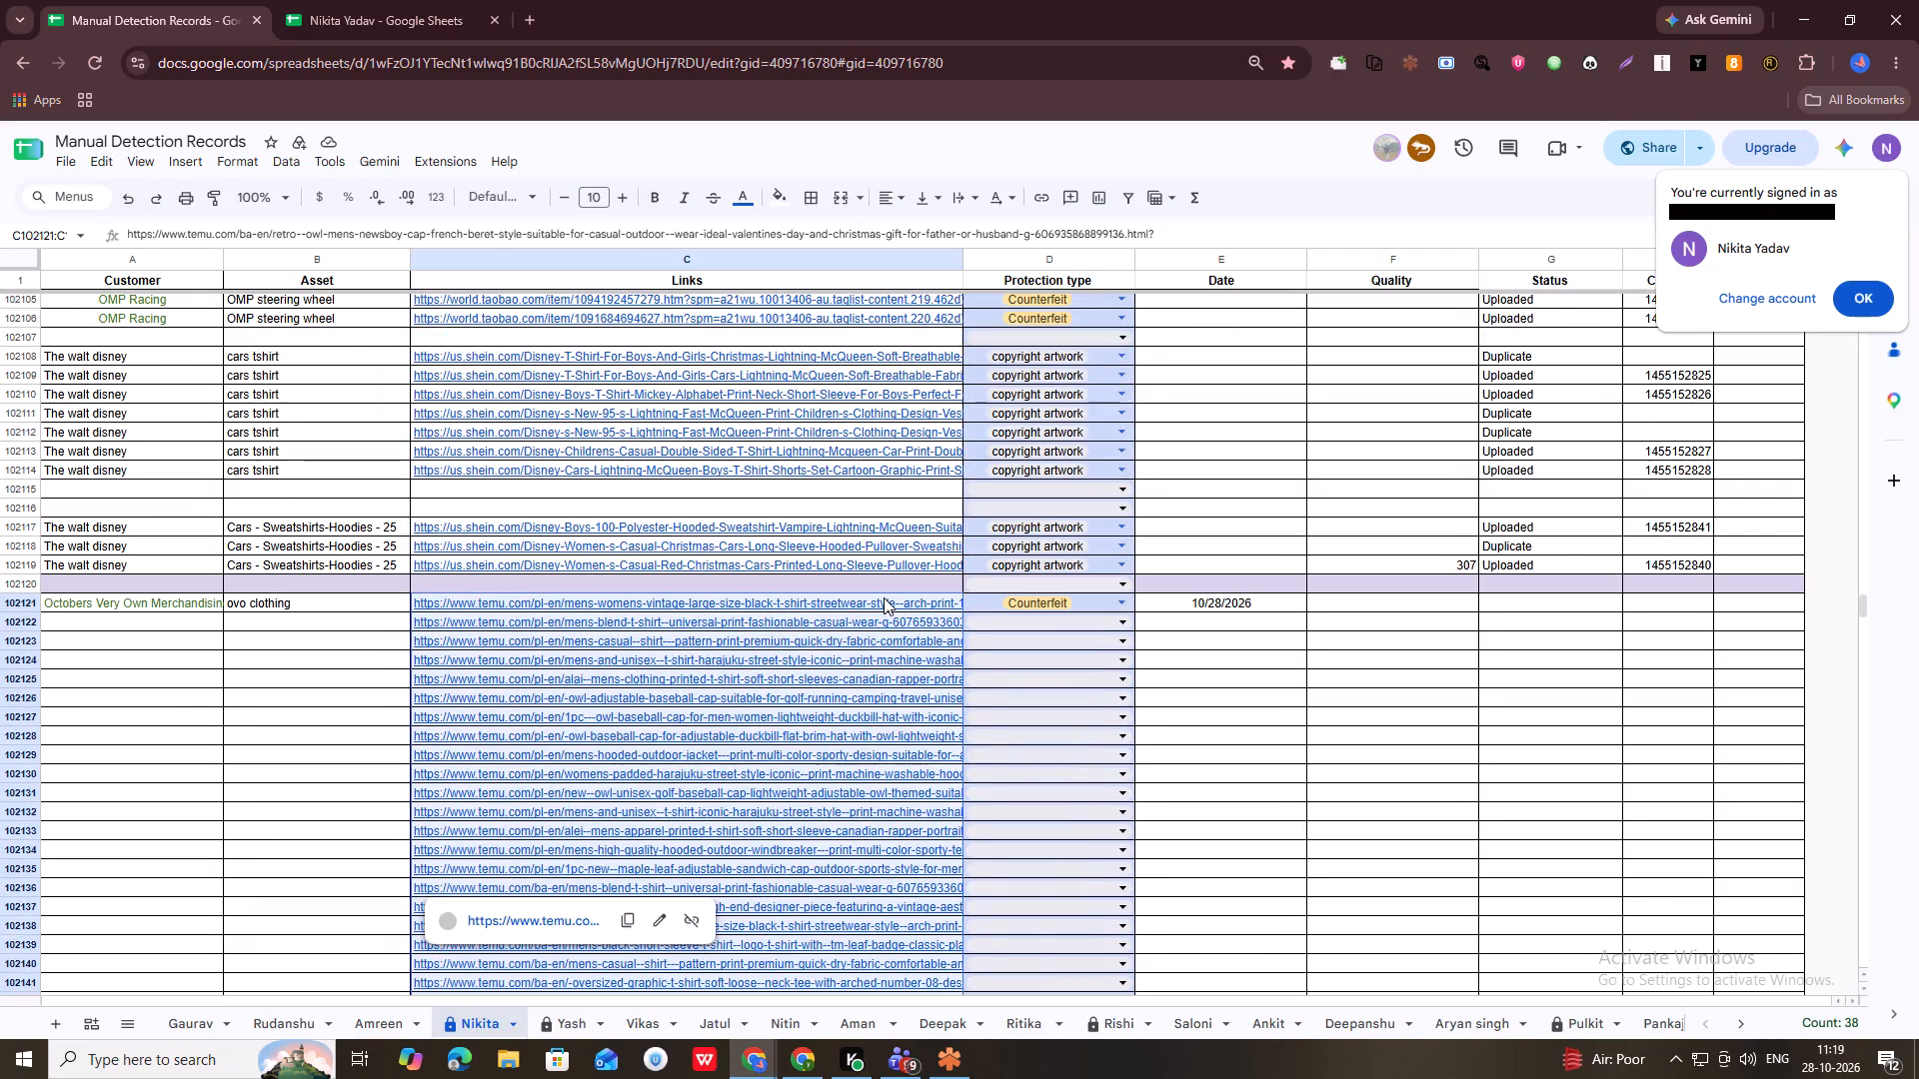
{"action": "key", "text": "ctrl+c"}
{"action": "key", "text": "ctrl+c"}
{"action": "key", "text": "ctrl+c"}
{"action": "key", "text": "alt+Tab"}
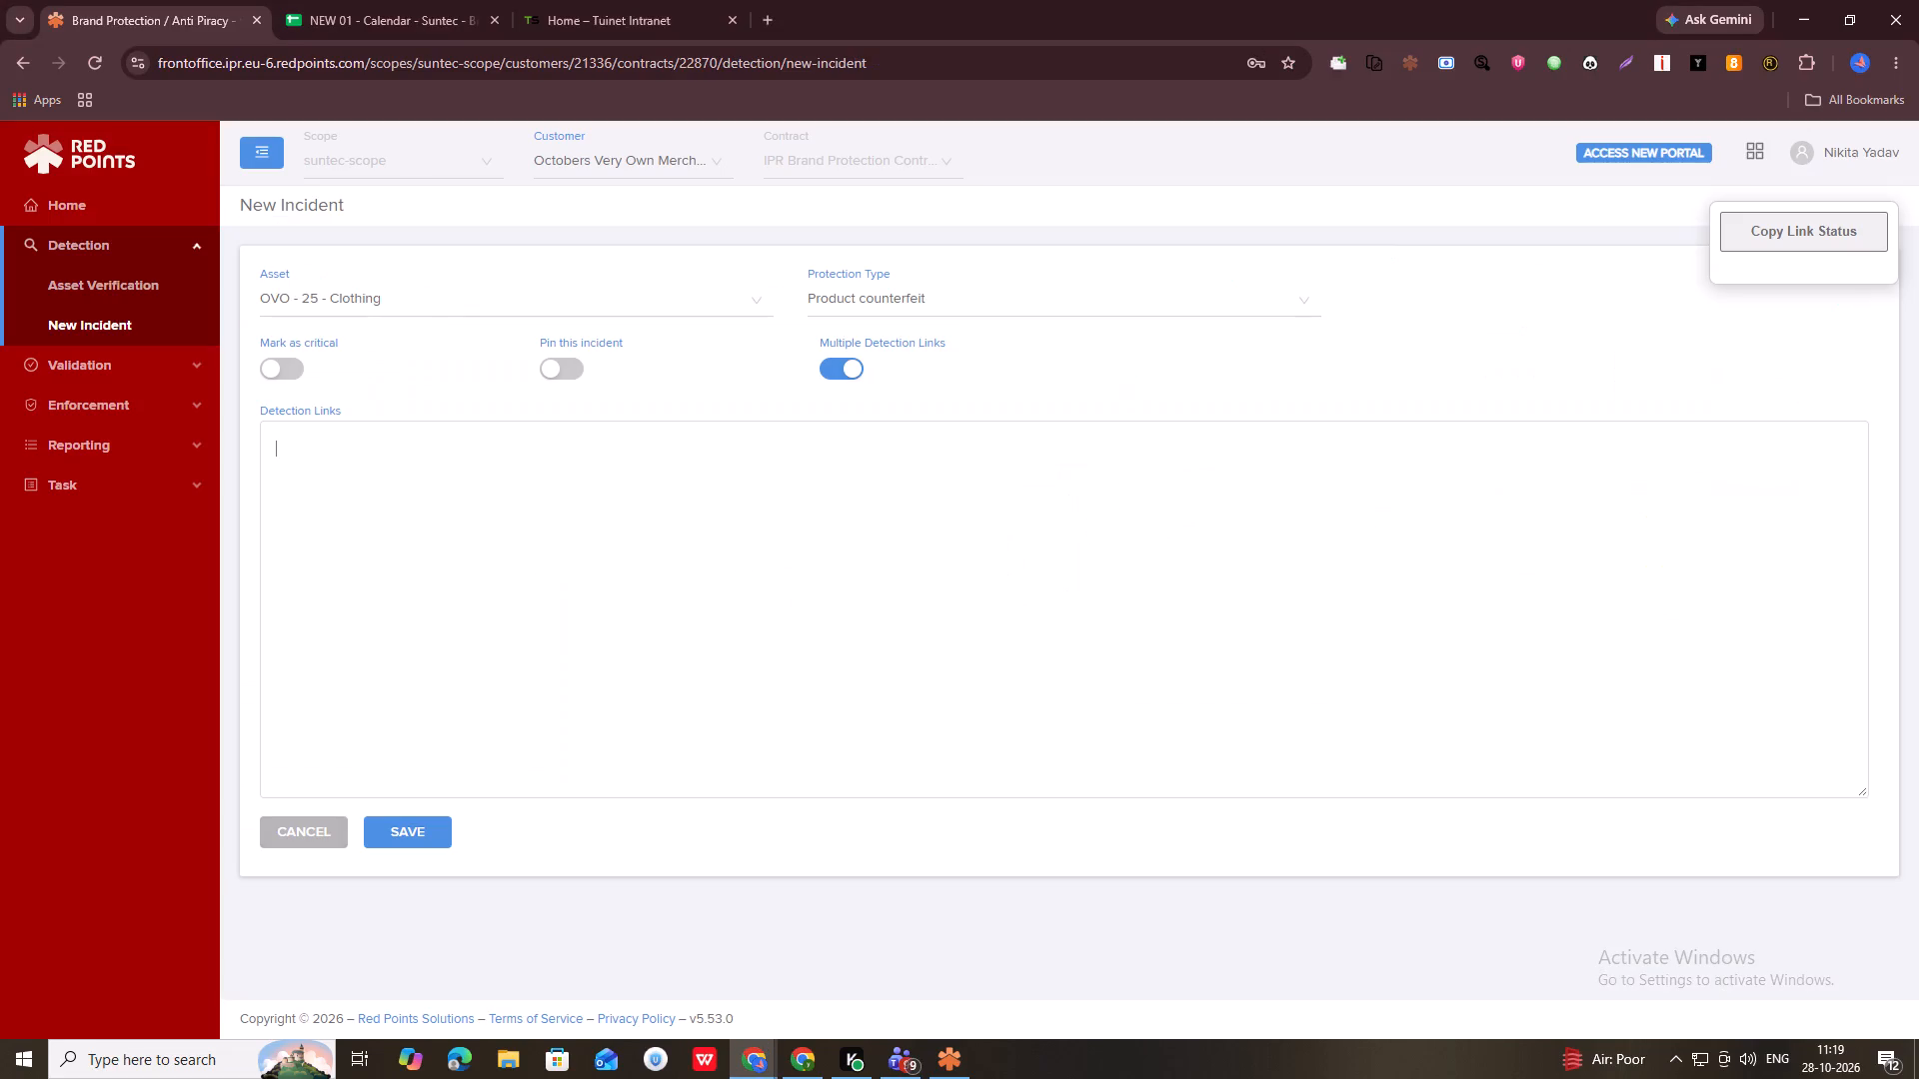
{"action": "key", "text": "ctrl+v"}
{"action": "key", "text": "alt+Tab"}
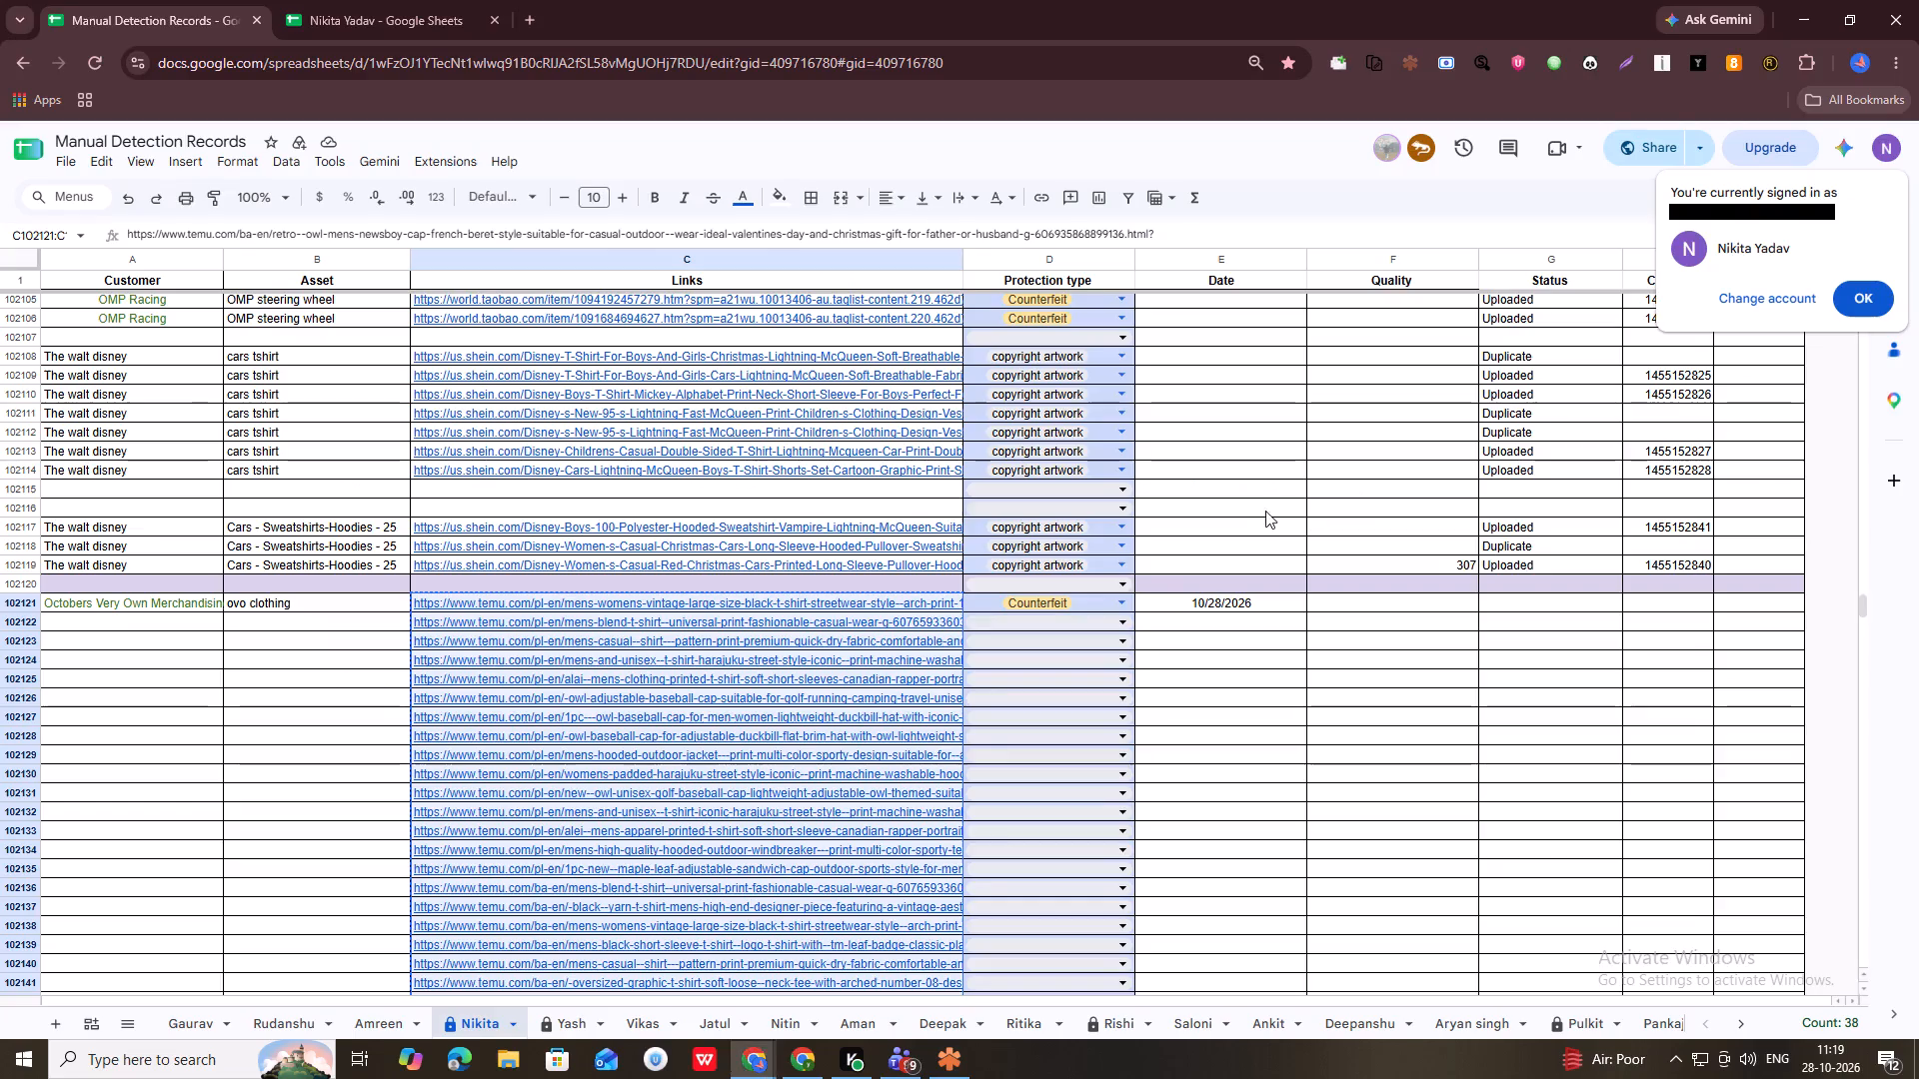
{"action": "key", "text": "alt+Tab"}
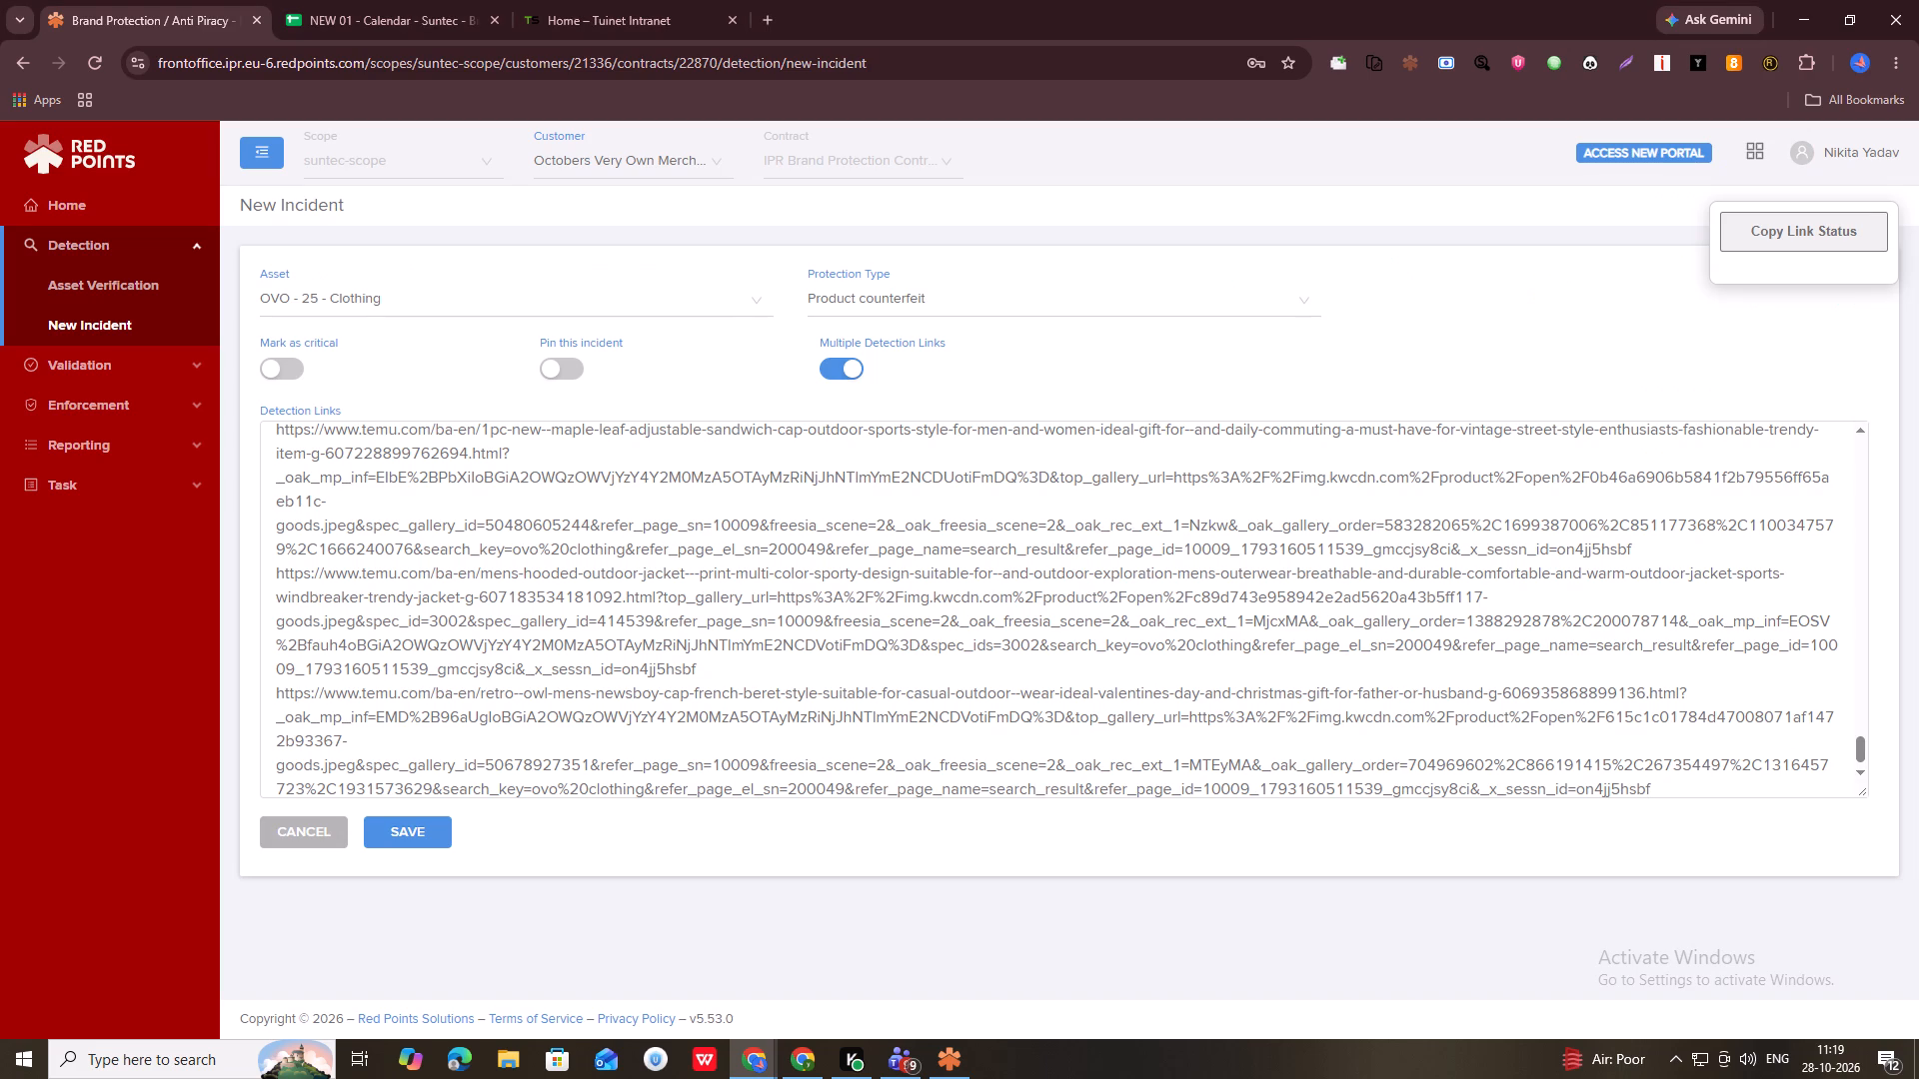
{"action": "left_click", "coordinate": [406, 836]}
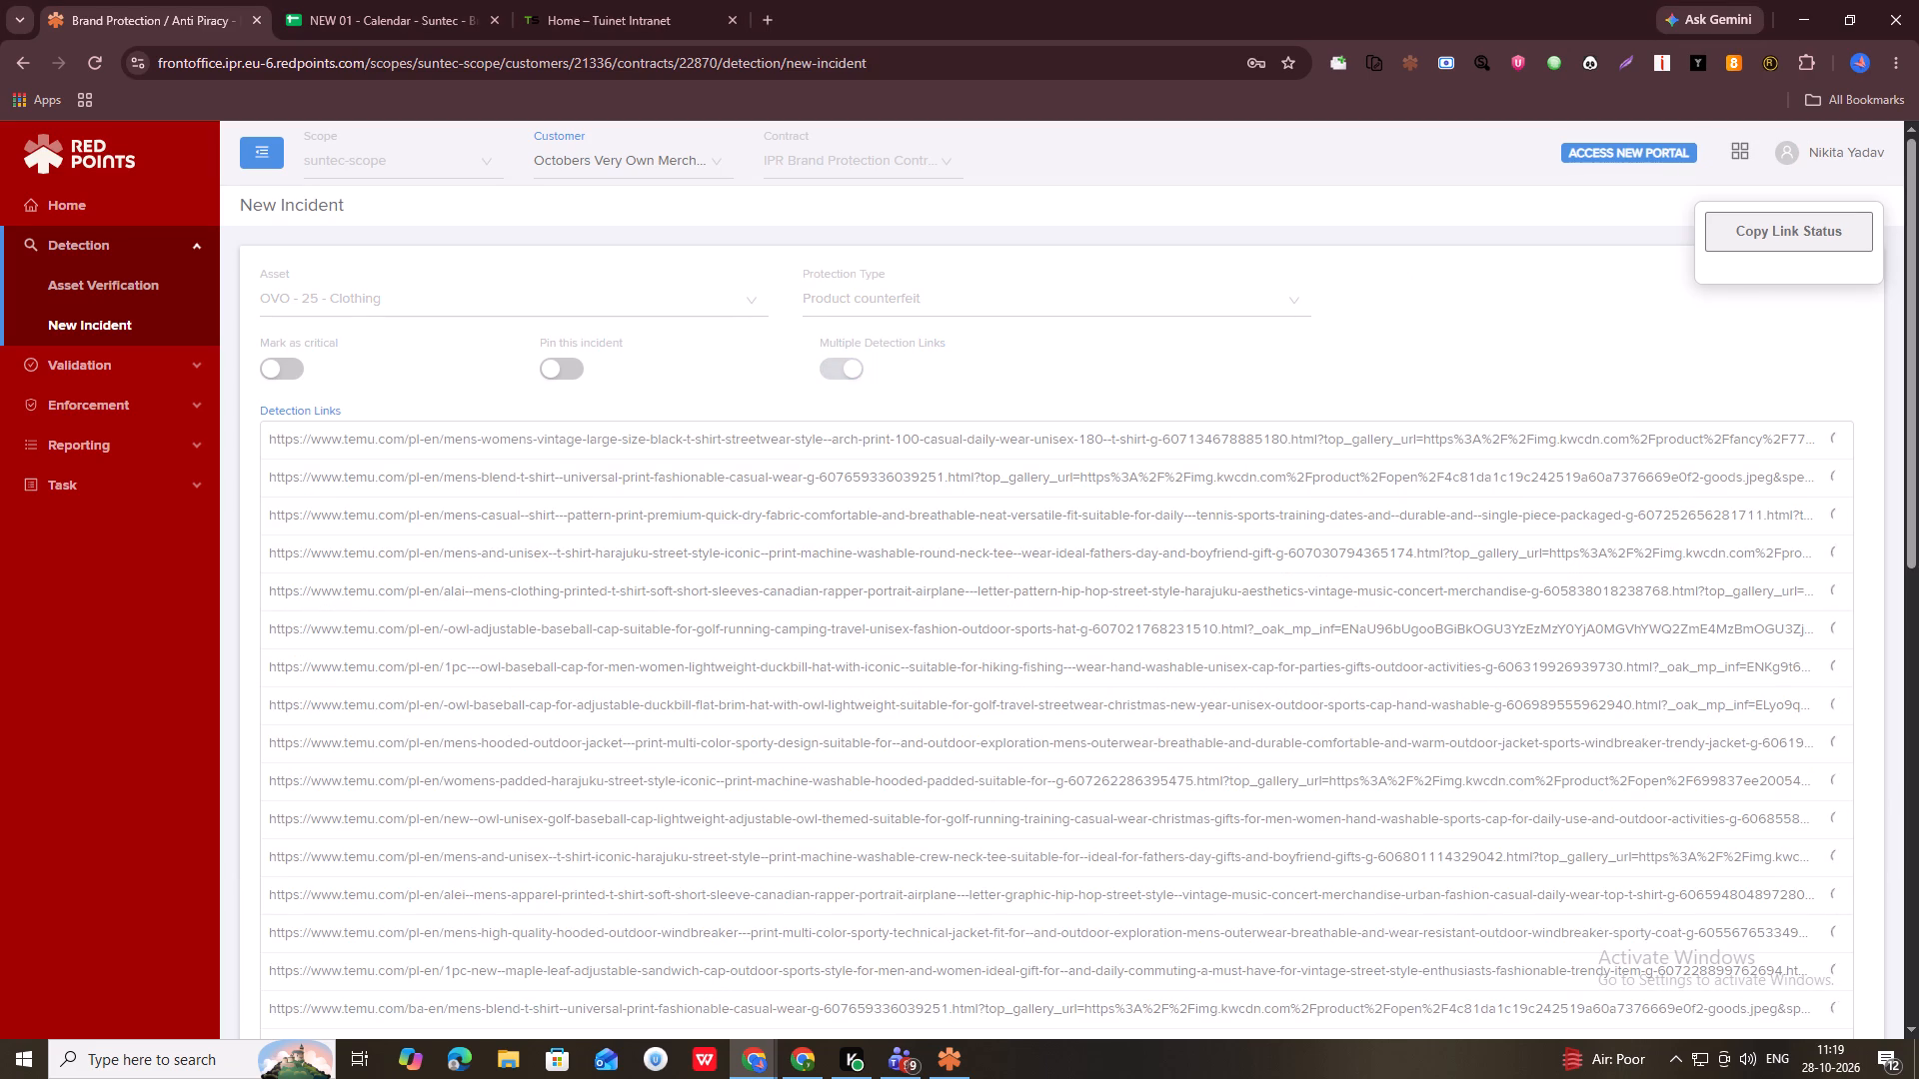
Copy the link status of the submitted counterfeit incidents and paste it into the detection records sheet starting at F102120.
{"action": "scroll", "coordinate": [1455, 610], "scroll_direction": "down", "scroll_amount": 9}
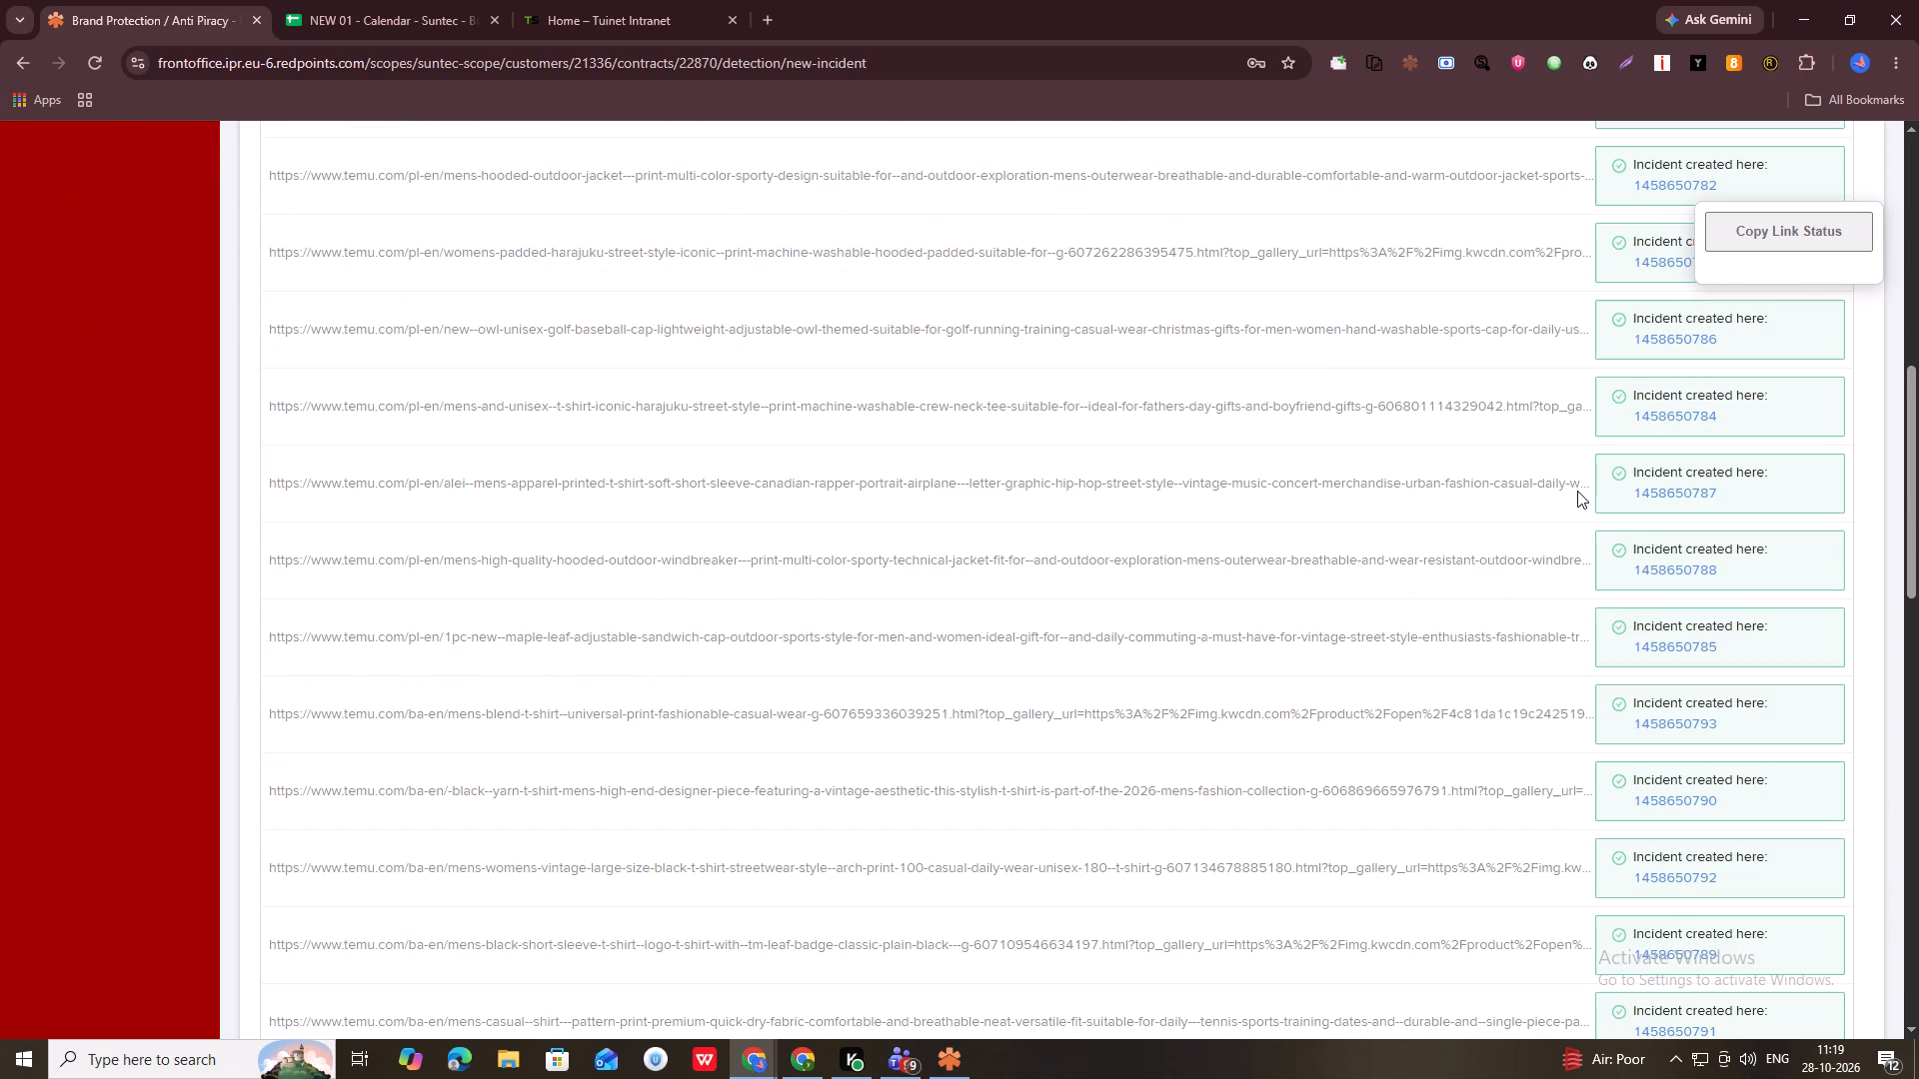
{"action": "scroll", "coordinate": [1577, 491], "scroll_direction": "down", "scroll_amount": 20}
{"action": "scroll", "coordinate": [1577, 491], "scroll_direction": "down", "scroll_amount": 1}
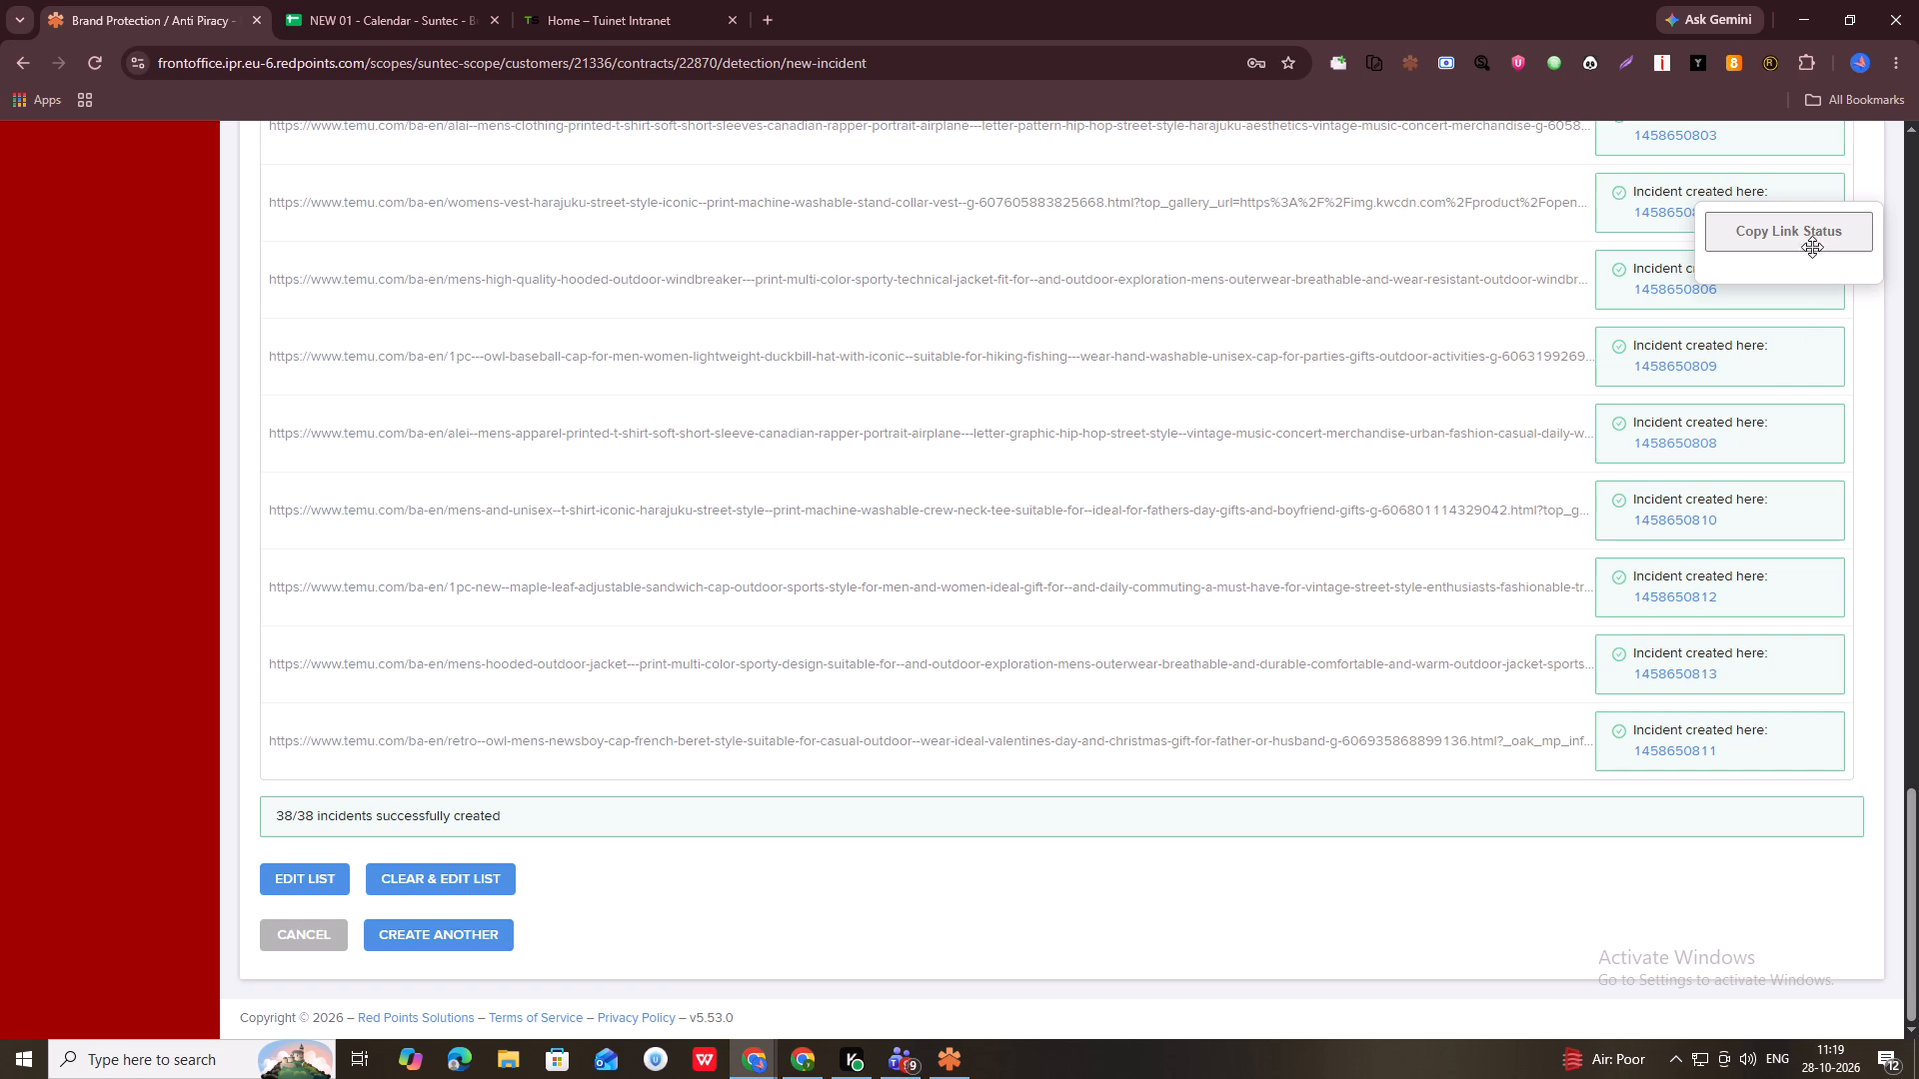
{"action": "left_click", "coordinate": [1811, 233]}
{"action": "key", "text": "alt+Tab"}
{"action": "left_click", "coordinate": [1384, 591]}
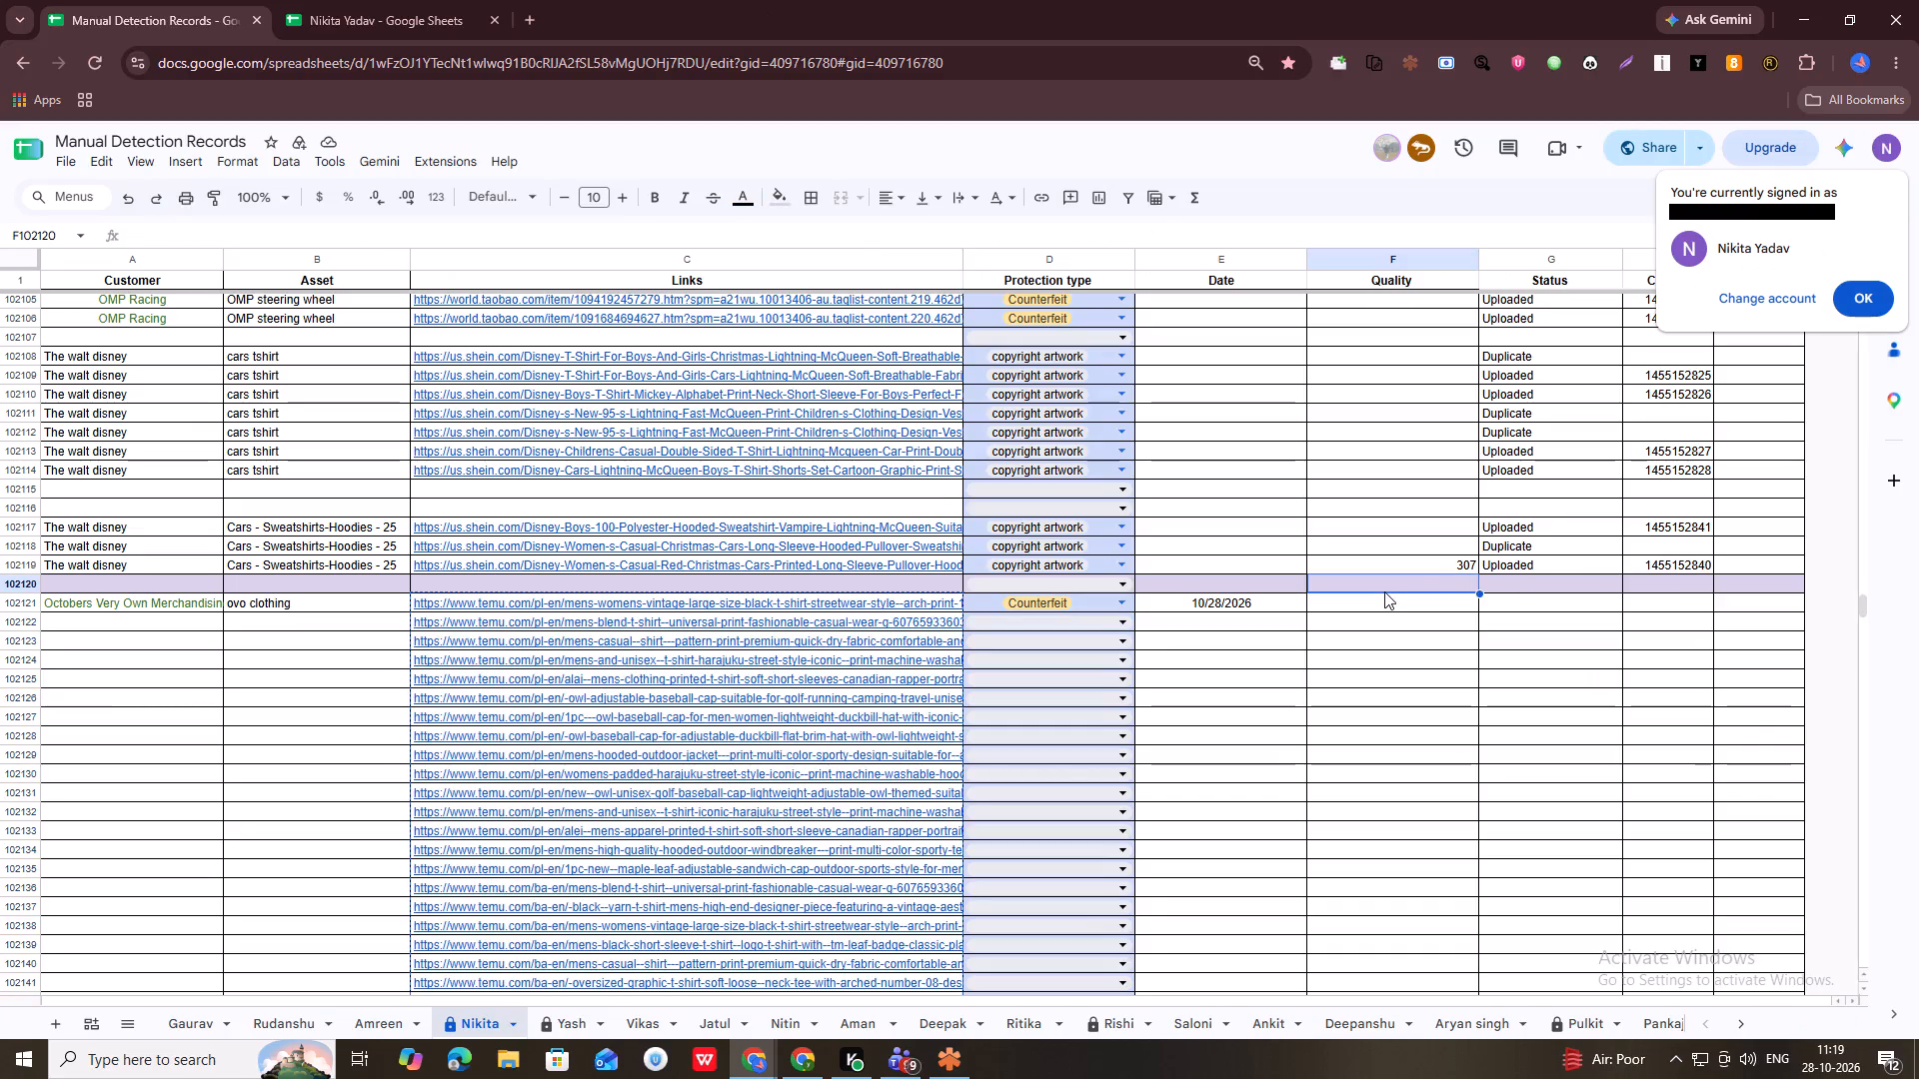
{"action": "key", "text": "ctrl+v"}
Clear the pasted header labels in F102120:H102120 and the duplicate links below them in the Quality column.
{"action": "key", "text": "Left"}
{"action": "key", "text": "Right"}
{"action": "key", "text": "shift+Right"}
{"action": "key", "text": "shift+Right"}
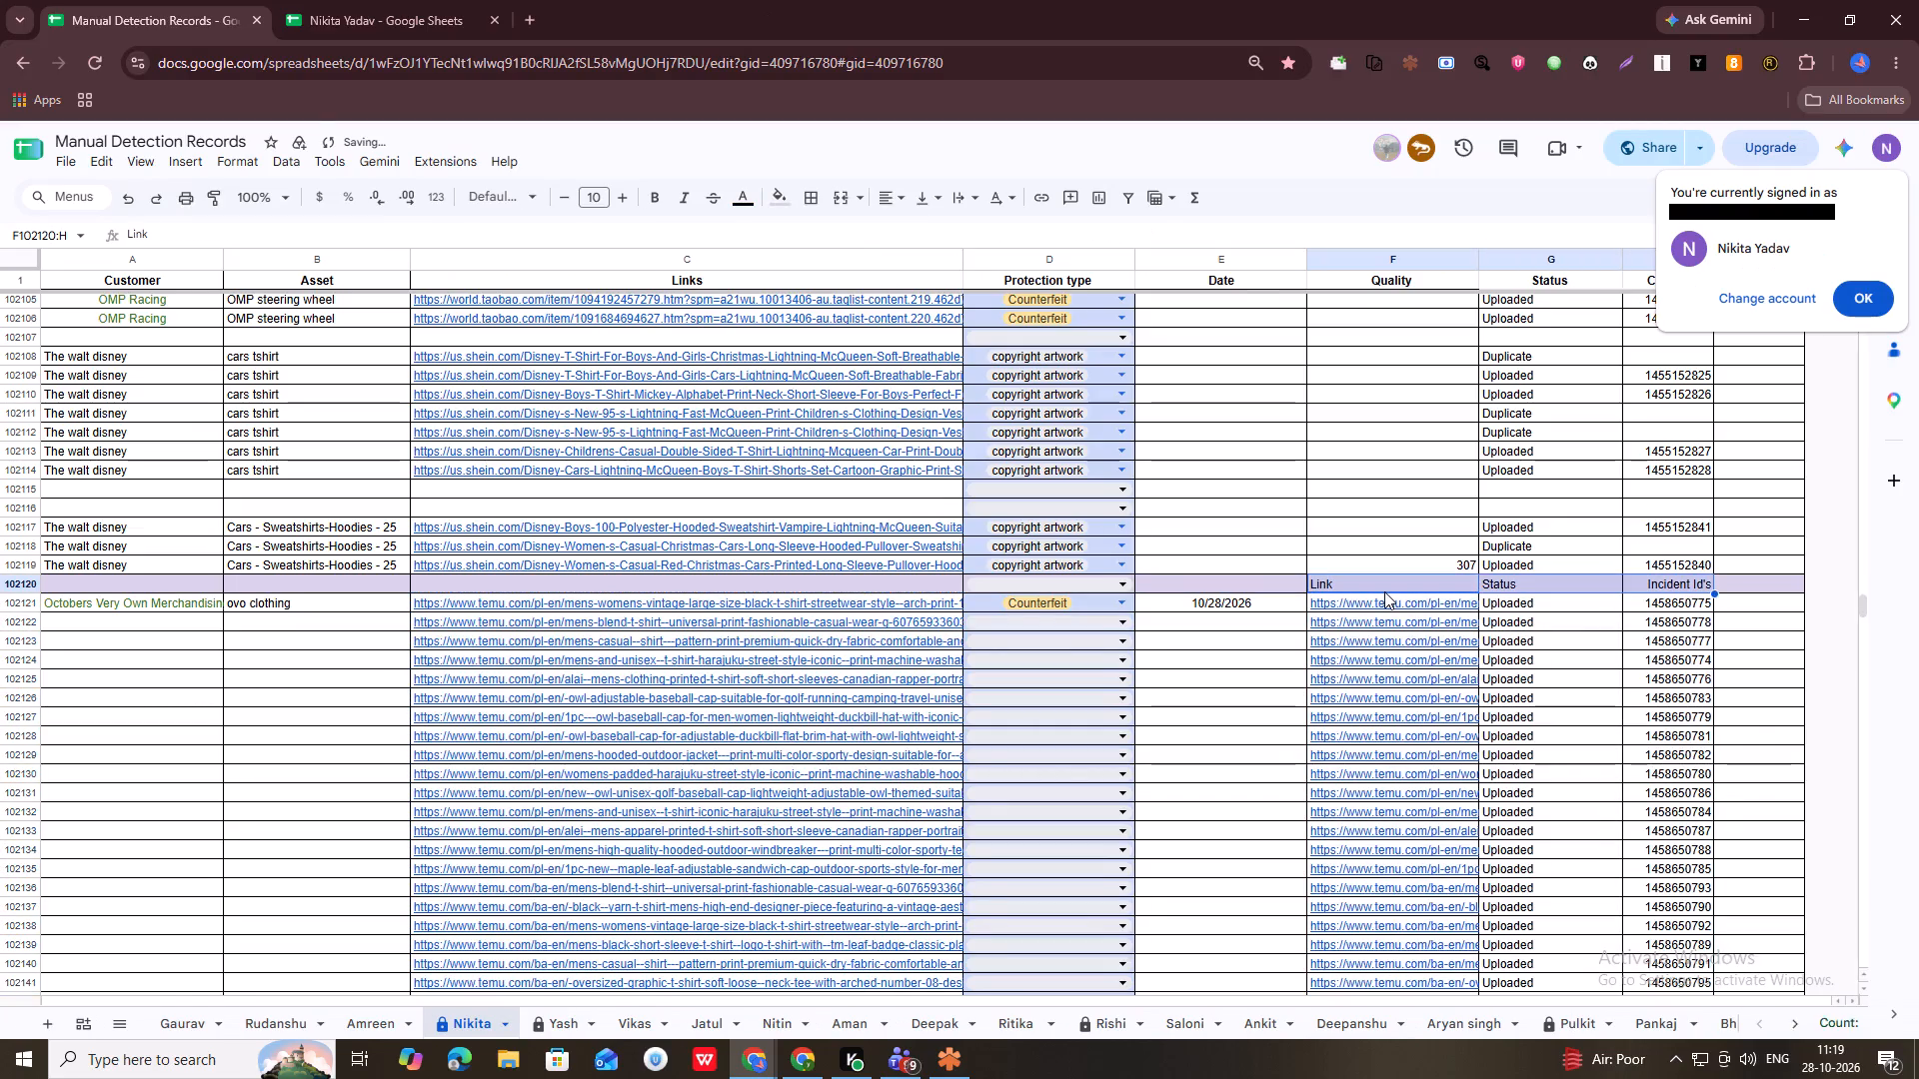
{"action": "key", "text": "Delete"}
{"action": "key", "text": "Down"}
{"action": "key", "text": "ctrl+shift+Down"}
{"action": "key", "text": "Delete"}
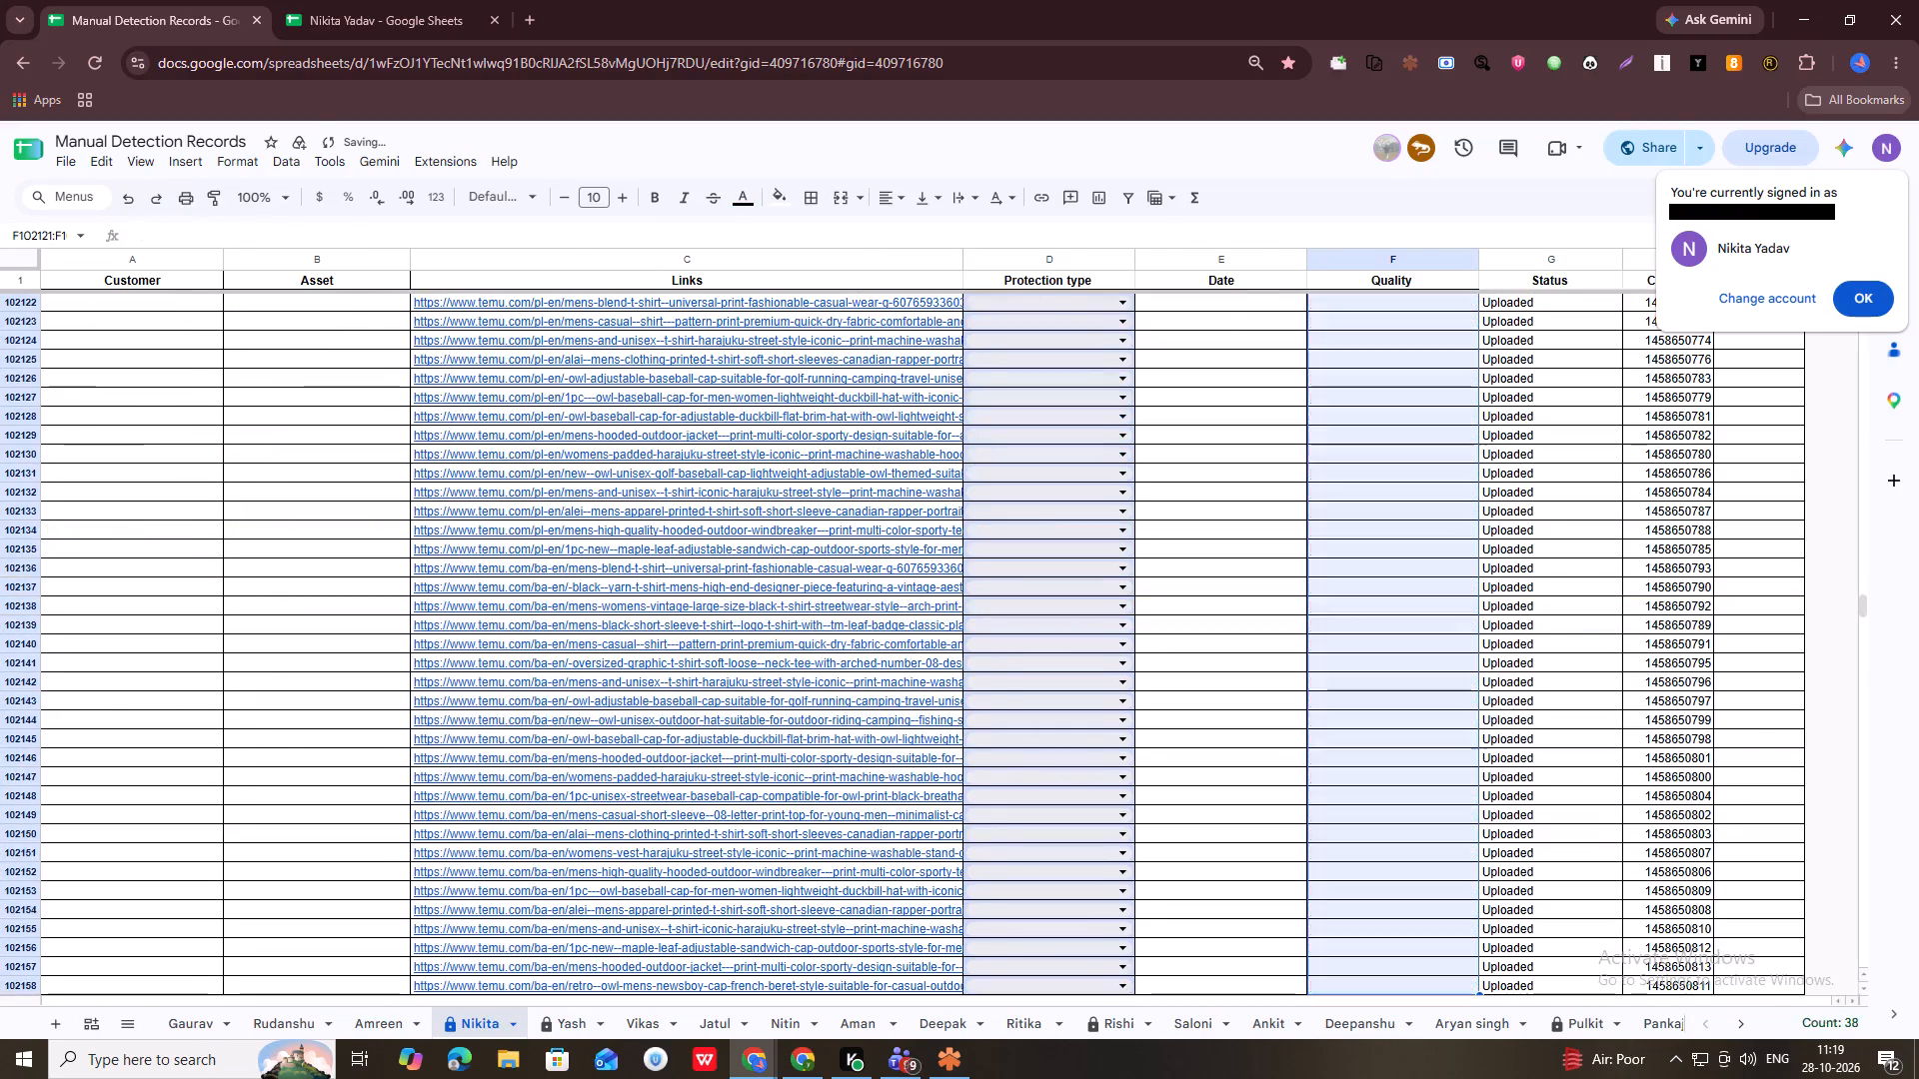
Fill the Counterfeit protection type and the date 10/28/2026 down from row 102121 to row 102158.
{"action": "key", "text": "Up"}
{"action": "key", "text": "Down"}
{"action": "key", "text": "Left"}
{"action": "key", "text": "shift+Left"}
{"action": "key", "text": "ctrl+space"}
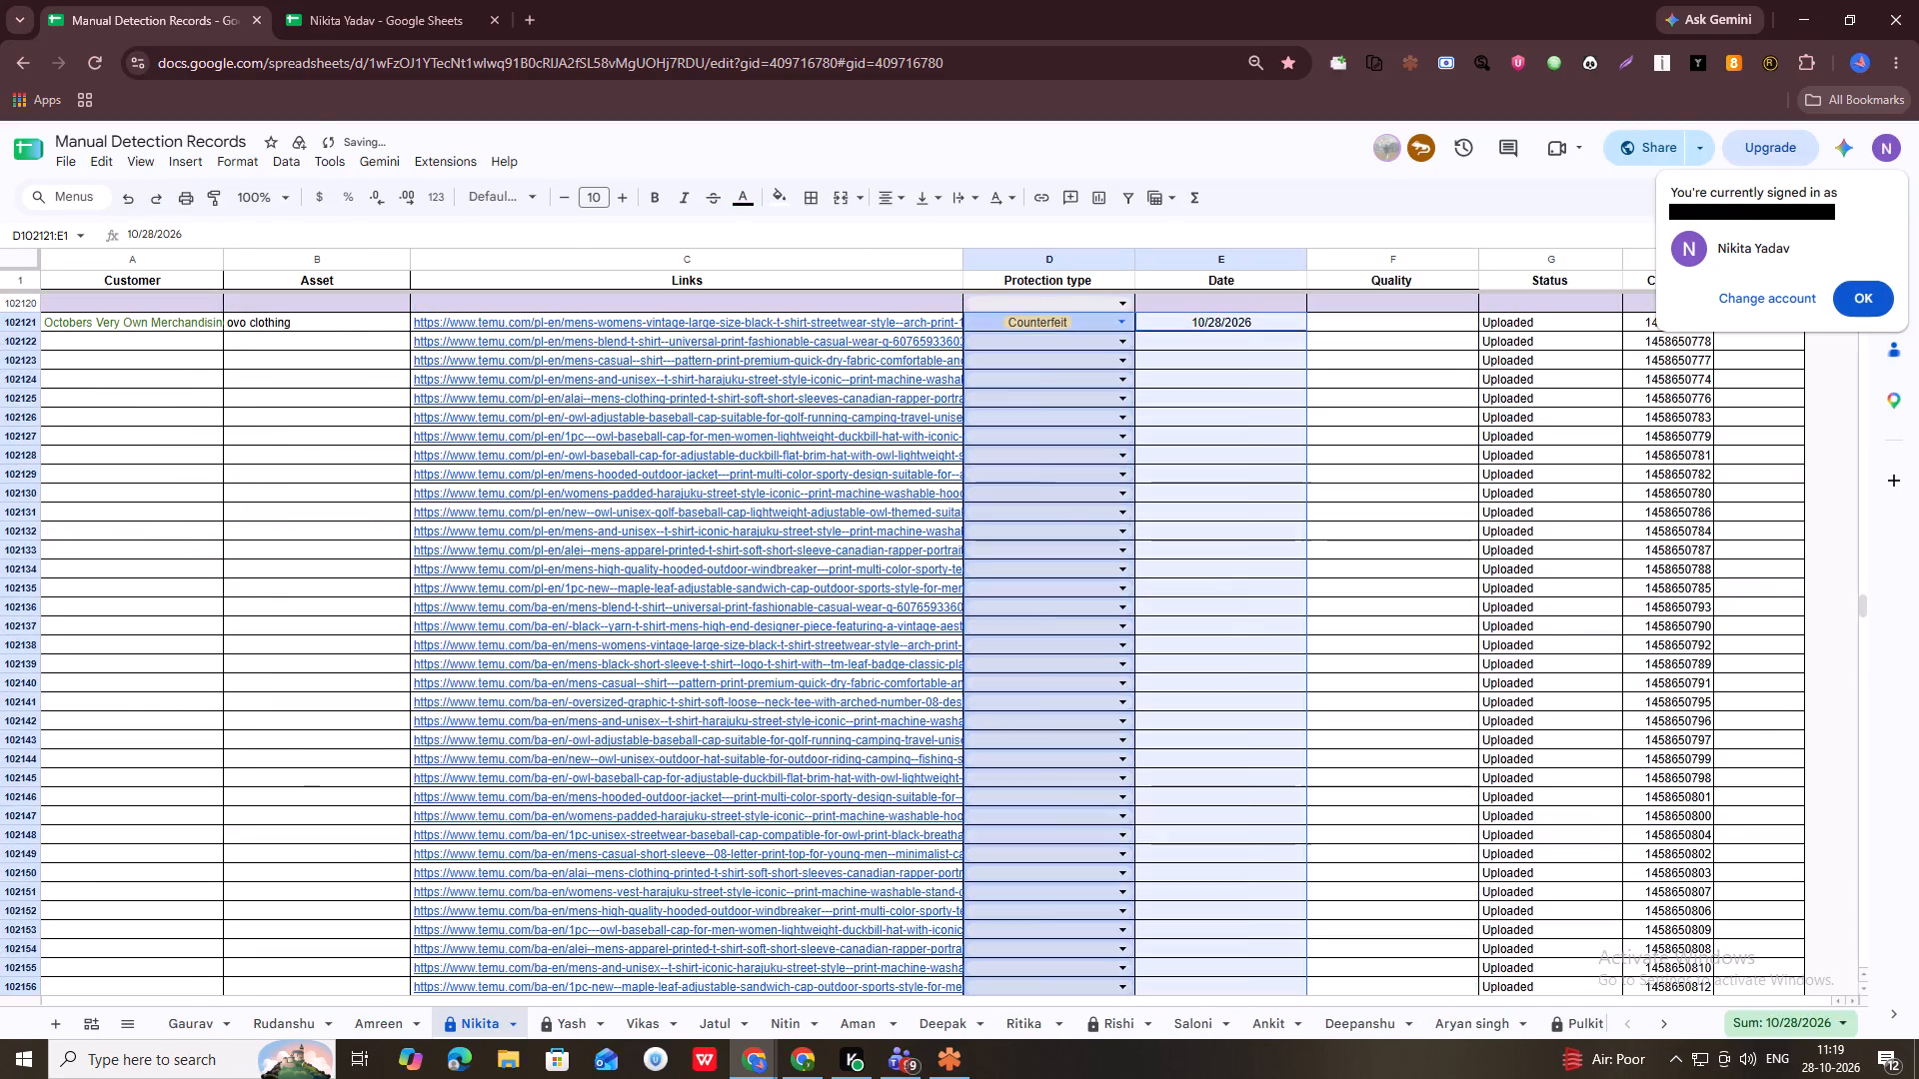
{"action": "key", "text": "ctrl+d"}
Switch to Red Points and clear the submitted counterfeit links from the New Incident form.
{"action": "key", "text": "Left"}
{"action": "key", "text": "Left"}
{"action": "key", "text": "Left"}
{"action": "key", "text": "alt+Tab"}
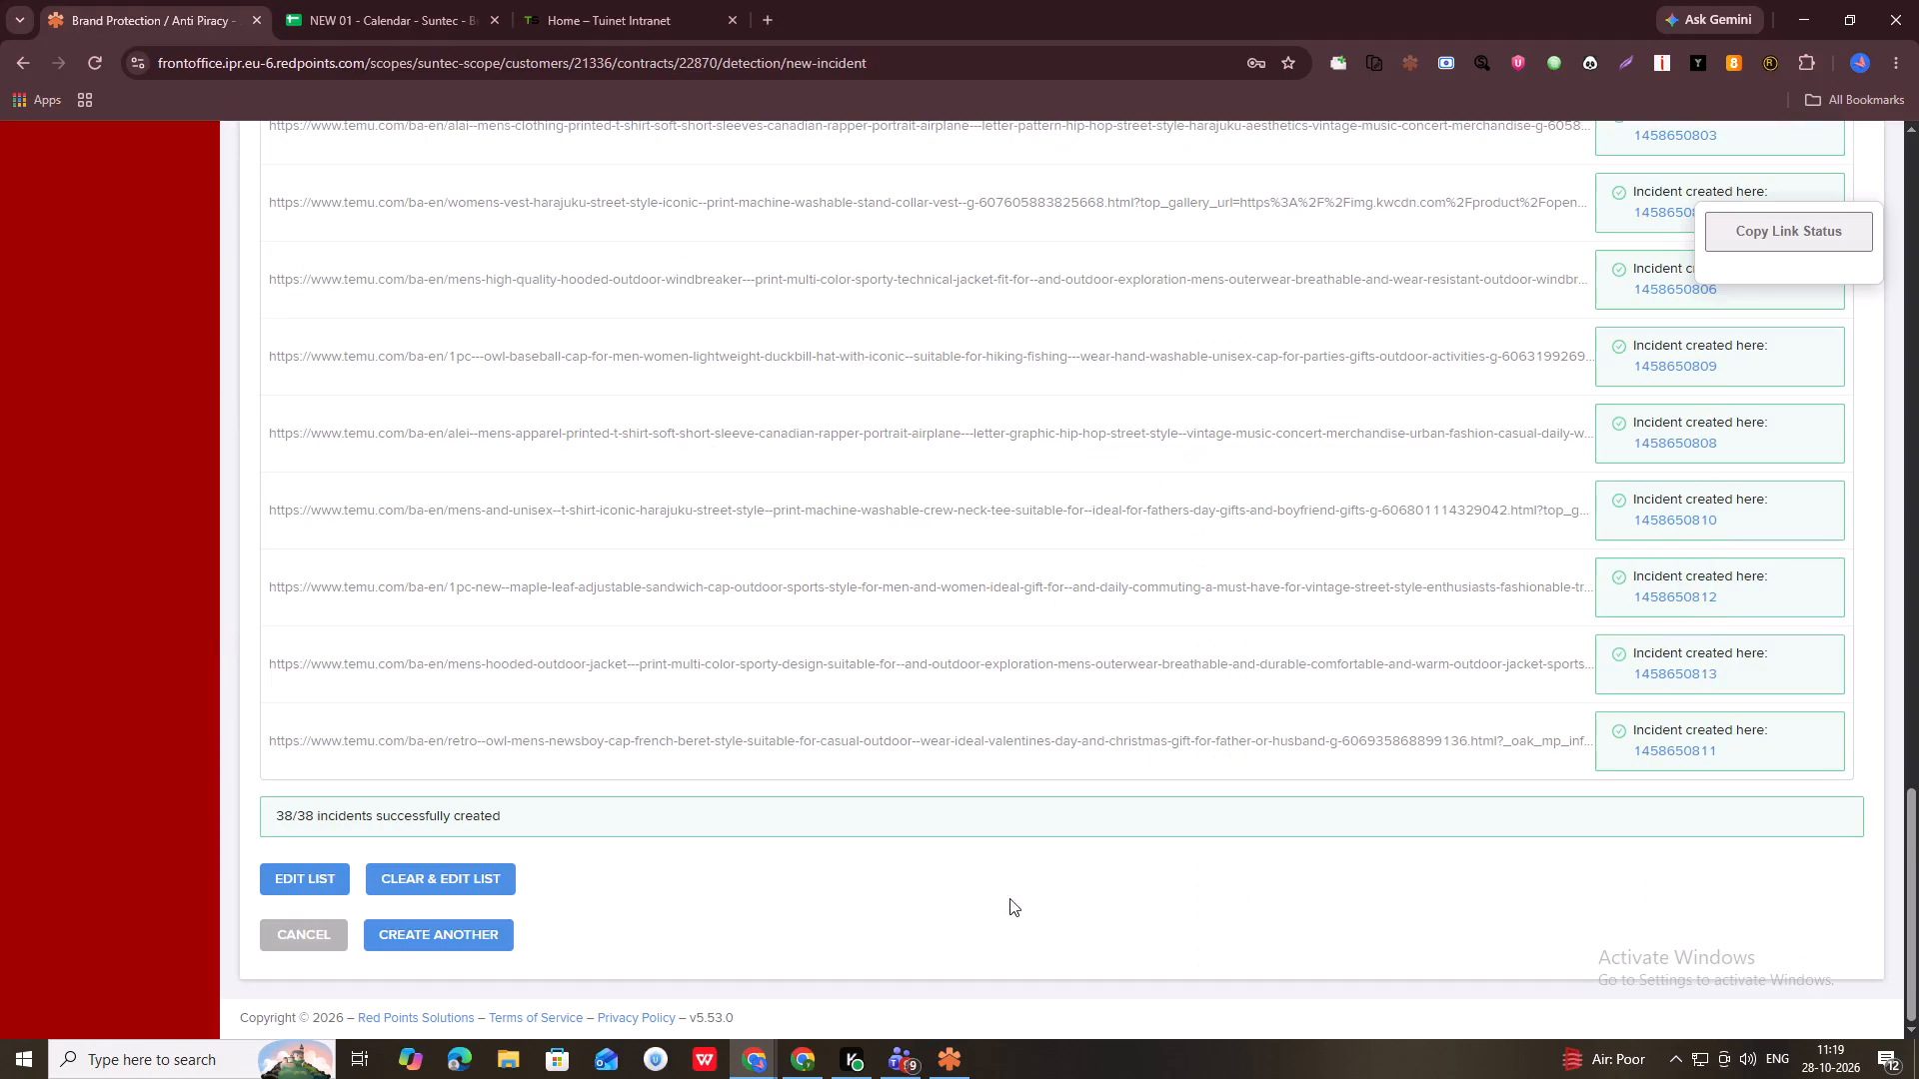
{"action": "left_click", "coordinate": [464, 885]}
Copy the asset name OVO - 25 - Clothing from Red Points into B102121, and fill customer and asset down the counterfeit rows.
{"action": "left_click", "coordinate": [601, 155], "text": "alt"}
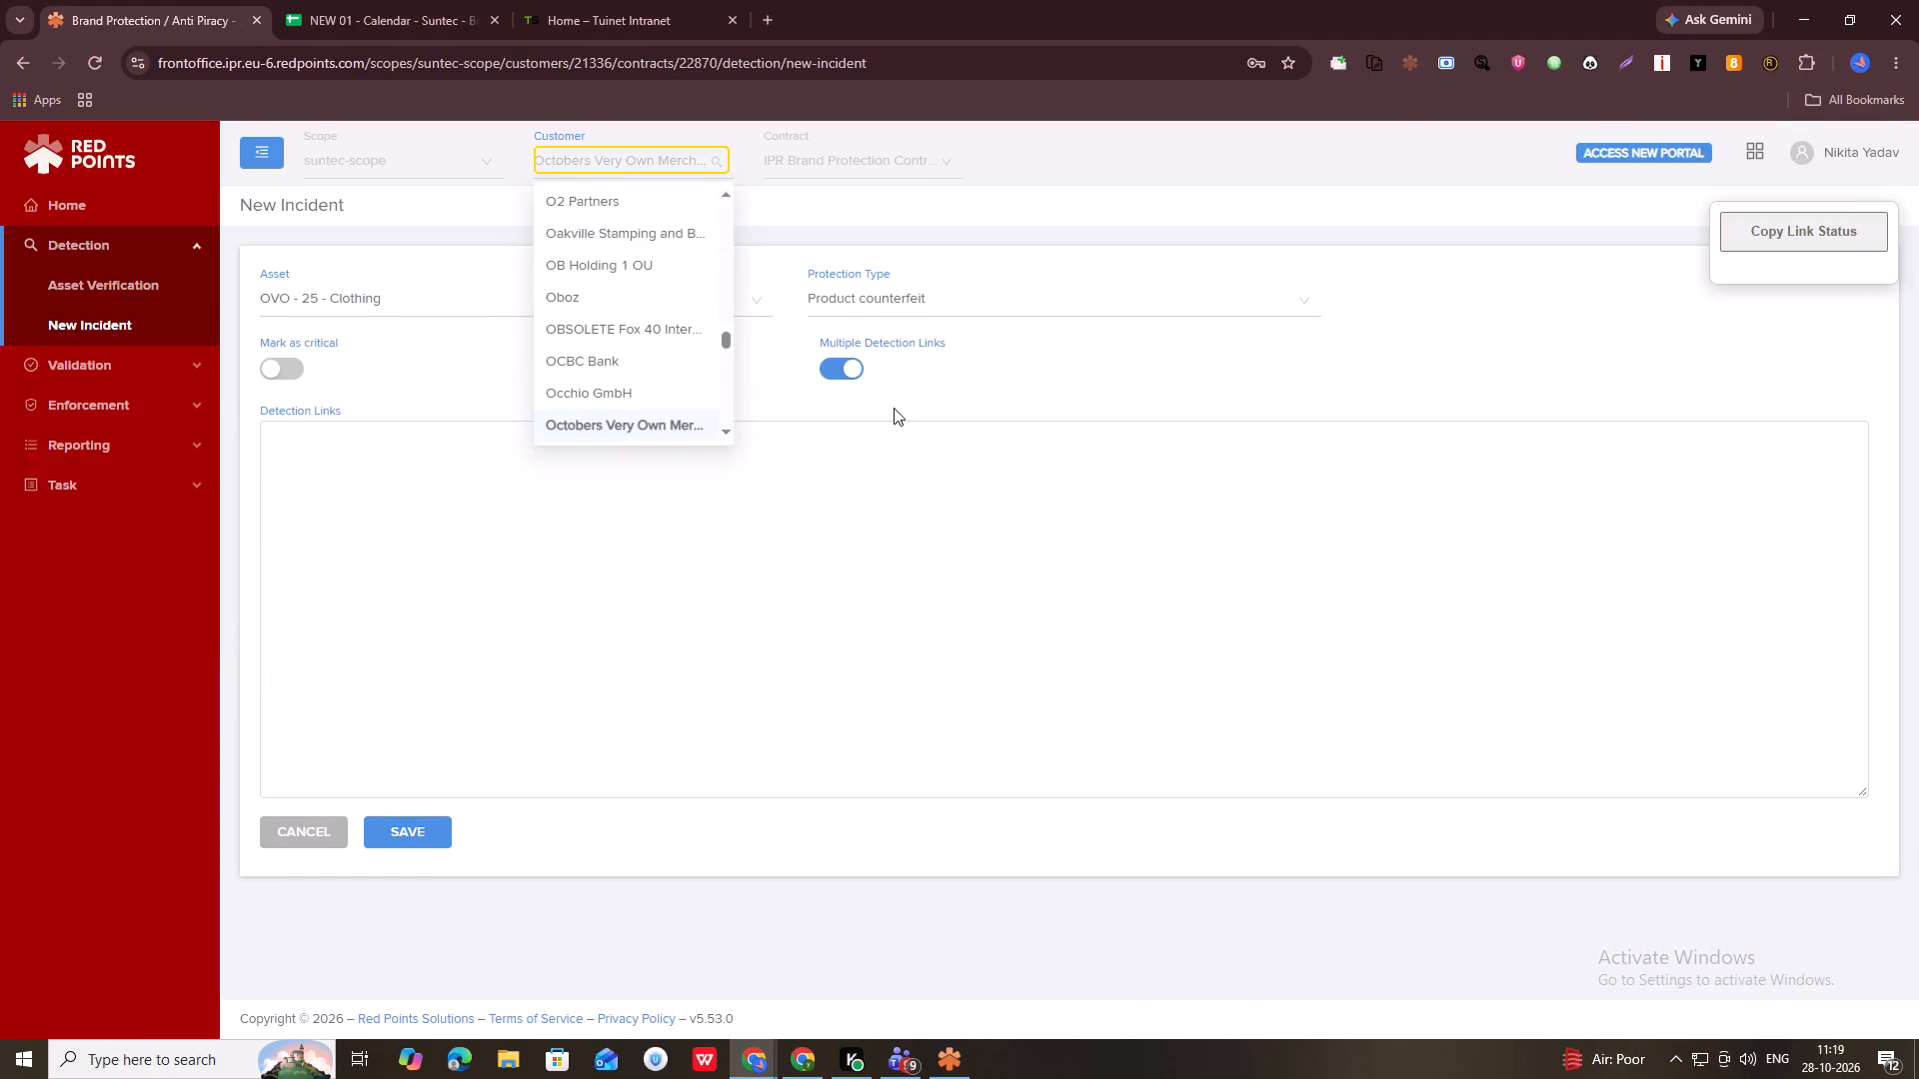
{"action": "key", "text": "alt+Tab"}
{"action": "key", "text": "alt+Tab"}
{"action": "left_click", "coordinate": [362, 311], "text": "alt"}
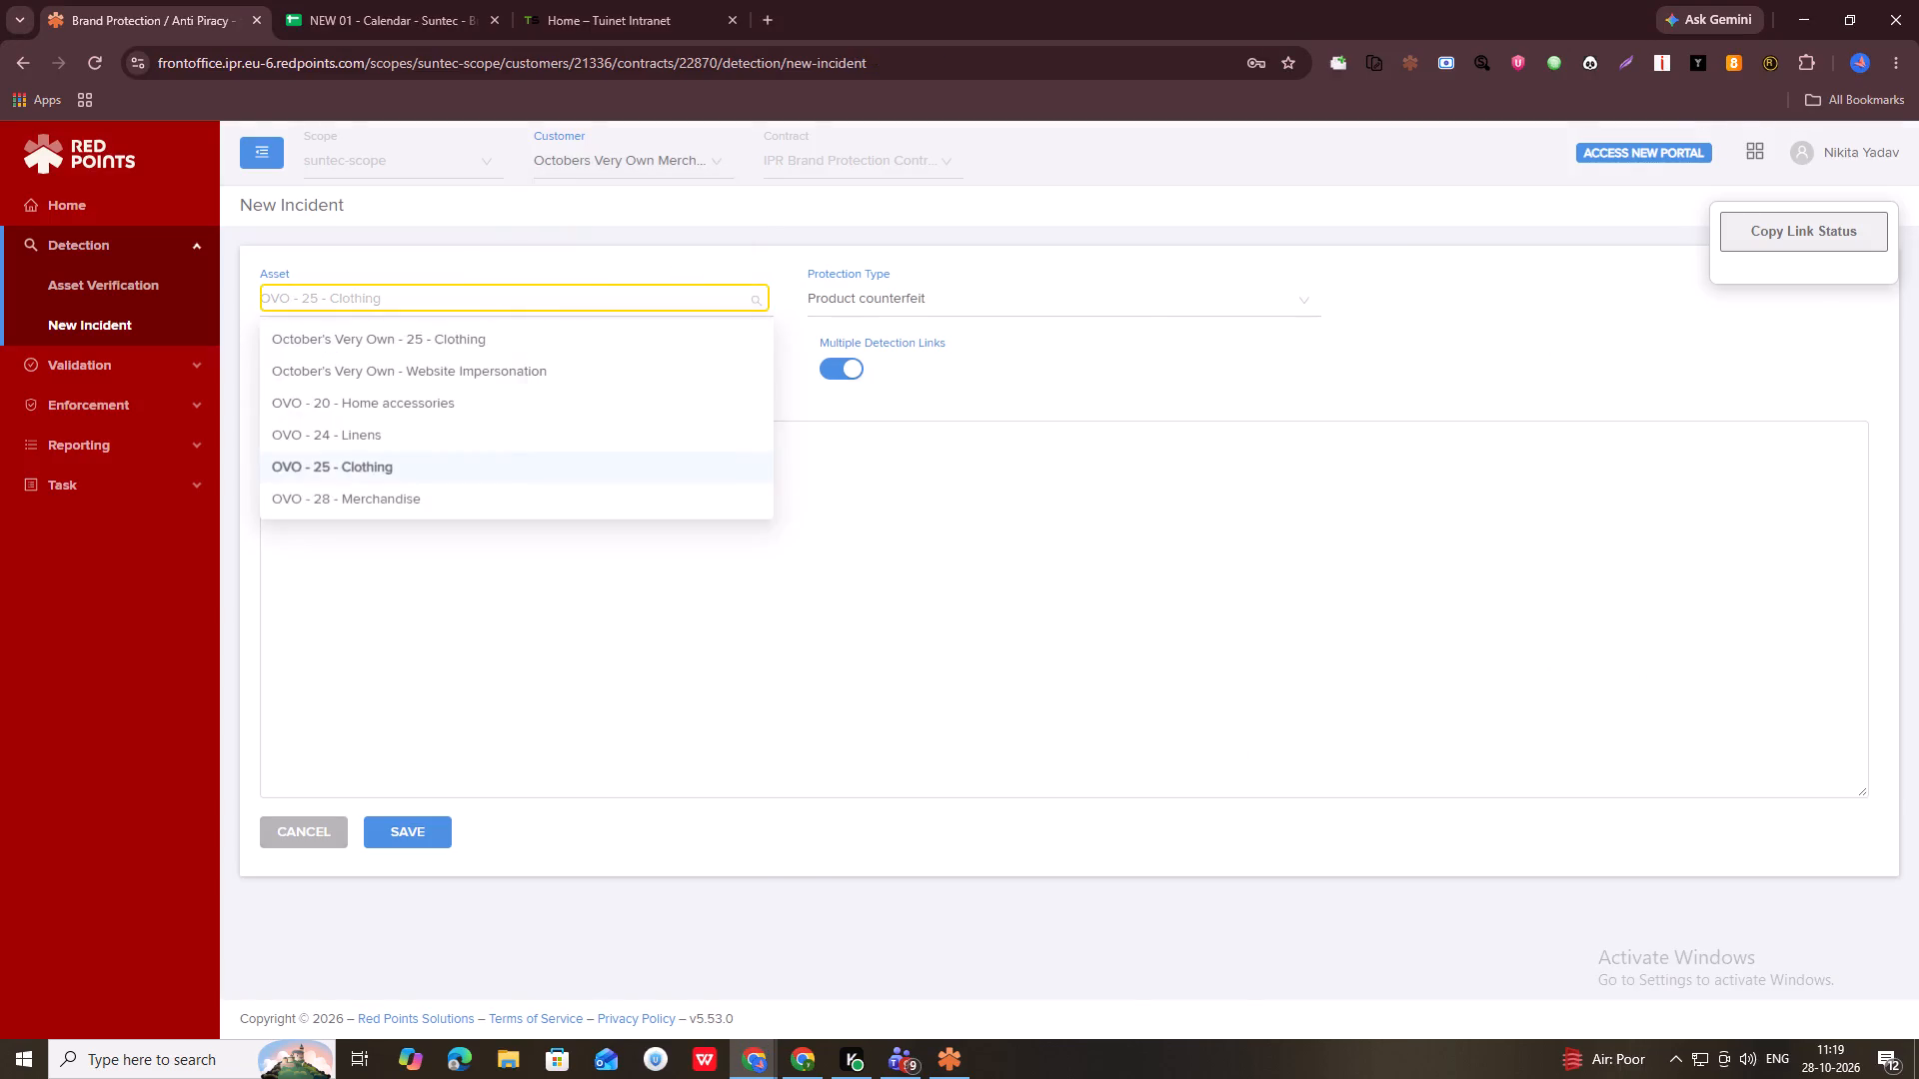
{"action": "key", "text": "alt+Tab"}
{"action": "key", "text": "ctrl+v"}
{"action": "key", "text": "shift+Left"}
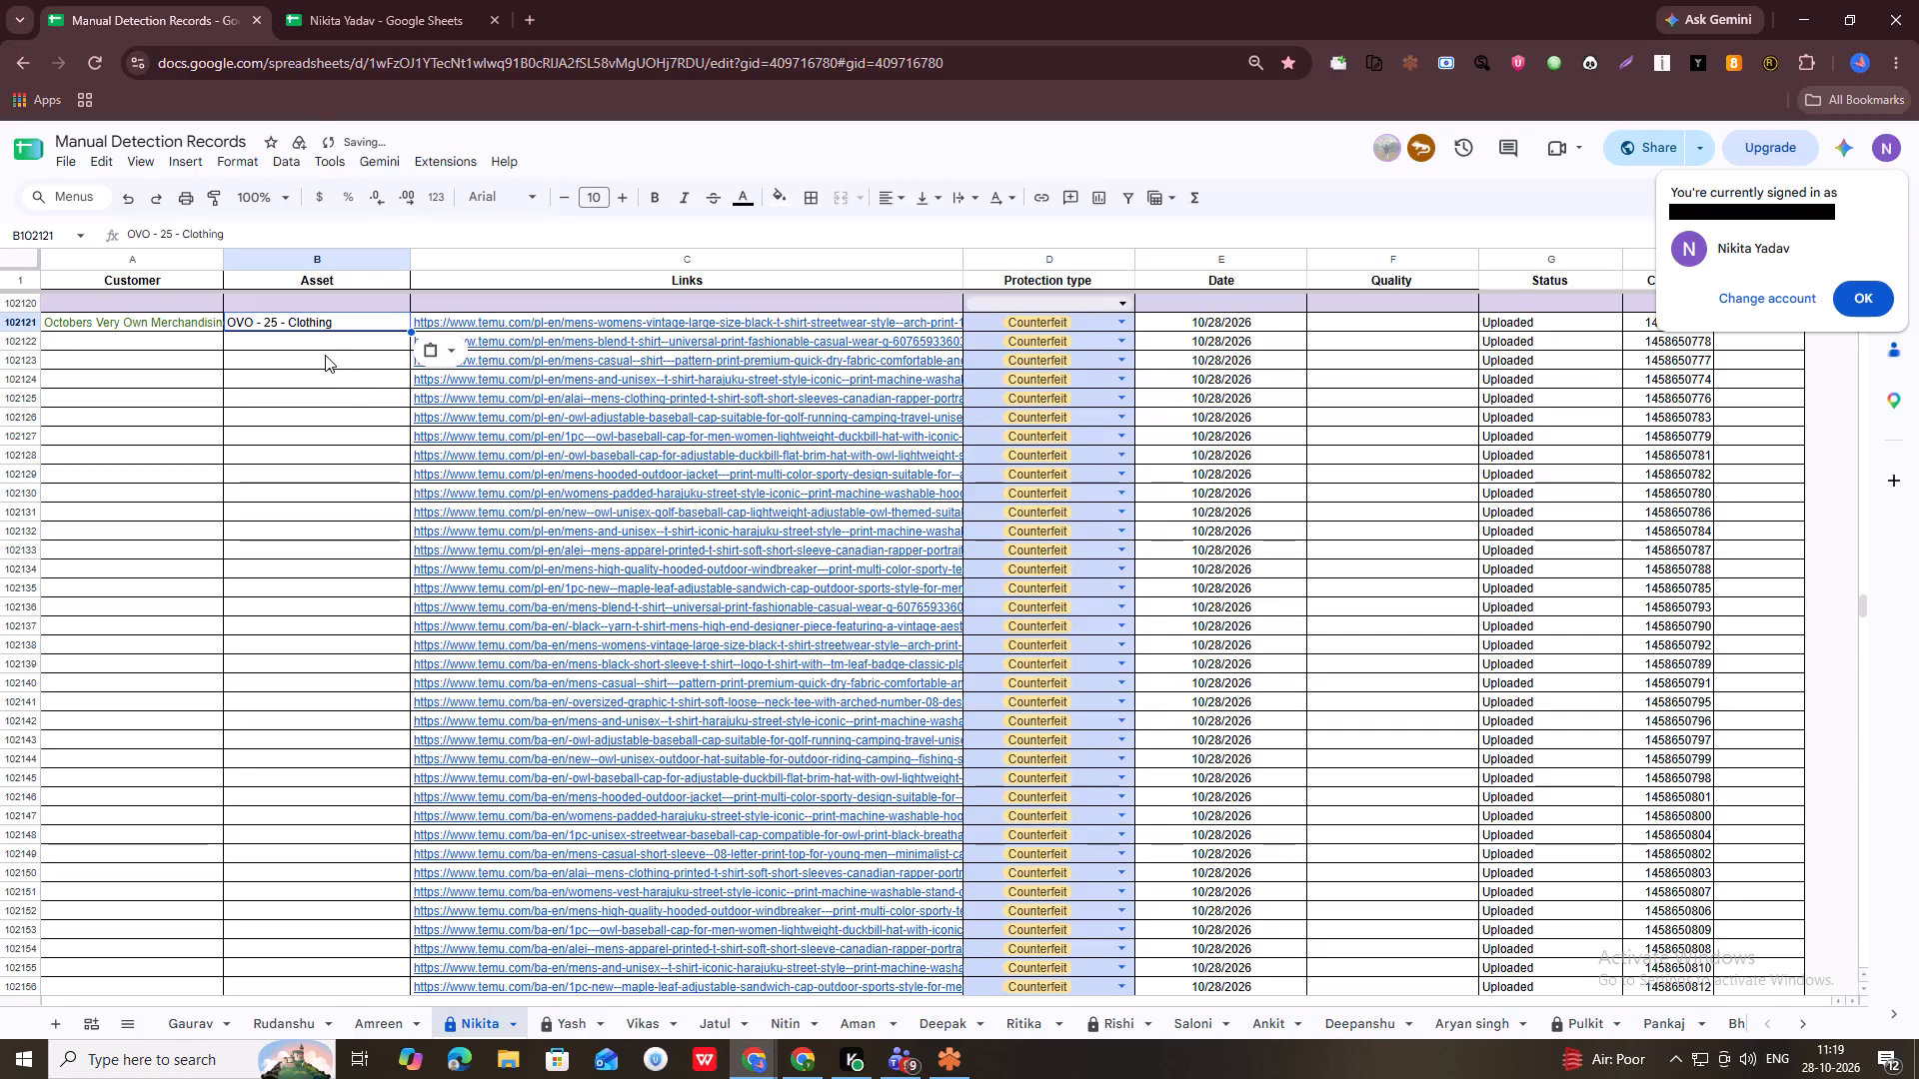
{"action": "key", "text": "ctrl+space"}
{"action": "key", "text": "ctrl+d"}
Copy the links in C102171:C102177 and submit them in Red Points with the protection type Product brand abuse.
{"action": "key", "text": "Right"}
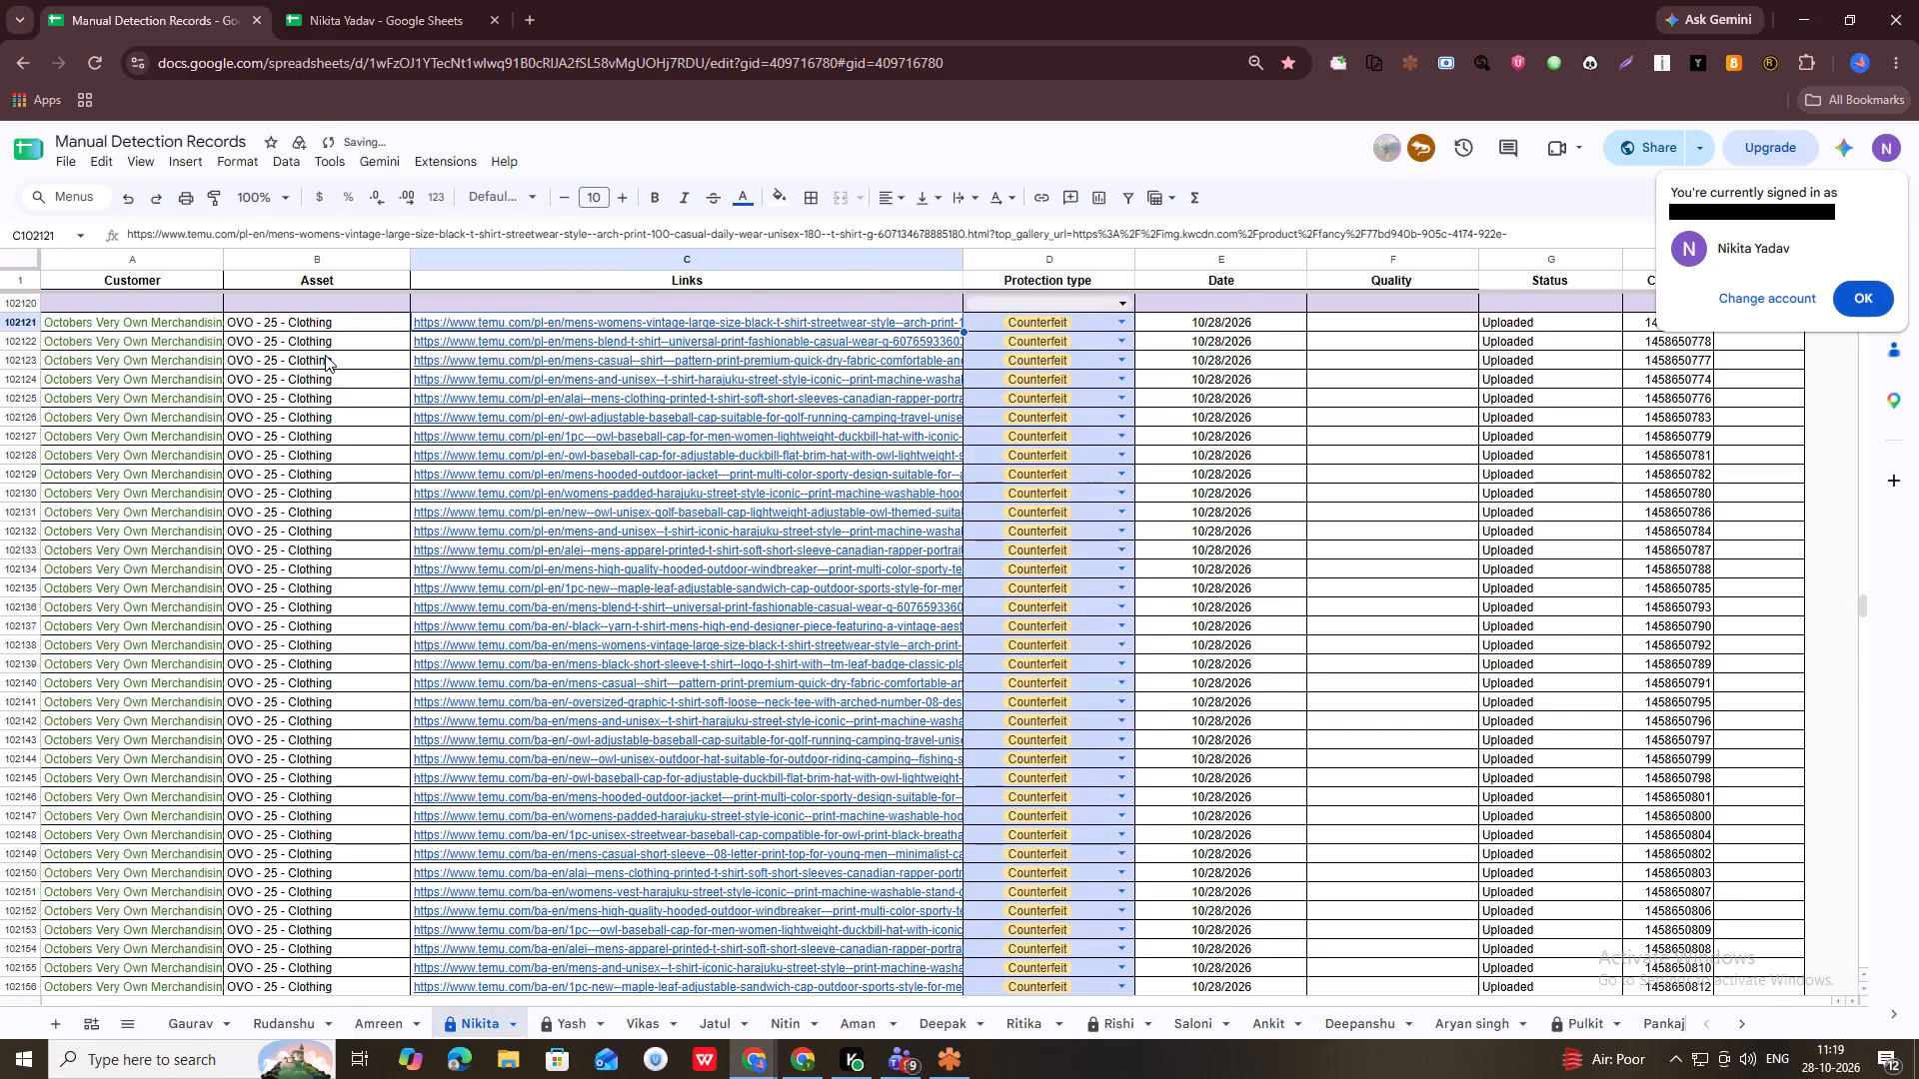
{"action": "key", "text": "ctrl+Down"}
{"action": "key", "text": "ctrl+Down"}
{"action": "scroll", "coordinate": [336, 358], "scroll_direction": "down", "scroll_amount": 3}
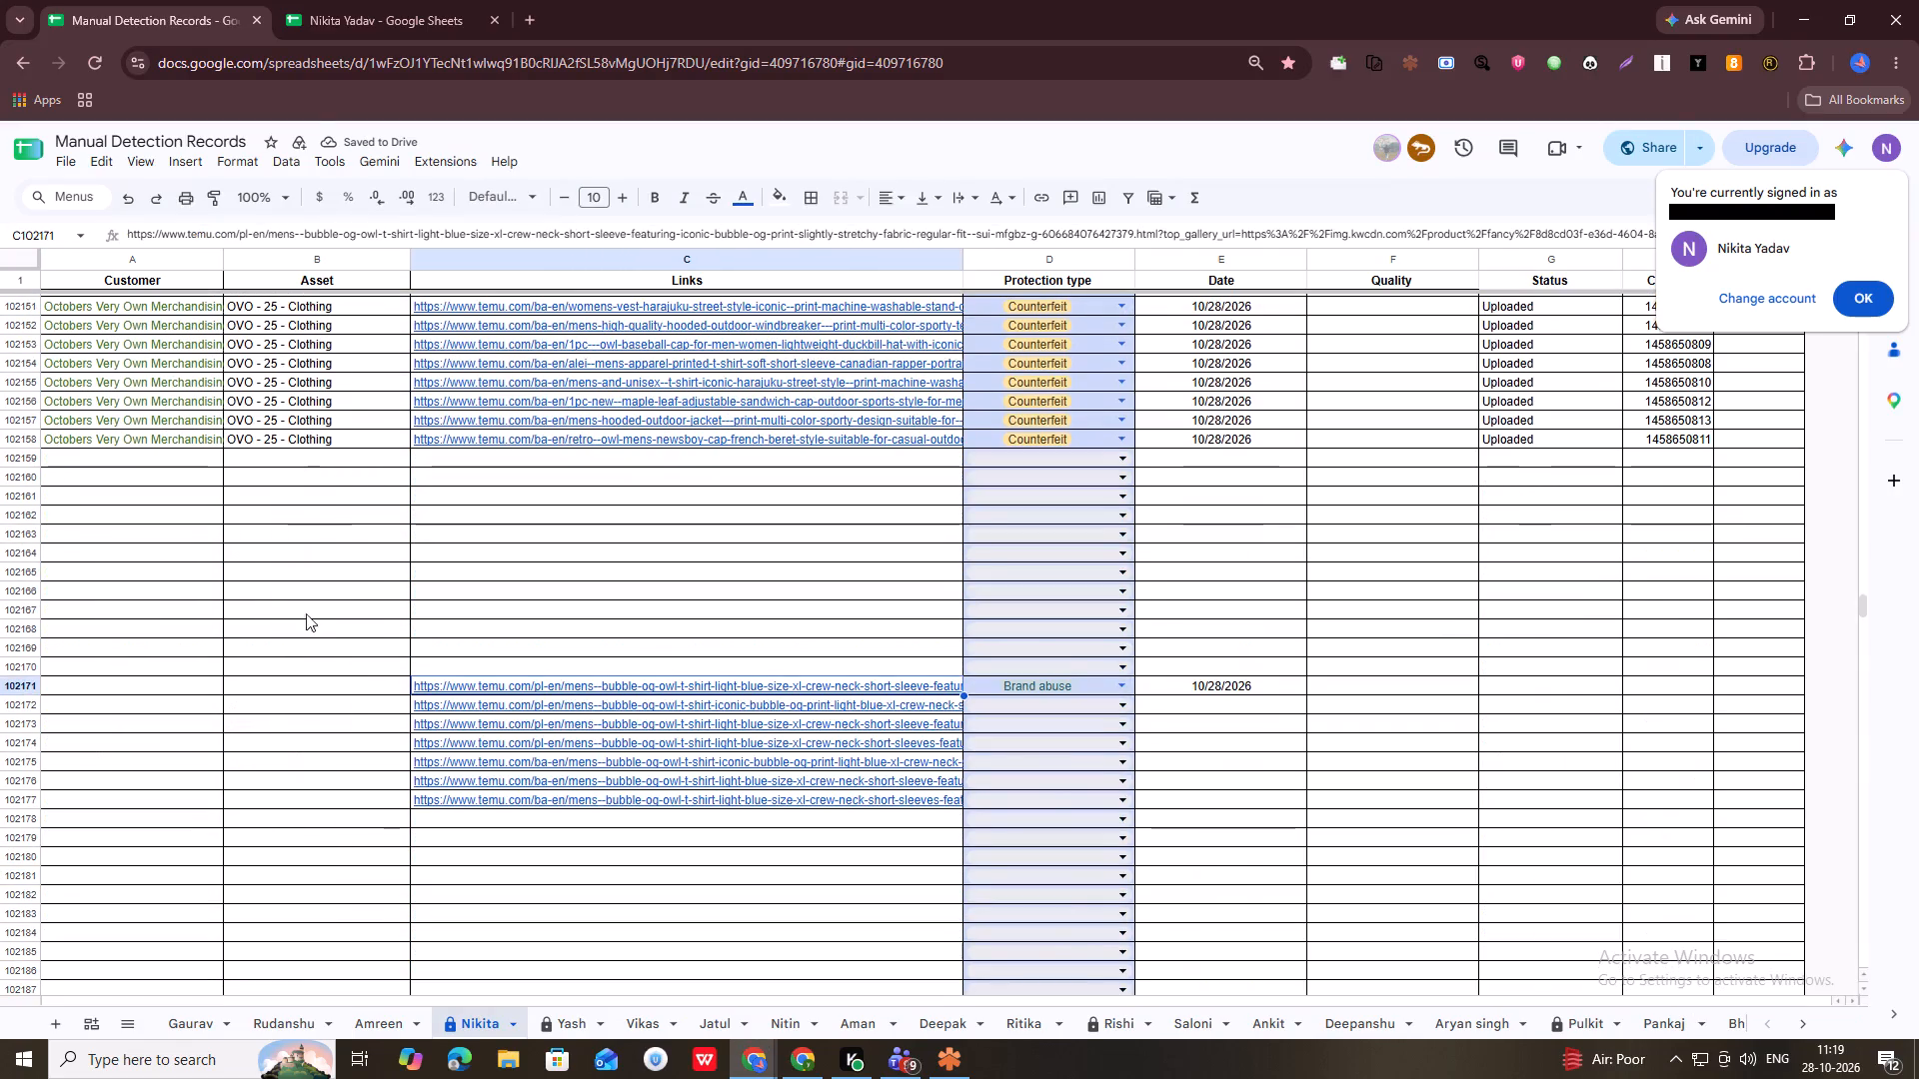
{"action": "left_click", "coordinate": [703, 806], "text": "shift"}
{"action": "key", "text": "ctrl+c"}
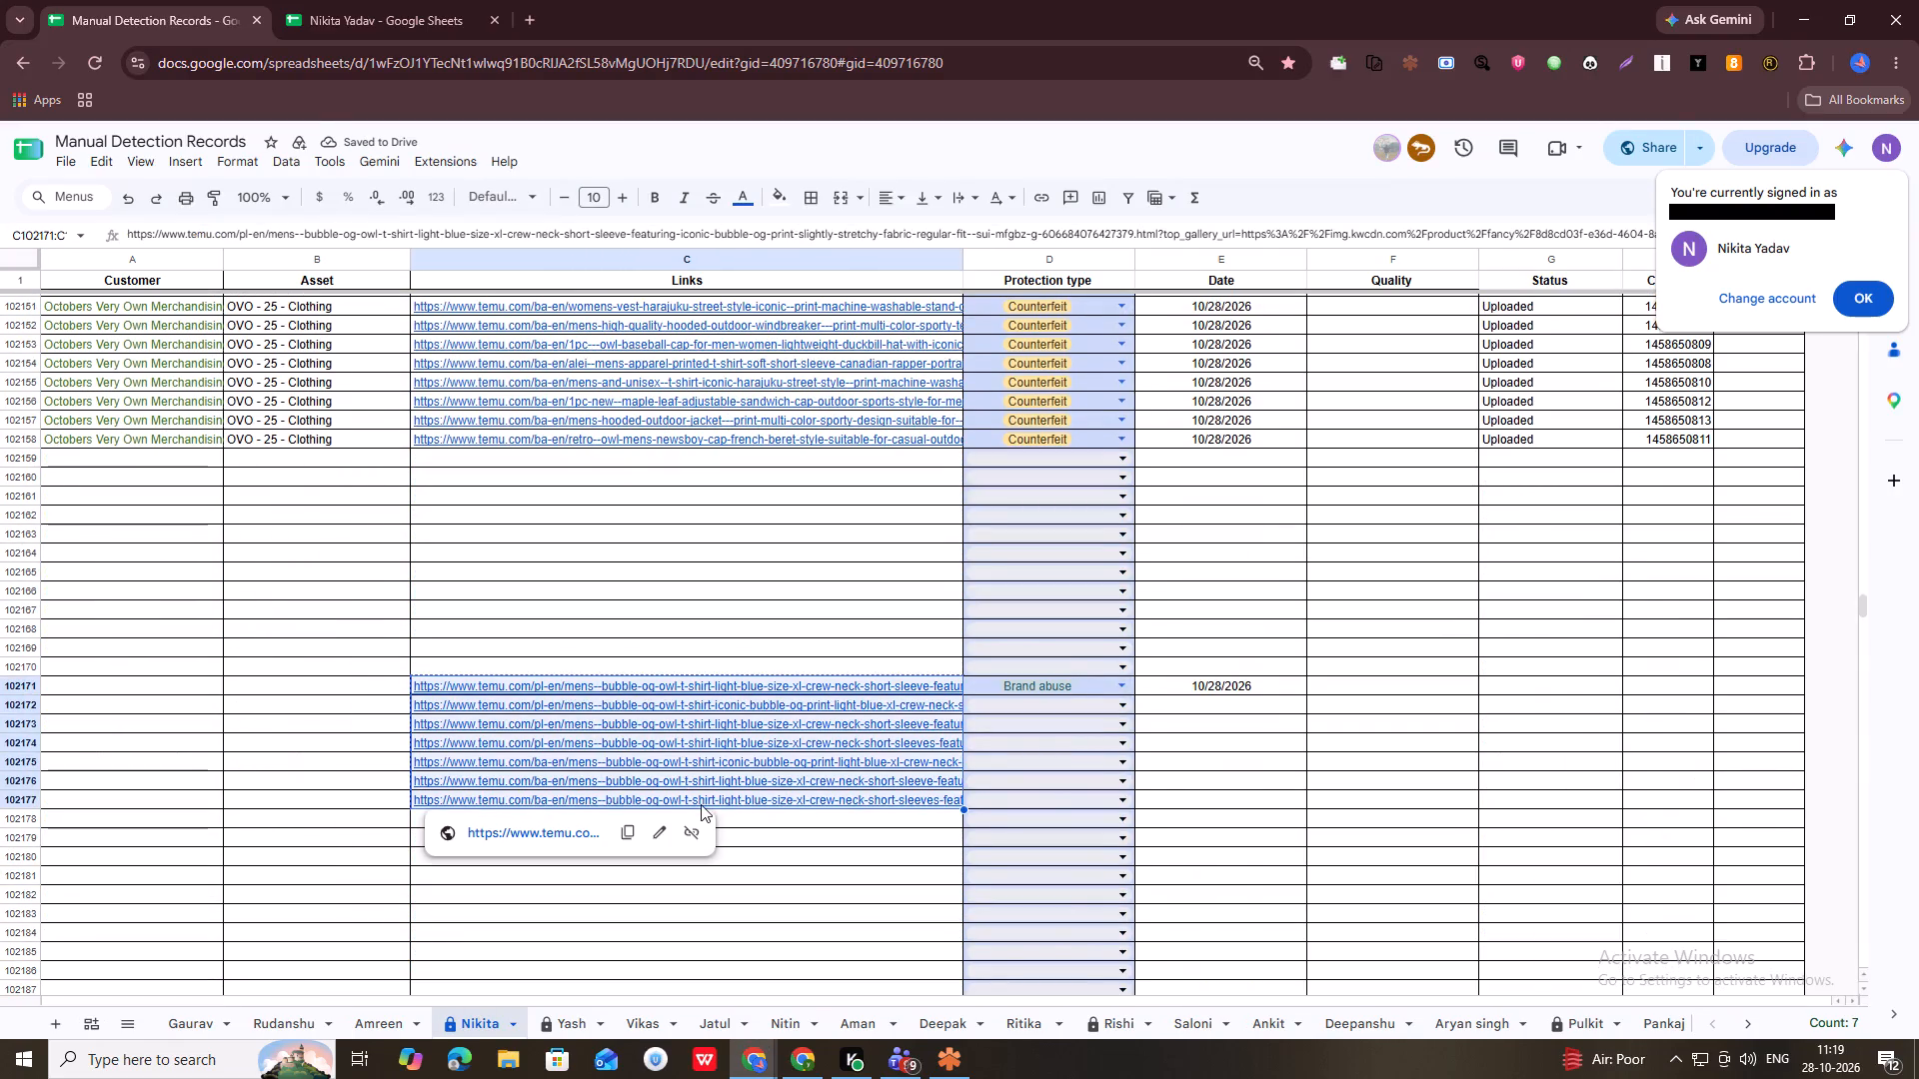
{"action": "key", "text": "alt+Tab"}
{"action": "left_click", "coordinate": [890, 307]}
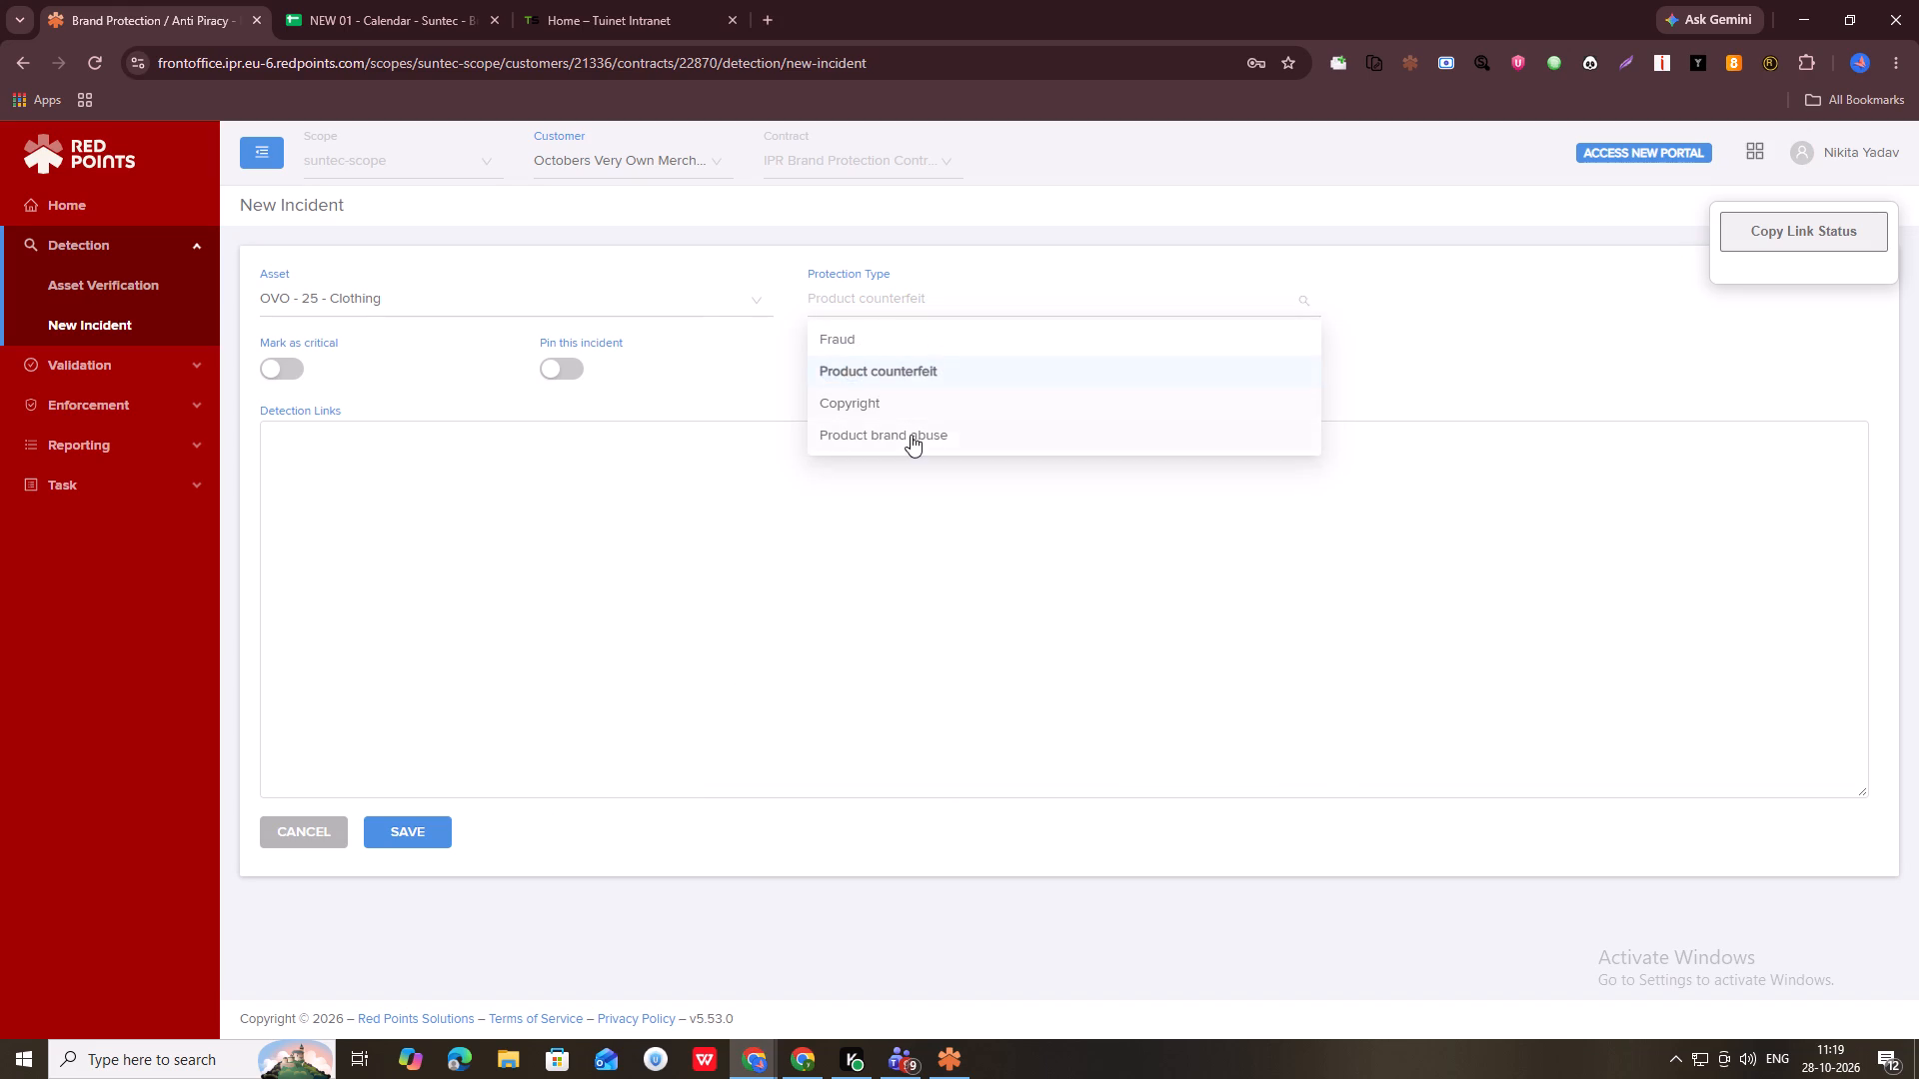
{"action": "left_click", "coordinate": [911, 435]}
{"action": "left_click", "coordinate": [661, 550]}
{"action": "key", "text": "ctrl+v"}
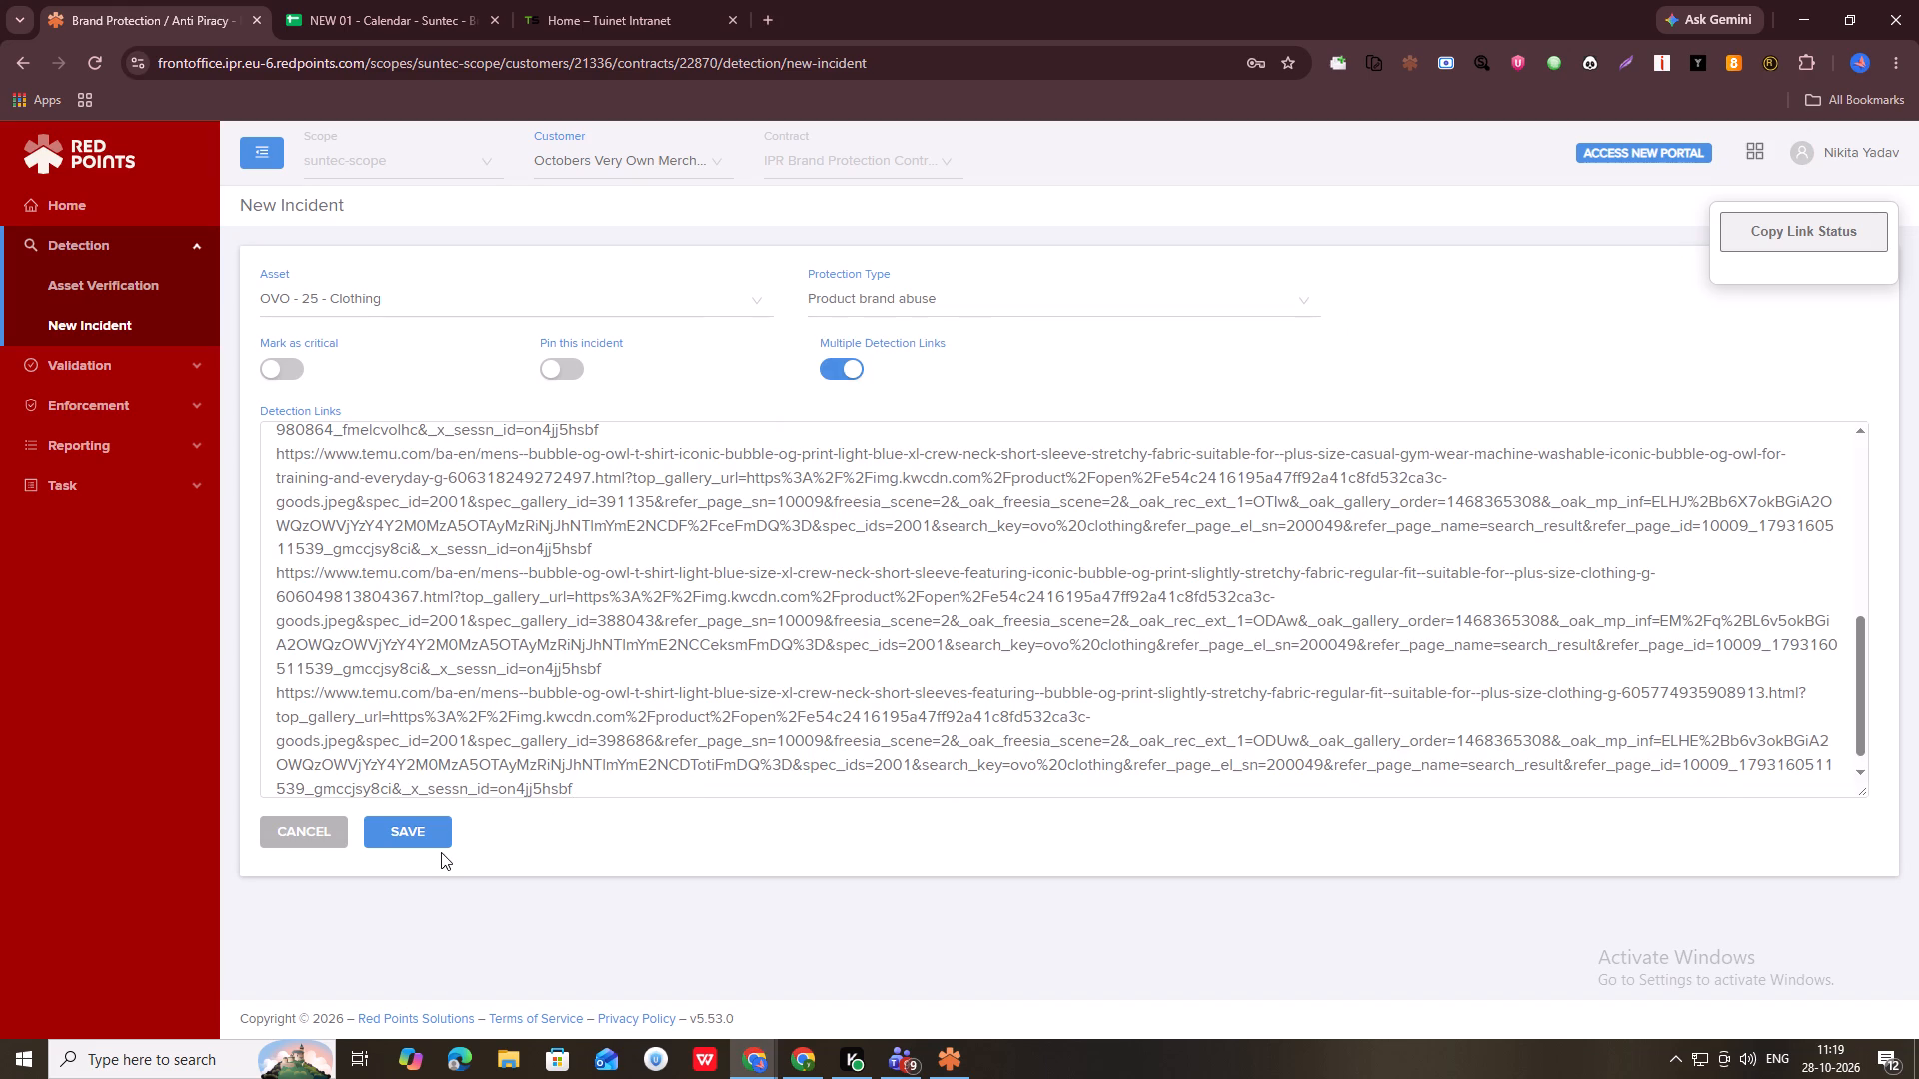
{"action": "left_click", "coordinate": [428, 837]}
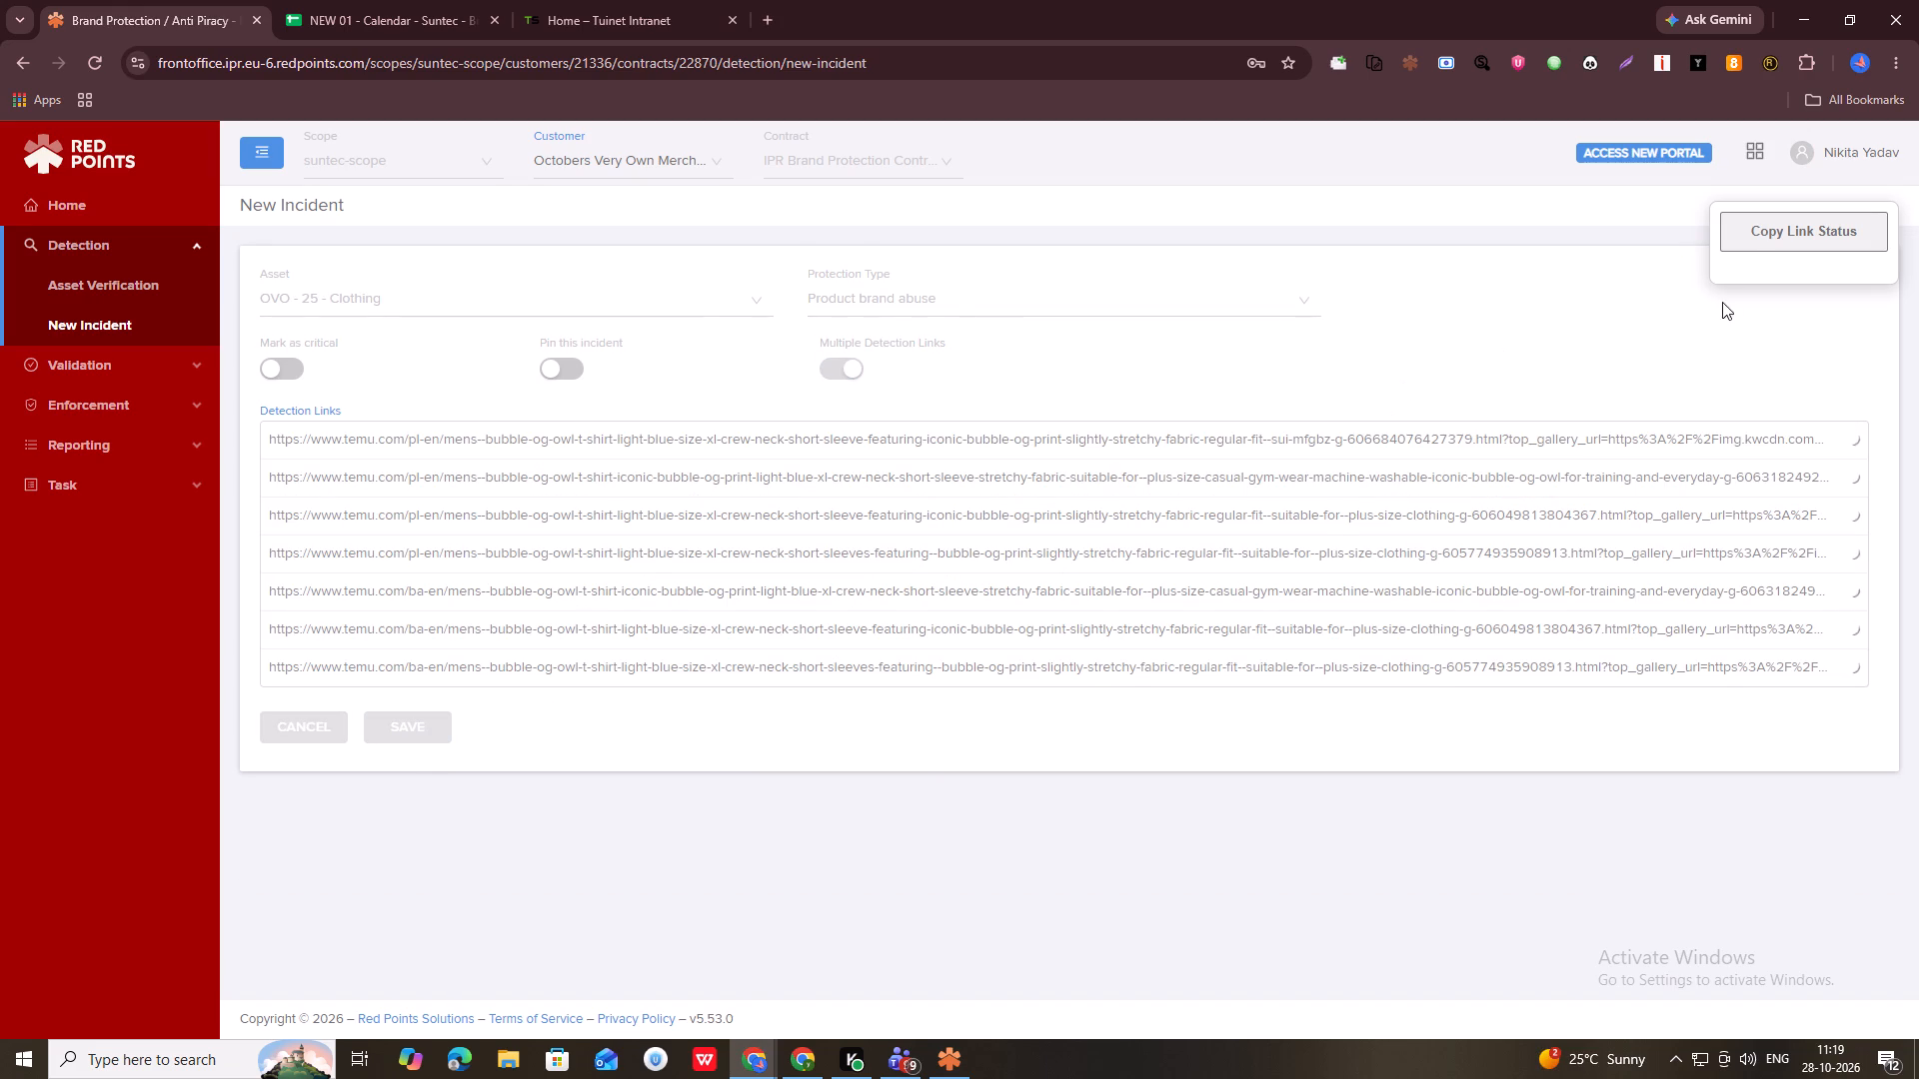
Enter customer Octobers Very Own Merchandising and asset OVO - 25 - Clothing in row 102171, and fill both down to row 102177.
{"action": "left_click", "coordinate": [420, 306], "text": "alt"}
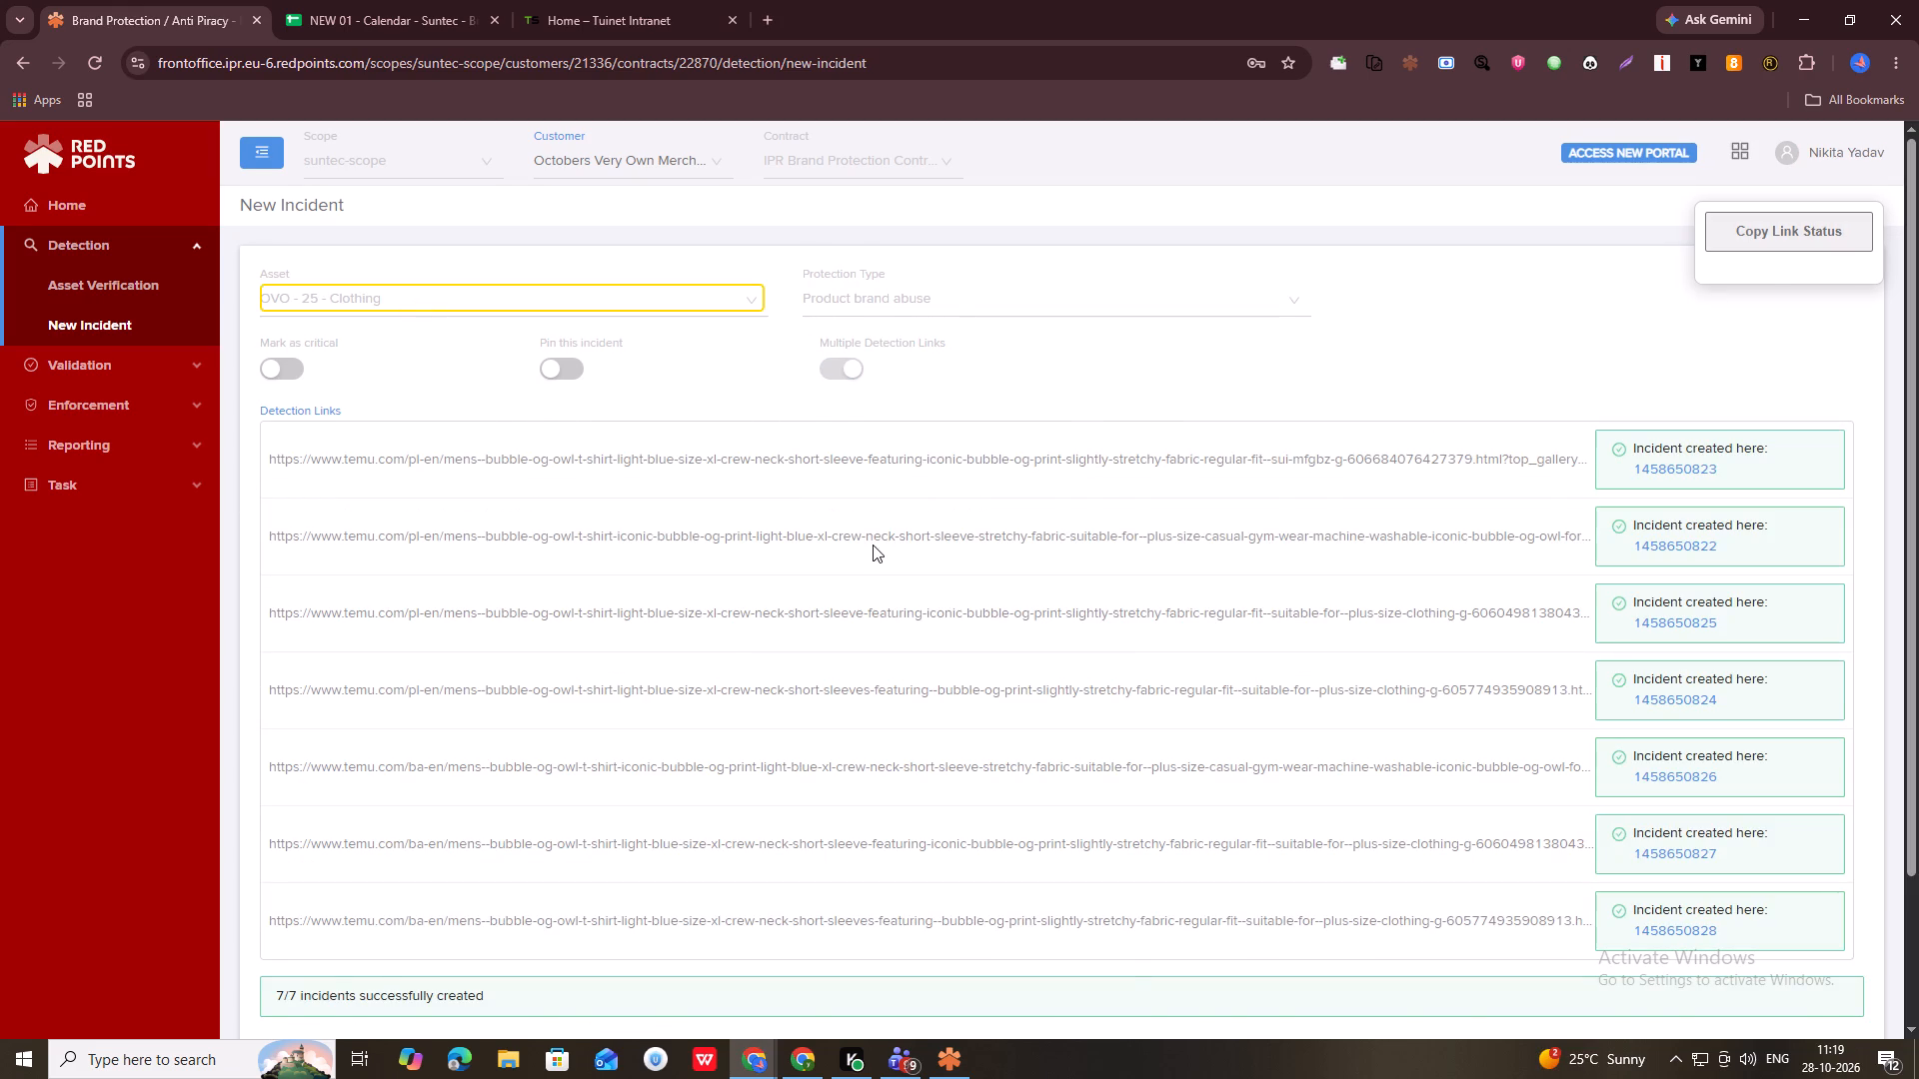
{"action": "key", "text": "alt+Tab"}
{"action": "left_click", "coordinate": [293, 684]}
{"action": "key", "text": "ctrl+v"}
{"action": "key", "text": "ctrl+Left"}
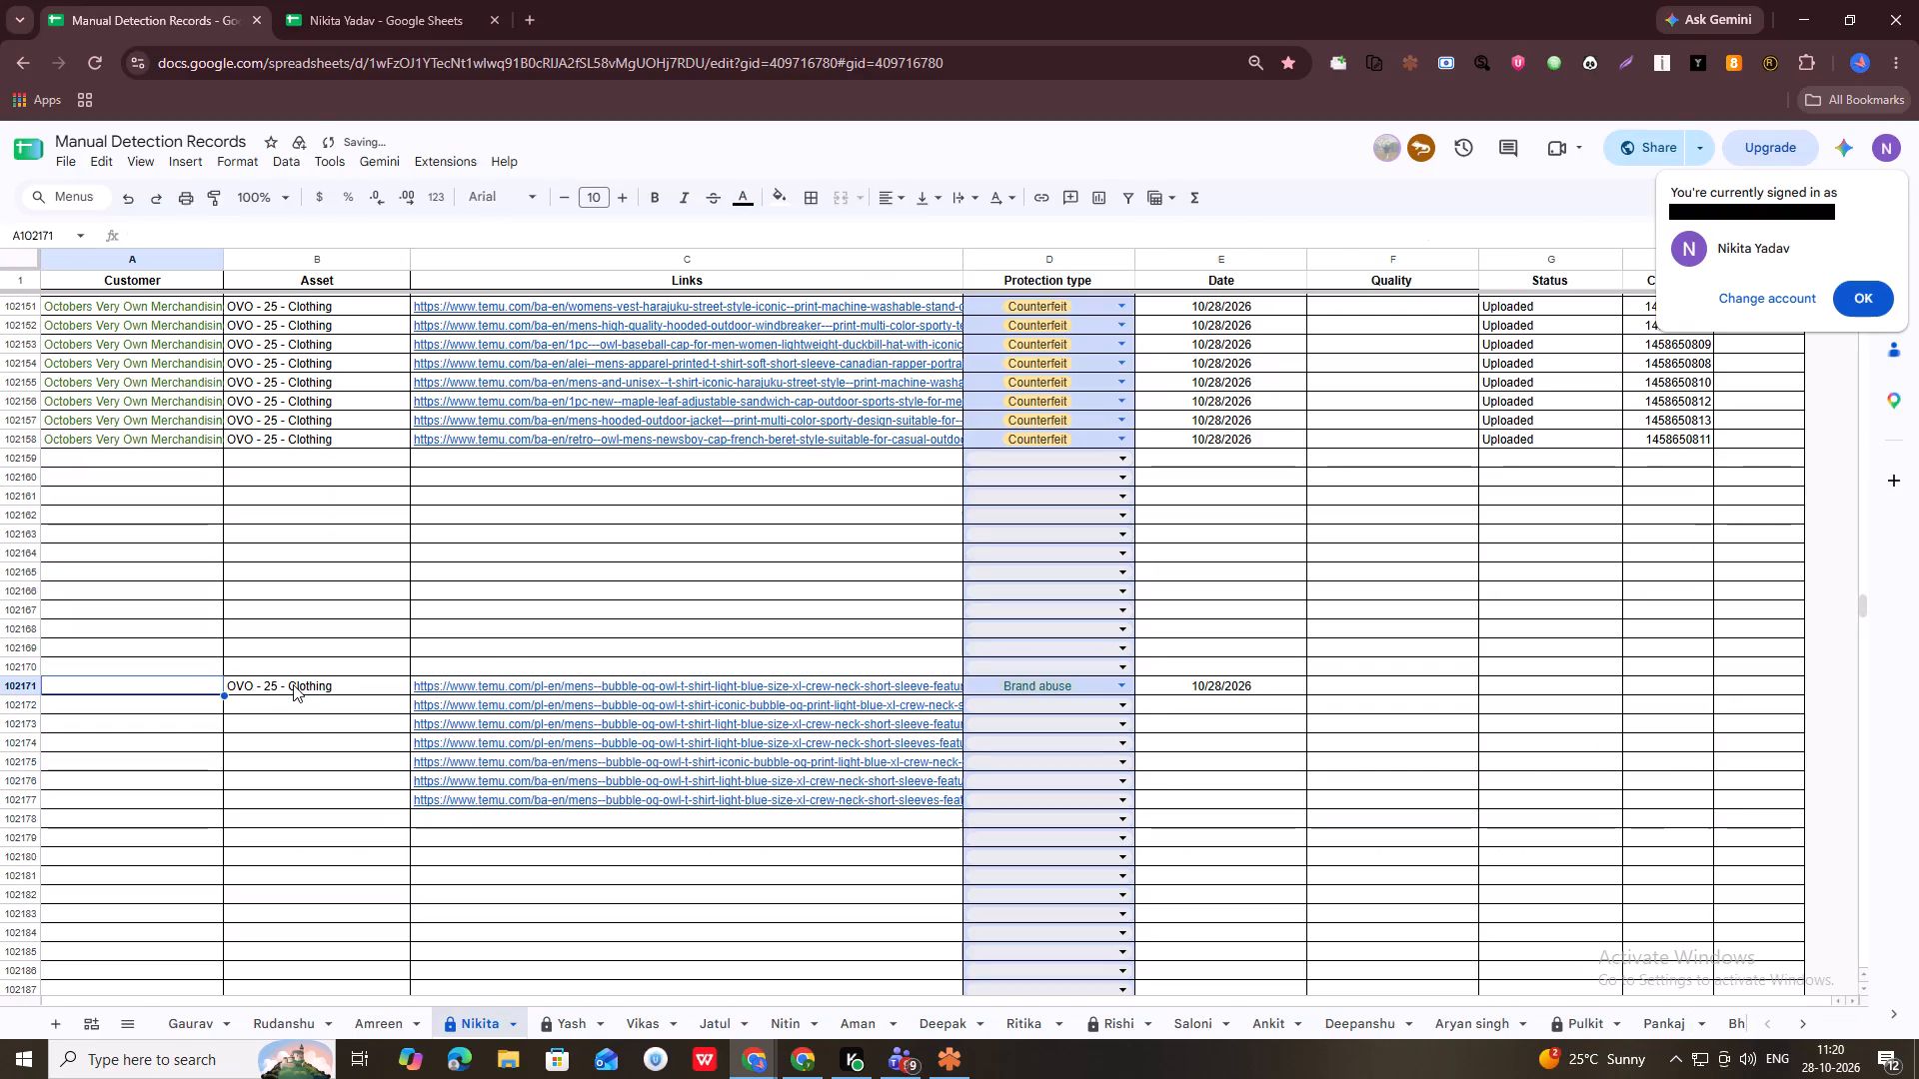
{"action": "key", "text": "ctrl+Up"}
{"action": "key", "text": "ctrl+c"}
{"action": "key", "text": "Right"}
{"action": "key", "text": "ctrl+Down"}
{"action": "key", "text": "ctrl+Left"}
{"action": "key", "text": "ctrl+v"}
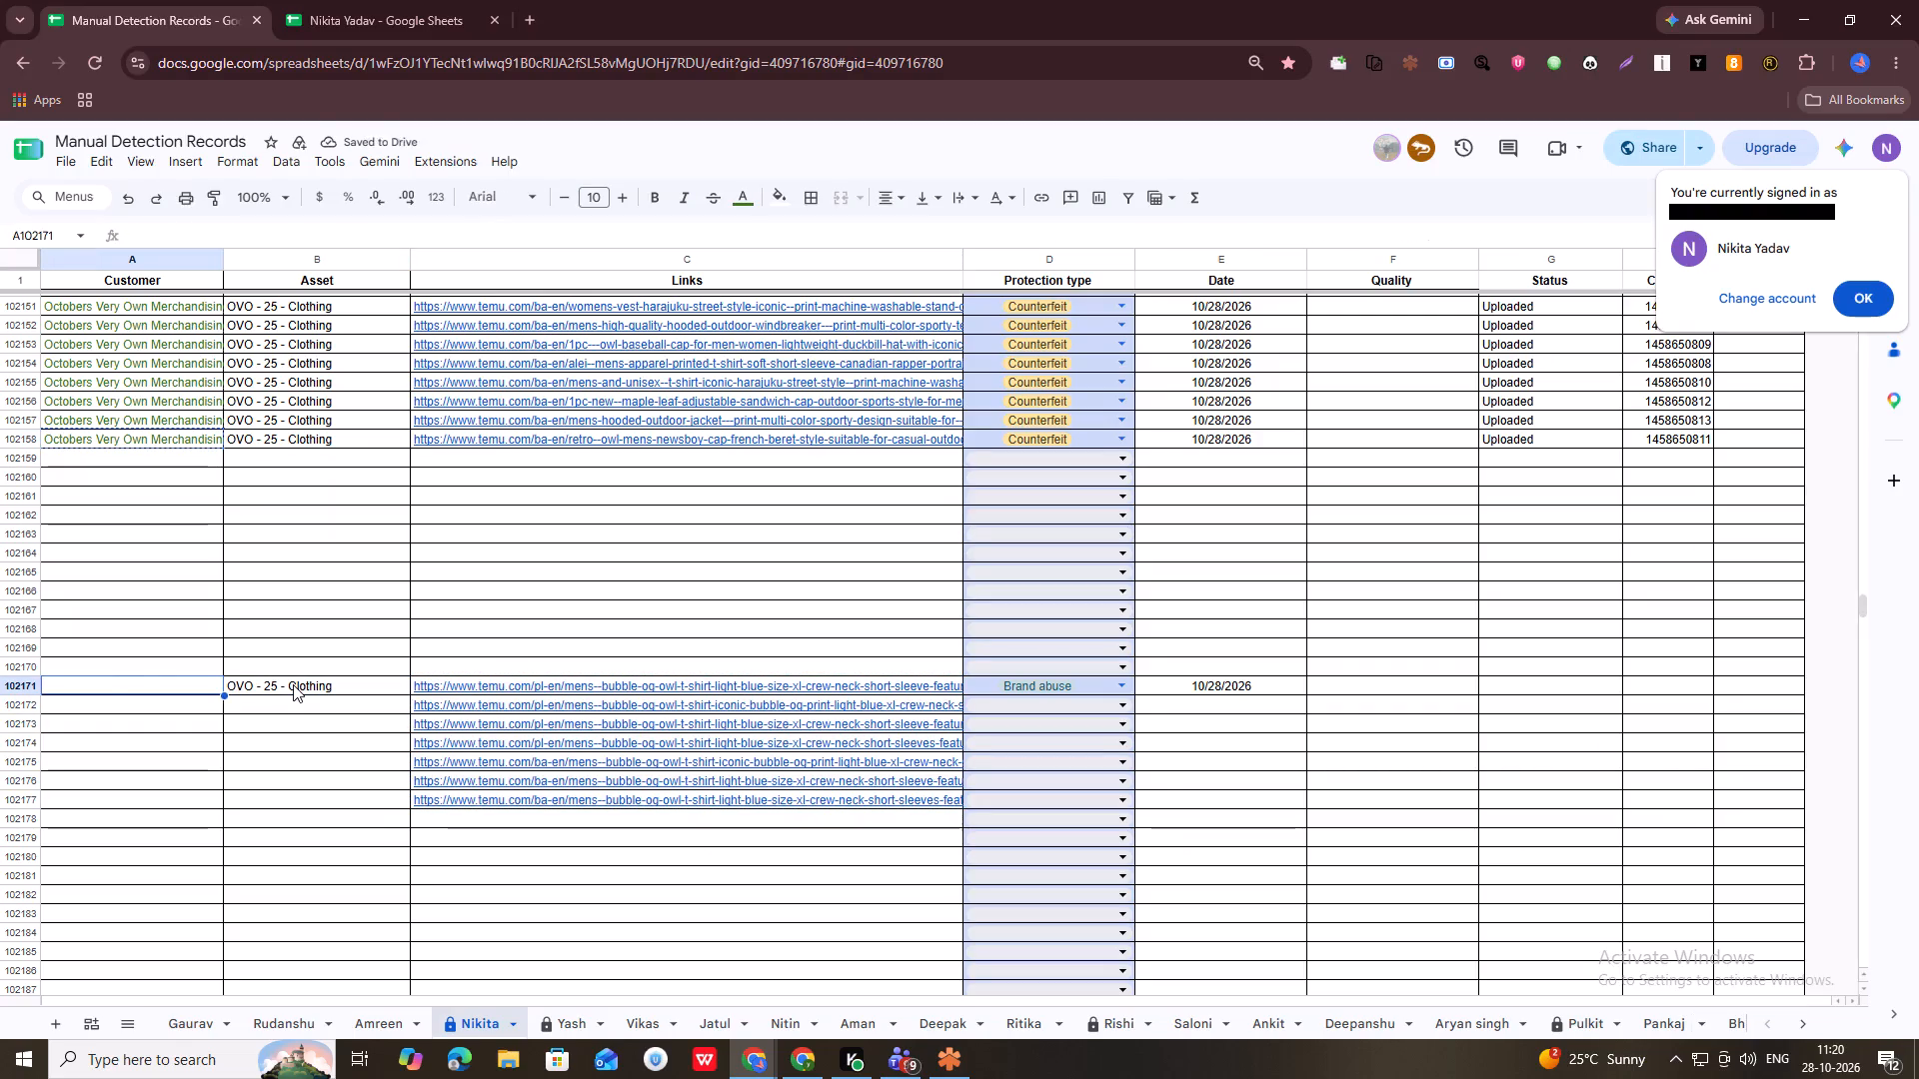
{"action": "key", "text": "shift+Right"}
{"action": "key", "text": "ctrl+space"}
{"action": "key", "text": "ctrl+d"}
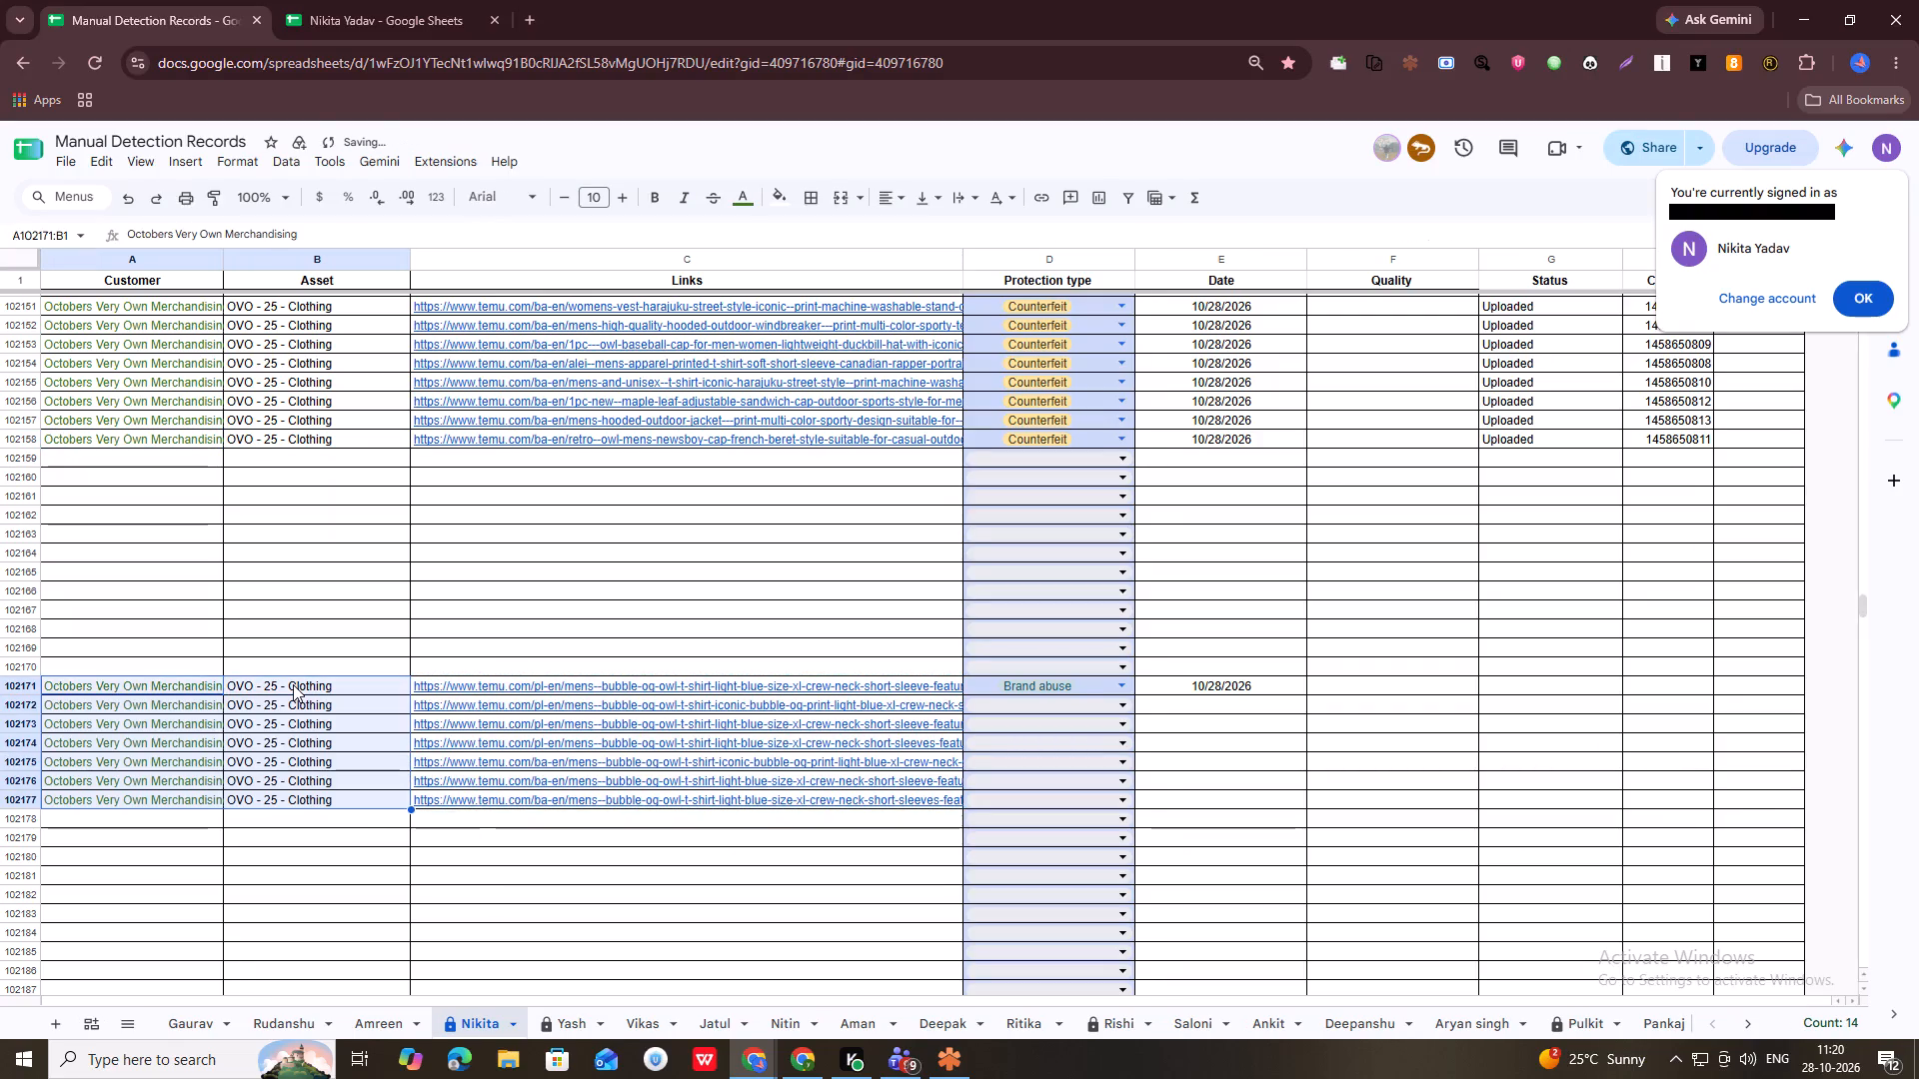
Fill the Brand abuse protection type and the date 10/28/2026 down from row 102171 to row 102177.
{"action": "key", "text": "Right"}
{"action": "key", "text": "Right"}
{"action": "key", "text": "Right"}
{"action": "key", "text": "shift+Right"}
{"action": "key", "text": "ctrl+space"}
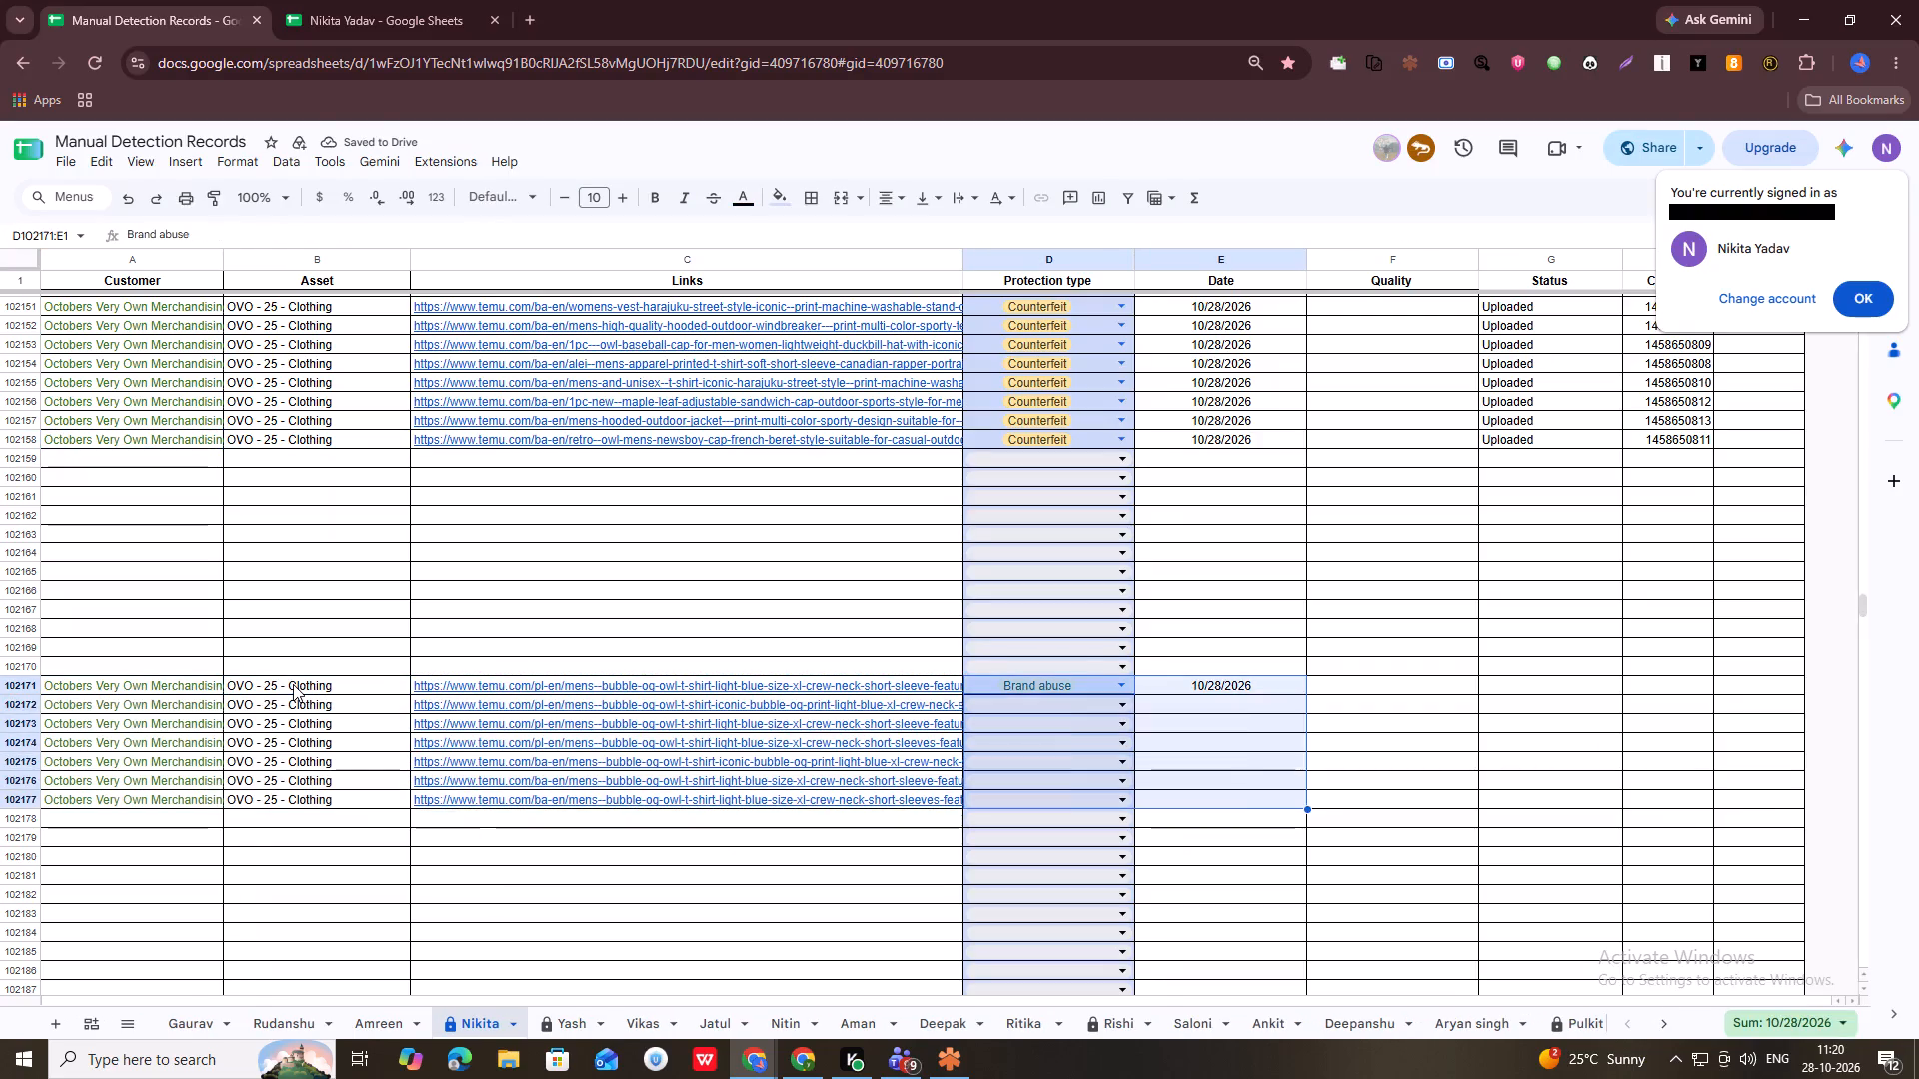
{"action": "key", "text": "ctrl+d"}
{"action": "key", "text": "Right"}
Copy the link status of the brand abuse incidents from Red Points and paste it into the sheet starting at F102170.
{"action": "key", "text": "alt+Tab"}
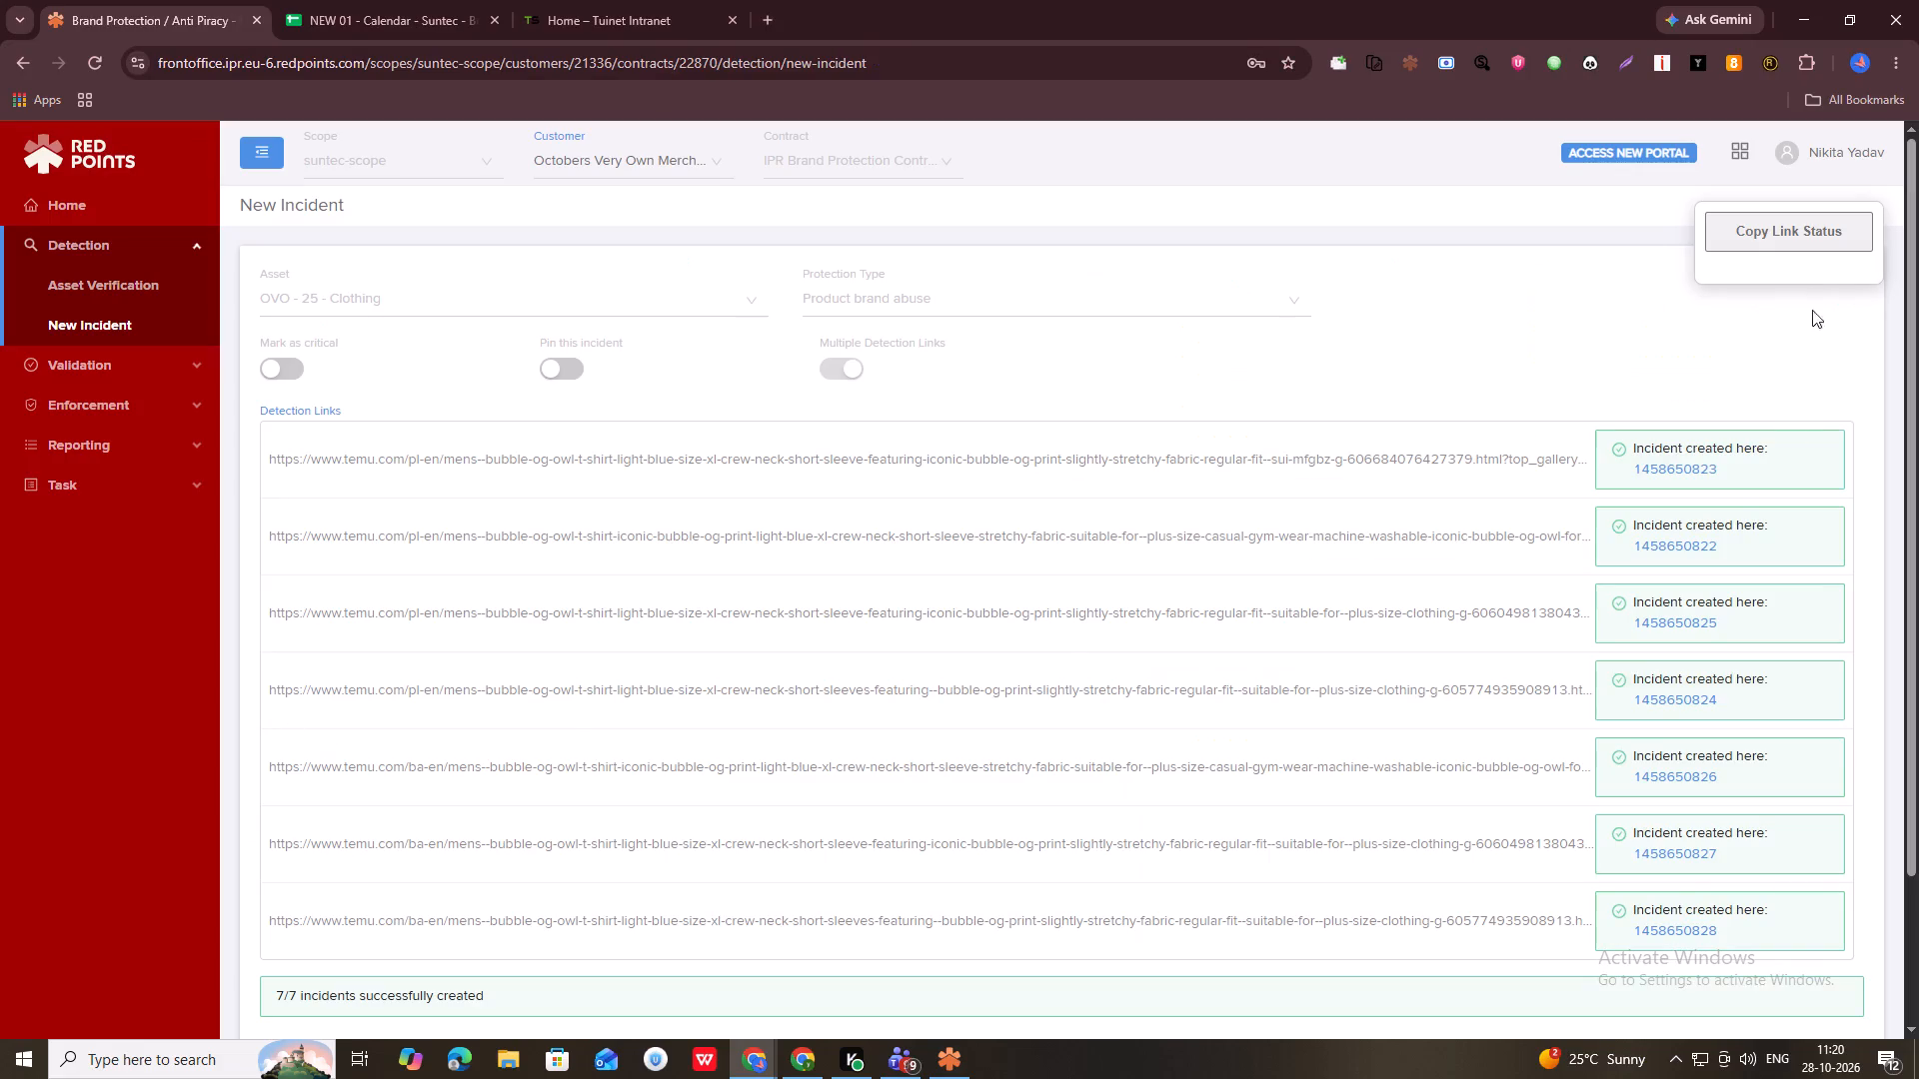
{"action": "left_click", "coordinate": [1792, 231]}
{"action": "key", "text": "alt+Tab"}
{"action": "left_click", "coordinate": [1396, 661]}
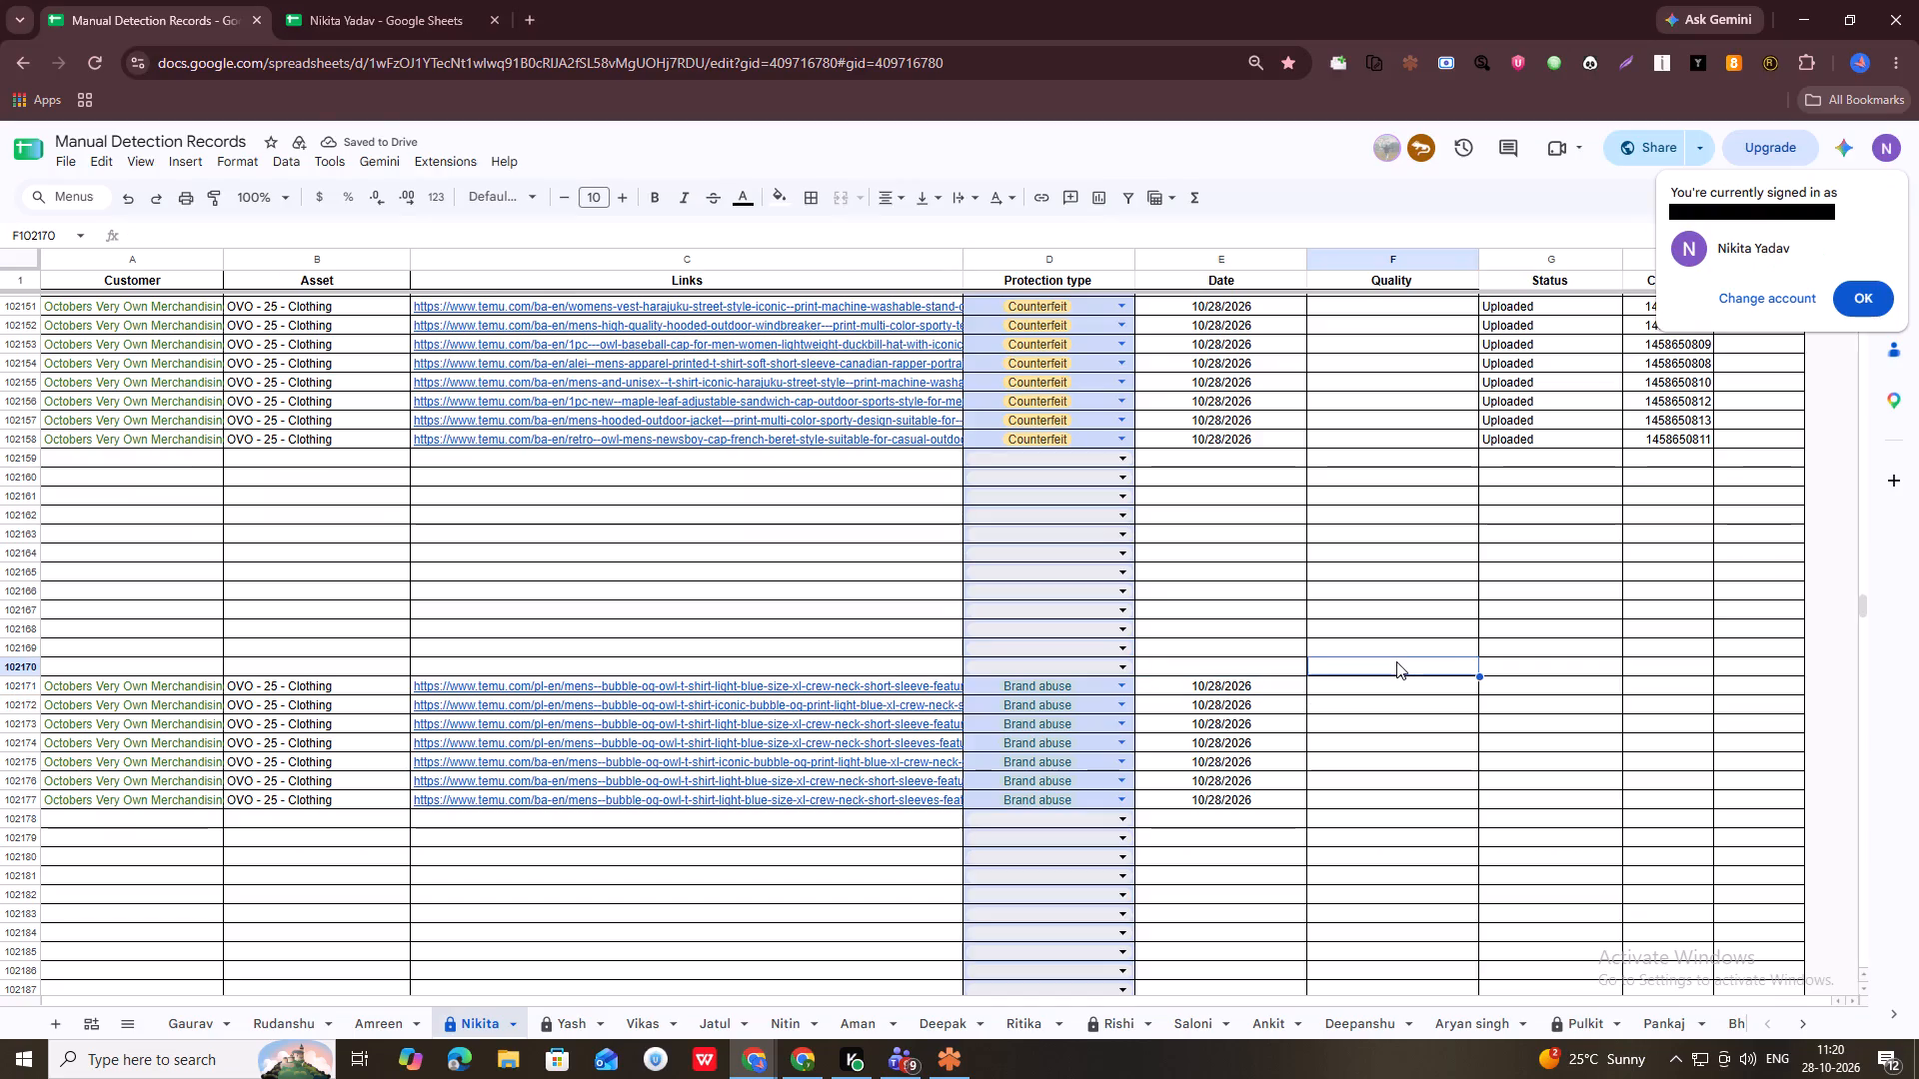
{"action": "key", "text": "ctrl+v"}
Clear the pasted header labels in F102170:H102170 and the duplicate links in F102171:F102177.
{"action": "key", "text": "Left"}
{"action": "key", "text": "Right"}
{"action": "key", "text": "shift+Right"}
{"action": "key", "text": "shift+Right"}
{"action": "key", "text": "Delete"}
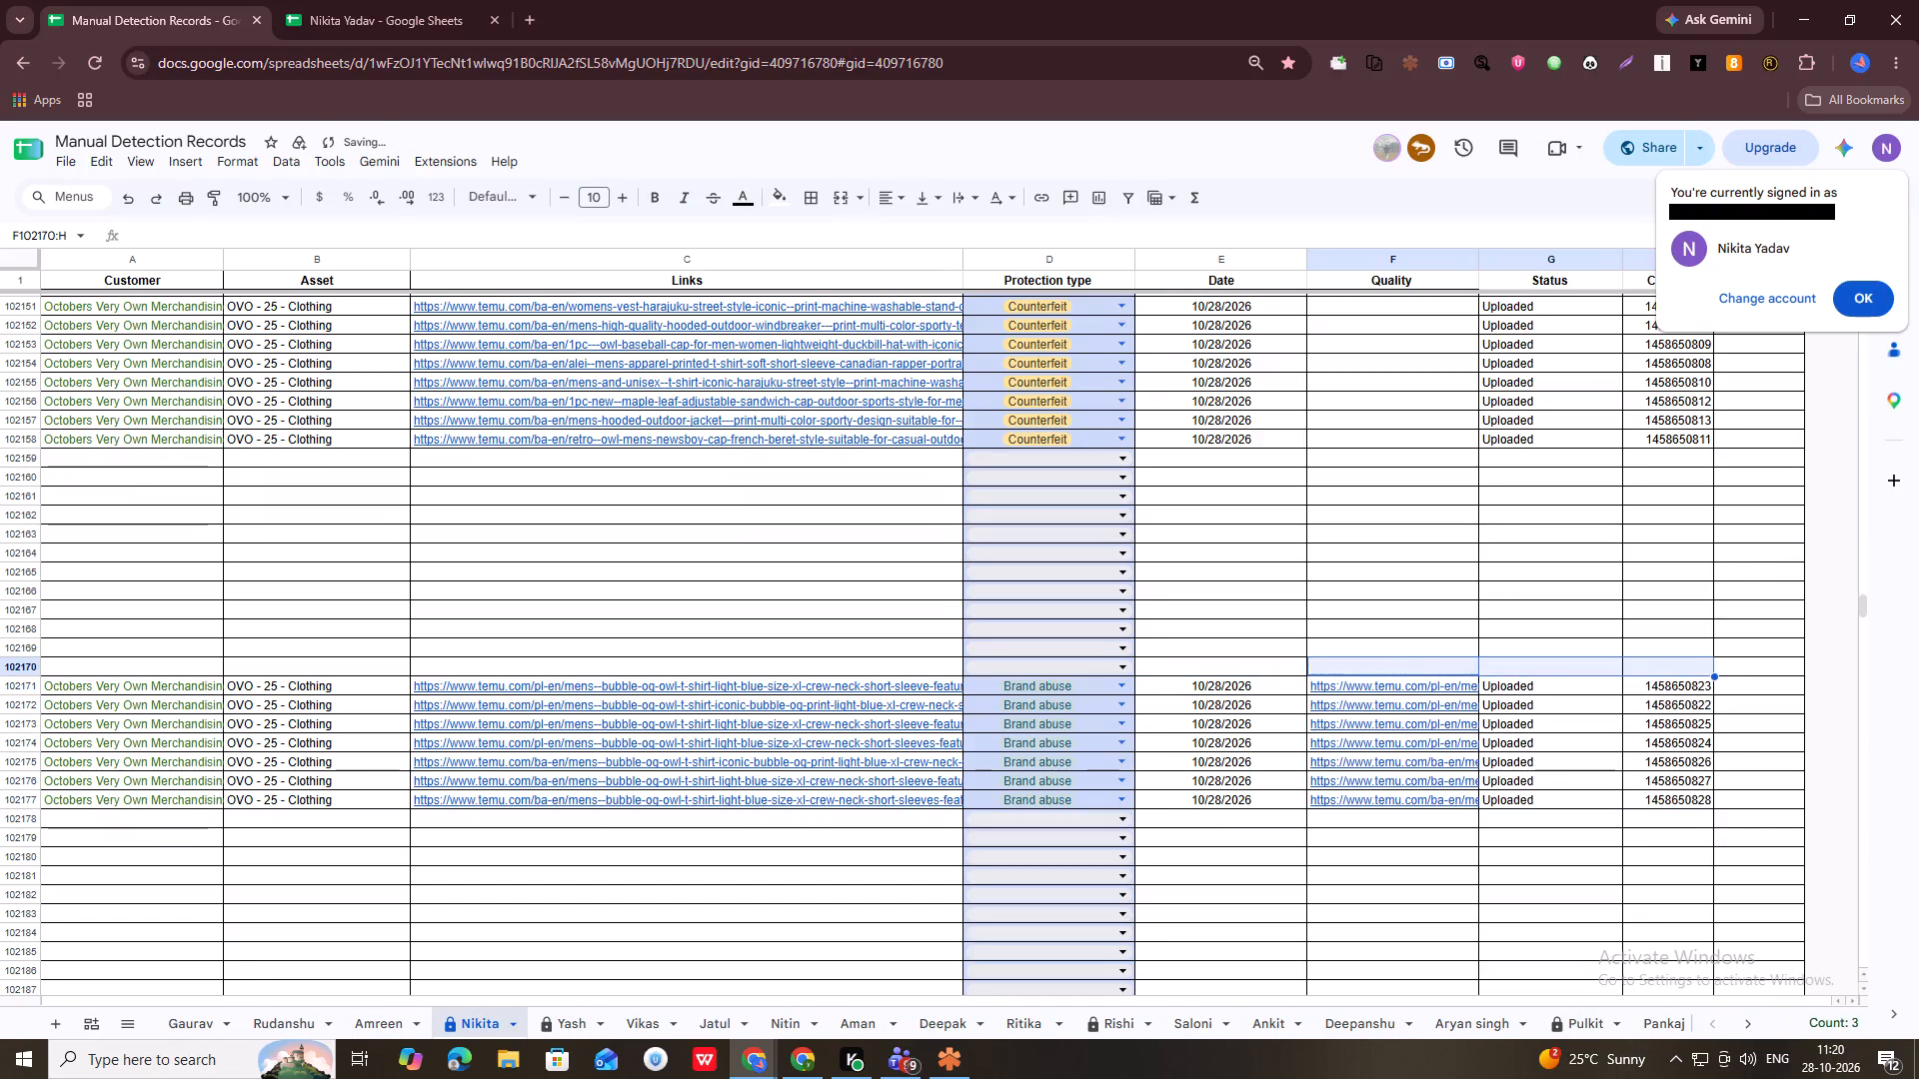
{"action": "key", "text": "Down"}
{"action": "key", "text": "ctrl+shift+Down"}
{"action": "key", "text": "Delete"}
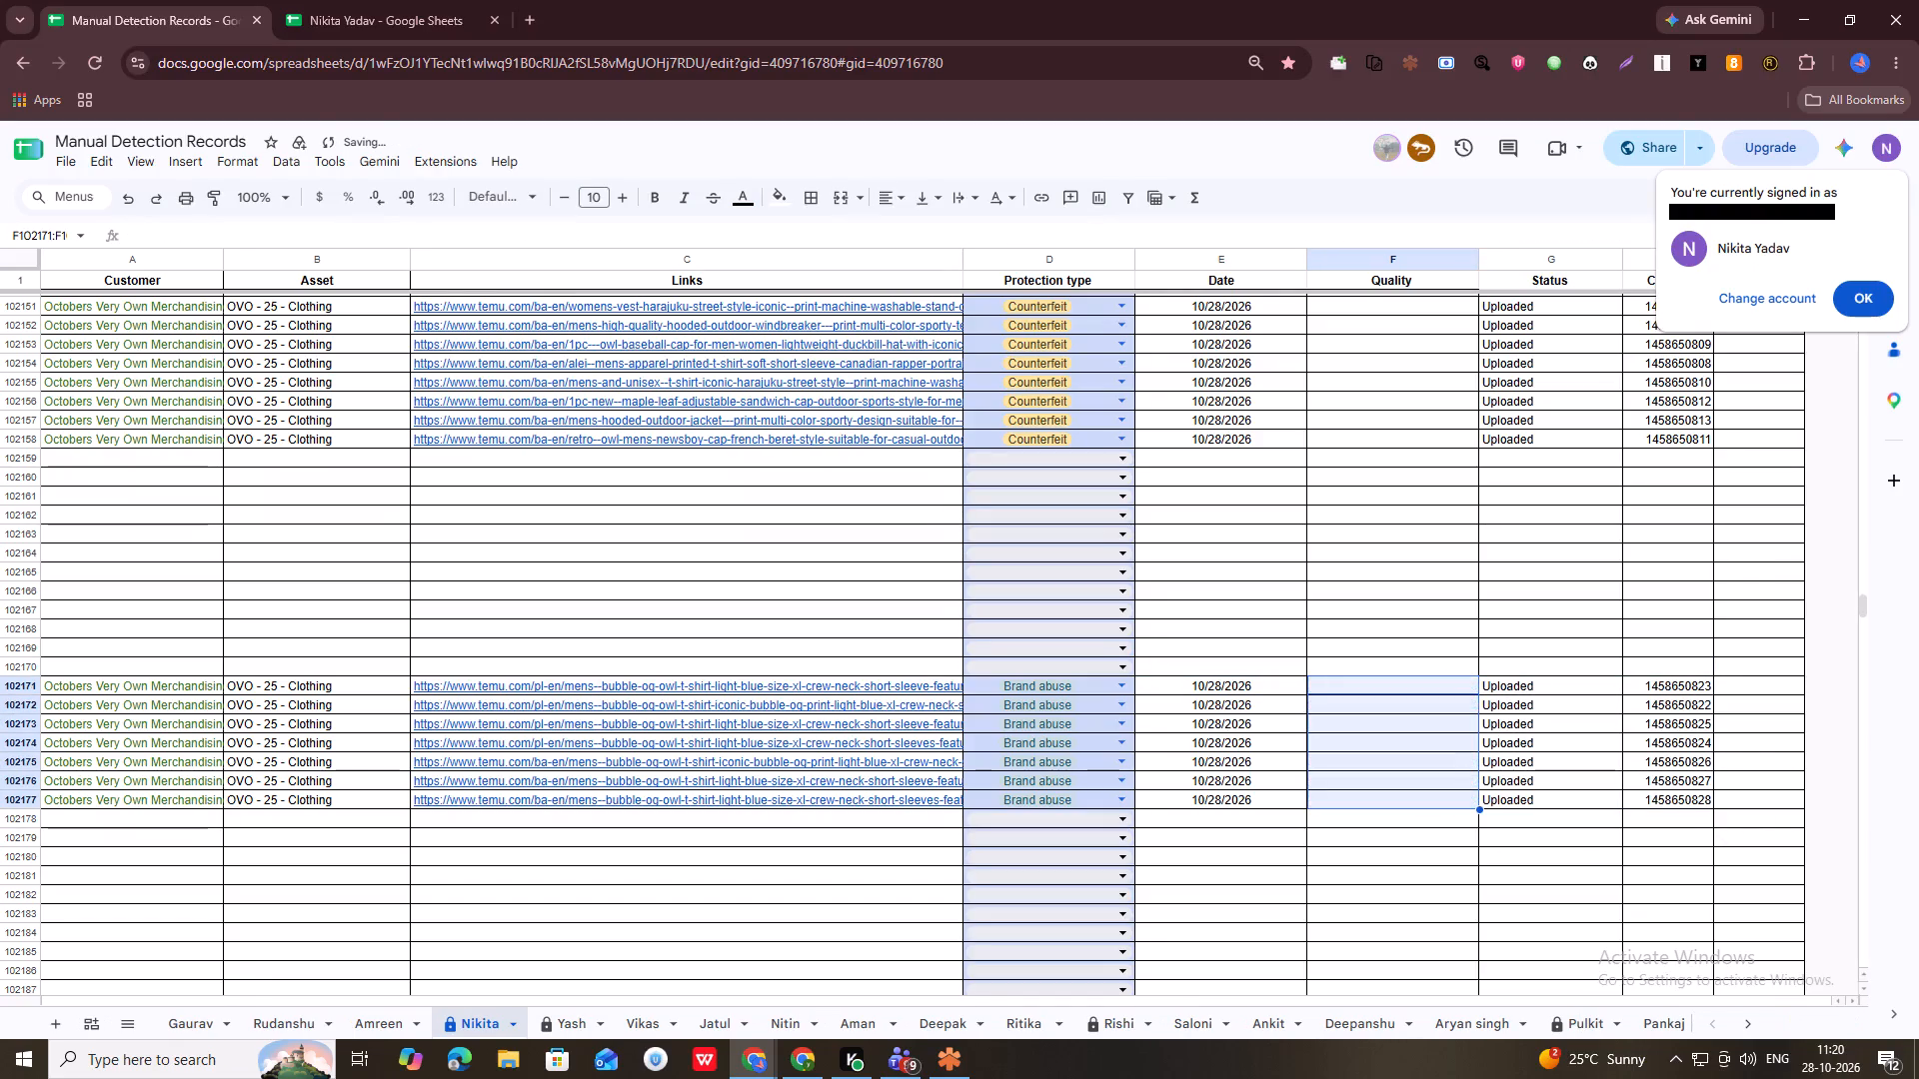
Dismiss the signed-in account notice over the spreadsheet.
{"action": "left_click", "coordinate": [1872, 299]}
Switch to Red Points and clear the submitted brand abuse links from the New Incident form.
{"action": "key", "text": "alt+Tab"}
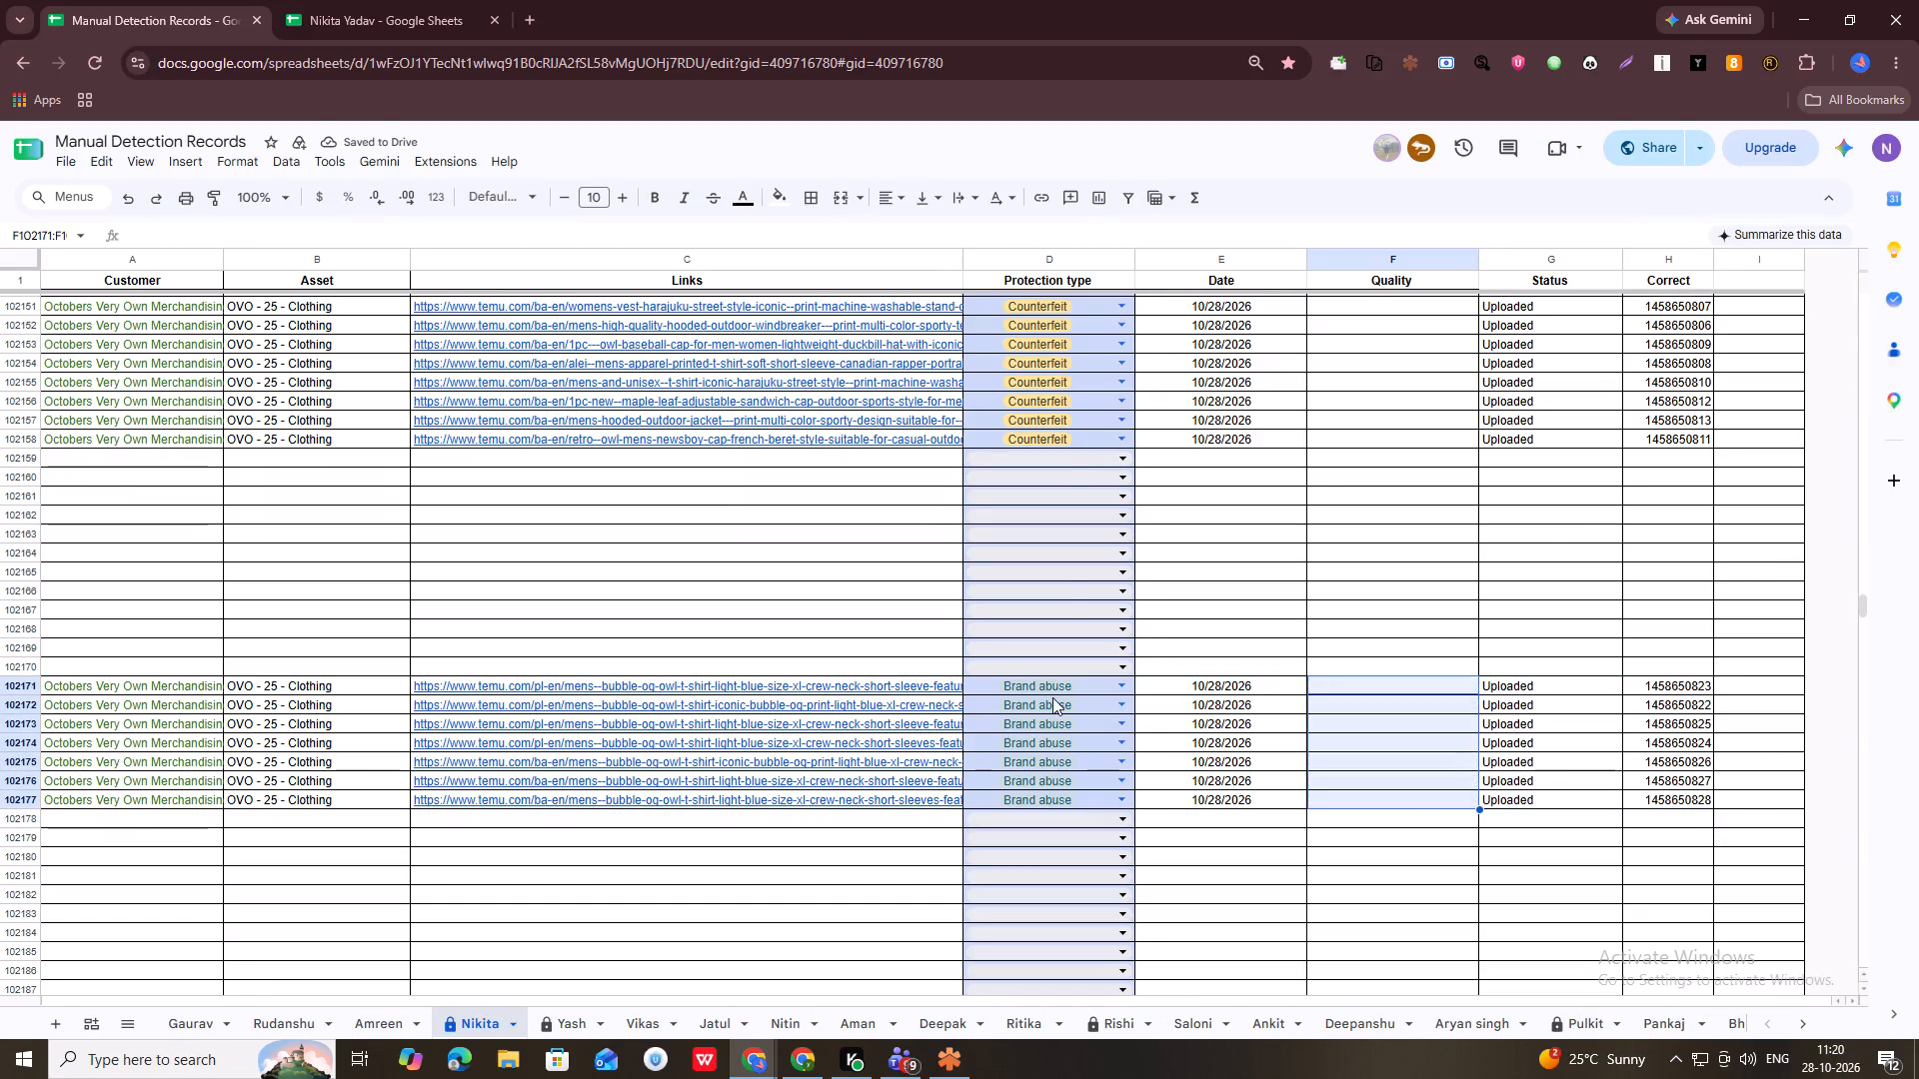
{"action": "scroll", "coordinate": [547, 735], "scroll_direction": "down", "scroll_amount": 7}
{"action": "left_click", "coordinate": [457, 880]}
Copy the link of Temu's OVO Owl Adjustable Baseball Cap listing and paste it into C102159 of Manual Detection Records.
{"action": "key", "text": "alt+Tab"}
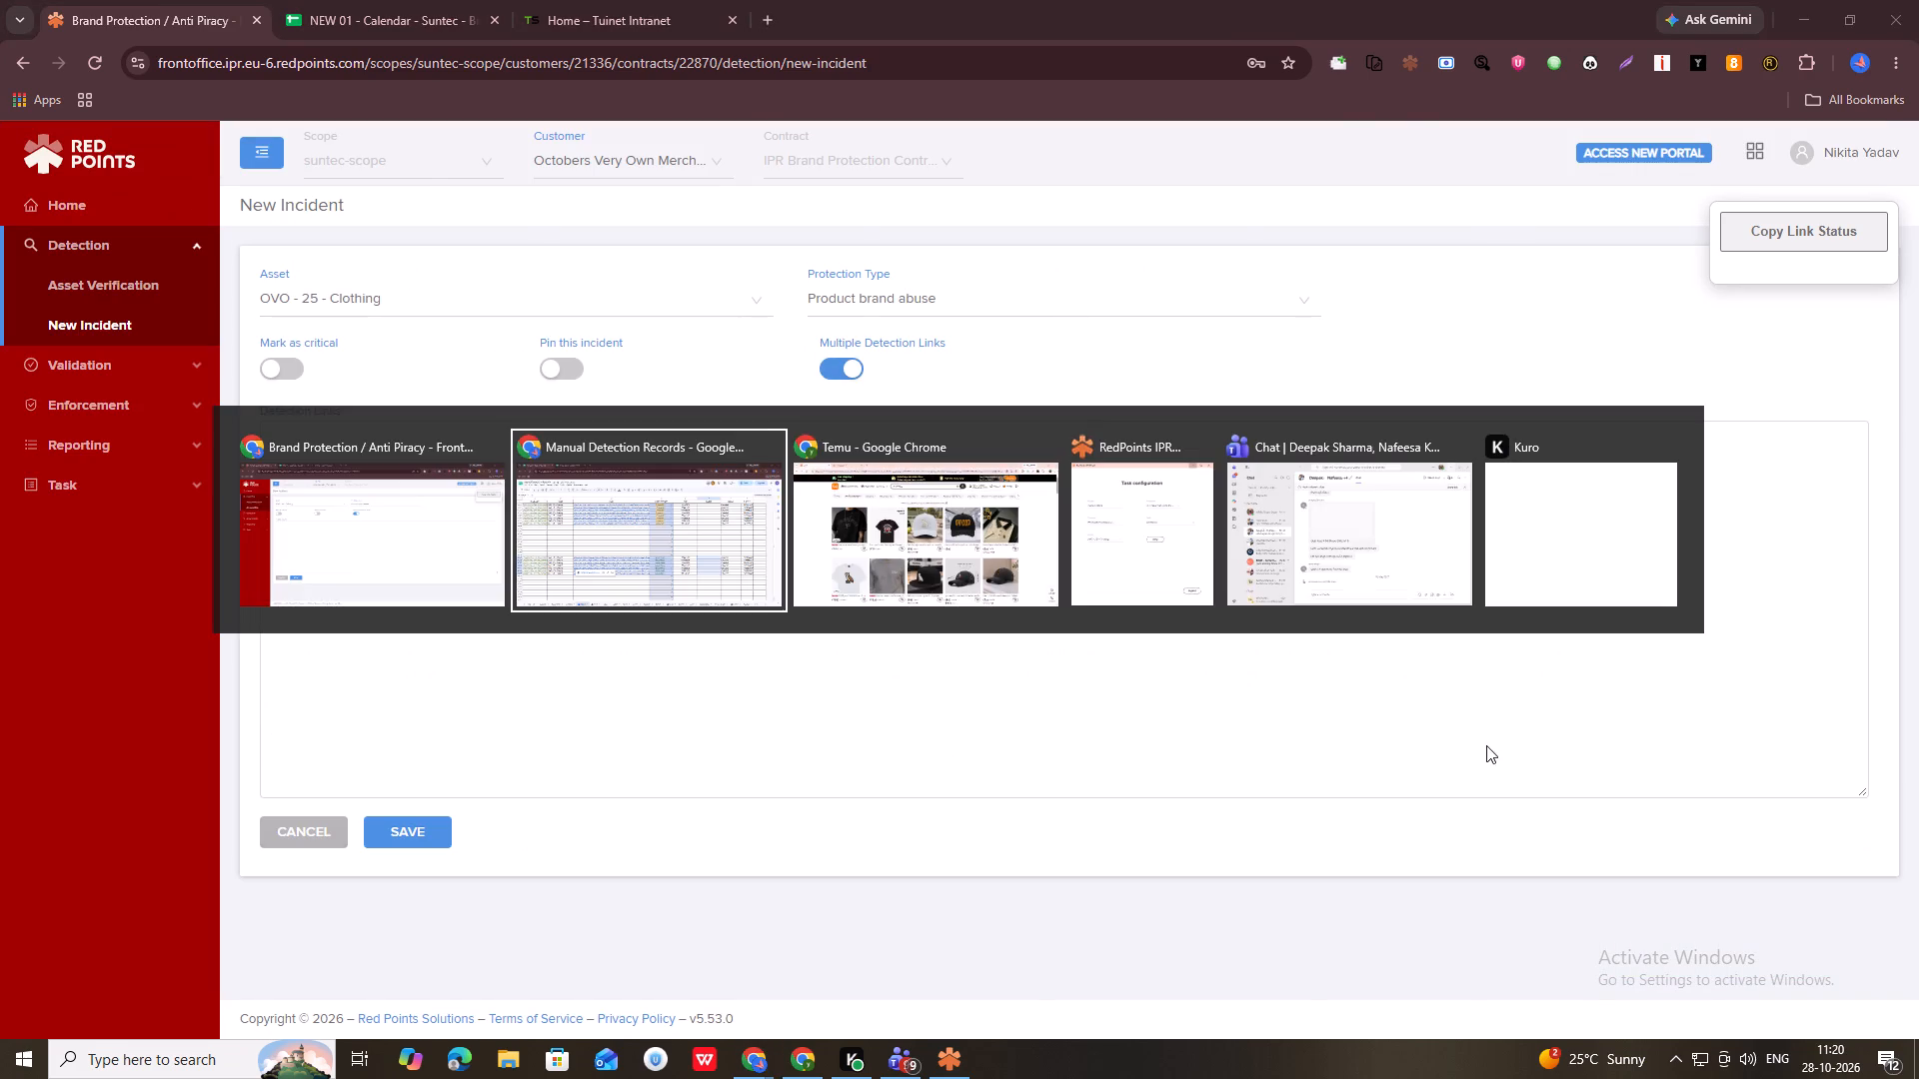
{"action": "key", "text": "alt+Tab"}
{"action": "scroll", "coordinate": [1038, 708], "scroll_direction": "up", "scroll_amount": 6}
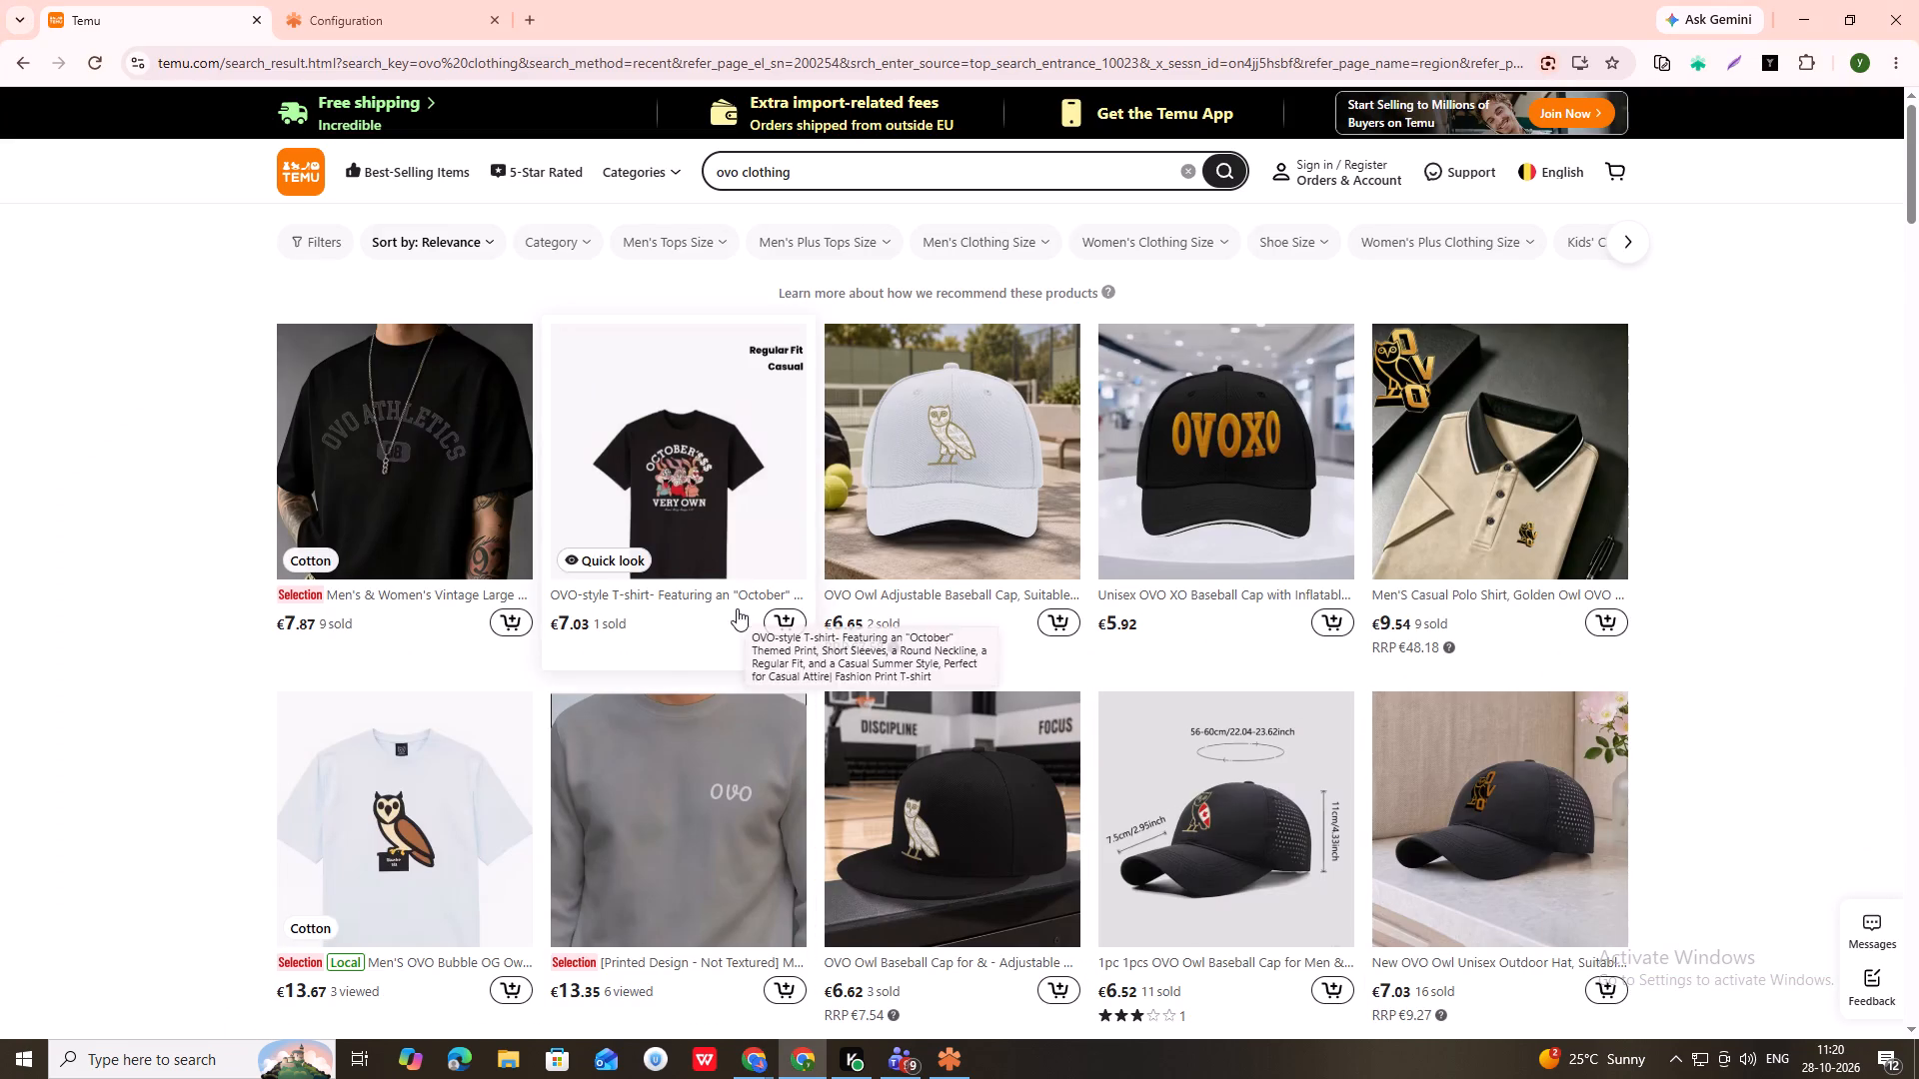
{"action": "right_click", "coordinate": [976, 583]}
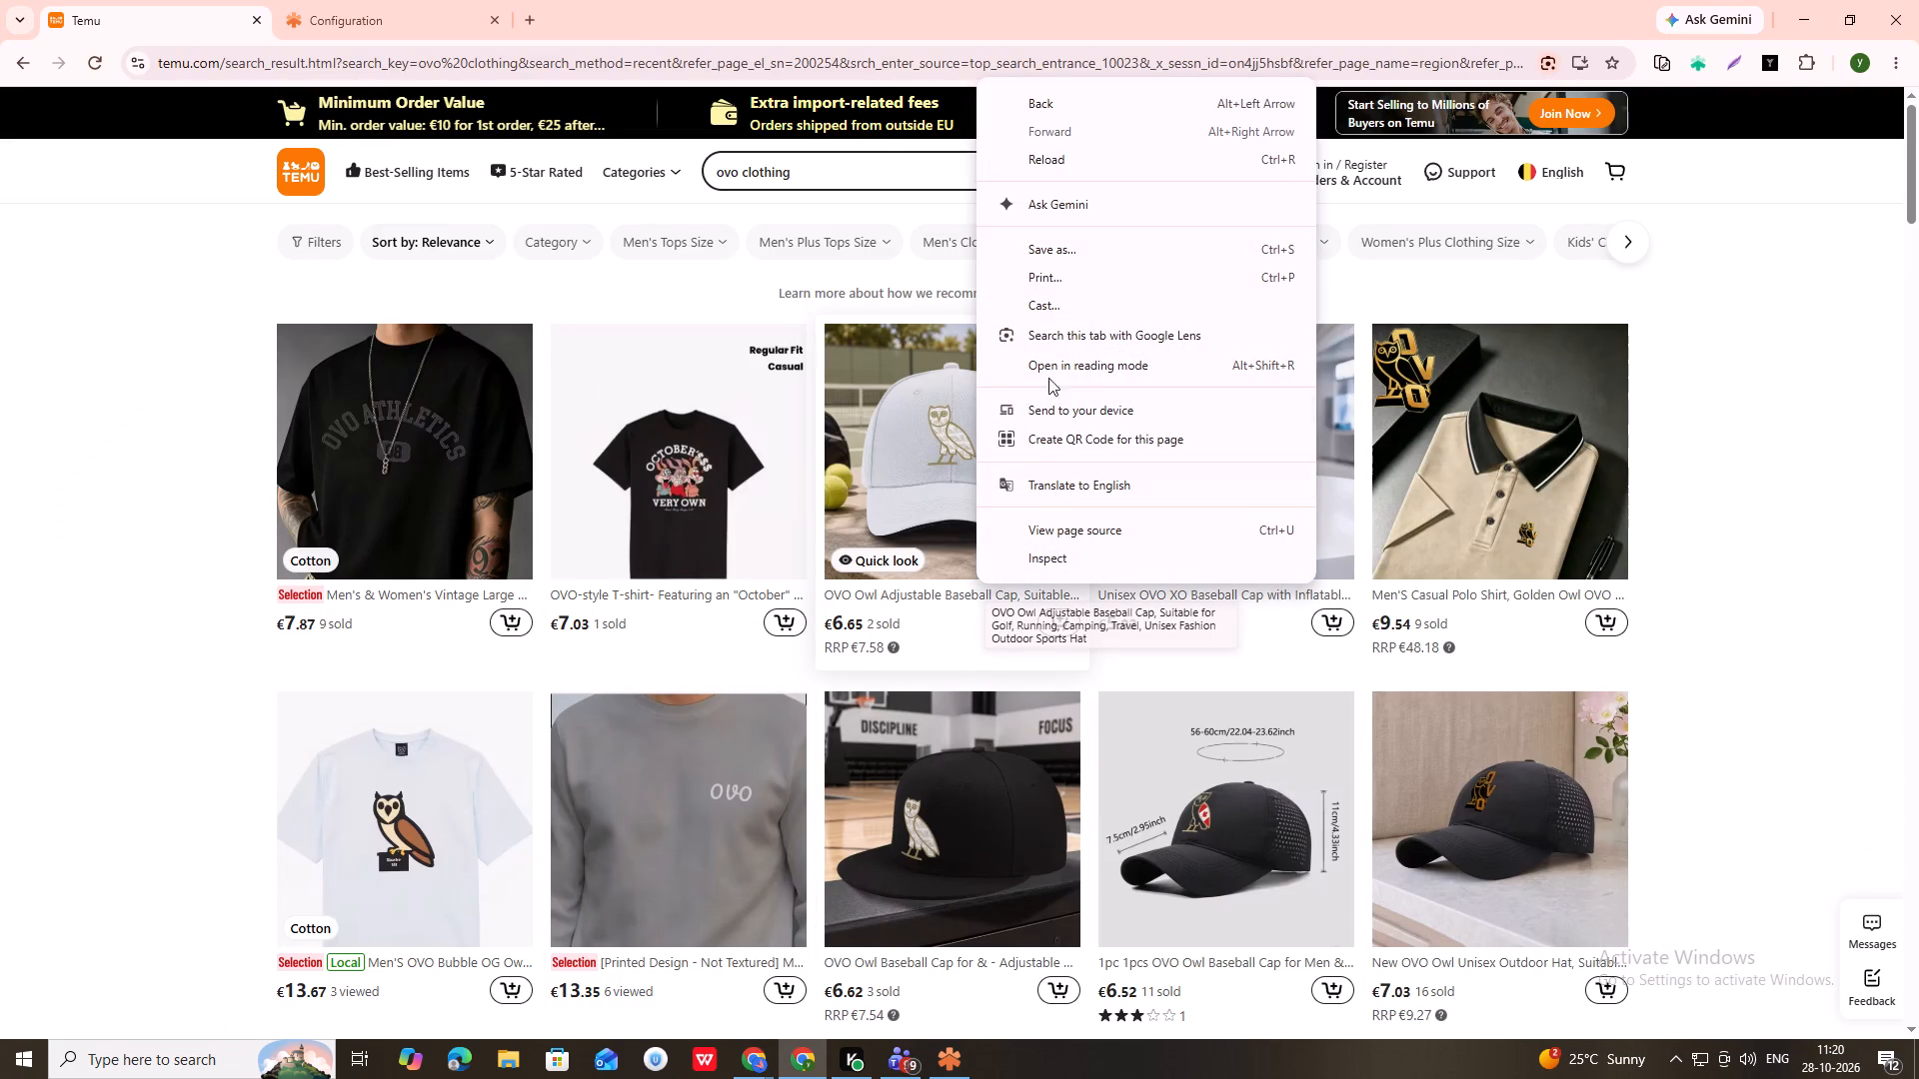
{"action": "right_click", "coordinate": [944, 603]}
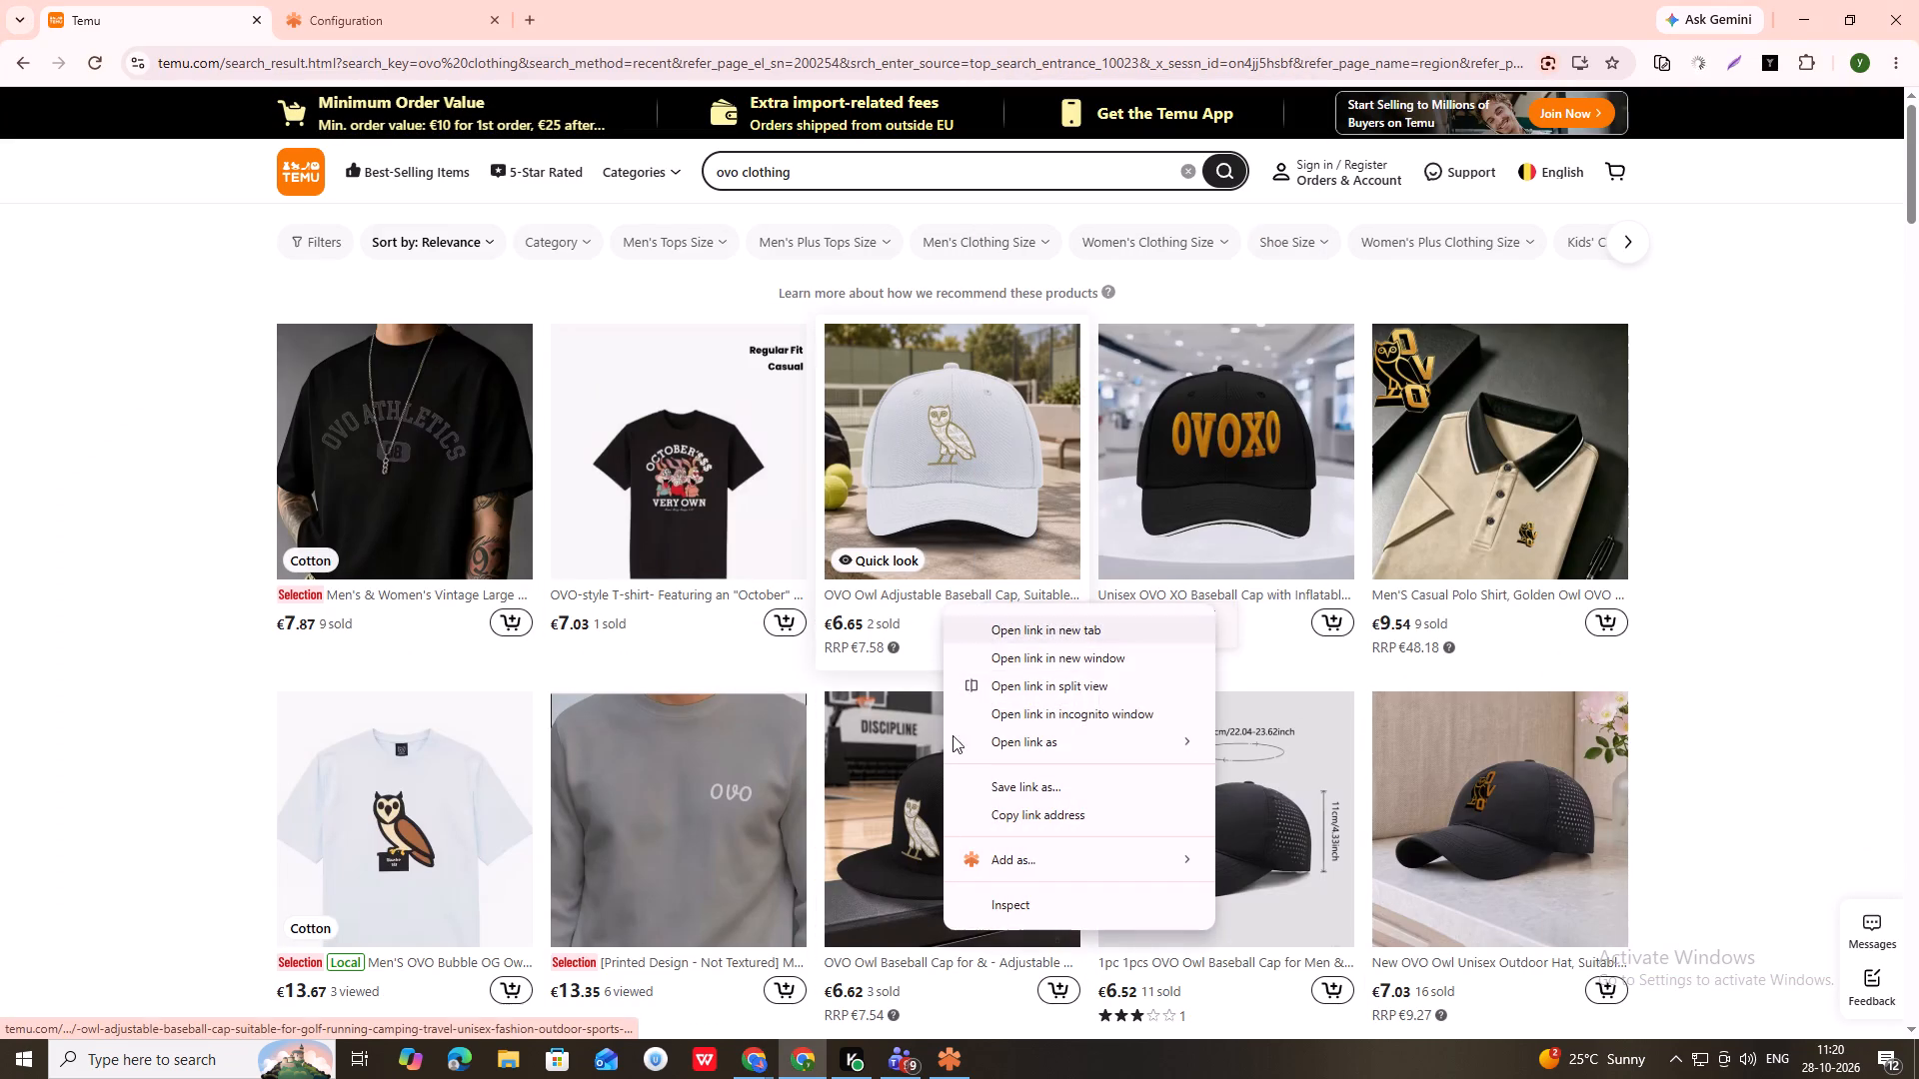
{"action": "left_click", "coordinate": [1032, 809]}
{"action": "key", "text": "alt+Tab"}
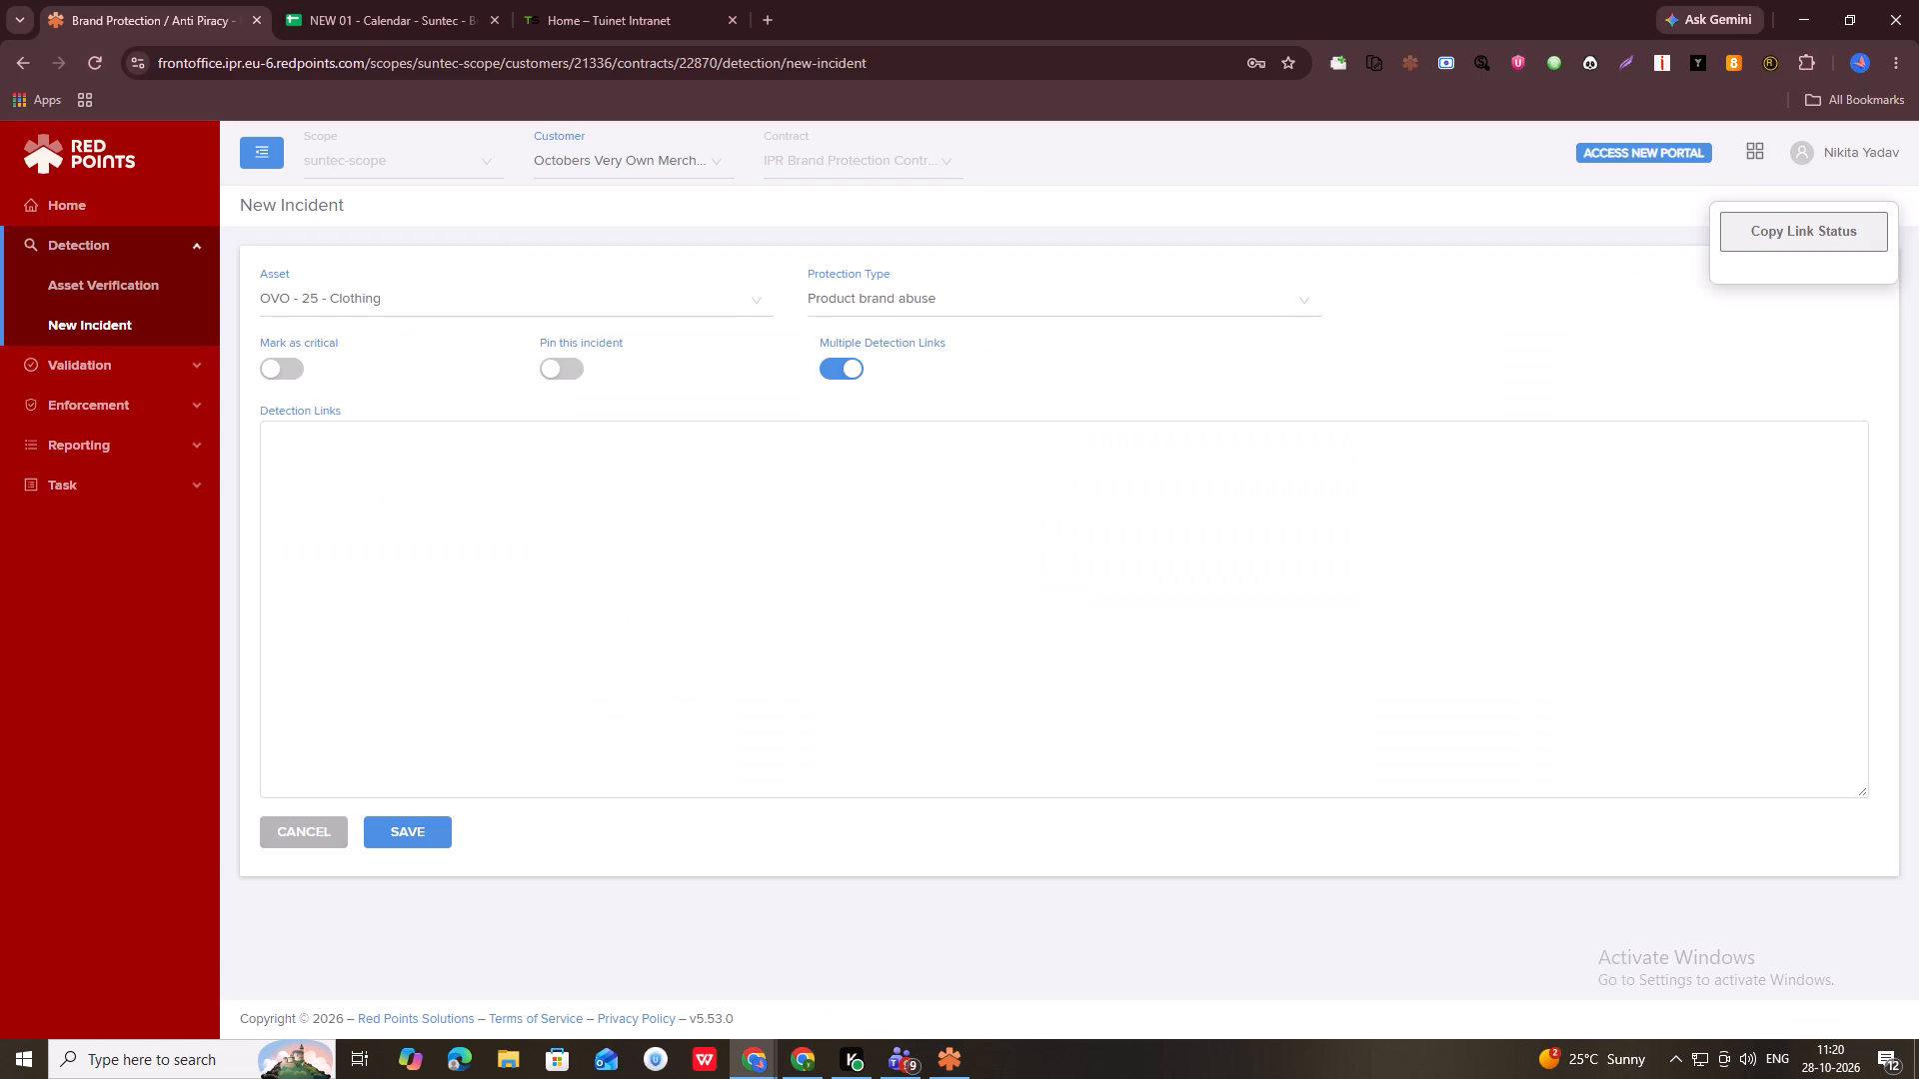
{"action": "key", "text": "alt+Tab"}
{"action": "key", "text": "alt+Tab"}
{"action": "left_click", "coordinate": [746, 442]}
{"action": "left_click", "coordinate": [819, 467]}
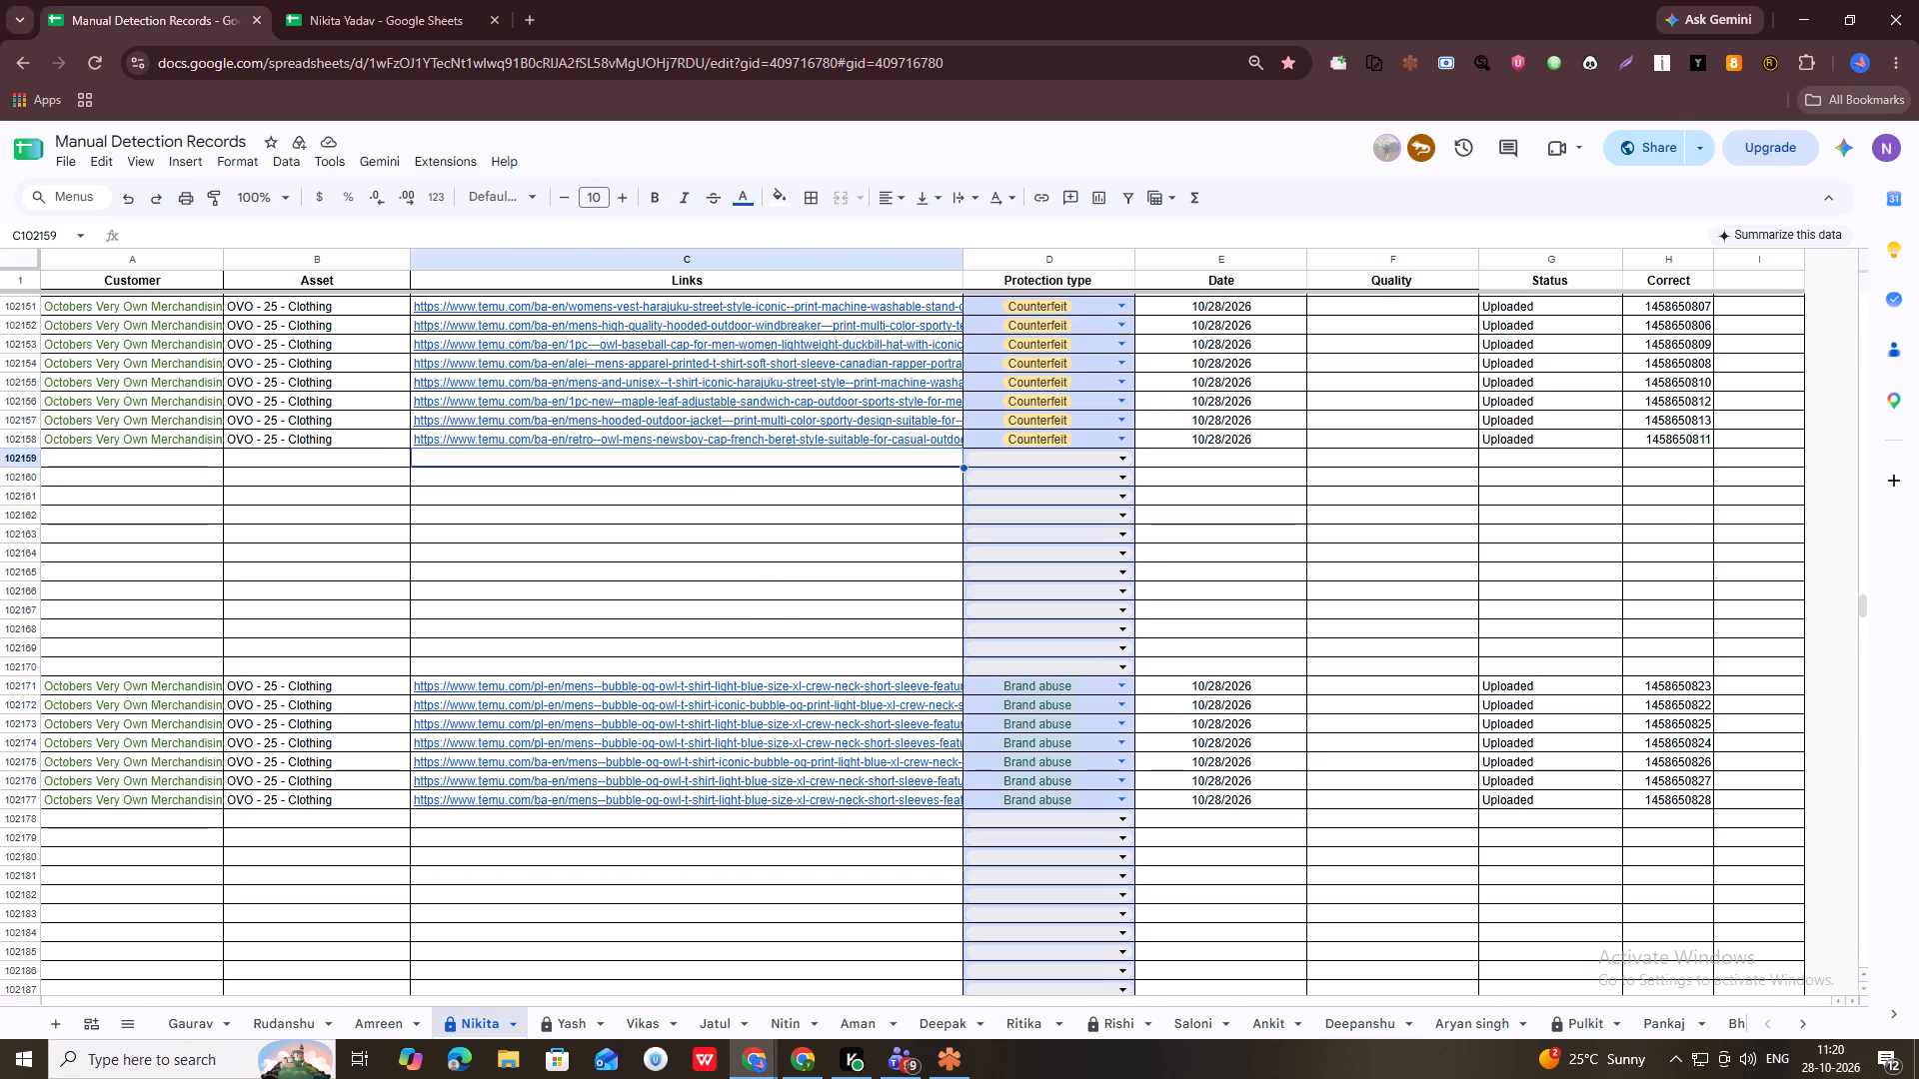
{"action": "key", "text": "ctrl+v"}
{"action": "key", "text": "Down"}
Copy the link of Temu's Men'S Casual Polo Shirt with golden owl OVO listing and paste it into C102160 of the sheet.
{"action": "key", "text": "alt+Tab"}
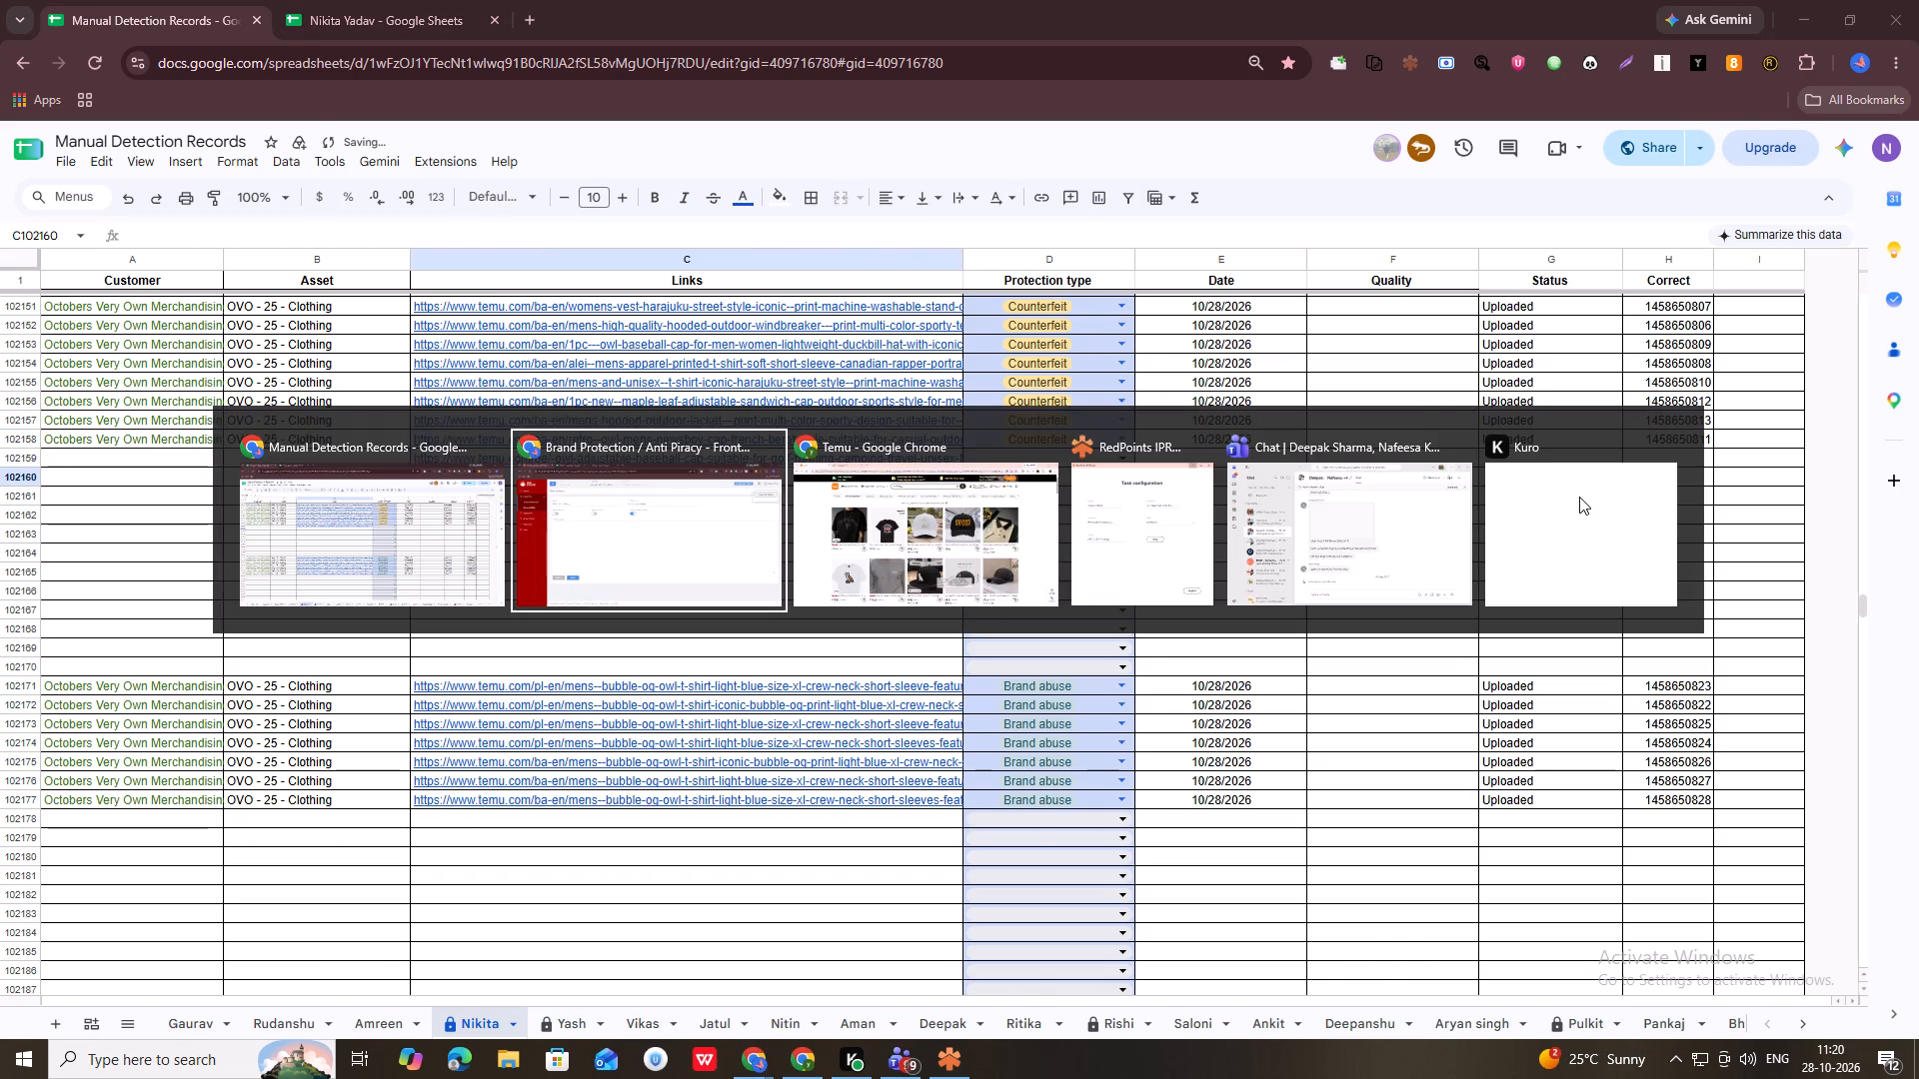
{"action": "key", "text": "alt+Tab"}
{"action": "key", "text": "Right"}
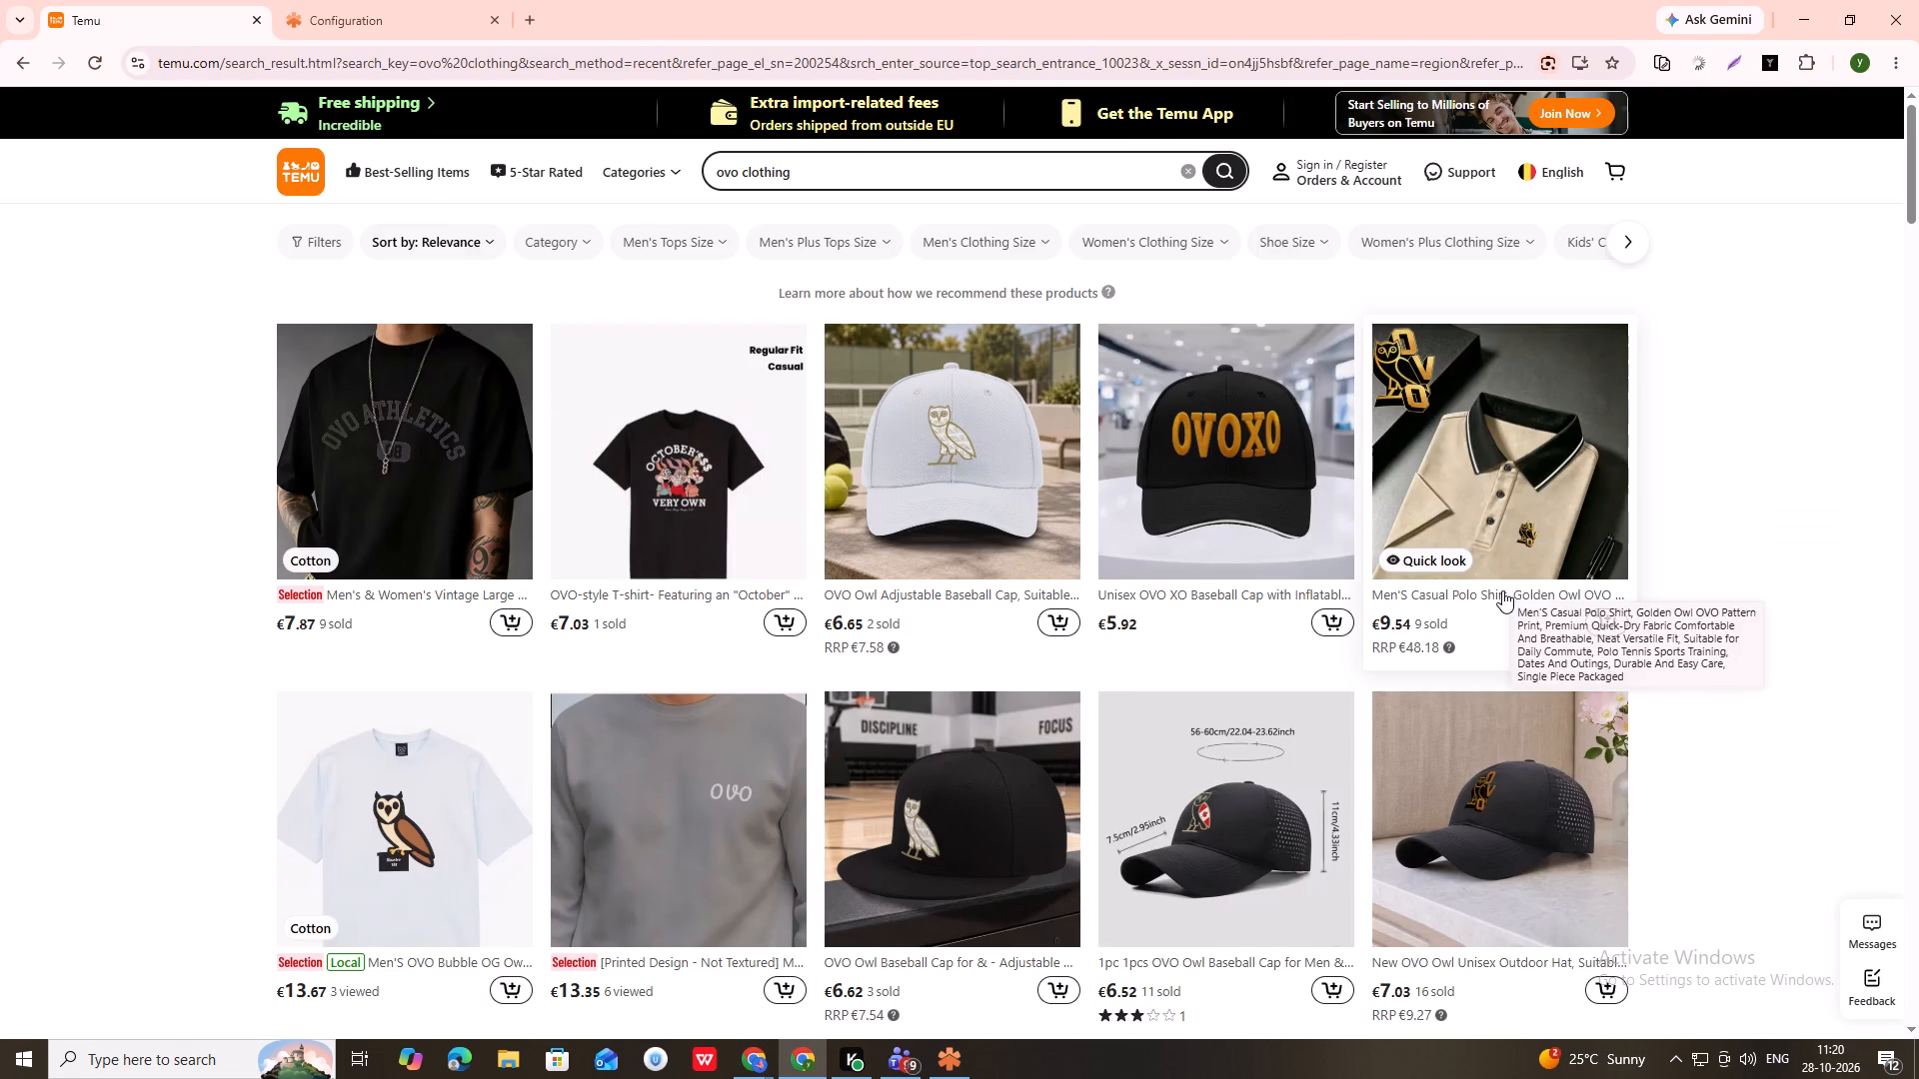
{"action": "right_click", "coordinate": [1502, 591]}
{"action": "left_click", "coordinate": [1609, 799]}
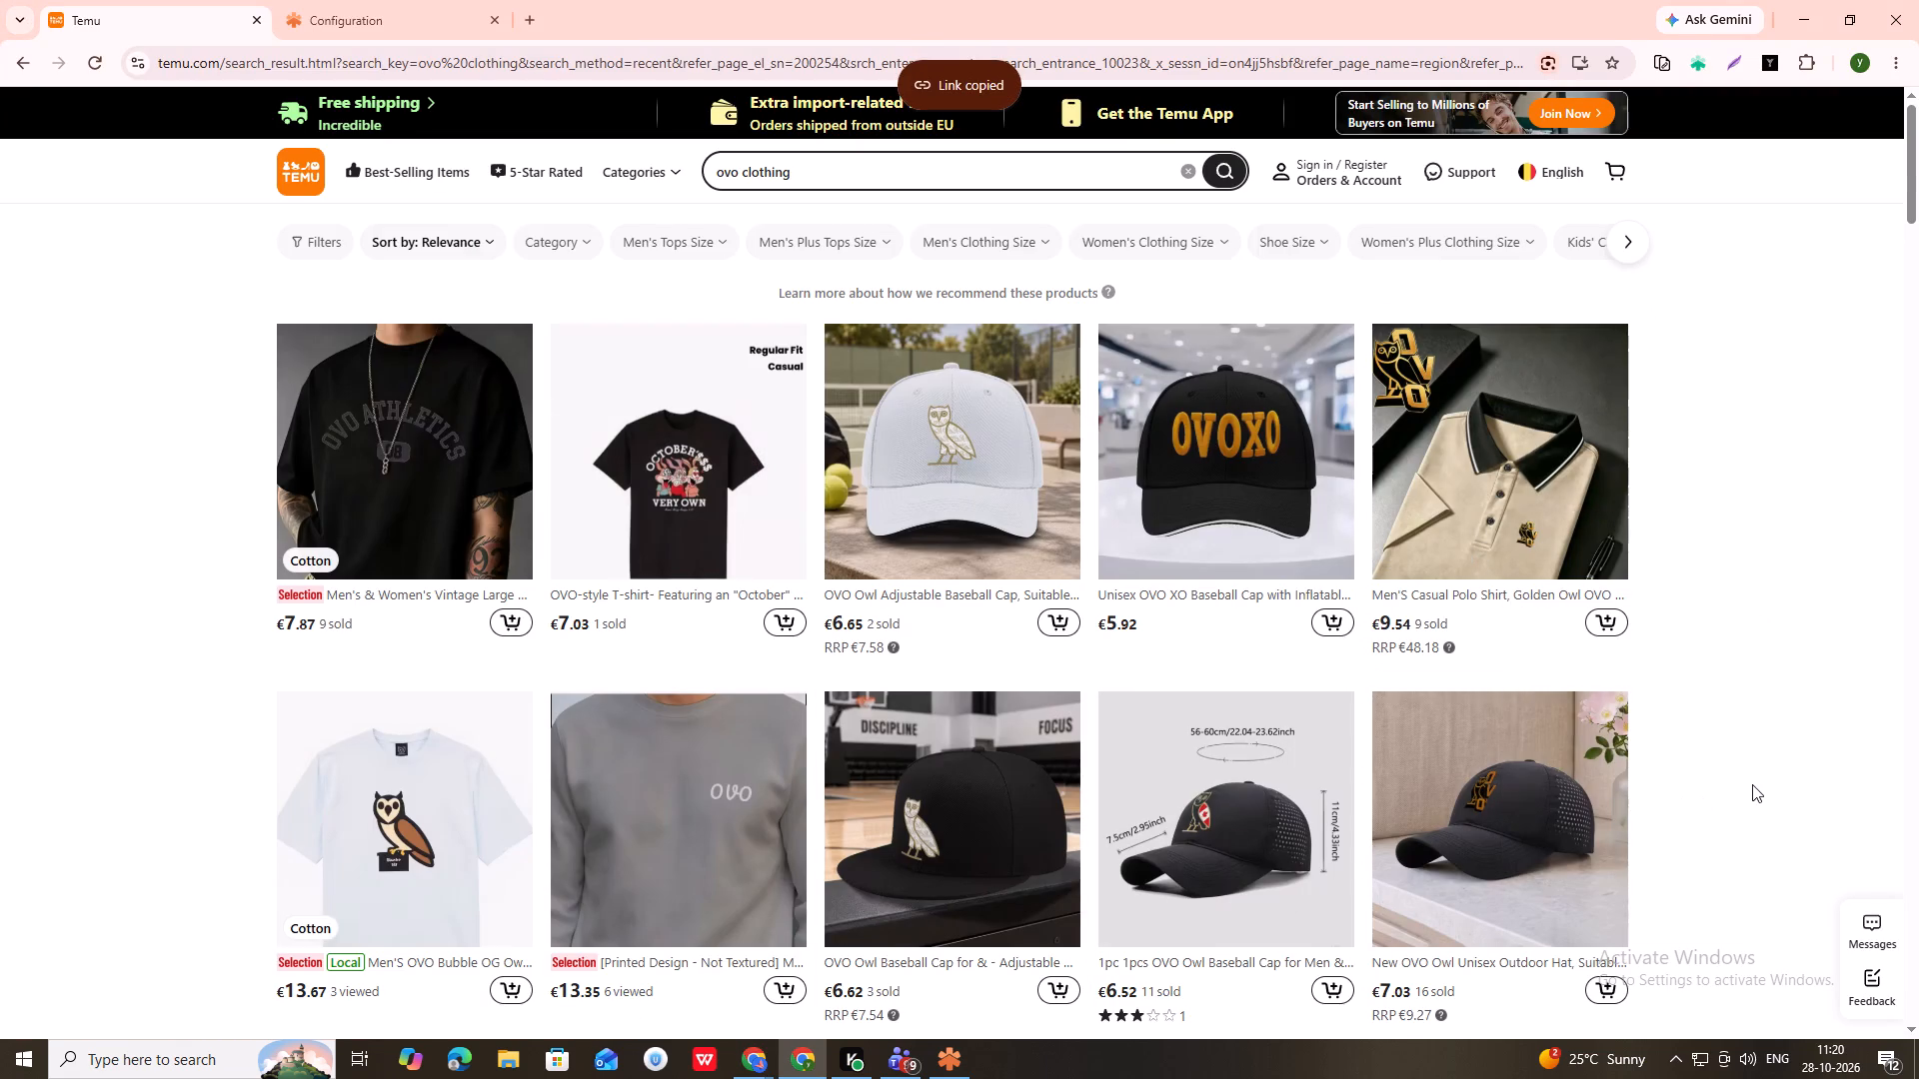
{"action": "key", "text": "alt+Tab"}
{"action": "key", "text": "ctrl+v"}
{"action": "key", "text": "Down"}
Copy the link of Temu's Men'S OVO Bubble OG Owl T-Shirt listing and paste it into C102178, below the brand abuse links.
{"action": "key", "text": "alt+Tab"}
{"action": "key", "text": "Down"}
{"action": "key", "text": "Down"}
{"action": "key", "text": "Down"}
{"action": "key", "text": "Down"}
{"action": "key", "text": "Down"}
{"action": "key", "text": "Down"}
{"action": "key", "text": "Down"}
{"action": "key", "text": "Down"}
{"action": "key", "text": "Down"}
{"action": "key", "text": "Down"}
{"action": "key", "text": "Down"}
{"action": "key", "text": "Down"}
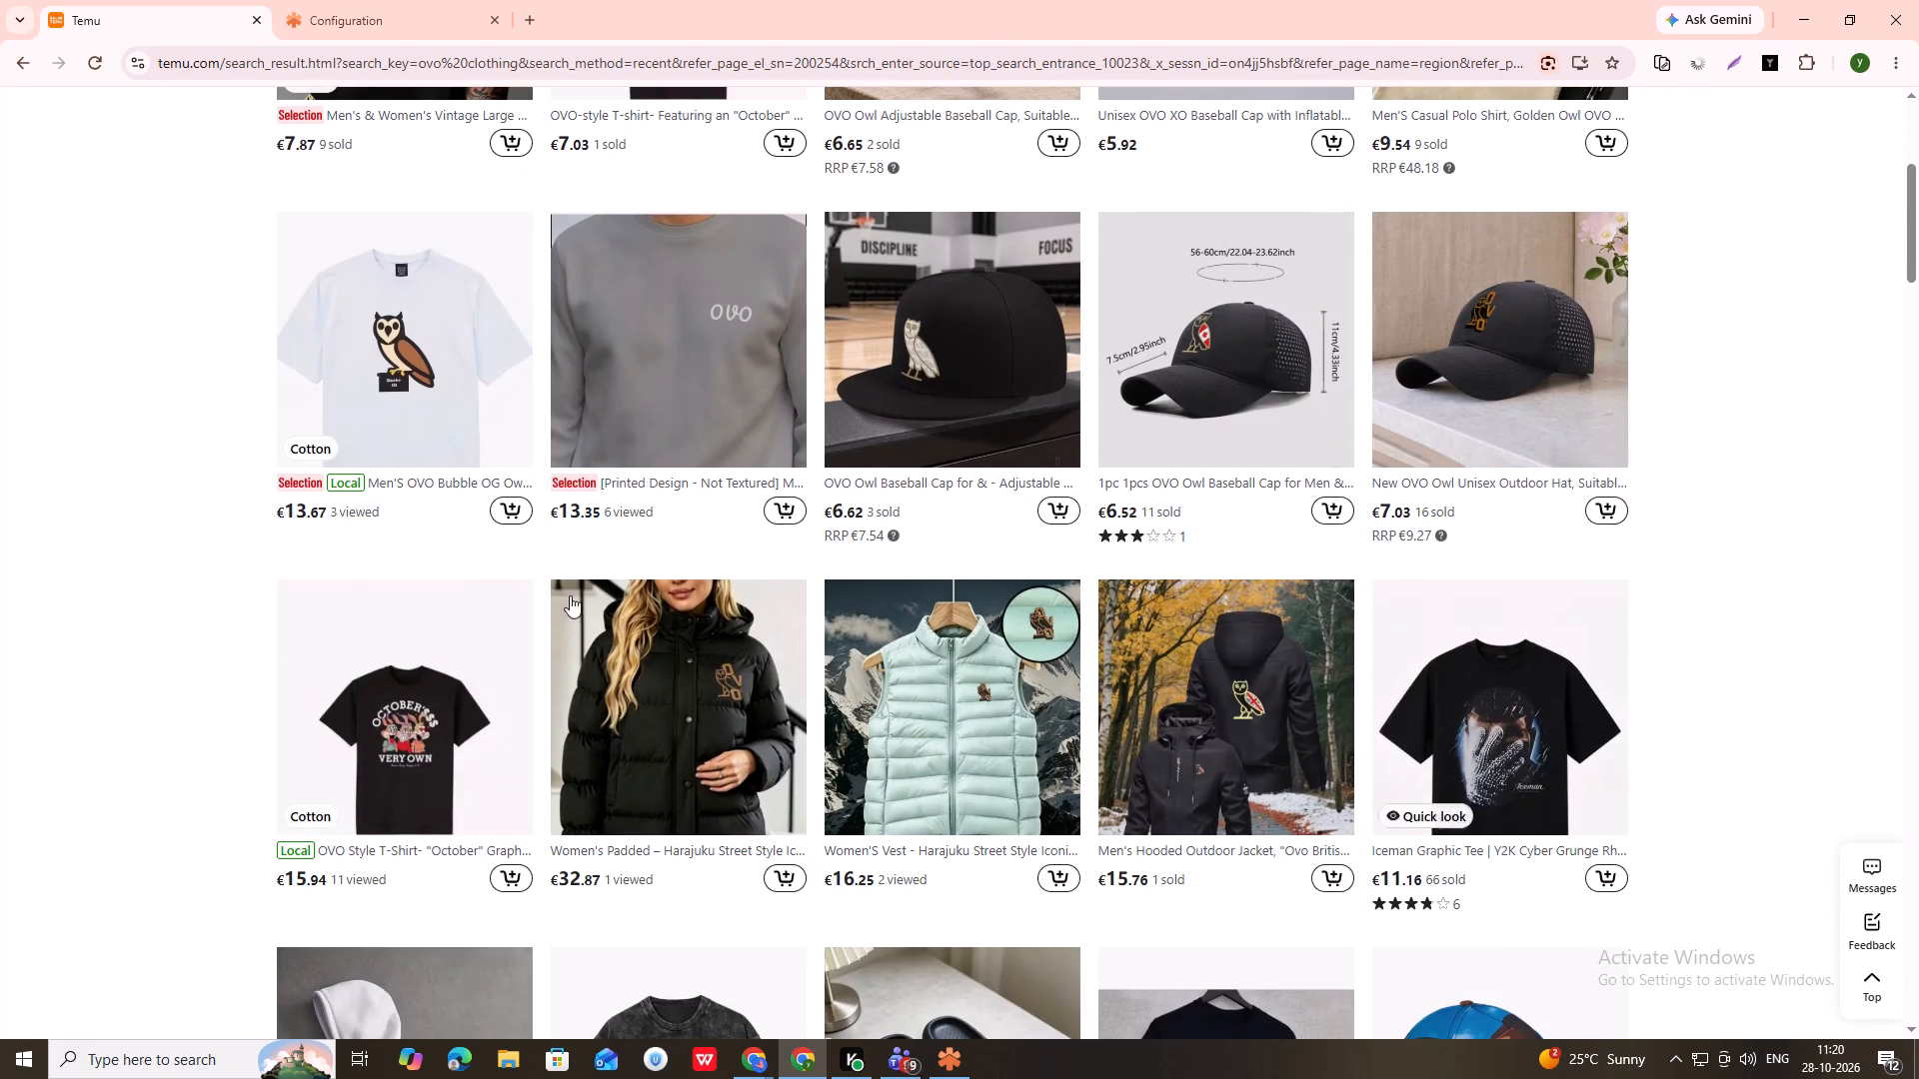
{"action": "right_click", "coordinate": [417, 486]}
{"action": "left_click", "coordinate": [481, 699]}
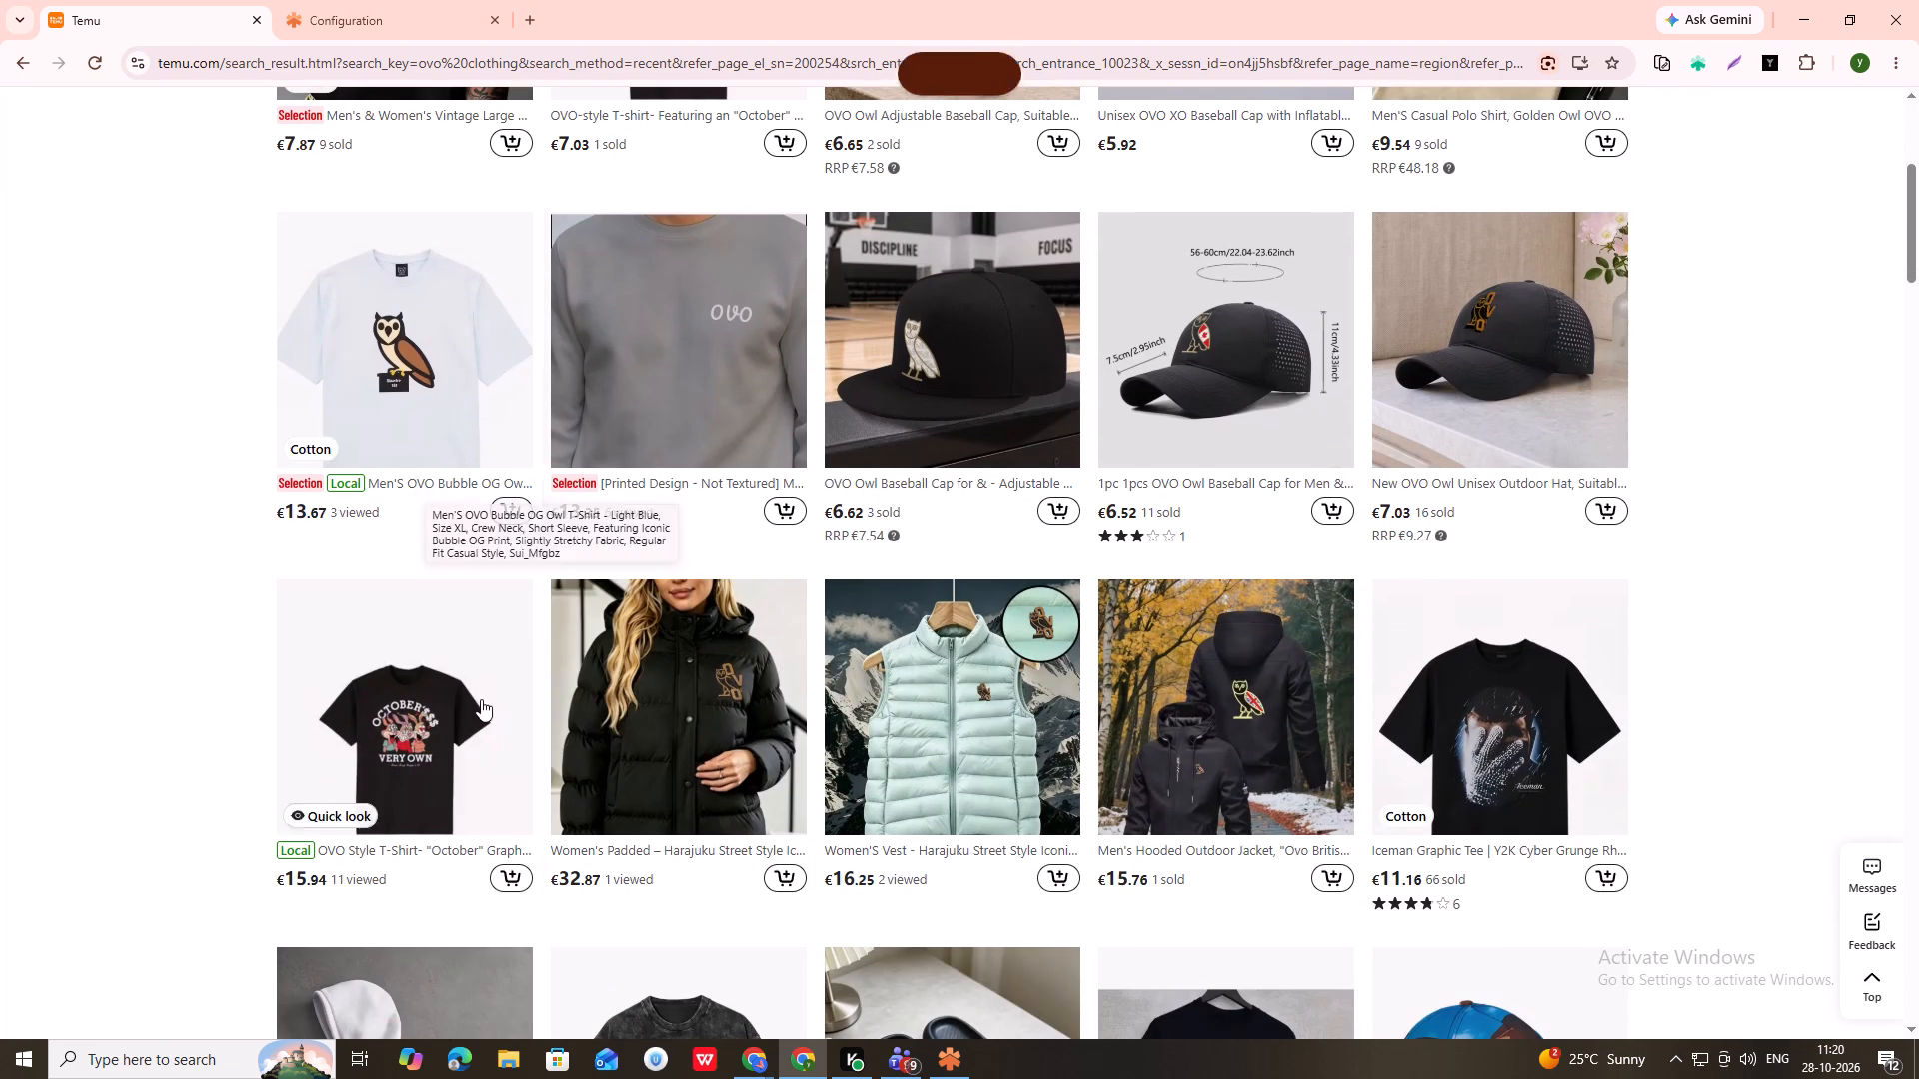
{"action": "key", "text": "alt+Tab"}
{"action": "key", "text": "ctrl+Down"}
{"action": "key", "text": "ctrl+Down"}
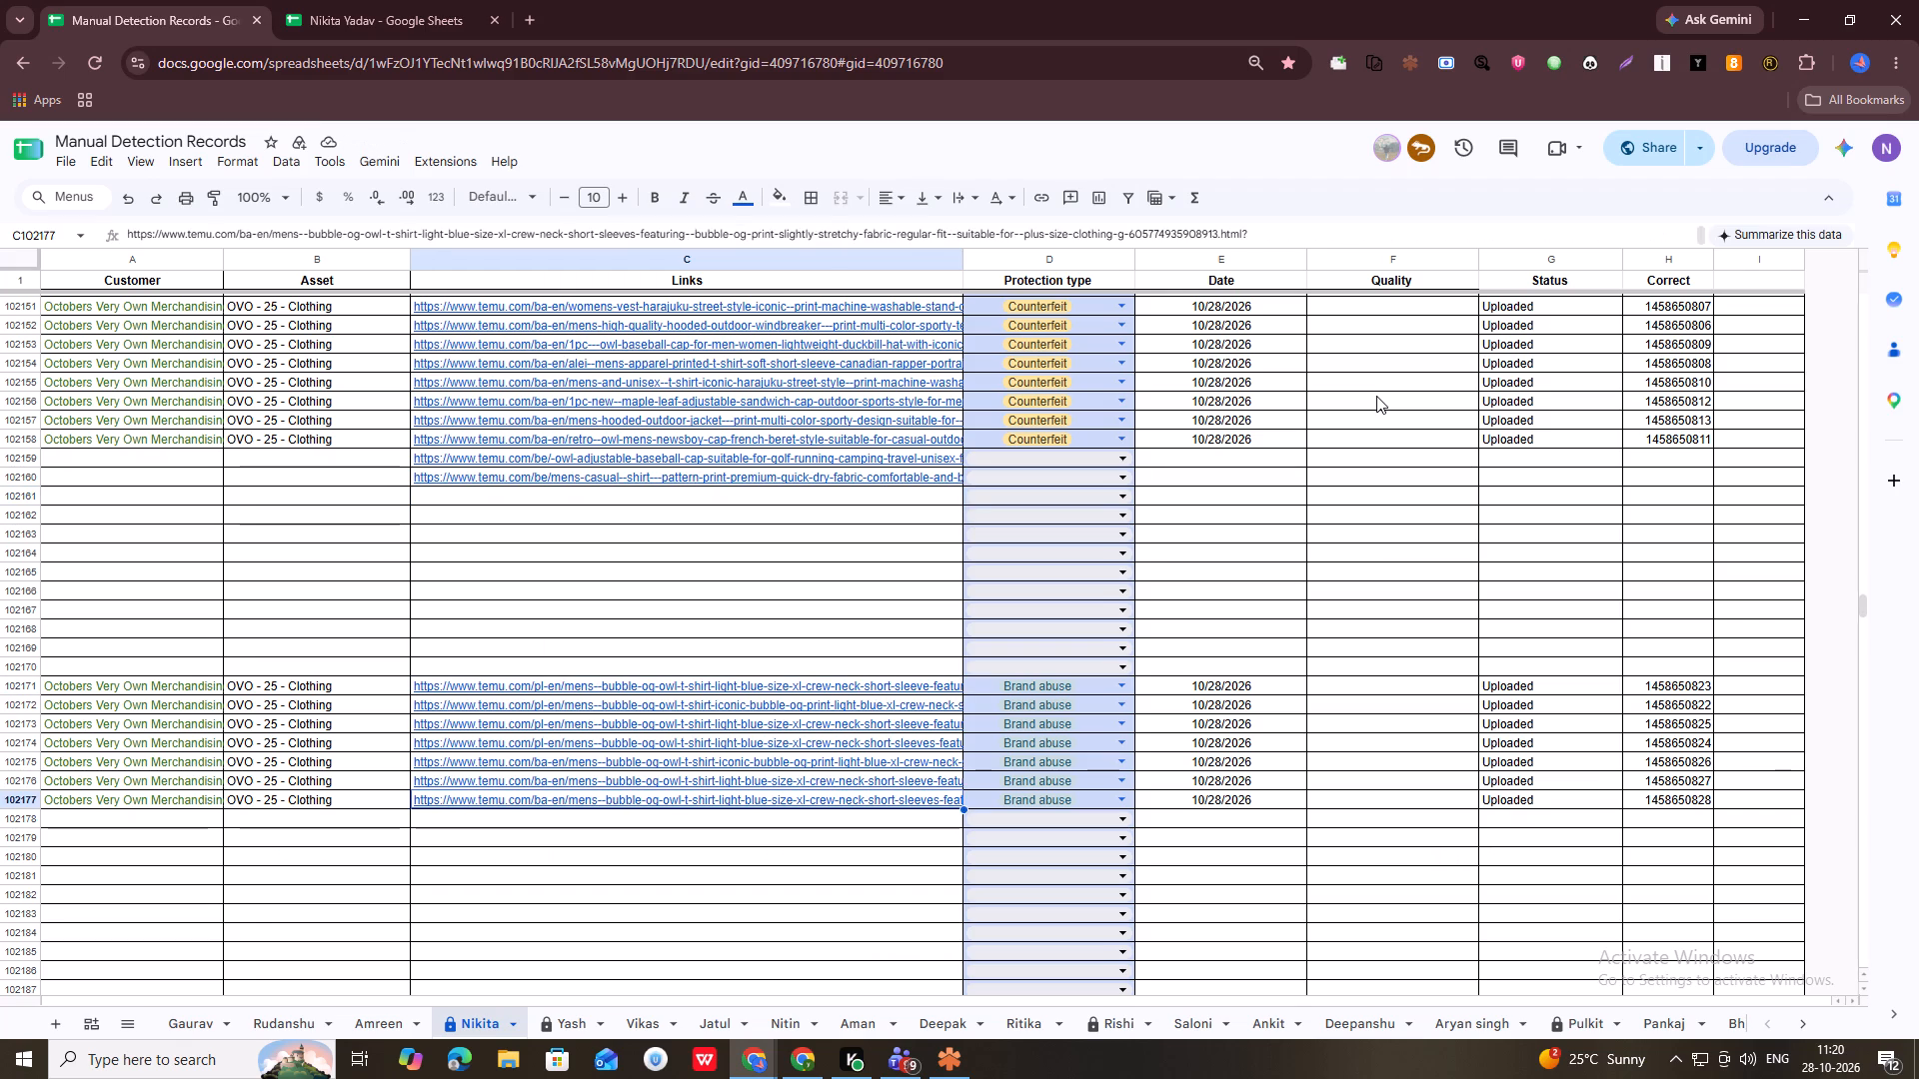
{"action": "key", "text": "Down"}
{"action": "key", "text": "ctrl+v"}
{"action": "key", "text": "Down"}
{"action": "key", "text": "alt+Tab"}
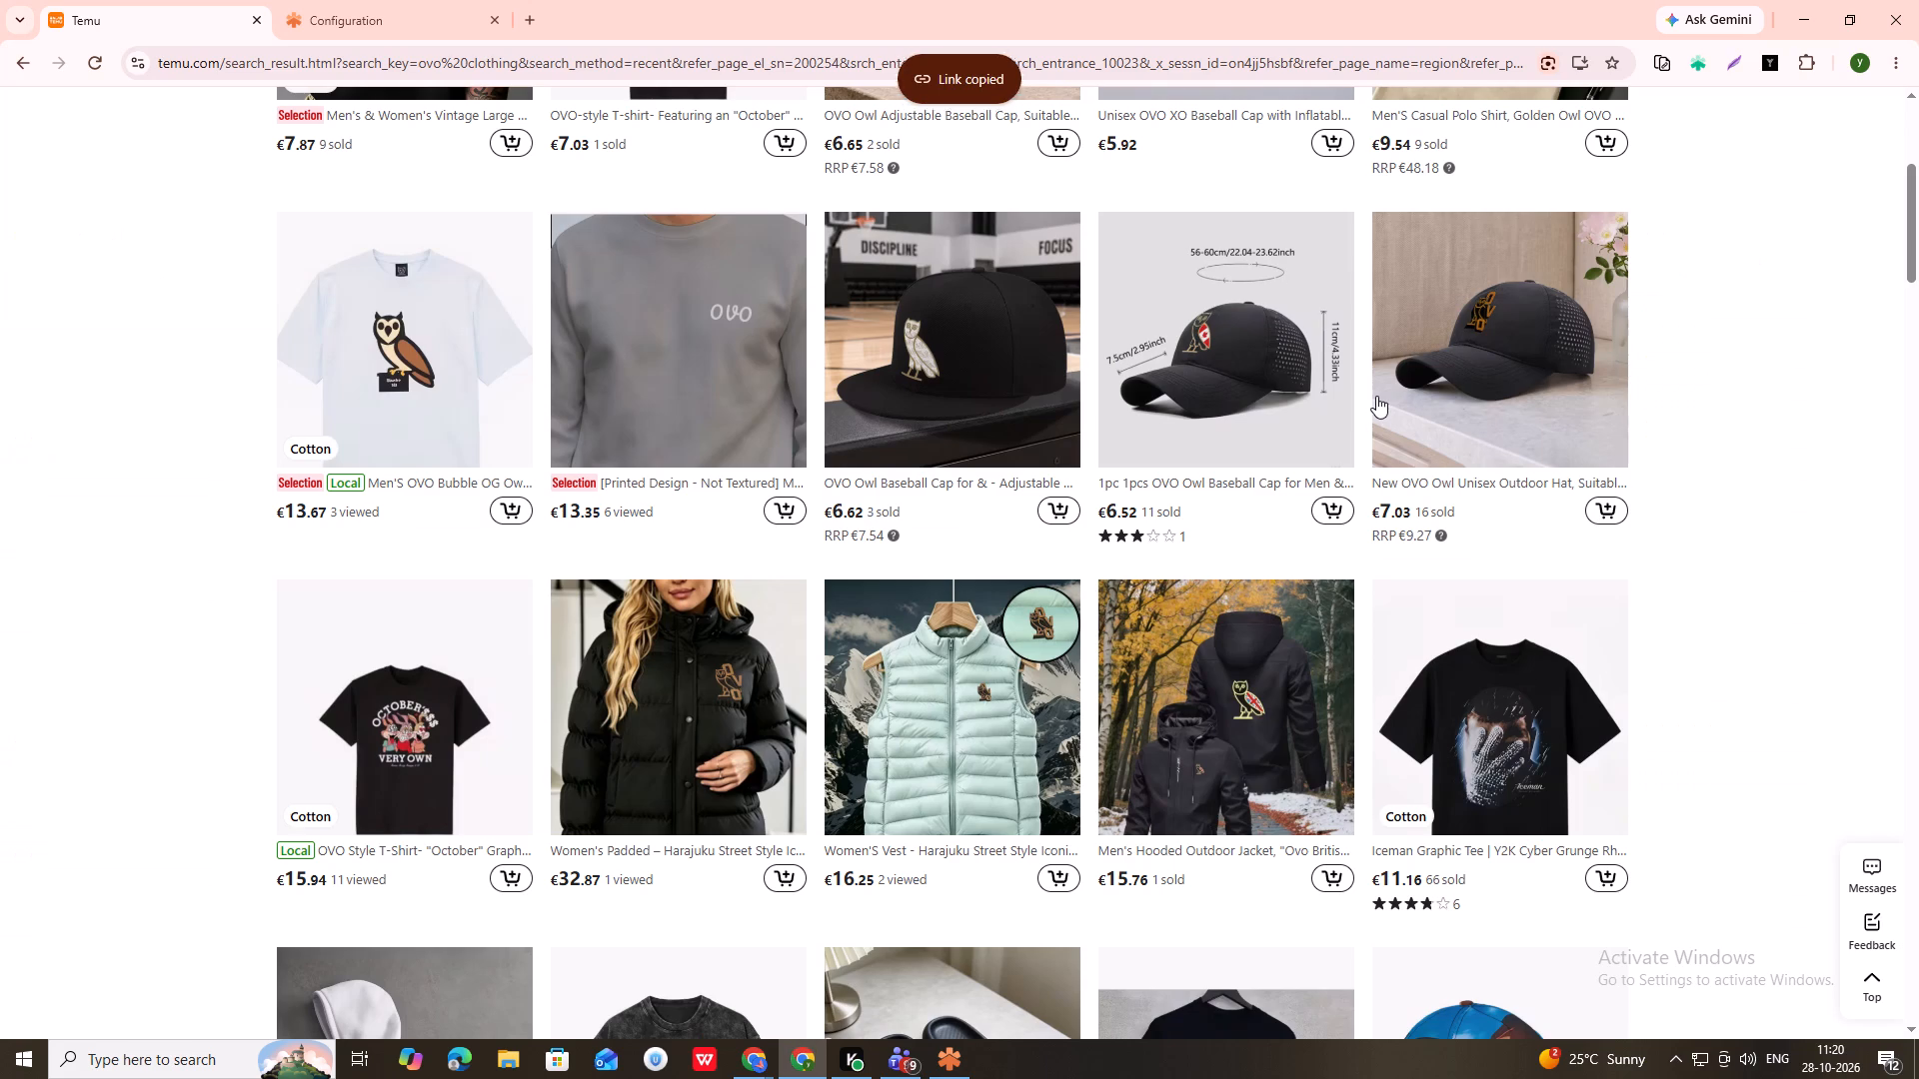
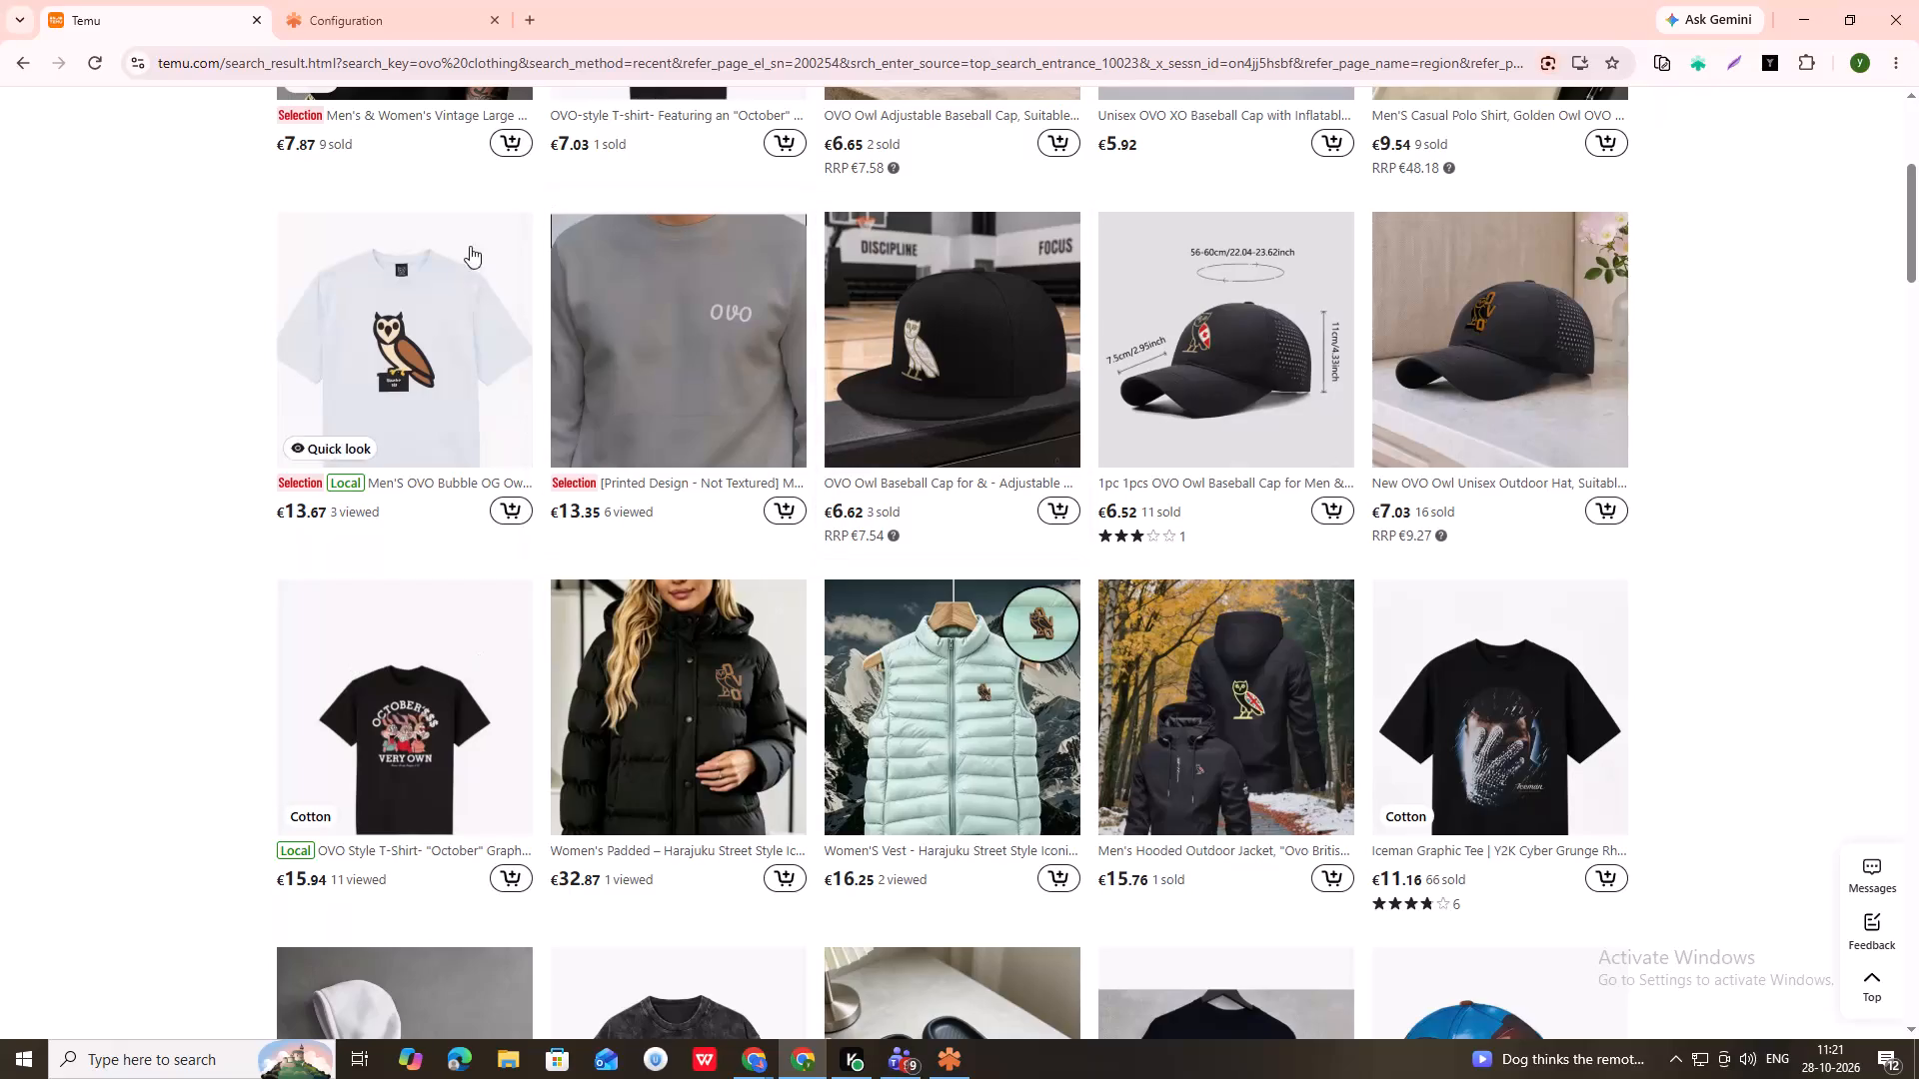
Copy the link of Temu's OVO Owl Baseball Cap, Adjustable Duckbill Flat Brim Hat listing and paste it into C102161 of Manual Detection Records.
{"action": "key", "text": "Right"}
{"action": "right_click", "coordinate": [991, 477]}
{"action": "left_click", "coordinate": [1033, 687]}
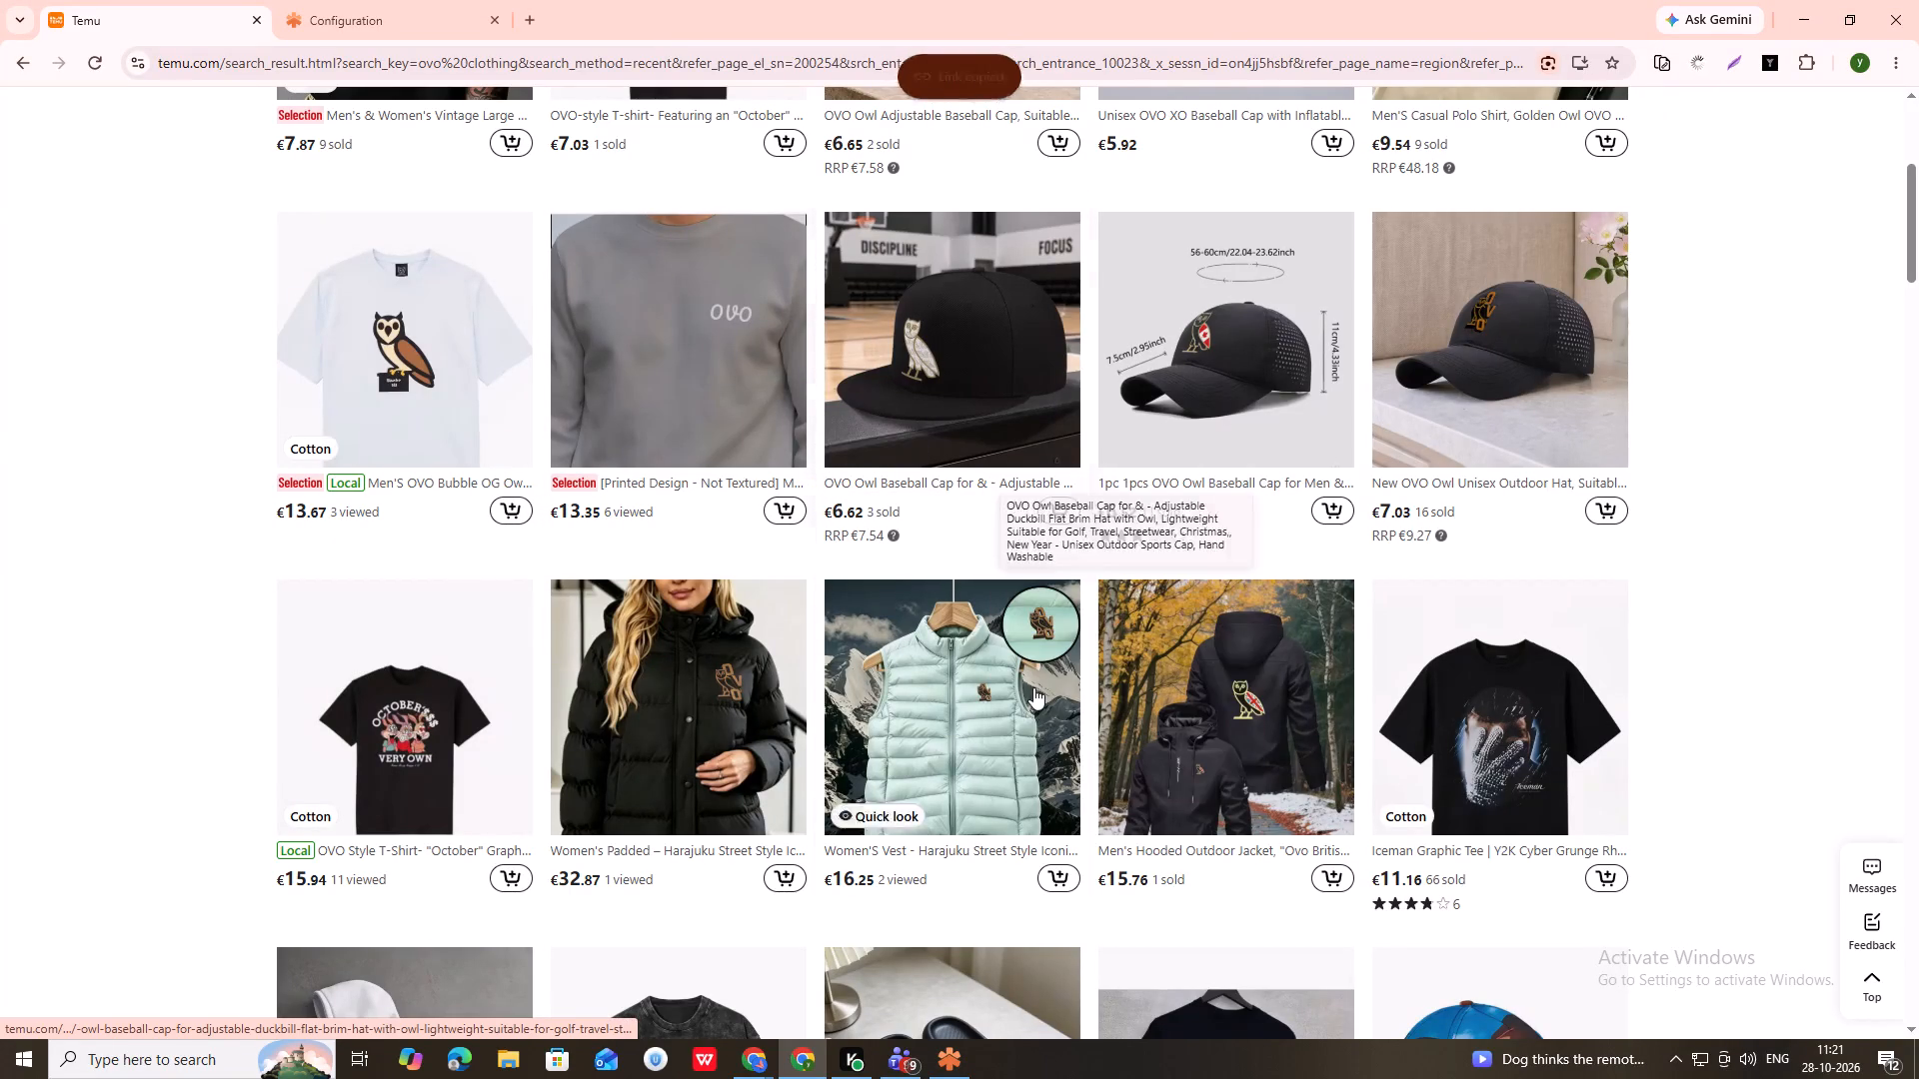
{"action": "key", "text": "alt+Tab"}
{"action": "key", "text": "ctrl+Up"}
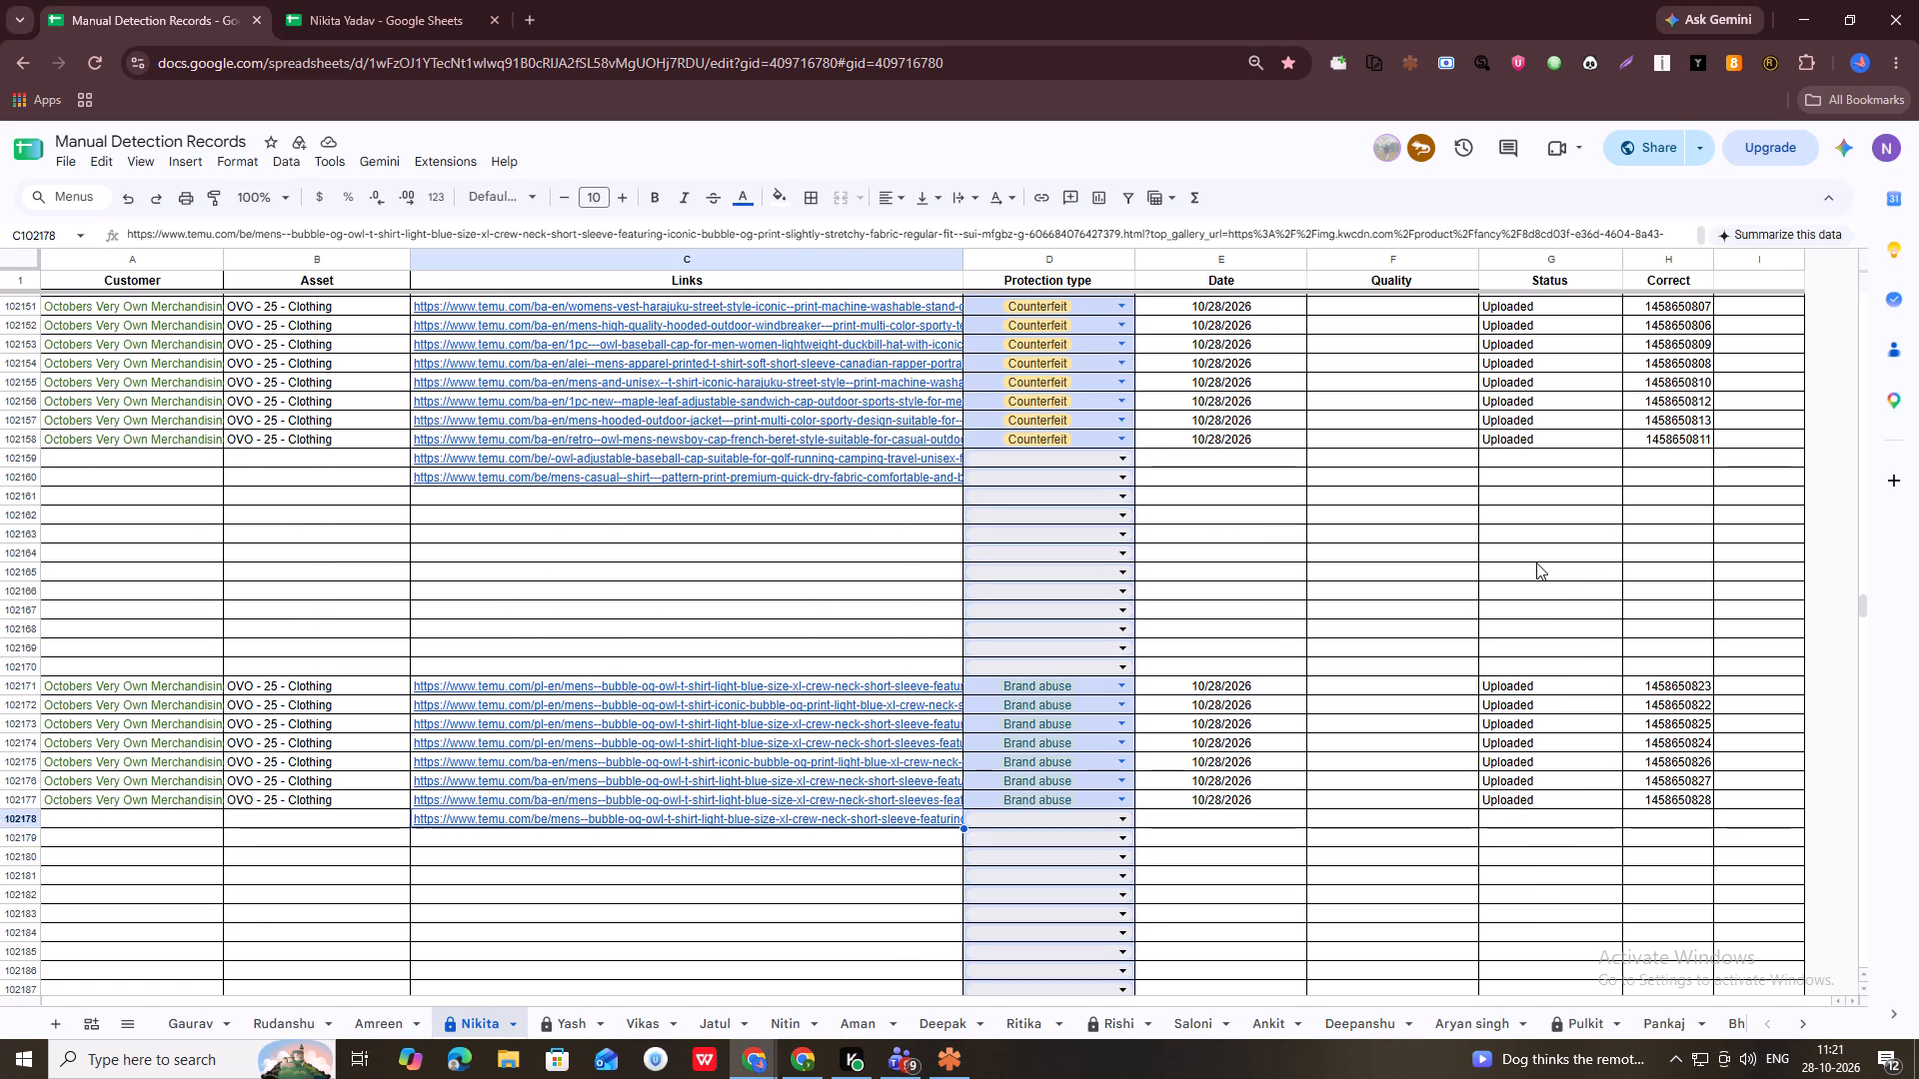
{"action": "key", "text": "ctrl+Up"}
{"action": "key", "text": "ctrl+Up"}
{"action": "key", "text": "Down"}
{"action": "key", "text": "ctrl+v"}
{"action": "key", "text": "Down"}
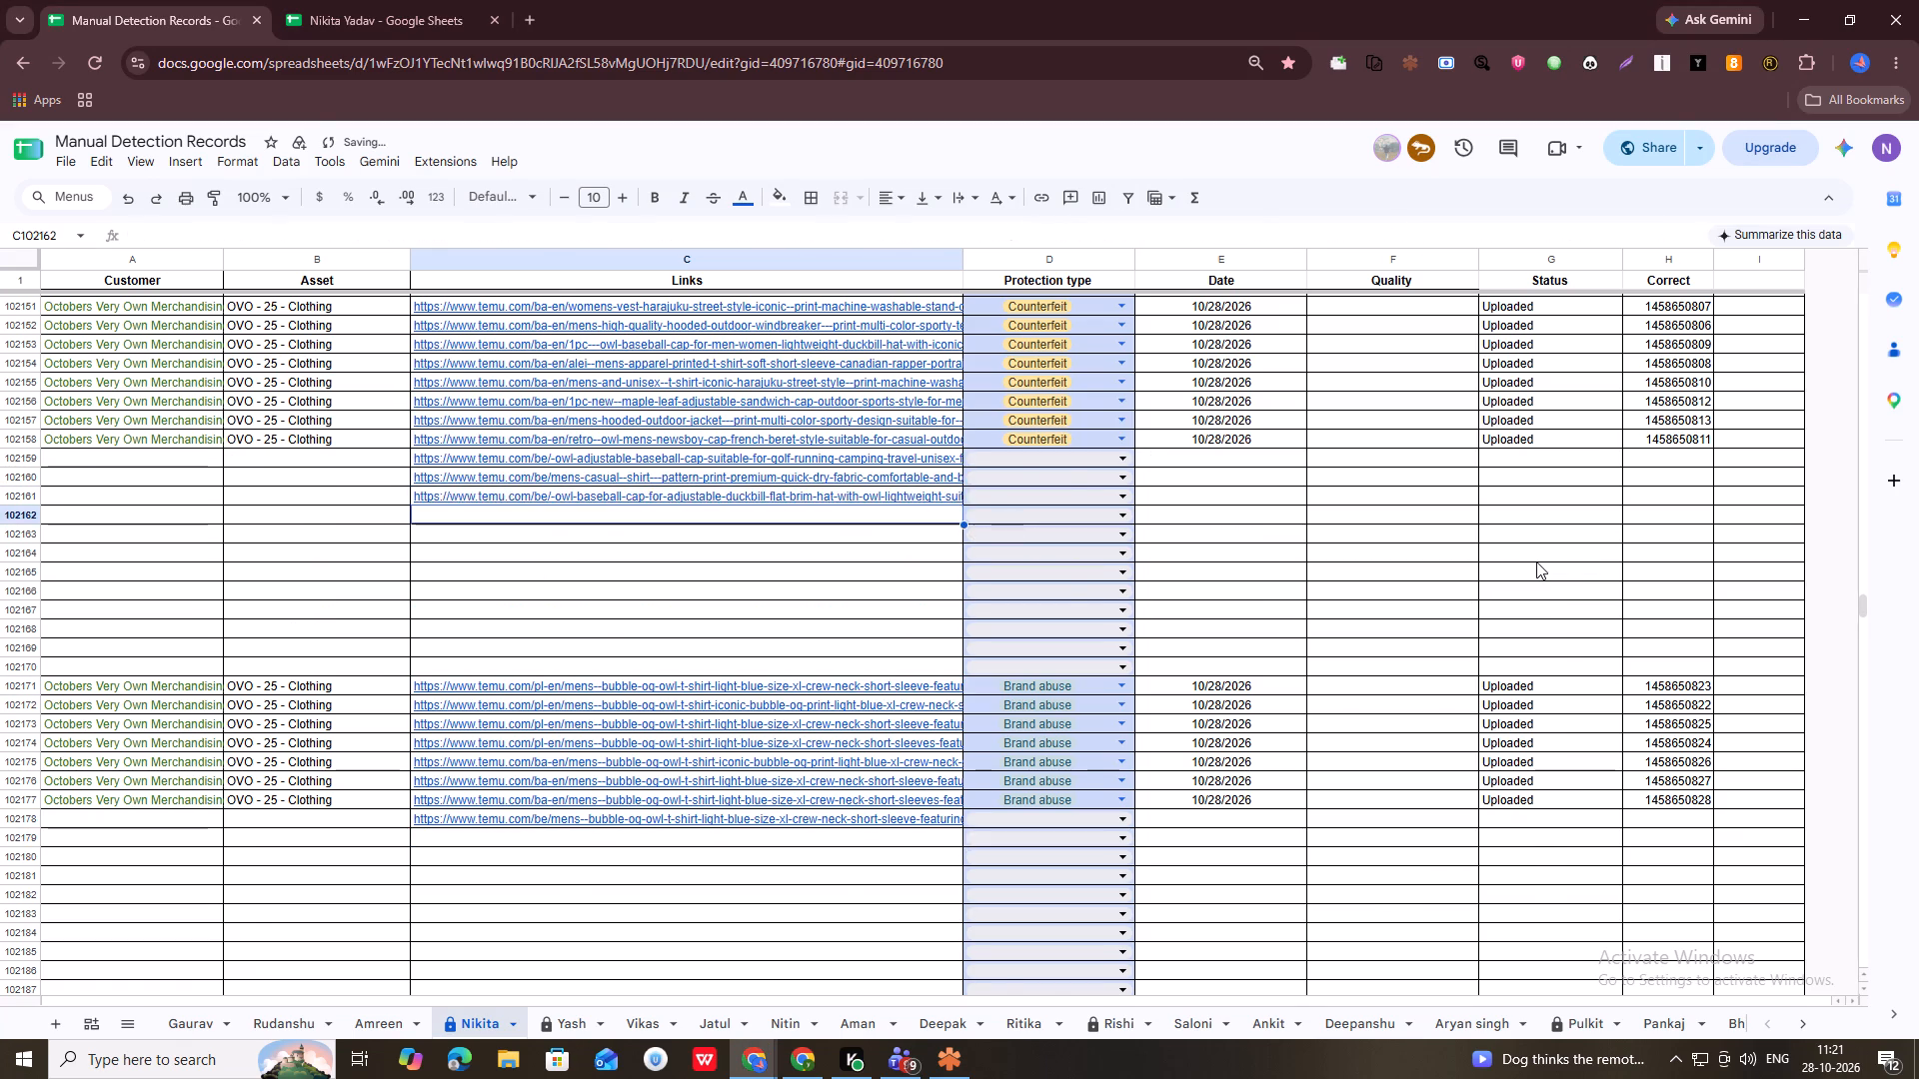
Copy the link of Temu's 1pc OVO Owl Baseball Cap for Men & Women listing and paste it into C102162 of the sheet.
{"action": "key", "text": "alt+Tab"}
{"action": "key", "text": "Right"}
{"action": "right_click", "coordinate": [1191, 486]}
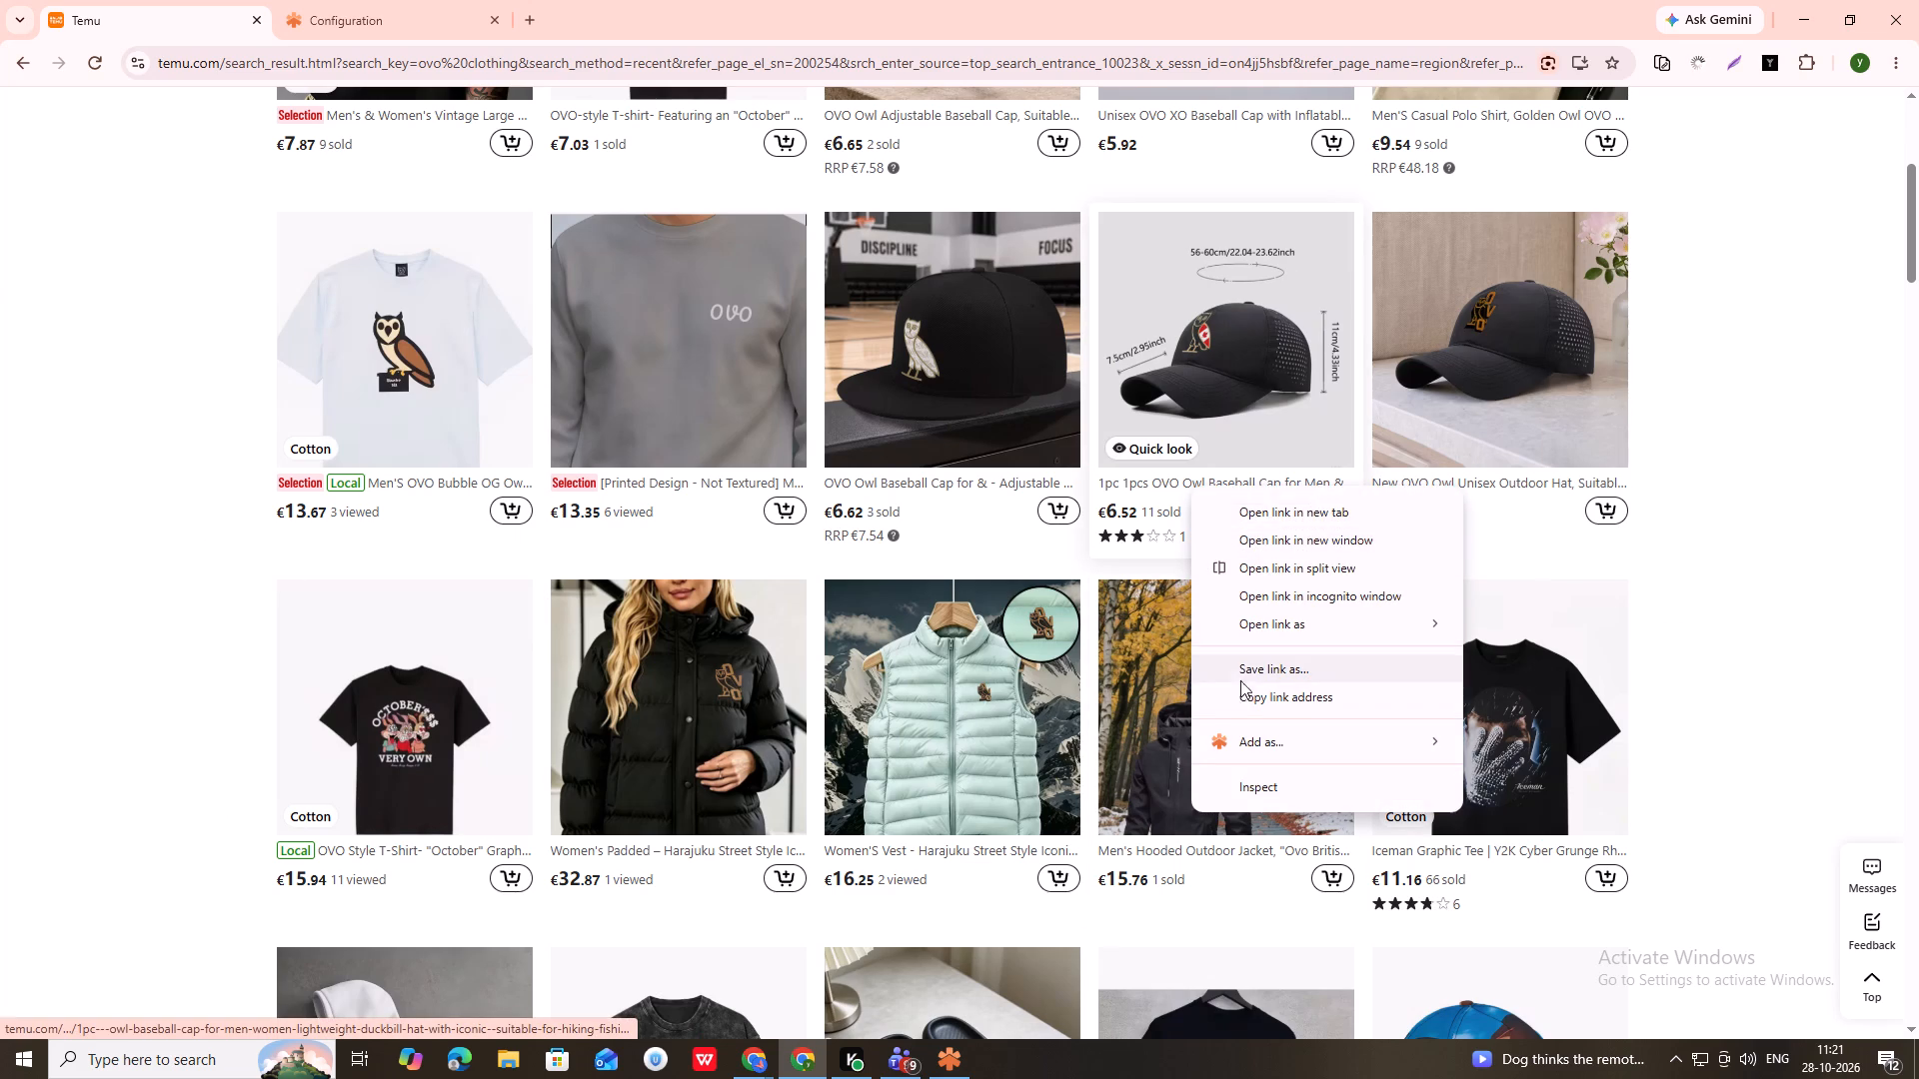
{"action": "left_click", "coordinate": [1253, 688]}
{"action": "key", "text": "alt+Tab"}
{"action": "key", "text": "ctrl+v"}
{"action": "key", "text": "Down"}
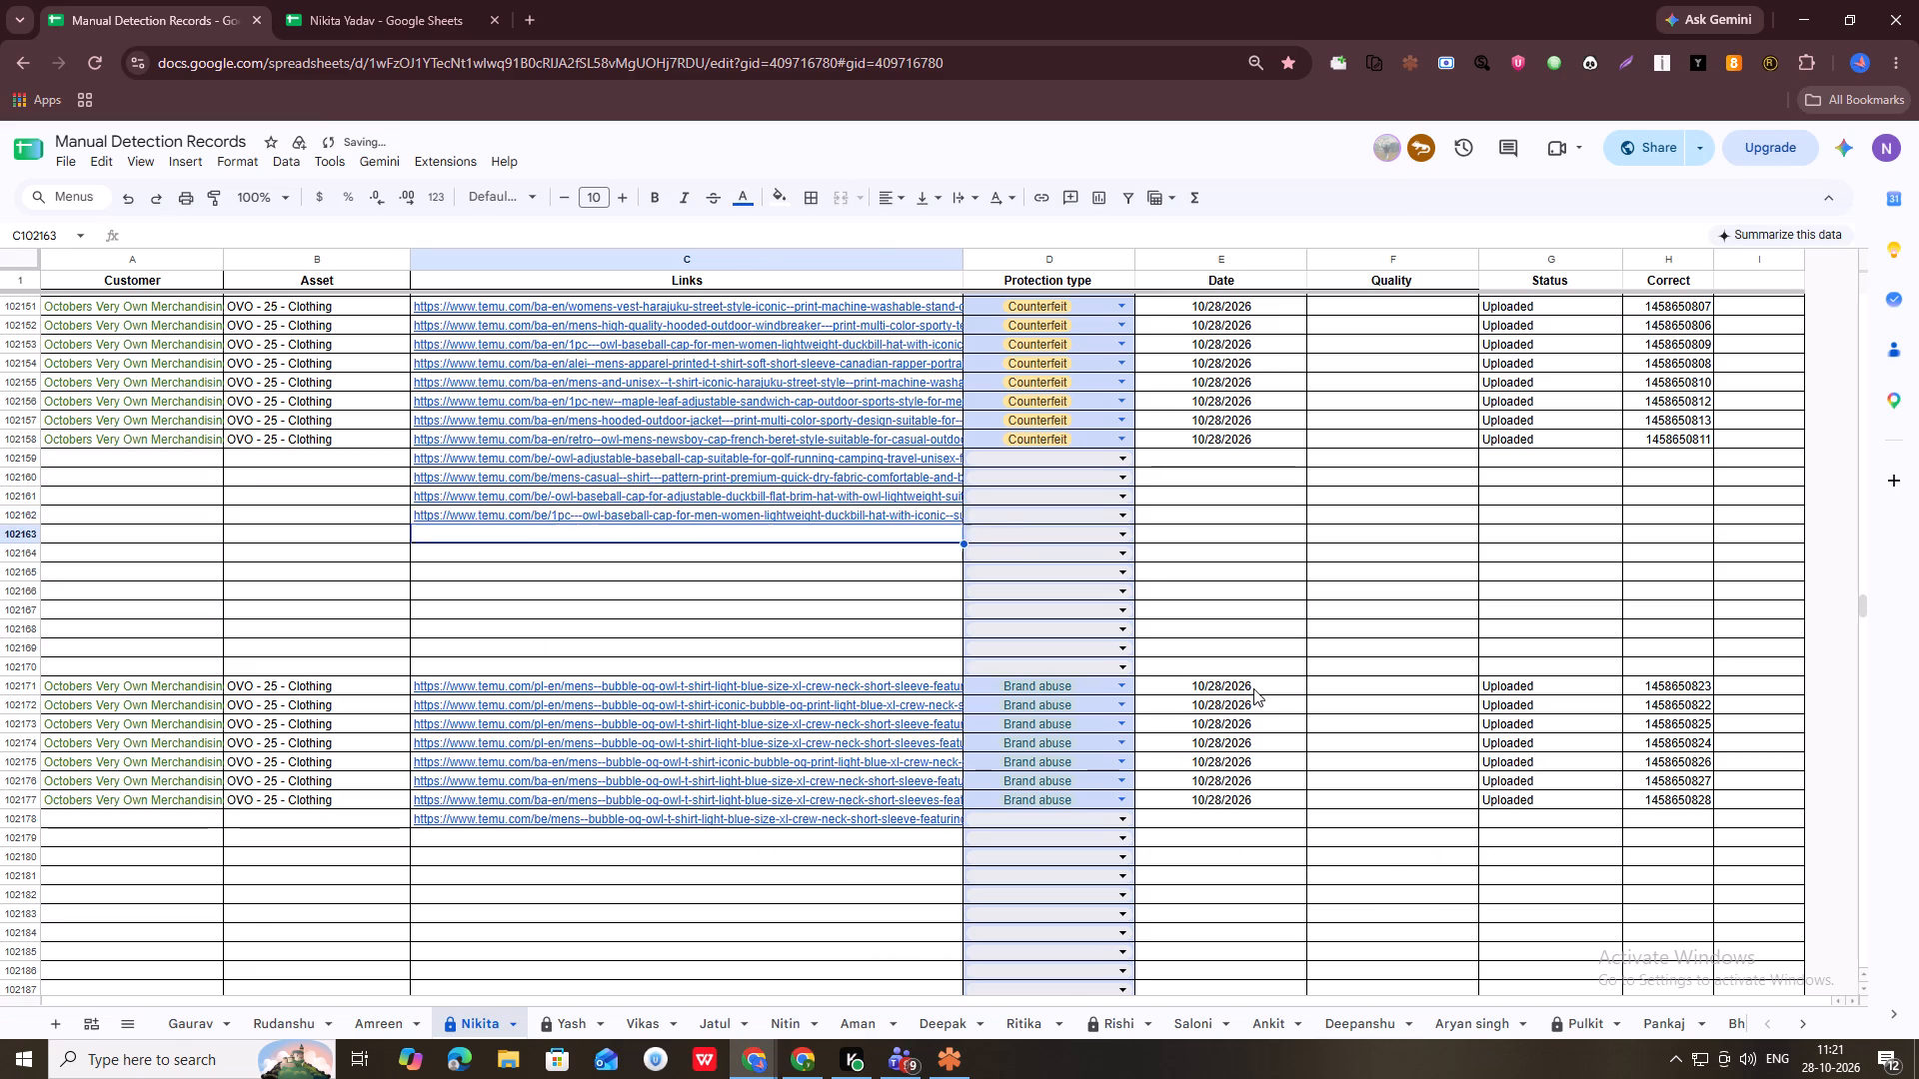
Copy the link of Temu's New OVO Owl Unisex Outdoor Hat listing and paste it into C102163 of the sheet.
{"action": "key", "text": "alt+Tab"}
{"action": "right_click", "coordinate": [1483, 485]}
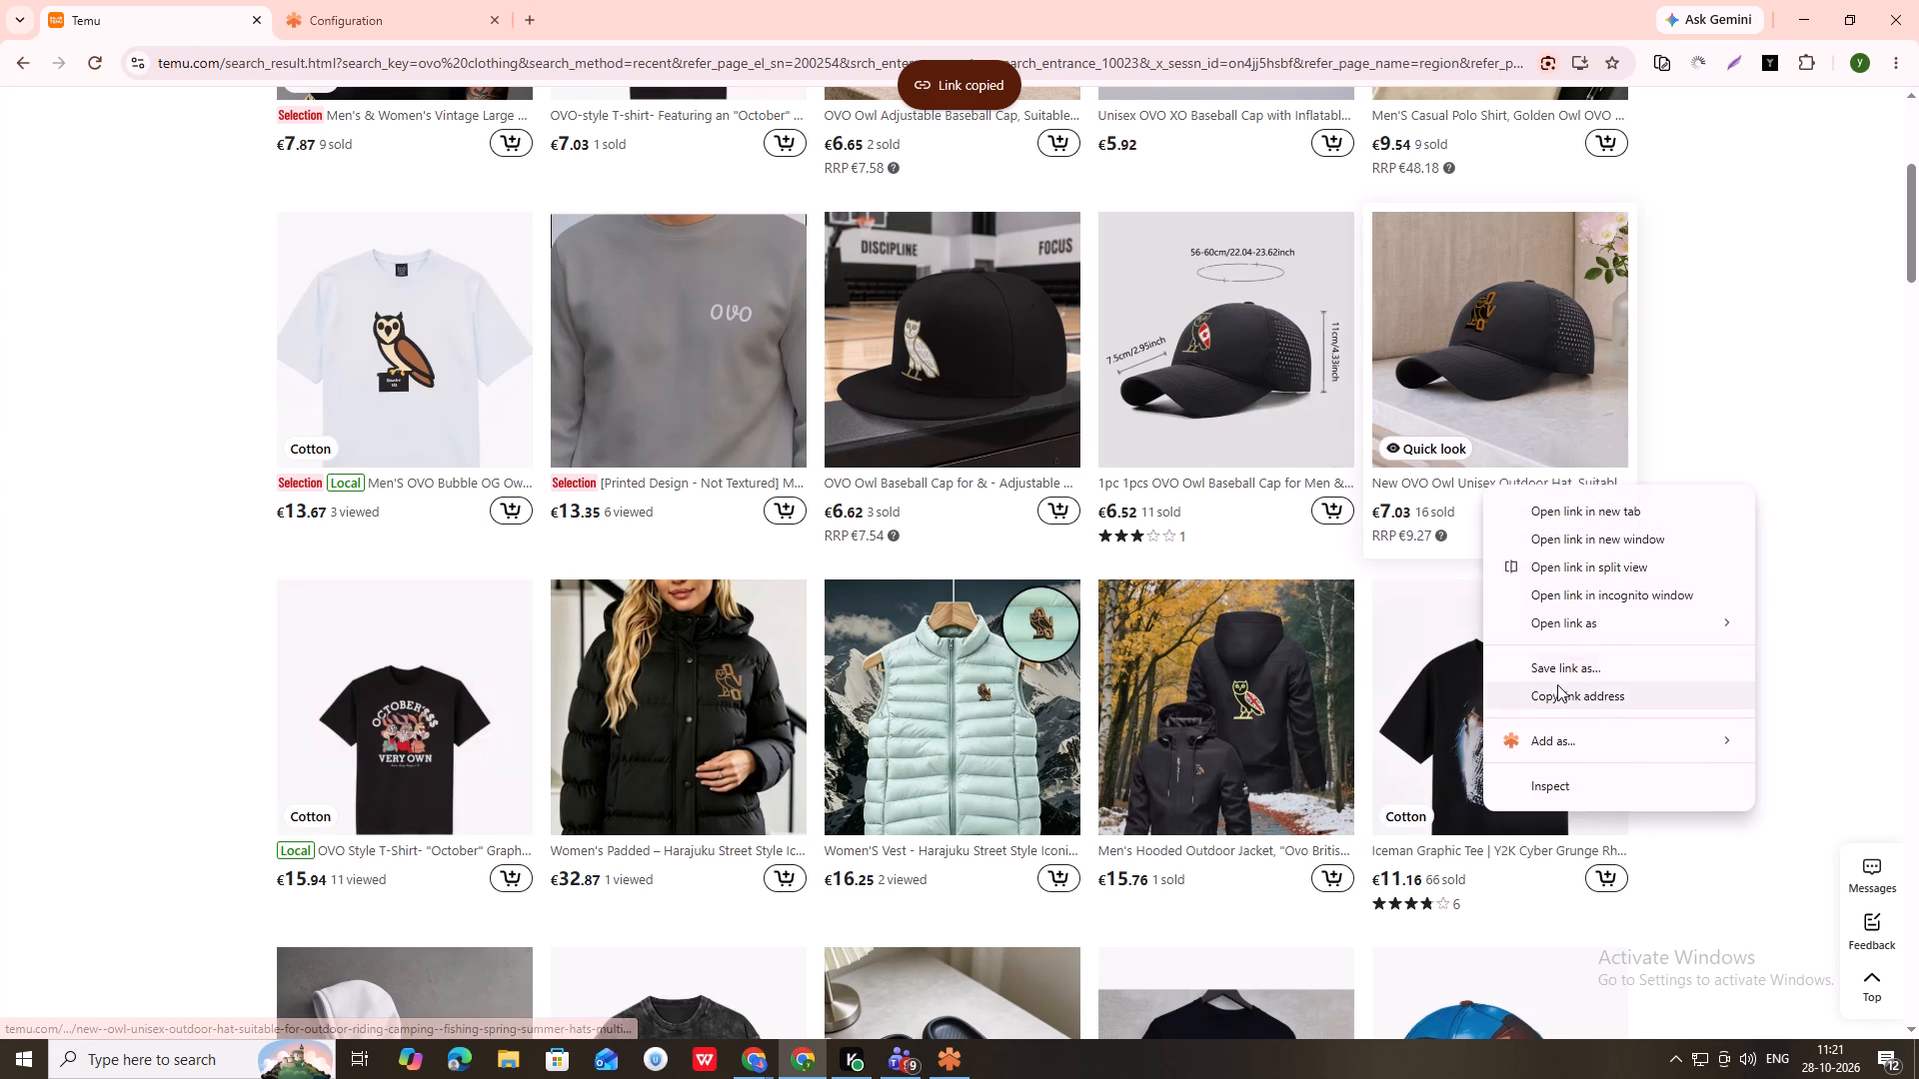
{"action": "left_click", "coordinate": [1568, 687]}
{"action": "key", "text": "alt+Tab"}
{"action": "key", "text": "ctrl+v"}
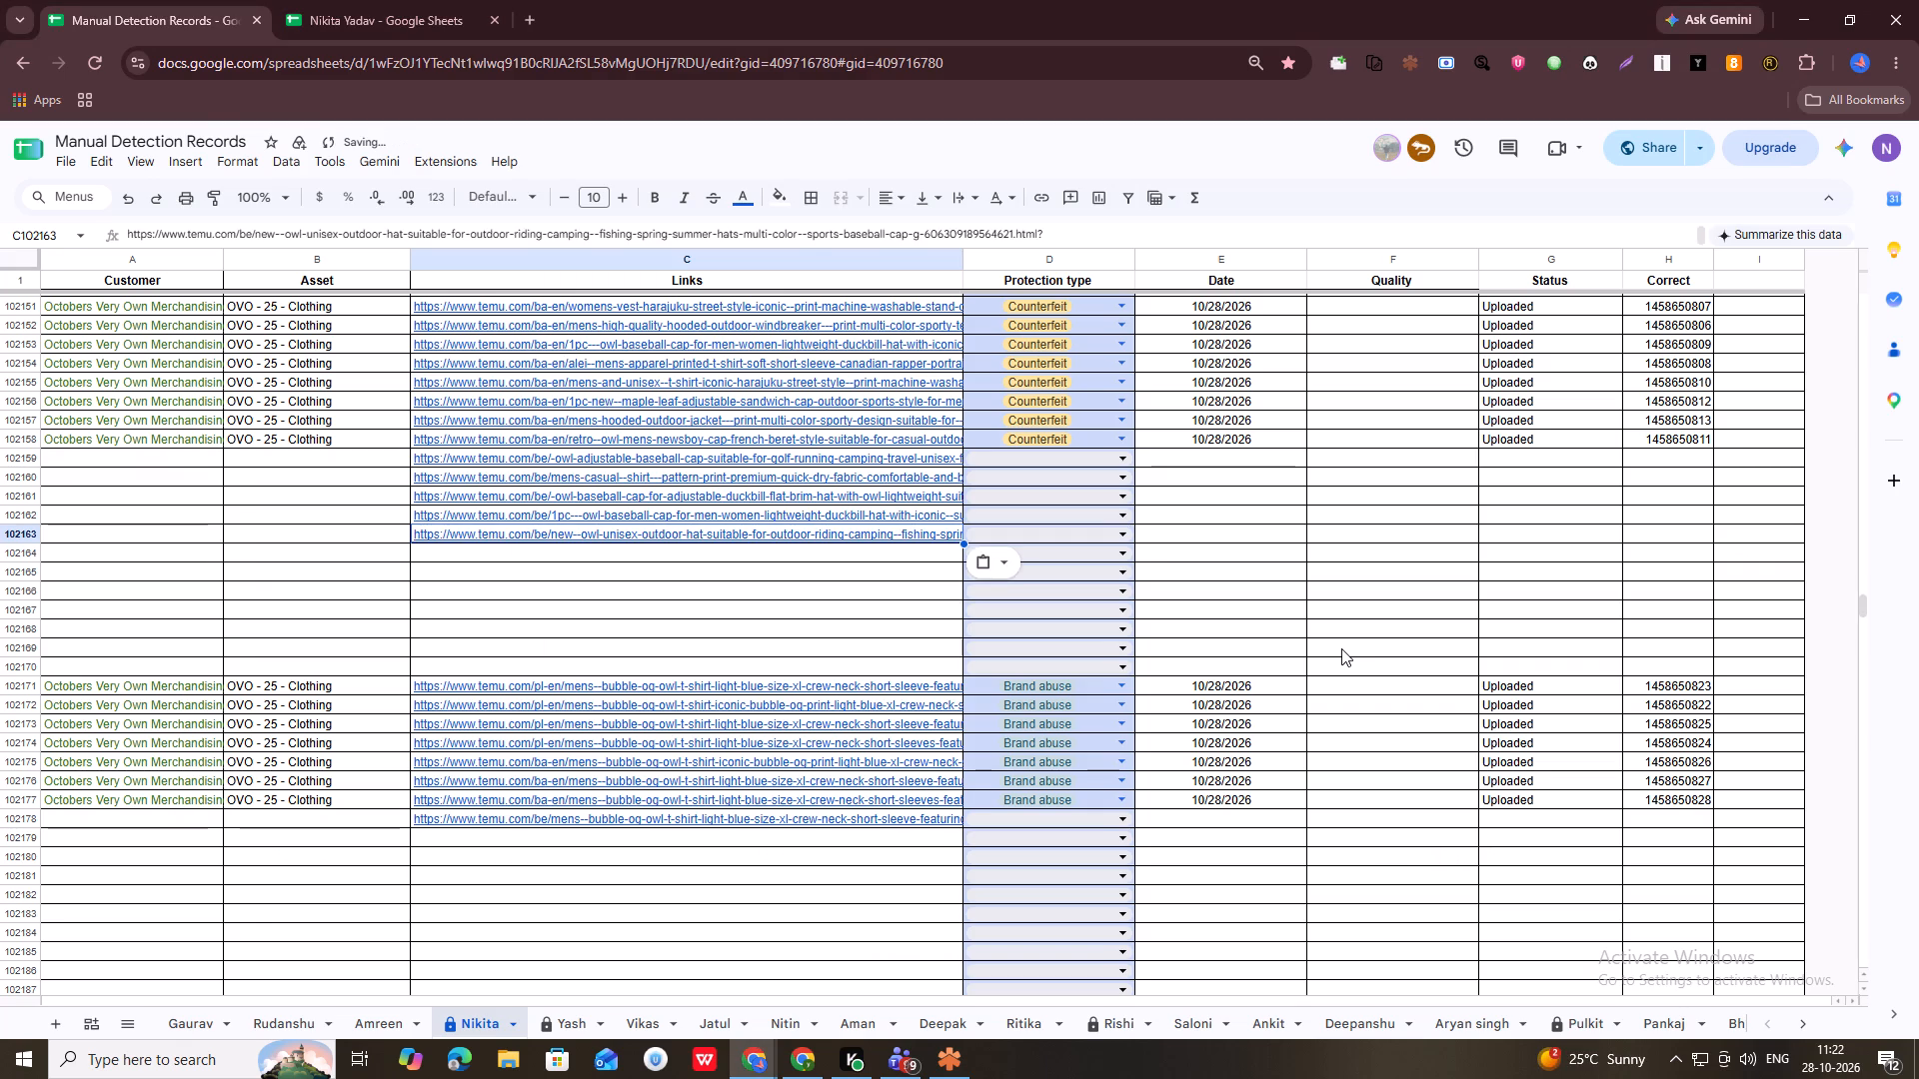
{"action": "key", "text": "Down"}
Copy the link of Temu's Women's Padded Harajuku Street Style hooded OVO jacket listing and paste it into C102164 of the sheet.
{"action": "key", "text": "alt+Tab"}
{"action": "key", "text": "Down"}
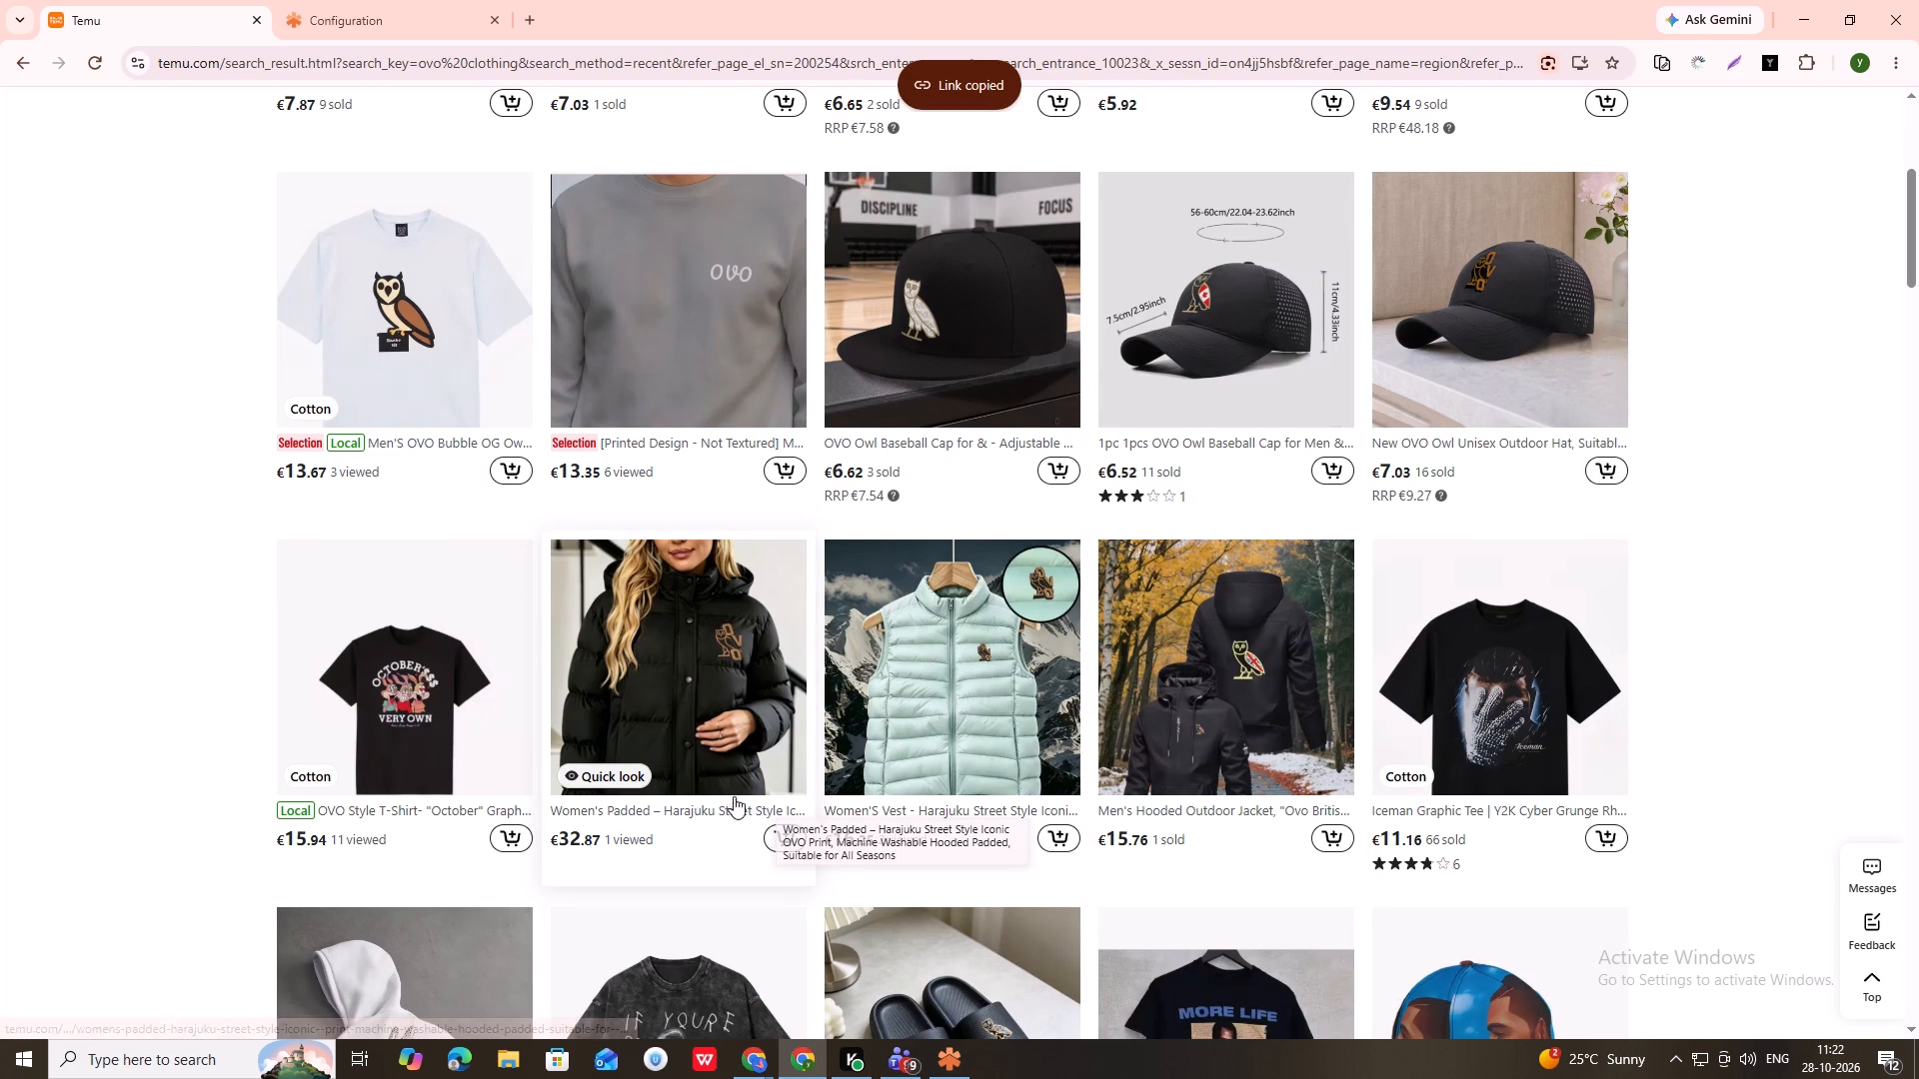
{"action": "right_click", "coordinate": [687, 813]}
{"action": "left_click", "coordinate": [764, 700]}
{"action": "key", "text": "alt+Tab"}
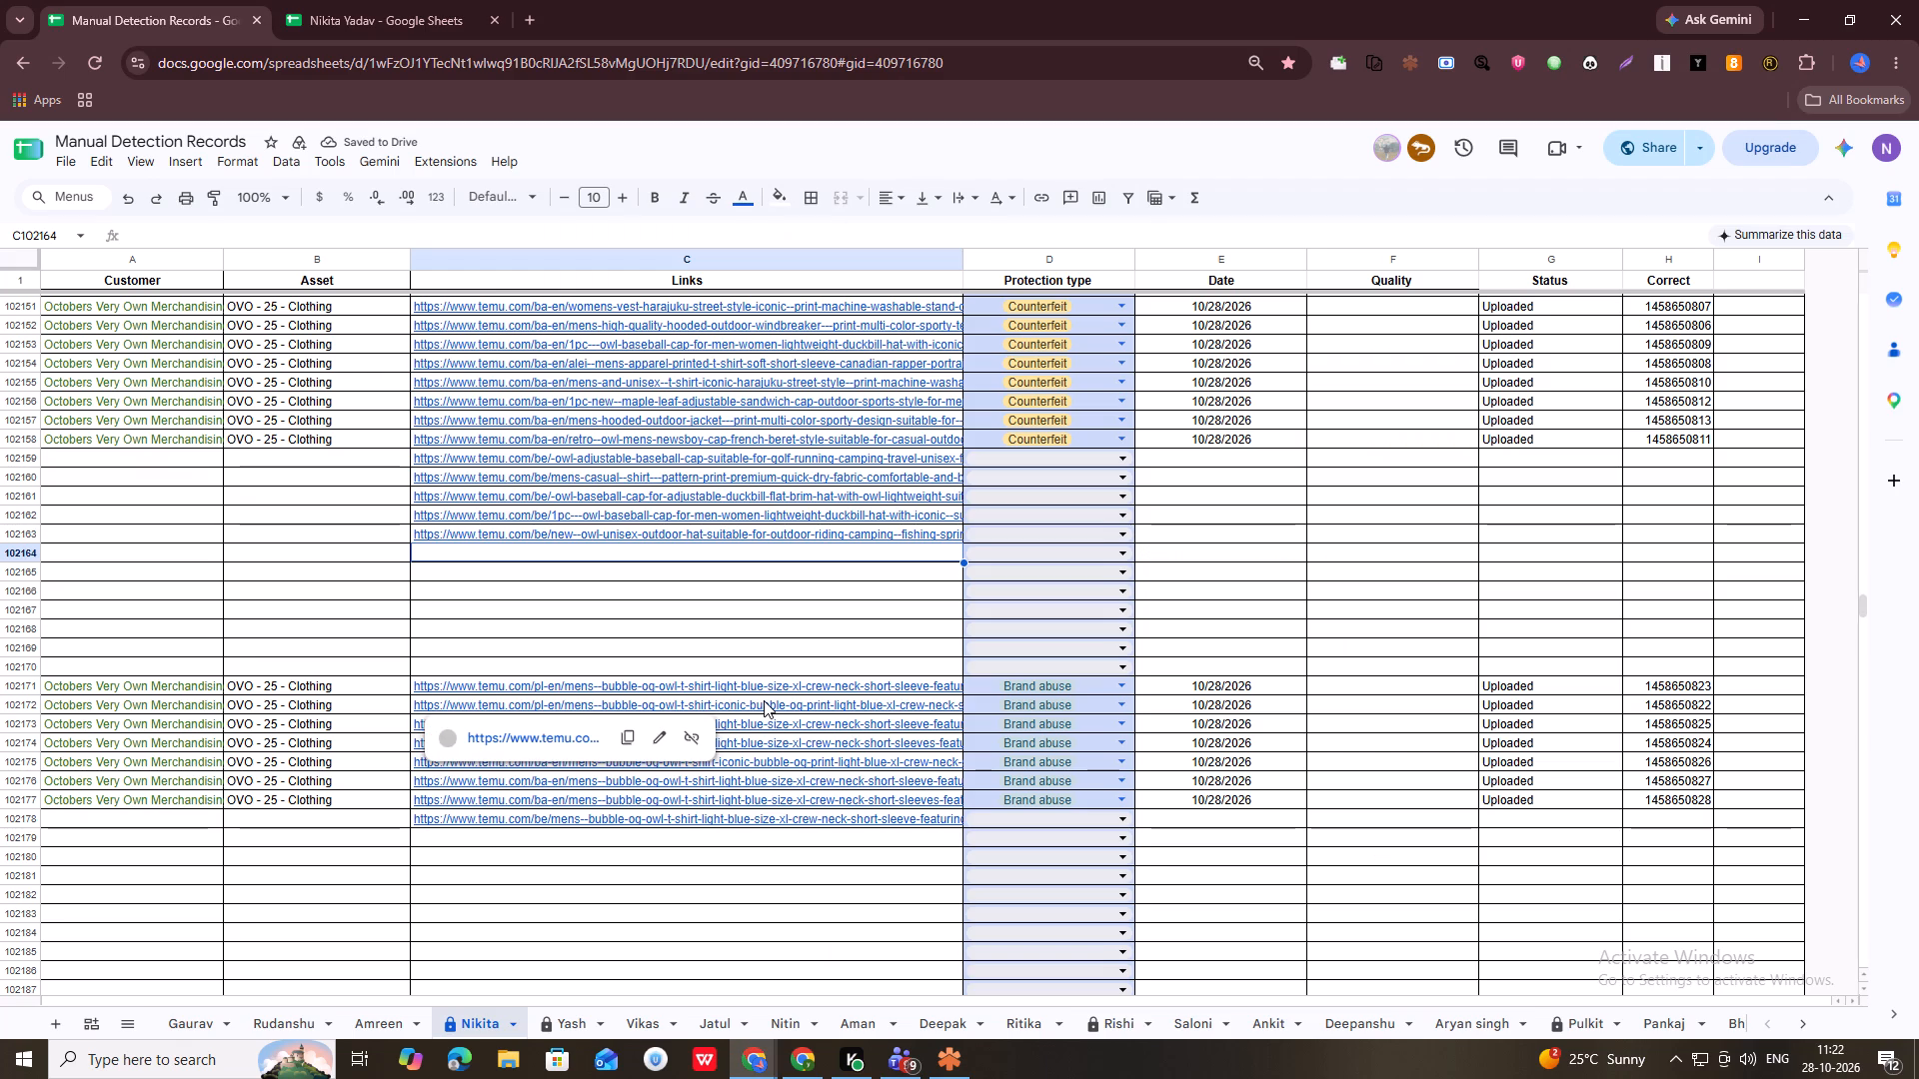
{"action": "key", "text": "ctrl+v"}
{"action": "key", "text": "Down"}
Copy the link of Temu's Women'S Vest with Harajuku Street Style OVO print listing and paste it into C102165 of the sheet.
{"action": "key", "text": "alt+Tab"}
{"action": "key", "text": "Right"}
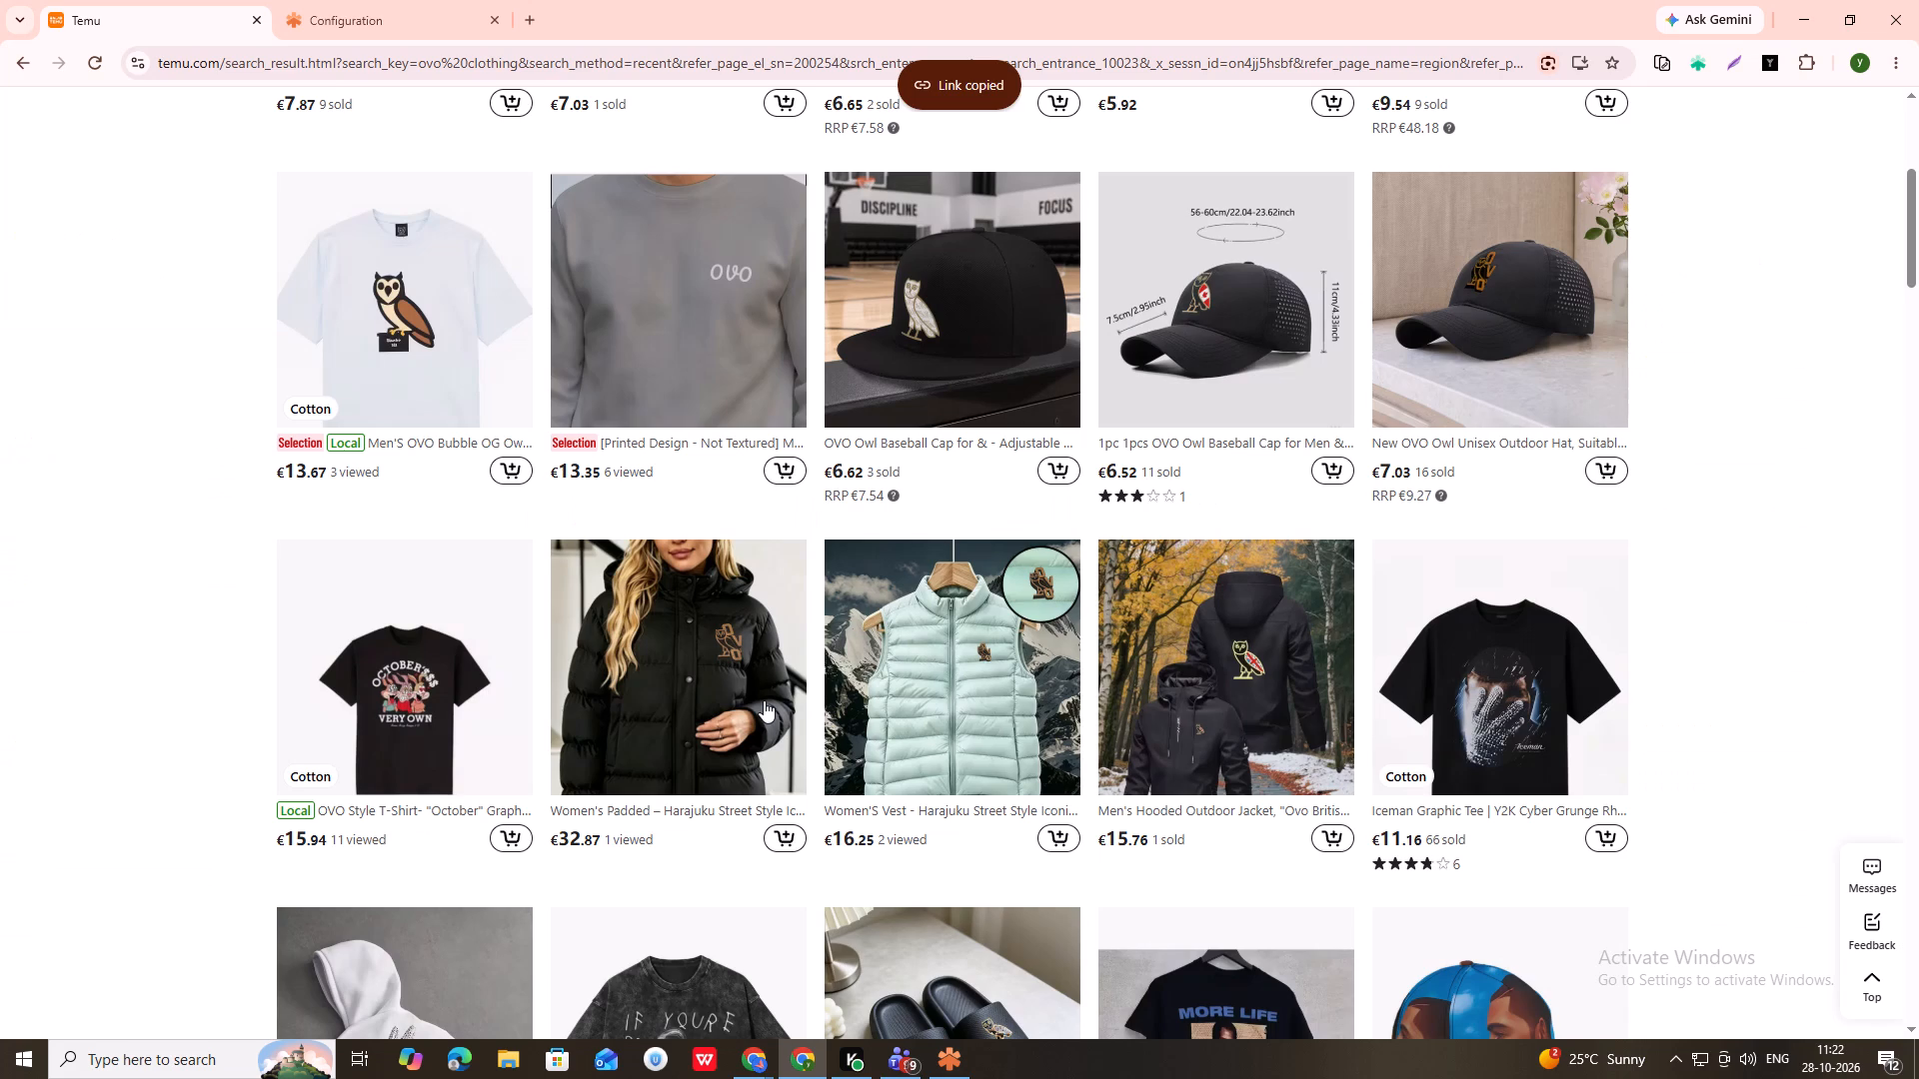
{"action": "right_click", "coordinate": [957, 807]}
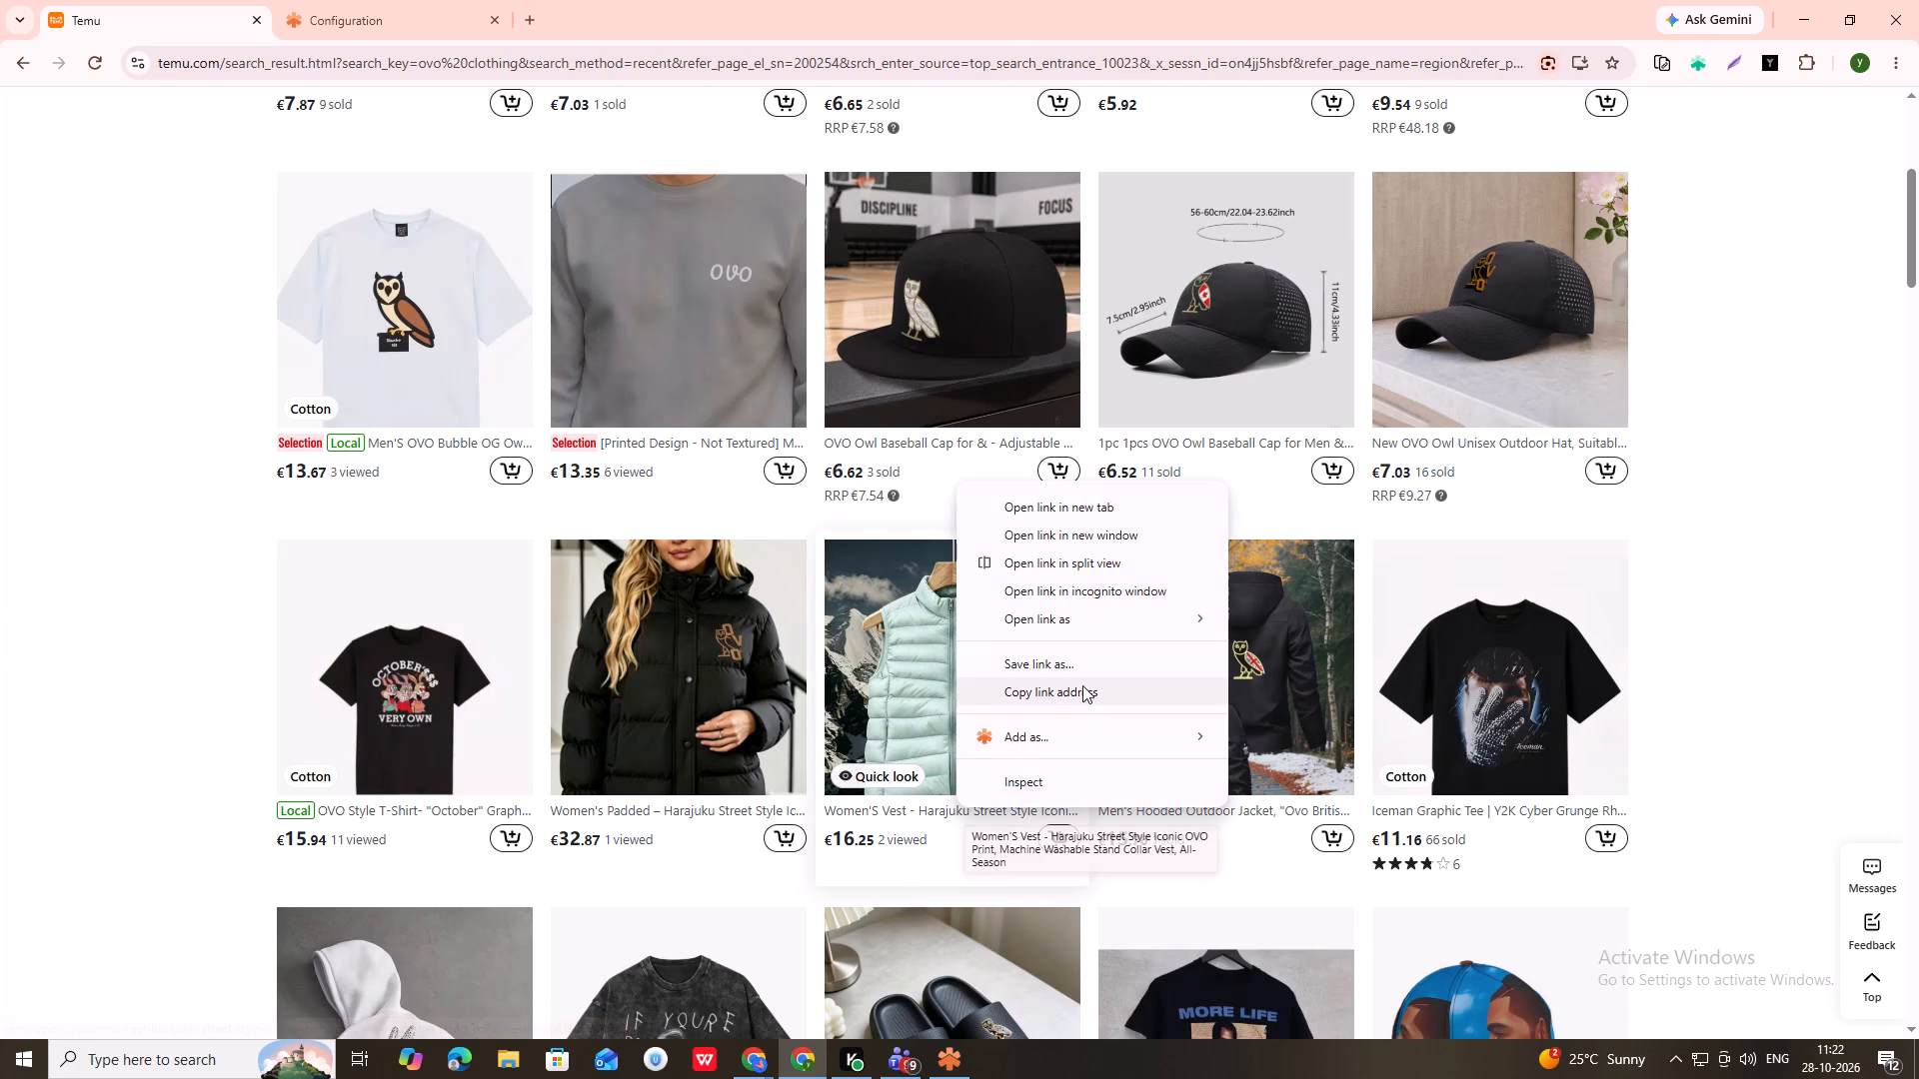
{"action": "left_click", "coordinate": [1082, 685]}
{"action": "key", "text": "alt+Tab"}
{"action": "key", "text": "ctrl+v"}
{"action": "key", "text": "Down"}
Copy the link of Temu's Men's Hooded Outdoor Jacket with "Ovo British Owl" print listing and paste it into C102166 of the sheet.
{"action": "key", "text": "alt+Tab"}
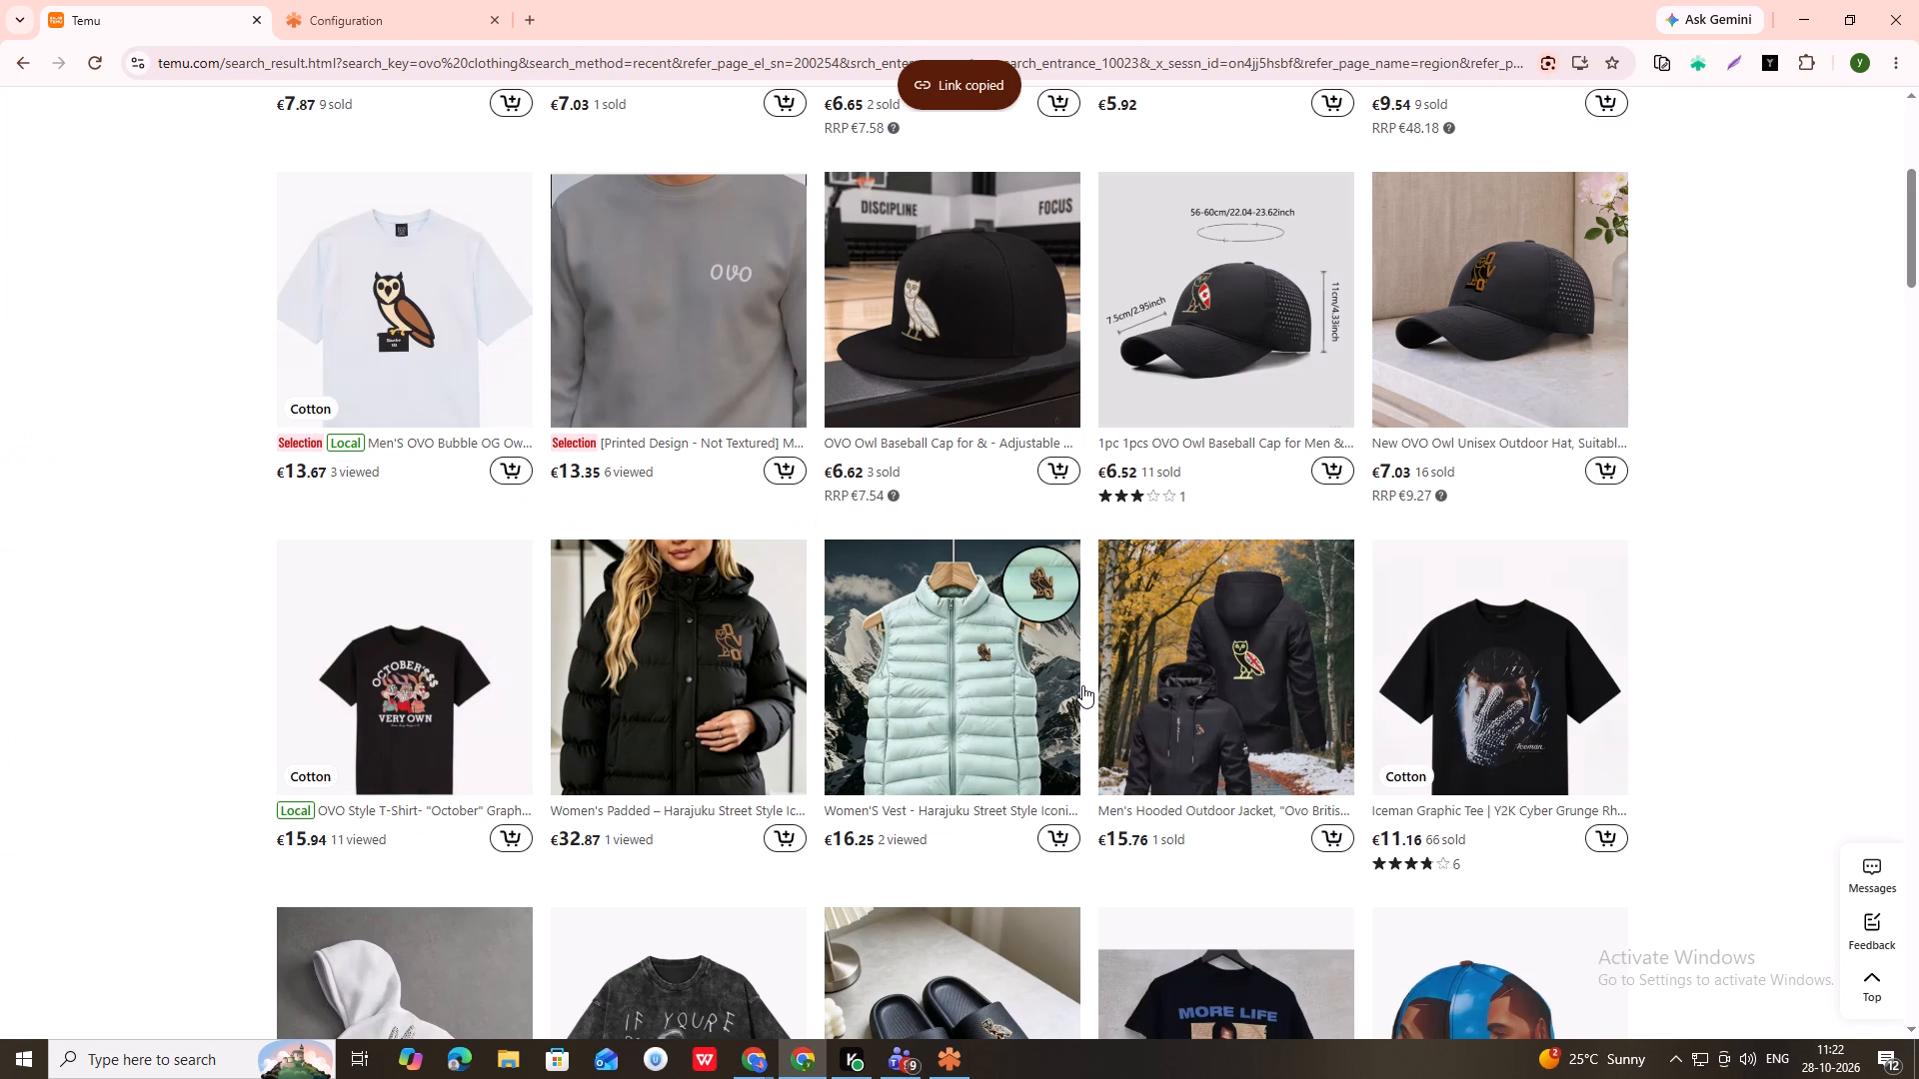
{"action": "right_click", "coordinate": [1254, 815]}
{"action": "left_click", "coordinate": [1343, 688]}
{"action": "key", "text": "alt+Tab"}
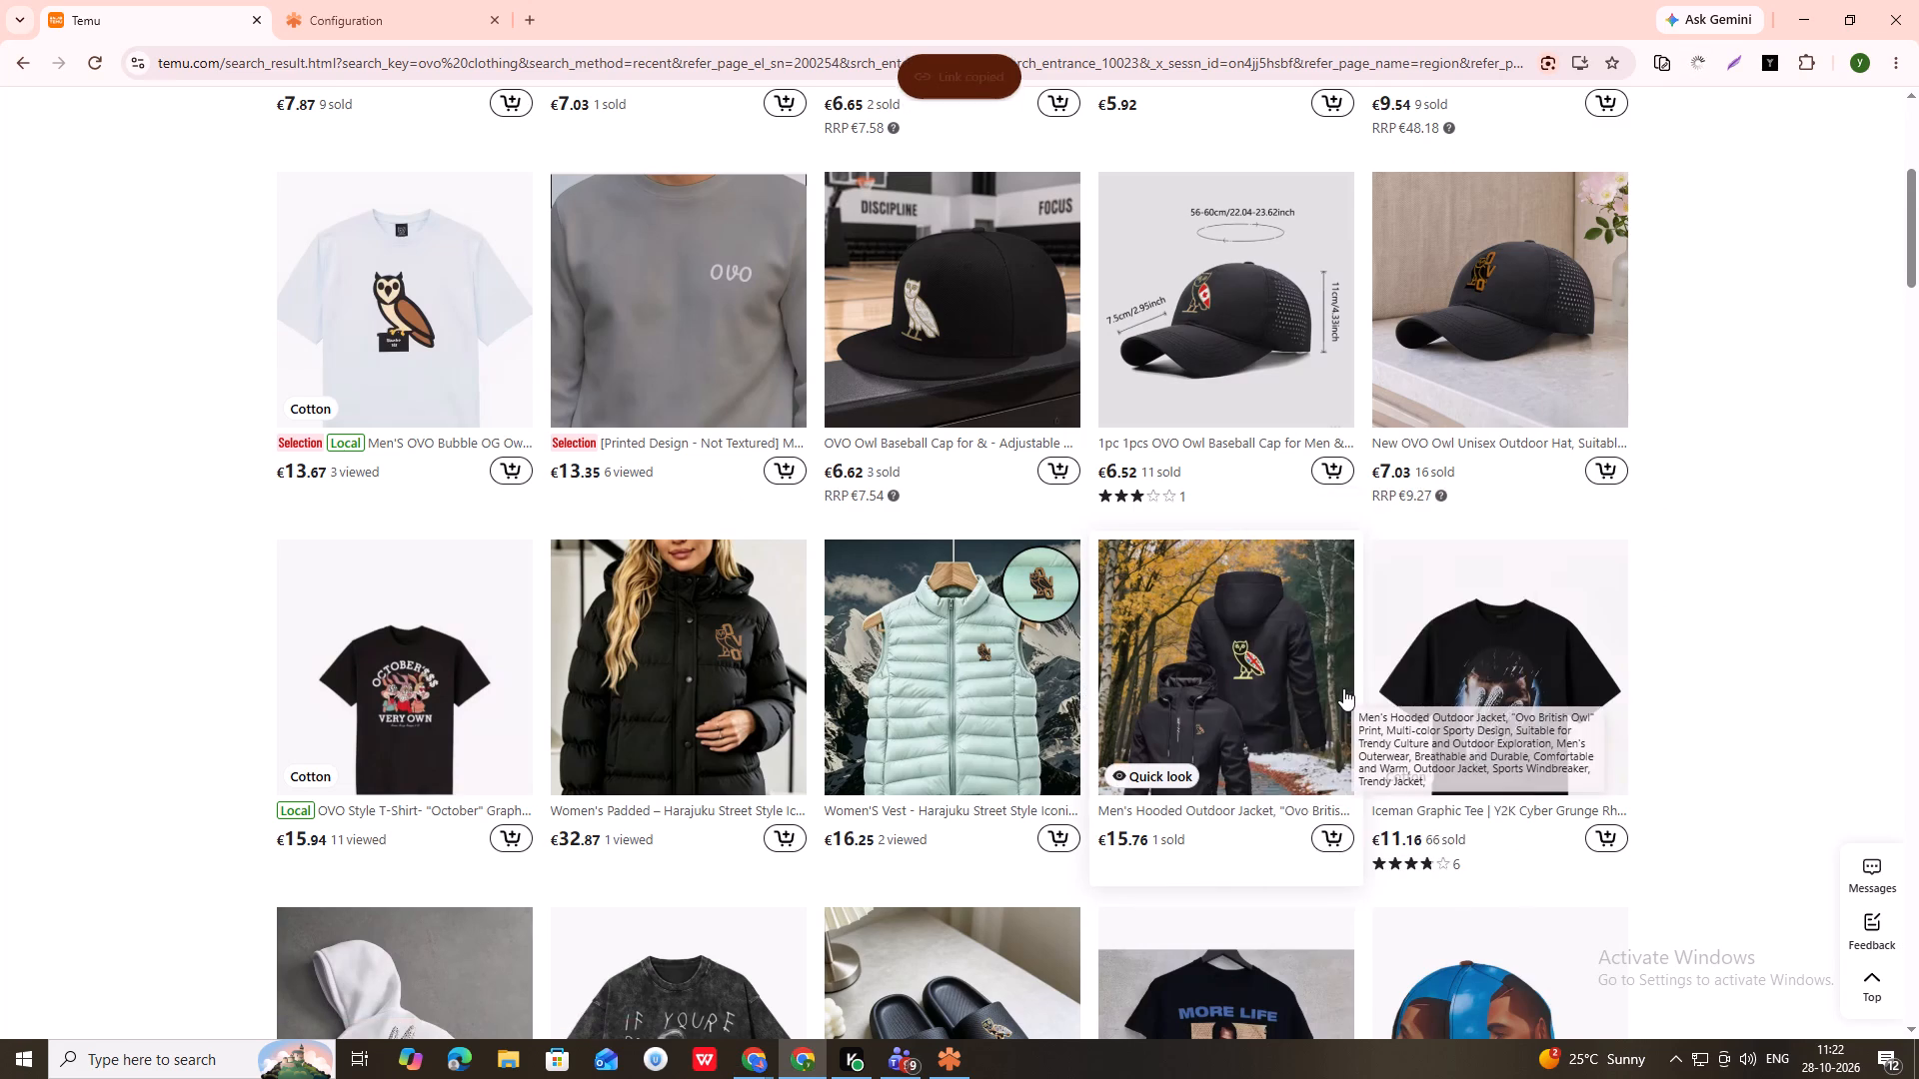
{"action": "key", "text": "ctrl+v"}
{"action": "key", "text": "Down"}
Find Temu's Men's Blend T-Shirt with OVO General print further down the results and paste its link into C102167 of the sheet.
{"action": "key", "text": "alt+Tab"}
{"action": "key", "text": "Down"}
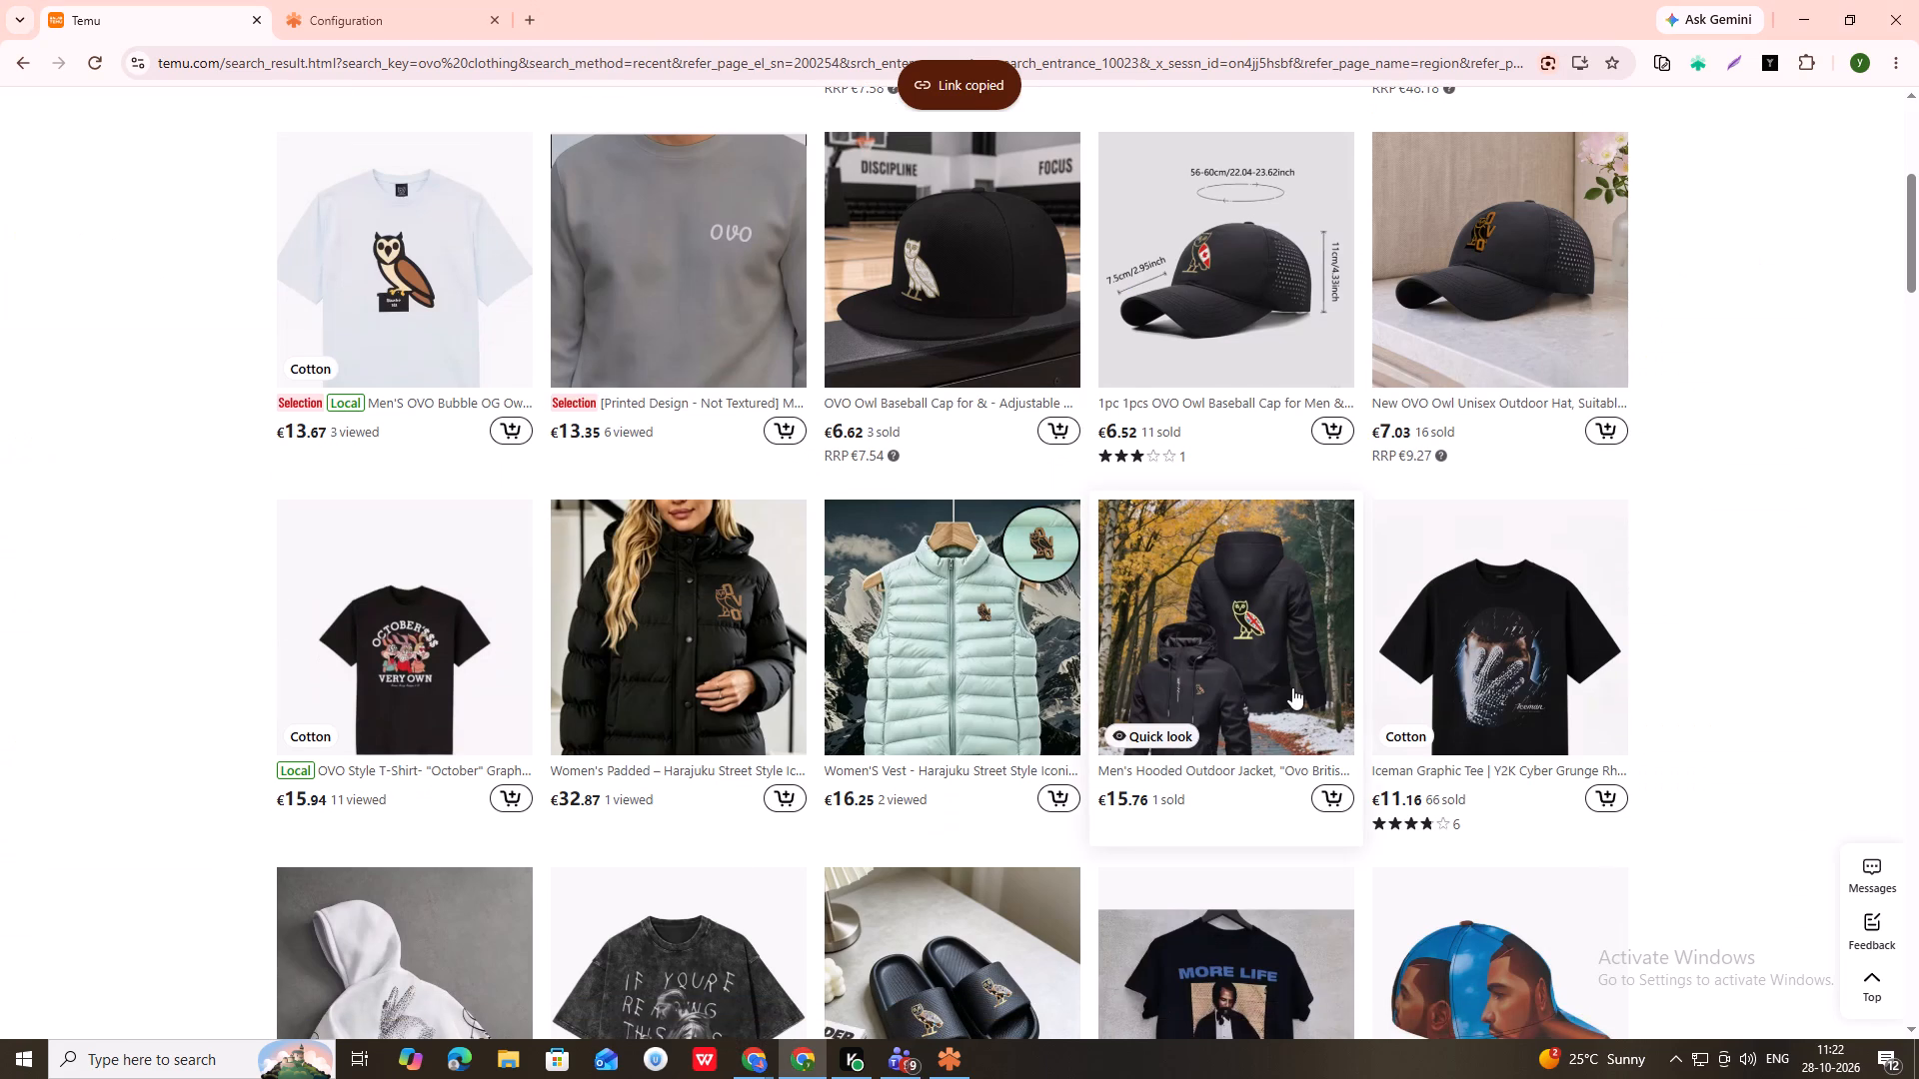
{"action": "scroll", "coordinate": [1259, 704], "scroll_direction": "down", "scroll_amount": 5}
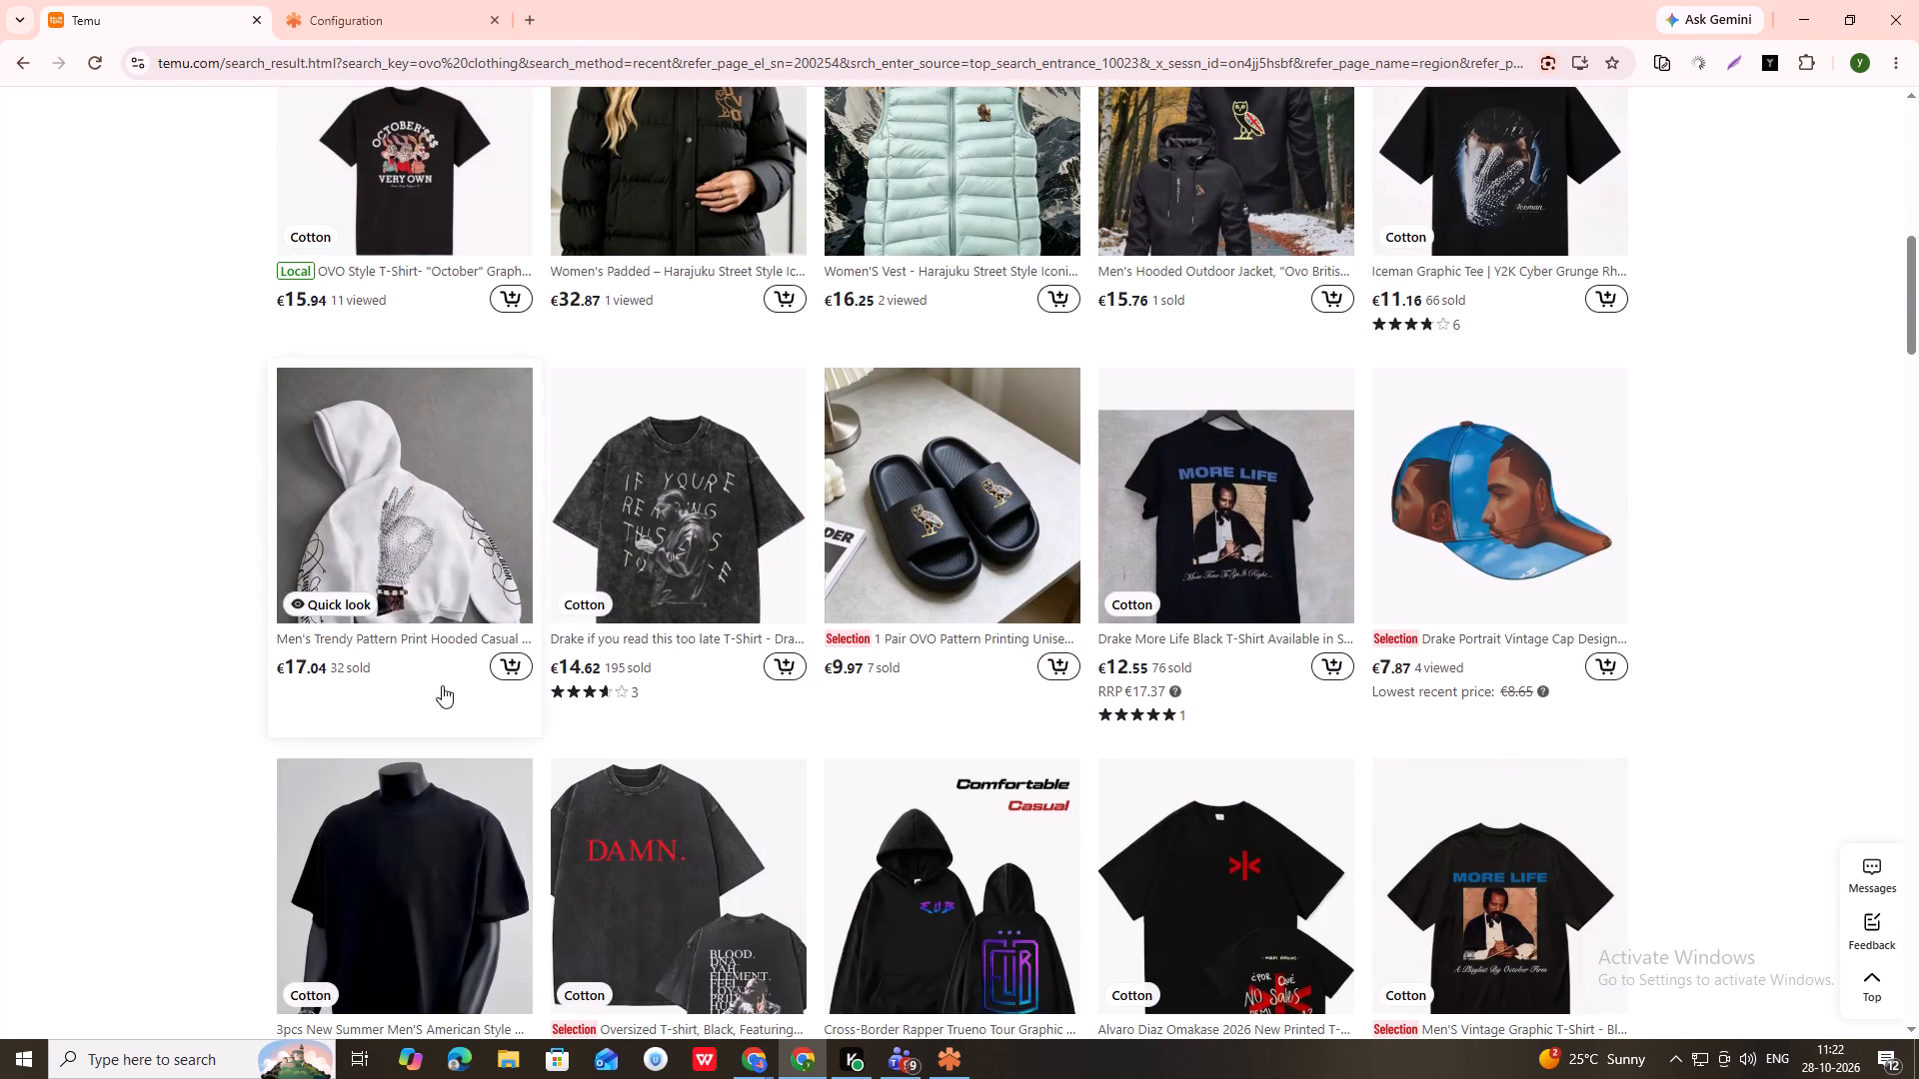
{"action": "scroll", "coordinate": [1274, 710], "scroll_direction": "down", "scroll_amount": 4}
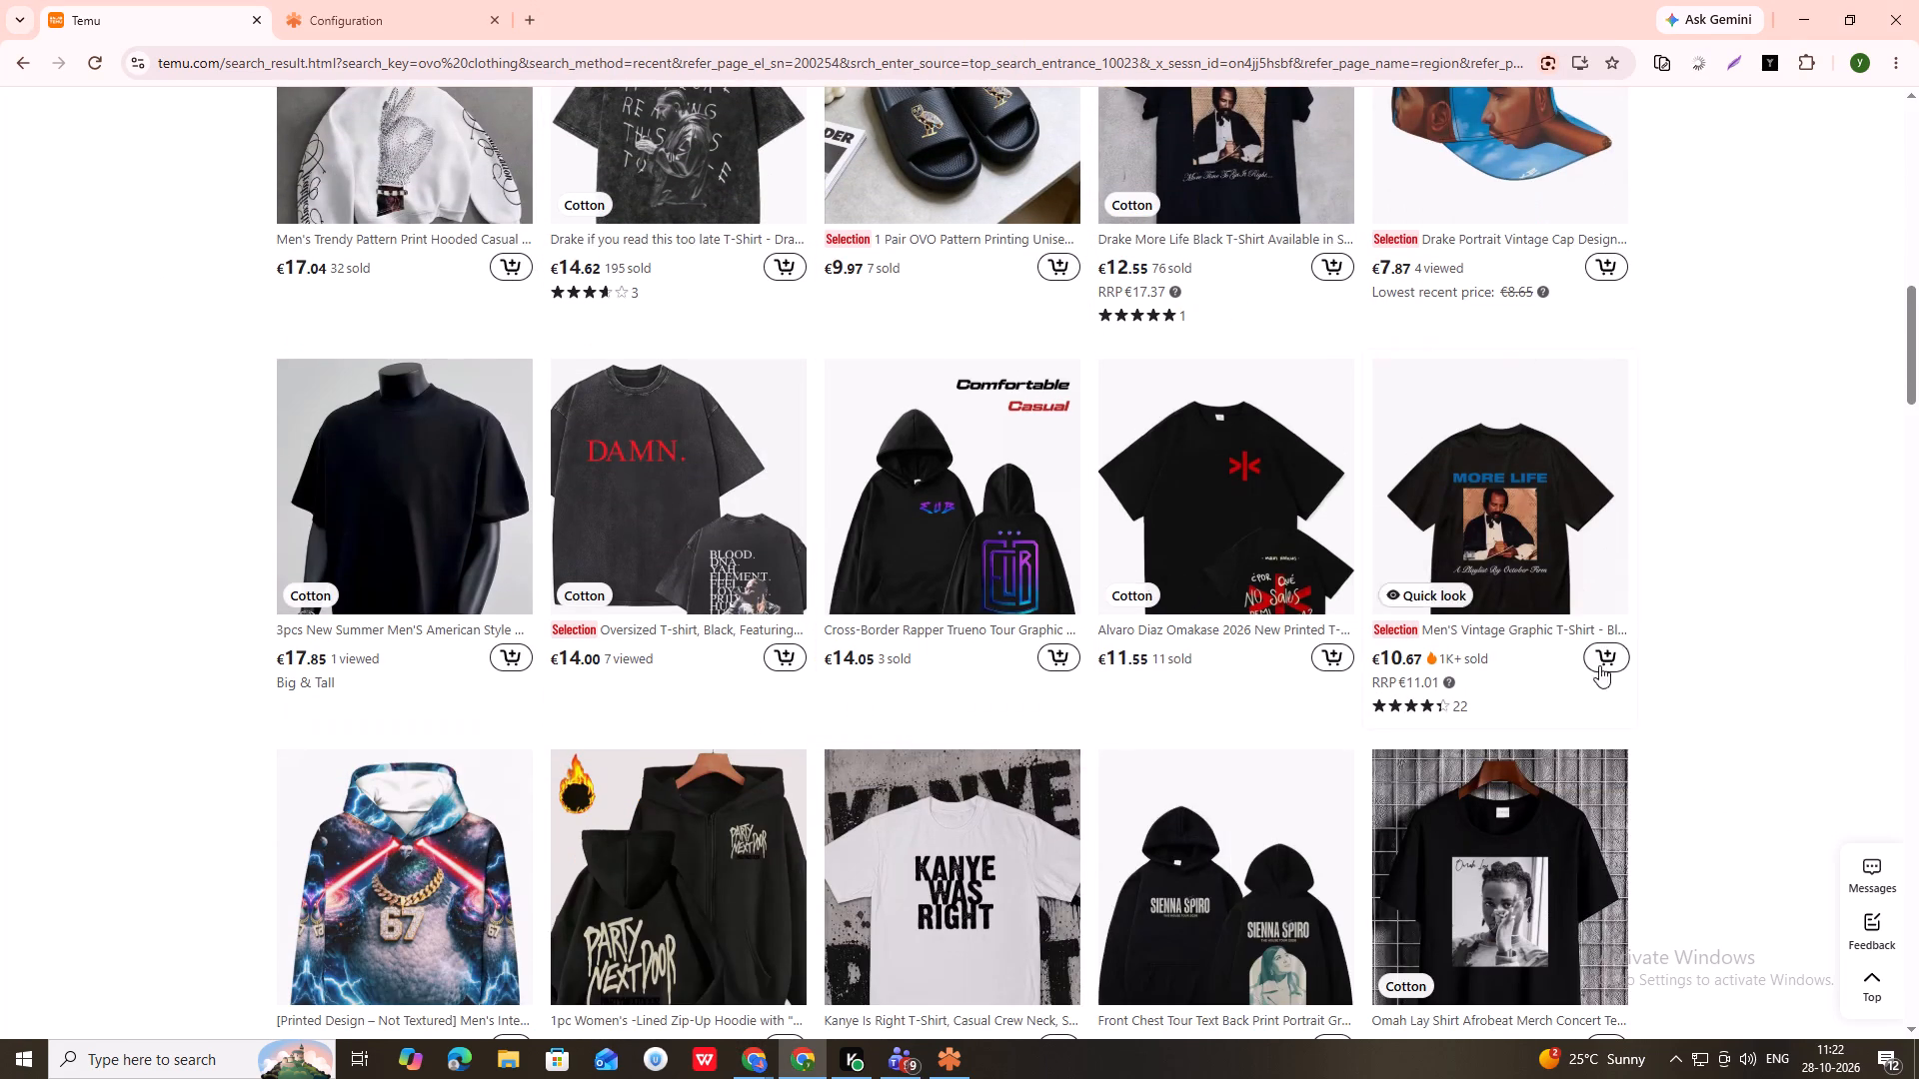
{"action": "scroll", "coordinate": [1466, 665], "scroll_direction": "down", "scroll_amount": 5}
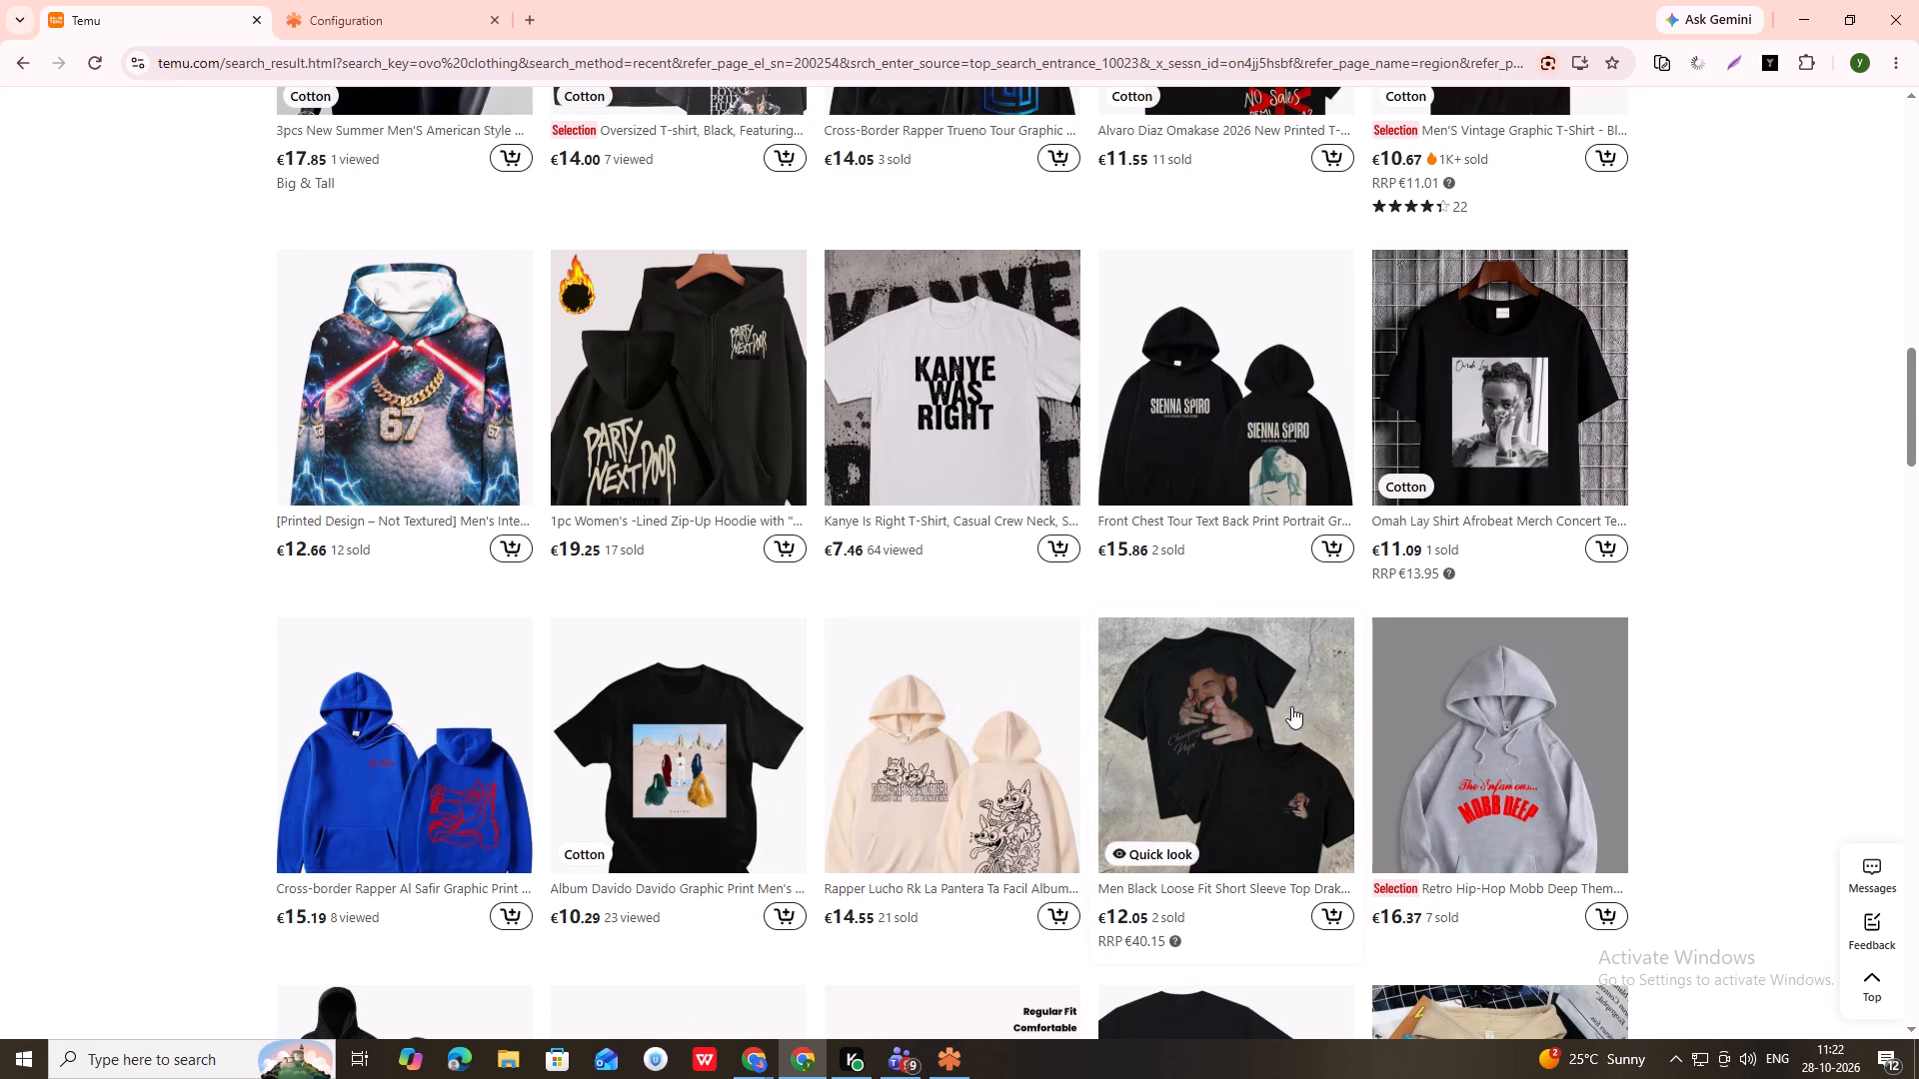
{"action": "scroll", "coordinate": [1291, 706], "scroll_direction": "down", "scroll_amount": 6}
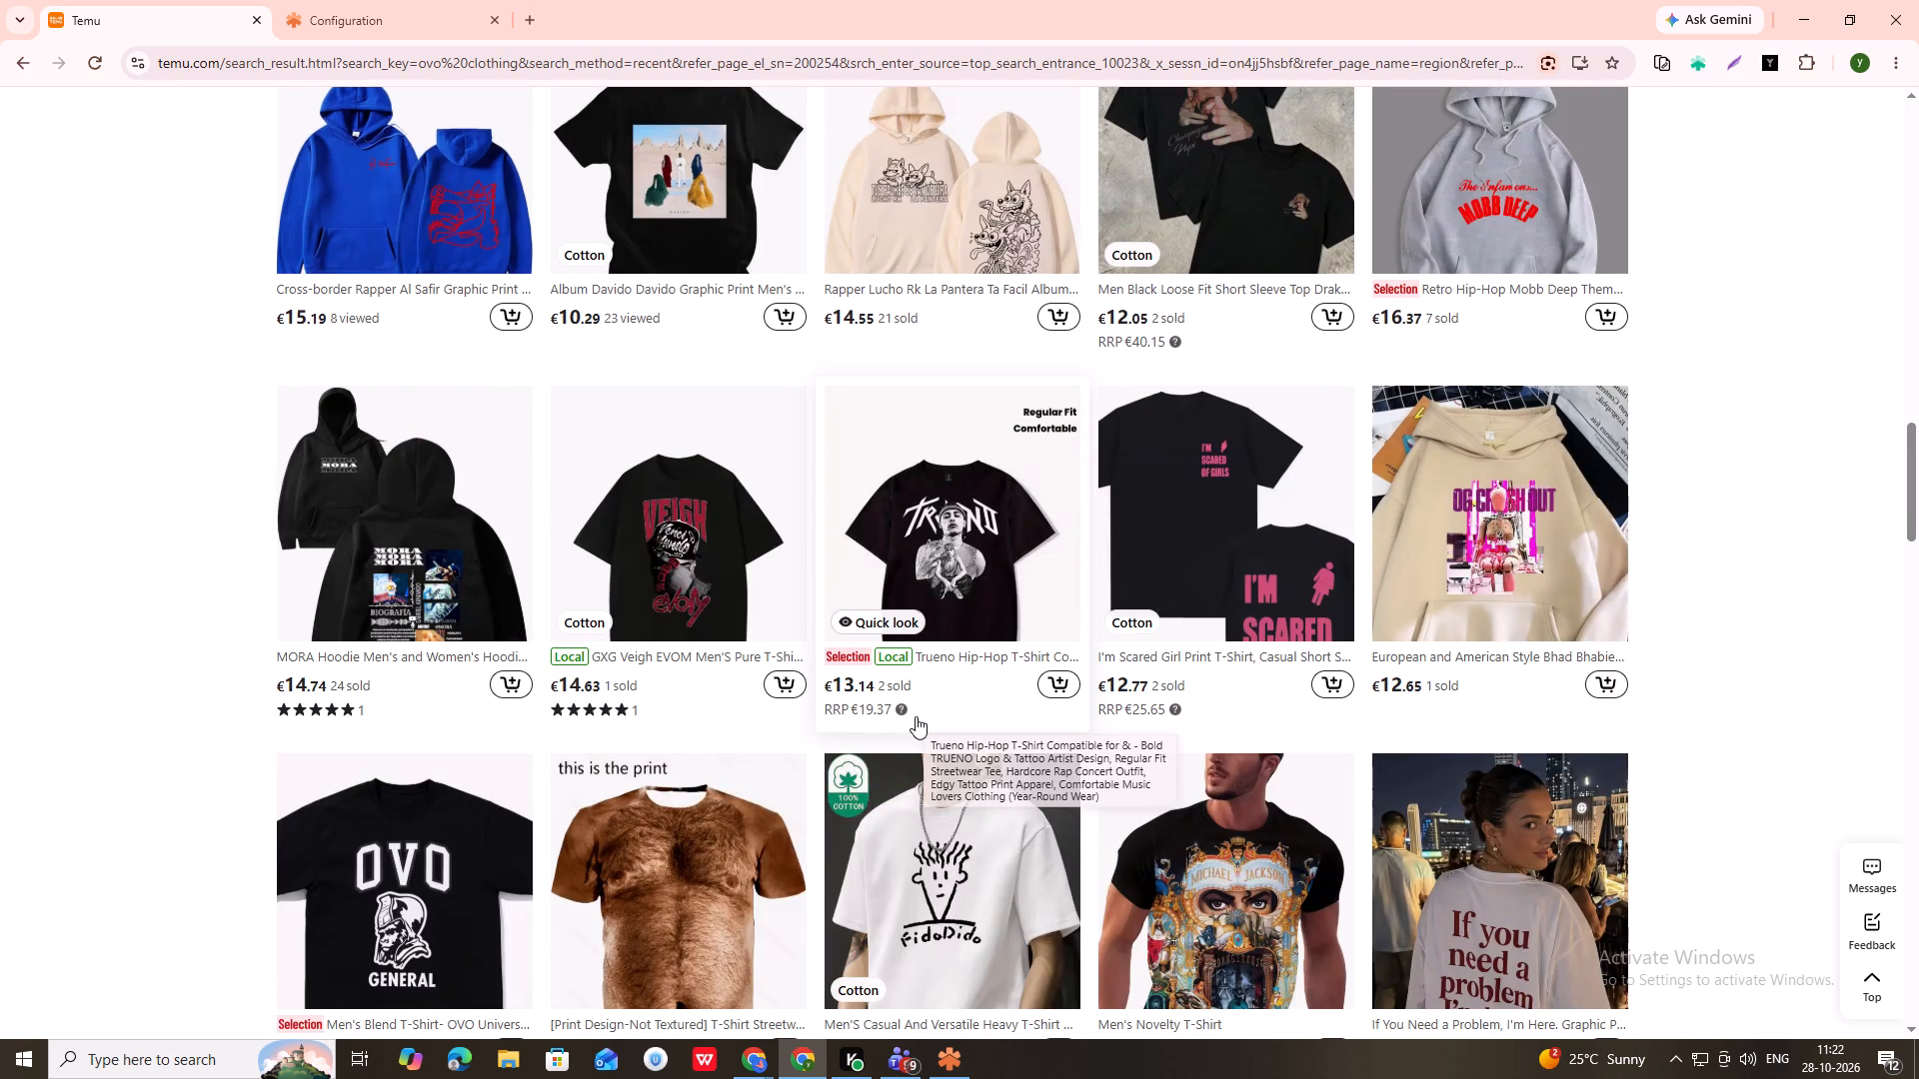
{"action": "scroll", "coordinate": [1131, 664], "scroll_direction": "down", "scroll_amount": 5}
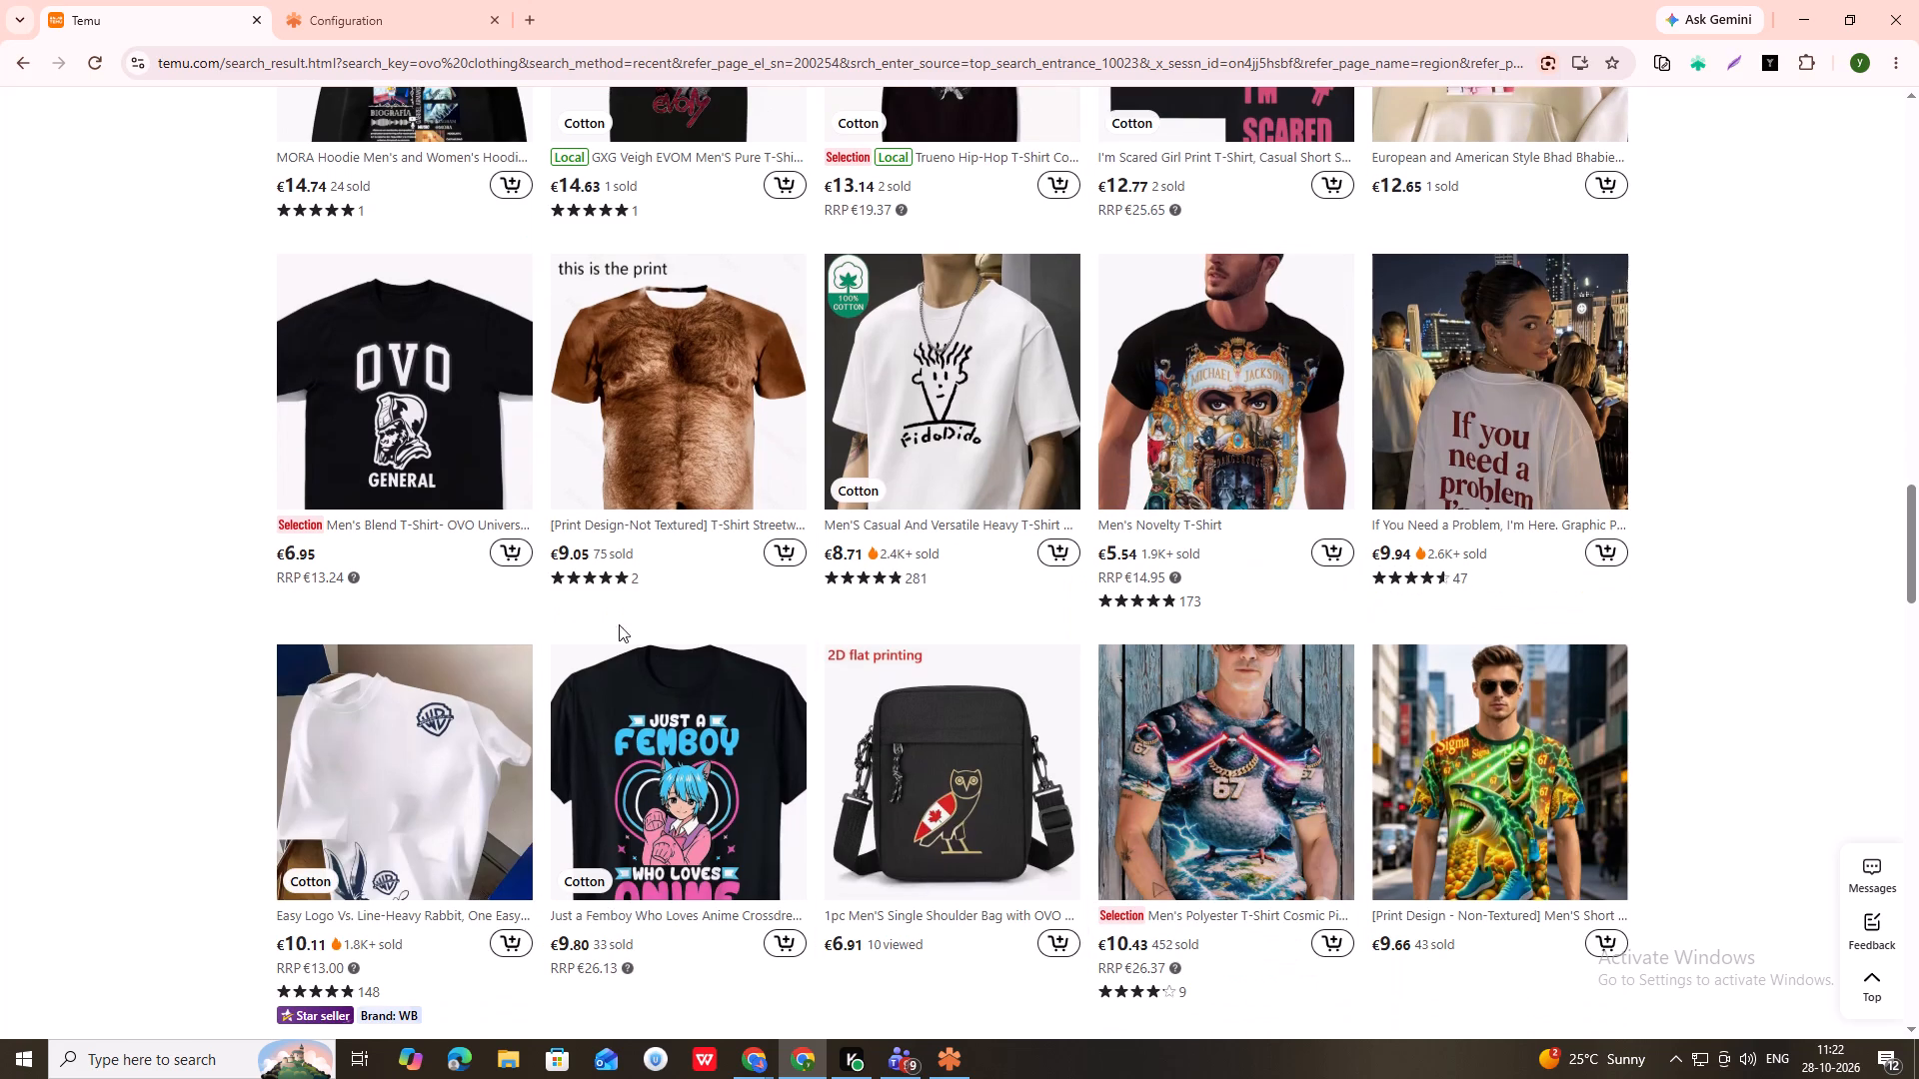
{"action": "right_click", "coordinate": [416, 530]}
{"action": "left_click", "coordinate": [494, 738]}
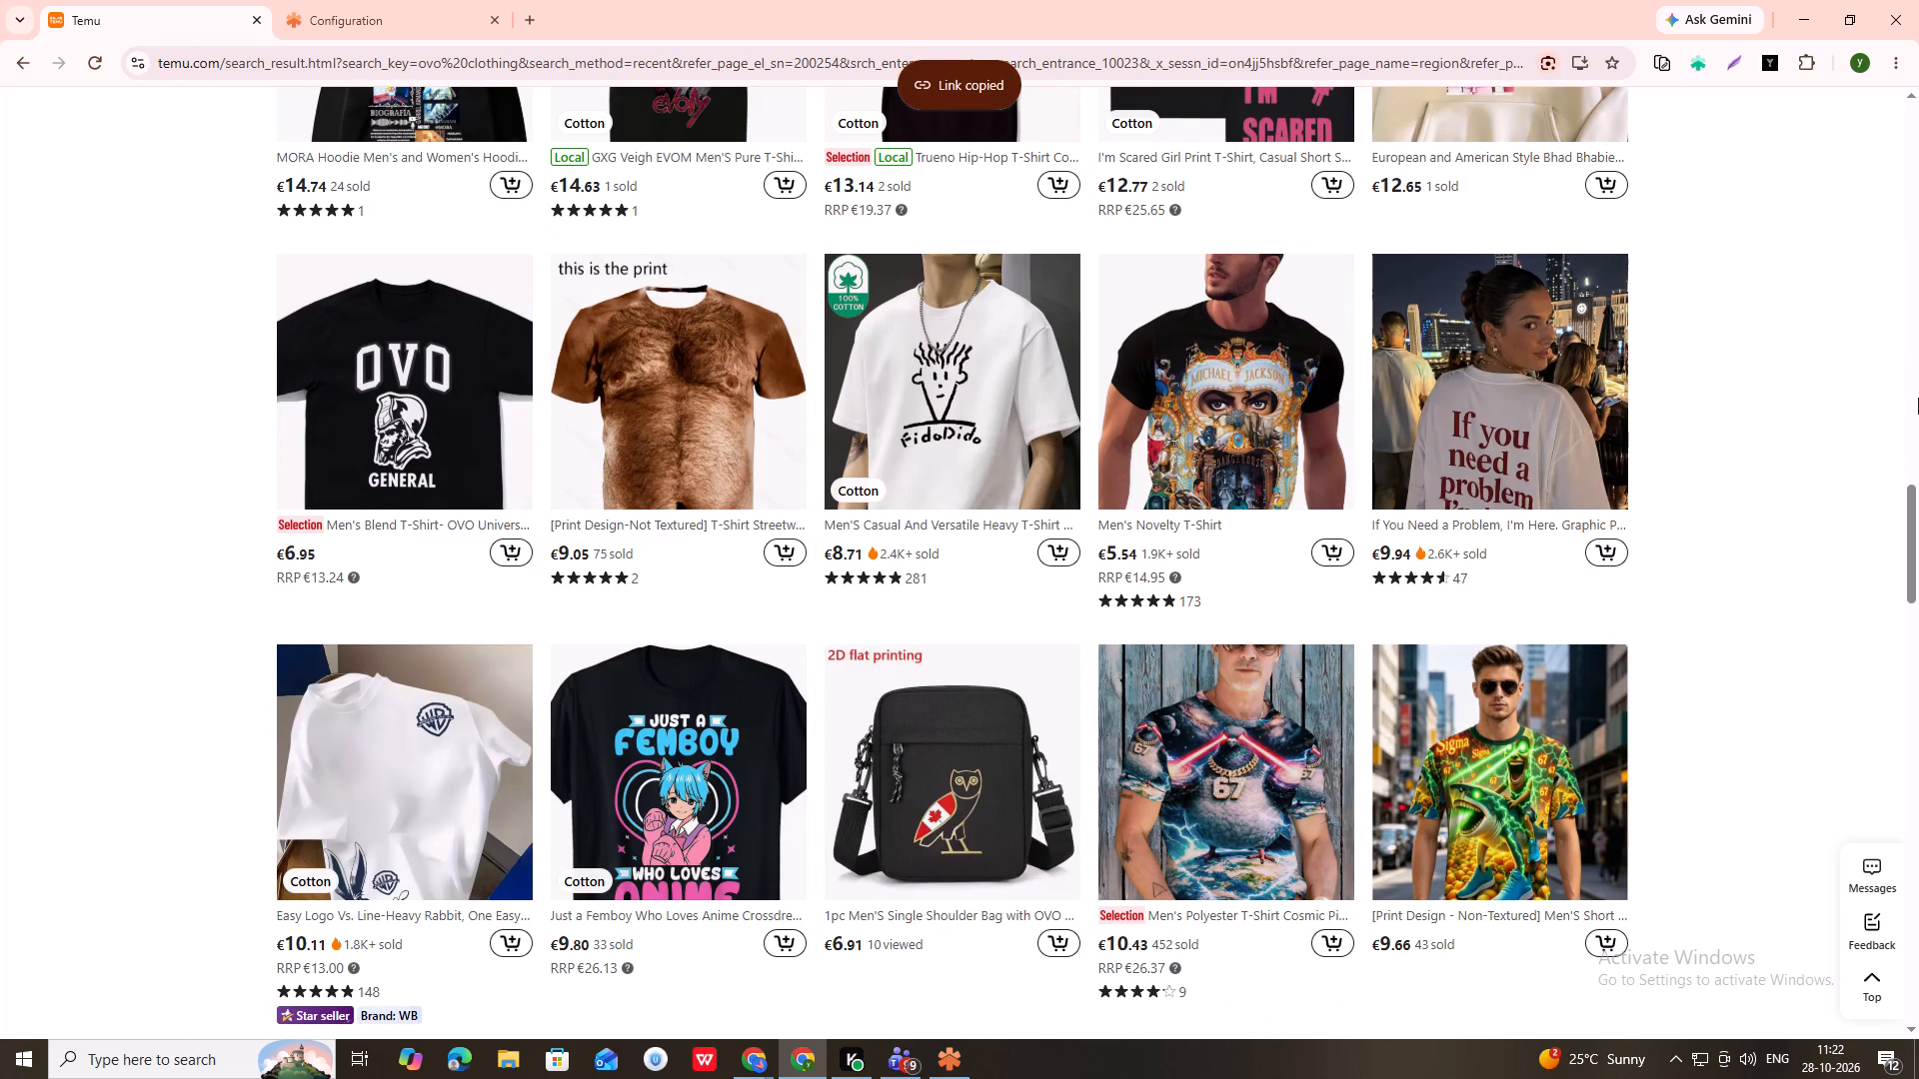
{"action": "key", "text": "alt+Tab"}
{"action": "key", "text": "ctrl+v"}
{"action": "key", "text": "Down"}
Copy the link of Temu's Men'S High-Quality Hooded Outdoor windbreaker with owl print and paste it into C102168 of the sheet.
{"action": "key", "text": "alt+Tab"}
{"action": "key", "text": "Down"}
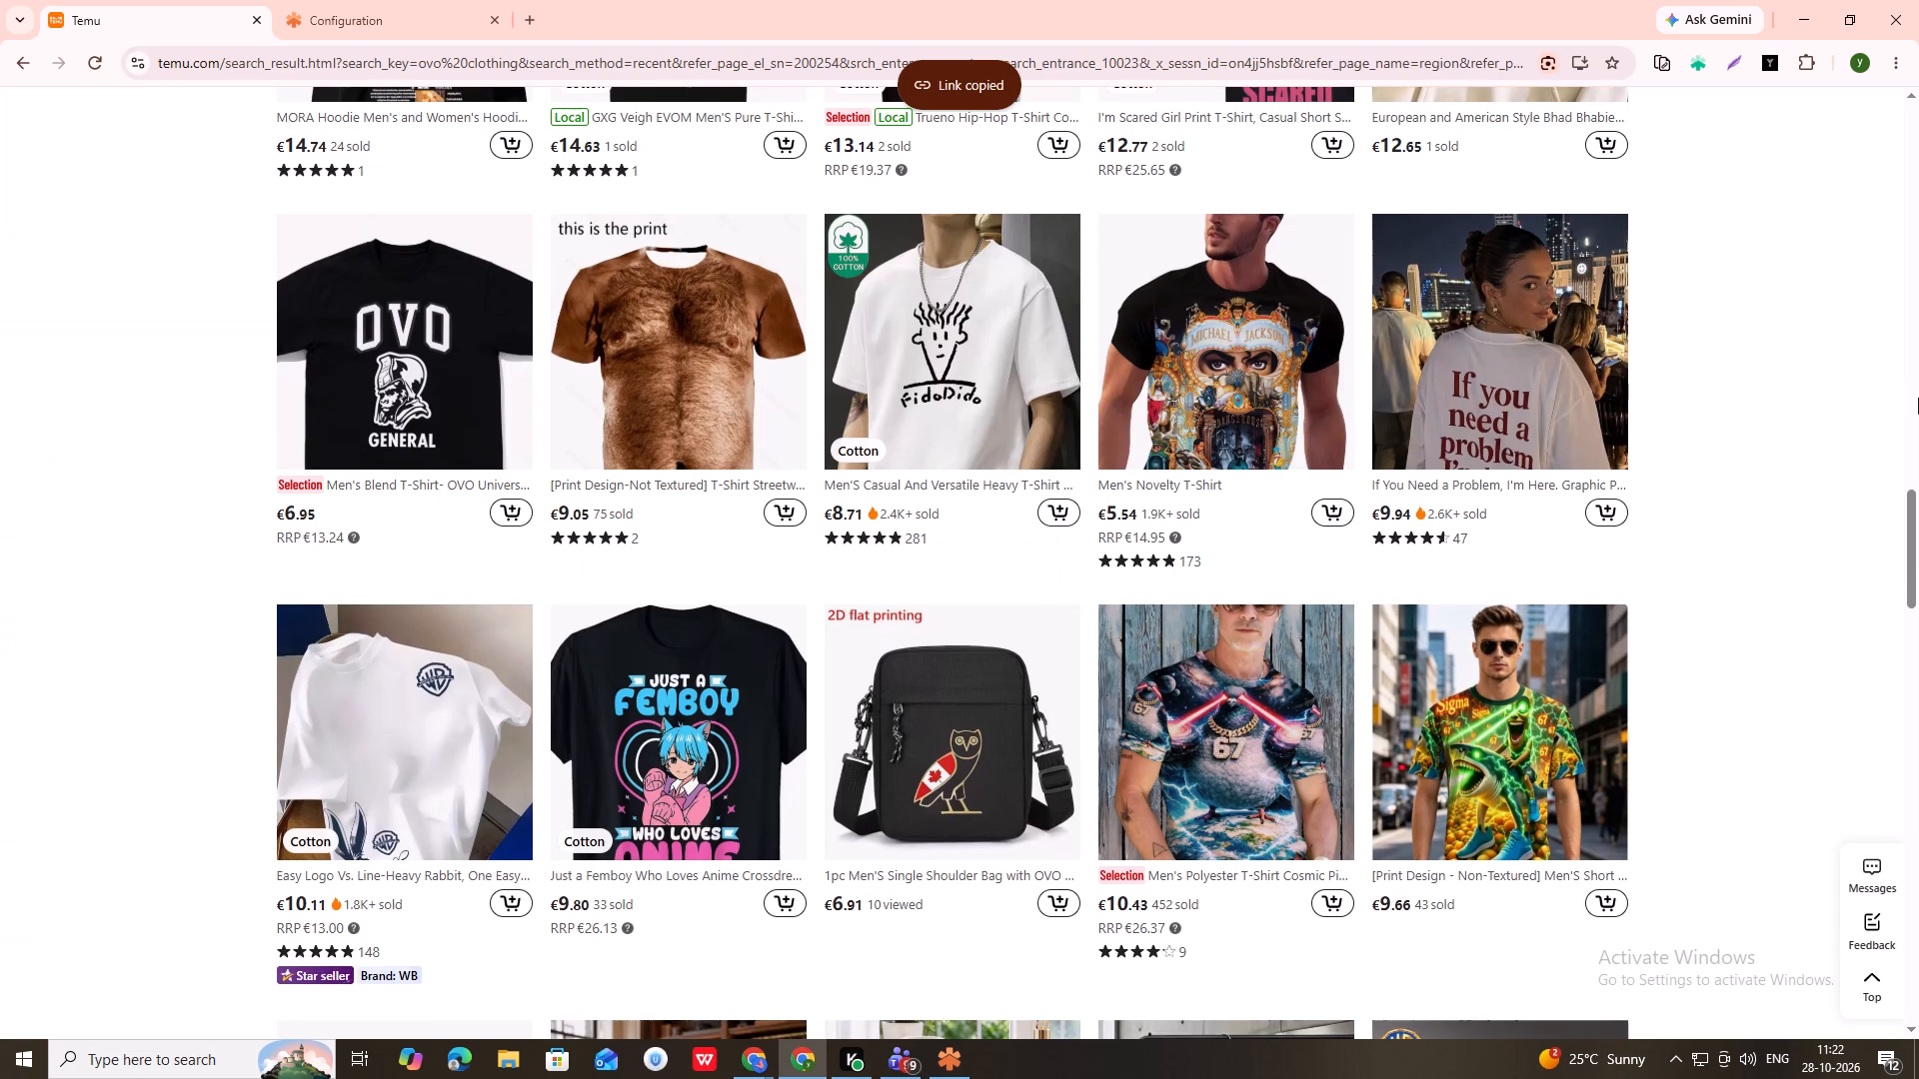
{"action": "scroll", "coordinate": [1683, 496], "scroll_direction": "down", "scroll_amount": 4}
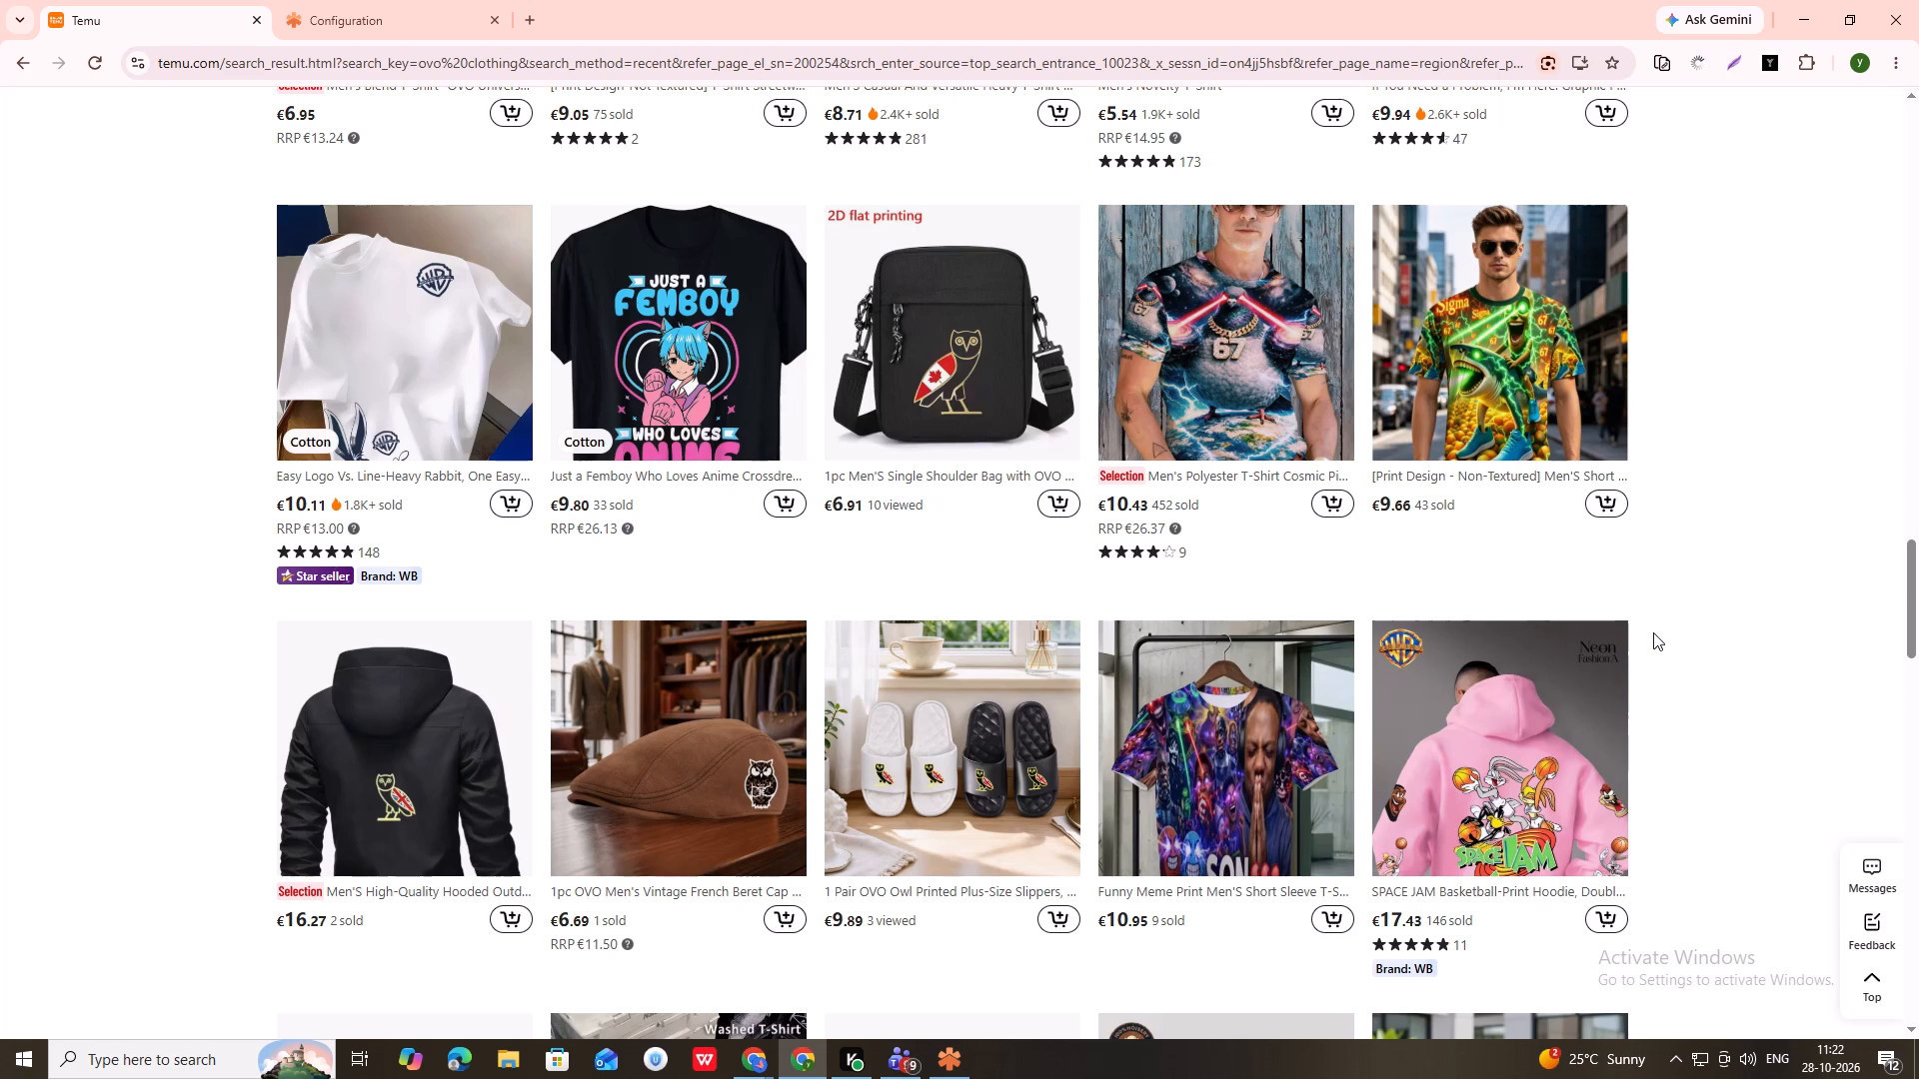
{"action": "right_click", "coordinate": [405, 892]}
{"action": "left_click", "coordinate": [488, 776]}
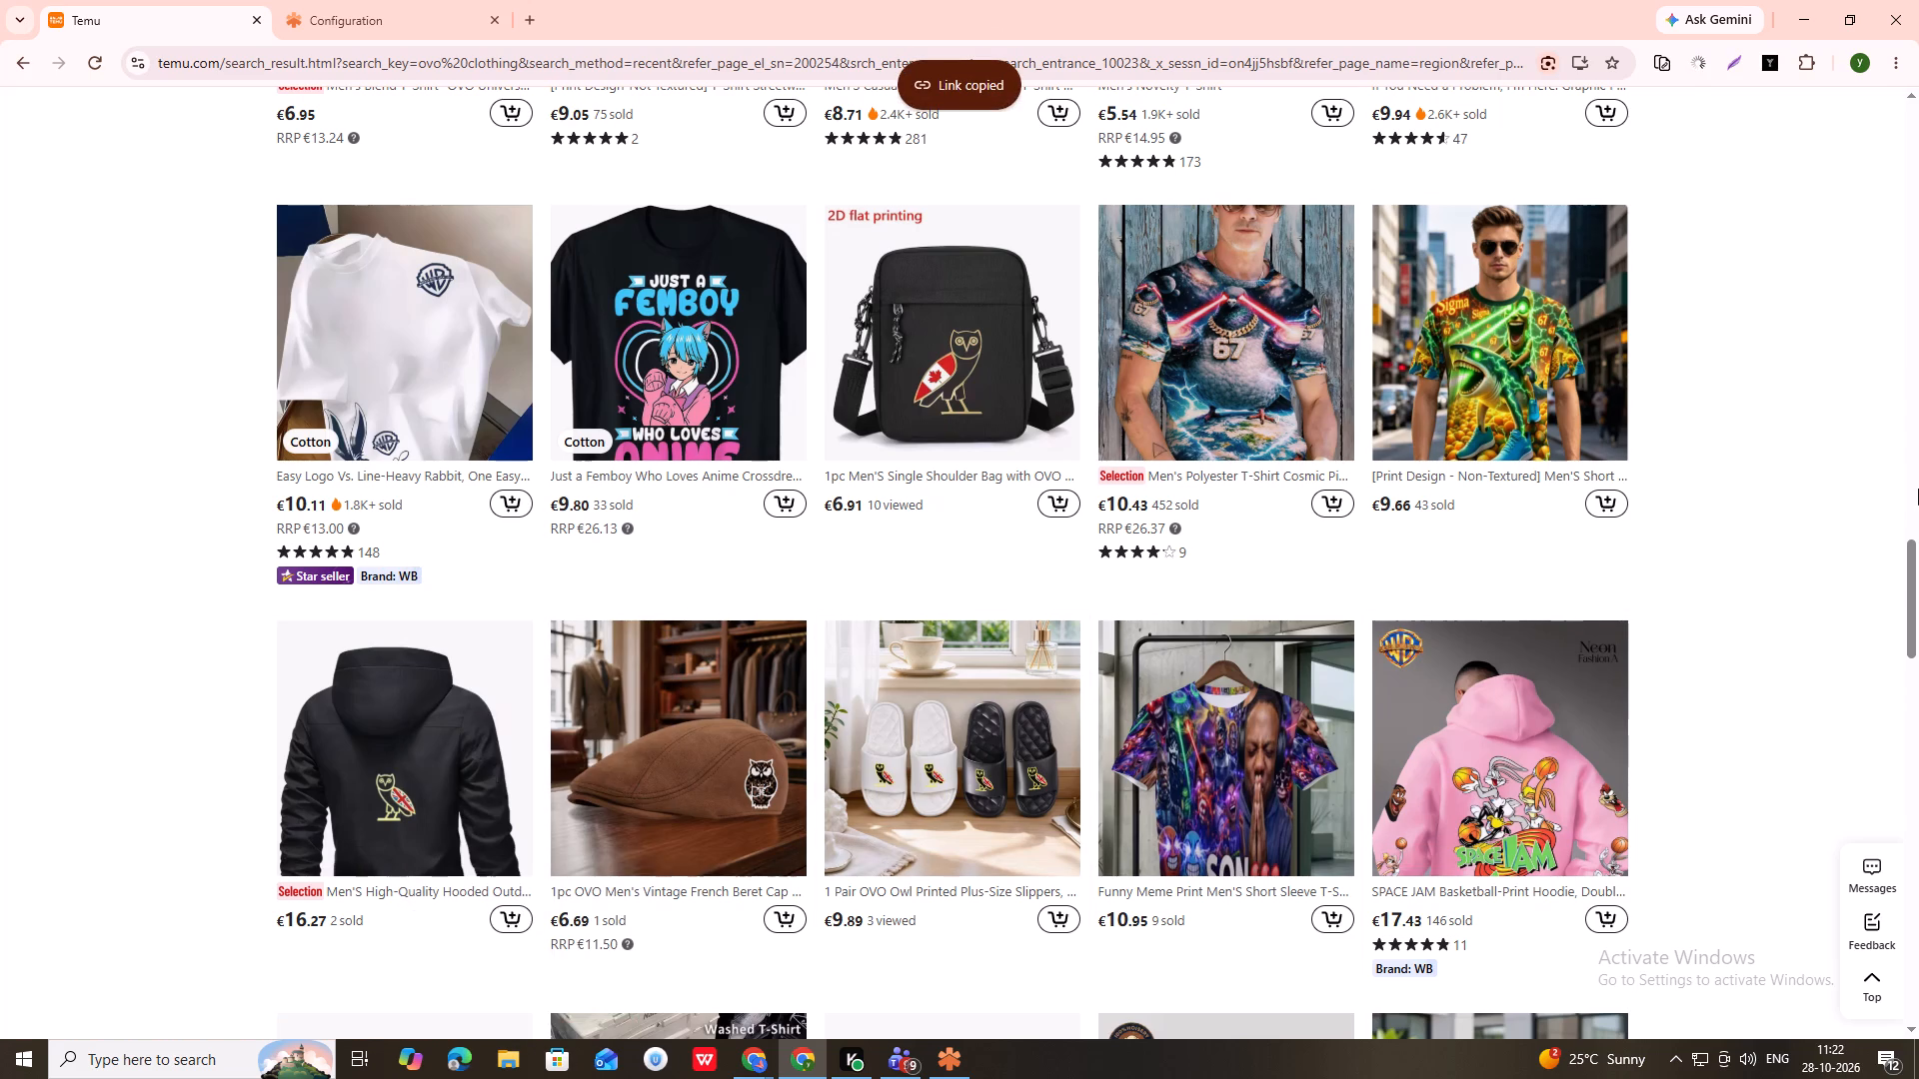
{"action": "key", "text": "alt+Tab"}
{"action": "key", "text": "ctrl+v"}
{"action": "key", "text": "Down"}
Load more Temu results, copy the link of the New OVO Owl Unisex Golf & Baseball Cap listing and paste it into C102169.
{"action": "key", "text": "alt+Tab"}
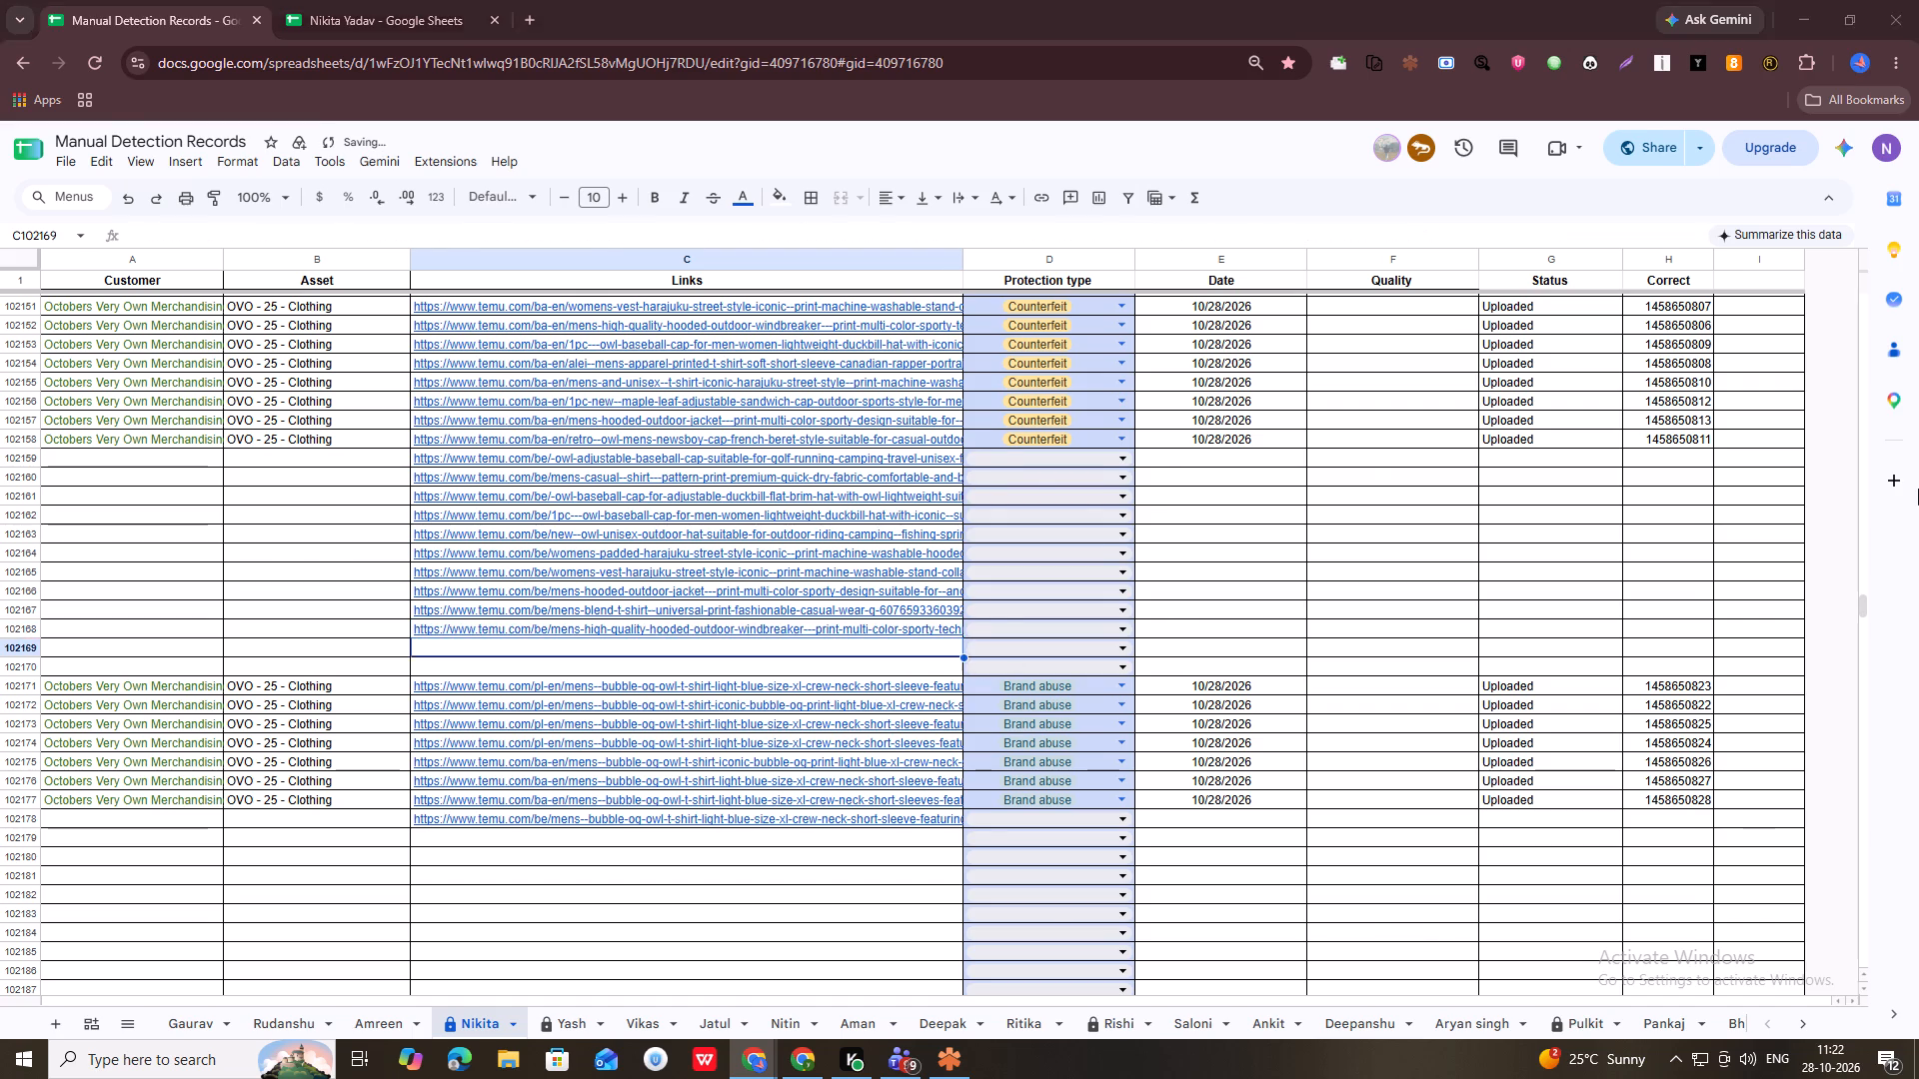
{"action": "key", "text": "Down"}
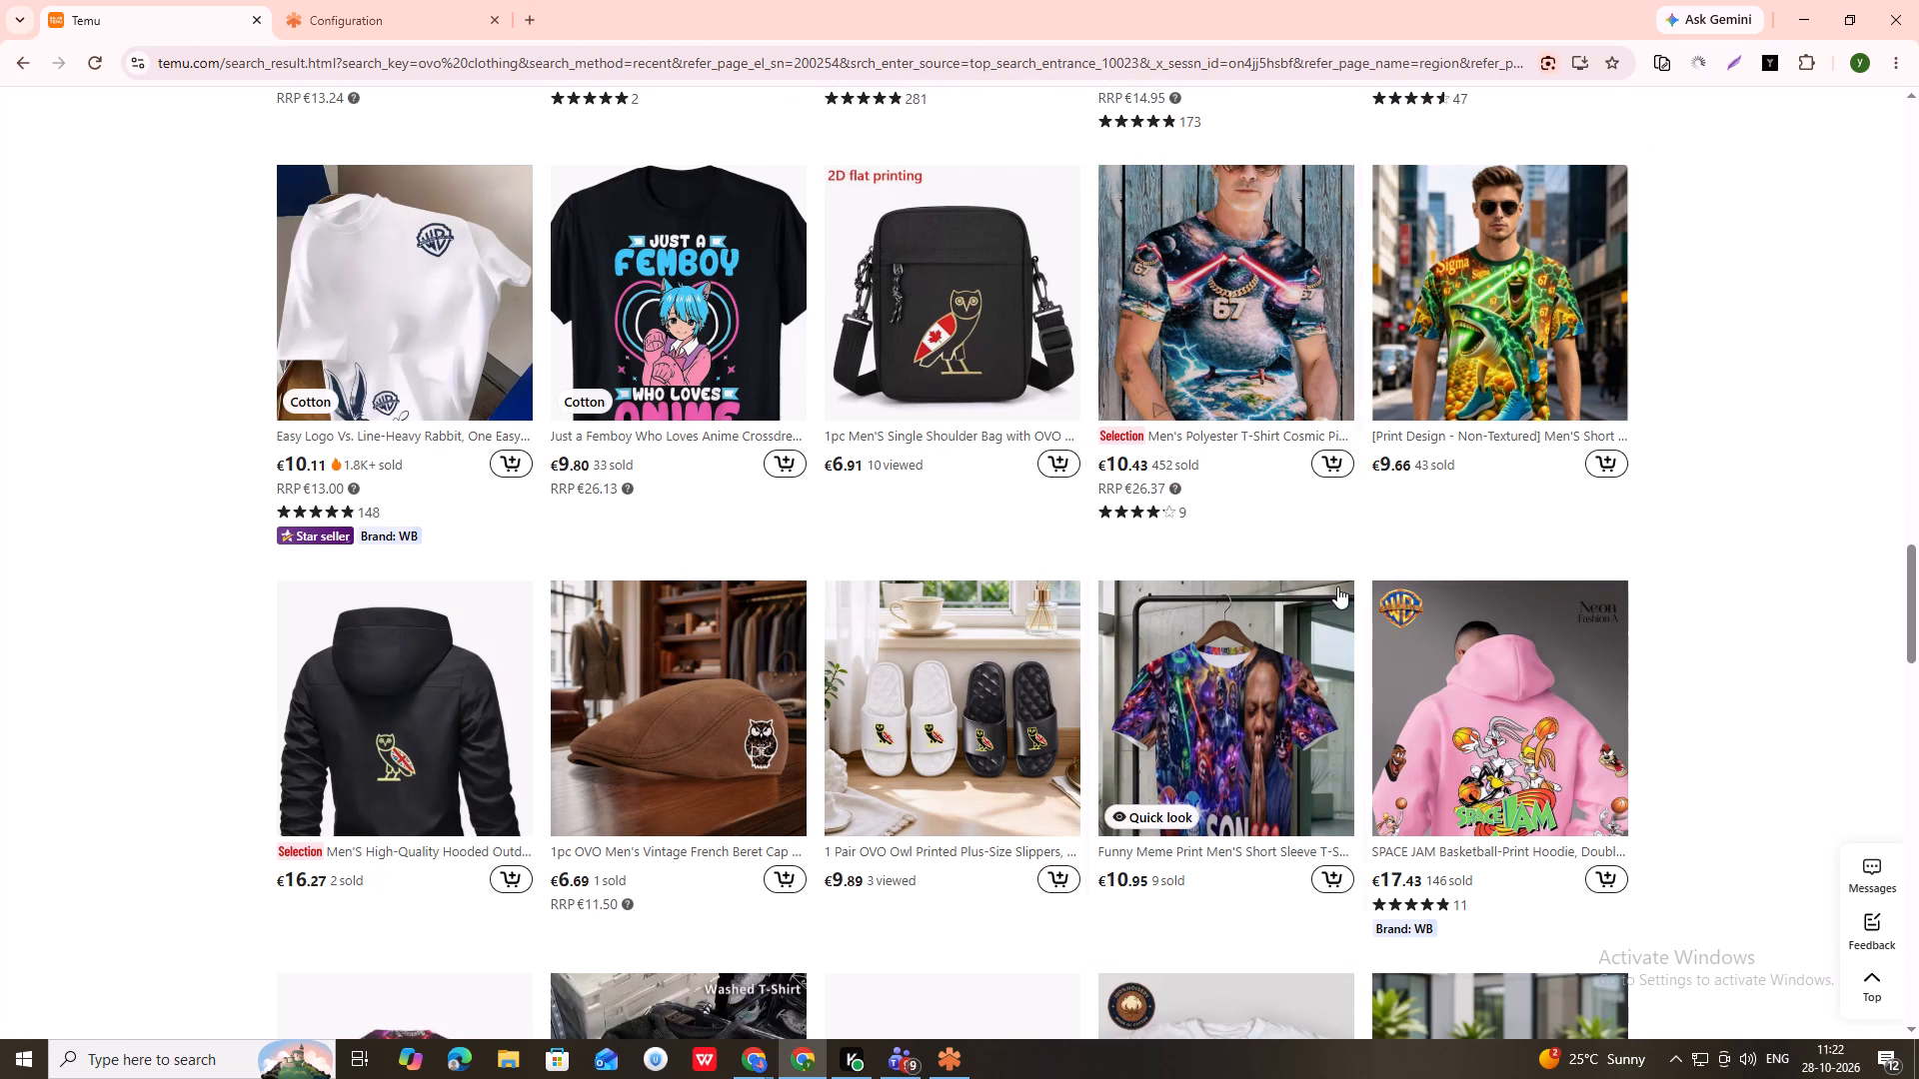
{"action": "scroll", "coordinate": [1337, 586], "scroll_direction": "down", "scroll_amount": 5}
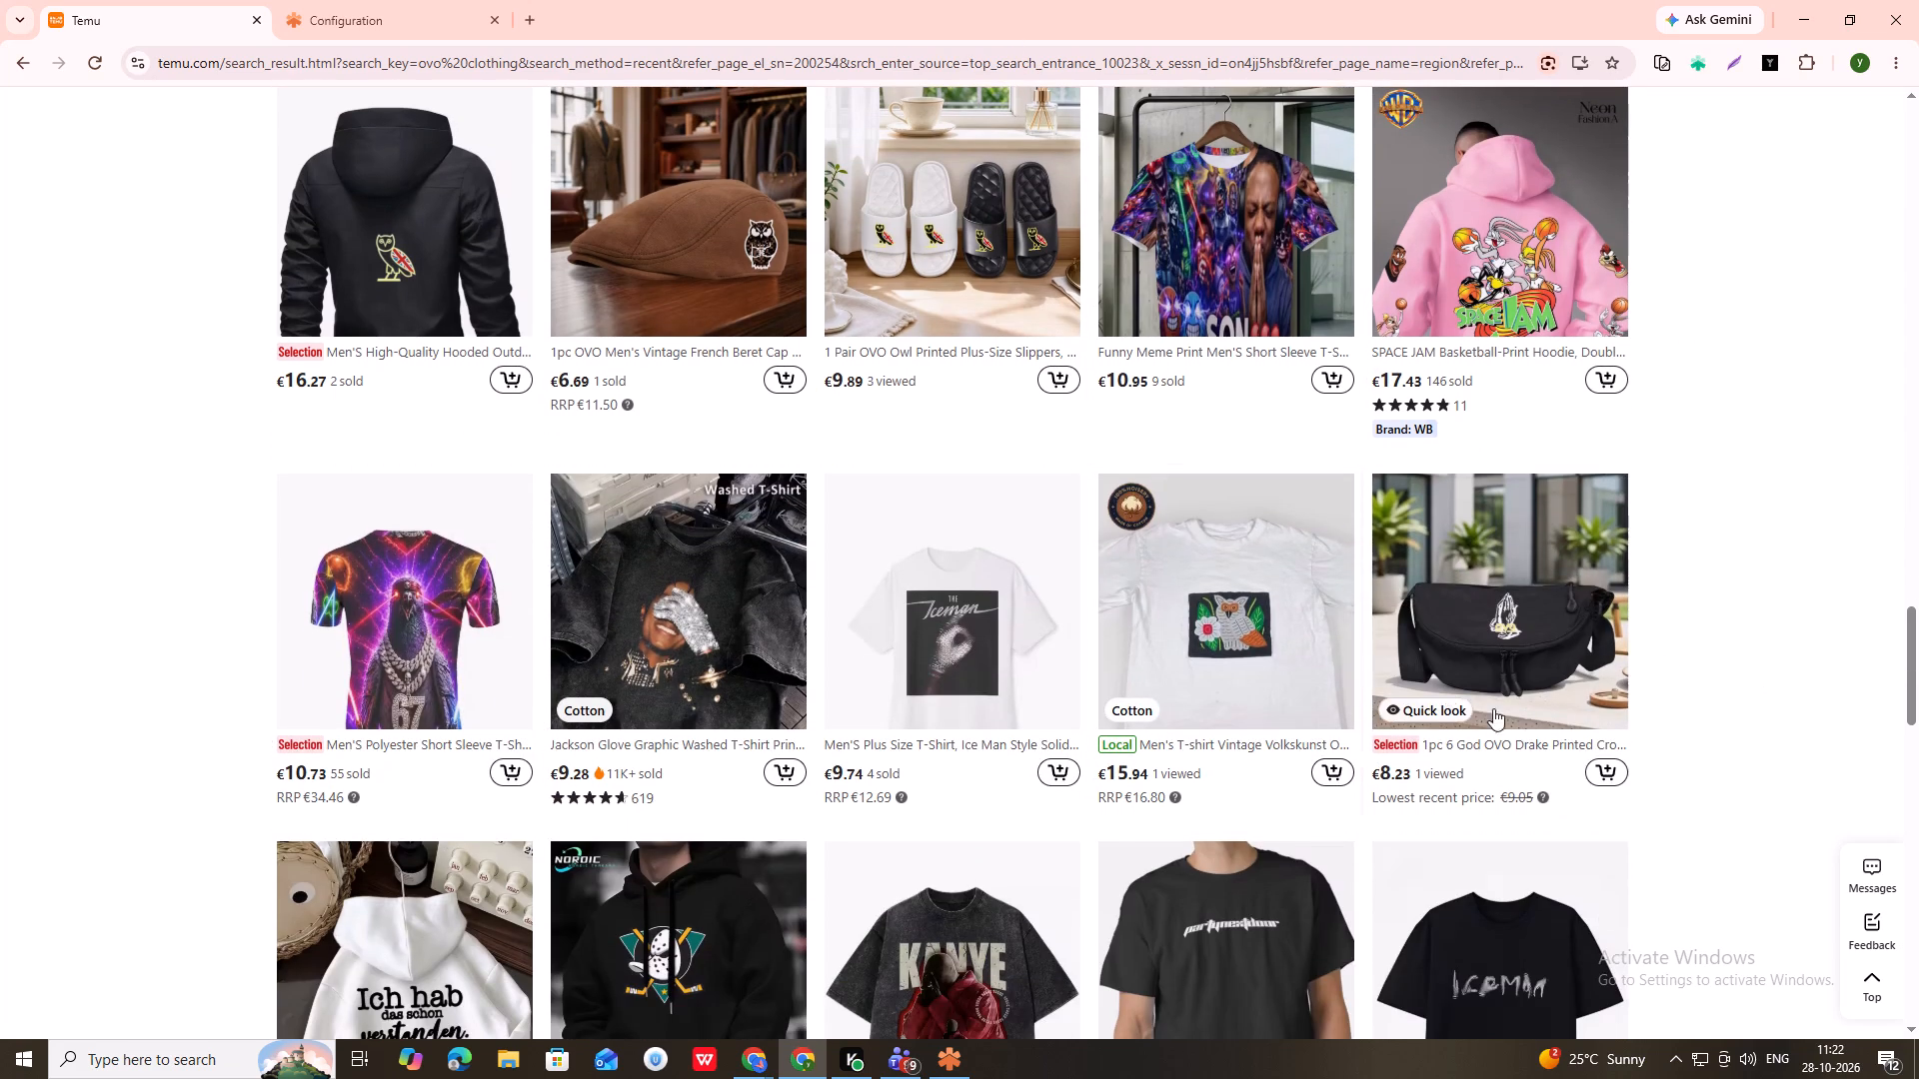
{"action": "scroll", "coordinate": [1433, 673], "scroll_direction": "down", "scroll_amount": 5}
{"action": "scroll", "coordinate": [1293, 726], "scroll_direction": "down", "scroll_amount": 4}
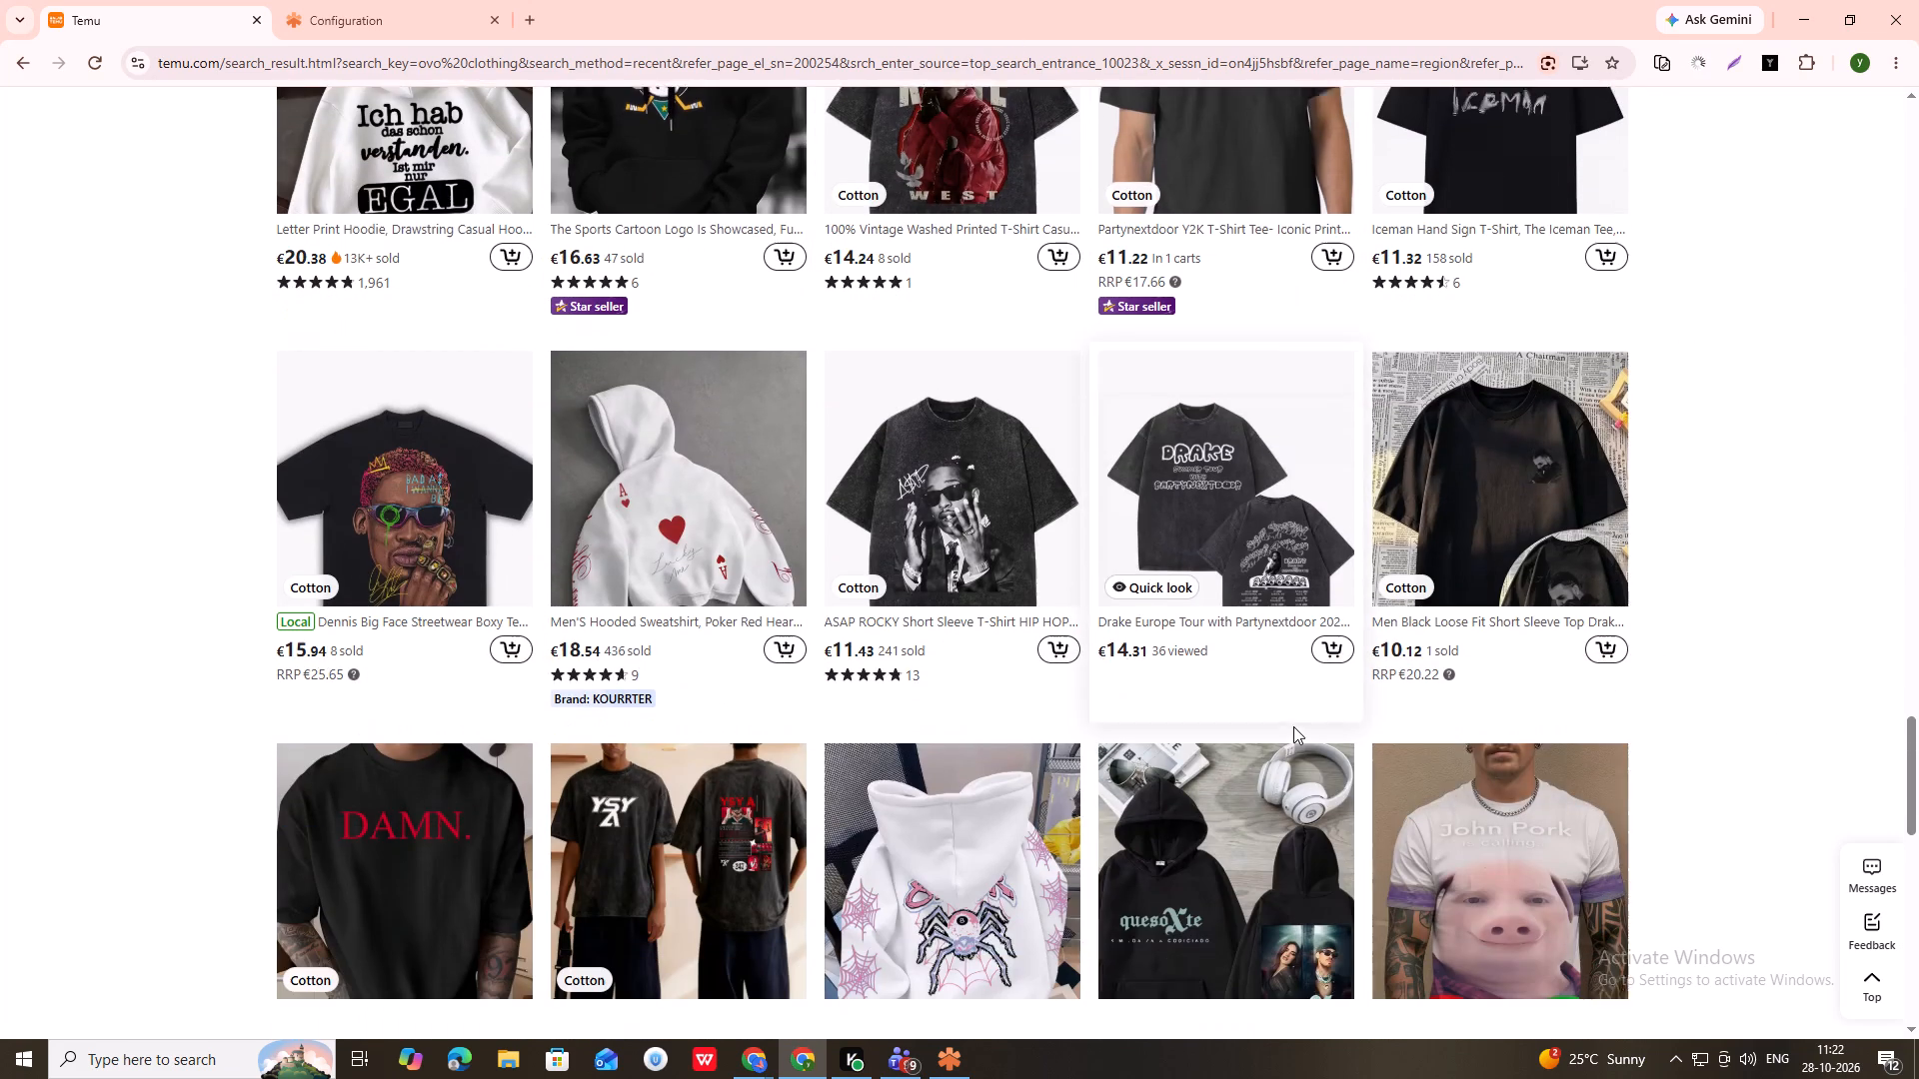
{"action": "scroll", "coordinate": [1293, 726], "scroll_direction": "down", "scroll_amount": 6}
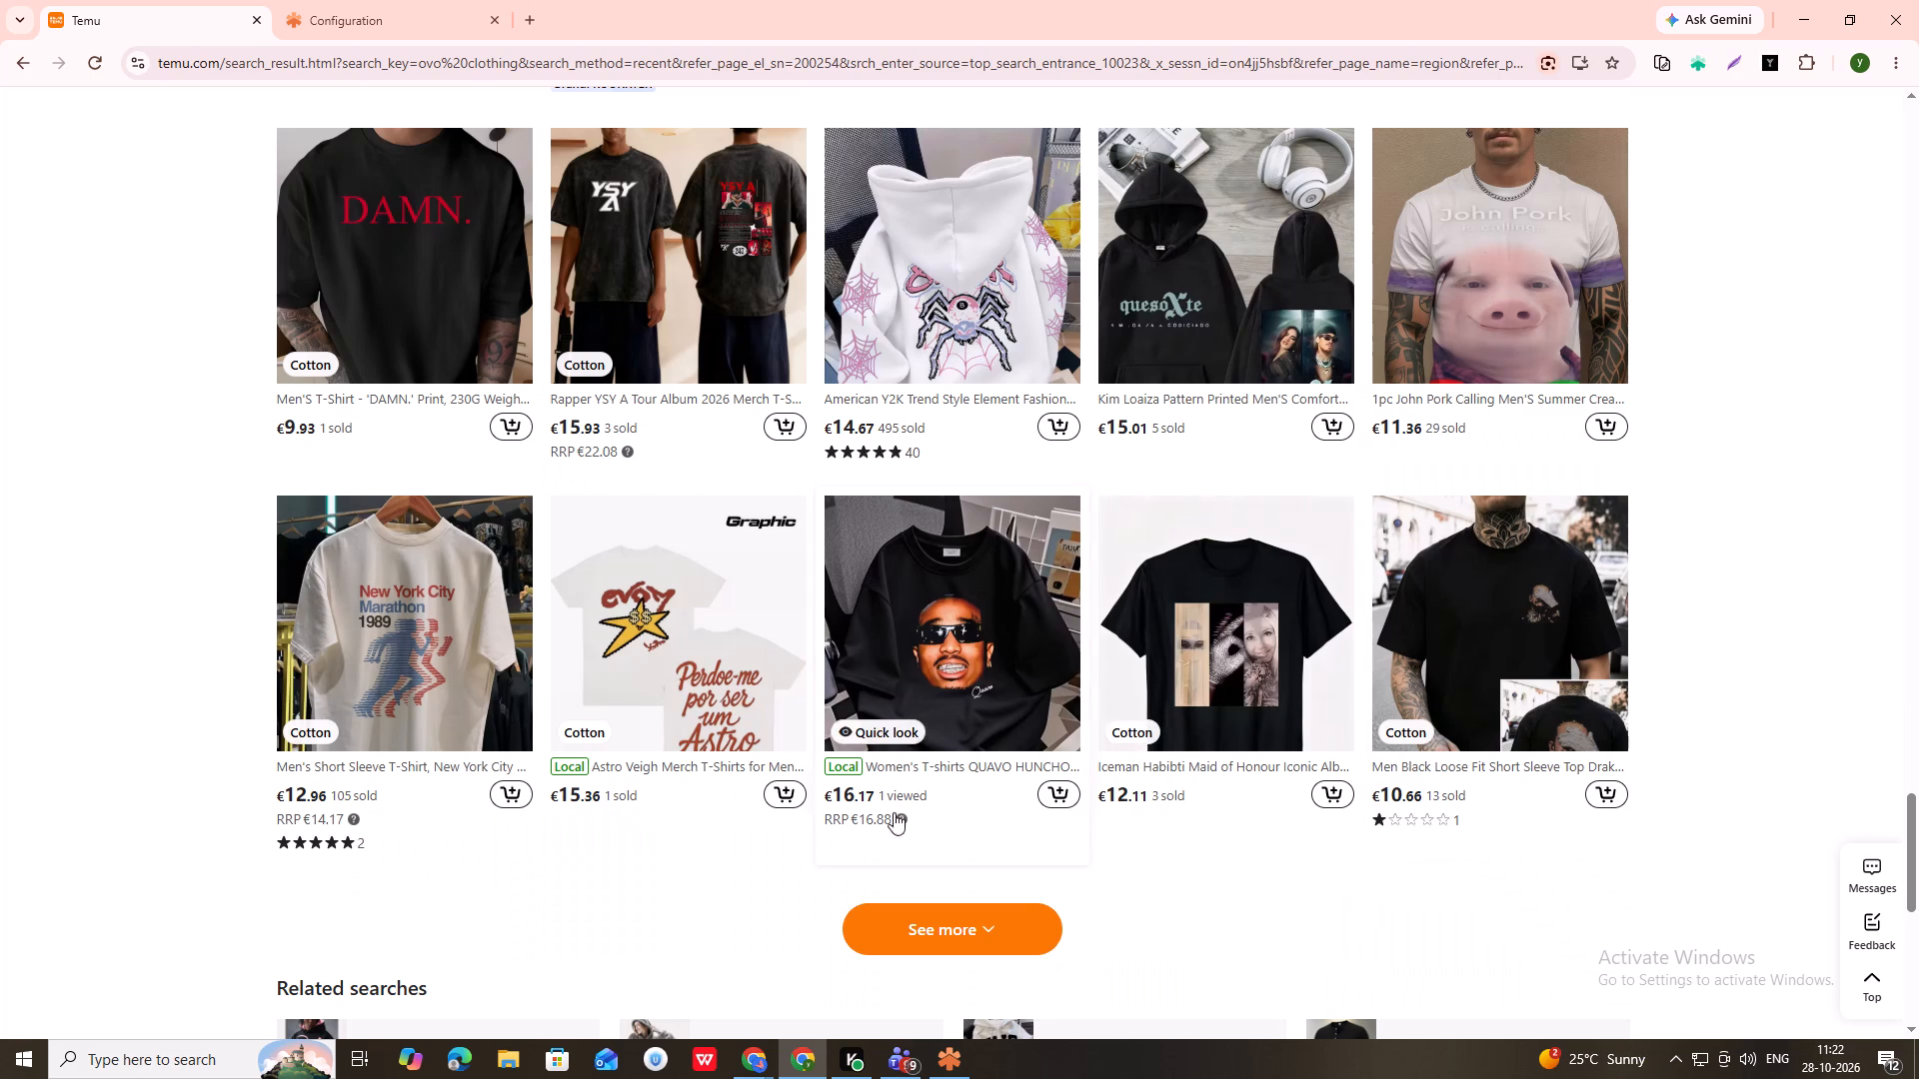
{"action": "left_click", "coordinate": [1028, 937]}
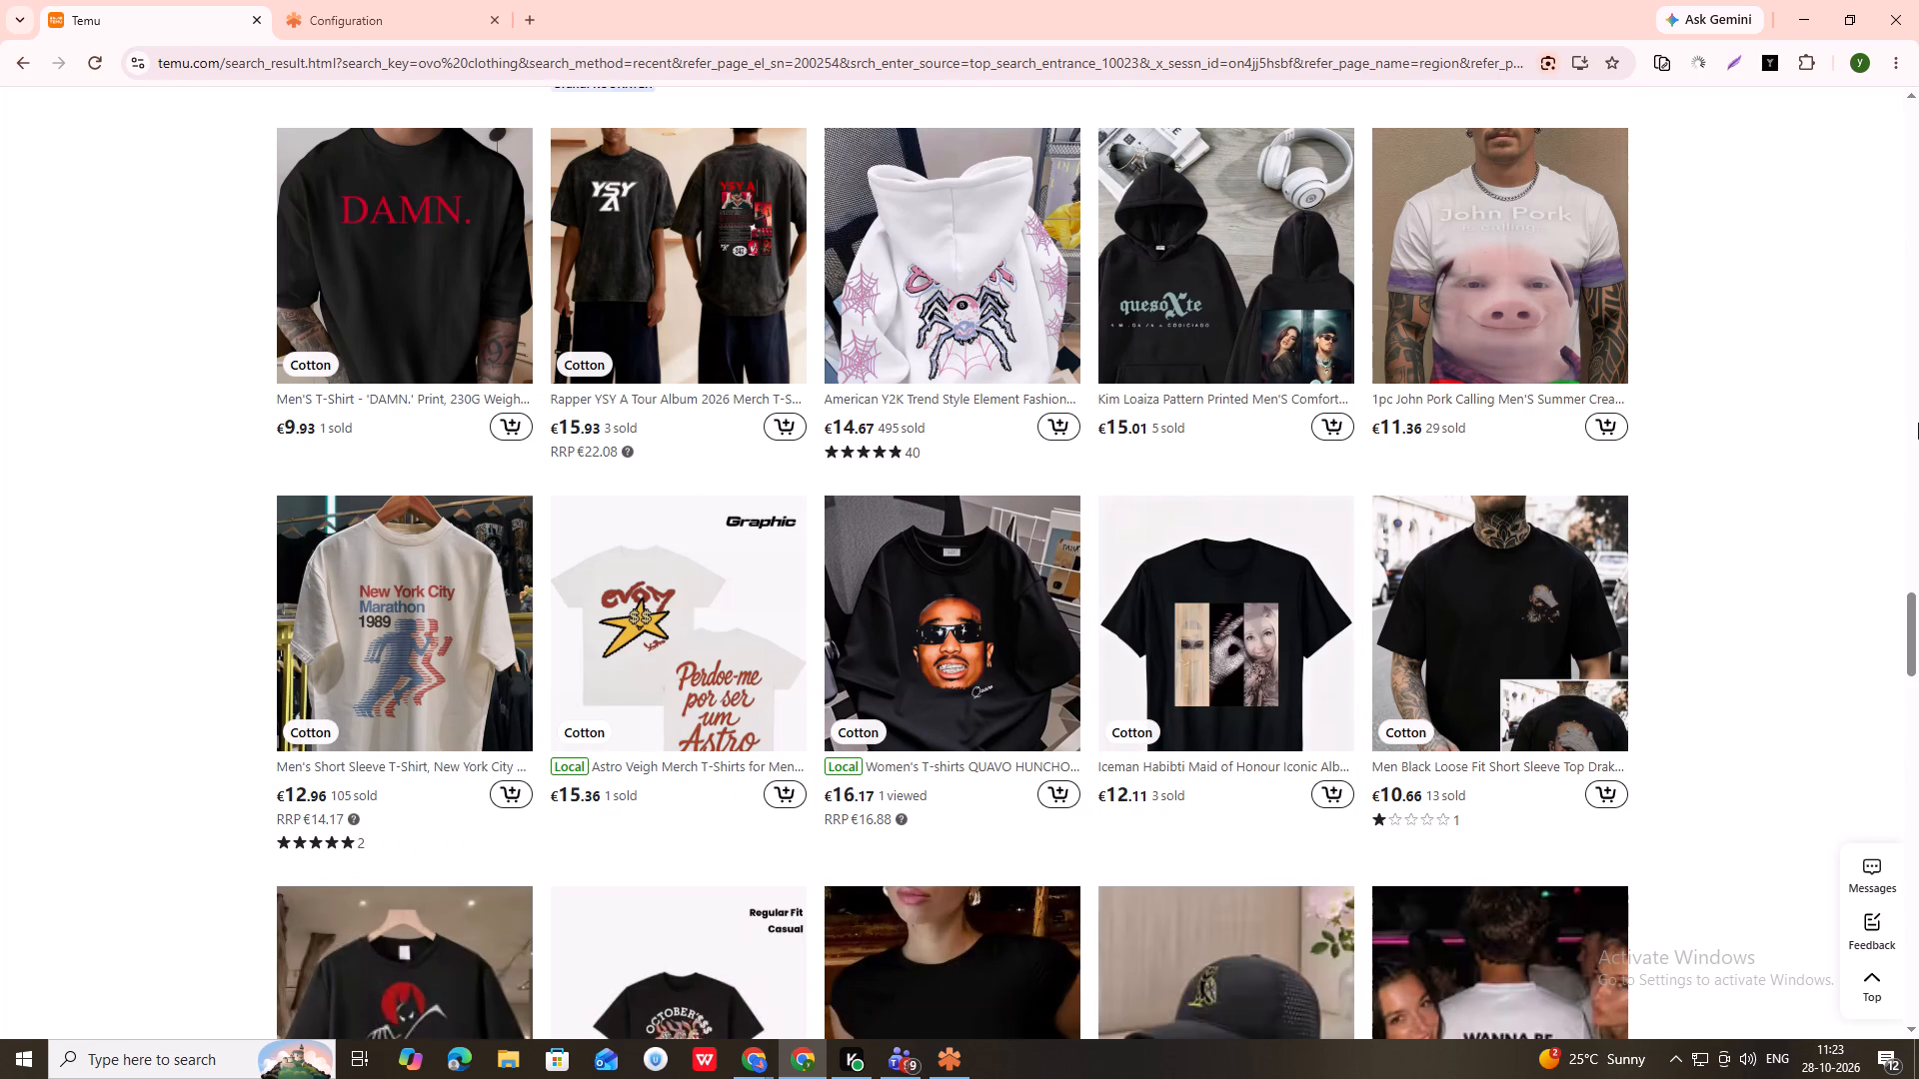
{"action": "scroll", "coordinate": [1509, 590], "scroll_direction": "down", "scroll_amount": 5}
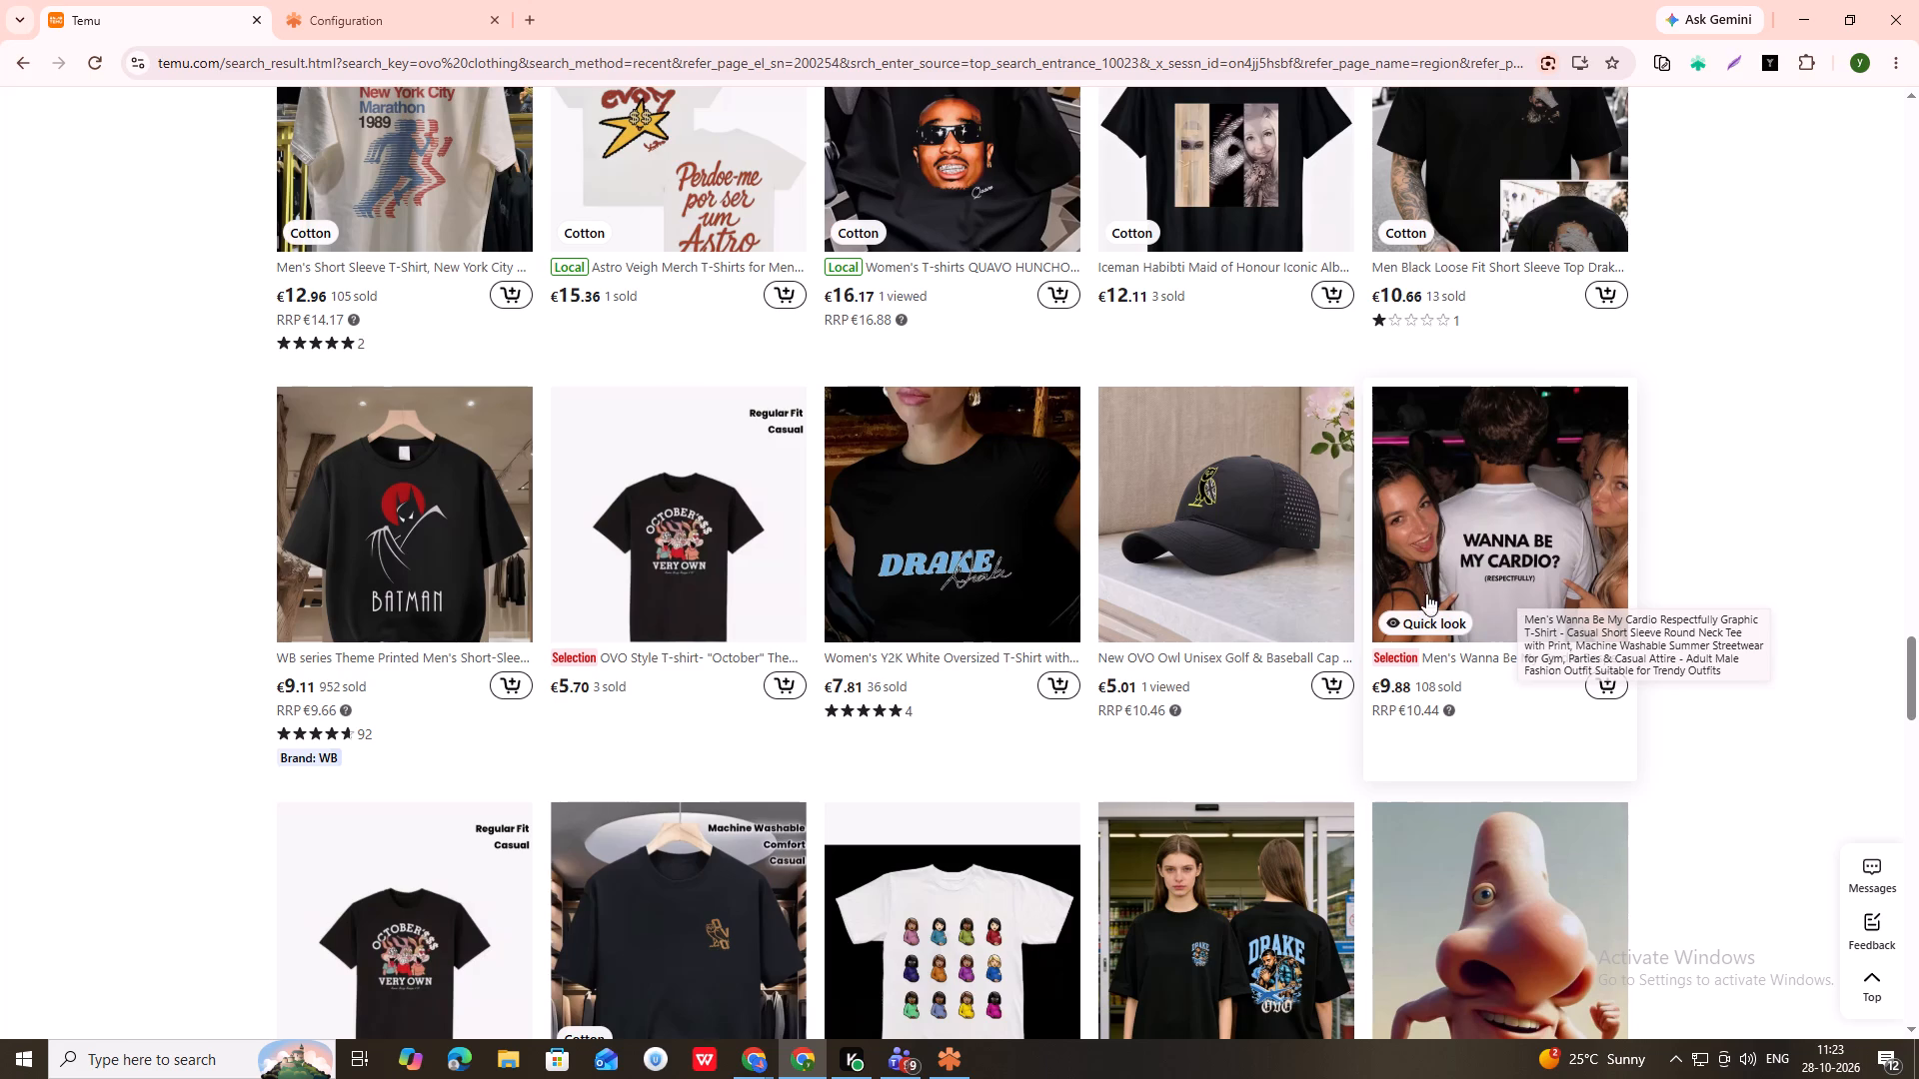
{"action": "right_click", "coordinate": [1198, 654]}
{"action": "left_click", "coordinate": [1280, 866]}
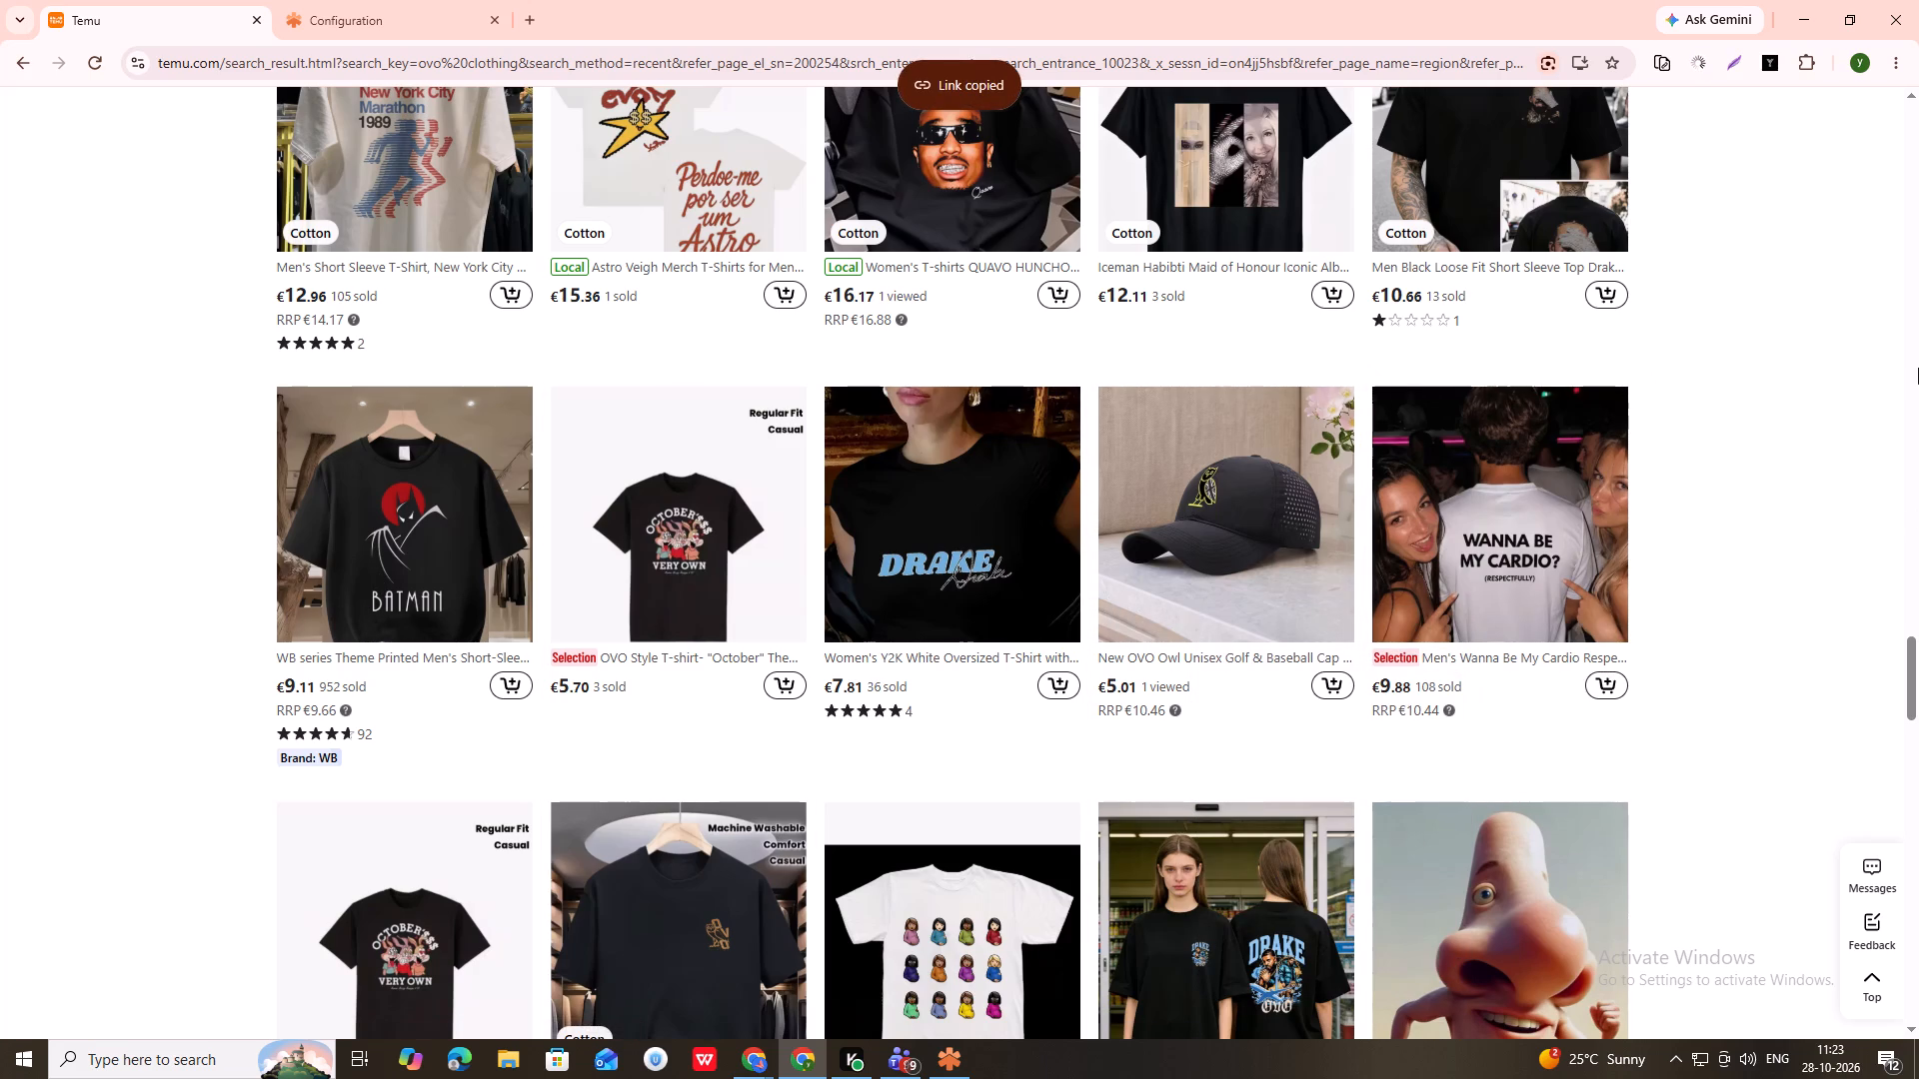
{"action": "key", "text": "alt+Tab"}
{"action": "key", "text": "ctrl+v"}
{"action": "key", "text": "Down"}
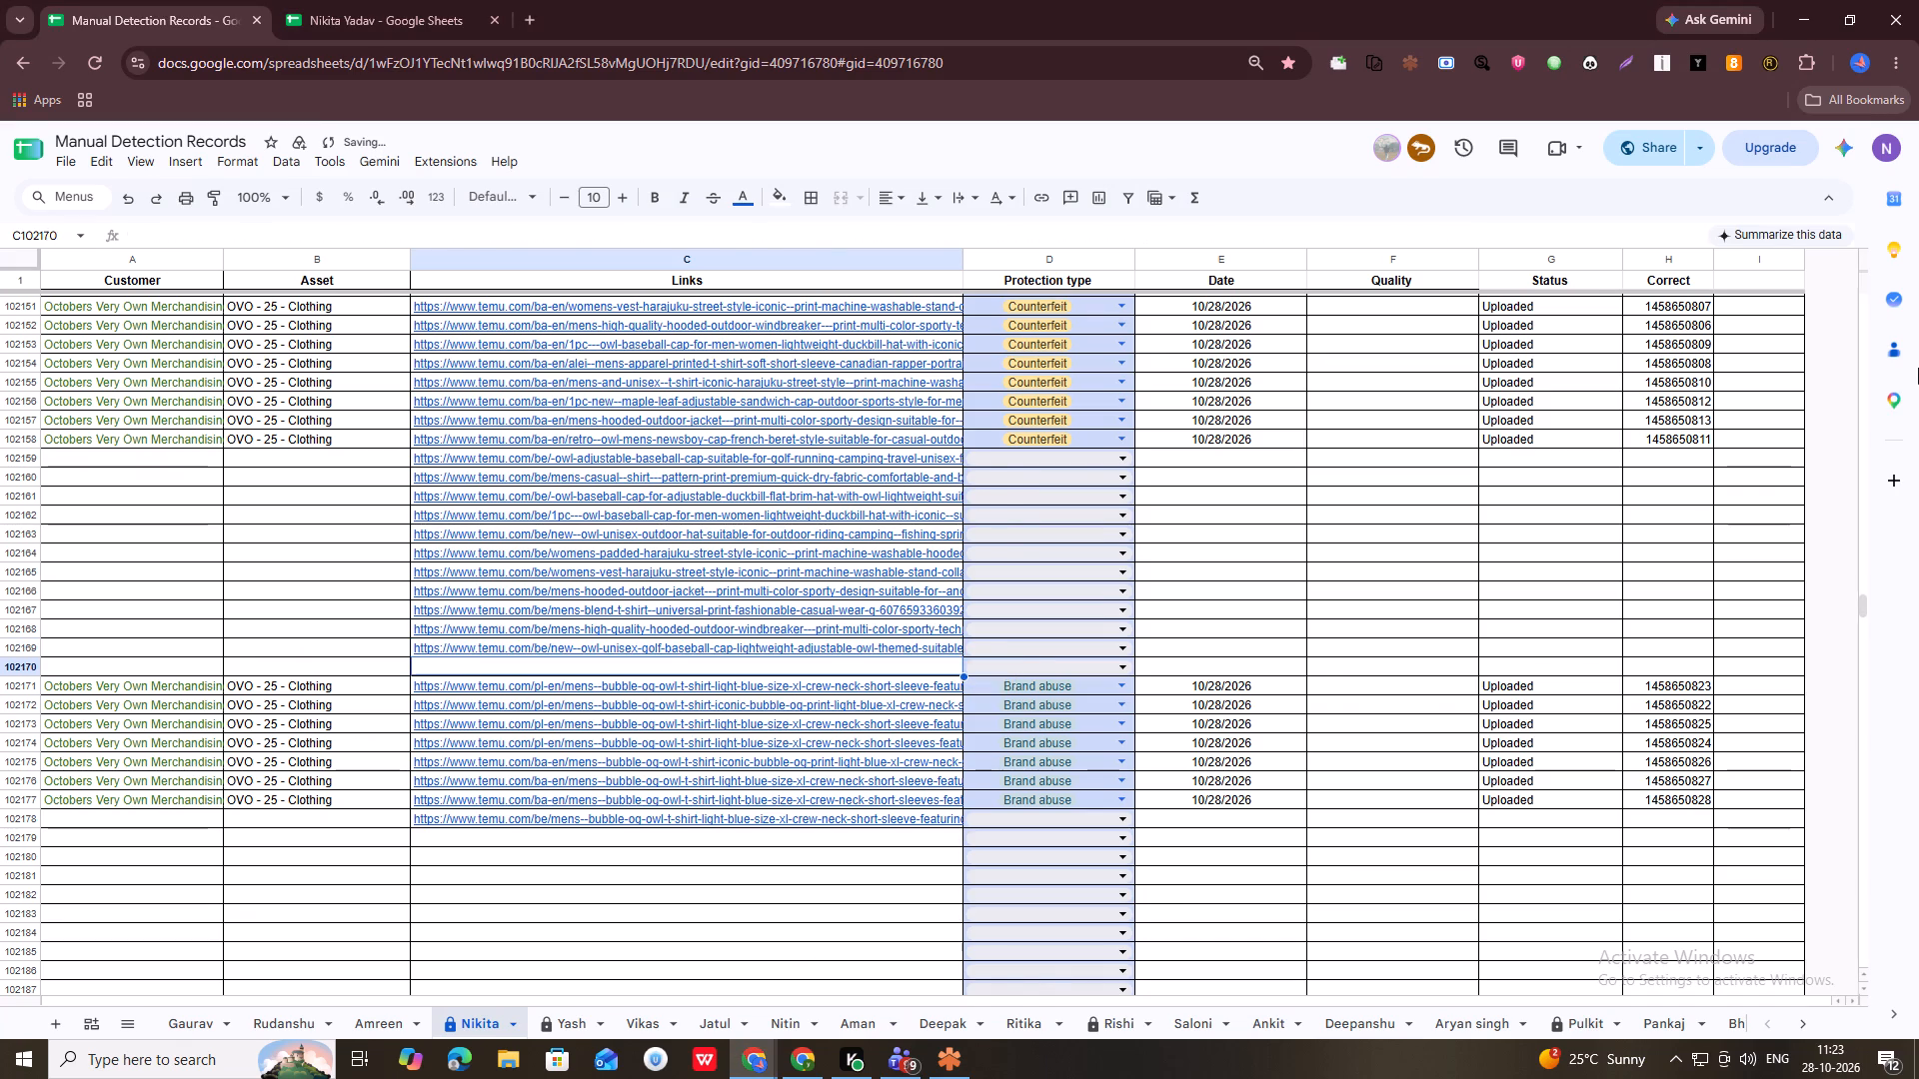
Find Temu's Men'S And Unisex OVO T-Shirt - Harajuku Street Style listing and copy its link.
{"action": "key", "text": "alt+Tab"}
{"action": "scroll", "coordinate": [1292, 664], "scroll_direction": "down", "scroll_amount": 4}
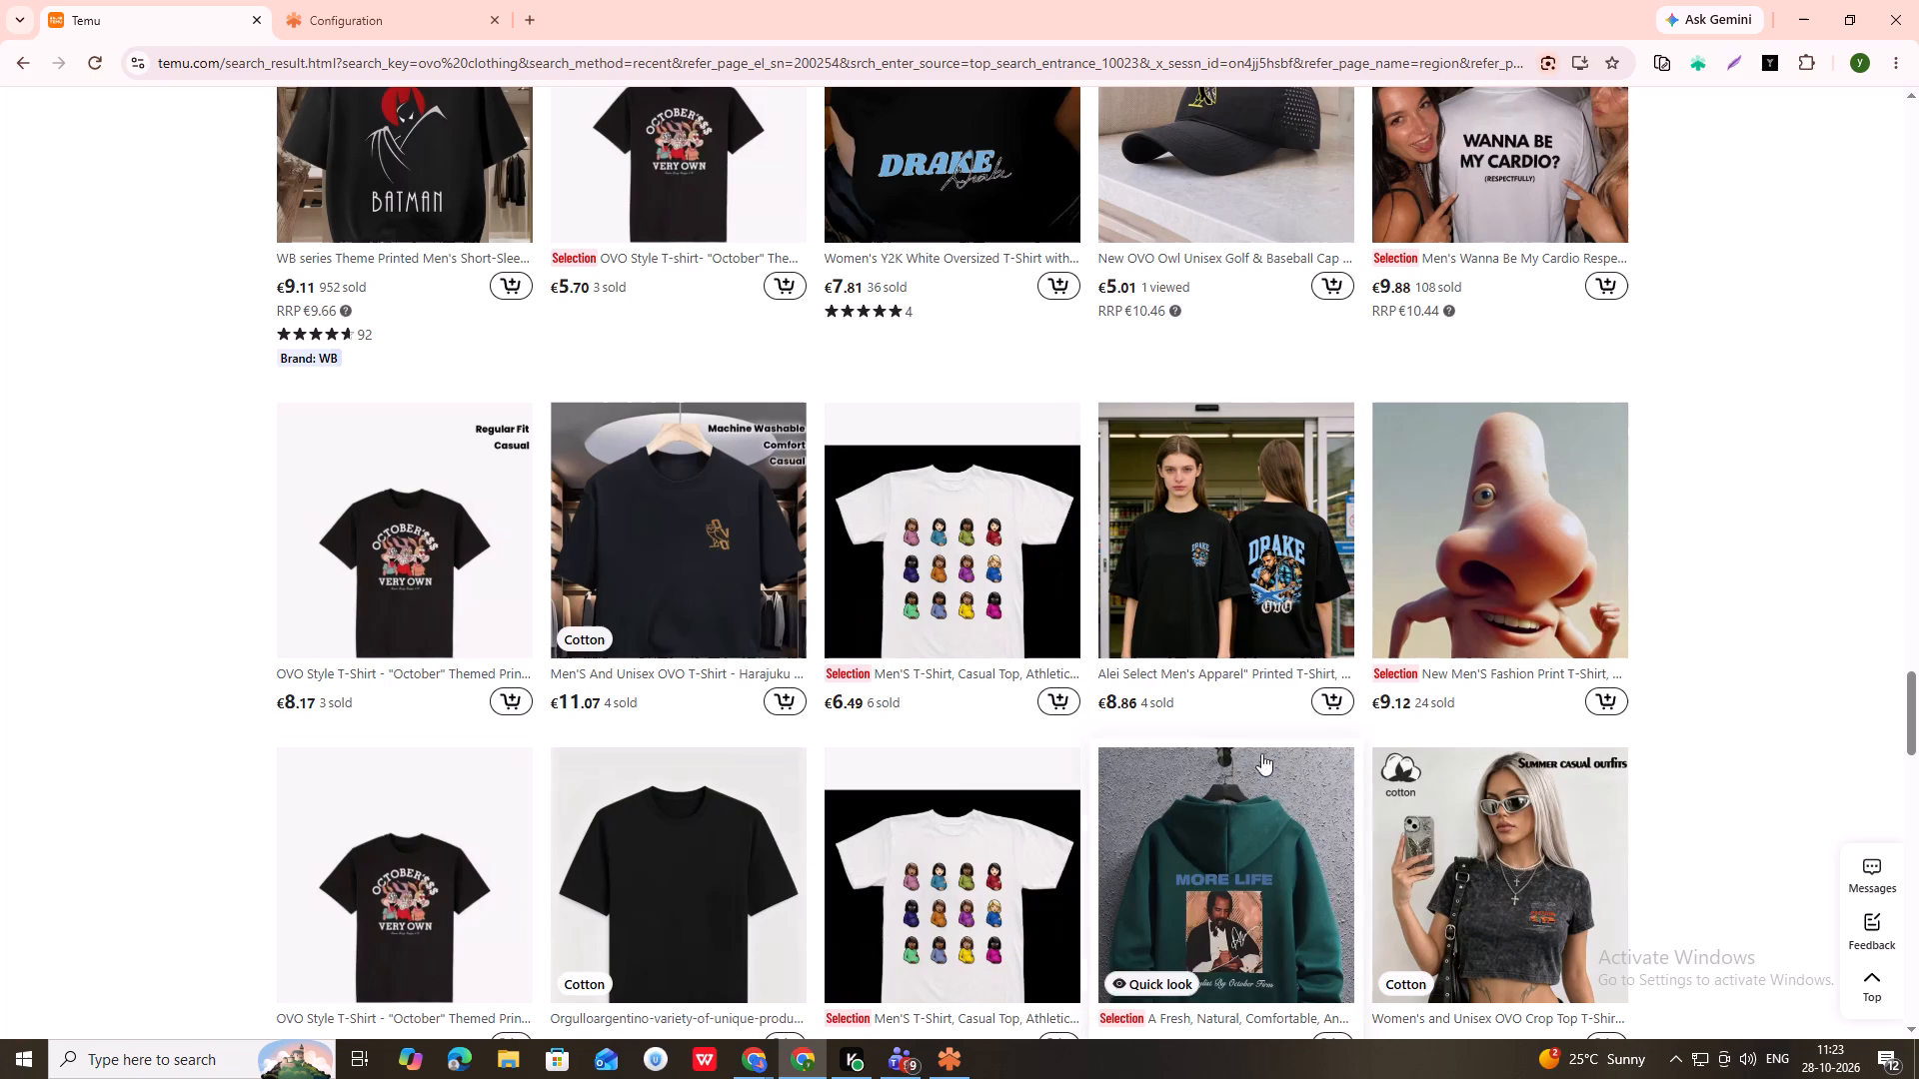
{"action": "key", "text": "Right"}
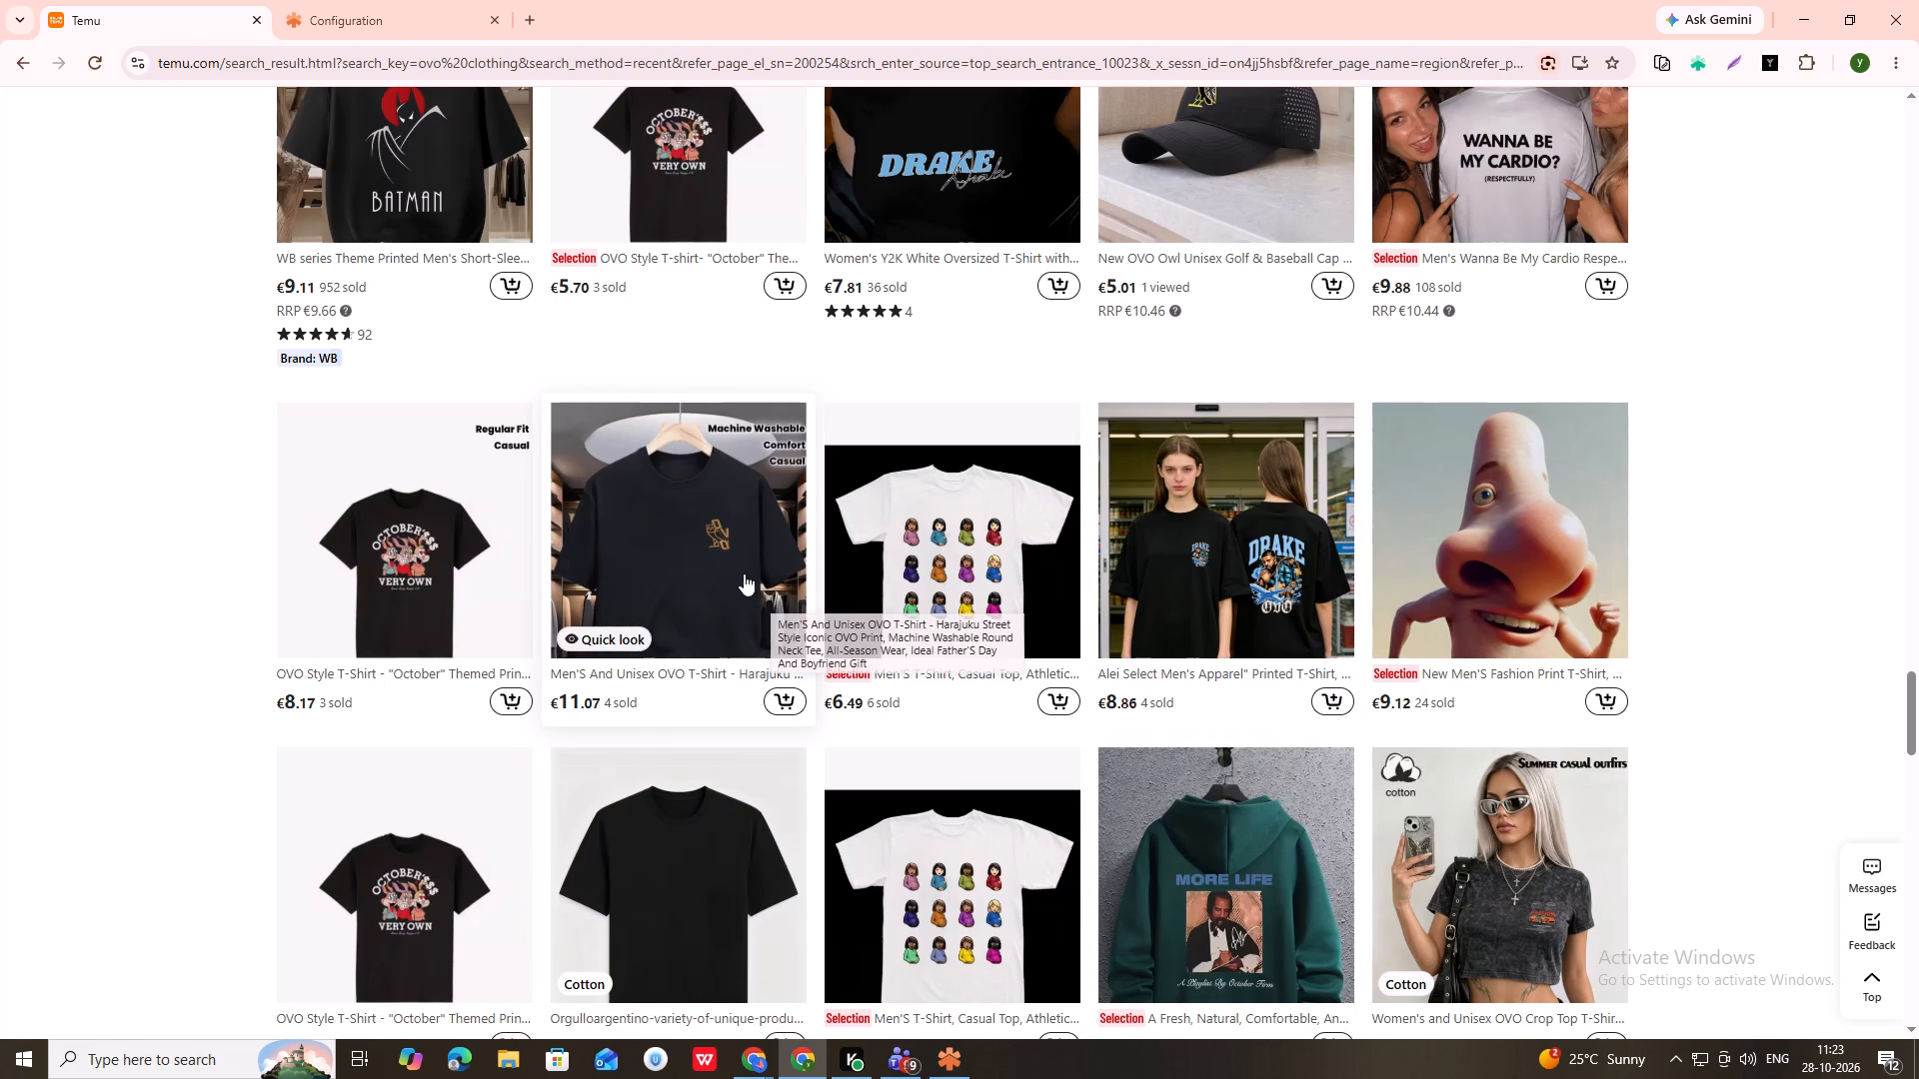
{"action": "right_click", "coordinate": [712, 671]}
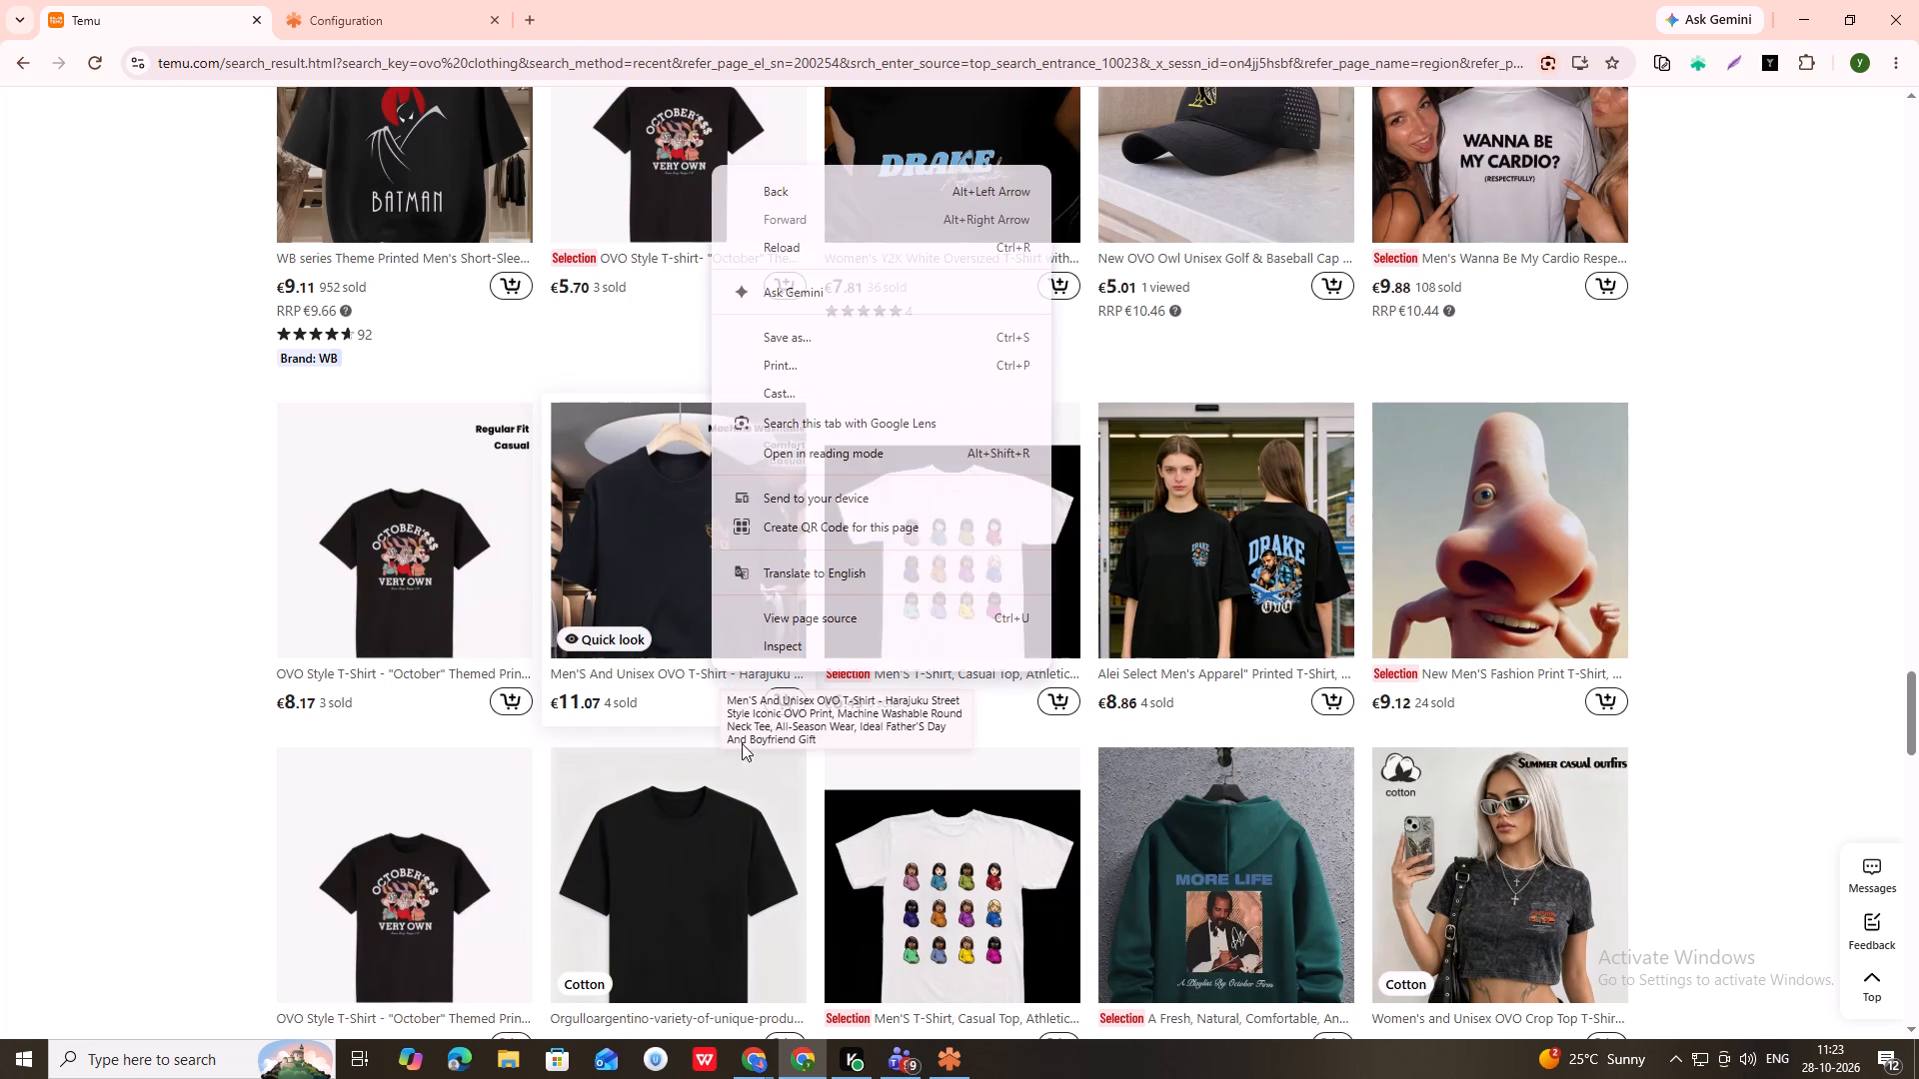
{"action": "right_click", "coordinate": [692, 666]}
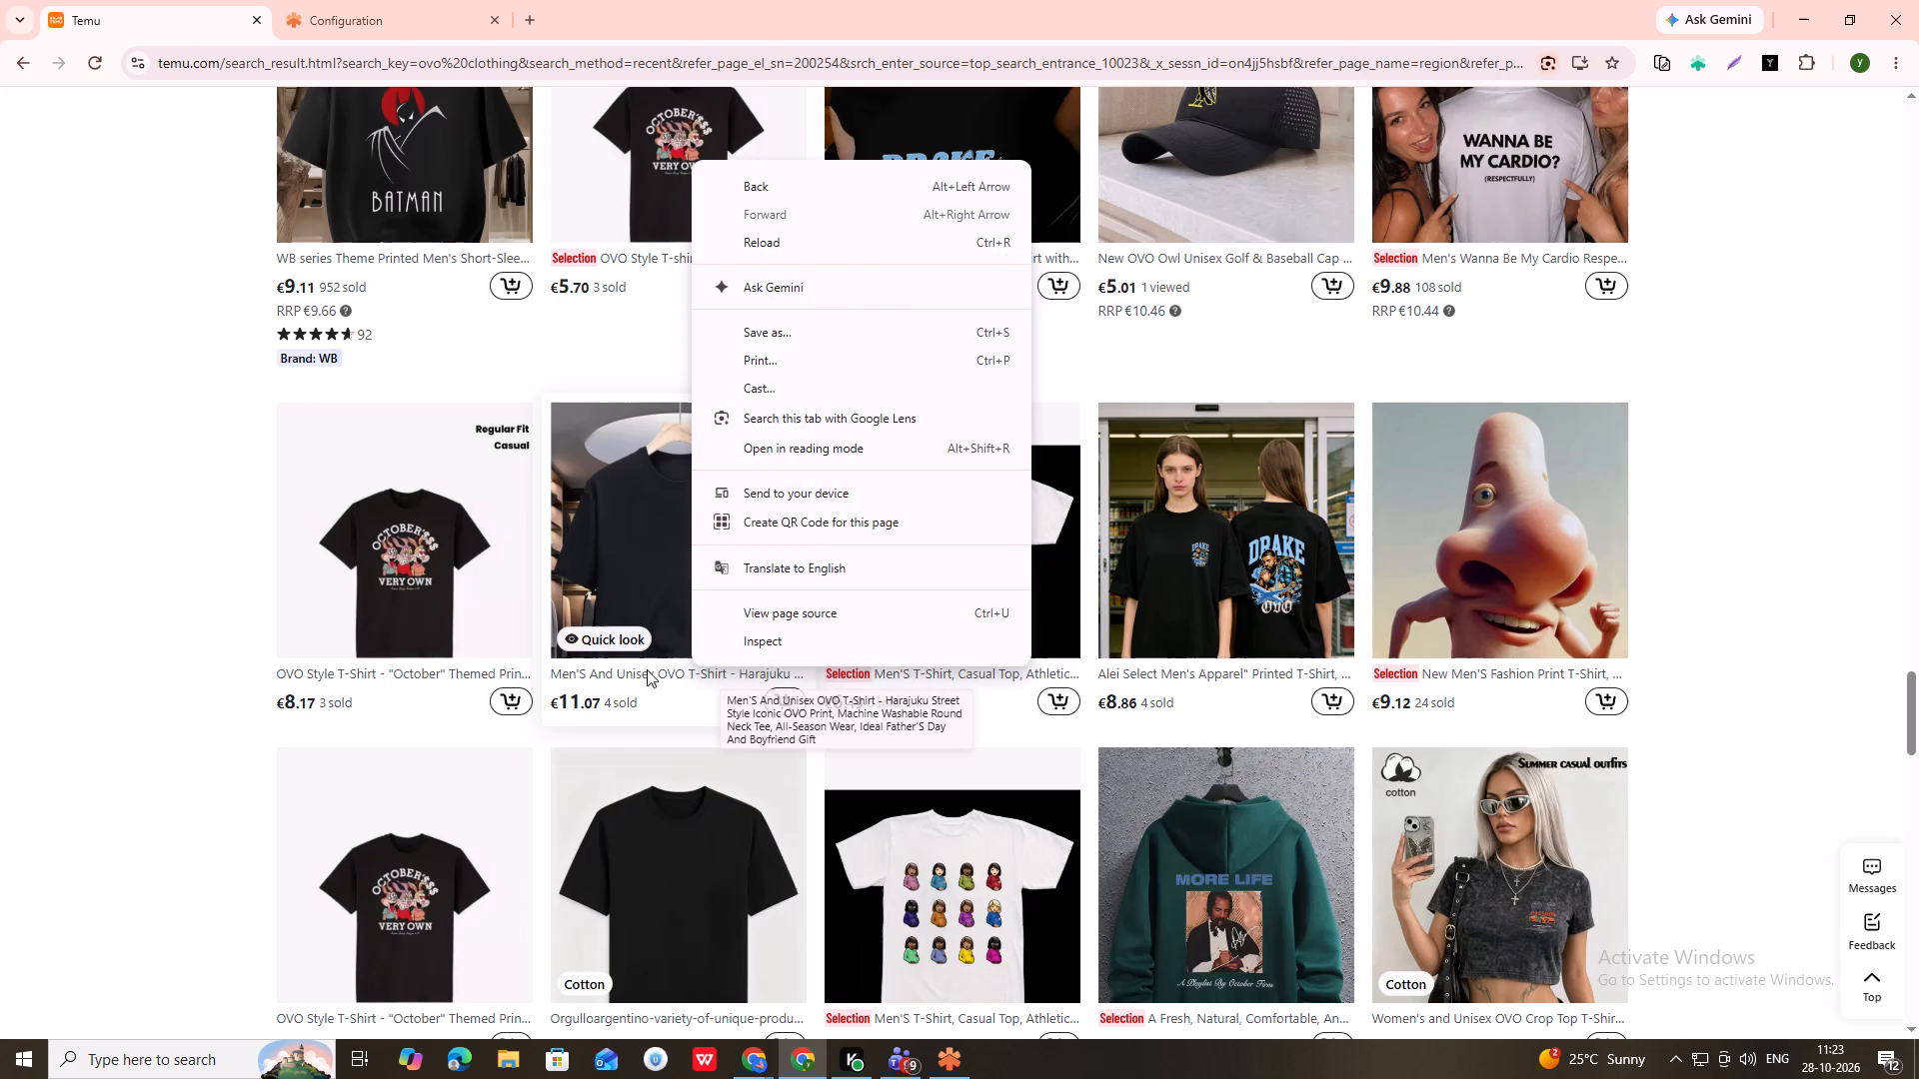
{"action": "right_click", "coordinate": [640, 674]}
{"action": "right_click", "coordinate": [670, 685]}
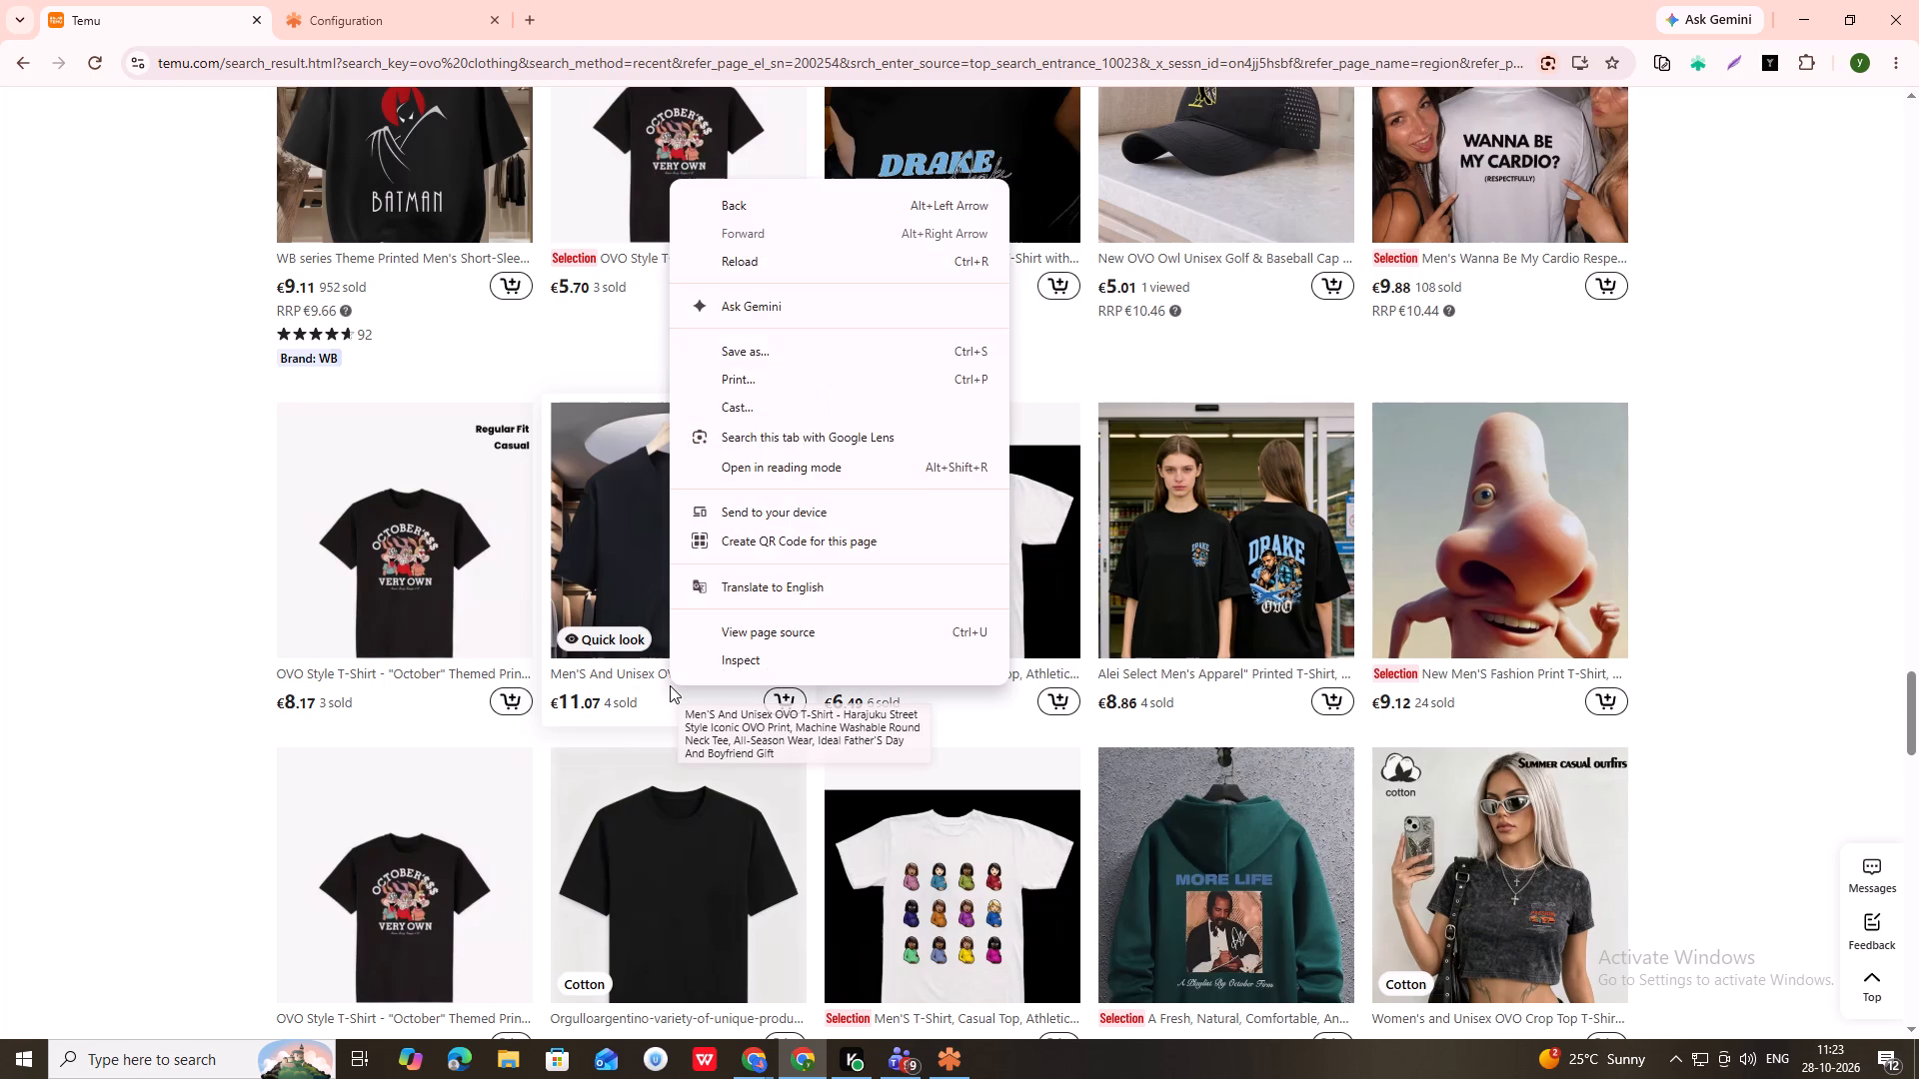
{"action": "right_click", "coordinate": [668, 678]}
{"action": "left_click", "coordinate": [708, 882]}
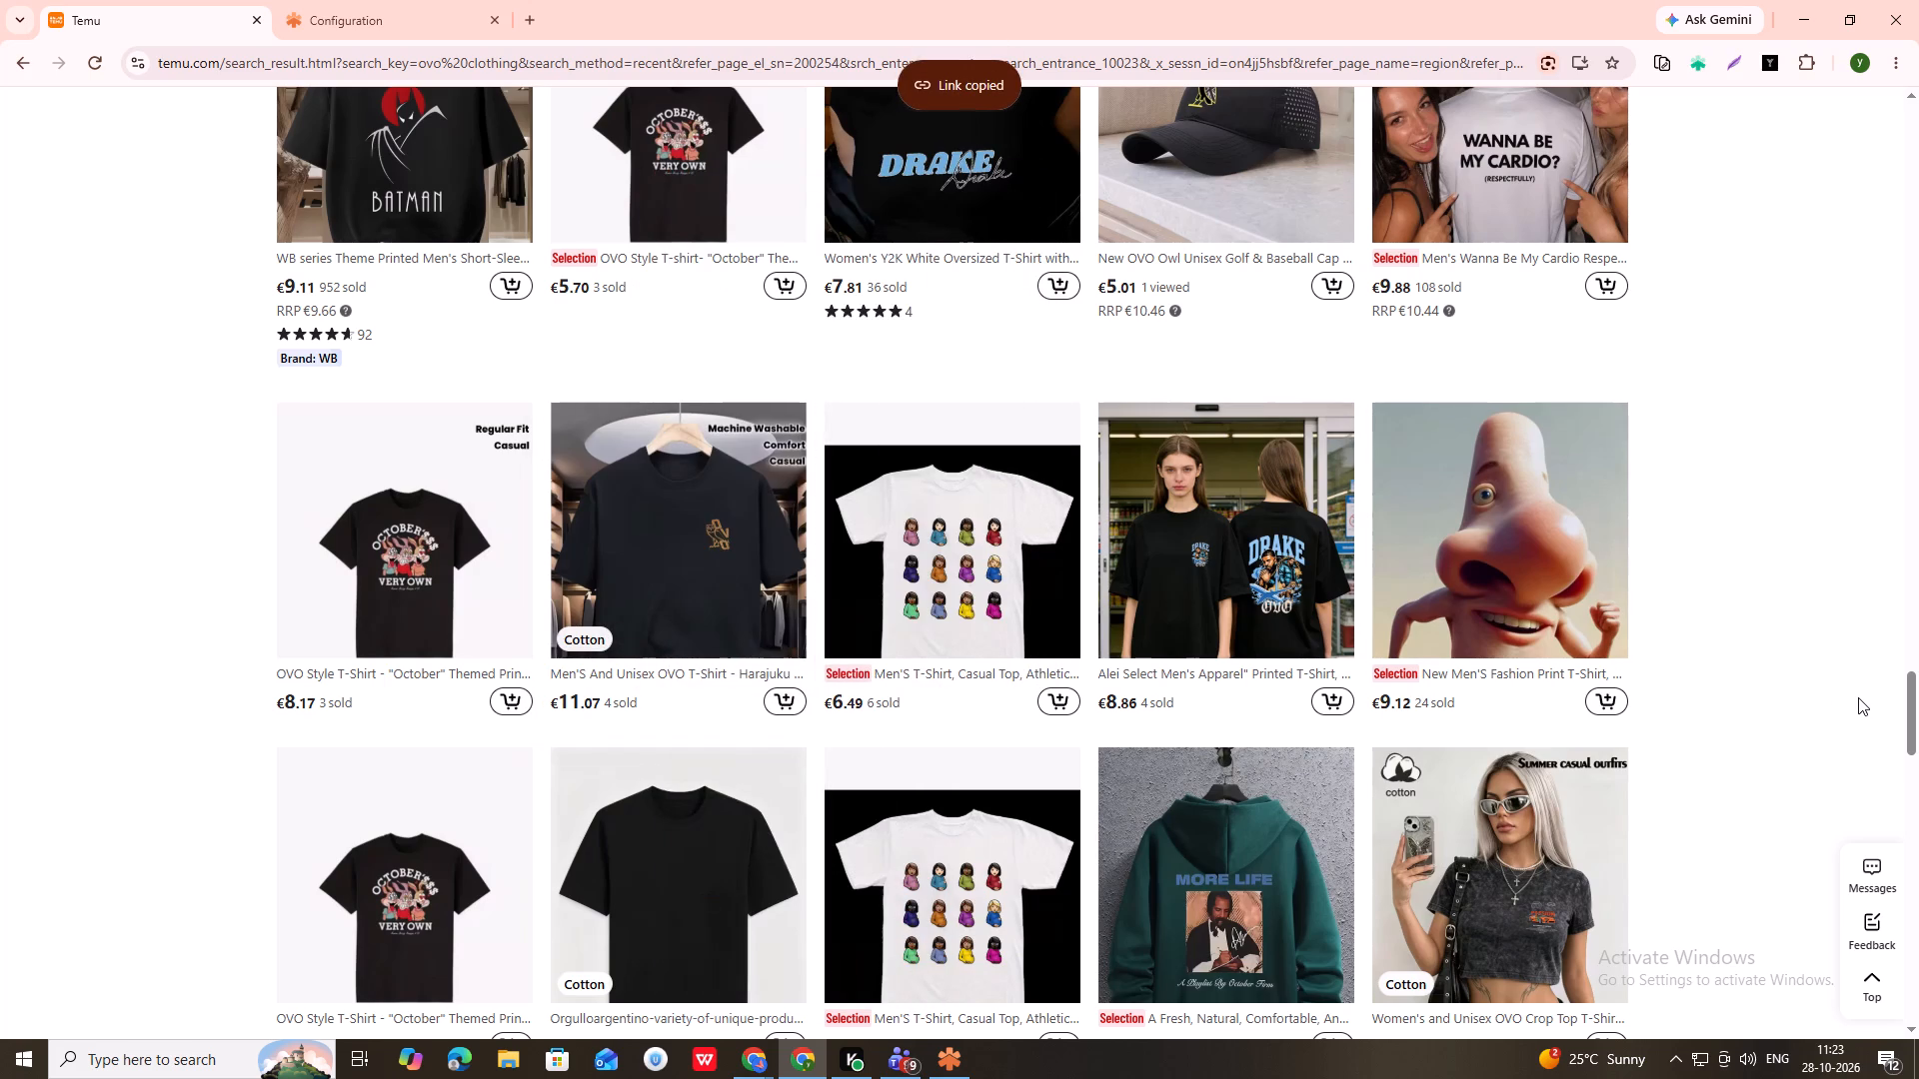
Insert ten blank rows at row 102170 of the sheet, above the brand abuse group.
{"action": "key", "text": "alt+Tab"}
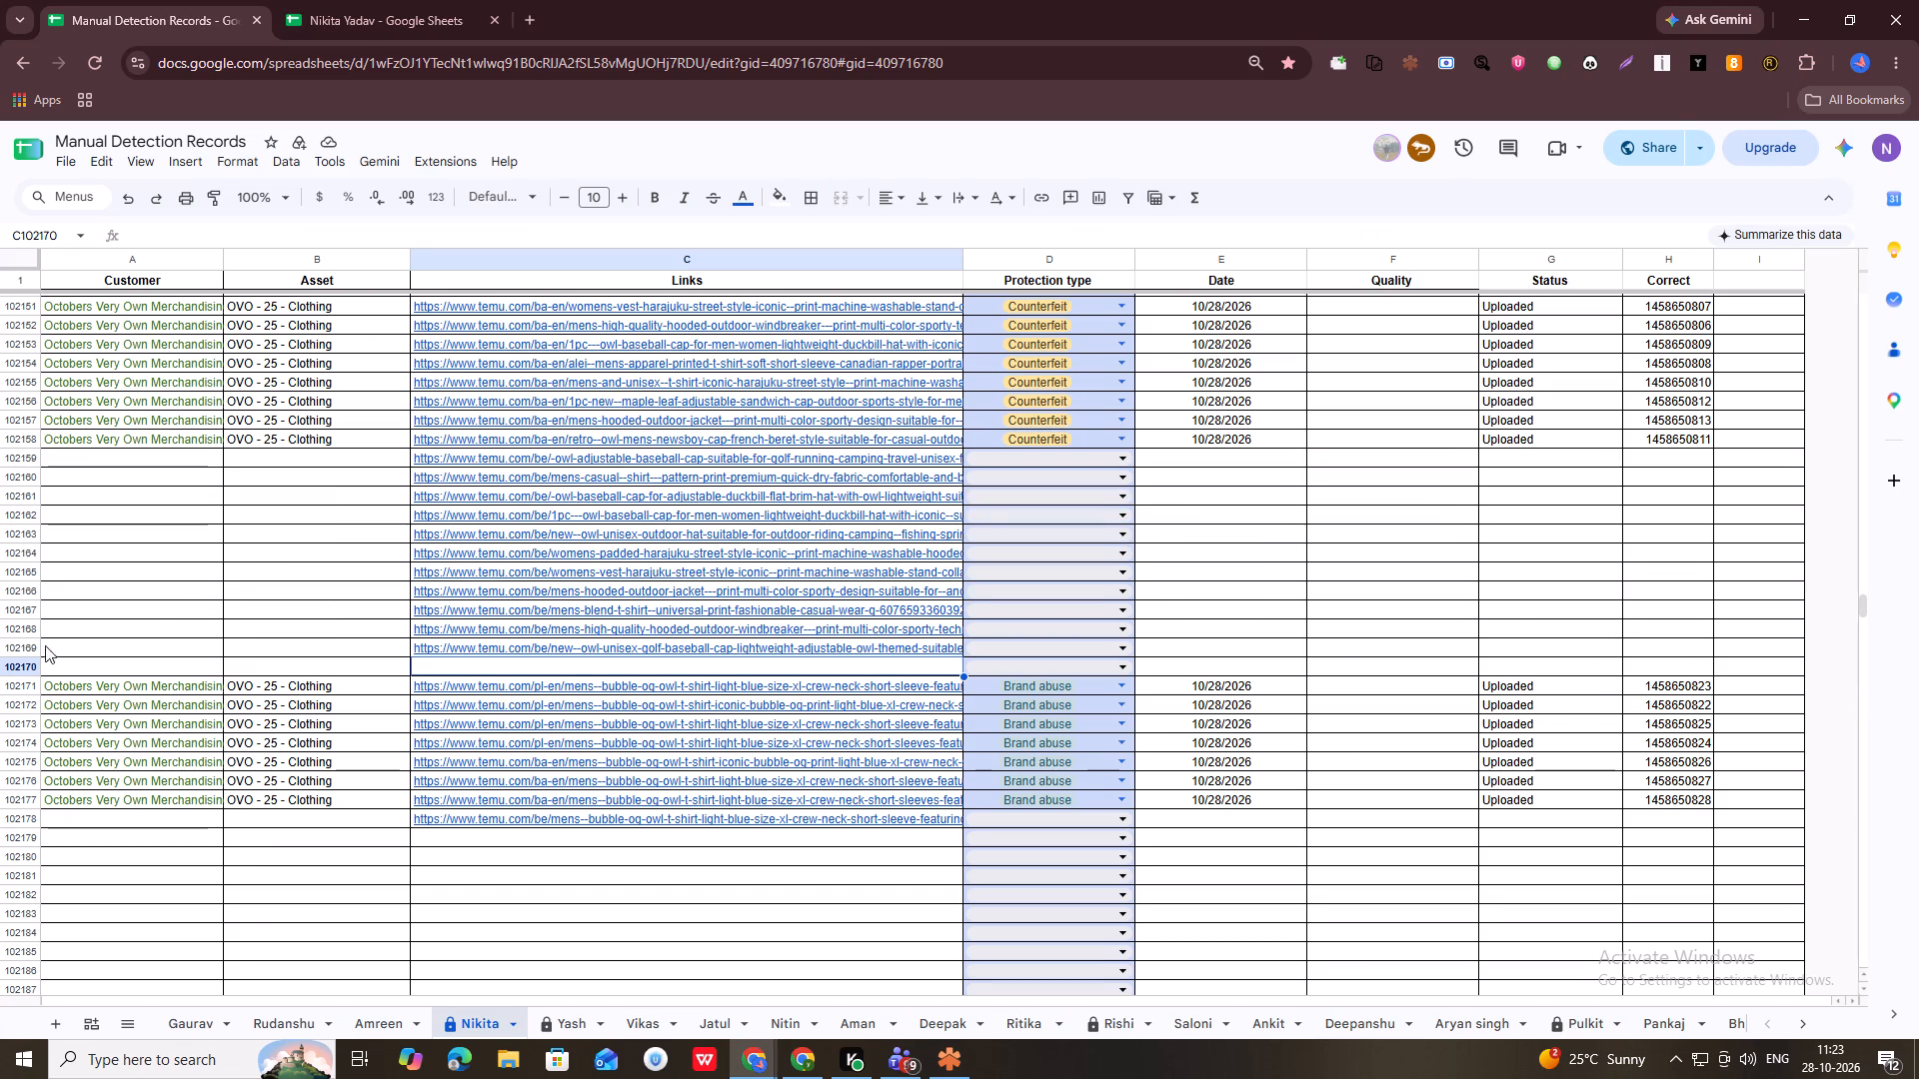
{"action": "left_click", "coordinate": [0, 666]}
{"action": "key", "text": "ctrl+alt+equal"}
{"action": "key", "text": "ctrl+alt+equal"}
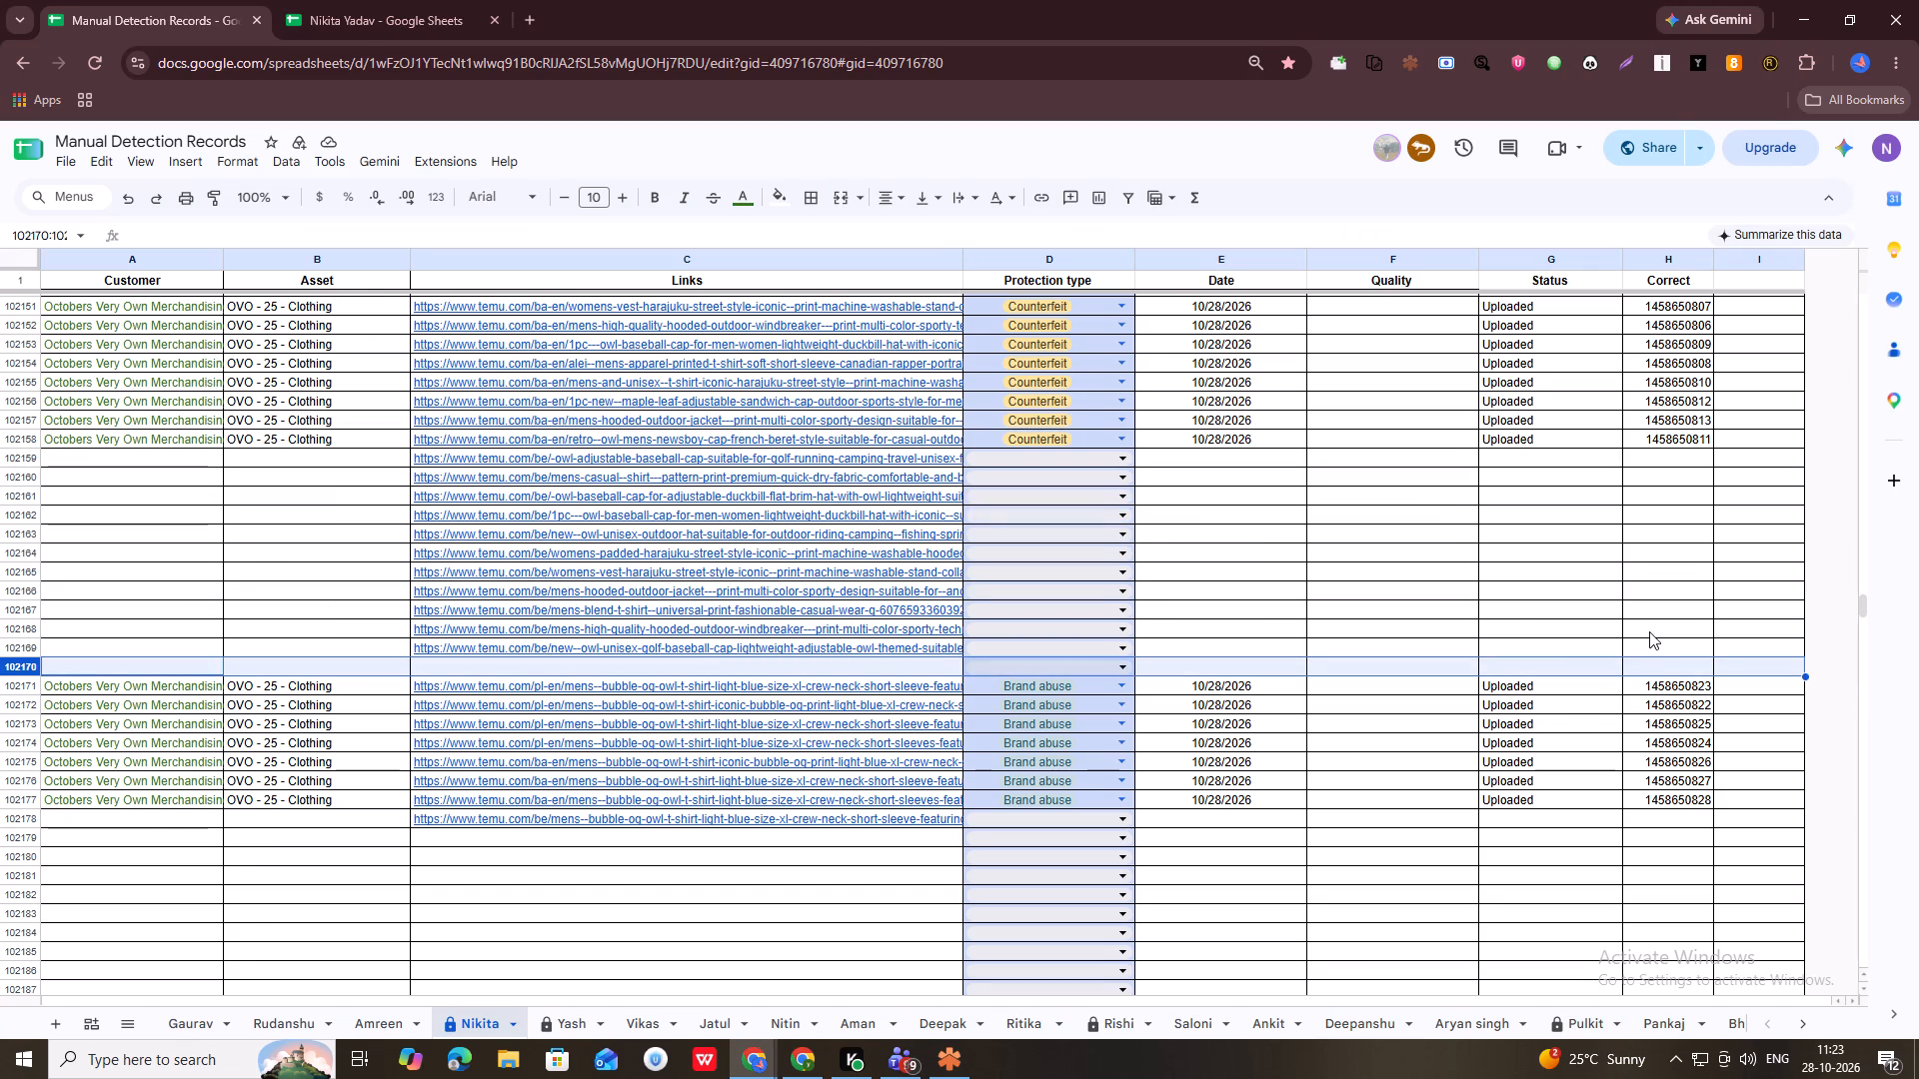
{"action": "key", "text": "ctrl+alt+equal"}
{"action": "key", "text": "ctrl+alt+equal"}
{"action": "key", "text": "ctrl+alt+equal"}
{"action": "key", "text": "ctrl+alt+equal"}
{"action": "key", "text": "ctrl+alt+equal"}
{"action": "key", "text": "ctrl+alt+equal"}
{"action": "key", "text": "ctrl+alt+equal"}
{"action": "key", "text": "ctrl+alt+equal"}
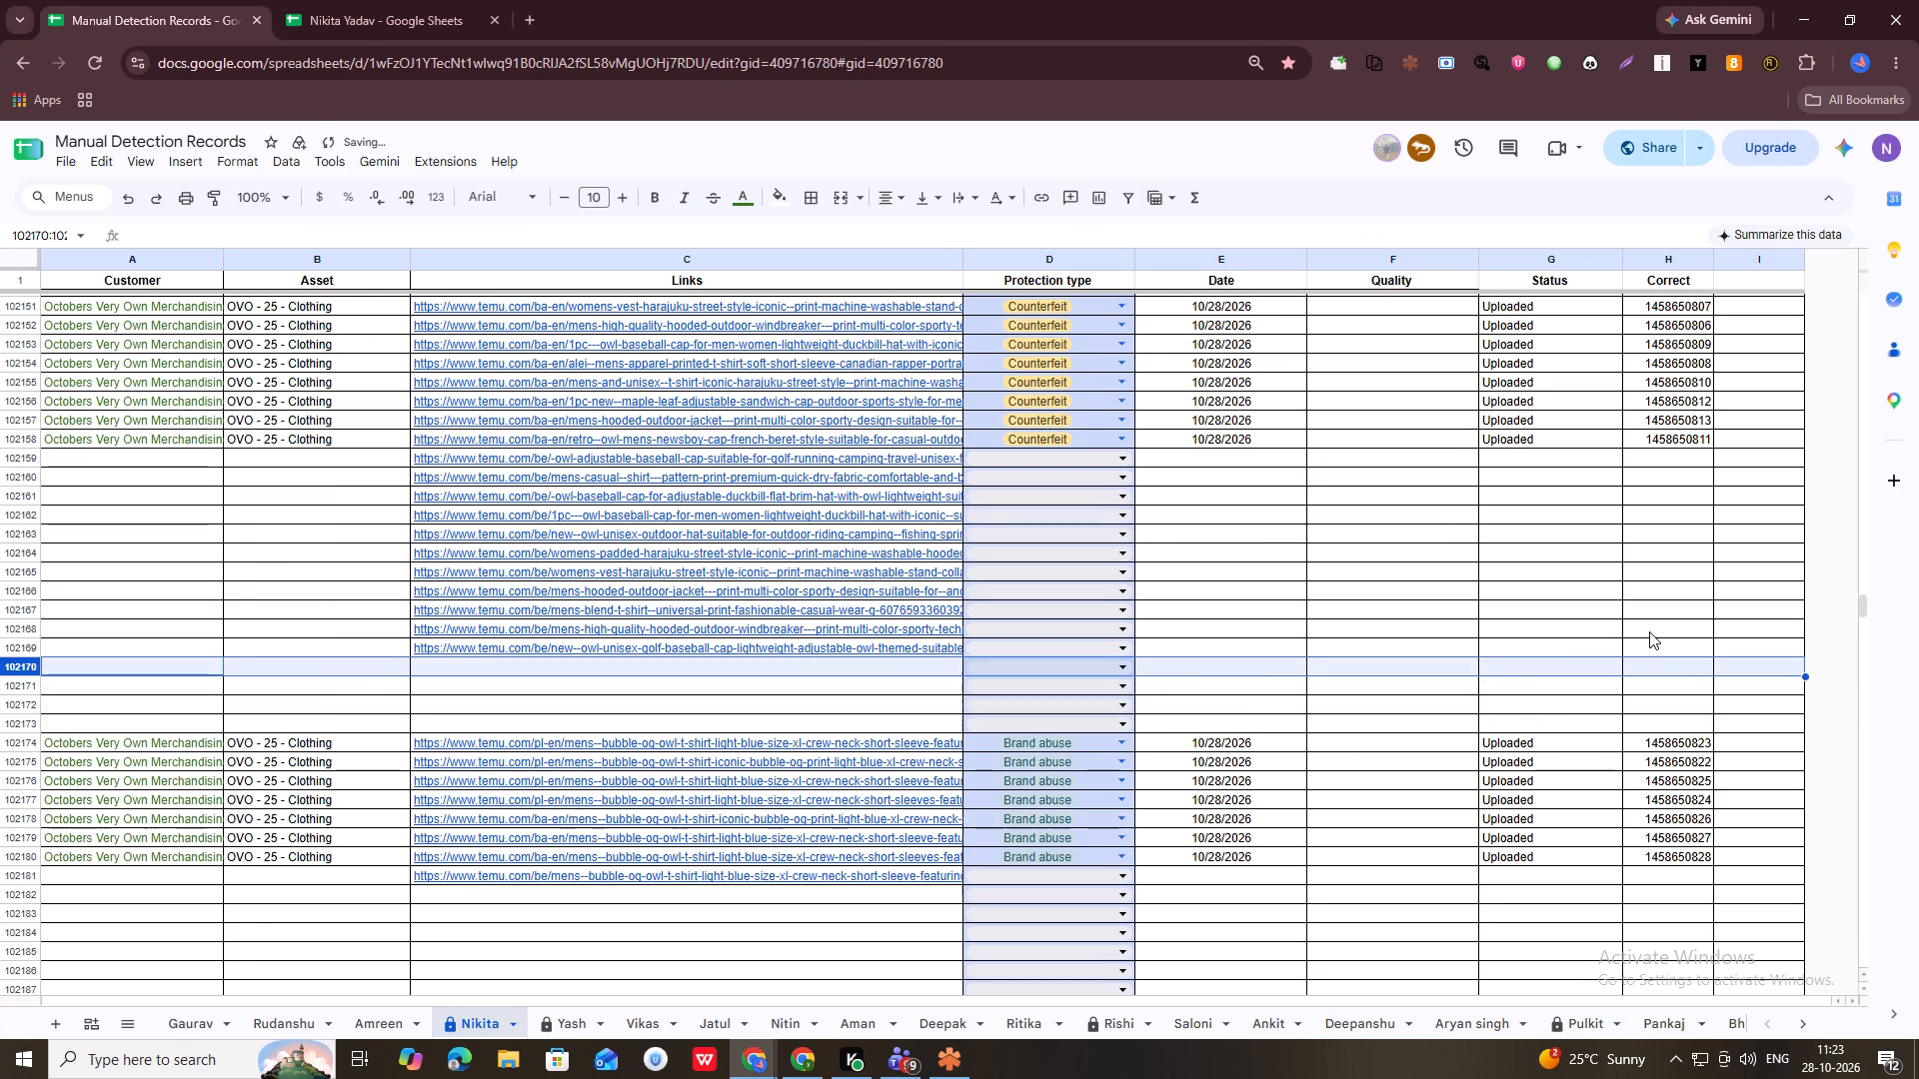
Paste the copied OVO T-shirt link into C102170.
{"action": "key", "text": "Right"}
{"action": "key", "text": "Right"}
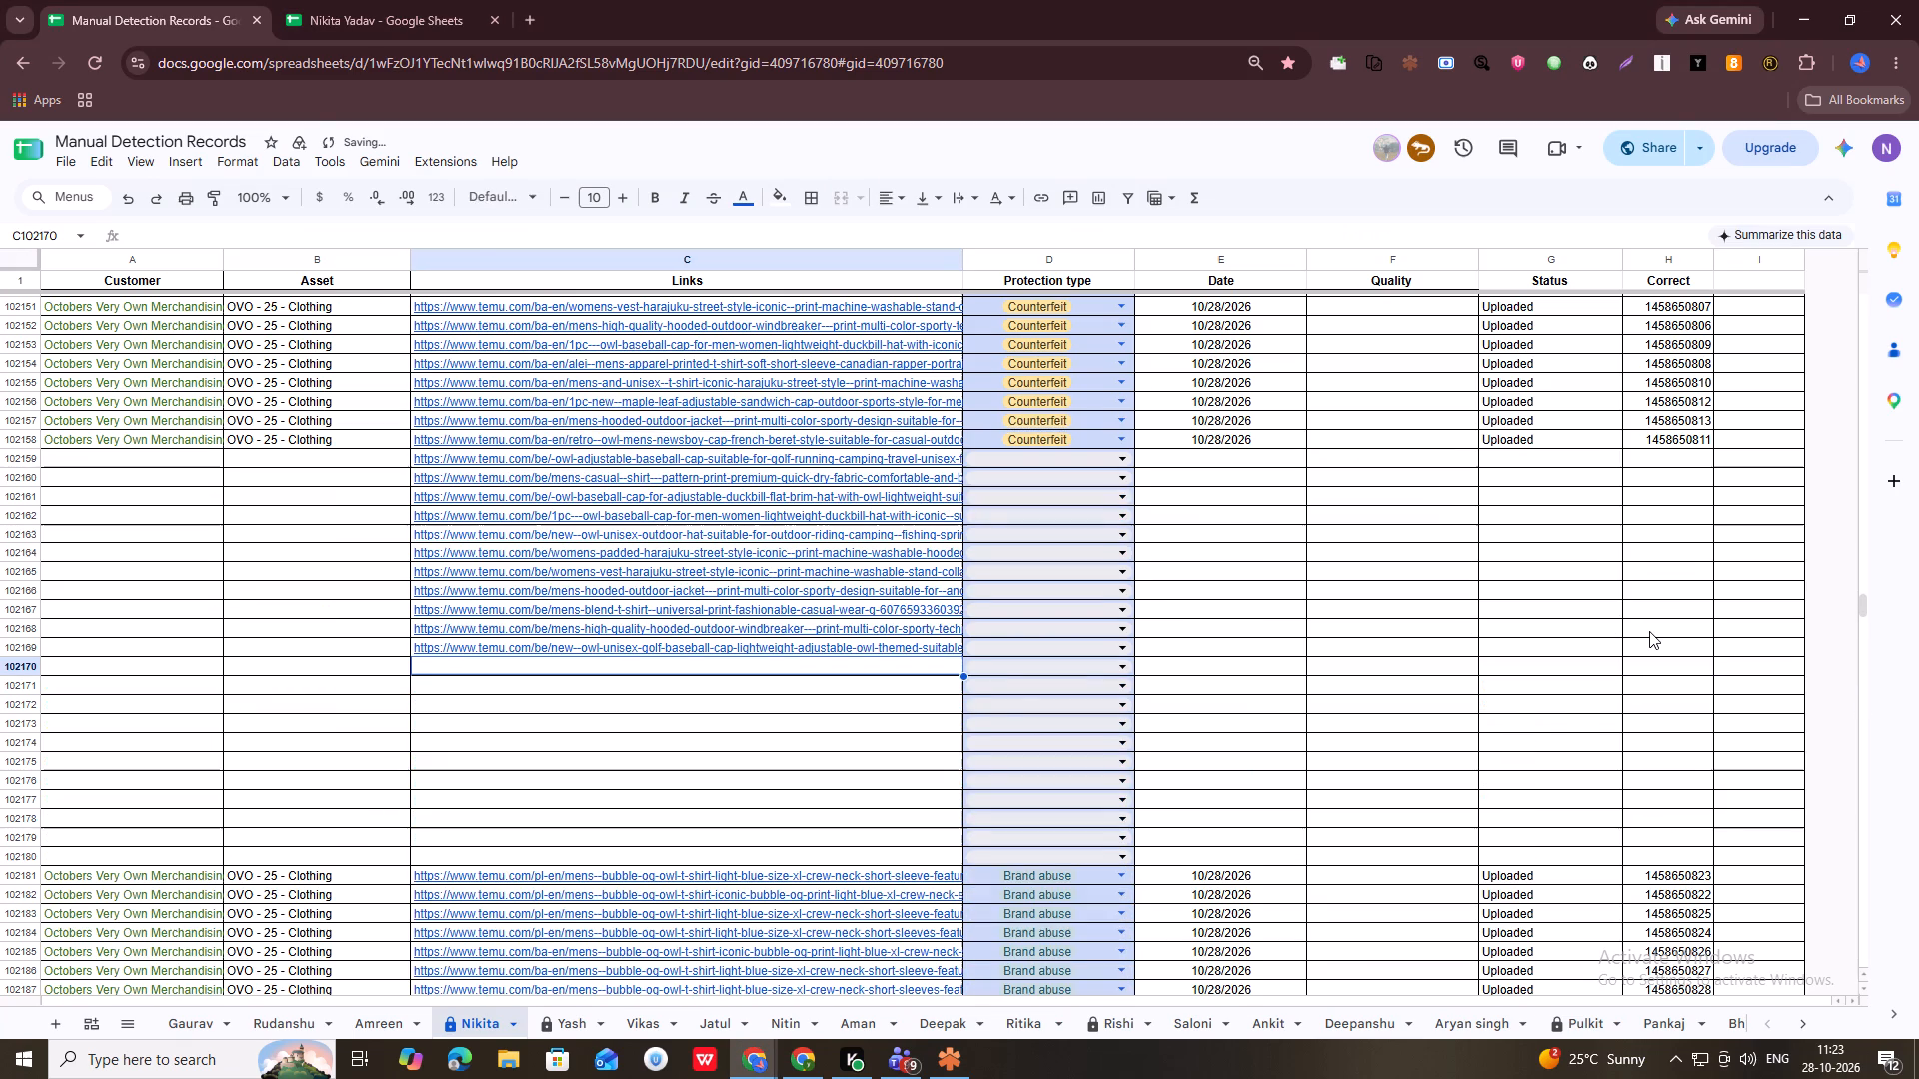
{"action": "key", "text": "ctrl+v"}
{"action": "key", "text": "Down"}
Copy the link of Temu's Alei Select Men's Apparel printed T-Shirt with Drake OVO design and paste it into C102171 of the sheet.
{"action": "key", "text": "alt+Tab"}
{"action": "key", "text": "Right"}
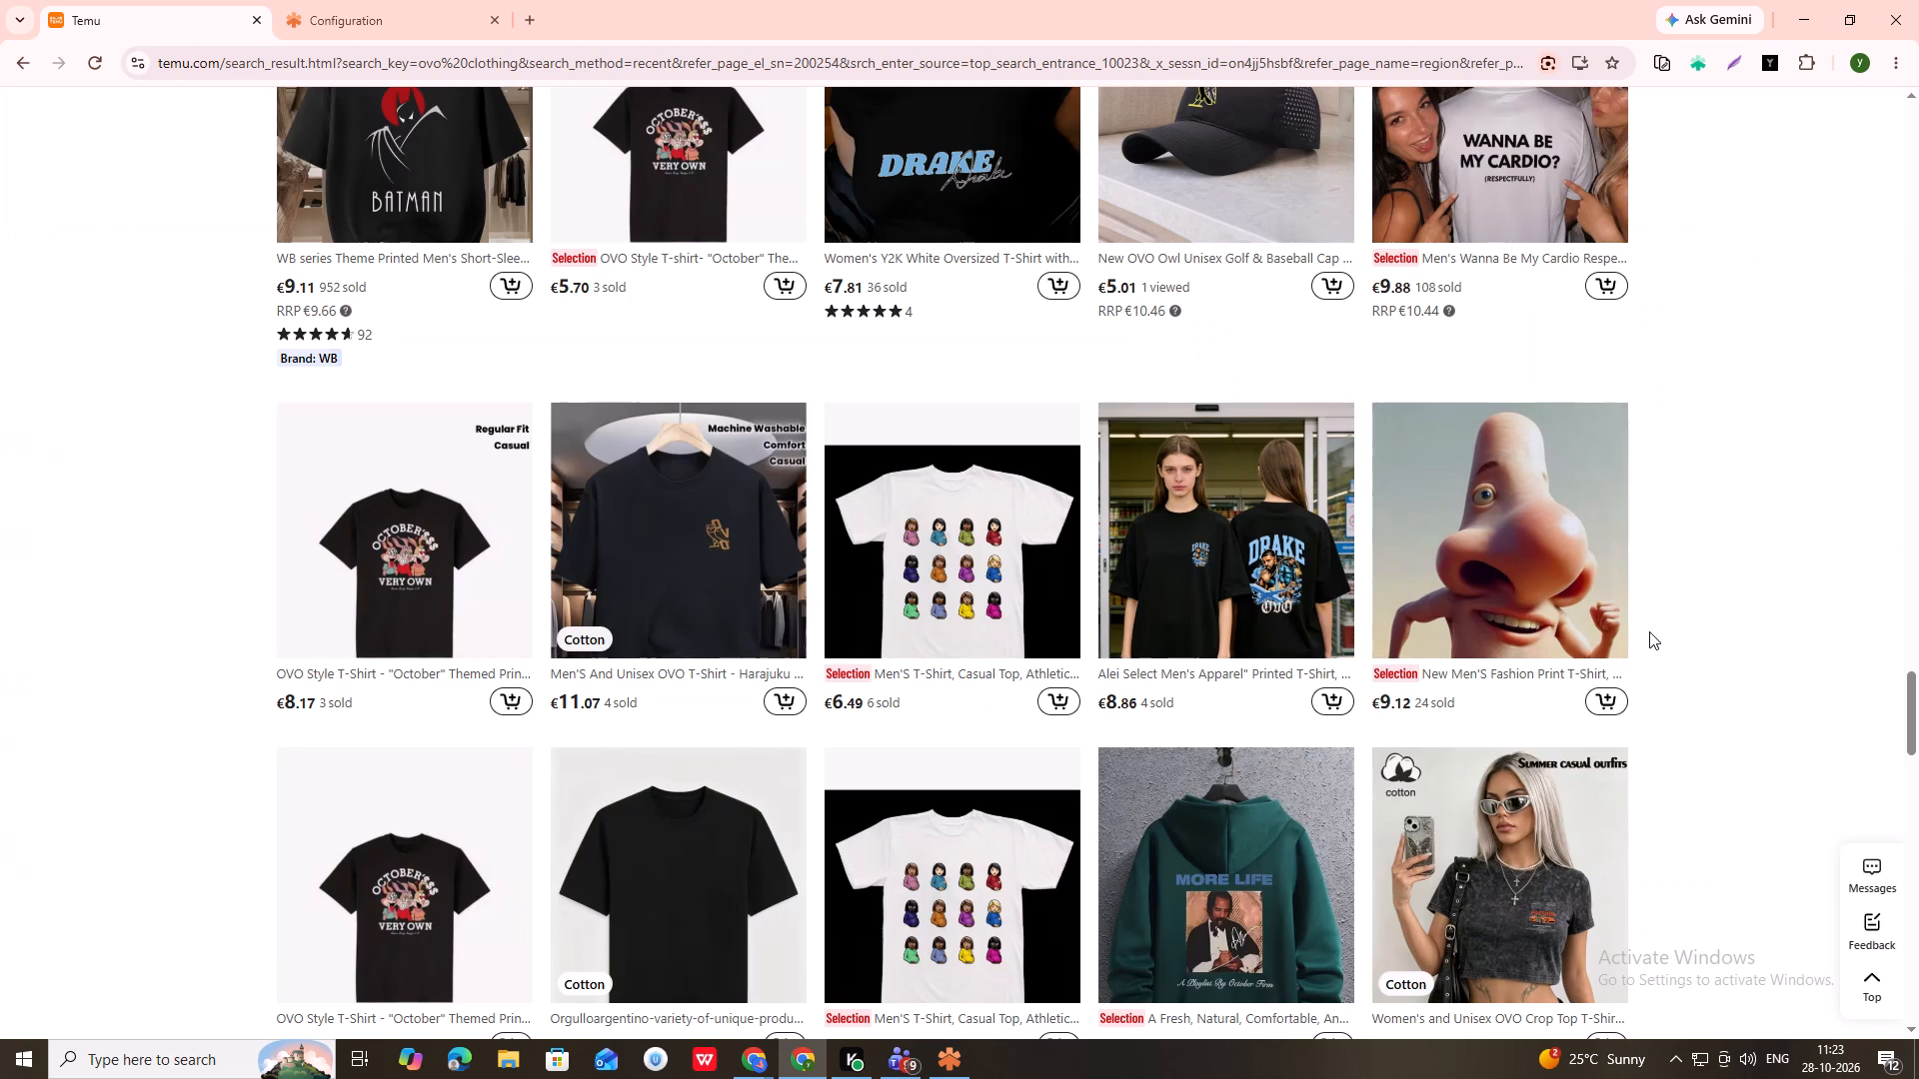
{"action": "right_click", "coordinate": [1256, 674]}
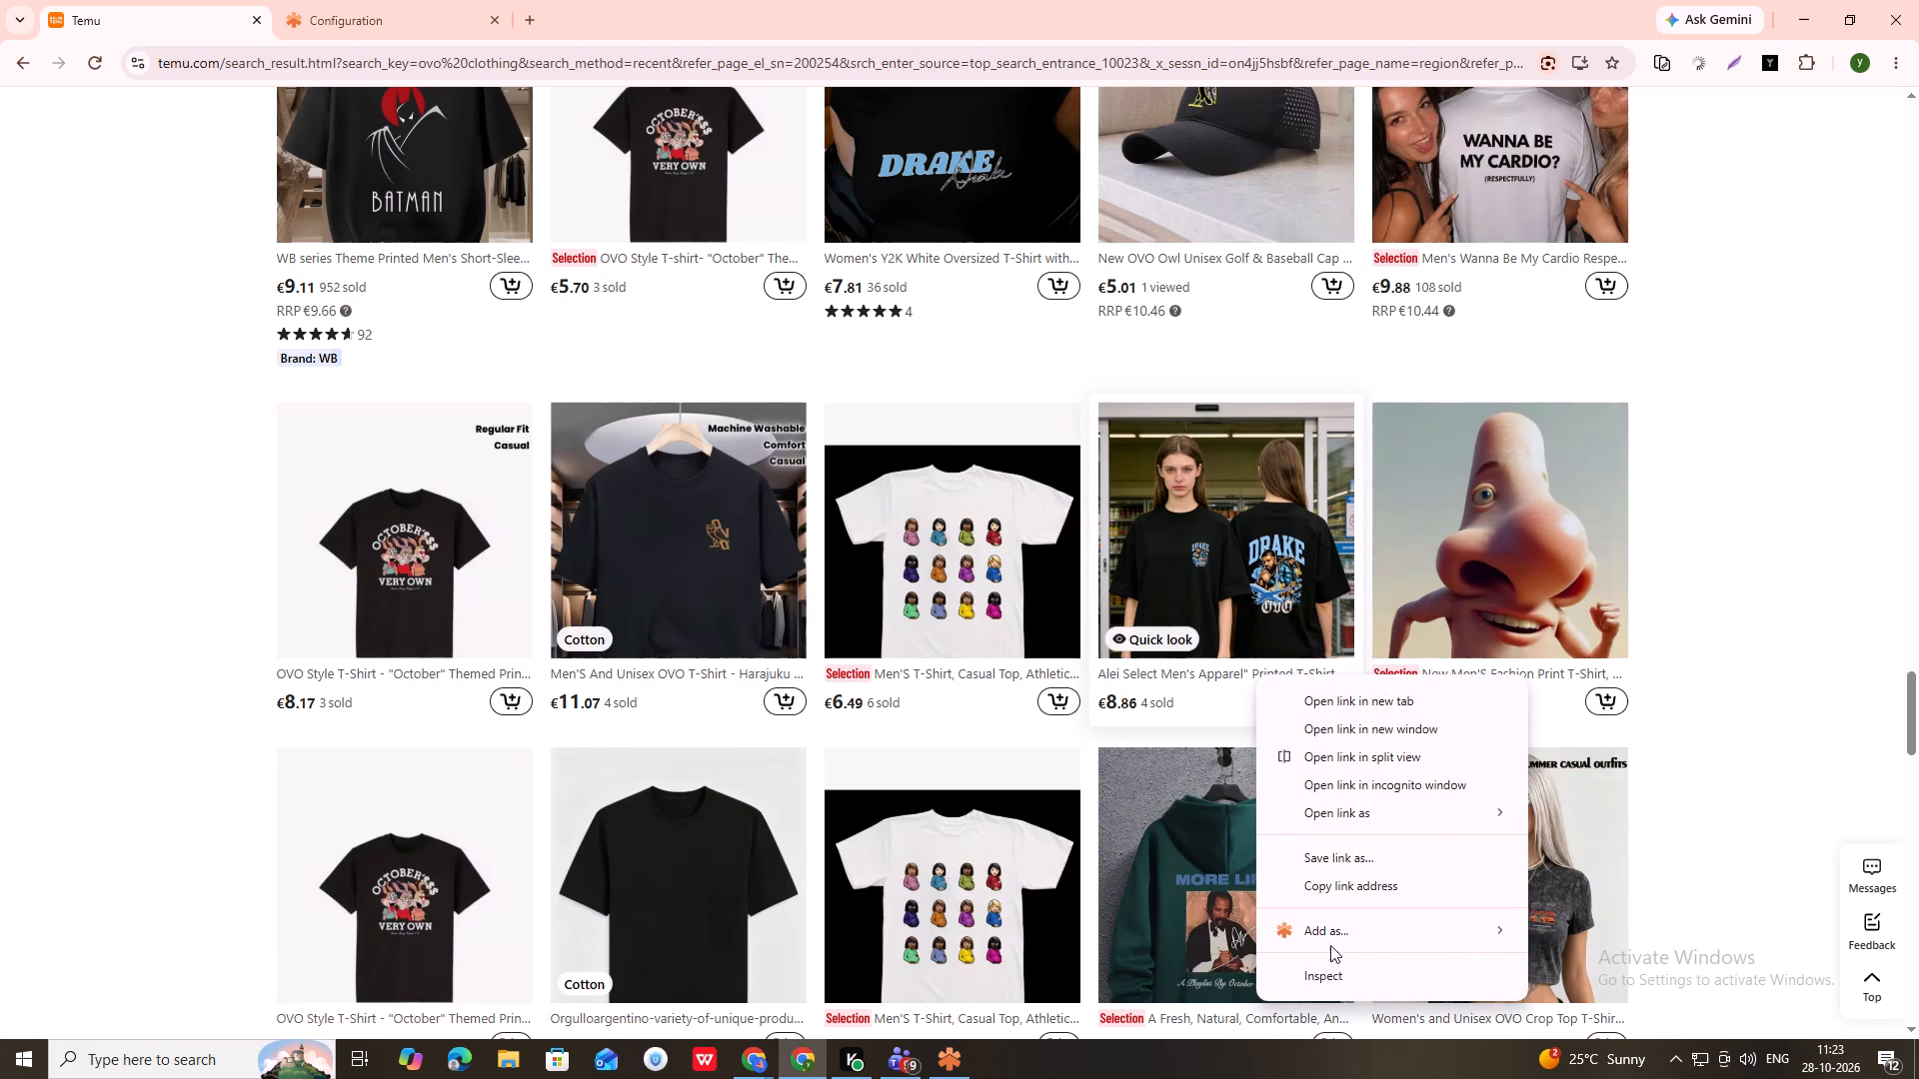
{"action": "left_click", "coordinate": [1366, 888]}
{"action": "key", "text": "alt+Tab"}
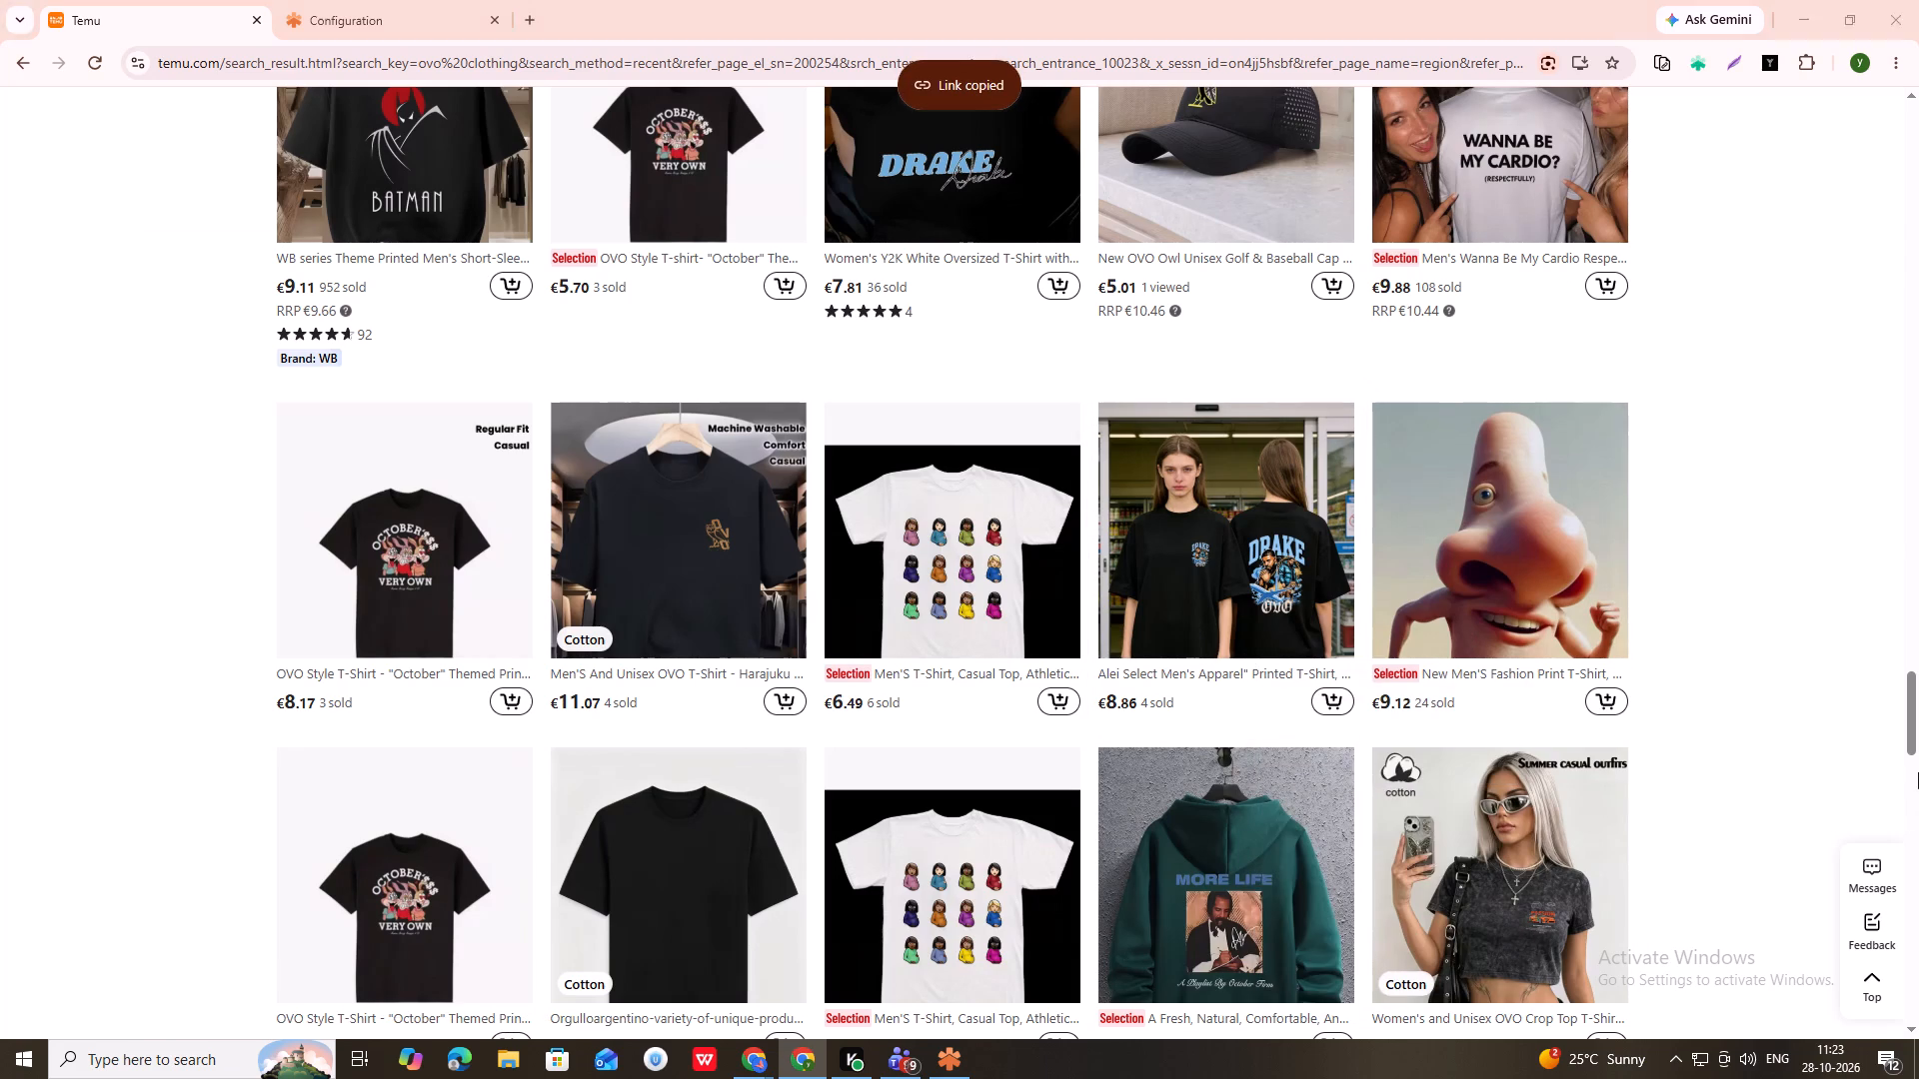
{"action": "key", "text": "ctrl+v"}
{"action": "key", "text": "Down"}
Find Temu's €16.68 Men'S Hooded Outdoor Jacket with "Ovo British Owl" print and paste its link into C102172 of the sheet.
{"action": "key", "text": "alt+Tab"}
{"action": "key", "text": "Down"}
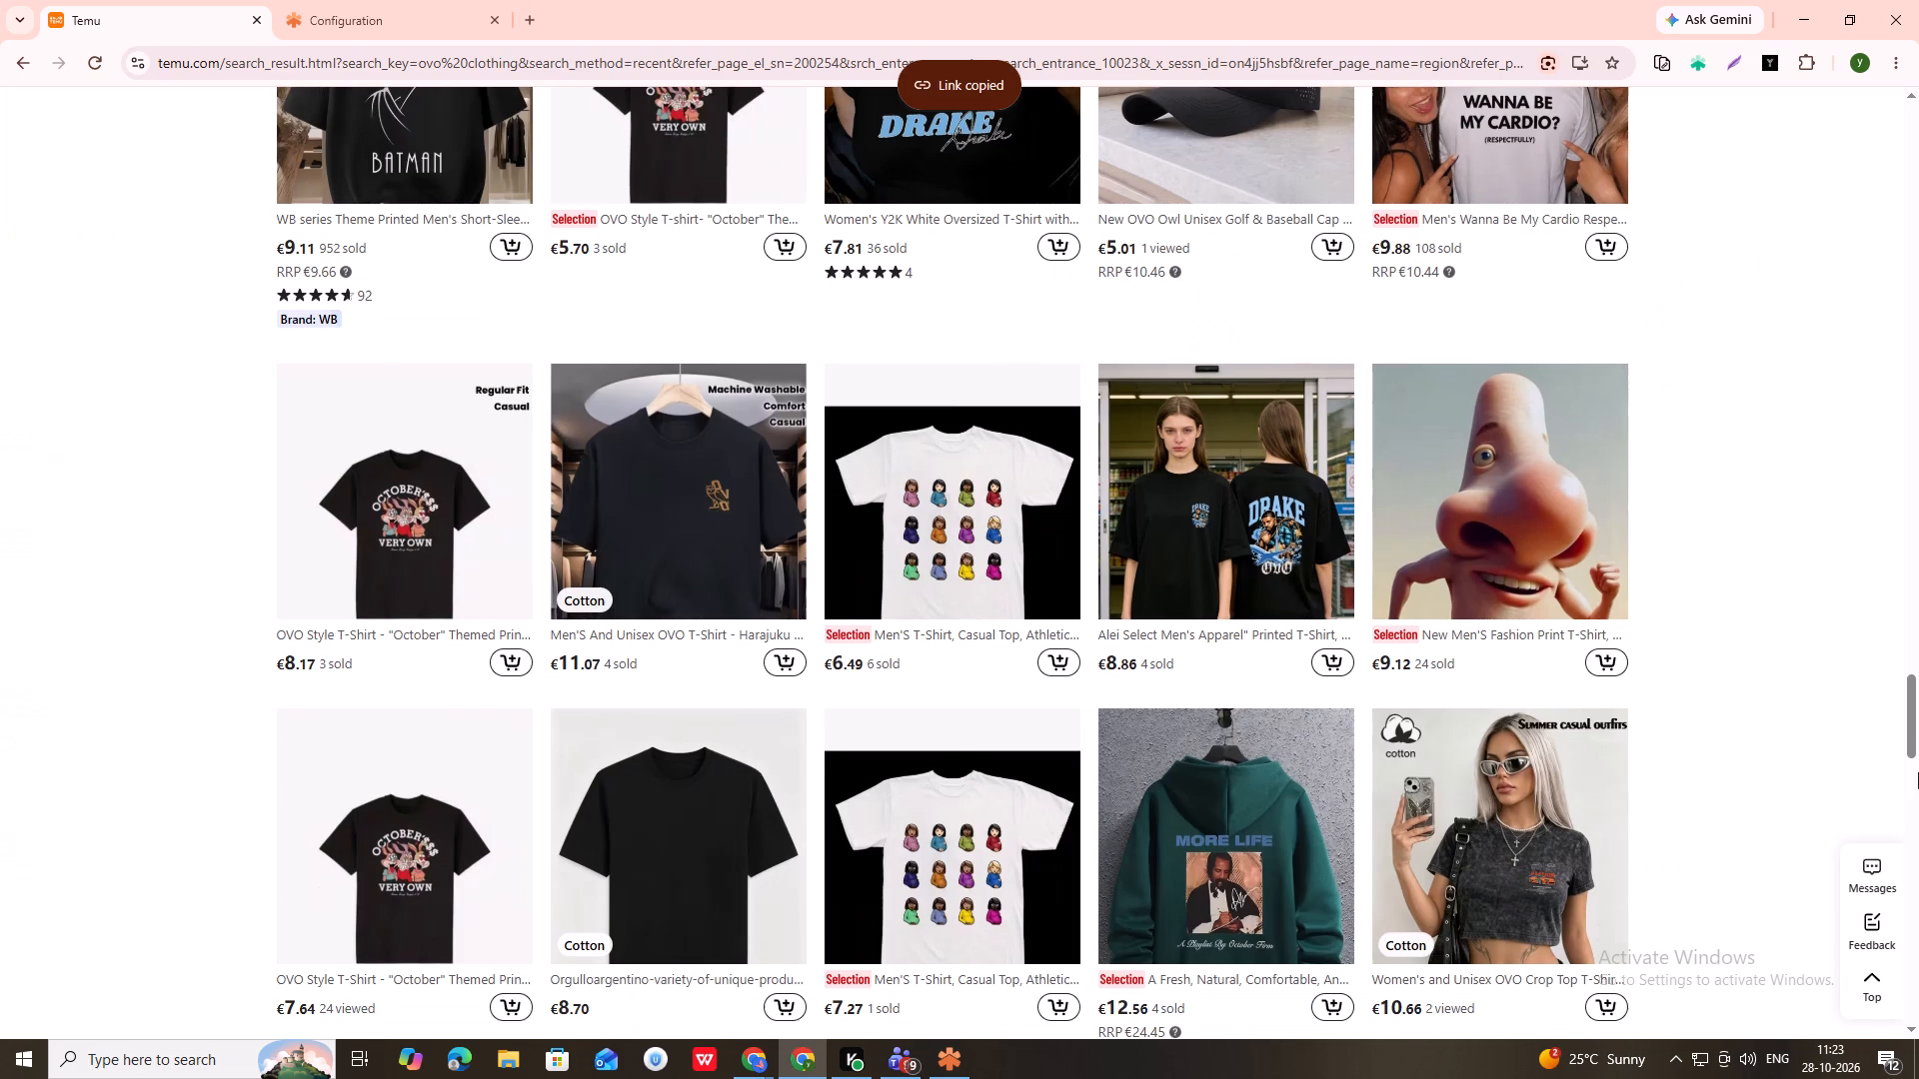
{"action": "scroll", "coordinate": [1544, 663], "scroll_direction": "down", "scroll_amount": 3}
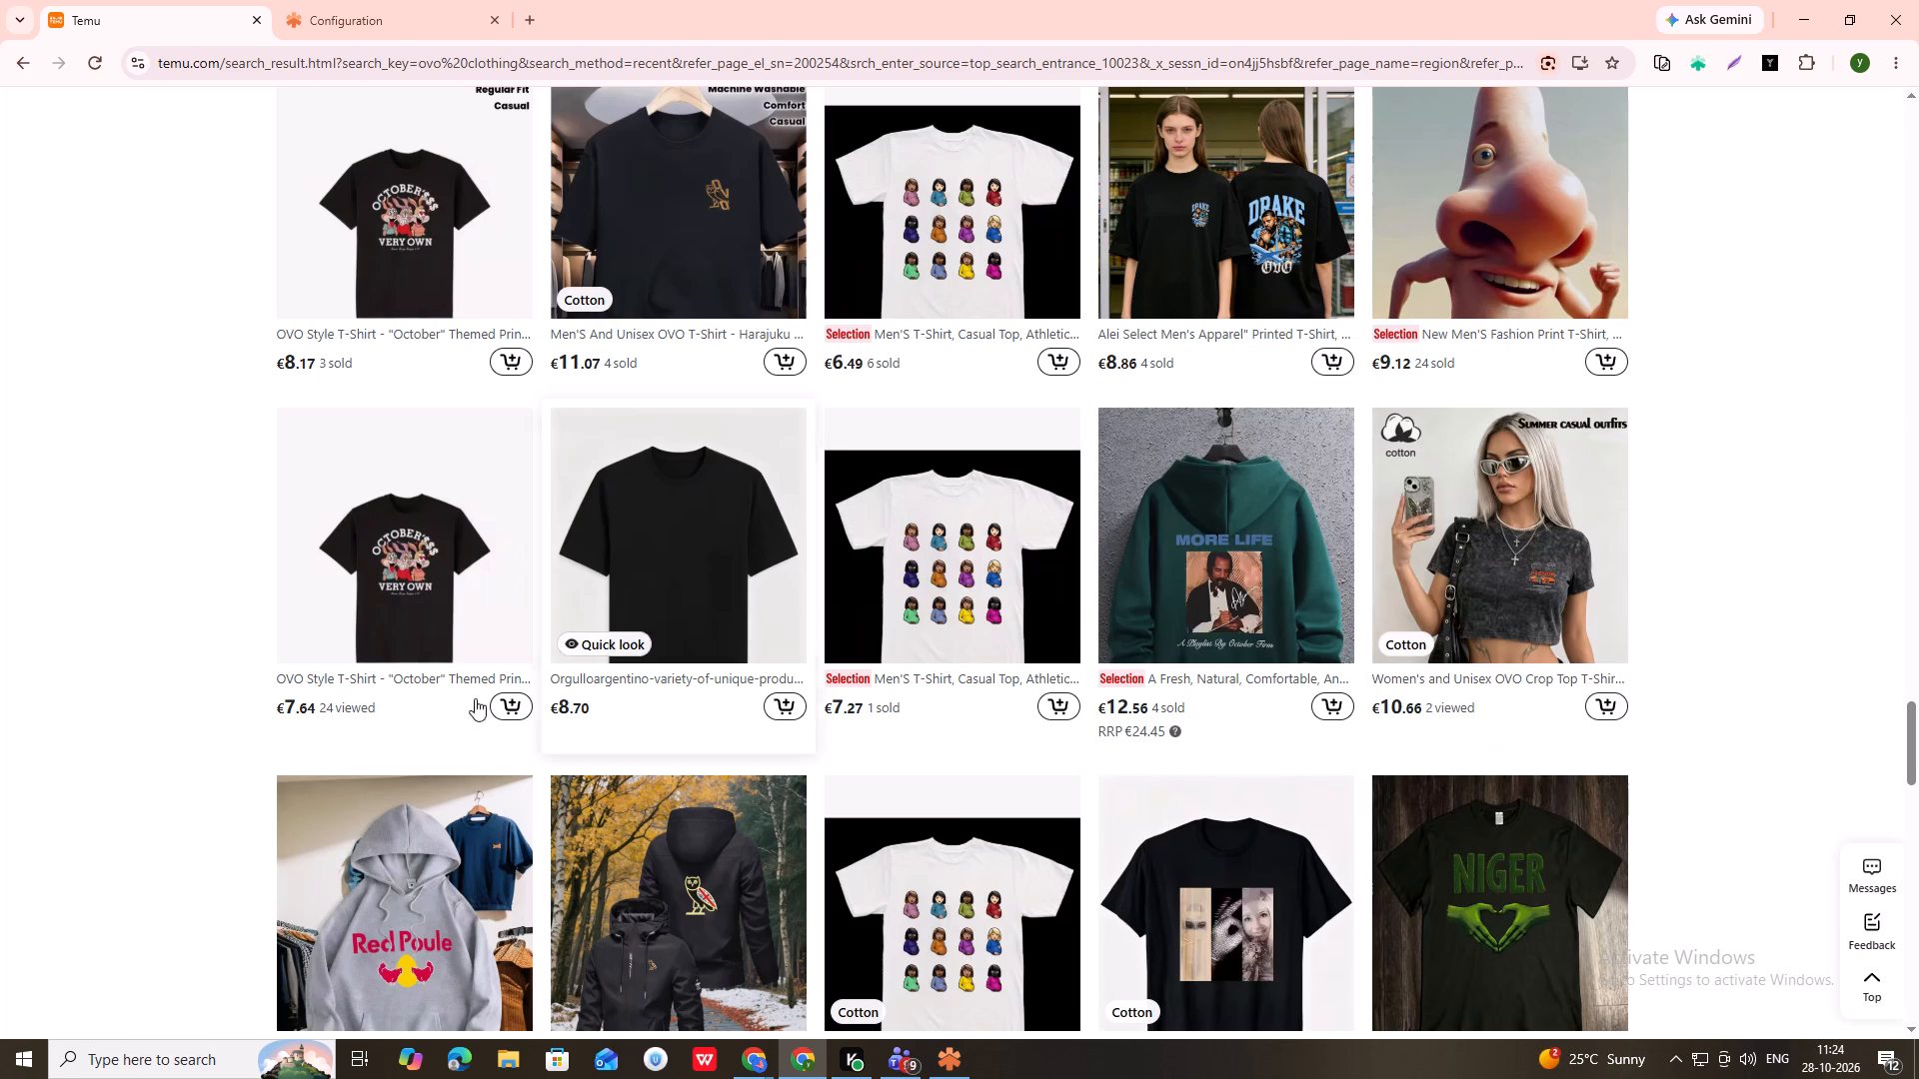
{"action": "scroll", "coordinate": [1689, 718], "scroll_direction": "down", "scroll_amount": 4}
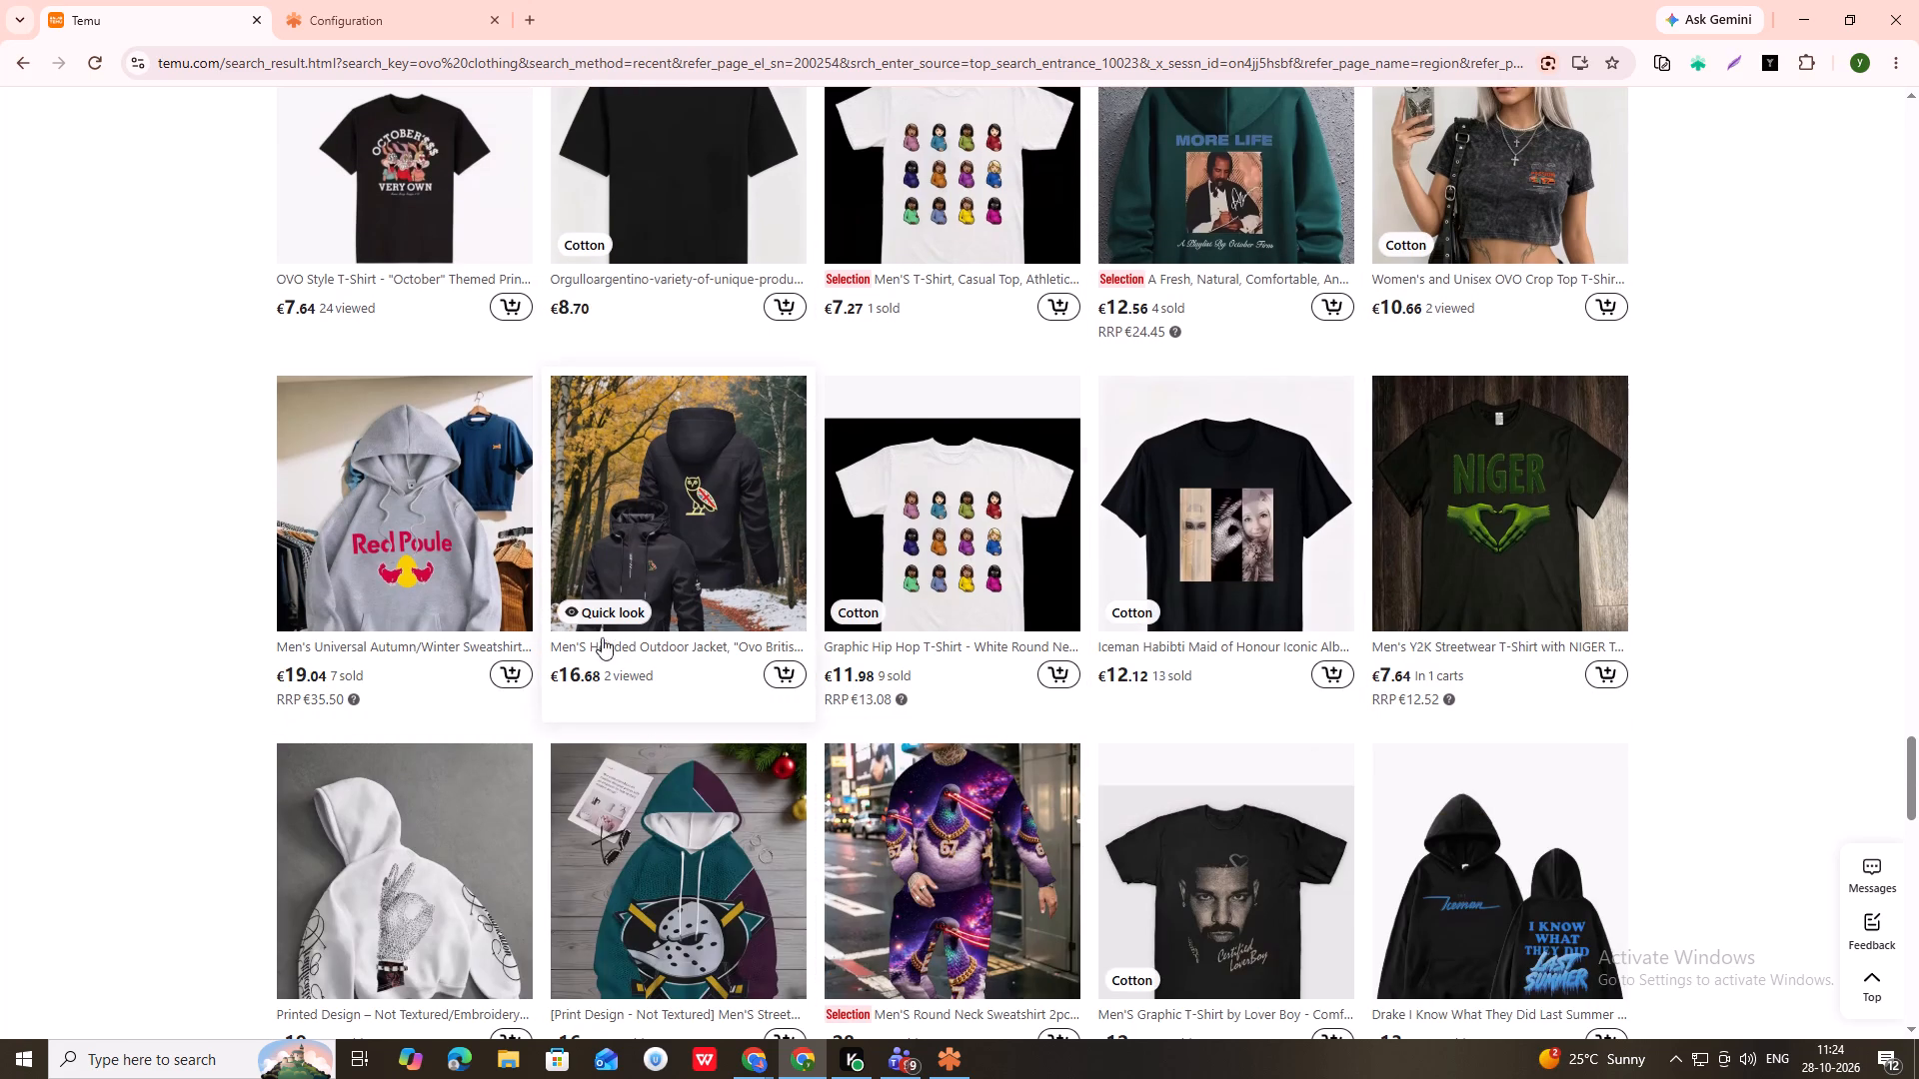
{"action": "right_click", "coordinate": [707, 642]}
{"action": "left_click", "coordinate": [788, 847]}
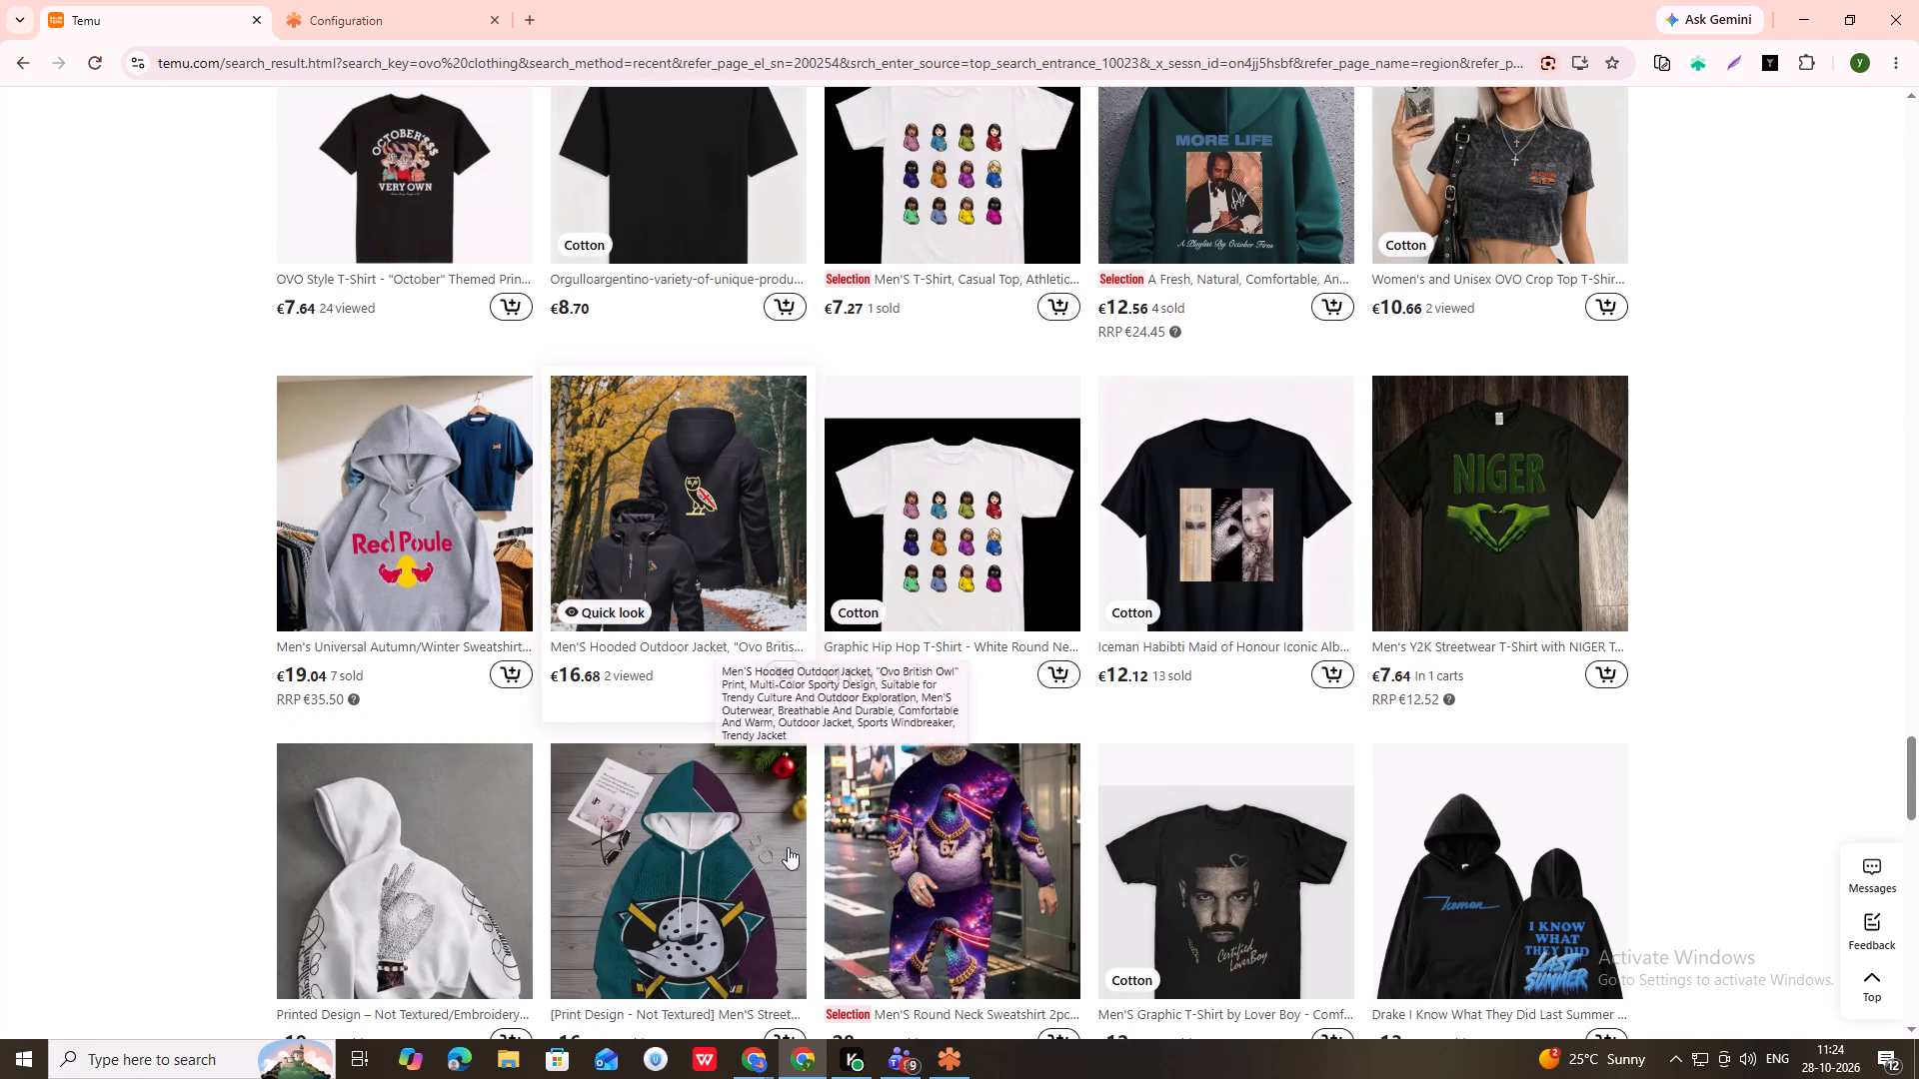
{"action": "key", "text": "alt+Tab"}
{"action": "key", "text": "ctrl+v"}
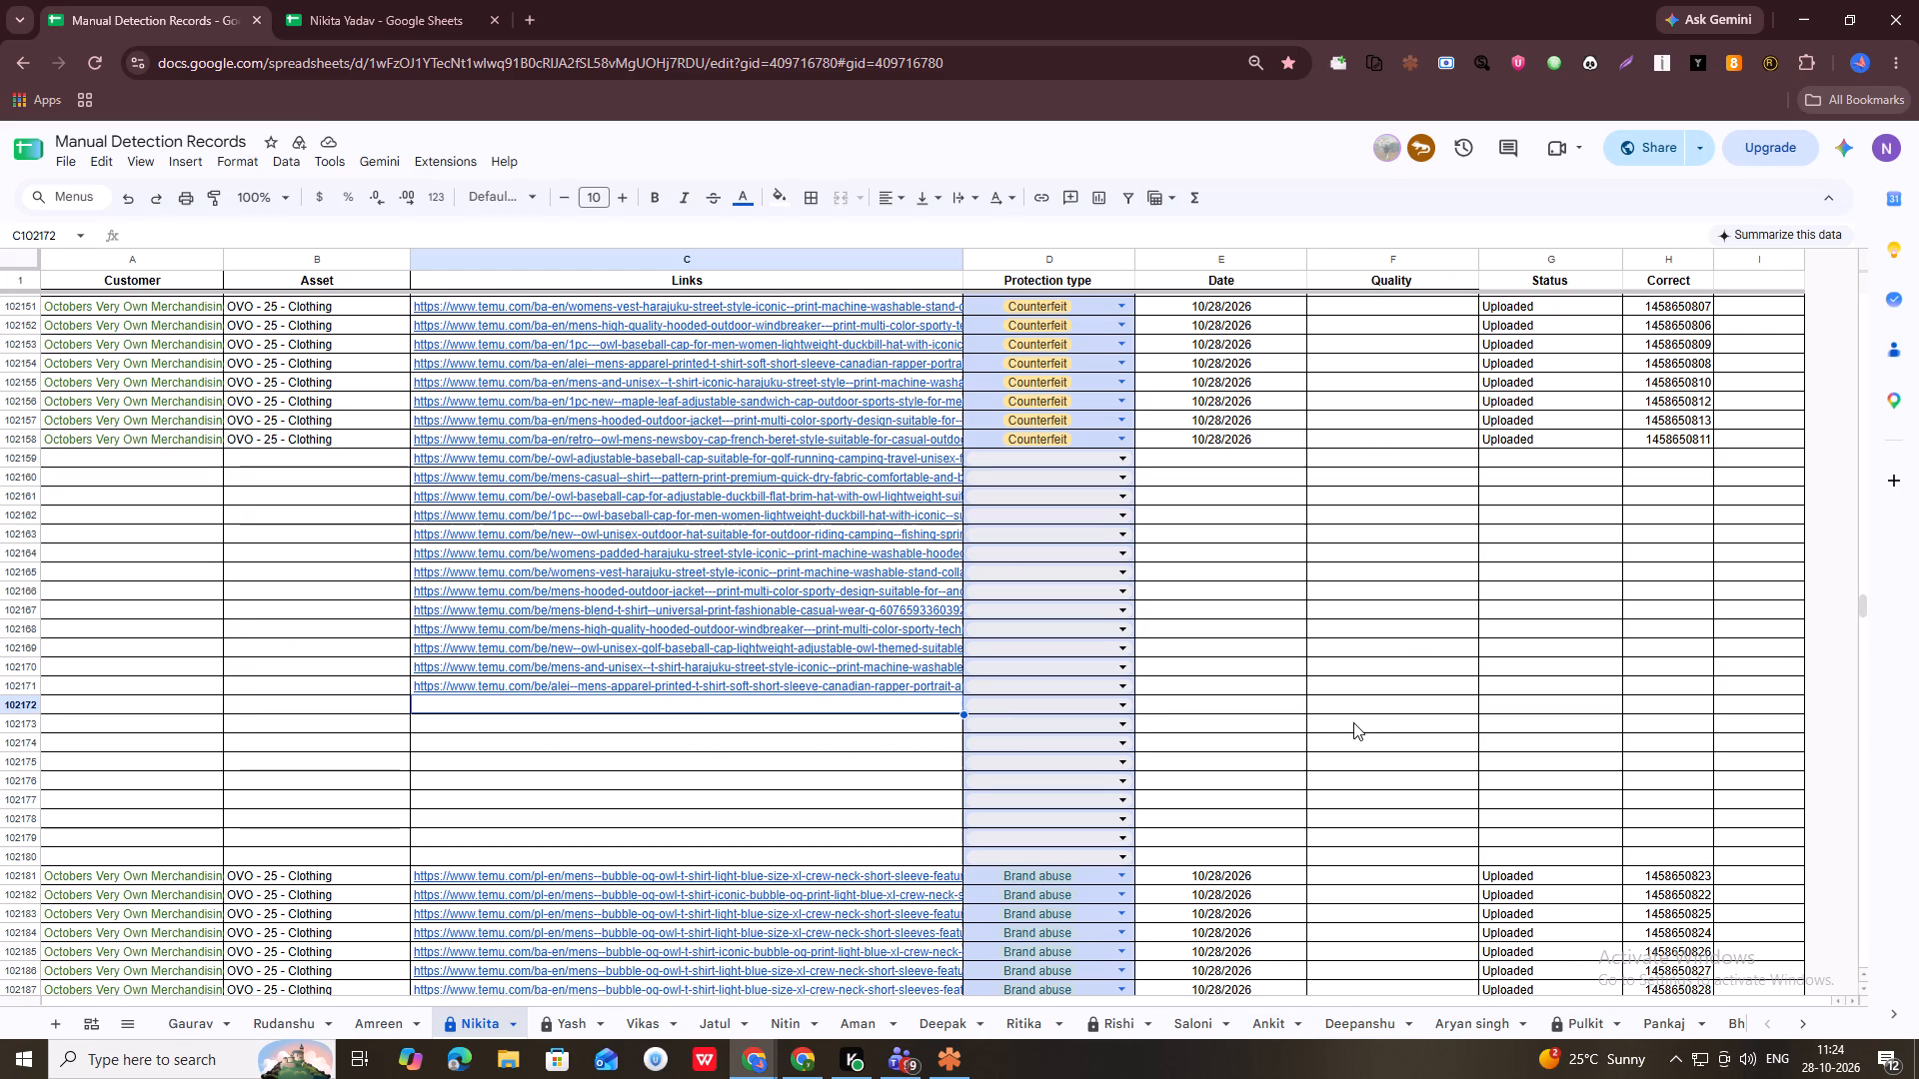
{"action": "key", "text": "Down"}
Load more Temu results, copy the link of the Alai Selected Men'S Clothing printed Drake OVO T-Shirt and paste it into C102173.
{"action": "key", "text": "alt+Tab"}
{"action": "key", "text": "Down"}
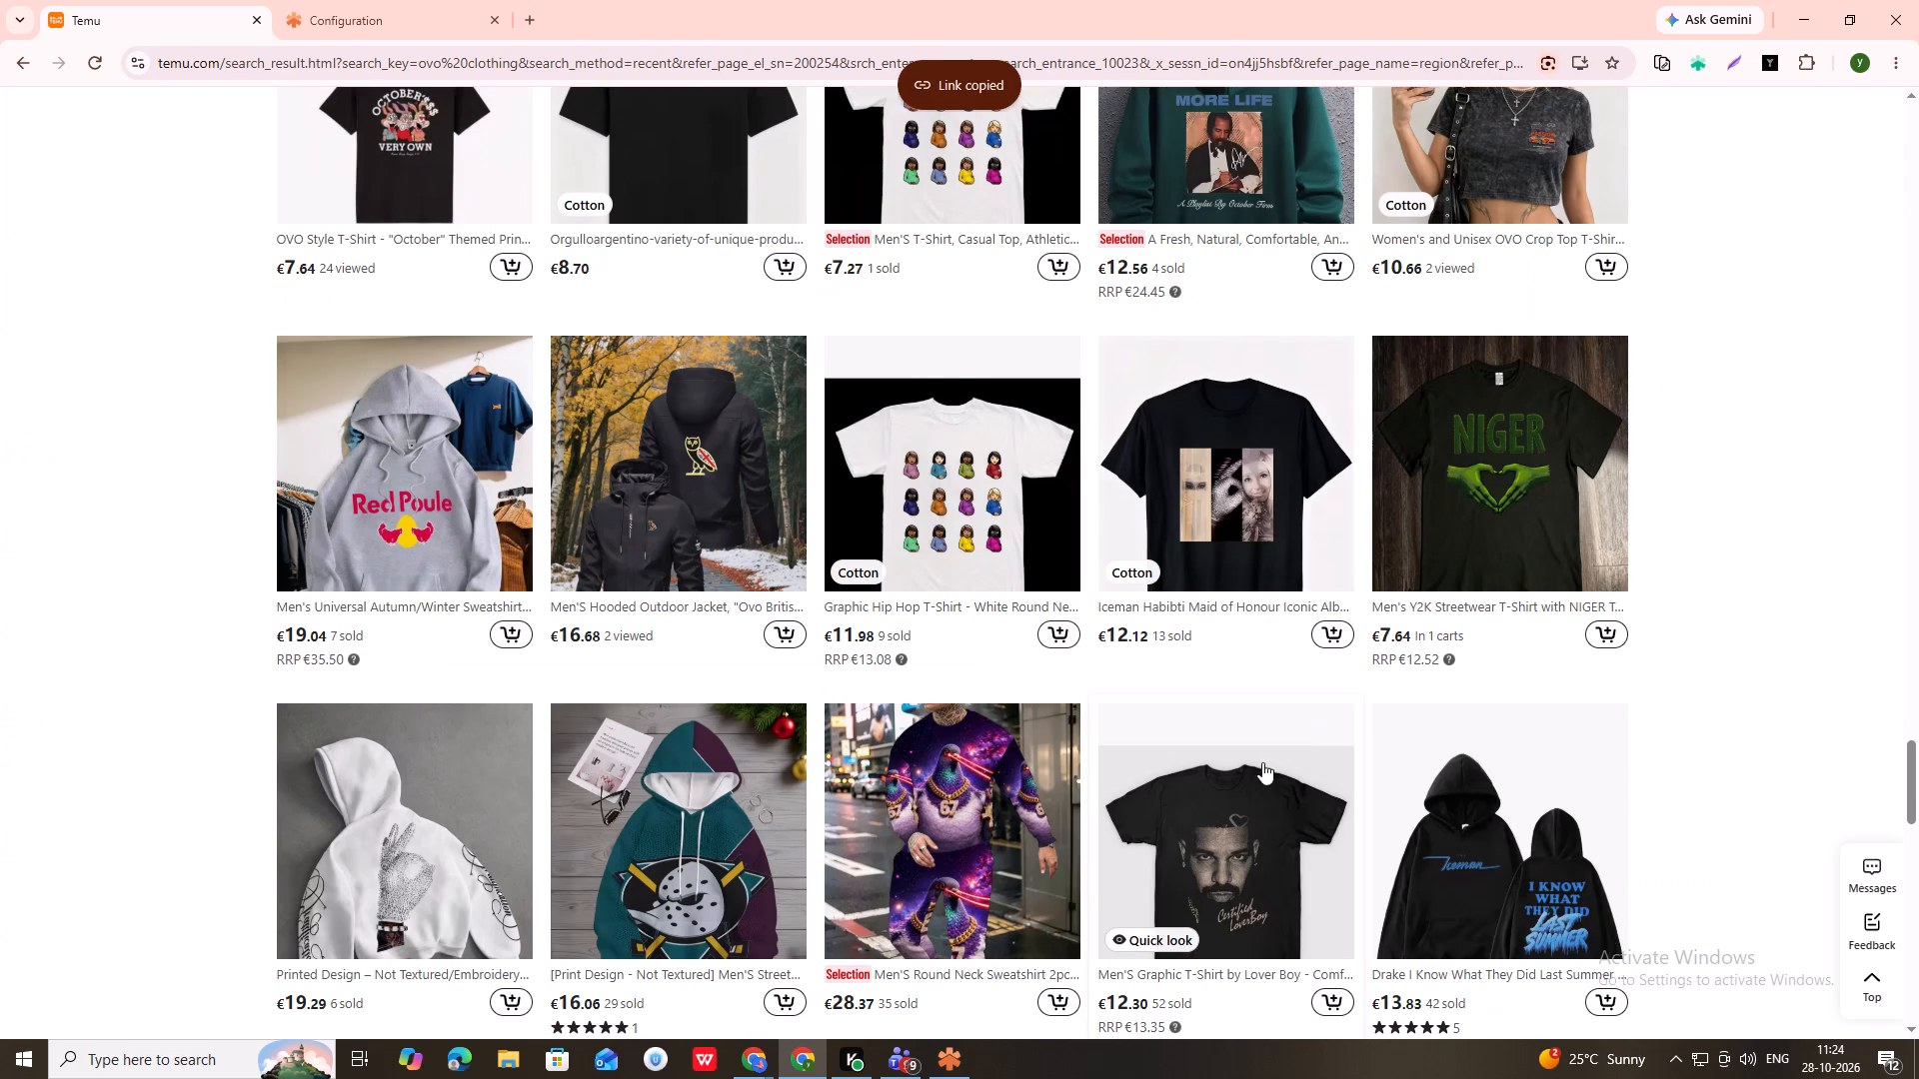
{"action": "scroll", "coordinate": [1242, 822], "scroll_direction": "down", "scroll_amount": 2}
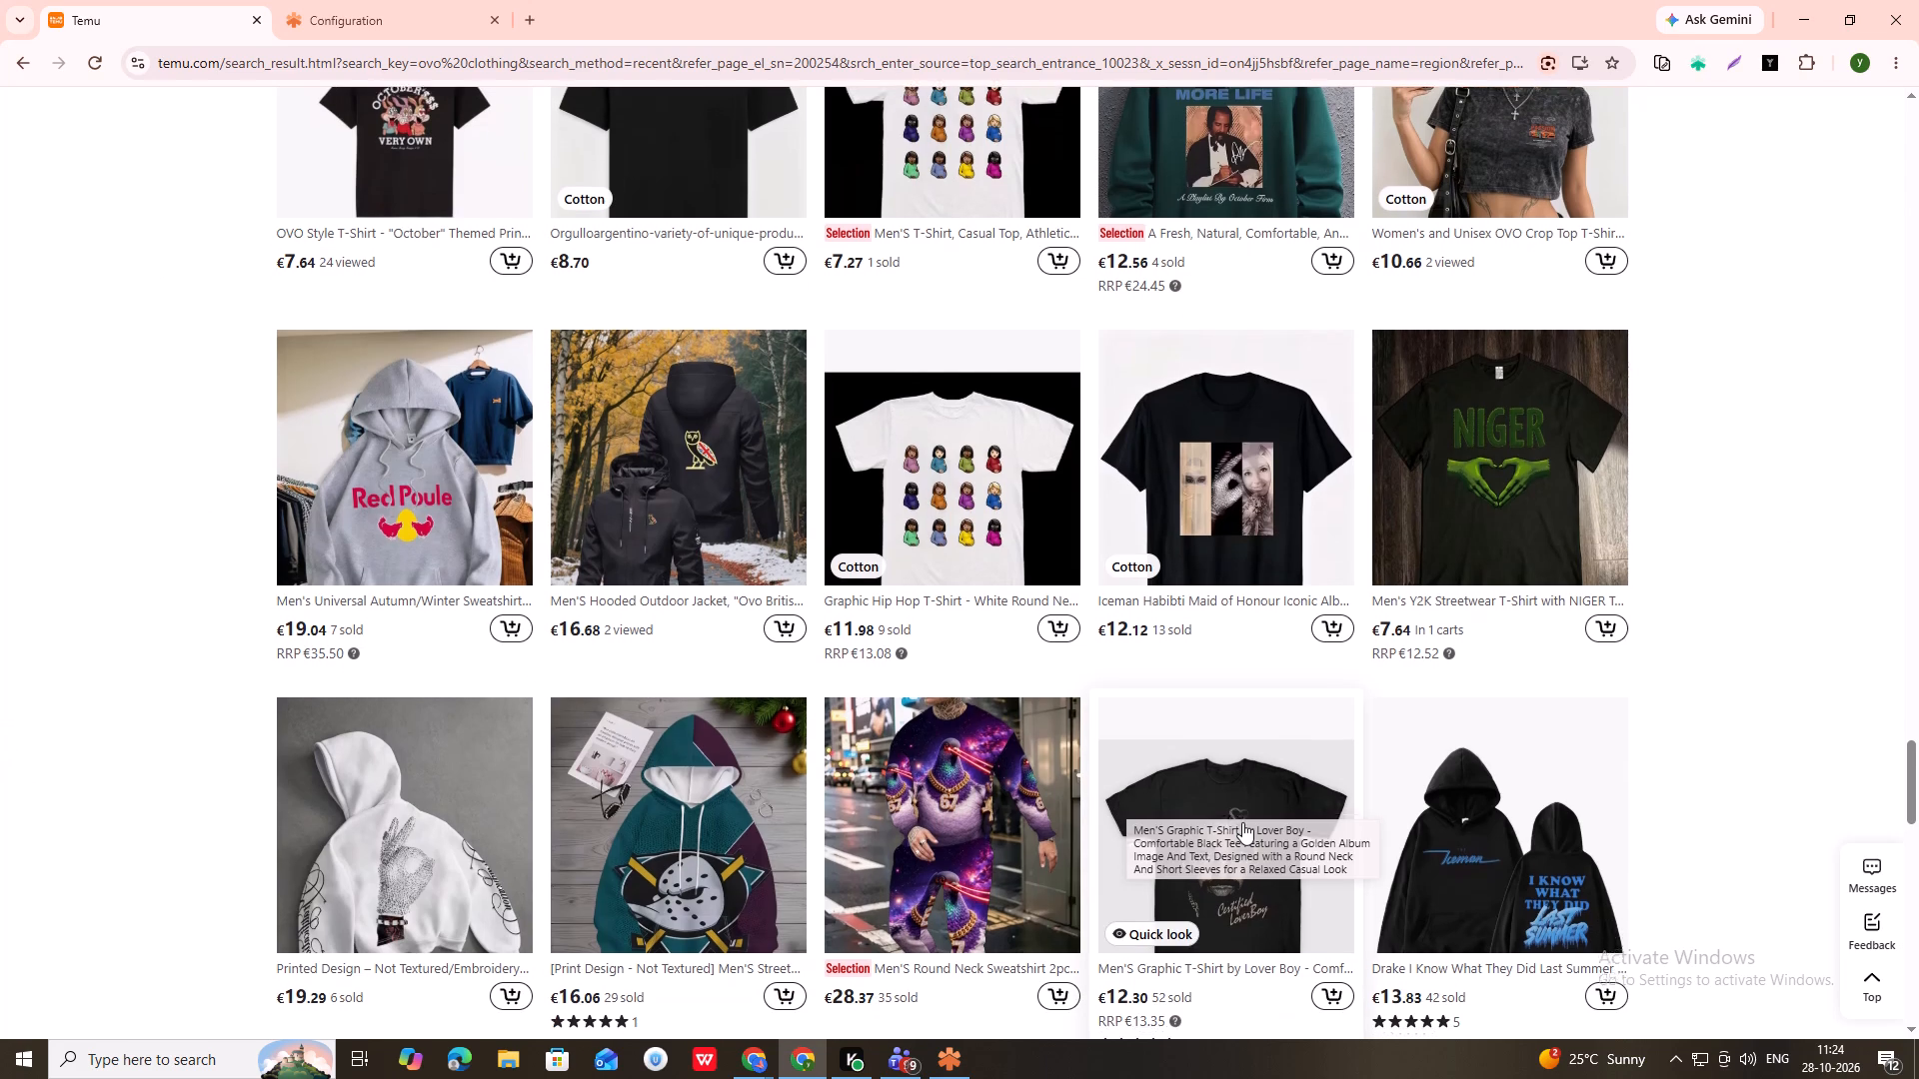
{"action": "scroll", "coordinate": [1242, 822], "scroll_direction": "down", "scroll_amount": 6}
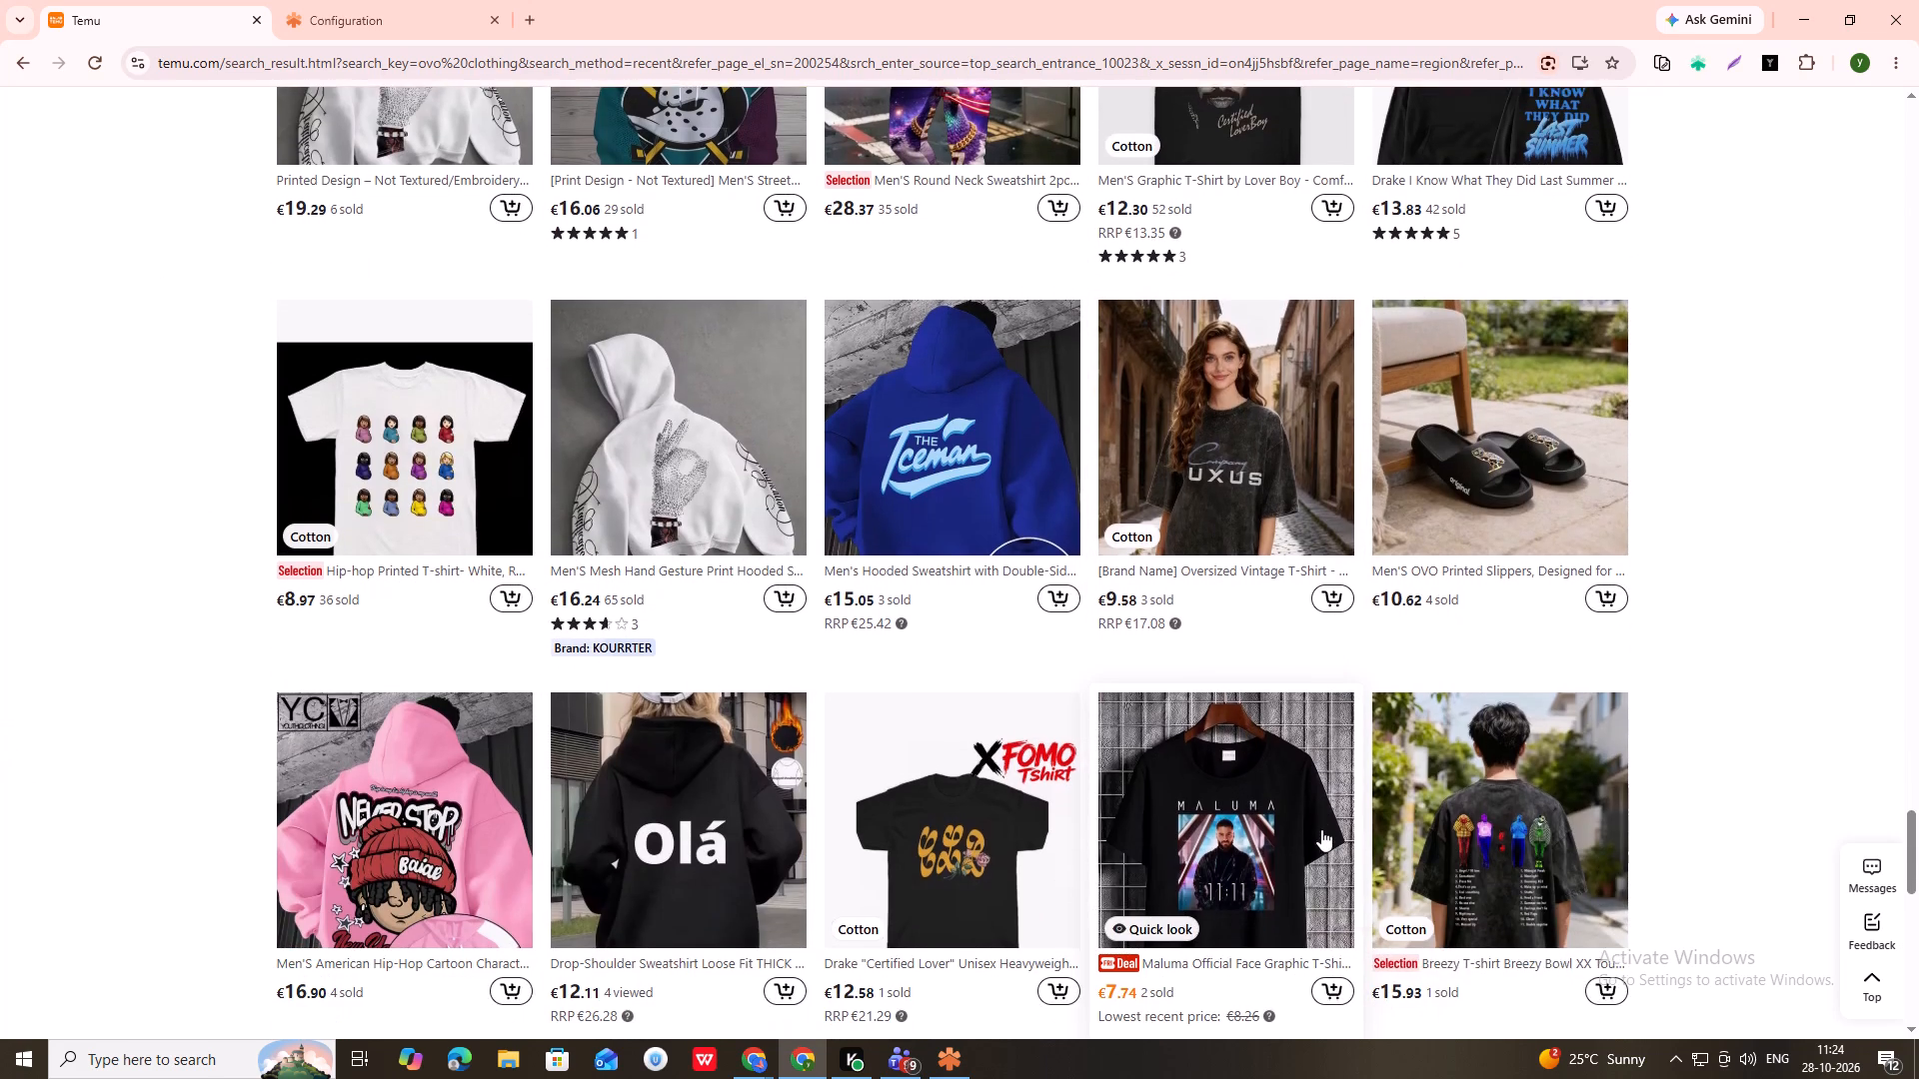
{"action": "scroll", "coordinate": [1203, 845], "scroll_direction": "down", "scroll_amount": 7}
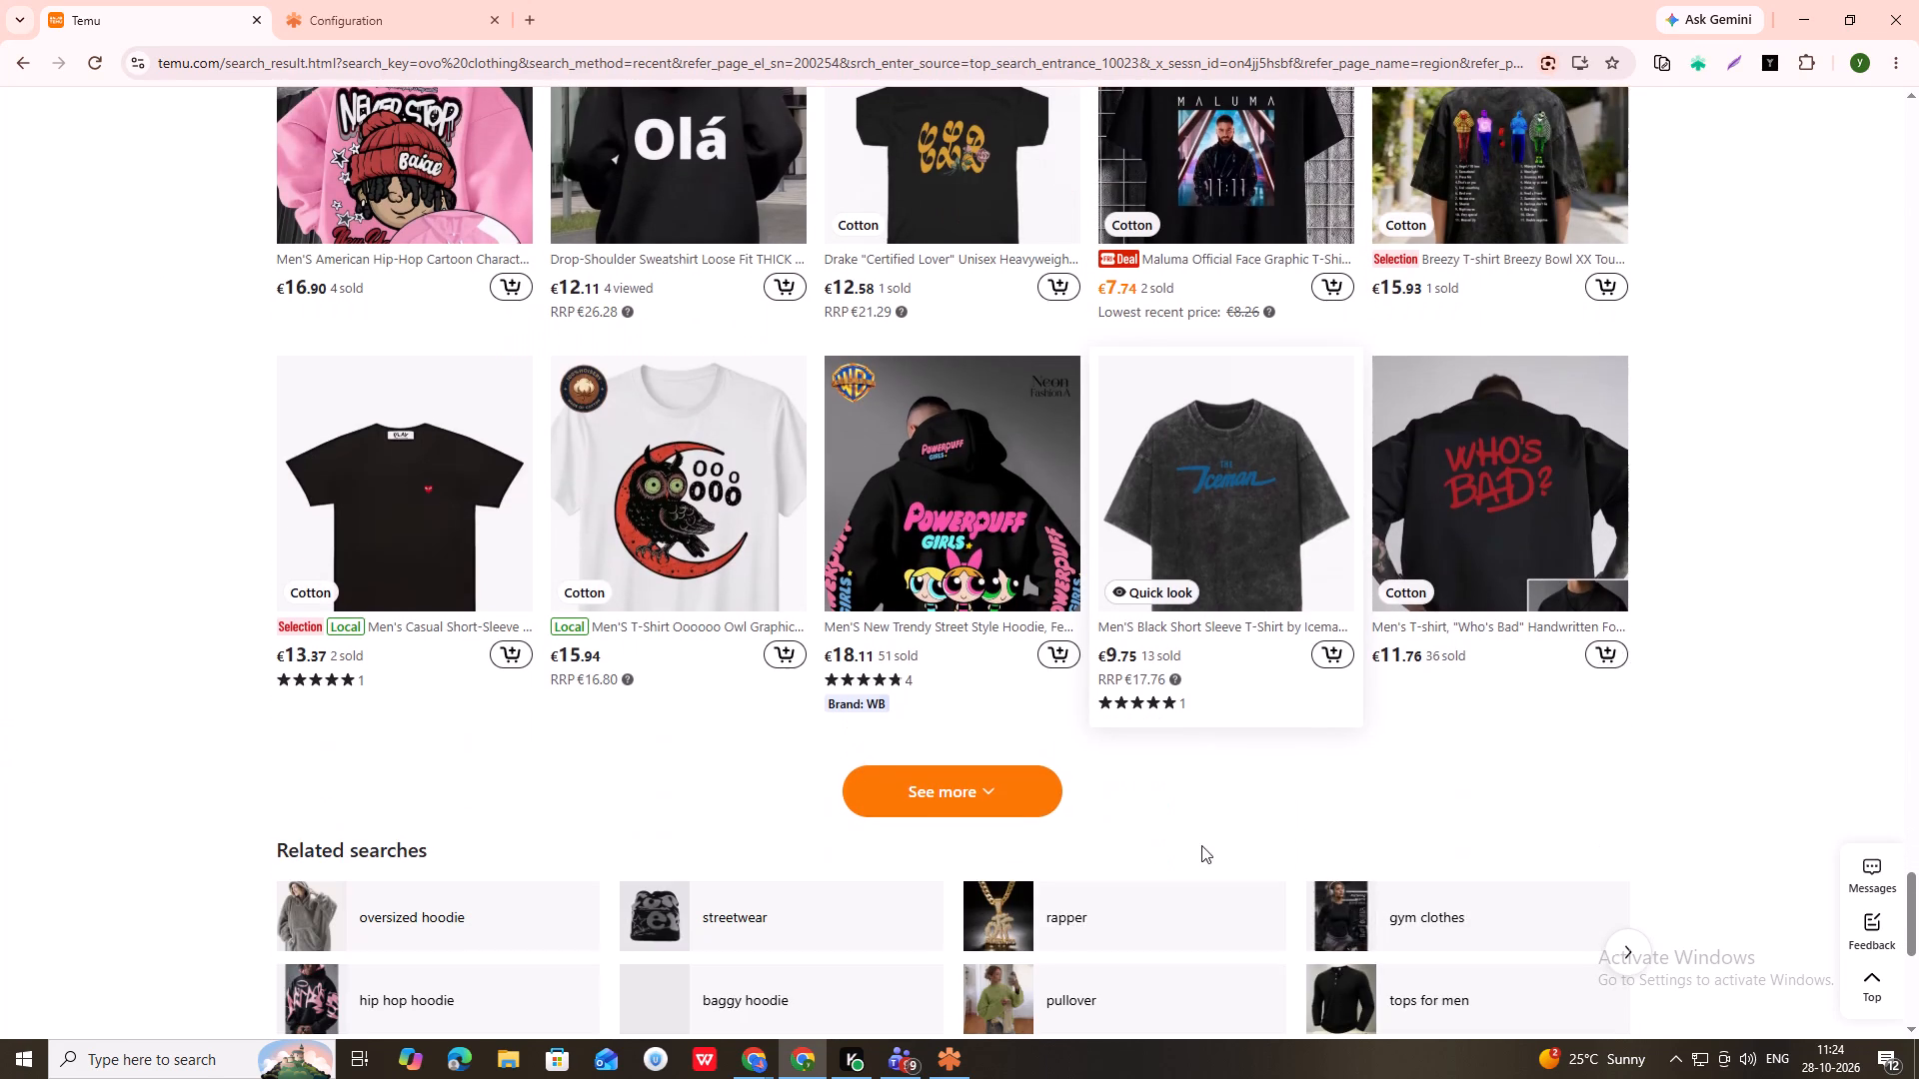
{"action": "left_click", "coordinate": [952, 803]}
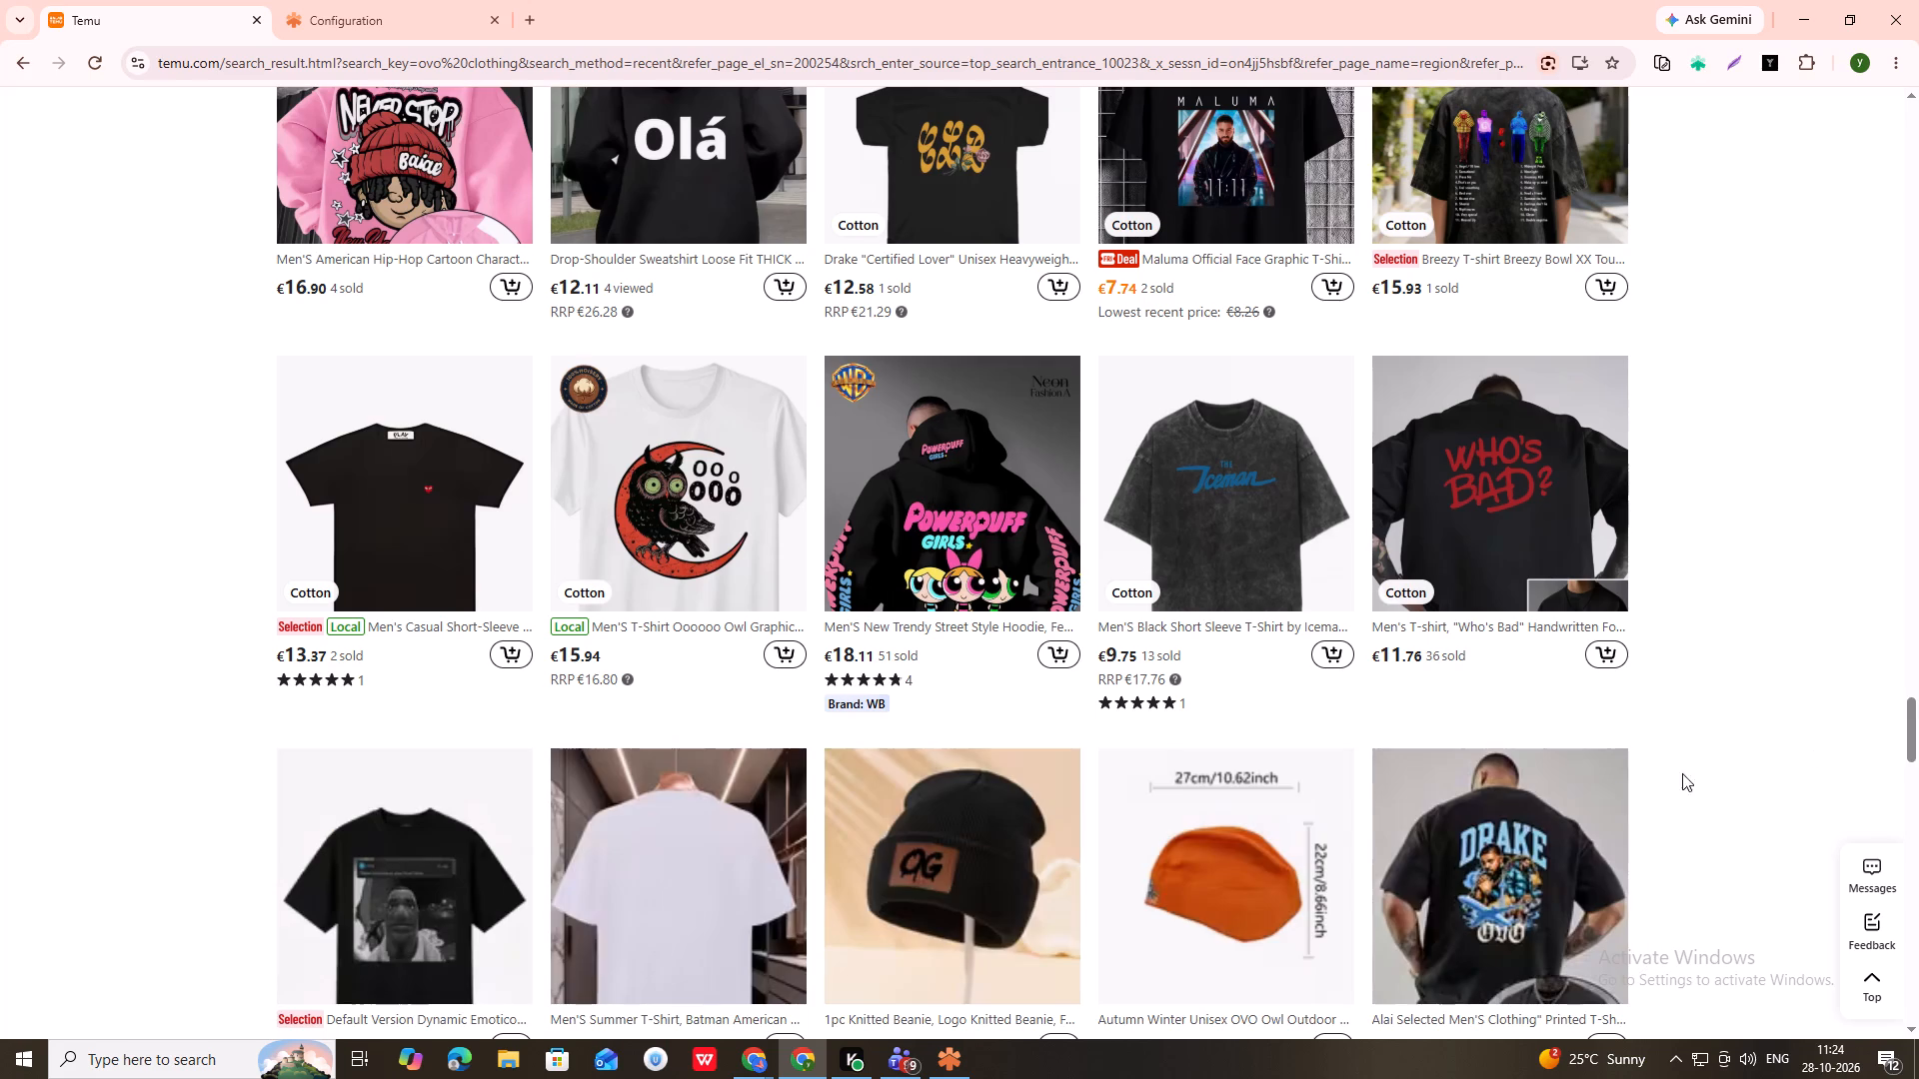
{"action": "scroll", "coordinate": [1616, 783], "scroll_direction": "down", "scroll_amount": 4}
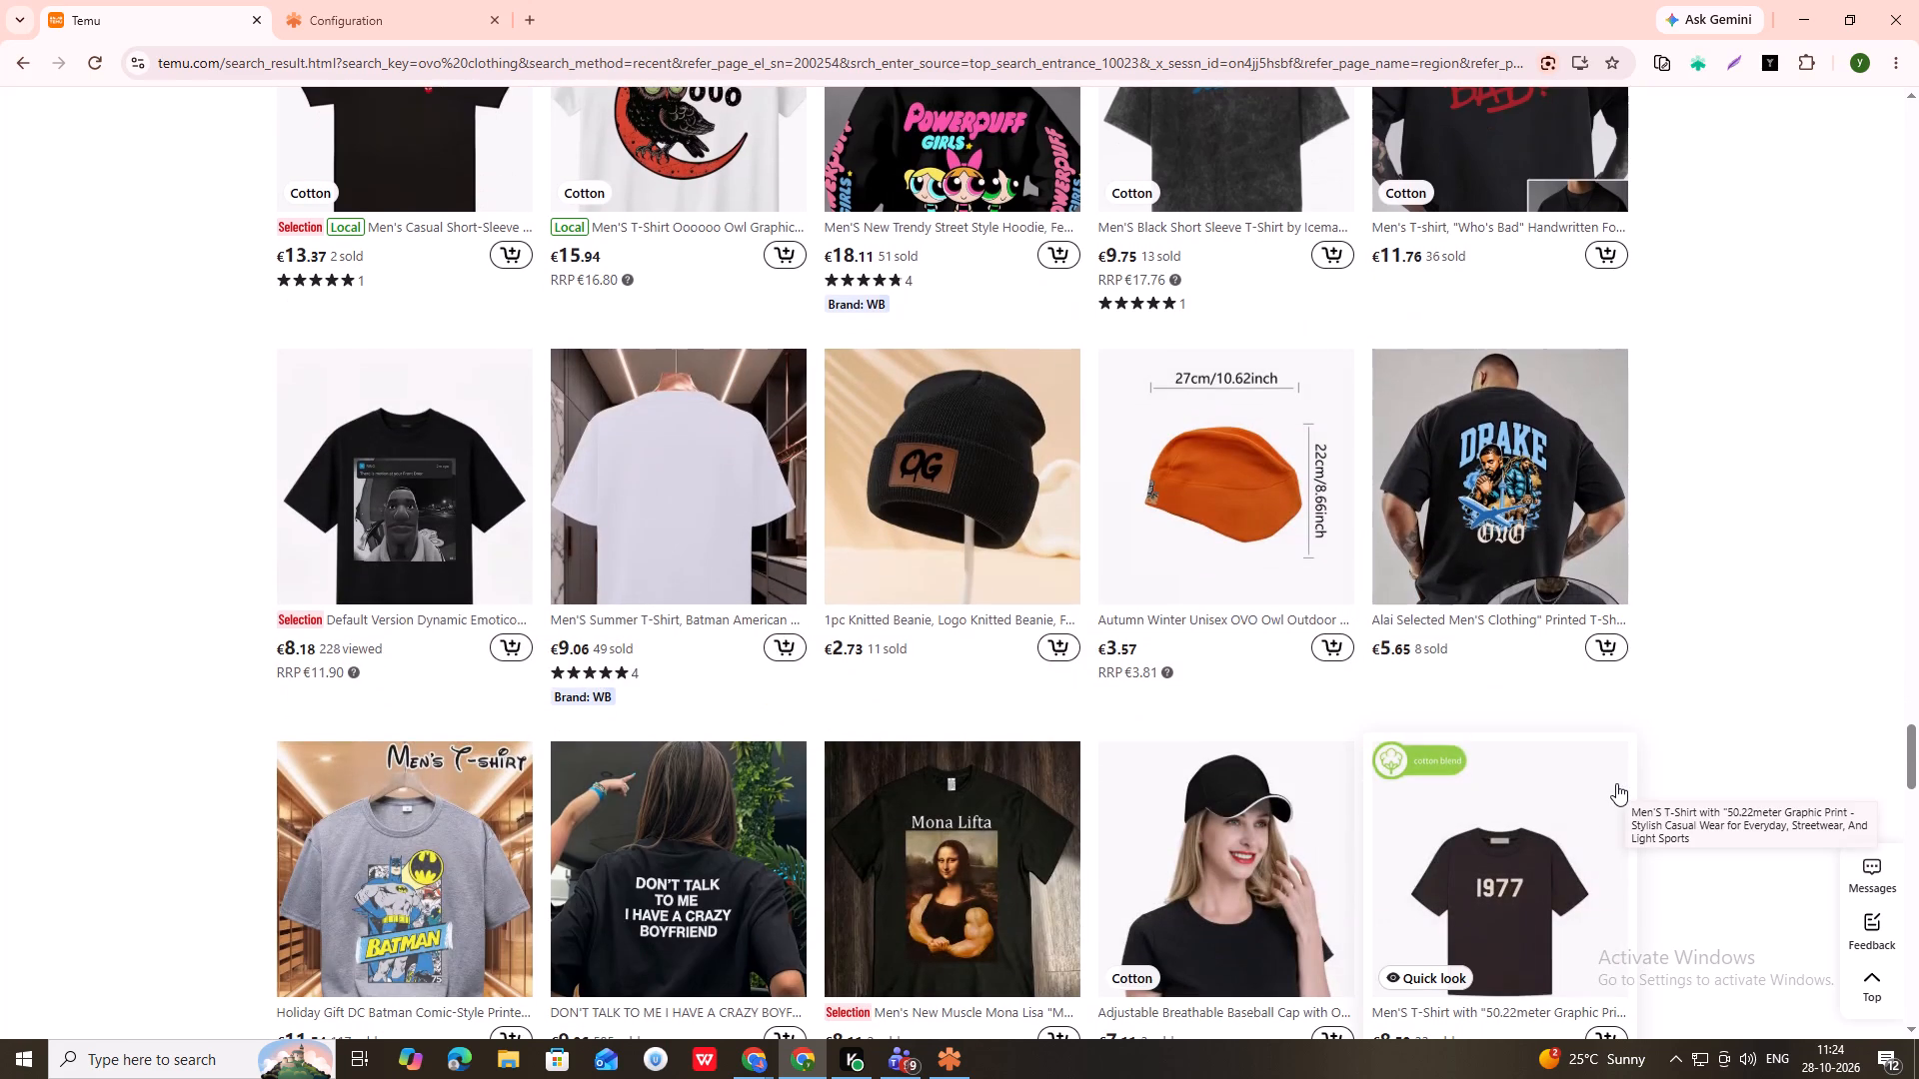
{"action": "right_click", "coordinate": [1505, 623]}
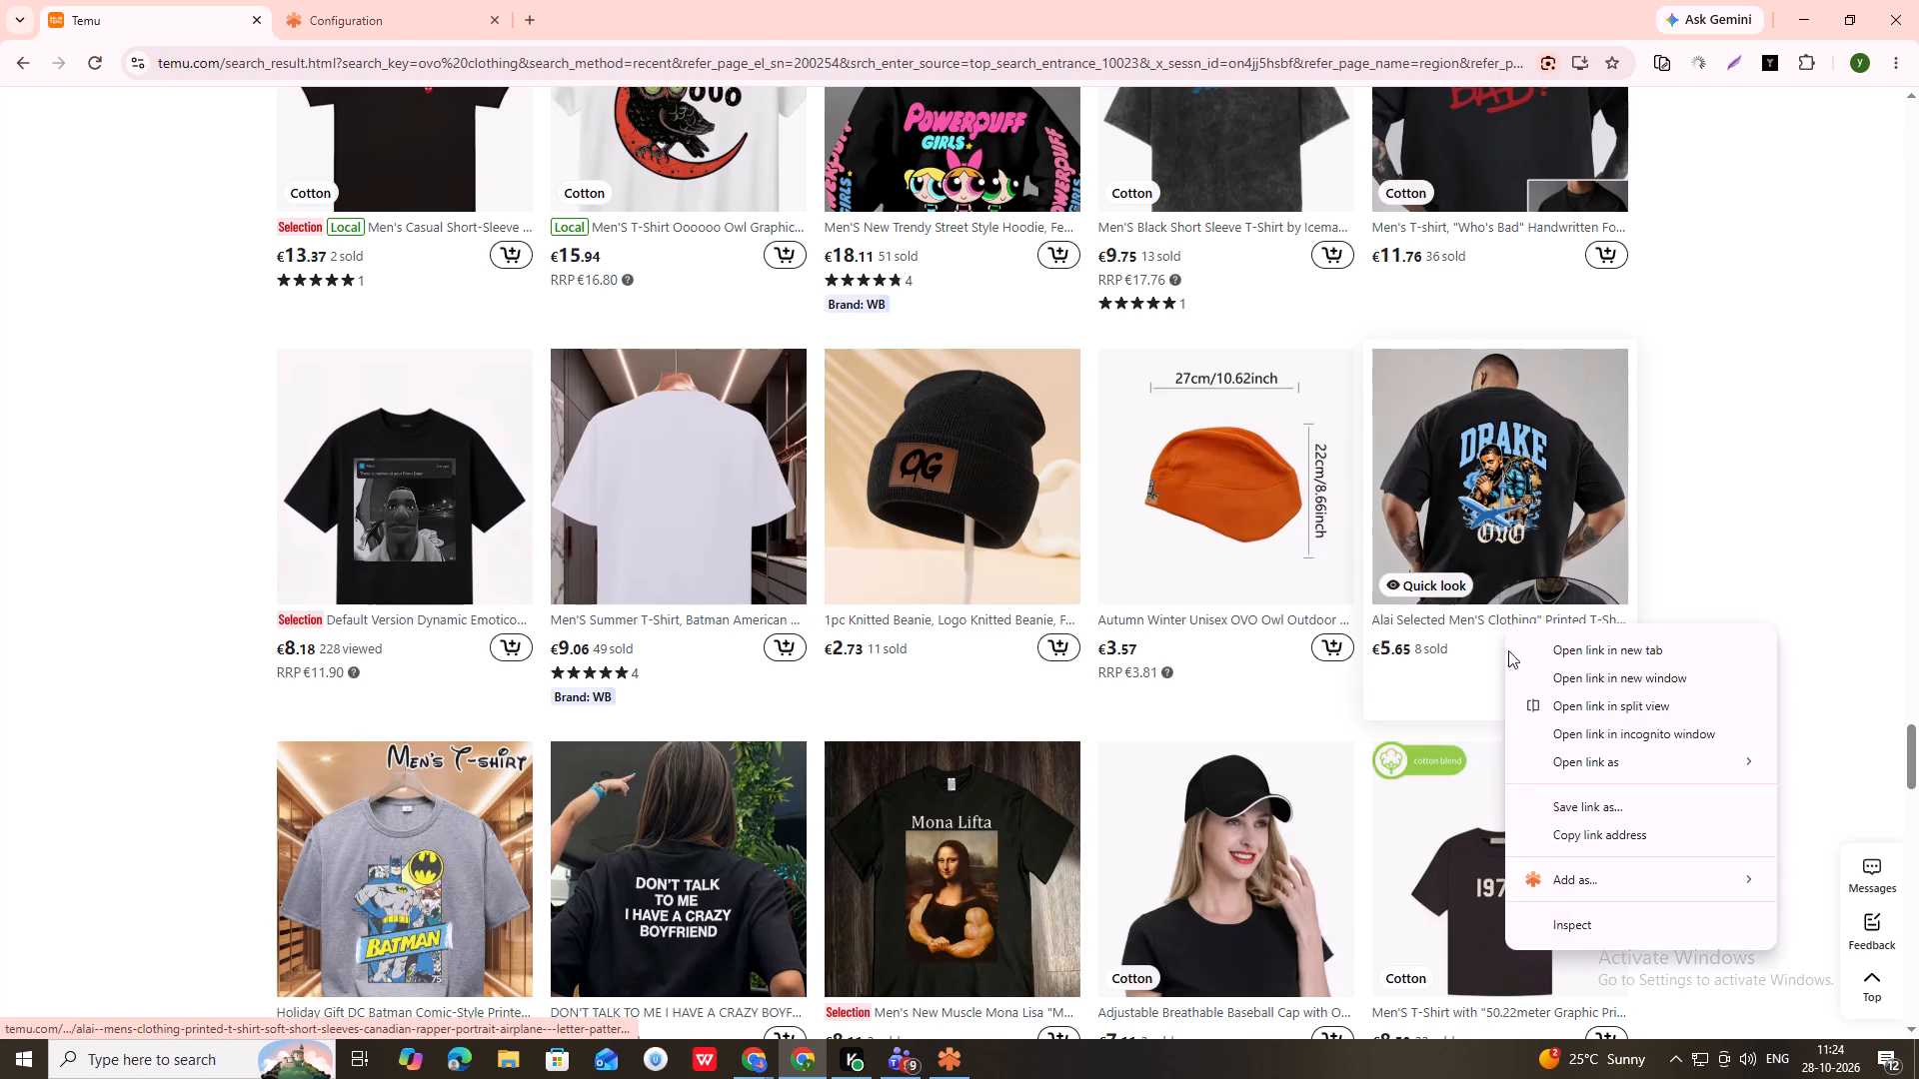
{"action": "left_click", "coordinate": [1603, 837]}
{"action": "key", "text": "alt+Tab"}
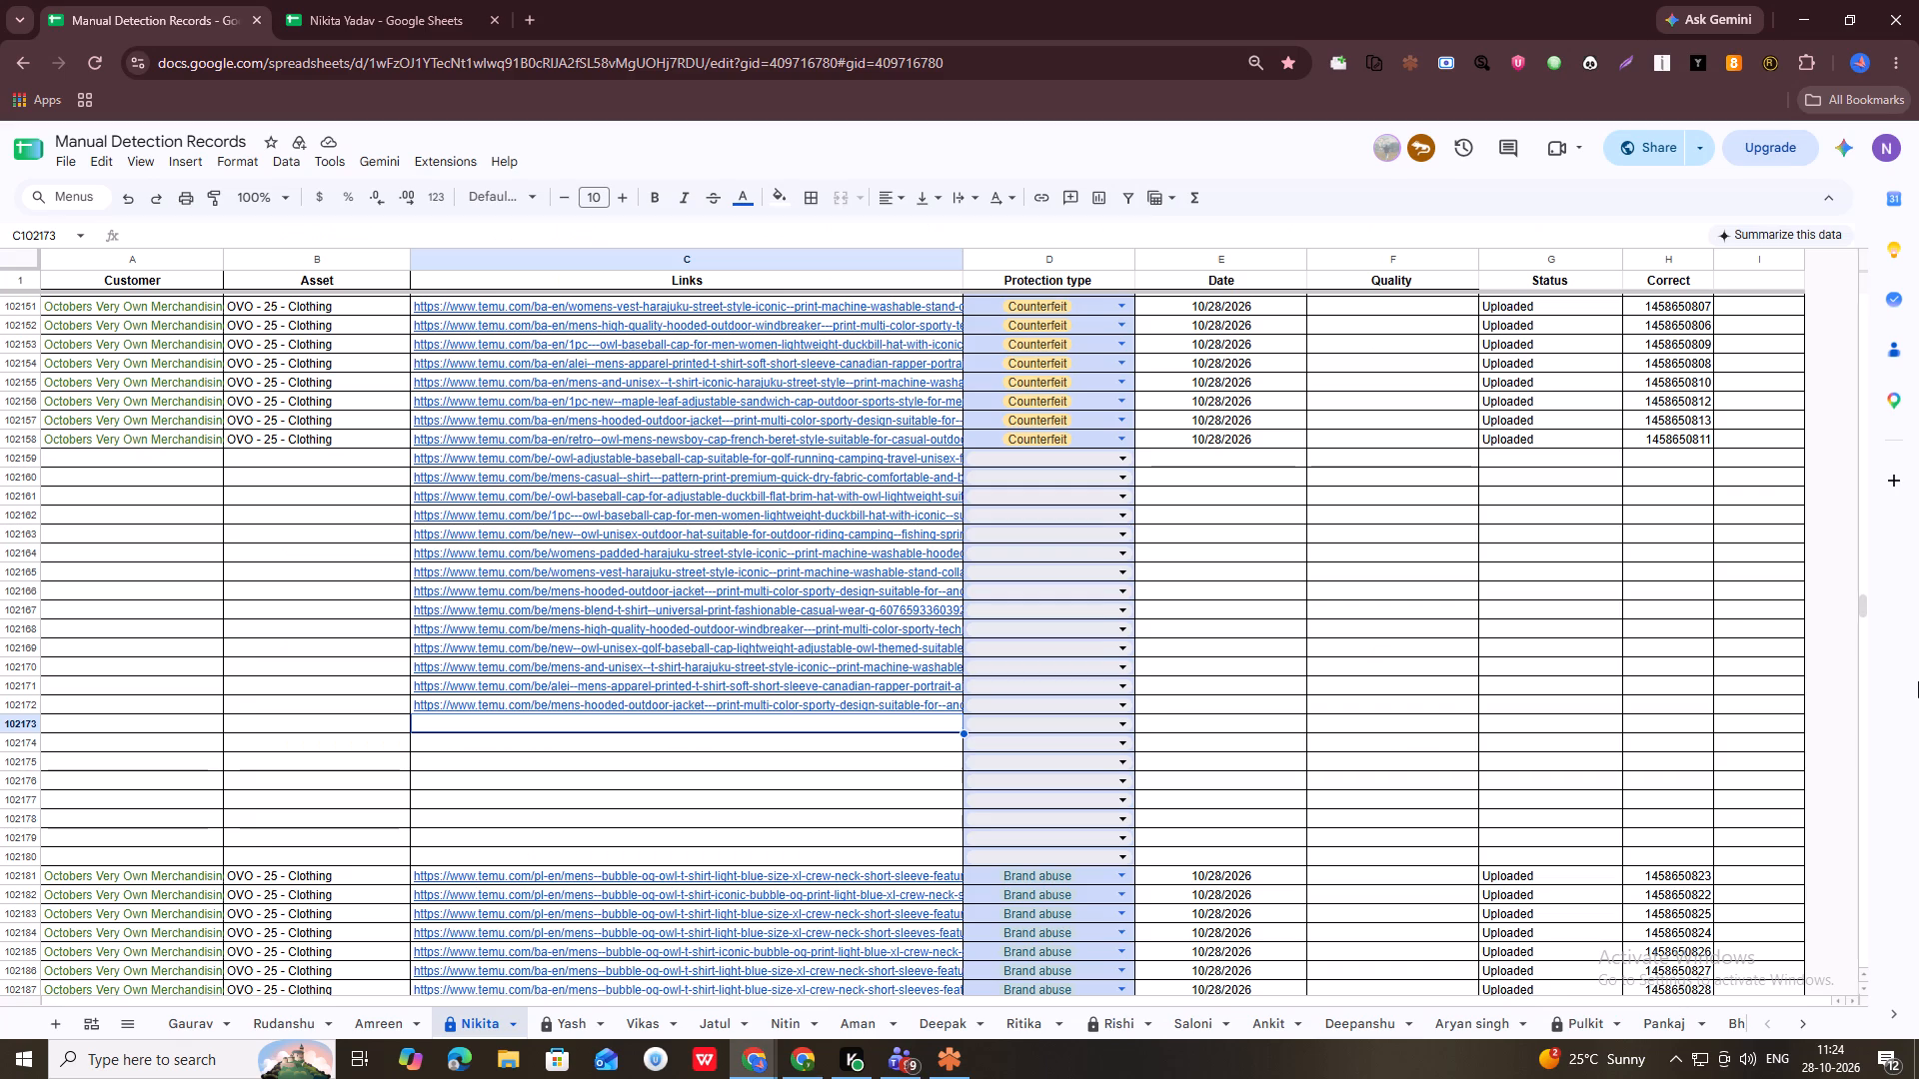
{"action": "key", "text": "ctrl+v"}
{"action": "key", "text": "Down"}
Look through the remaining loaded Temu results for further OVO-branded clothing and load more results.
{"action": "key", "text": "alt+Tab"}
{"action": "key", "text": "Down"}
{"action": "scroll", "coordinate": [1349, 829], "scroll_direction": "down", "scroll_amount": 3}
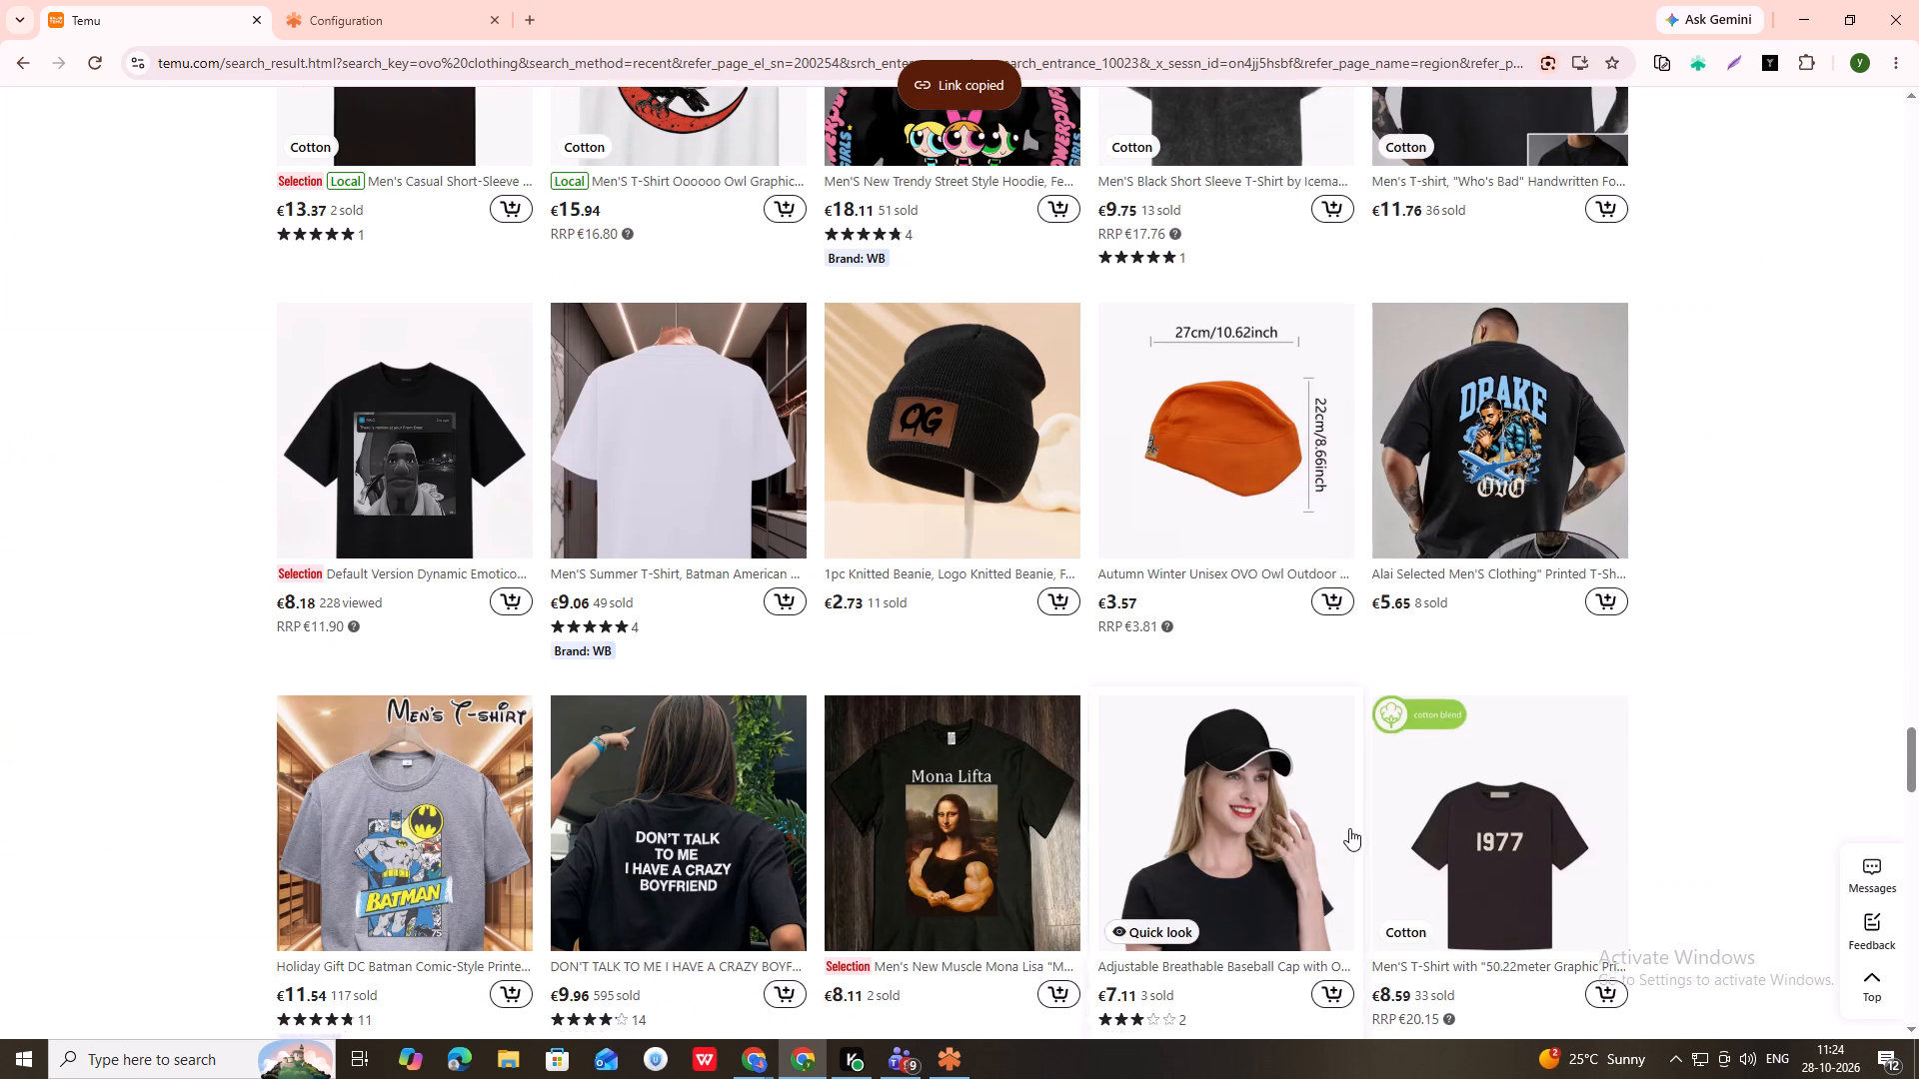
{"action": "scroll", "coordinate": [1300, 818], "scroll_direction": "down", "scroll_amount": 3}
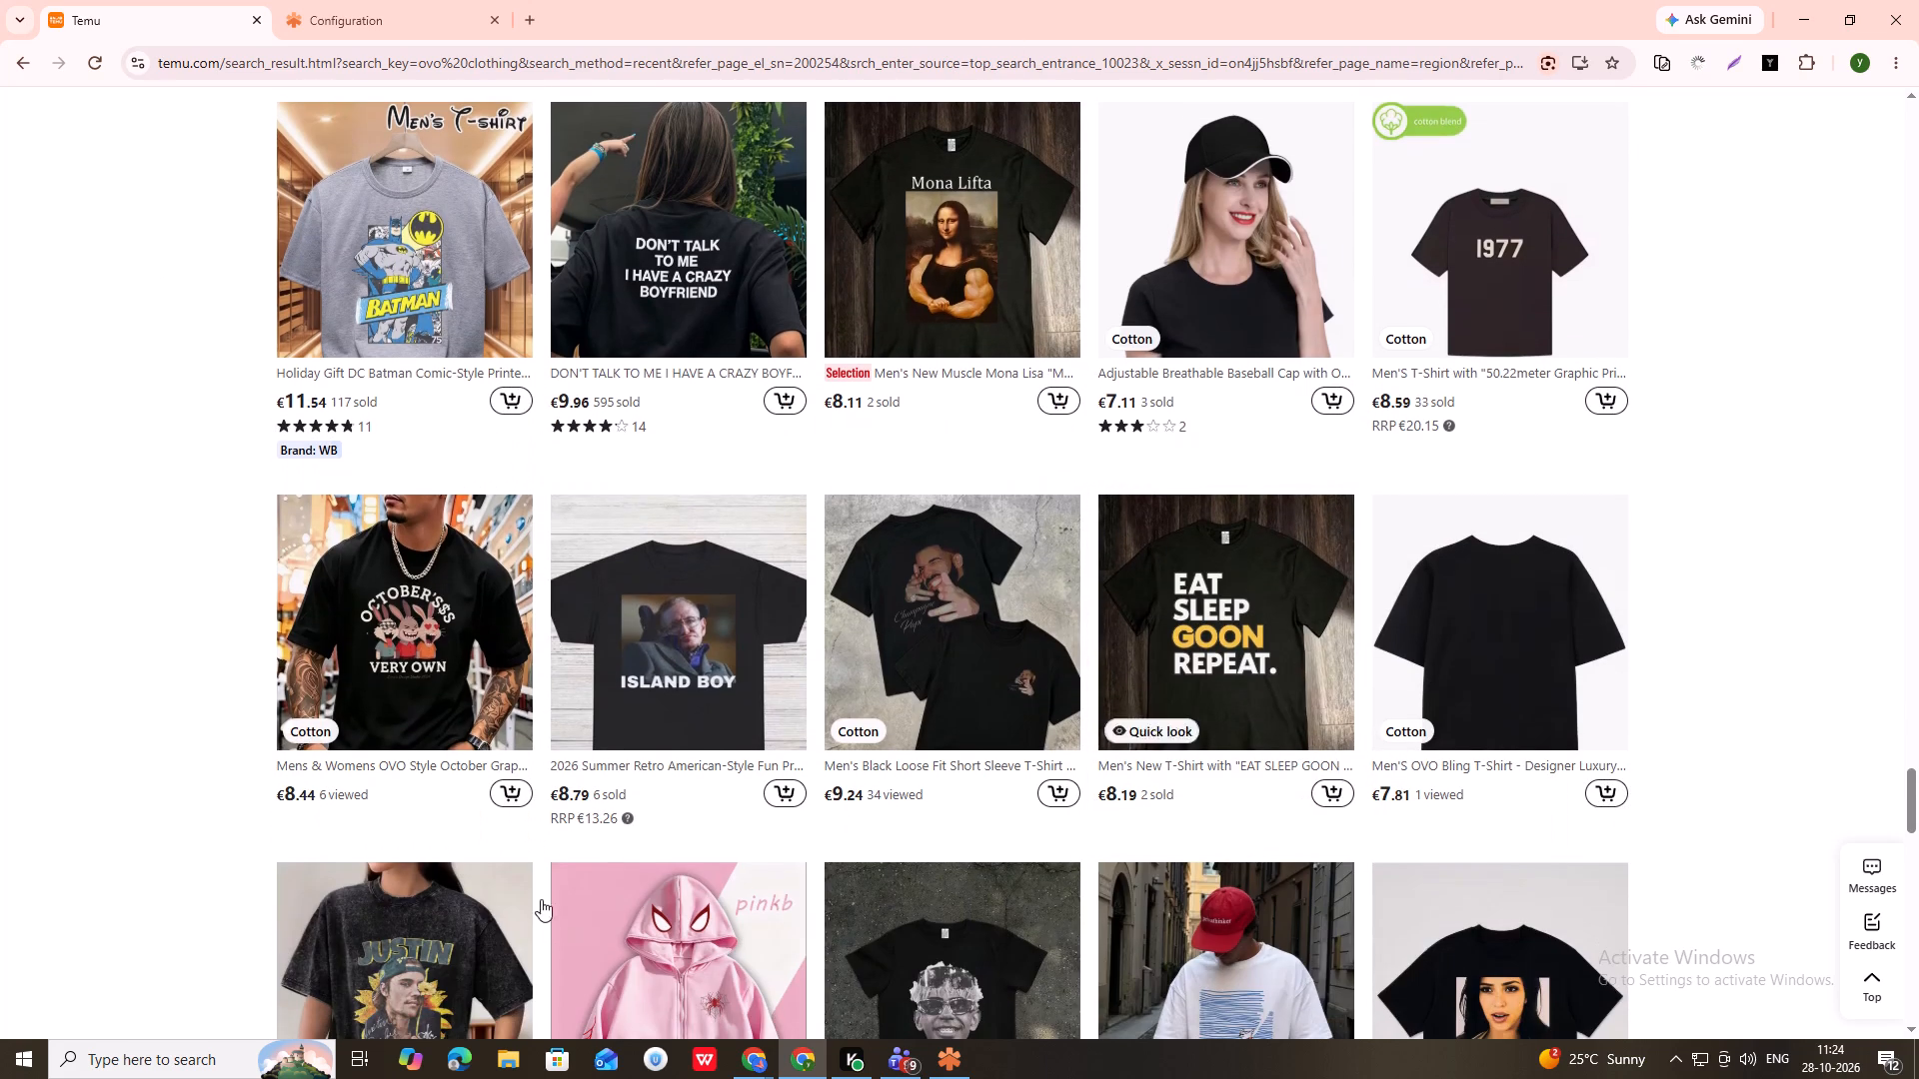
{"action": "scroll", "coordinate": [1270, 840], "scroll_direction": "down", "scroll_amount": 4}
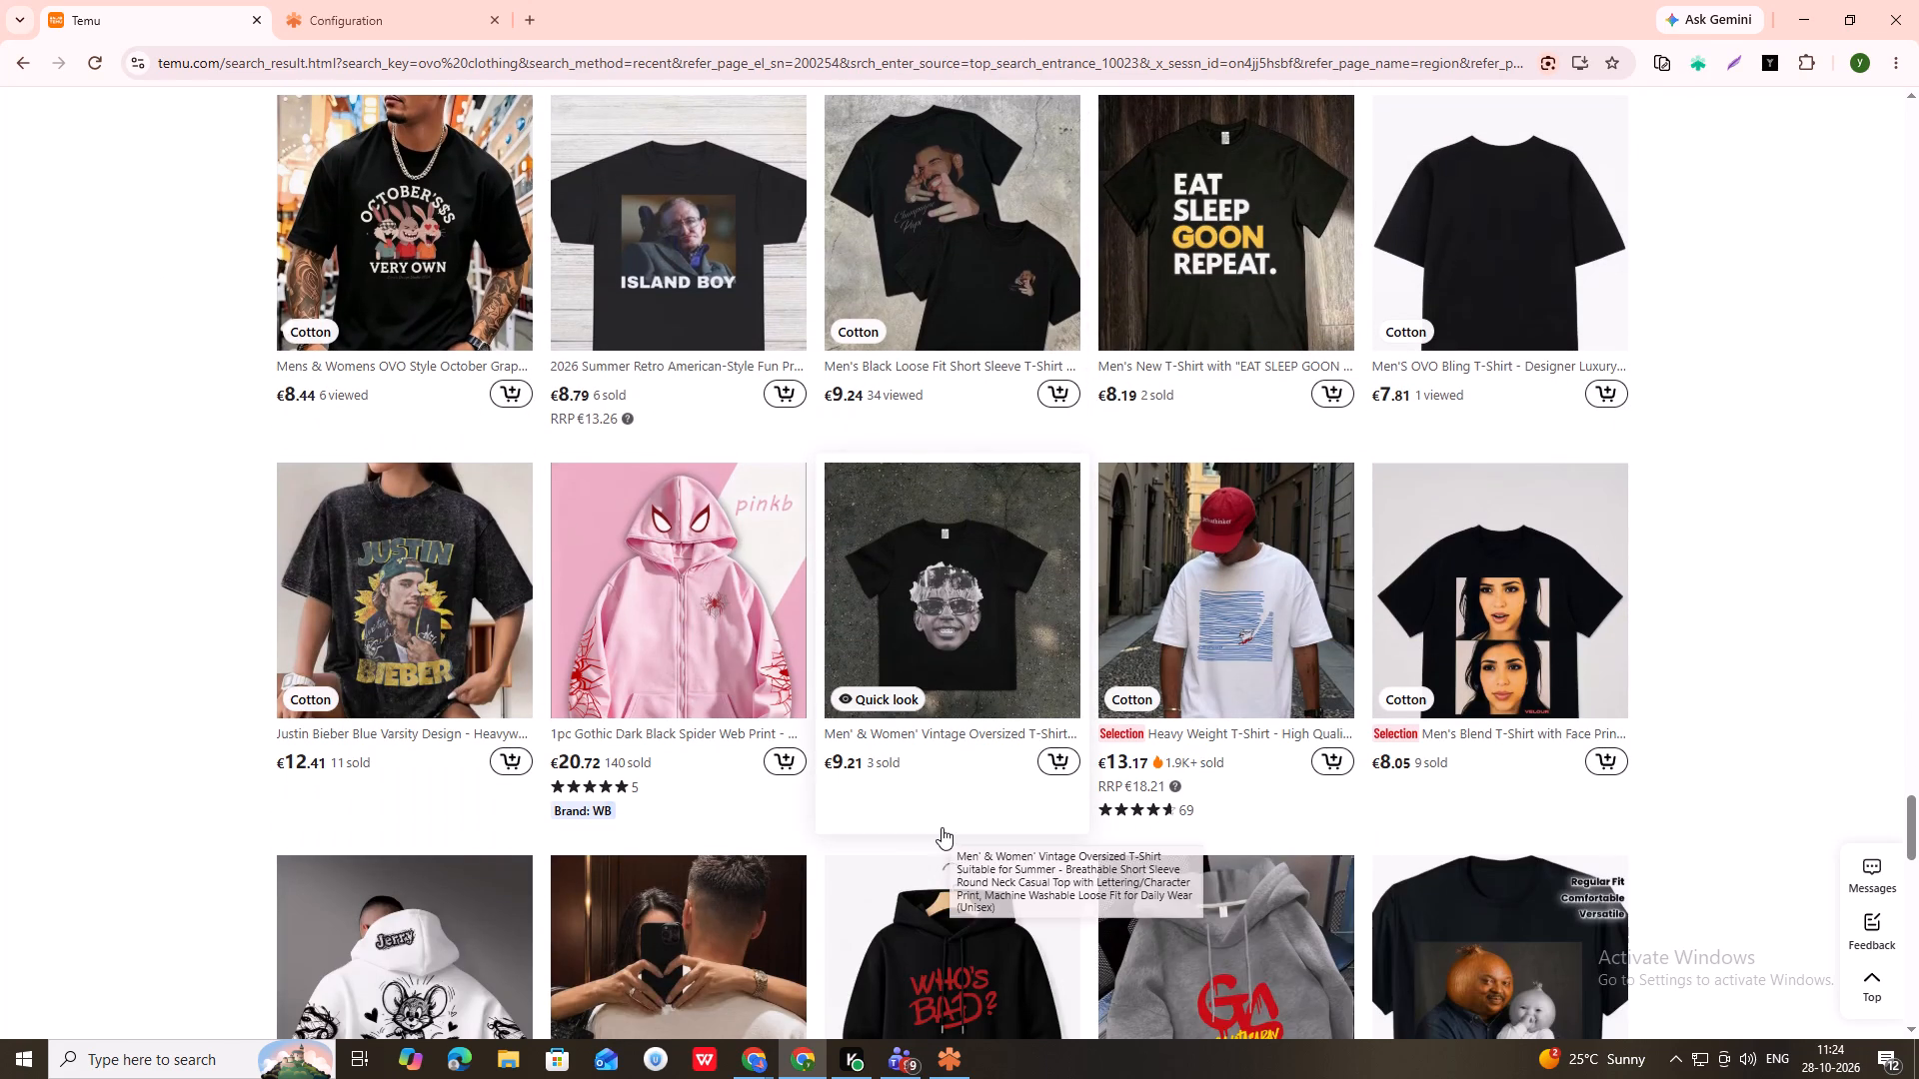
{"action": "scroll", "coordinate": [1161, 809], "scroll_direction": "down", "scroll_amount": 4}
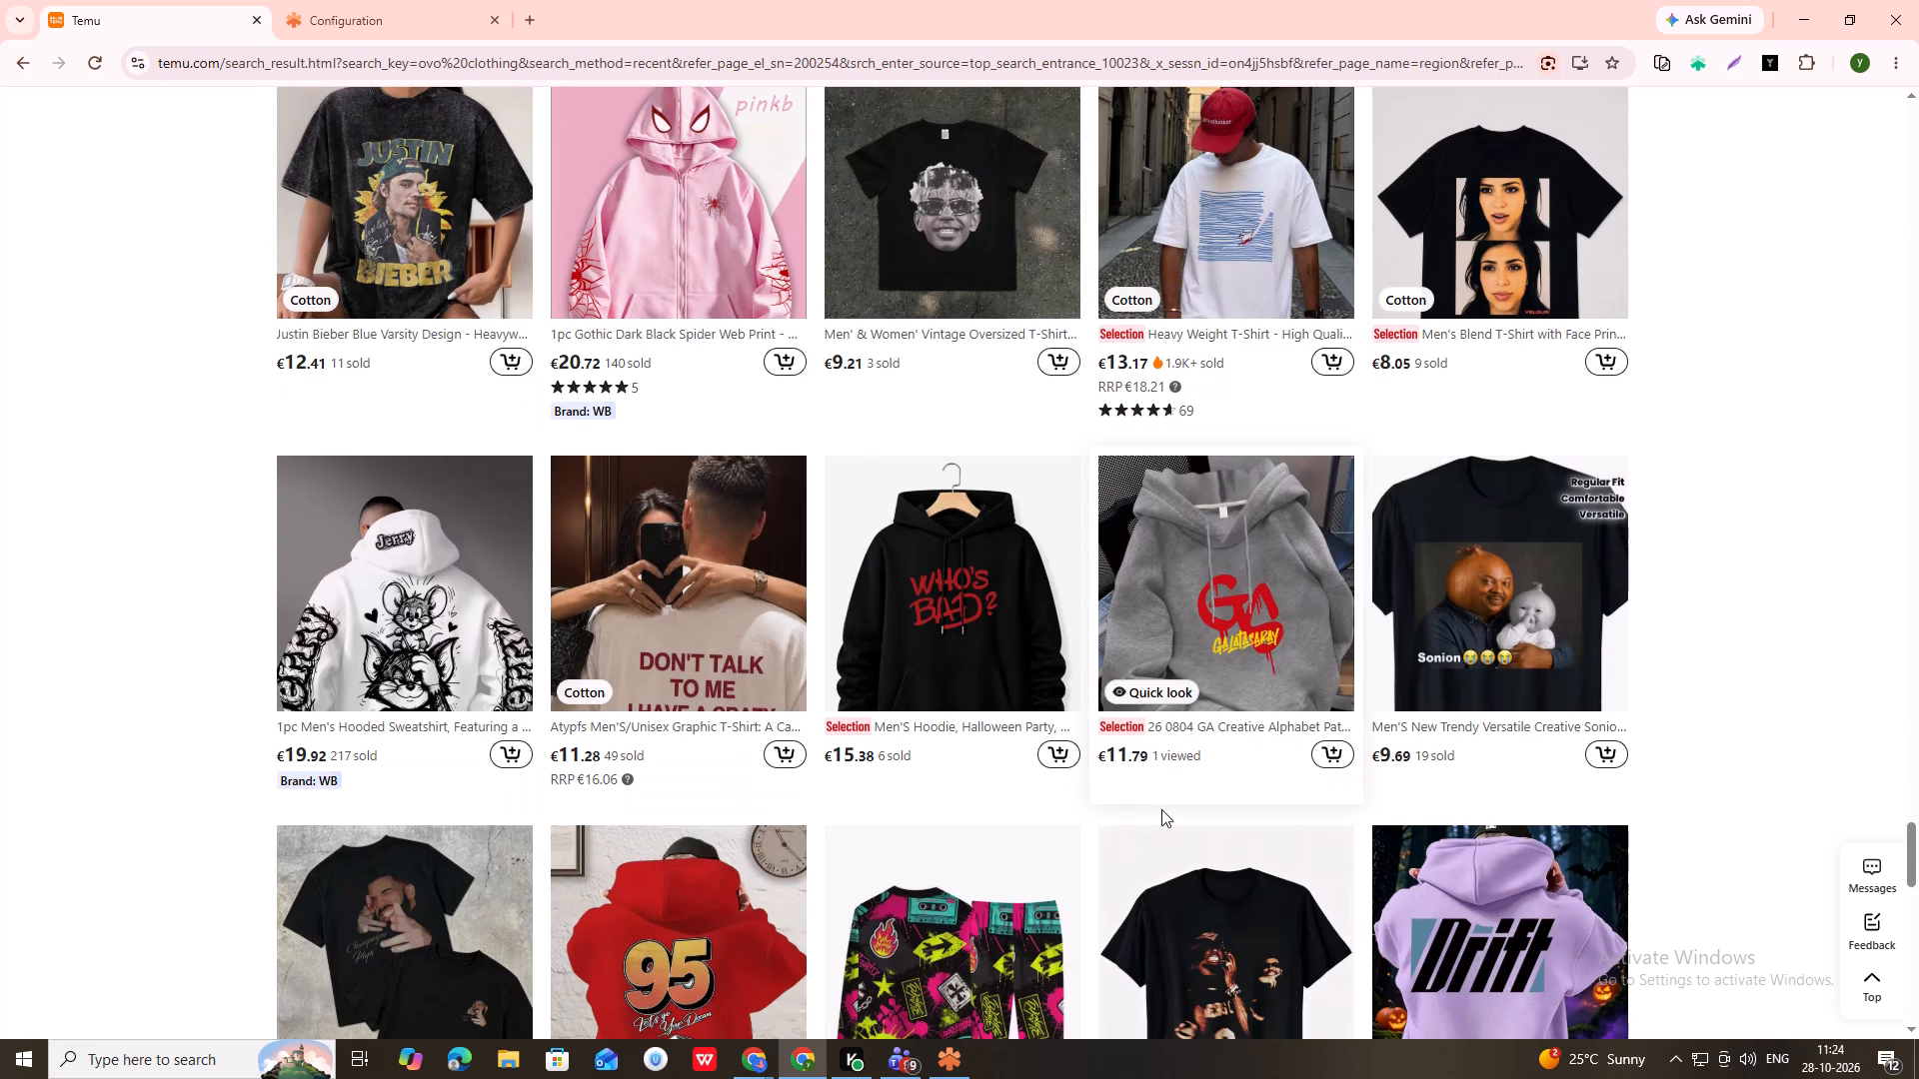
{"action": "scroll", "coordinate": [1161, 809], "scroll_direction": "down", "scroll_amount": 3}
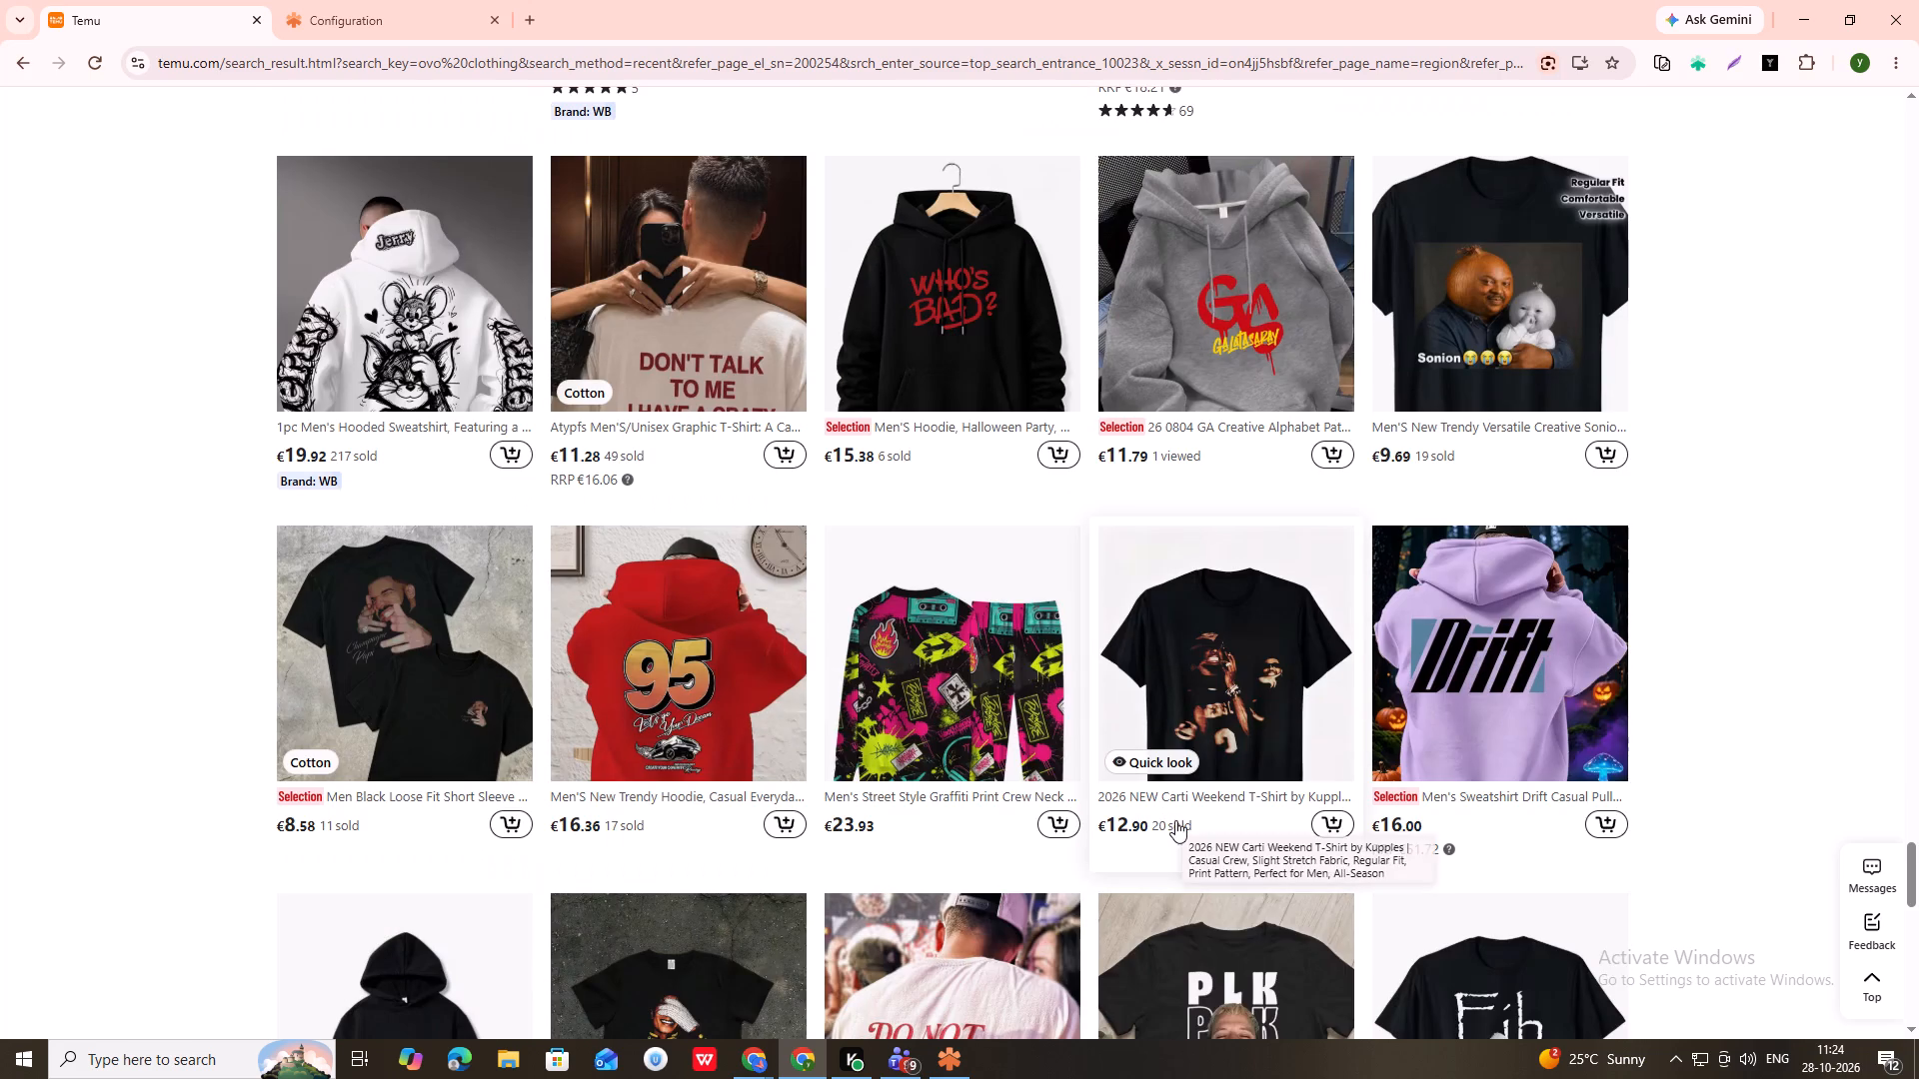
{"action": "scroll", "coordinate": [1176, 820], "scroll_direction": "down", "scroll_amount": 5}
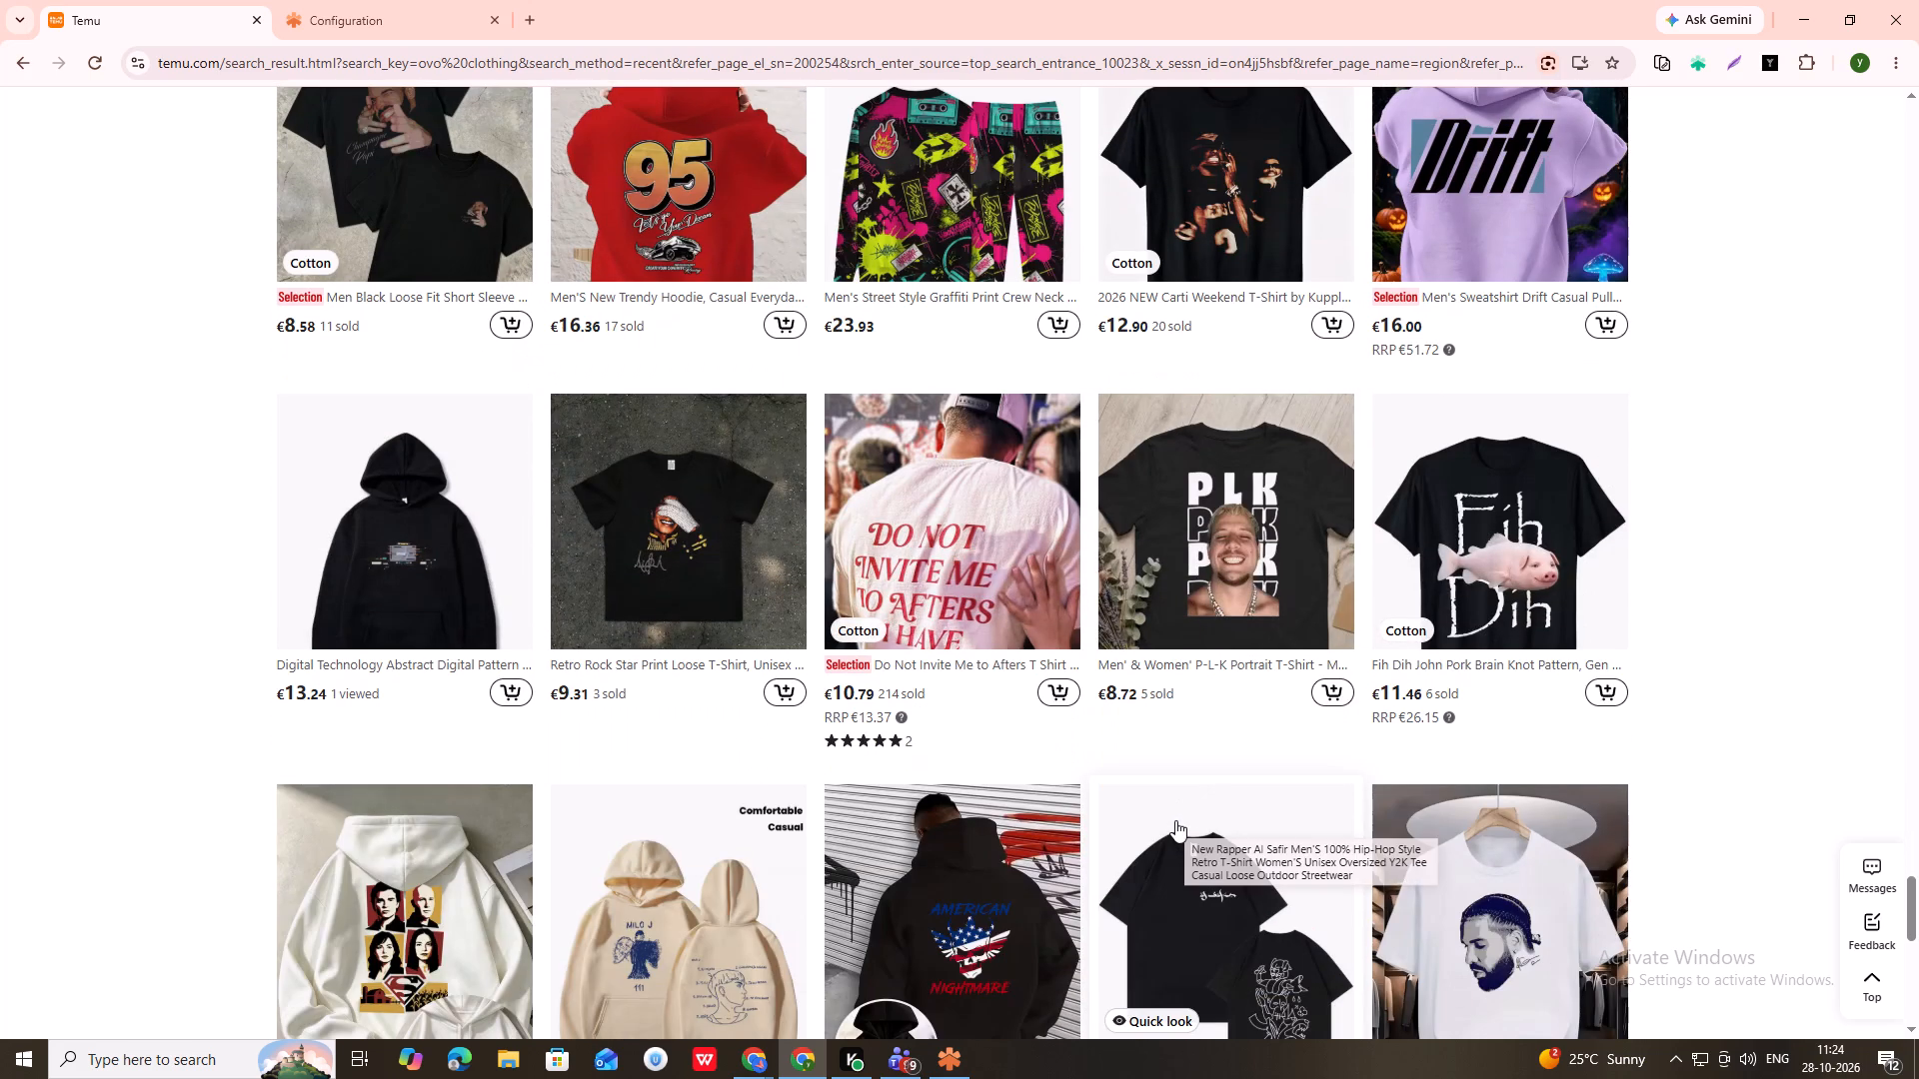
{"action": "scroll", "coordinate": [1175, 820], "scroll_direction": "down", "scroll_amount": 5}
{"action": "left_click", "coordinate": [957, 732]}
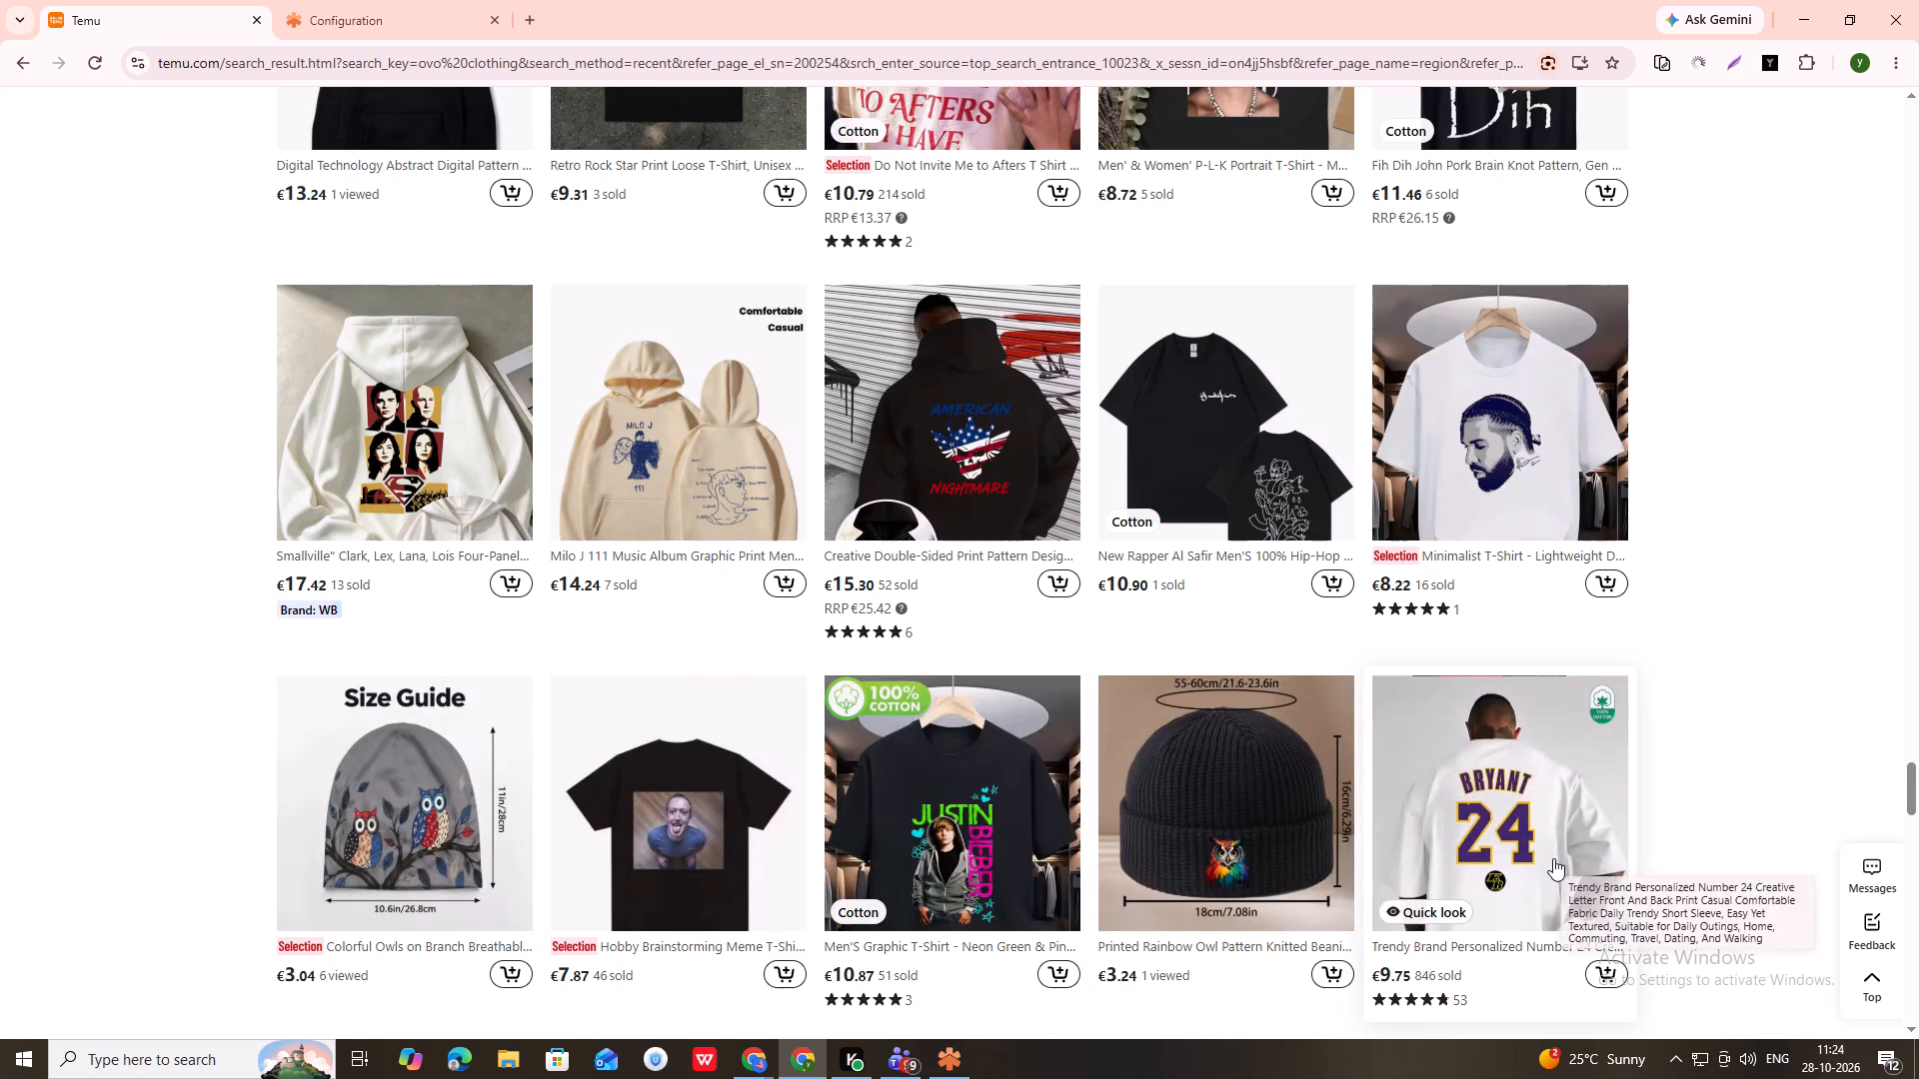
Copy the link of Temu's €7.26 Men'S OVO Bubble OG Owl T-Shirt and paste it below the brand-abuse links in C102189 of the sheet.
{"action": "scroll", "coordinate": [1553, 858], "scroll_direction": "down", "scroll_amount": 7}
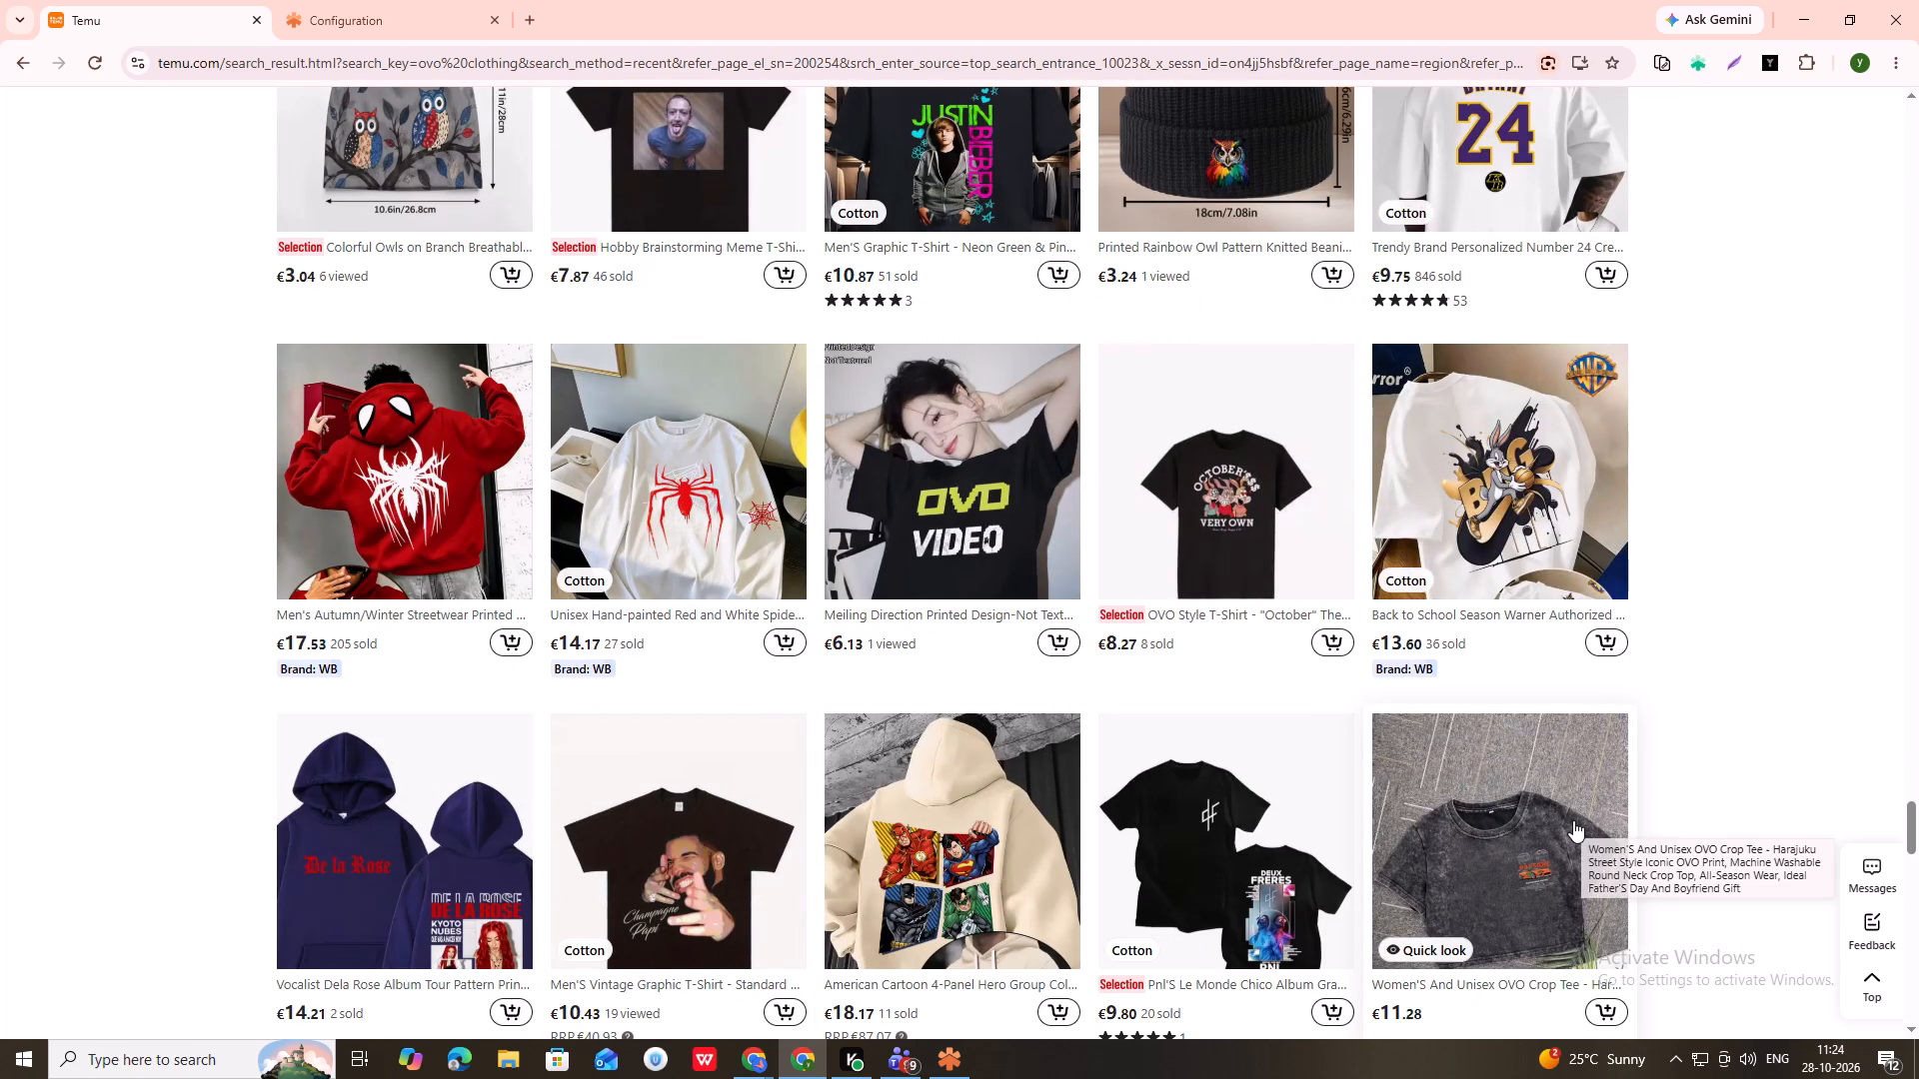
{"action": "scroll", "coordinate": [1573, 820], "scroll_direction": "down", "scroll_amount": 6}
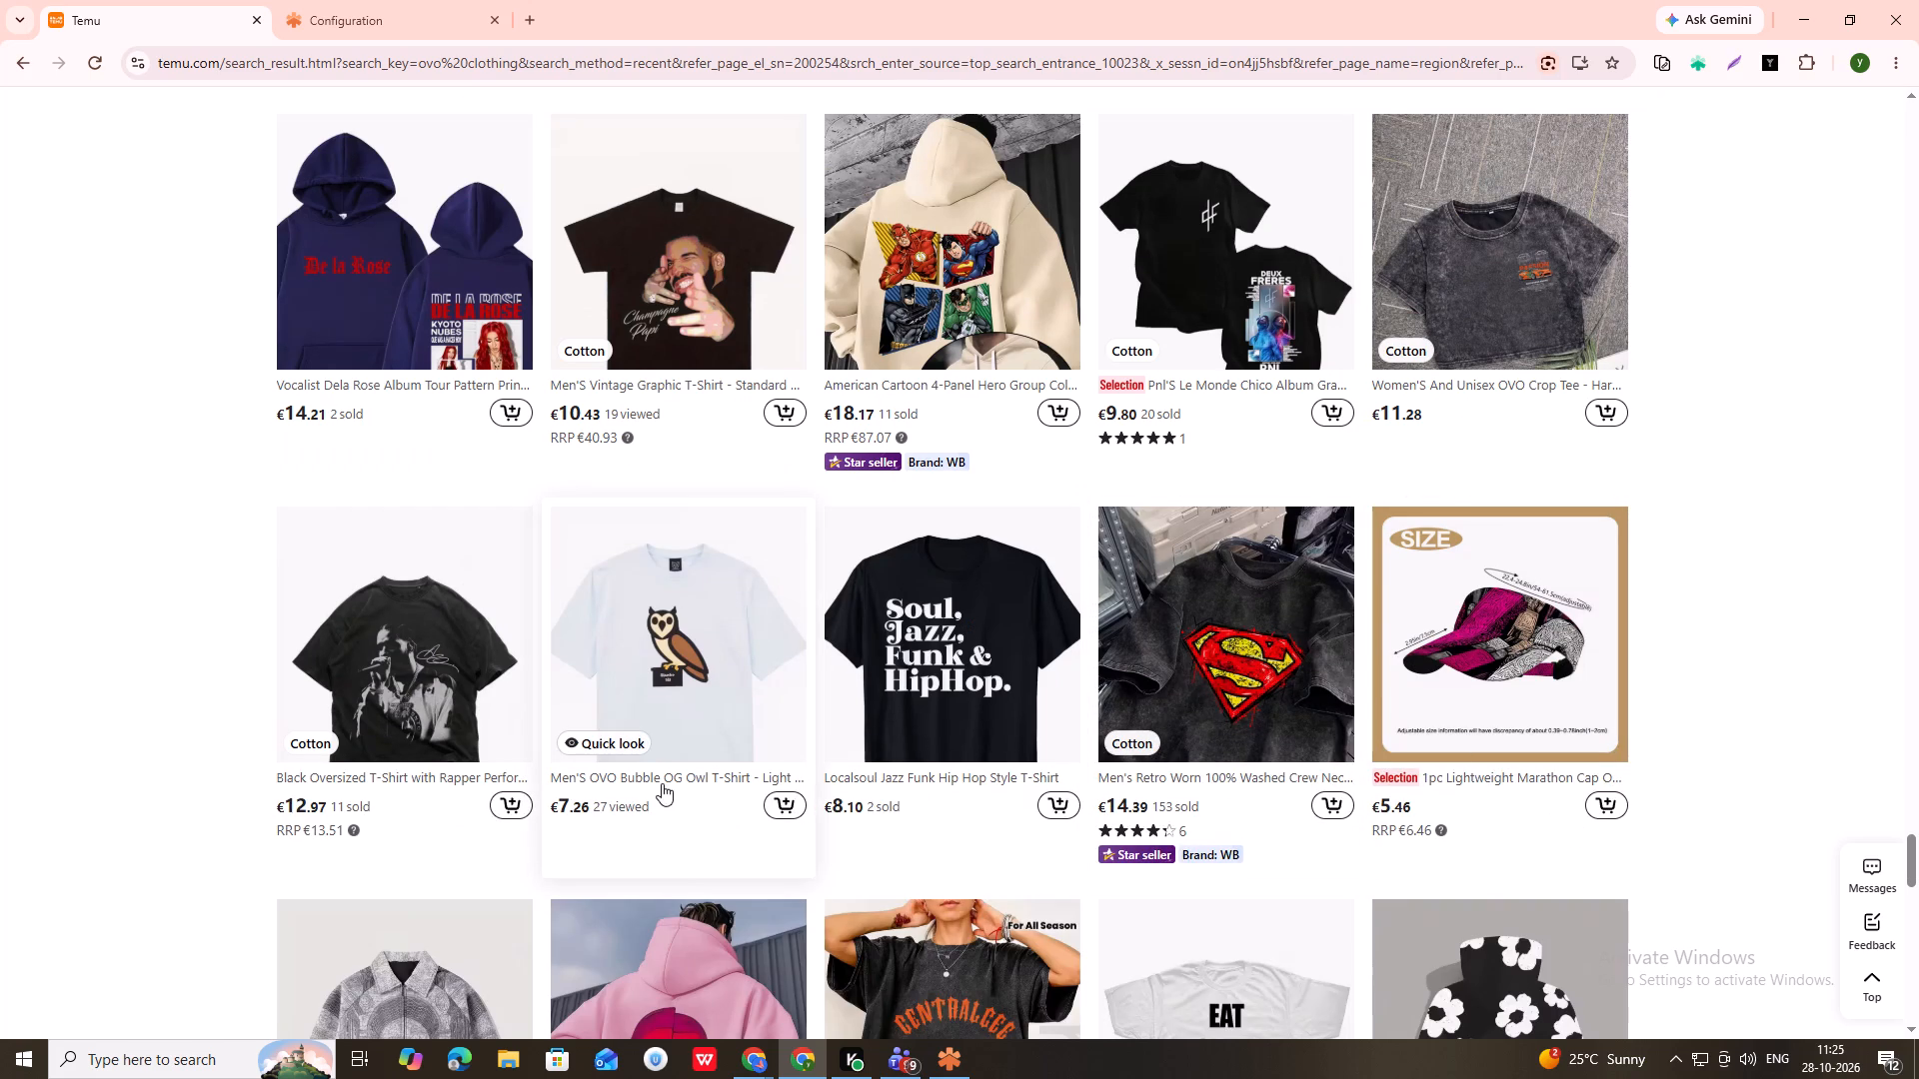
{"action": "right_click", "coordinate": [664, 781]}
{"action": "left_click", "coordinate": [746, 657]}
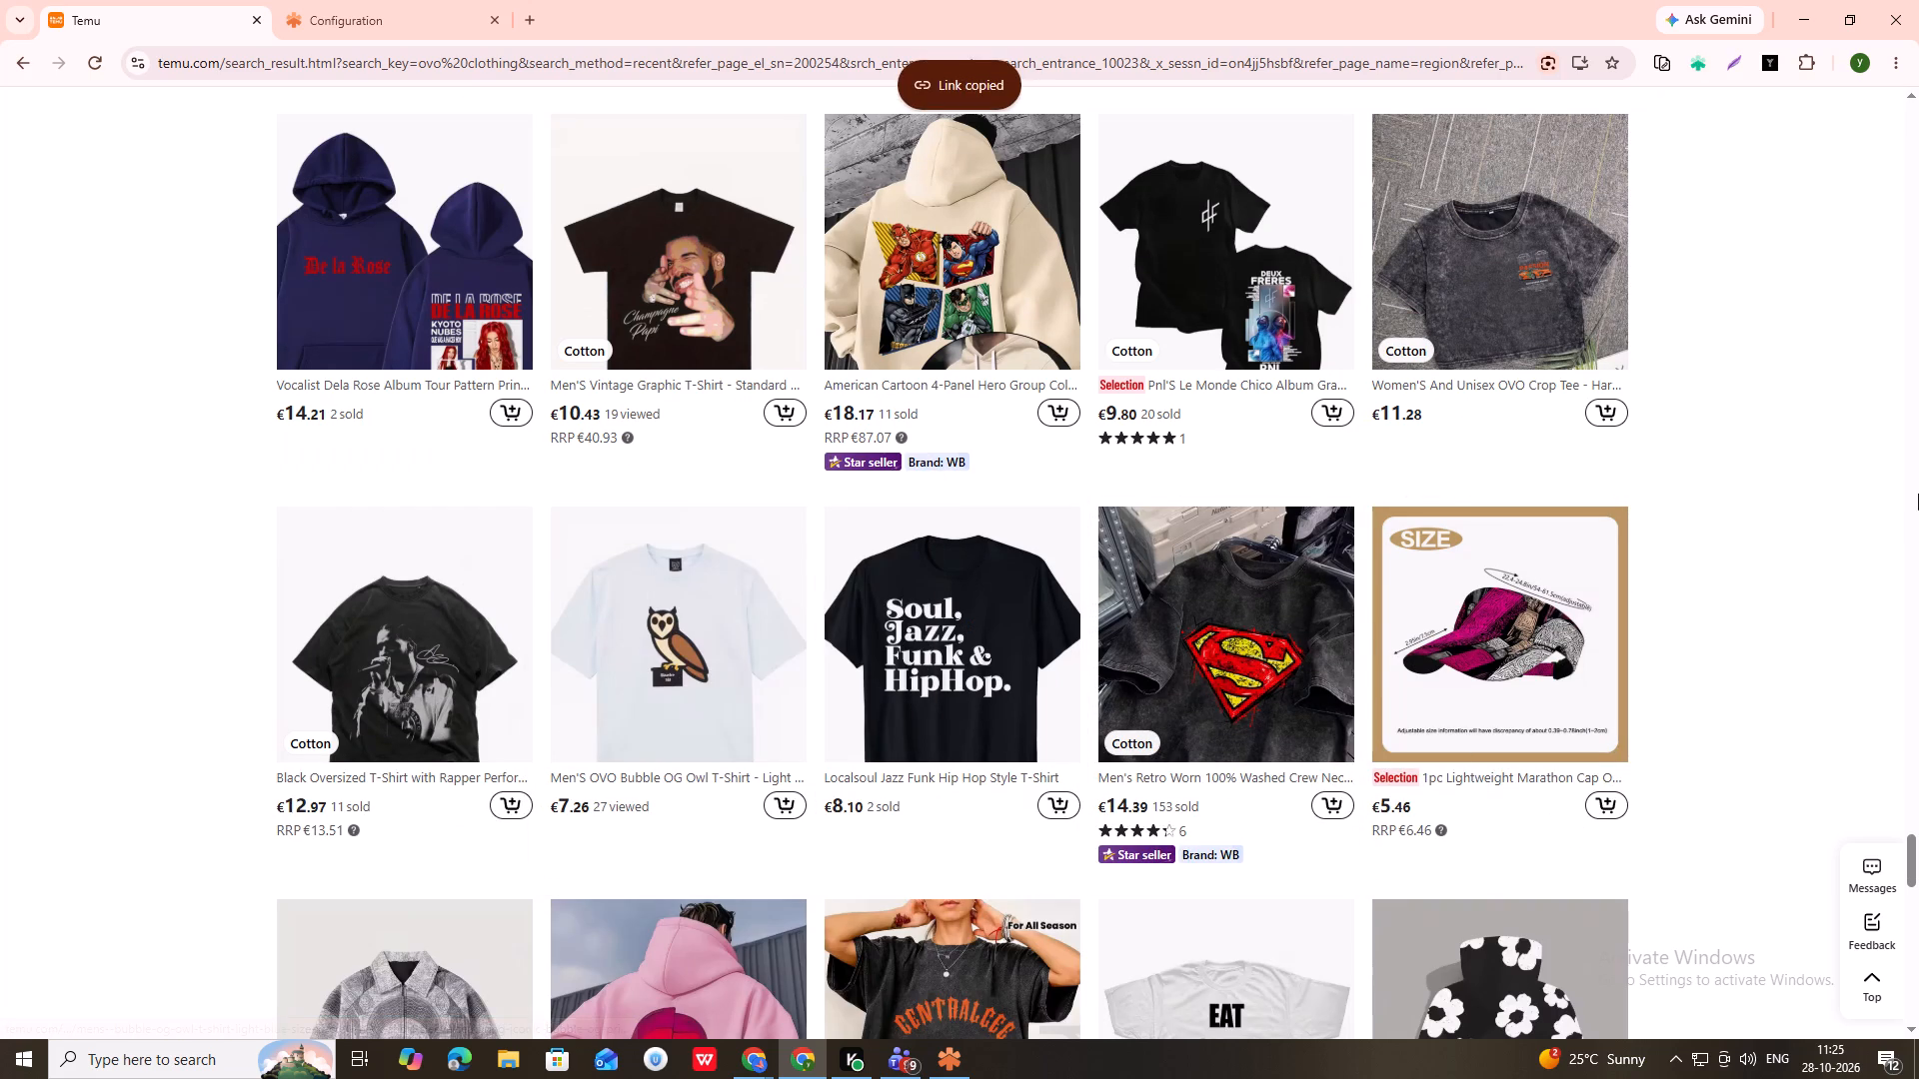
{"action": "key", "text": "alt+Tab"}
{"action": "key", "text": "ctrl+Down"}
{"action": "key", "text": "ctrl+Down"}
{"action": "key", "text": "Down"}
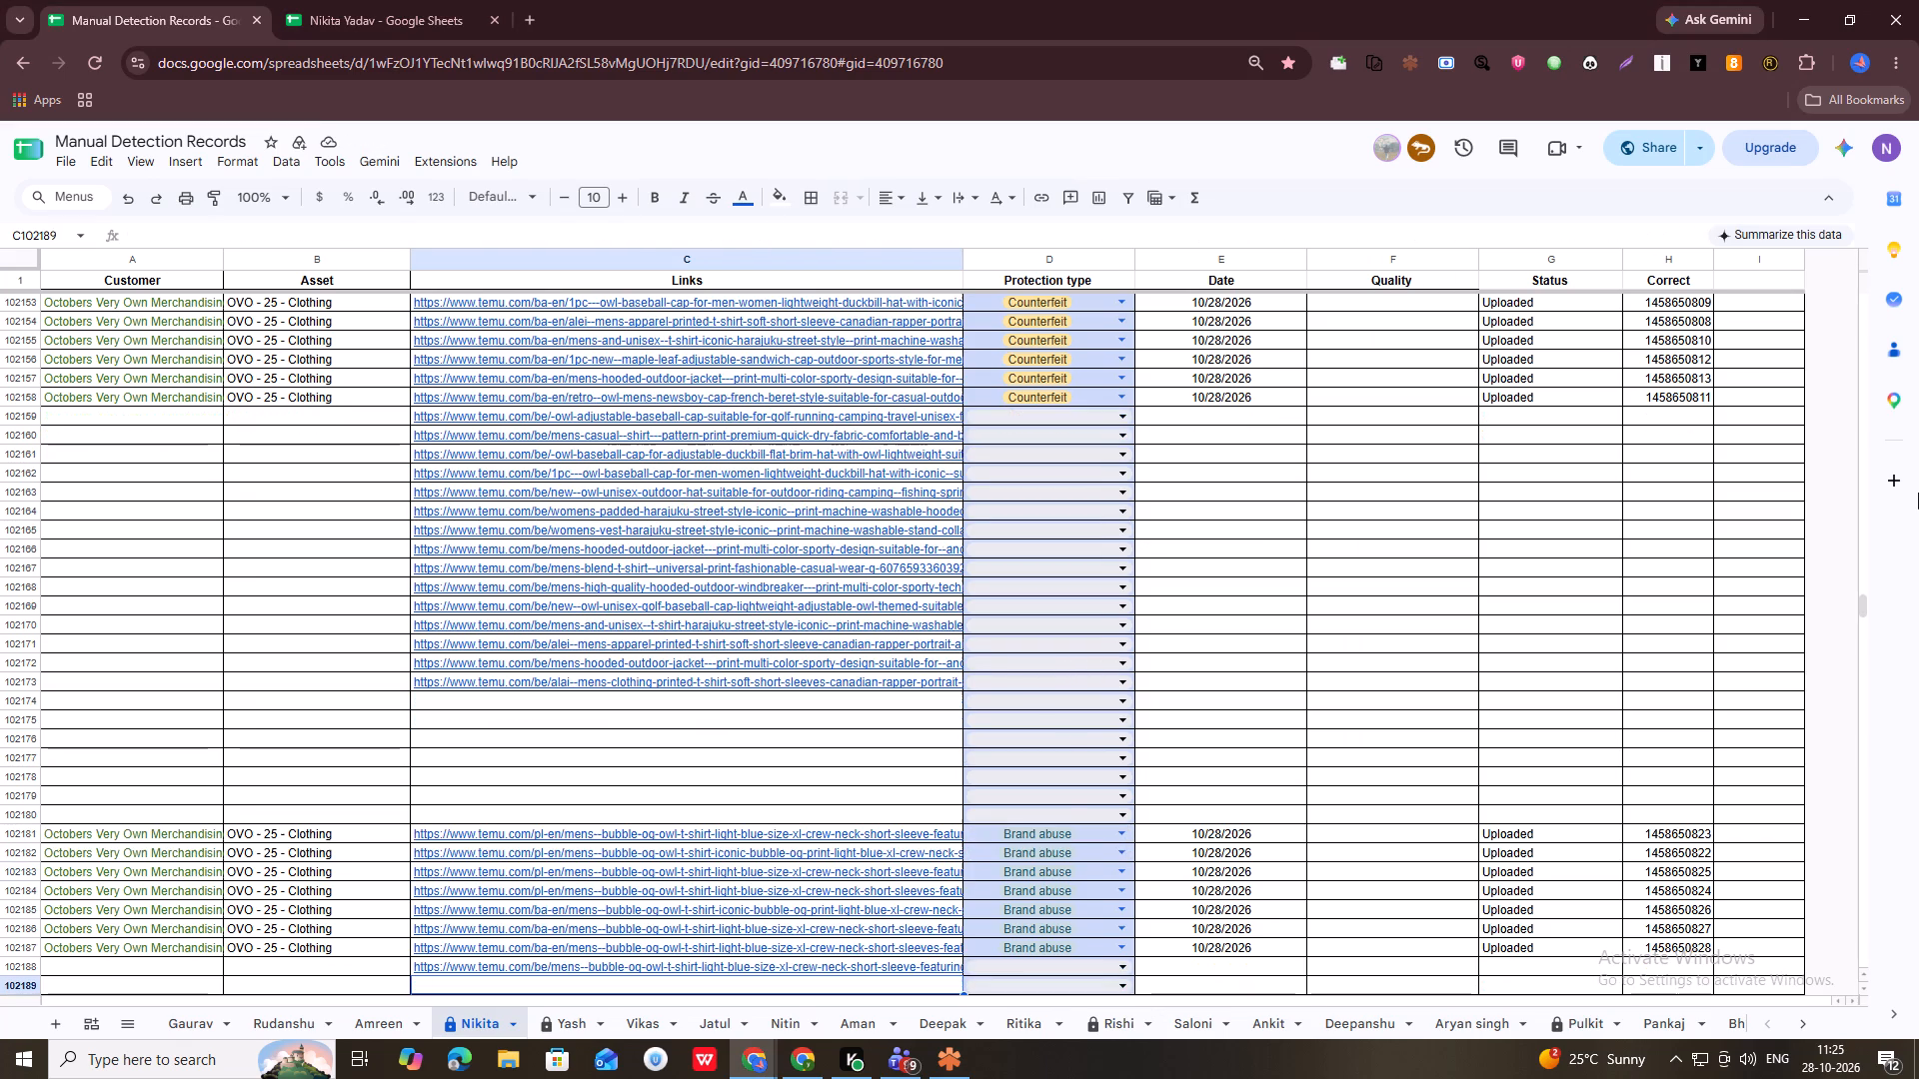
{"action": "key", "text": "ctrl+v"}
{"action": "key", "text": "Down"}
Load more Temu results, copy the link of the €5.50 Men's OVO Bubble OG Owl T-Shirt and paste it into C102190 of the sheet.
{"action": "key", "text": "alt+Tab"}
{"action": "key", "text": "Down"}
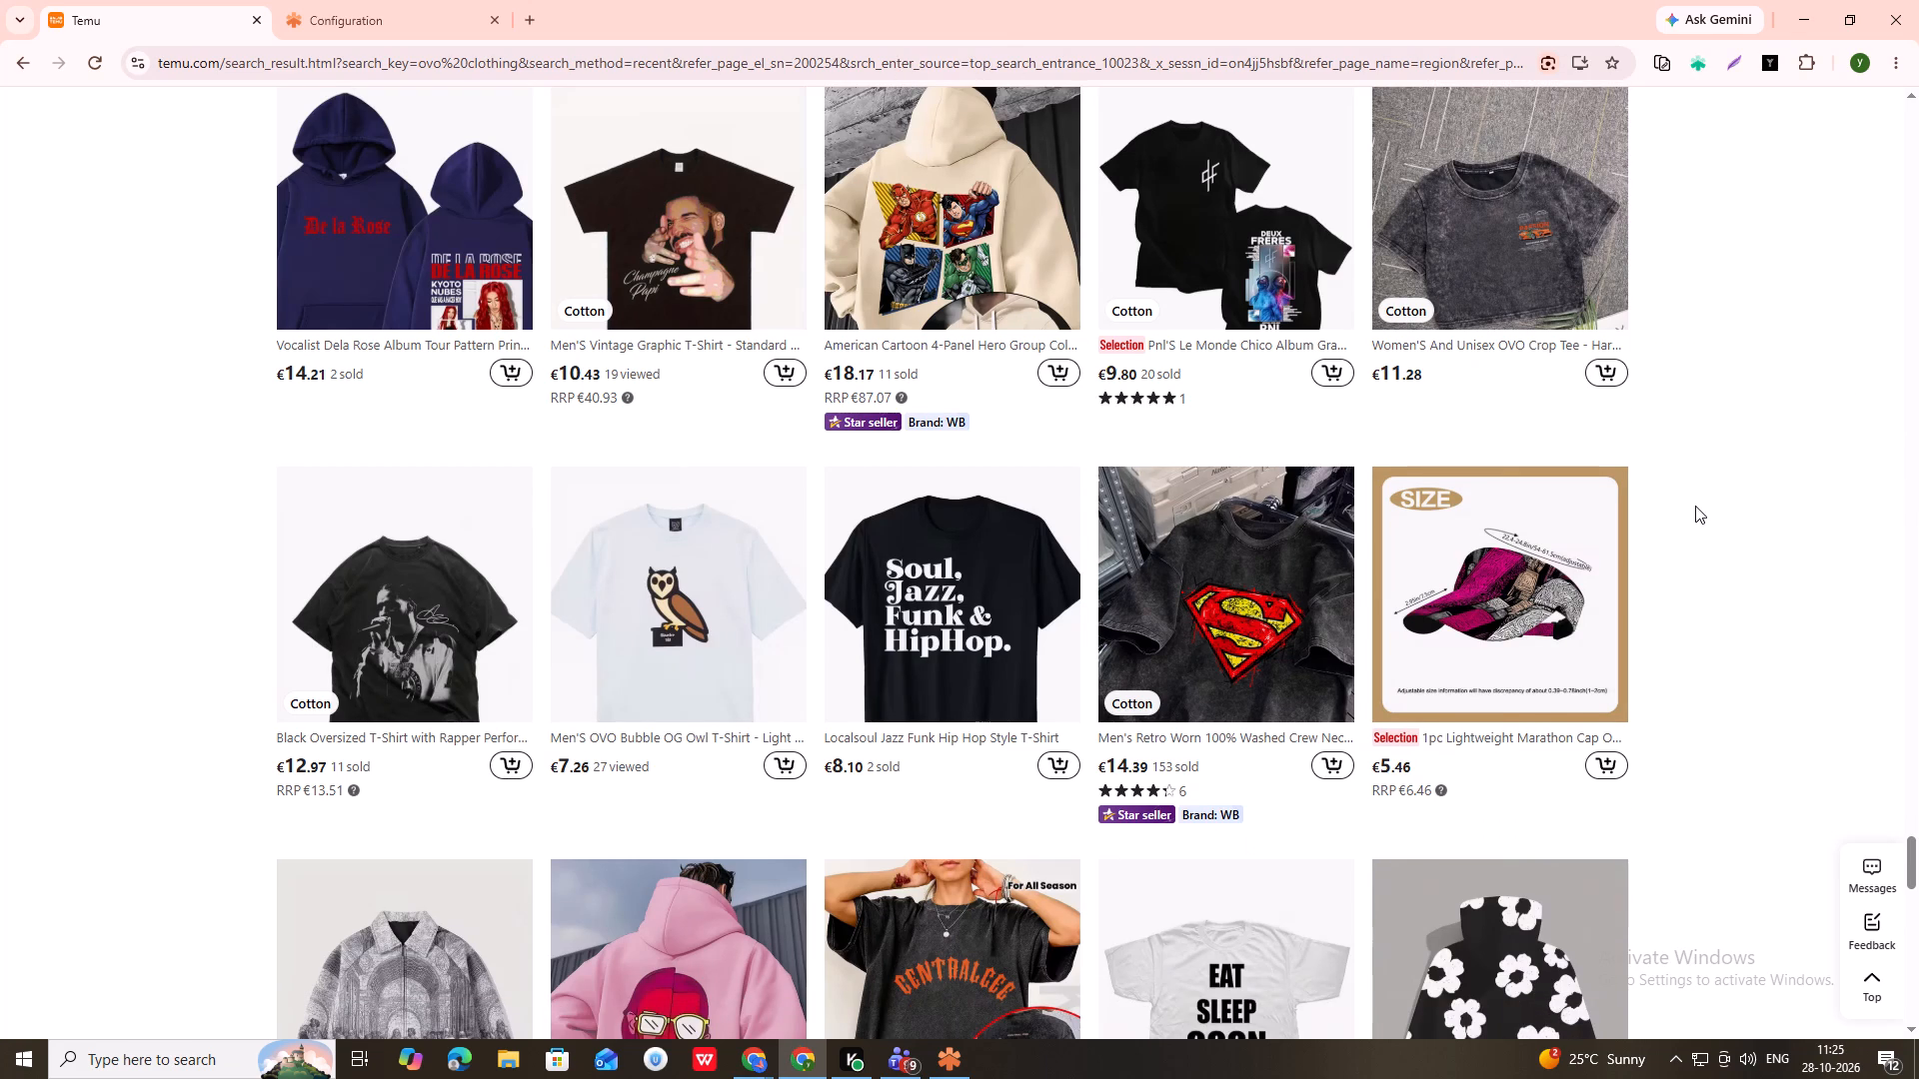
{"action": "scroll", "coordinate": [1272, 746], "scroll_direction": "down", "scroll_amount": 5}
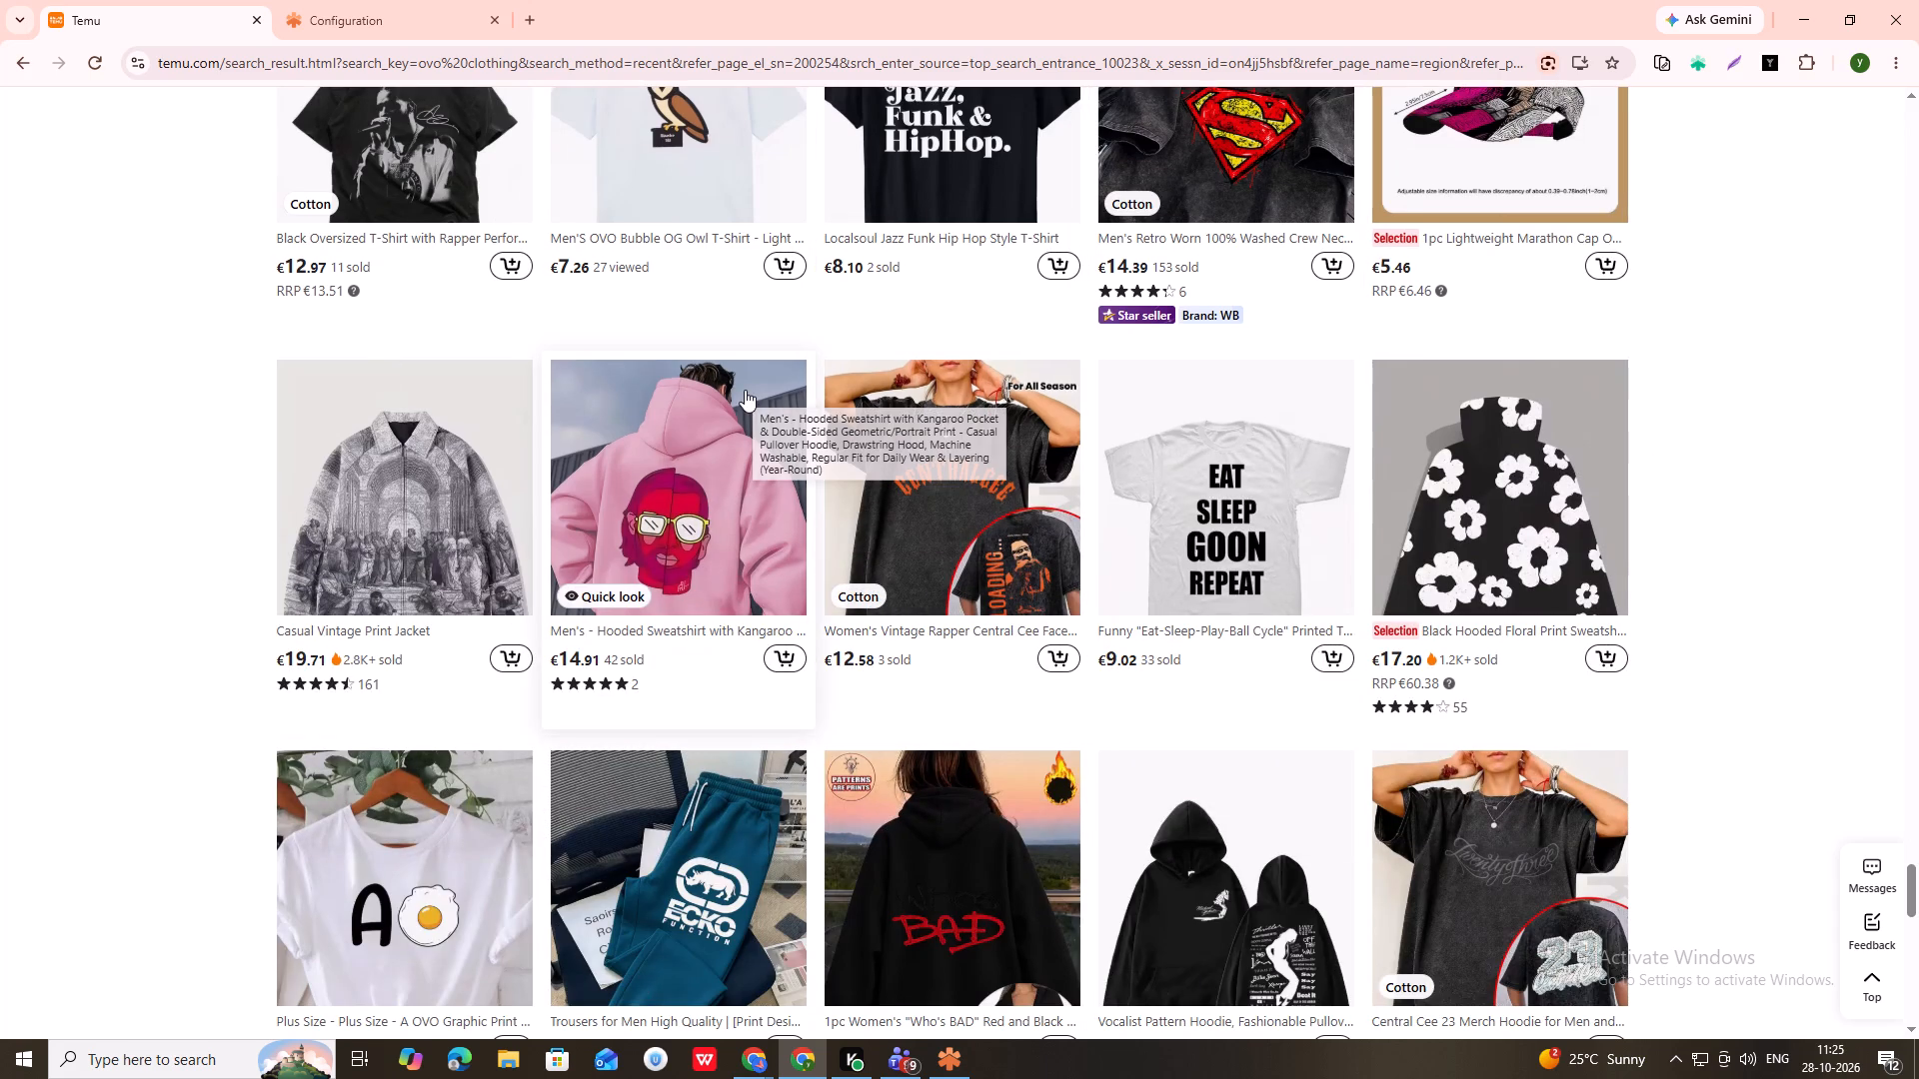
{"action": "scroll", "coordinate": [1262, 705], "scroll_direction": "down", "scroll_amount": 5}
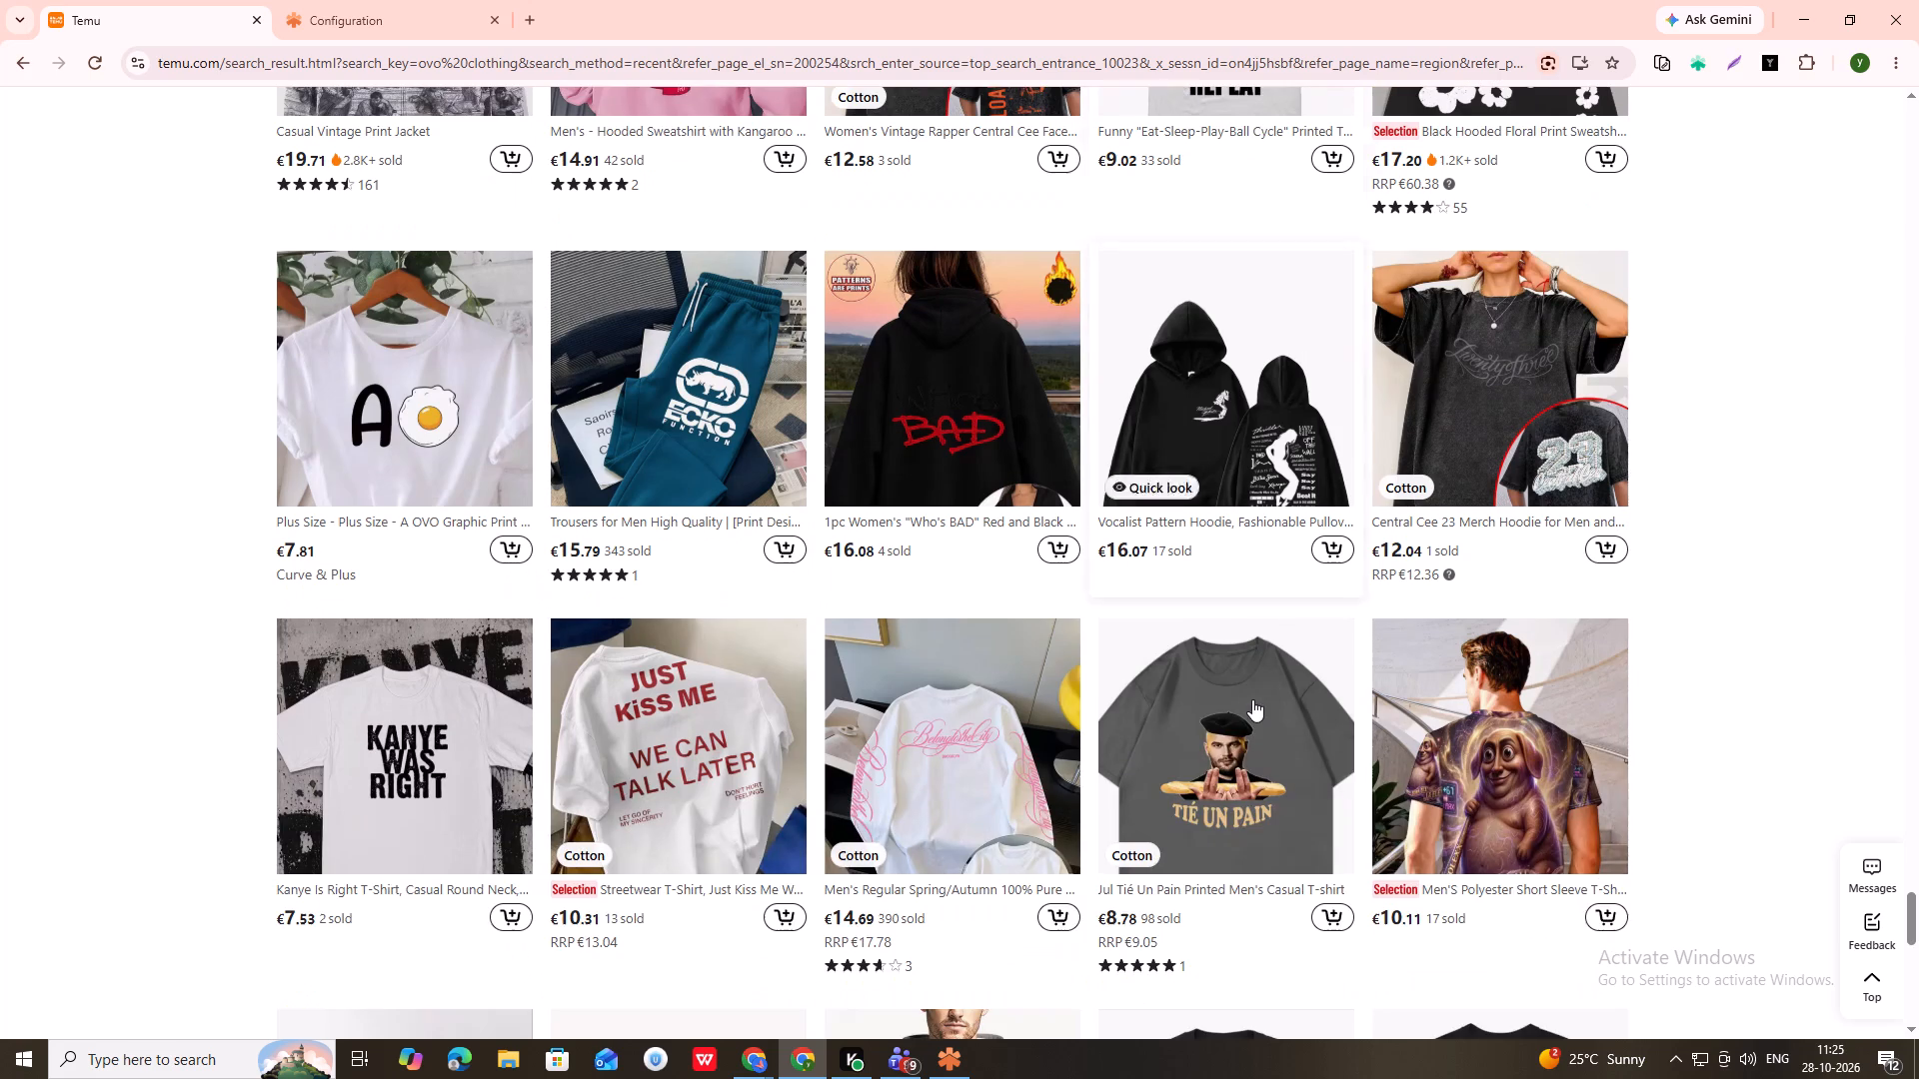
{"action": "scroll", "coordinate": [1480, 655], "scroll_direction": "down", "scroll_amount": 5}
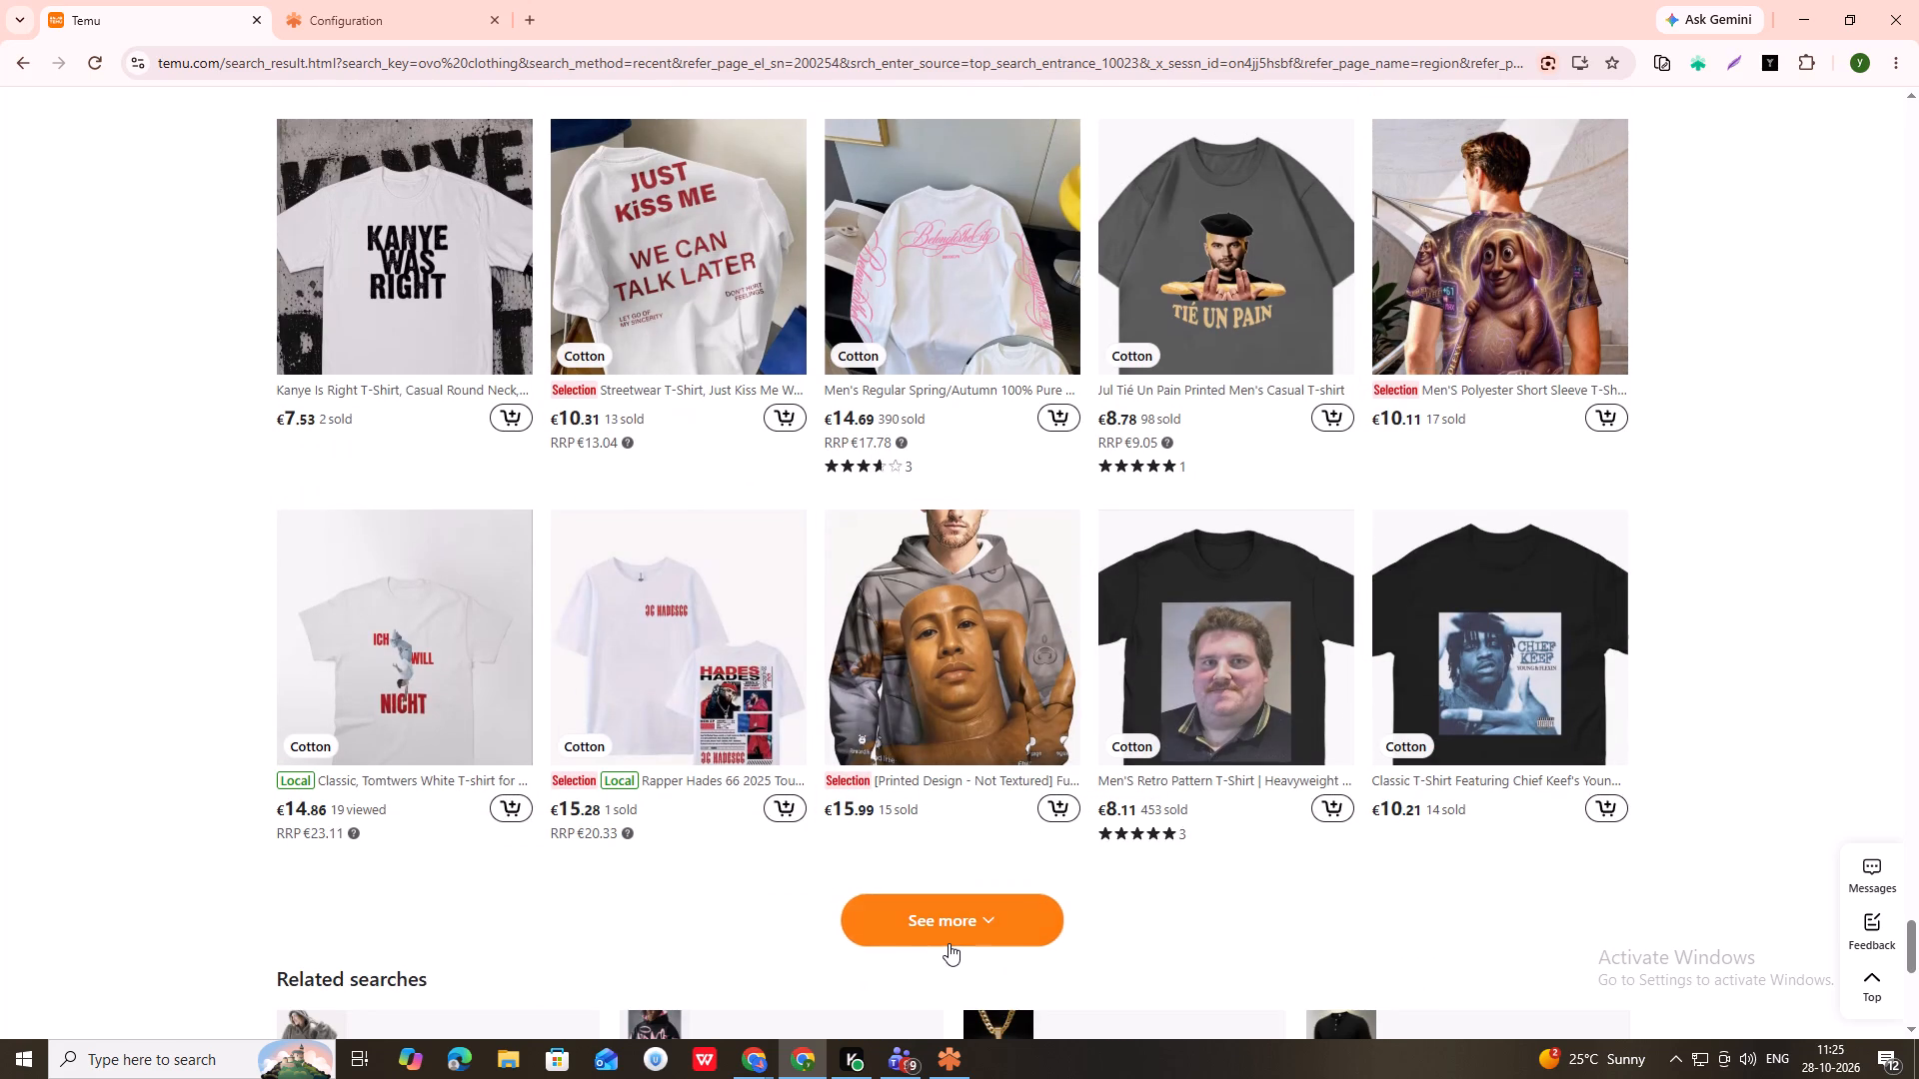
{"action": "left_click", "coordinate": [949, 943]}
{"action": "scroll", "coordinate": [1400, 796], "scroll_direction": "down", "scroll_amount": 5}
{"action": "scroll", "coordinate": [1400, 796], "scroll_direction": "up", "scroll_amount": 3}
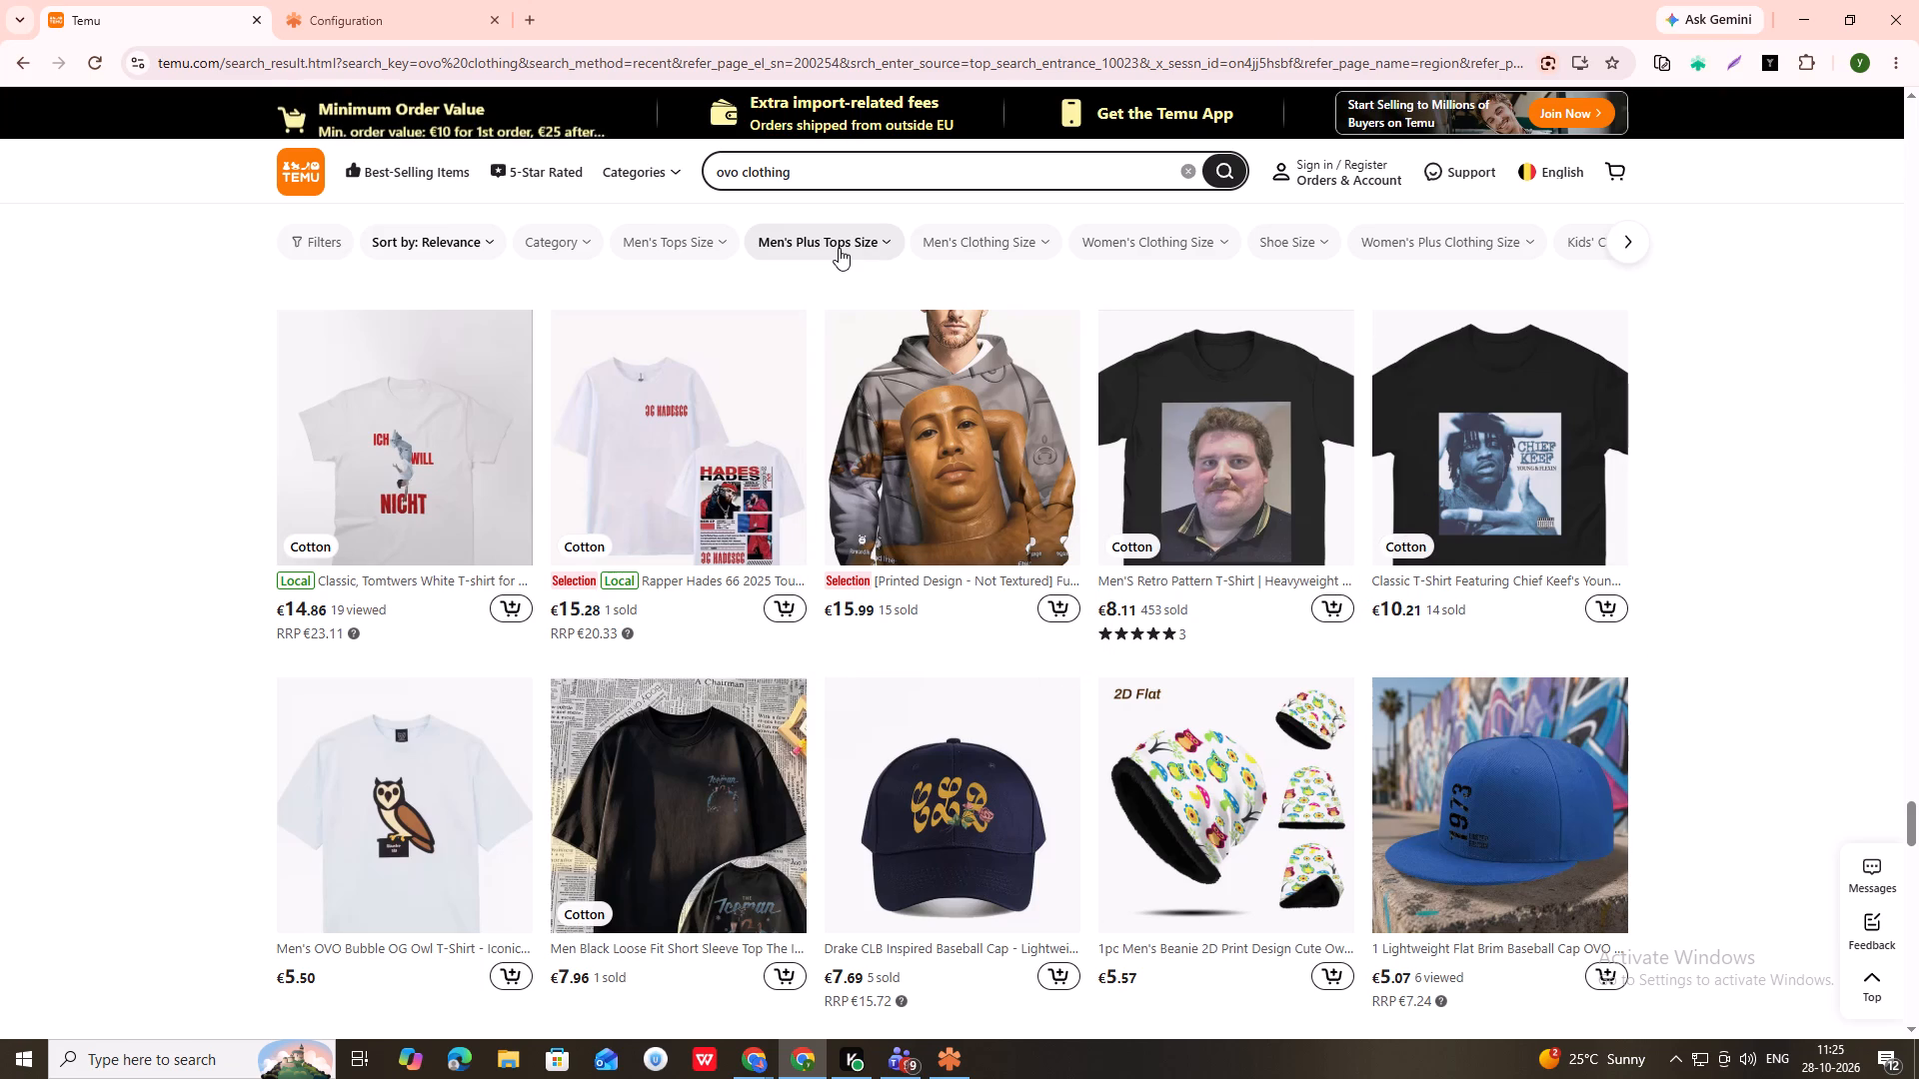
{"action": "scroll", "coordinate": [757, 729], "scroll_direction": "down", "scroll_amount": 2}
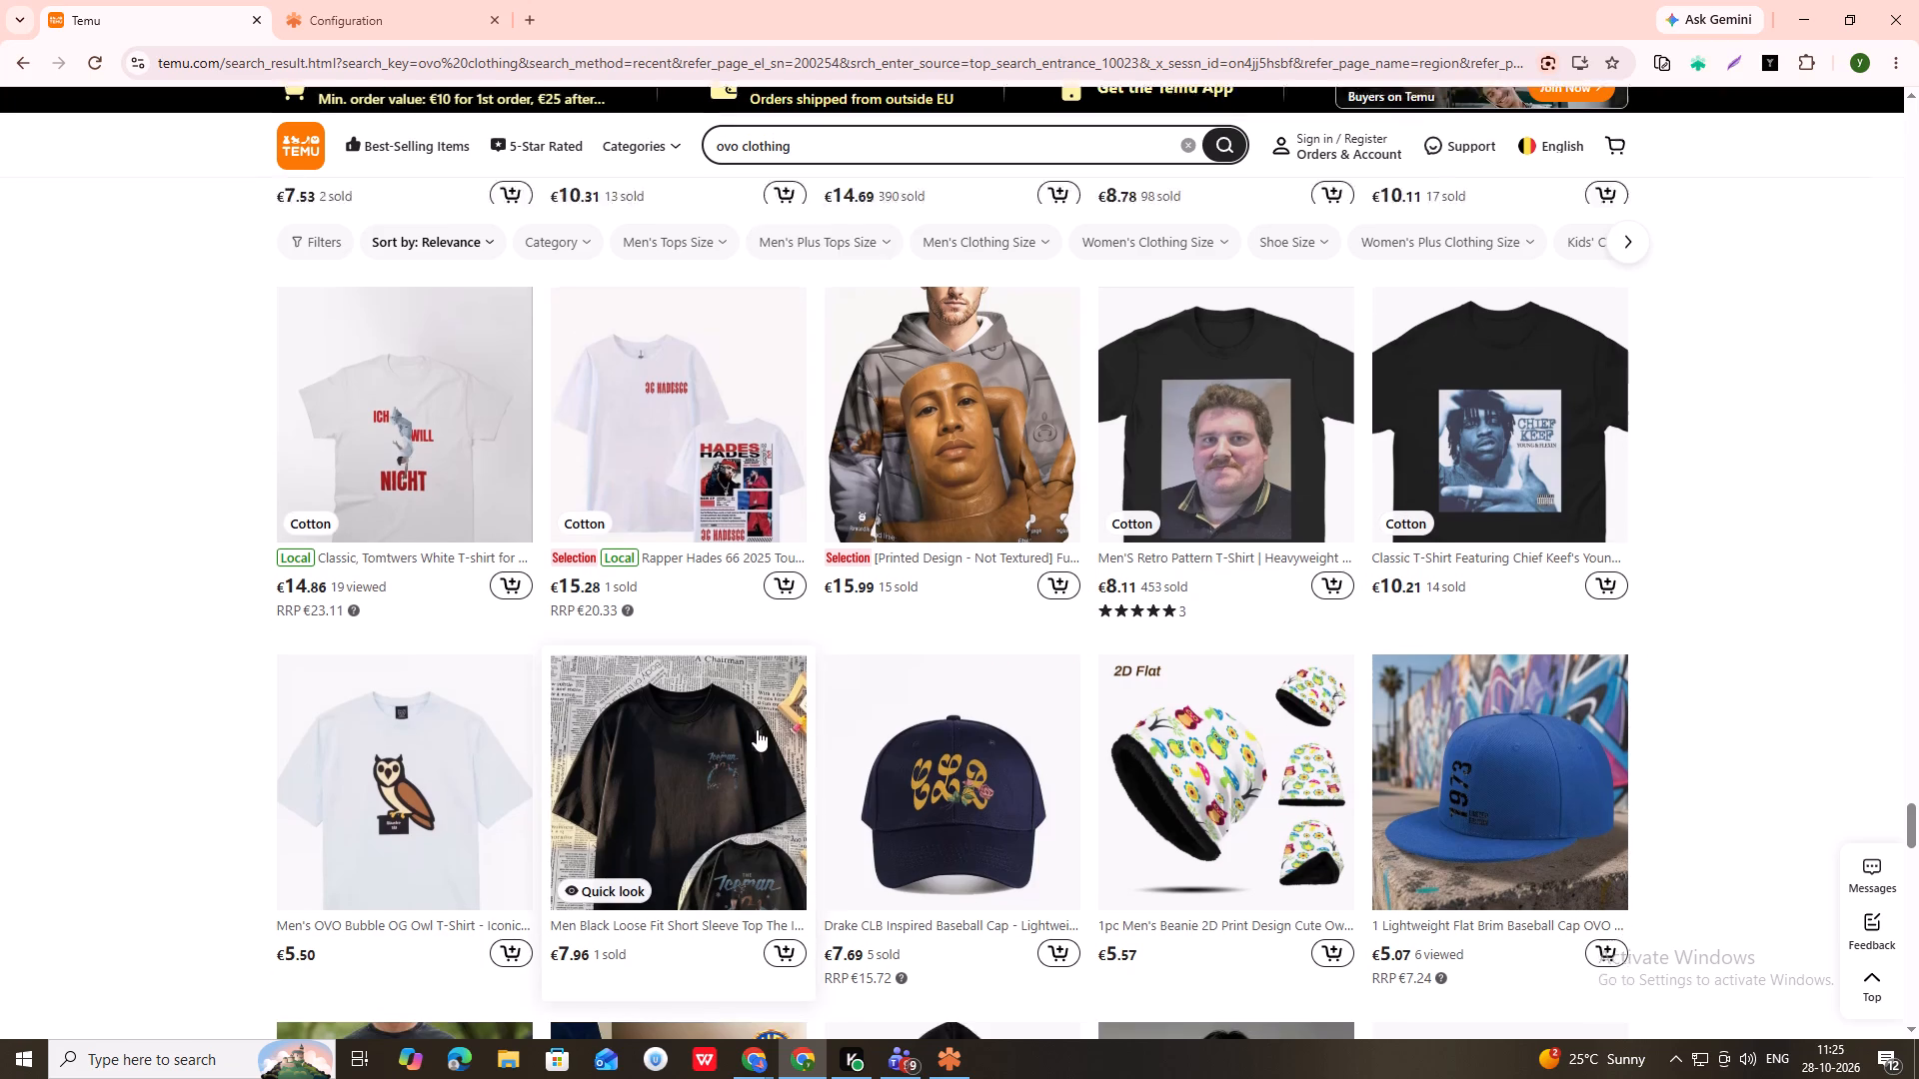
{"action": "scroll", "coordinate": [757, 729], "scroll_direction": "down", "scroll_amount": 1}
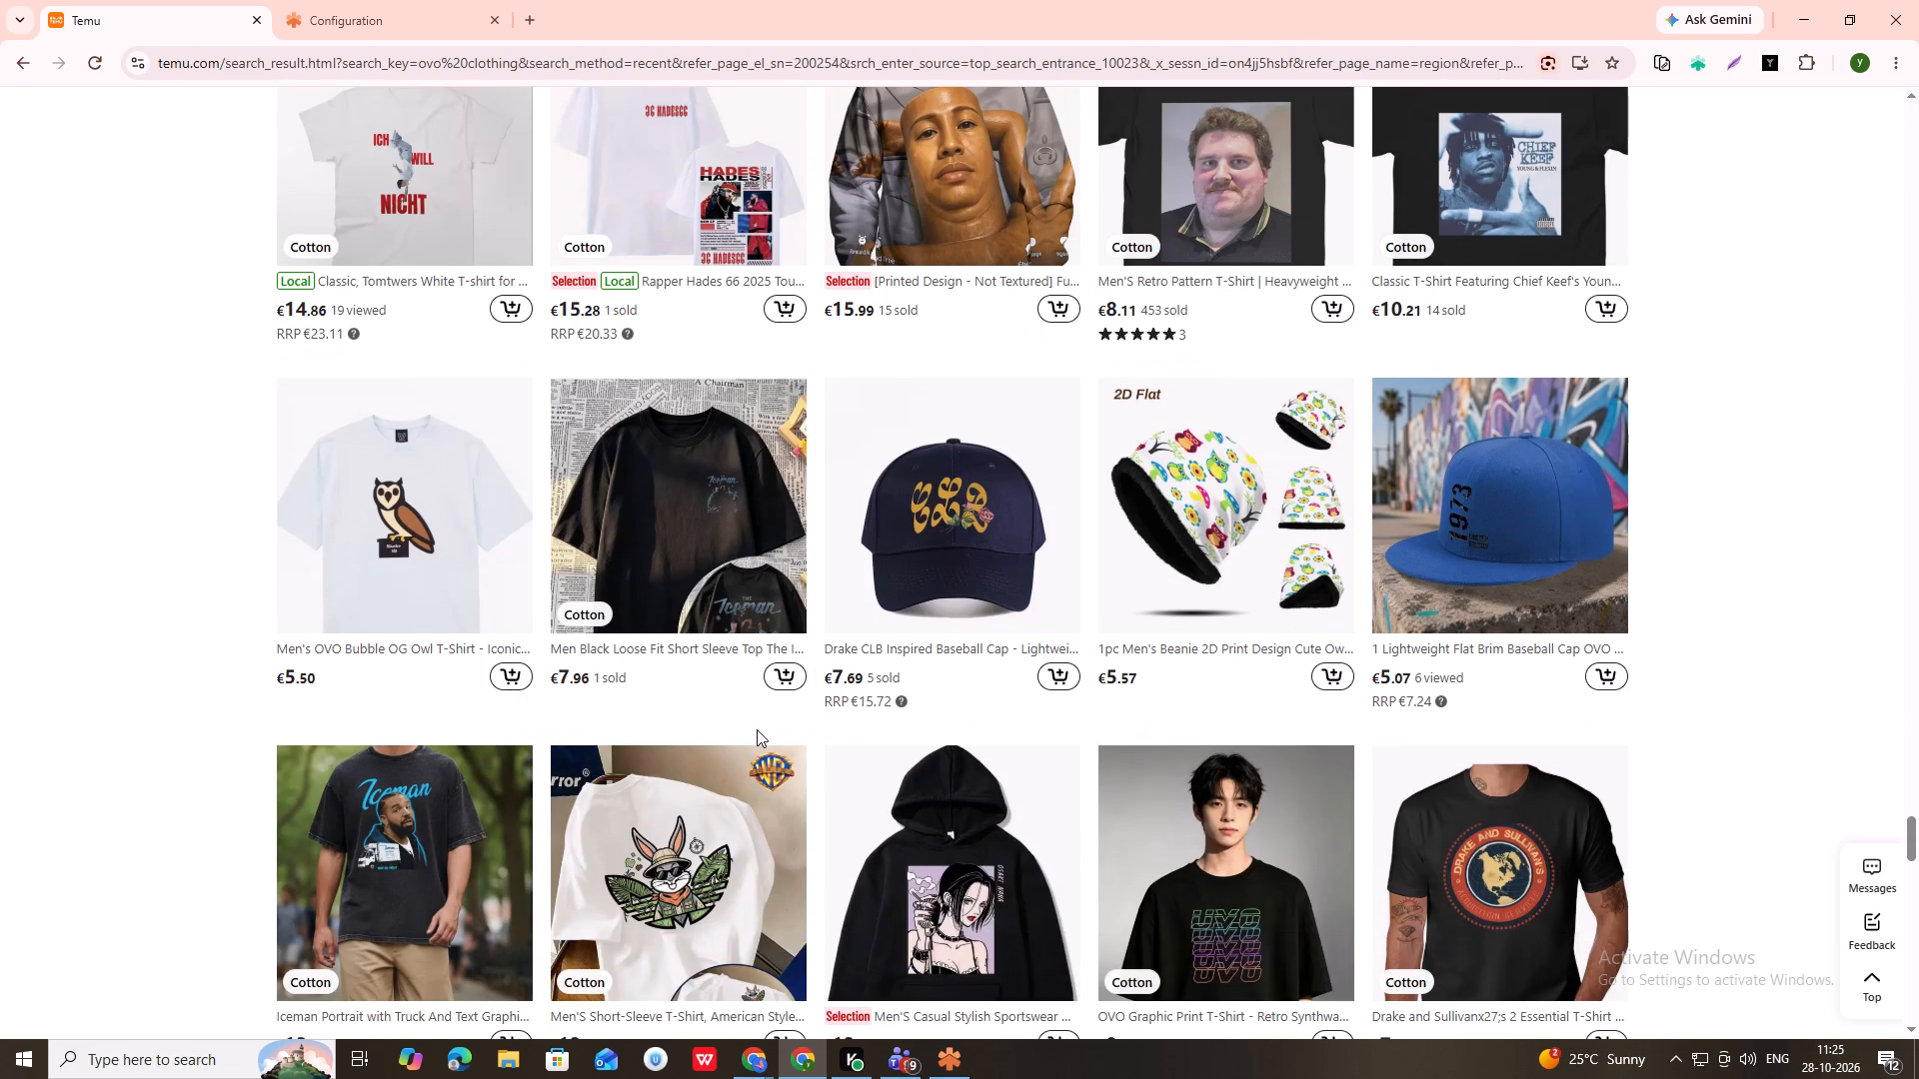
{"action": "right_click", "coordinate": [407, 652]}
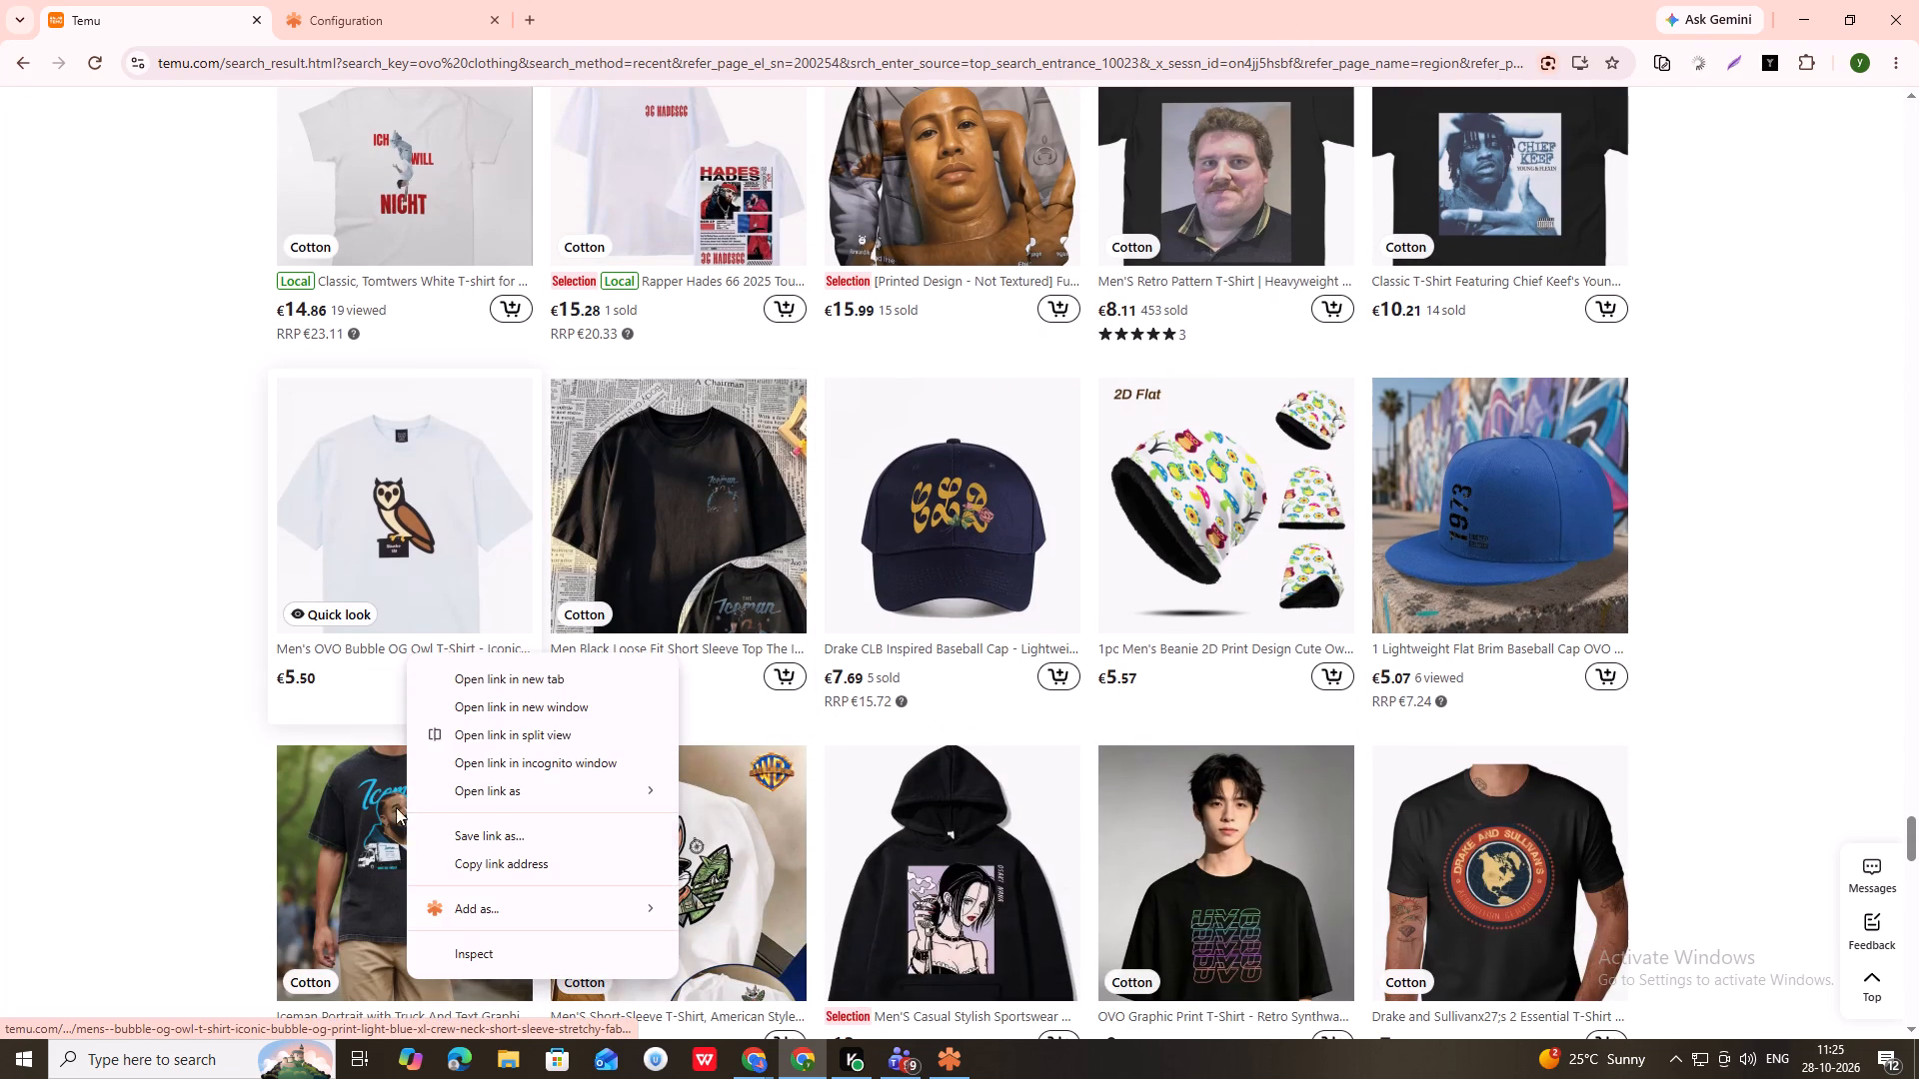
{"action": "left_click", "coordinate": [448, 865]}
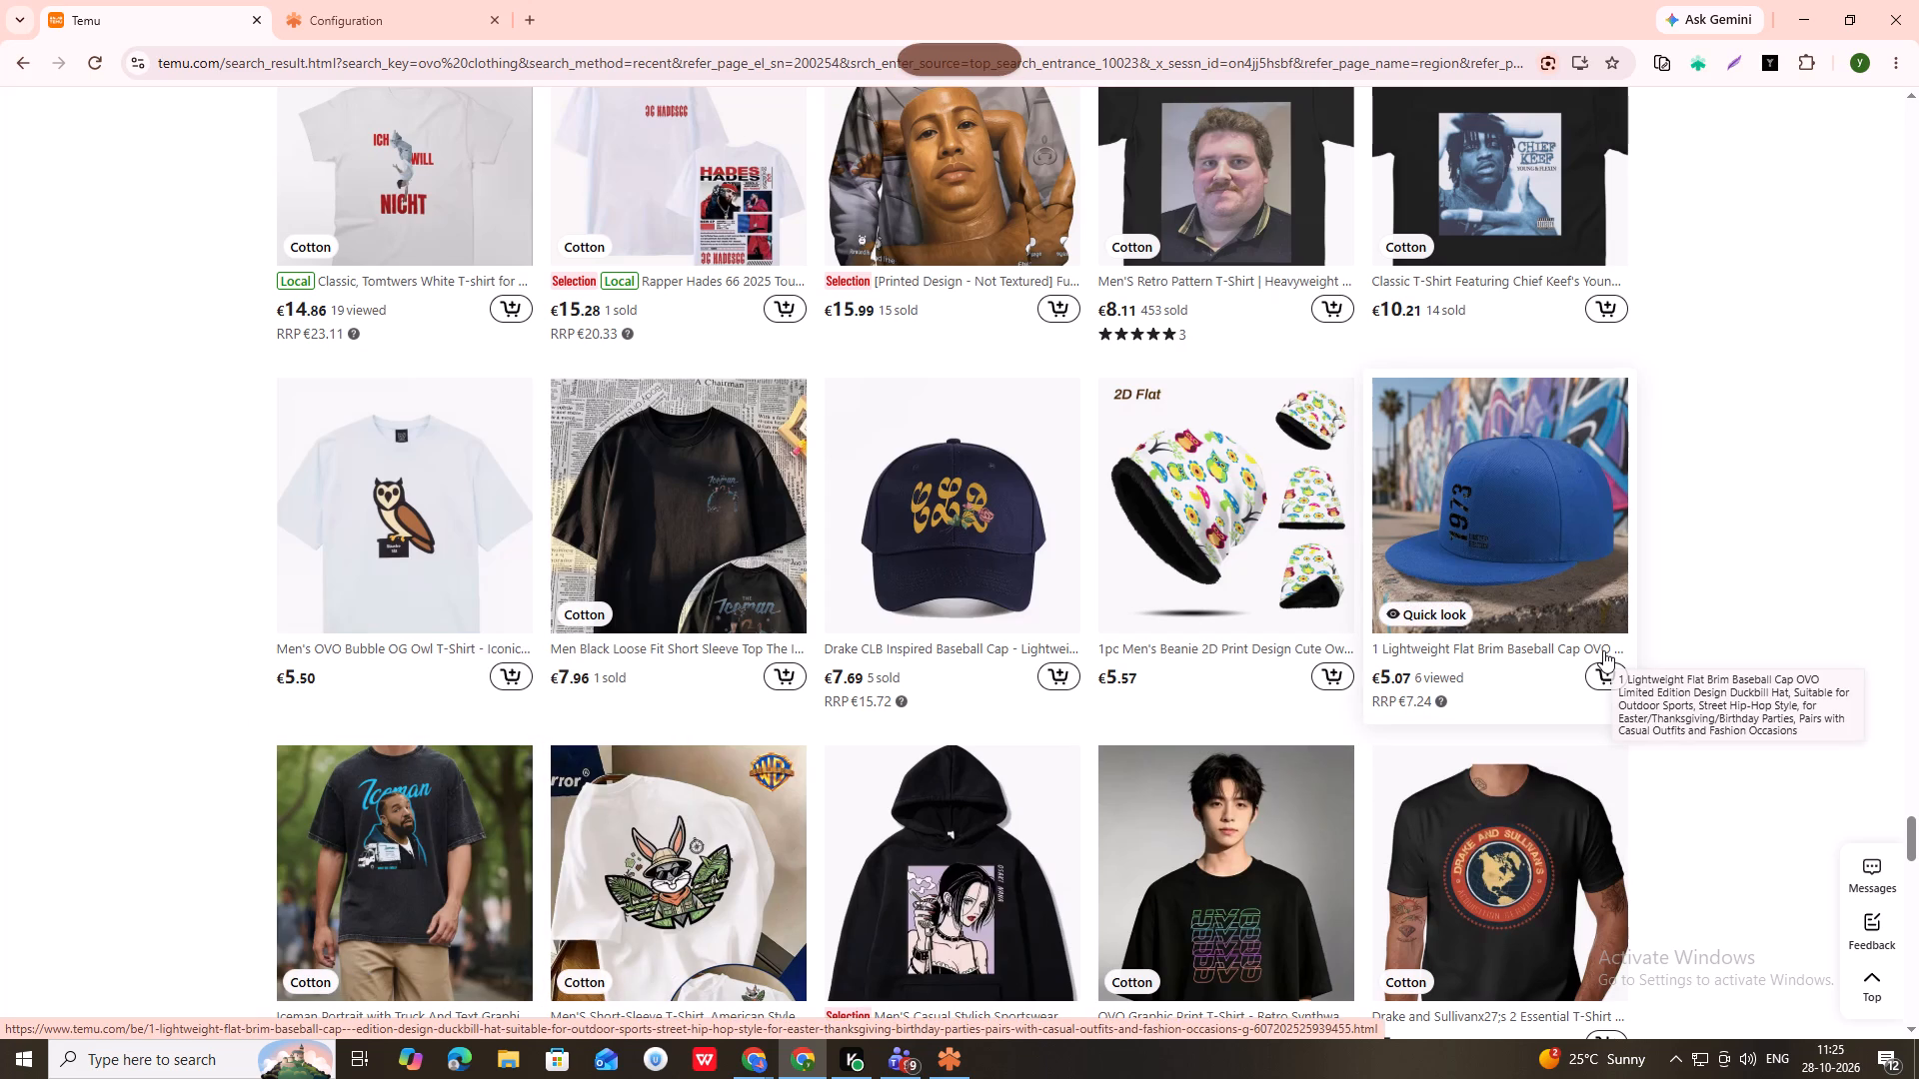
{"action": "key", "text": "alt+Tab"}
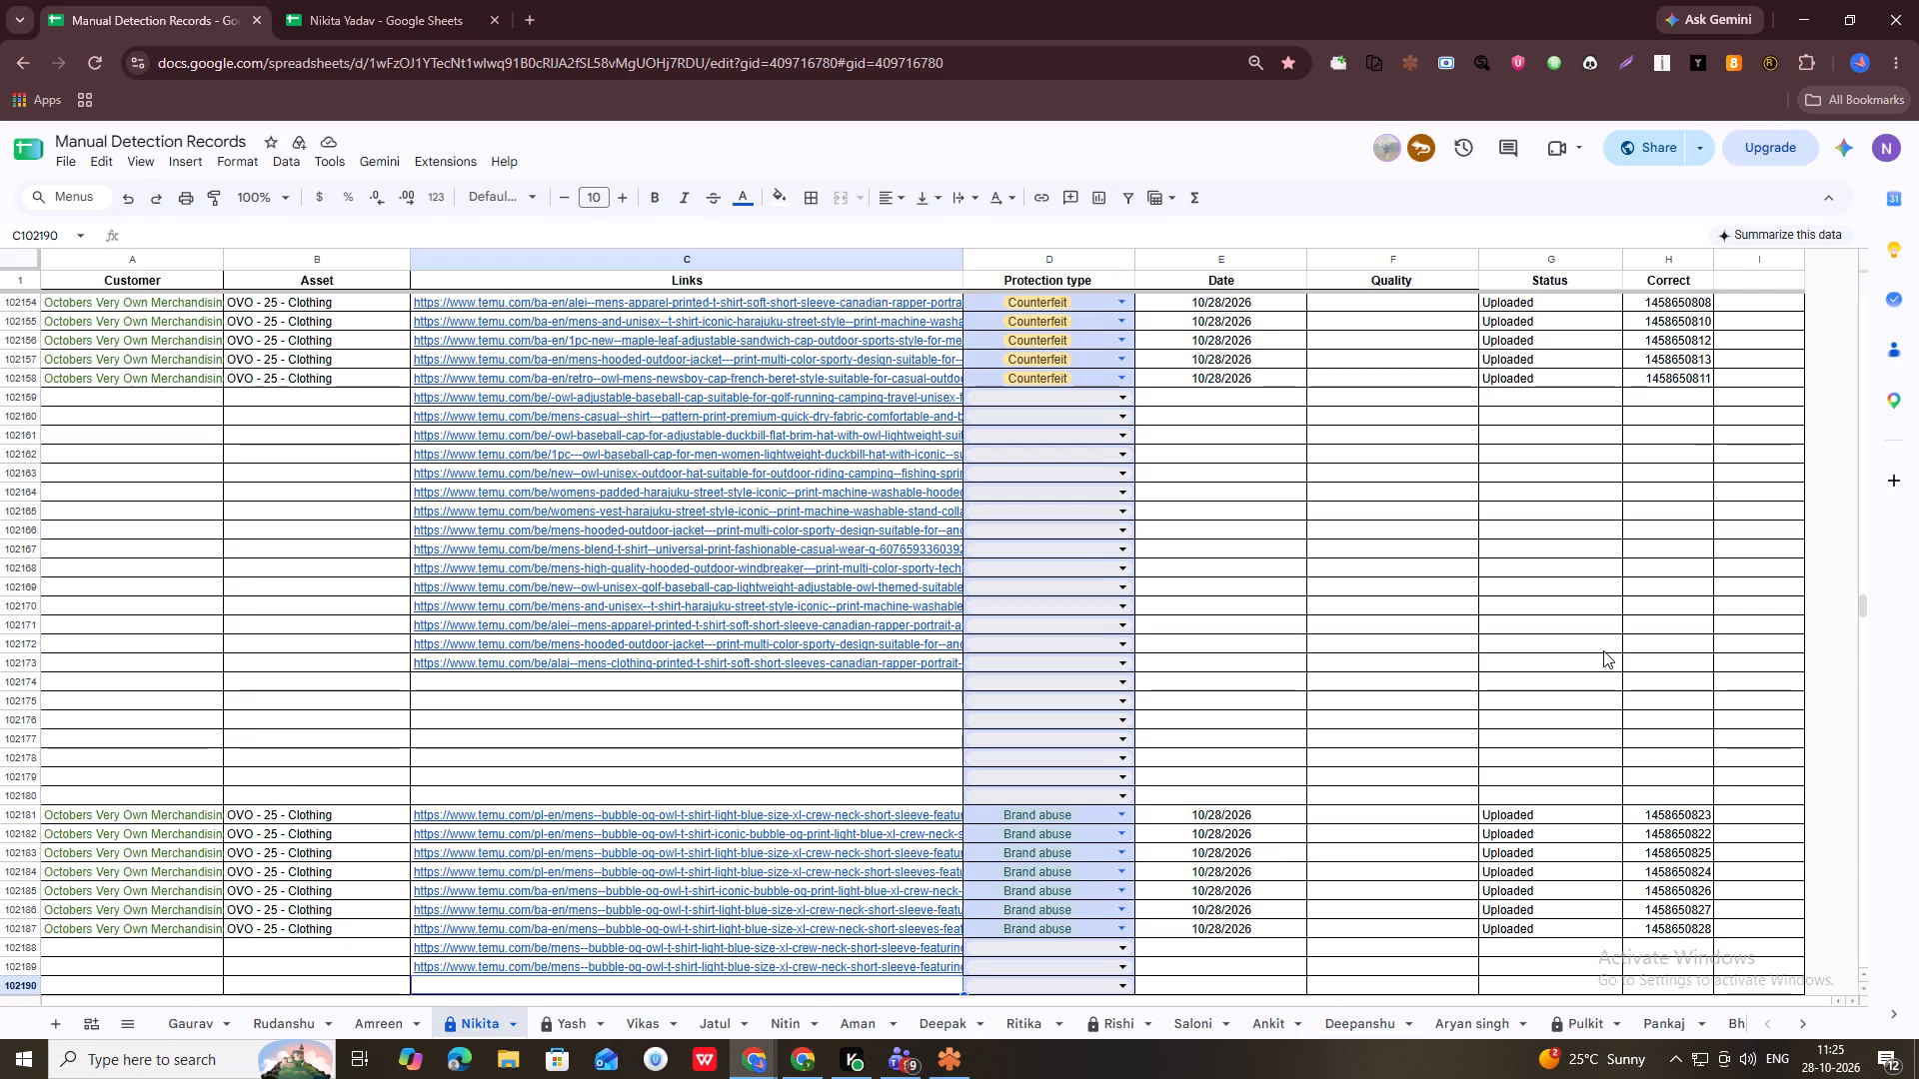
{"action": "key", "text": "ctrl+v"}
{"action": "key", "text": "Down"}
Load another batch of Temu results, copy the link of the €5.01 Men's OVO Bubble OG Owl T-shirt and paste it into C102191.
{"action": "key", "text": "alt+Tab"}
{"action": "key", "text": "Down"}
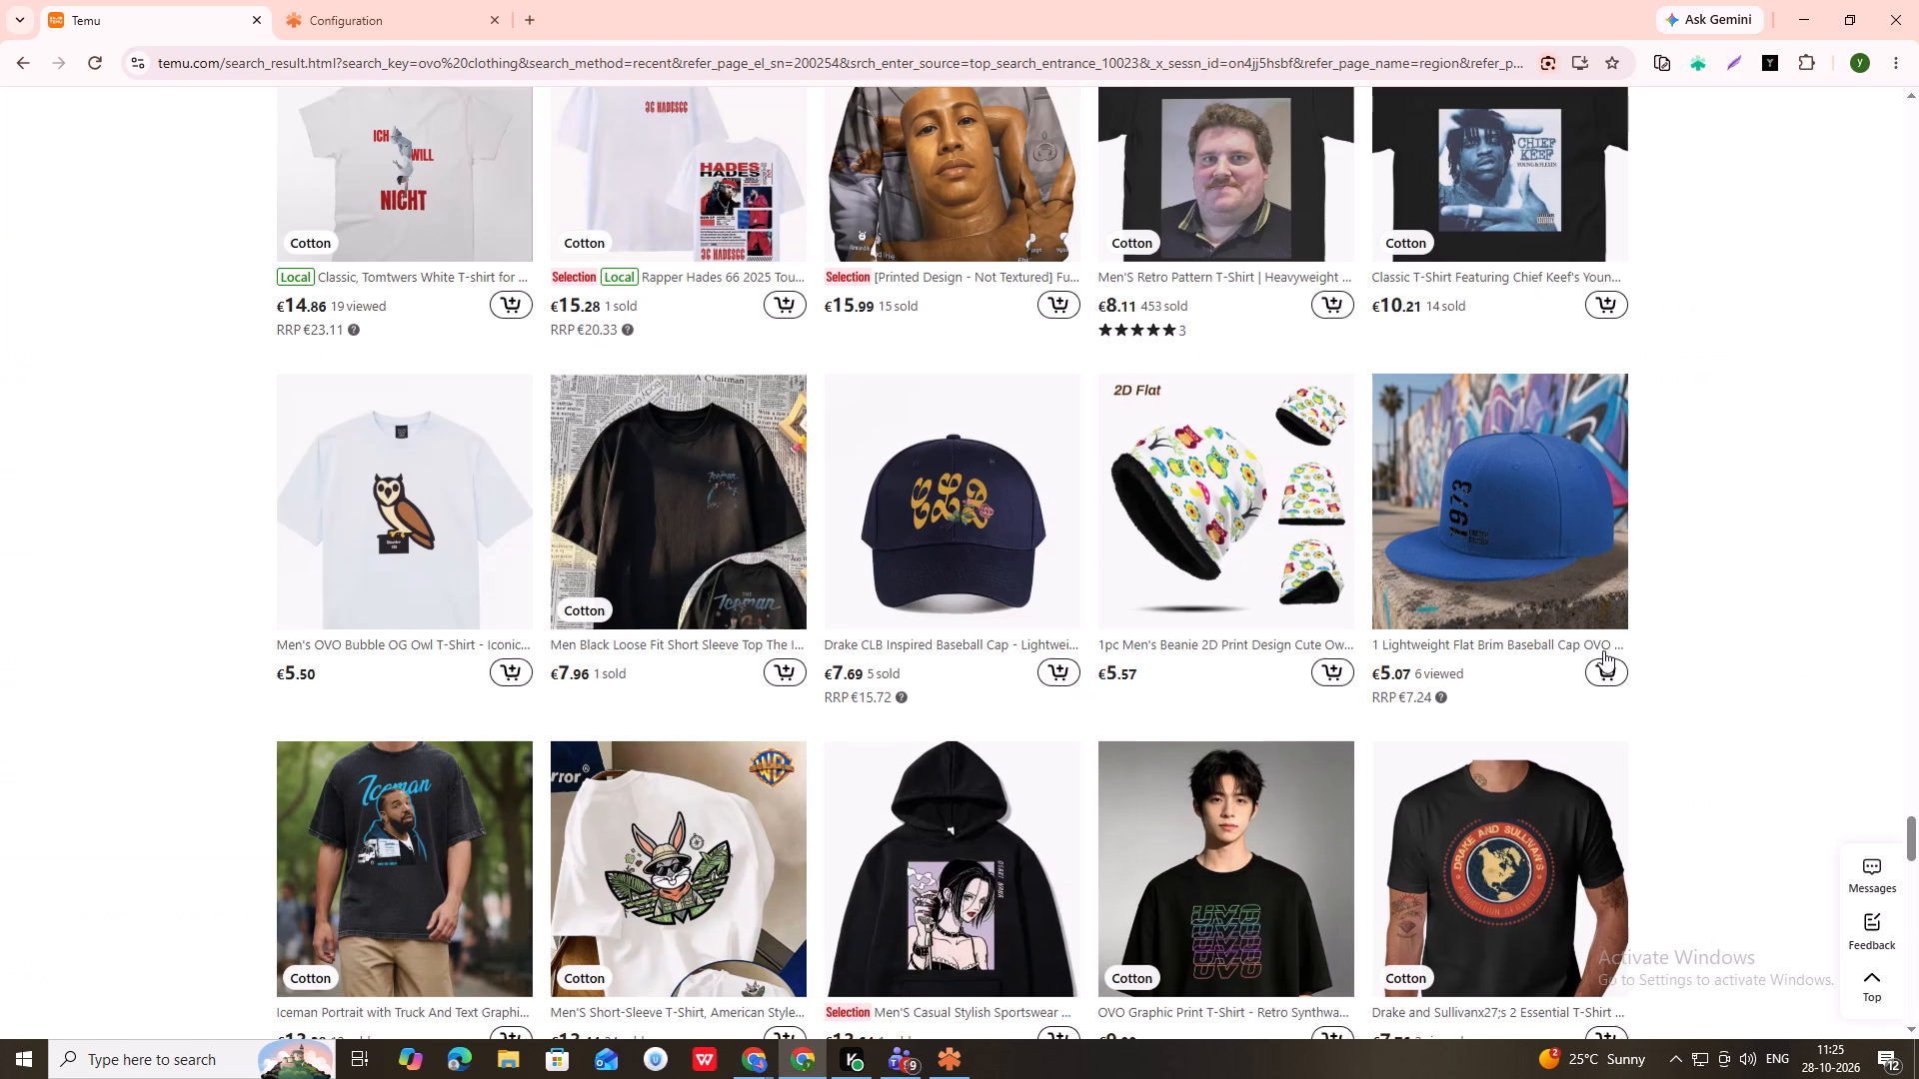
{"action": "scroll", "coordinate": [1410, 805], "scroll_direction": "down", "scroll_amount": 3}
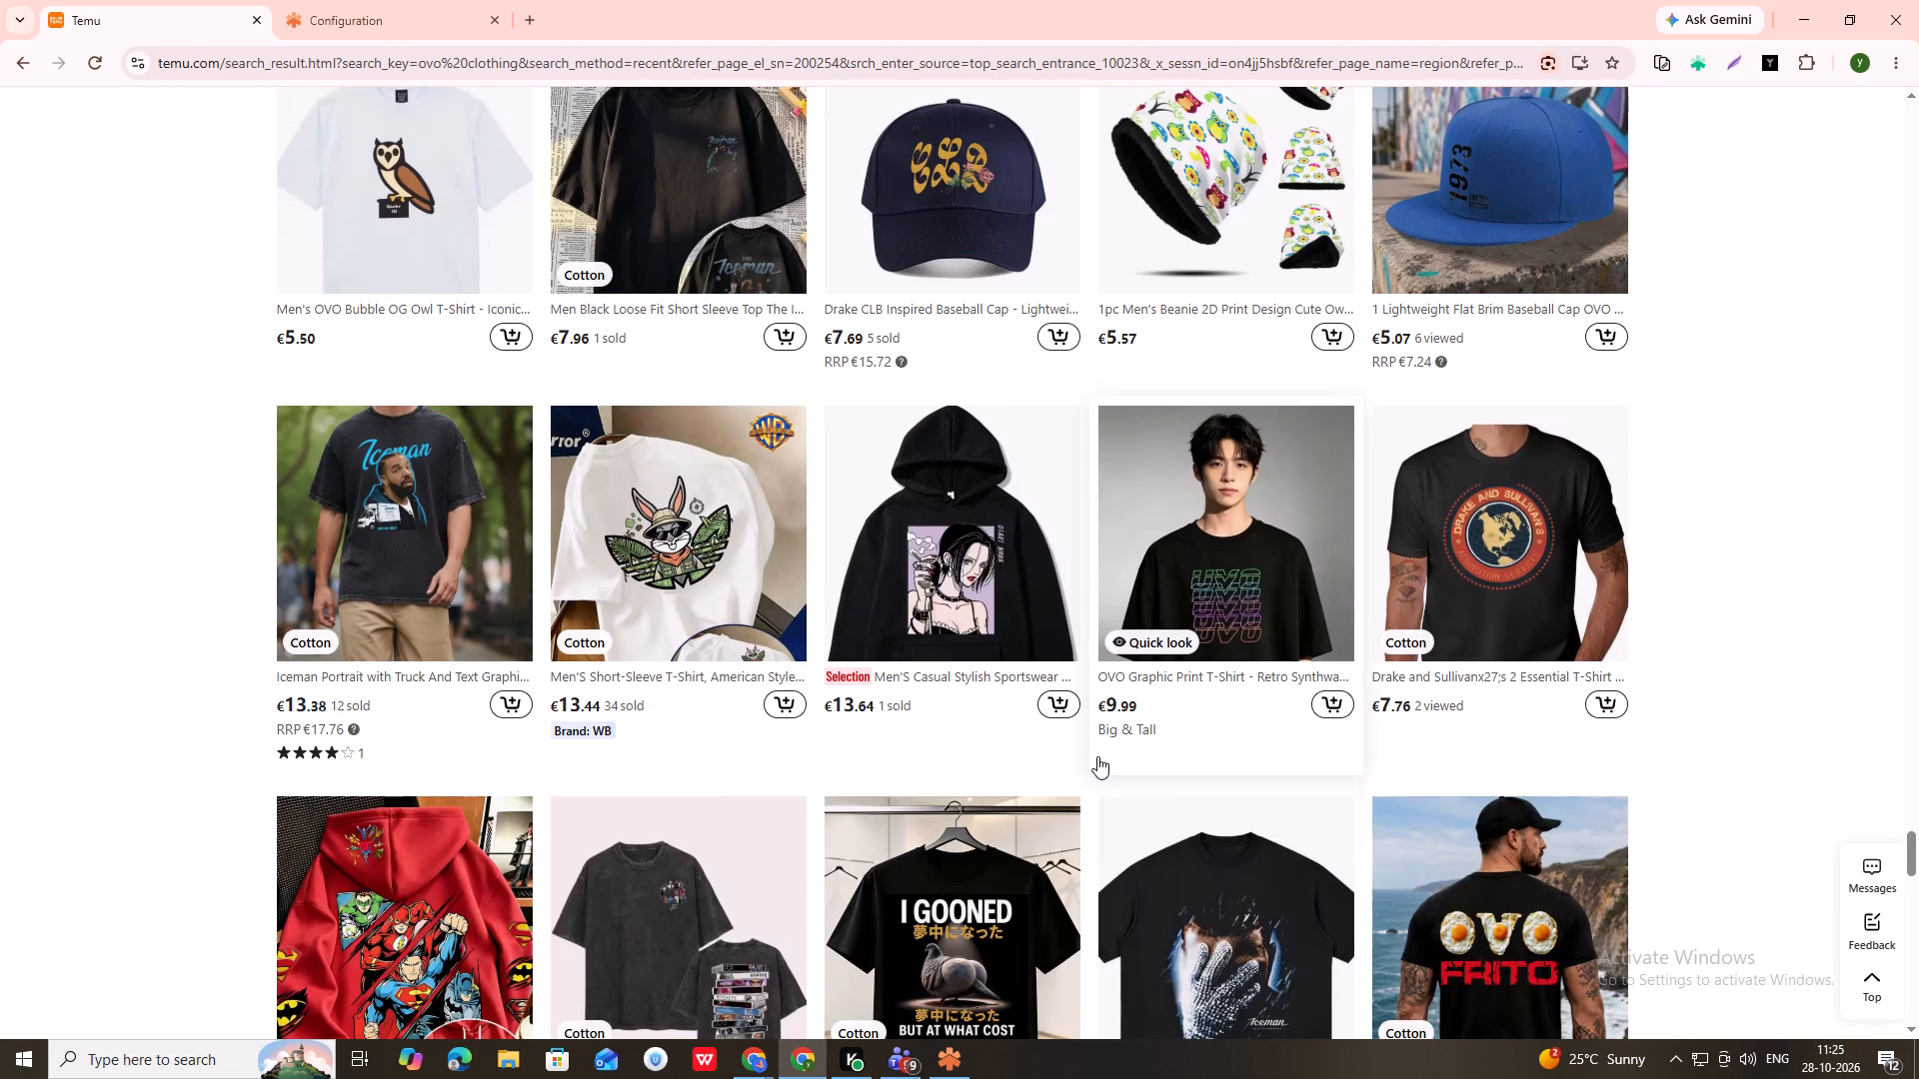
{"action": "scroll", "coordinate": [1097, 756], "scroll_direction": "down", "scroll_amount": 4}
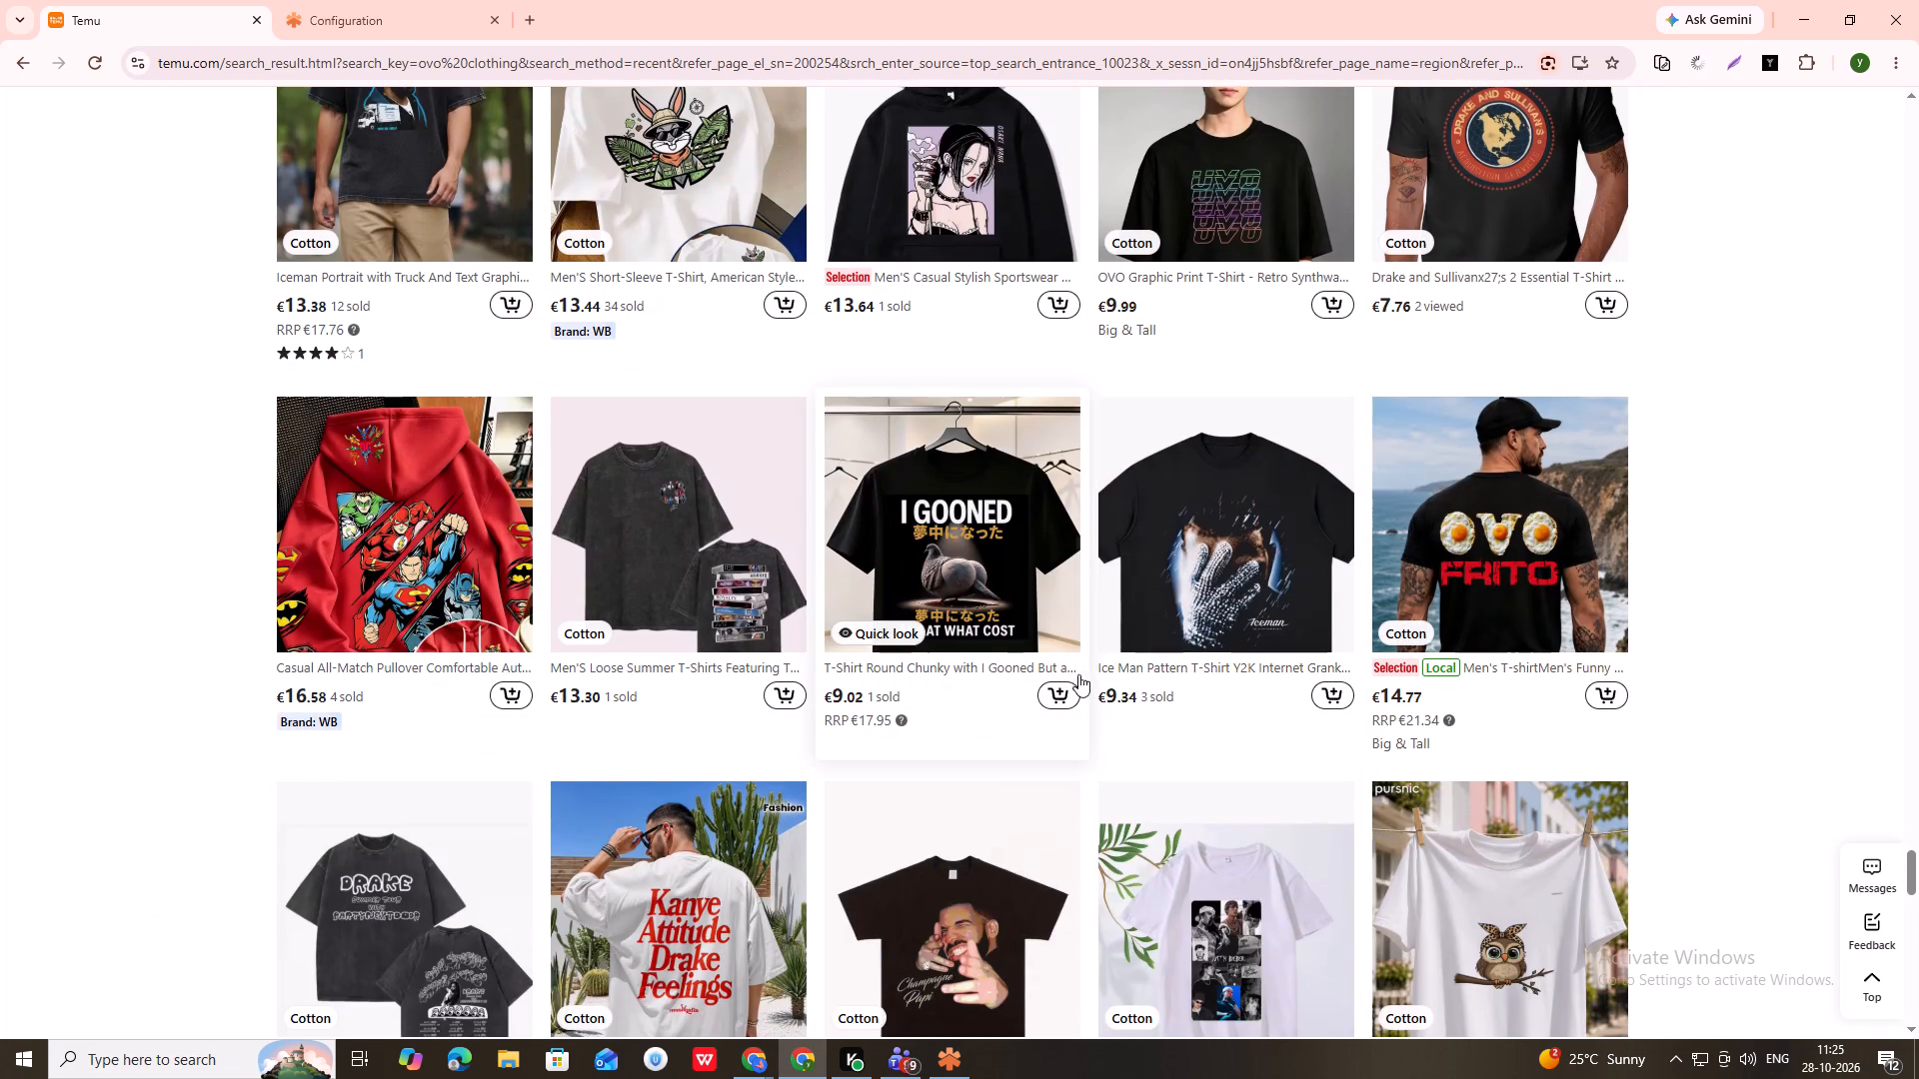
{"action": "scroll", "coordinate": [1023, 599], "scroll_direction": "down", "scroll_amount": 4}
{"action": "scroll", "coordinate": [1478, 698], "scroll_direction": "down", "scroll_amount": 5}
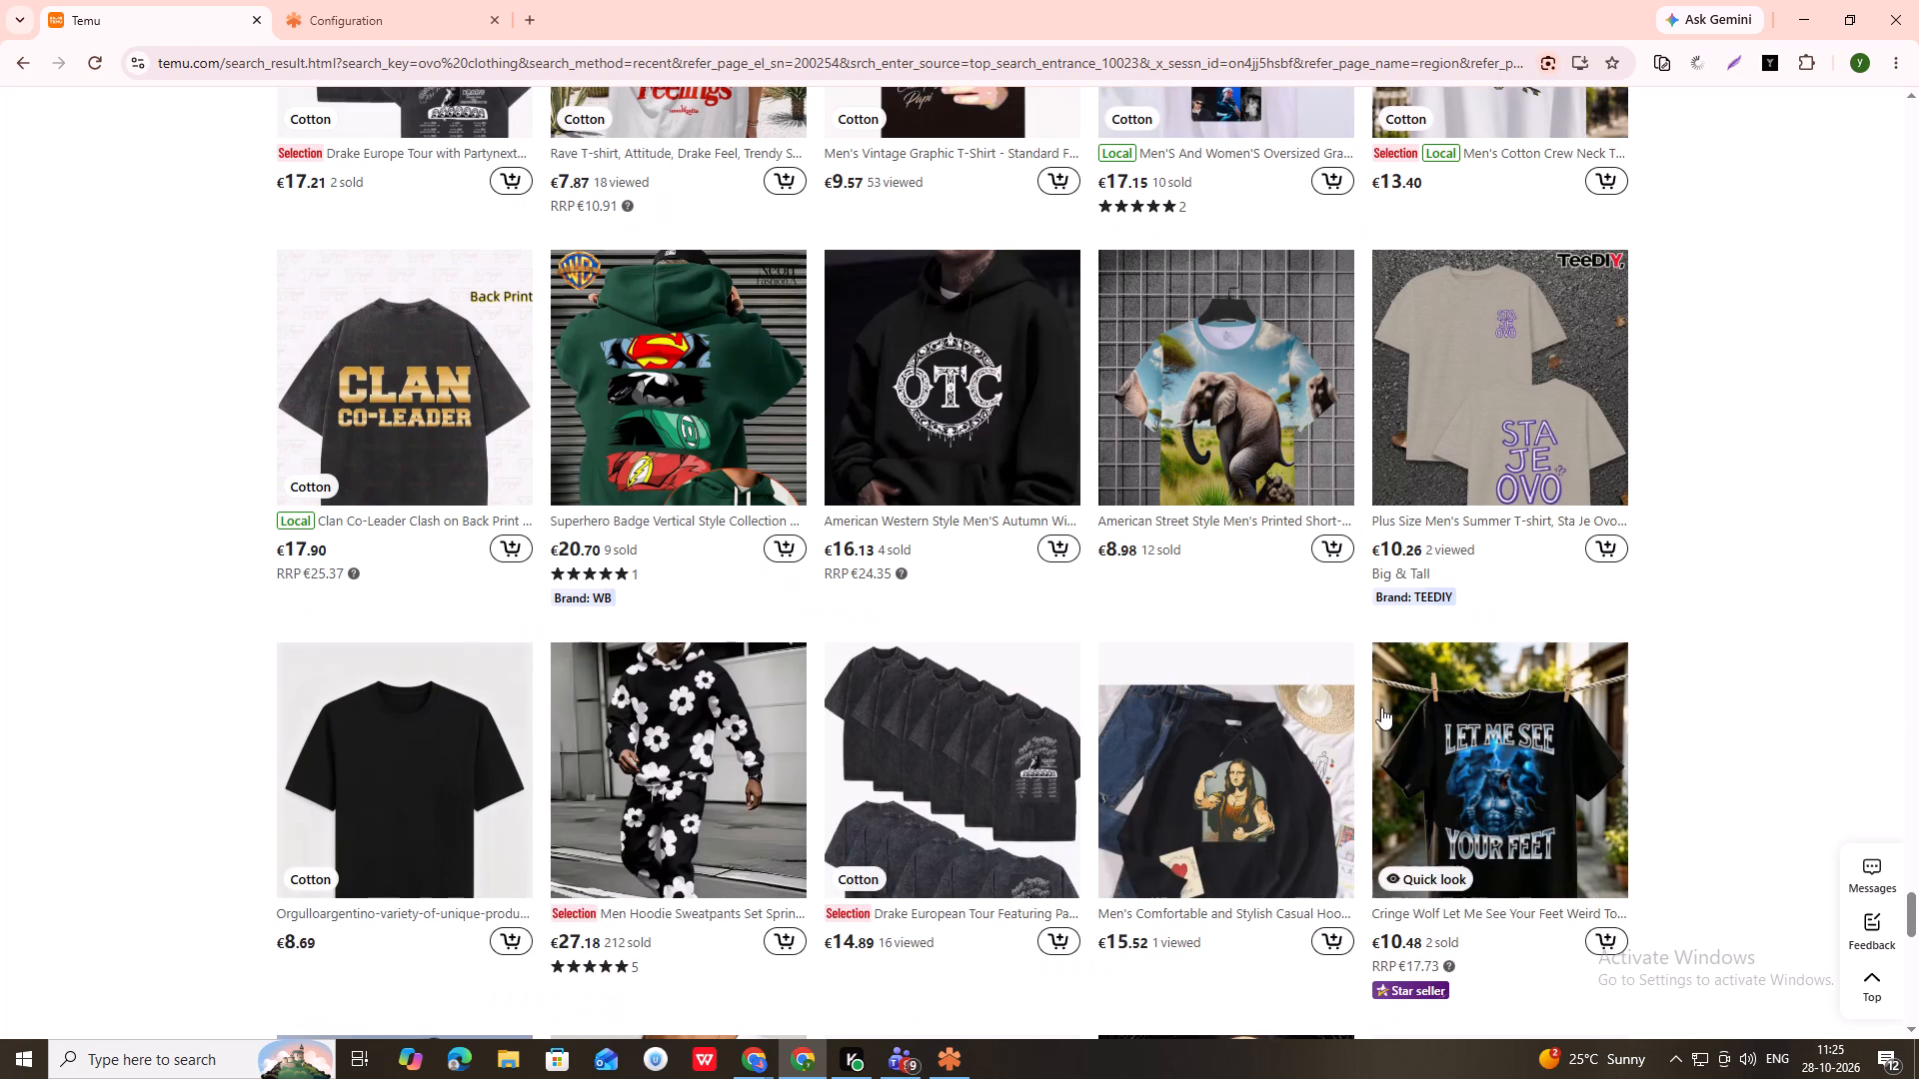
{"action": "scroll", "coordinate": [1213, 673], "scroll_direction": "down", "scroll_amount": 4}
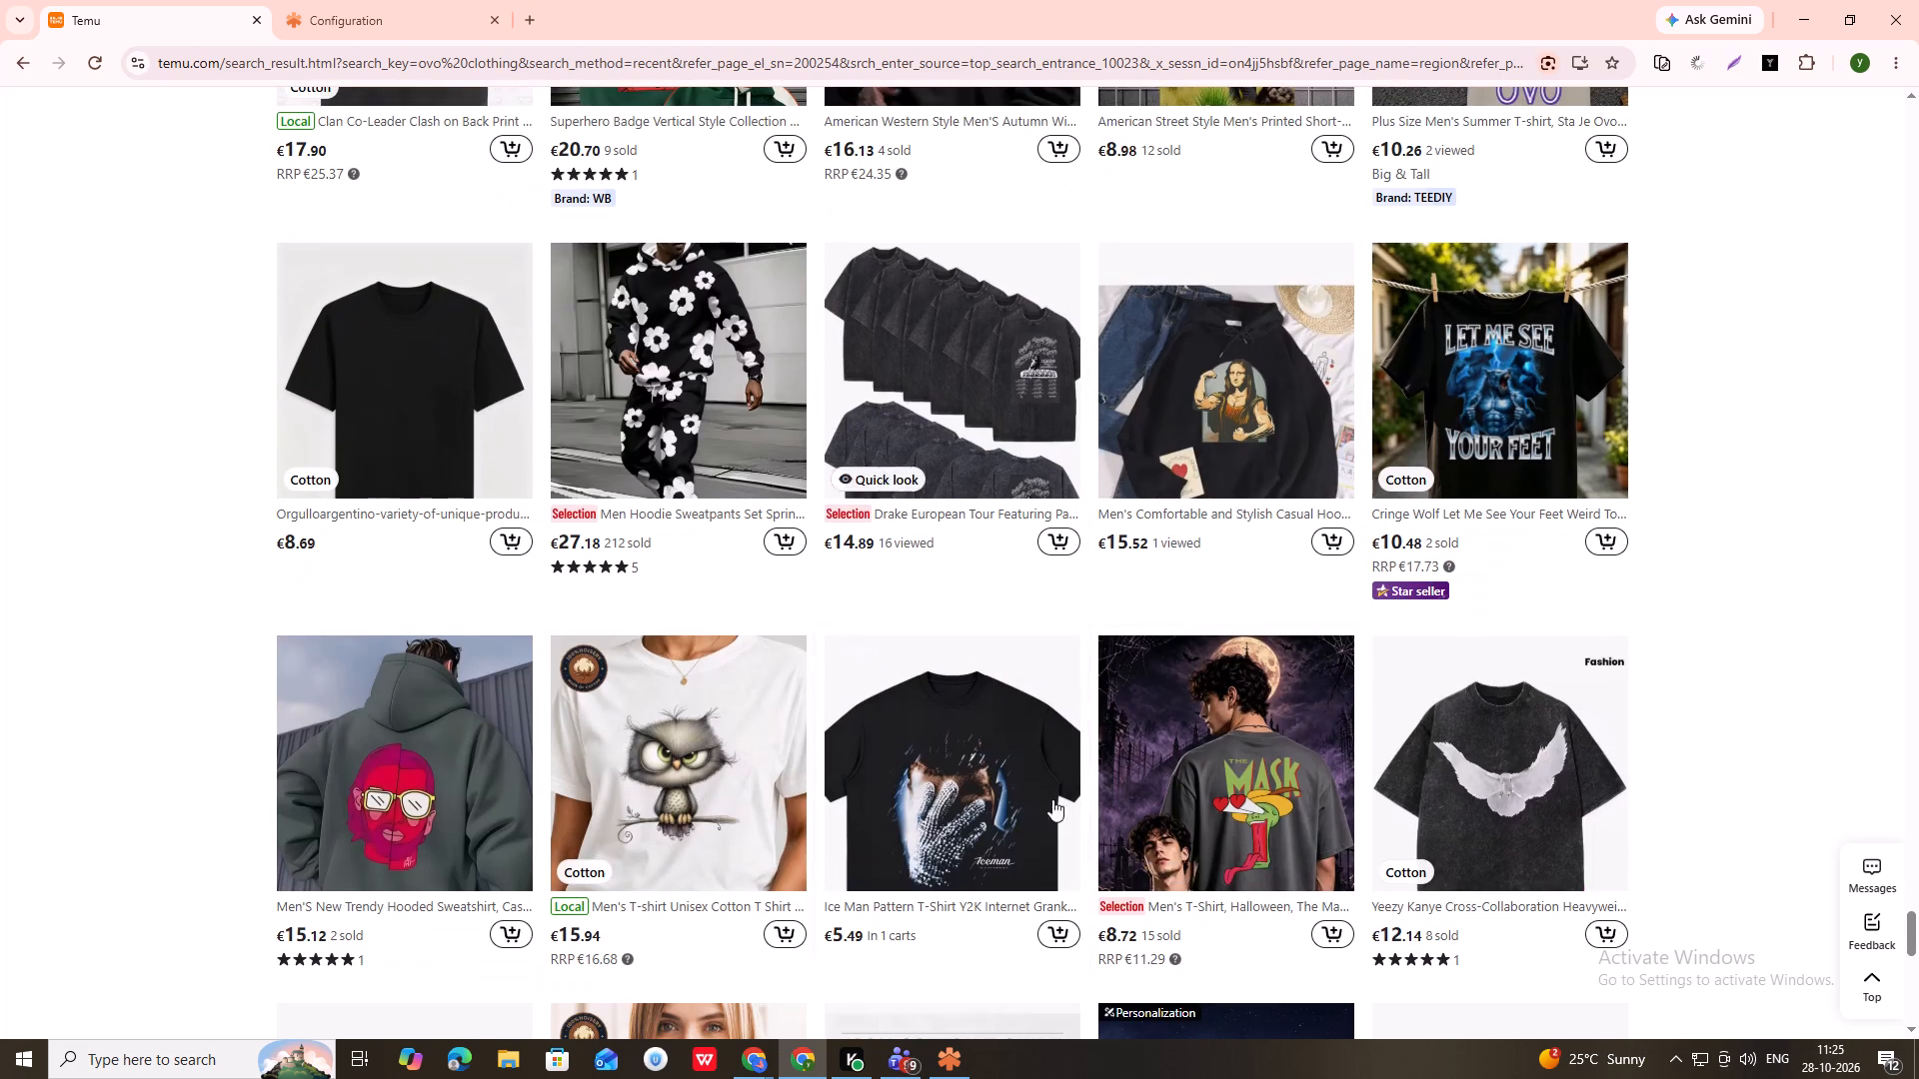
{"action": "scroll", "coordinate": [1289, 716], "scroll_direction": "down", "scroll_amount": 5}
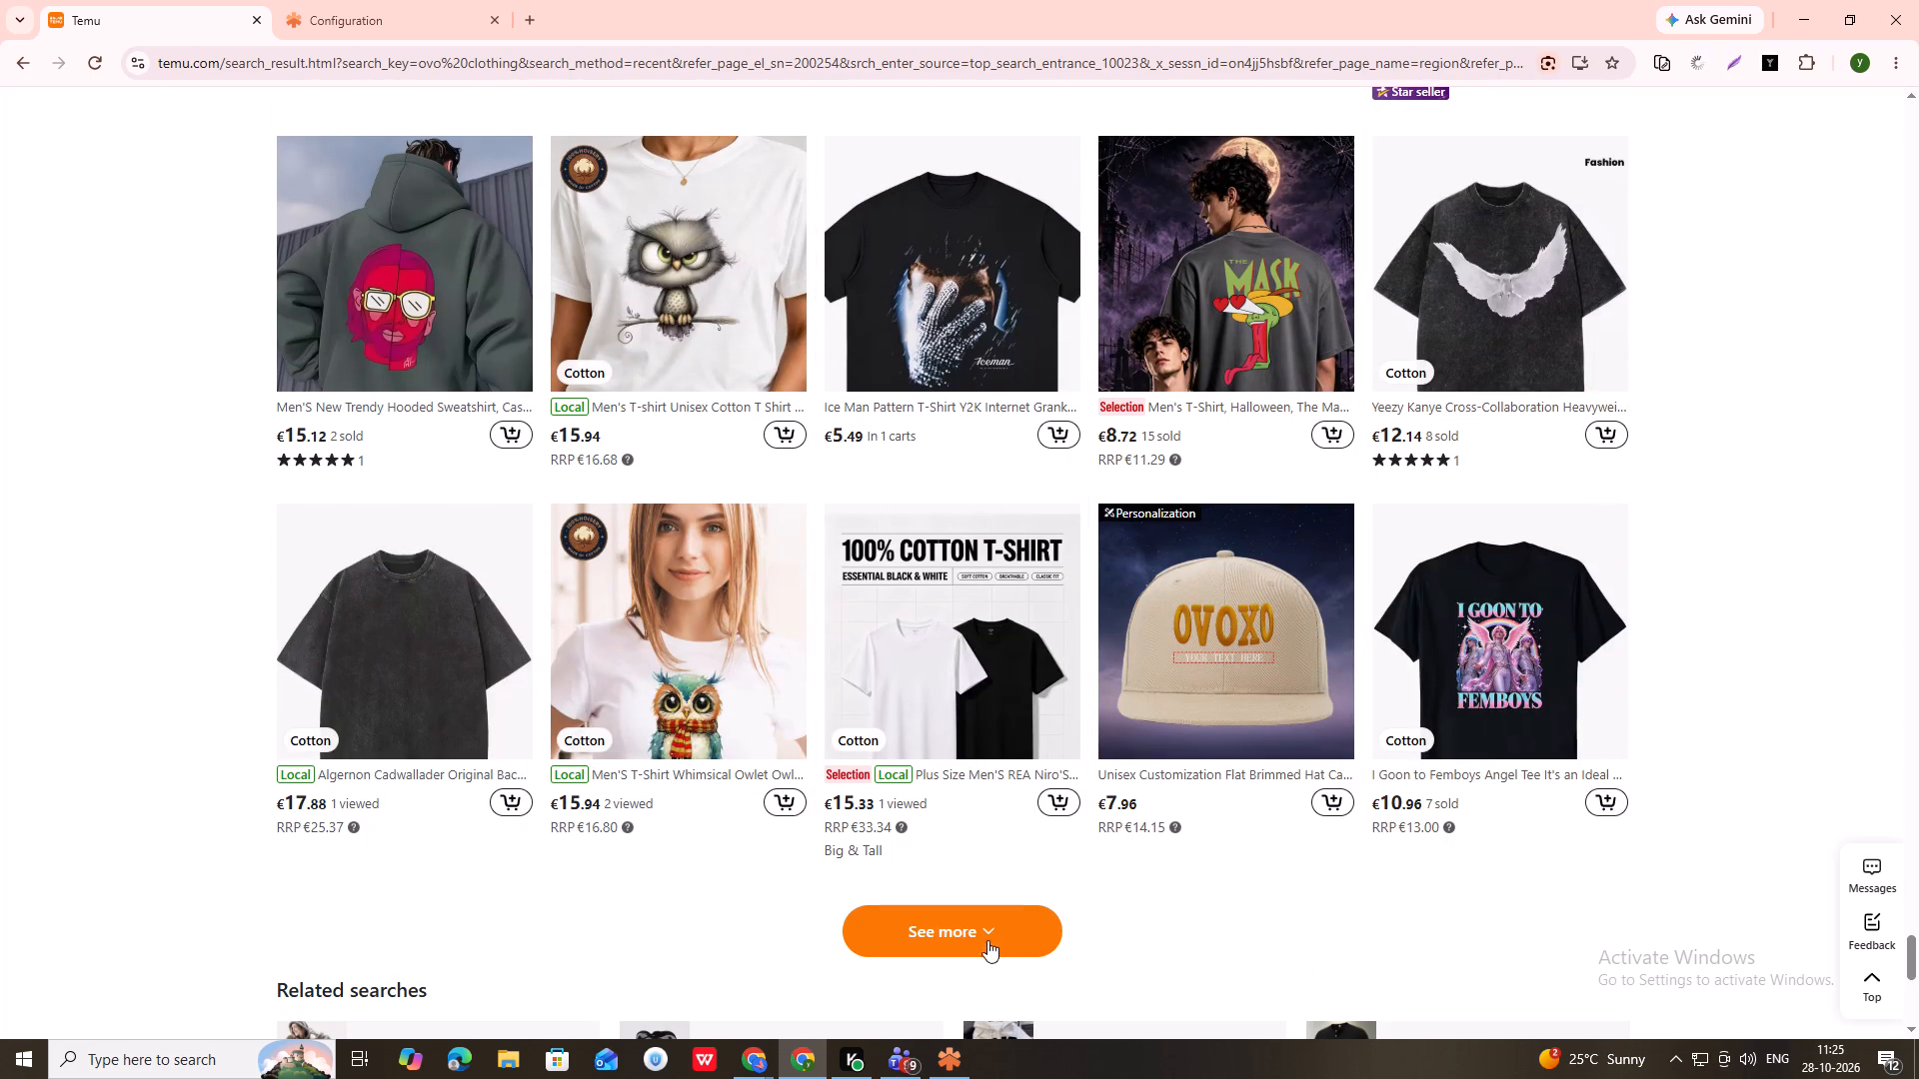
{"action": "left_click", "coordinate": [987, 935]}
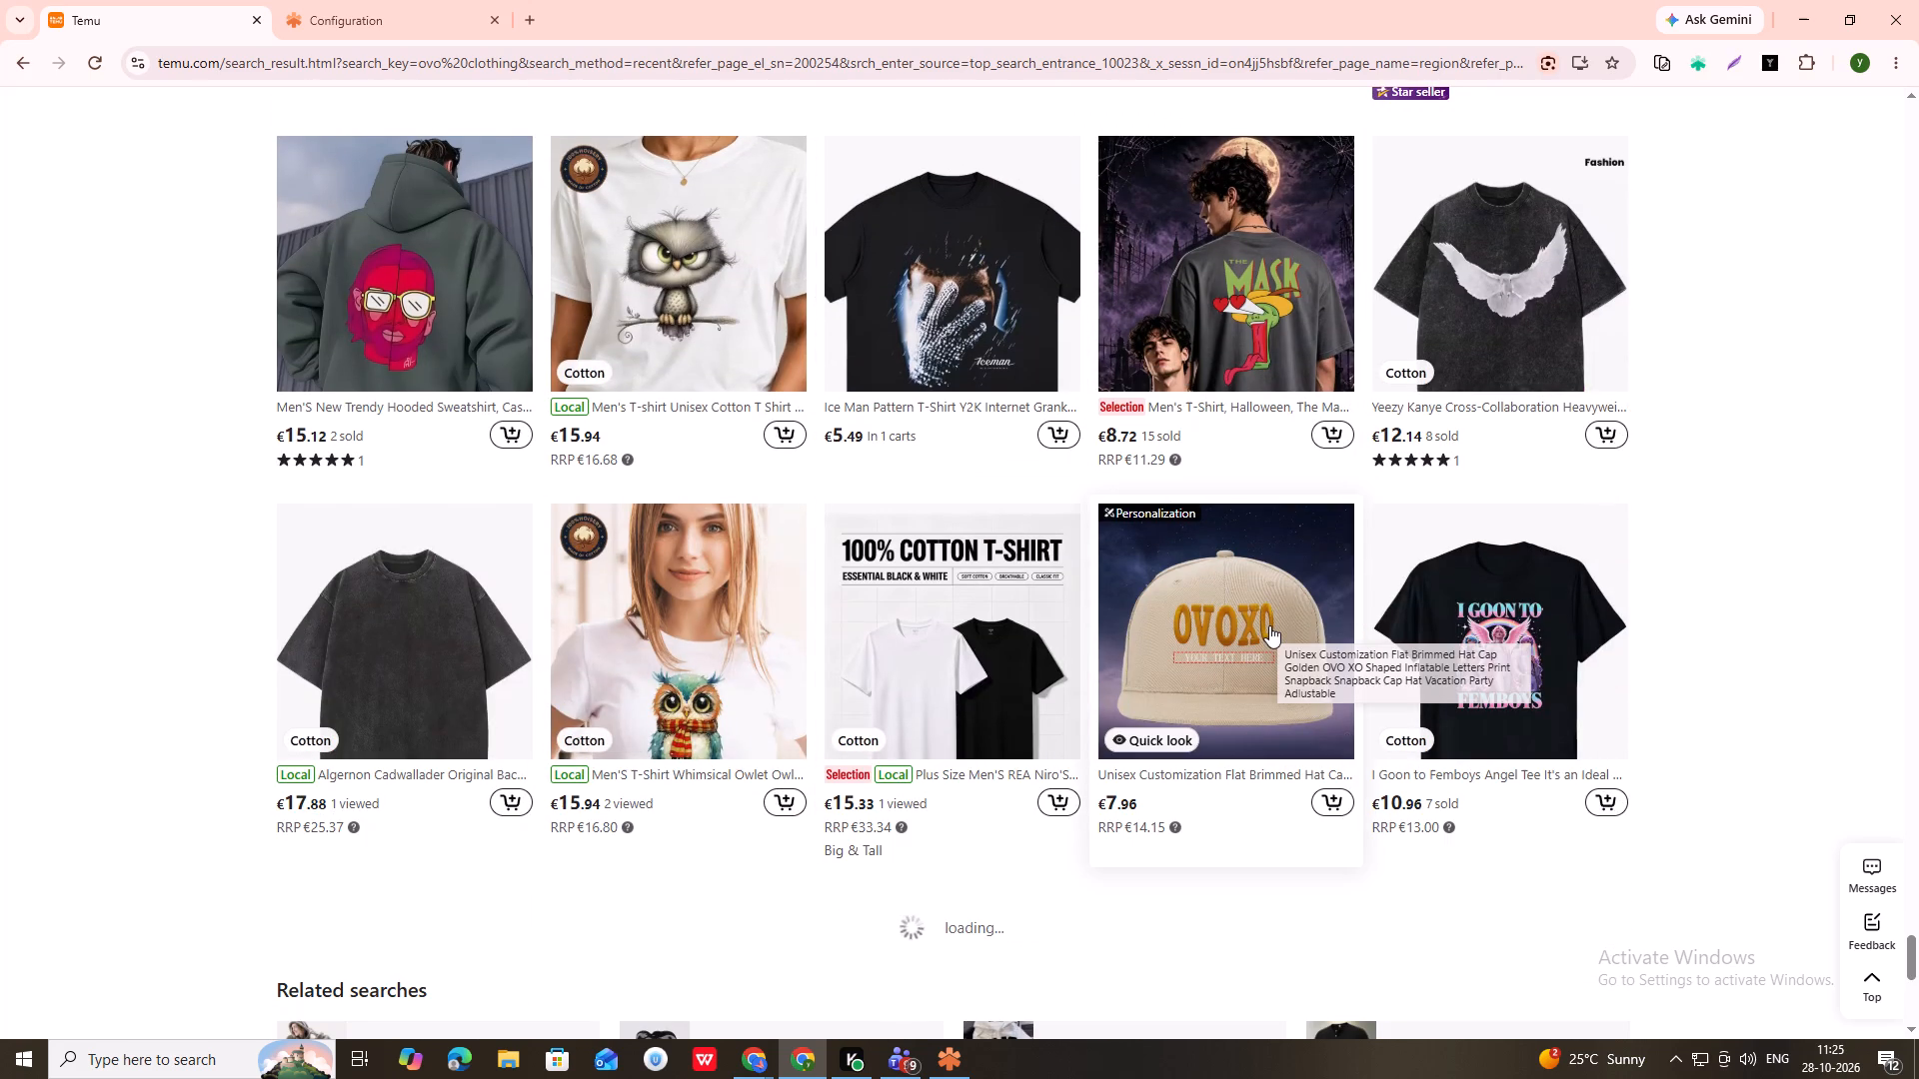
{"action": "scroll", "coordinate": [1031, 727], "scroll_direction": "down", "scroll_amount": 5}
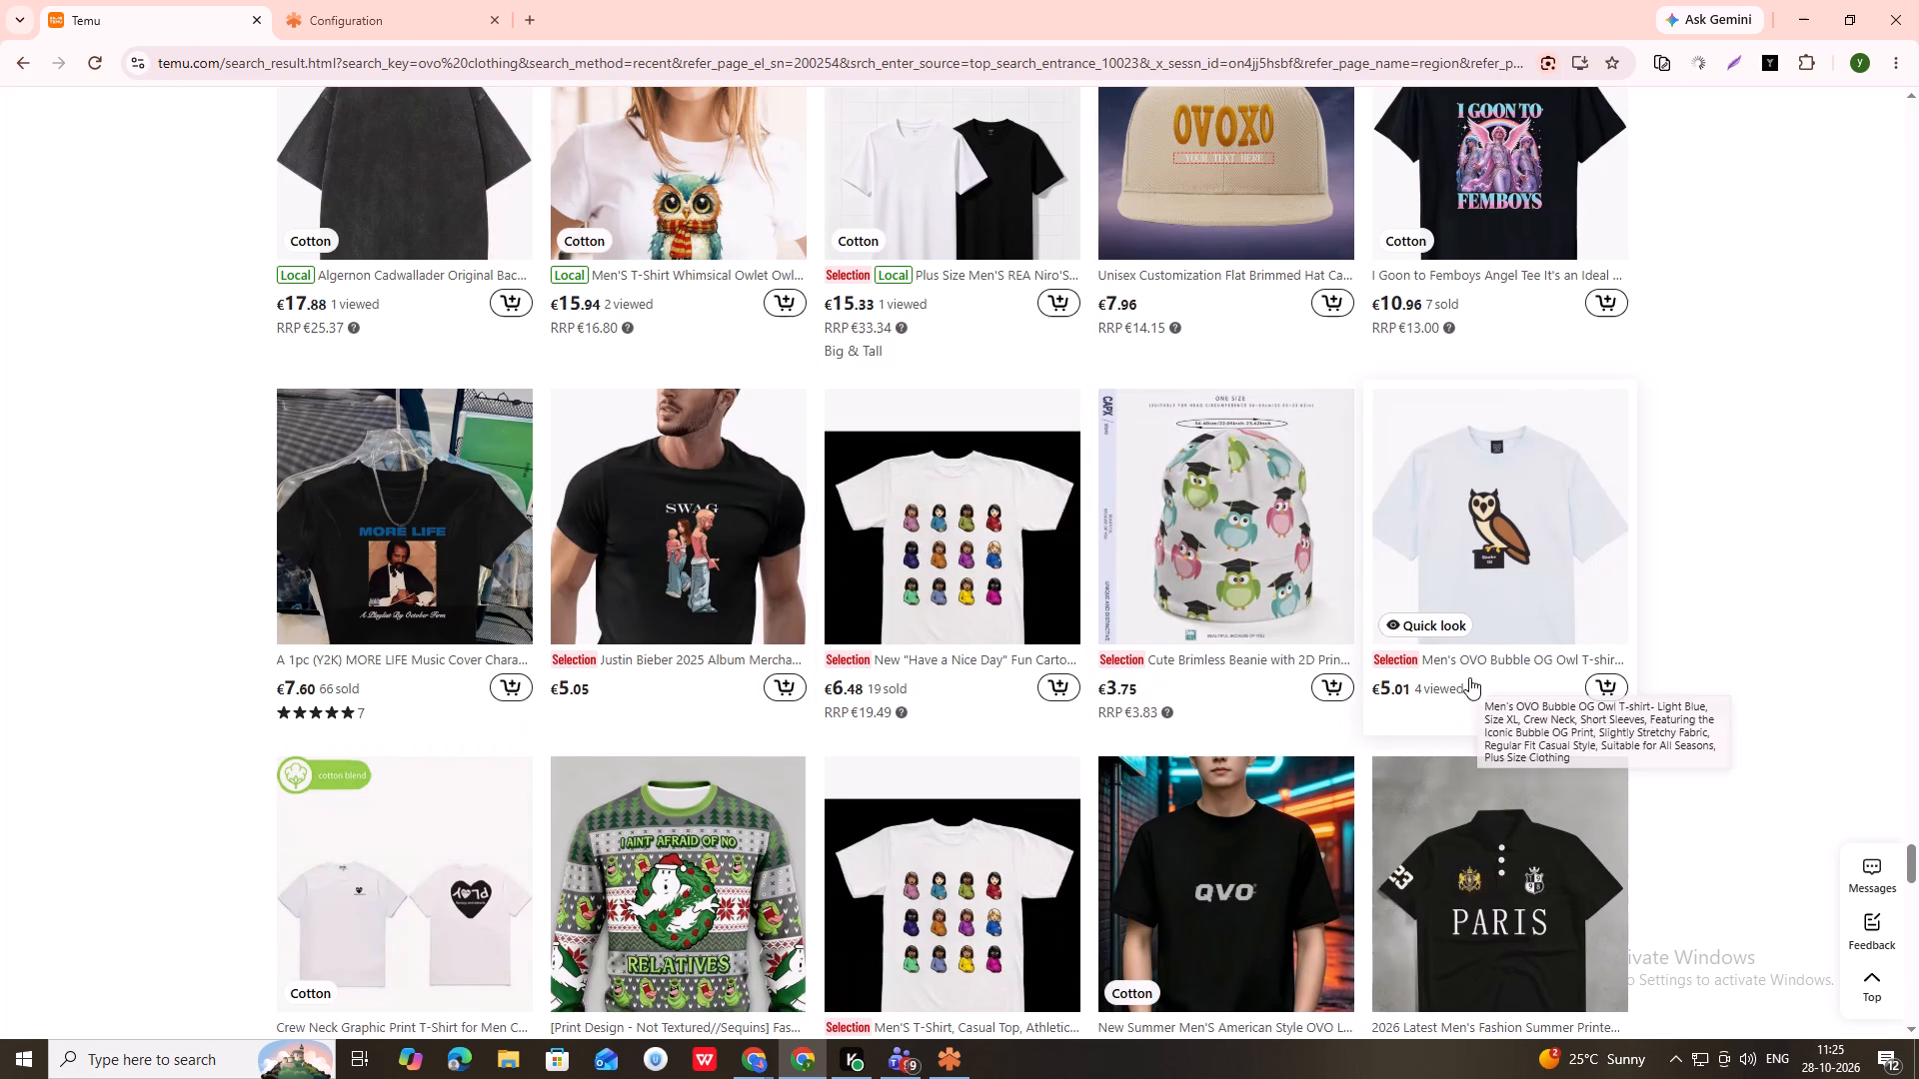
{"action": "right_click", "coordinate": [1514, 660]}
{"action": "left_click", "coordinate": [1590, 871]}
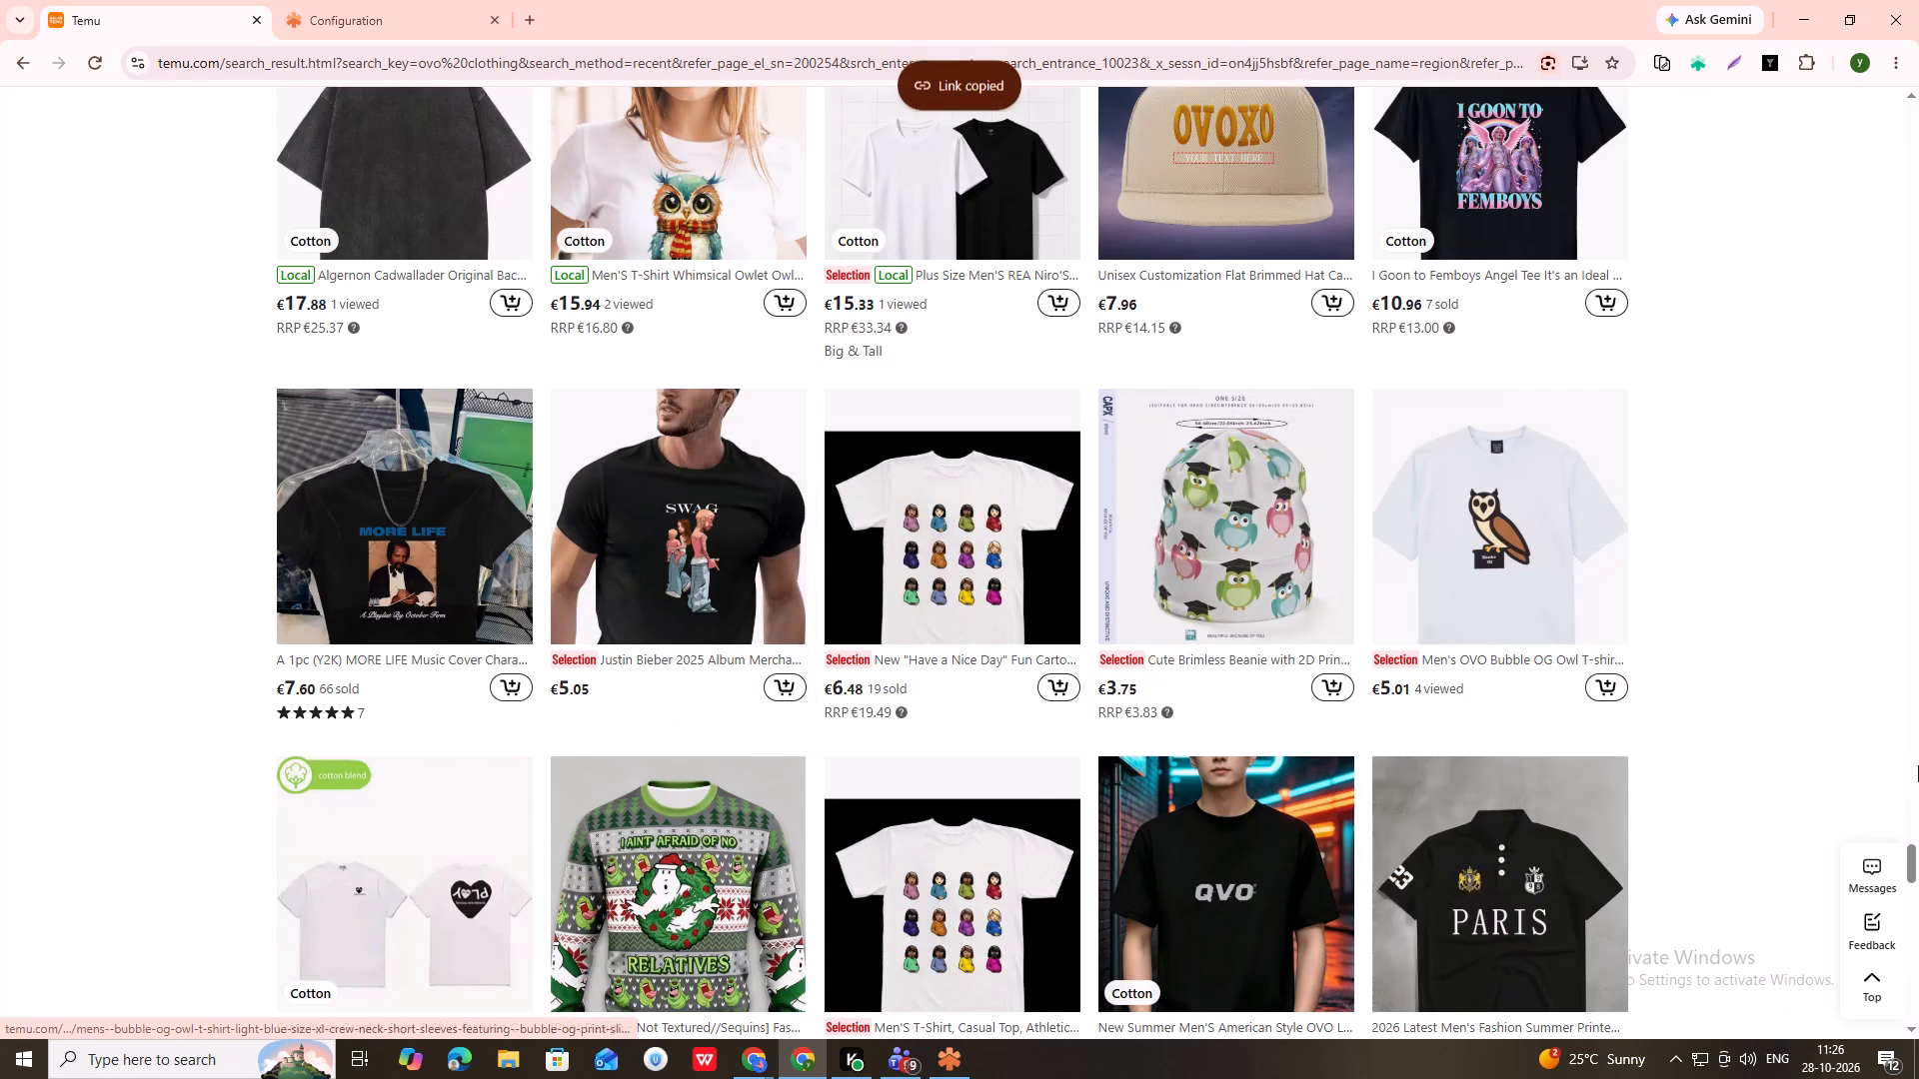
{"action": "key", "text": "alt+Tab"}
{"action": "key", "text": "ctrl+v"}
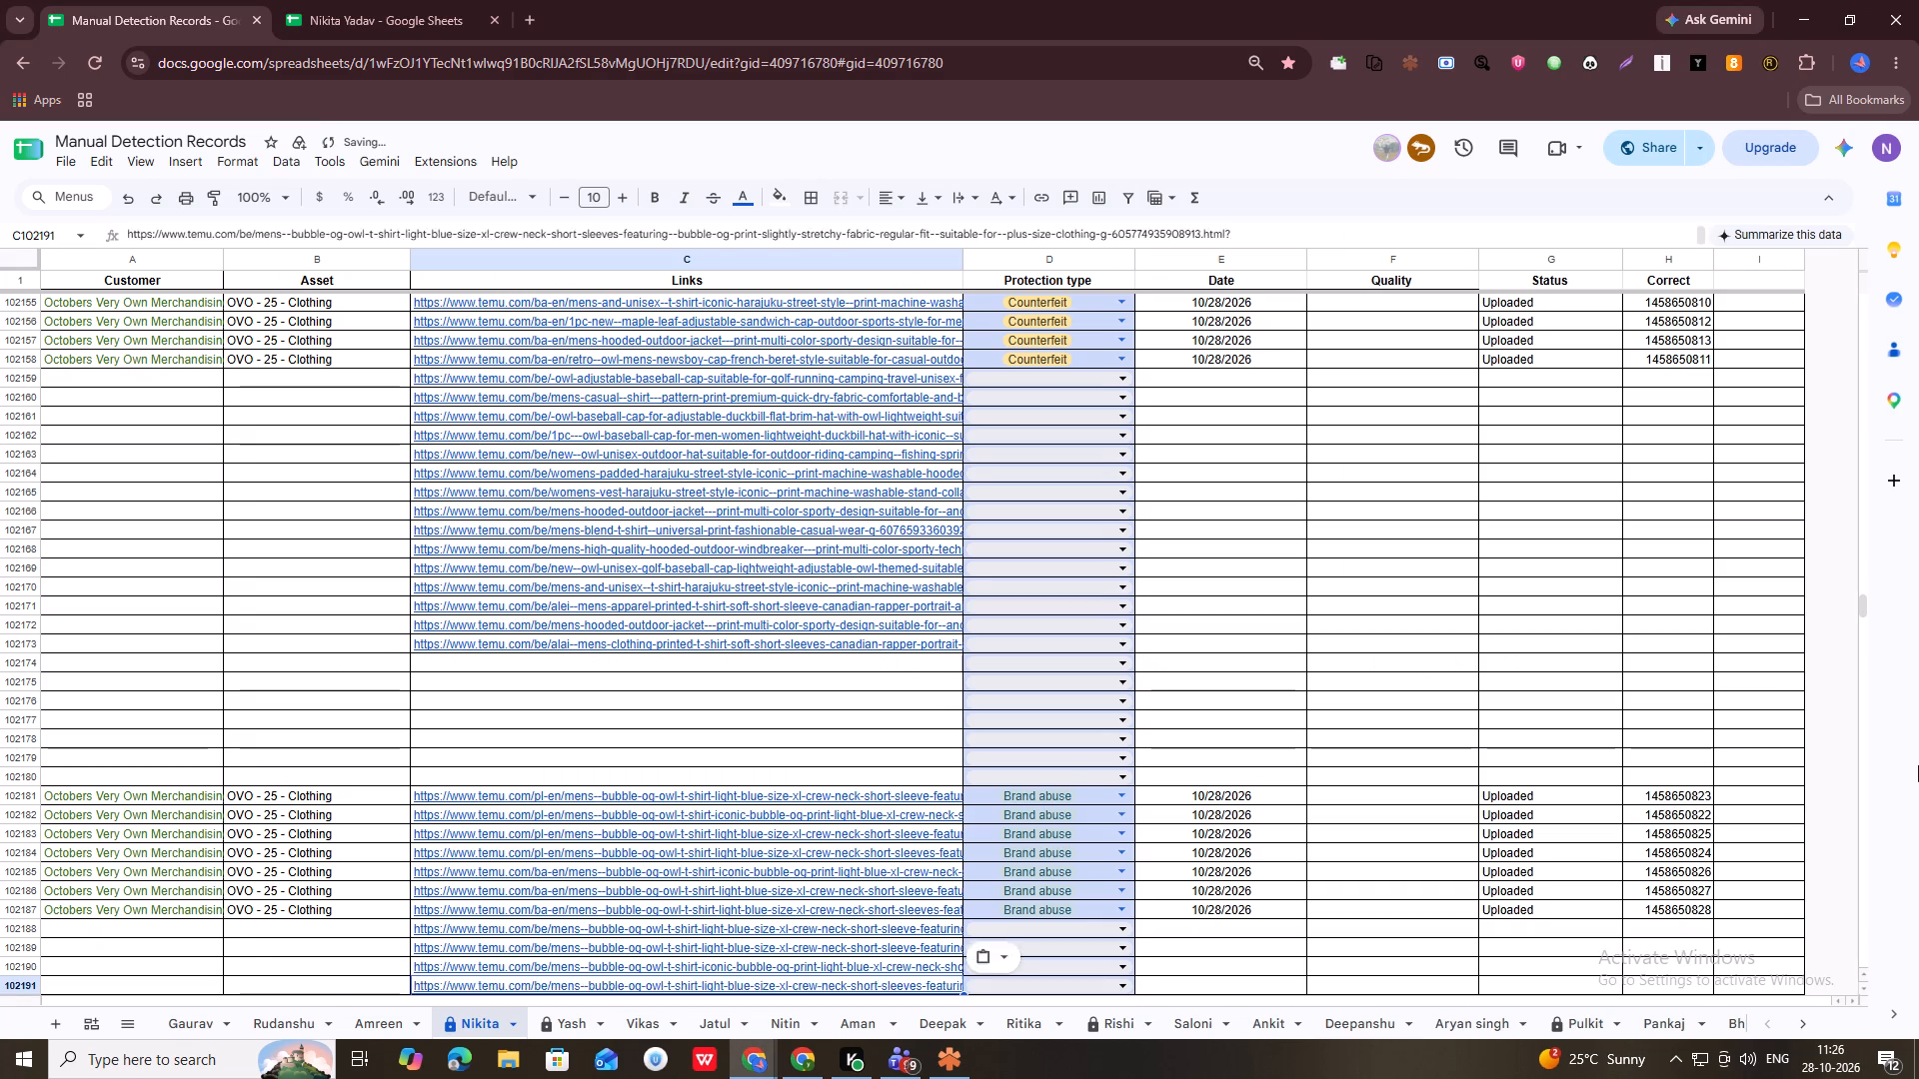
{"action": "key", "text": "Down"}
Copy the link of Temu's €18.86 Men's Hooded Outdoor Jacket with the OVO owl and paste it below the counterfeit-group links in C102174.
{"action": "key", "text": "alt+Tab"}
{"action": "key", "text": "Down"}
{"action": "scroll", "coordinate": [1364, 801], "scroll_direction": "down", "scroll_amount": 4}
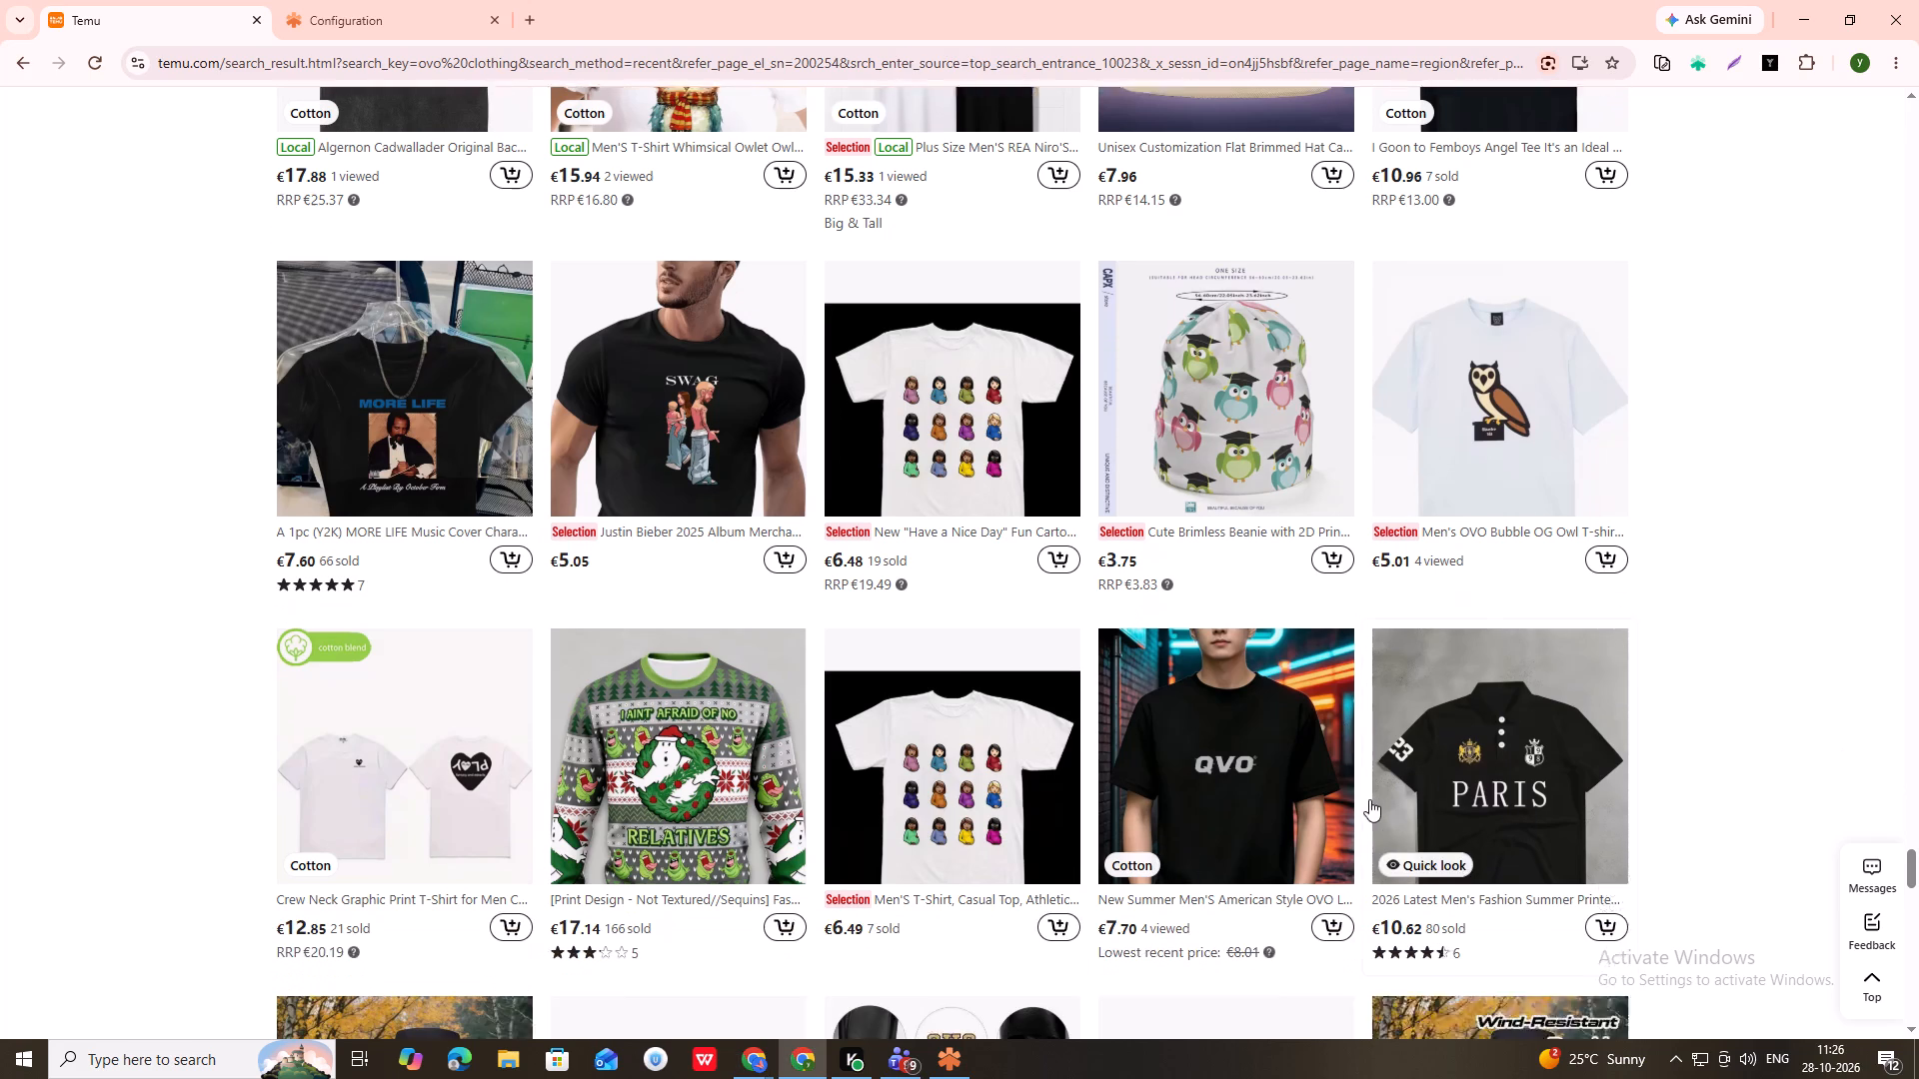
{"action": "scroll", "coordinate": [901, 810], "scroll_direction": "down", "scroll_amount": 2}
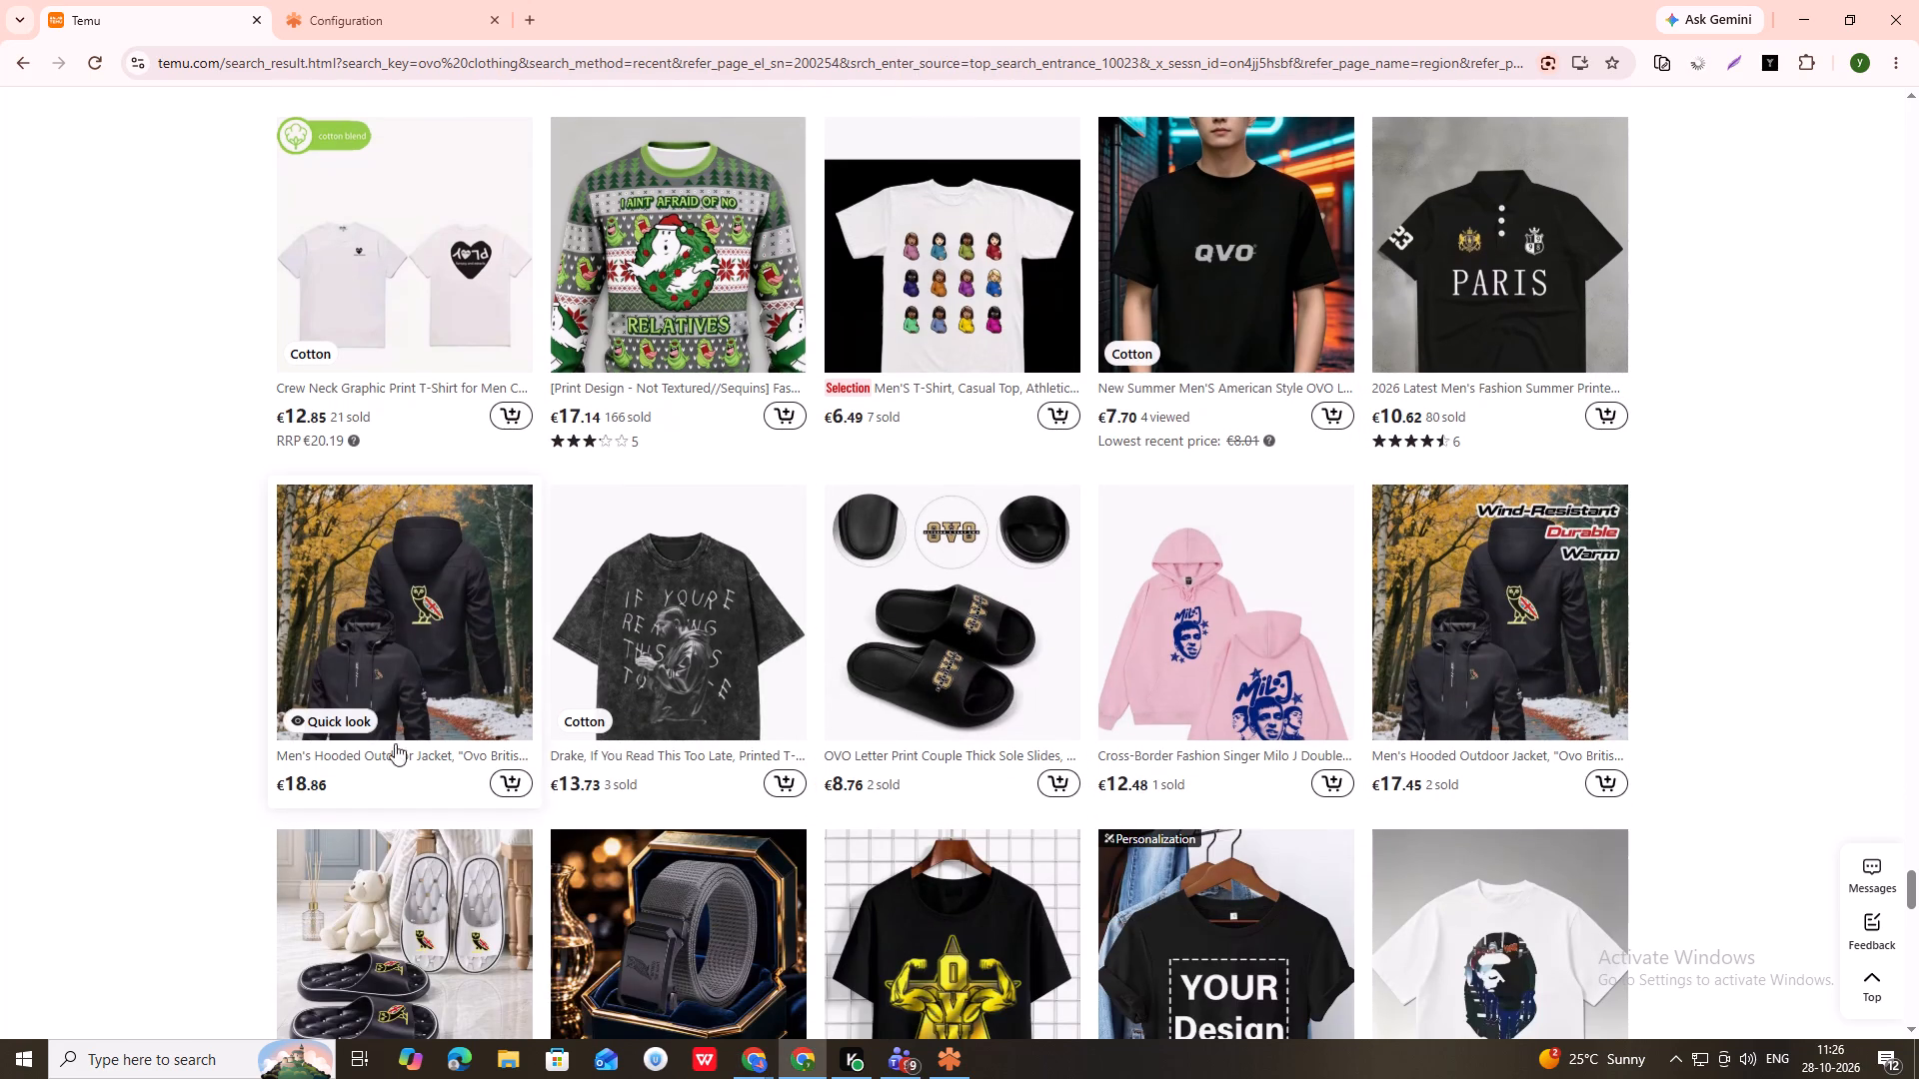
{"action": "right_click", "coordinate": [397, 749]}
{"action": "left_click", "coordinate": [498, 637]}
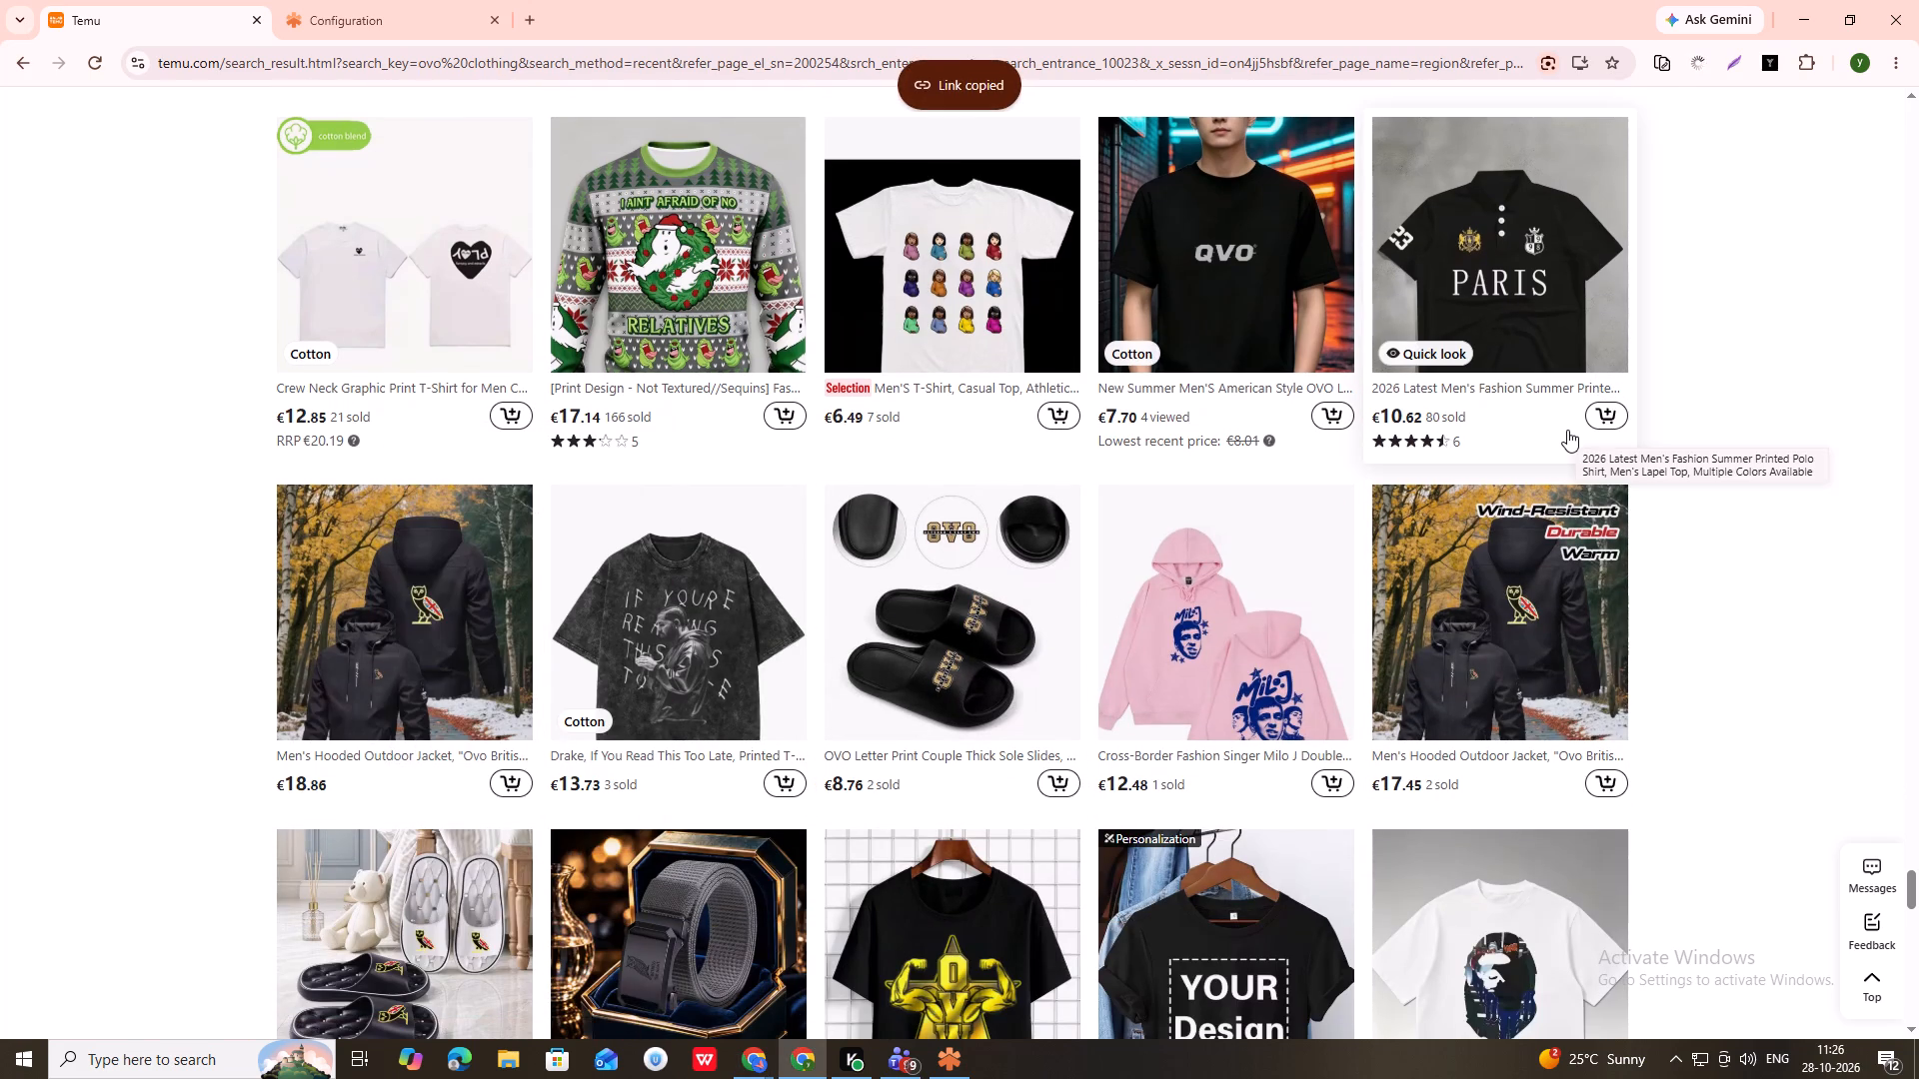
{"action": "key", "text": "alt+Tab"}
{"action": "key", "text": "ctrl+Up"}
{"action": "key", "text": "ctrl+Up"}
{"action": "key", "text": "ctrl+Up"}
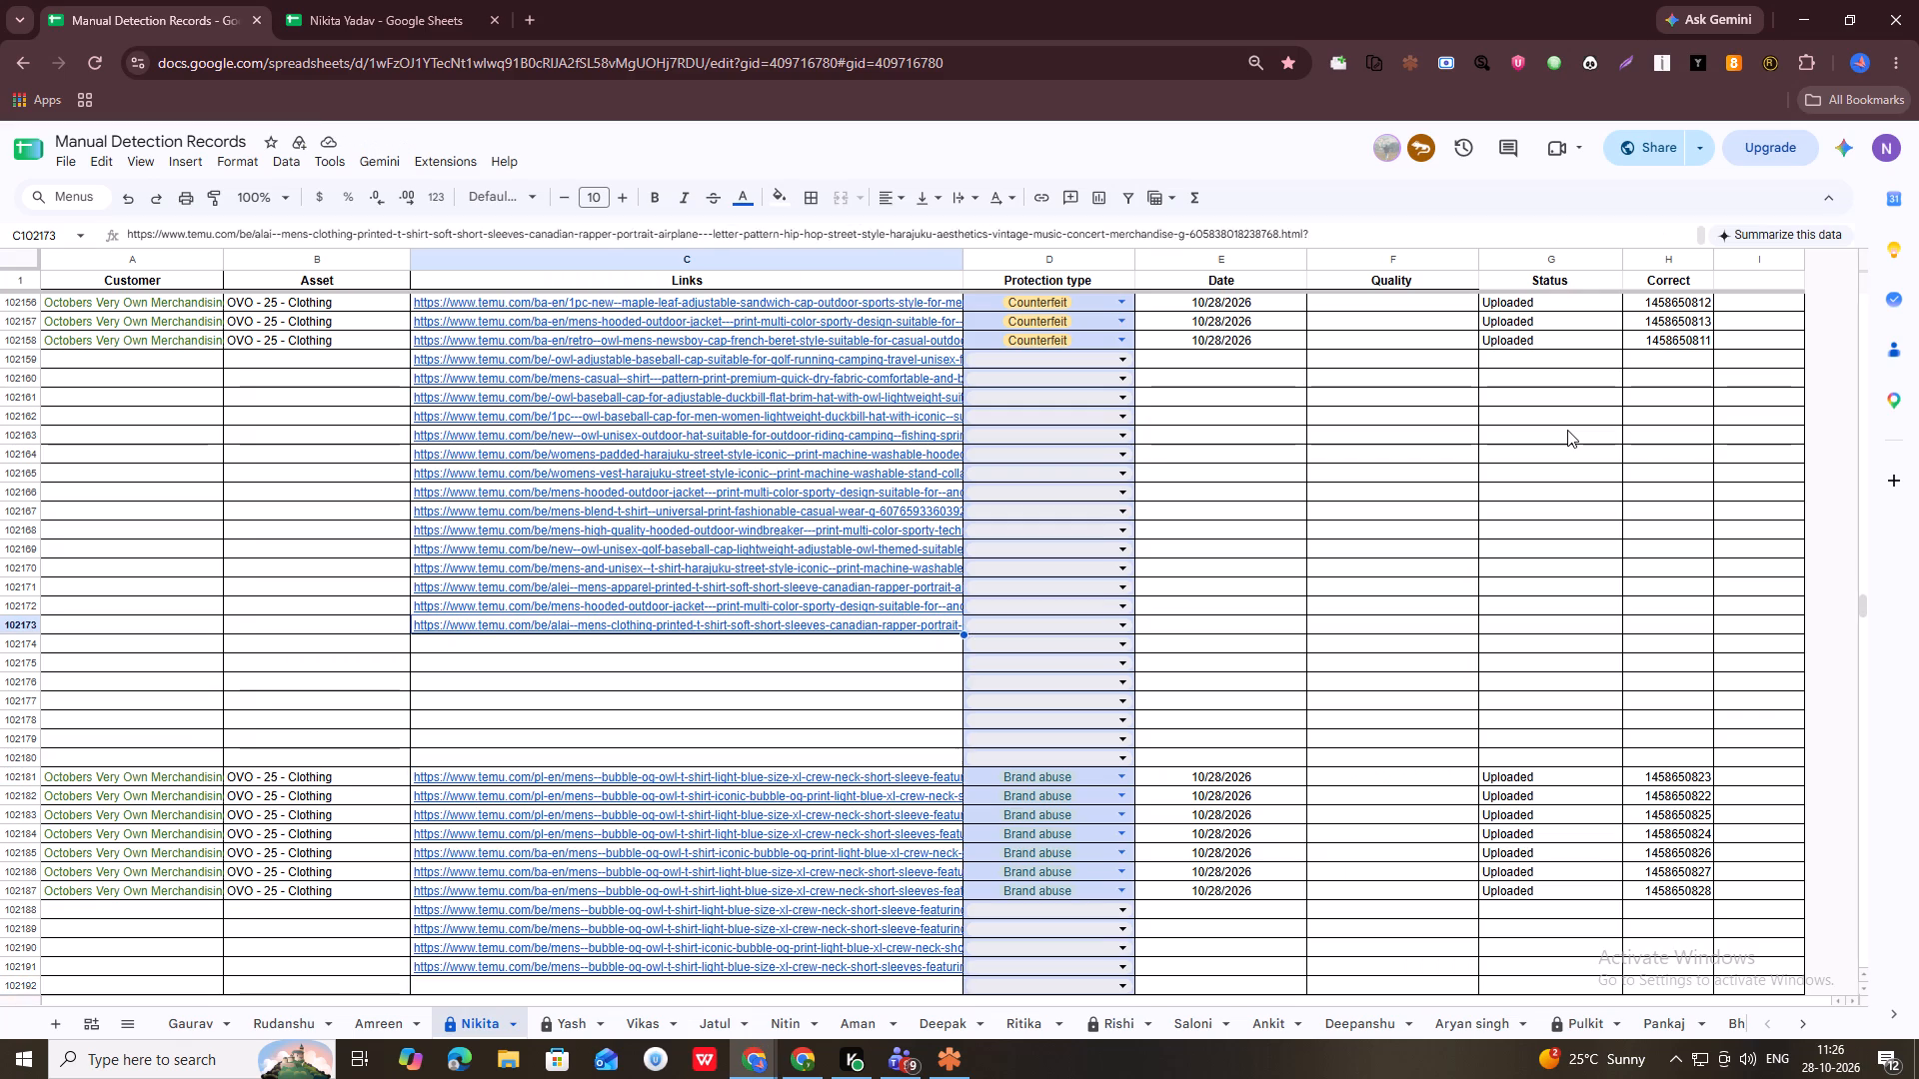
{"action": "key", "text": "Down"}
{"action": "key", "text": "ctrl+v"}
{"action": "key", "text": "Down"}
Copy the link of the €17.45 Men's Hooded Outdoor Jacket on Temu and paste it into C102175 of the sheet.
{"action": "key", "text": "alt+Tab"}
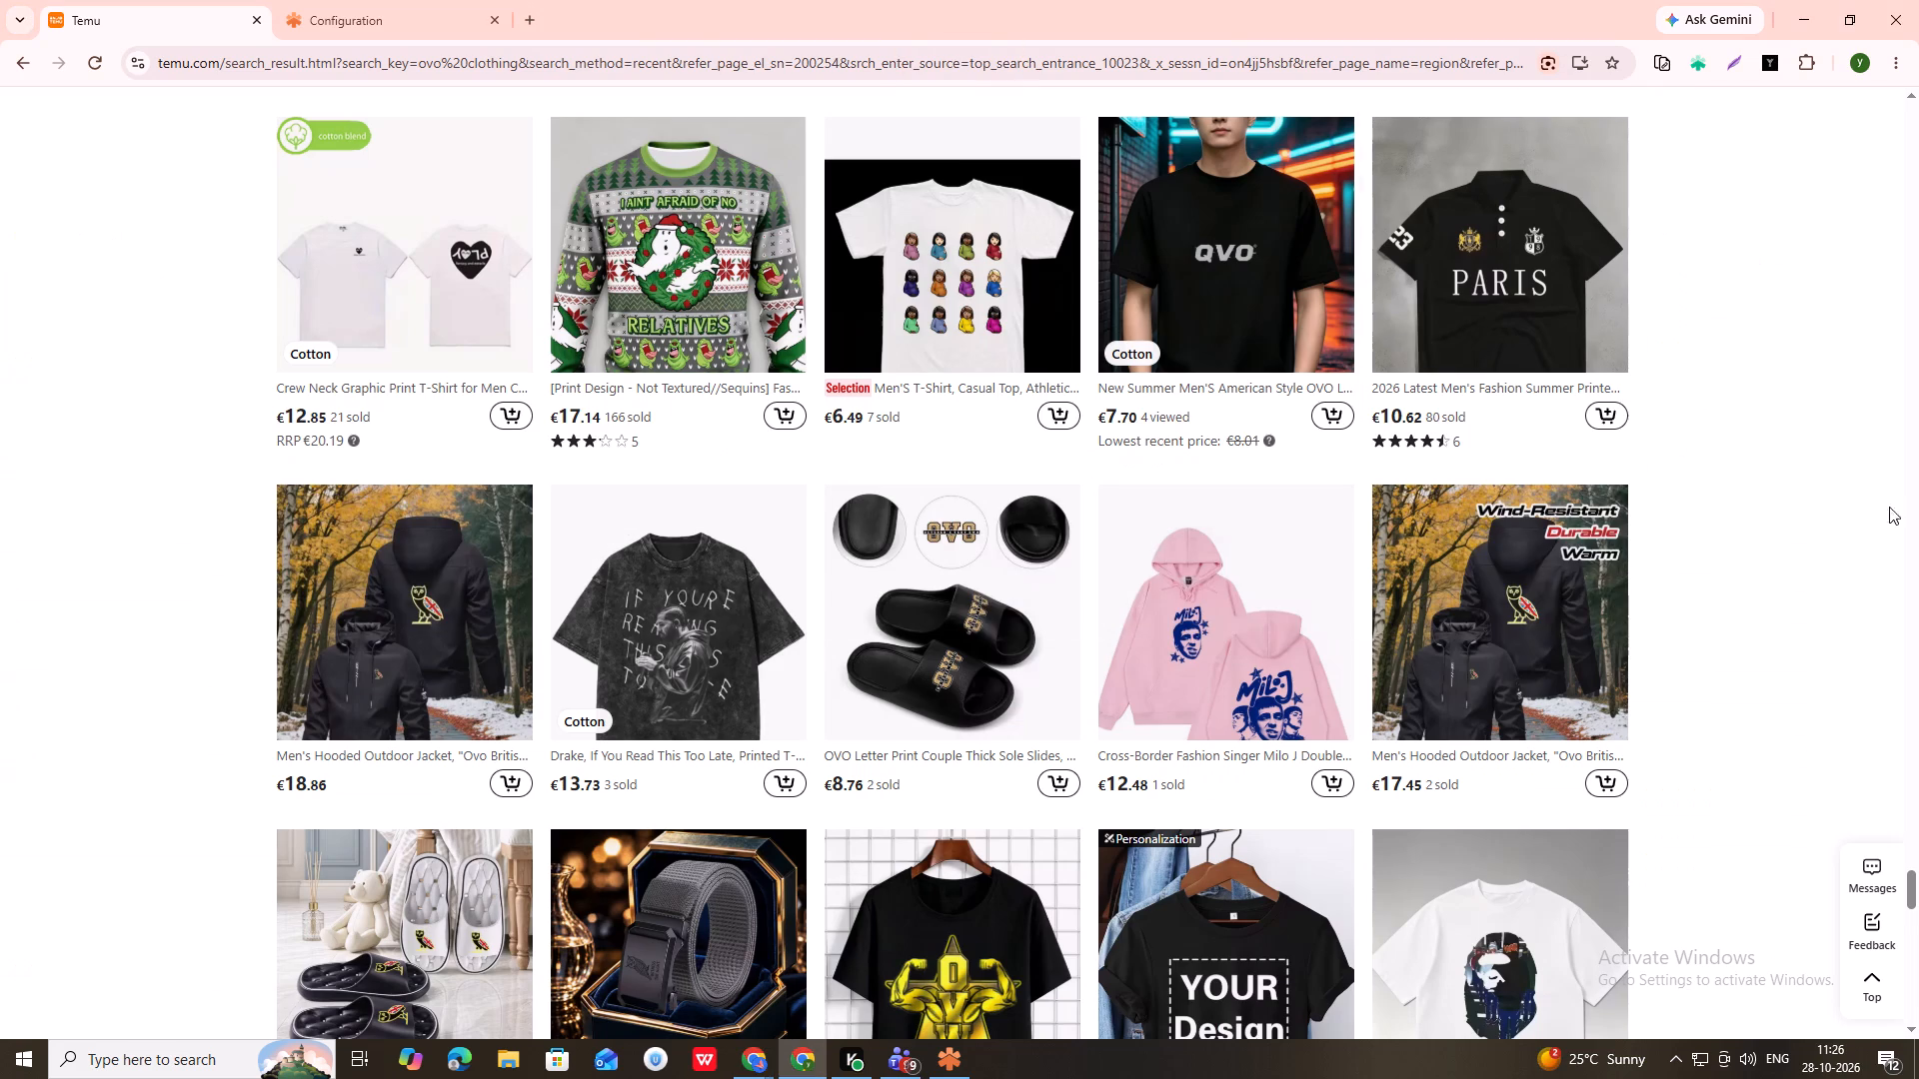
{"action": "right_click", "coordinate": [1503, 753]}
{"action": "left_click", "coordinate": [1580, 635]}
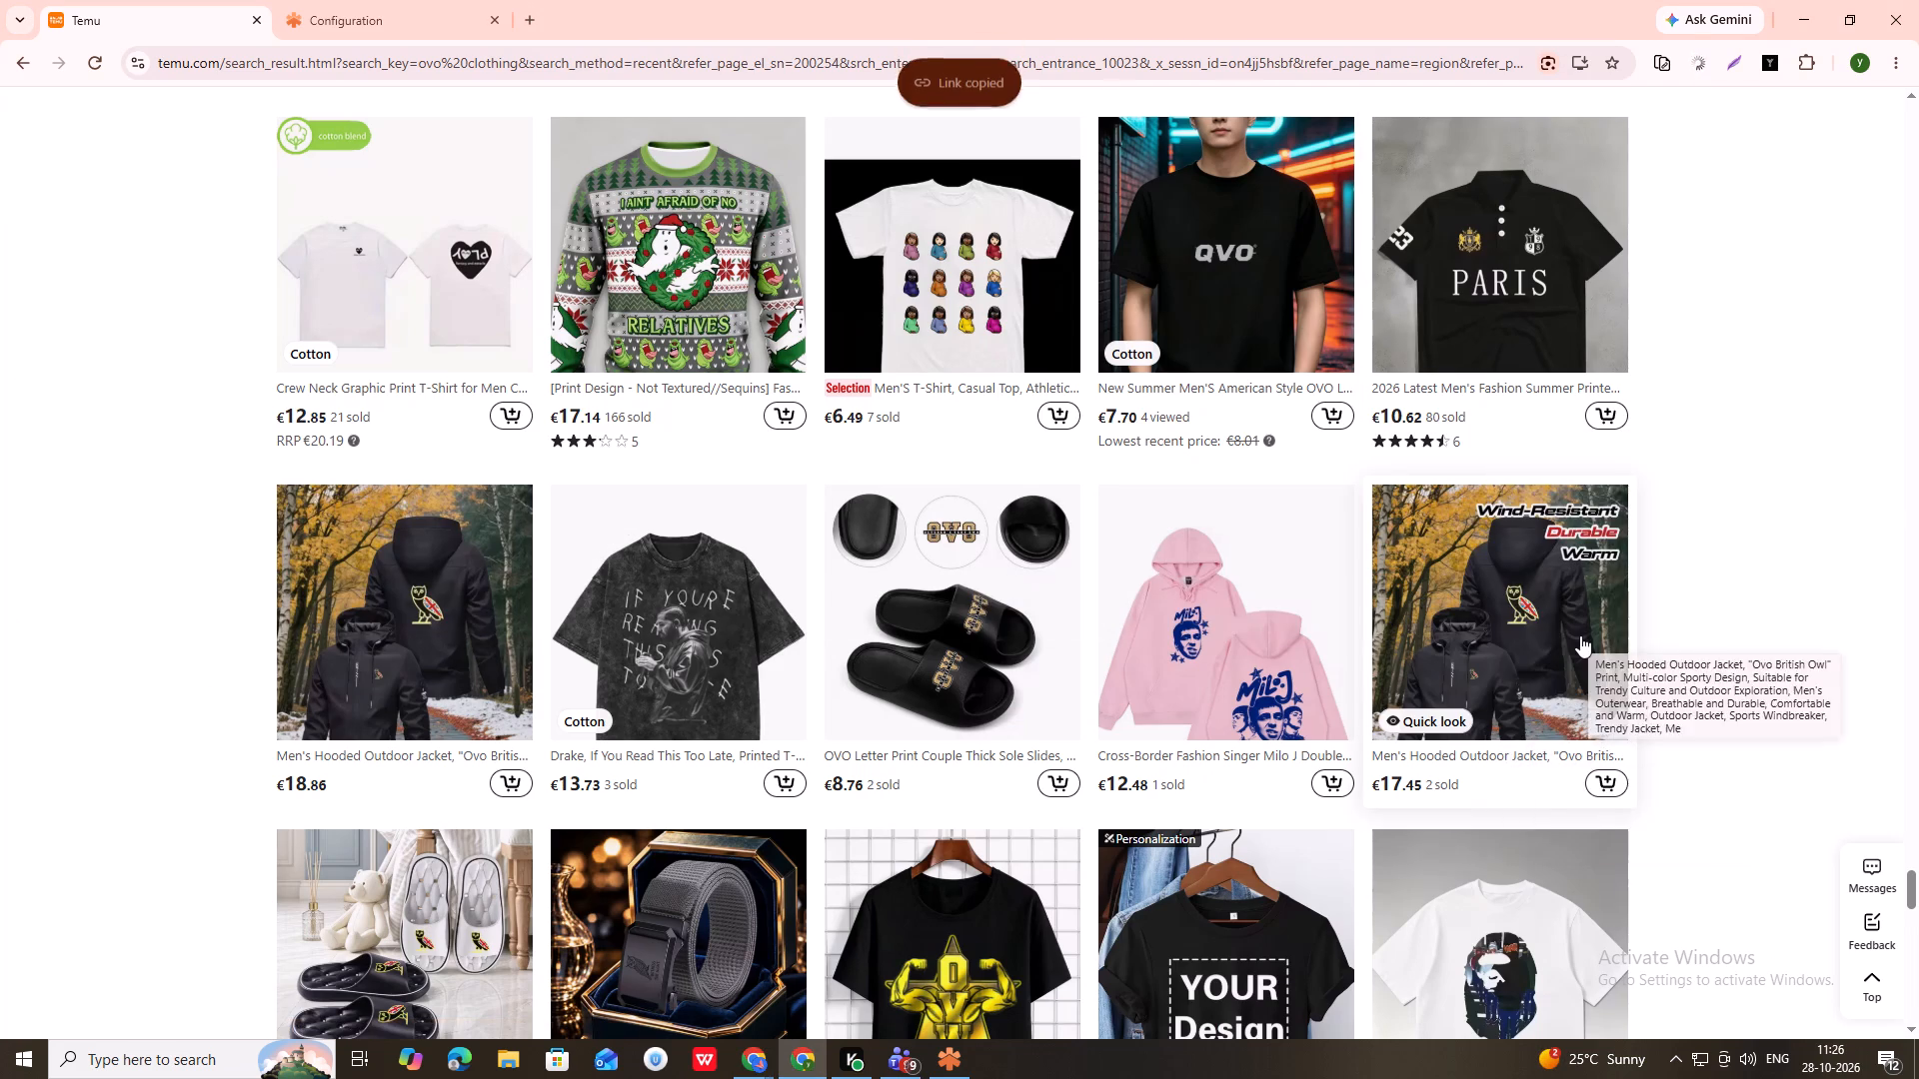
{"action": "key", "text": "alt+Tab"}
{"action": "key", "text": "ctrl+v"}
{"action": "key", "text": "Down"}
Find the €15.97 Men's Hooded Outdoor Jacket further down the Temu results, copy its link and paste it into C102176.
{"action": "key", "text": "alt+Tab"}
{"action": "key", "text": "Down"}
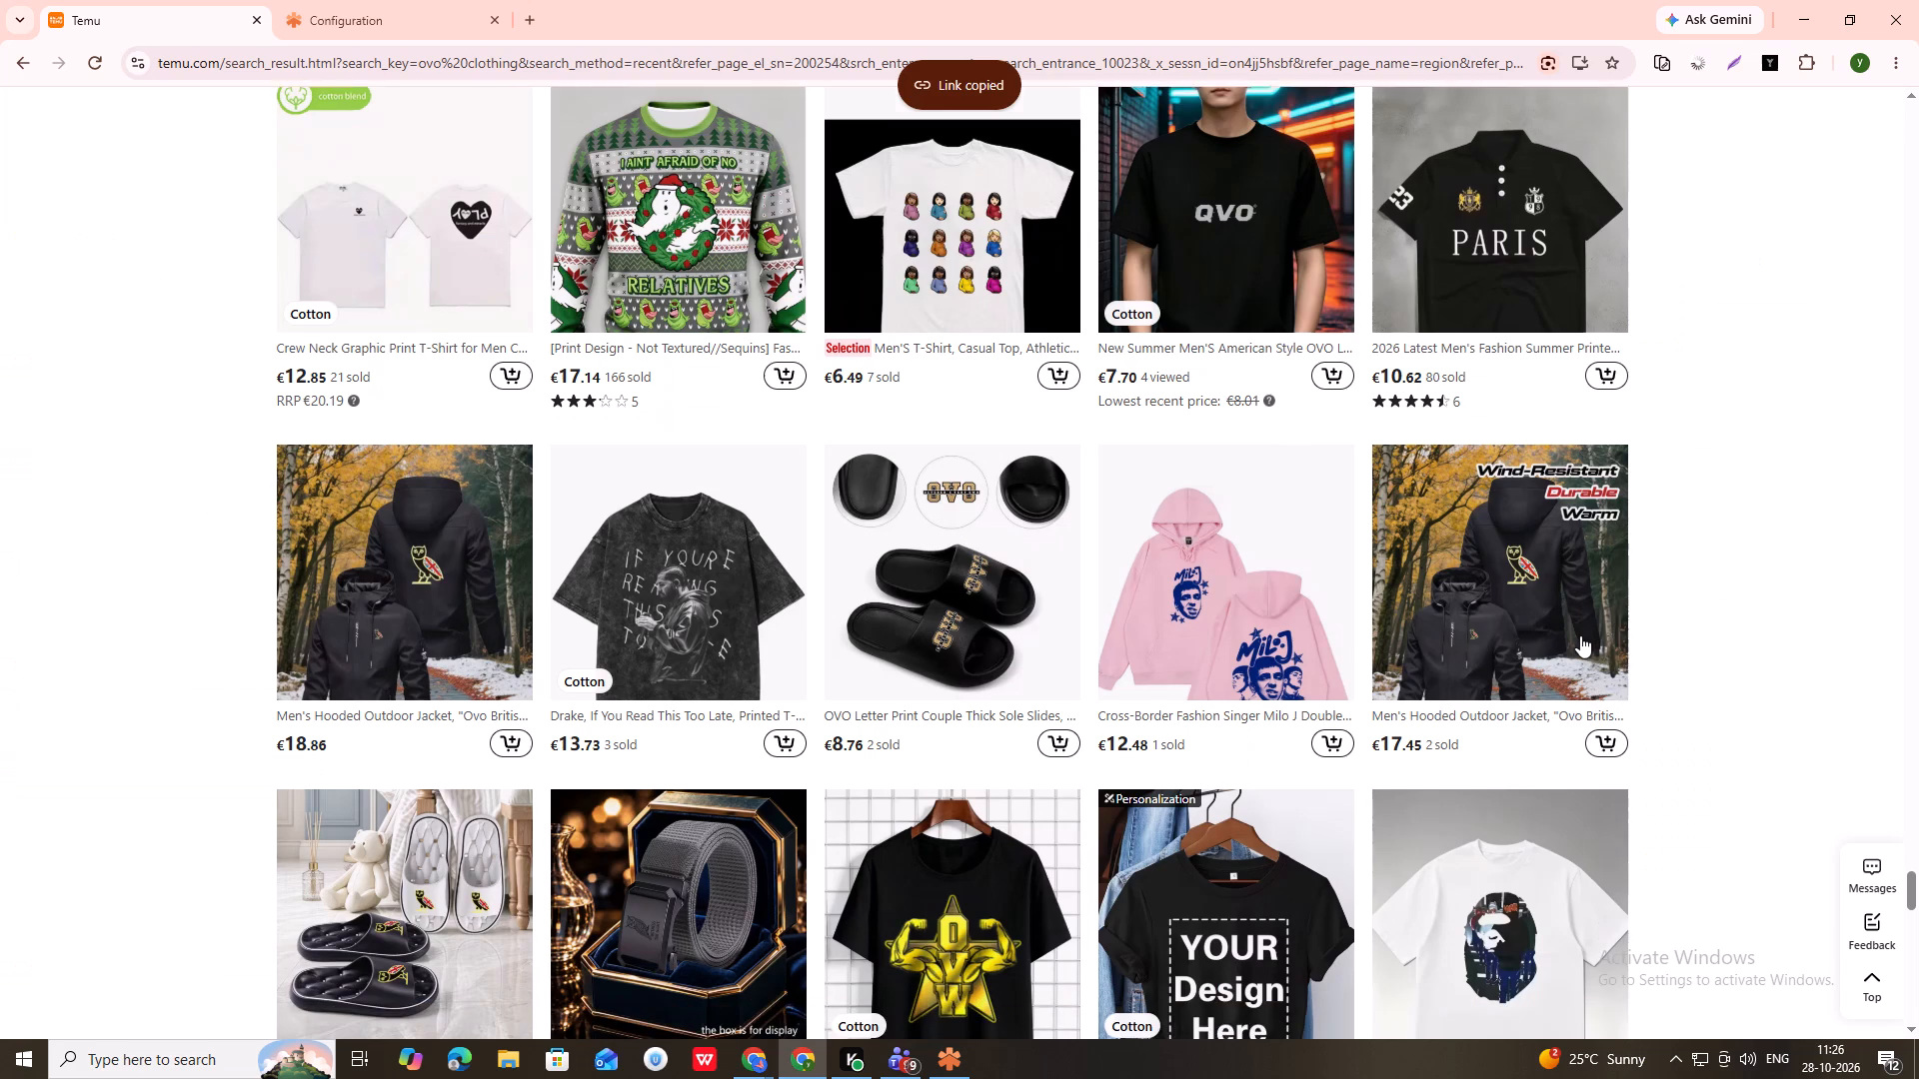
{"action": "scroll", "coordinate": [1580, 635], "scroll_direction": "down", "scroll_amount": 3}
{"action": "scroll", "coordinate": [1172, 724], "scroll_direction": "down", "scroll_amount": 4}
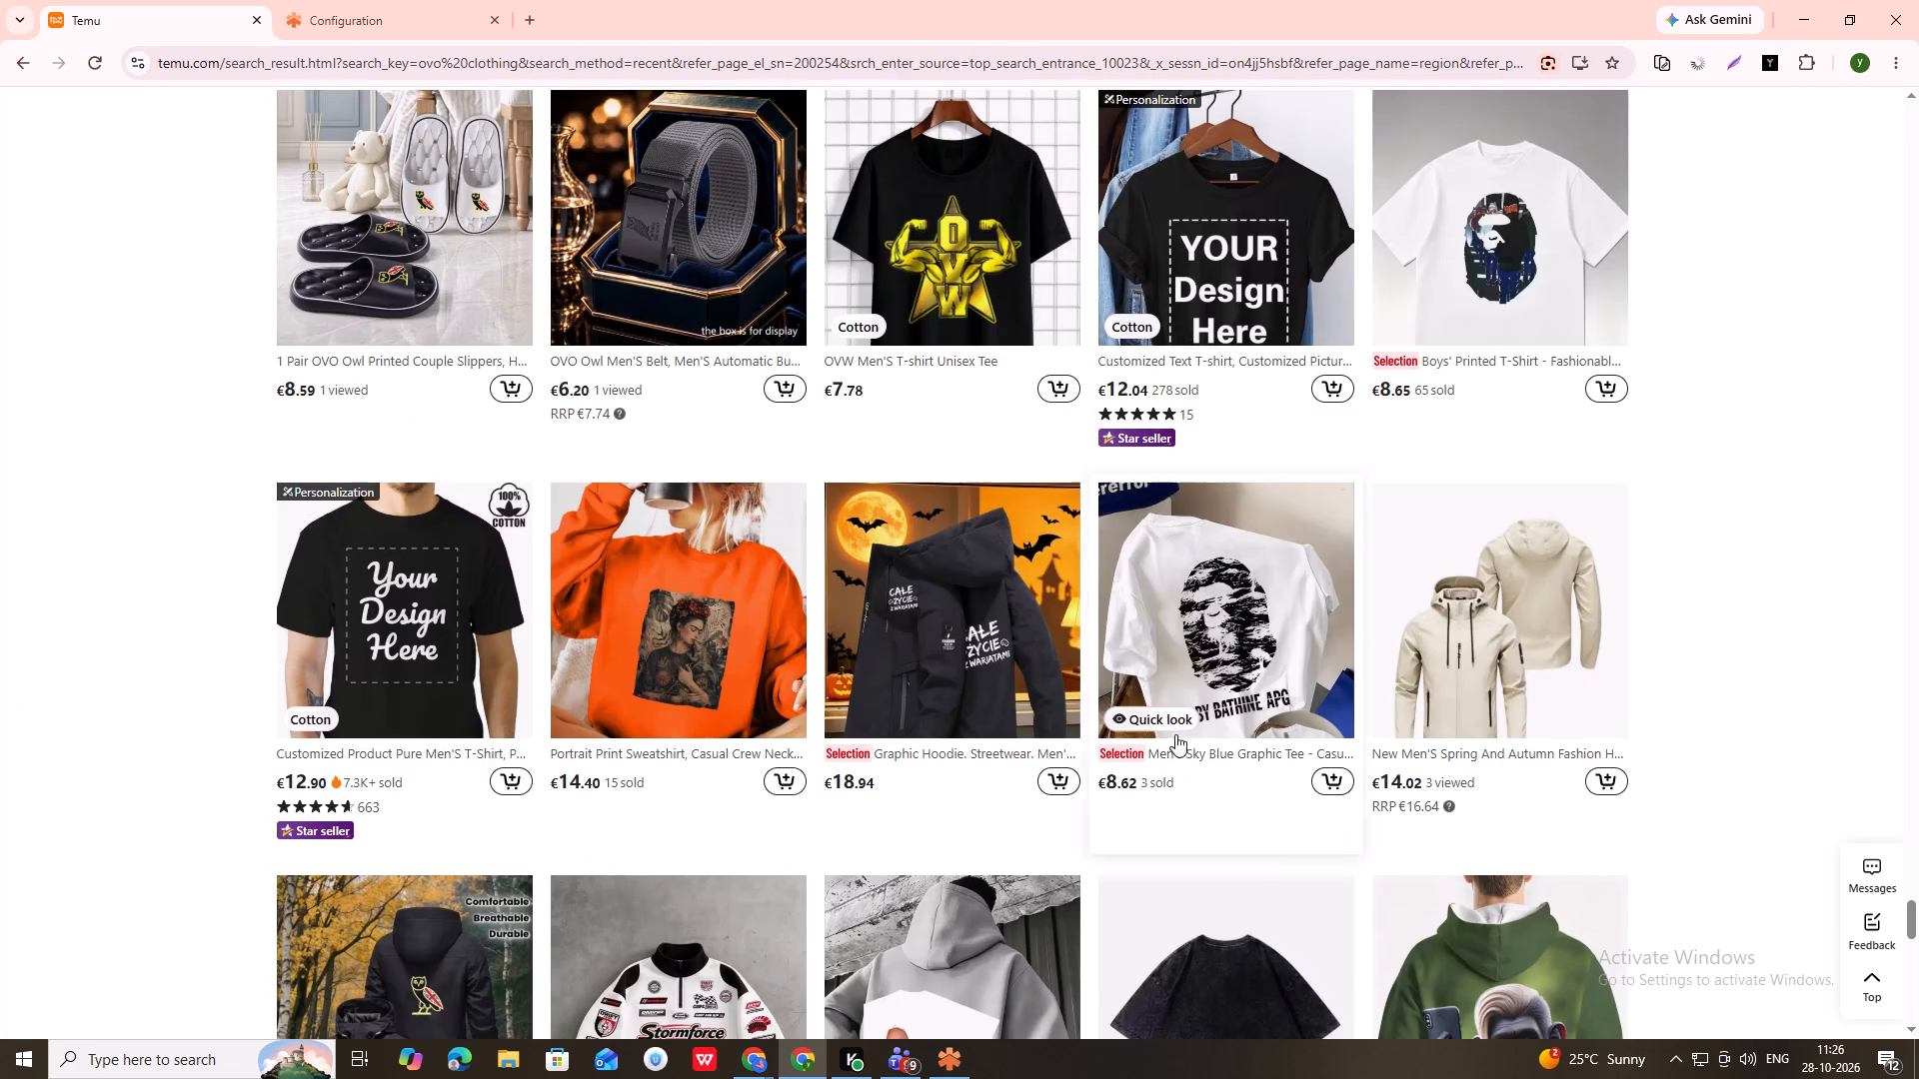
{"action": "scroll", "coordinate": [1254, 763], "scroll_direction": "down", "scroll_amount": 5}
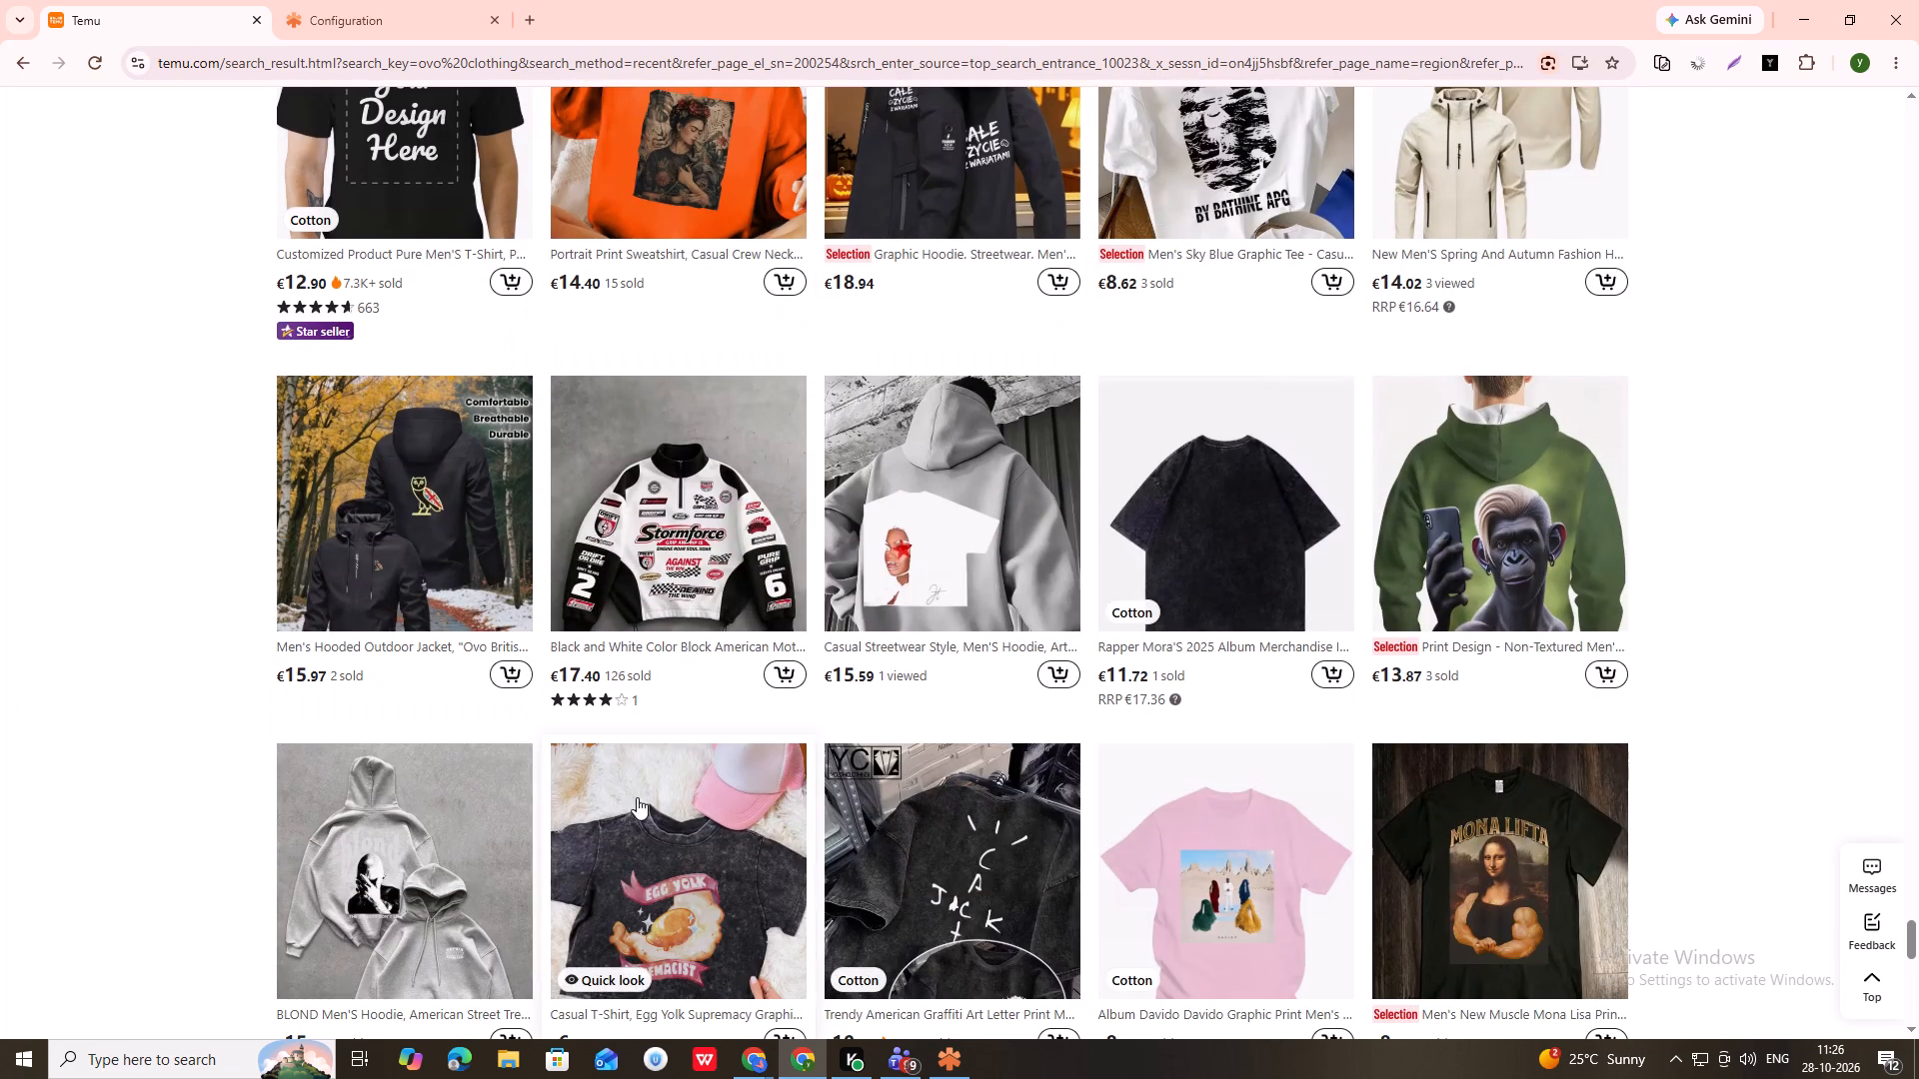
{"action": "right_click", "coordinate": [422, 643]}
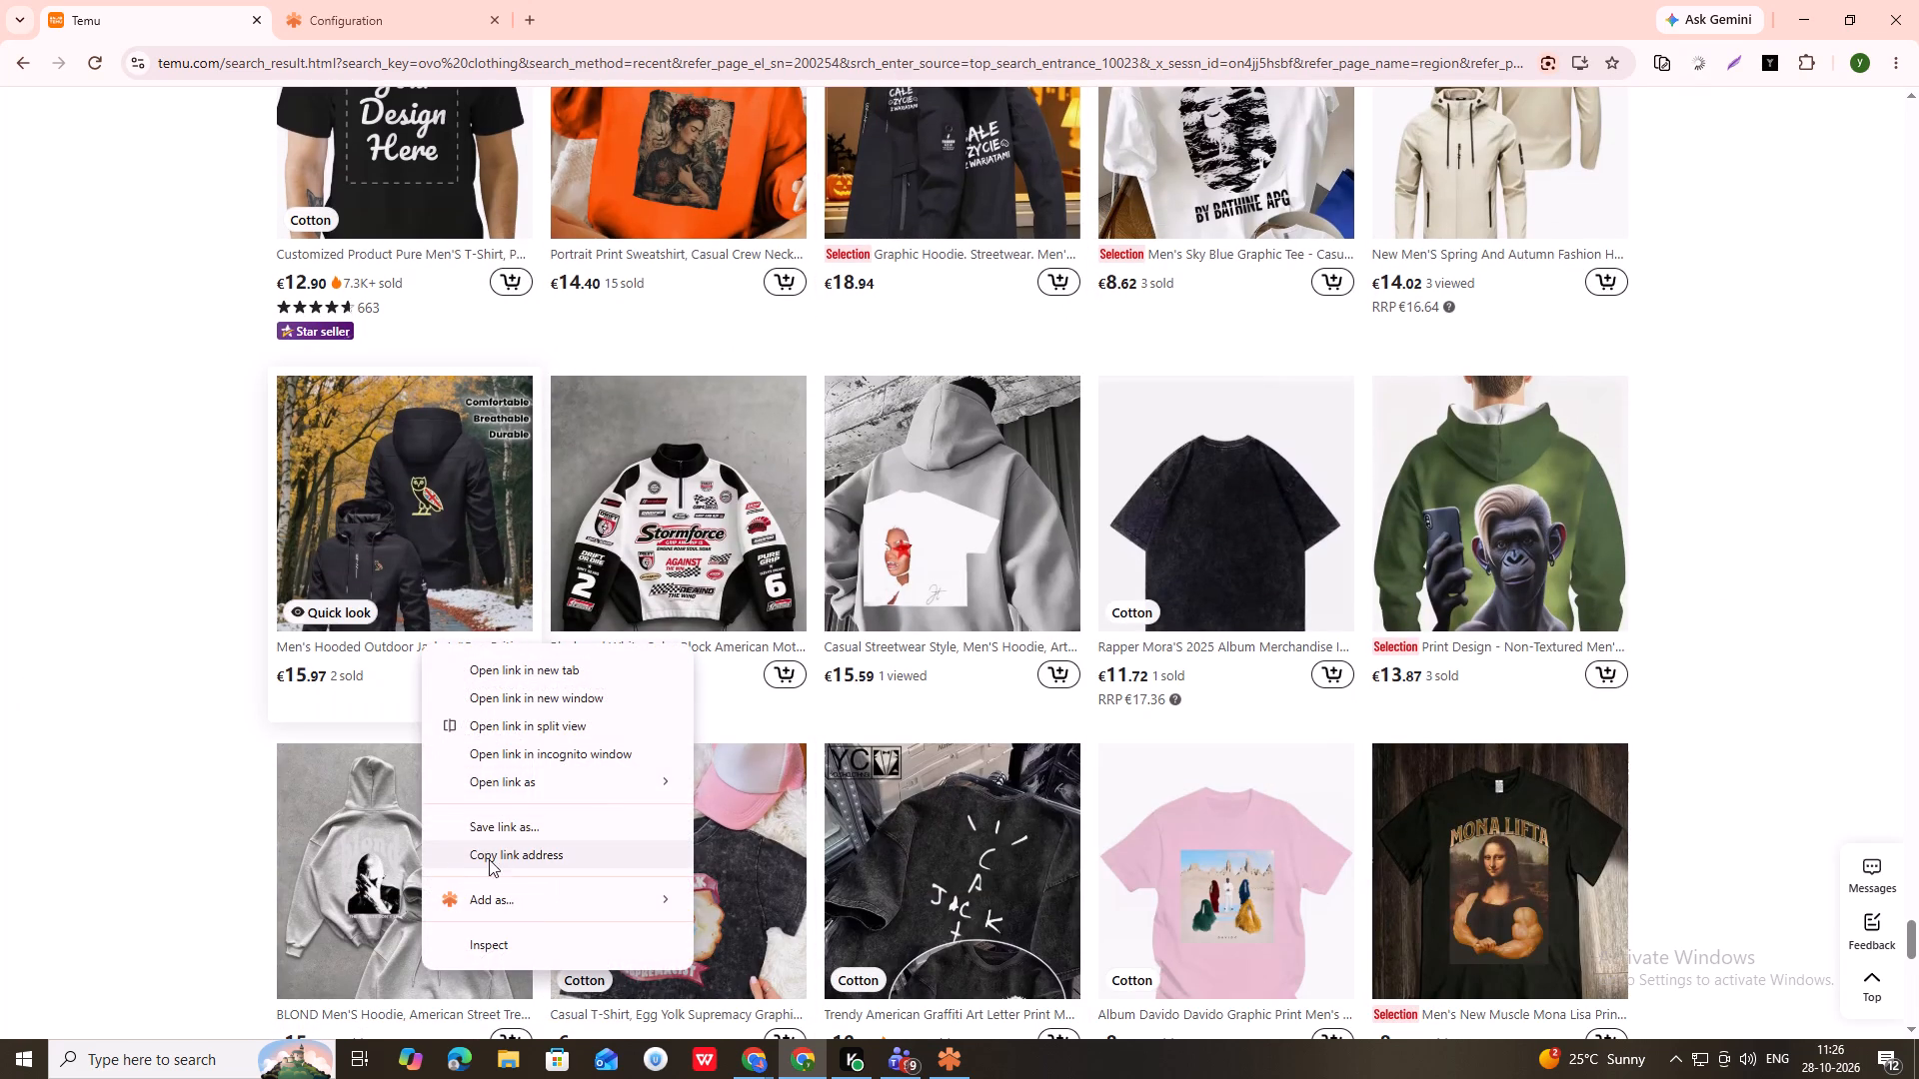
{"action": "left_click", "coordinate": [491, 854]}
{"action": "key", "text": "alt+Tab"}
{"action": "key", "text": "ctrl+v"}
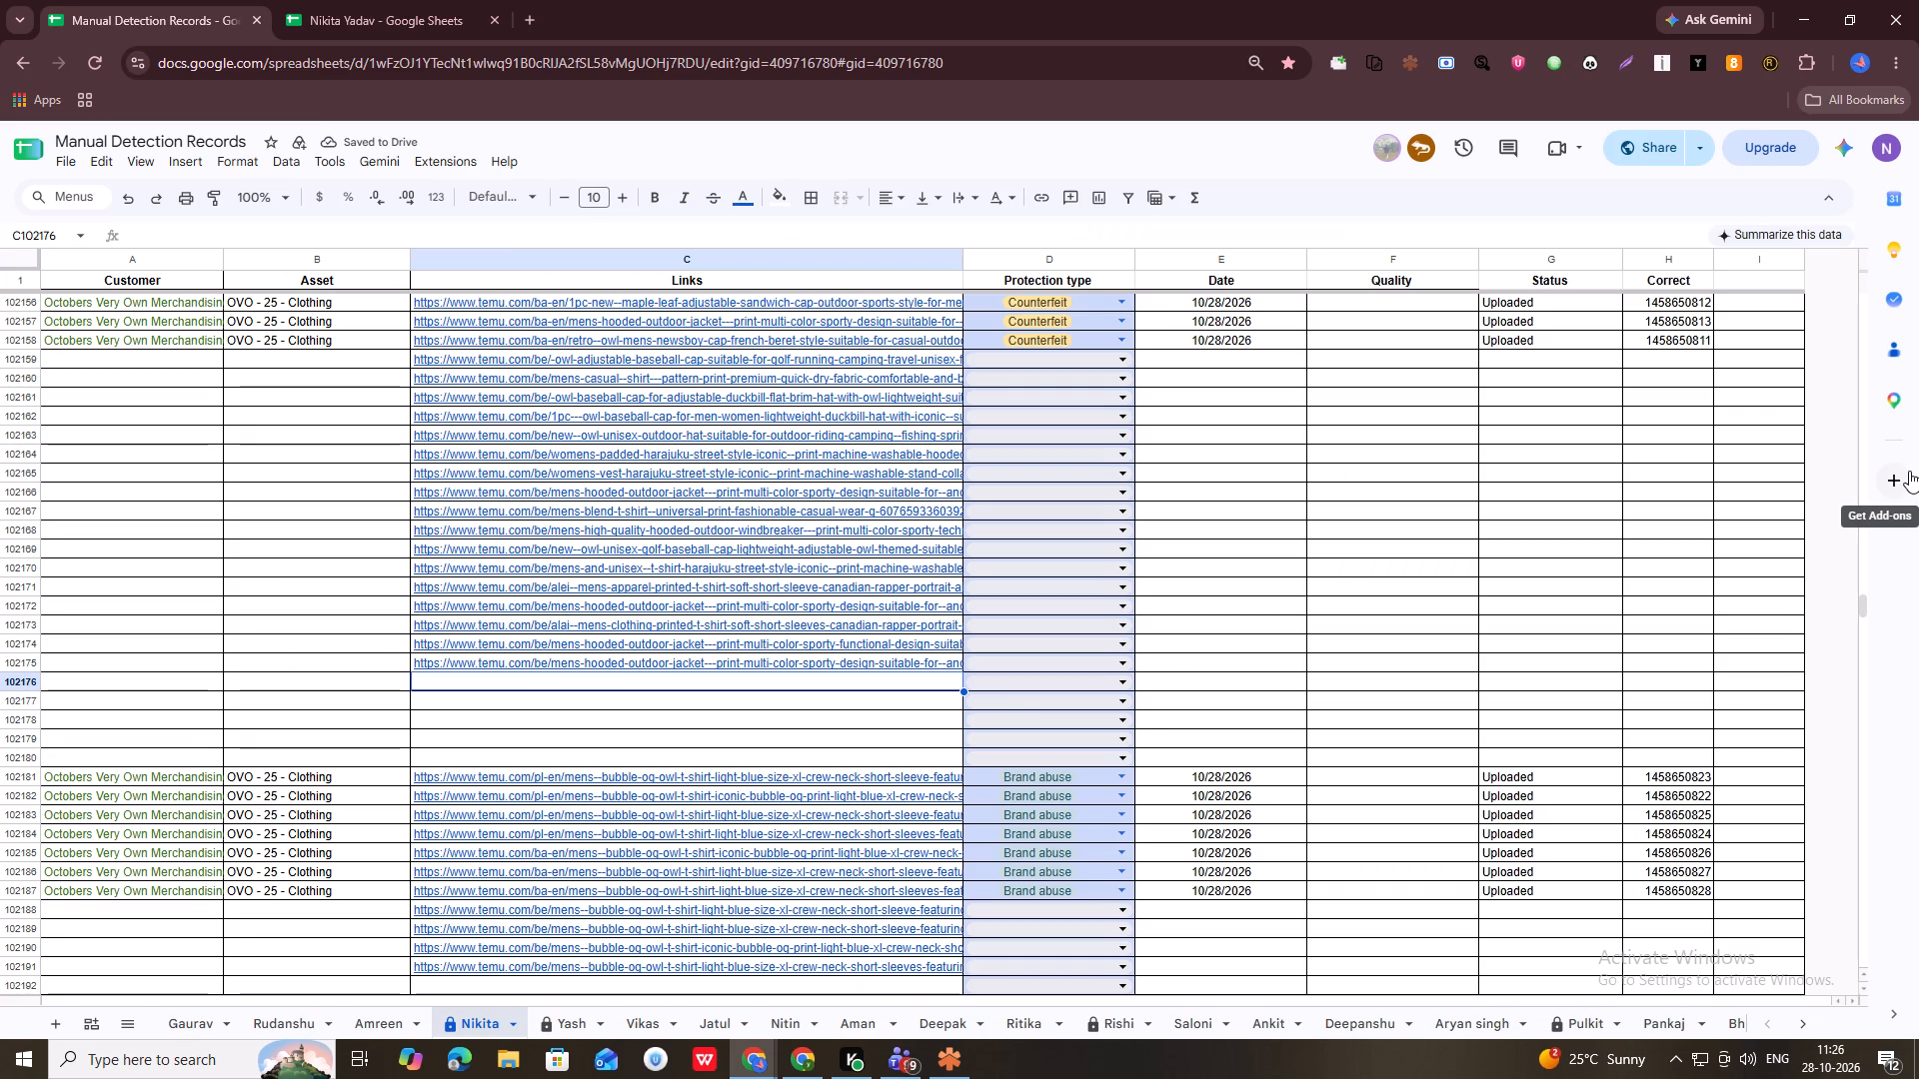
{"action": "key", "text": "Down"}
Load more Temu results, copy the link of the €10.78 Men's and Unisex OVO T-Shirt and paste it into C102177.
{"action": "key", "text": "alt+Tab"}
{"action": "key", "text": "Down"}
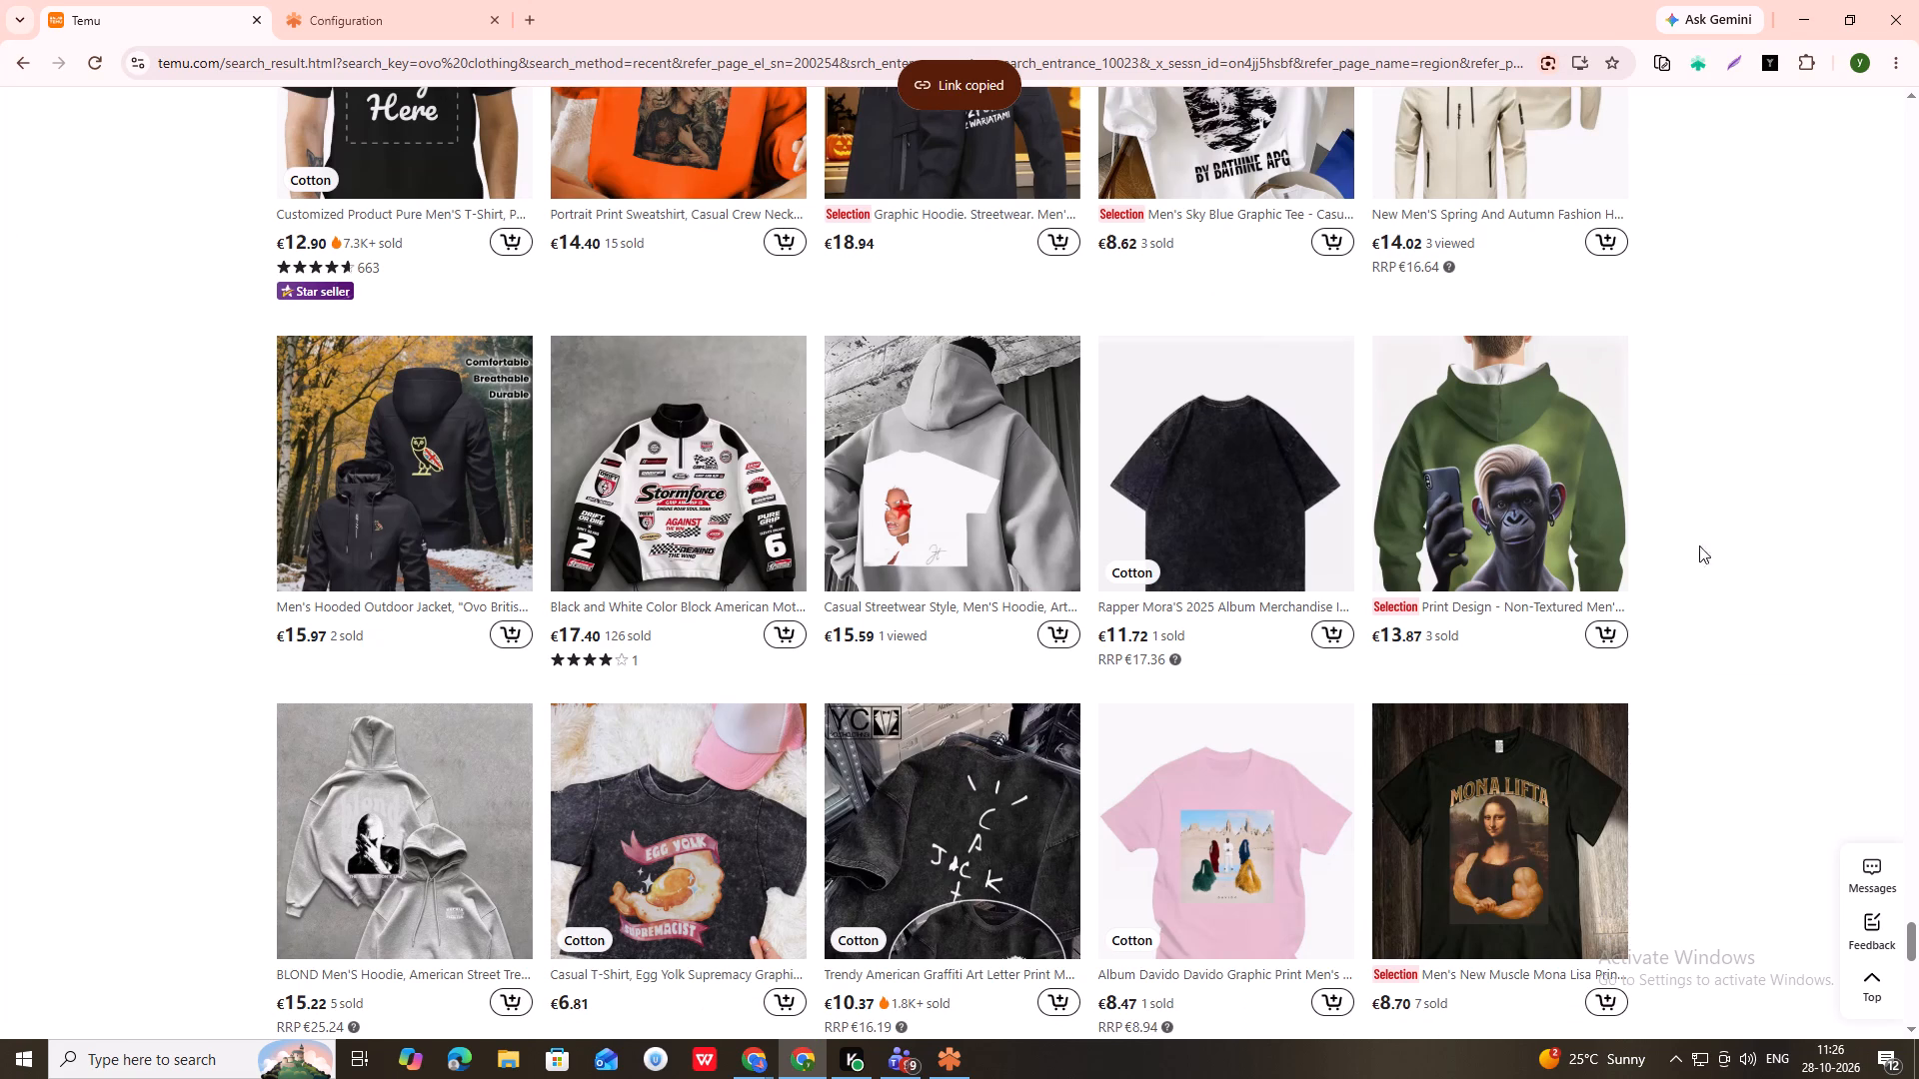
{"action": "scroll", "coordinate": [1646, 549], "scroll_direction": "down", "scroll_amount": 5}
{"action": "scroll", "coordinate": [1616, 648], "scroll_direction": "down", "scroll_amount": 6}
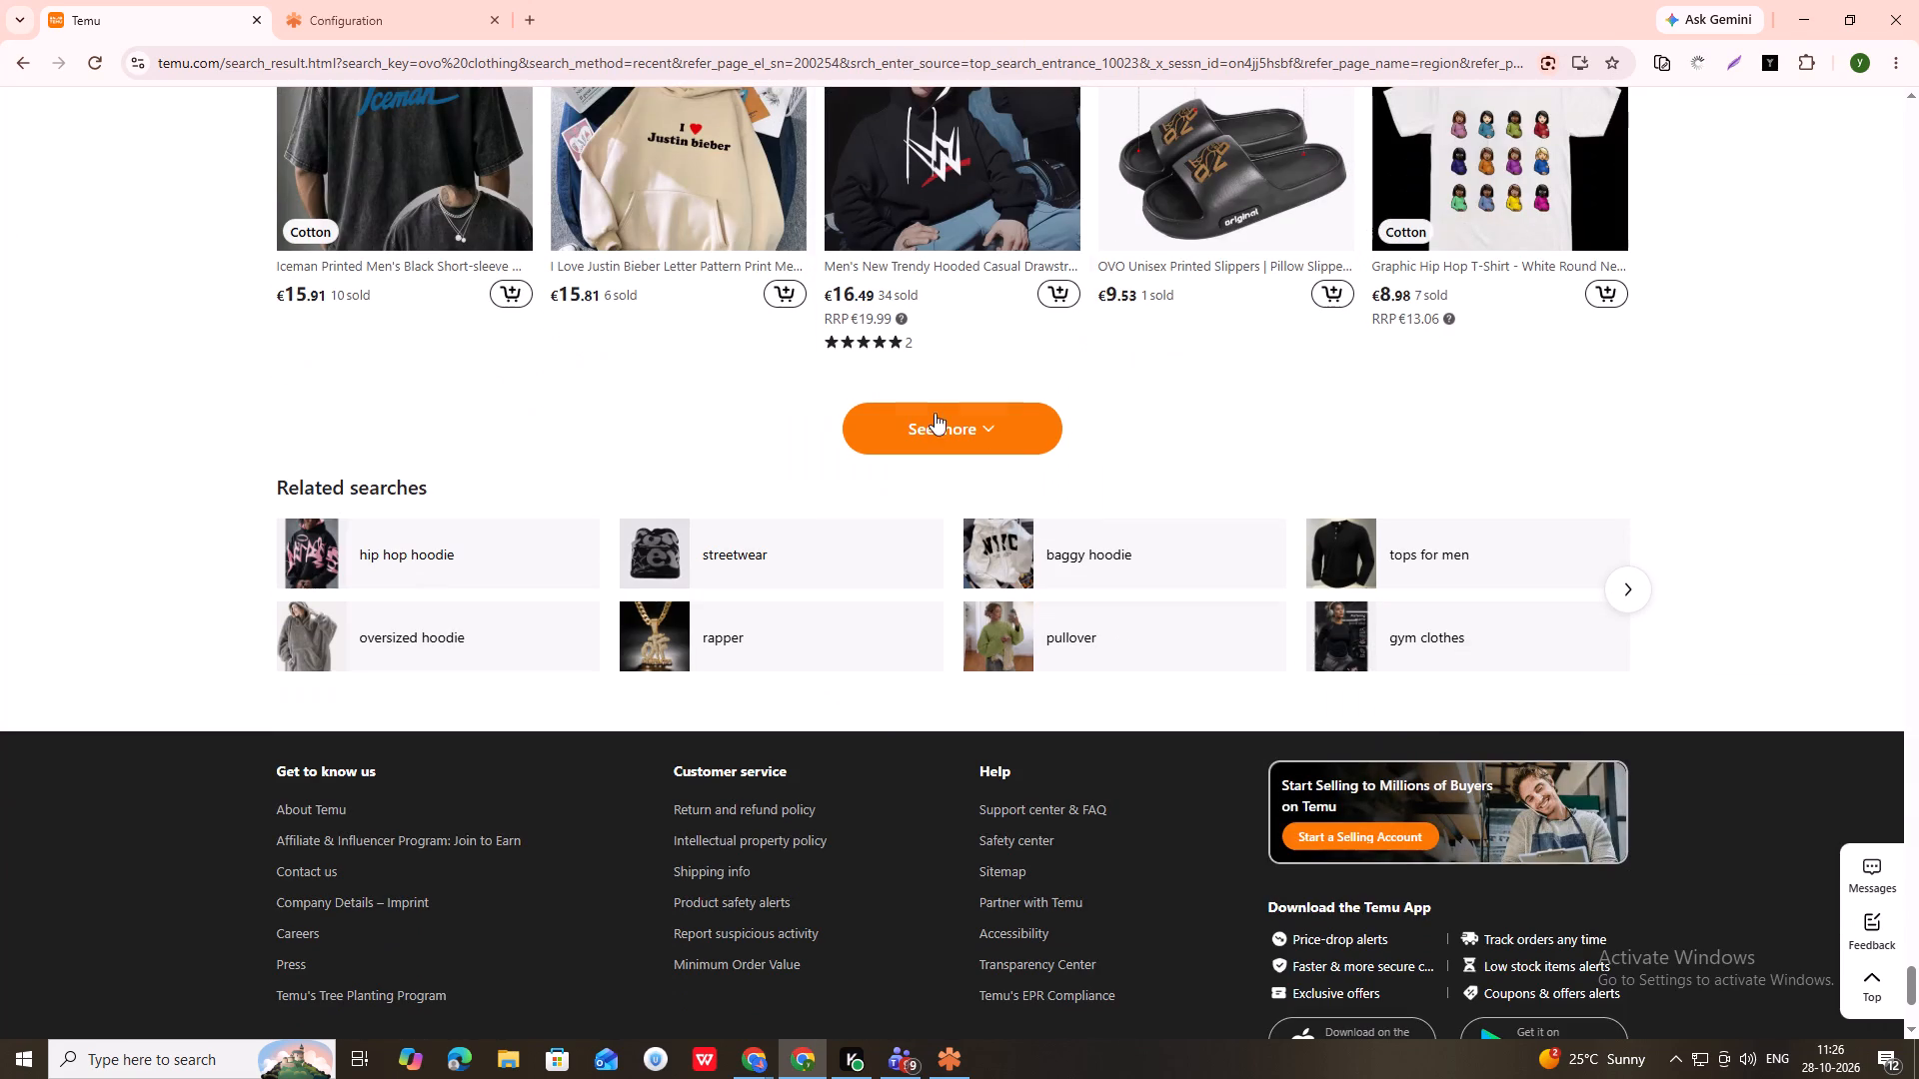
{"action": "left_click", "coordinate": [919, 419]}
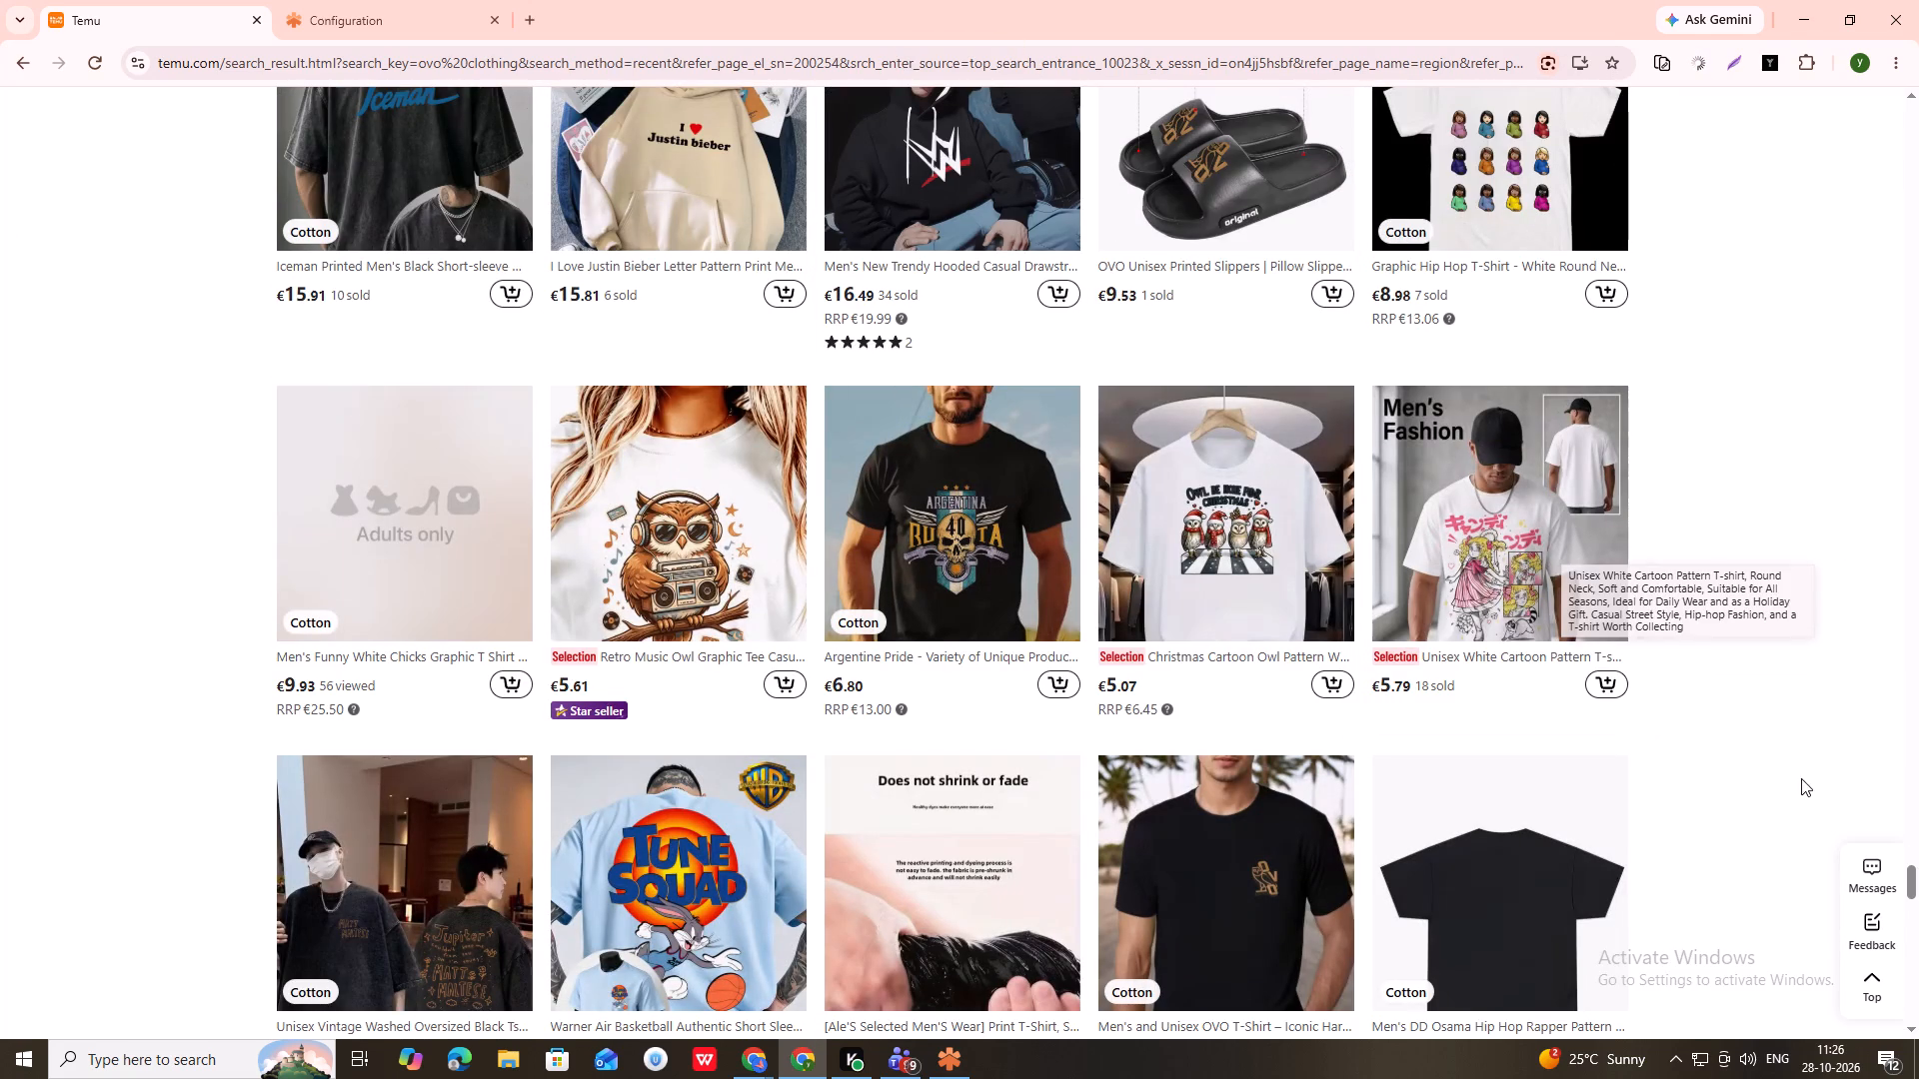
{"action": "scroll", "coordinate": [1618, 637], "scroll_direction": "down", "scroll_amount": 3}
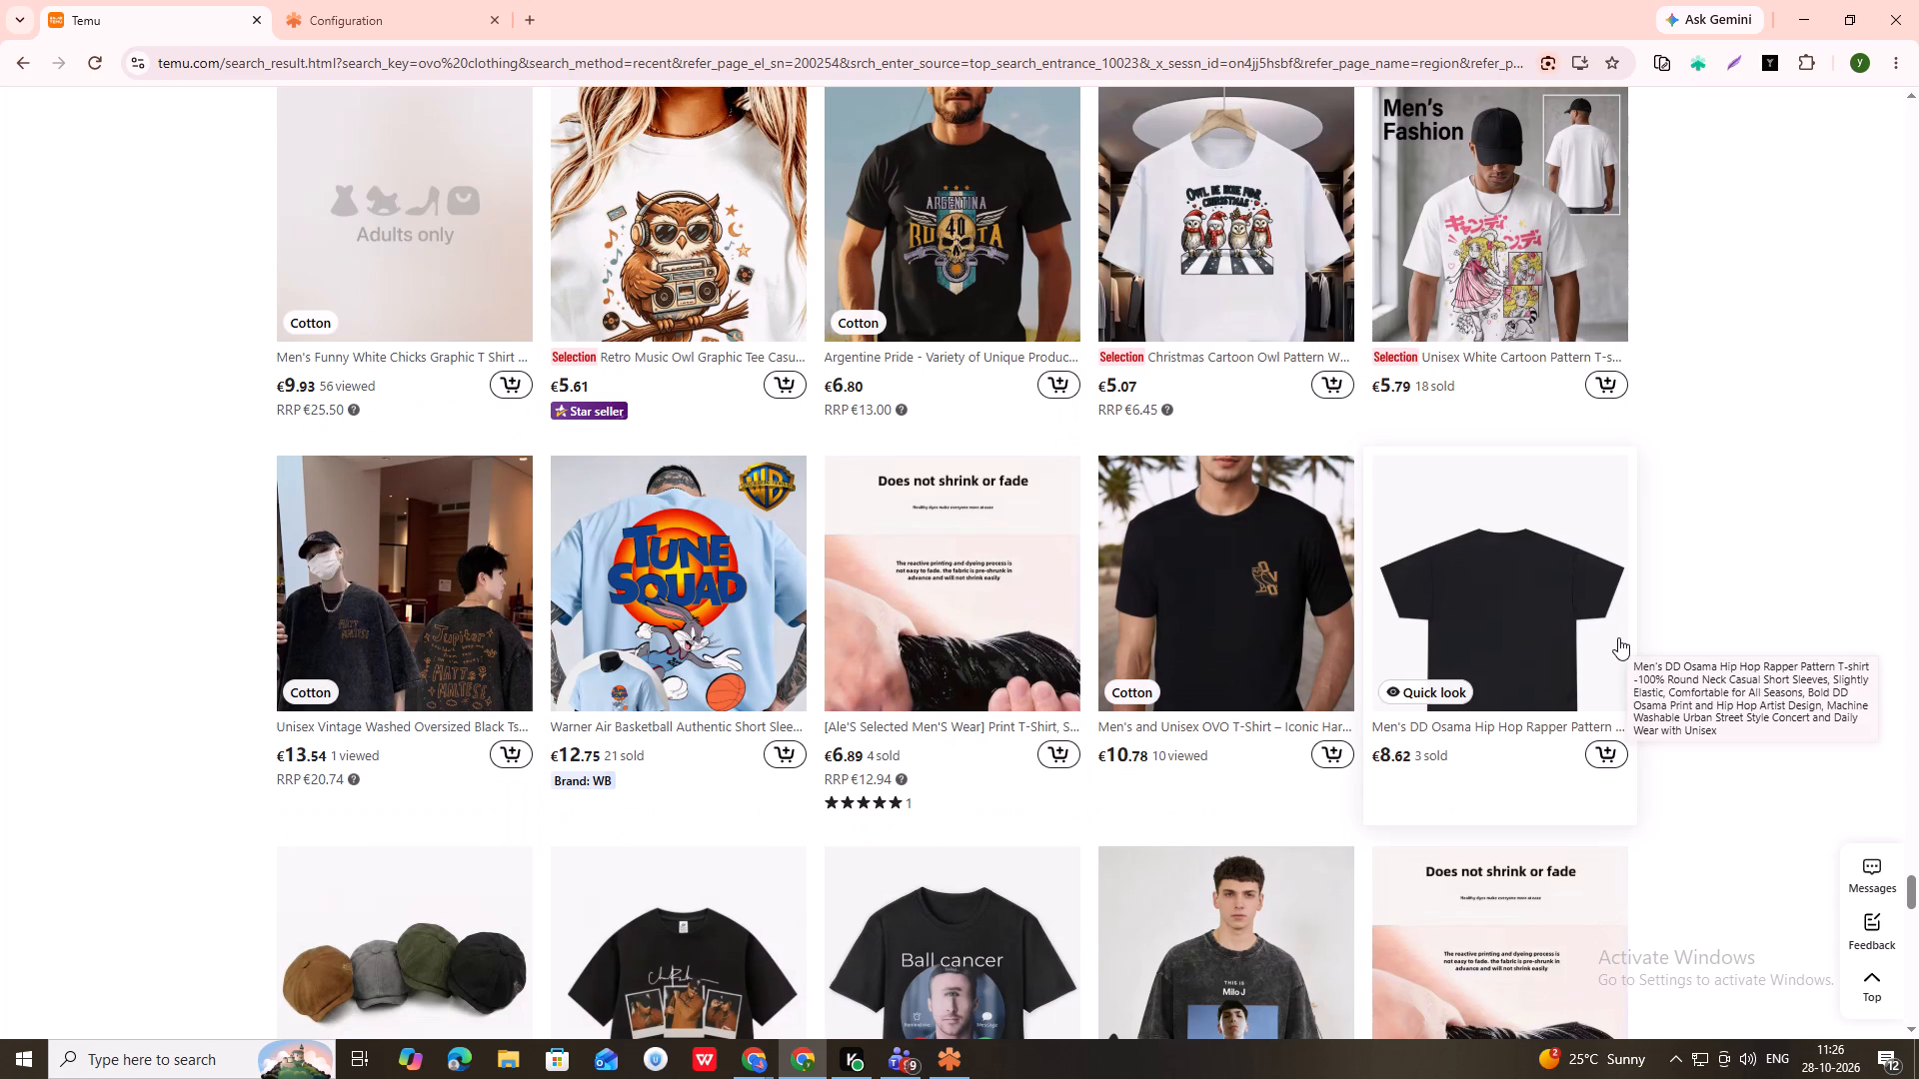
{"action": "right_click", "coordinate": [1248, 728]}
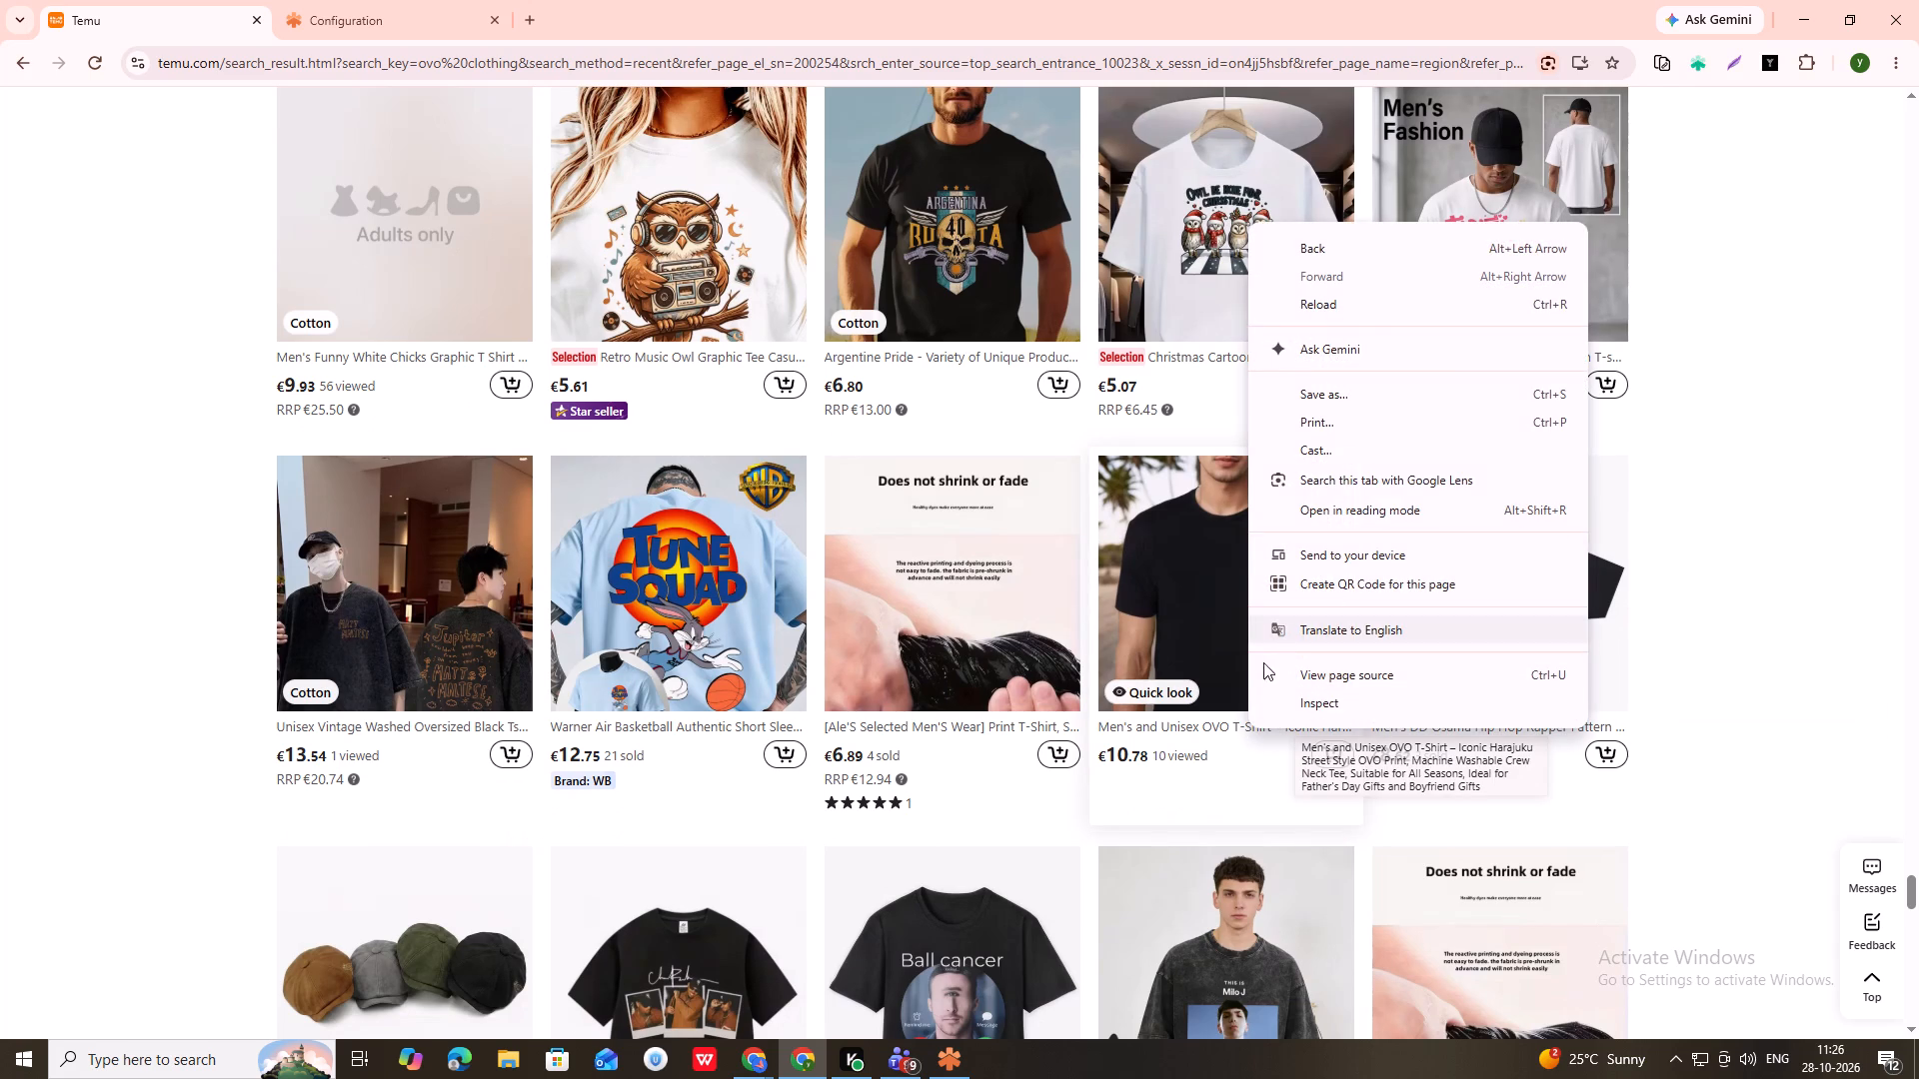
{"action": "right_click", "coordinate": [1223, 730]}
{"action": "left_click", "coordinate": [1302, 618]}
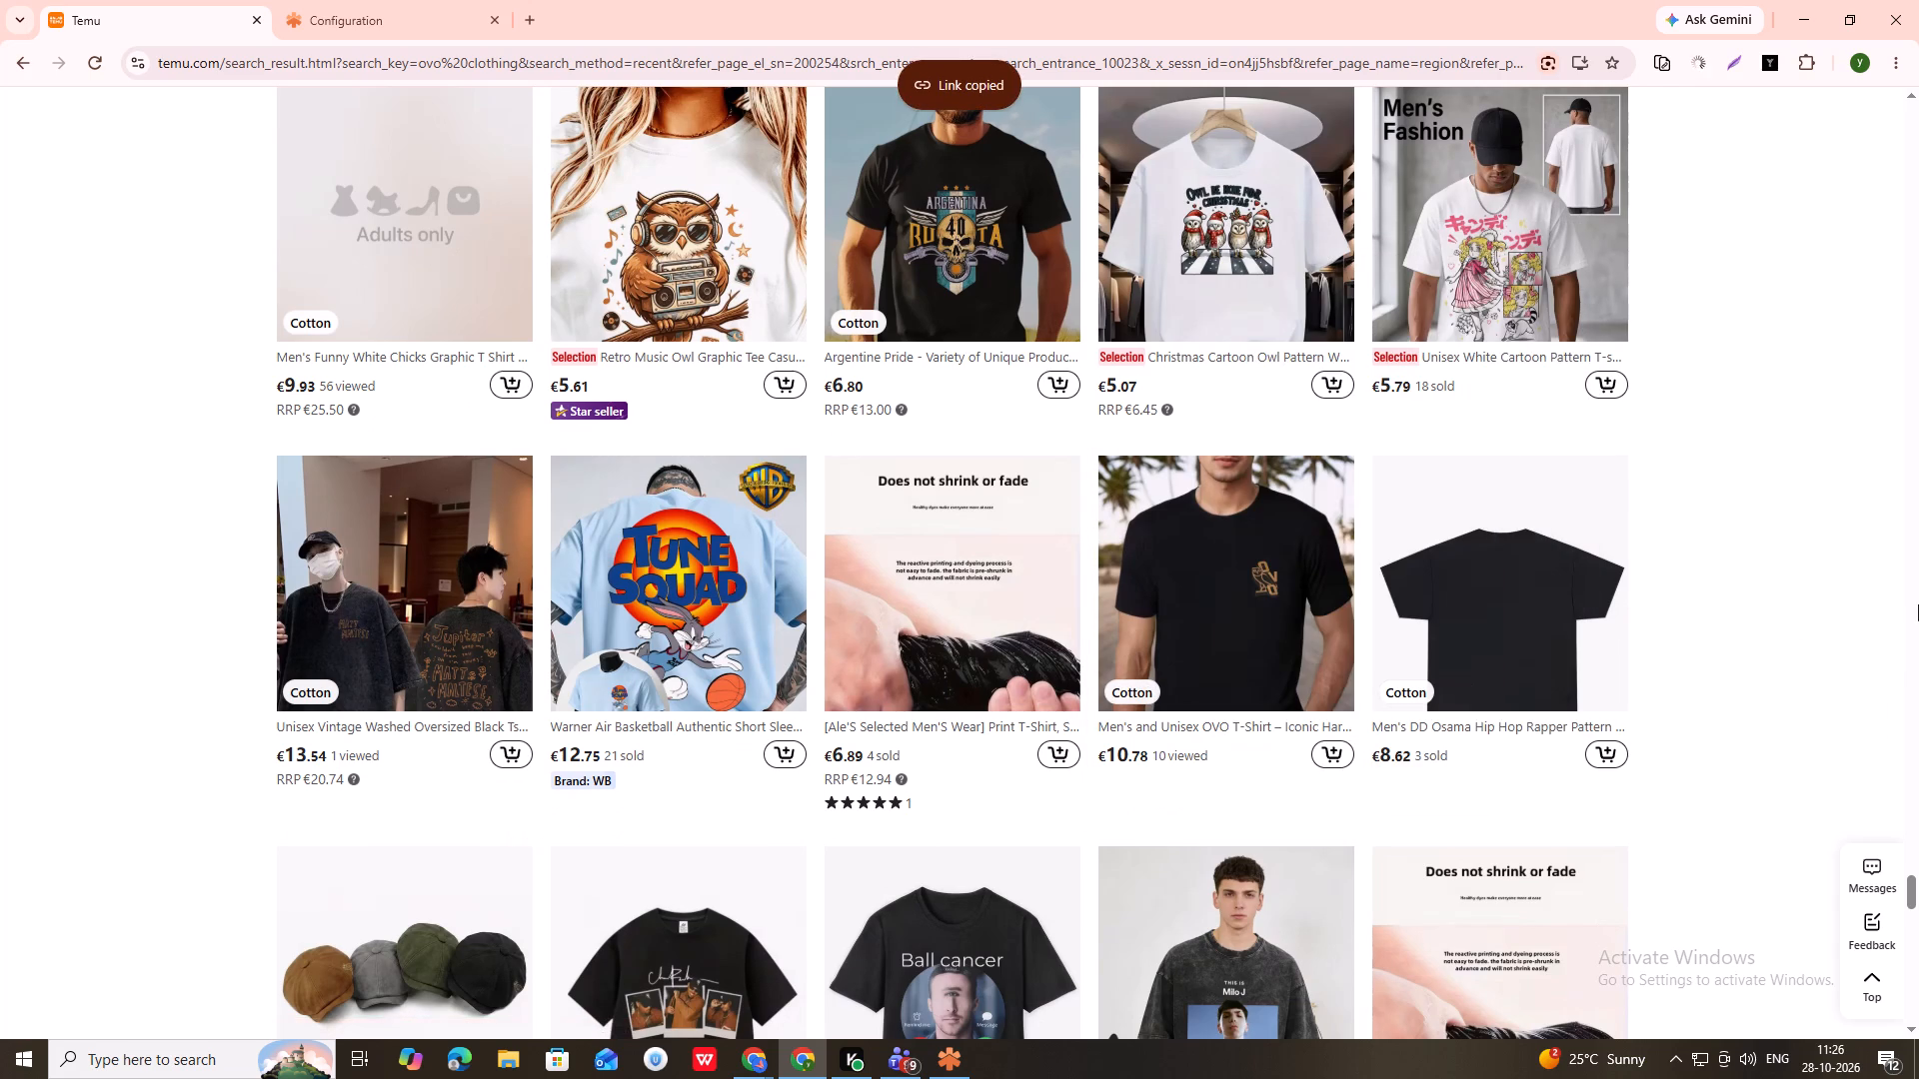
{"action": "key", "text": "alt+Tab"}
{"action": "key", "text": "ctrl+v"}
{"action": "key", "text": "Down"}
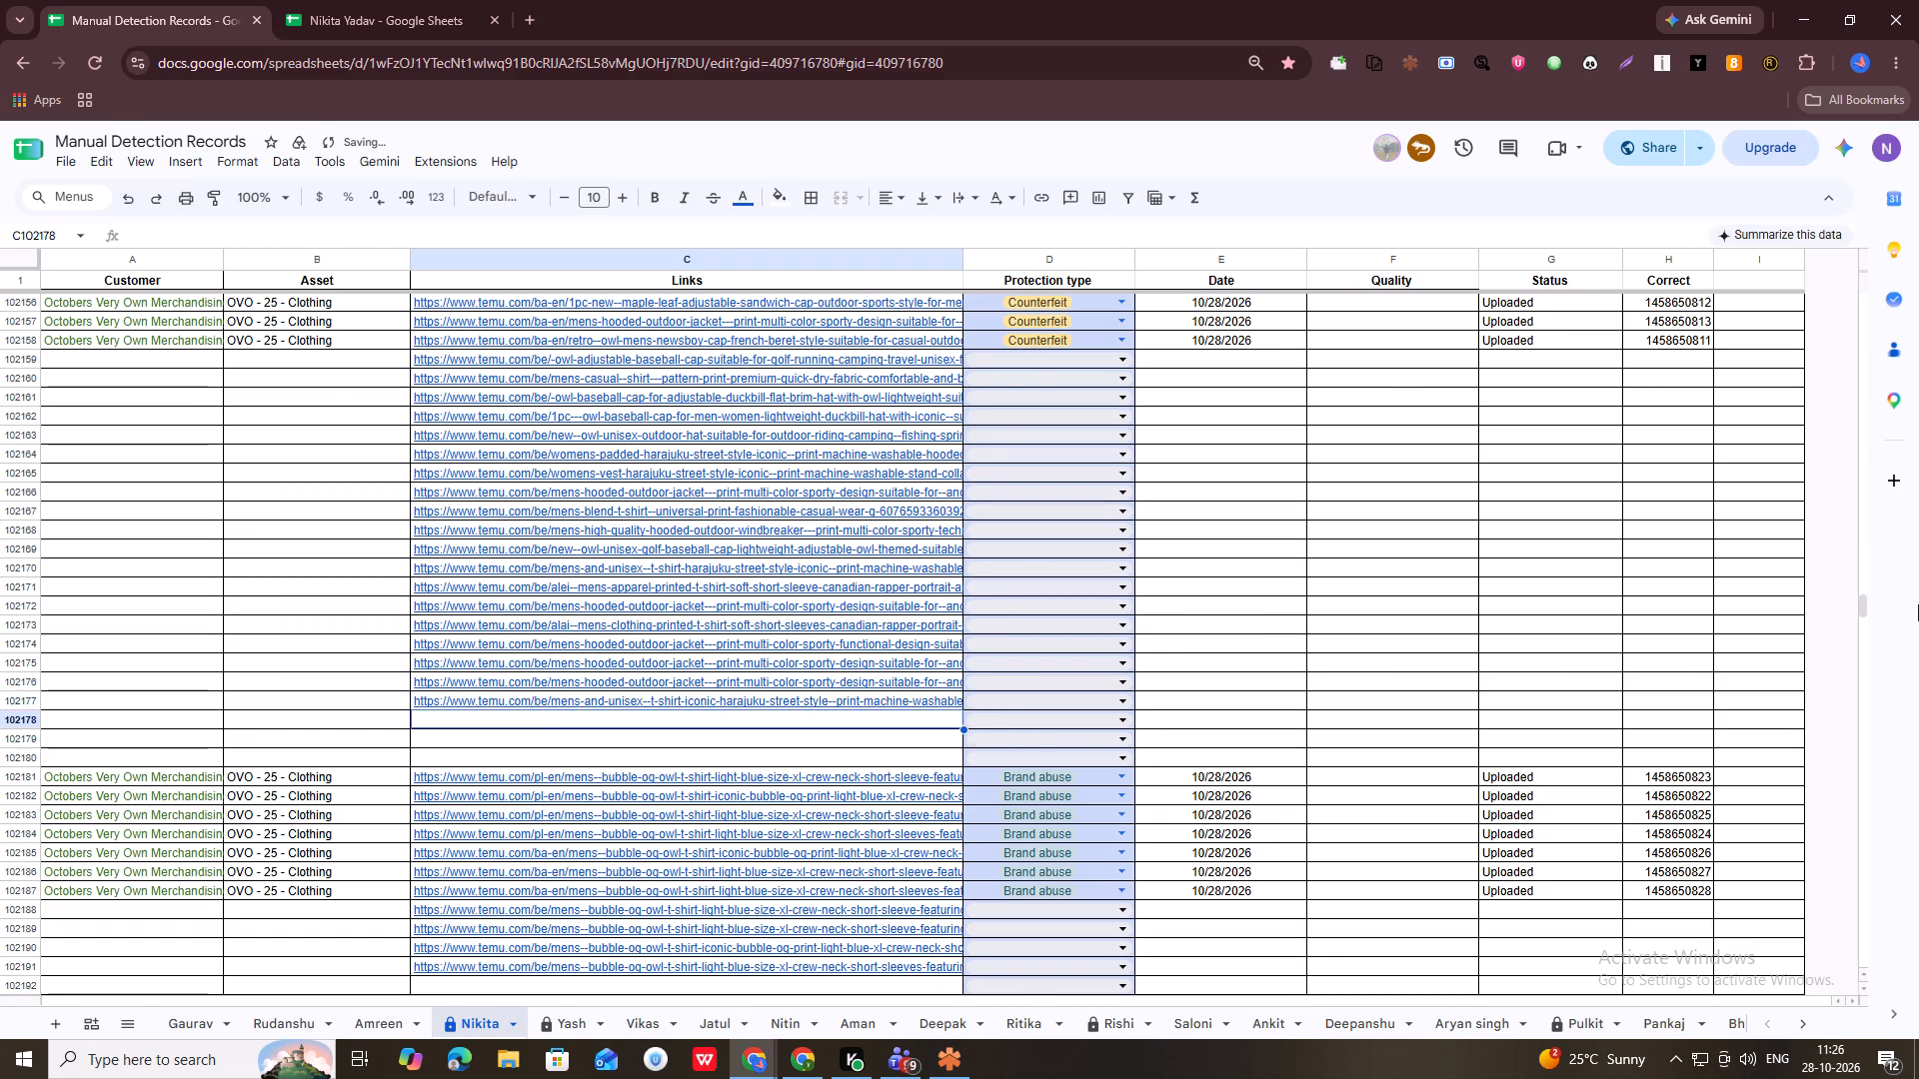
Look through the rest of the loaded Temu results for further OVO-branded clothing and load another batch.
{"action": "key", "text": "alt+Tab"}
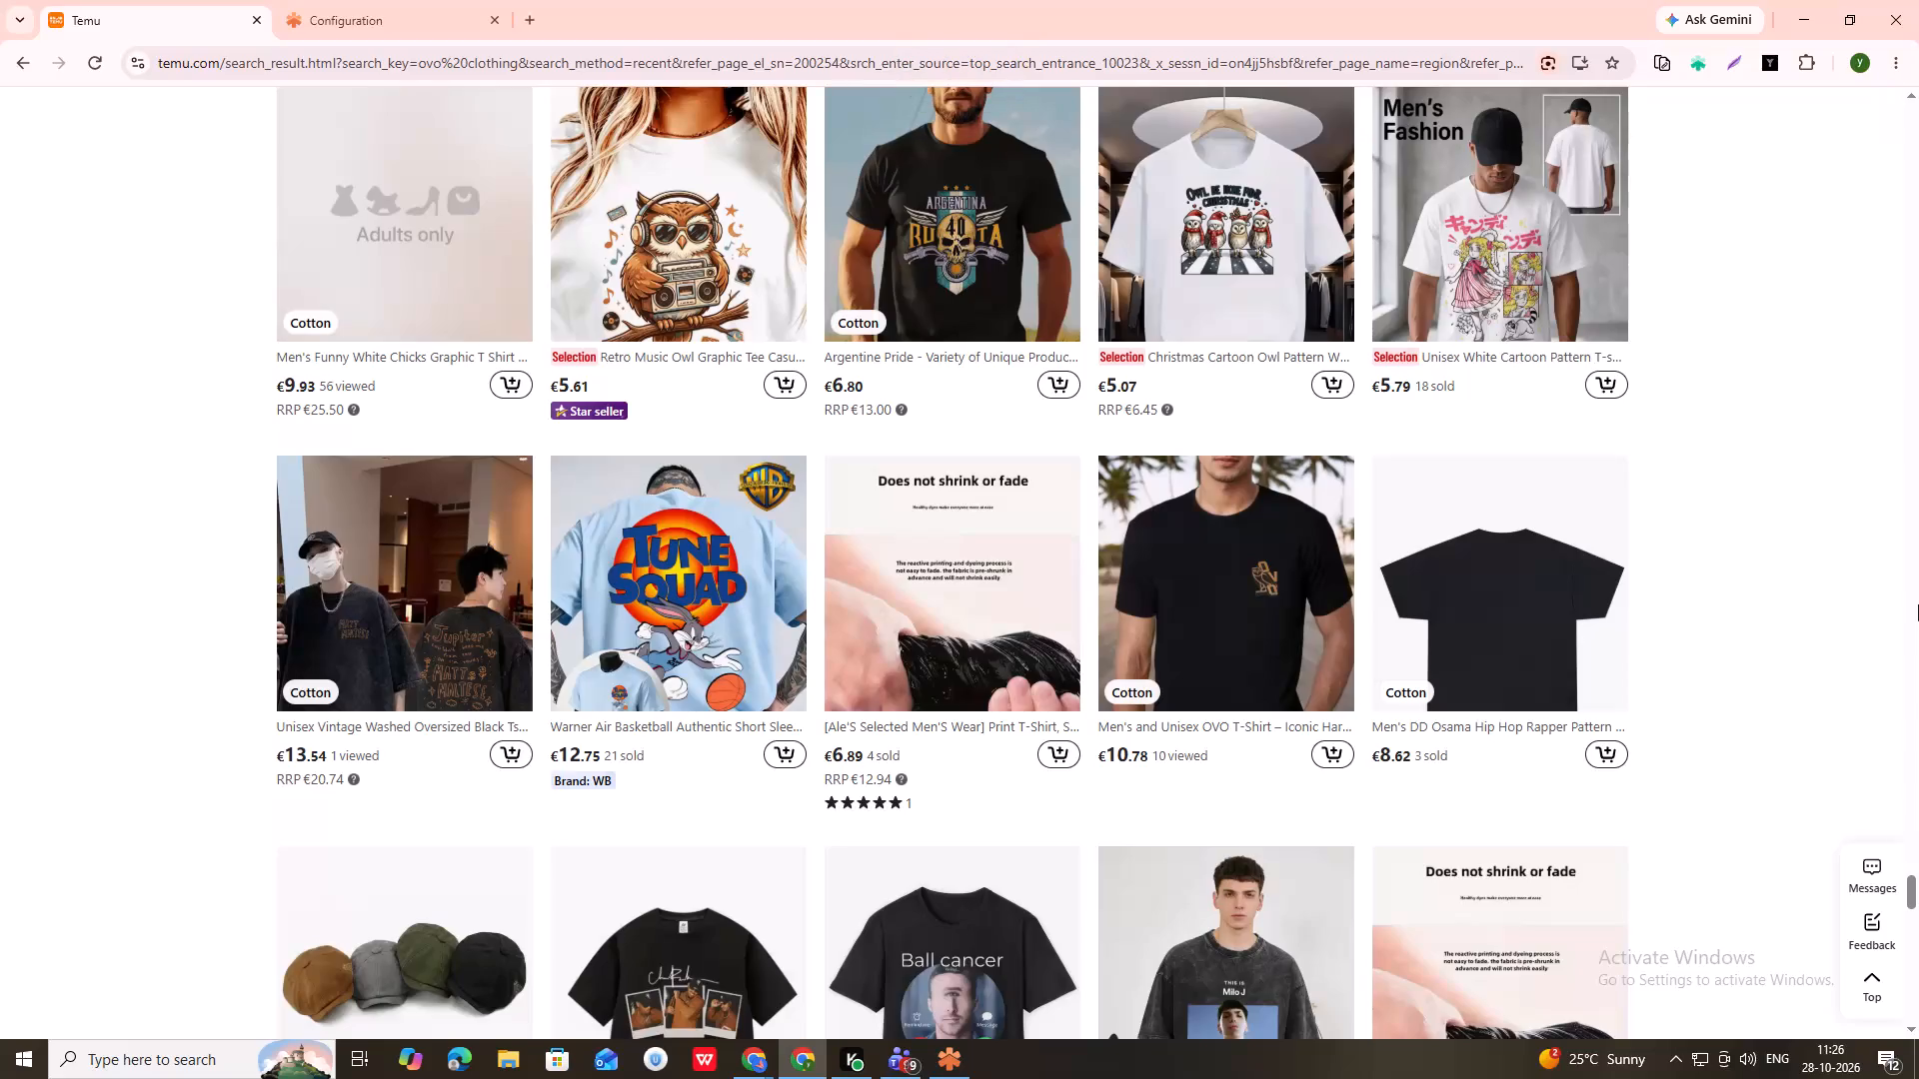
{"action": "key", "text": "Down"}
{"action": "key", "text": "Down"}
{"action": "key", "text": "Down"}
{"action": "key", "text": "Down"}
{"action": "key", "text": "Down"}
{"action": "key", "text": "Down"}
{"action": "key", "text": "Down"}
{"action": "key", "text": "Down"}
{"action": "key", "text": "Down"}
{"action": "key", "text": "Down"}
{"action": "key", "text": "Down"}
{"action": "key", "text": "Down"}
{"action": "key", "text": "Down"}
{"action": "key", "text": "Down"}
{"action": "key", "text": "Down"}
{"action": "key", "text": "Down"}
{"action": "key", "text": "Down"}
{"action": "key", "text": "Down"}
{"action": "key", "text": "Down"}
{"action": "key", "text": "Down"}
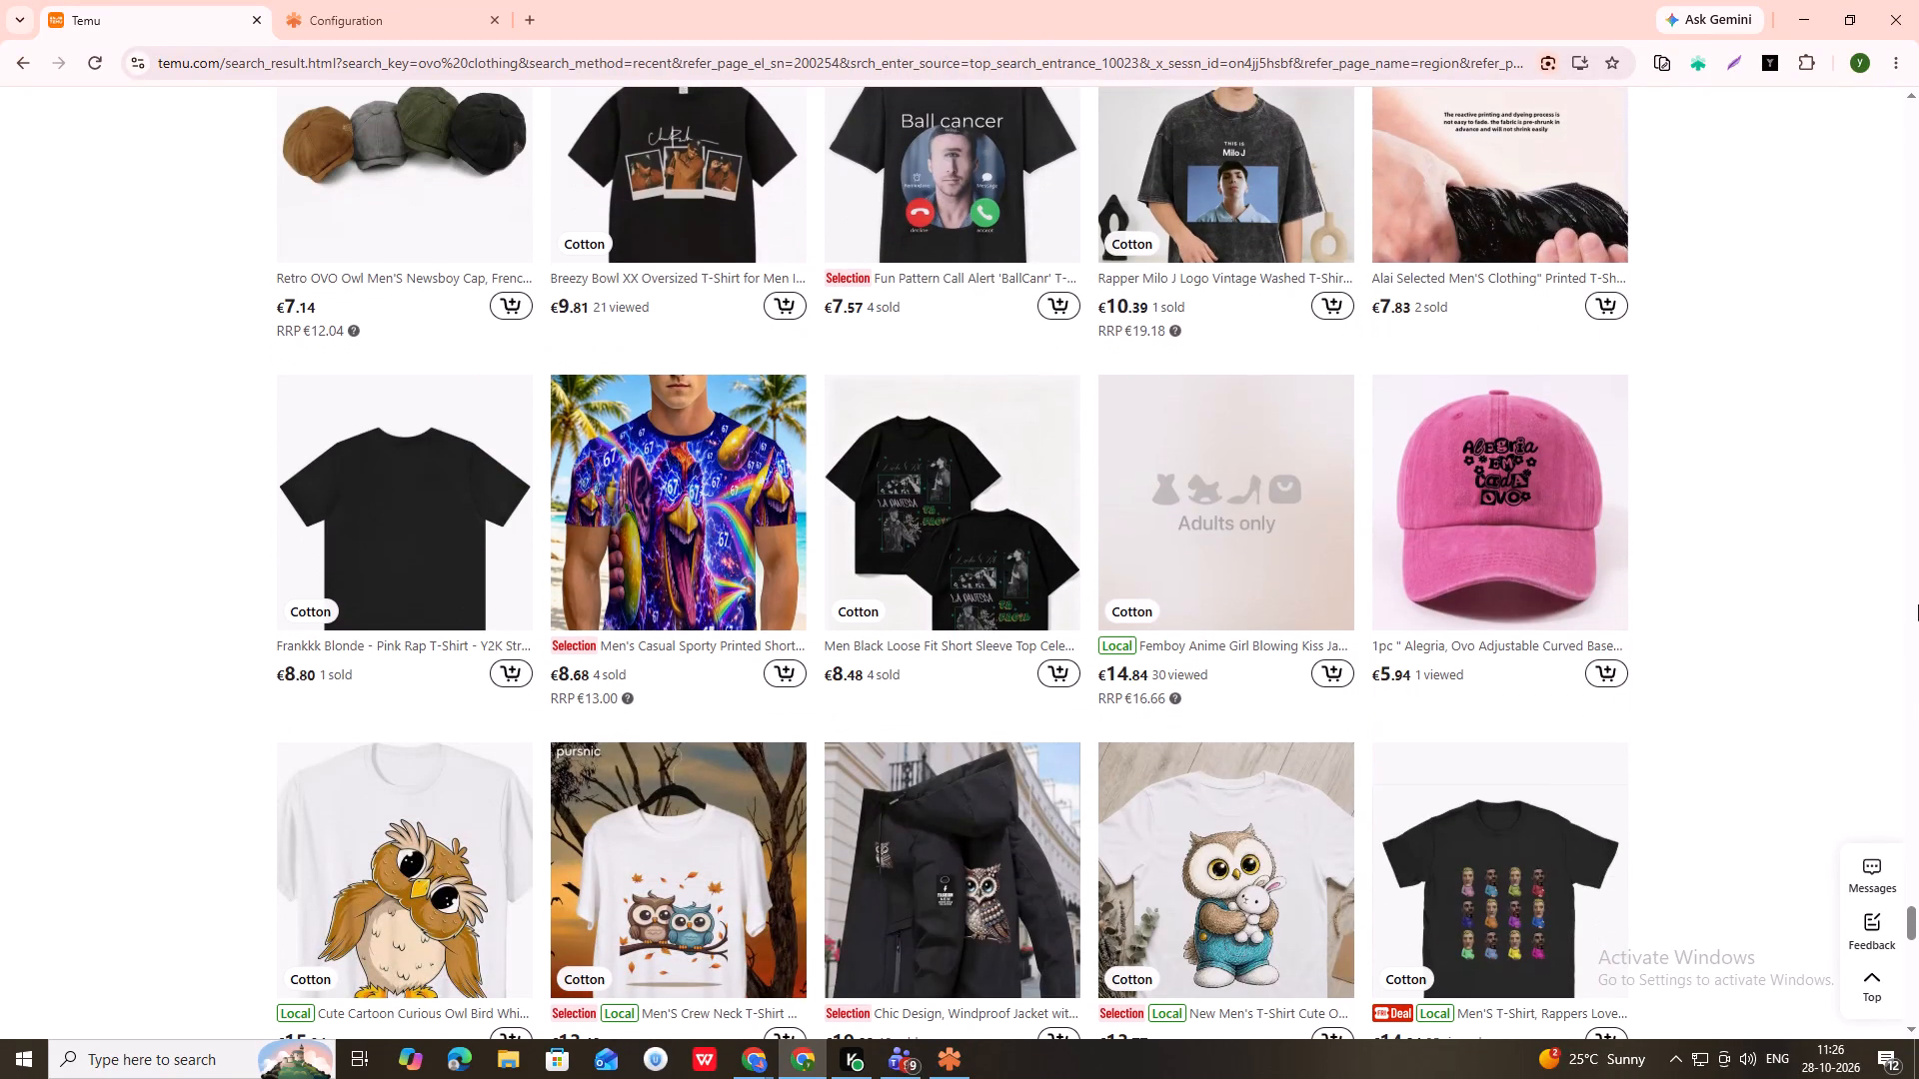
{"action": "key", "text": "Down"}
{"action": "key", "text": "Down"}
{"action": "key", "text": "Down"}
{"action": "key", "text": "Down"}
{"action": "key", "text": "Down"}
{"action": "key", "text": "Down"}
{"action": "key", "text": "Down"}
{"action": "key", "text": "Down"}
{"action": "key", "text": "Down"}
{"action": "key", "text": "Down"}
{"action": "key", "text": "Down"}
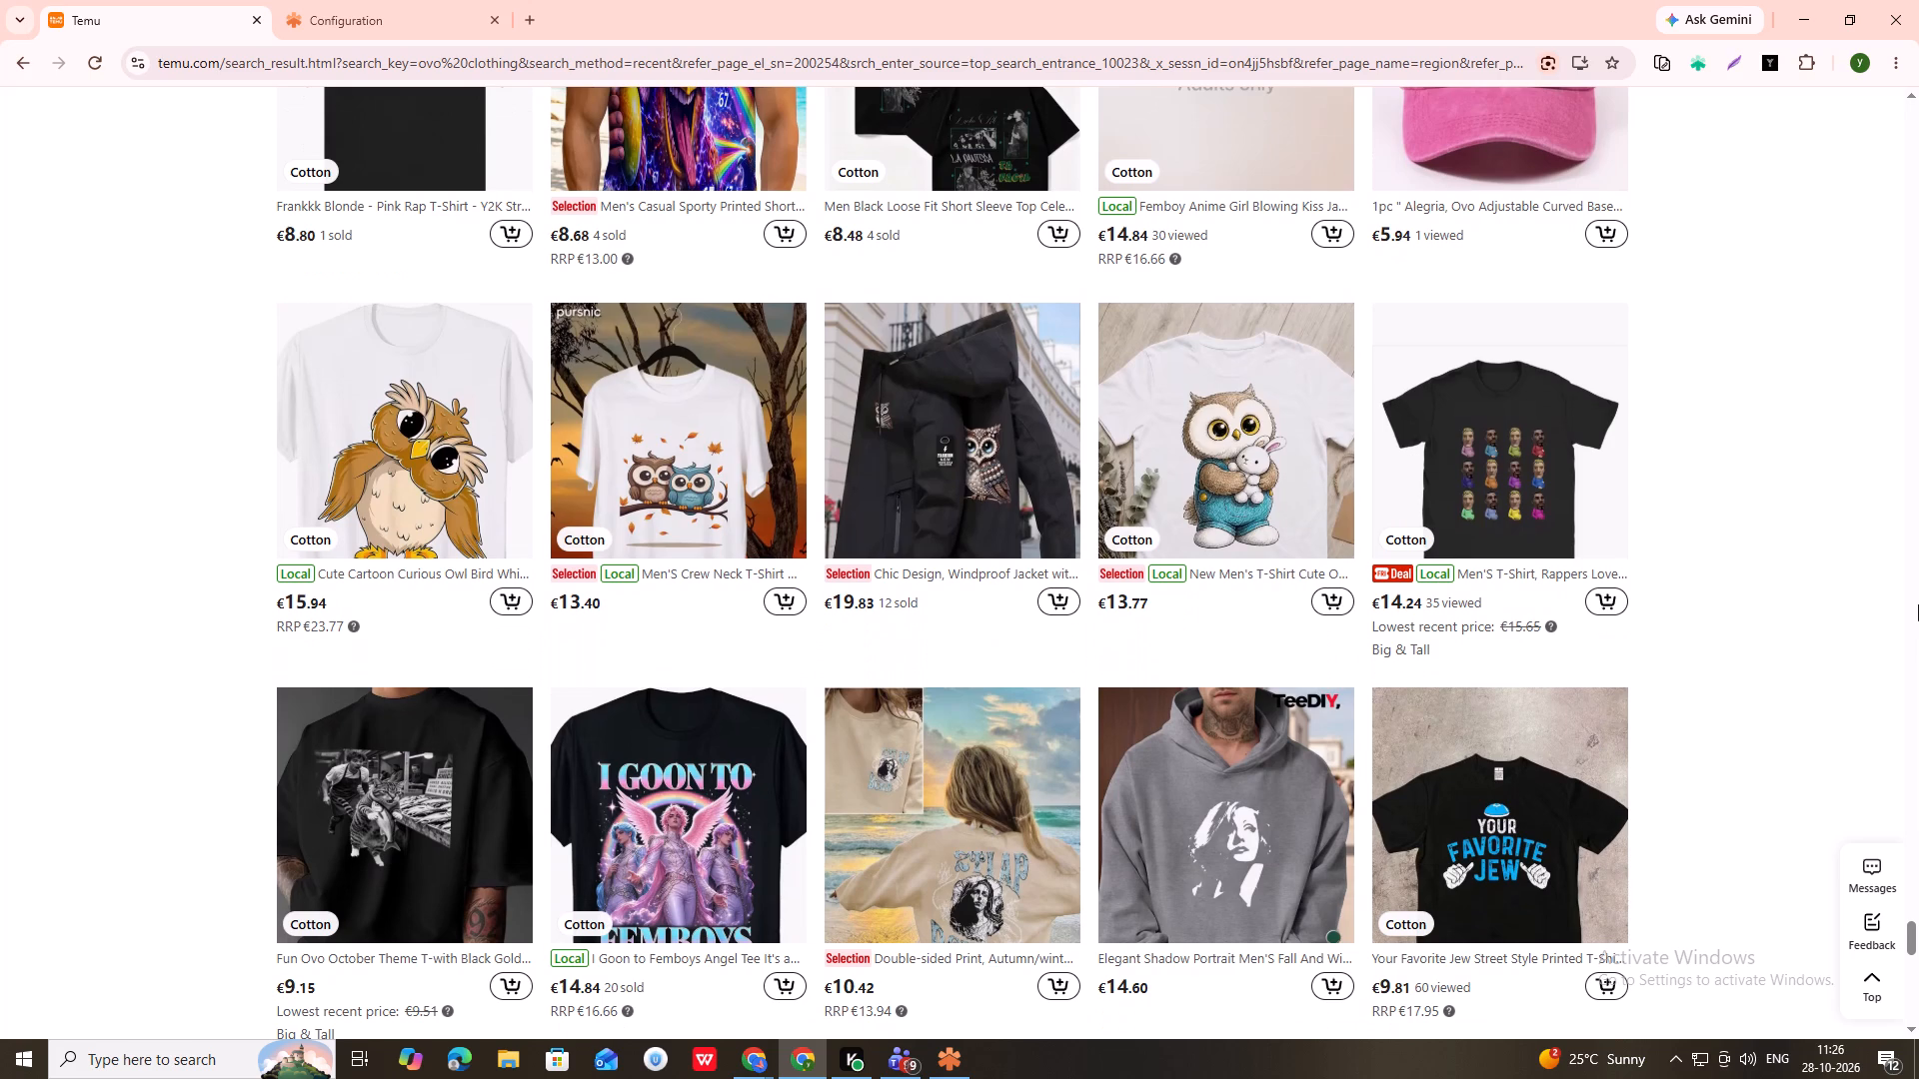
{"action": "key", "text": "Down"}
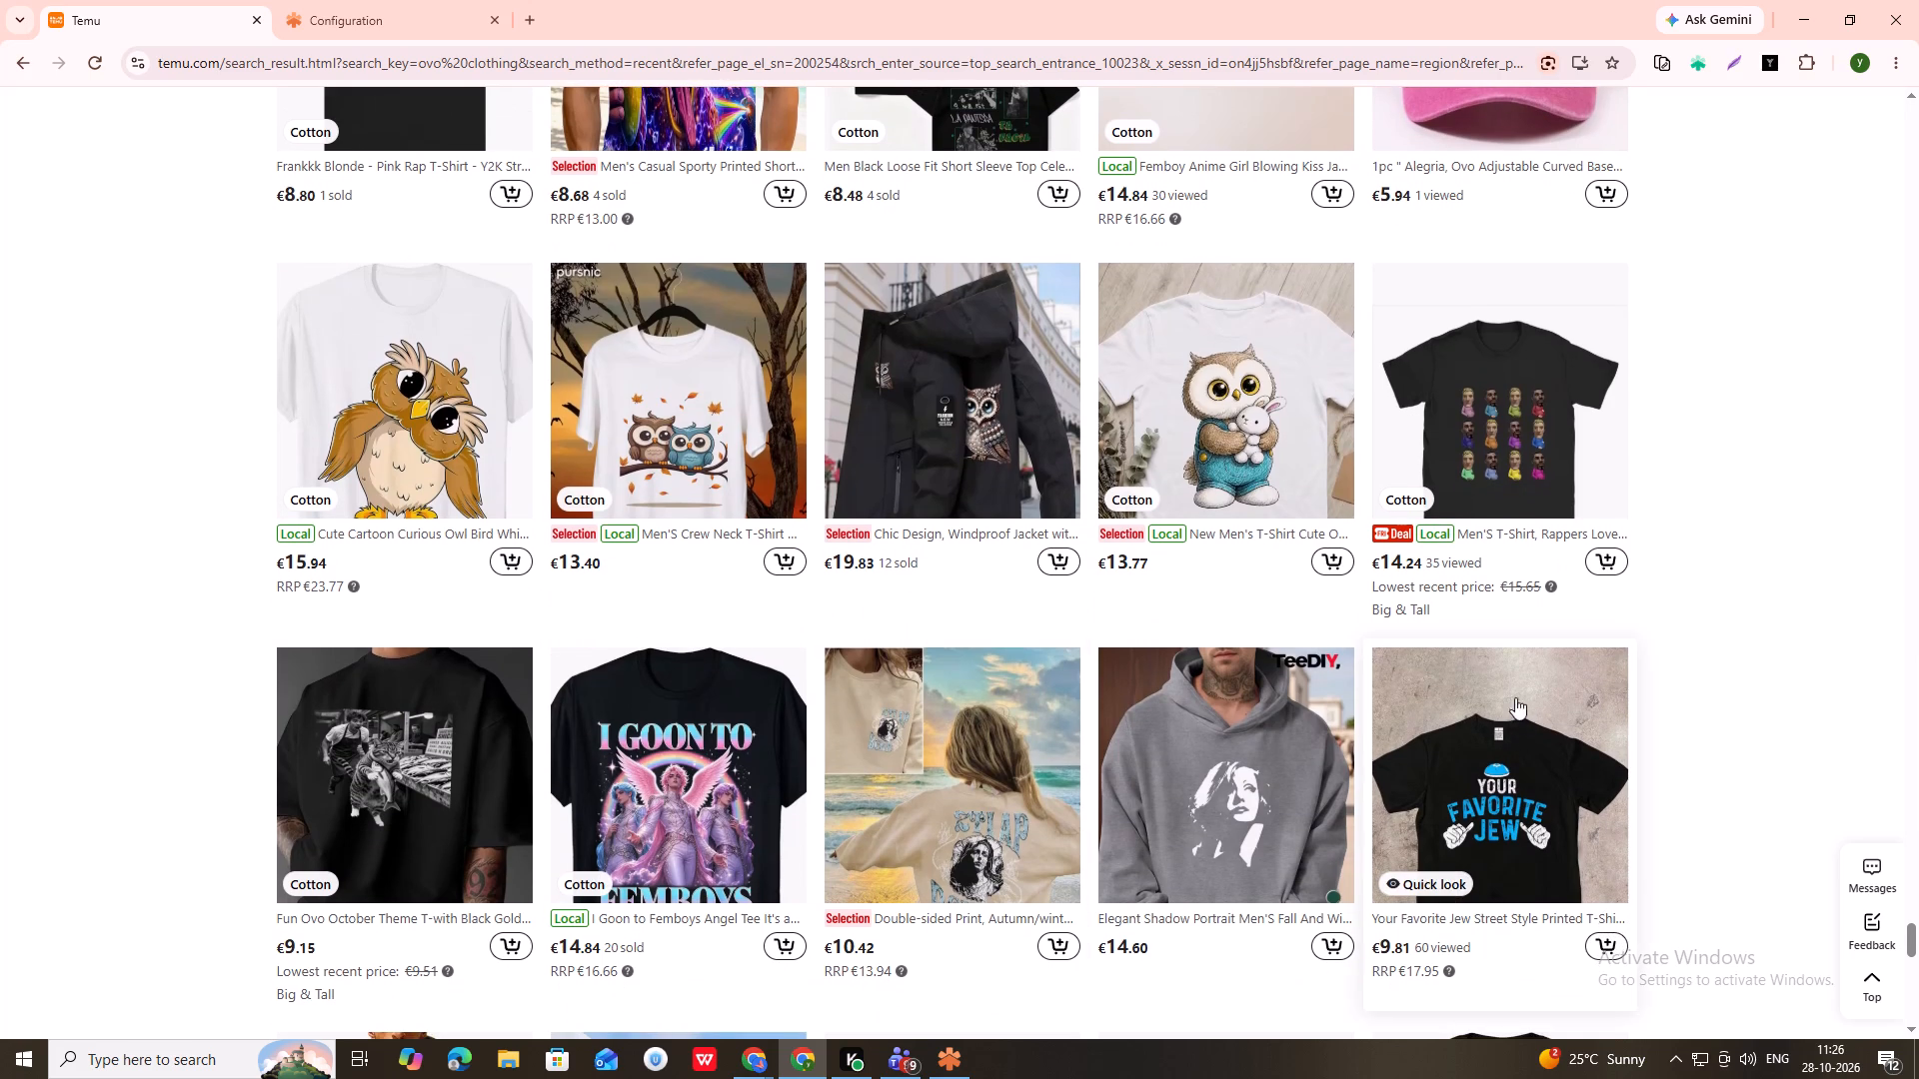
{"action": "scroll", "coordinate": [1519, 655], "scroll_direction": "down", "scroll_amount": 9}
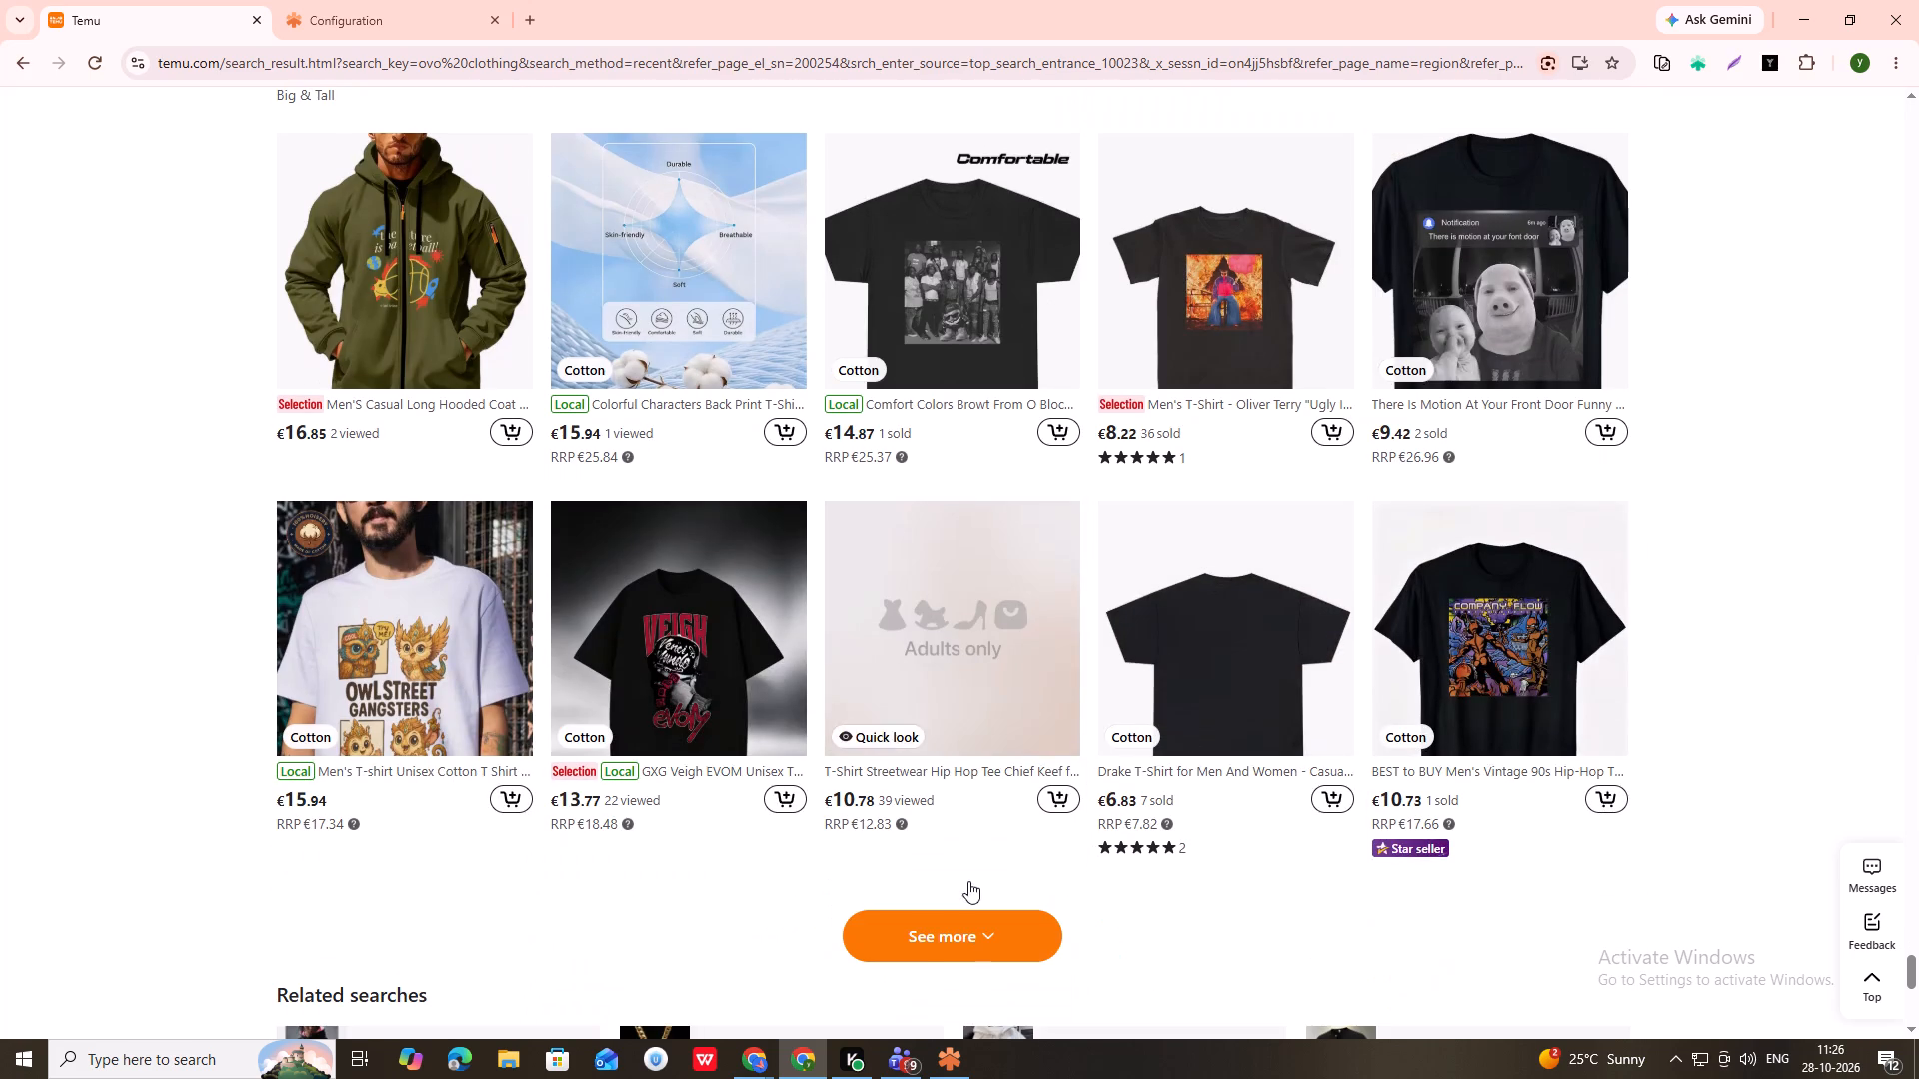
{"action": "left_click", "coordinate": [915, 944]}
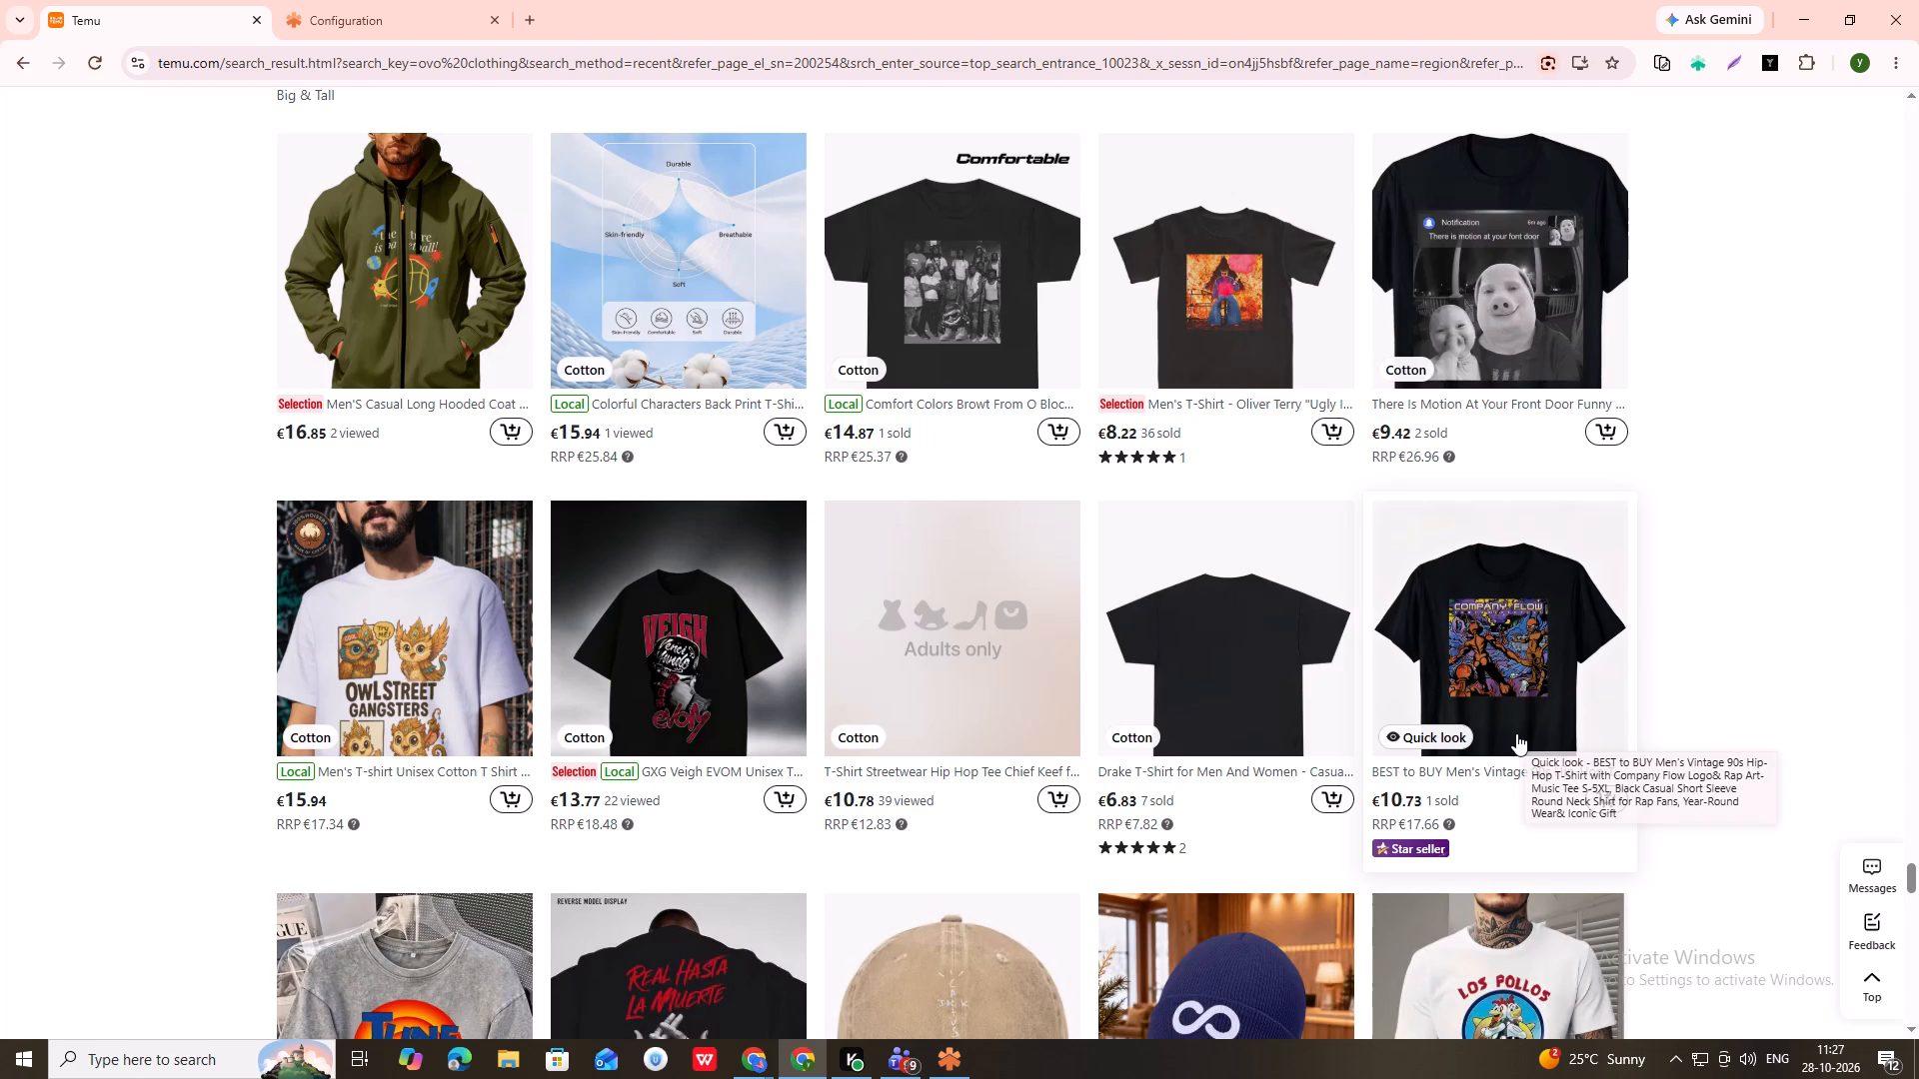
Examine the newly loaded Temu results for OVO-branded clothing, load one more batch and check it through to its end.
{"action": "scroll", "coordinate": [1516, 733], "scroll_direction": "down", "scroll_amount": 4}
{"action": "scroll", "coordinate": [1255, 707], "scroll_direction": "down", "scroll_amount": 7}
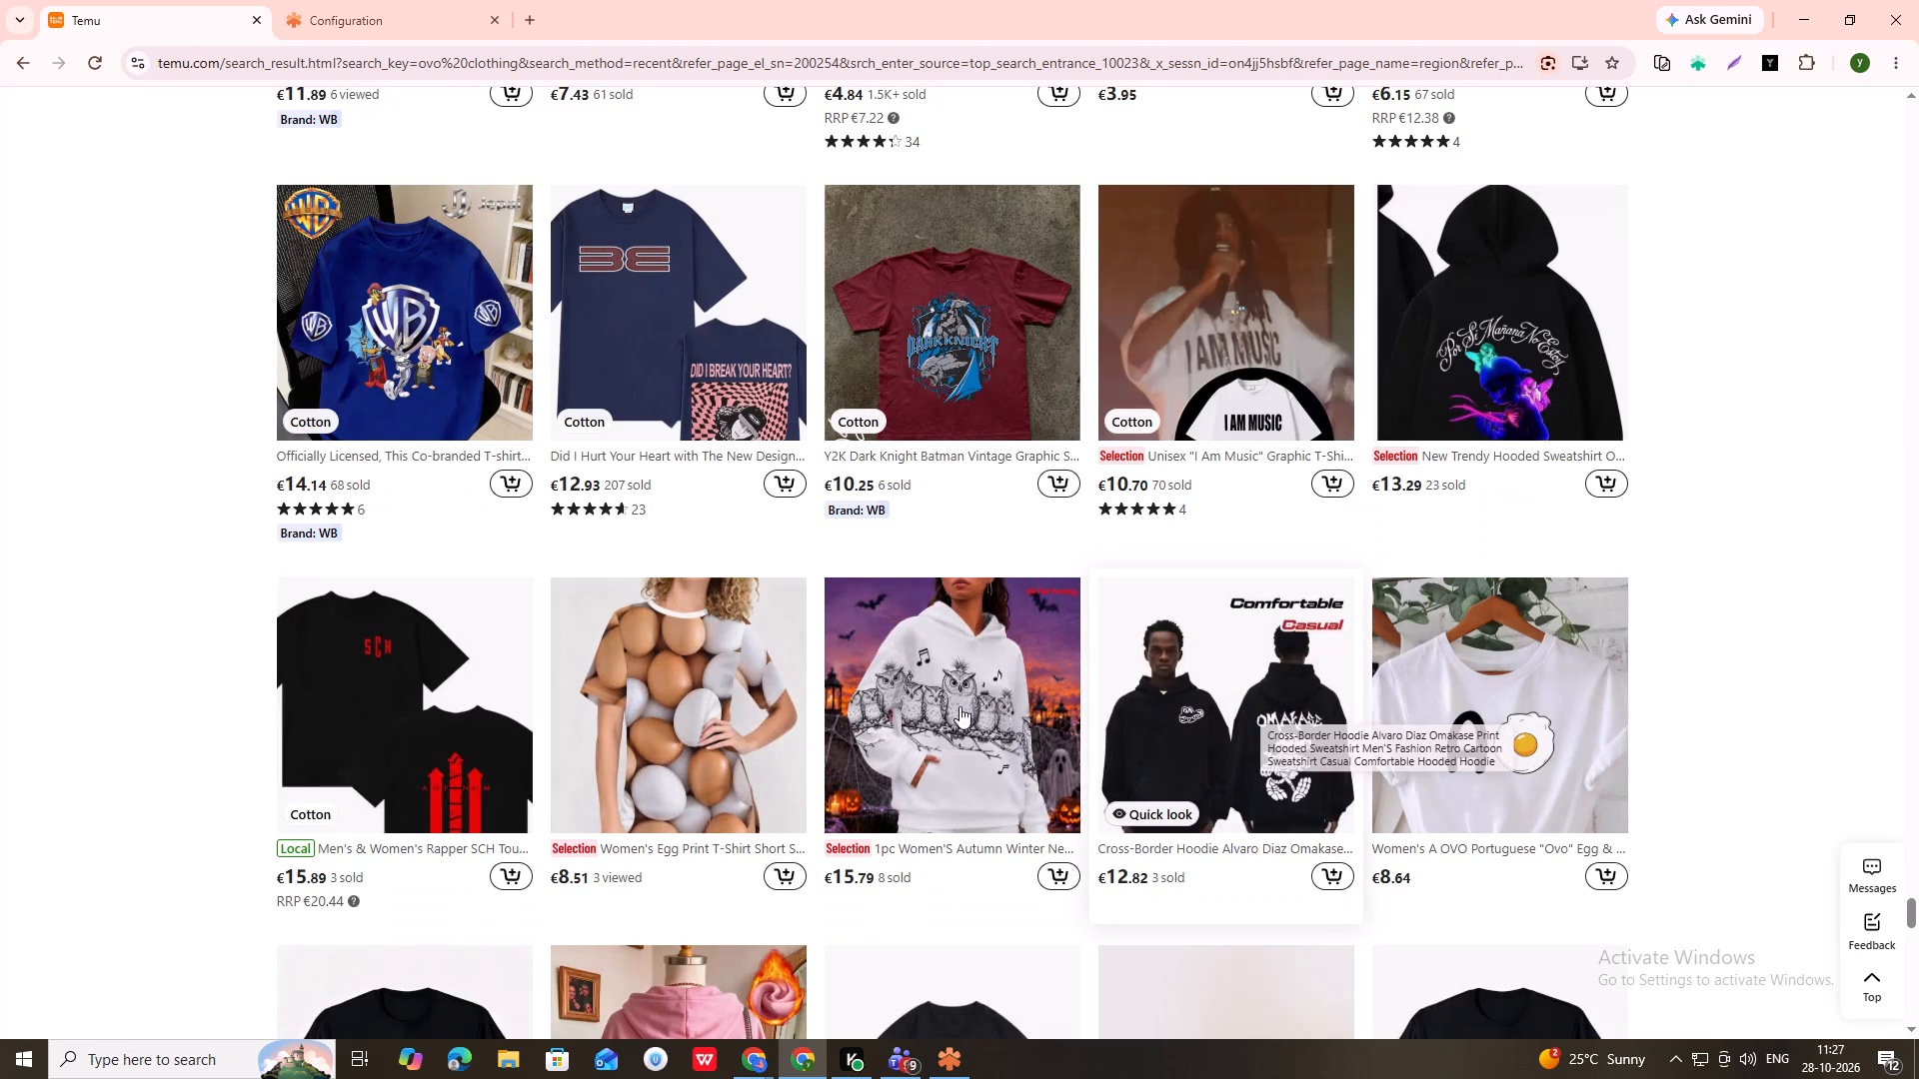
{"action": "scroll", "coordinate": [1421, 704], "scroll_direction": "down", "scroll_amount": 5}
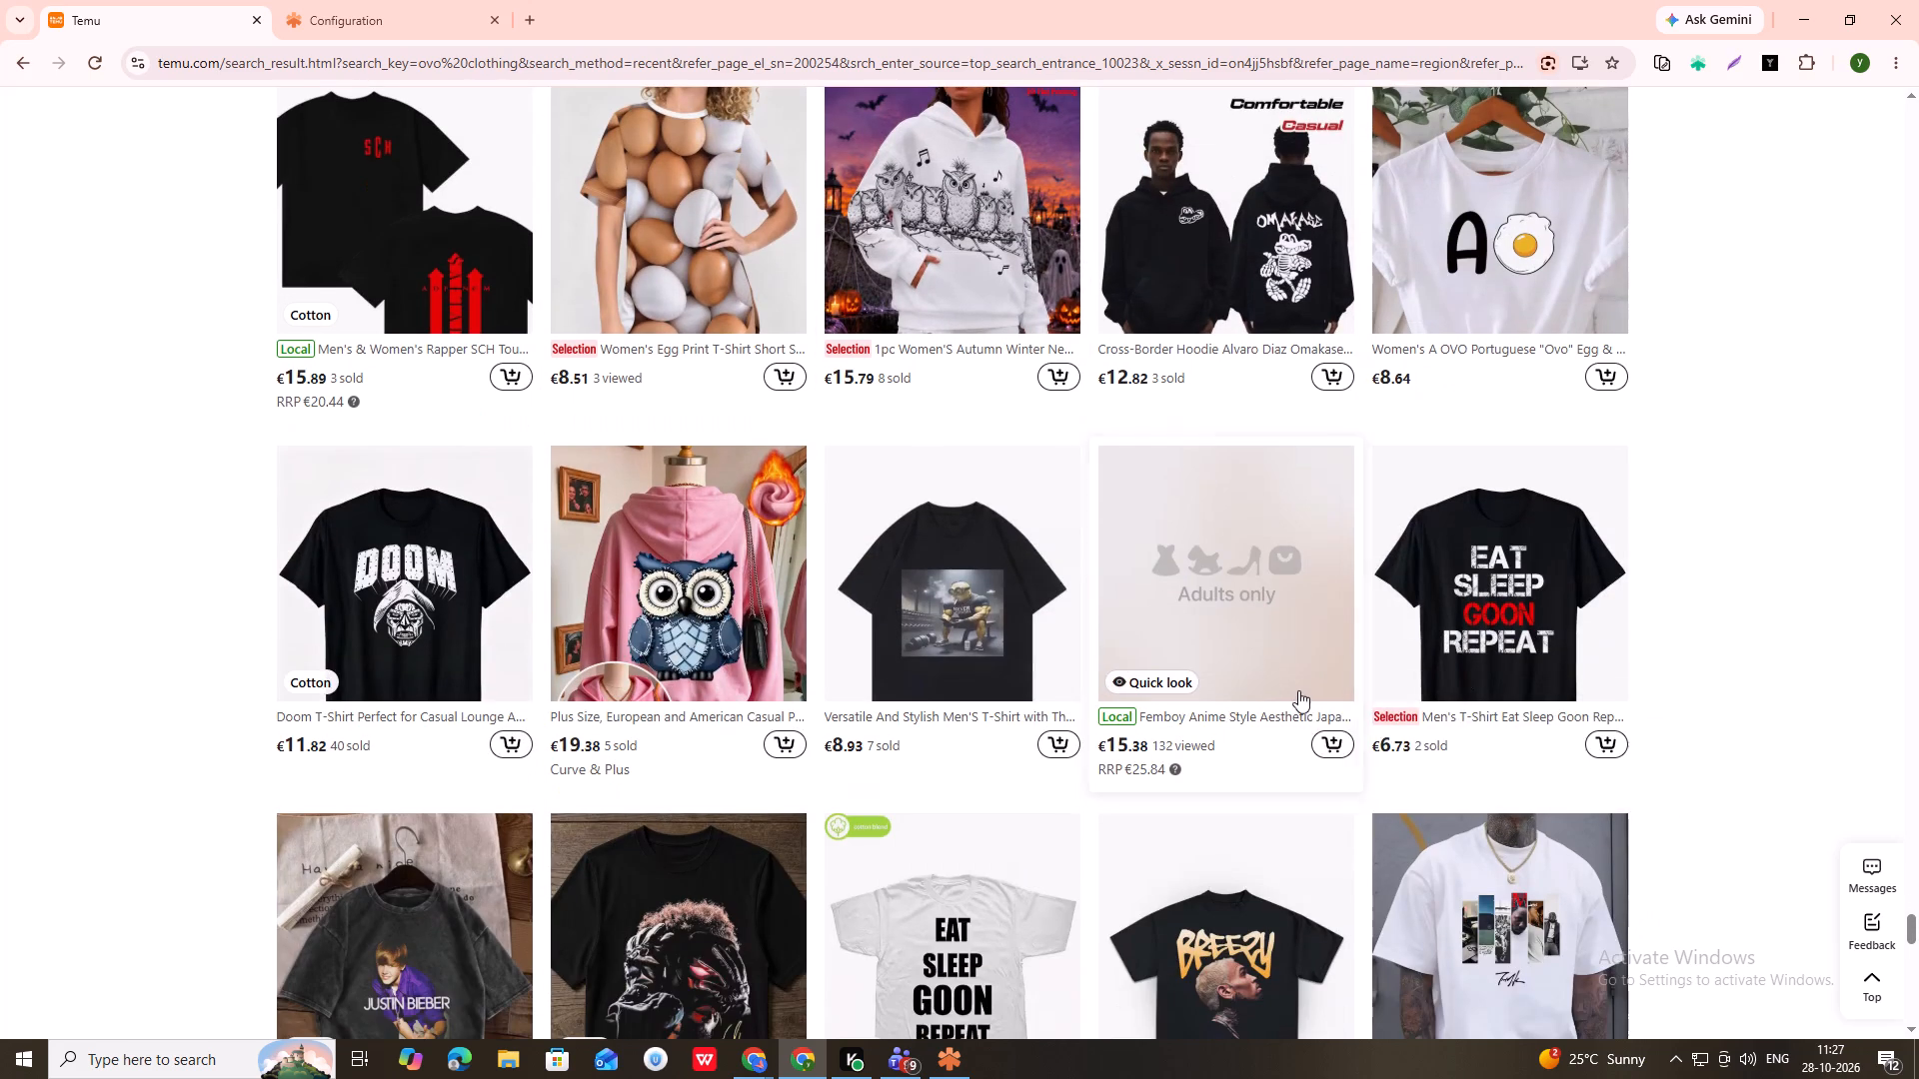
{"action": "scroll", "coordinate": [1297, 684], "scroll_direction": "down", "scroll_amount": 11}
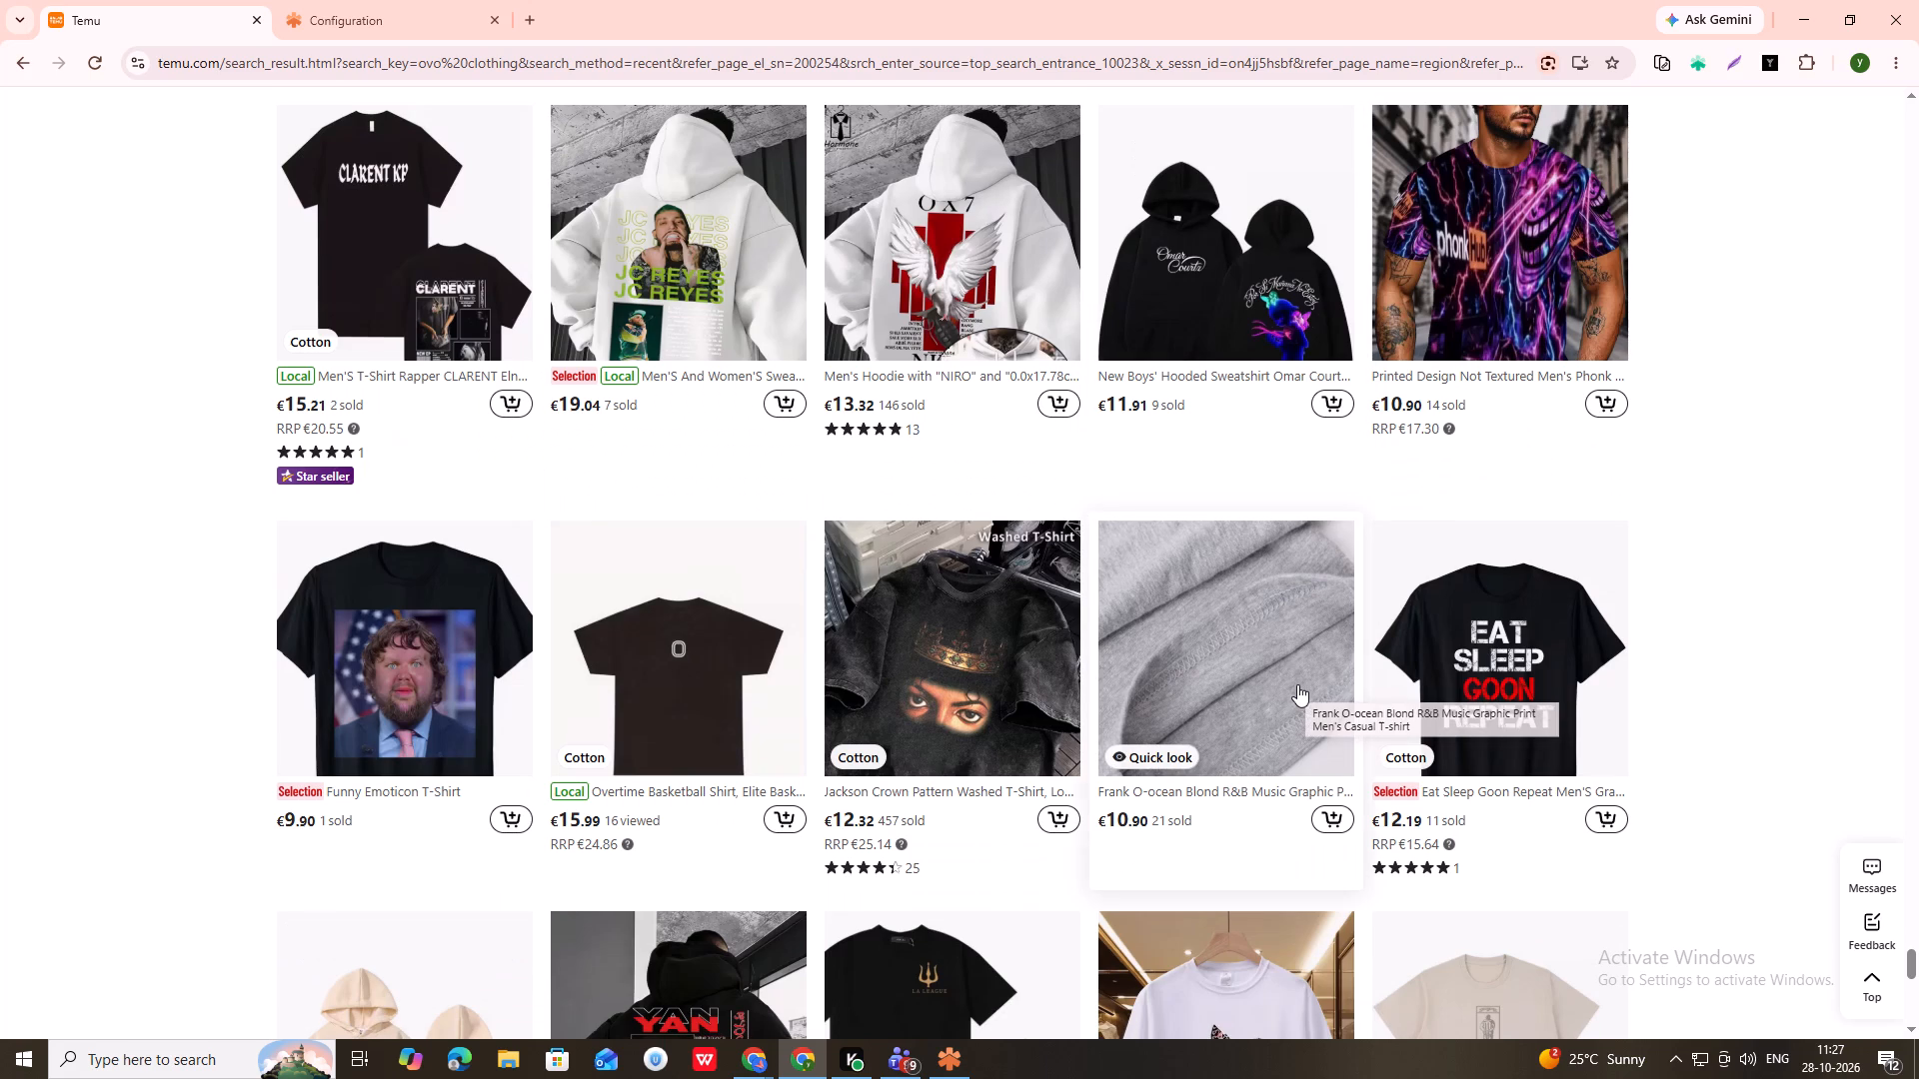
{"action": "scroll", "coordinate": [1297, 684], "scroll_direction": "down", "scroll_amount": 6}
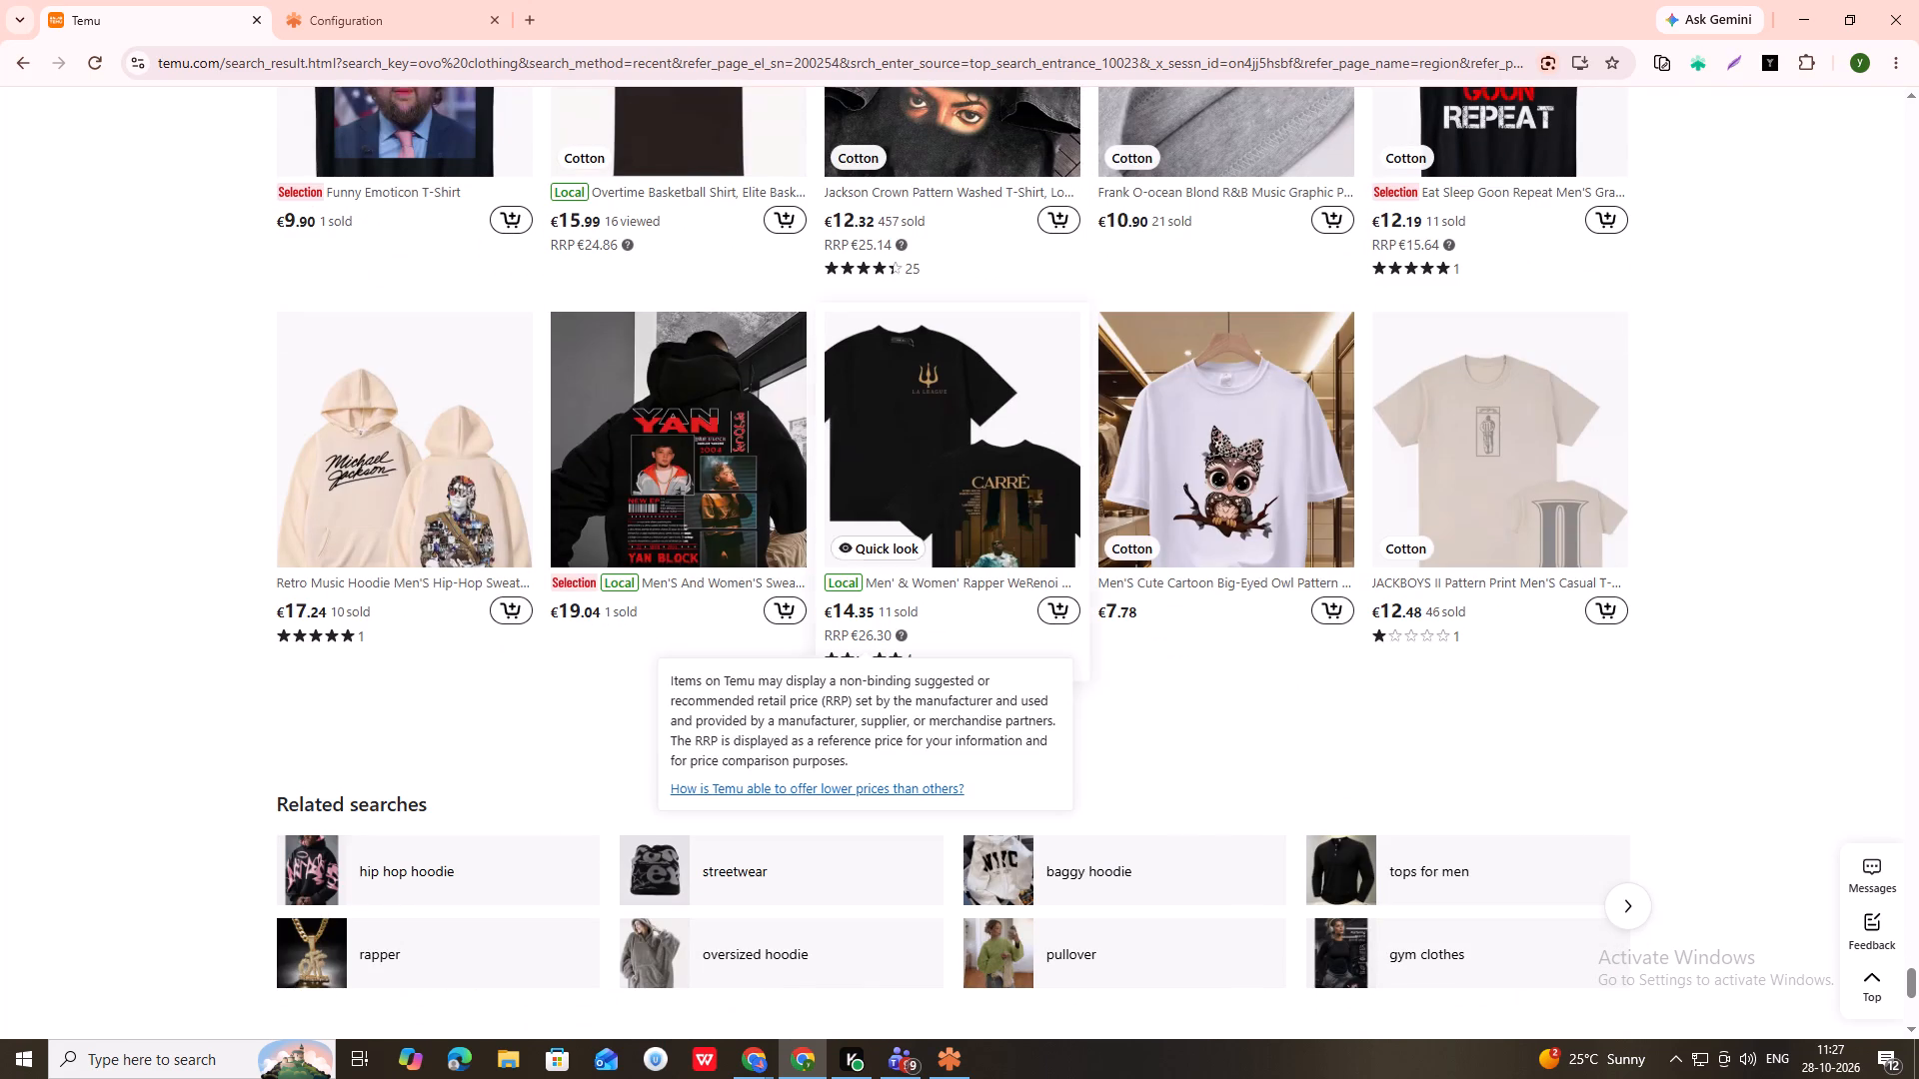
{"action": "left_click", "coordinate": [949, 752]}
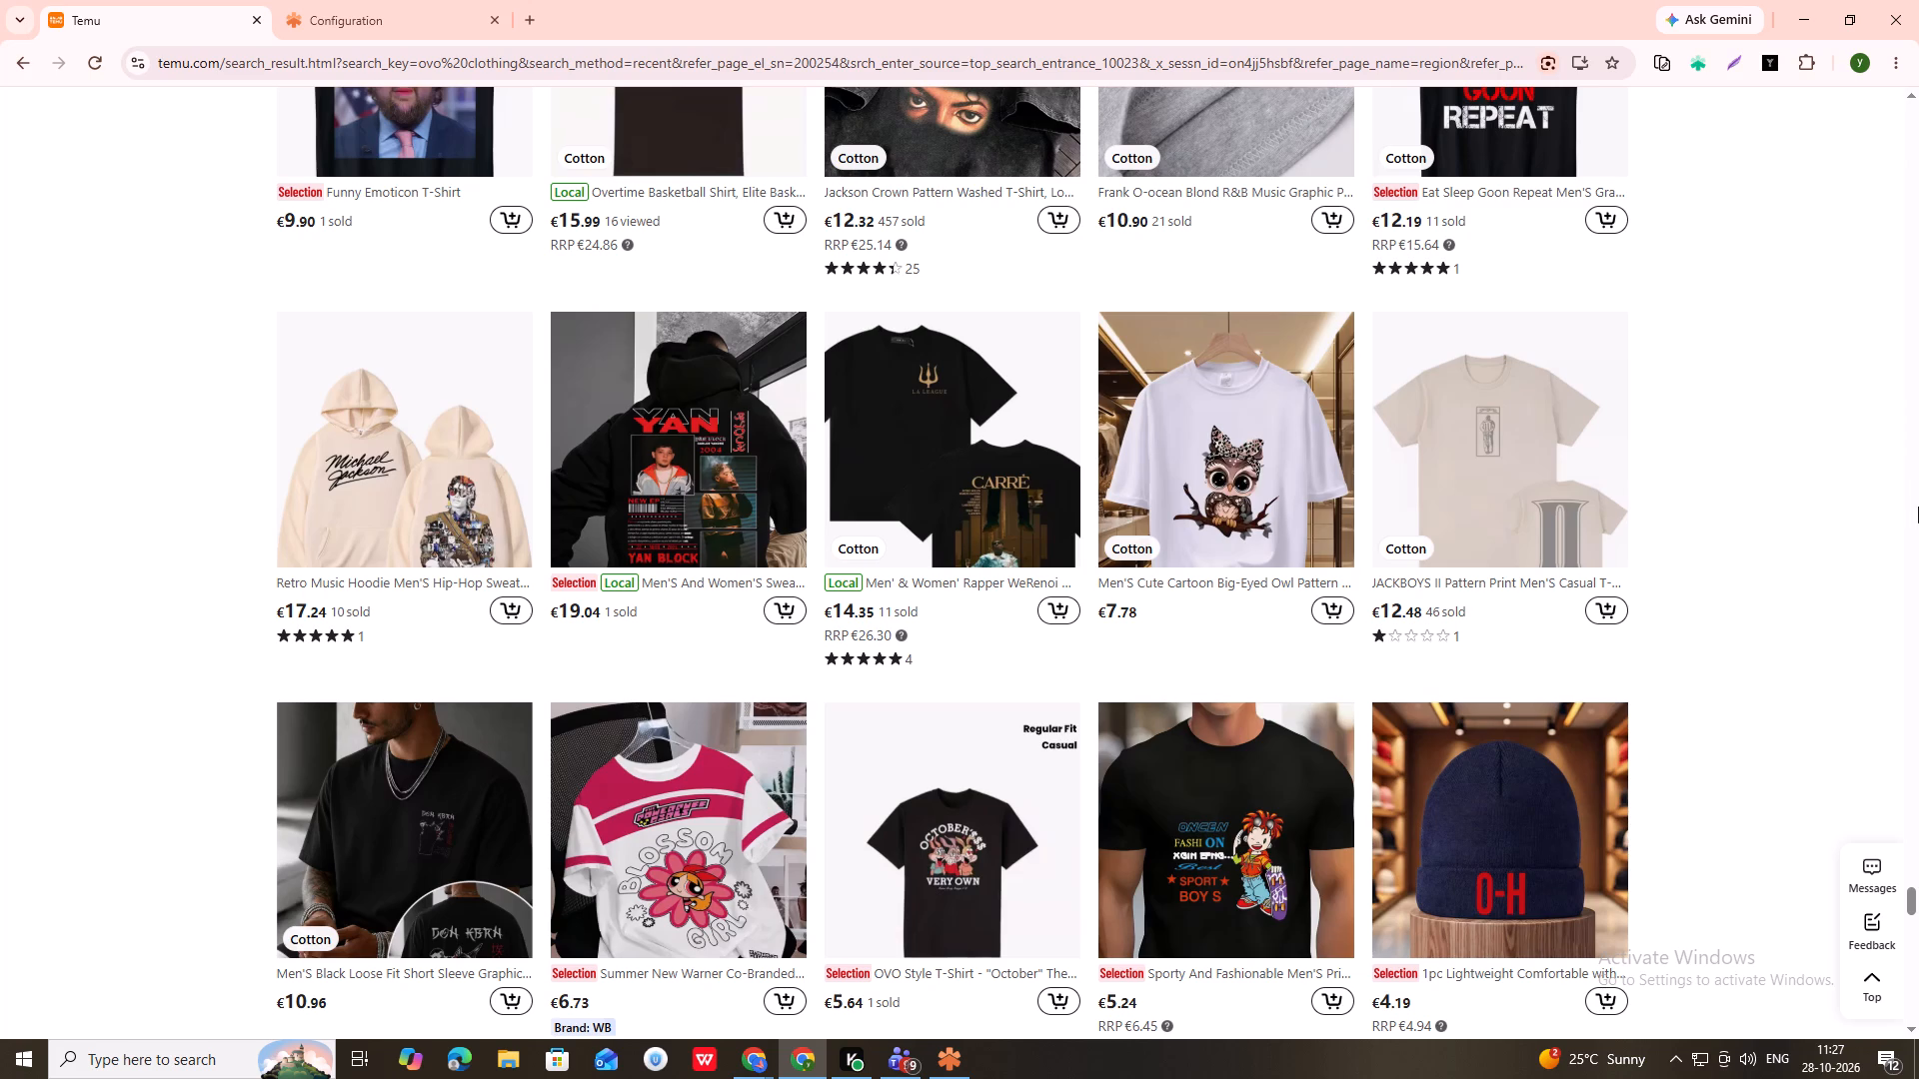
{"action": "scroll", "coordinate": [1403, 677], "scroll_direction": "down", "scroll_amount": 6}
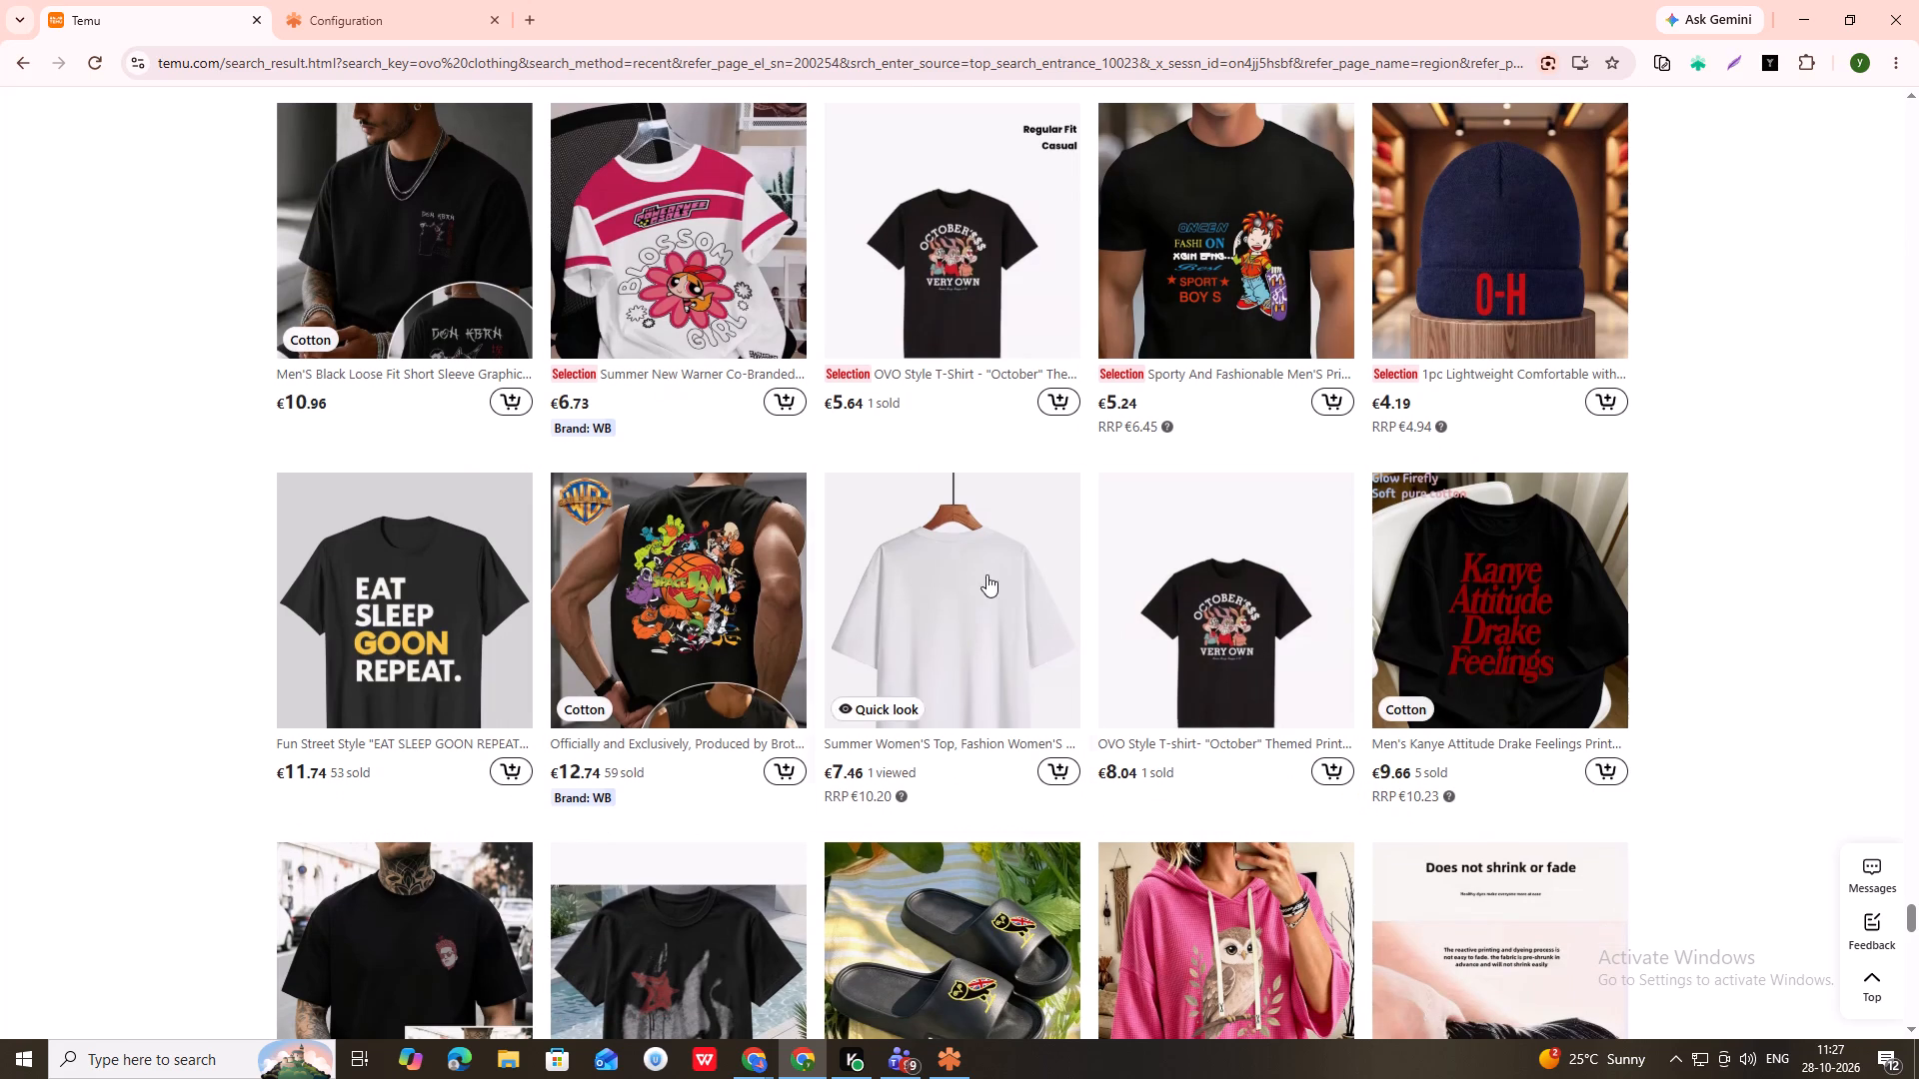
{"action": "scroll", "coordinate": [1265, 718], "scroll_direction": "down", "scroll_amount": 7}
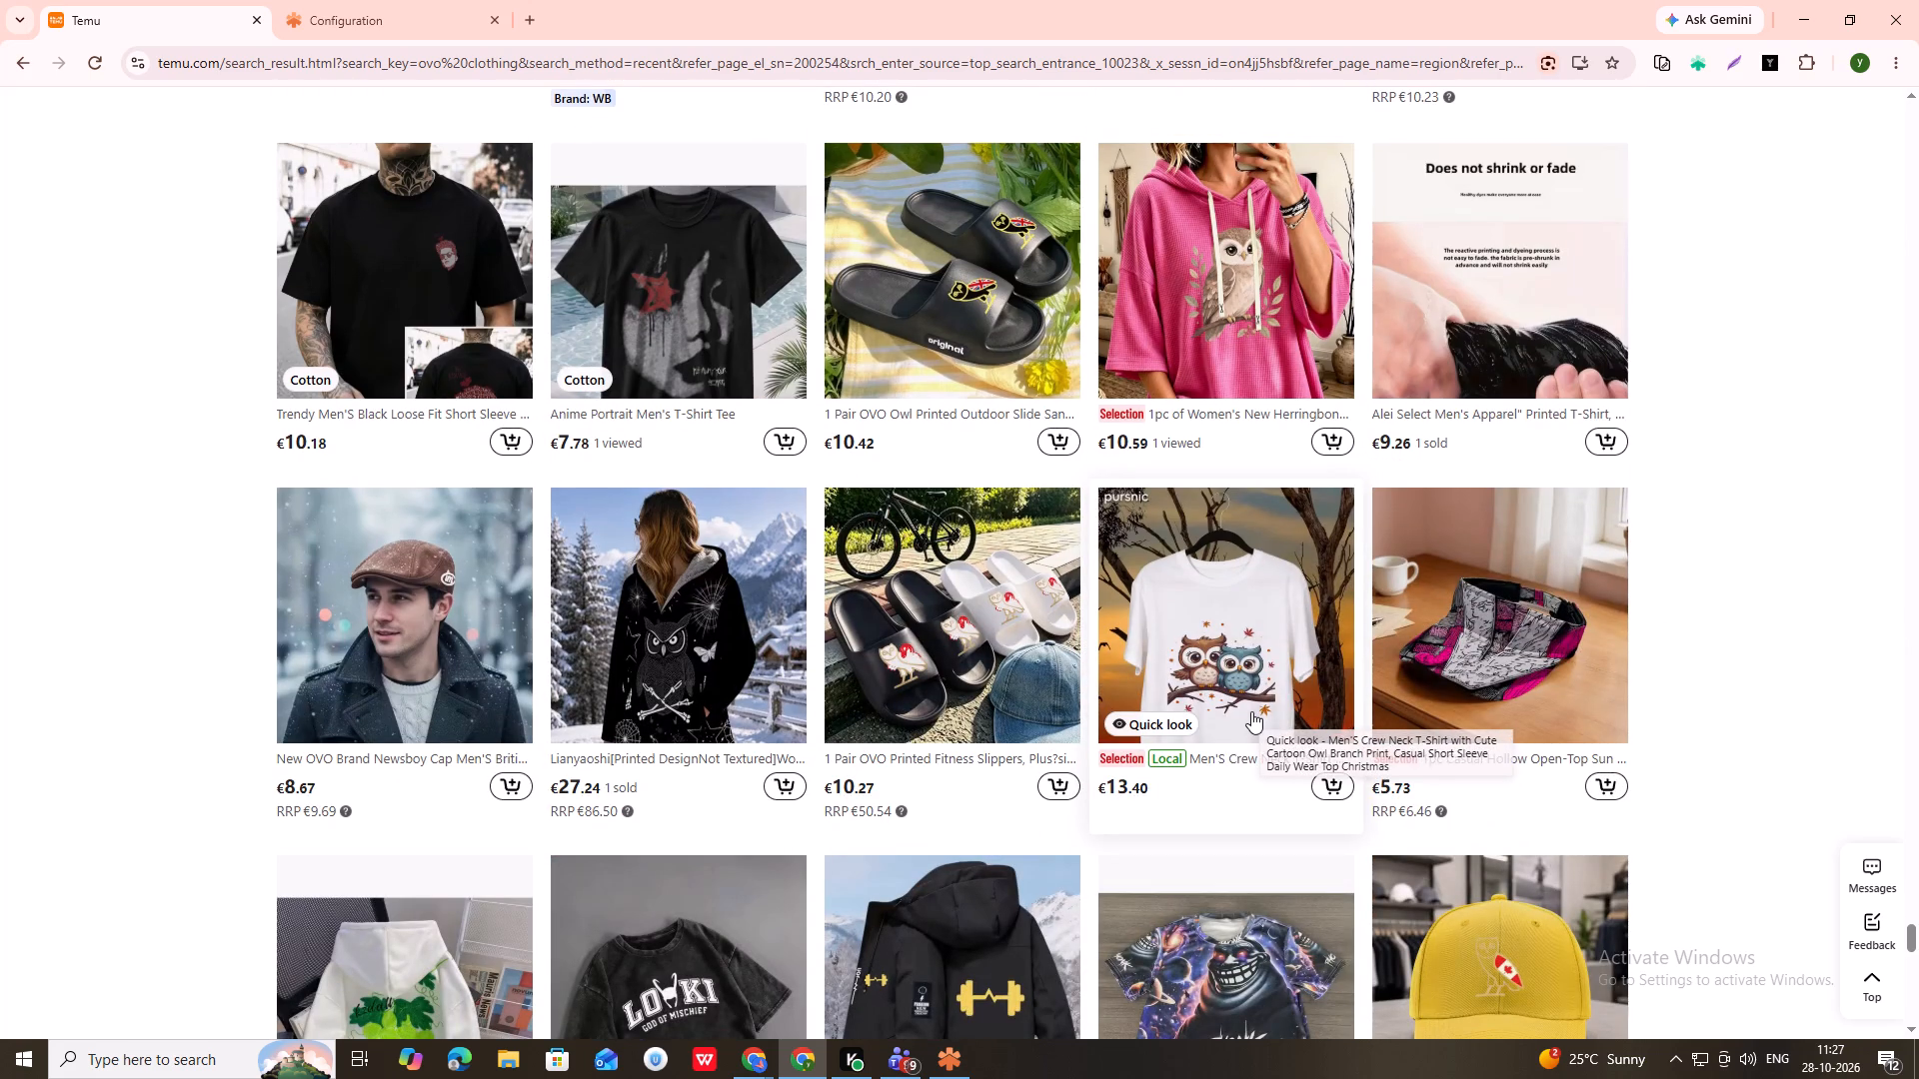
{"action": "scroll", "coordinate": [1251, 704], "scroll_direction": "down", "scroll_amount": 5}
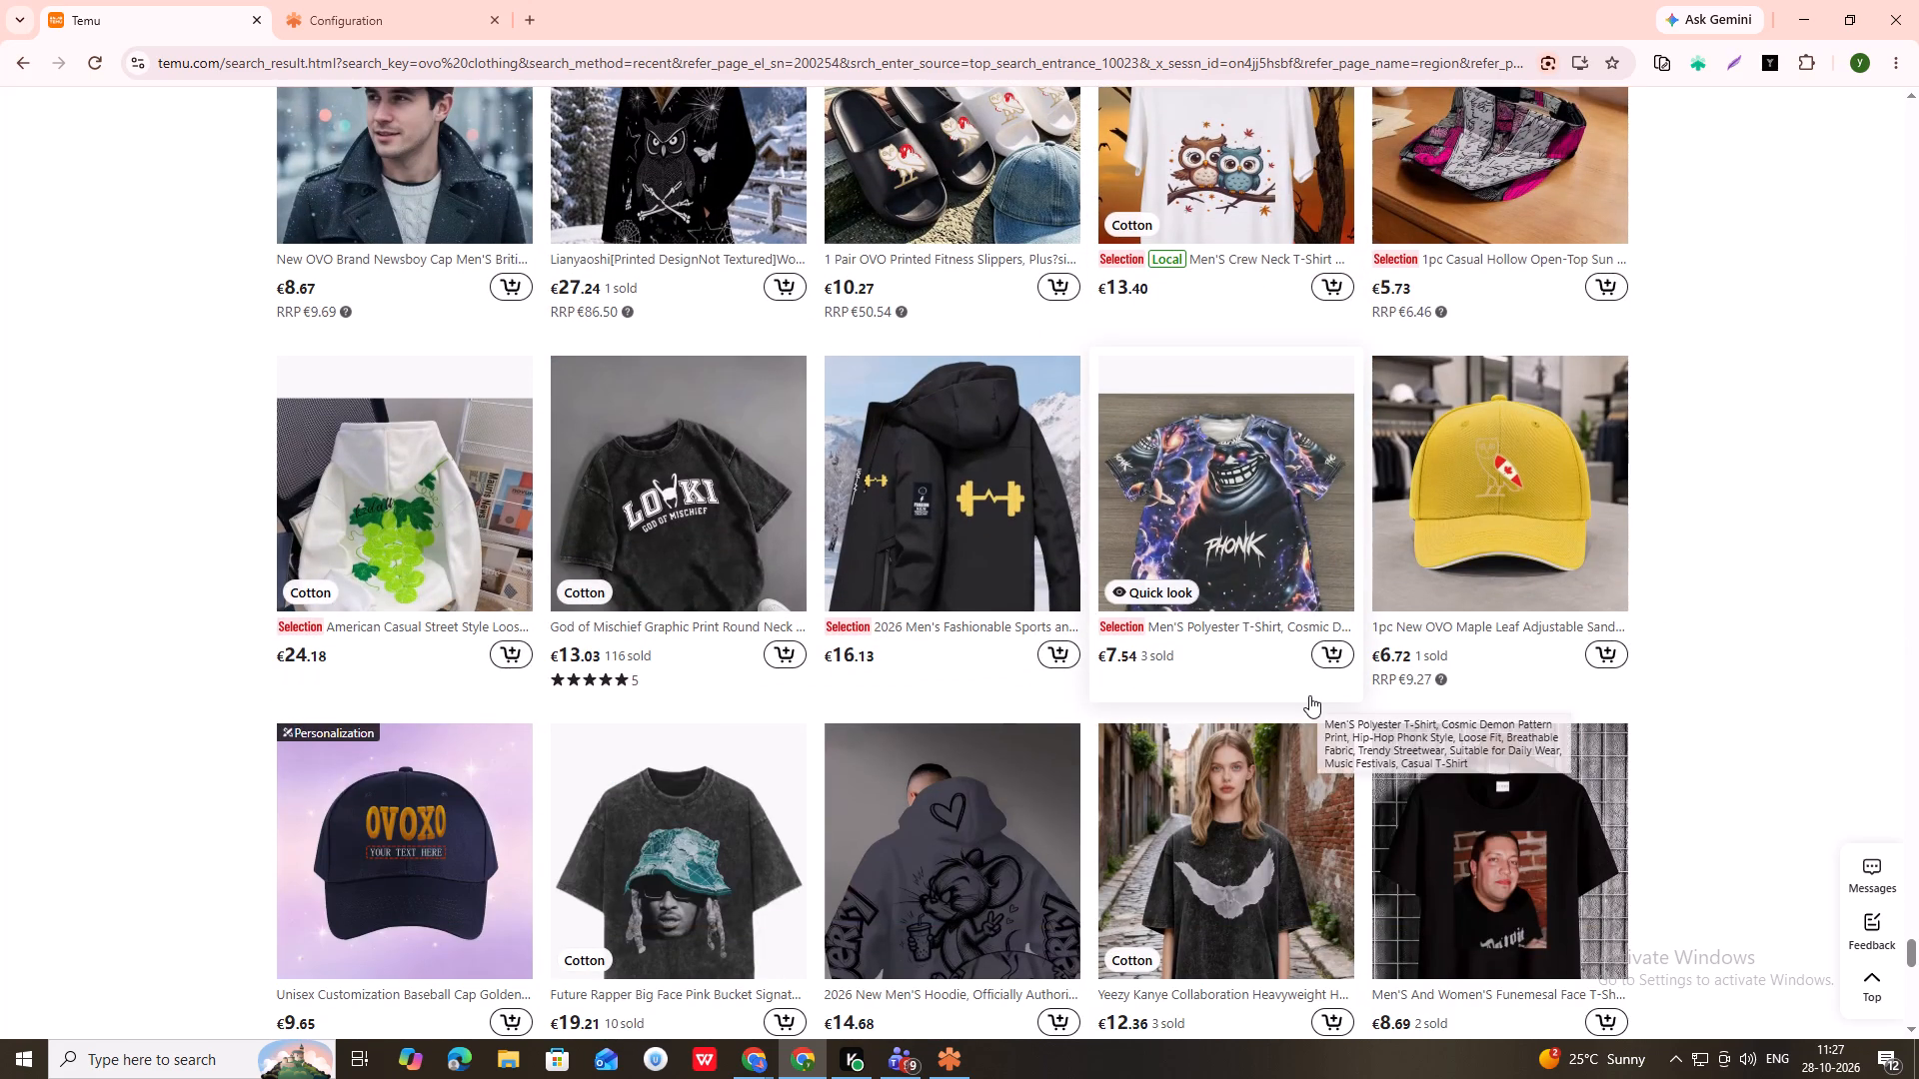
{"action": "scroll", "coordinate": [1306, 694], "scroll_direction": "down", "scroll_amount": 10}
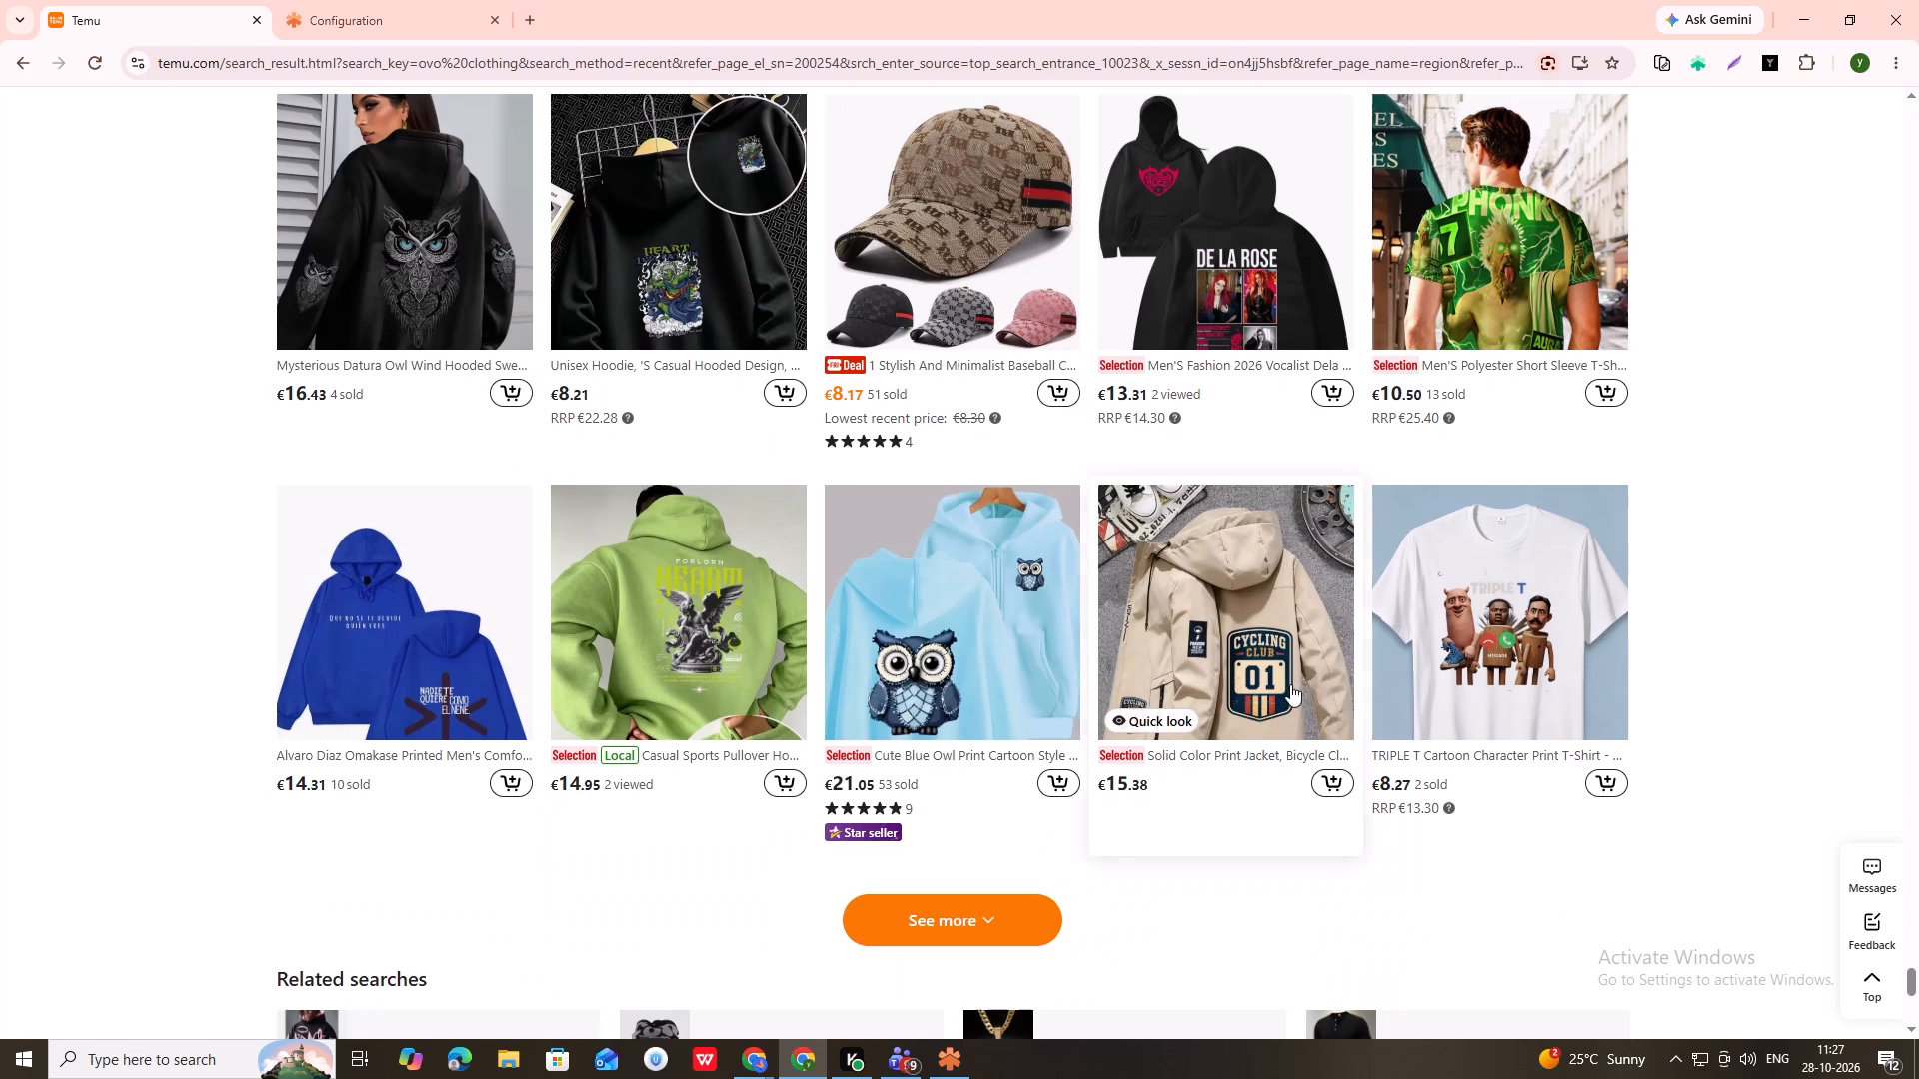
Change the Temu shopping country/region from the search results to Azerbaijan, leaving the language as English.
{"action": "scroll", "coordinate": [1287, 677], "scroll_direction": "up", "scroll_amount": 8}
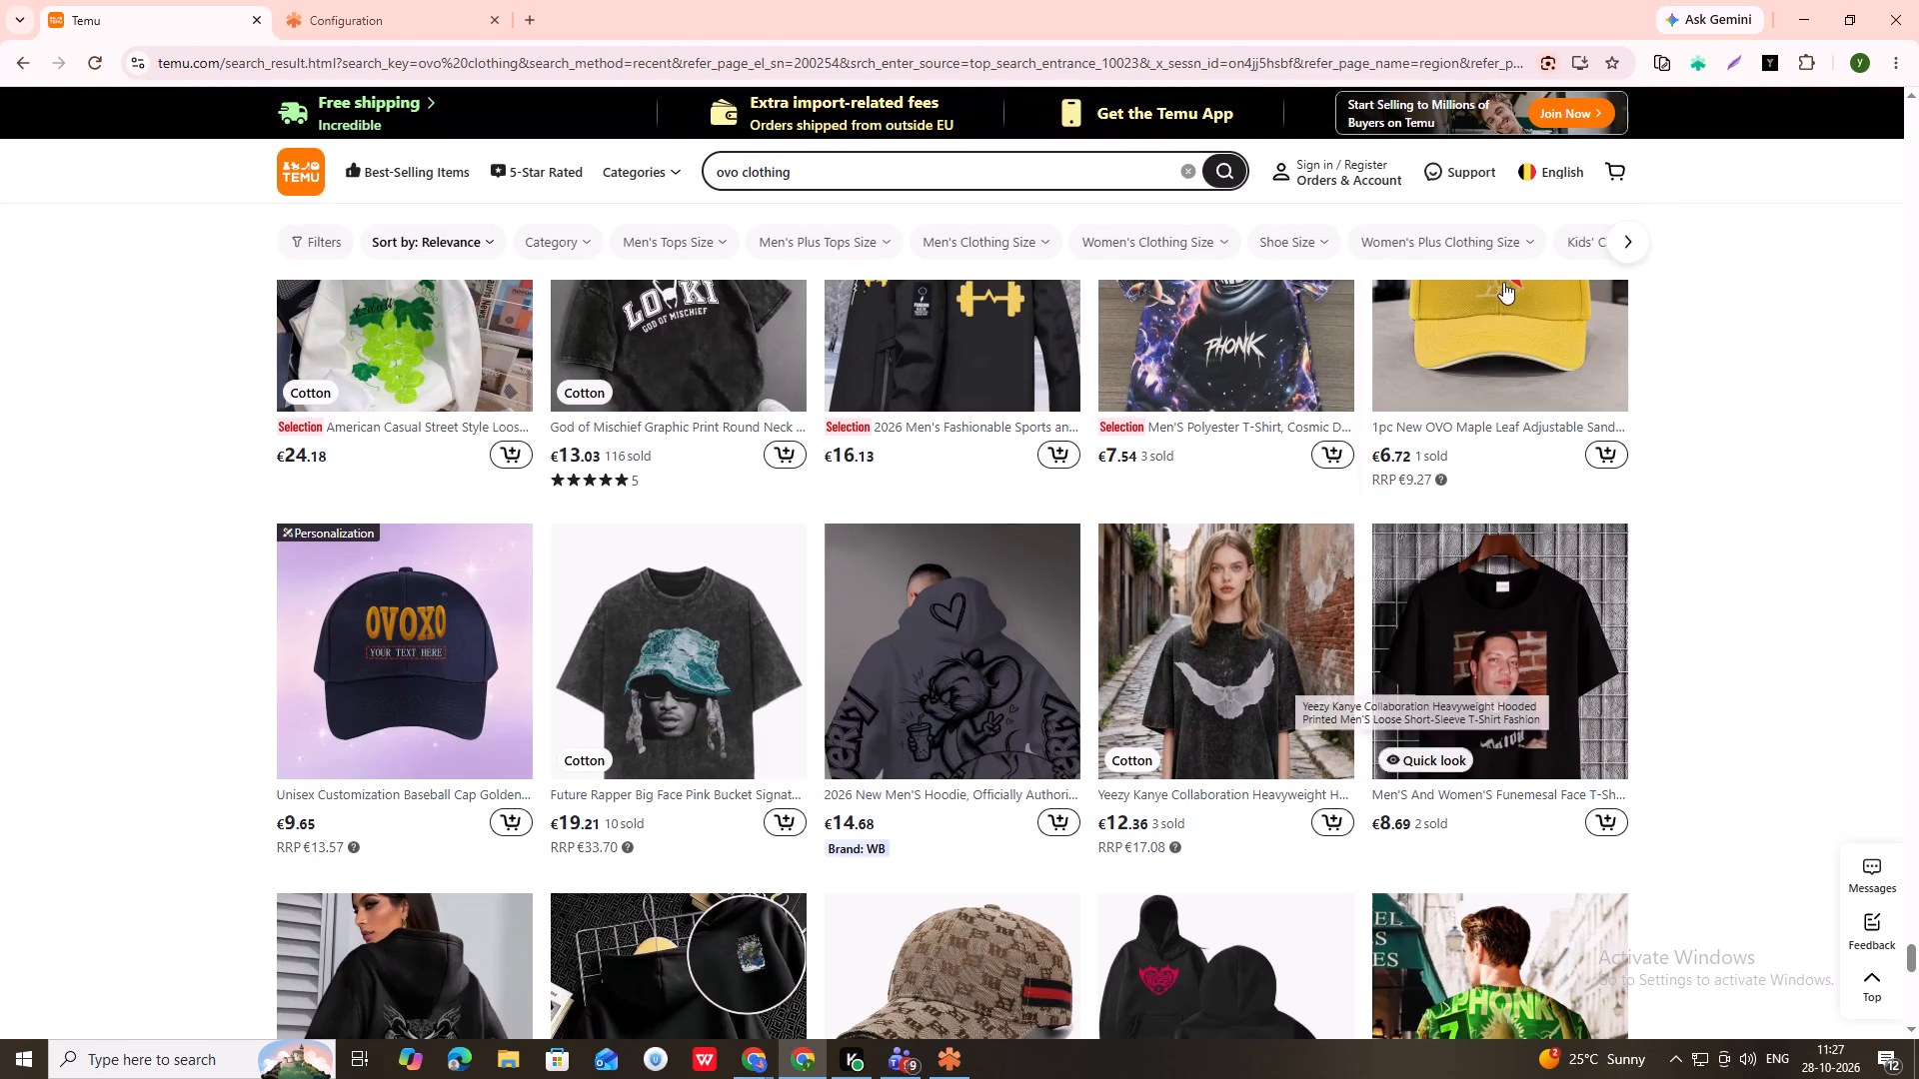
{"action": "left_click", "coordinate": [1566, 162]}
{"action": "left_click", "coordinate": [1524, 559]}
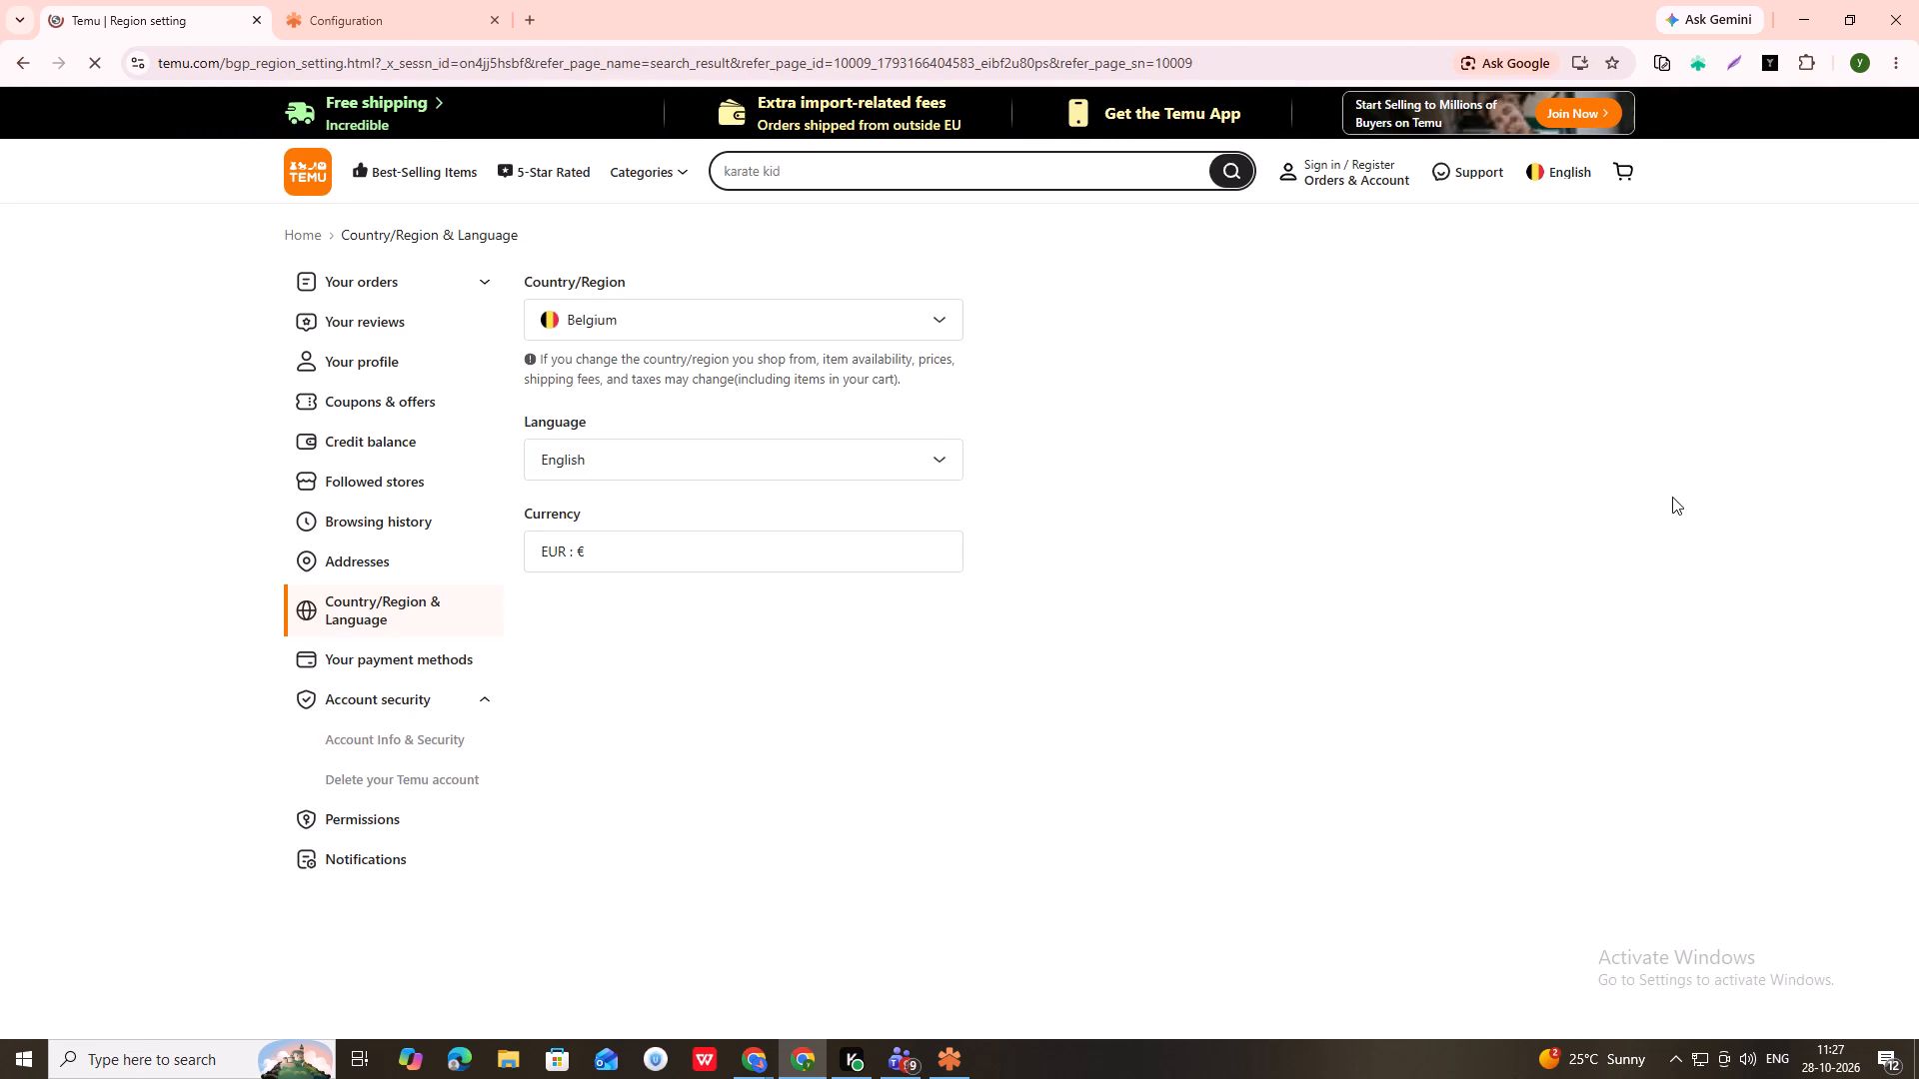
{"action": "left_click", "coordinate": [788, 329]}
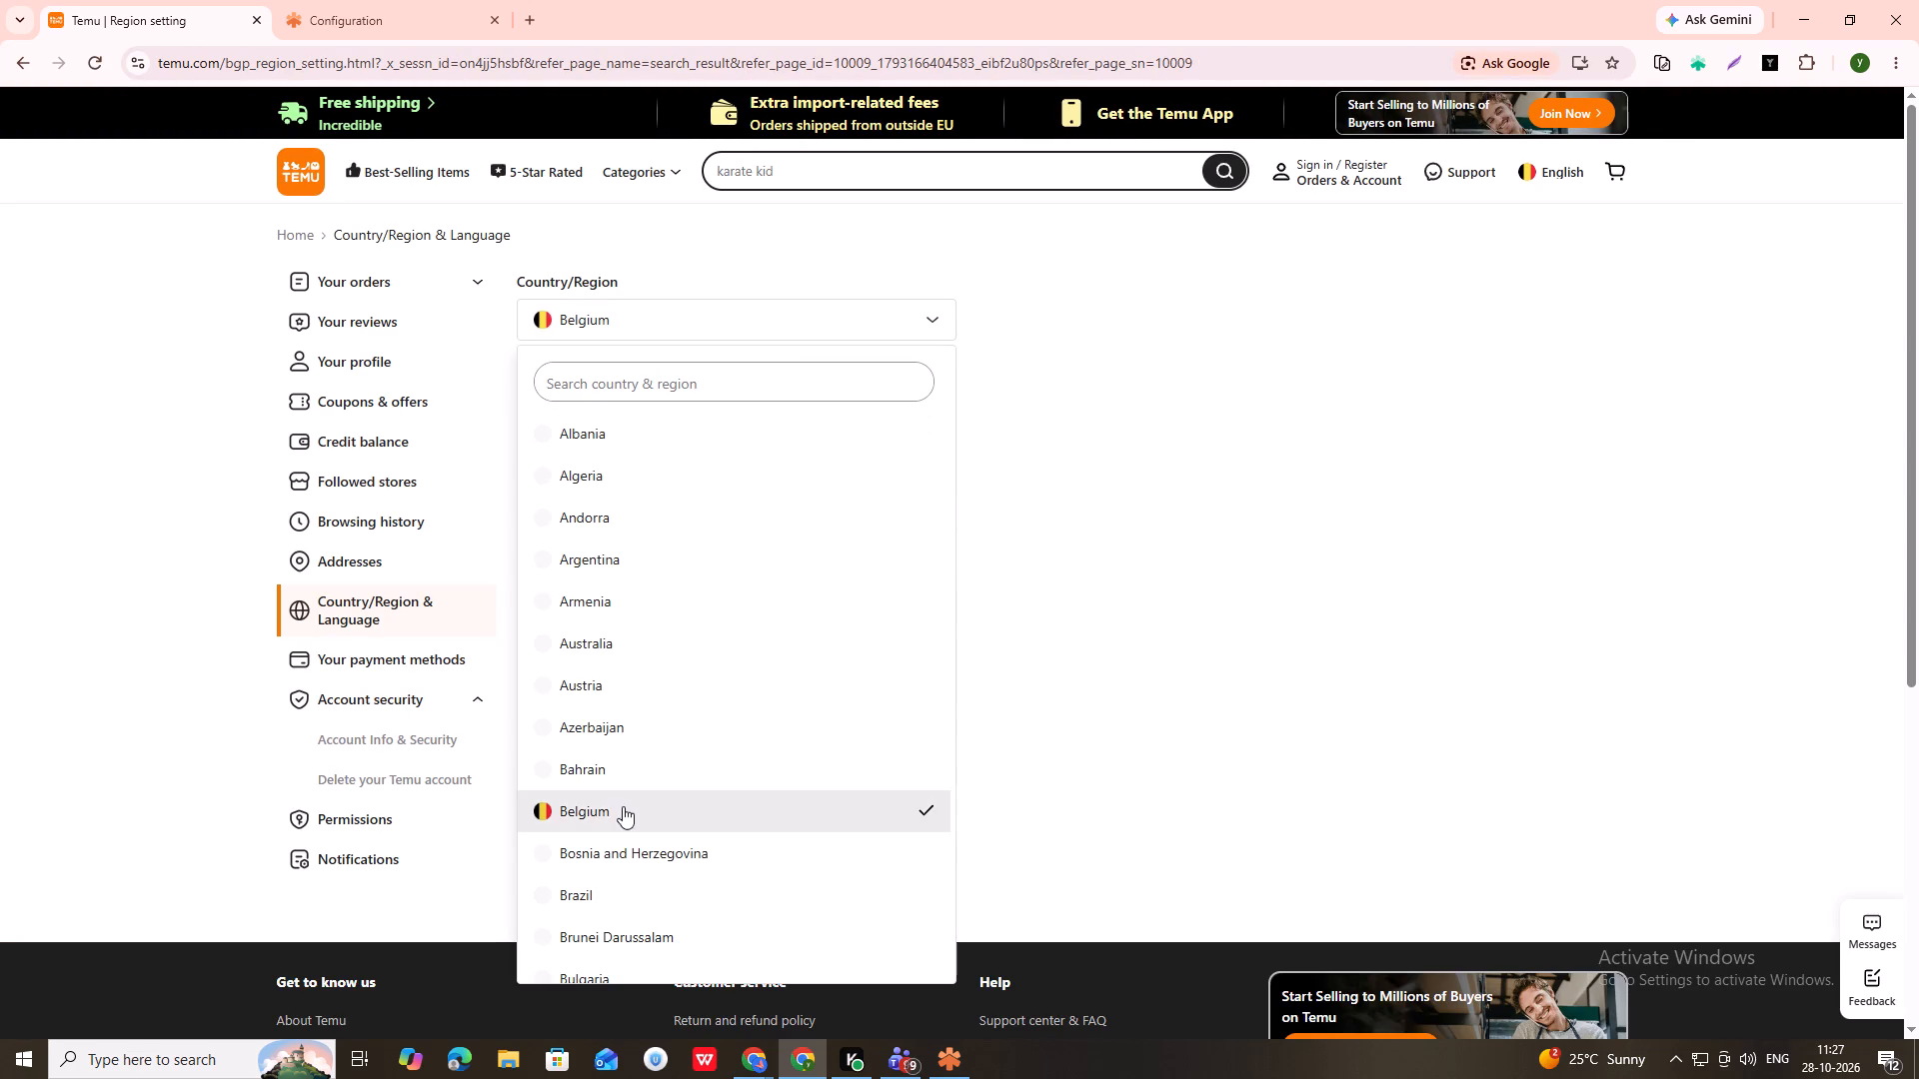
{"action": "left_click", "coordinate": [632, 727]}
{"action": "left_click", "coordinate": [987, 583]}
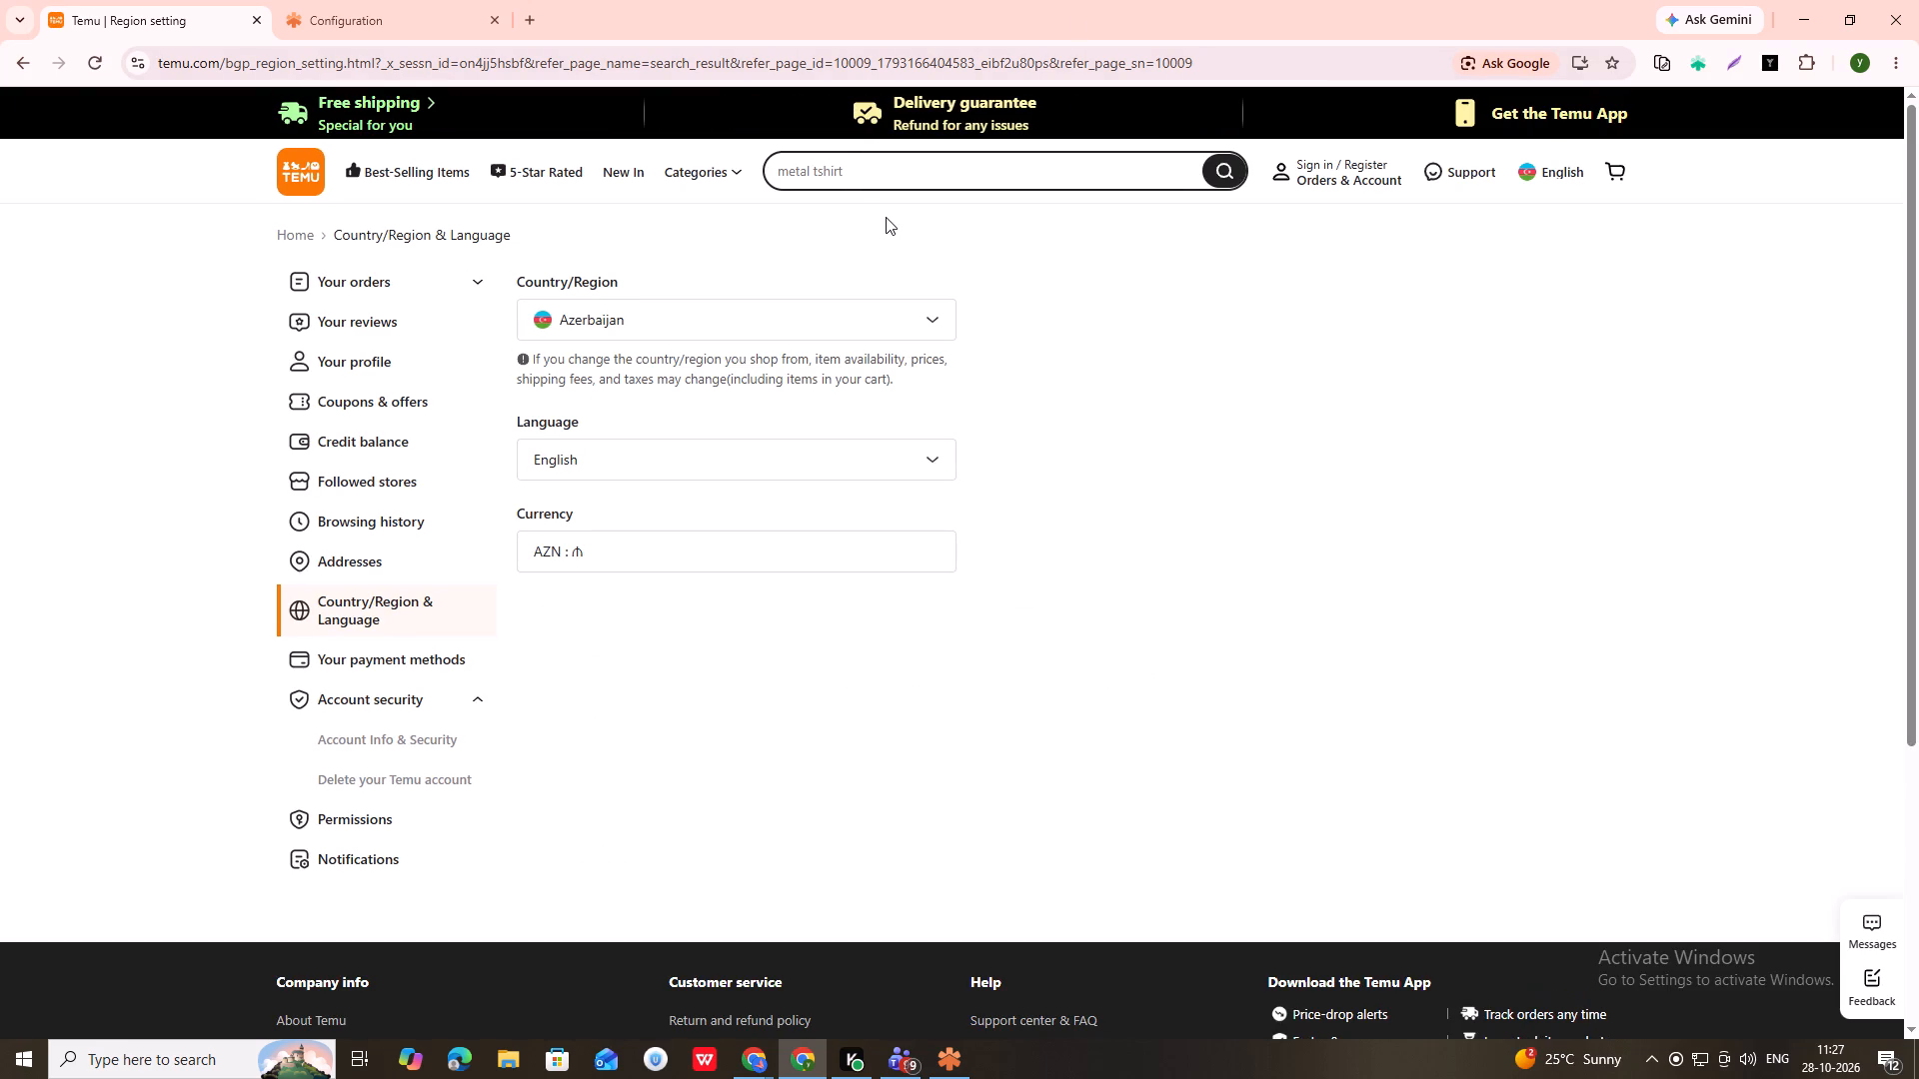
Run the recent search for "ovo clothing" again in the Azerbaijan store.
{"action": "left_click", "coordinate": [889, 179]}
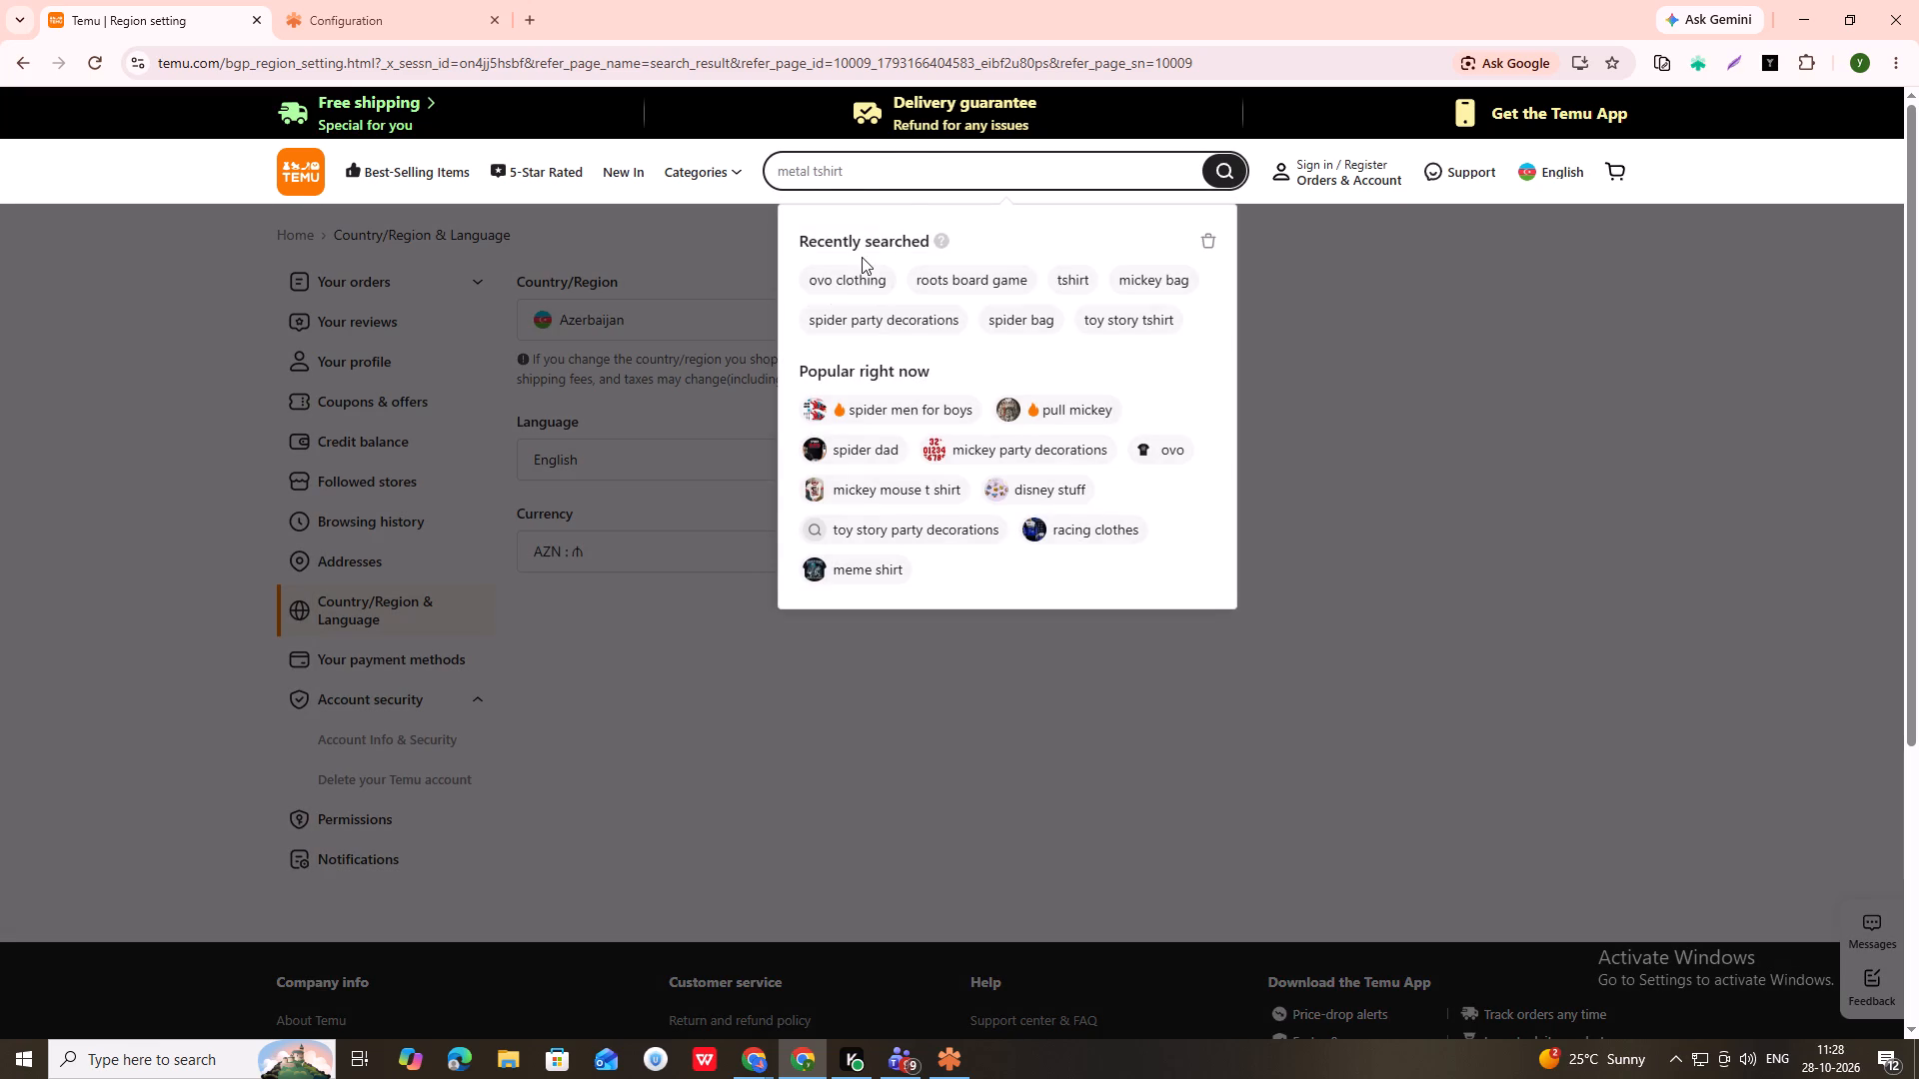
{"action": "left_click", "coordinate": [838, 284]}
{"action": "key", "text": "Return"}
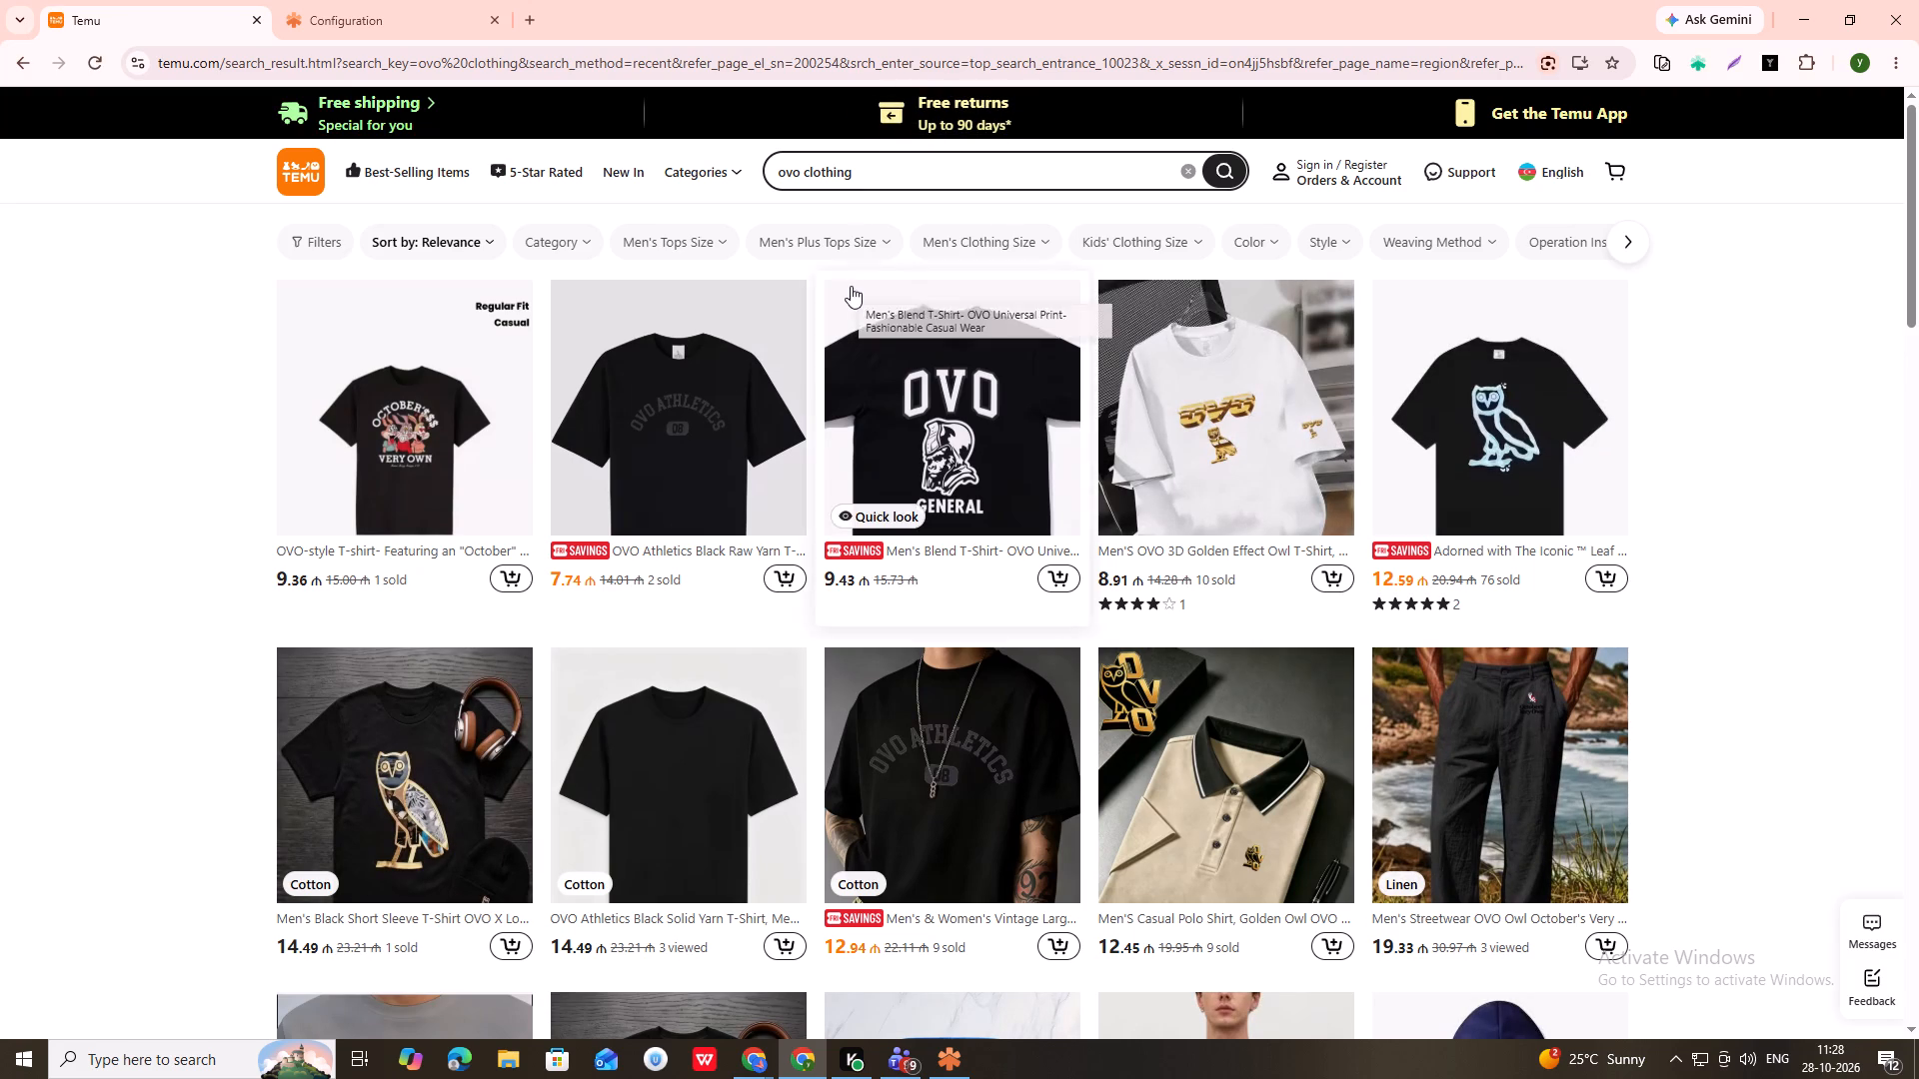
Skim the first batch of Azerbaijan results for OVO-branded clothing and load more results.
{"action": "scroll", "coordinate": [1077, 595], "scroll_direction": "down", "scroll_amount": 6}
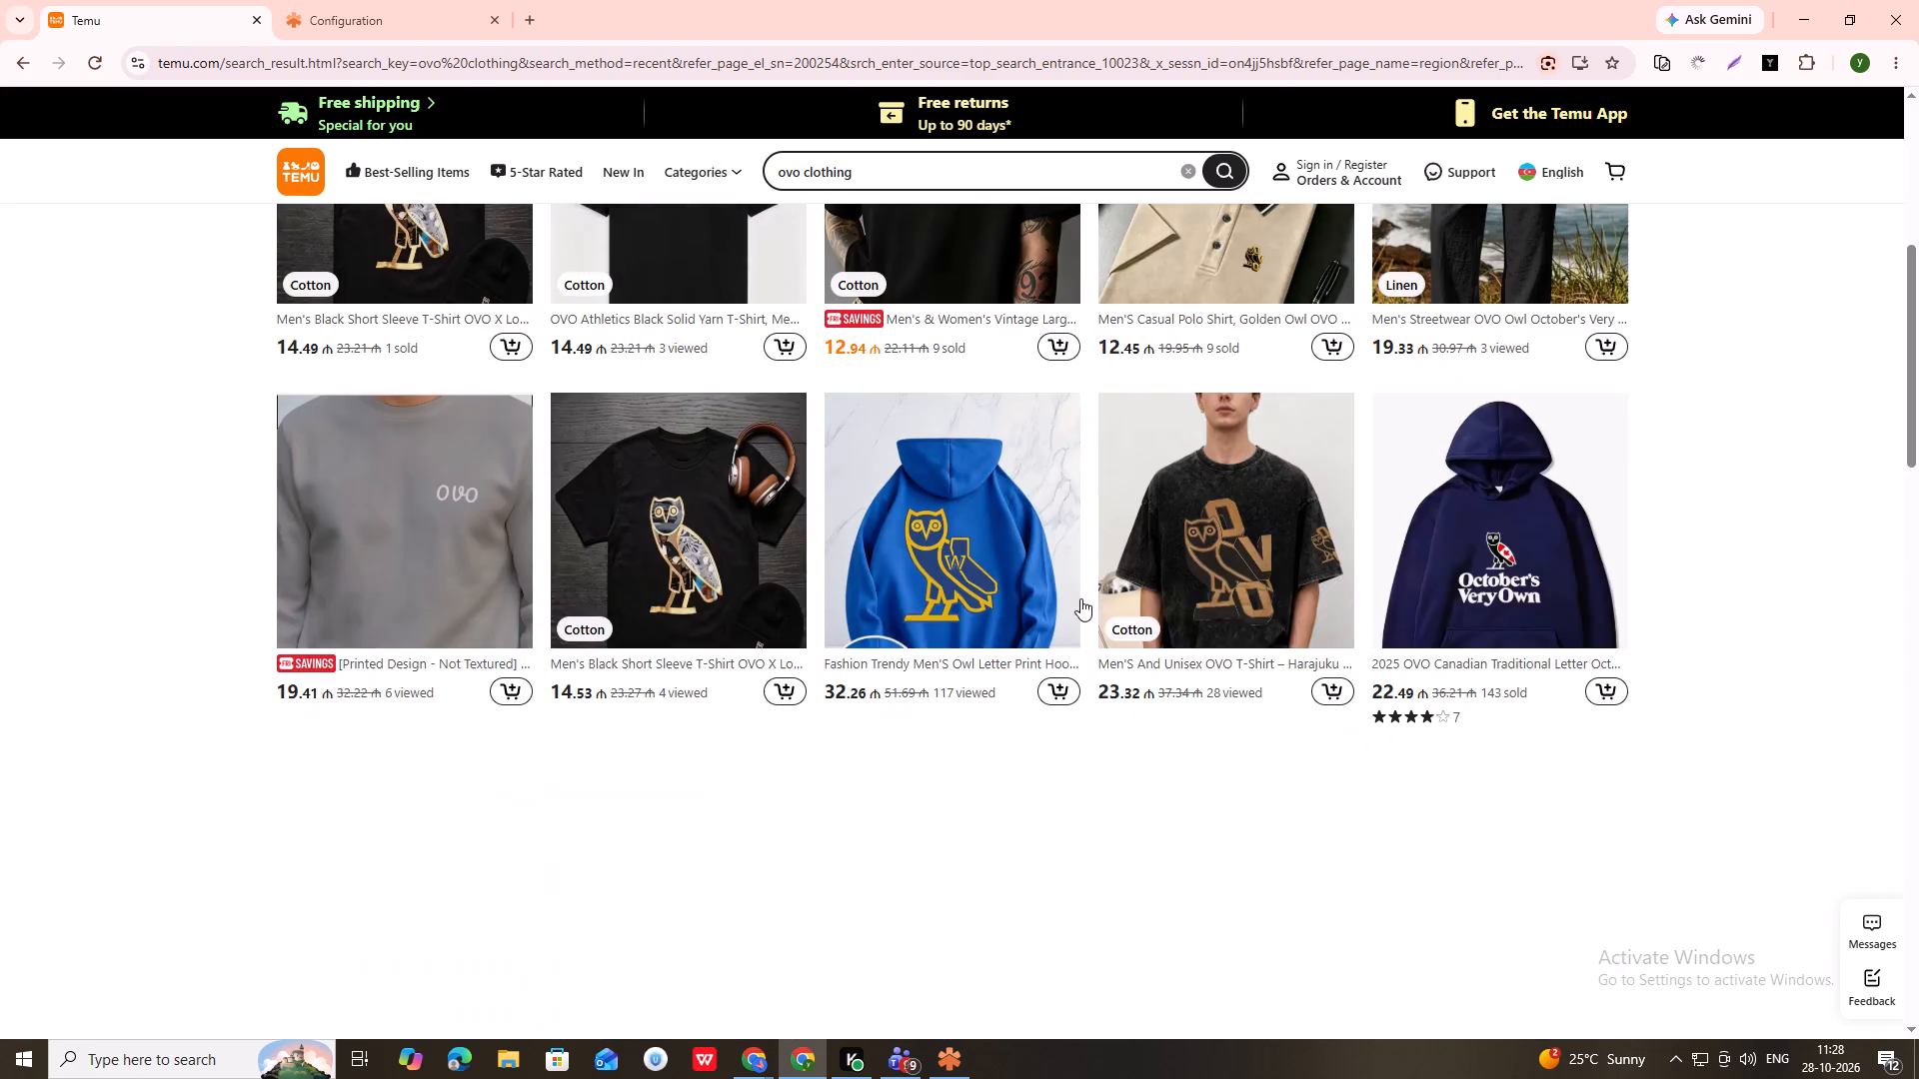
{"action": "scroll", "coordinate": [1080, 598], "scroll_direction": "down", "scroll_amount": 16}
{"action": "scroll", "coordinate": [1078, 596], "scroll_direction": "down", "scroll_amount": 7}
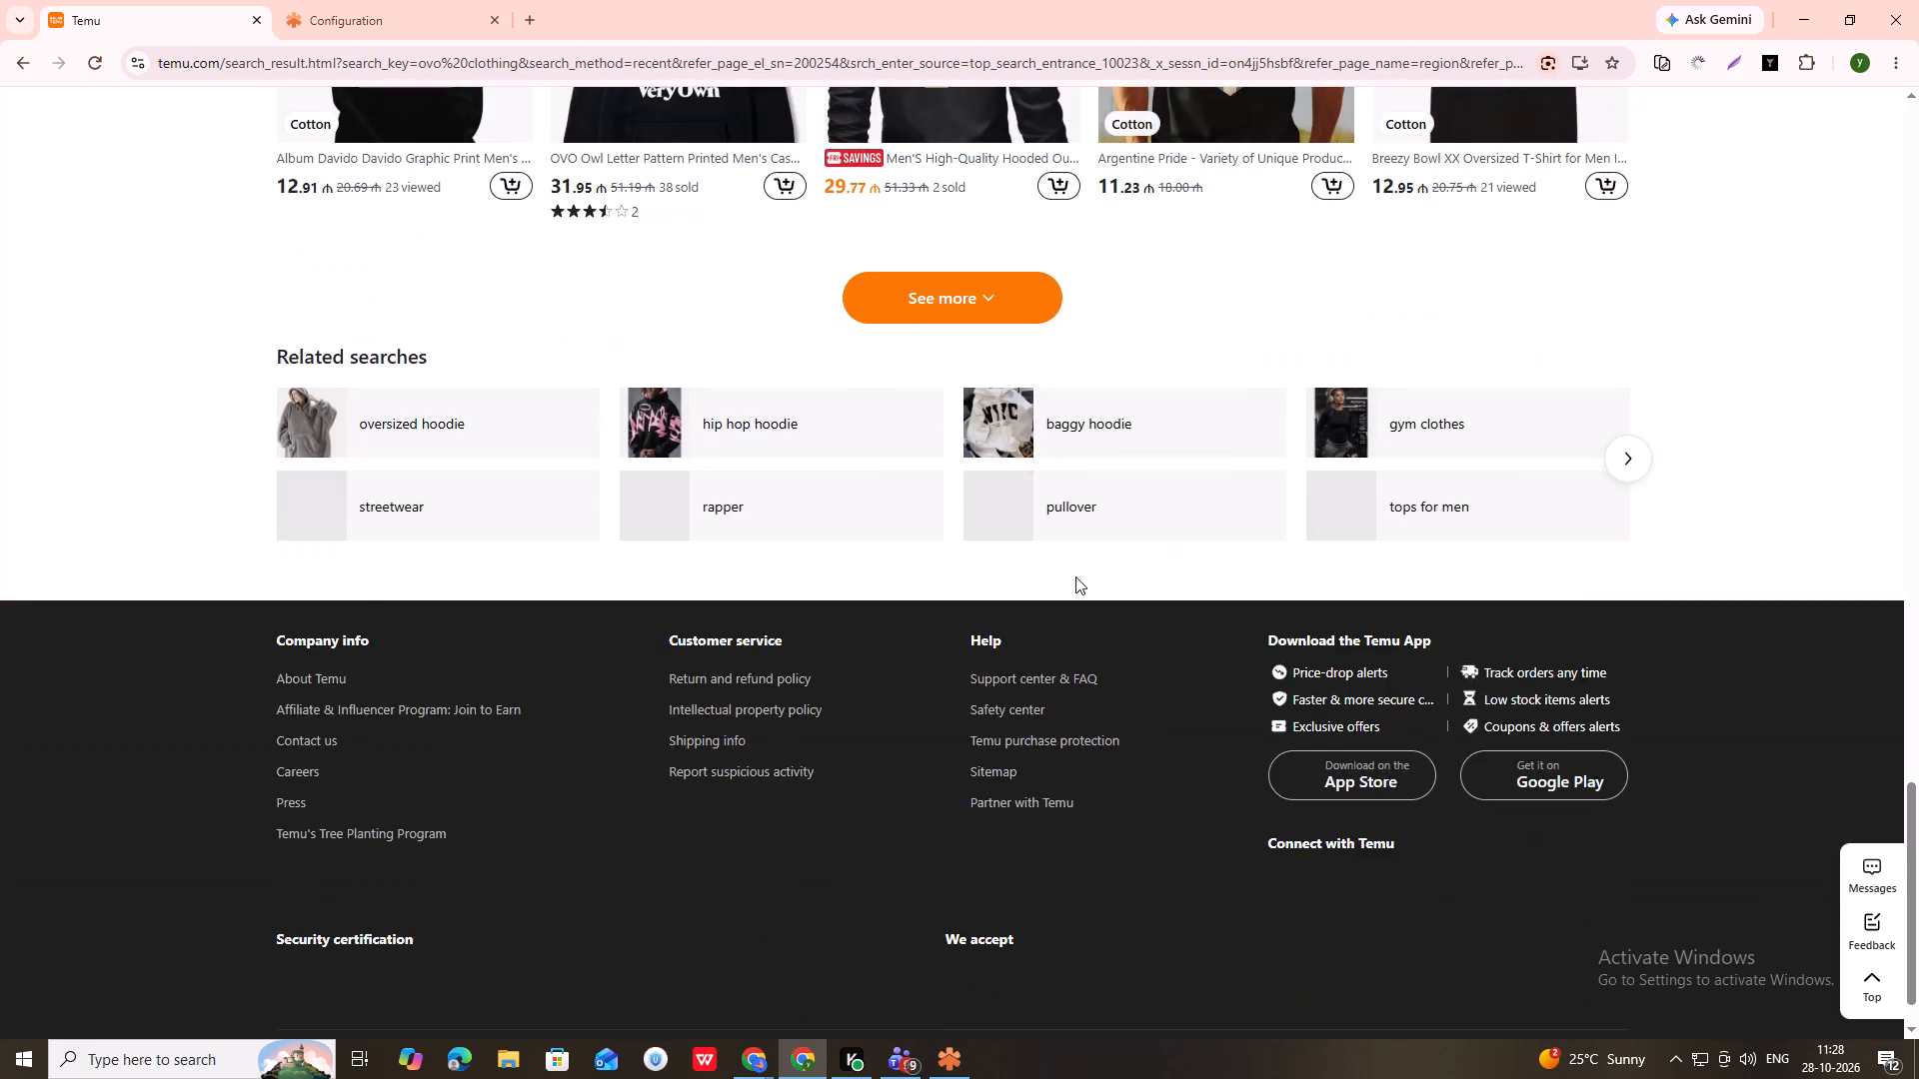
{"action": "scroll", "coordinate": [1075, 576], "scroll_direction": "up", "scroll_amount": 3}
{"action": "left_click", "coordinate": [959, 603]}
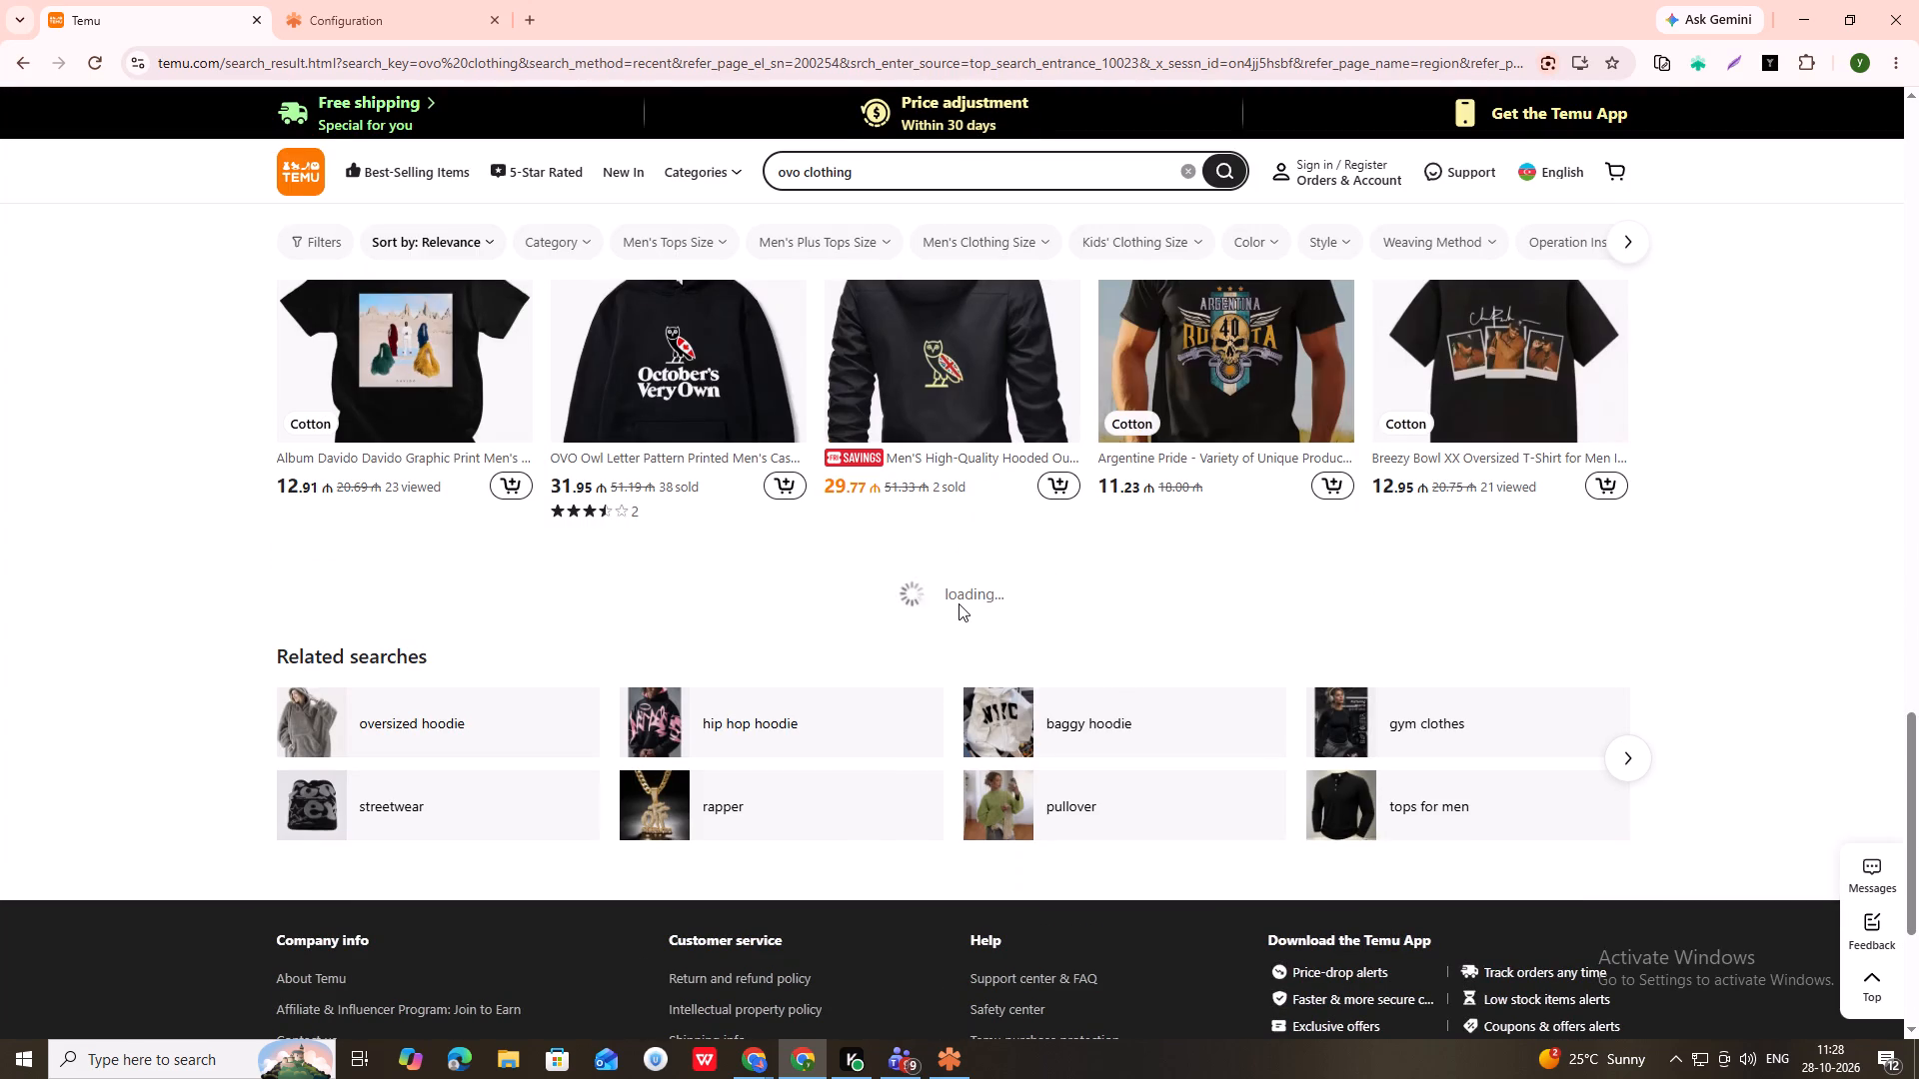
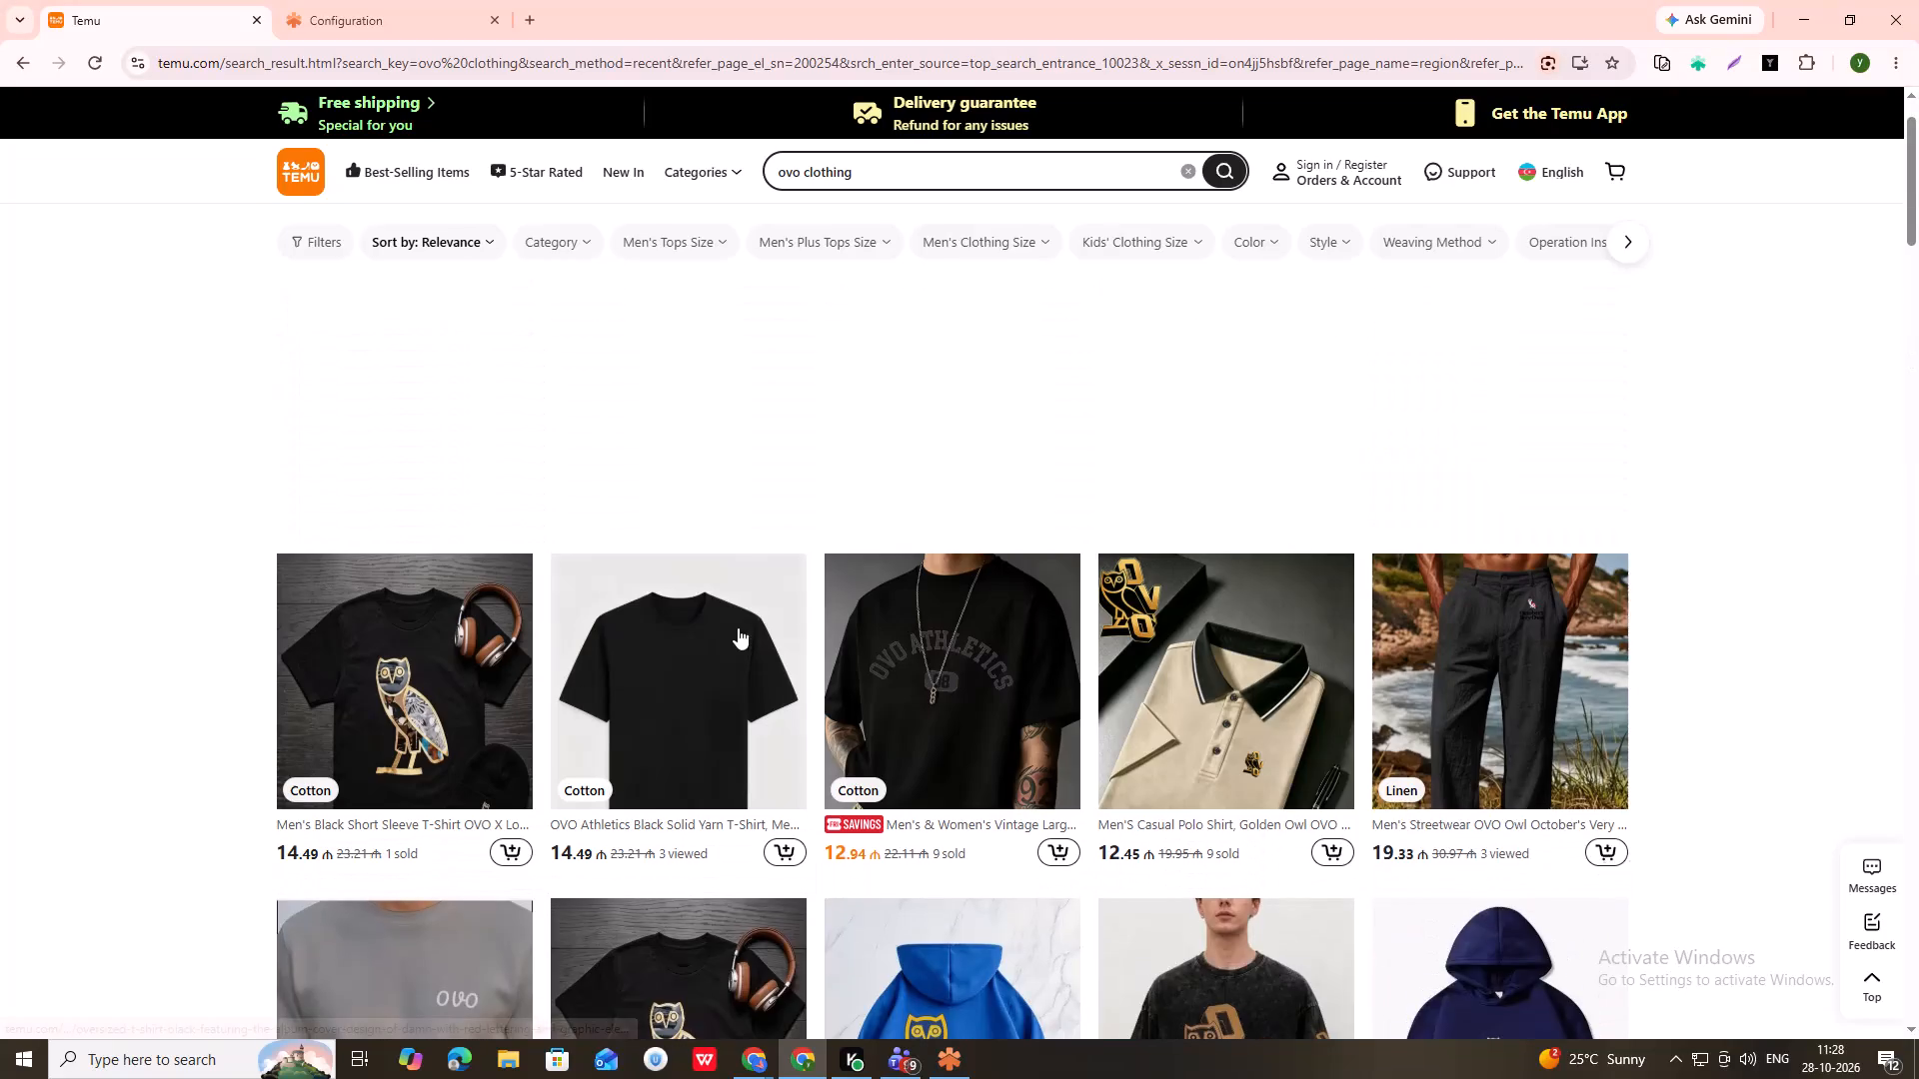
Copy the Temu link of the OVO Athletics Black Raw Yarn T-shirt into Links cell C102178 of Manual Detection Records.
{"action": "scroll", "coordinate": [738, 627], "scroll_direction": "up", "scroll_amount": 10}
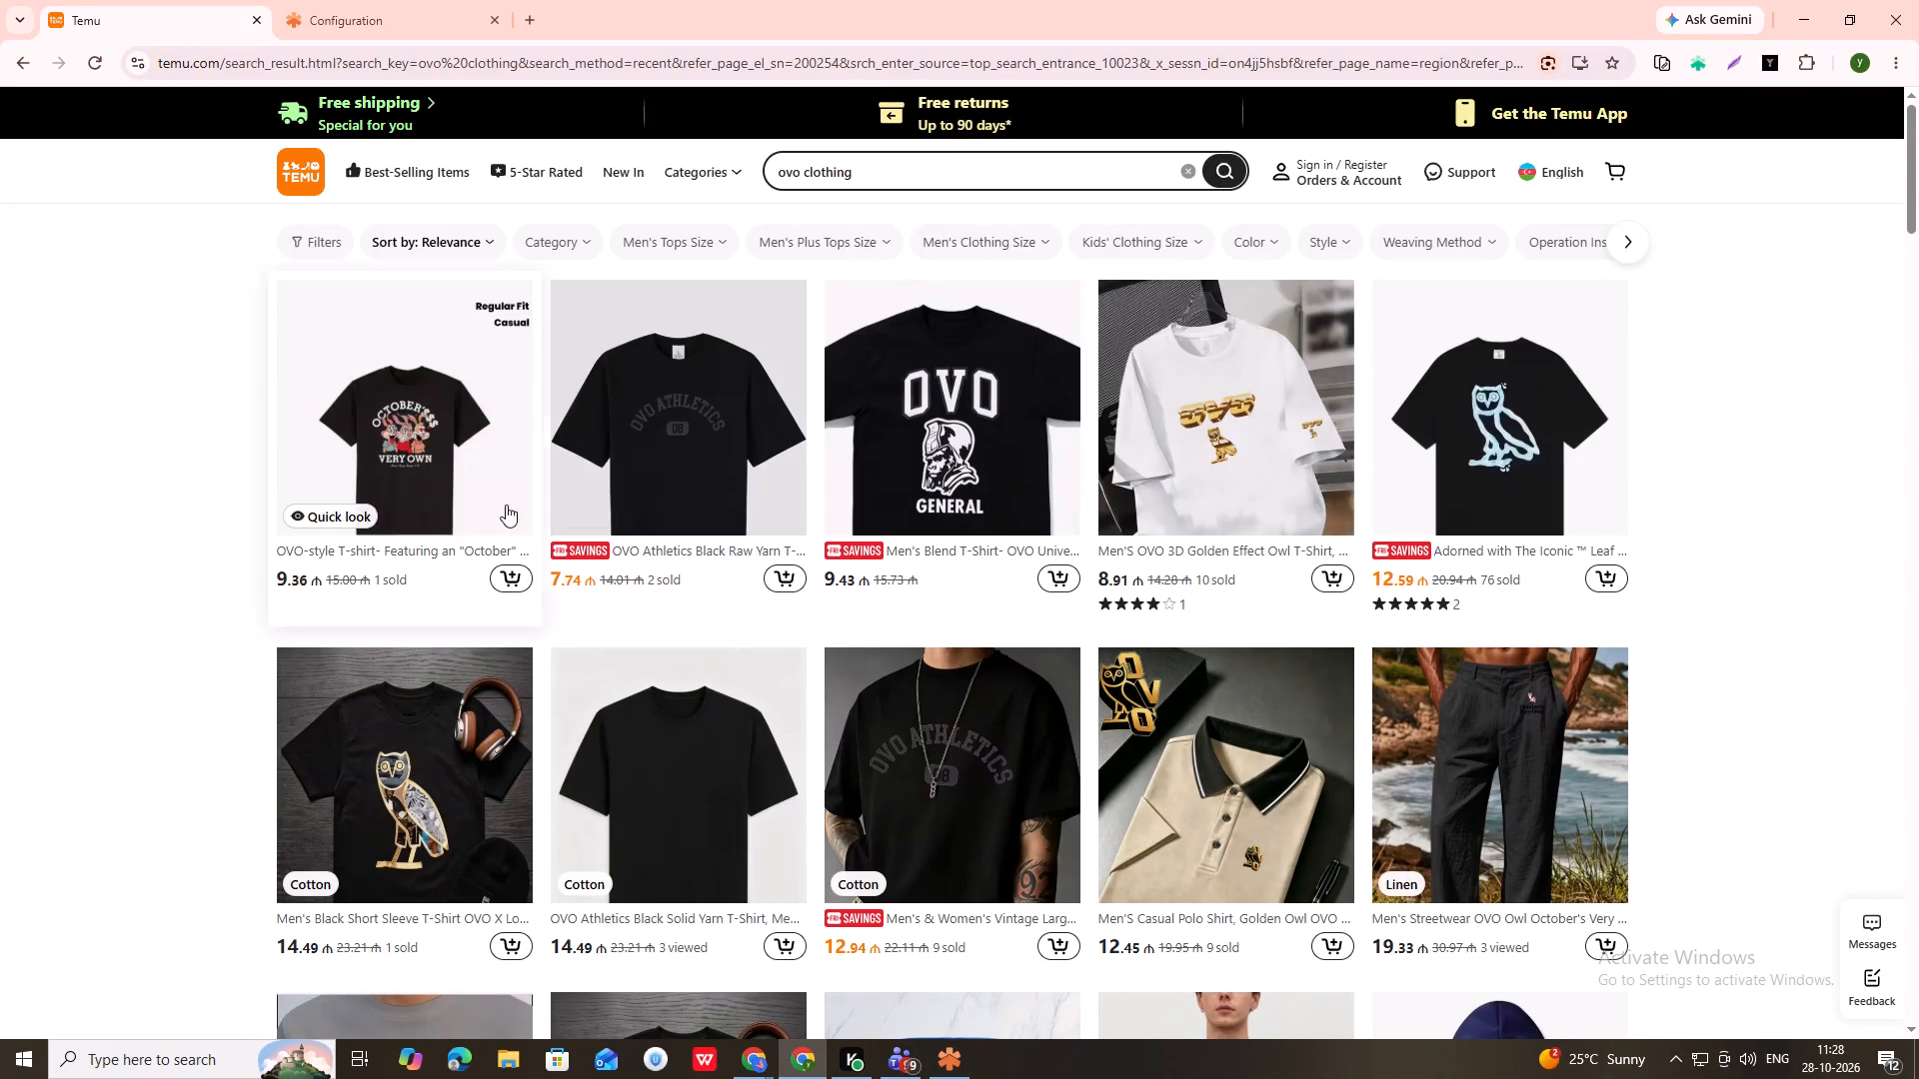
{"action": "right_click", "coordinate": [679, 543]}
{"action": "left_click", "coordinate": [766, 758]}
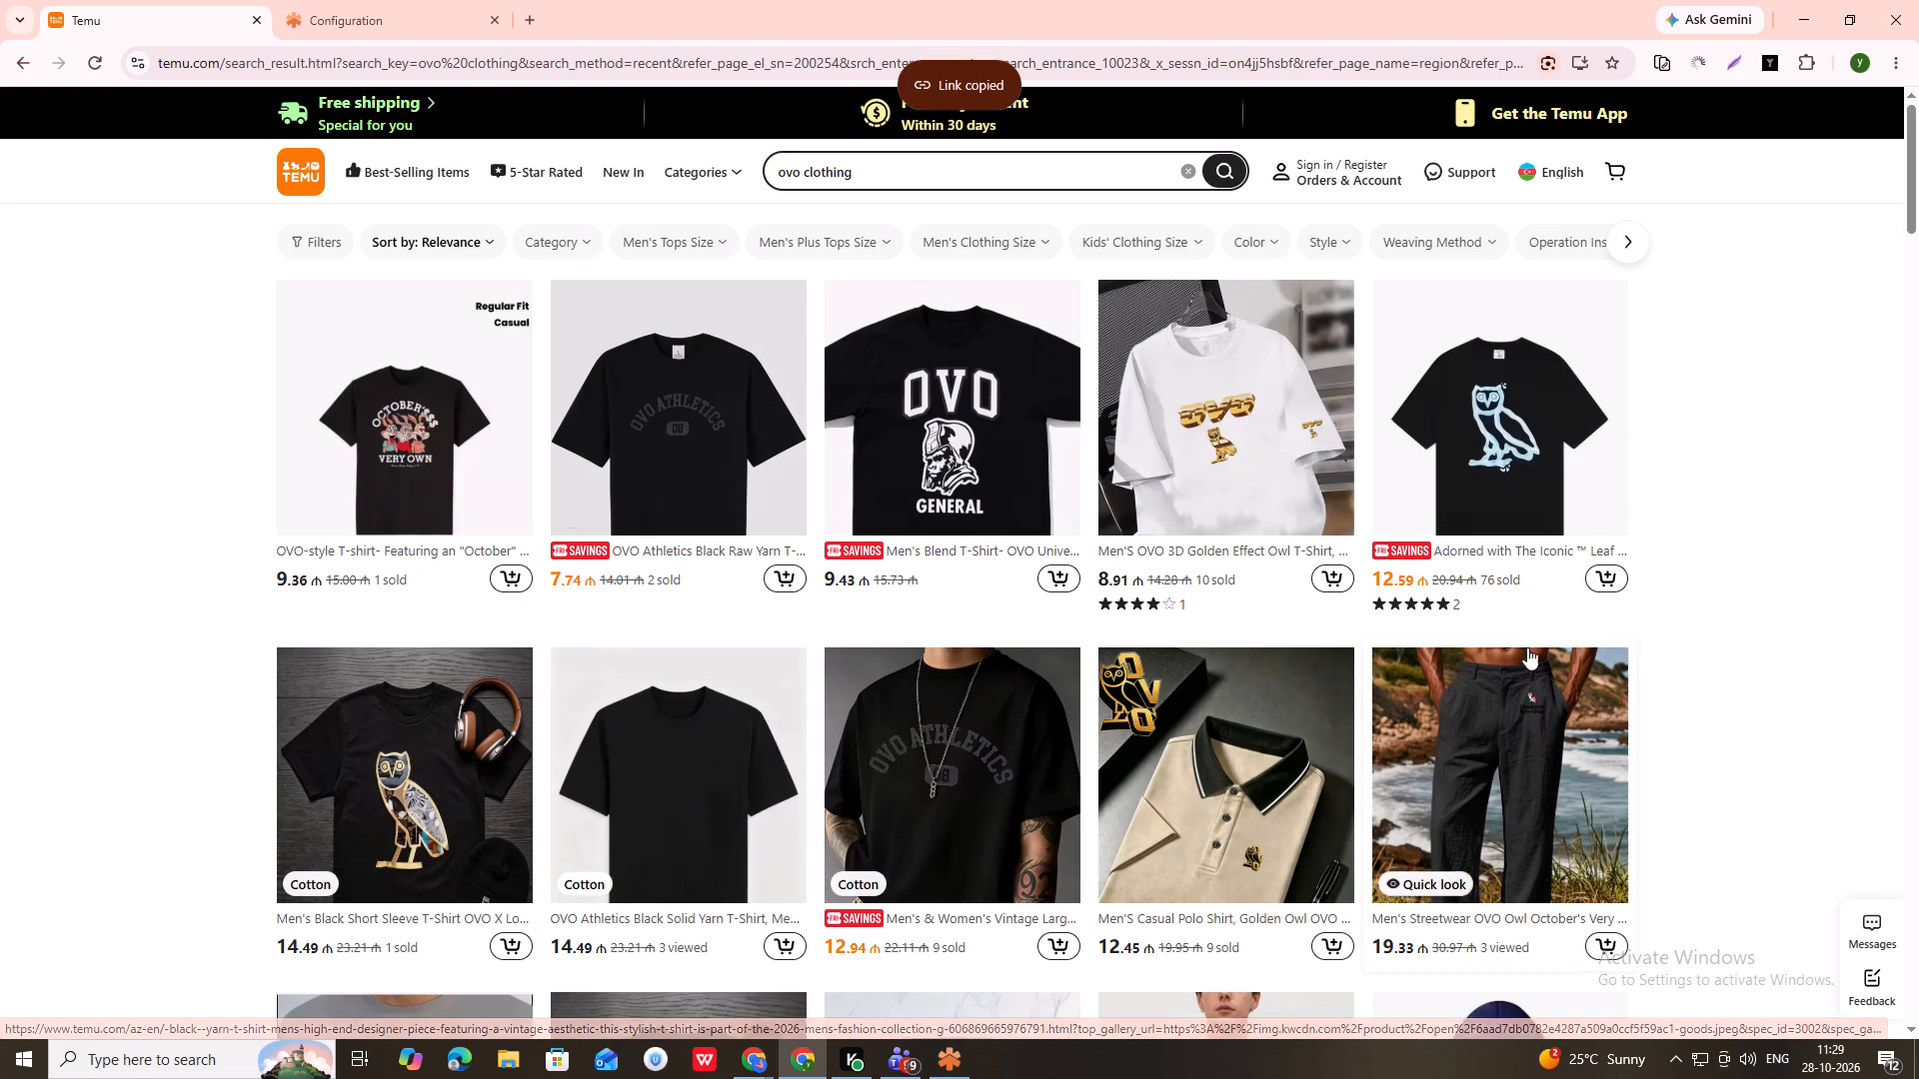
{"action": "key", "text": "alt+Tab"}
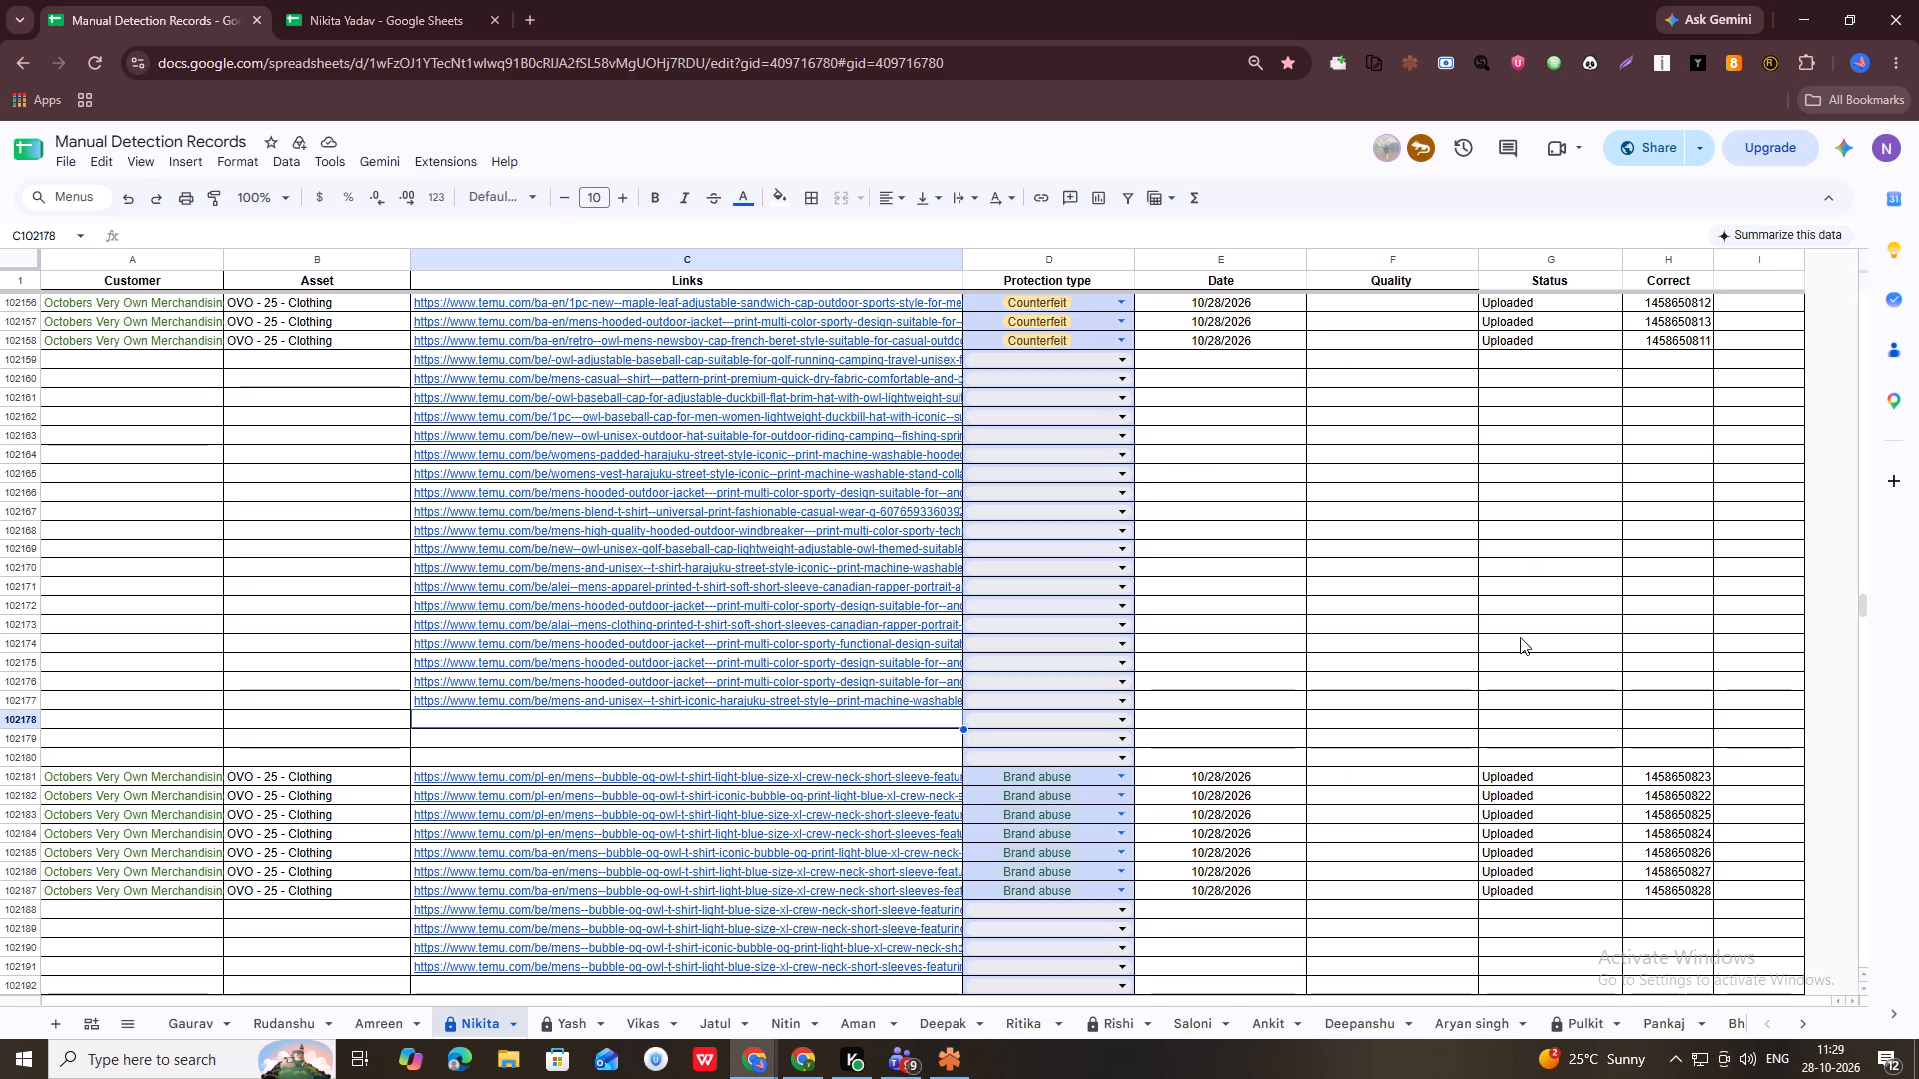
{"action": "key", "text": "ctrl+v"}
{"action": "key", "text": "Down"}
Insert six blank rows at row 102179 in Manual Detection Records and add the Men's Blend OVO General T-shirt link to cell C102179.
{"action": "key", "text": "alt+Tab"}
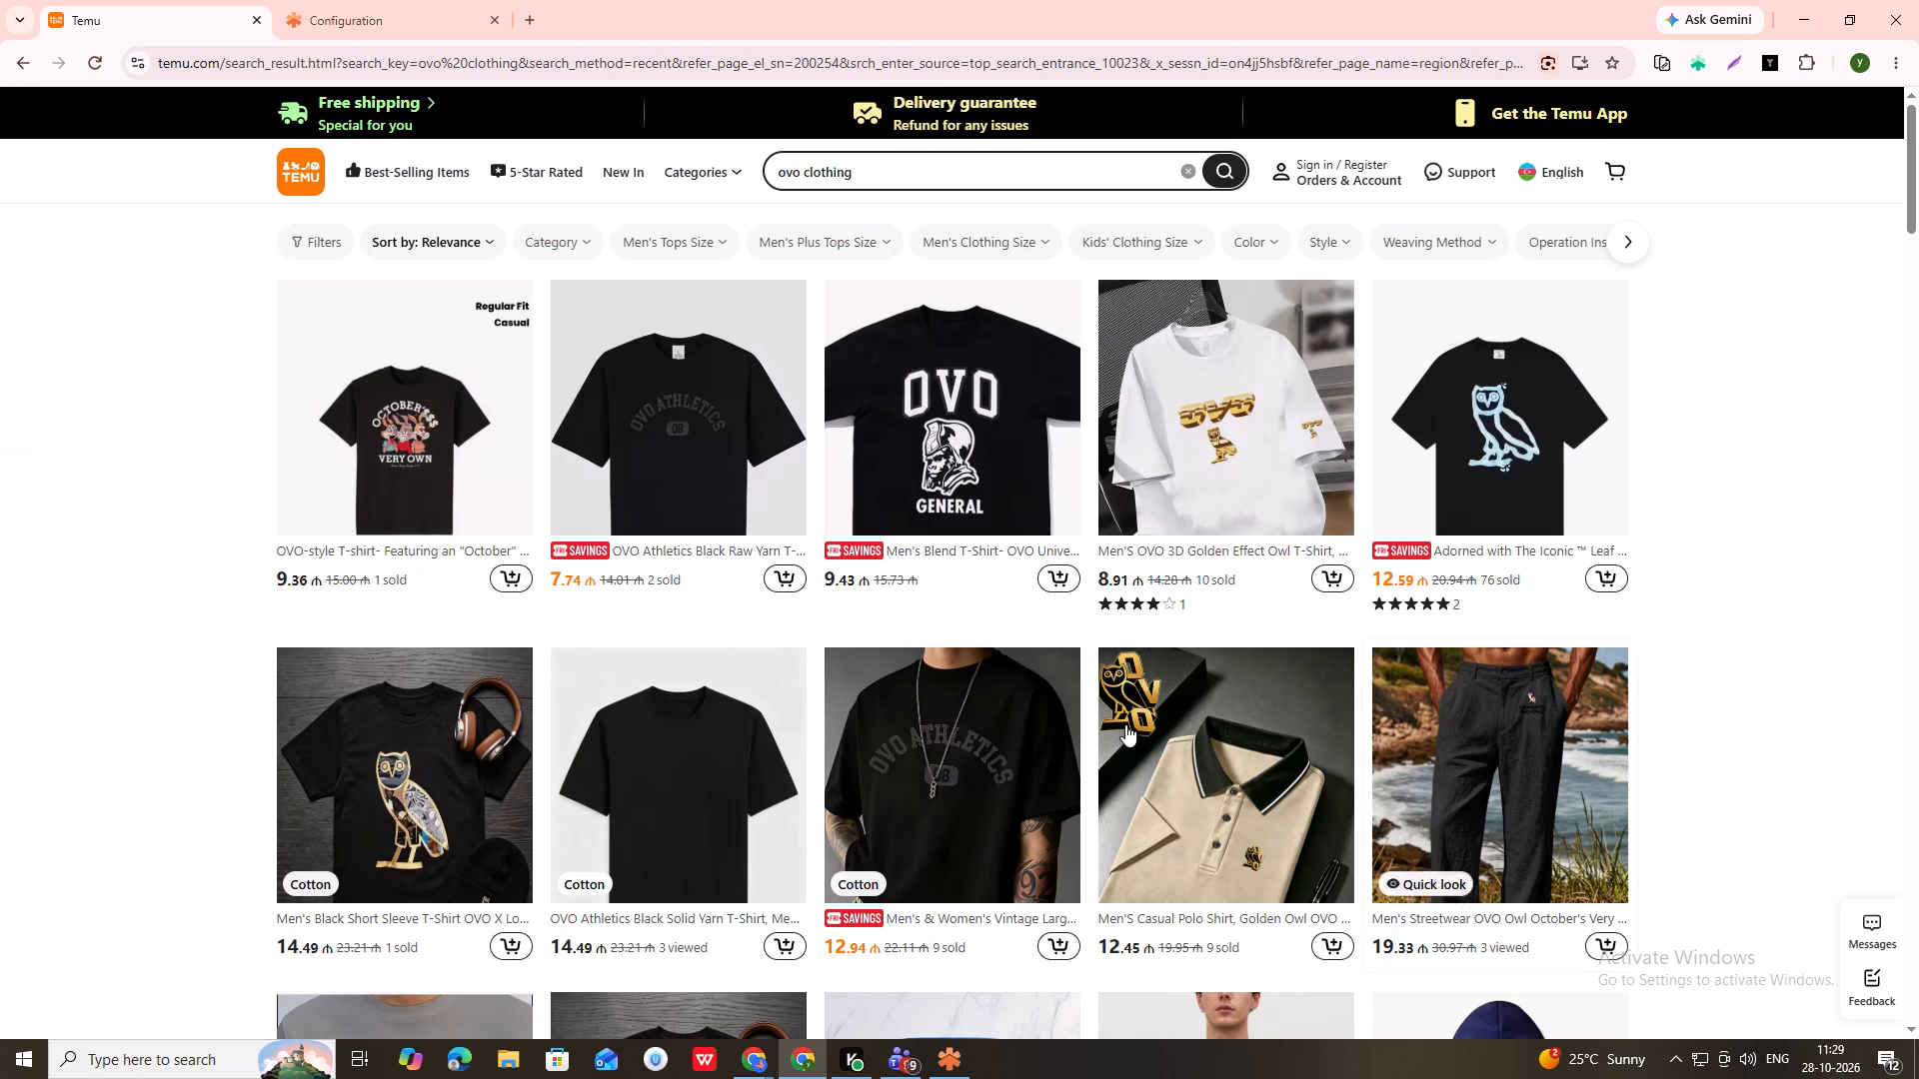
{"action": "right_click", "coordinate": [956, 550]}
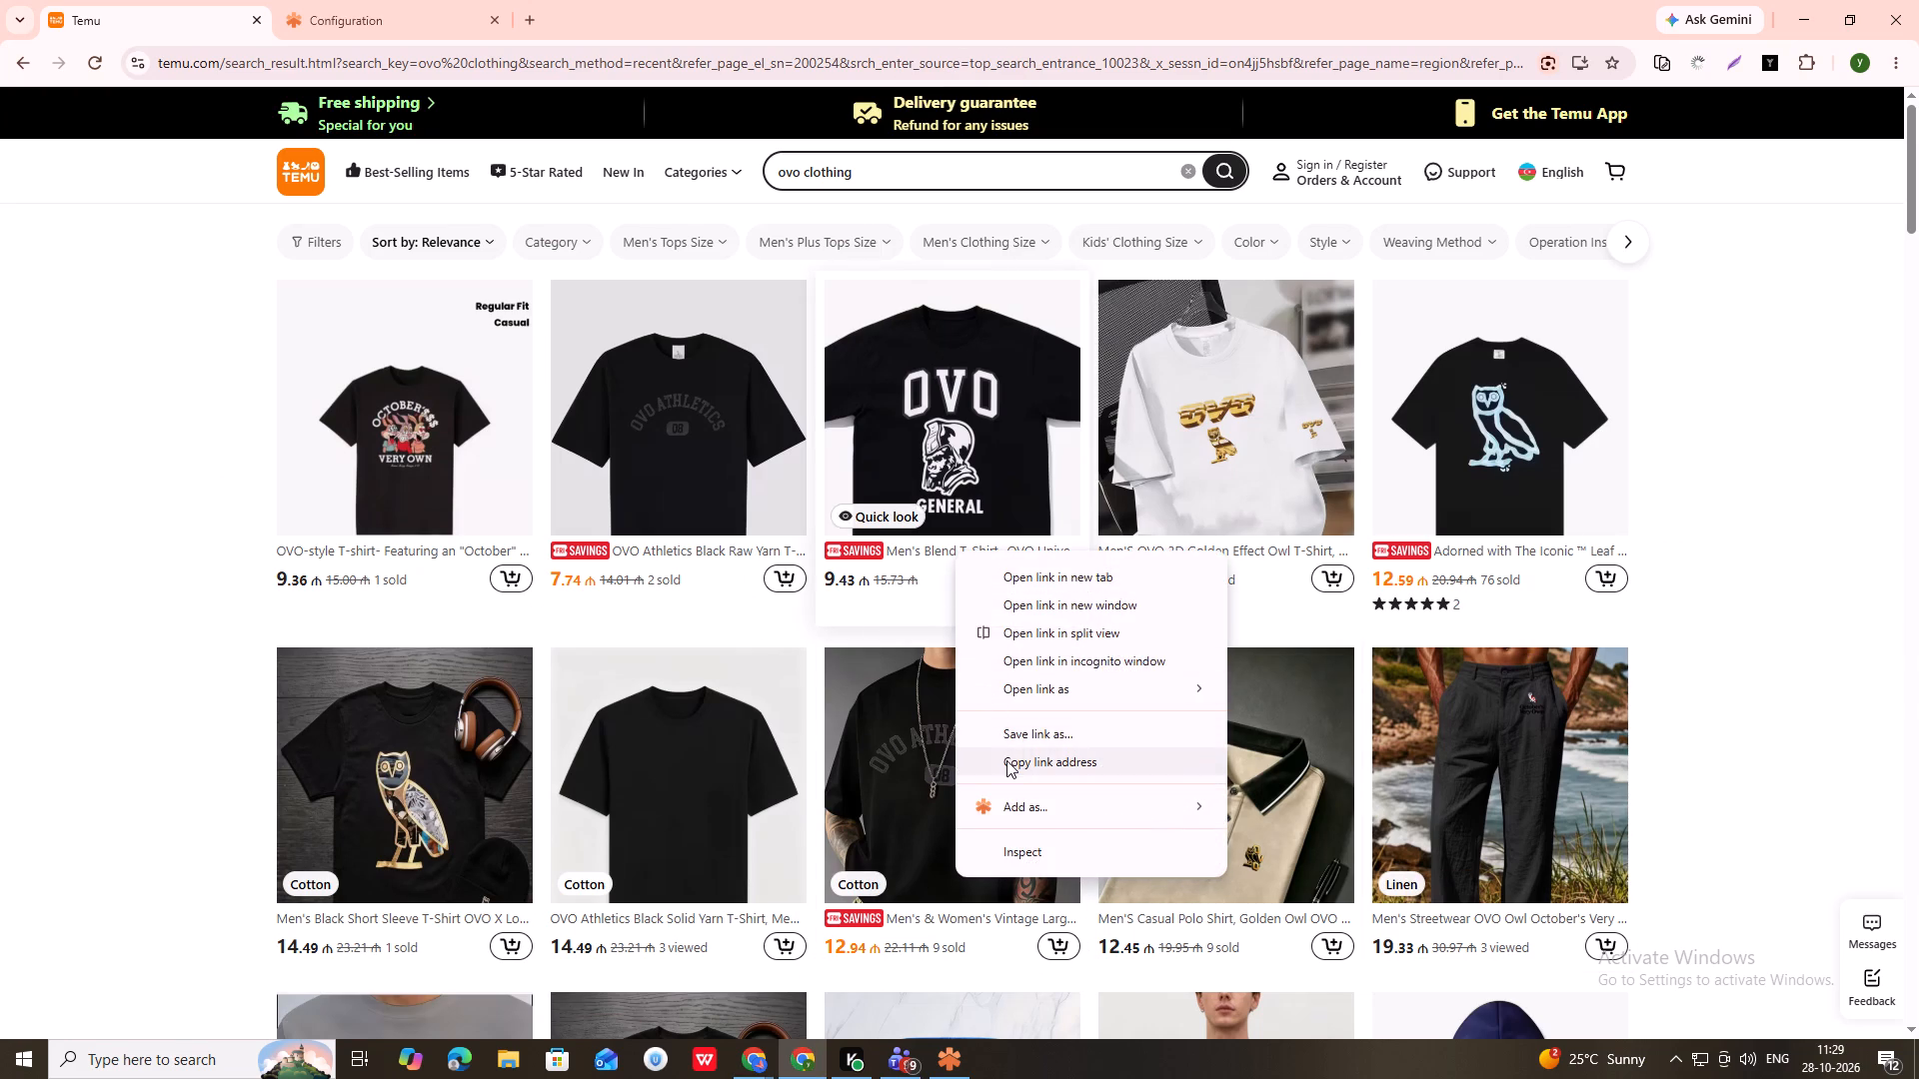
{"action": "left_click", "coordinate": [1006, 760]}
{"action": "key", "text": "alt+Tab"}
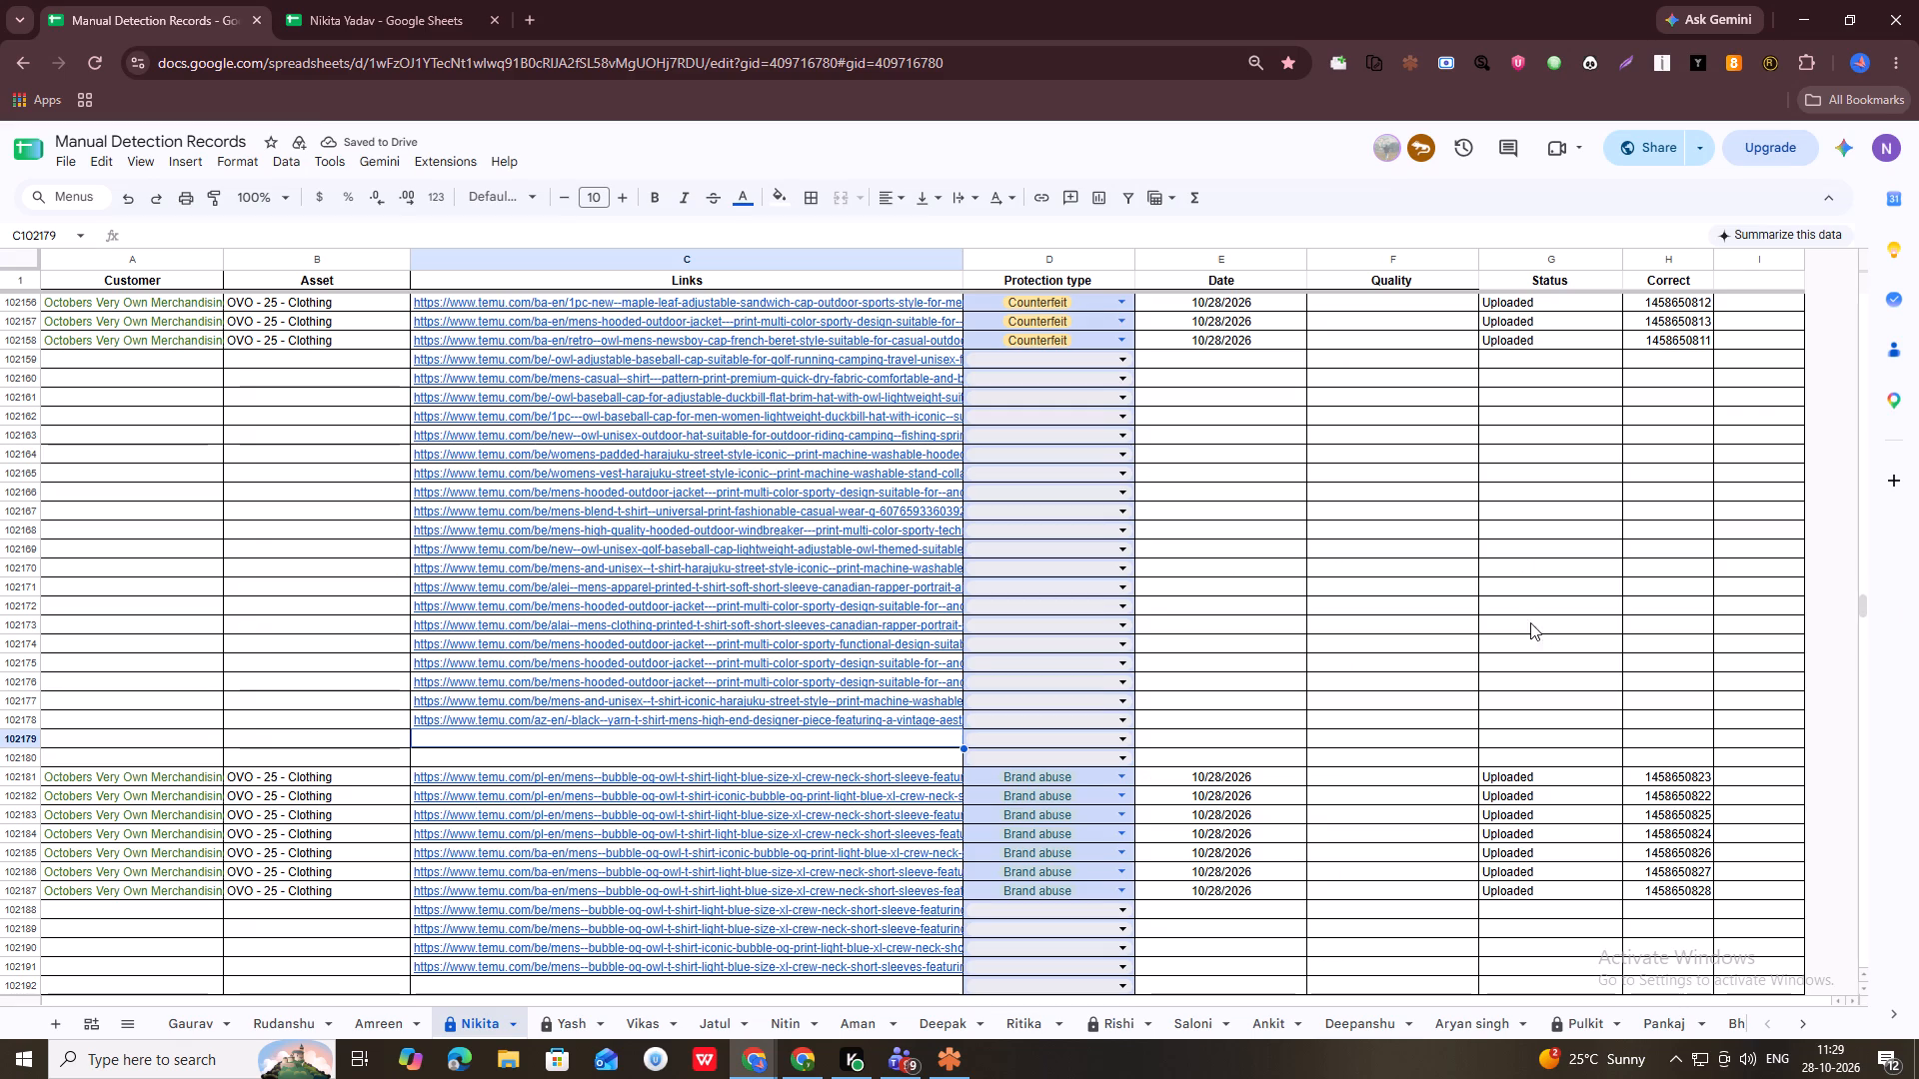
{"action": "left_click", "coordinate": [0, 739]}
{"action": "key", "text": "ctrl+alt+equal"}
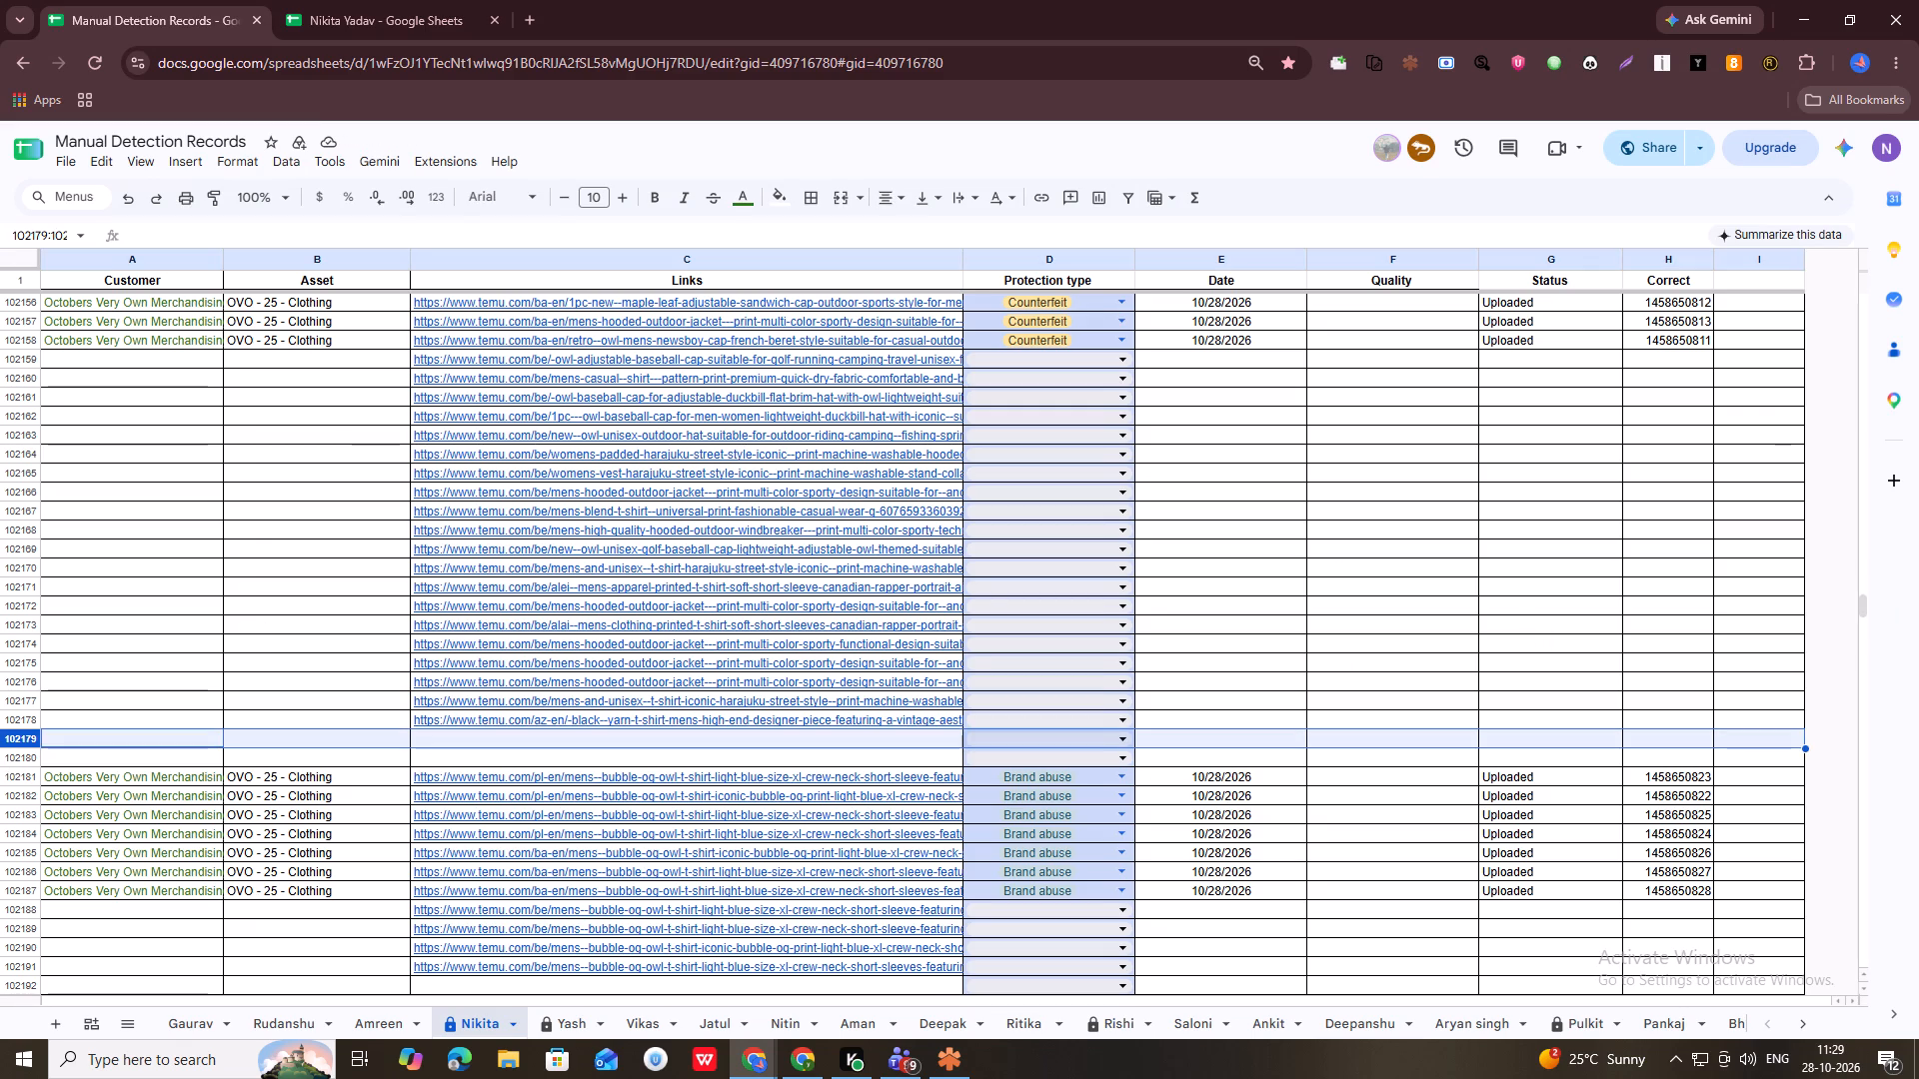
{"action": "key", "text": "ctrl+alt+equal"}
{"action": "key", "text": "ctrl+alt+equal"}
{"action": "key", "text": "ctrl+alt+equal"}
{"action": "key", "text": "ctrl+alt+equal"}
{"action": "key", "text": "ctrl+alt+equal"}
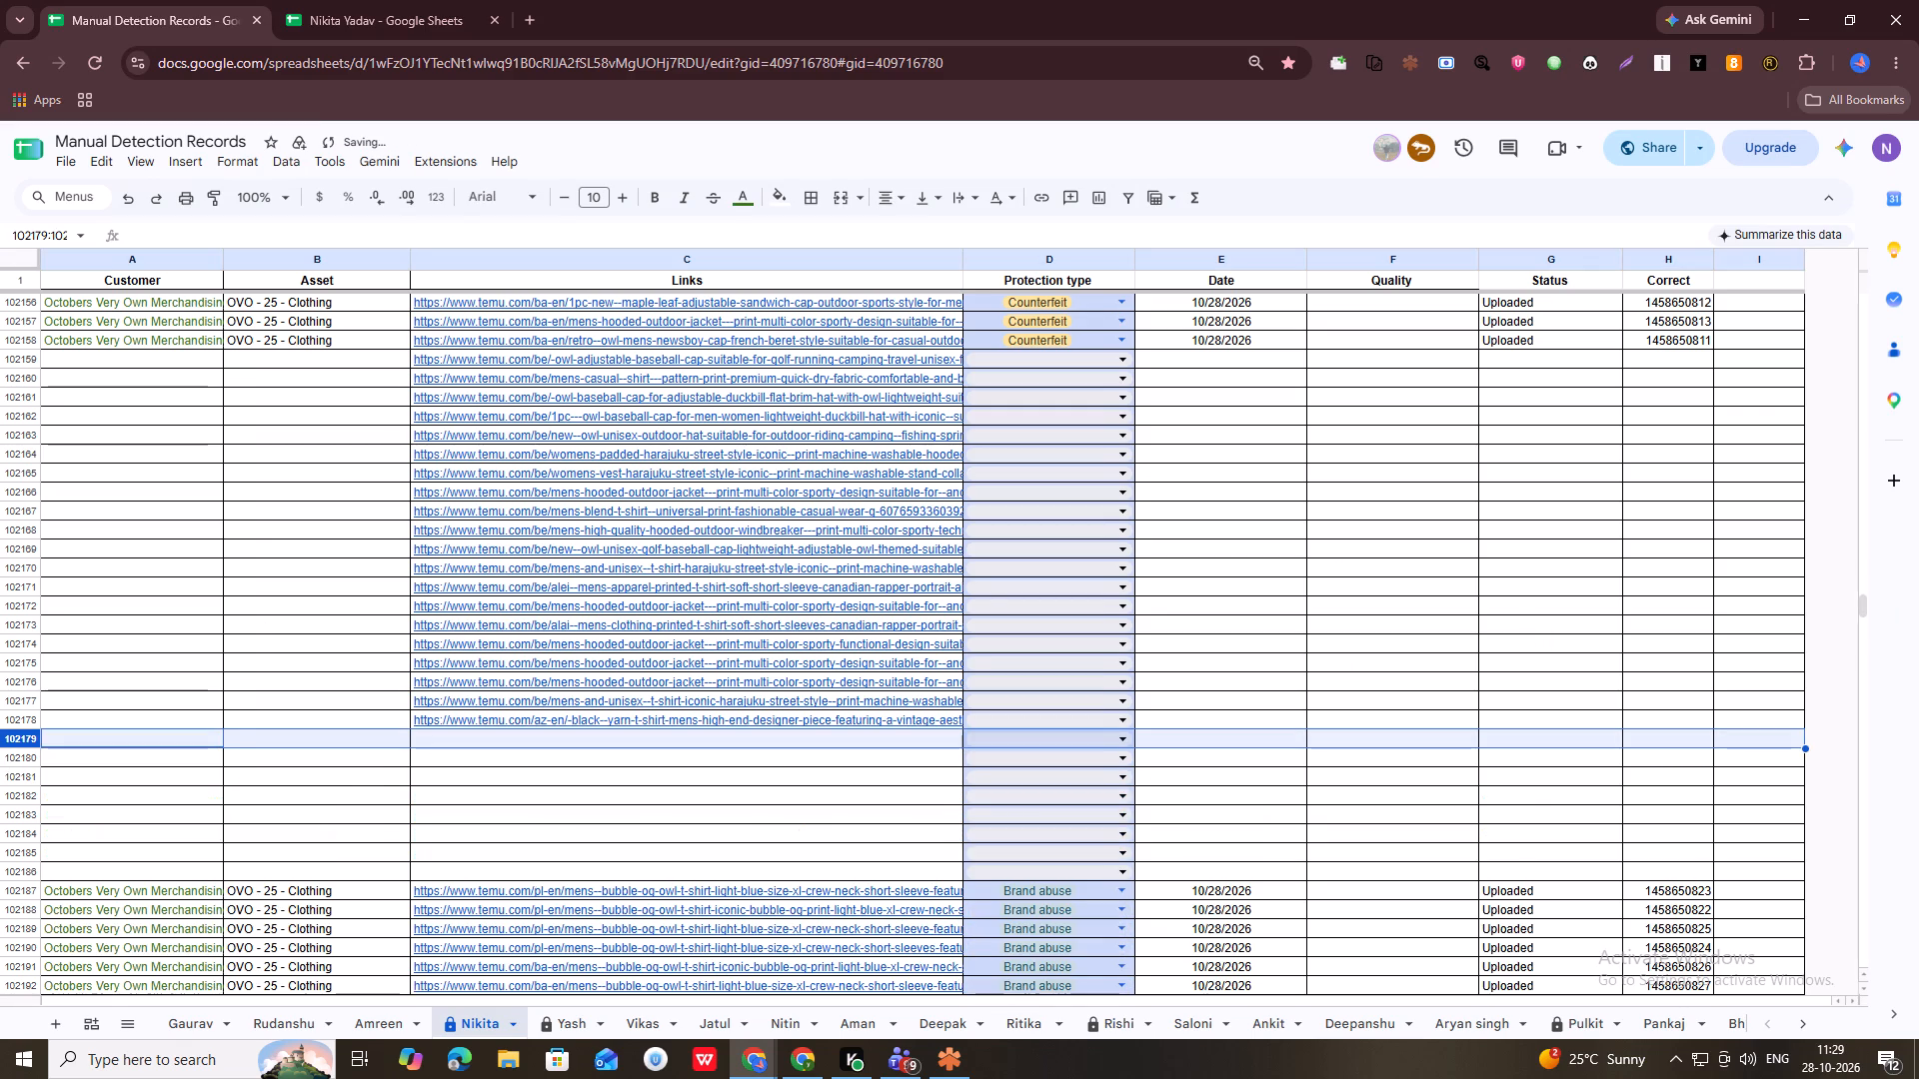
{"action": "key", "text": "Right"}
{"action": "key", "text": "Right"}
{"action": "key", "text": "ctrl+v"}
{"action": "key", "text": "Down"}
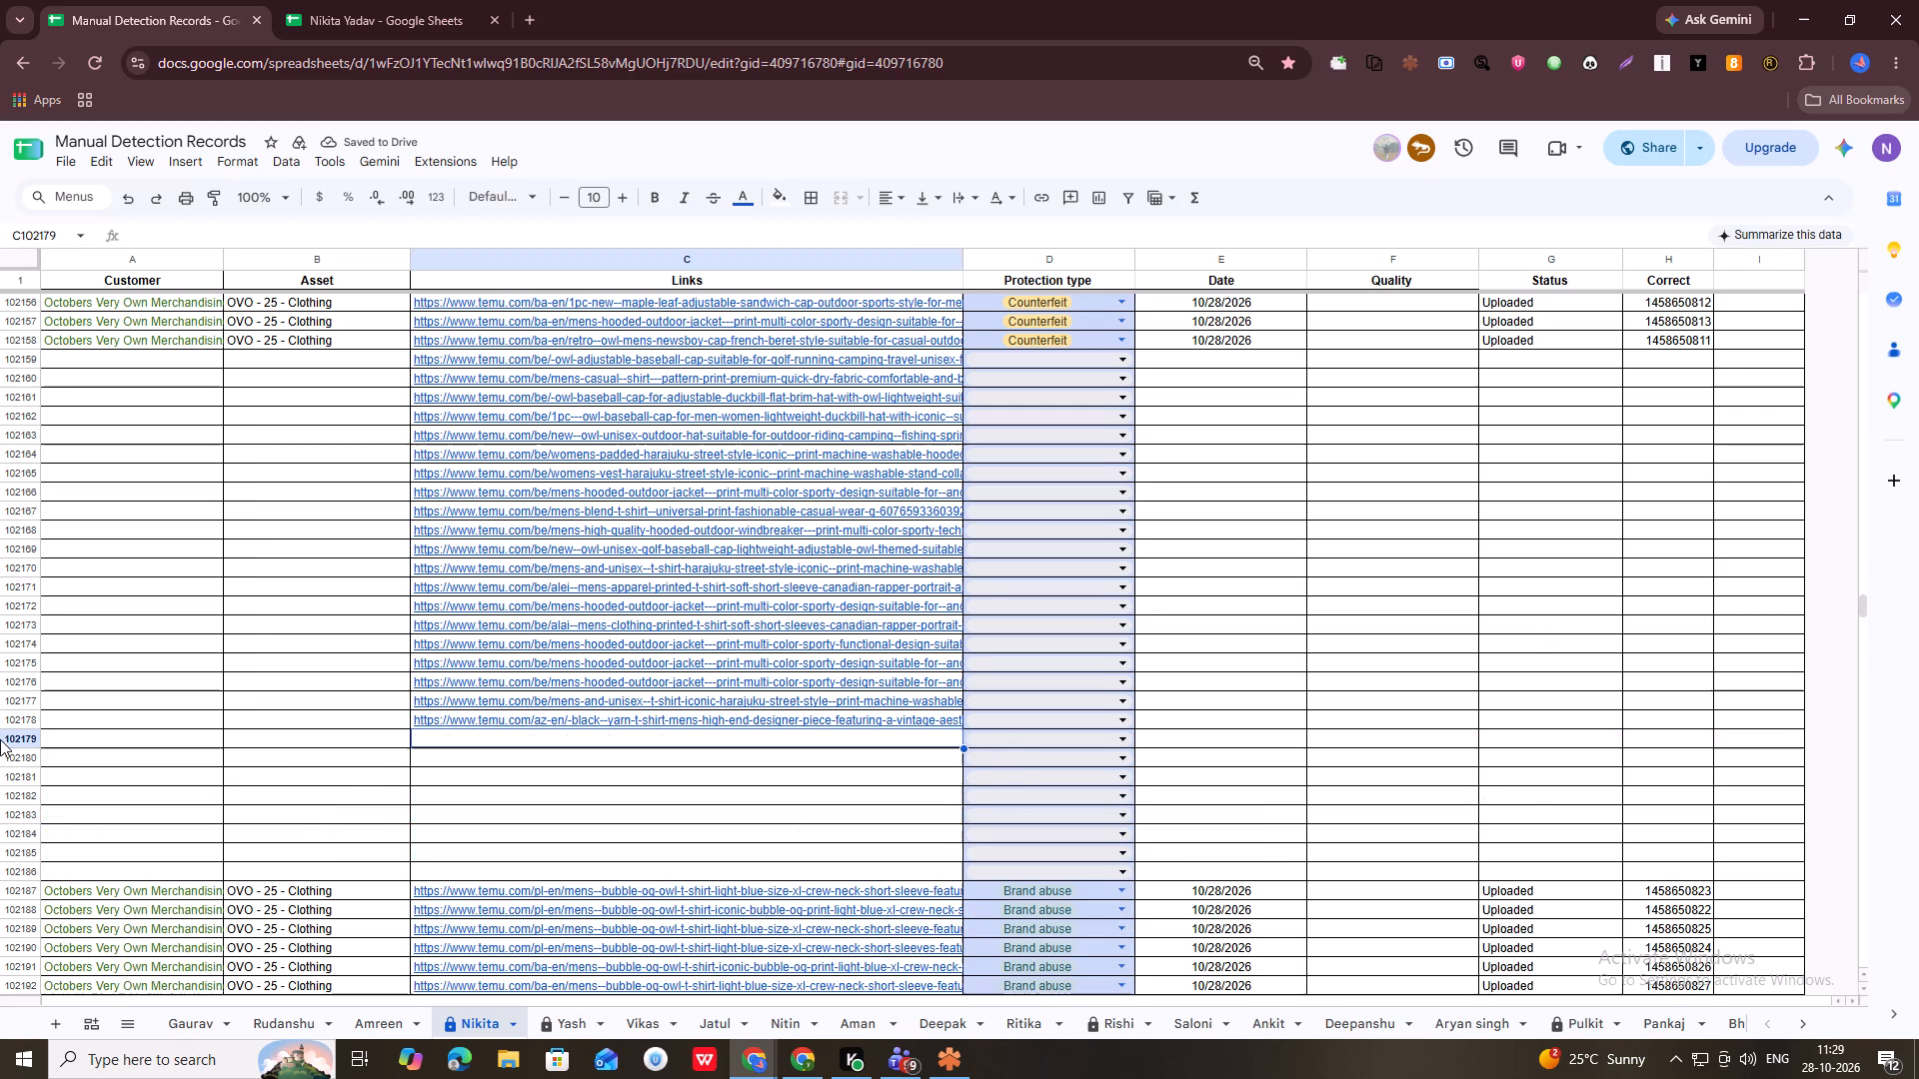
Copy the link of the Men's Blend OVO General T-shirt from Temu again and add it to cell C102180.
{"action": "key", "text": "alt+Tab"}
{"action": "key", "text": "Down"}
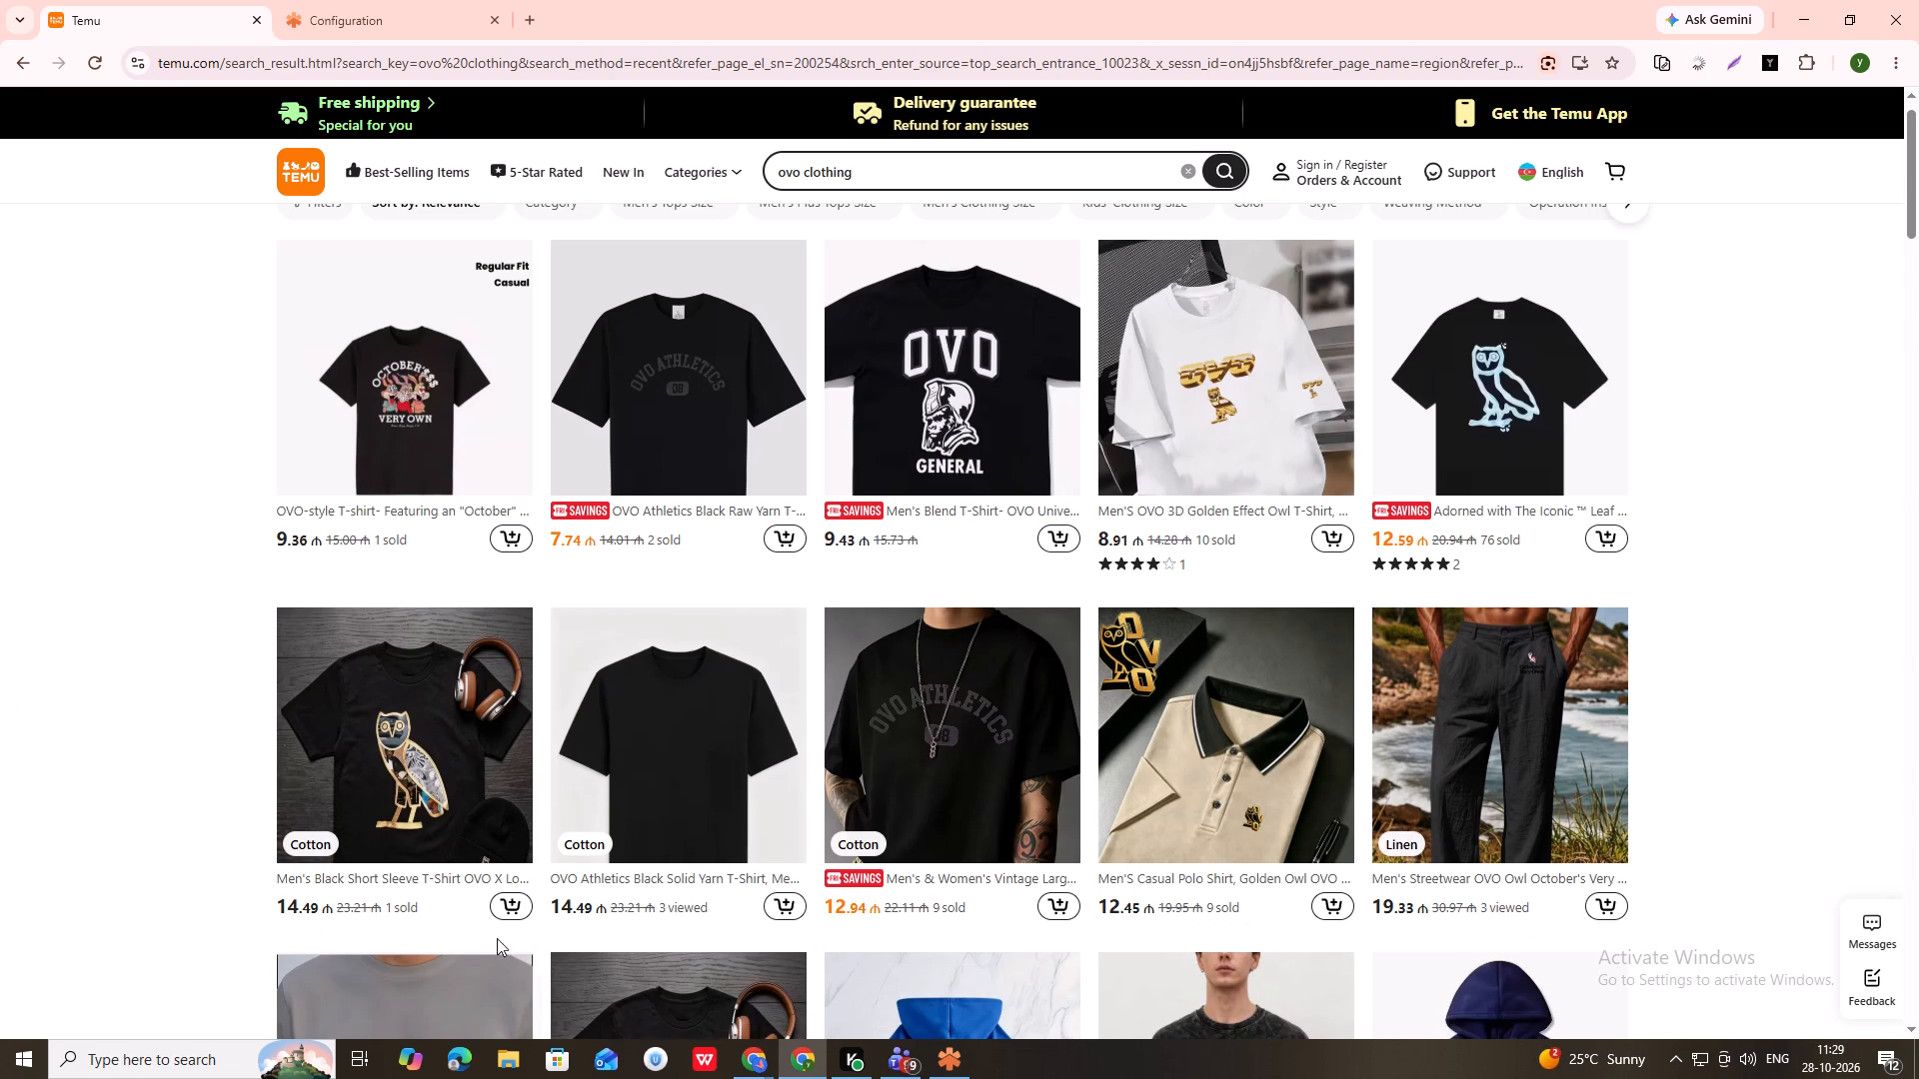
{"action": "right_click", "coordinate": [971, 518]}
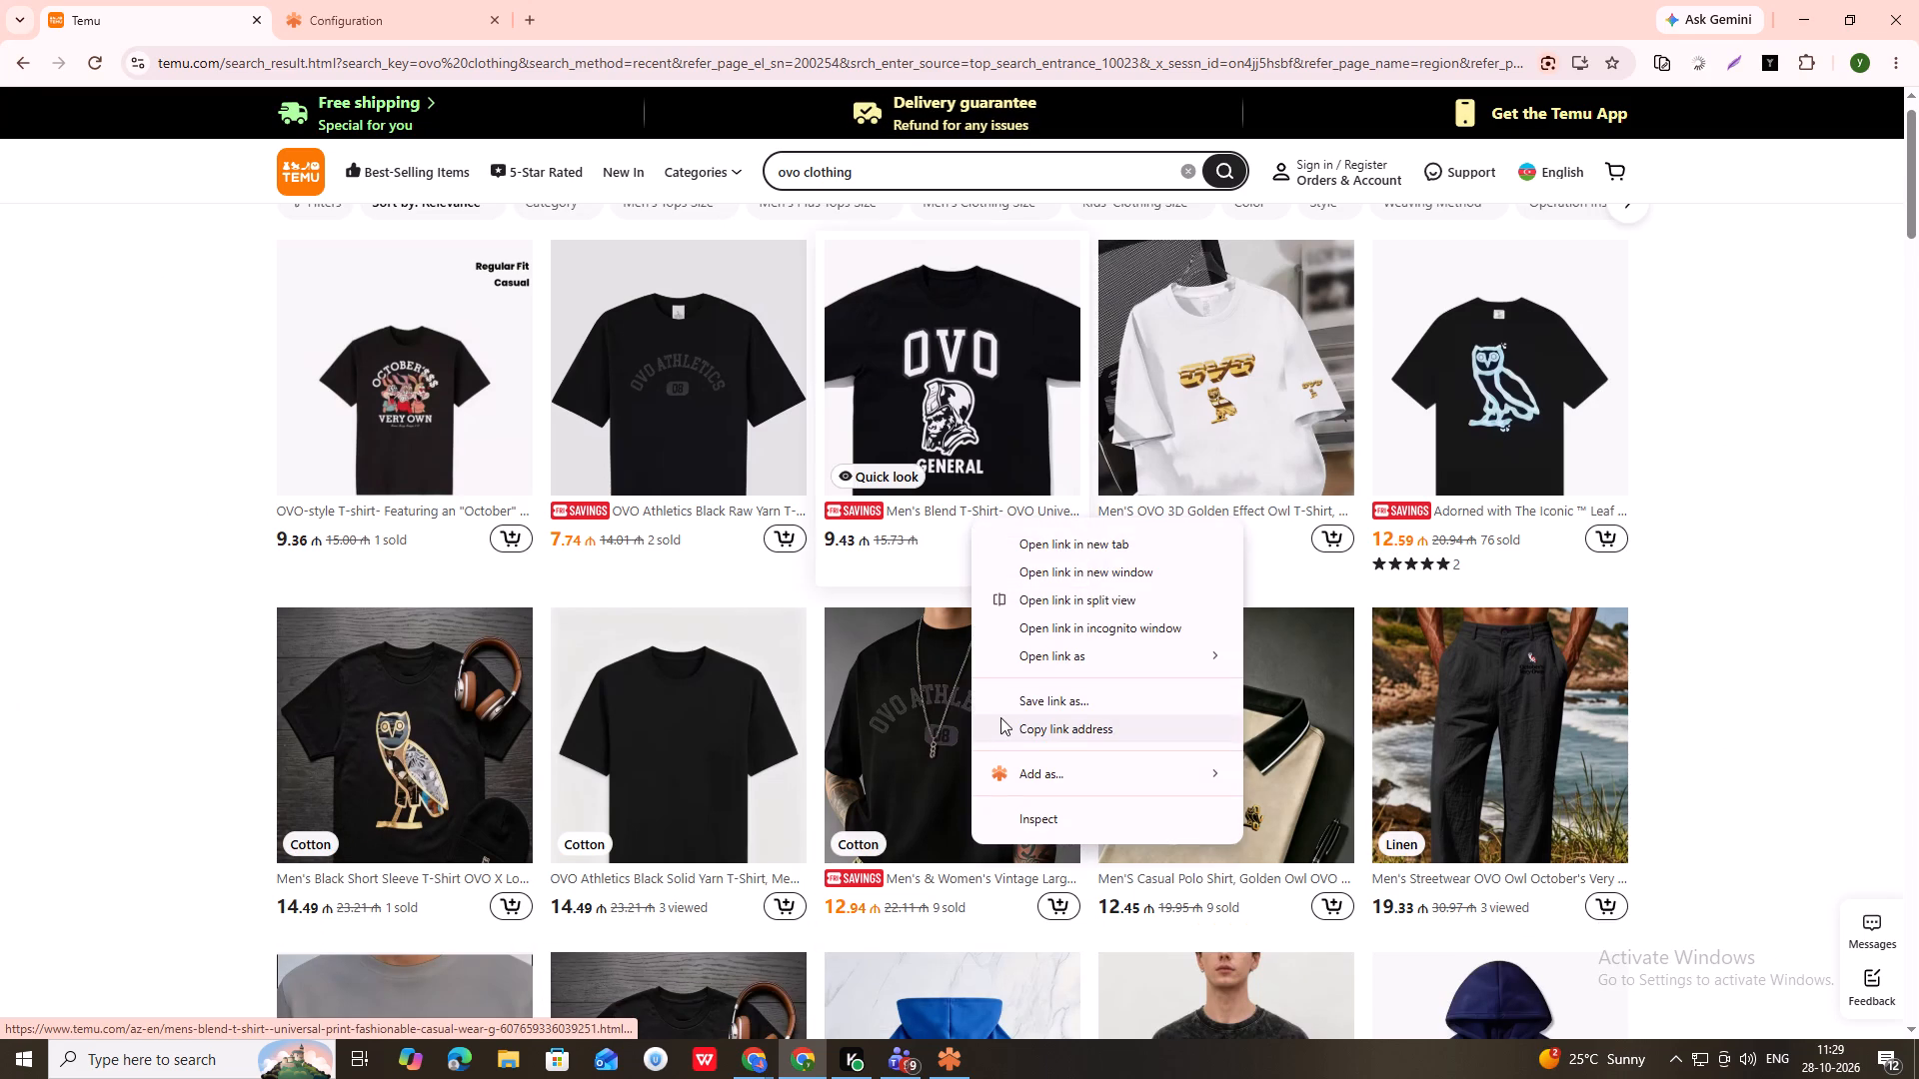
{"action": "left_click", "coordinate": [1000, 717]}
{"action": "key", "text": "alt+Tab"}
{"action": "key", "text": "Down"}
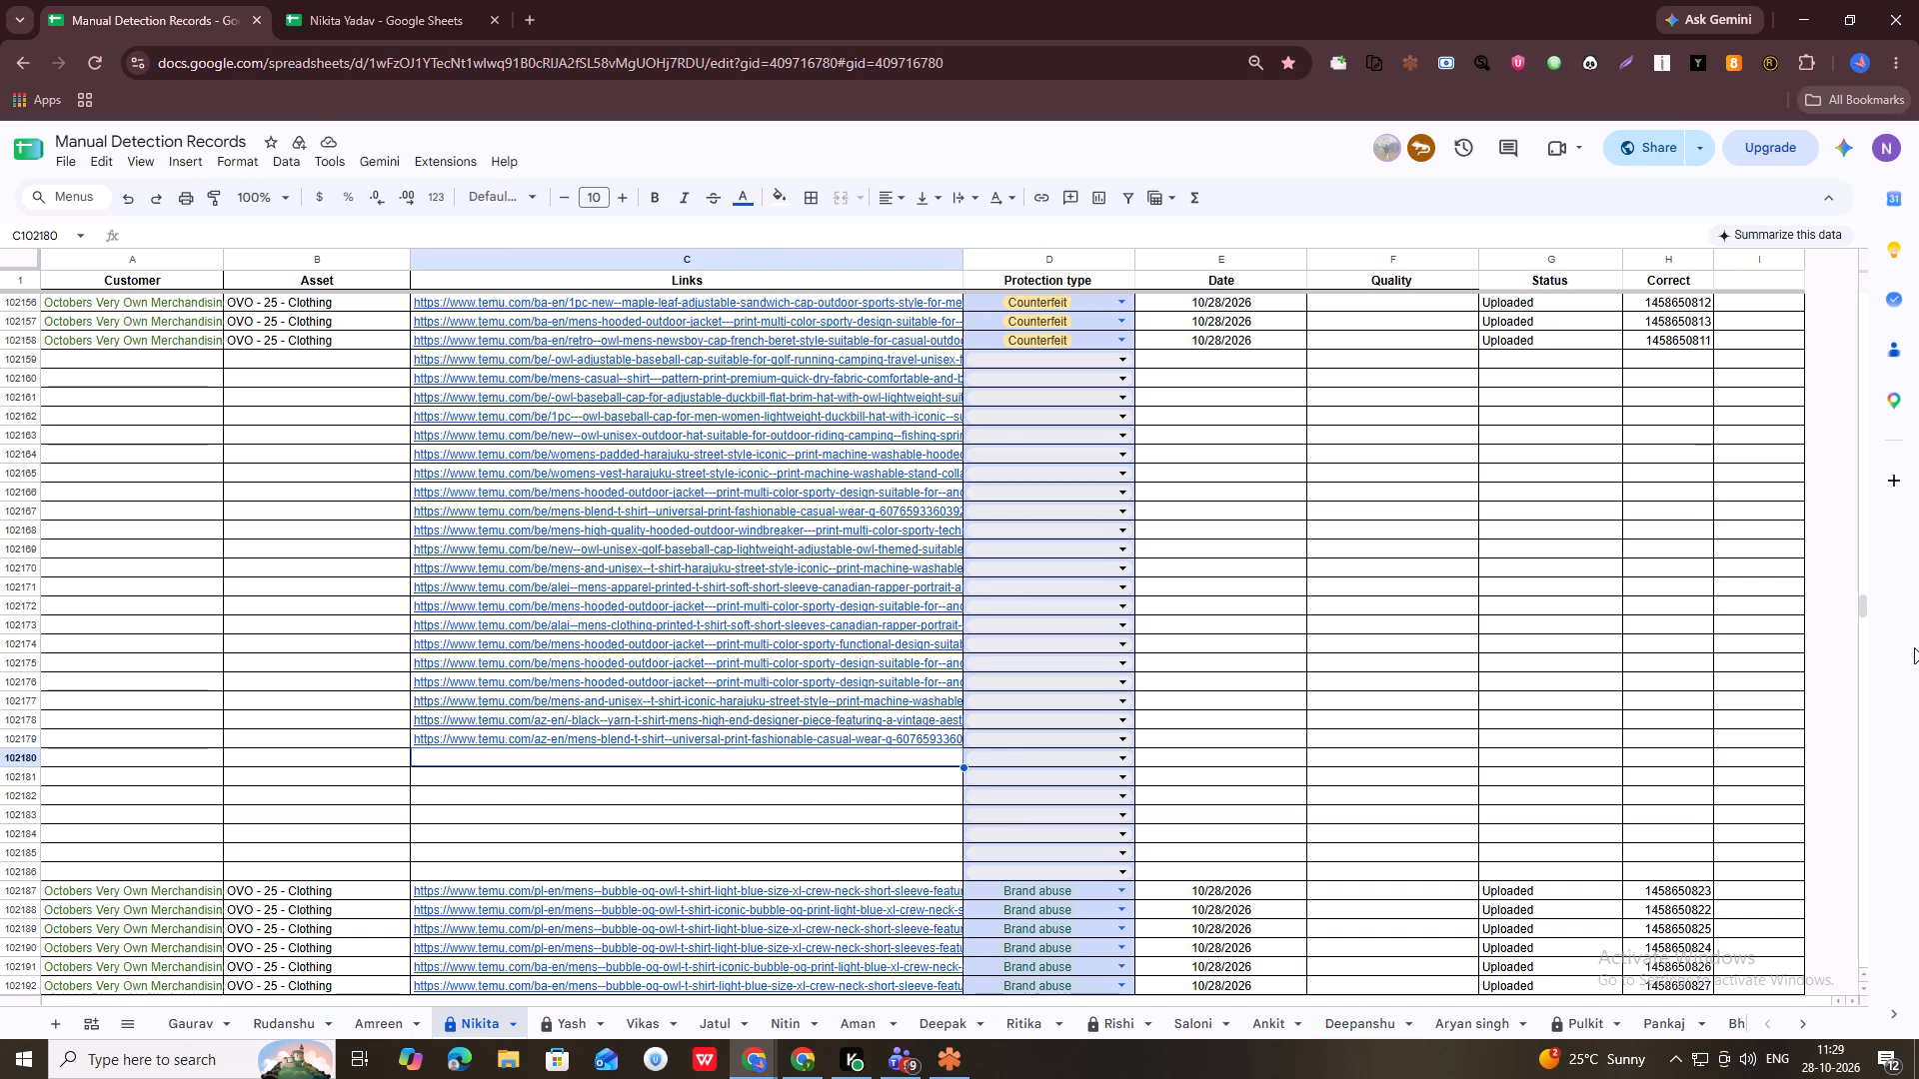
{"action": "key", "text": "ctrl+v"}
{"action": "key", "text": "Down"}
Record the Temu link of the black crew neck T-shirt titled "Adorned with The Iconic Leaf Logo And OVO Branding" in cell C102181.
{"action": "key", "text": "alt+Tab"}
{"action": "key", "text": "Right"}
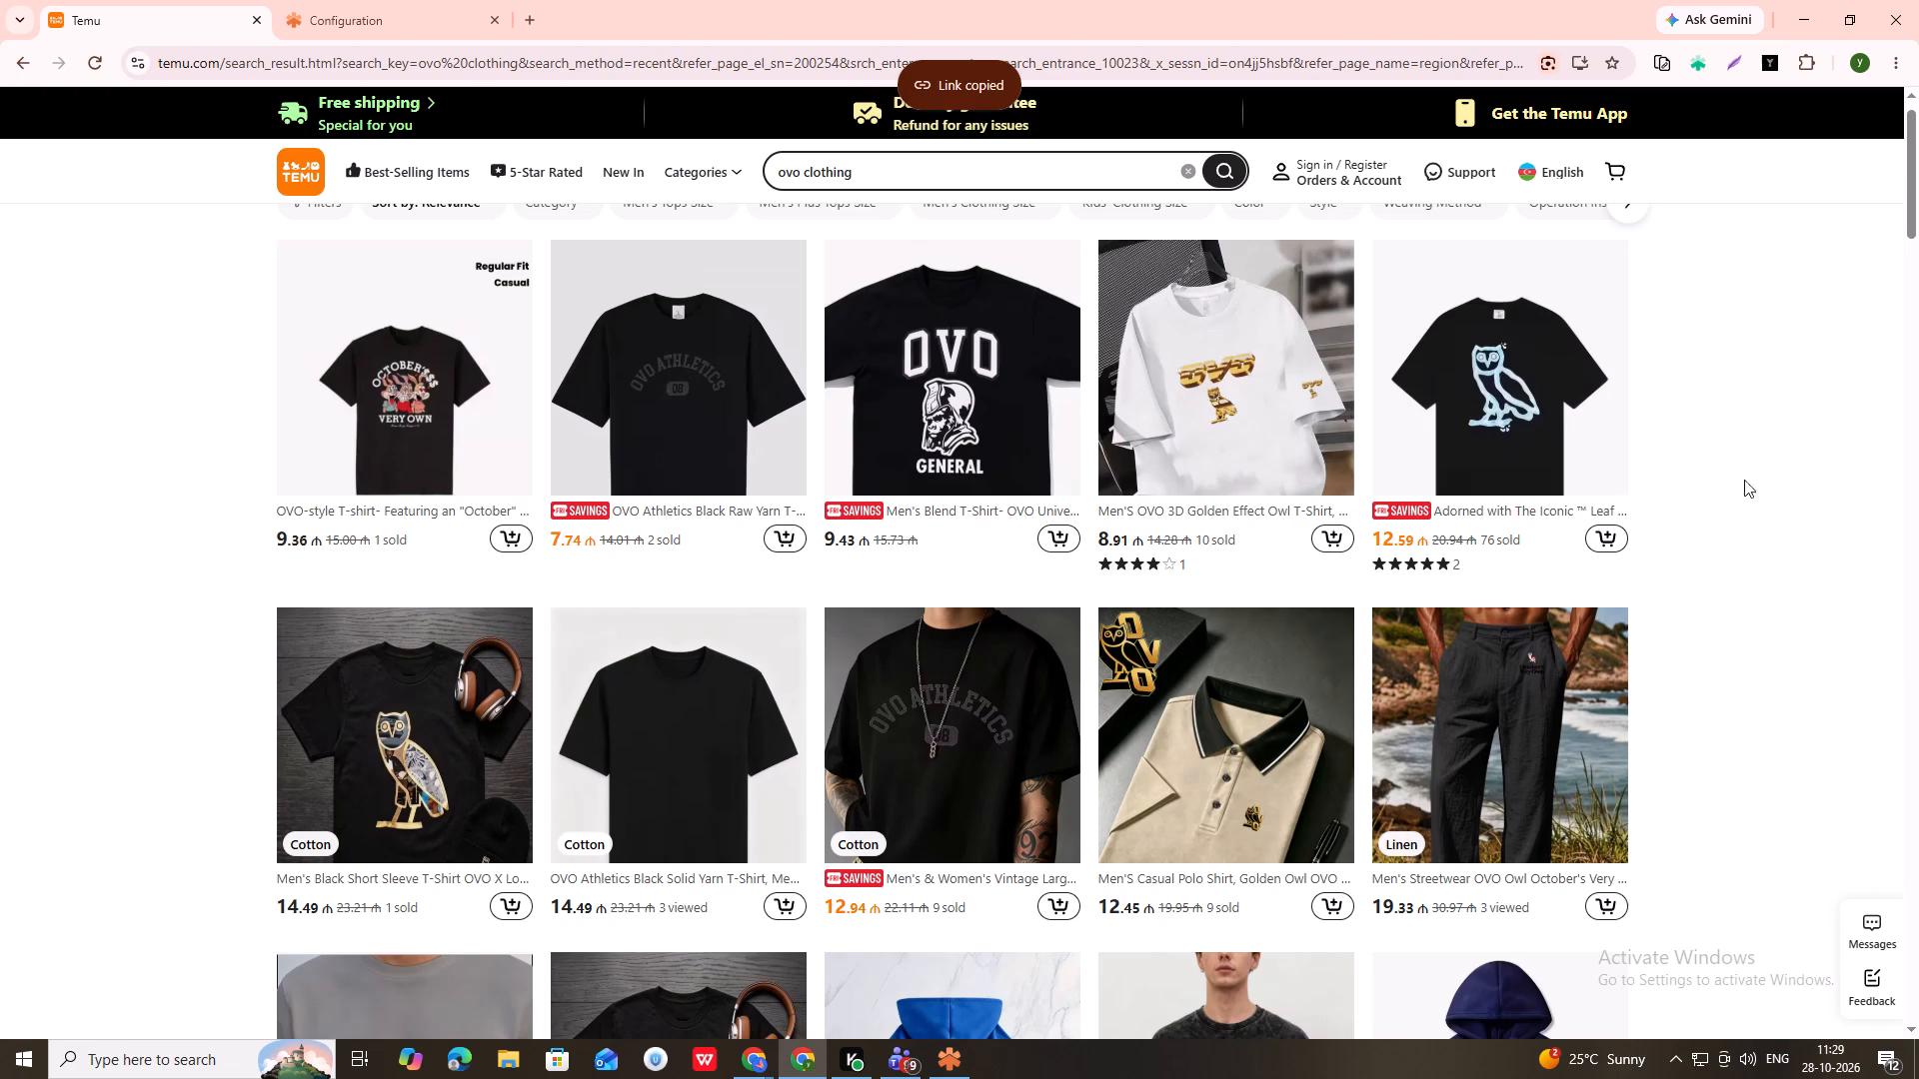
{"action": "right_click", "coordinate": [1538, 514]}
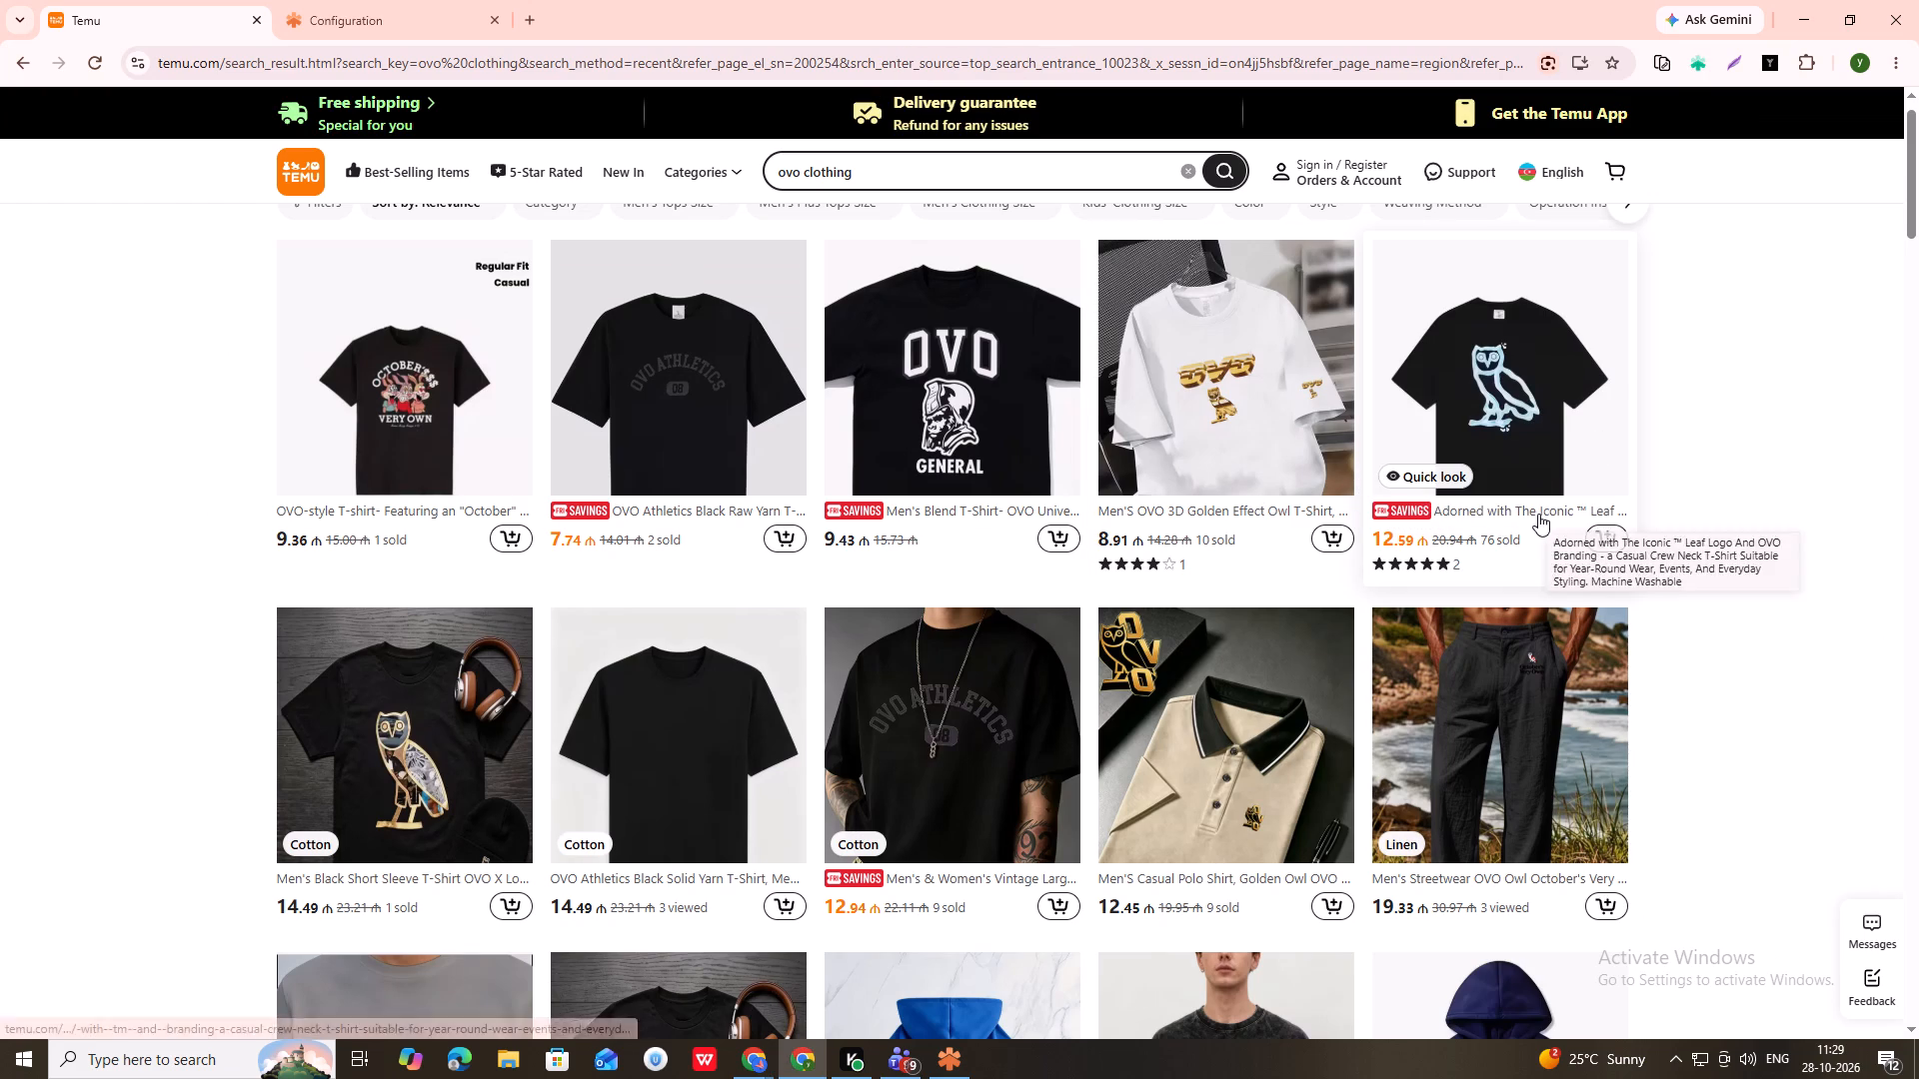
{"action": "left_click", "coordinate": [1573, 724]}
{"action": "key", "text": "alt+Tab"}
{"action": "key", "text": "ctrl+v"}
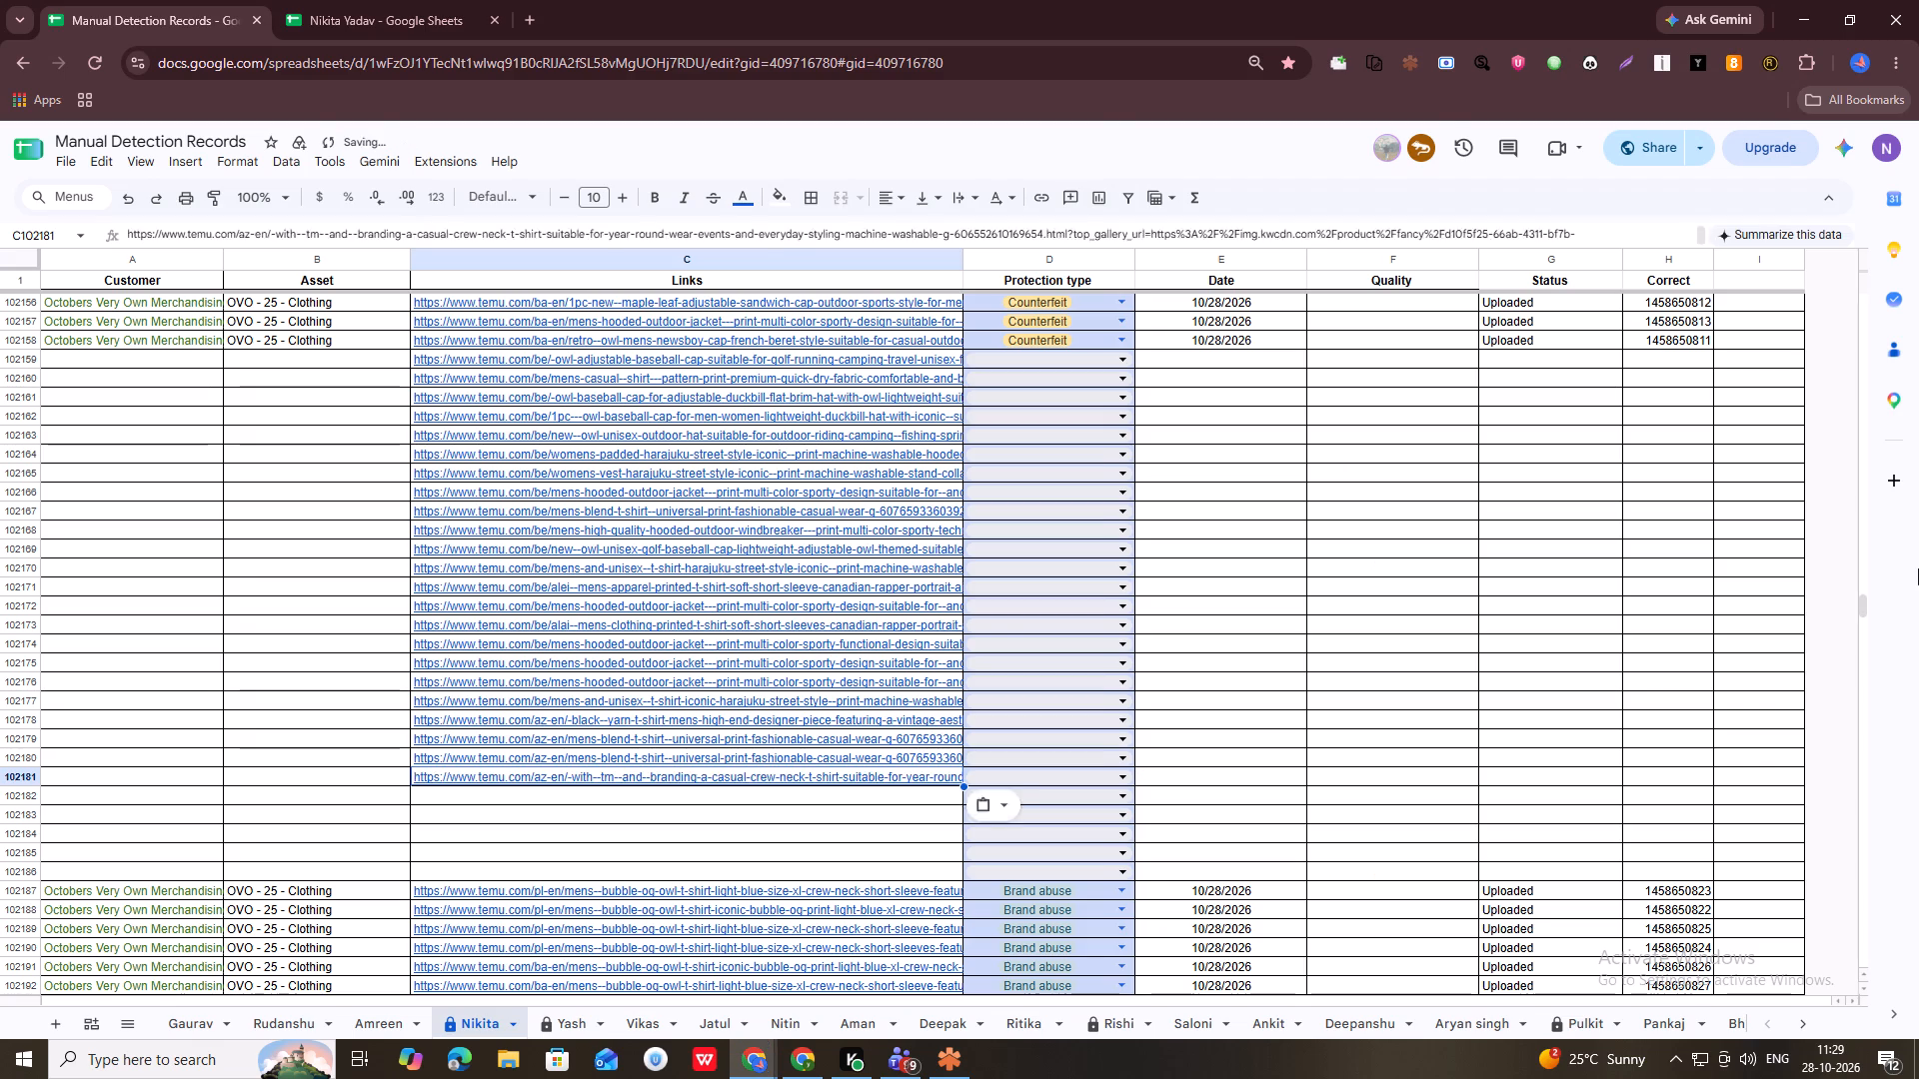
{"action": "key", "text": "Down"}
Record the link of the Men's Black Short Sleeve T-Shirt OVO X Logo listing priced 14.49 in cell C102182.
{"action": "key", "text": "alt+Tab"}
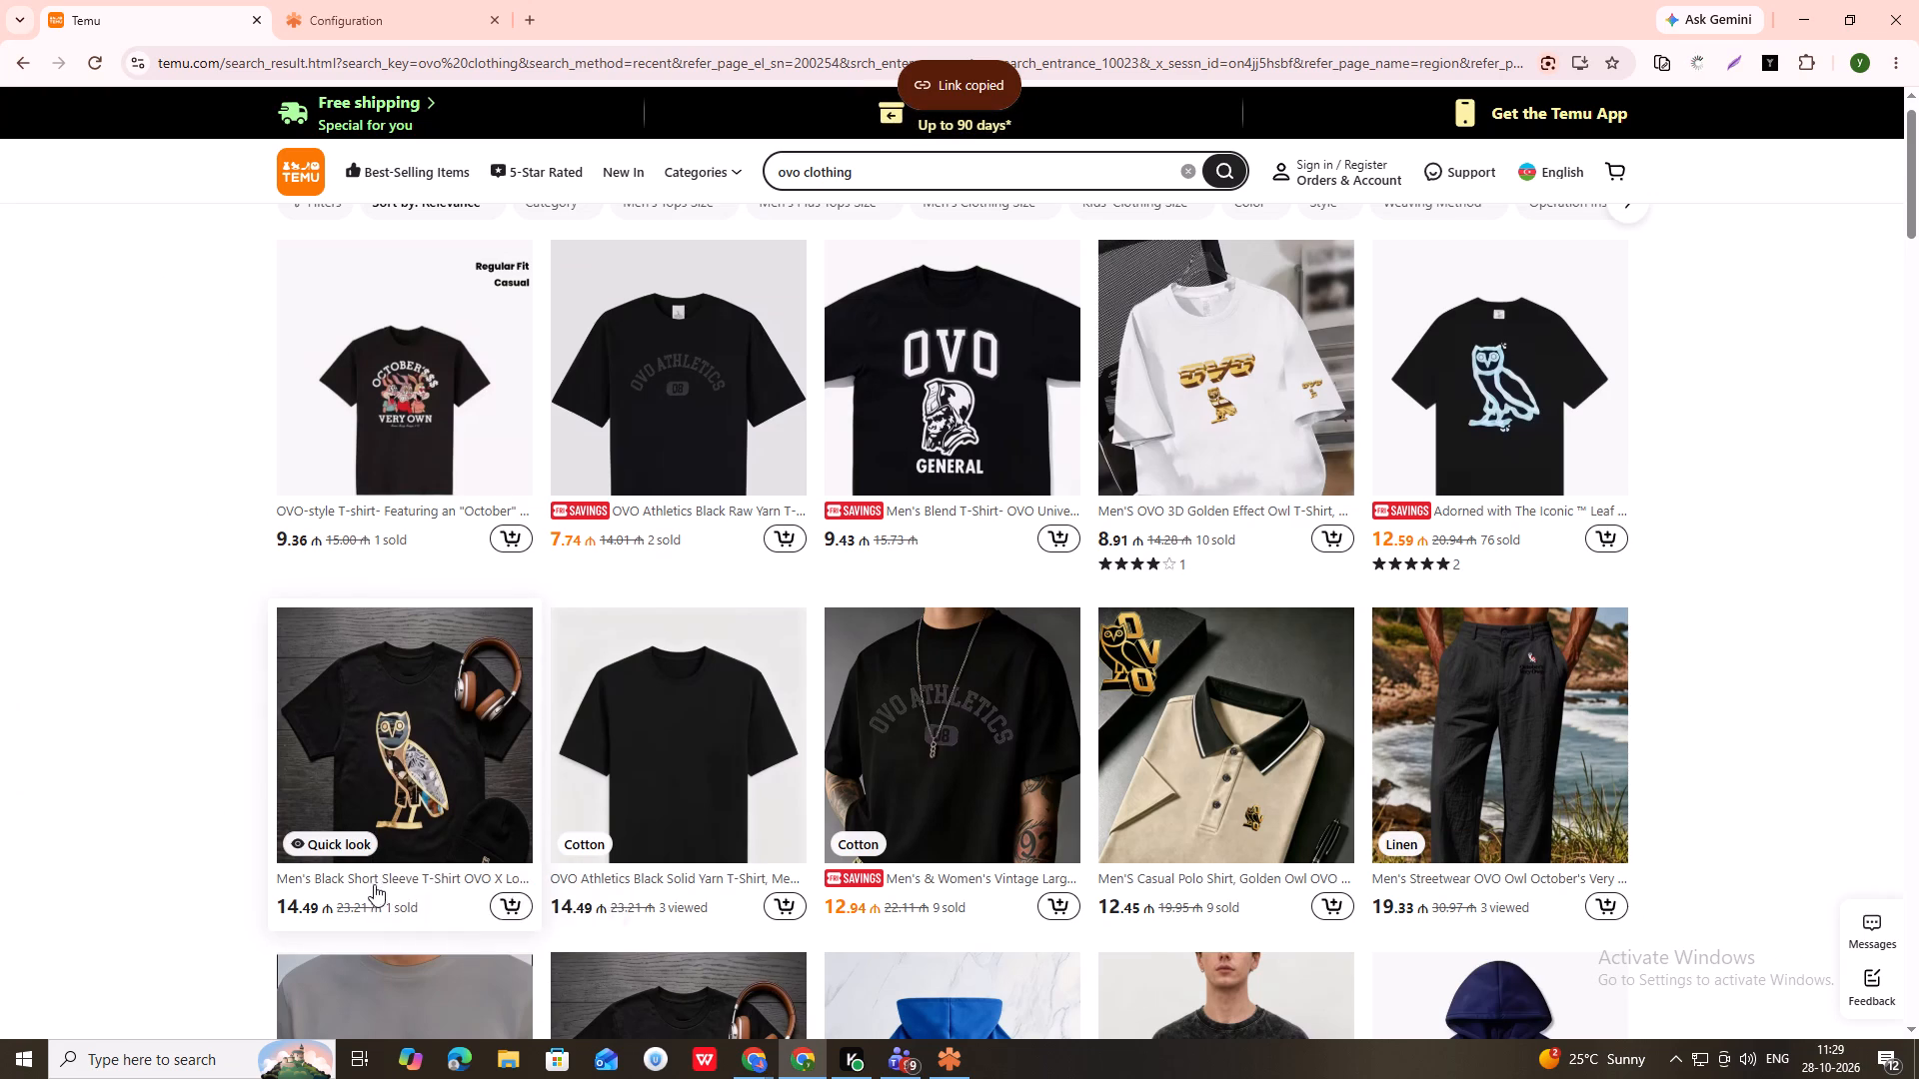
{"action": "right_click", "coordinate": [374, 885]}
{"action": "left_click", "coordinate": [464, 771]}
{"action": "key", "text": "alt+Tab"}
{"action": "key", "text": "ctrl+v"}
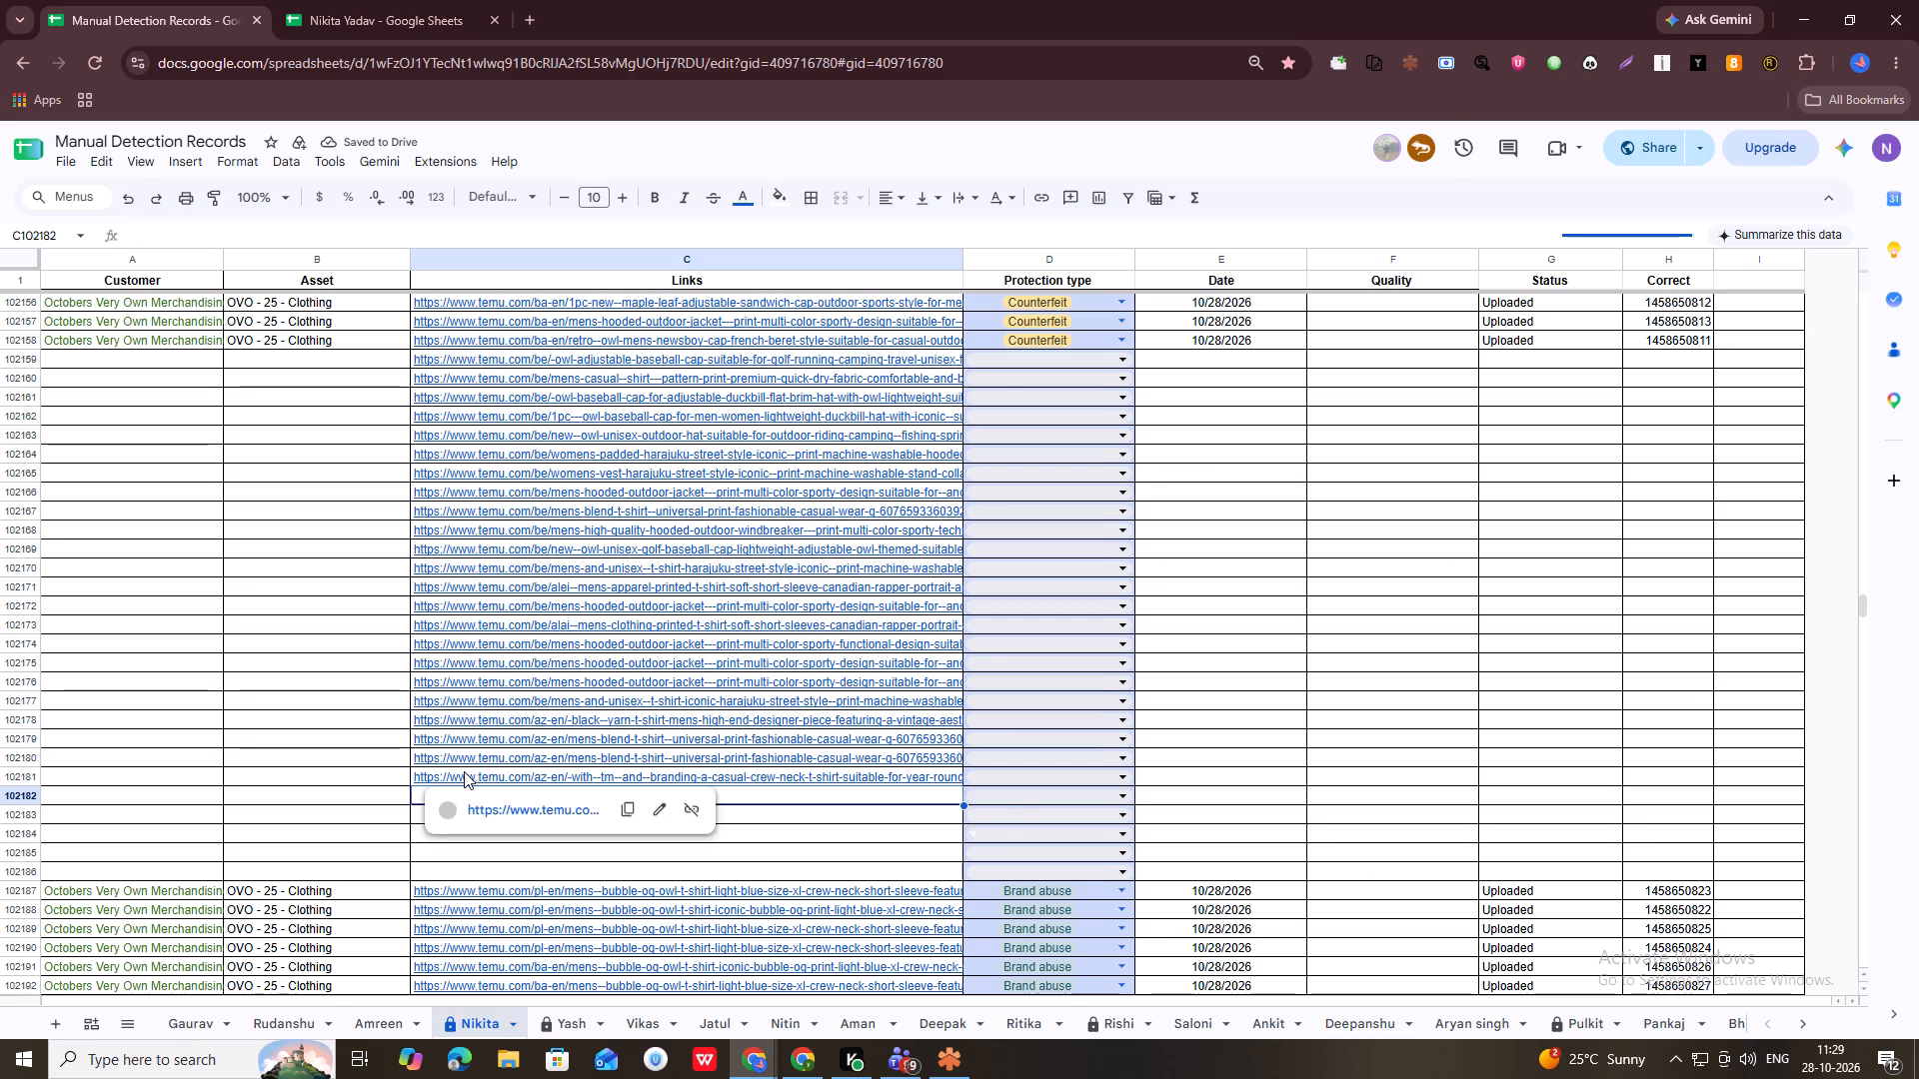
{"action": "key", "text": "Down"}
Record the link of the Men's & Women's Vintage Large Size Black T-shirt with OVO Athletics arch print in cell C102183.
{"action": "key", "text": "alt+Tab"}
{"action": "right_click", "coordinate": [959, 884]}
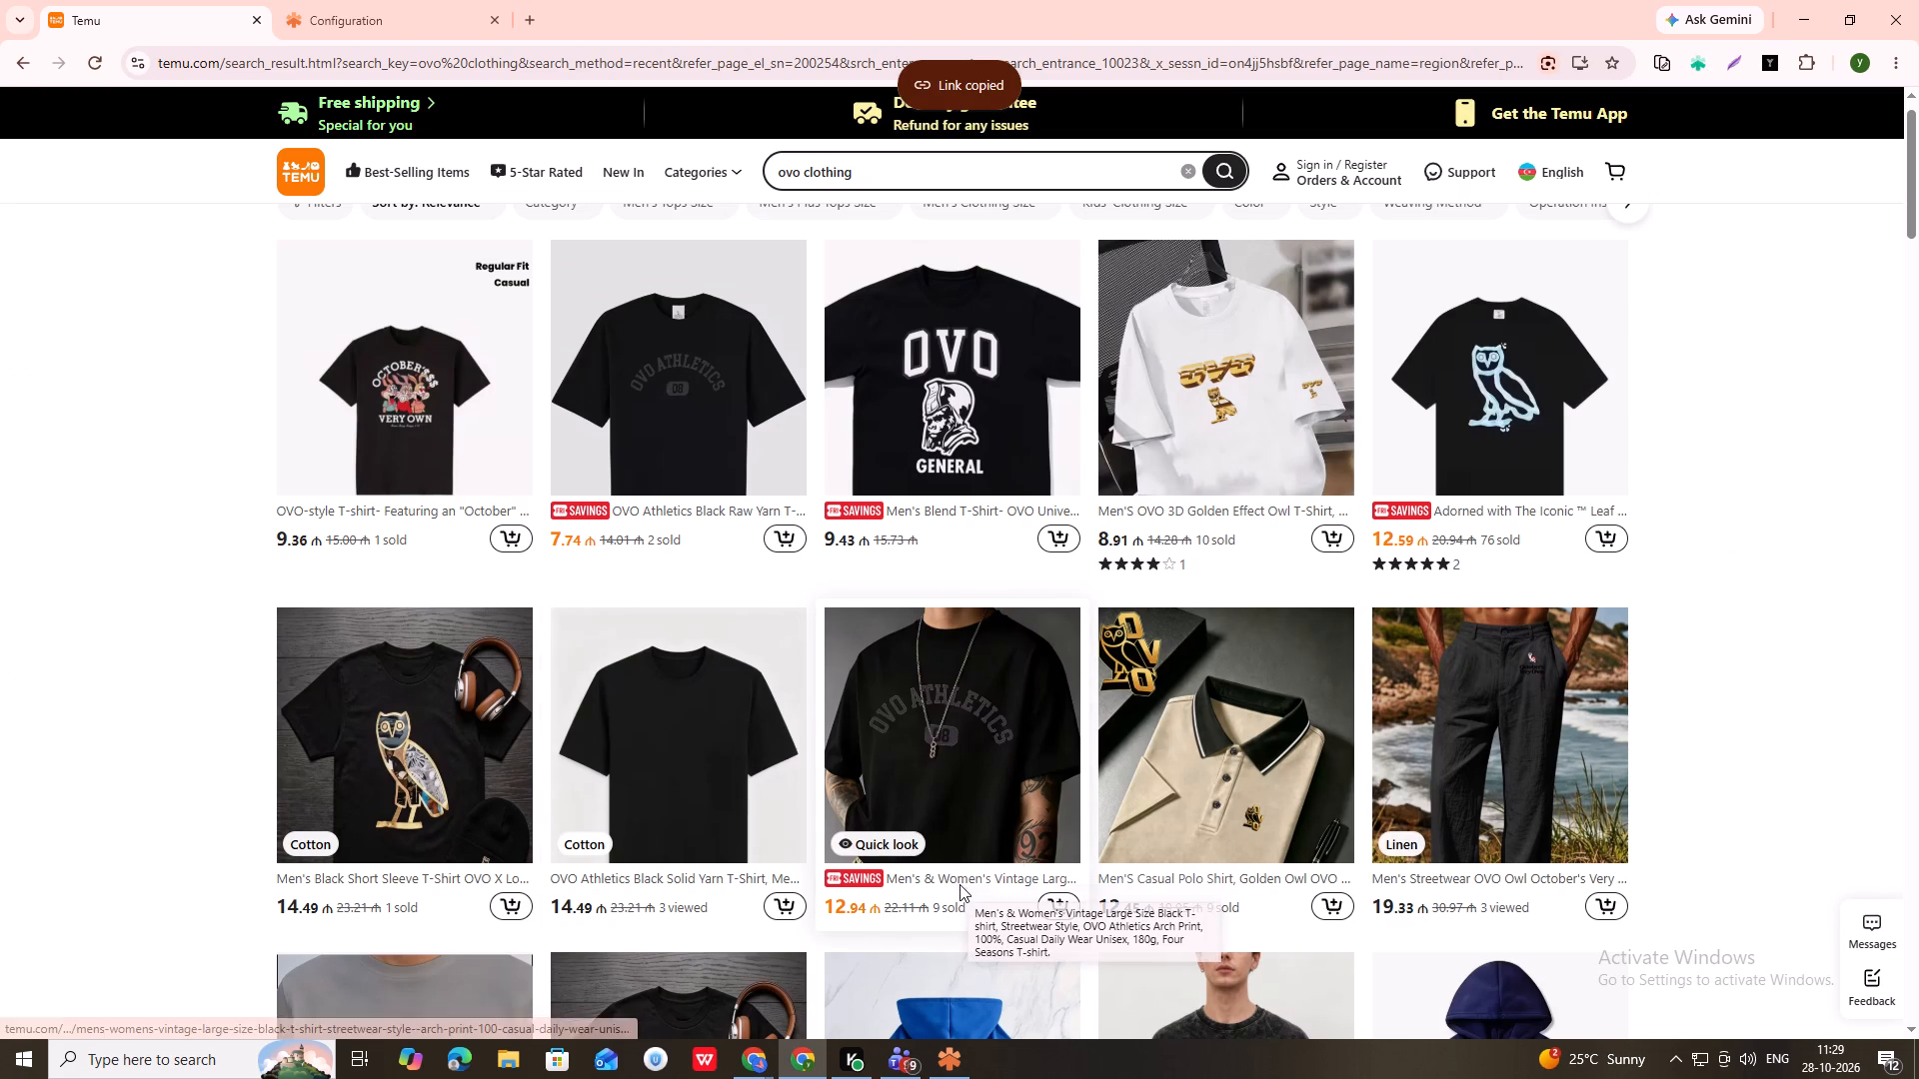
{"action": "left_click", "coordinate": [1056, 772]}
{"action": "key", "text": "alt+Tab"}
{"action": "key", "text": "ctrl+v"}
{"action": "key", "text": "Down"}
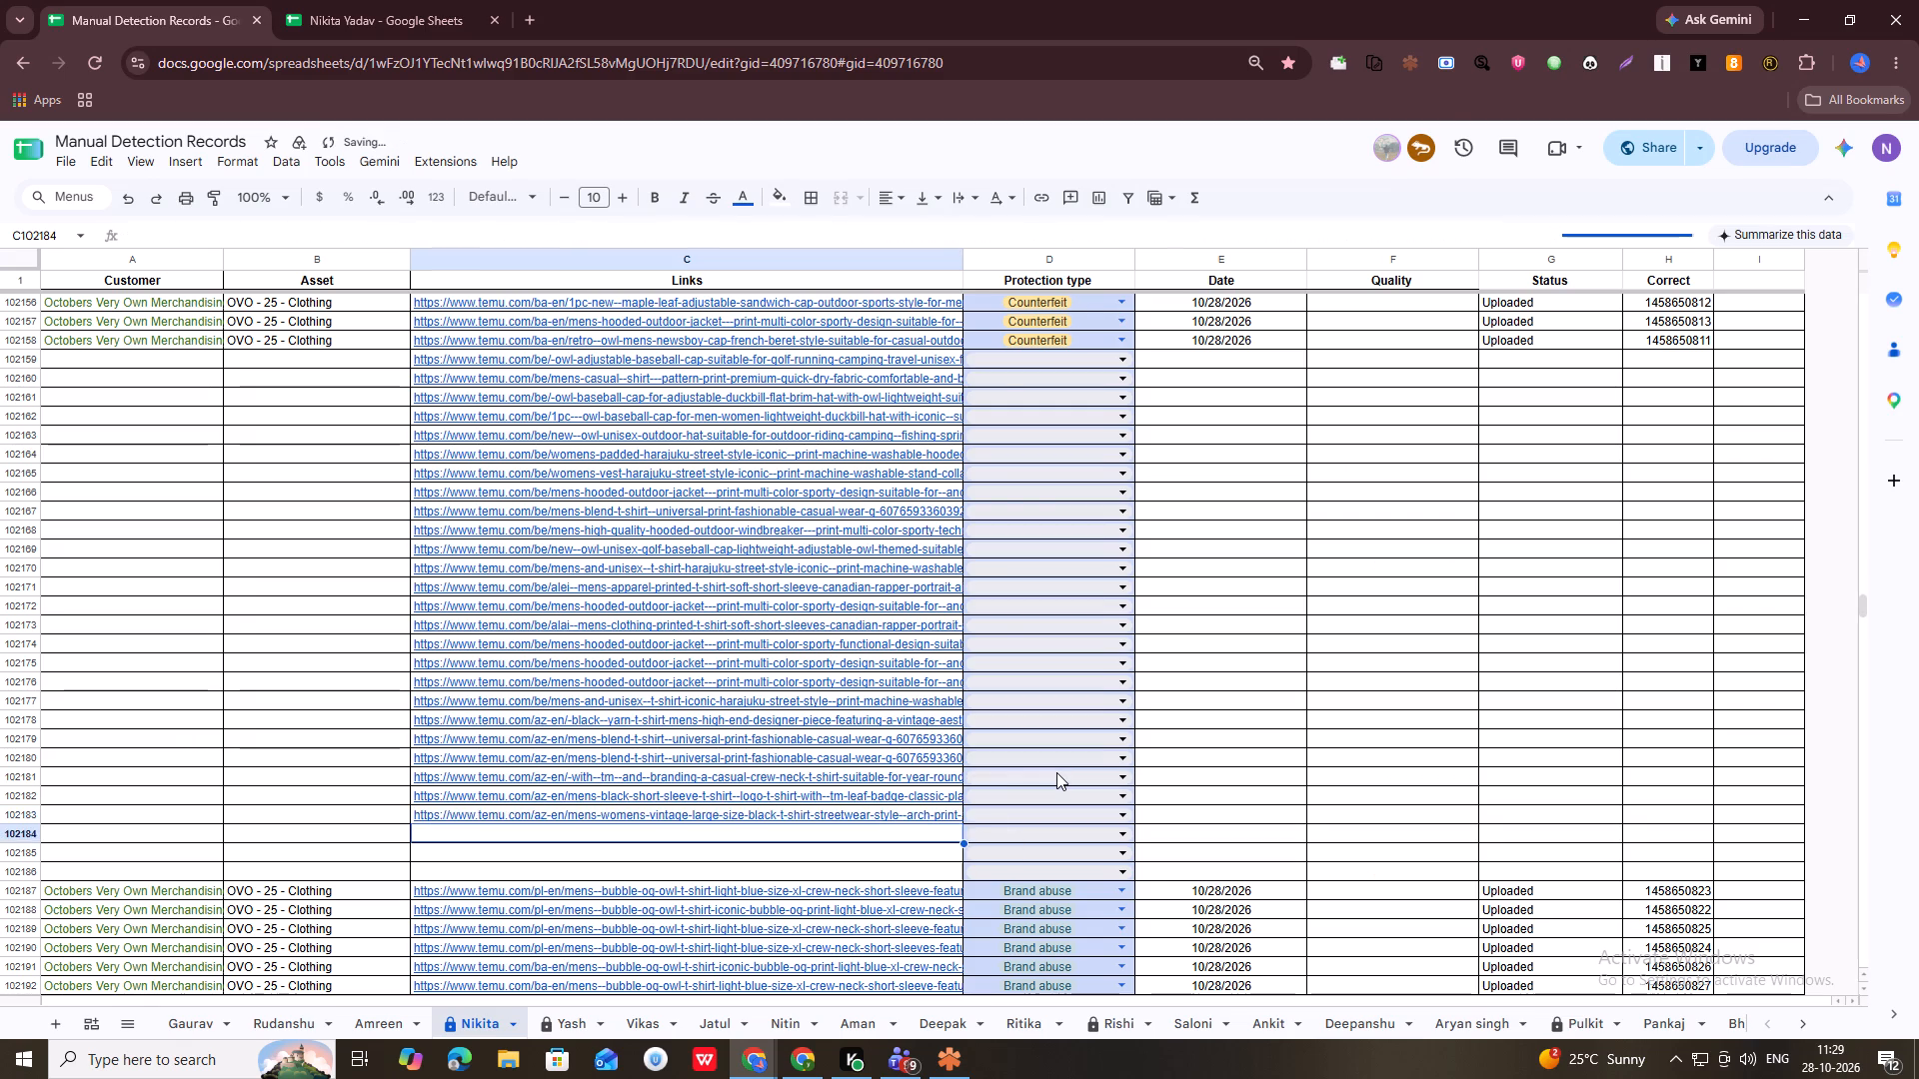
Record the link of the Men's Casual Polo Shirt with the Golden Owl OVO pattern in cell C102184.
{"action": "key", "text": "alt+Tab"}
{"action": "right_click", "coordinate": [1198, 884]}
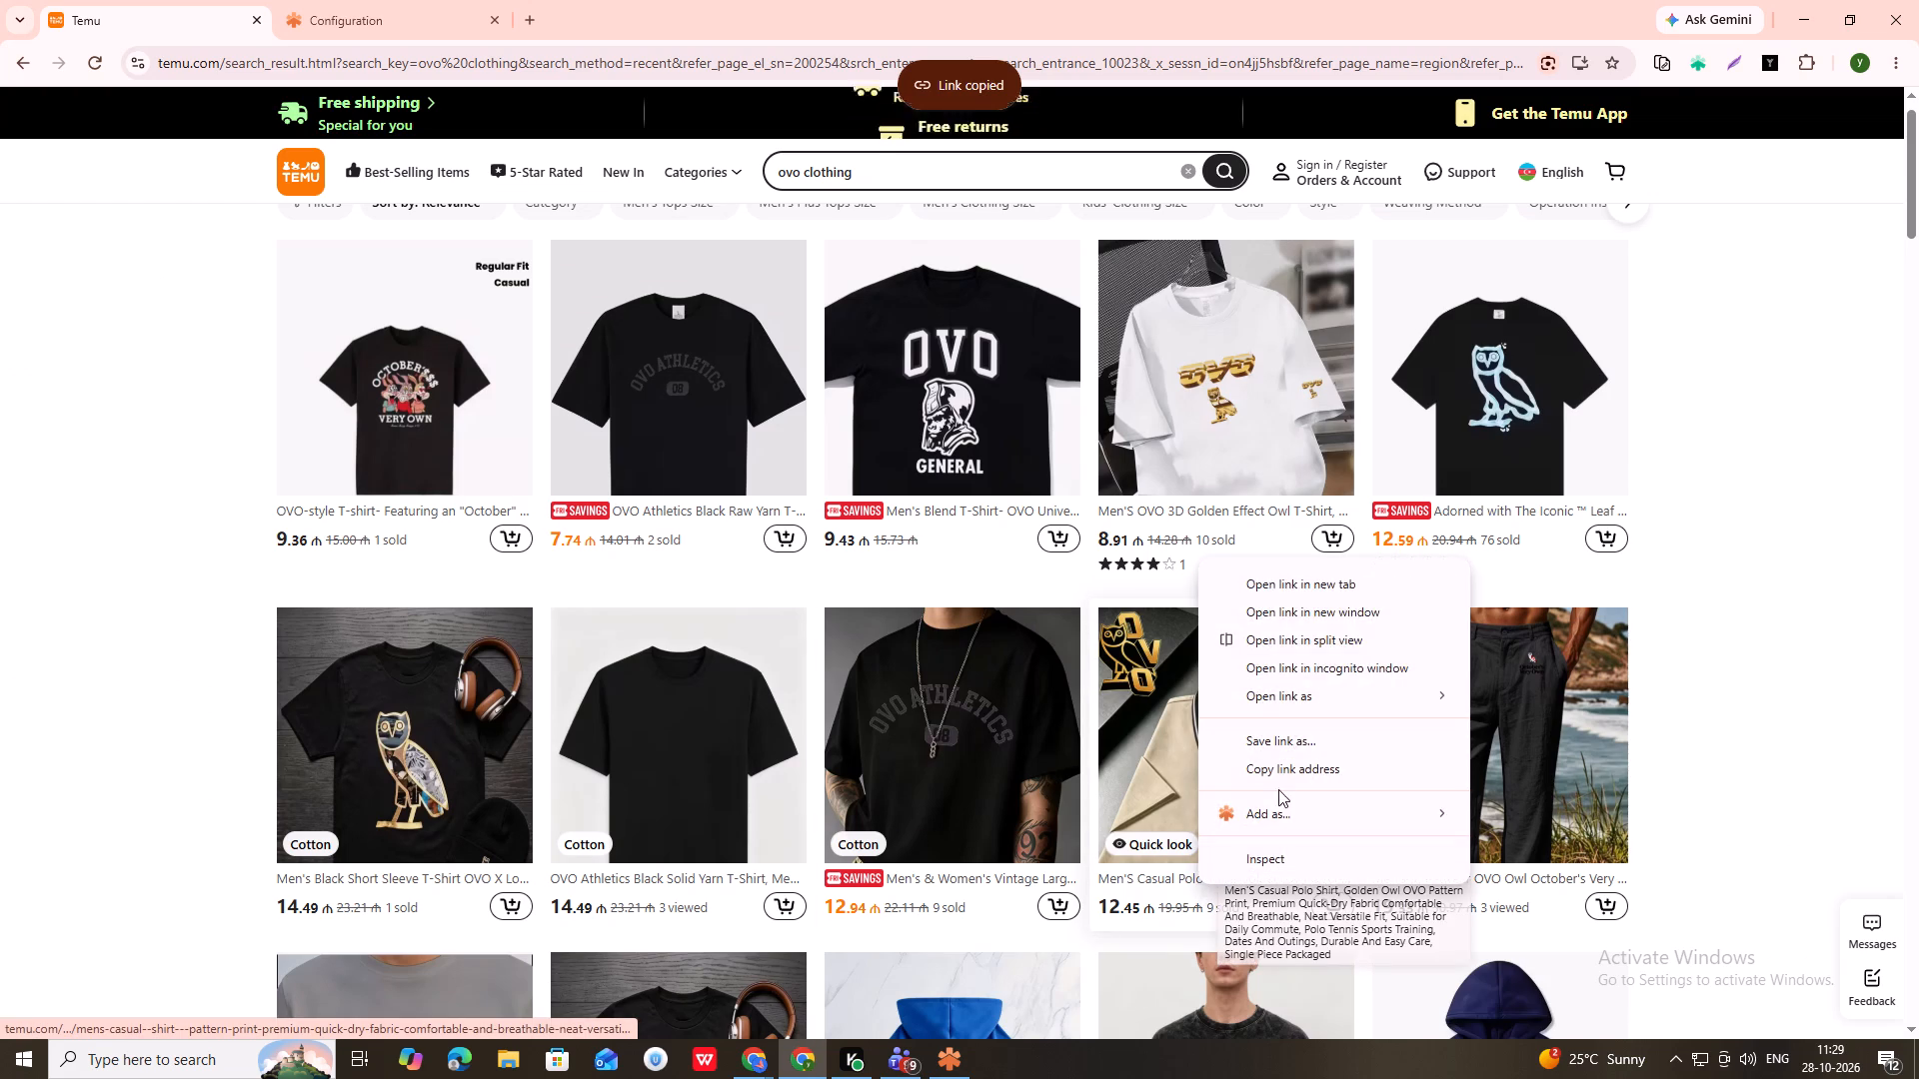
{"action": "left_click", "coordinate": [1296, 765]}
{"action": "key", "text": "alt+Tab"}
{"action": "key", "text": "ctrl+v"}
{"action": "key", "text": "Down"}
Record the link of the Men's Streetwear OVO Owl October's Very Own linen pants in cell C102185.
{"action": "key", "text": "alt+Tab"}
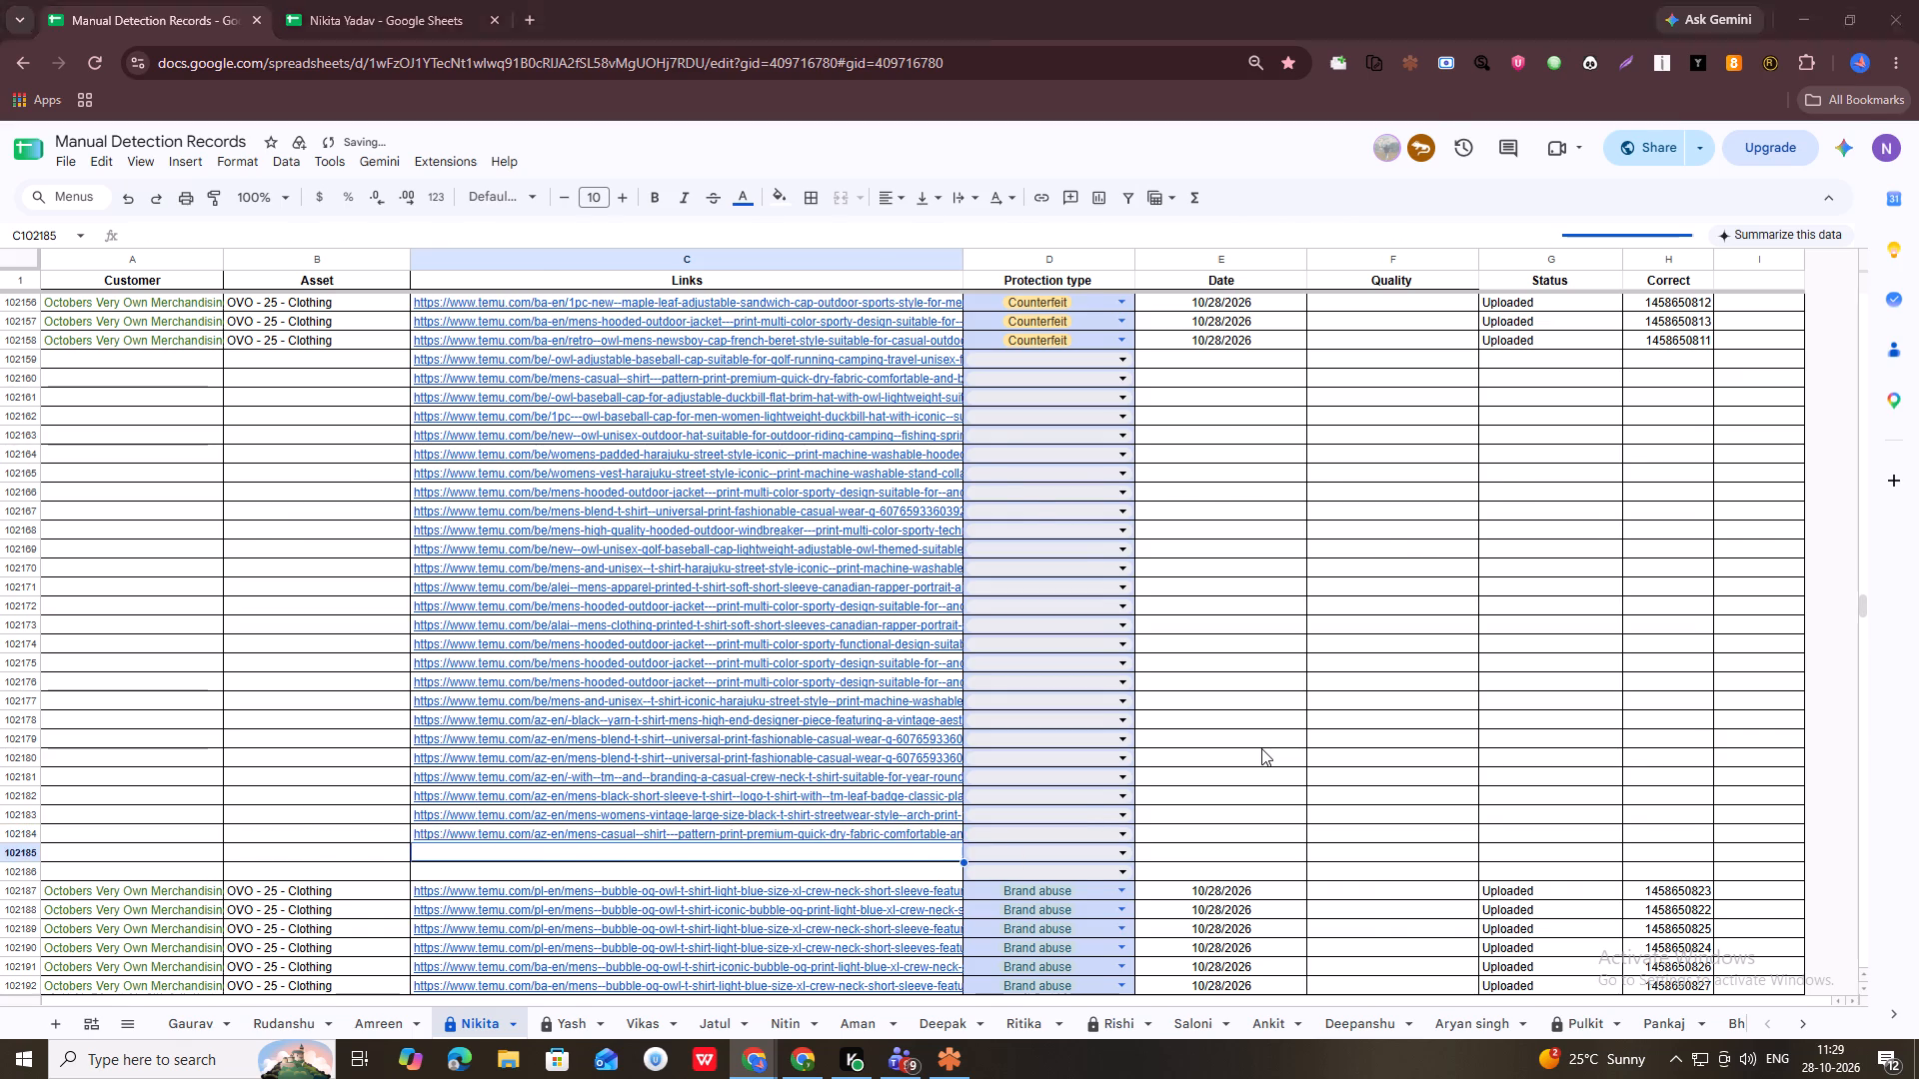
{"action": "right_click", "coordinate": [1526, 884]}
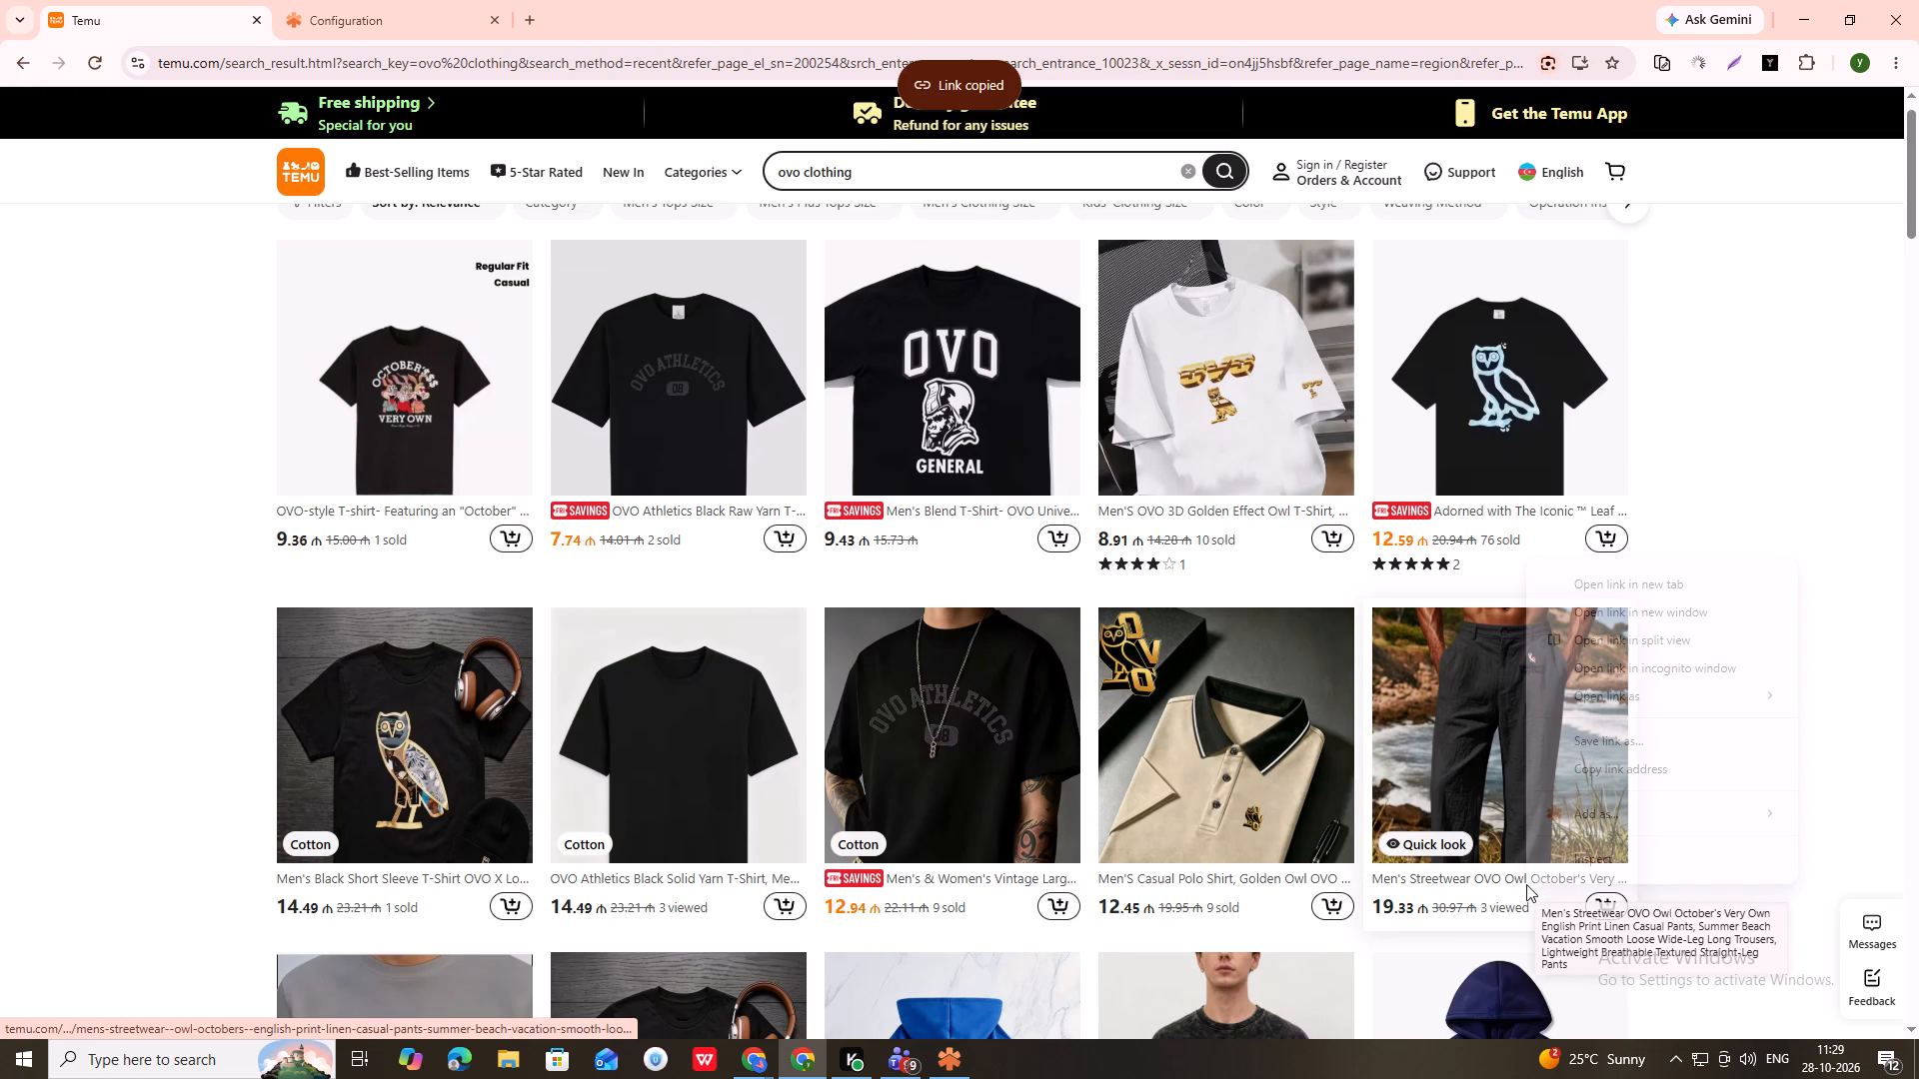
{"action": "left_click", "coordinate": [1633, 765]}
{"action": "key", "text": "alt+Tab"}
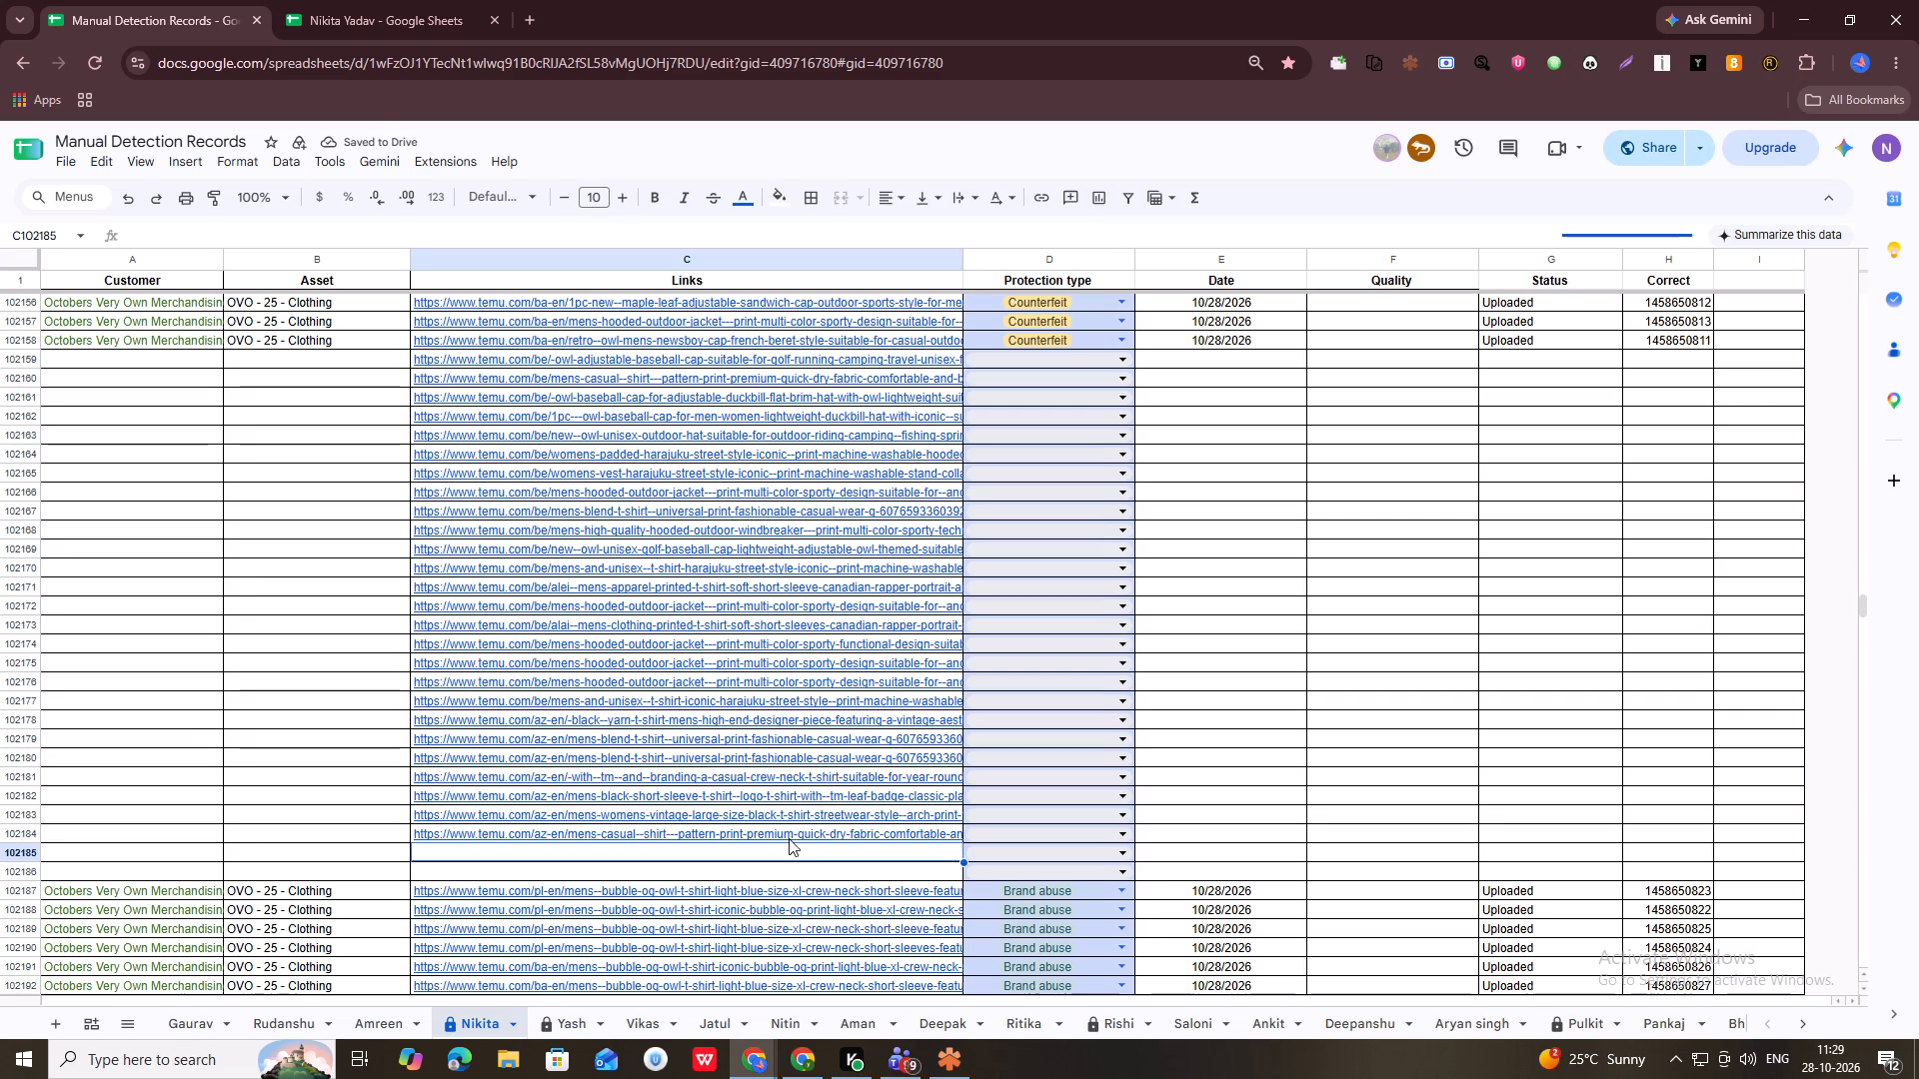
{"action": "key", "text": "ctrl+v"}
Insert twelve blank rows at row 102186 and add the Men's Black Short Sleeve T-Shirt OVO X Logo listing priced 14.53 to cell C102186.
{"action": "key", "text": "alt+Tab"}
{"action": "scroll", "coordinate": [1146, 794], "scroll_direction": "down", "scroll_amount": 5}
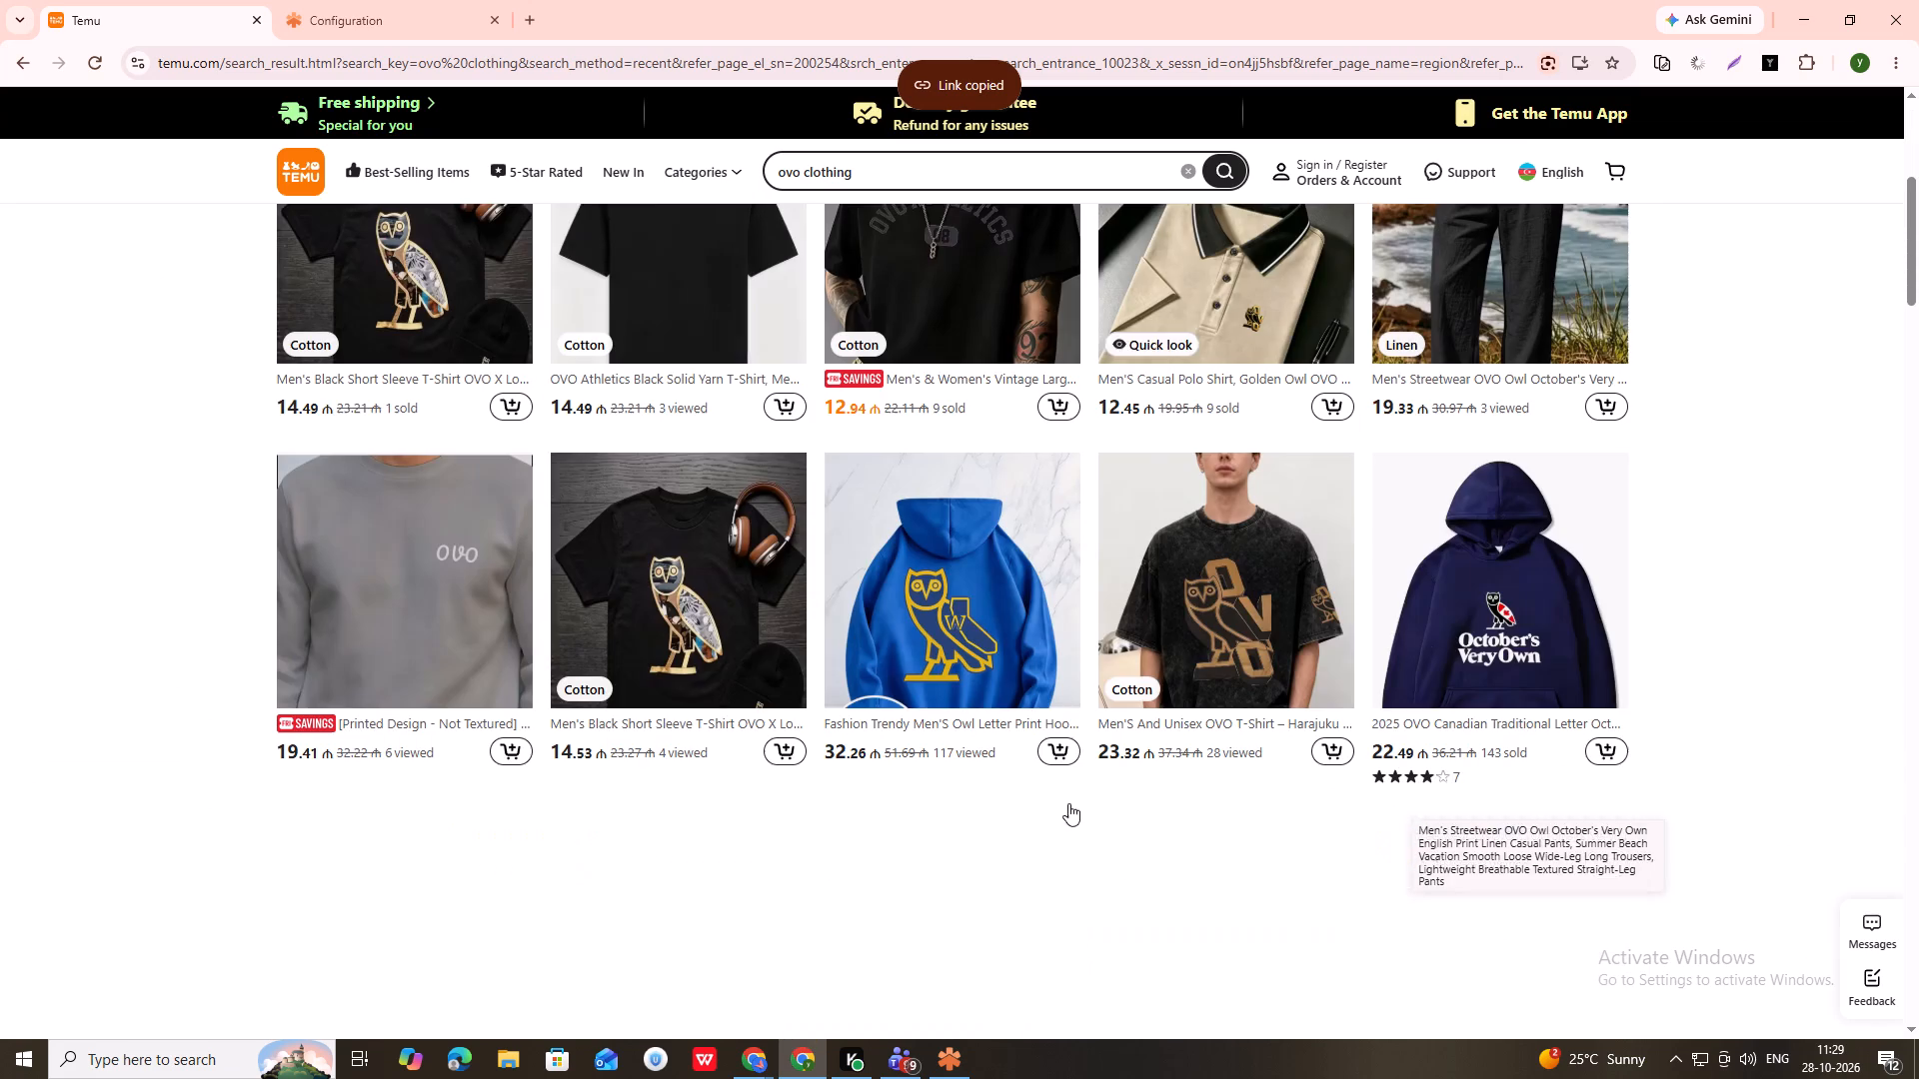
{"action": "right_click", "coordinate": [686, 719]}
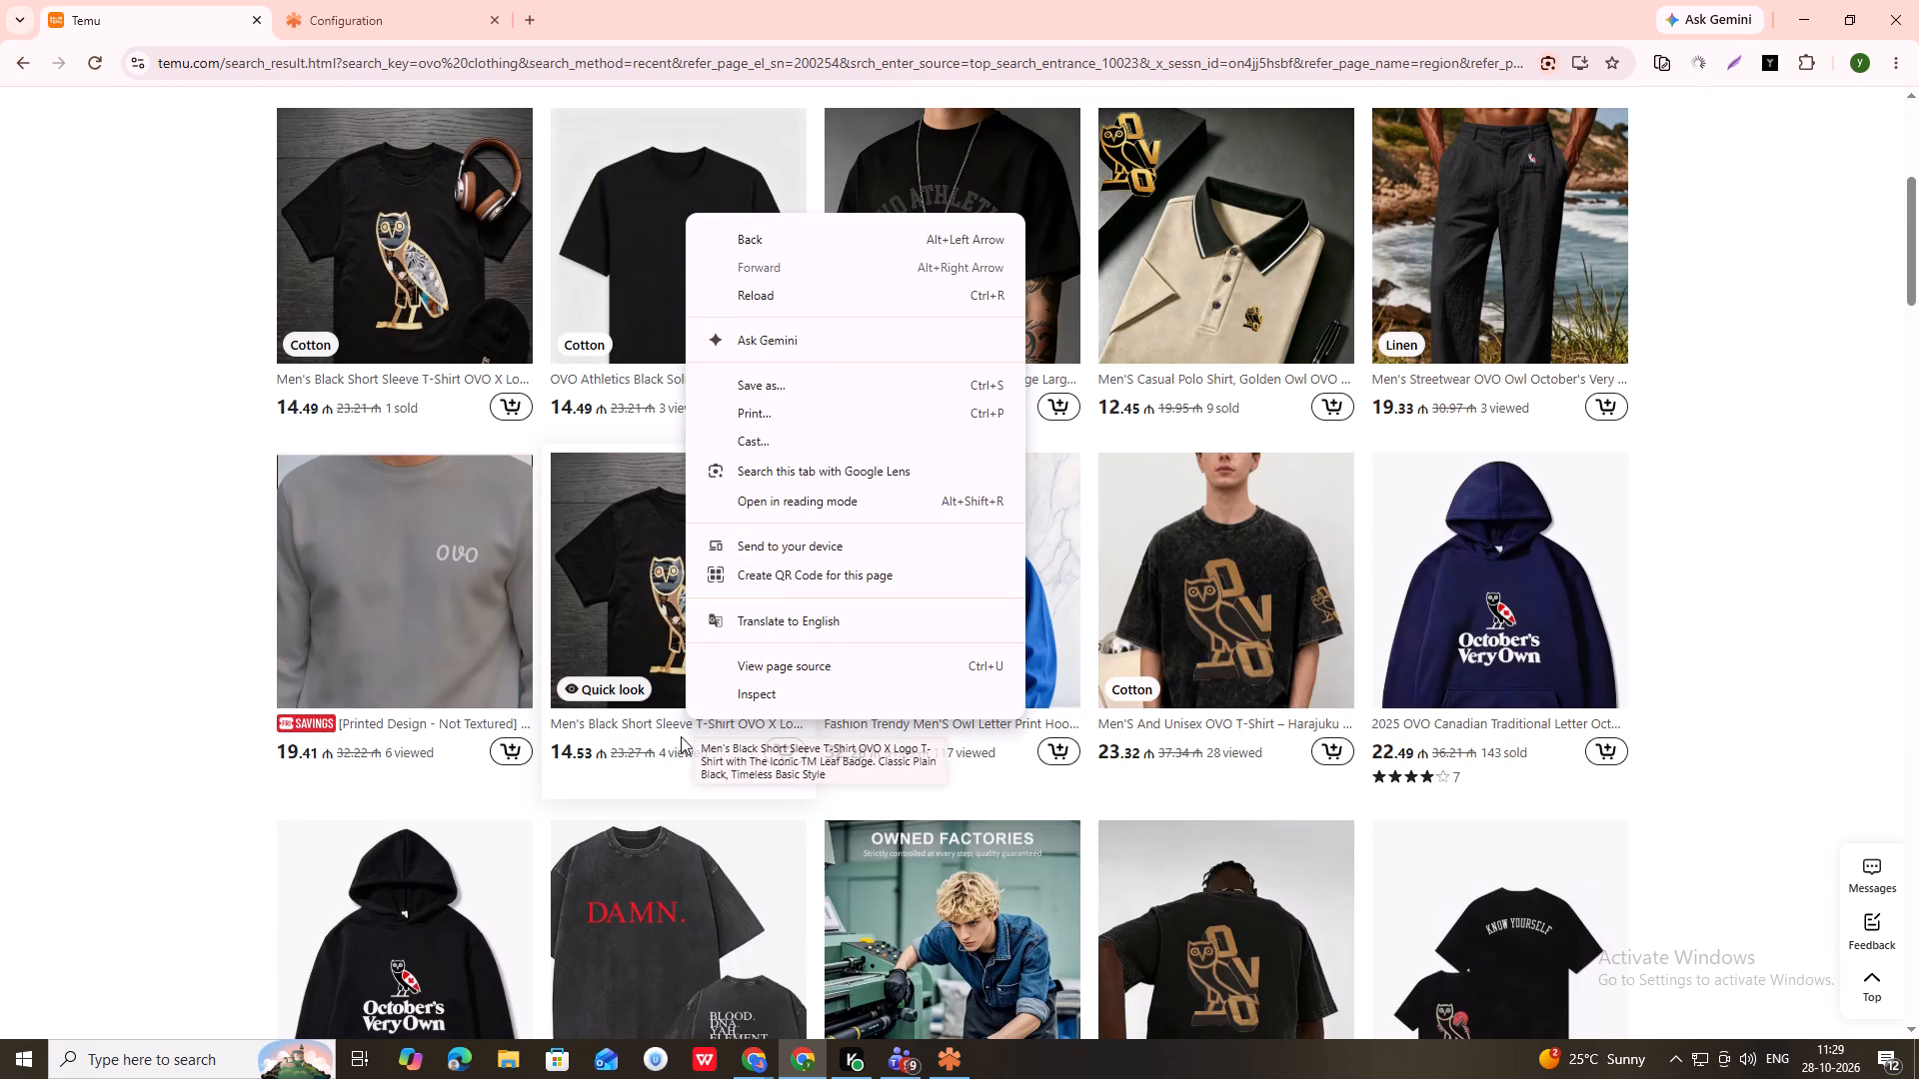
{"action": "right_click", "coordinate": [666, 730]}
{"action": "left_click", "coordinate": [809, 619]}
{"action": "key", "text": "alt+Tab"}
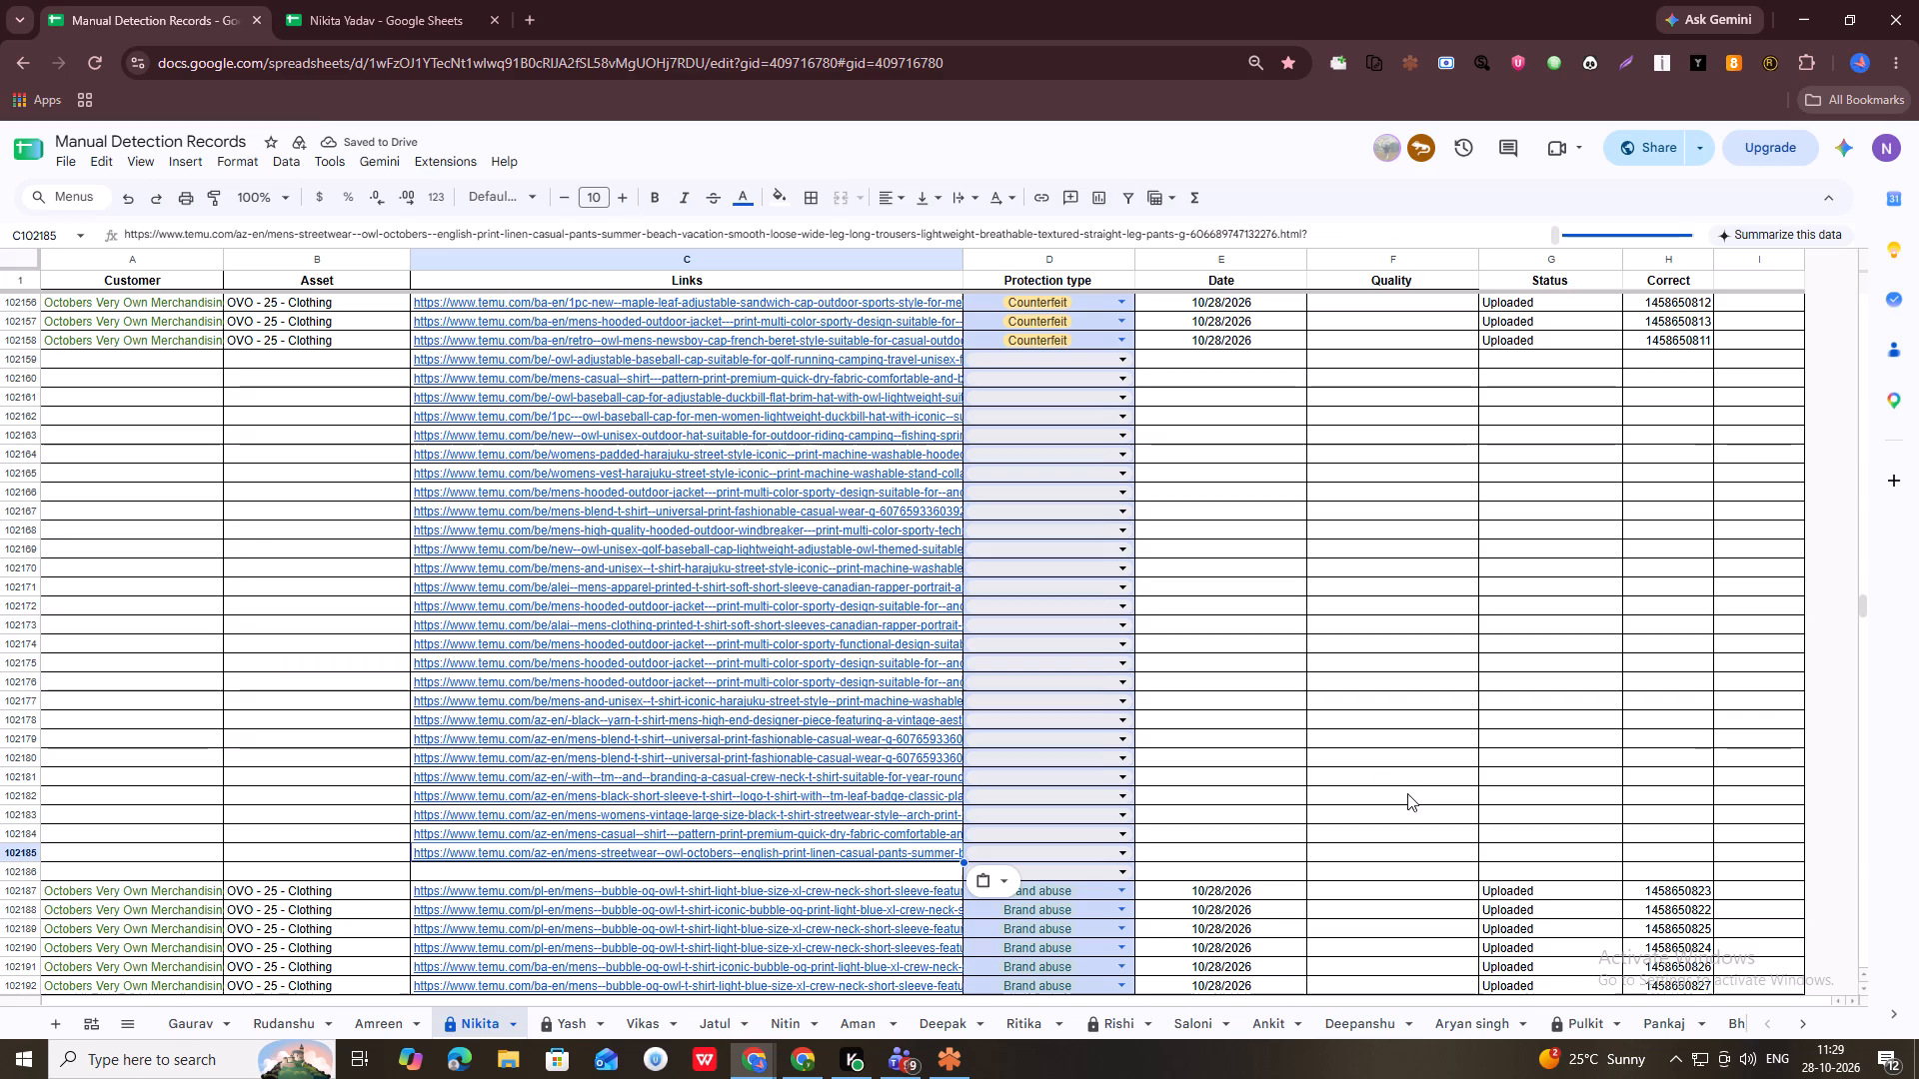
{"action": "left_click", "coordinate": [0, 869]}
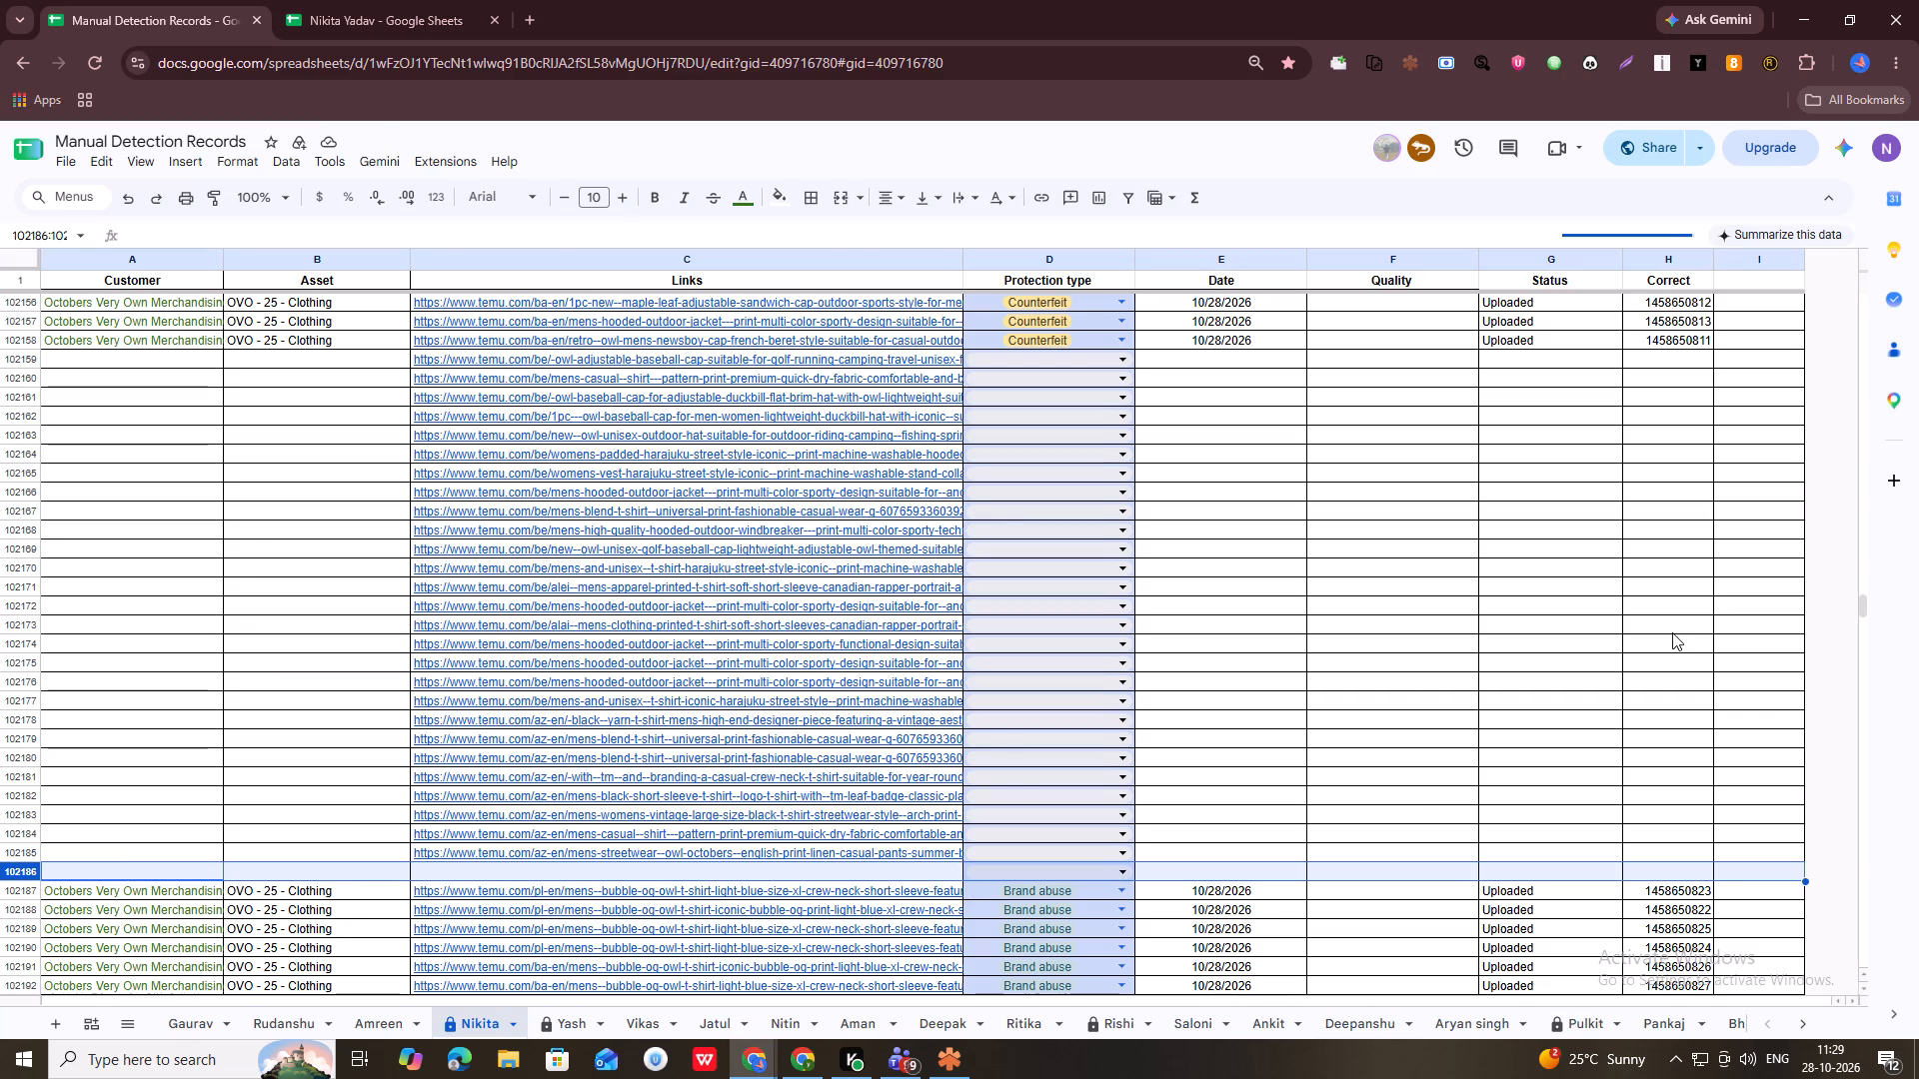
{"action": "key", "text": "ctrl+alt+equal"}
{"action": "key", "text": "ctrl+alt+equal"}
{"action": "key", "text": "ctrl+alt+equal"}
{"action": "key", "text": "ctrl+alt+equal"}
{"action": "key", "text": "ctrl+alt+equal"}
{"action": "key", "text": "ctrl+alt+equal"}
{"action": "key", "text": "ctrl+alt+equal"}
{"action": "key", "text": "ctrl+alt+equal"}
{"action": "key", "text": "ctrl+alt+equal"}
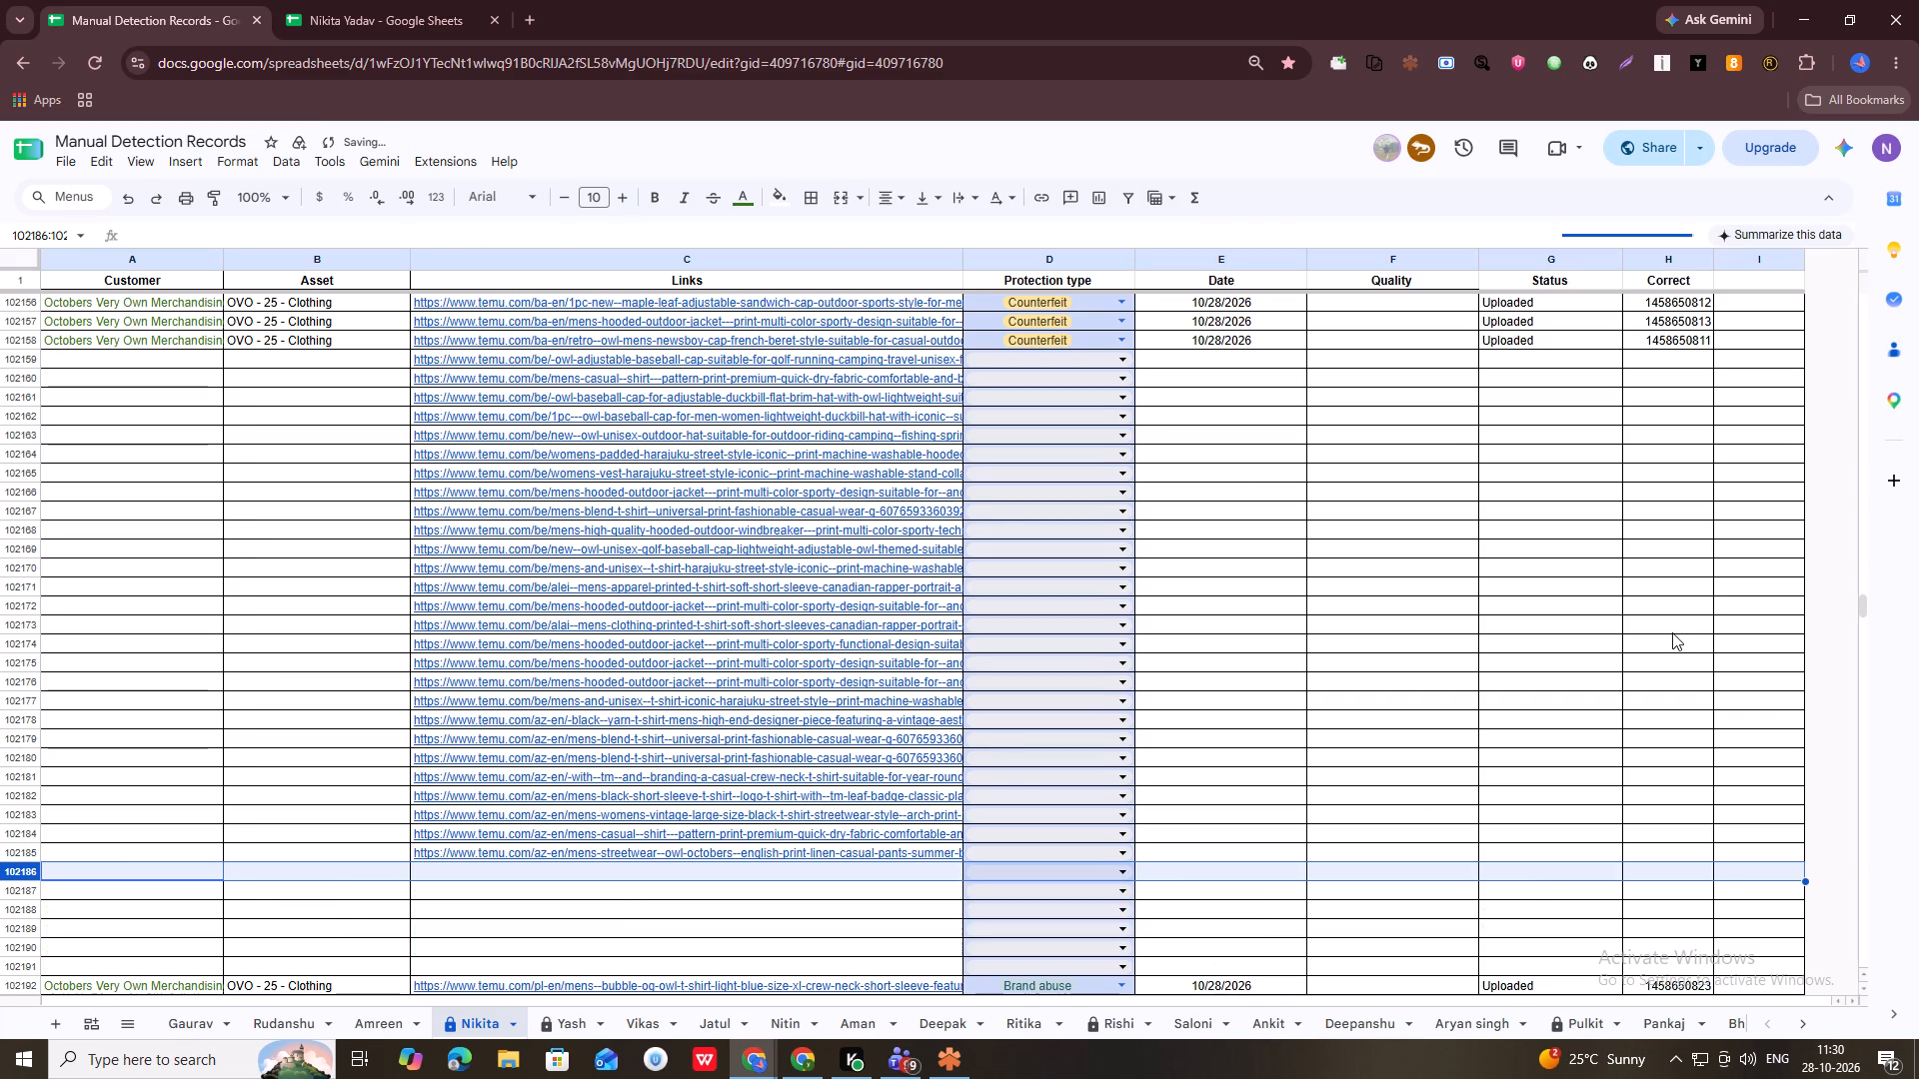
{"action": "key", "text": "ctrl+alt+equal"}
{"action": "key", "text": "ctrl+alt+equal"}
{"action": "key", "text": "ctrl+alt+equal"}
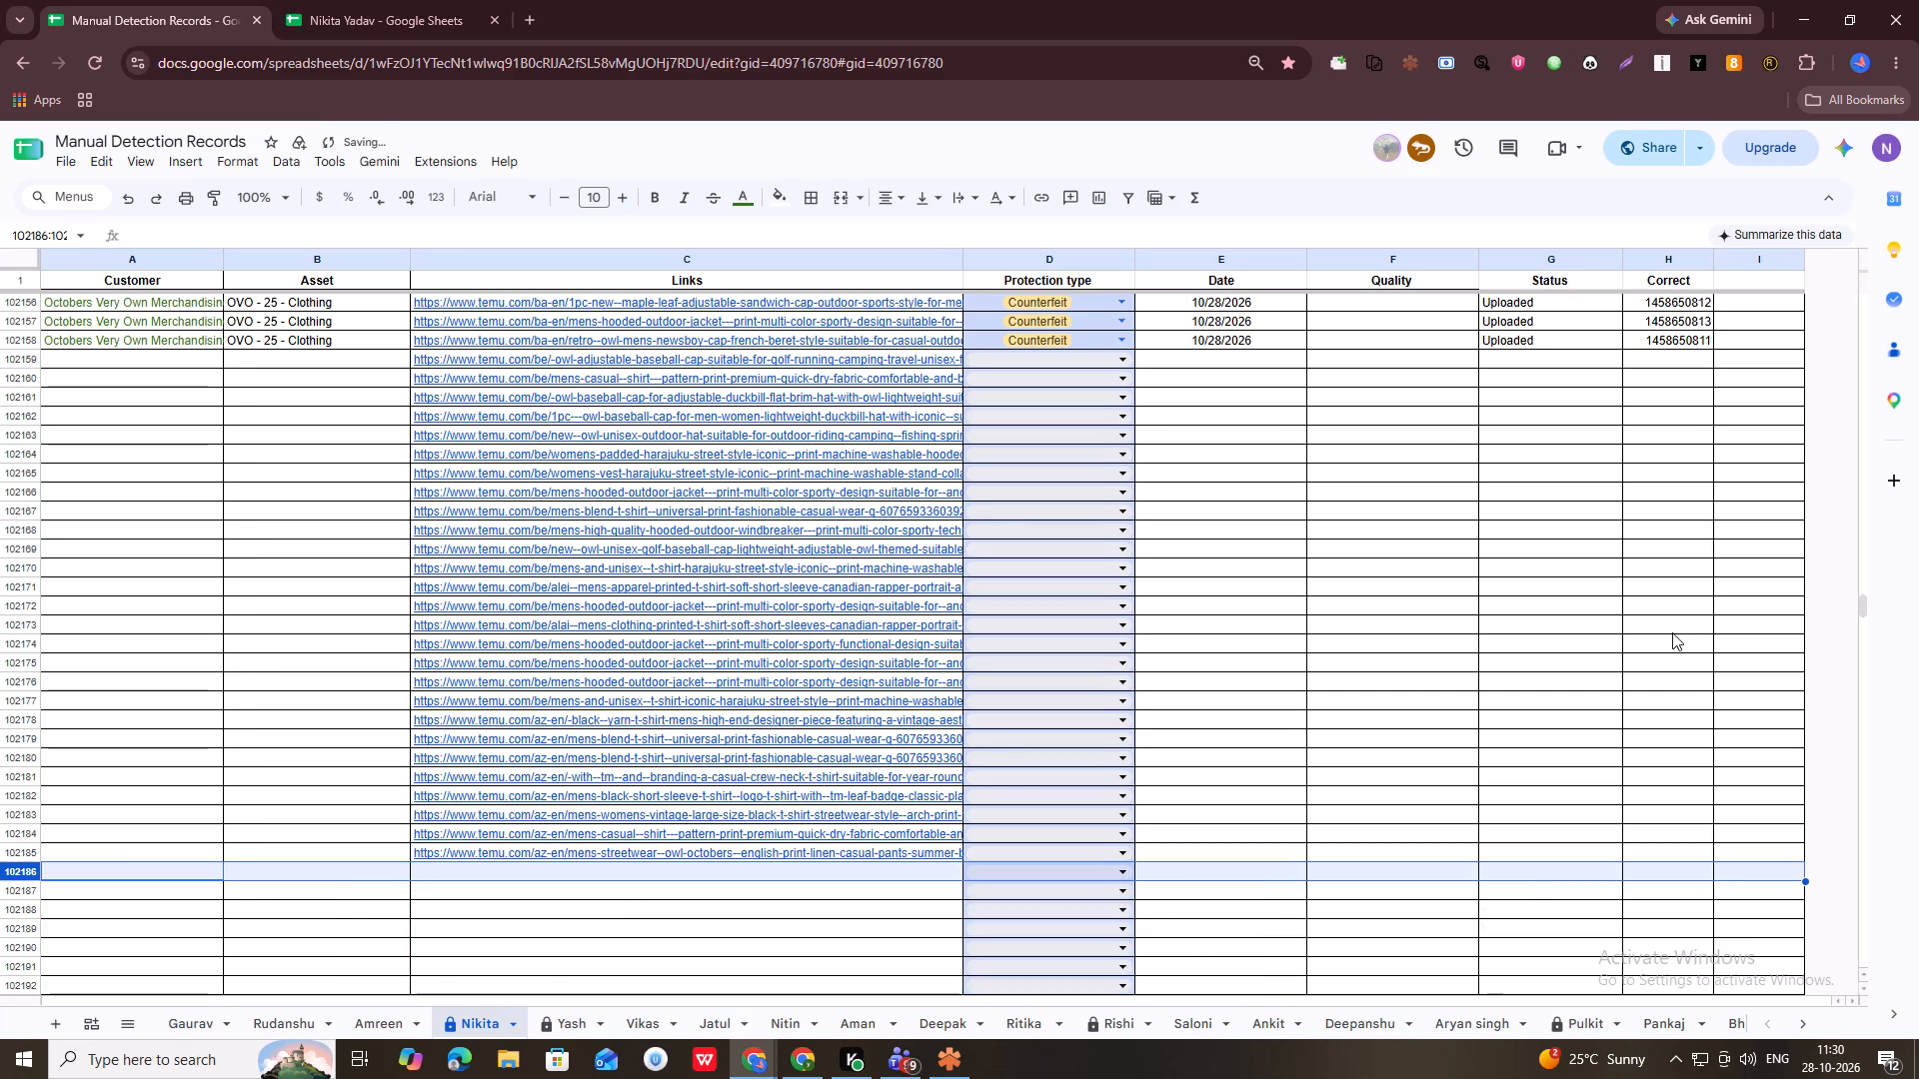
{"action": "key", "text": "Right"}
{"action": "key", "text": "Right"}
{"action": "key", "text": "ctrl+v"}
{"action": "key", "text": "Down"}
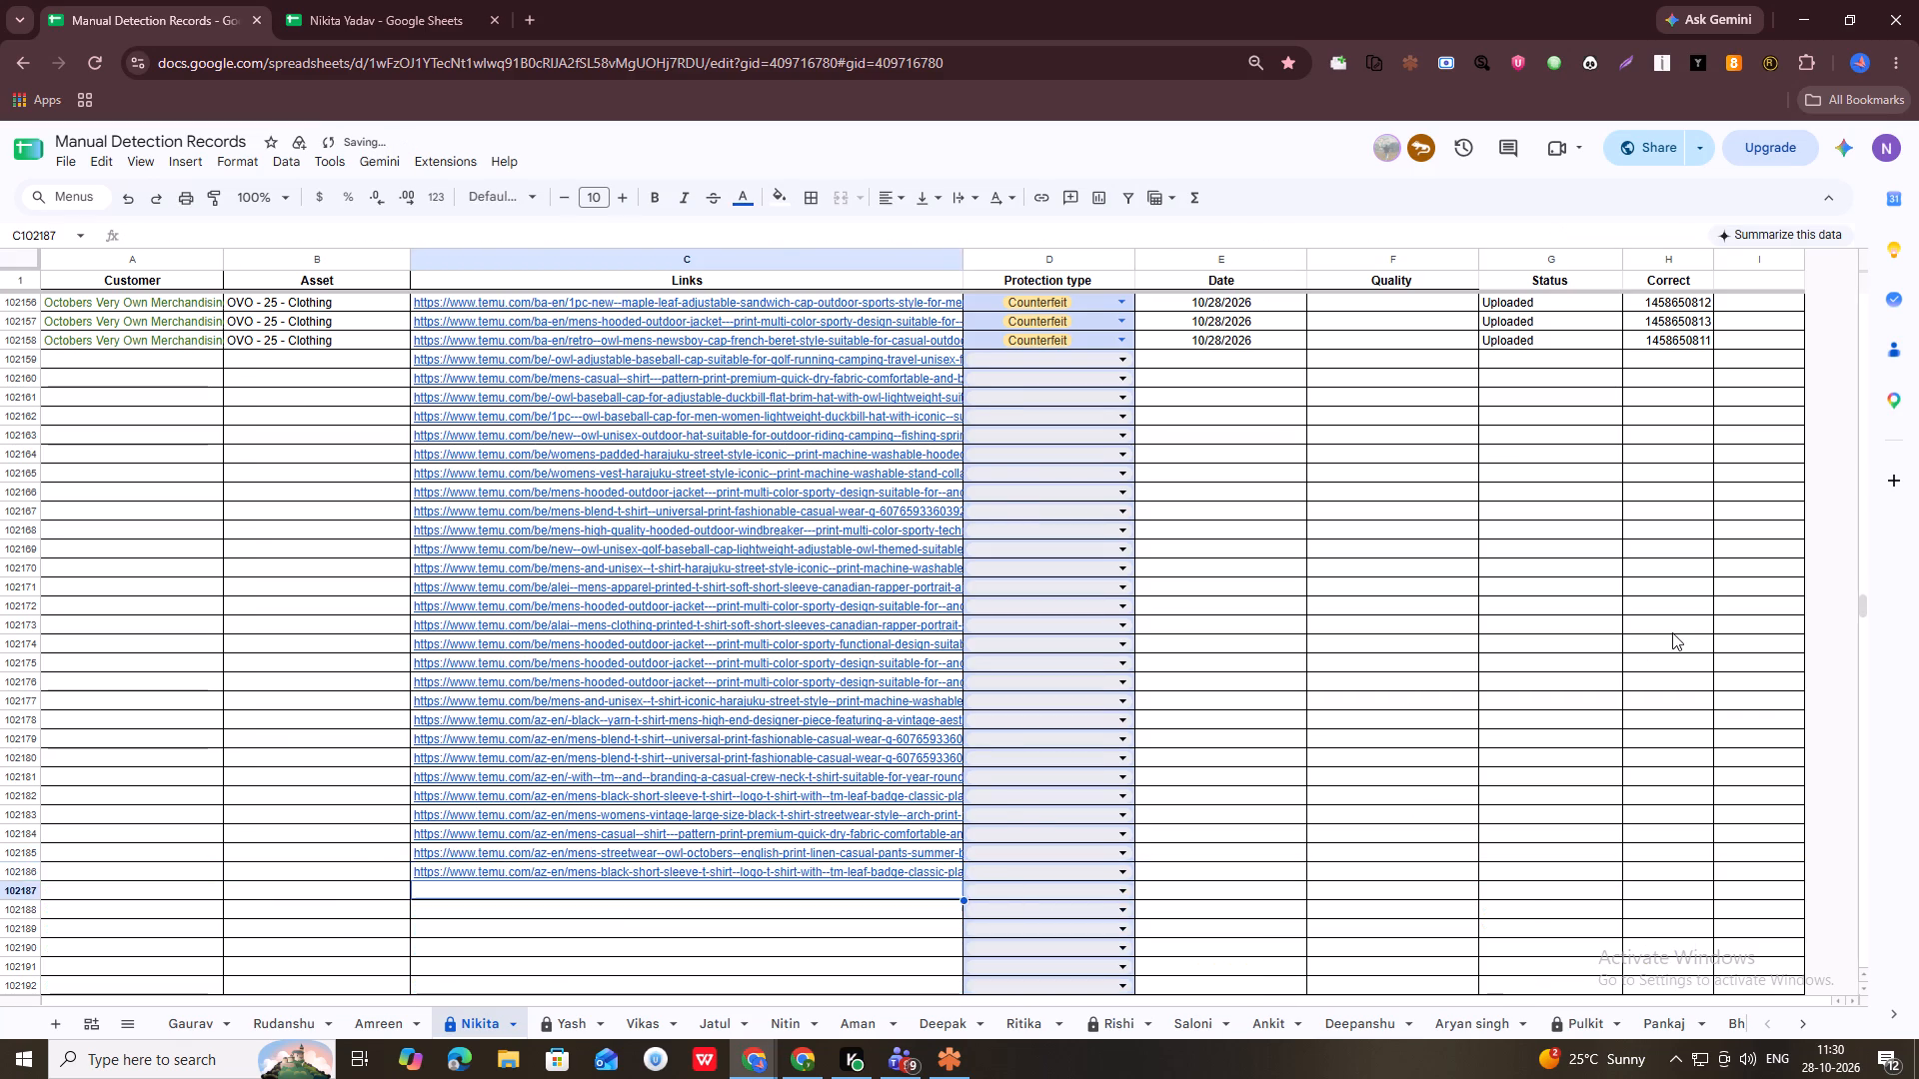
Record the link of the blue Fashion Trendy Men's Owl Letter Print hoodie from Temu in cell C102187.
{"action": "key", "text": "alt+Tab"}
{"action": "key", "text": "Right"}
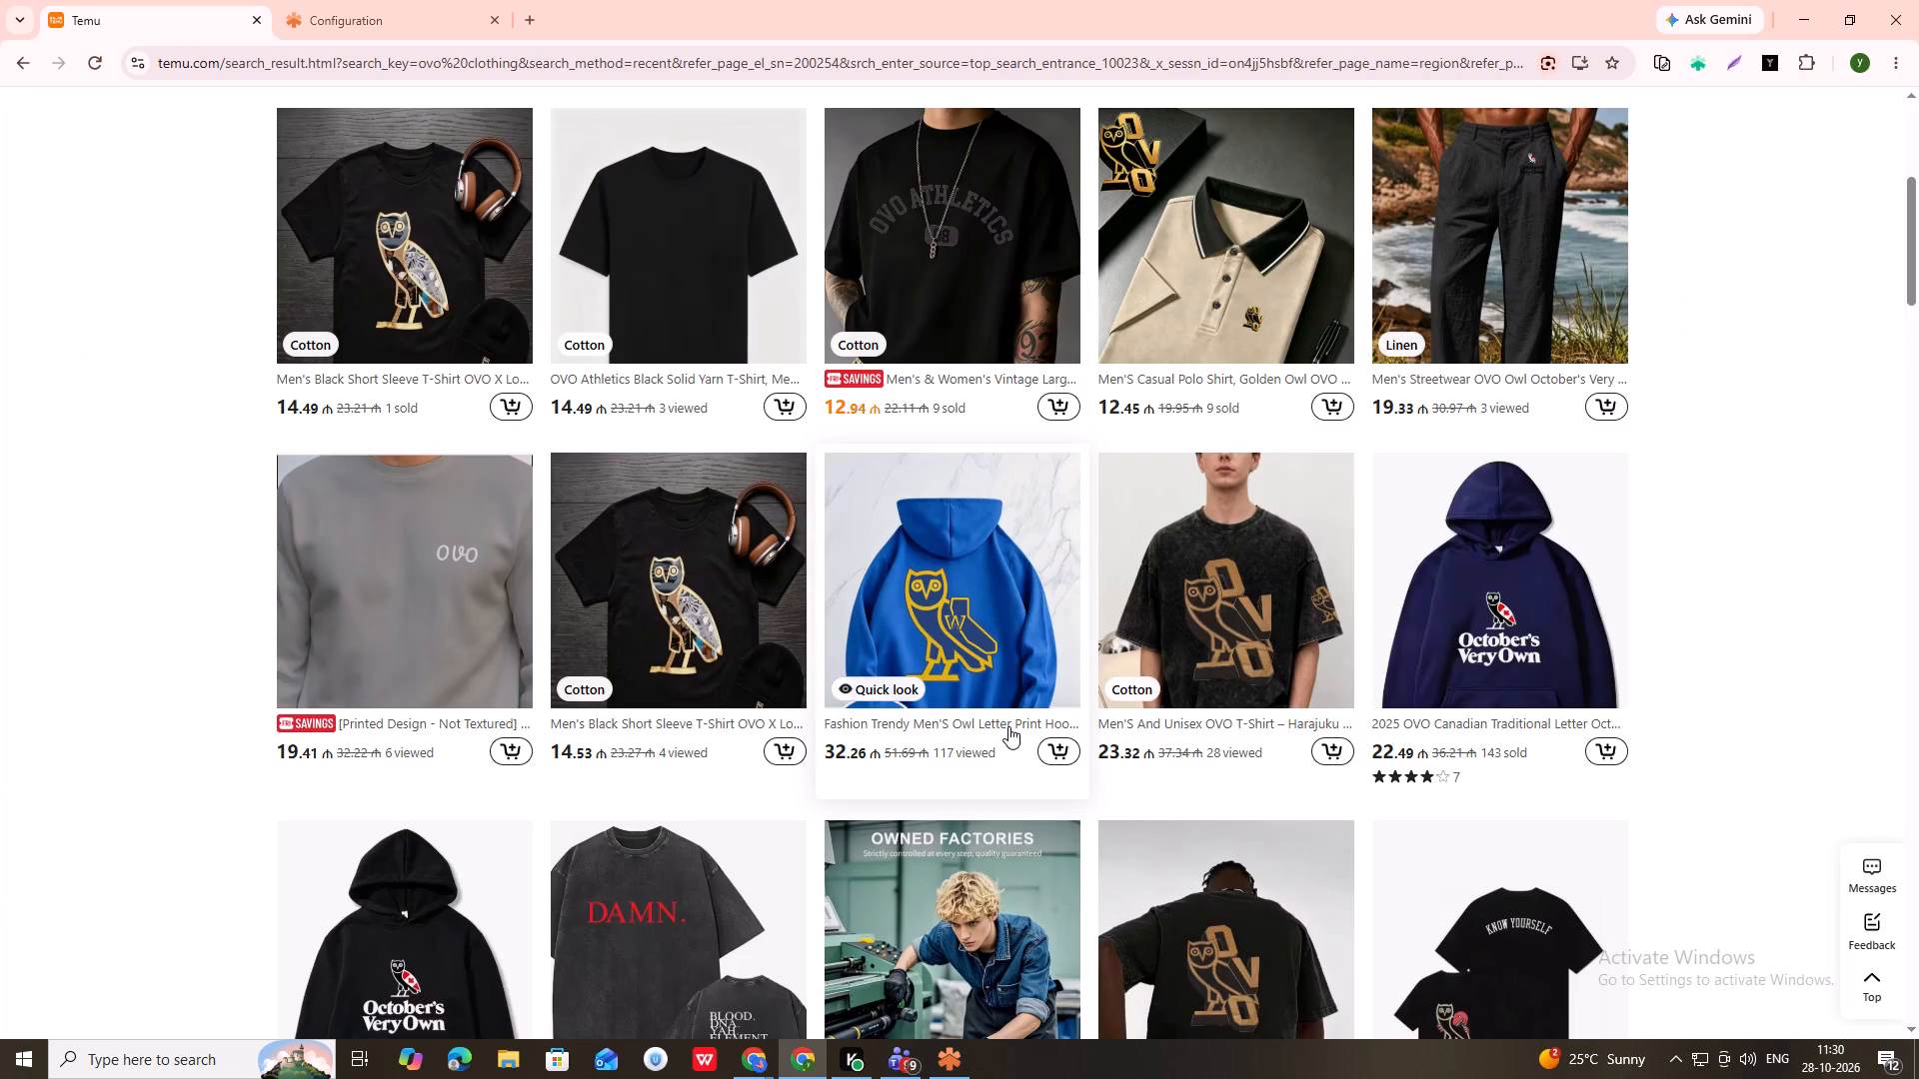
{"action": "right_click", "coordinate": [1008, 726]}
{"action": "left_click", "coordinate": [1133, 614]}
{"action": "key", "text": "alt+Tab"}
{"action": "key", "text": "ctrl+v"}
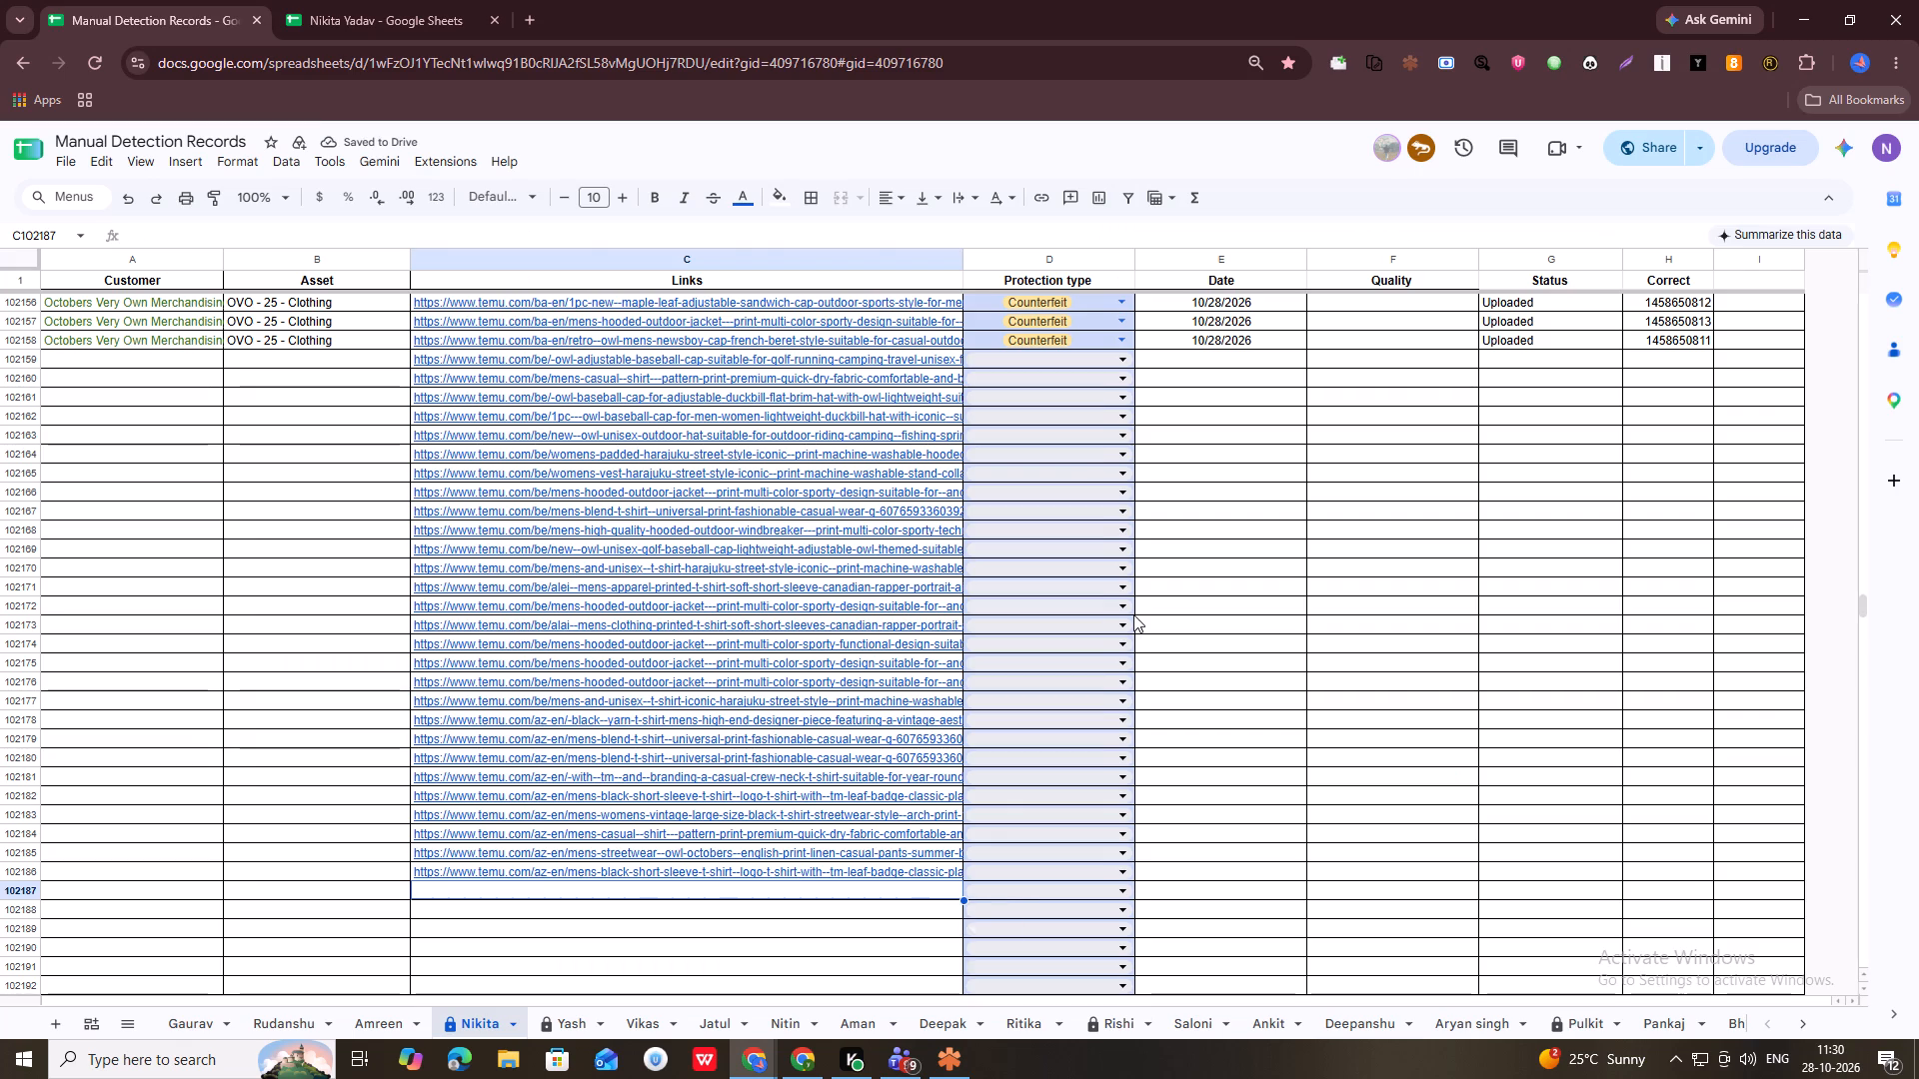
{"action": "key", "text": "Down"}
Record the link of the Men's And Unisex OVO T-Shirt Harajuku listing priced 23.32 in cell C102188.
{"action": "key", "text": "alt+Tab"}
{"action": "right_click", "coordinate": [1220, 719]}
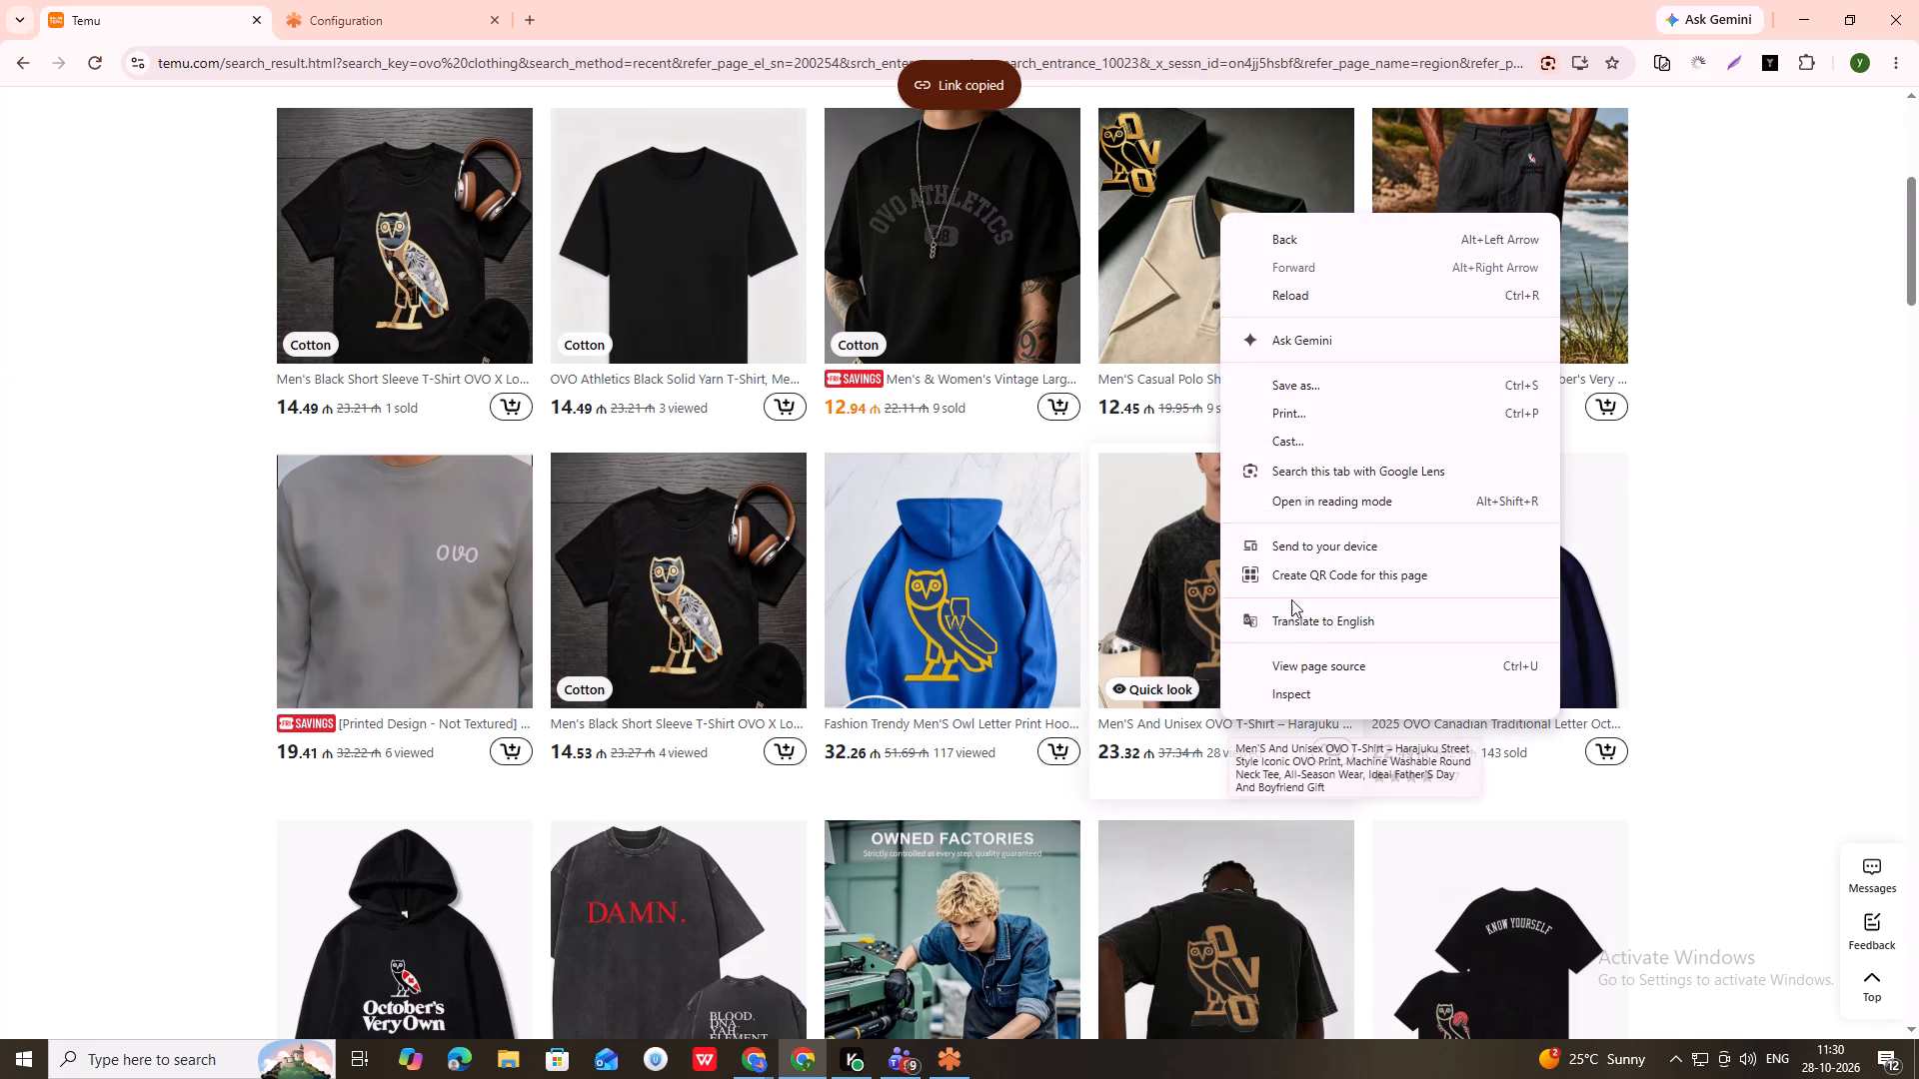
{"action": "right_click", "coordinate": [1214, 734]}
{"action": "right_click", "coordinate": [1173, 729]}
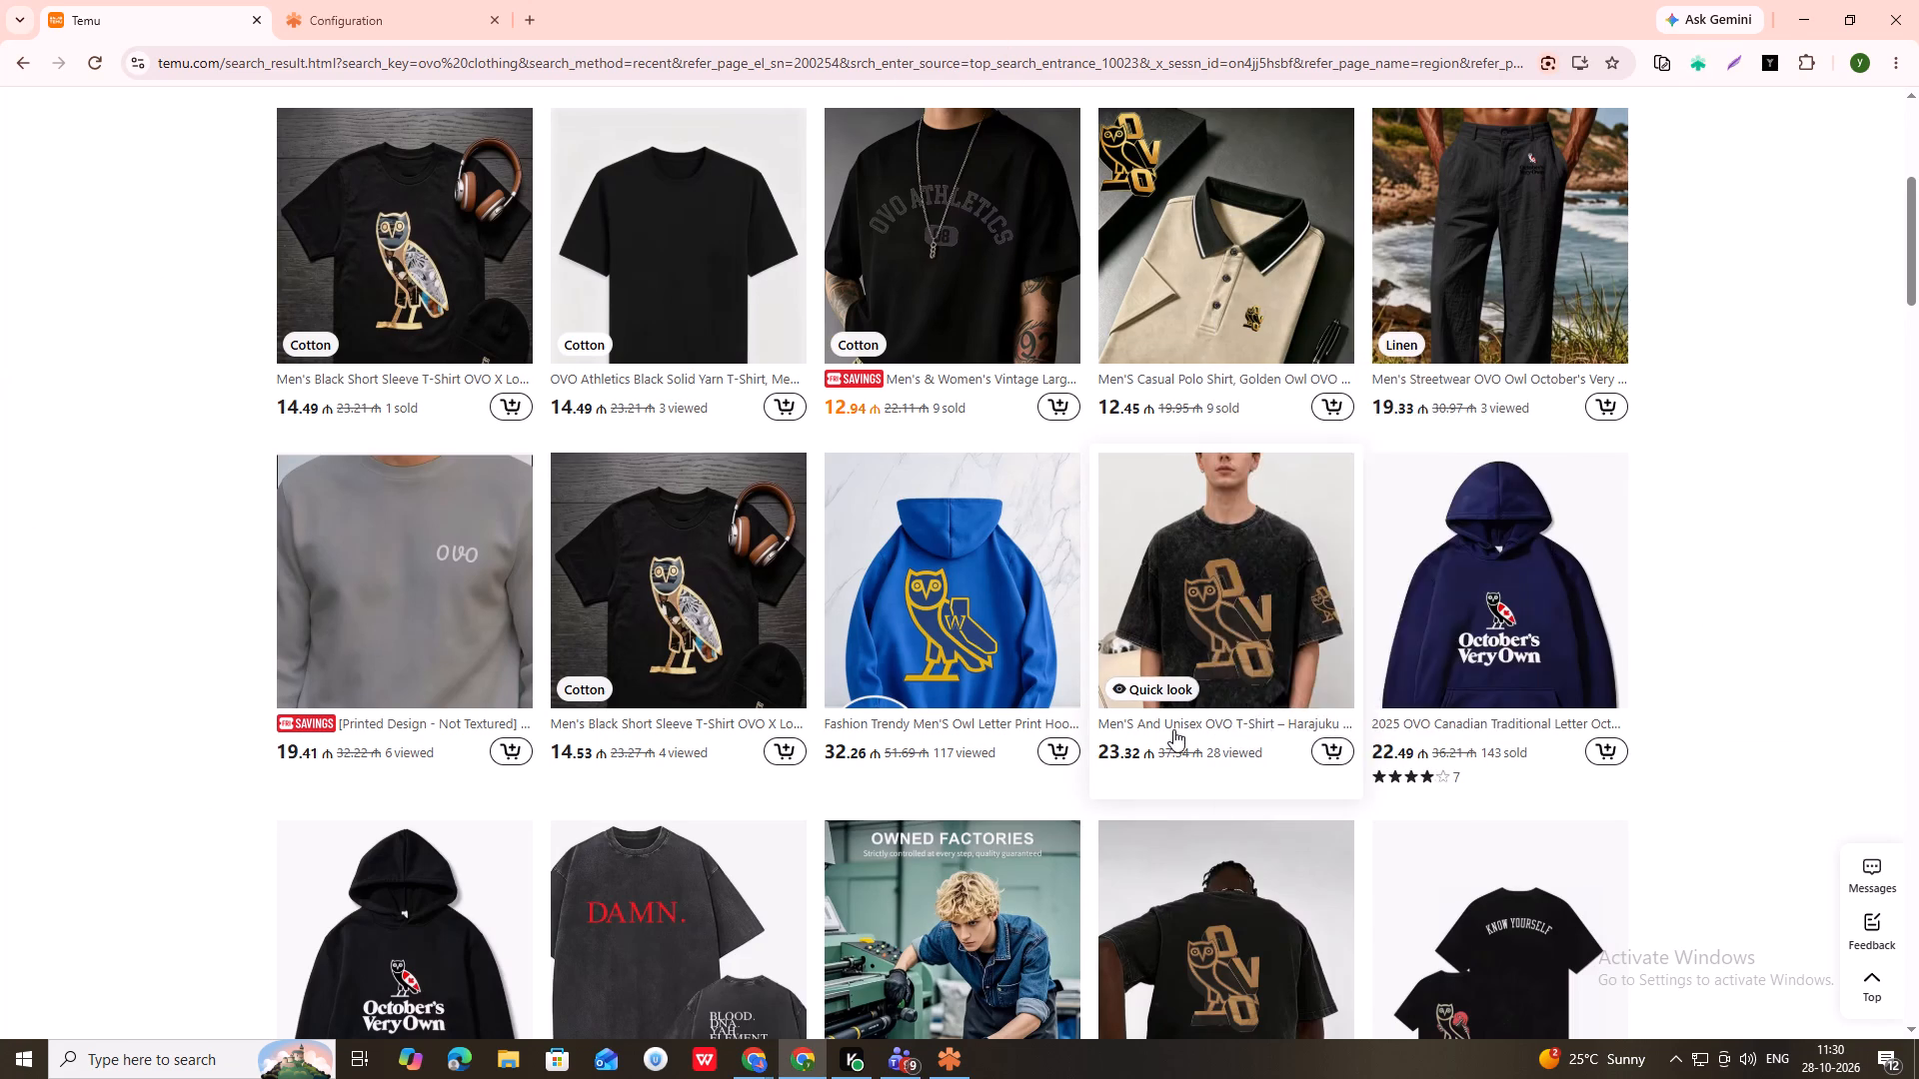
{"action": "left_click", "coordinate": [1283, 606]}
{"action": "key", "text": "alt+Tab"}
{"action": "key", "text": "ctrl+v"}
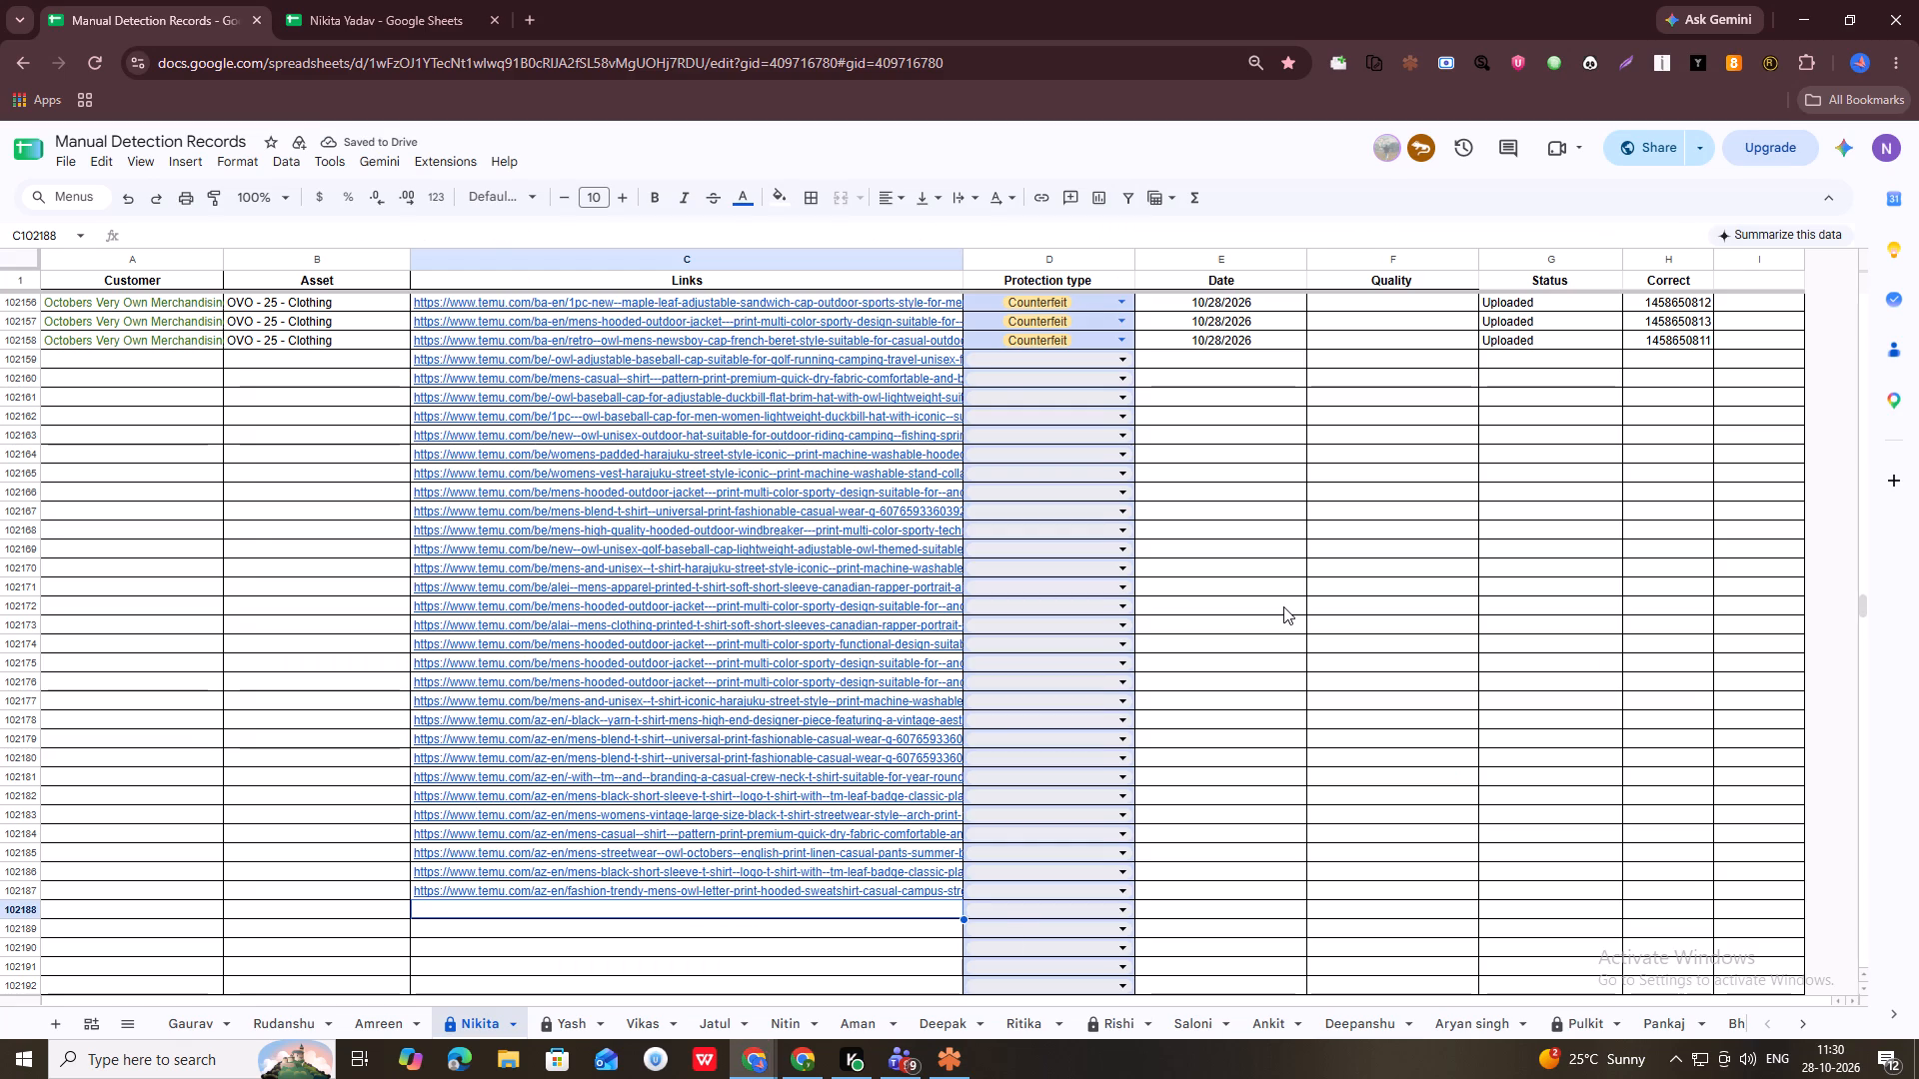
Record the link of the Men's And Unisex OVO T-Shirt Harajuku listing priced 32.74 in cell C102189.
{"action": "key", "text": "Down"}
{"action": "key", "text": "alt+Tab"}
{"action": "scroll", "coordinate": [1480, 722], "scroll_direction": "down", "scroll_amount": 5}
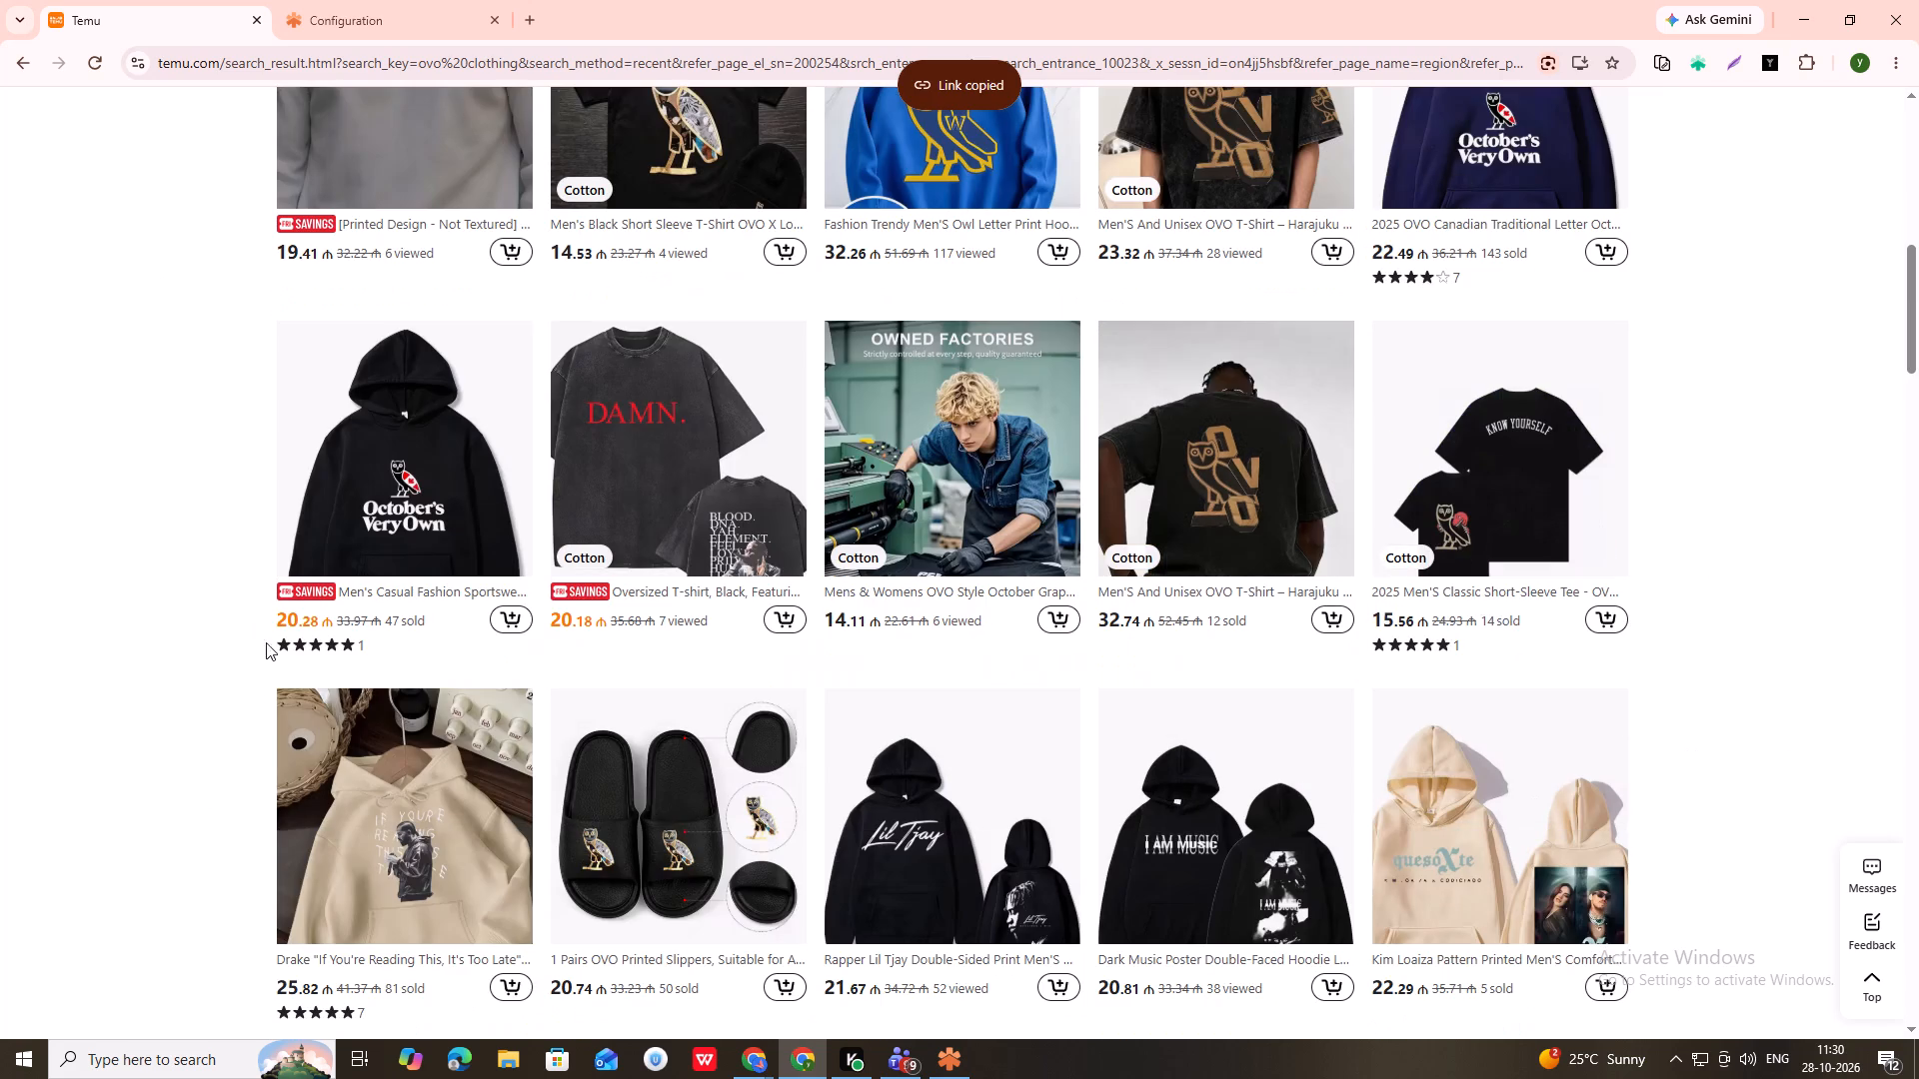
{"action": "right_click", "coordinate": [1254, 590]}
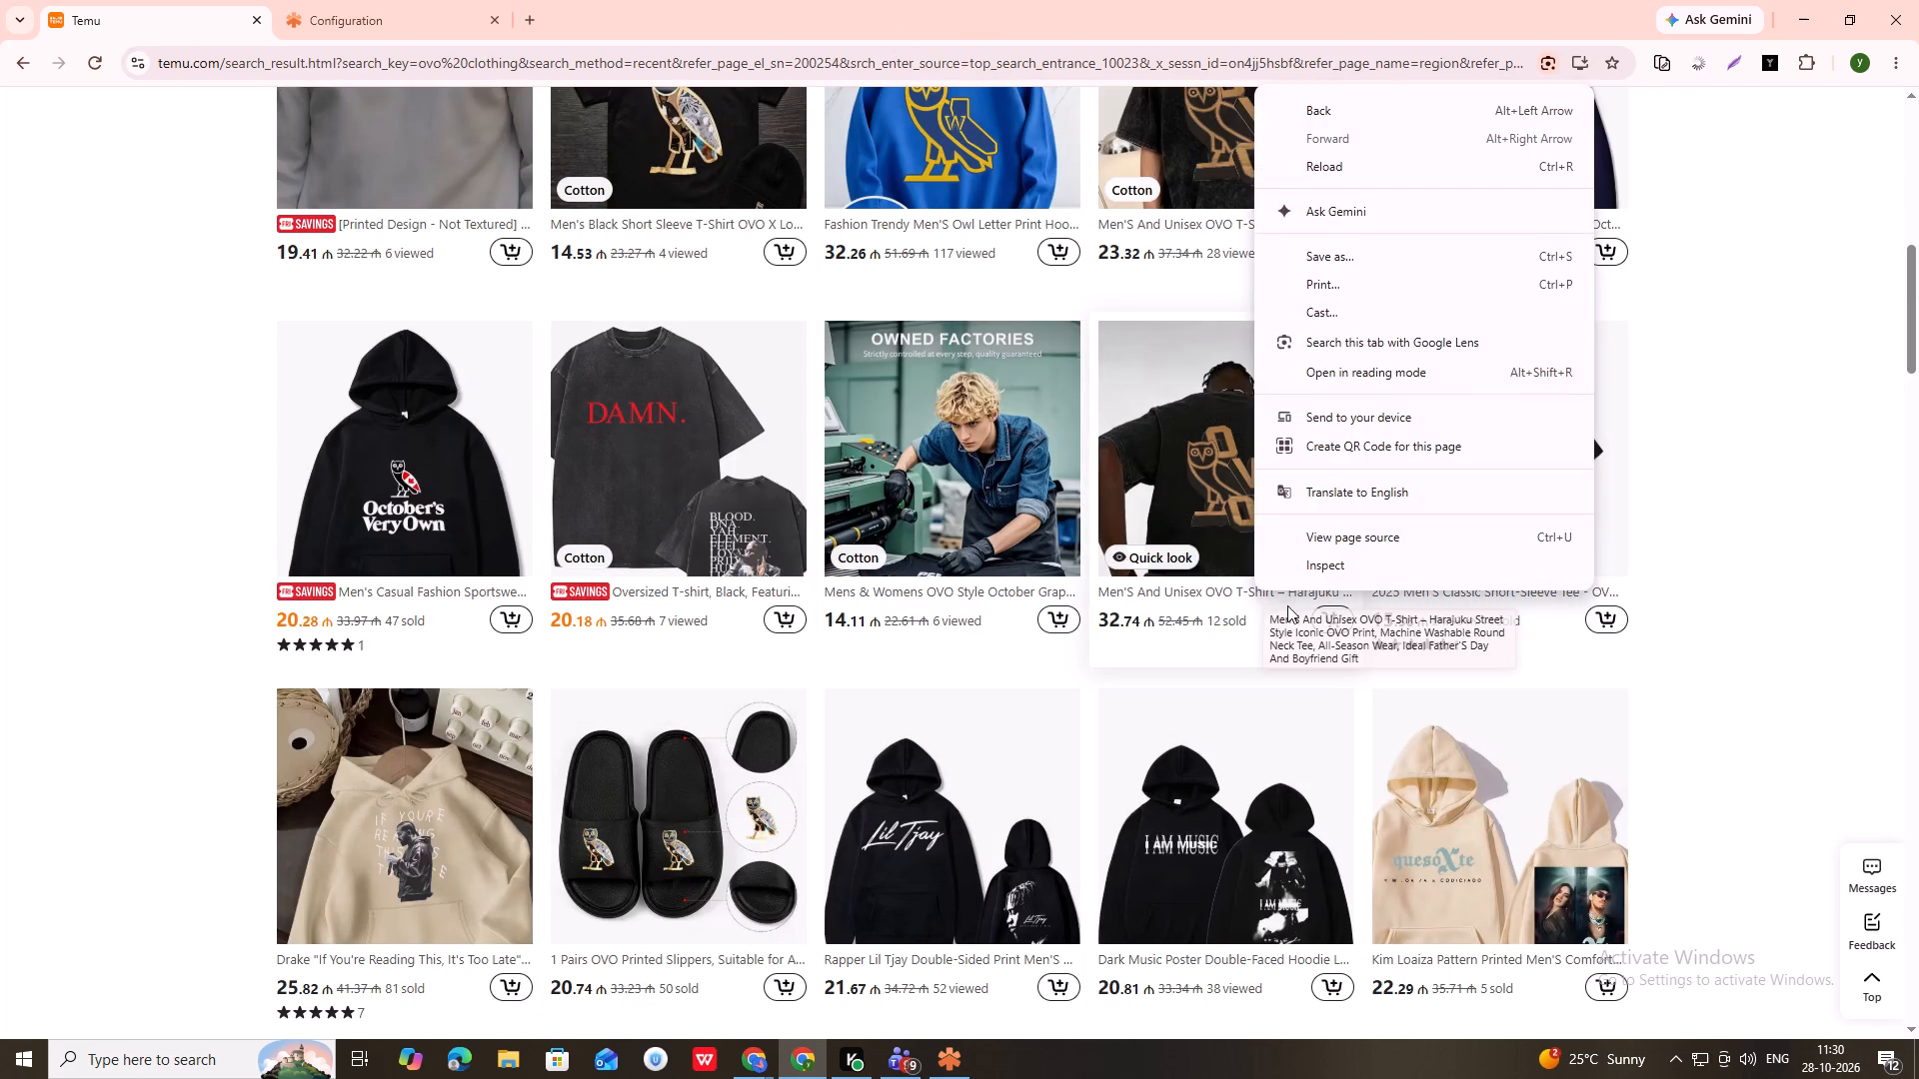
{"action": "right_click", "coordinate": [1253, 598]}
{"action": "left_click", "coordinate": [1306, 814]}
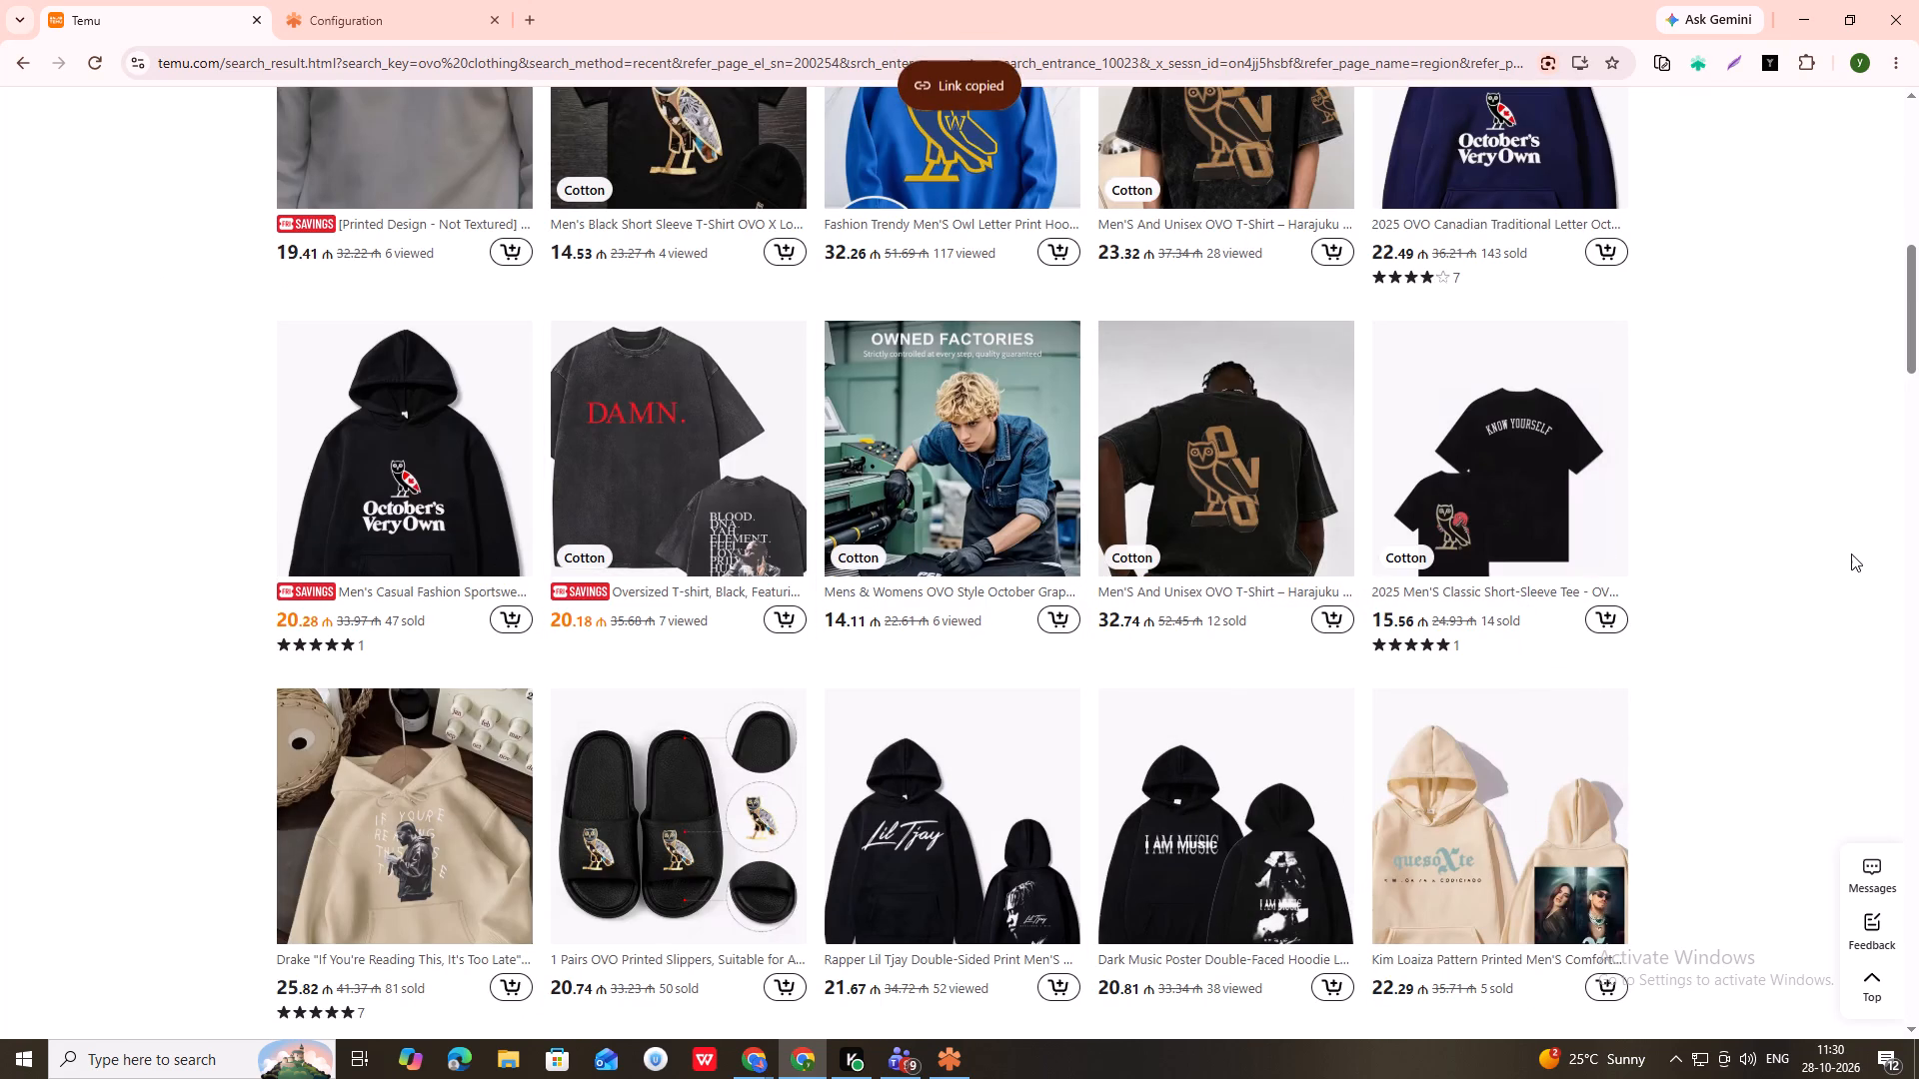
{"action": "key", "text": "alt+Tab"}
{"action": "key", "text": "ctrl+v"}
{"action": "key", "text": "Down"}
{"action": "key", "text": "alt+Tab"}
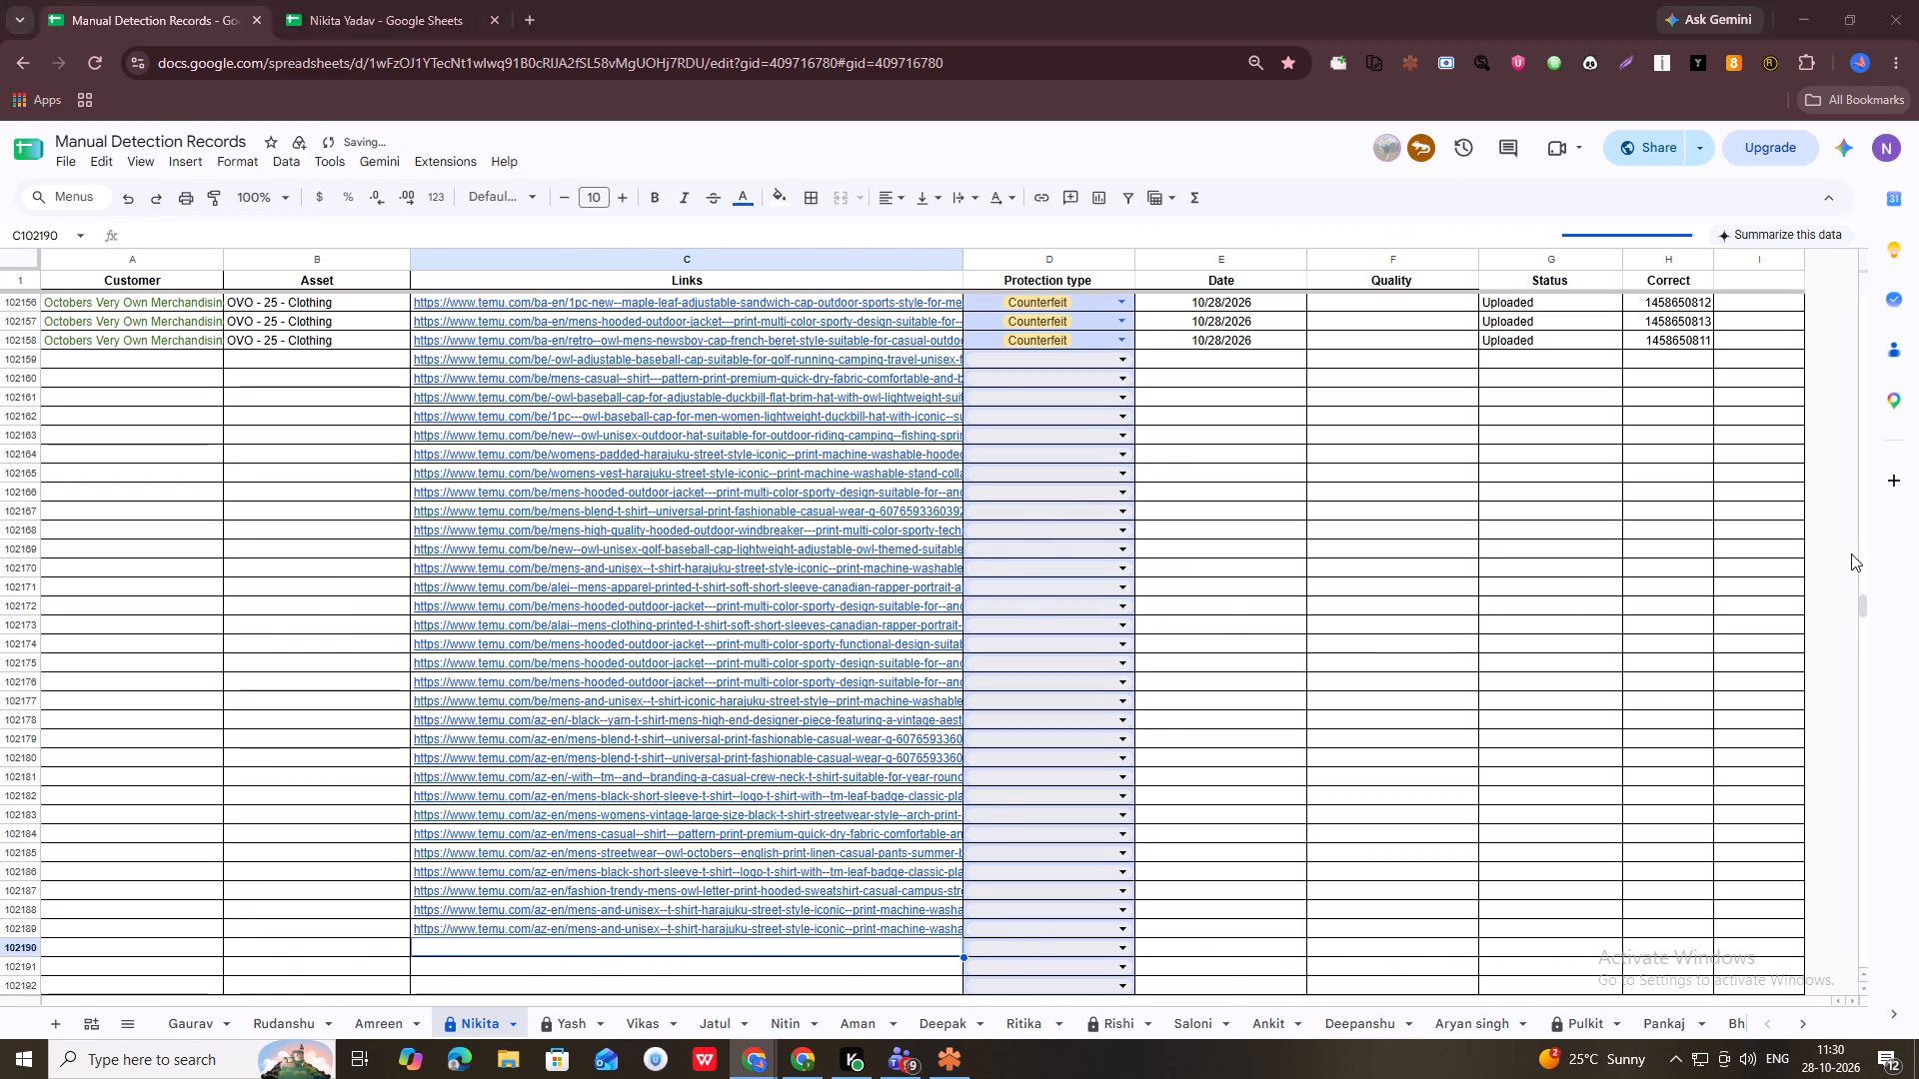
Record the link of the 2025 Men's Classic Short-Sleeve Tee OVO listing priced 15.56 in cell C102190.
{"action": "right_click", "coordinate": [1509, 598]}
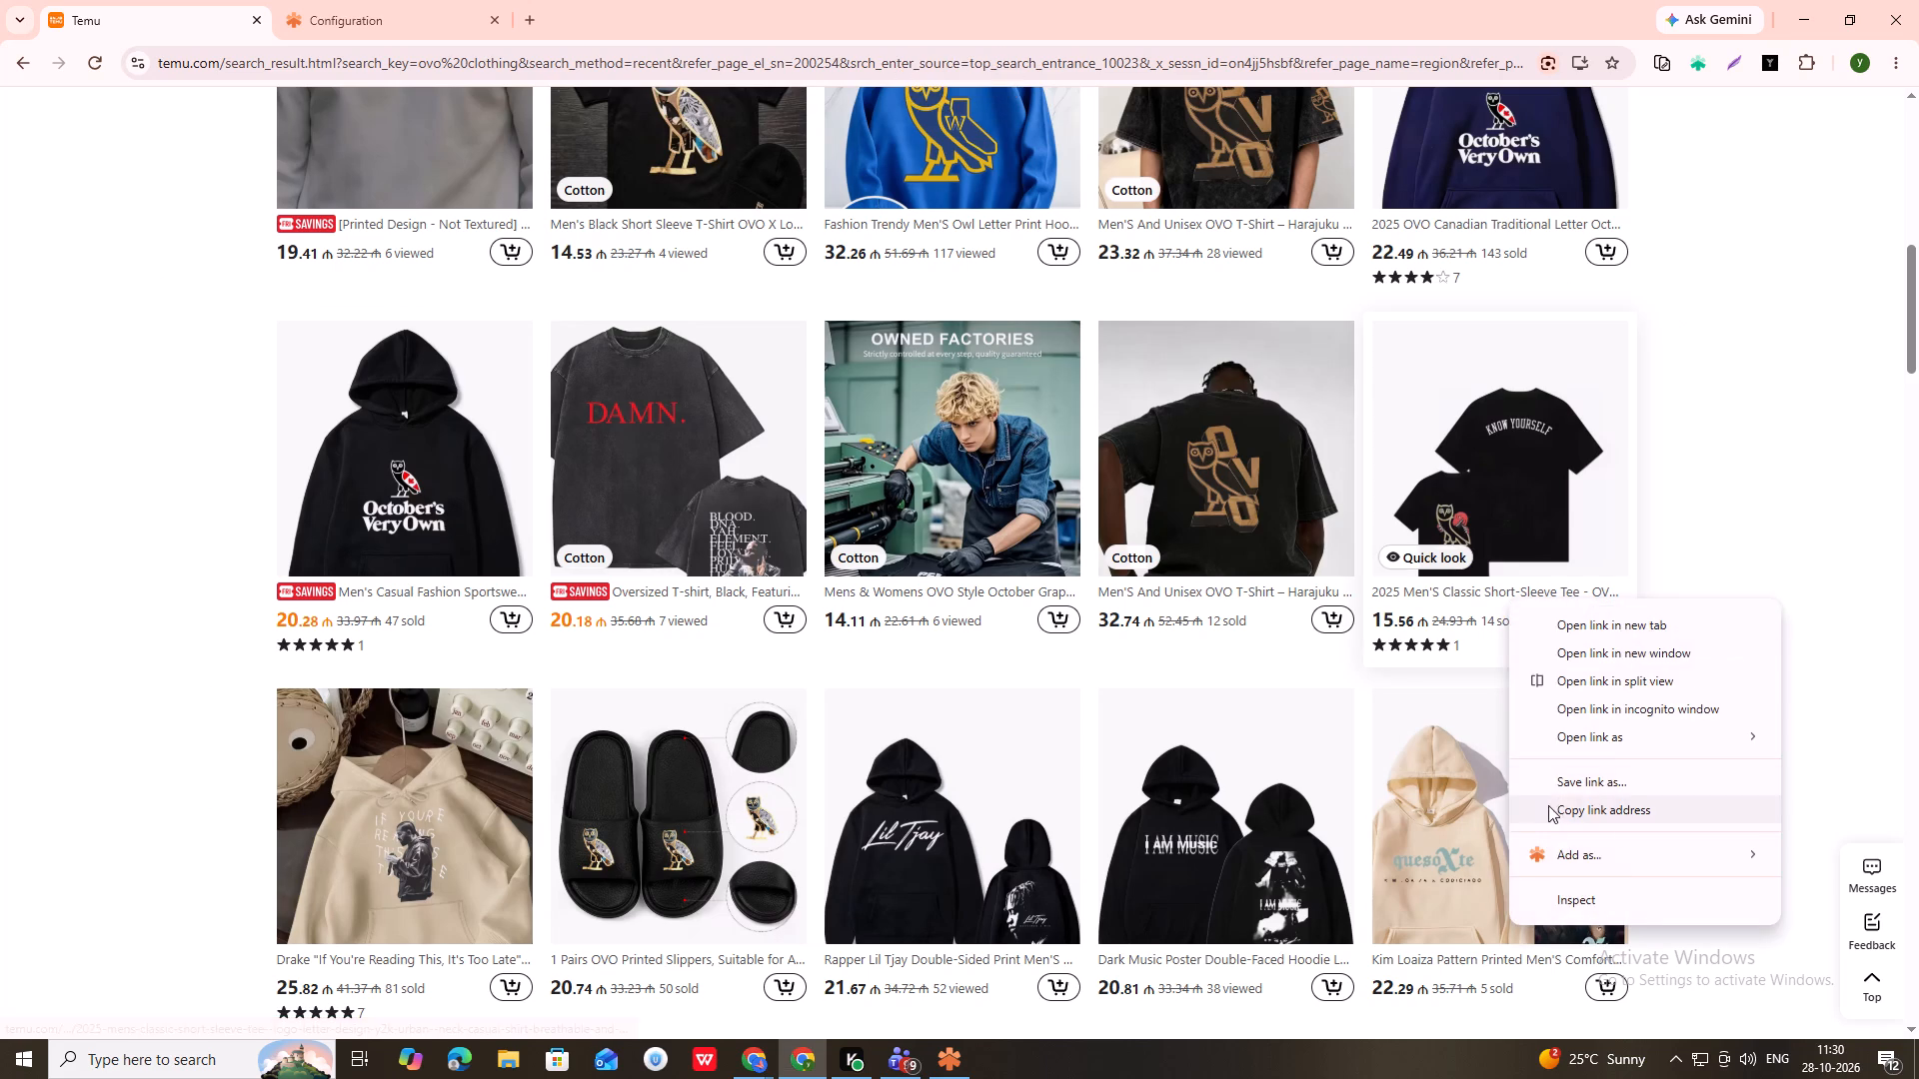
{"action": "left_click", "coordinate": [1555, 807]}
{"action": "key", "text": "alt+Tab"}
{"action": "key", "text": "ctrl+v"}
{"action": "key", "text": "Down"}
{"action": "key", "text": "alt+Tab"}
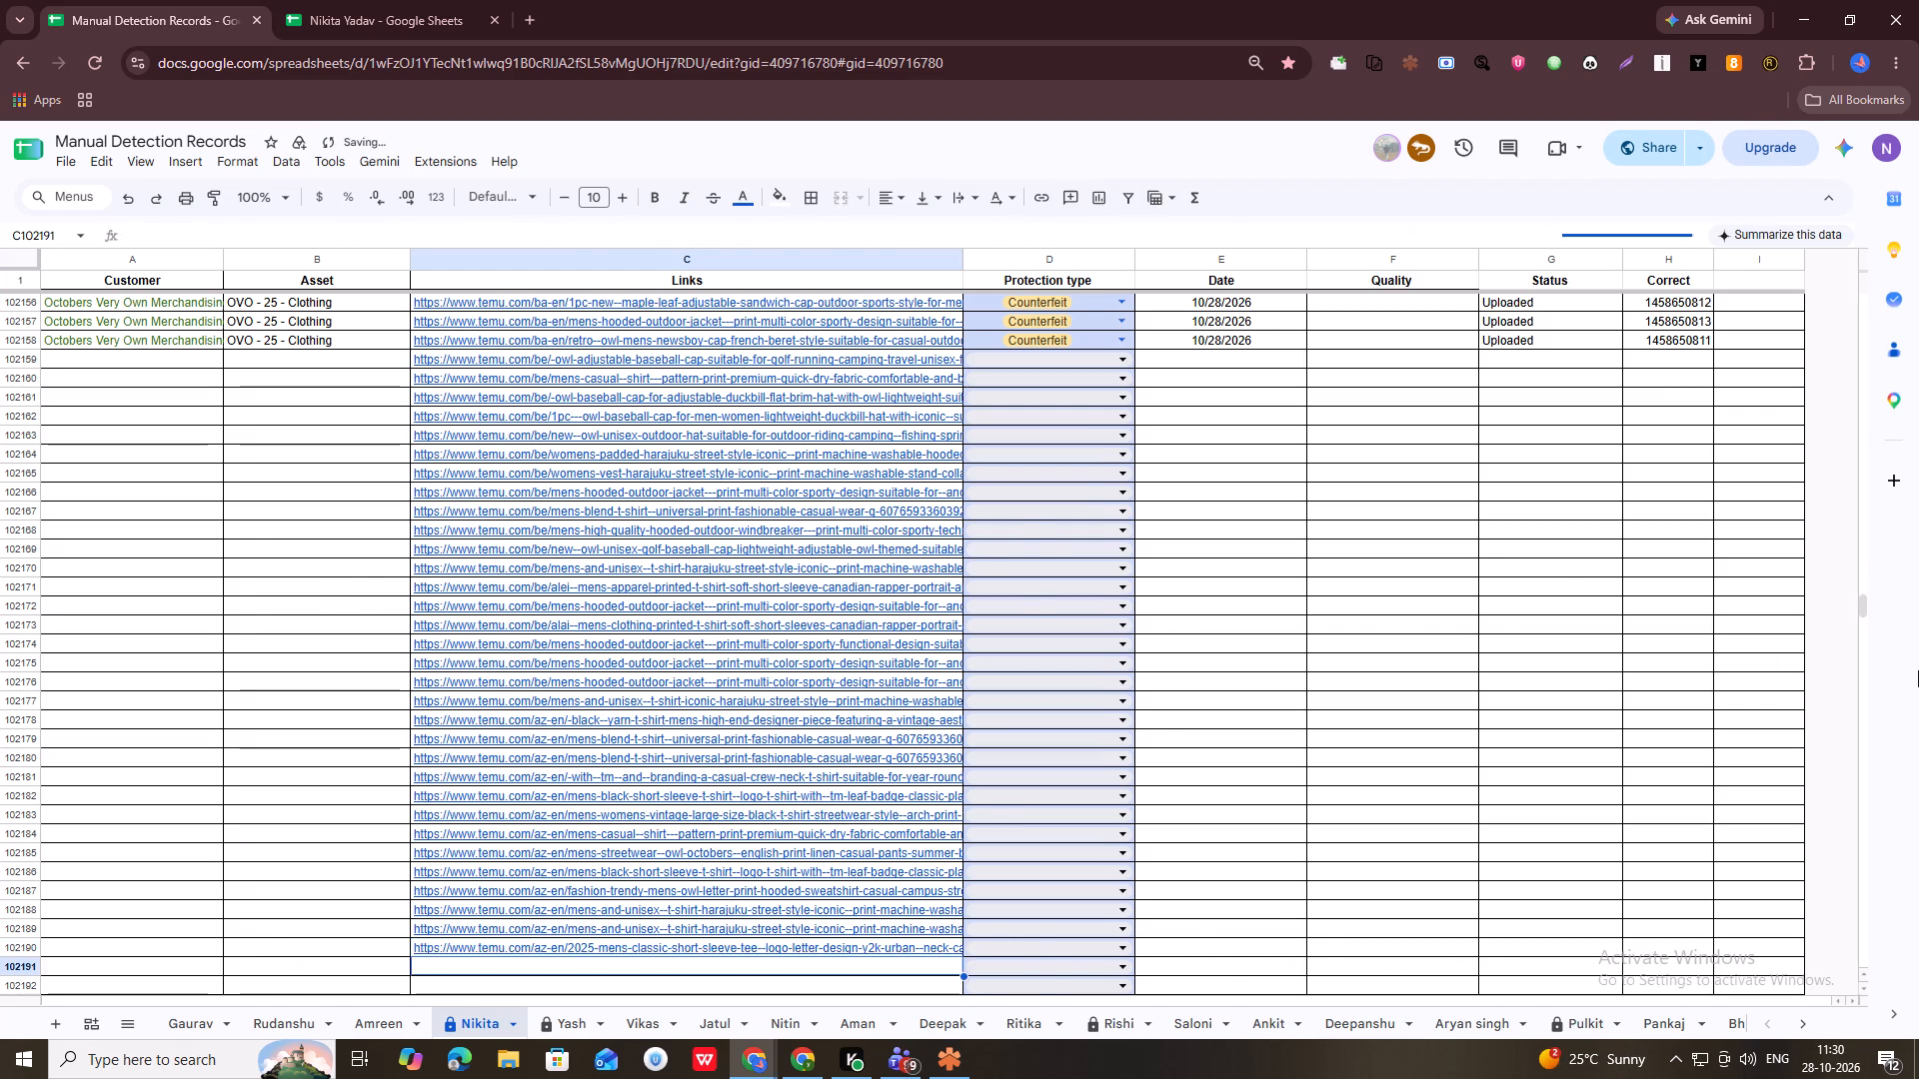
Record the link of the Men's High-Quality Hooded Outdoor Windbreaker priced 29.77 in cell C102191.
{"action": "scroll", "coordinate": [1515, 875], "scroll_direction": "down", "scroll_amount": 5}
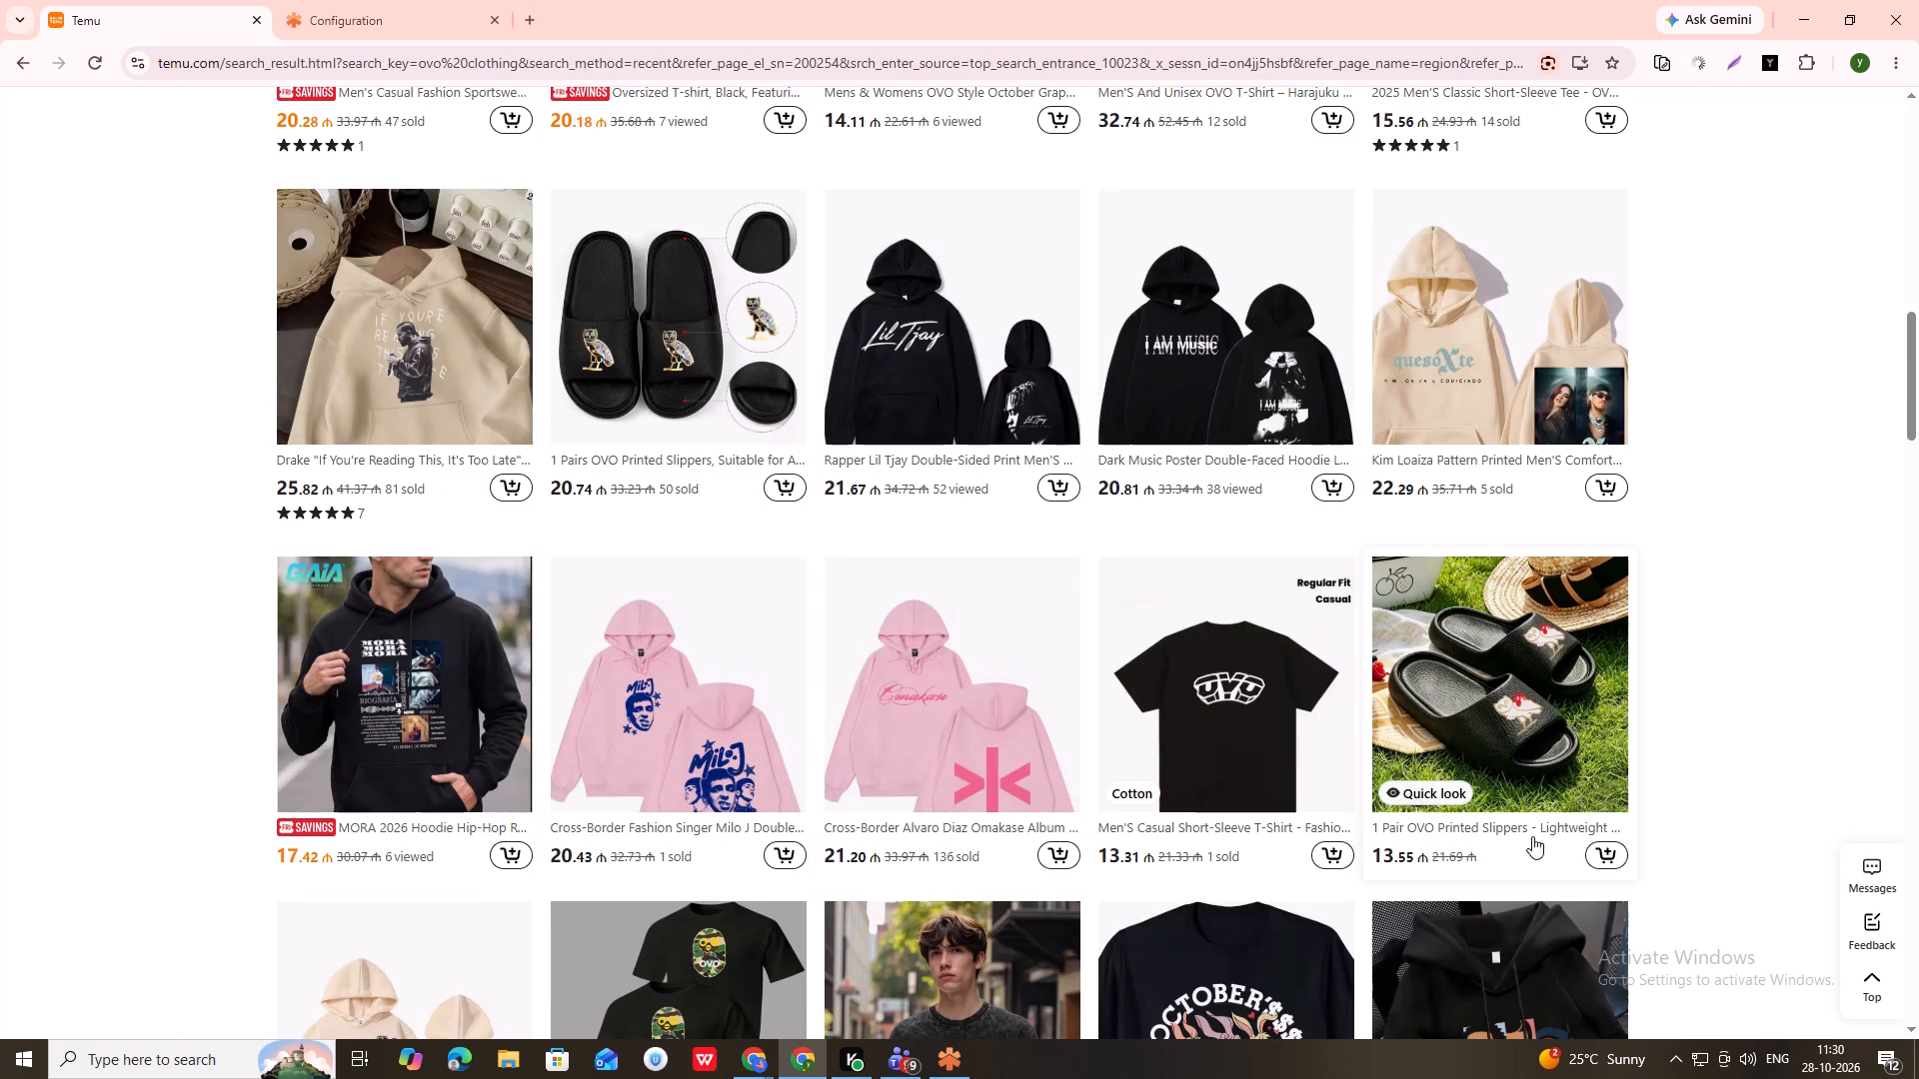
{"action": "scroll", "coordinate": [1324, 789], "scroll_direction": "down", "scroll_amount": 5}
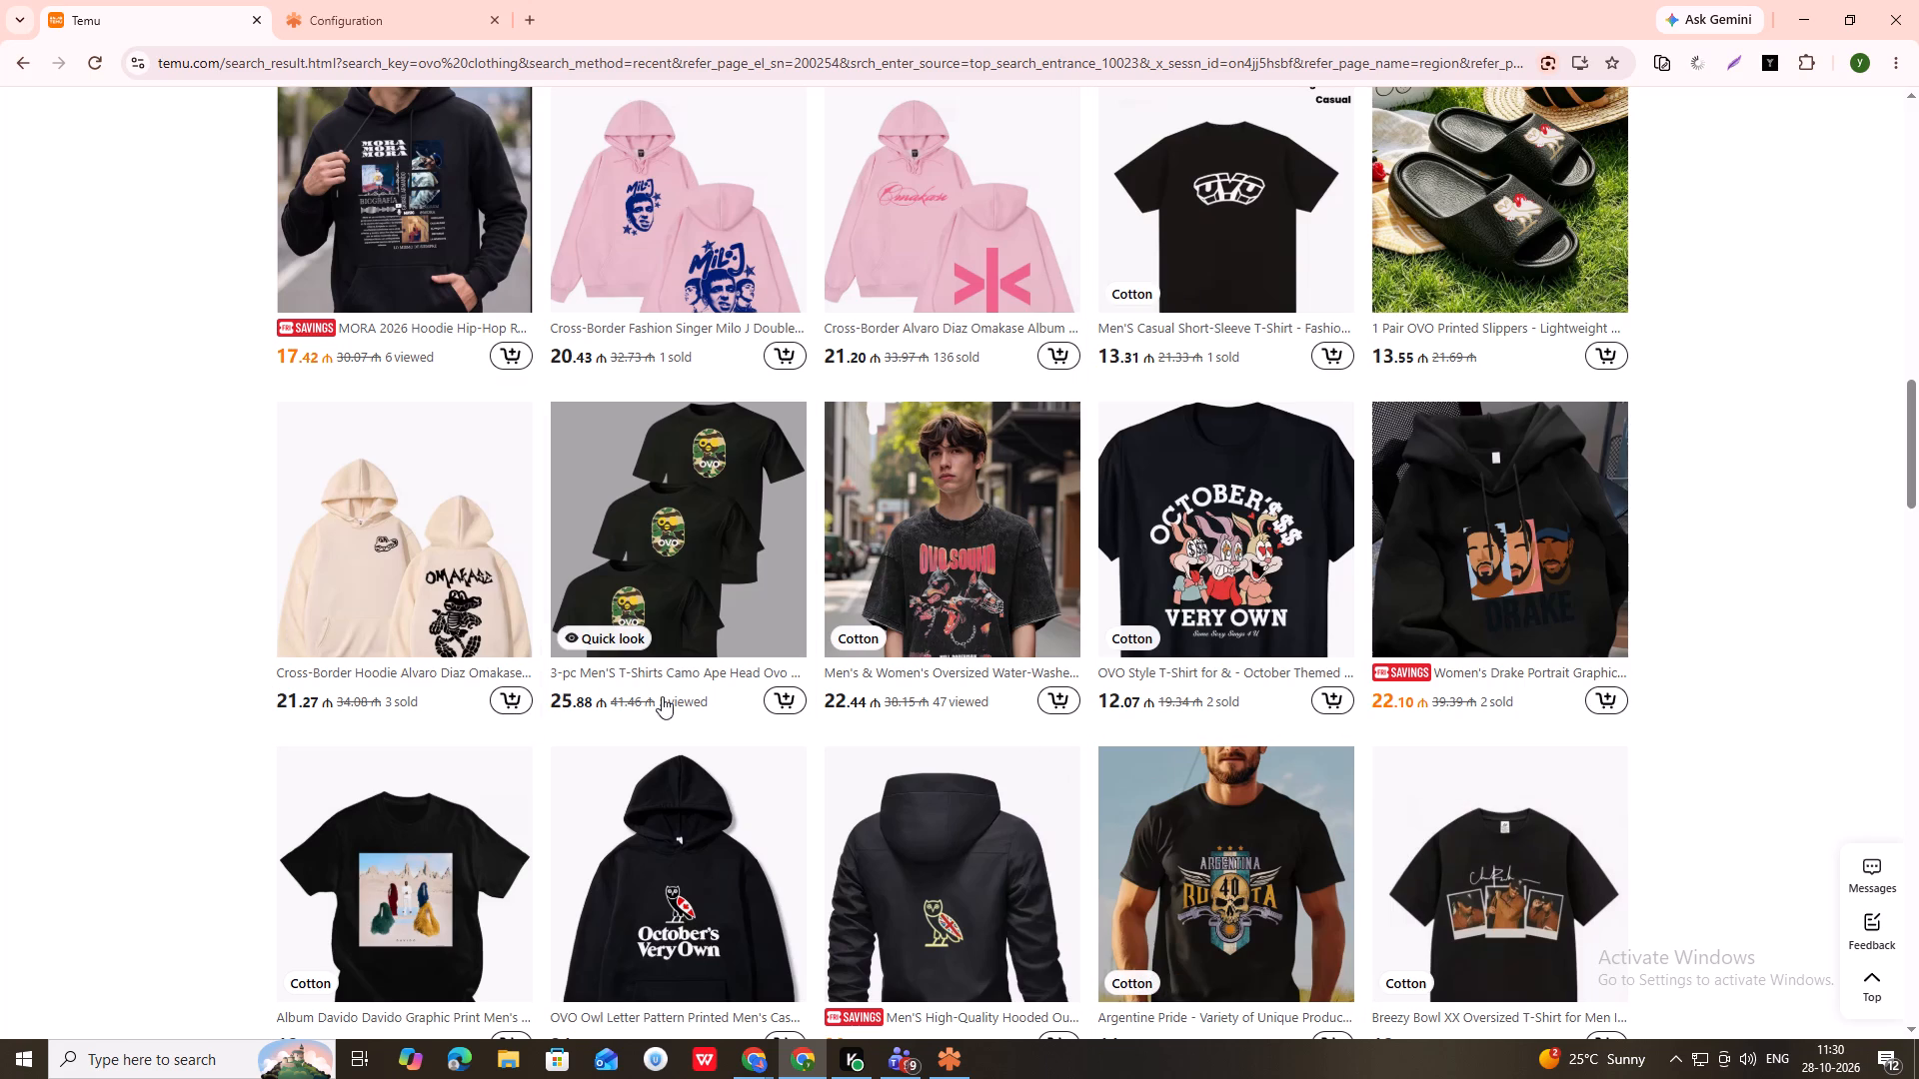
{"action": "scroll", "coordinate": [1100, 734], "scroll_direction": "down", "scroll_amount": 4}
{"action": "right_click", "coordinate": [938, 624]}
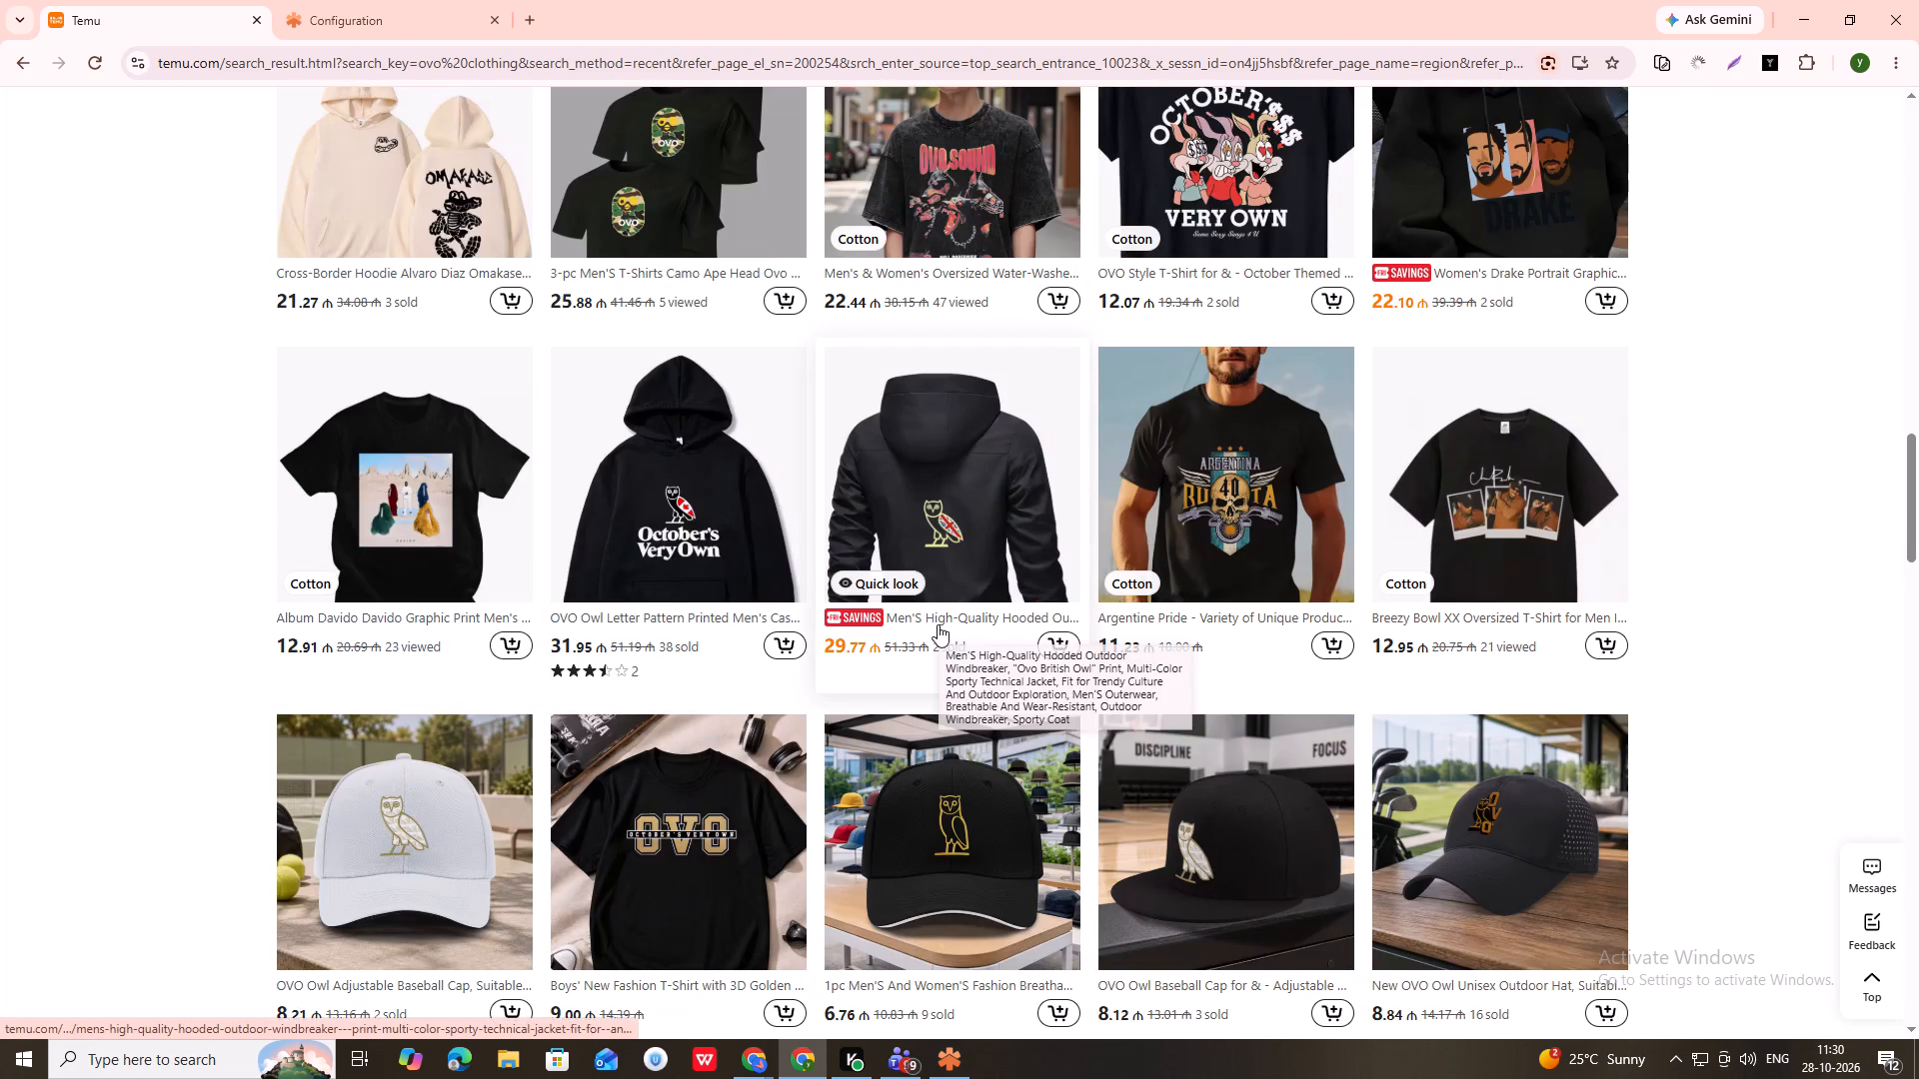
{"action": "left_click", "coordinate": [996, 834]}
{"action": "key", "text": "alt+Tab"}
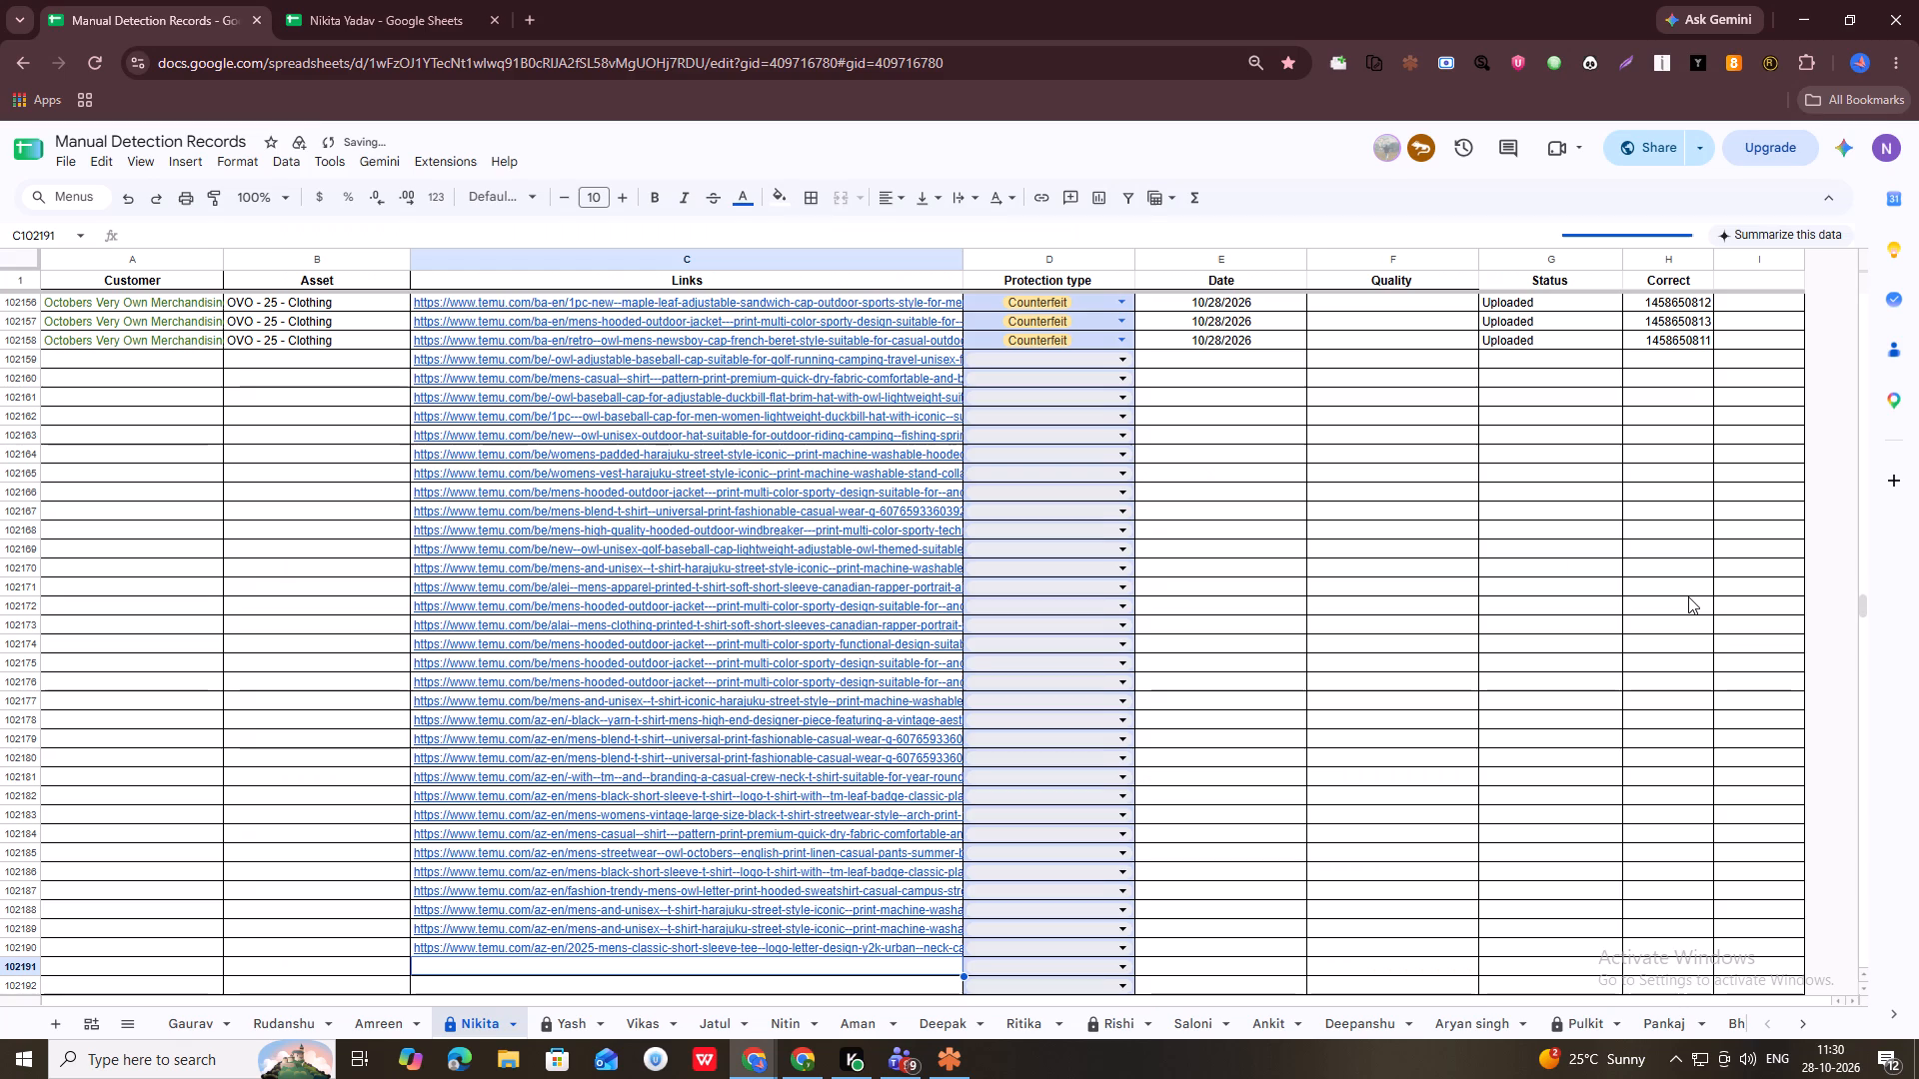
{"action": "key", "text": "ctrl+v"}
Review the extent of the pending links from cell C102159 down, ending at the next blank cell, C102192.
{"action": "key", "text": "Right"}
{"action": "key", "text": "ctrl+Up"}
{"action": "key", "text": "Down"}
{"action": "key", "text": "Left"}
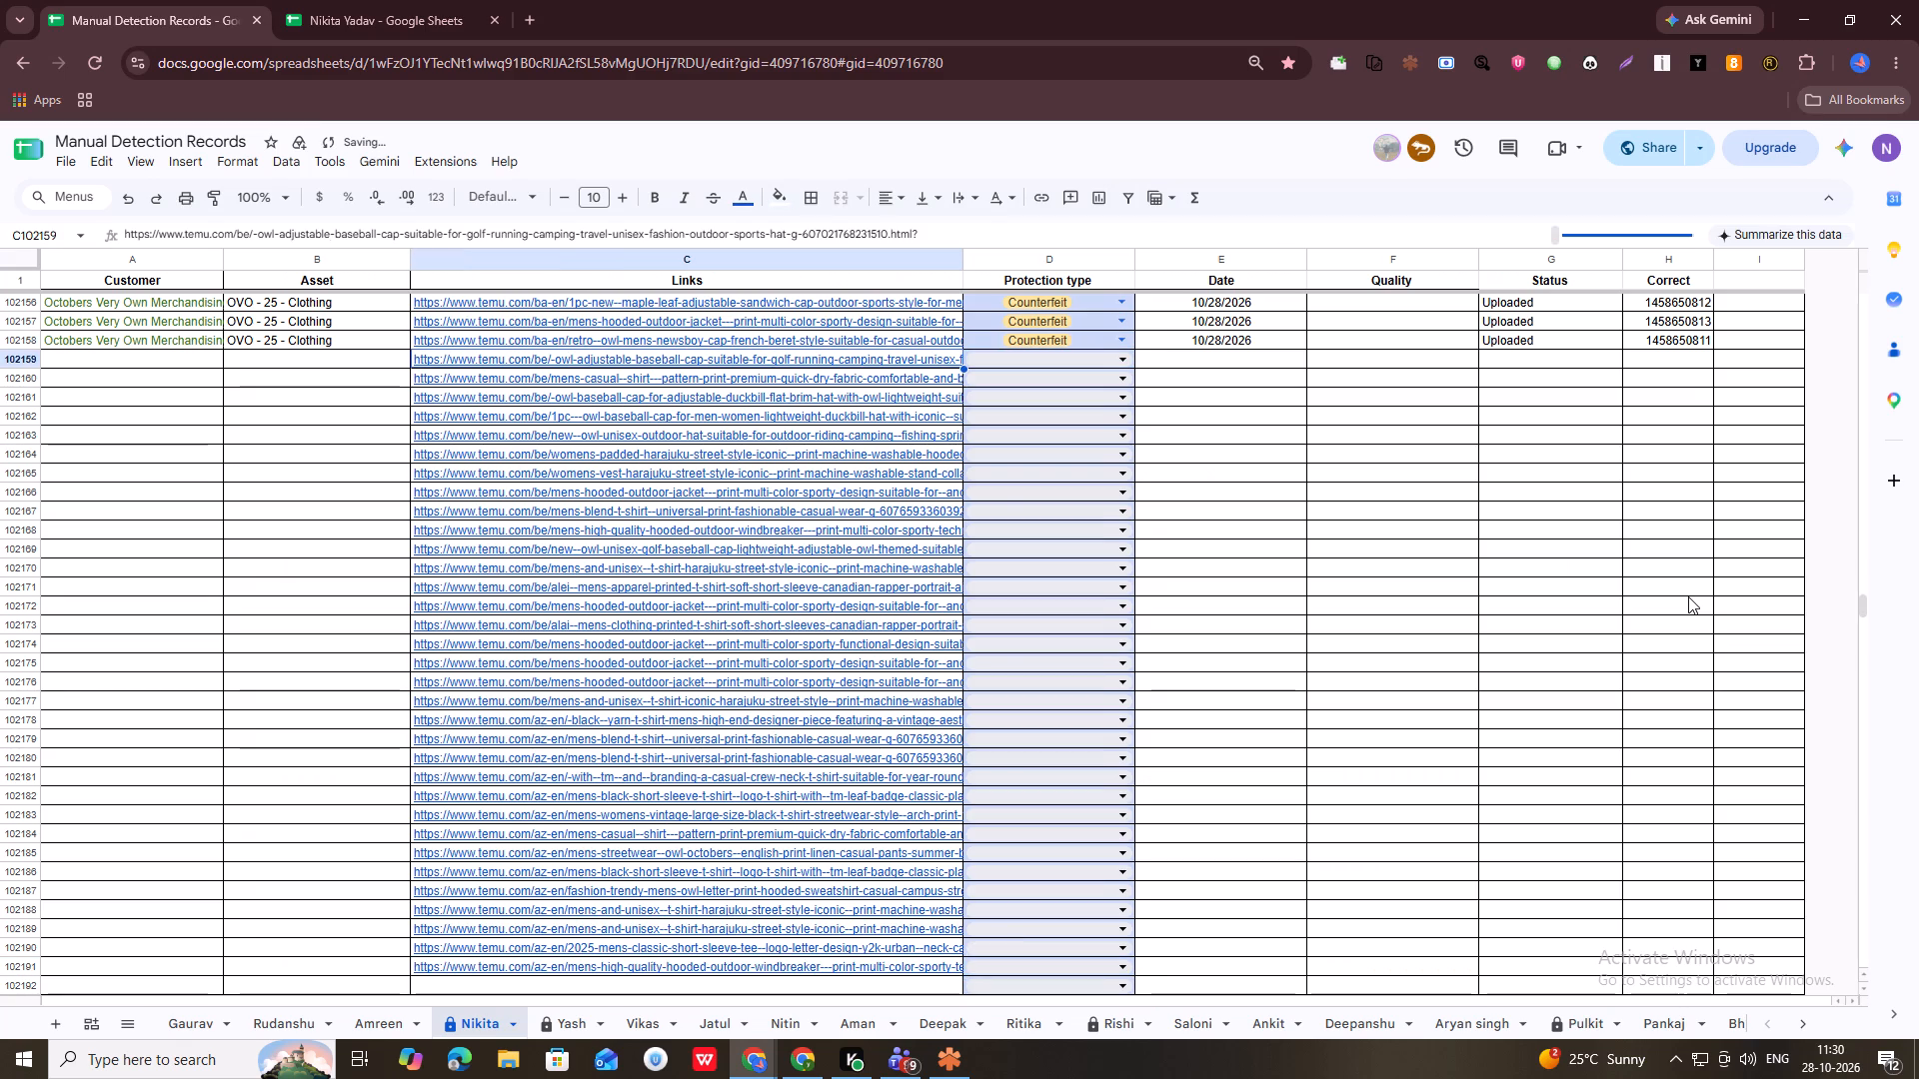
{"action": "key", "text": "ctrl+shift+Down"}
{"action": "key", "text": "ctrl+Down"}
{"action": "key", "text": "Down"}
Record the link of the white OVO Owl Adjustable Baseball Cap priced 8.21 from Temu in cell C102192.
{"action": "key", "text": "alt+Tab"}
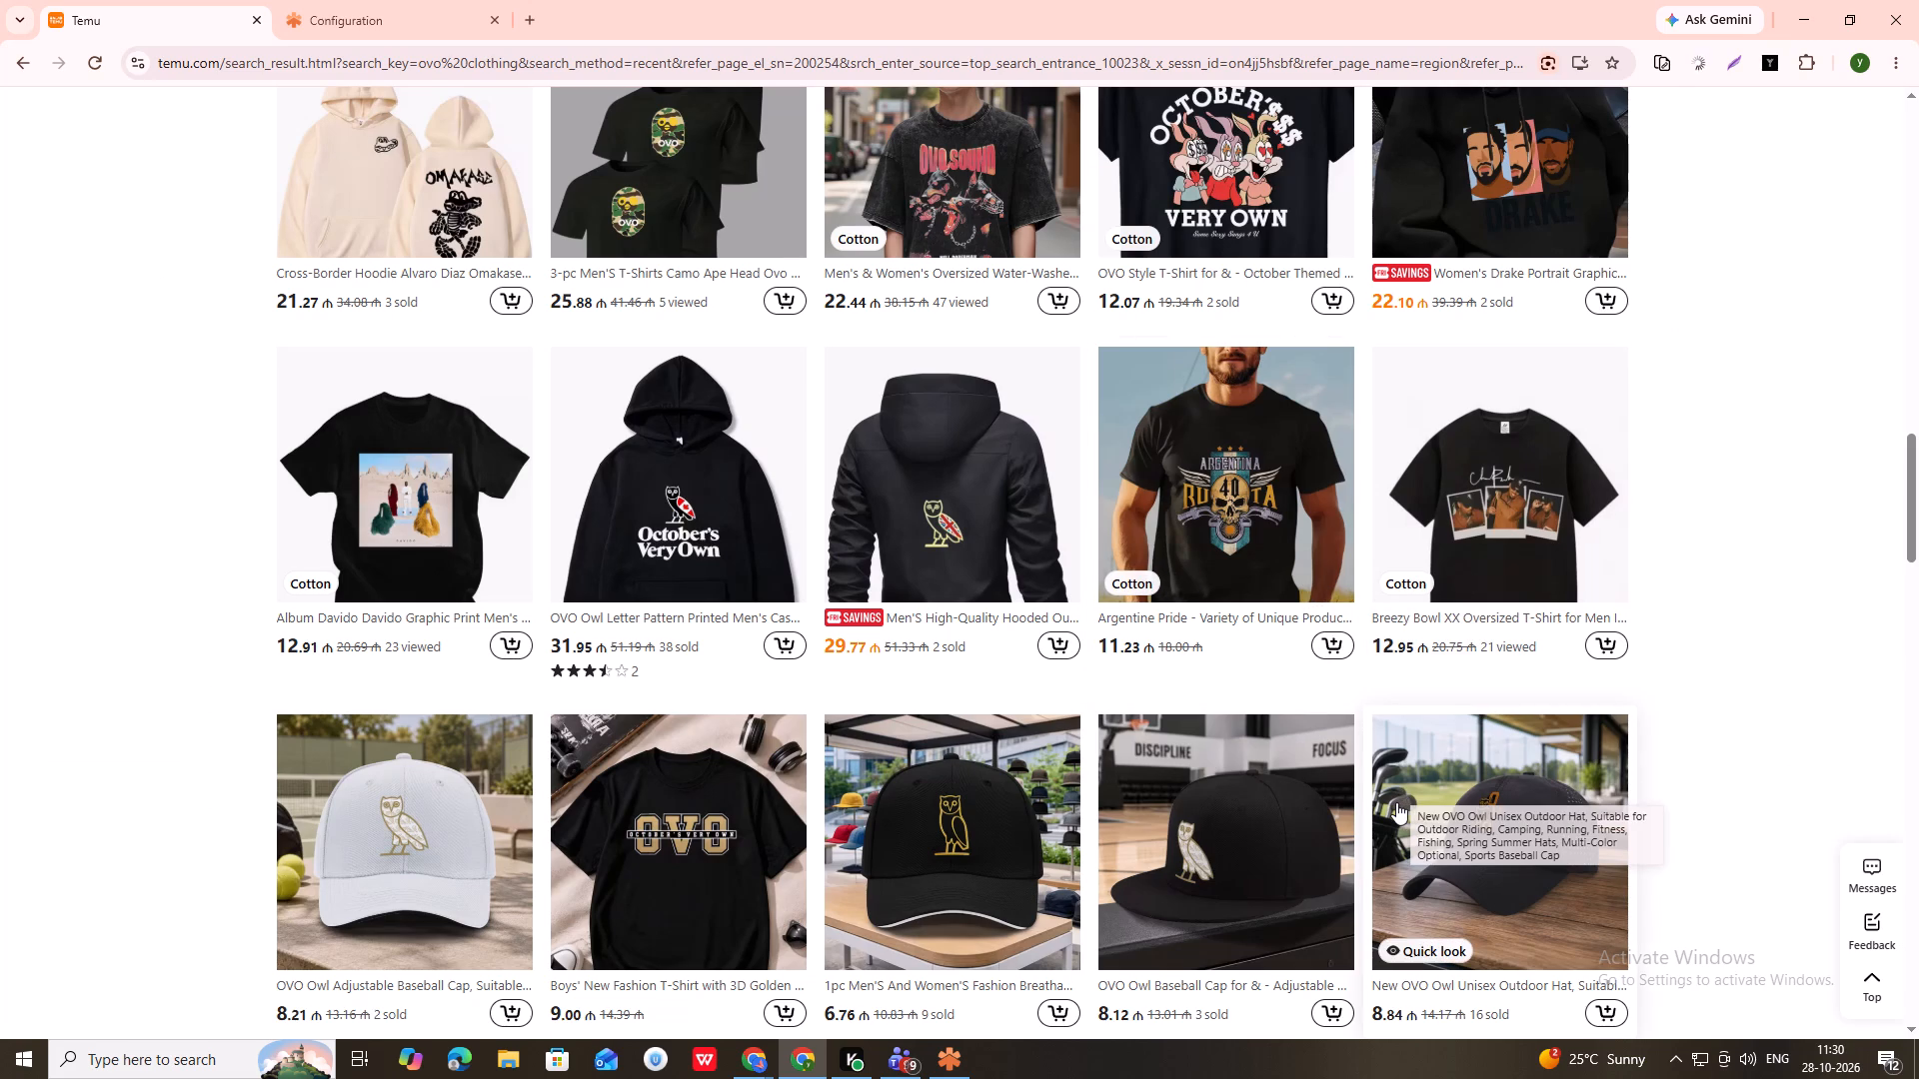
{"action": "scroll", "coordinate": [1273, 735], "scroll_direction": "down", "scroll_amount": 3}
{"action": "right_click", "coordinate": [467, 694]}
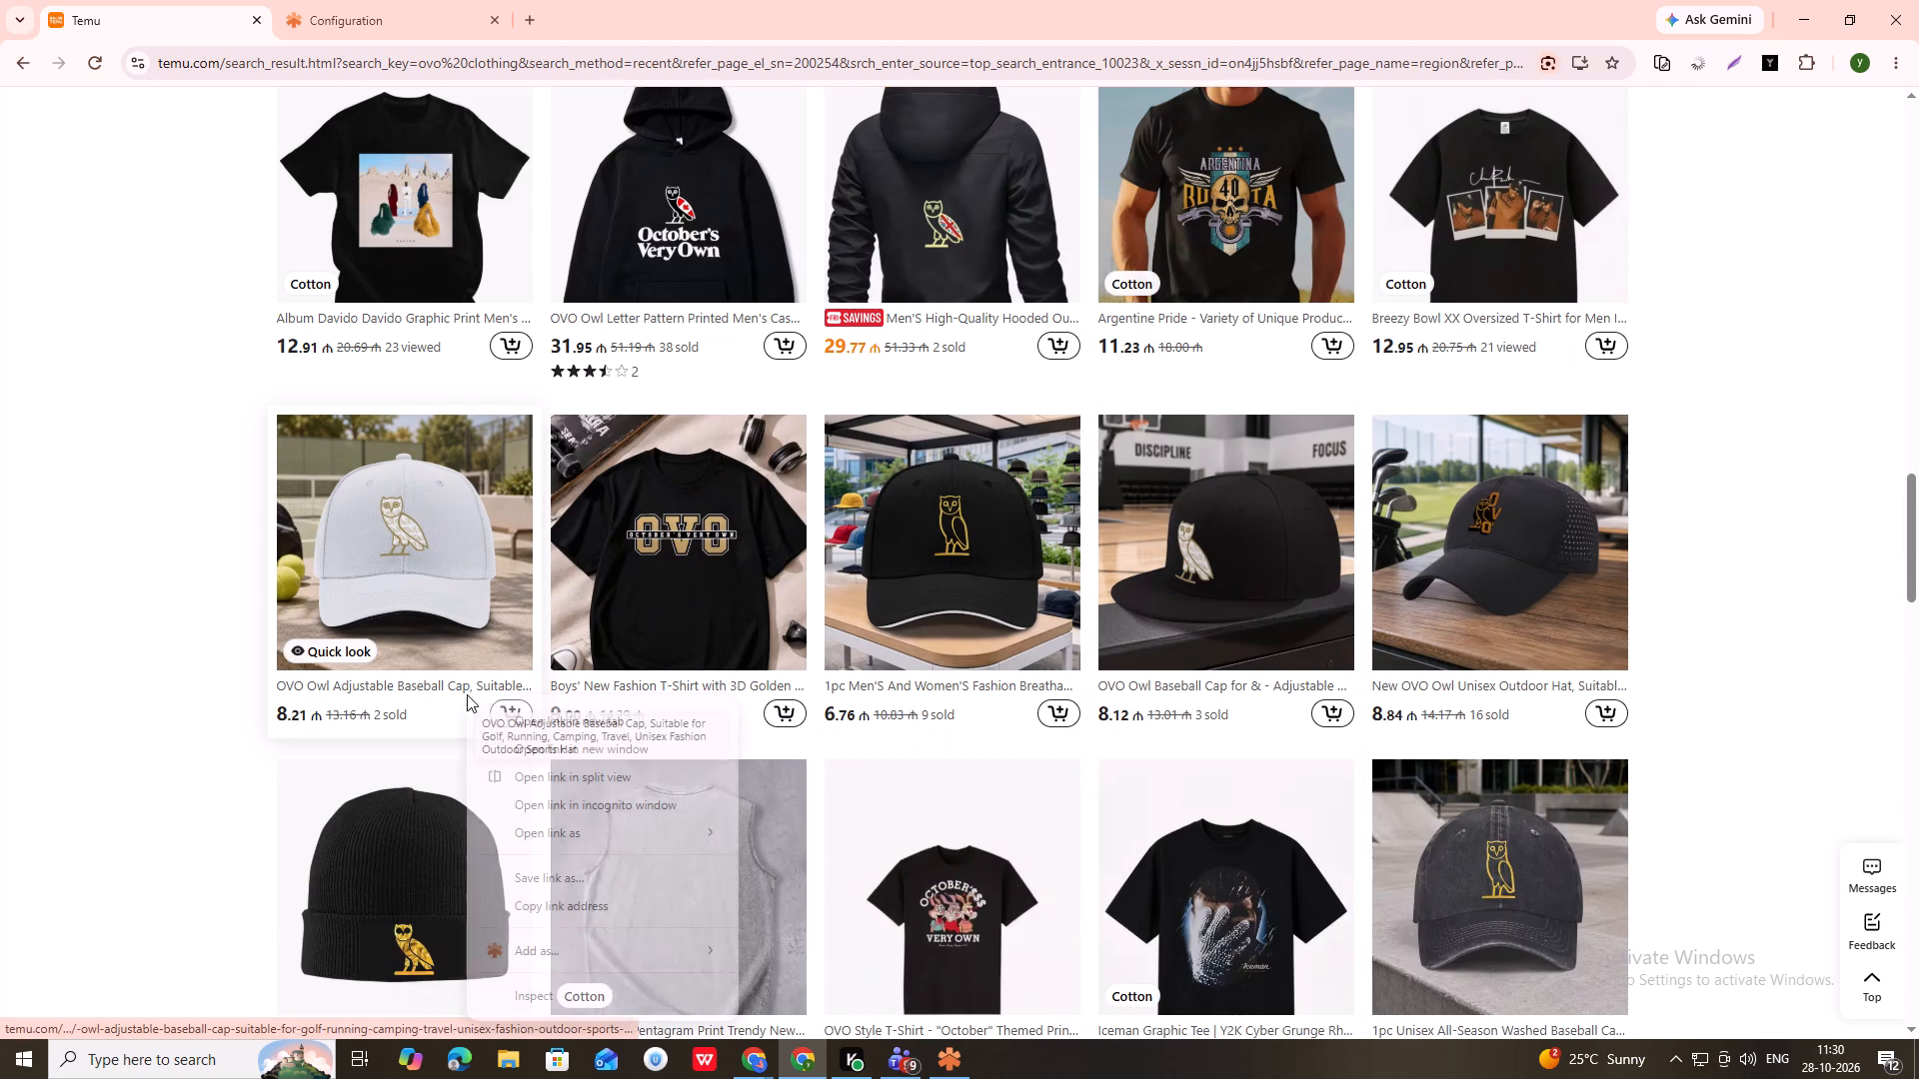
{"action": "left_click", "coordinate": [511, 906]}
{"action": "key", "text": "alt+Tab"}
{"action": "key", "text": "ctrl+v"}
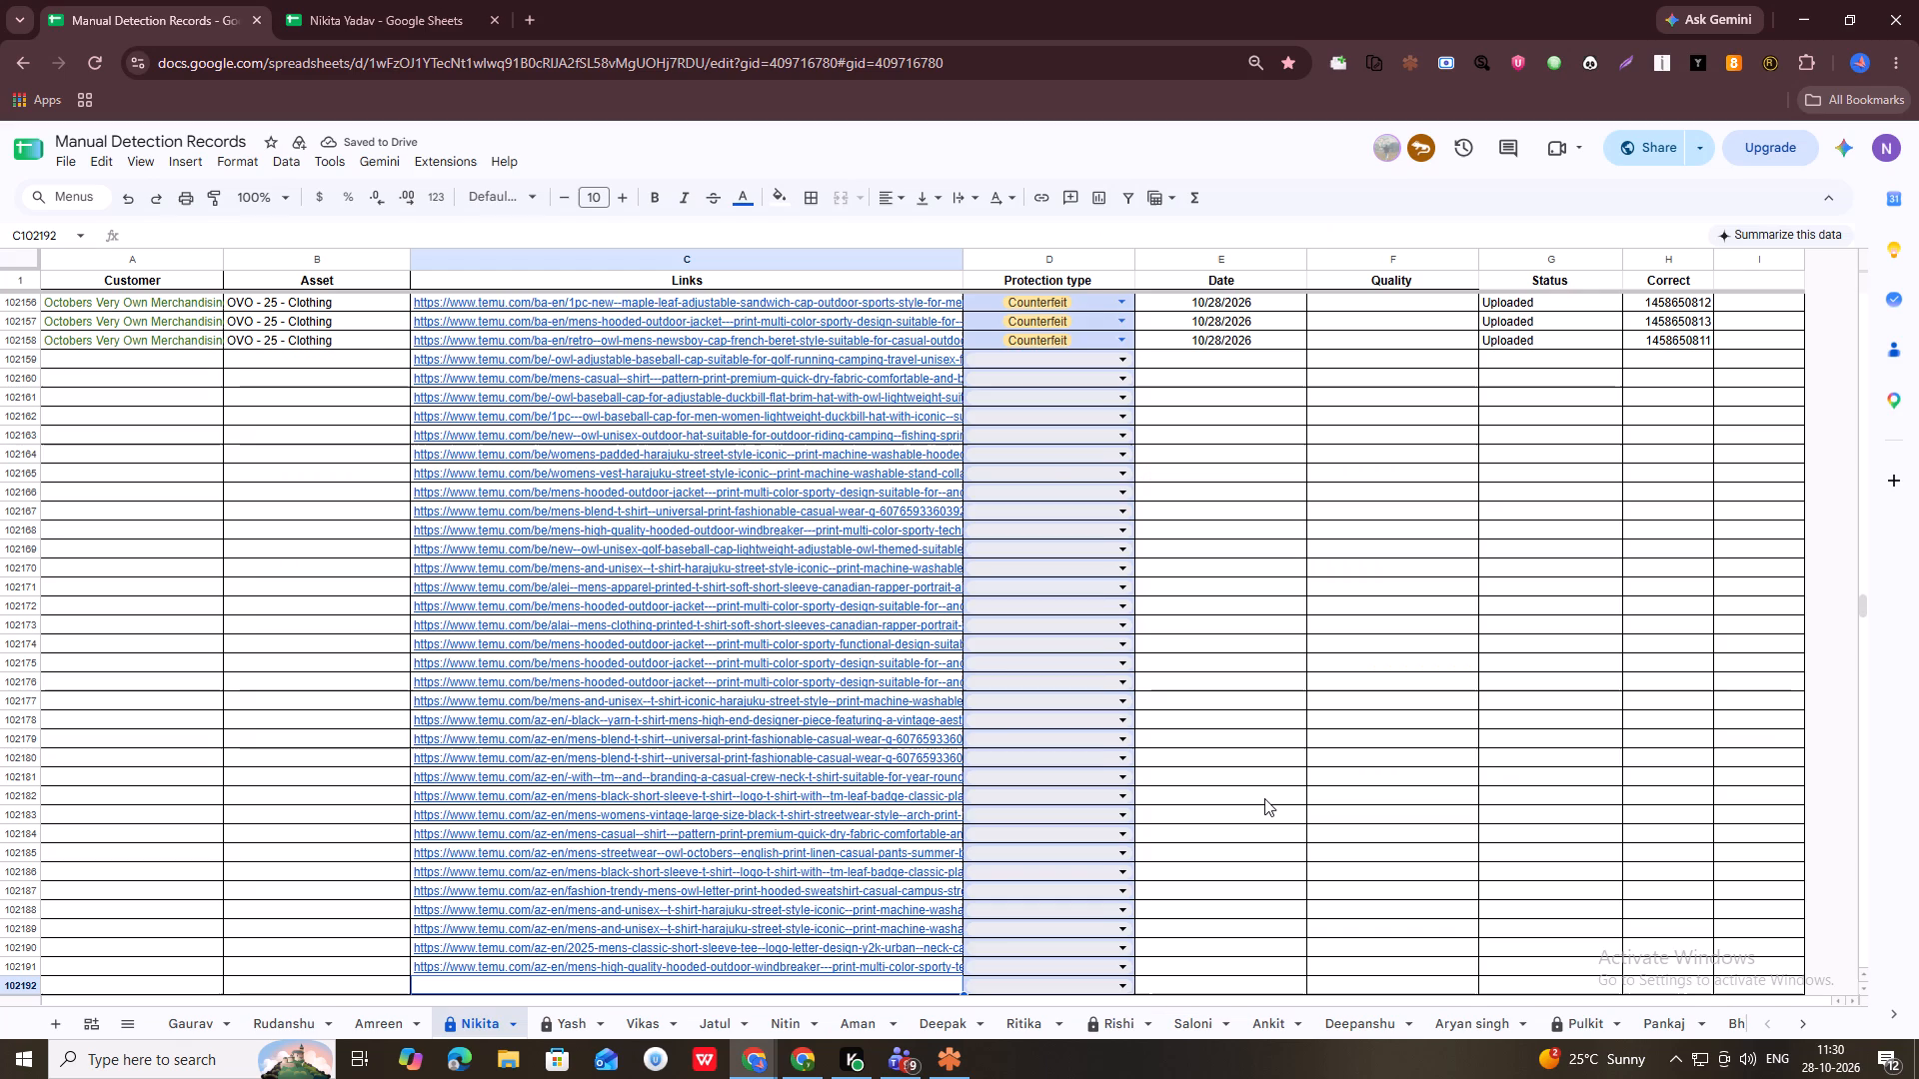
{"action": "key", "text": "Down"}
{"action": "key", "text": "alt+Tab"}
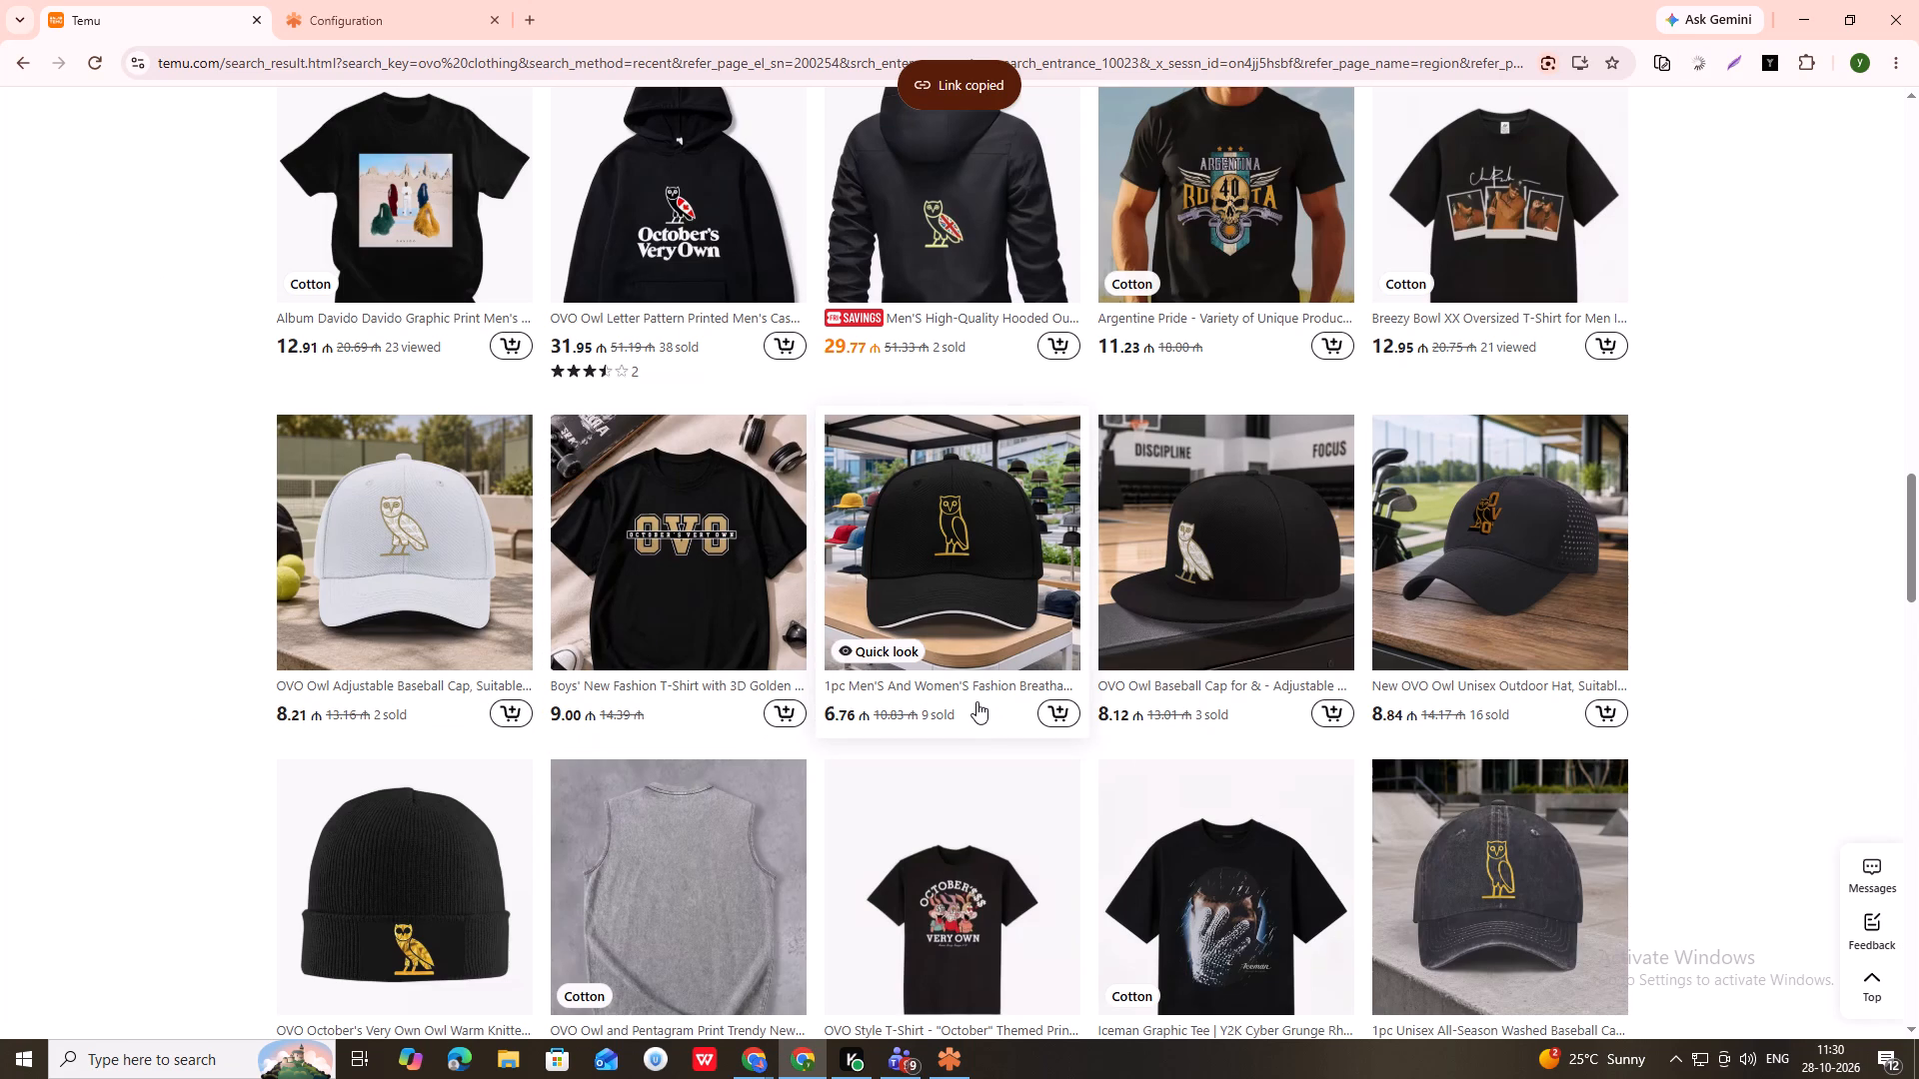
Record the link of the 1pc Men's And Women's Fashion Breathable baseball cap priced 6.76 in cell C102193.
{"action": "right_click", "coordinate": [974, 694]}
{"action": "left_click", "coordinate": [1042, 911]}
{"action": "key", "text": "alt+Tab"}
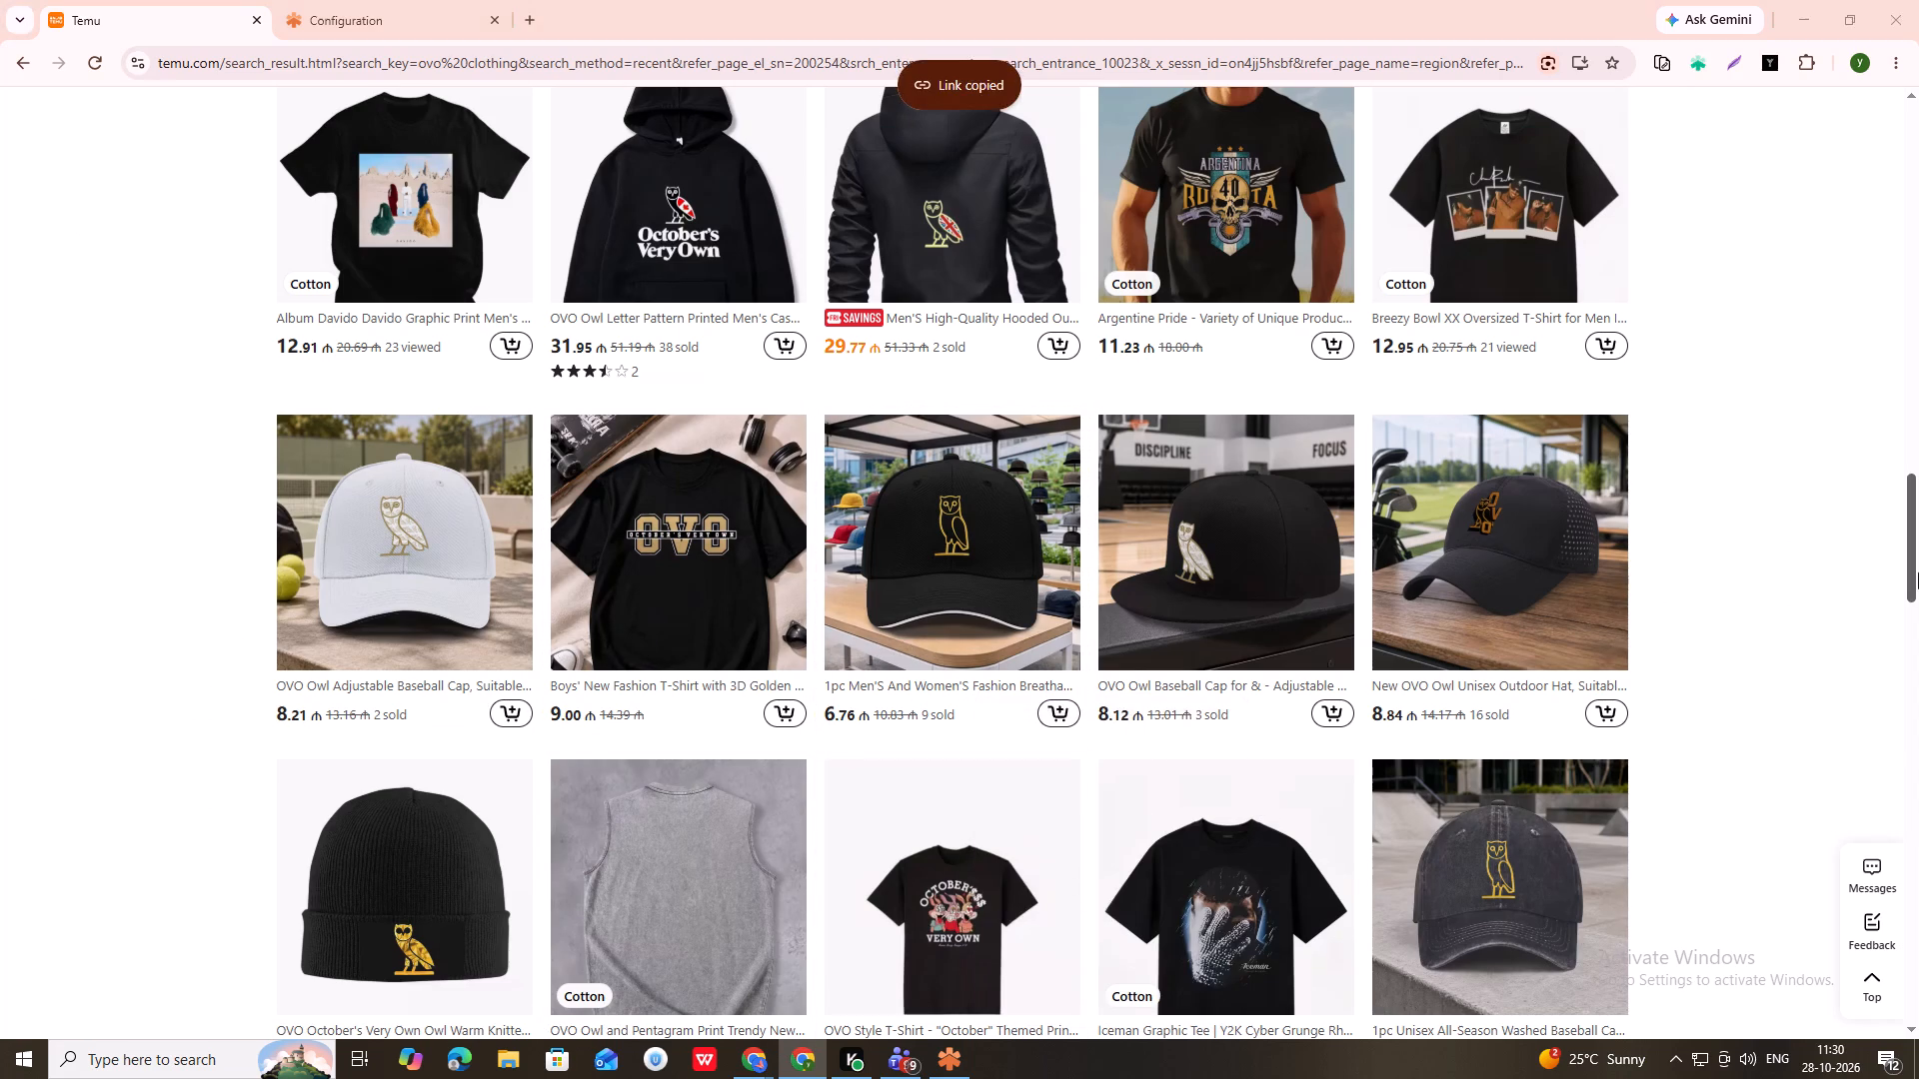
{"action": "key", "text": "ctrl+v"}
{"action": "key", "text": "Down"}
{"action": "key", "text": "alt+Tab"}
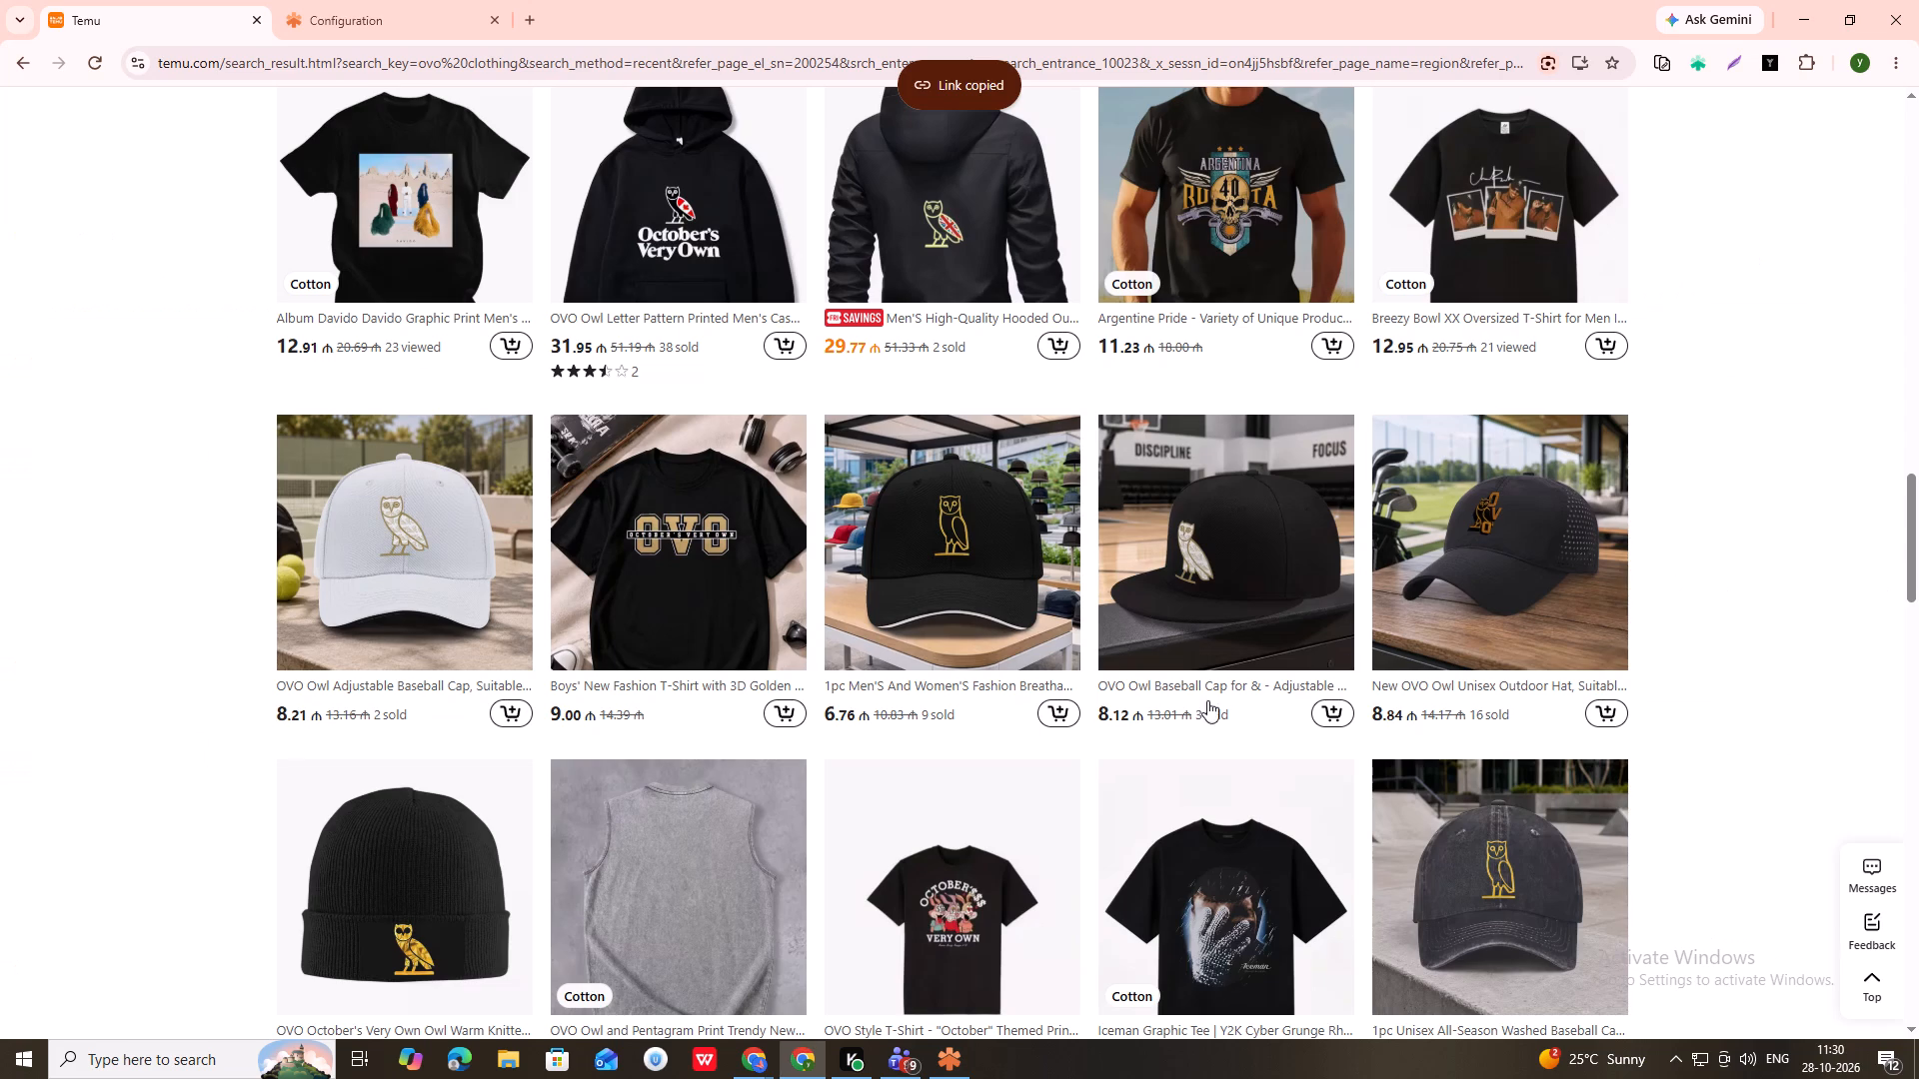
Record the link of the black flat-brim OVO Owl Baseball Cap priced 8.12 in cell C102194.
{"action": "right_click", "coordinate": [1232, 692]}
{"action": "left_click", "coordinate": [1267, 901]}
{"action": "key", "text": "alt+Tab"}
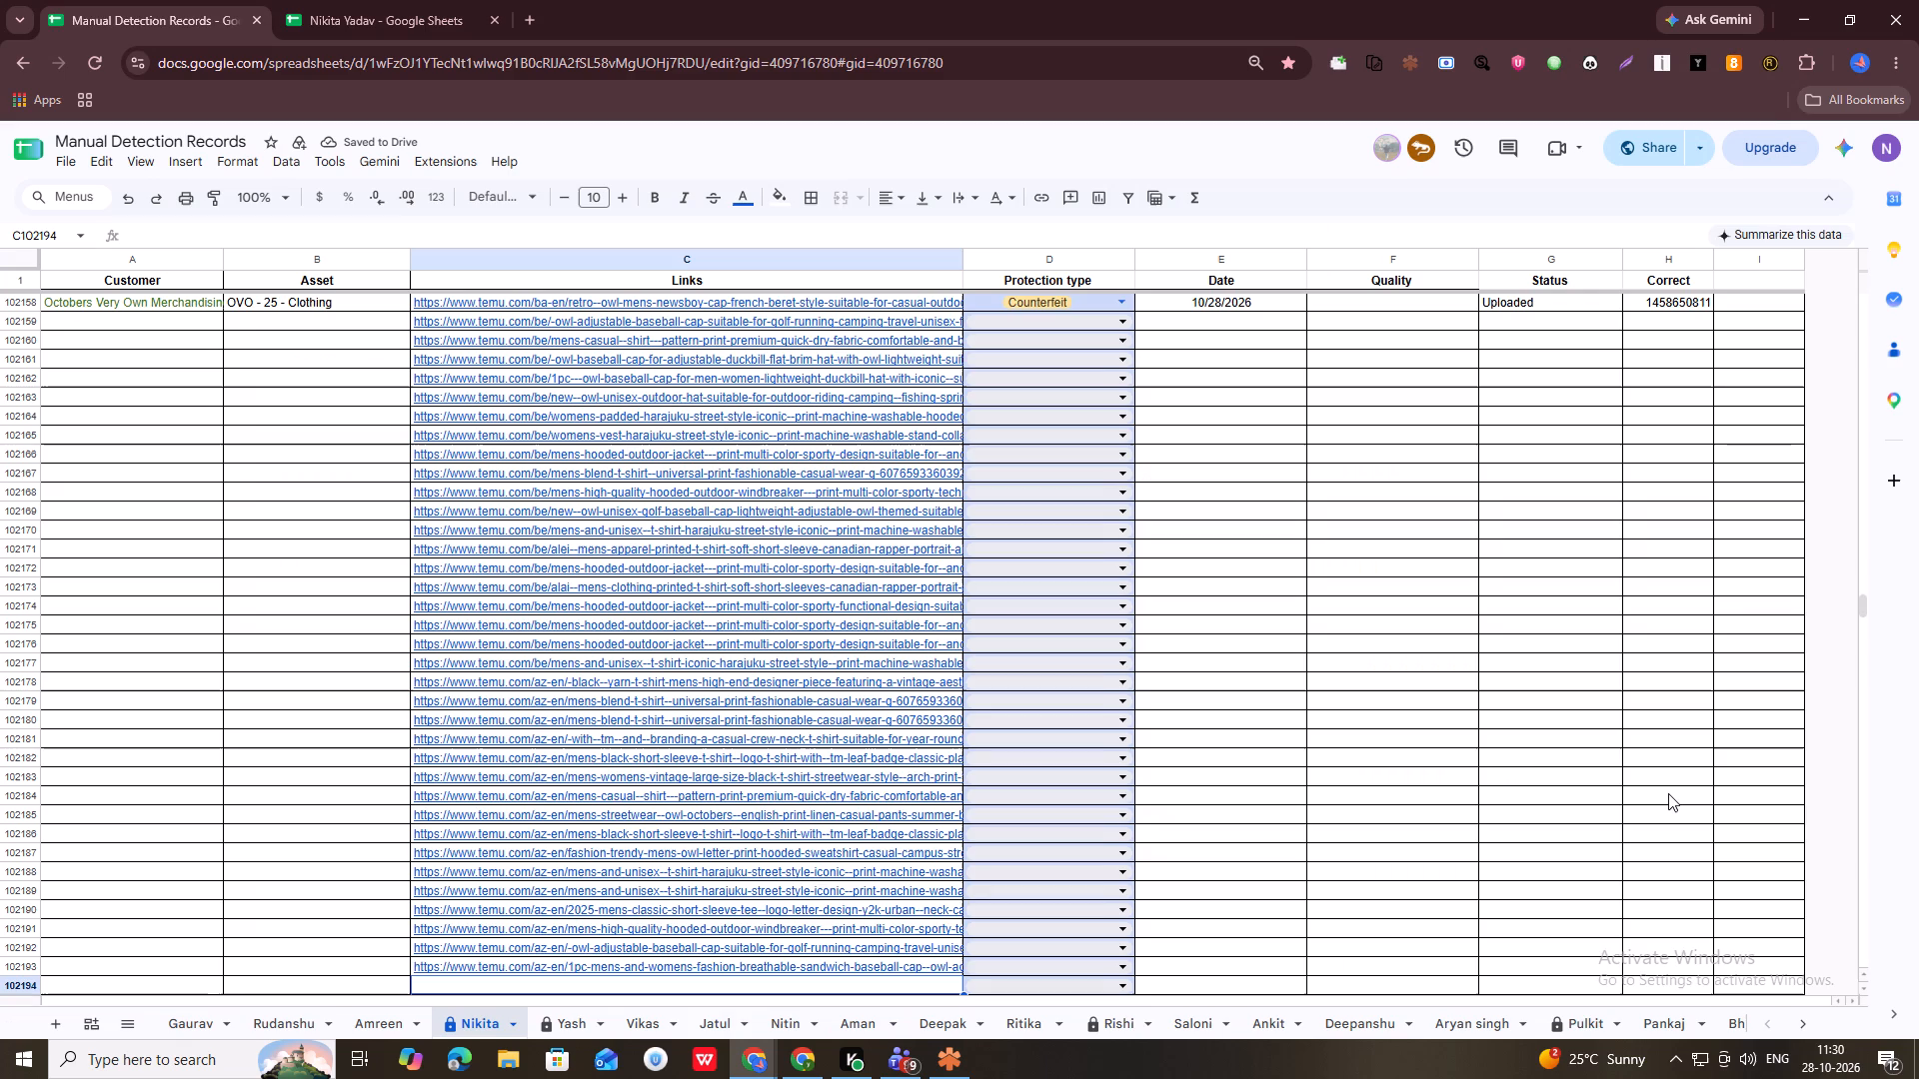
{"action": "key", "text": "Down"}
{"action": "key", "text": "Up"}
{"action": "key", "text": "ctrl+v"}
{"action": "key", "text": "Down"}
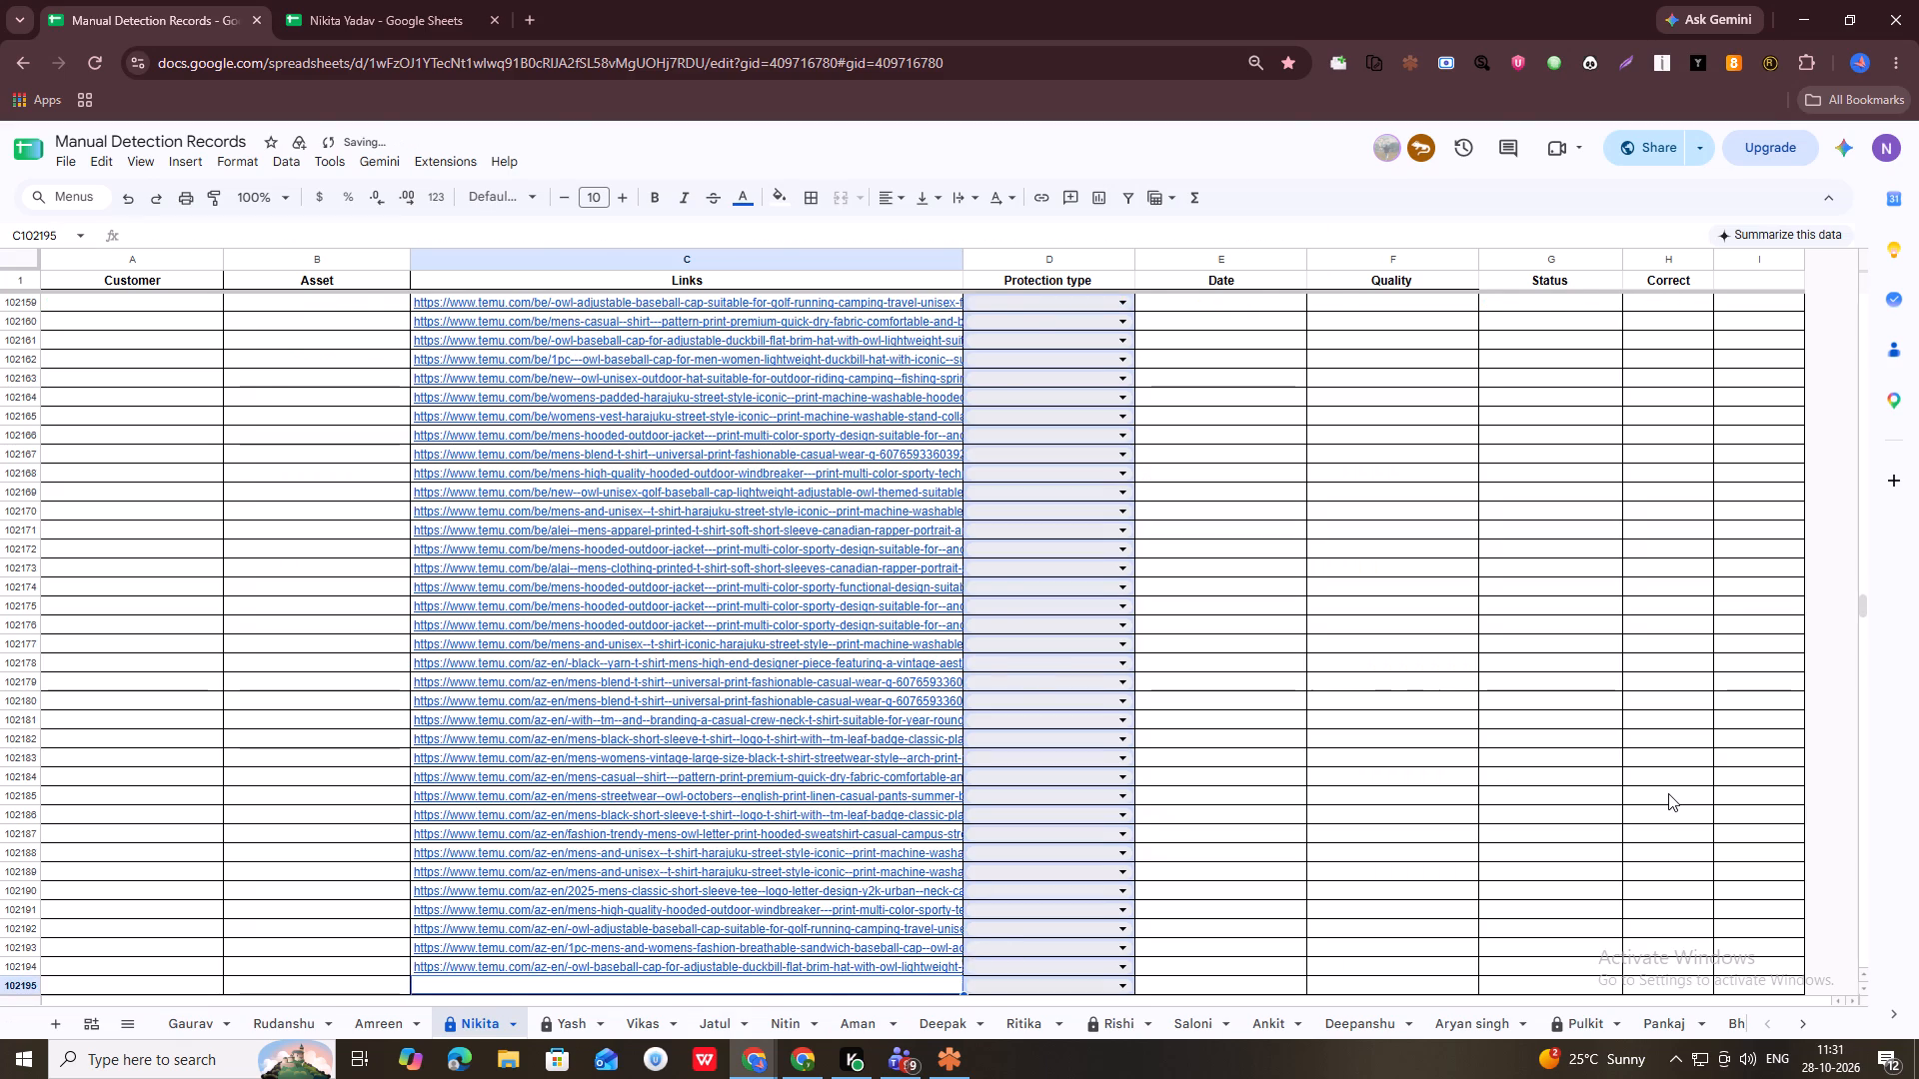
{"action": "key", "text": "alt+Tab"}
{"action": "key", "text": "Right"}
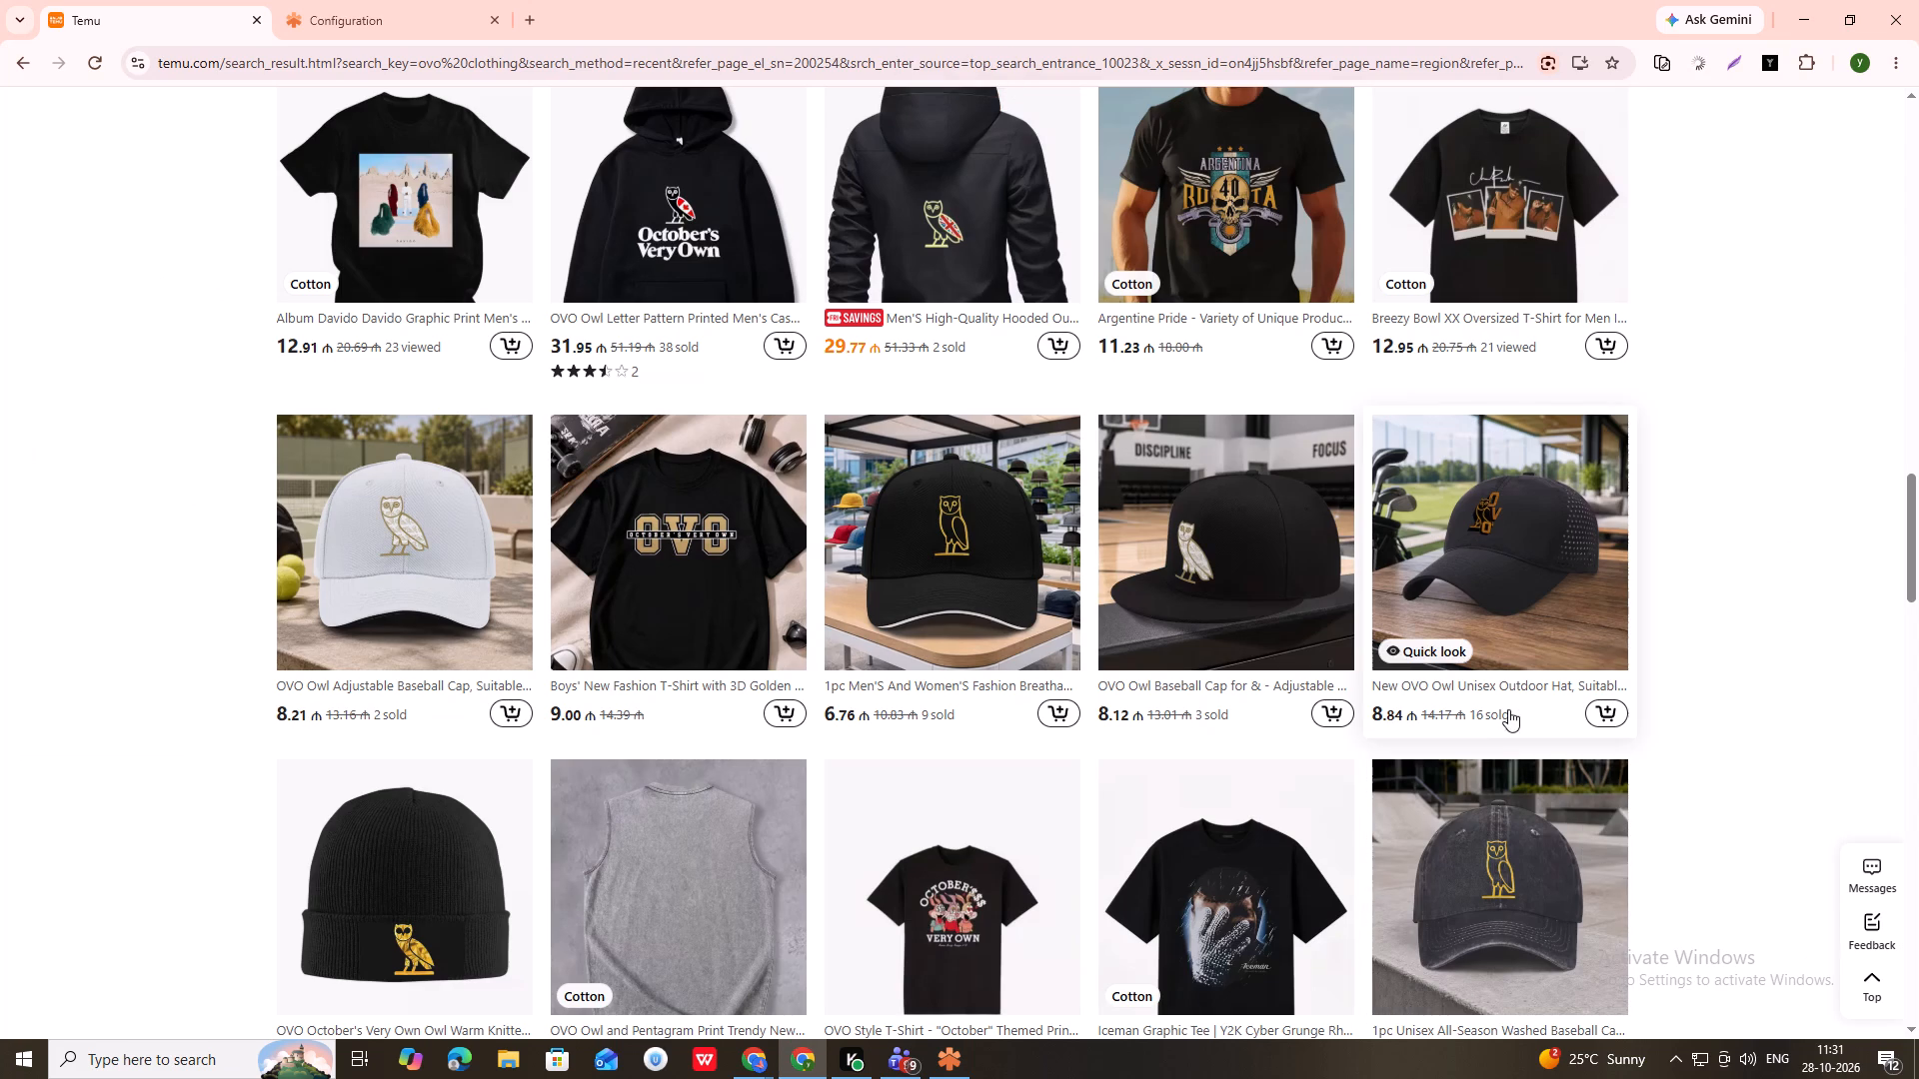
Record the link of the New OVO Owl Unisex Outdoor Hat priced 8.84 in cell C102195.
{"action": "right_click", "coordinate": [1515, 686]}
{"action": "left_click", "coordinate": [1589, 902]}
{"action": "key", "text": "alt+Tab"}
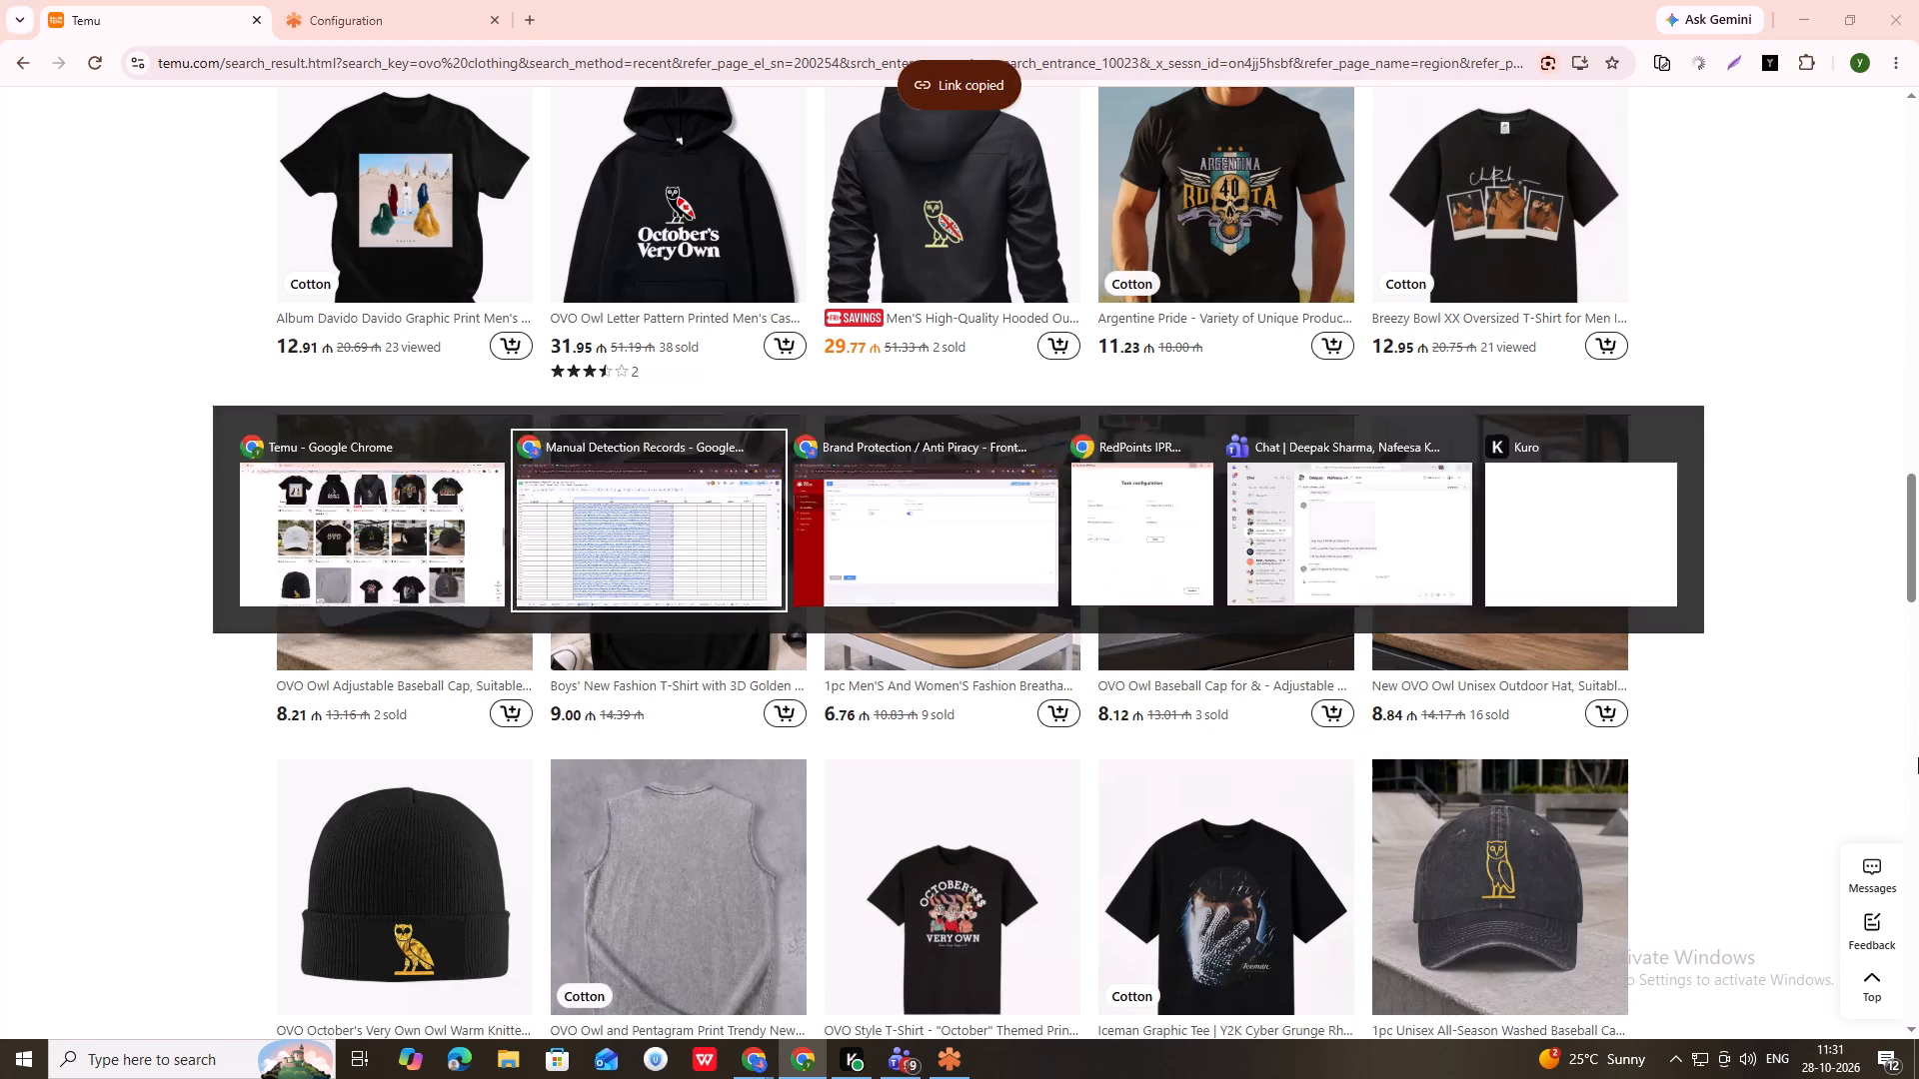
{"action": "key", "text": "ctrl+v"}
{"action": "key", "text": "Down"}
{"action": "key", "text": "alt+Tab"}
Record the link of the 1pc Unisex All-Season Washed Baseball Cap priced 8.81 in cell C102196.
{"action": "scroll", "coordinate": [1289, 773], "scroll_direction": "down", "scroll_amount": 3}
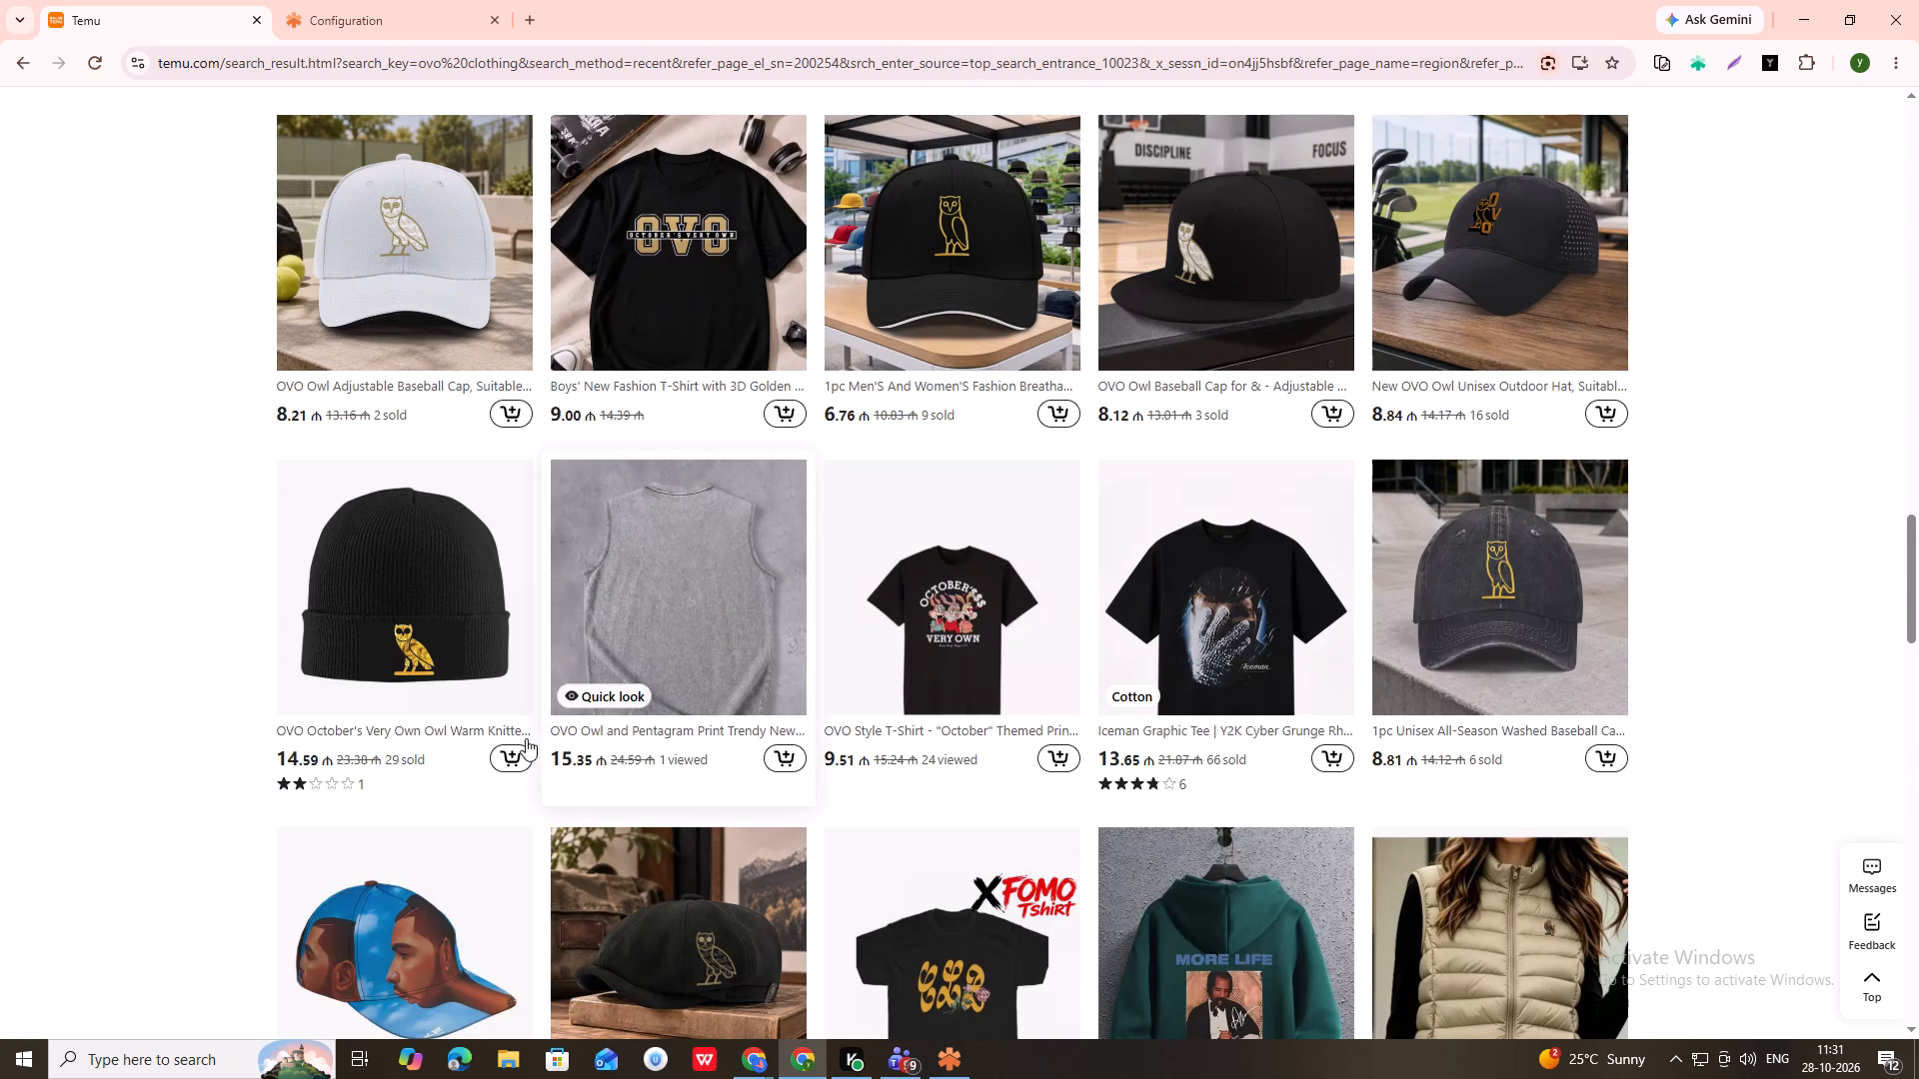
{"action": "right_click", "coordinate": [1504, 735]}
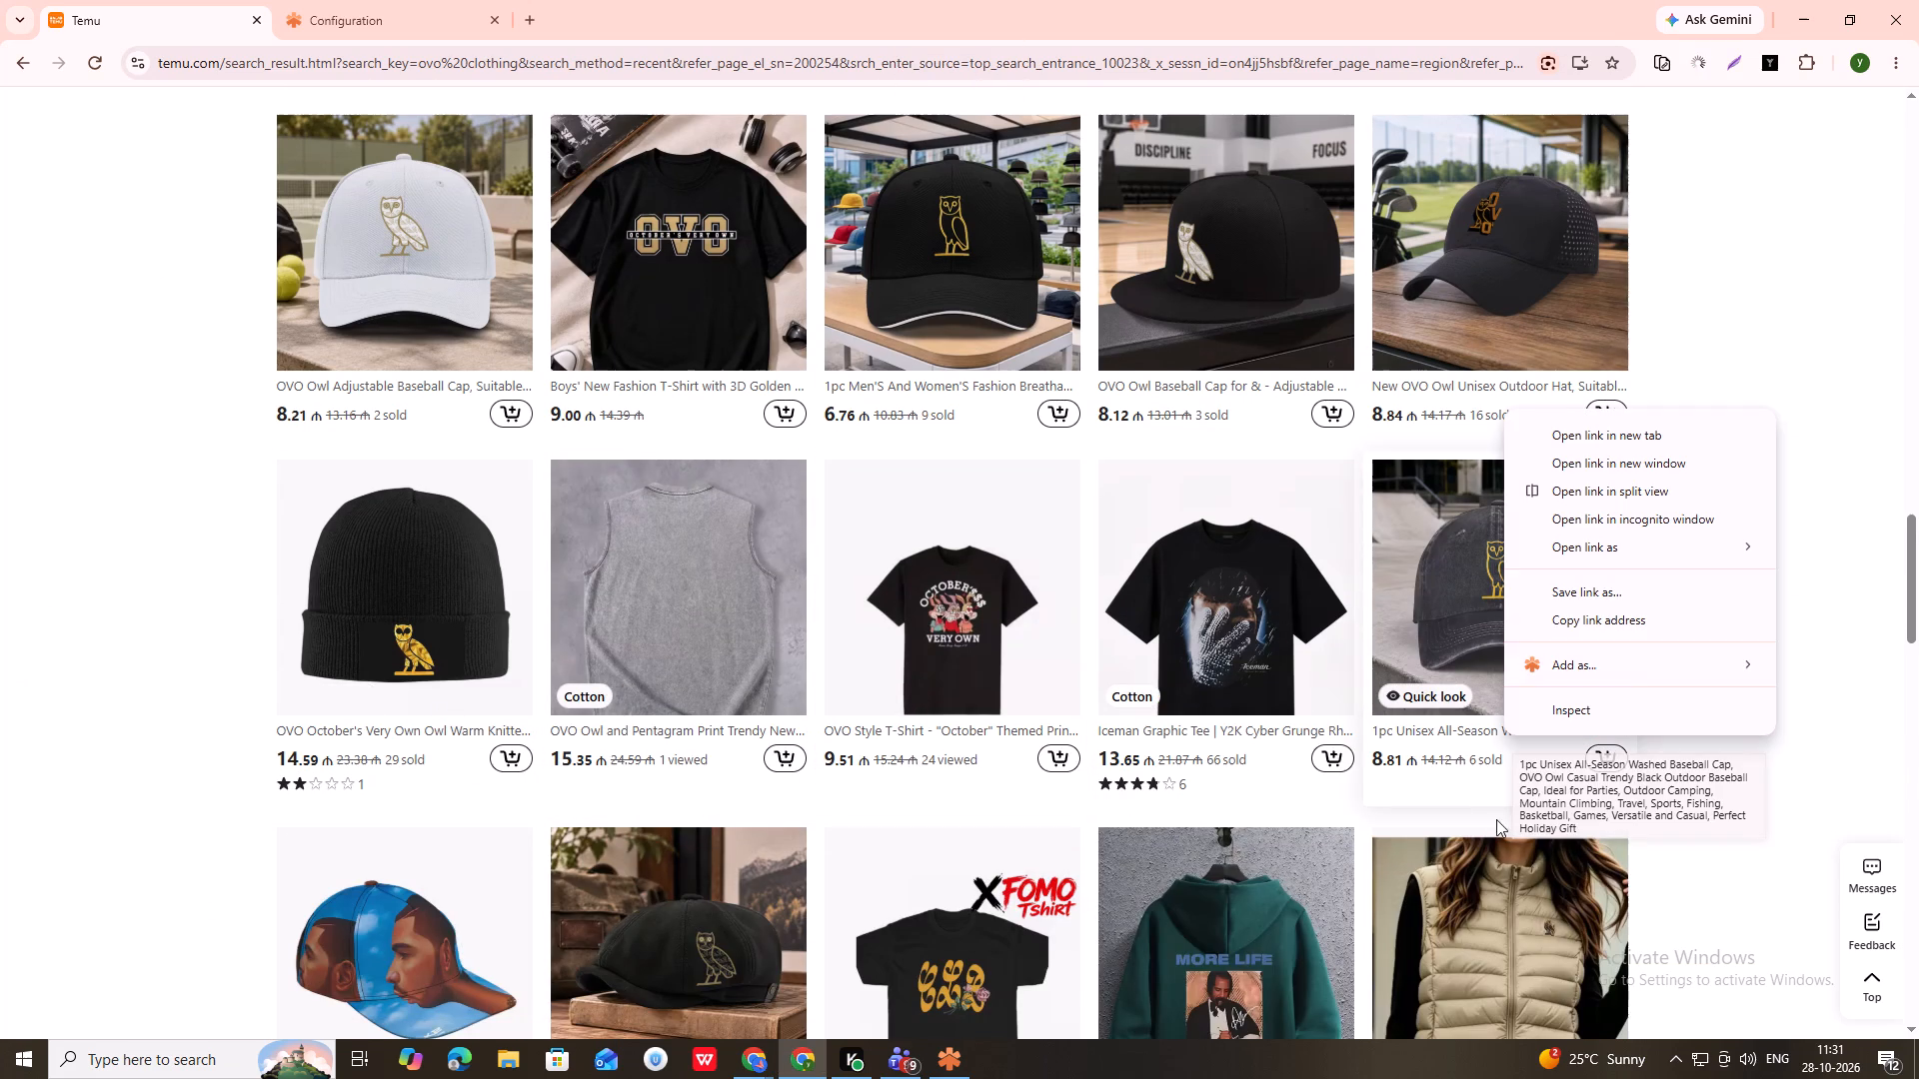
{"action": "left_click", "coordinate": [1629, 623]}
{"action": "key", "text": "alt+Tab"}
{"action": "key", "text": "ctrl+v"}
{"action": "key", "text": "Down"}
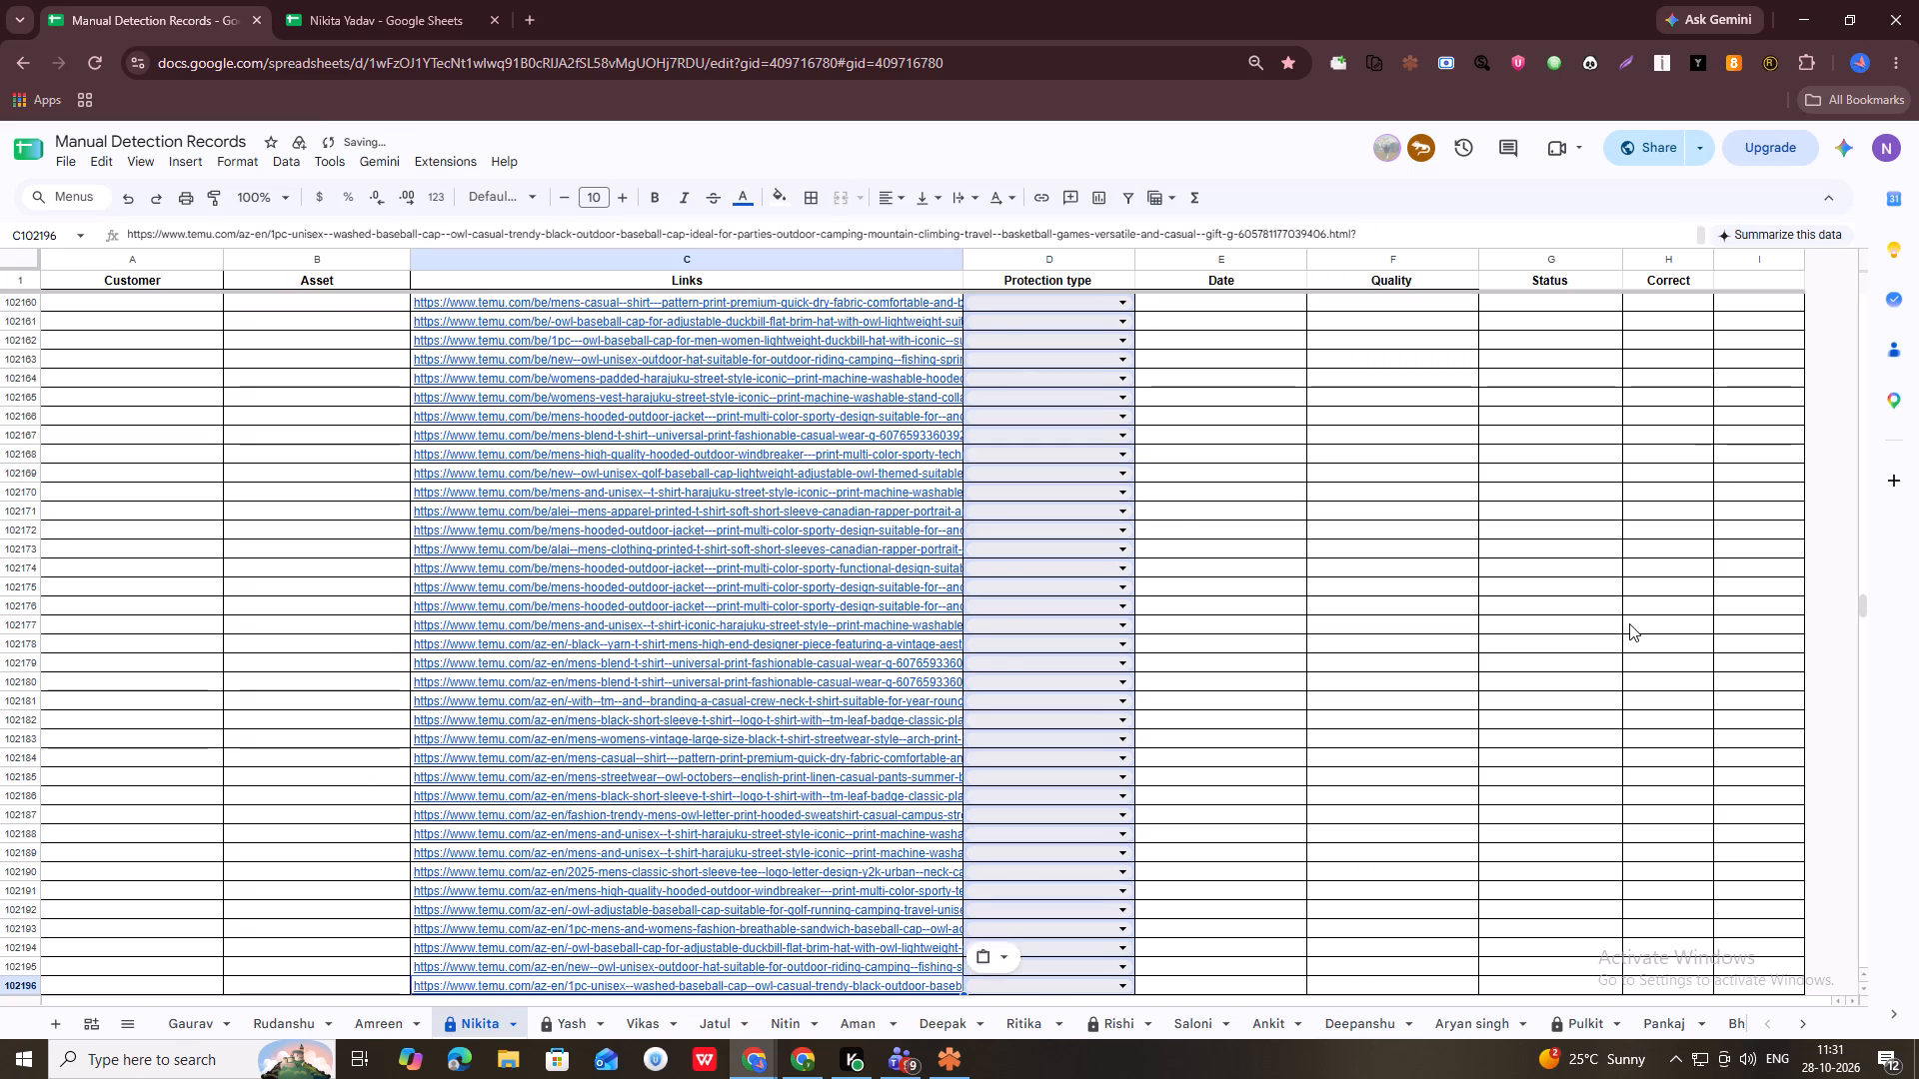
{"action": "key", "text": "alt+Tab"}
Record the link of the Retro OVO Owl Men's Newsboy Cap priced 11.73 in cell C102197.
{"action": "scroll", "coordinate": [1337, 608], "scroll_direction": "down", "scroll_amount": 5}
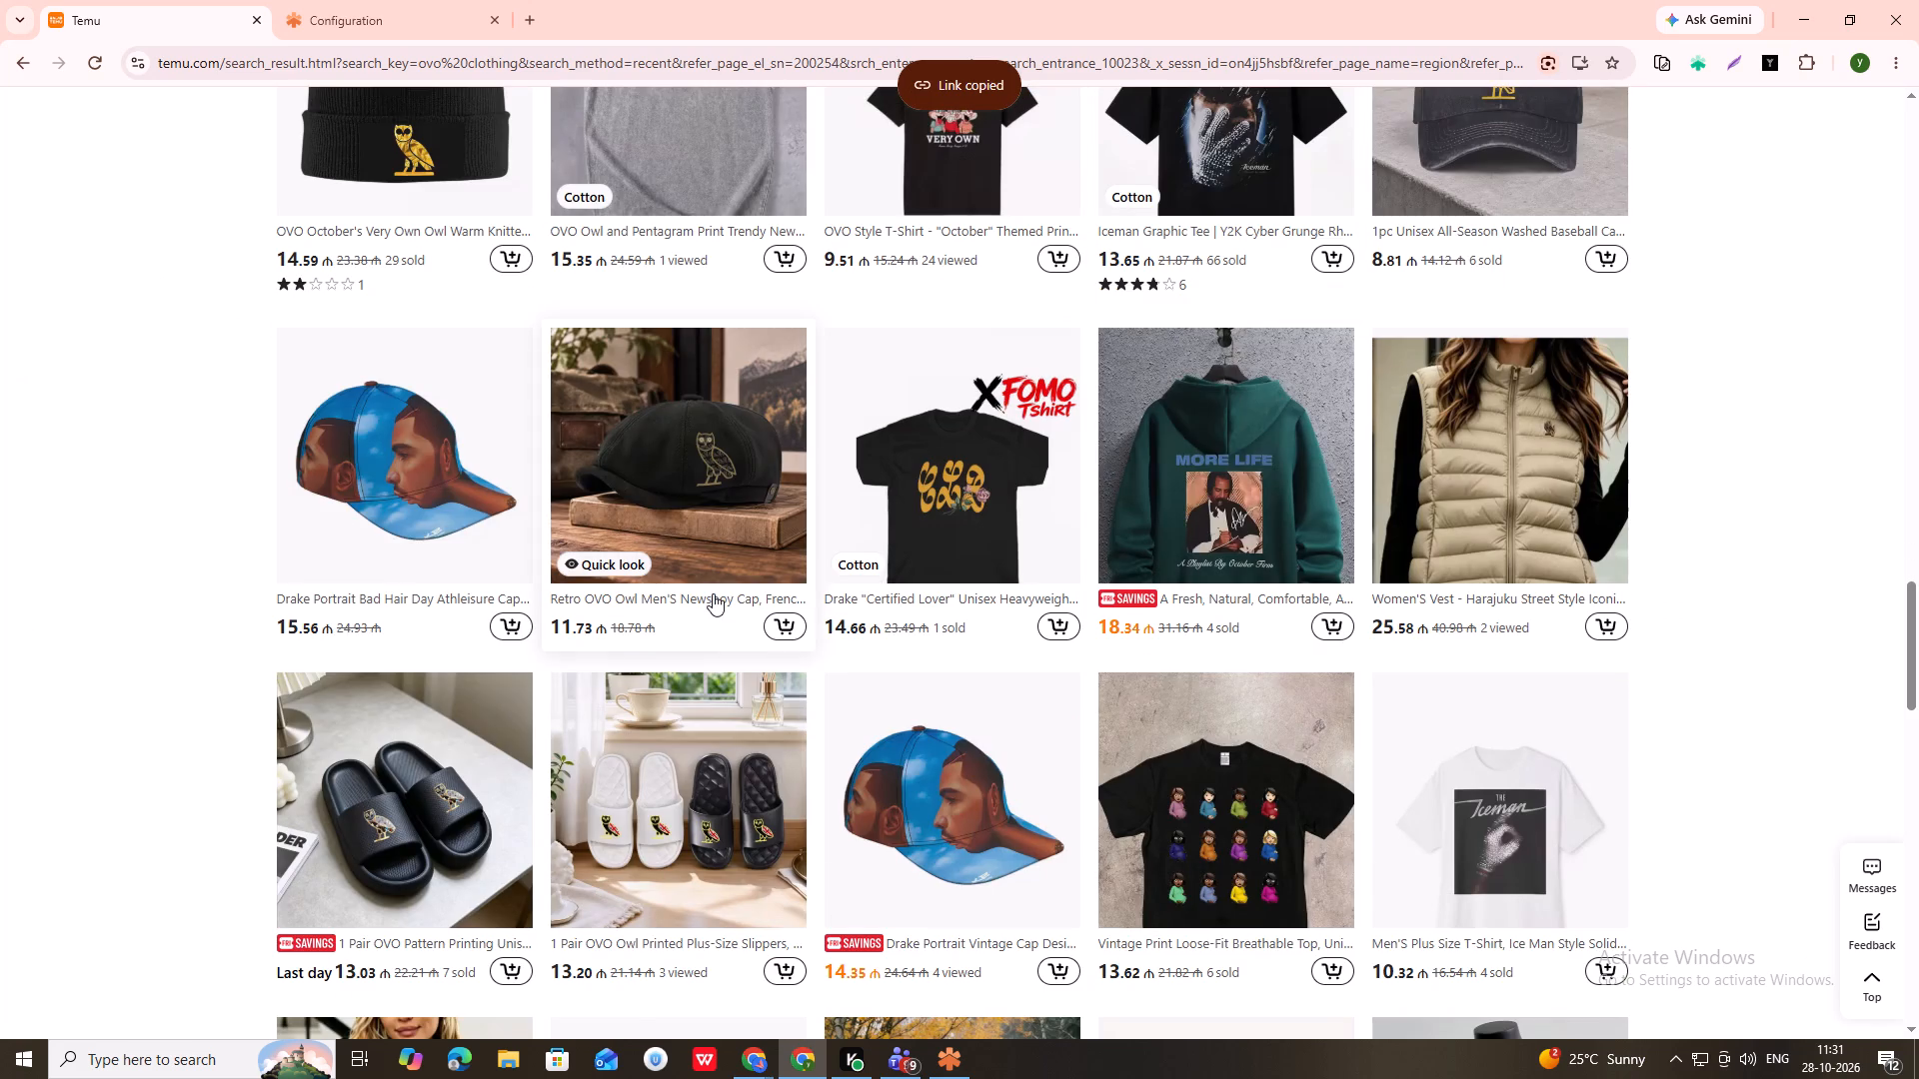
{"action": "right_click", "coordinate": [658, 595]}
{"action": "left_click", "coordinate": [681, 802]}
{"action": "key", "text": "alt+Tab"}
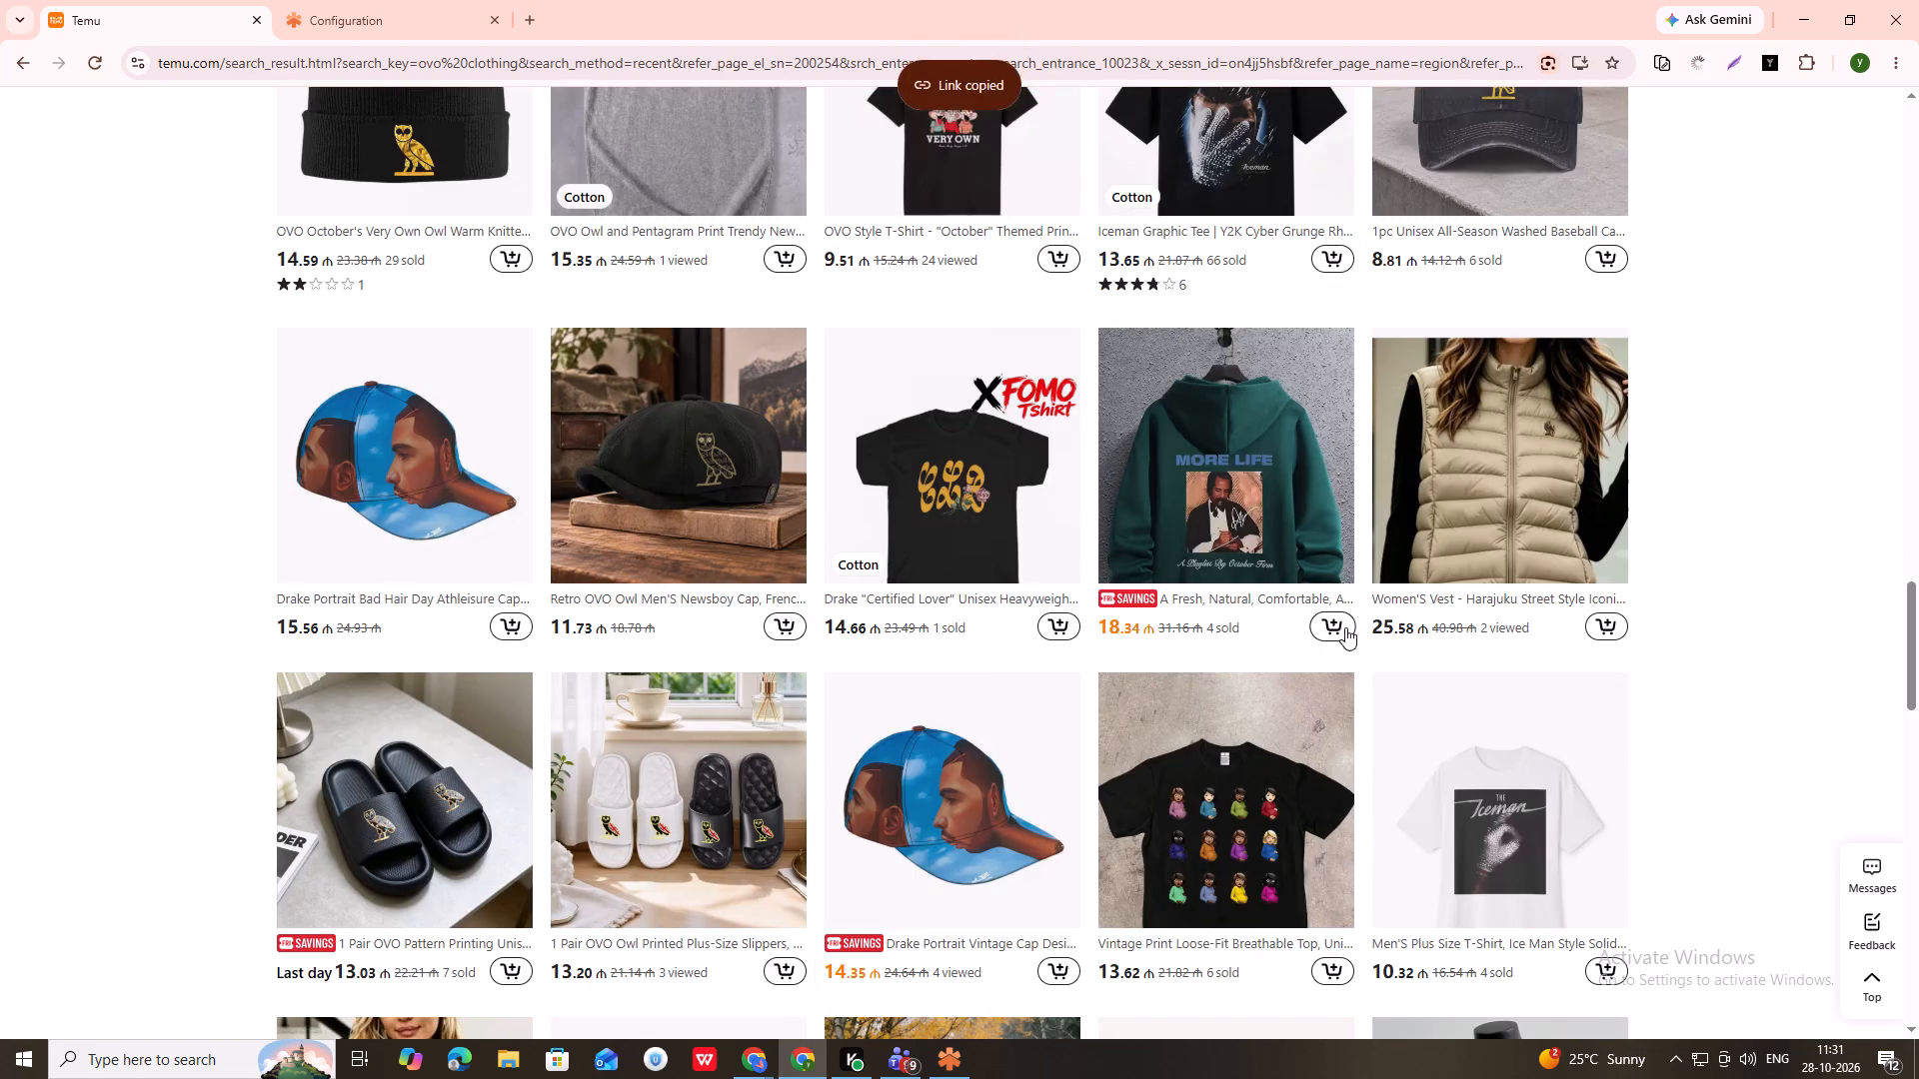
{"action": "key", "text": "ctrl+v"}
{"action": "key", "text": "Down"}
{"action": "key", "text": "alt+Tab"}
Insert ten blank rows at row 102198 and add the Women's Vest Harajuku Street Style listing priced 25.58 to cell C102198.
{"action": "right_click", "coordinate": [1491, 603]}
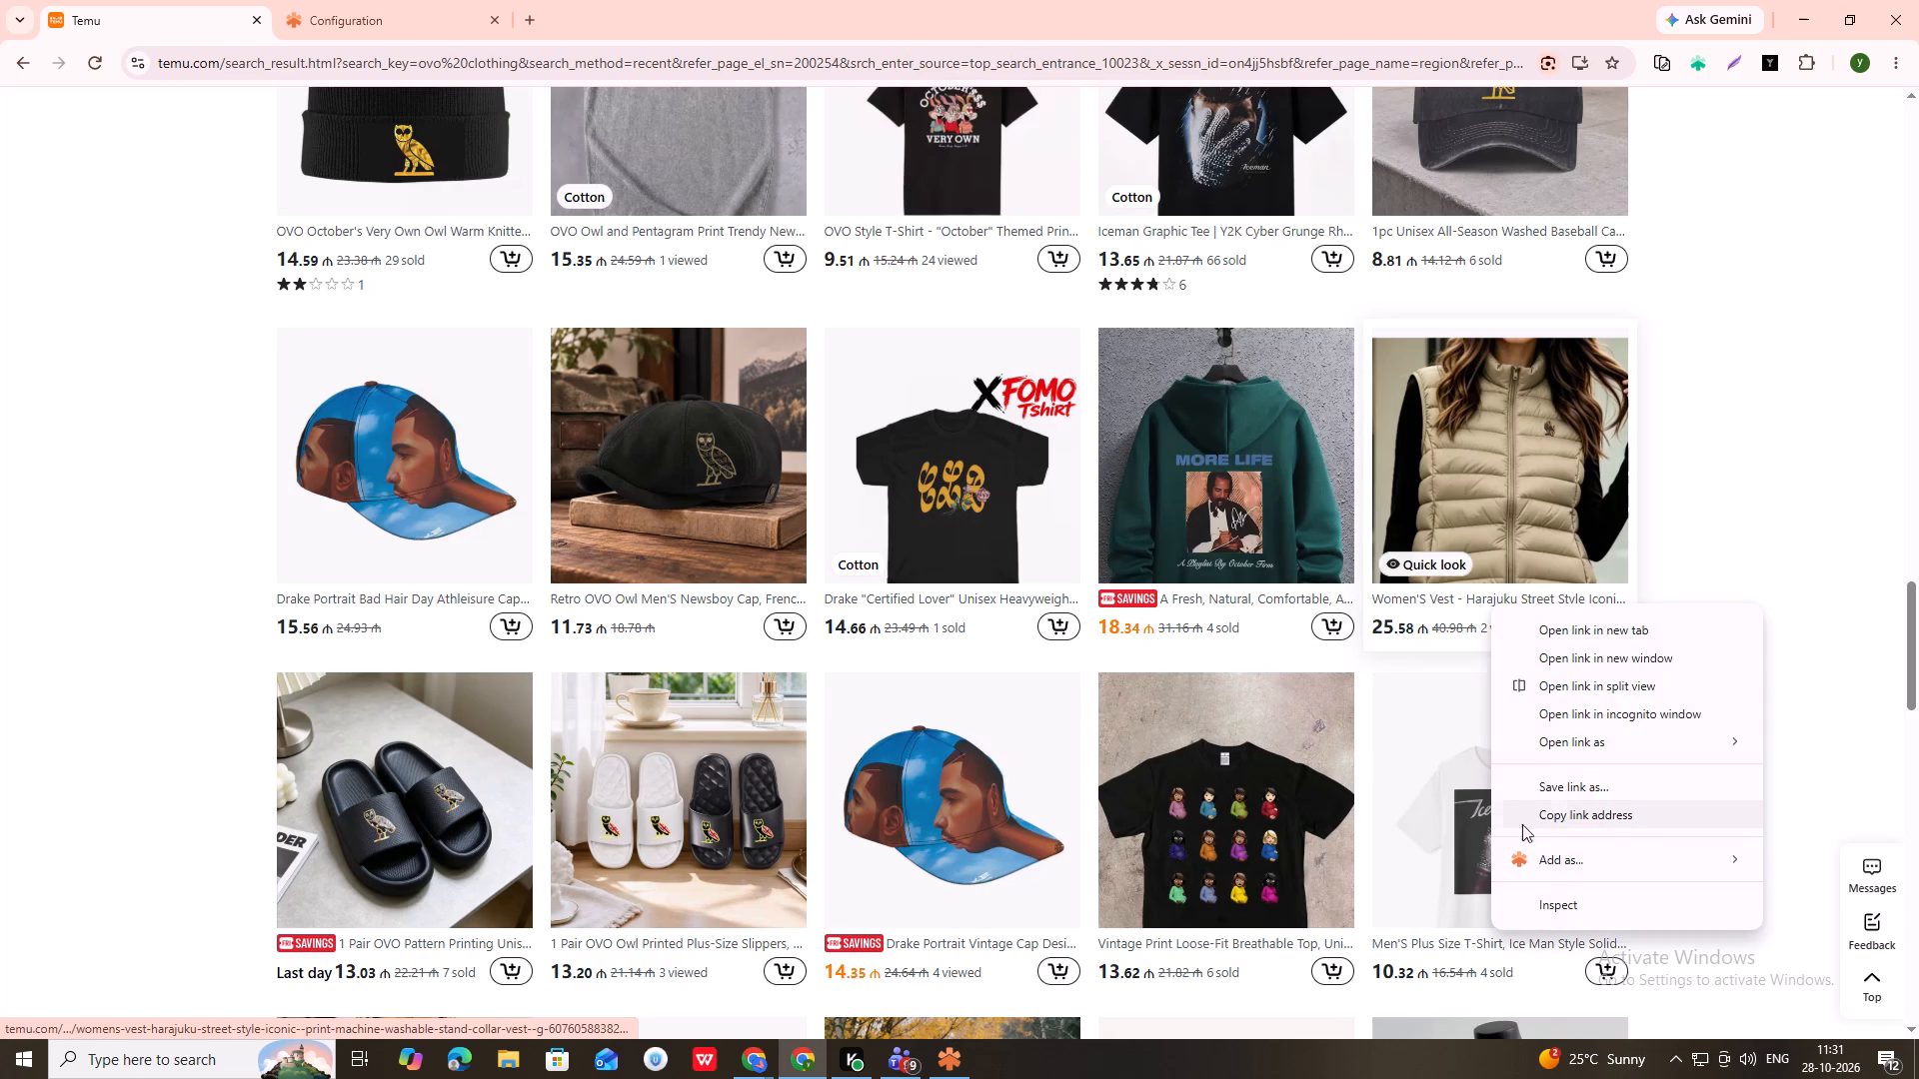
{"action": "left_click", "coordinate": [1542, 818]}
{"action": "key", "text": "alt+Tab"}
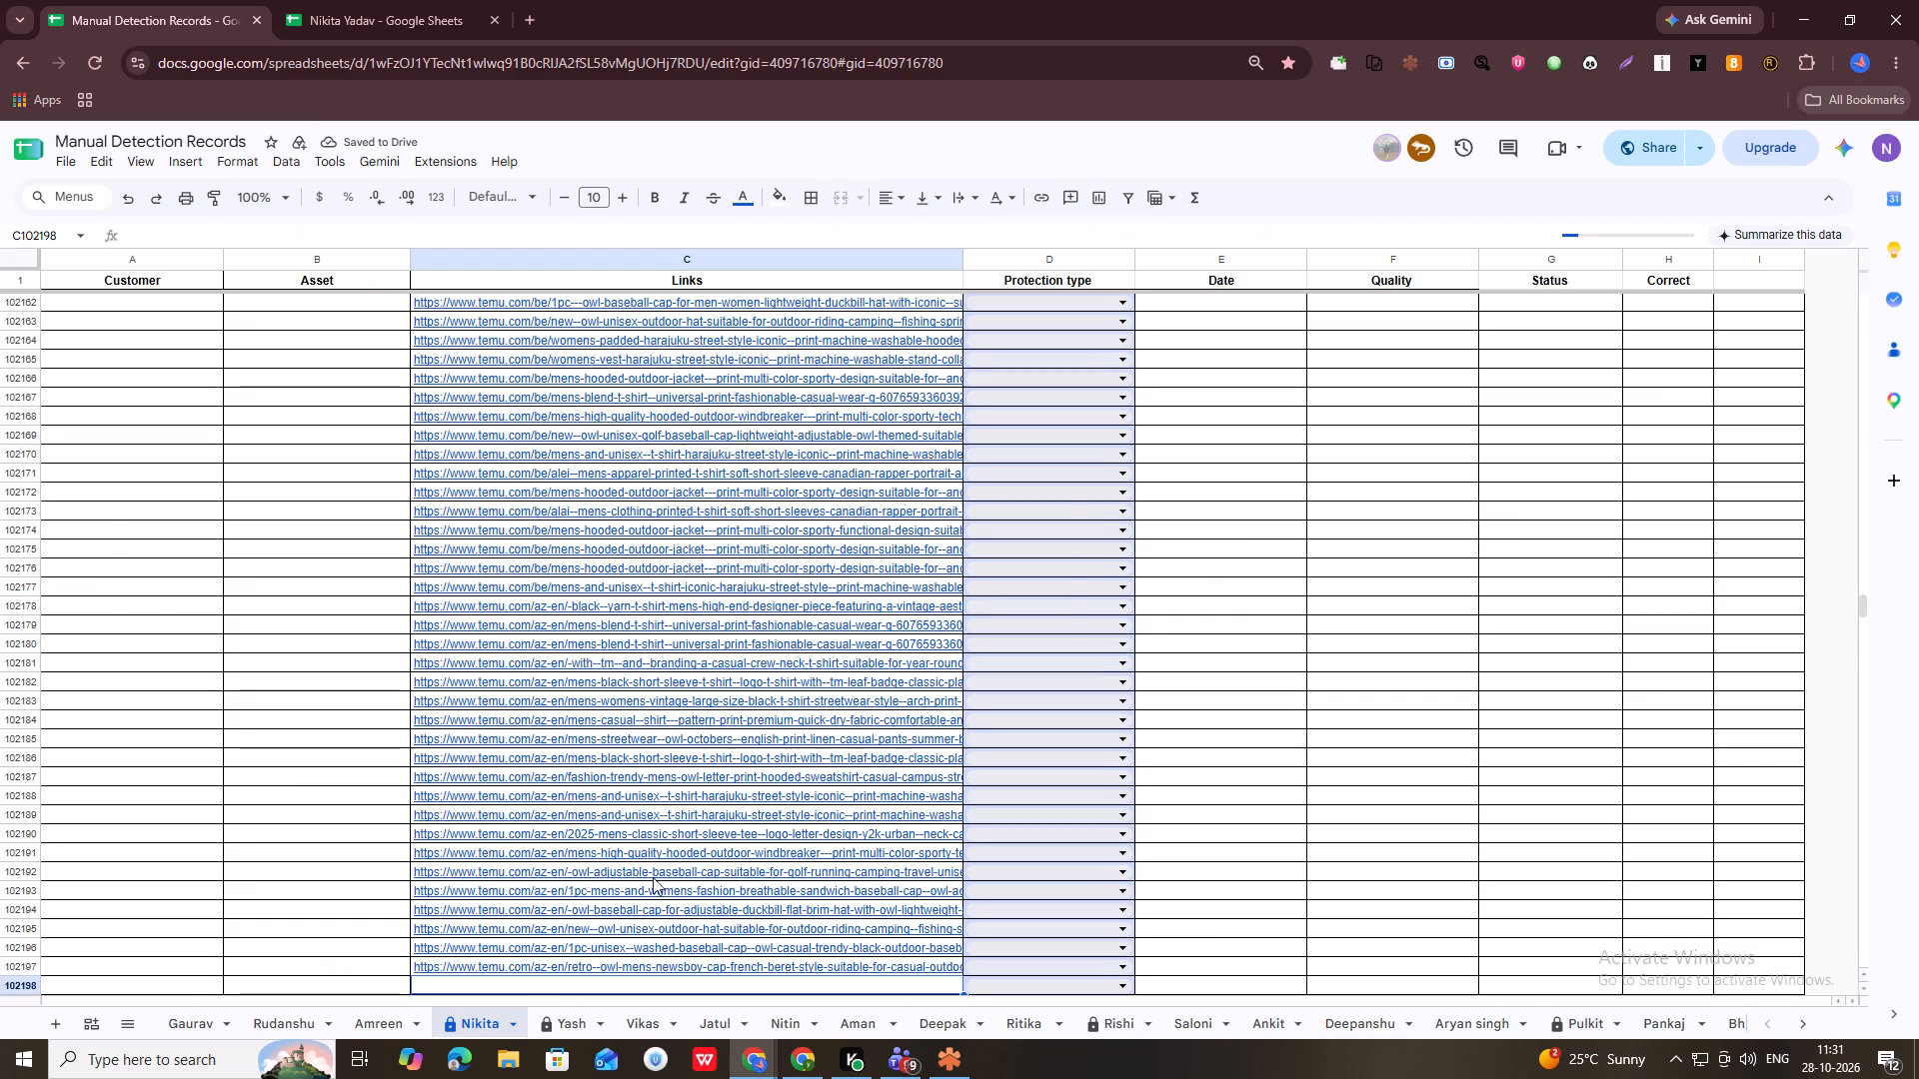
{"action": "scroll", "coordinate": [577, 792], "scroll_direction": "down", "scroll_amount": 5}
{"action": "left_click", "coordinate": [0, 487]}
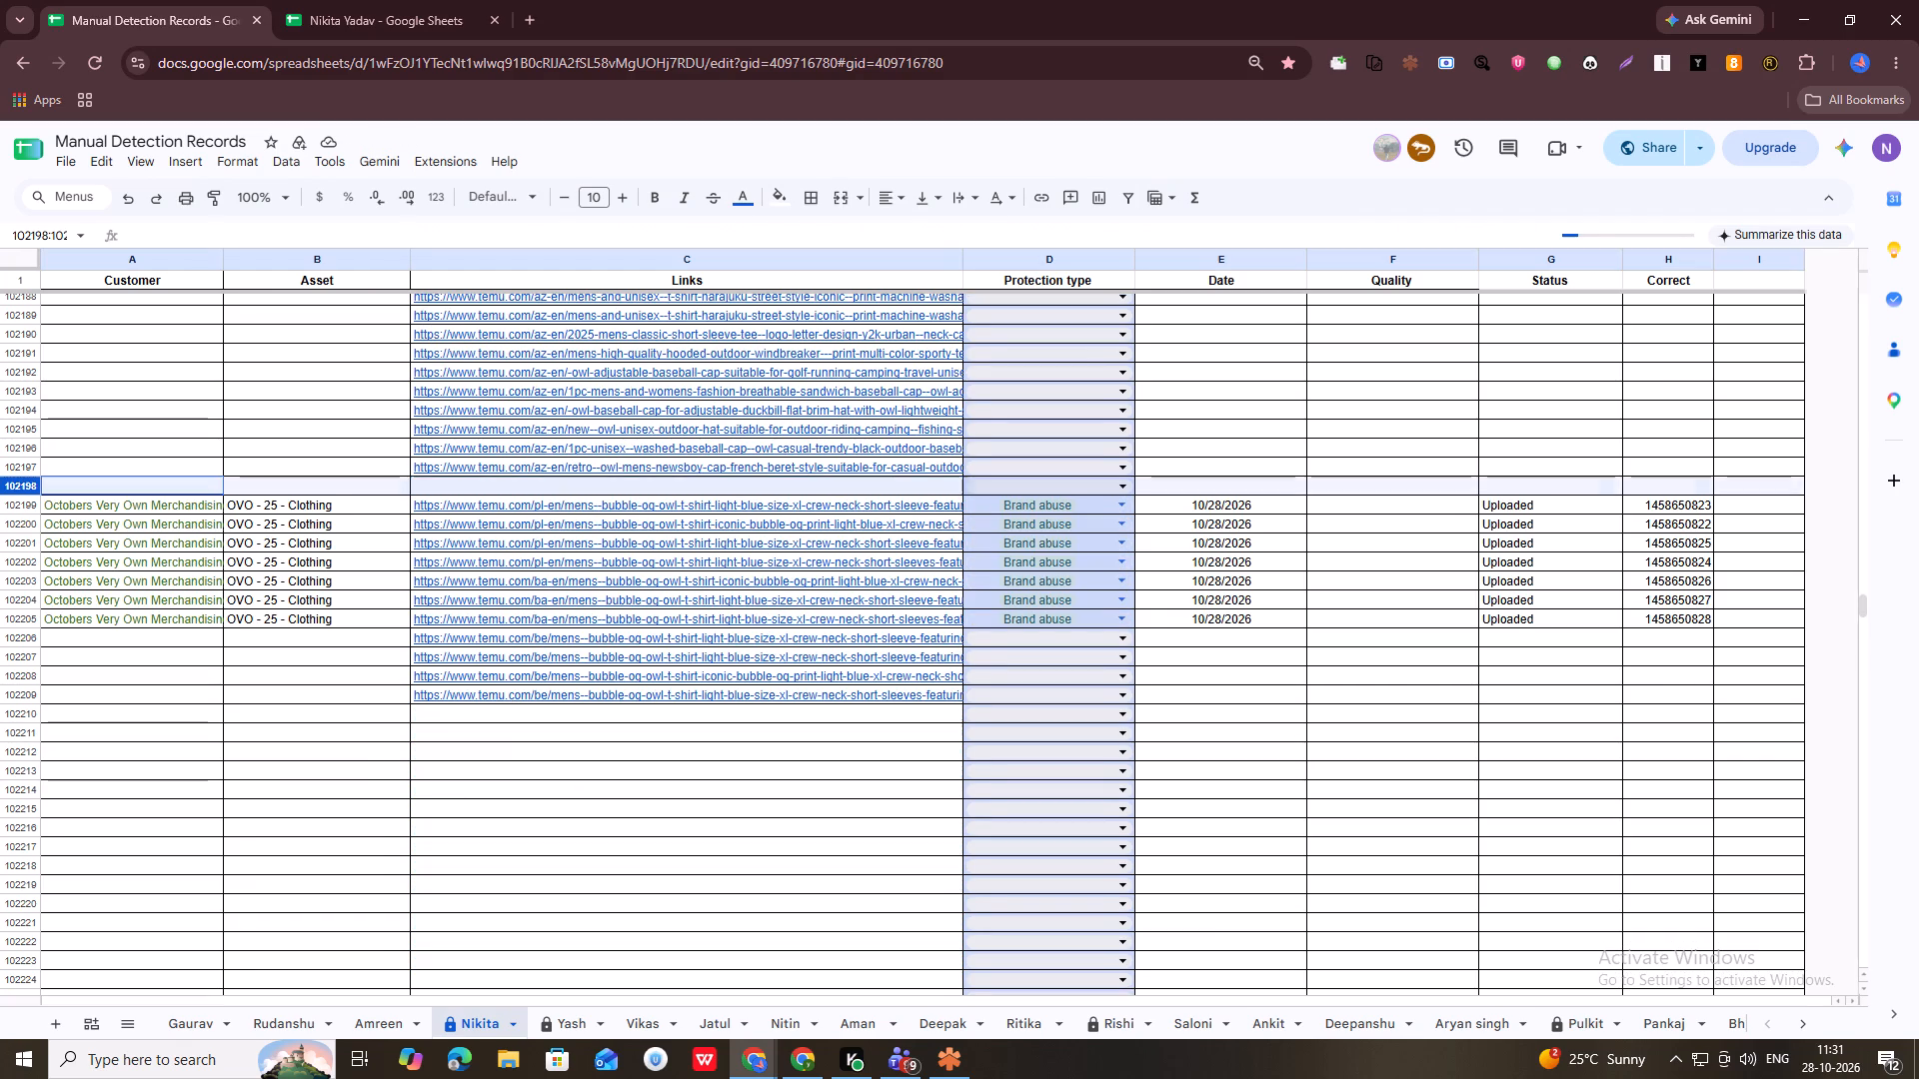
{"action": "key", "text": "ctrl+alt+equal"}
{"action": "key", "text": "ctrl+alt+equal"}
{"action": "key", "text": "ctrl+alt+equal"}
{"action": "key", "text": "ctrl+alt+equal"}
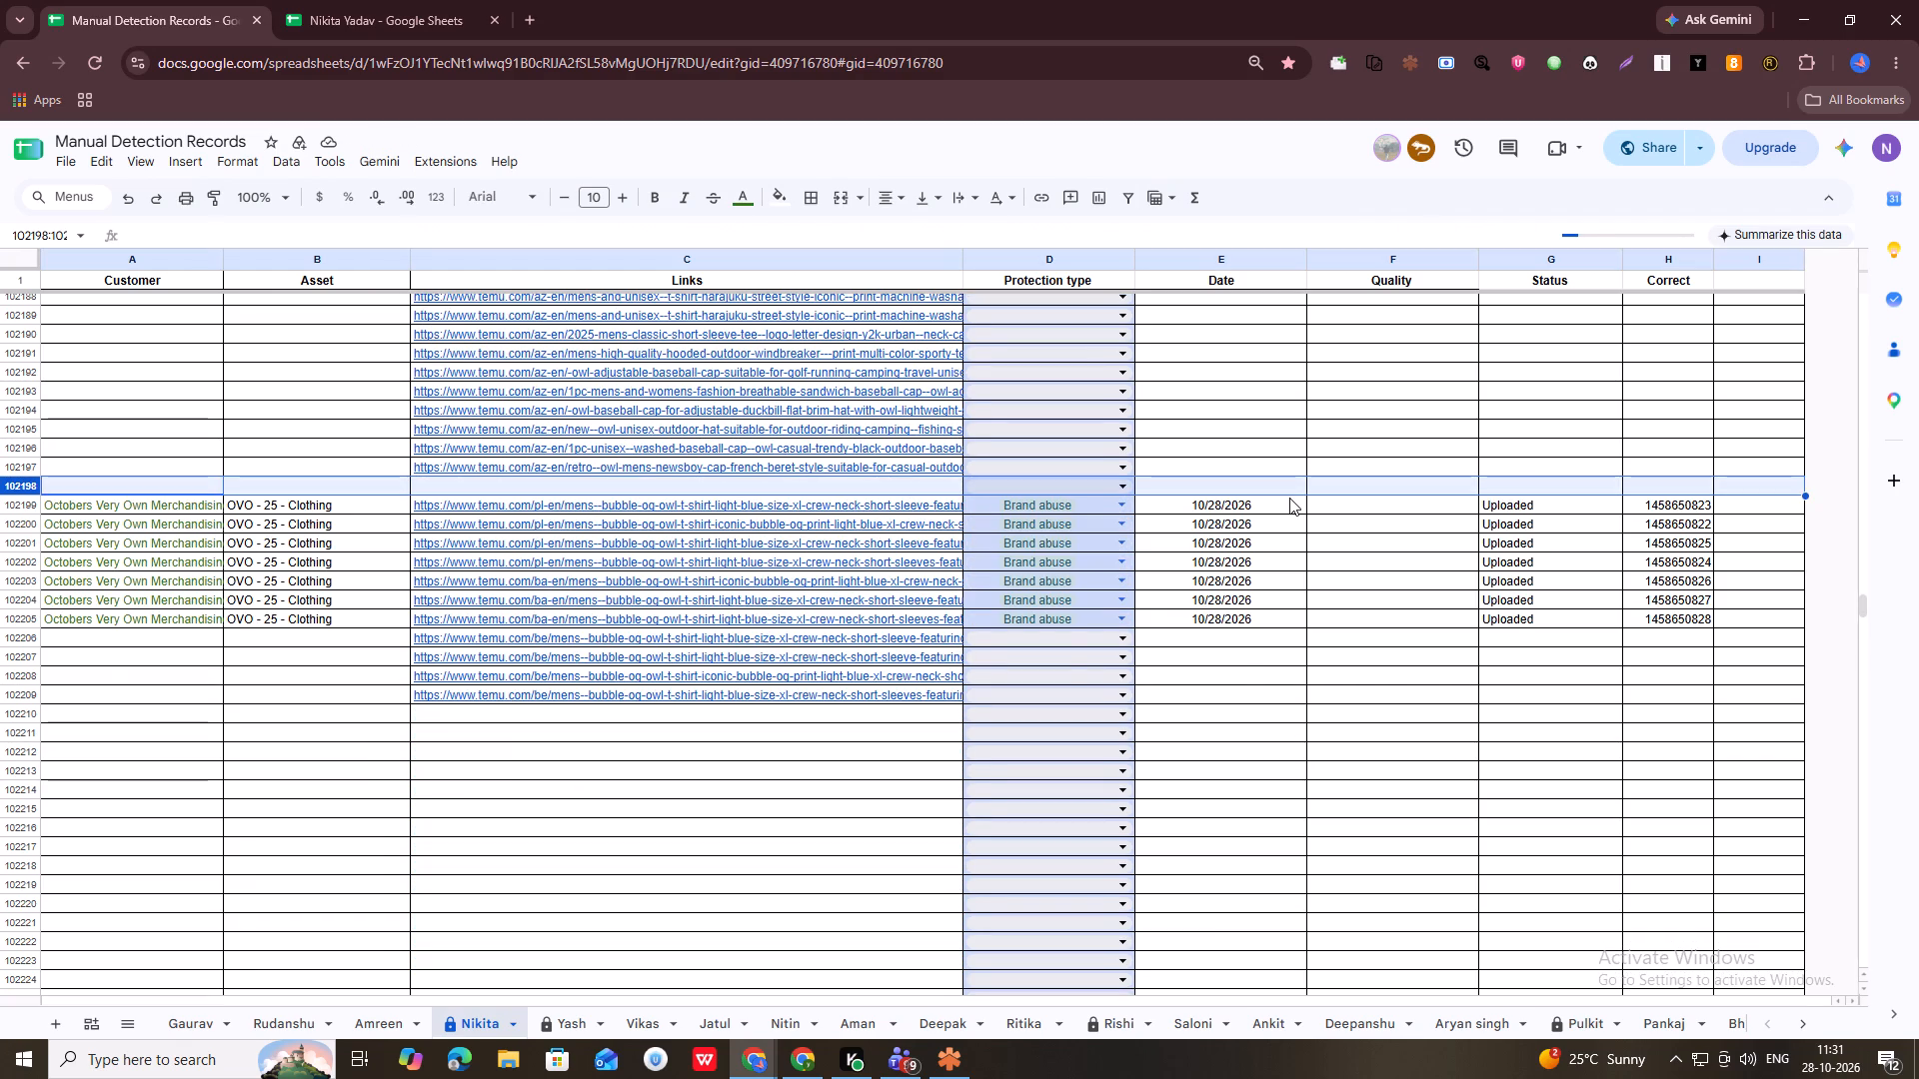
{"action": "key", "text": "ctrl+alt+equal"}
{"action": "key", "text": "ctrl+alt+equal"}
{"action": "key", "text": "ctrl+alt+equal"}
{"action": "key", "text": "ctrl+alt+equal"}
{"action": "key", "text": "ctrl+alt+equal"}
{"action": "key", "text": "ctrl+alt+equal"}
{"action": "key", "text": "ctrl+alt+equal"}
{"action": "key", "text": "Right"}
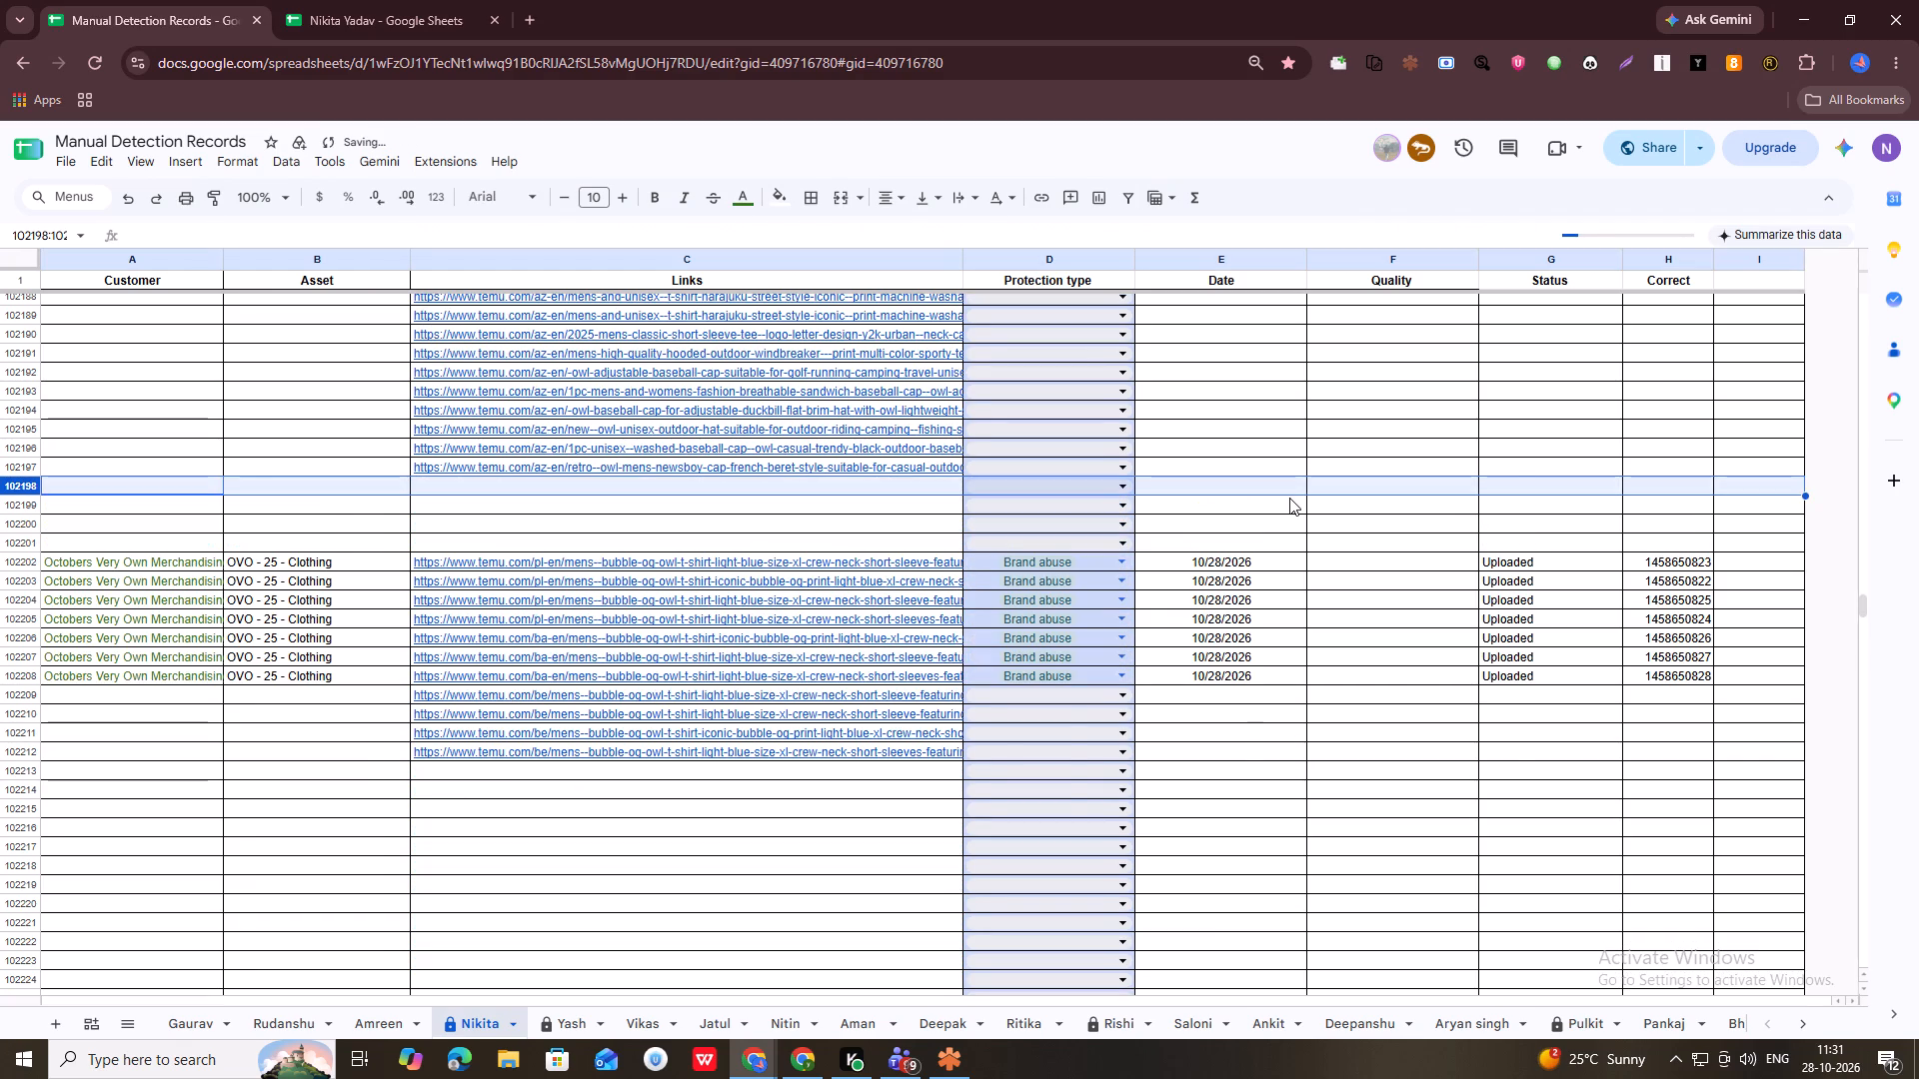
{"action": "key", "text": "Right"}
{"action": "key", "text": "Right"}
{"action": "key", "text": "Left"}
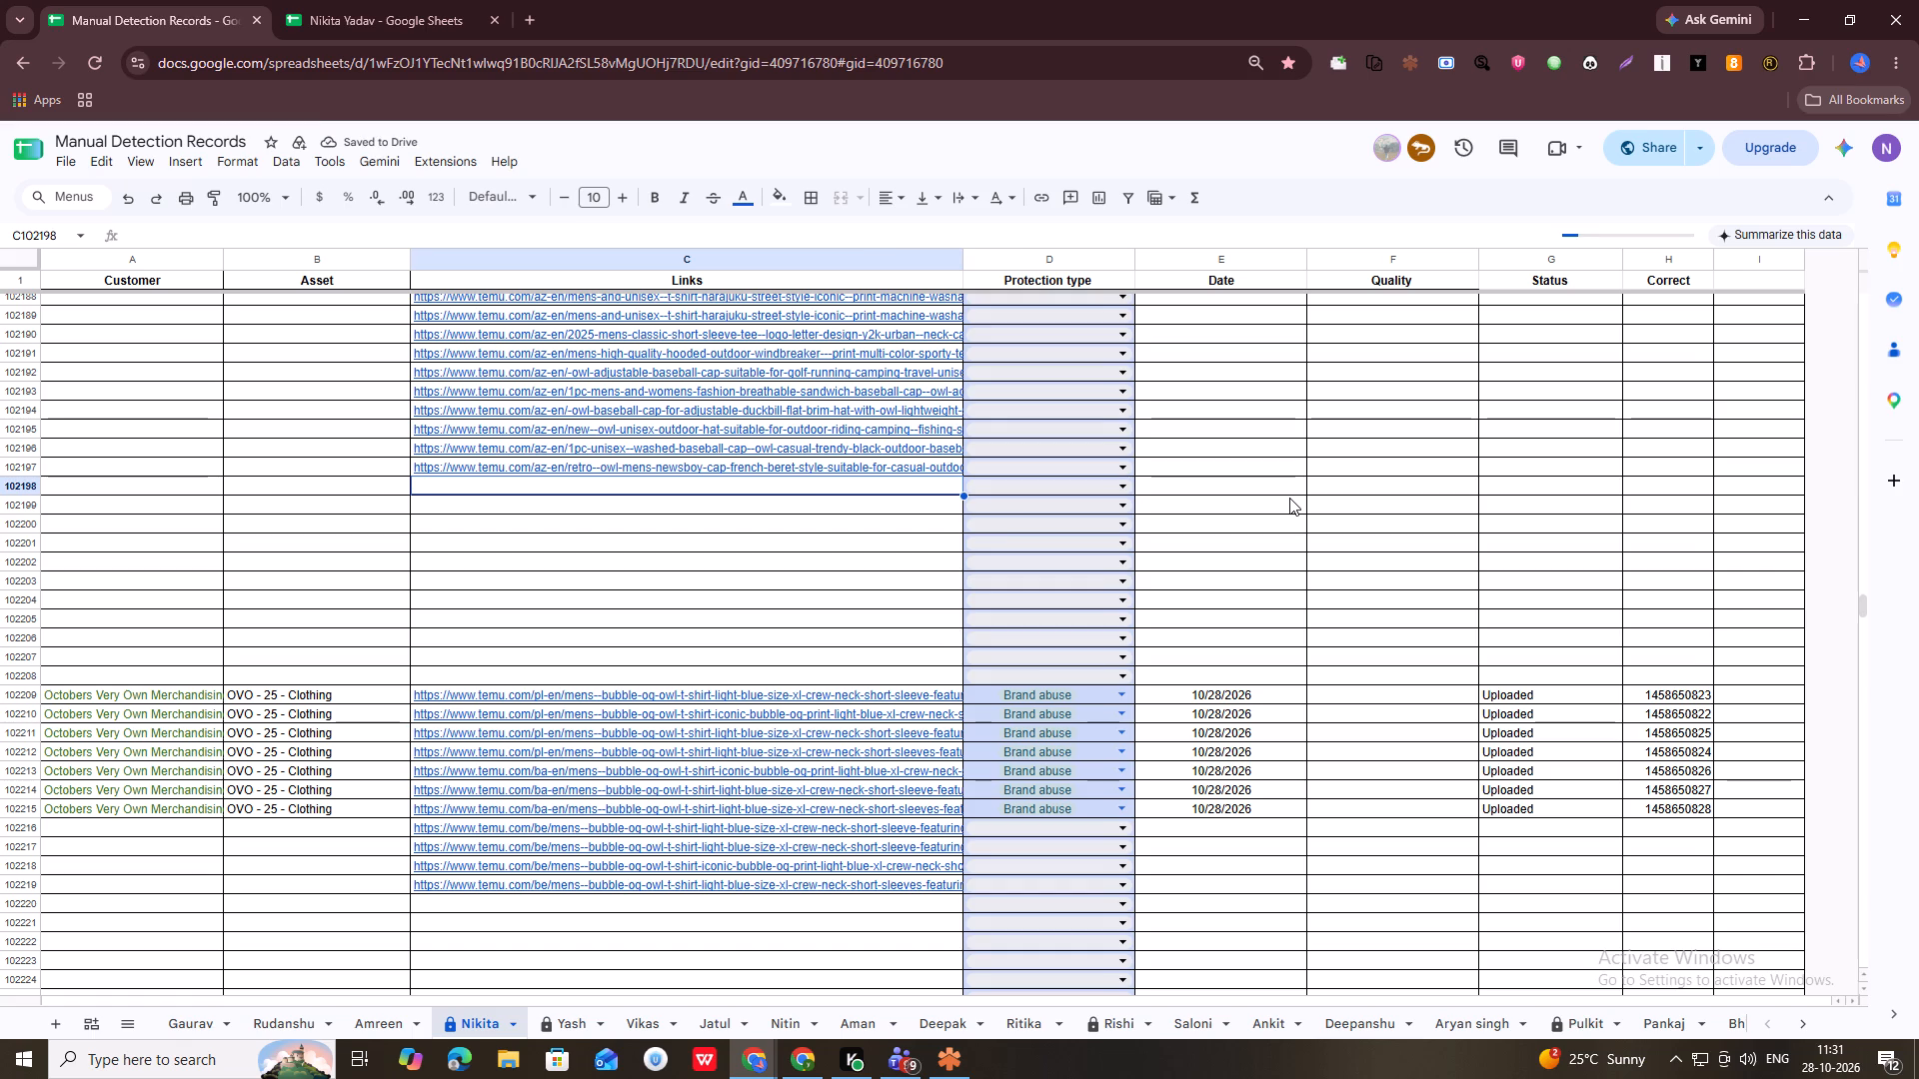
{"action": "key", "text": "ctrl+v"}
{"action": "key", "text": "Down"}
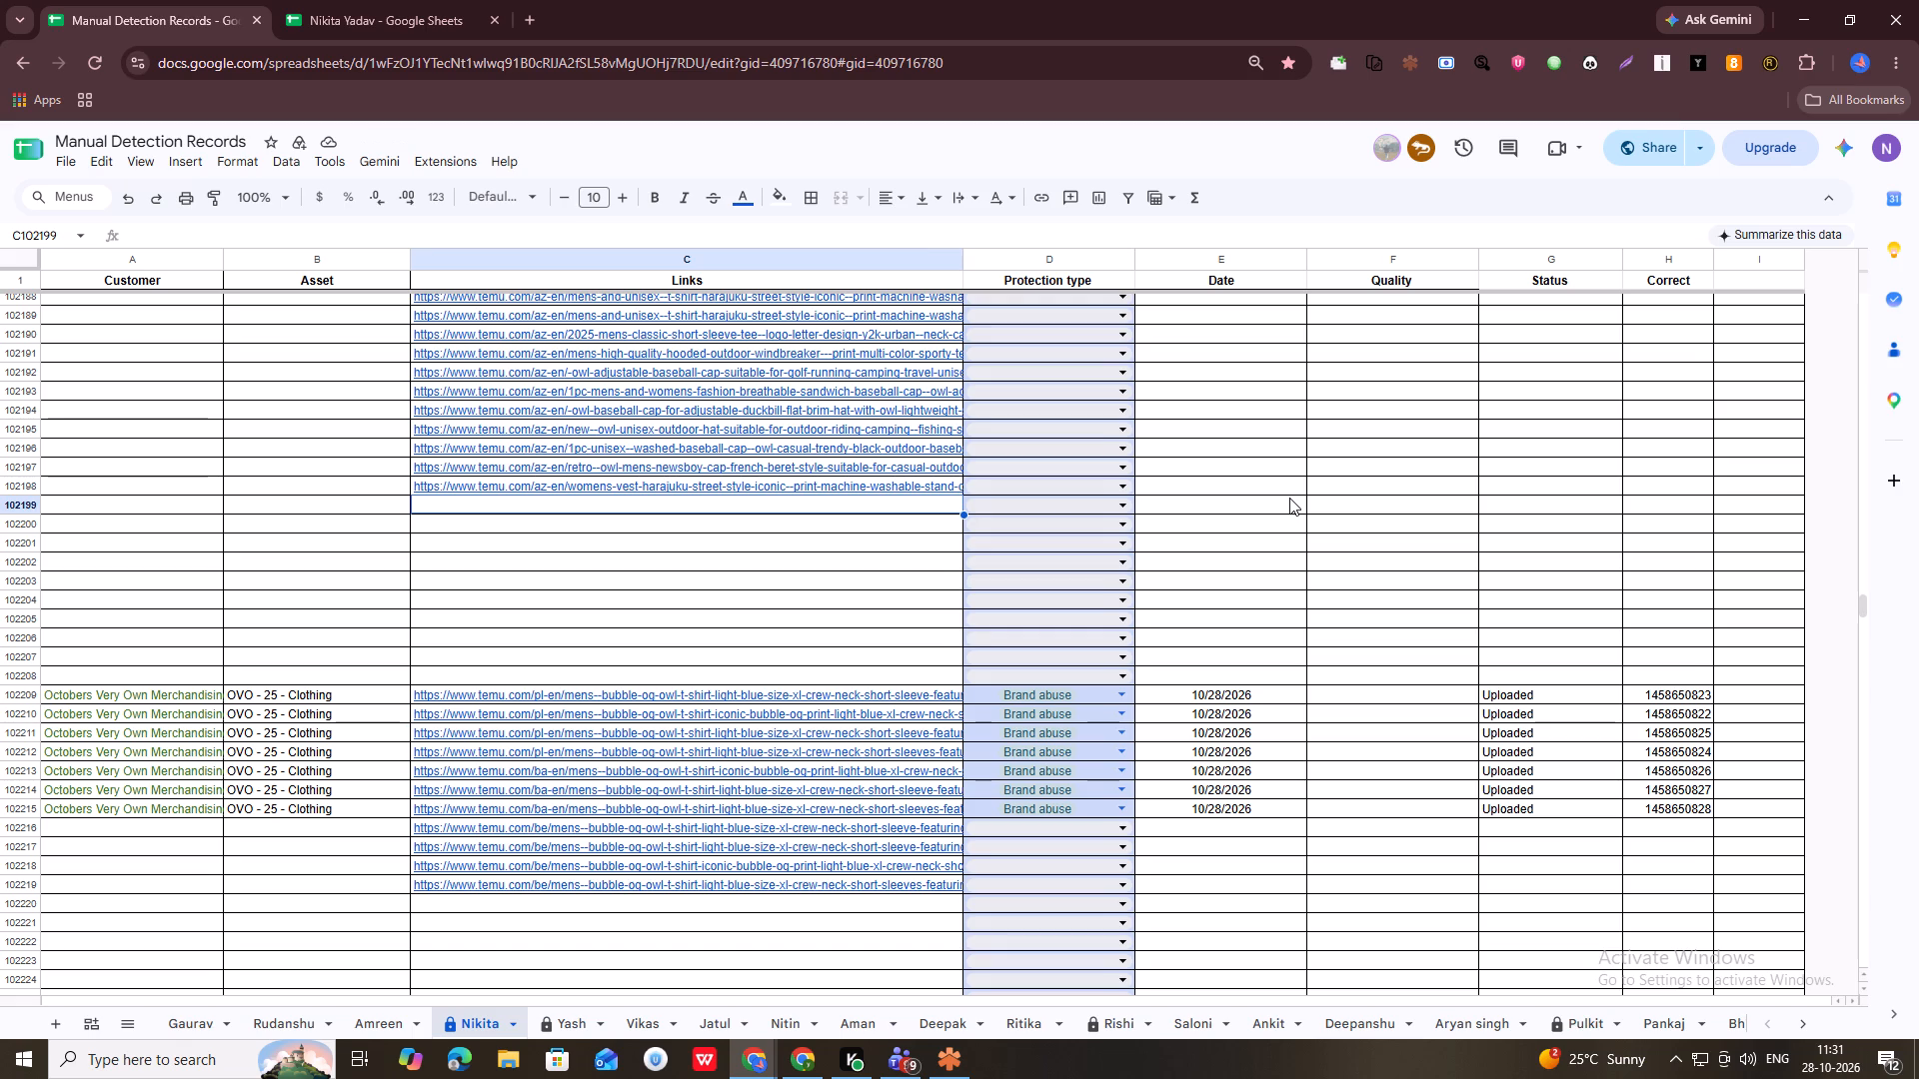
{"action": "key", "text": "alt+Tab"}
Record the link of the Women's Padded Harajuku Street Style jacket priced 49.74 in cell C102199.
{"action": "key", "text": "Down"}
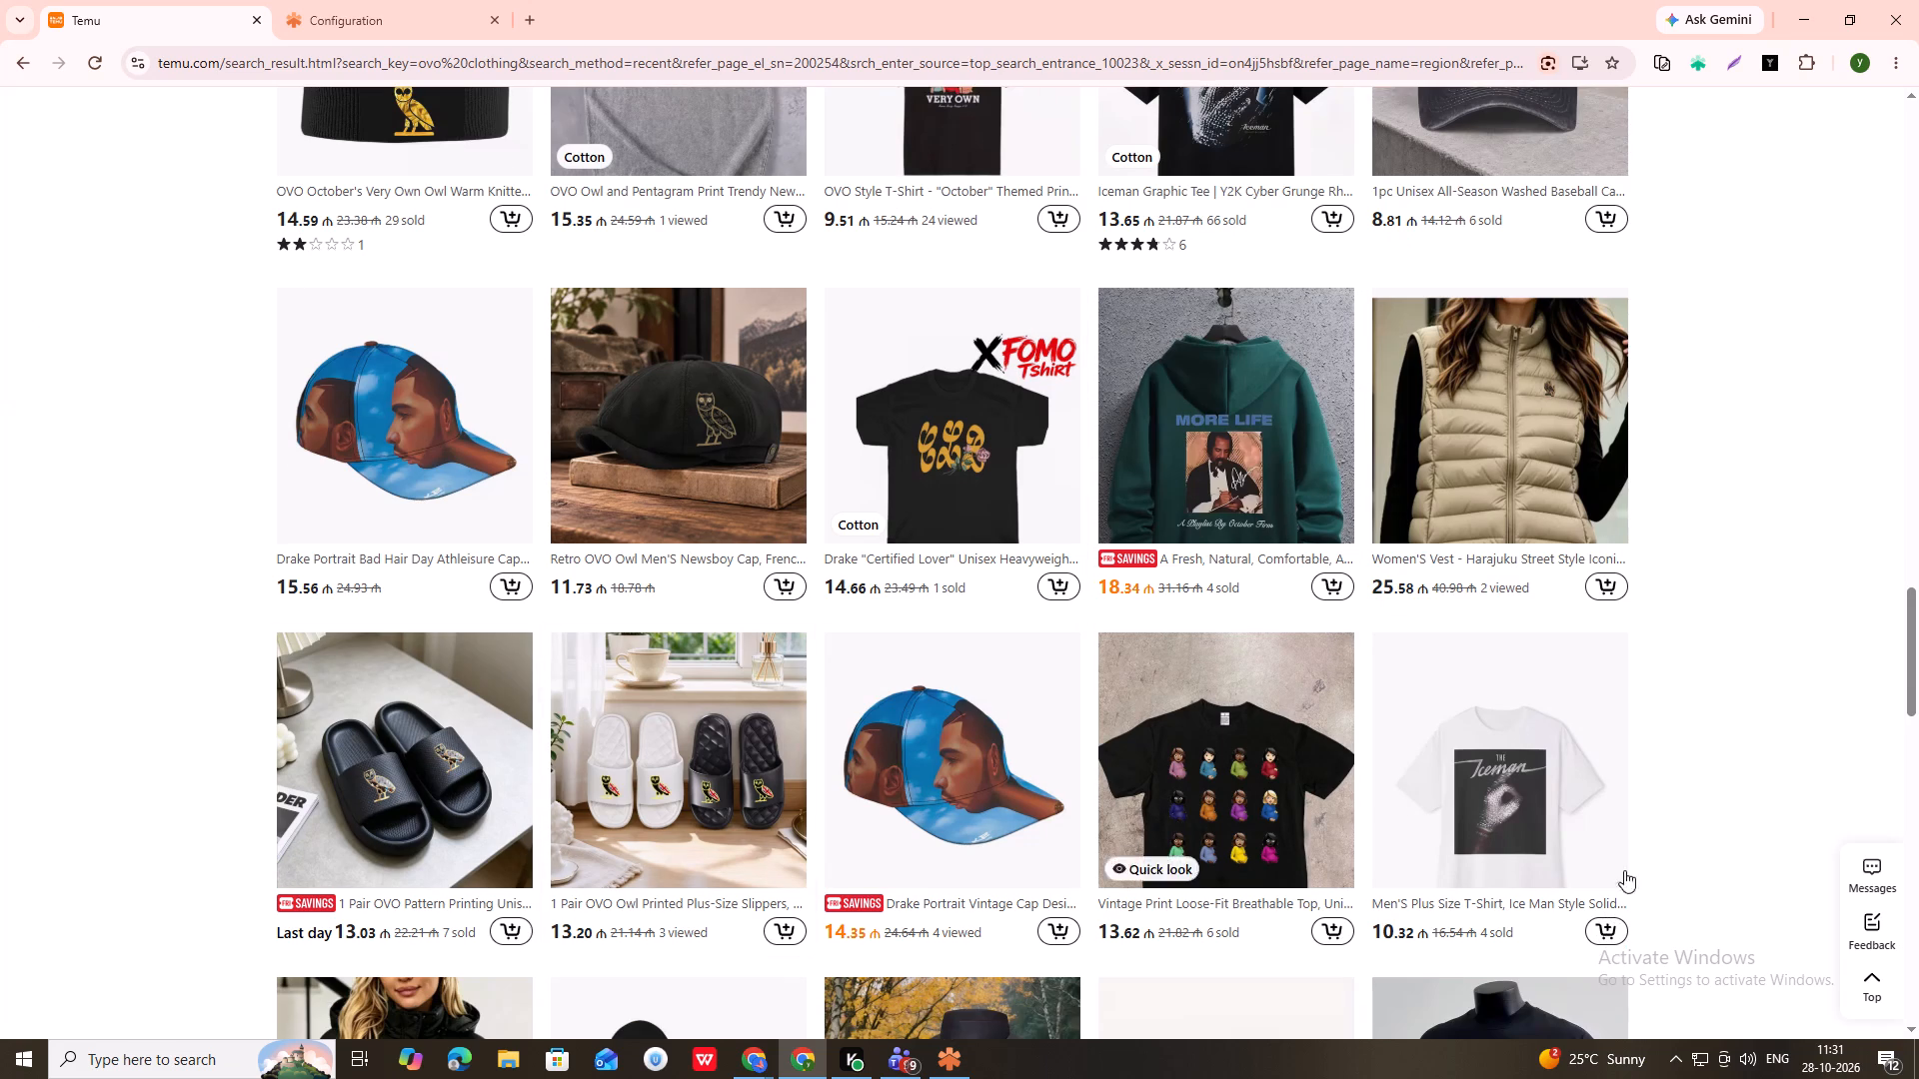
{"action": "scroll", "coordinate": [1276, 807], "scroll_direction": "down", "scroll_amount": 7}
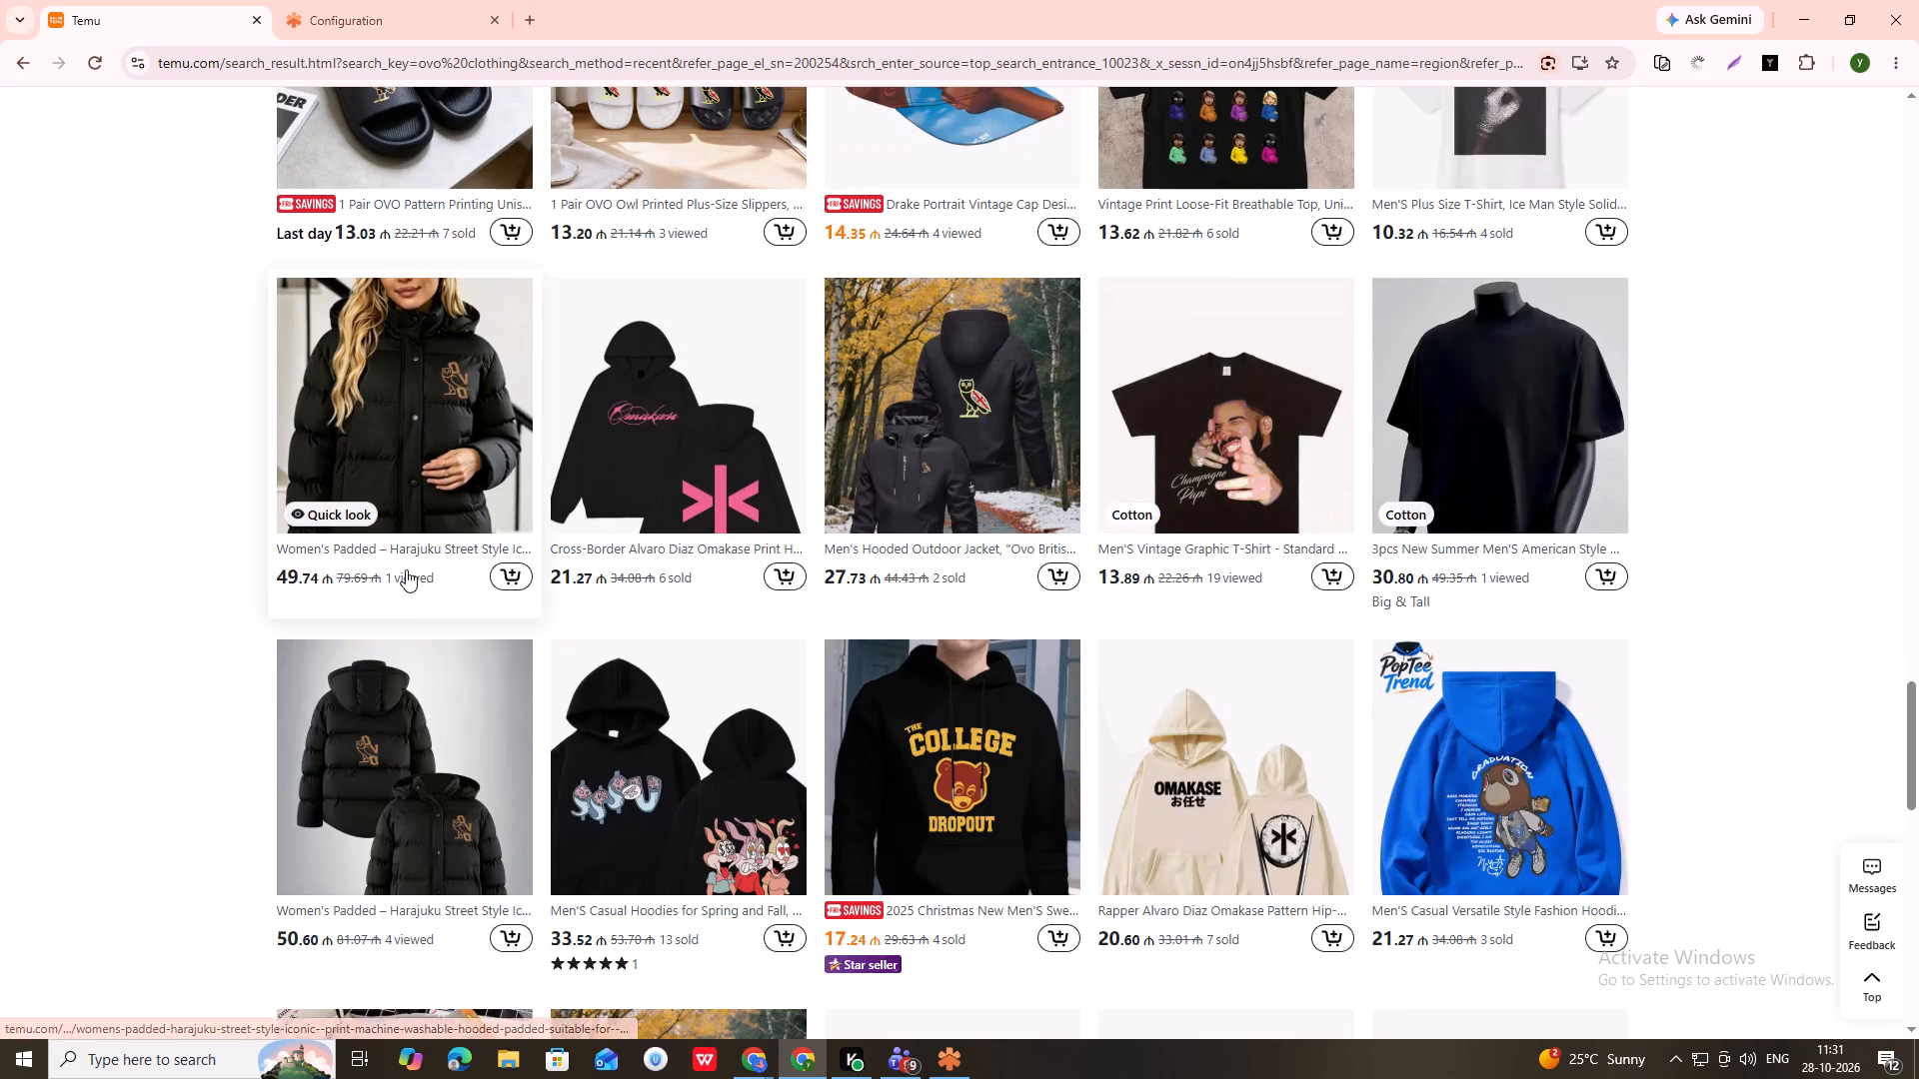
{"action": "right_click", "coordinate": [421, 560]}
{"action": "right_click", "coordinate": [414, 548]}
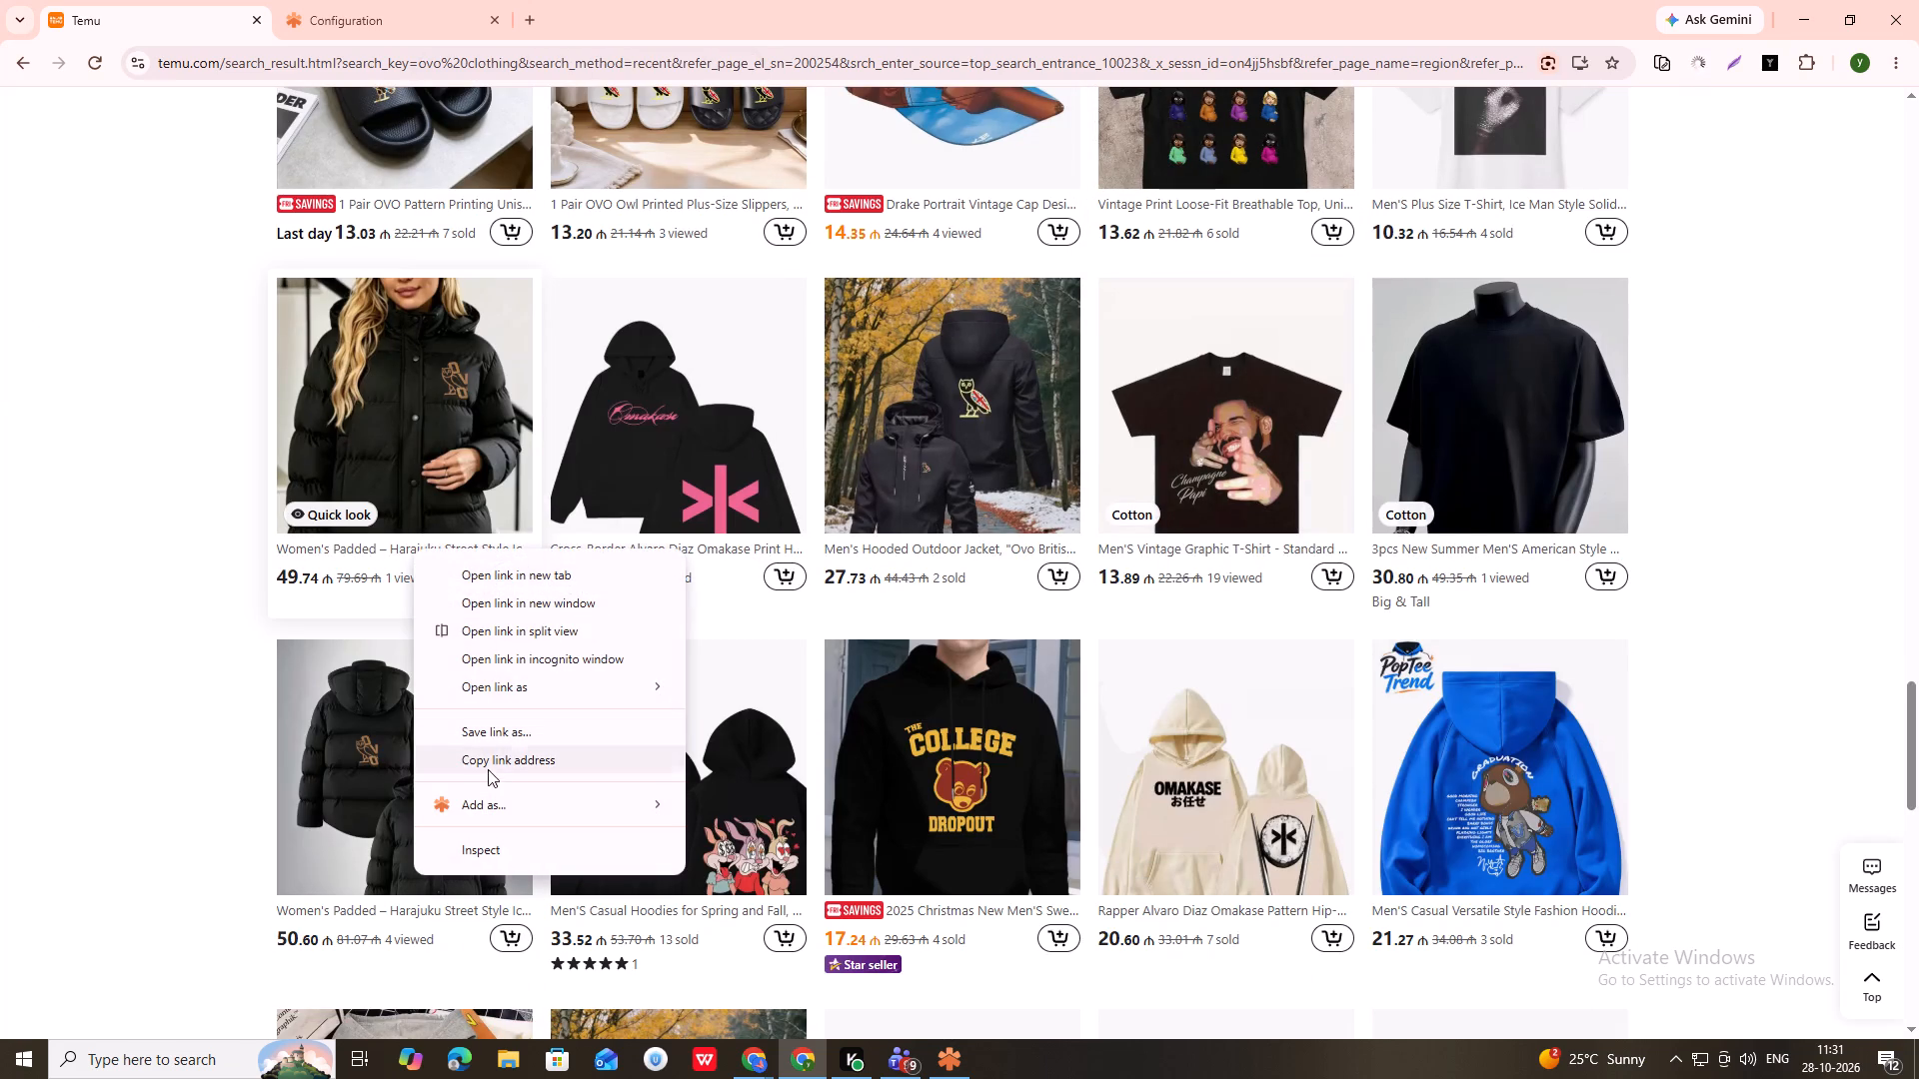
{"action": "left_click", "coordinate": [484, 759]}
{"action": "key", "text": "alt+Tab"}
{"action": "key", "text": "ctrl+v"}
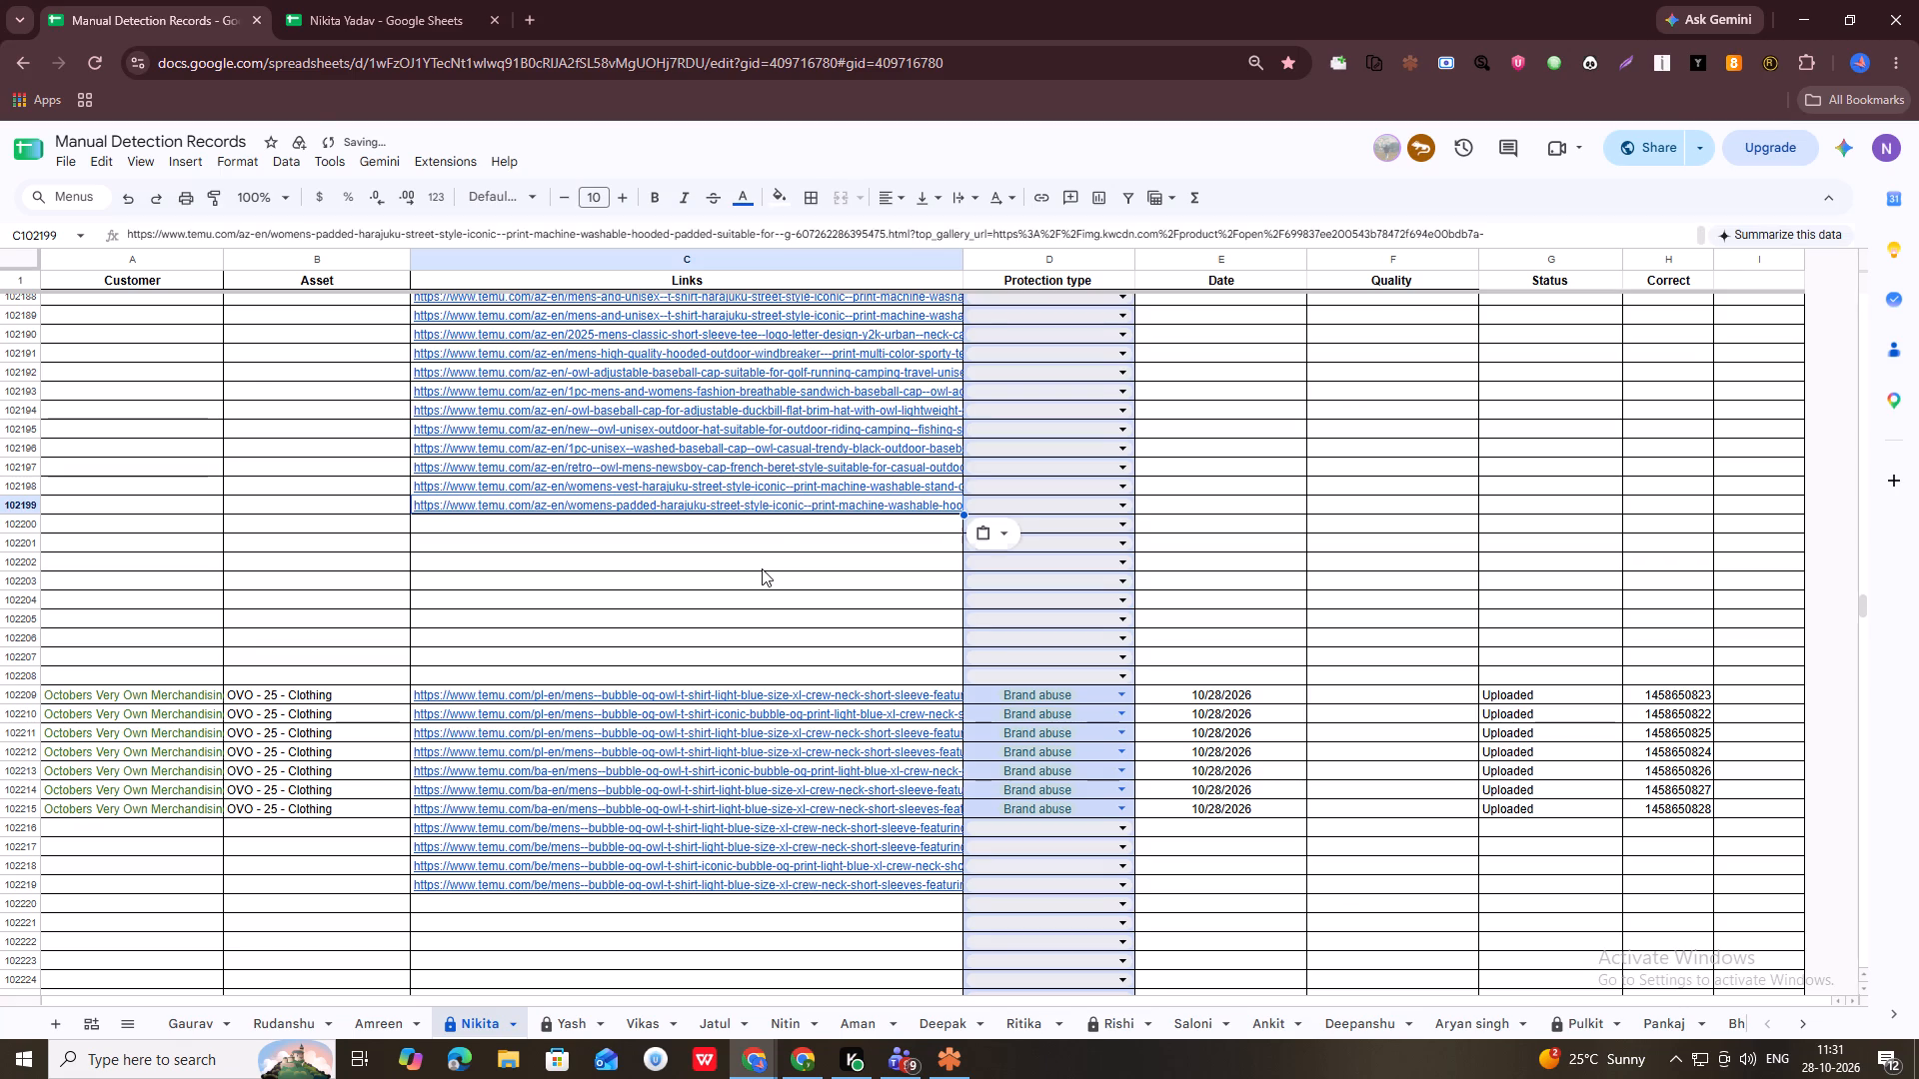
Record the link of the Men's Hooded Outdoor Jacket priced 27.73 in cell C102200.
{"action": "left_click", "coordinate": [772, 523]}
{"action": "key", "text": "alt+Tab"}
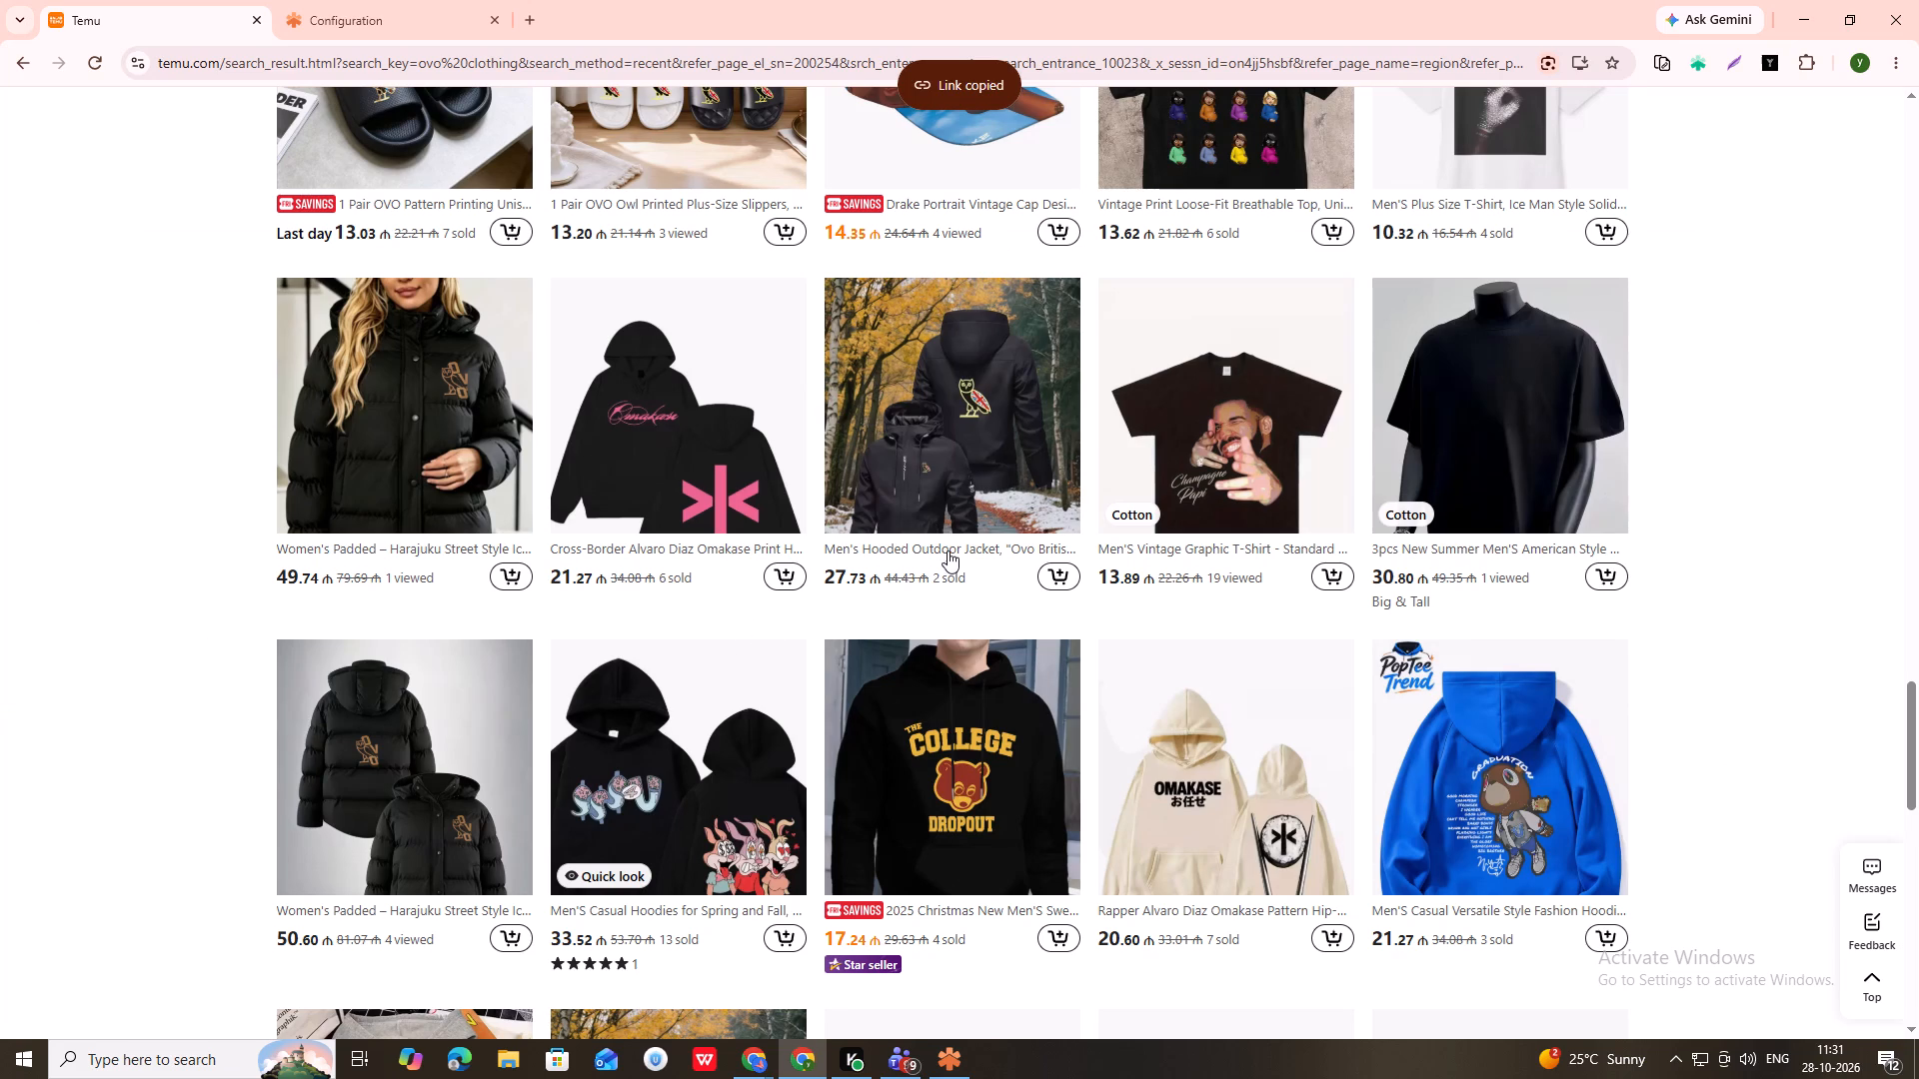
{"action": "right_click", "coordinate": [948, 550]}
{"action": "left_click", "coordinate": [1013, 766]}
{"action": "key", "text": "alt+Tab"}
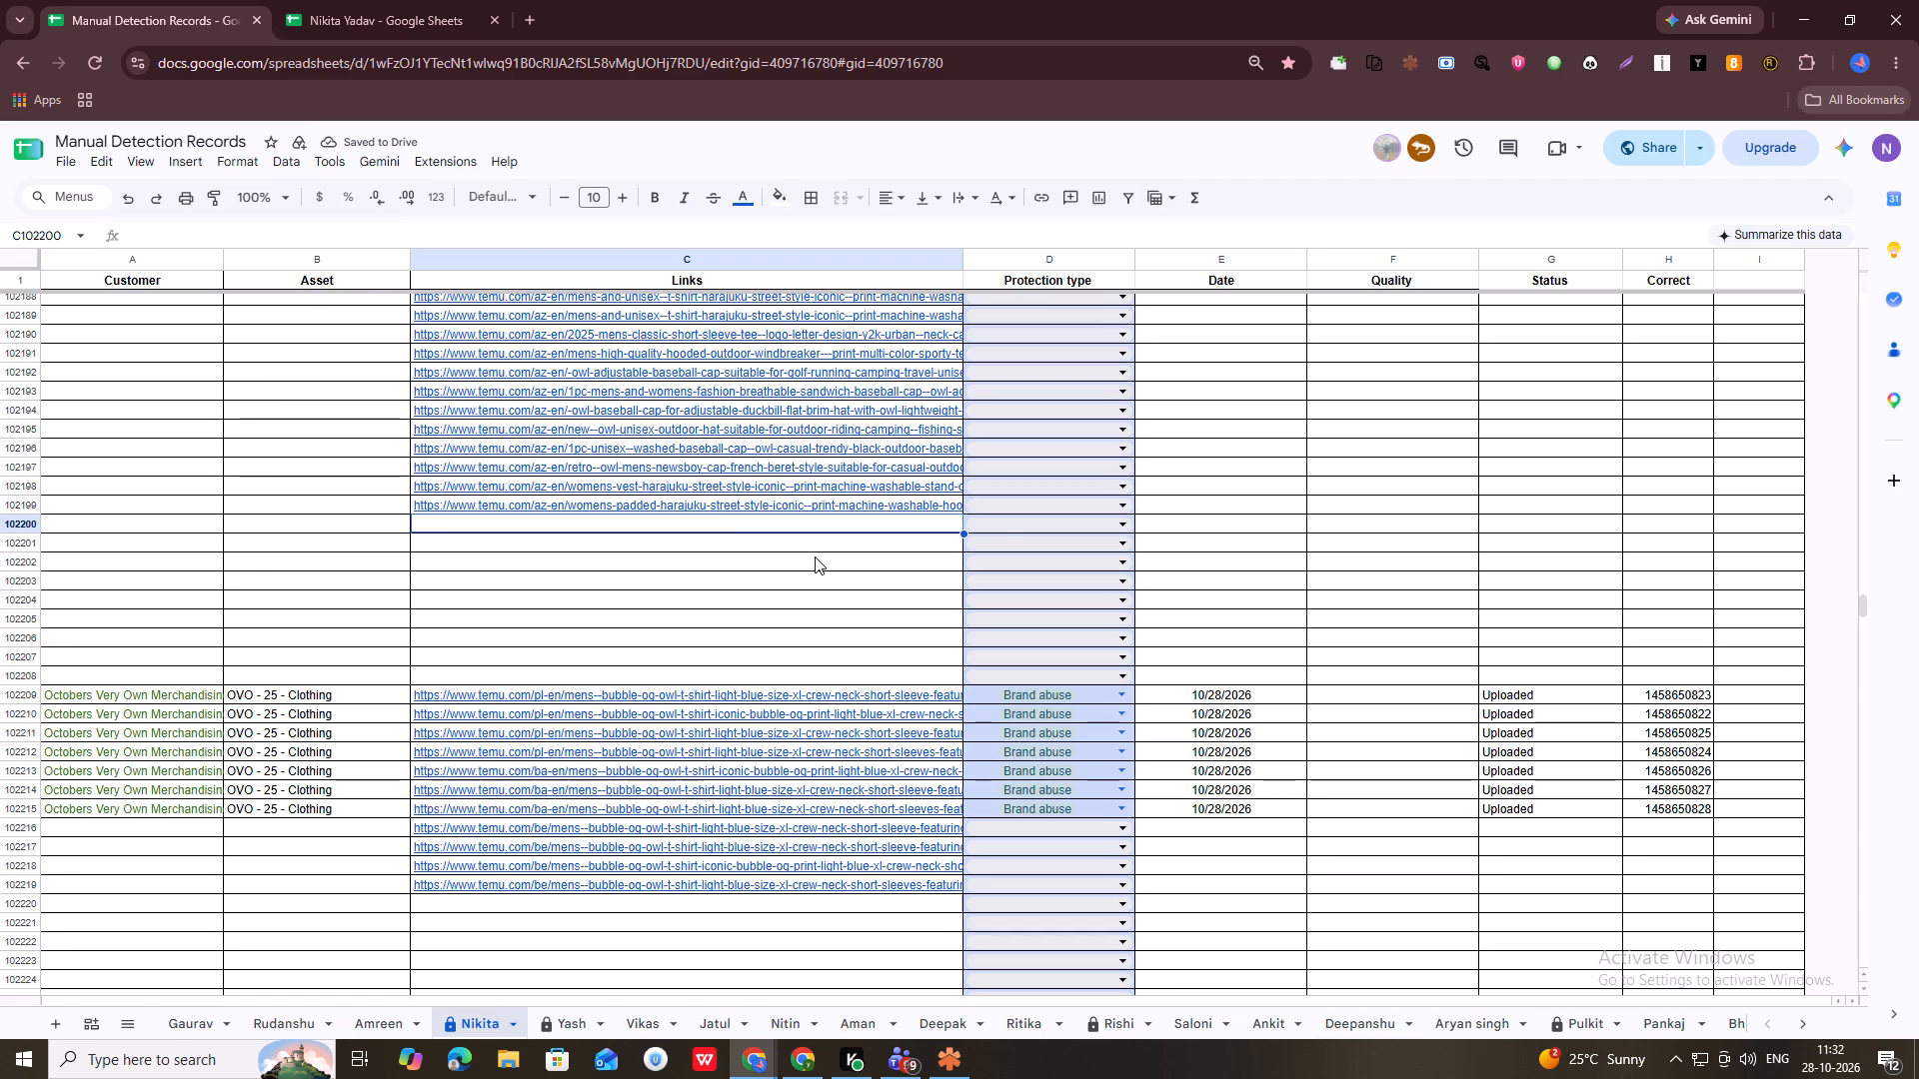
{"action": "key", "text": "ctrl+v"}
Record the link of the Women's Padded Harajuku Street Style jacket priced 50.60 in cell C102201.
{"action": "left_click", "coordinate": [811, 545]}
{"action": "key", "text": "alt+Tab"}
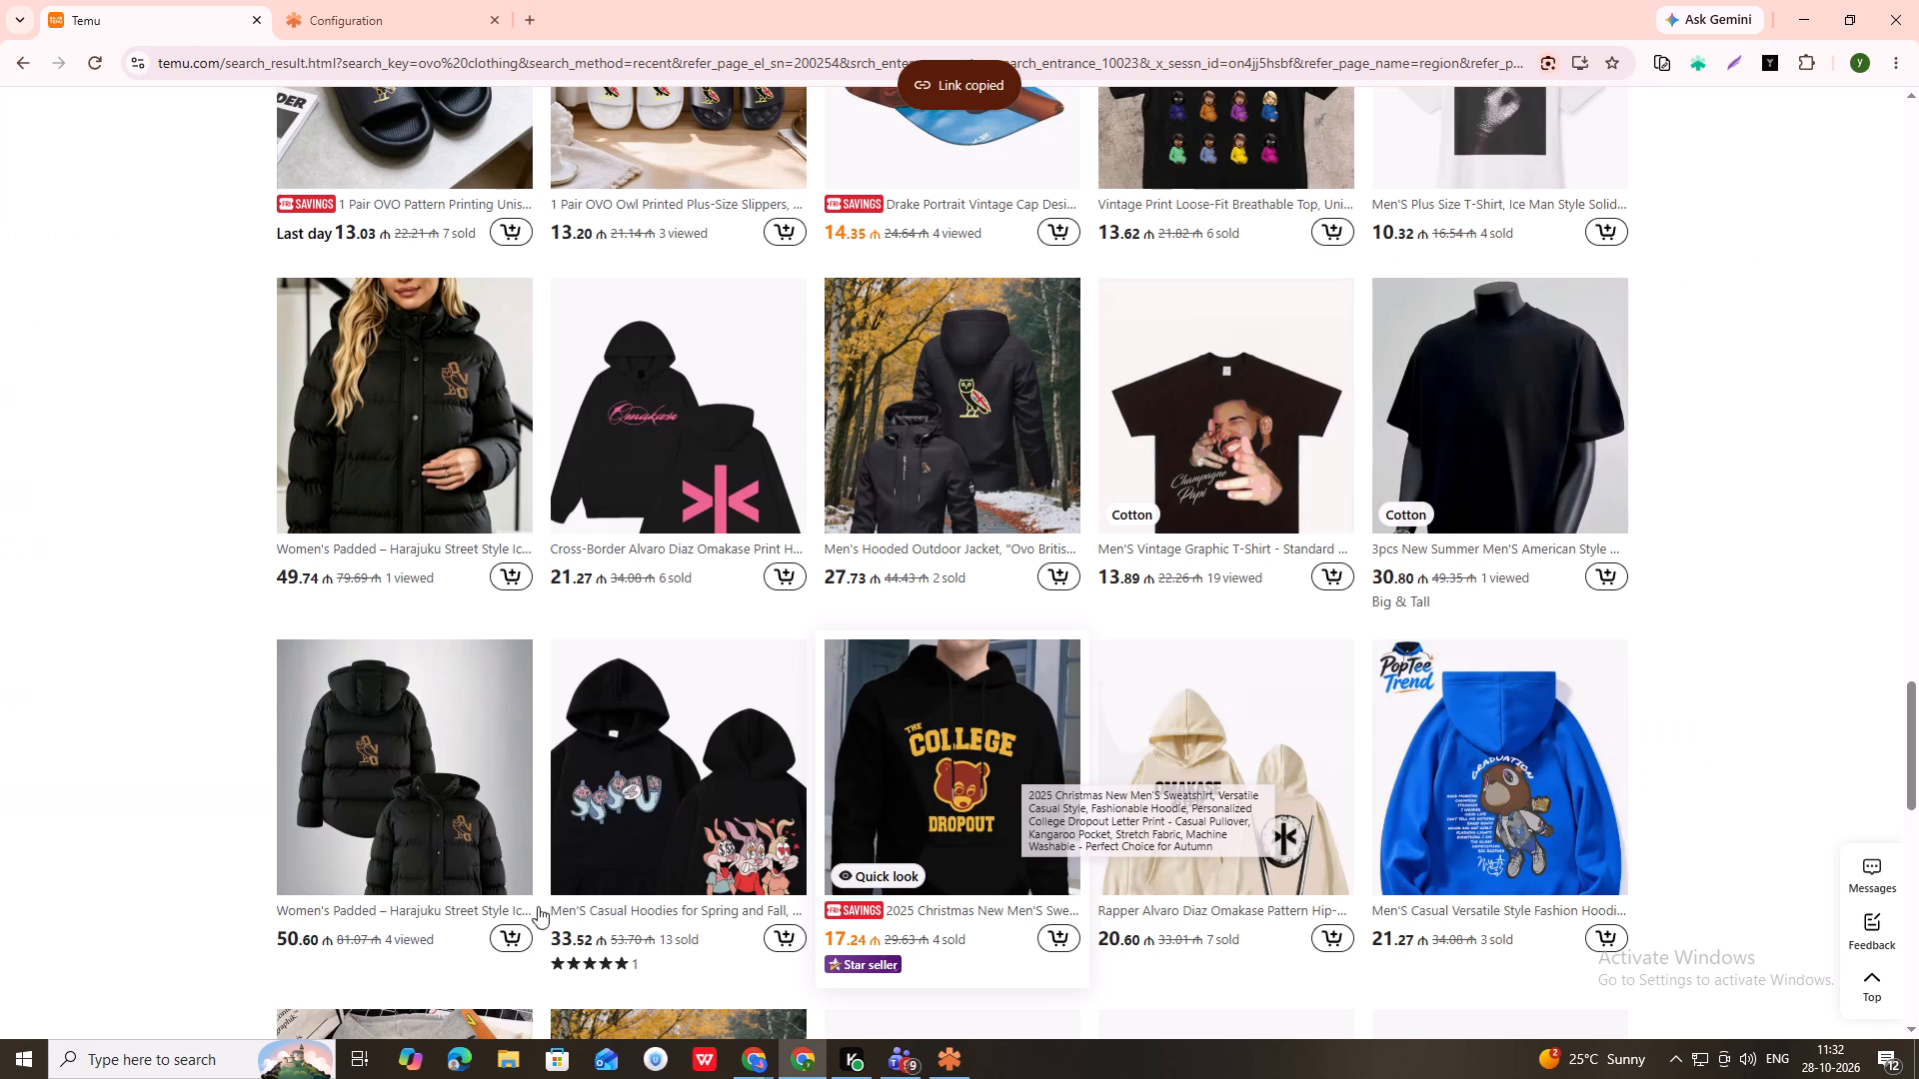
{"action": "right_click", "coordinate": [451, 913]}
{"action": "left_click", "coordinate": [576, 796]}
{"action": "key", "text": "alt+Tab"}
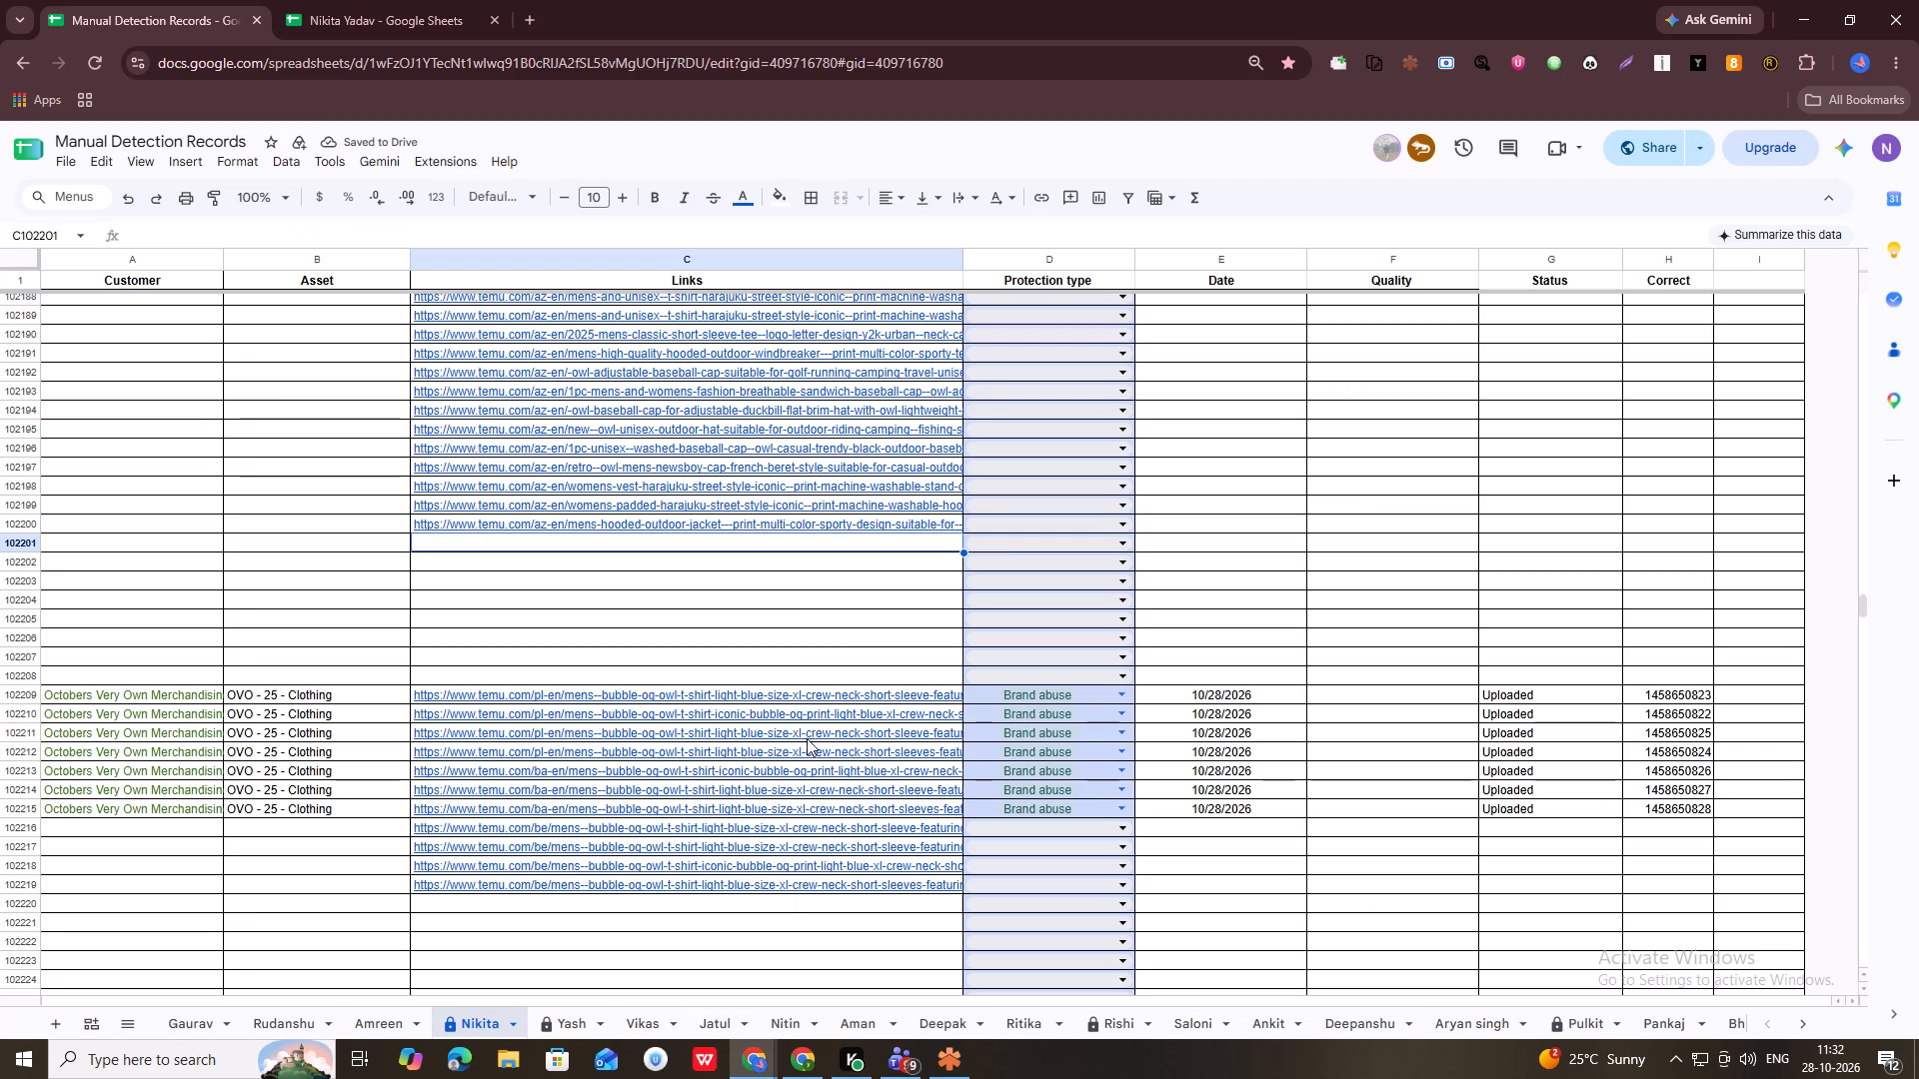
{"action": "key", "text": "ctrl+v"}
Record the link of the Men's Hooded Outdoor Jacket priced 26.92 in cell C102202.
{"action": "left_click", "coordinate": [806, 568]}
{"action": "key", "text": "alt+Tab"}
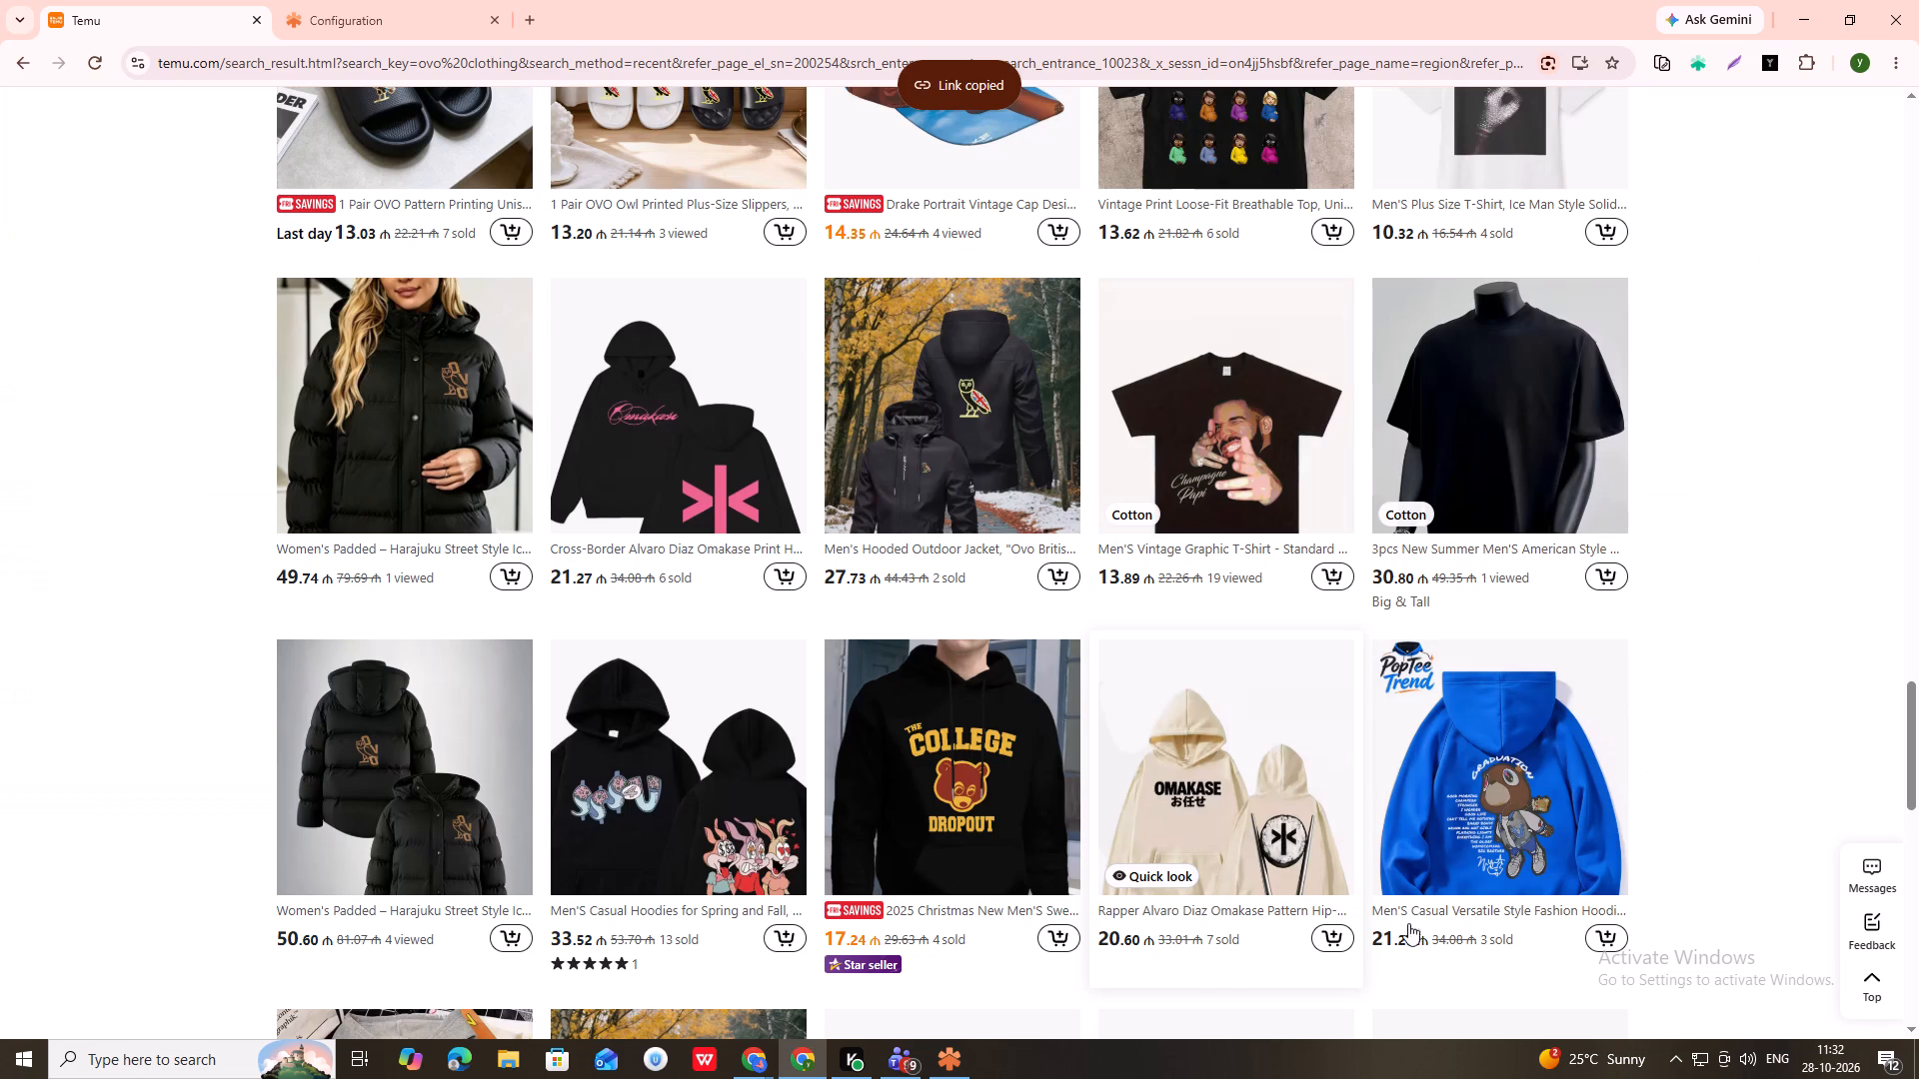
{"action": "scroll", "coordinate": [771, 872], "scroll_direction": "down", "scroll_amount": 6}
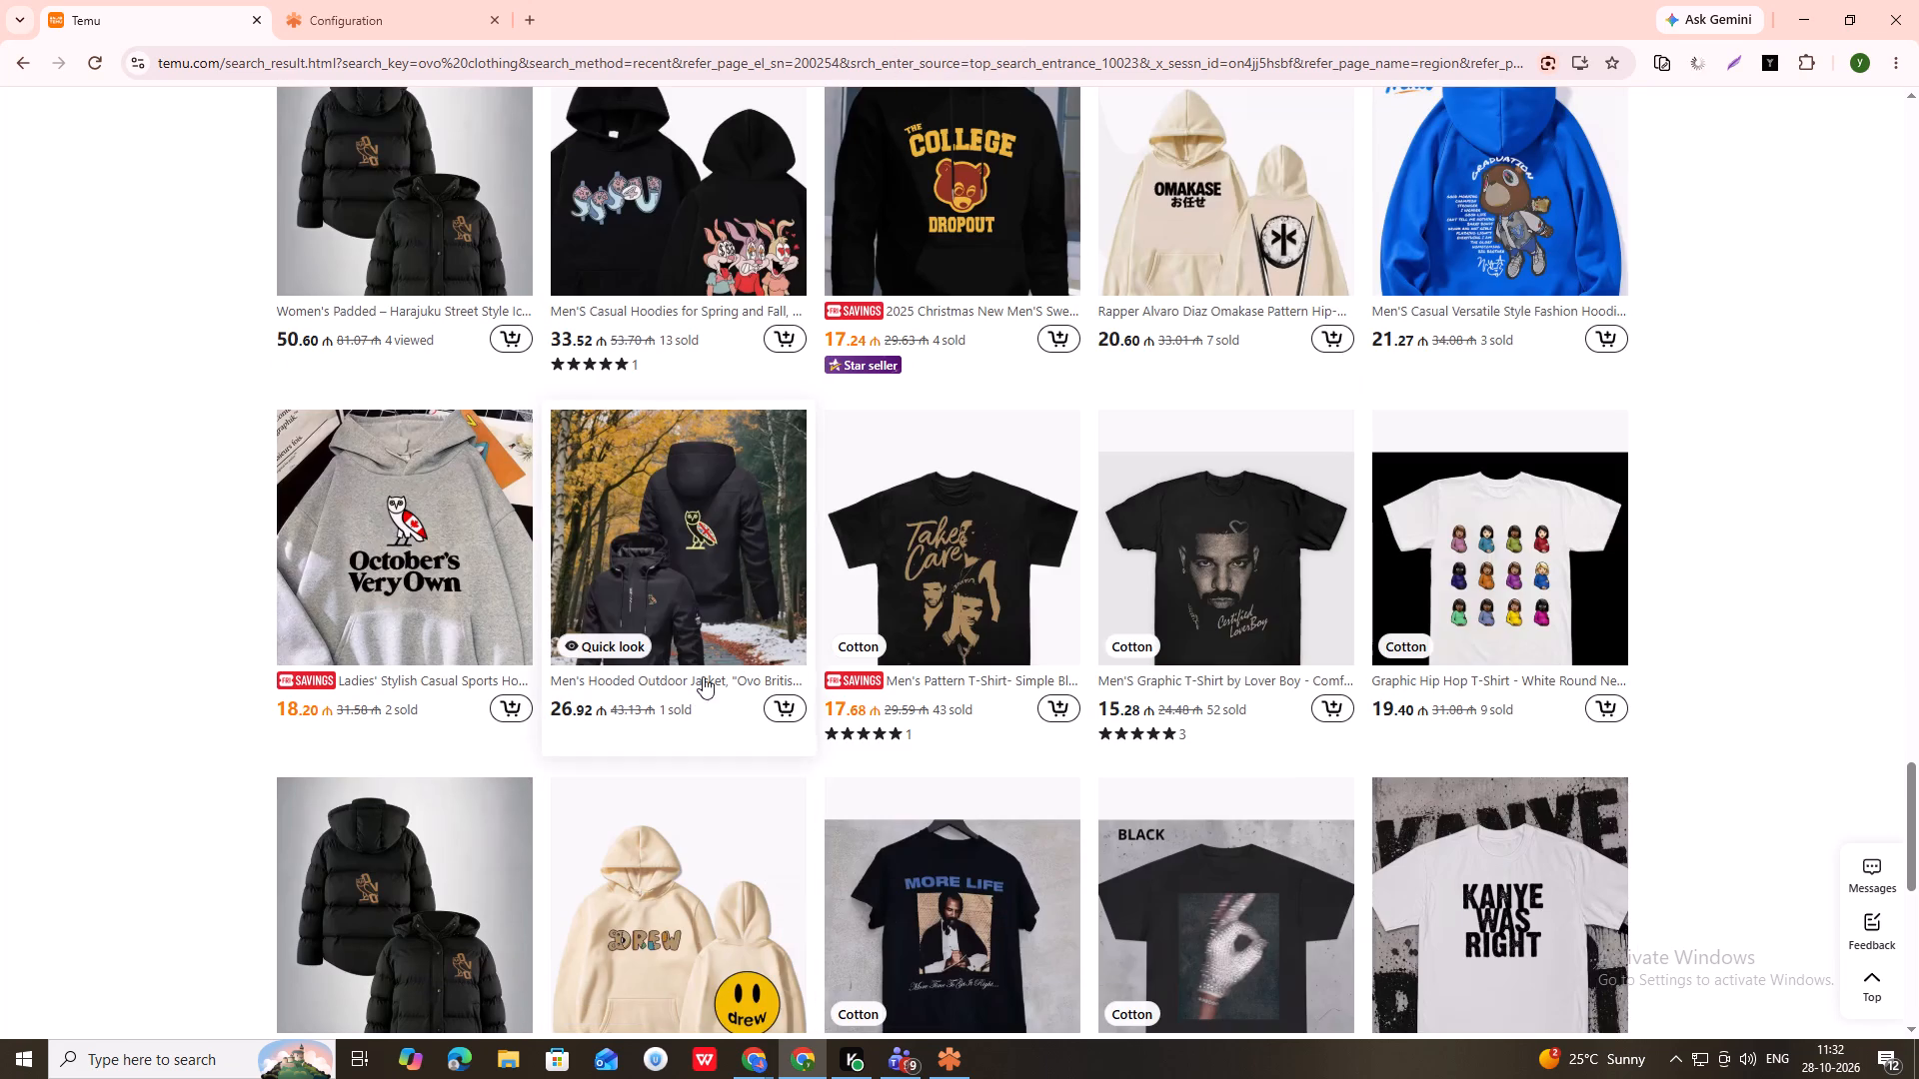
{"action": "right_click", "coordinate": [703, 676]}
{"action": "left_click", "coordinate": [788, 883]}
{"action": "key", "text": "alt+Tab"}
{"action": "key", "text": "ctrl+v"}
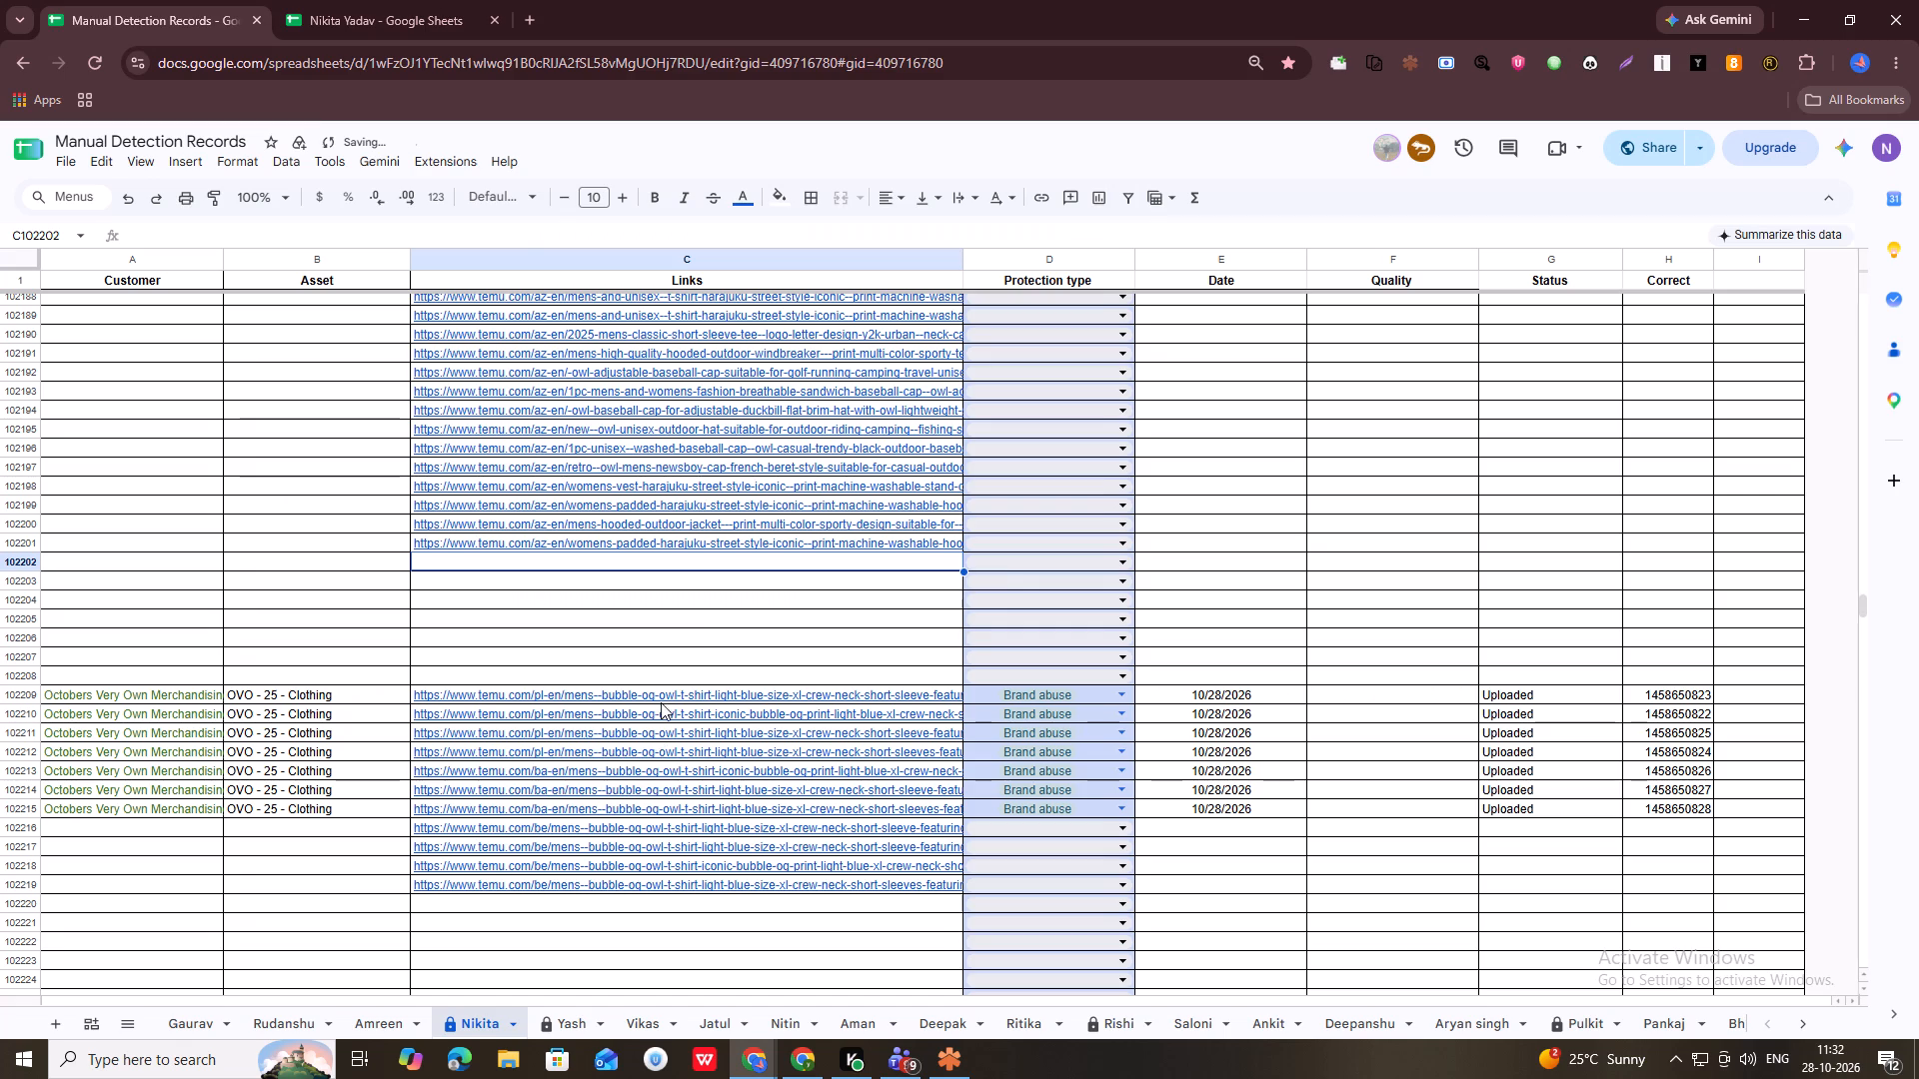
Record the link of the Women's Padded Harajuku Street Style jacket priced 50.46 in cell C102203.
{"action": "left_click", "coordinate": [725, 578]}
{"action": "key", "text": "alt+Tab"}
{"action": "scroll", "coordinate": [784, 839], "scroll_direction": "down", "scroll_amount": 4}
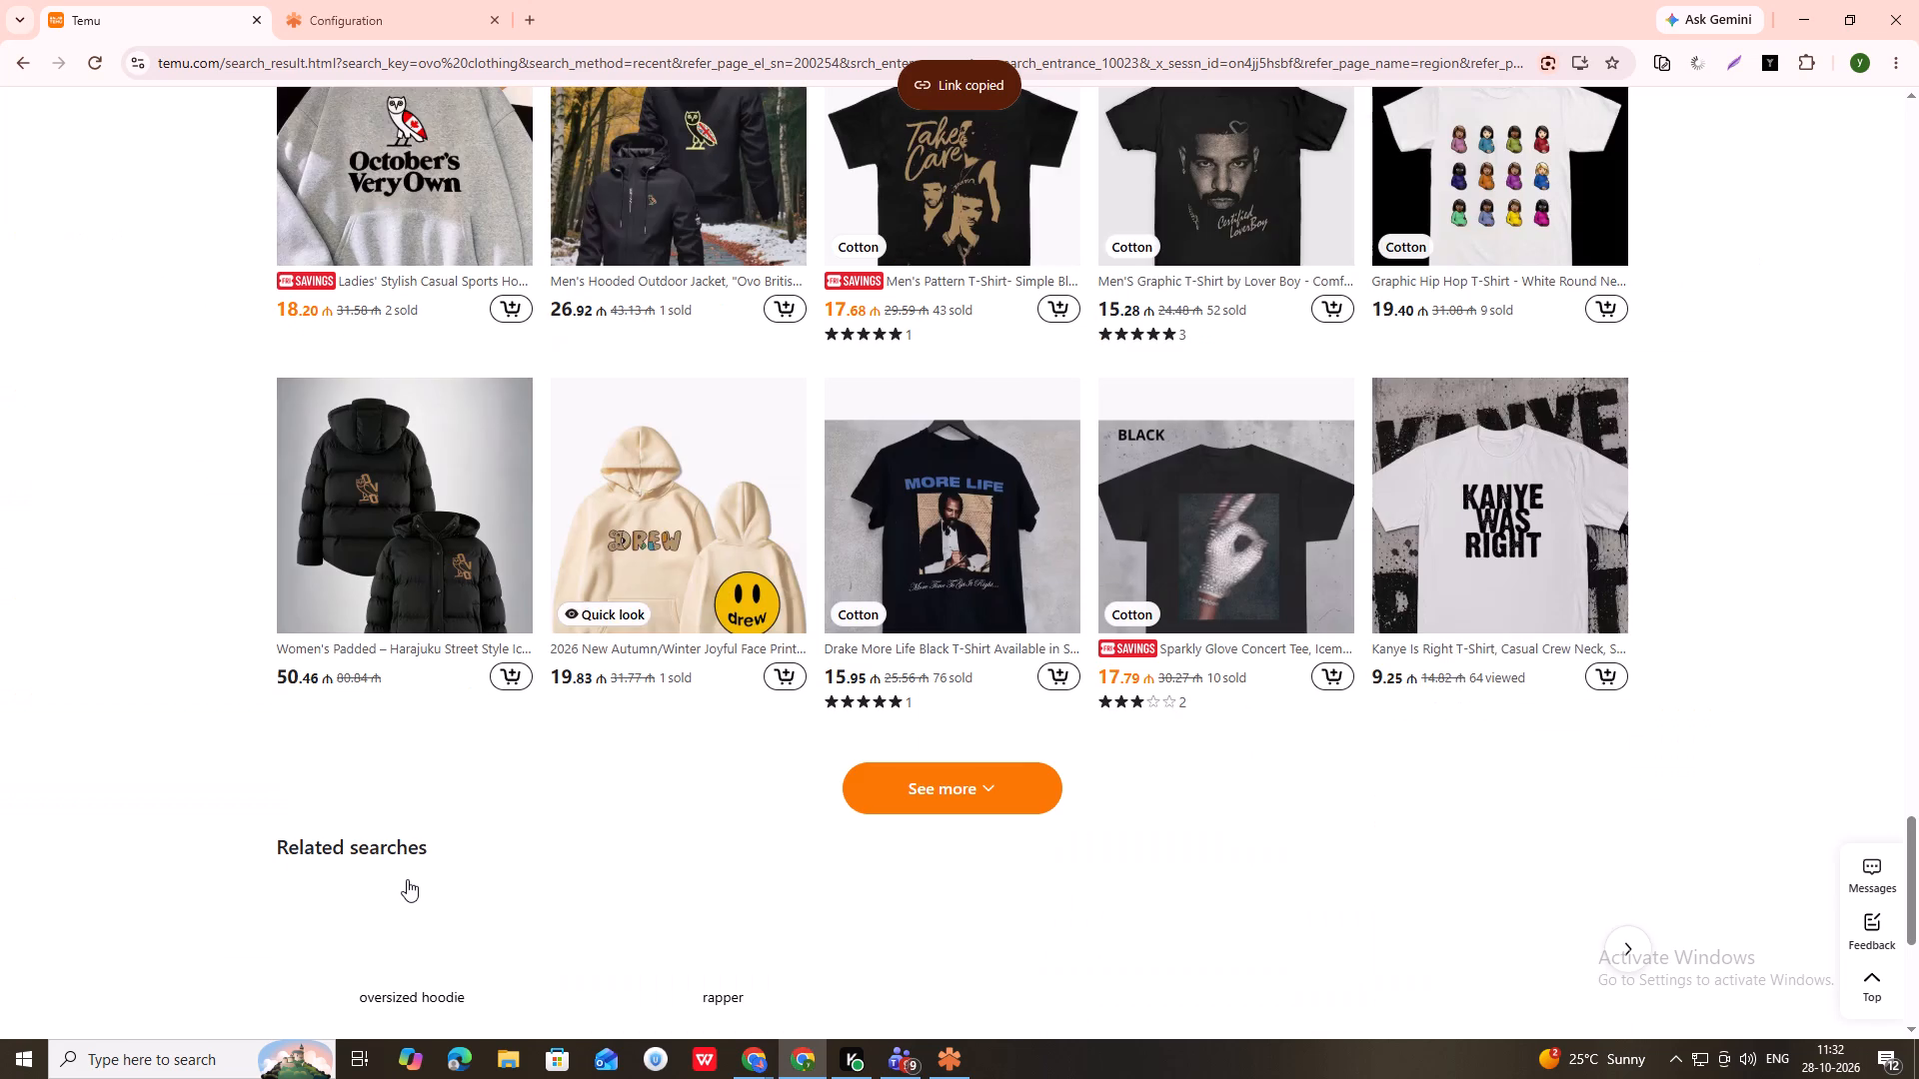
{"action": "right_click", "coordinate": [459, 642]}
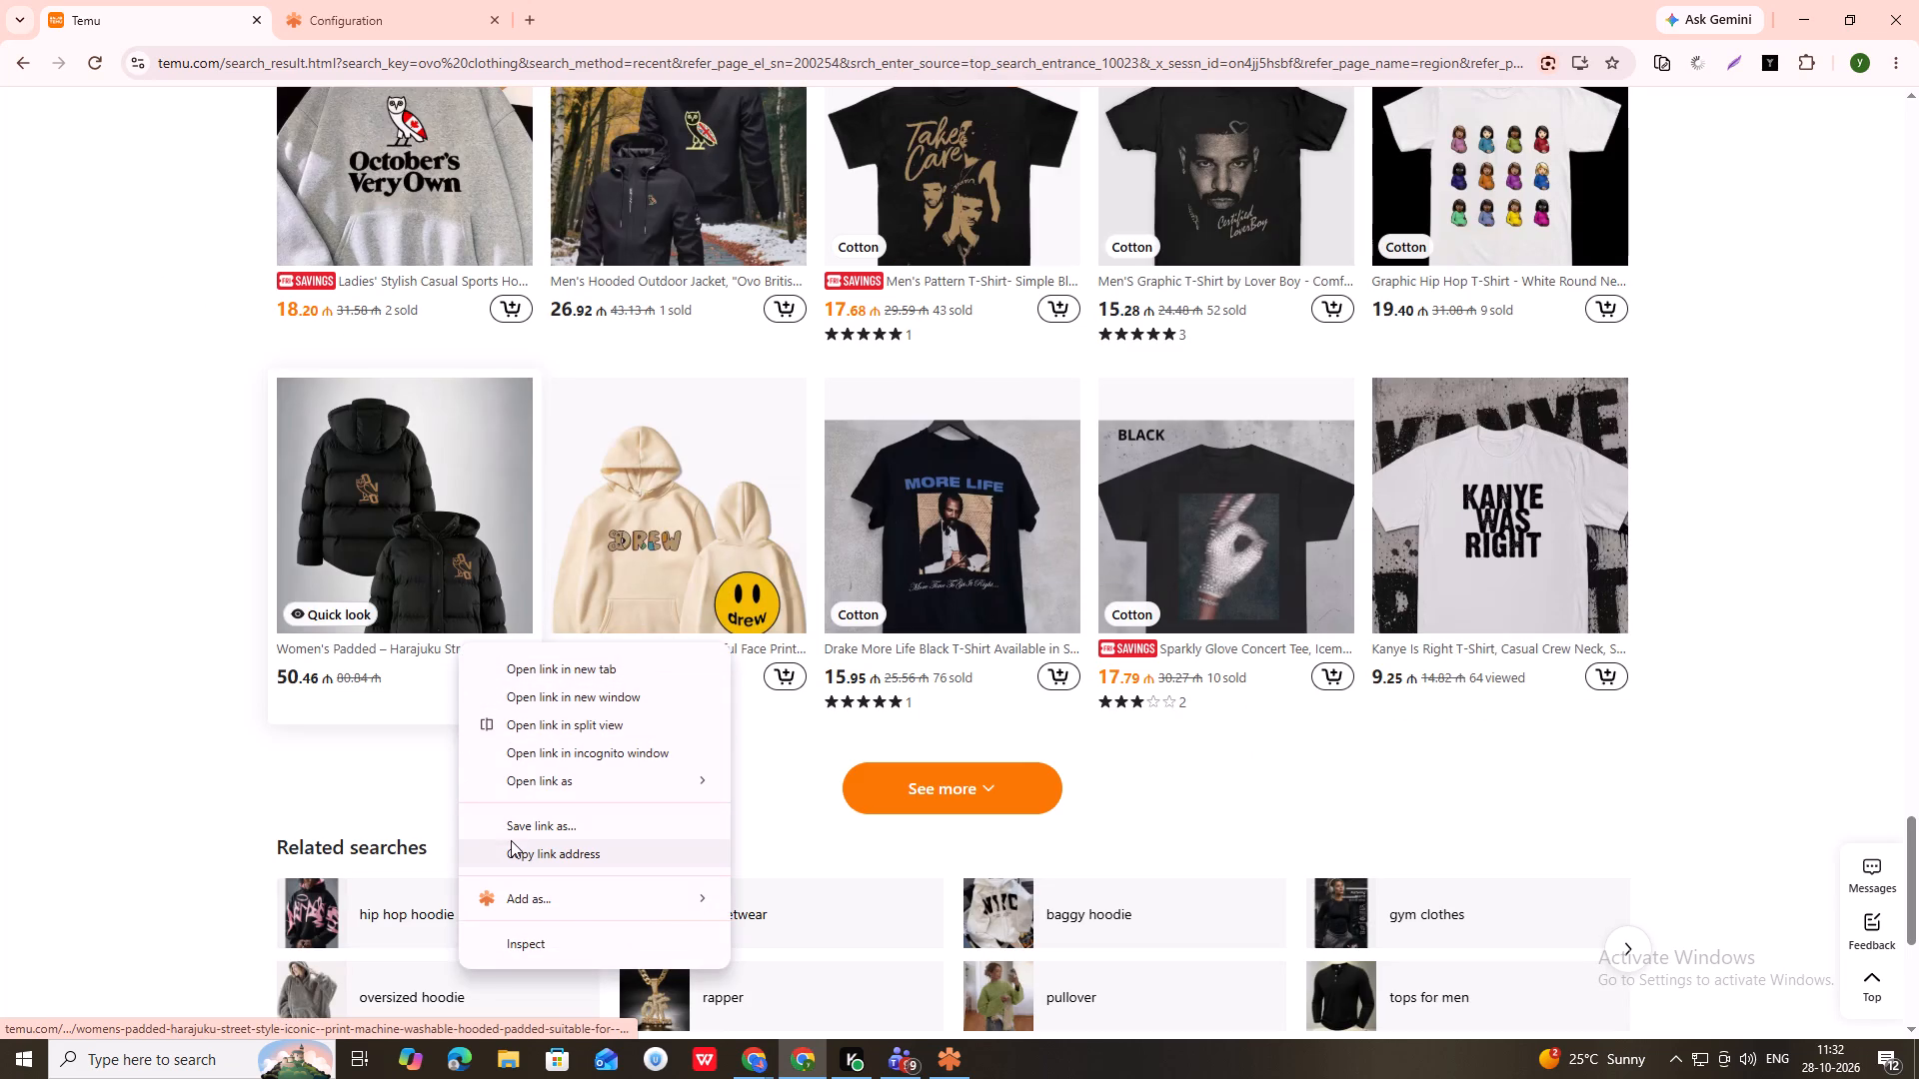
{"action": "left_click", "coordinate": [511, 843]}
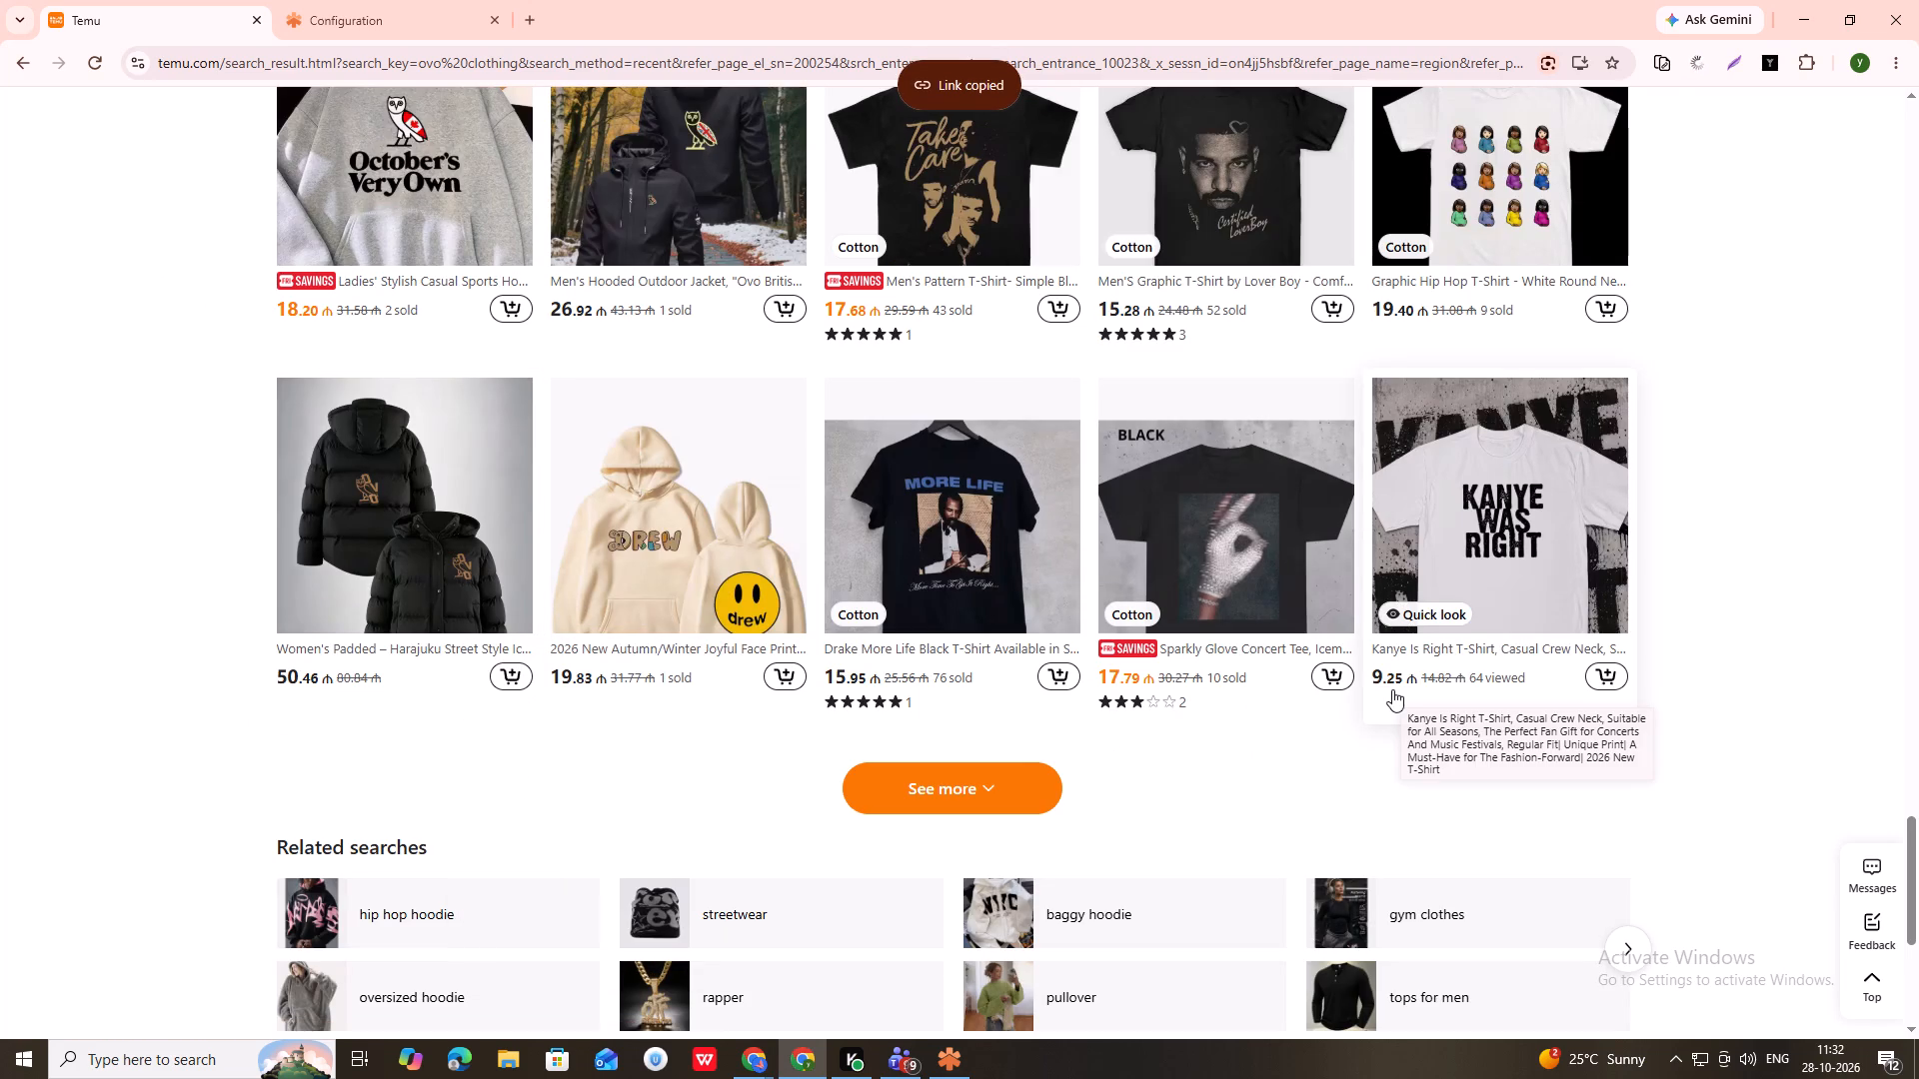
{"action": "key", "text": "alt+Tab"}
{"action": "key", "text": "ctrl+v"}
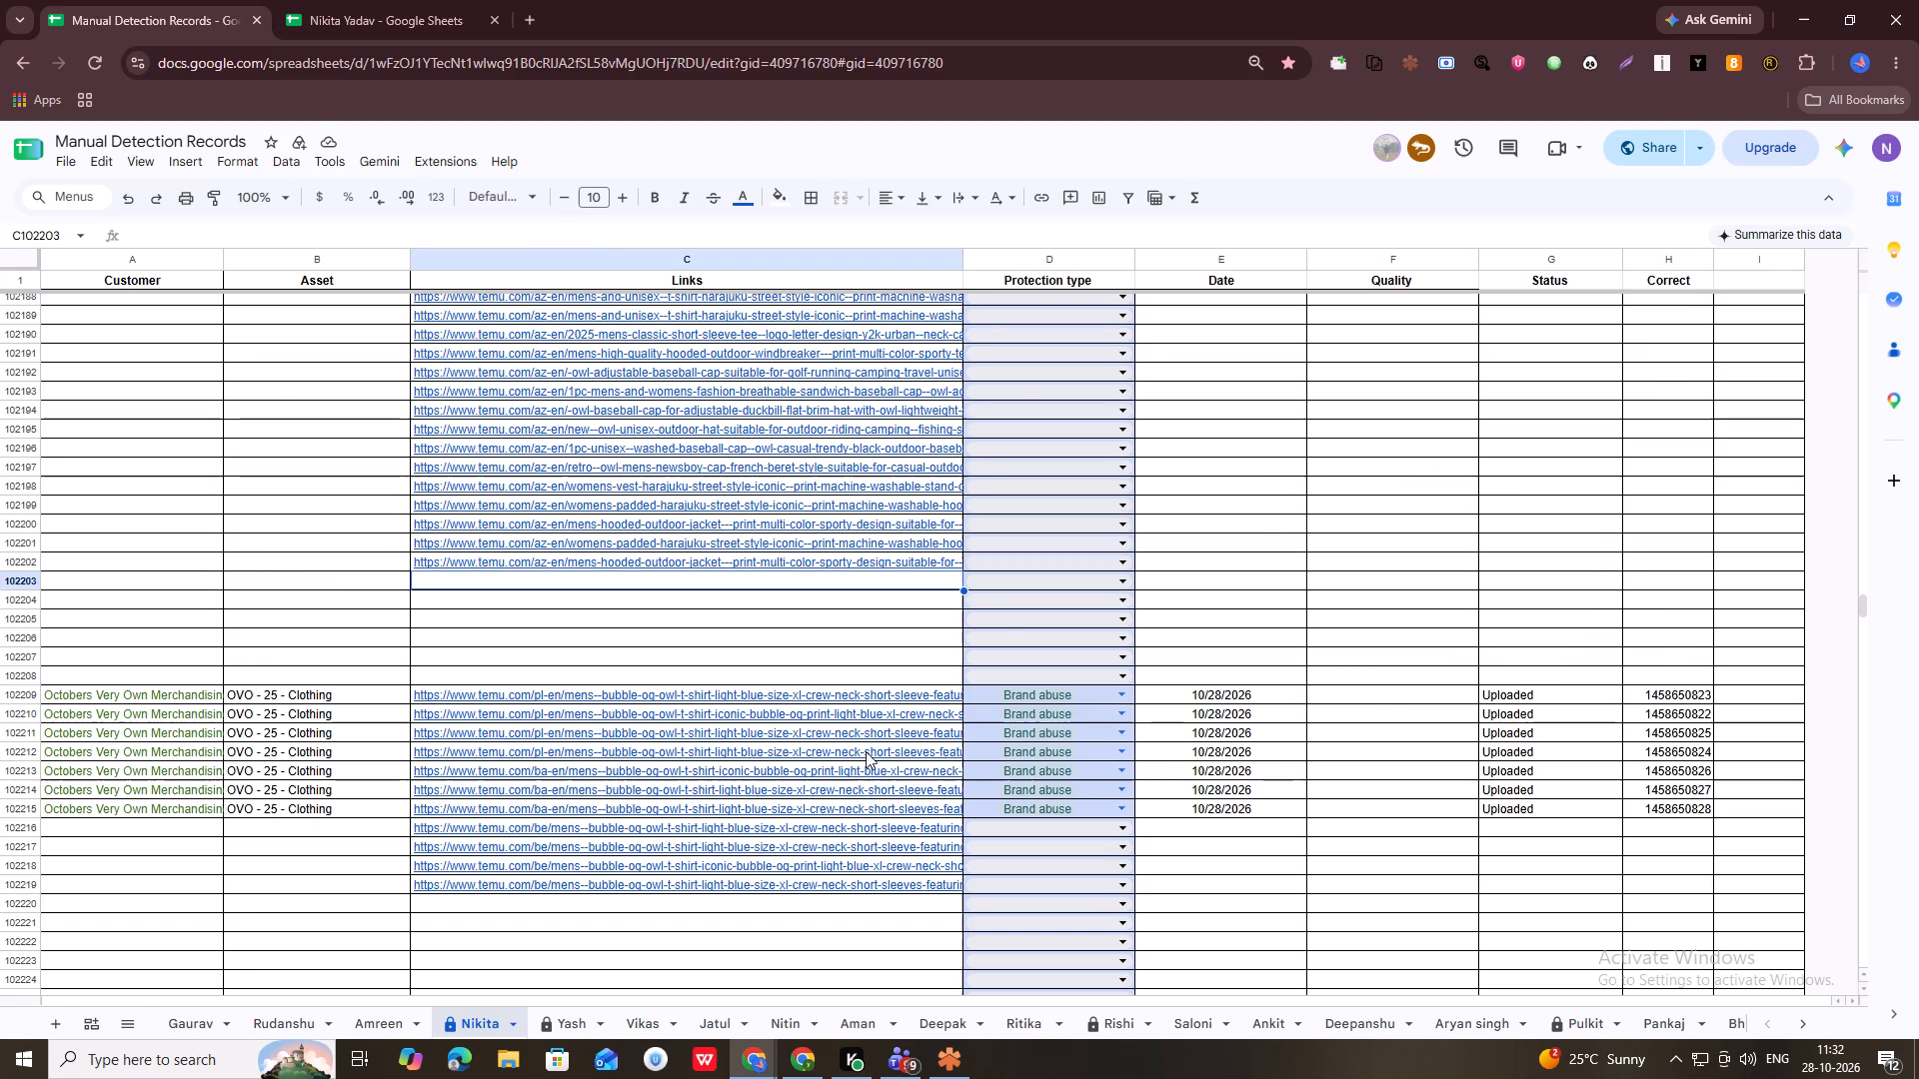
Load more search results and record the link of the OVO X Logo T-Shirt priced 9.13 in cell C102204.
{"action": "left_click", "coordinate": [843, 604]}
{"action": "key", "text": "alt+Tab"}
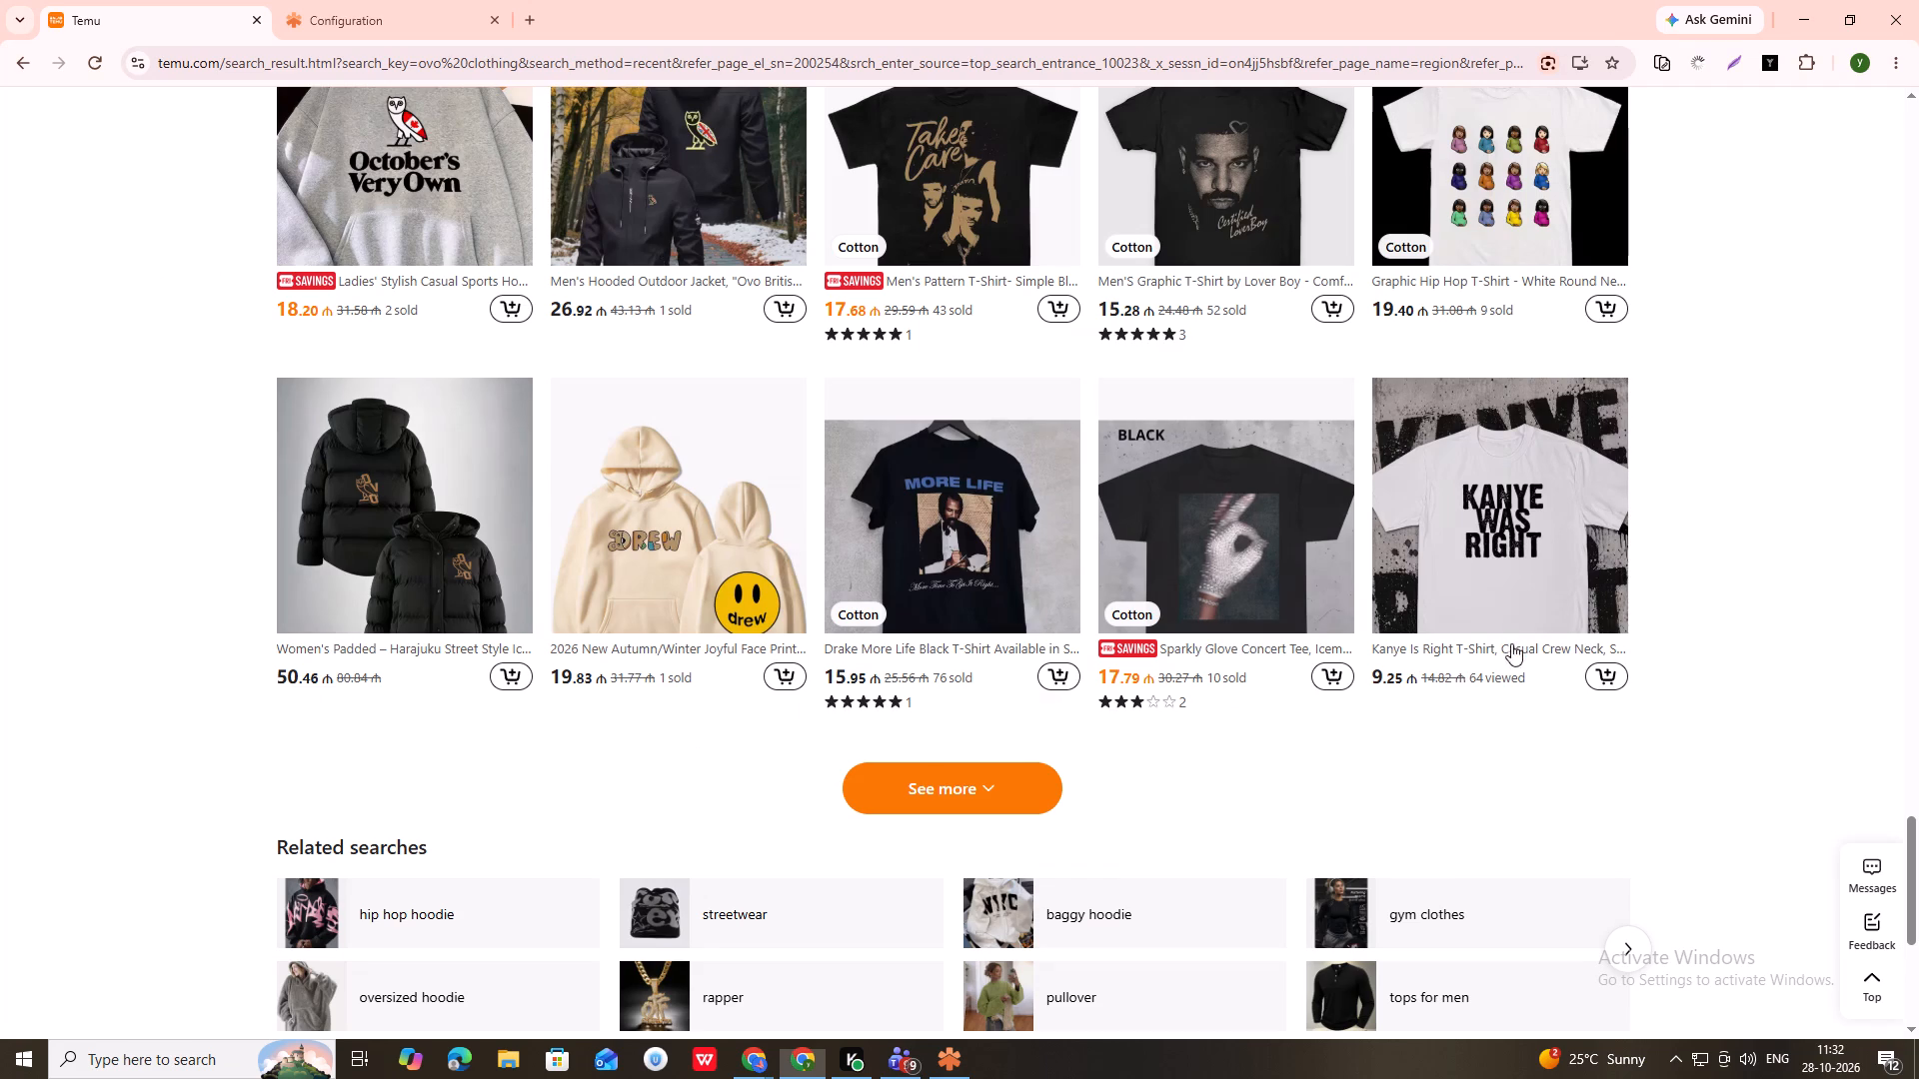
{"action": "left_click", "coordinate": [988, 787]}
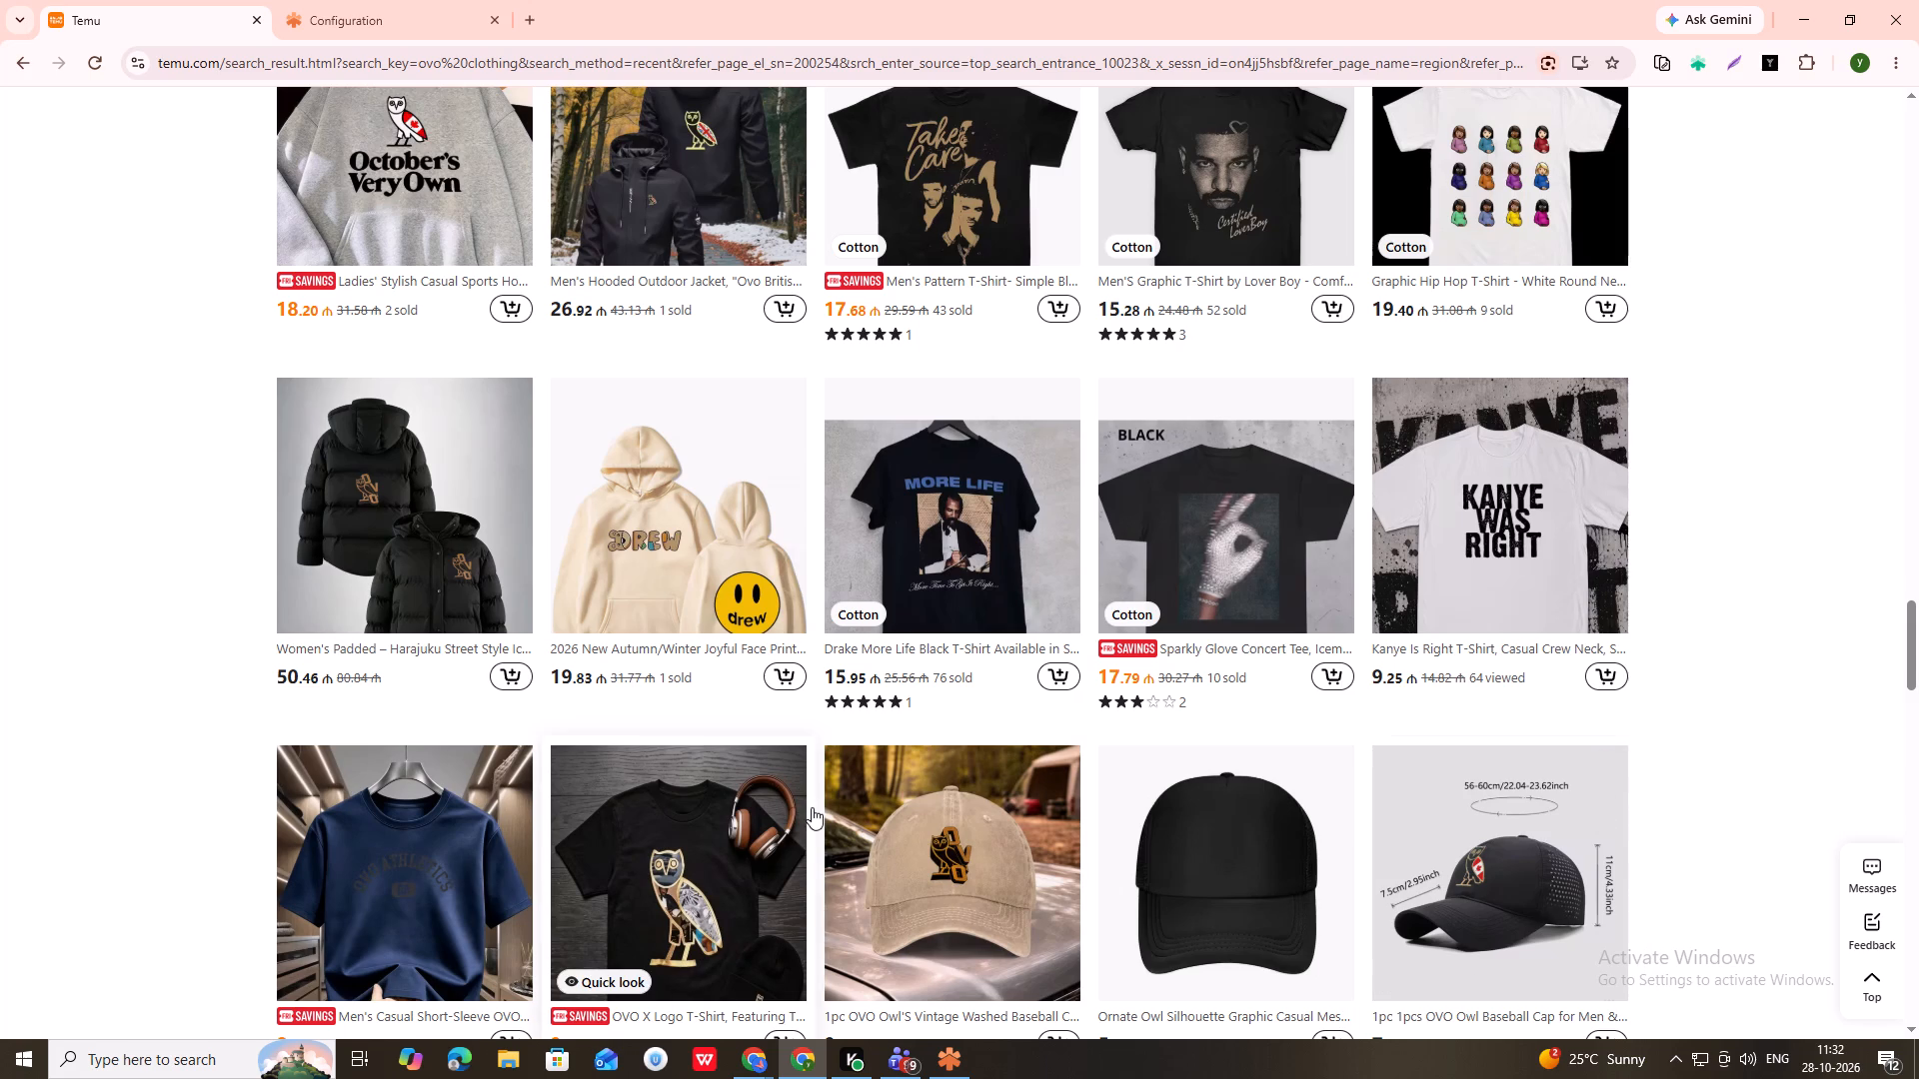
{"action": "scroll", "coordinate": [812, 807], "scroll_direction": "down", "scroll_amount": 4}
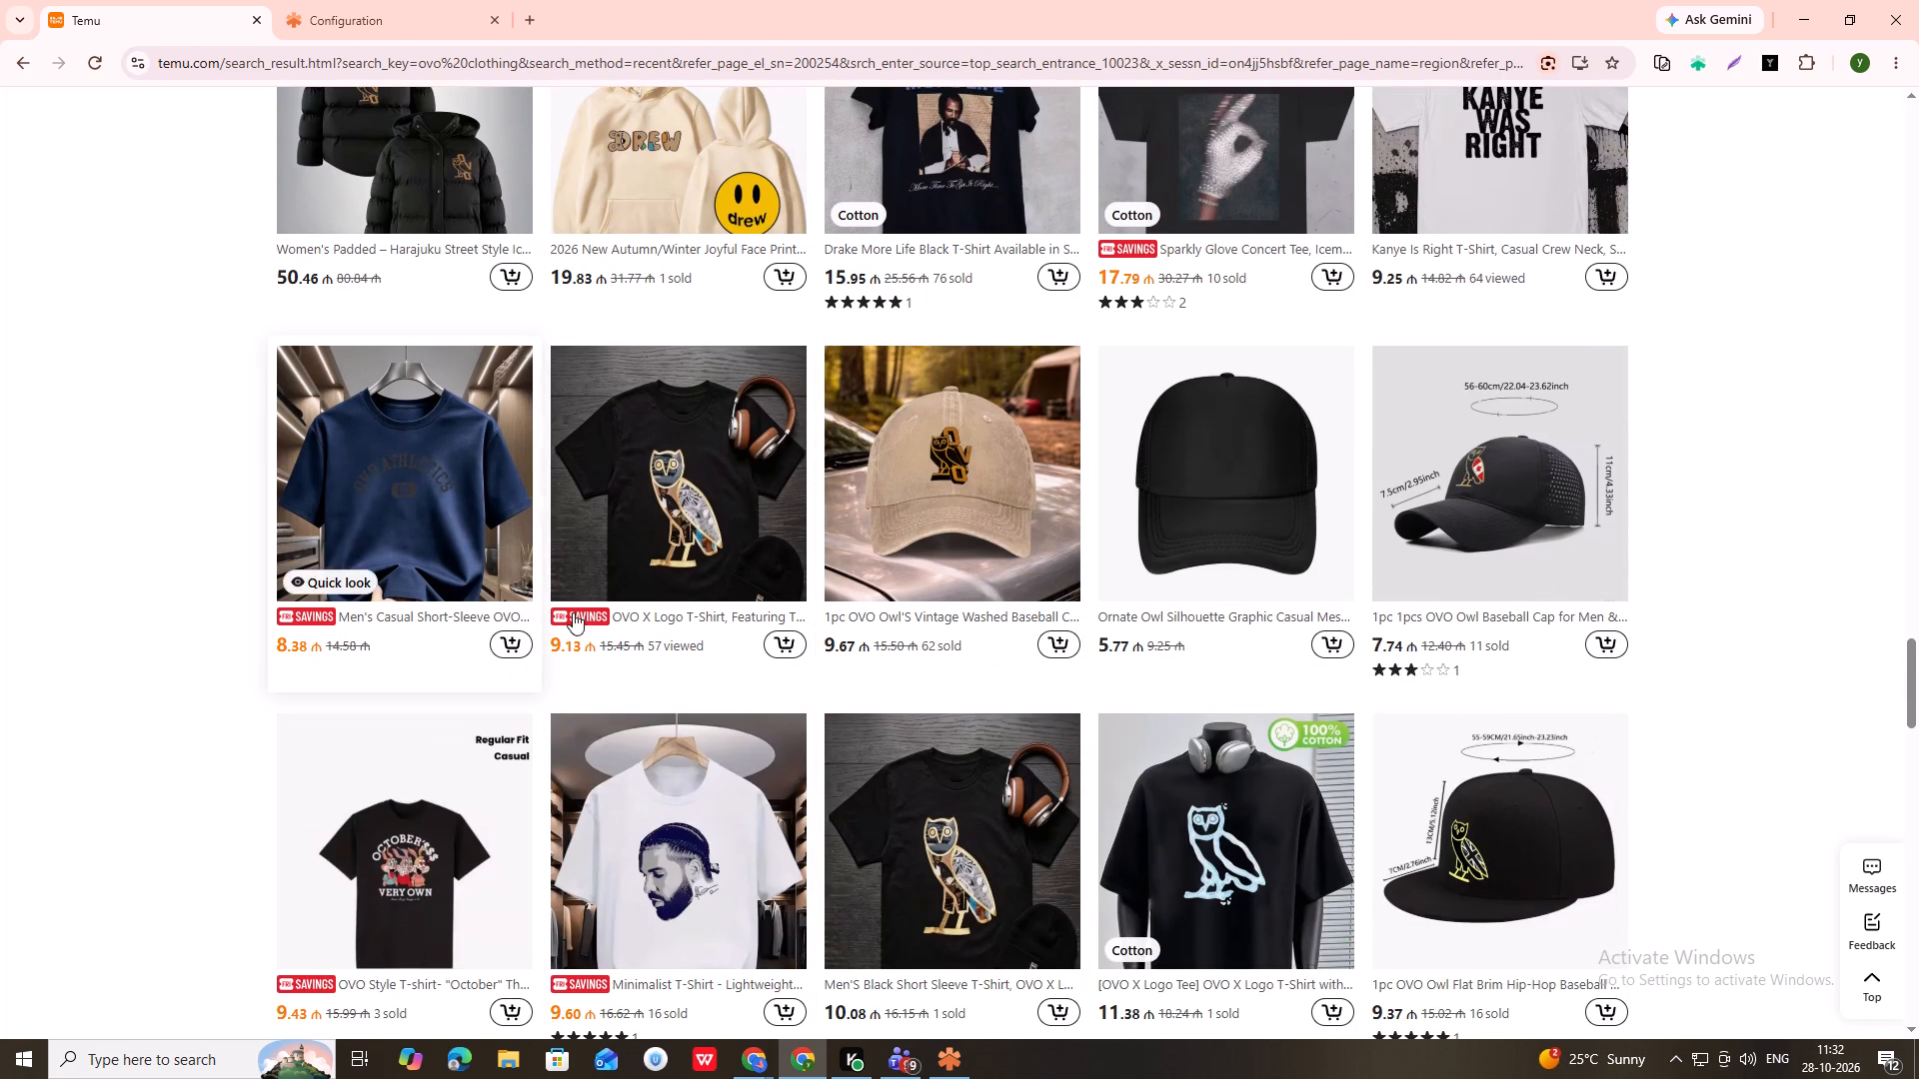
{"action": "right_click", "coordinate": [691, 614]}
{"action": "left_click", "coordinate": [789, 827]}
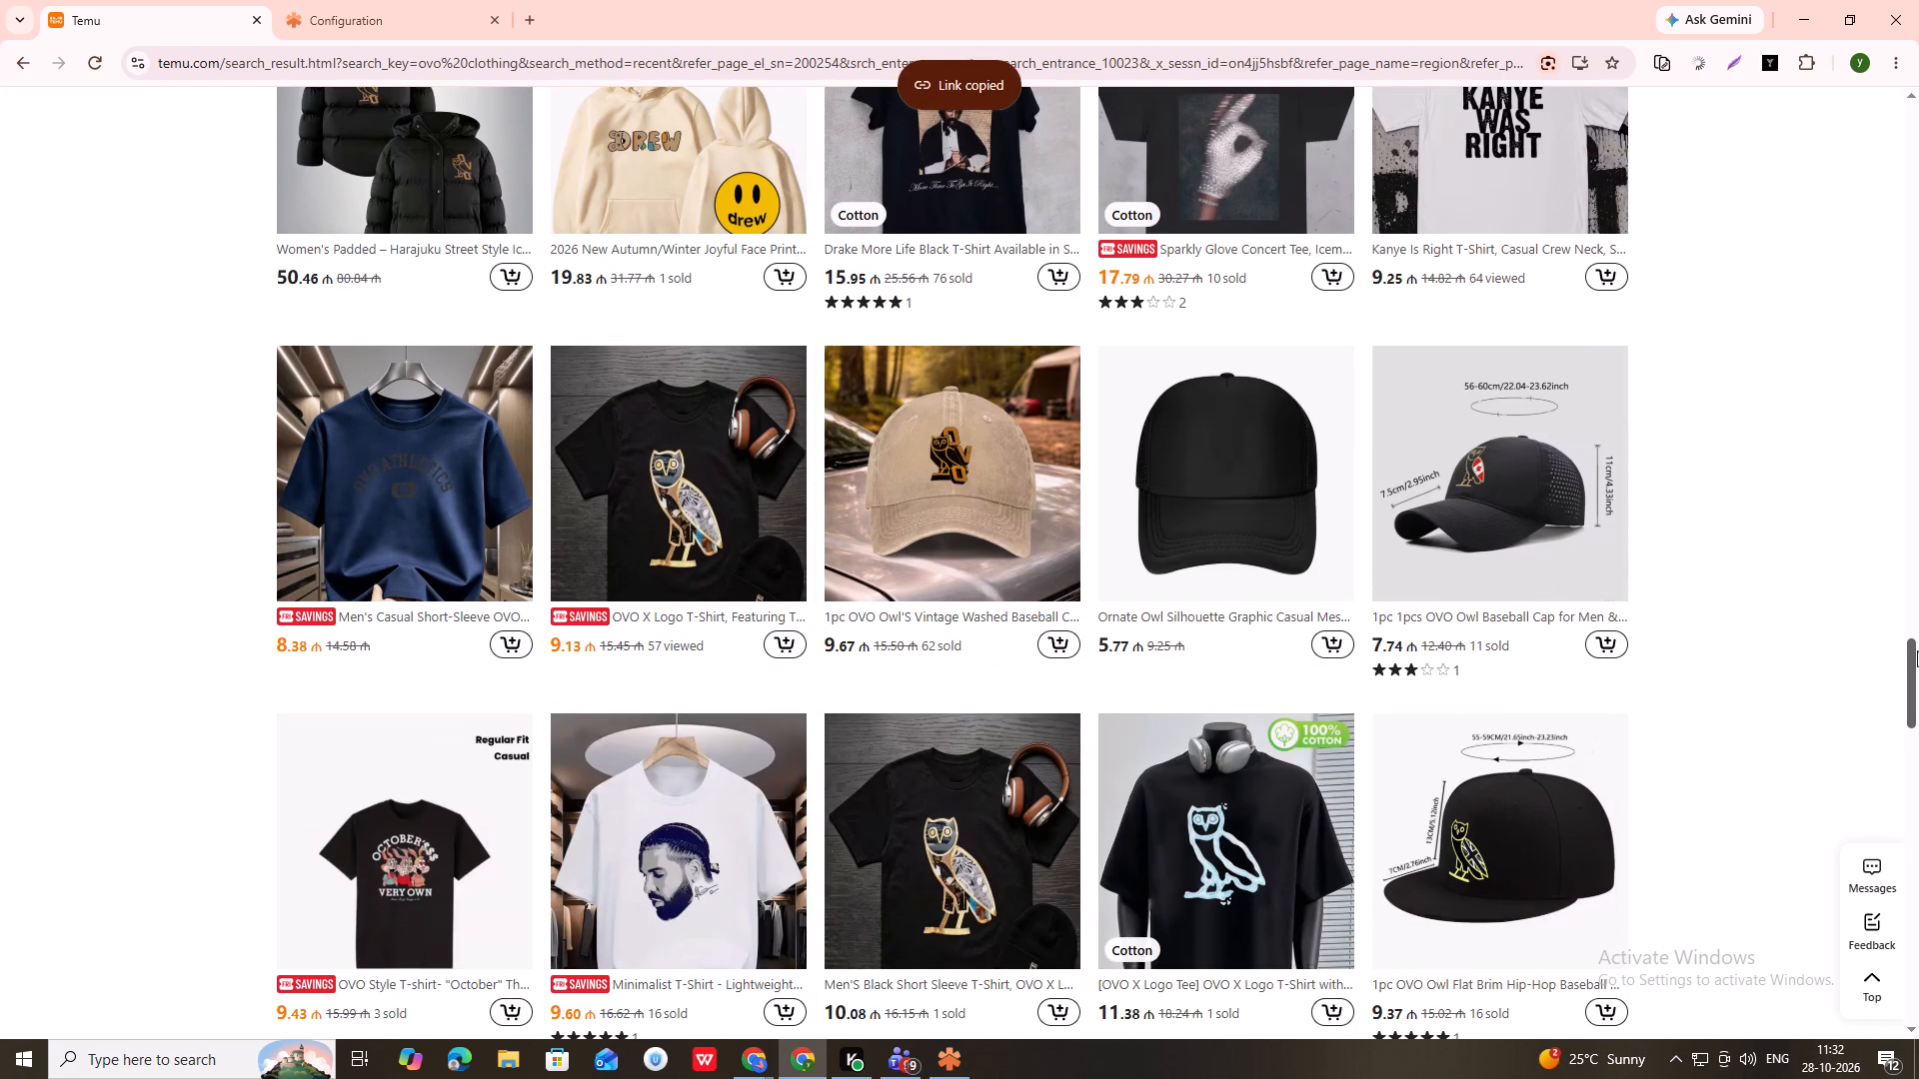
{"action": "key", "text": "alt+Tab"}
{"action": "key", "text": "ctrl+v"}
Record the link of the 1pc OVO Owl'S Vintage Washed Baseball Cap priced 9.67 in cell C102205.
{"action": "key", "text": "Down"}
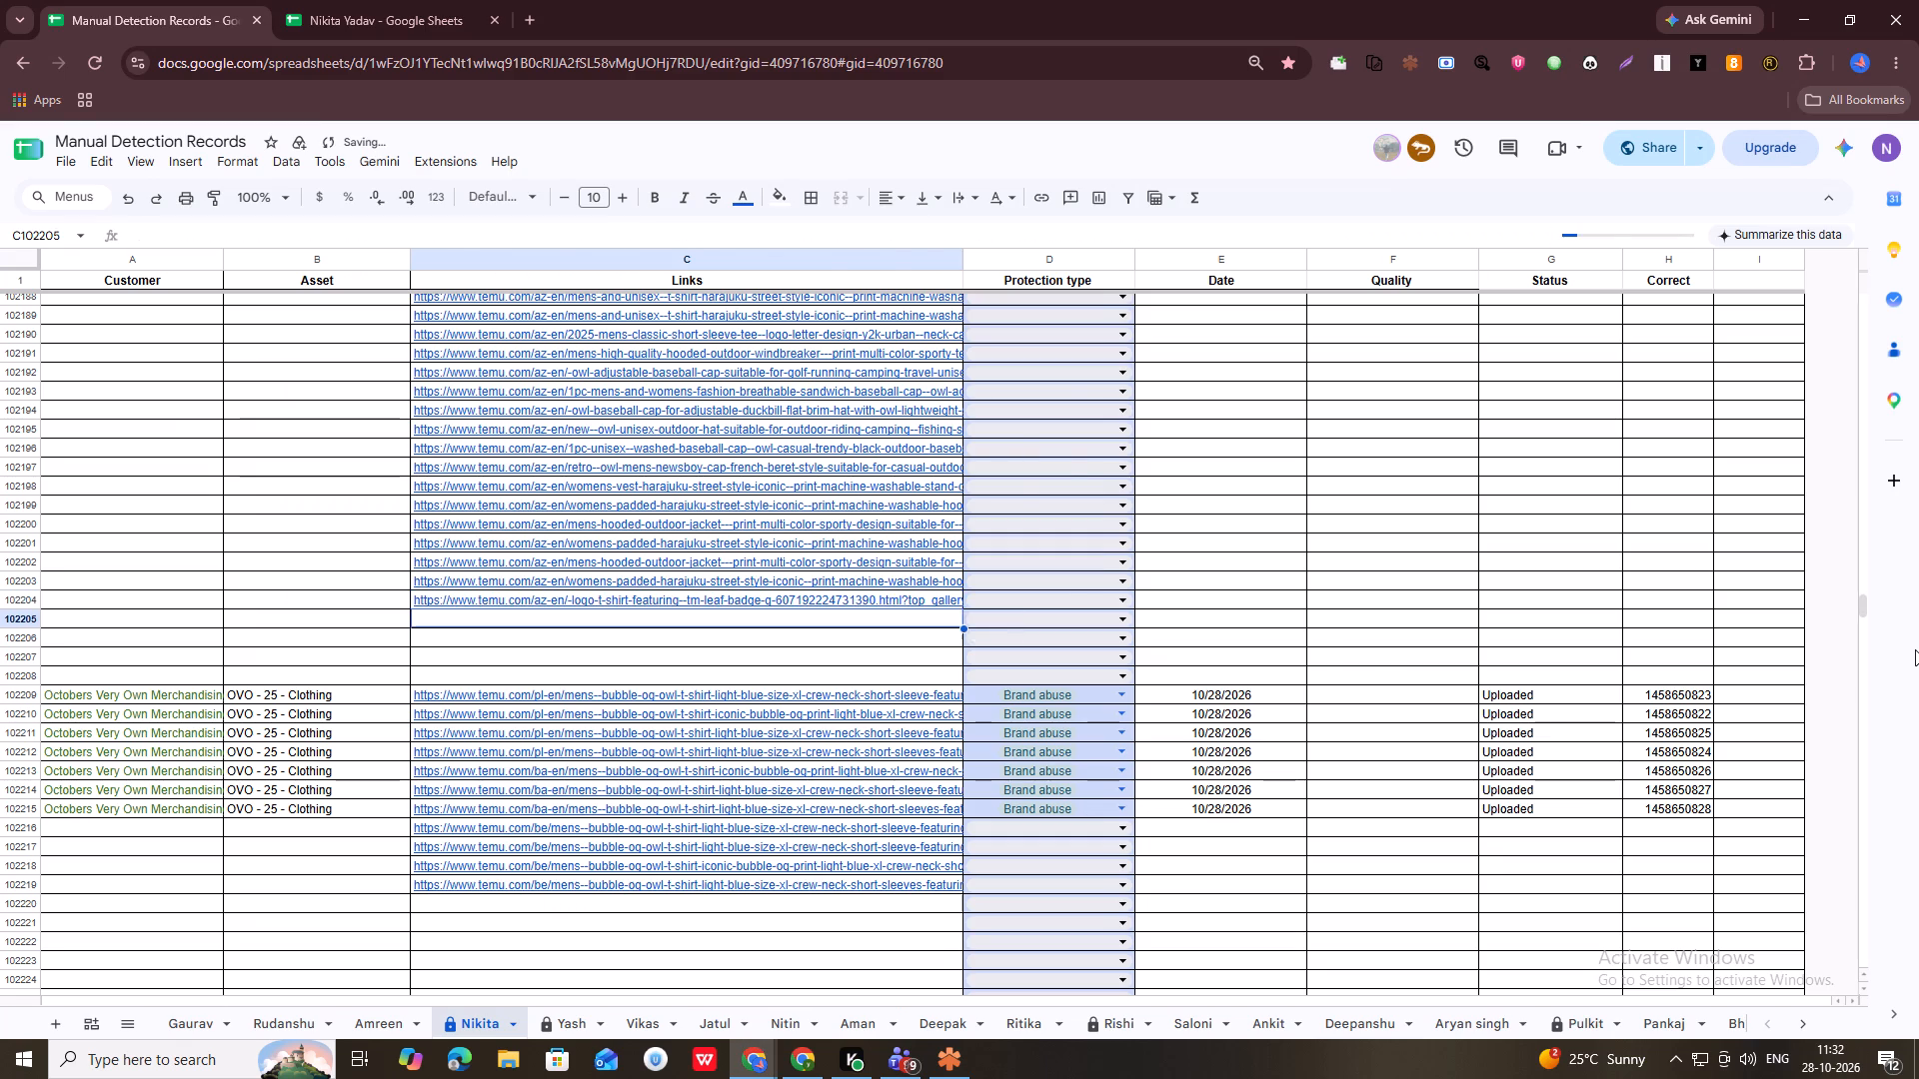
{"action": "key", "text": "alt+Tab"}
{"action": "right_click", "coordinate": [975, 617]}
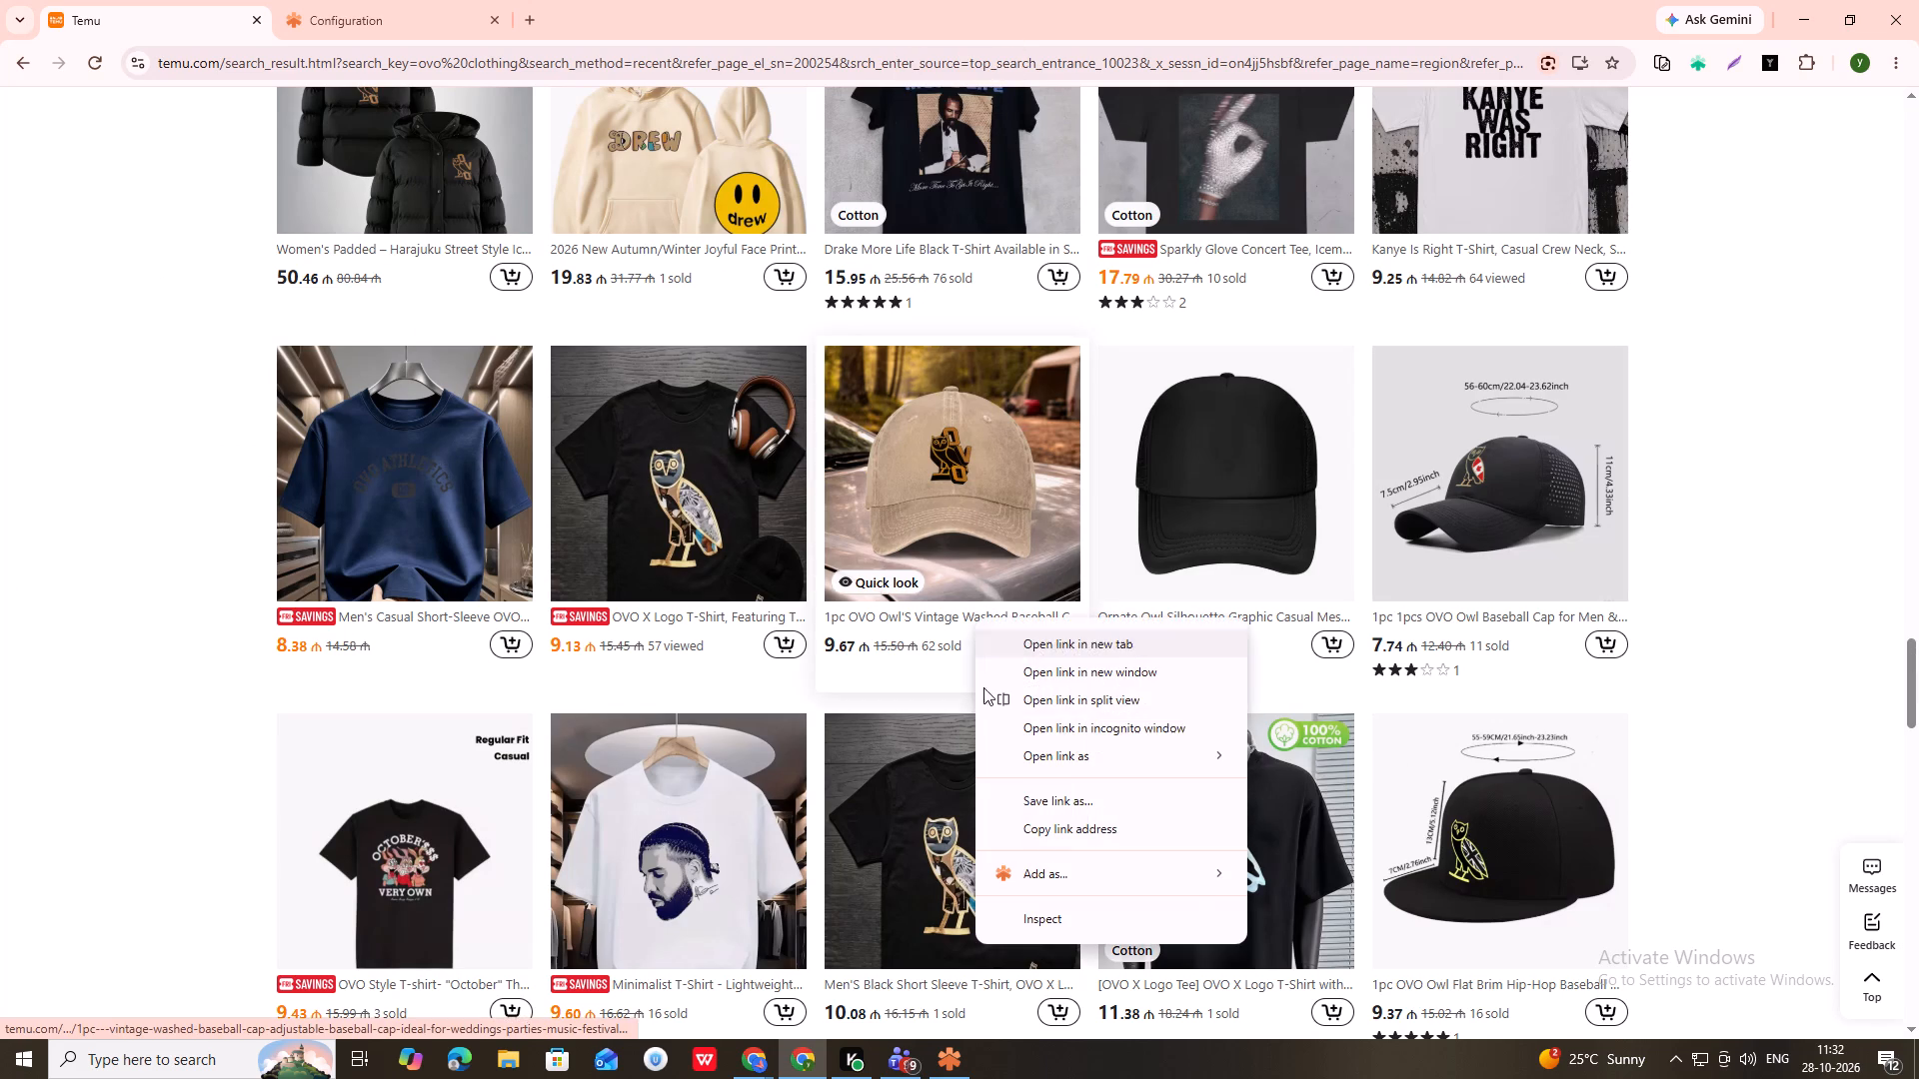
{"action": "left_click", "coordinate": [1040, 832]}
{"action": "key", "text": "alt+Tab"}
{"action": "key", "text": "ctrl+v"}
Record the link of the 1pc 1pcs OVO Owl Baseball Cap priced 7.74 in cell C102206.
{"action": "key", "text": "Down"}
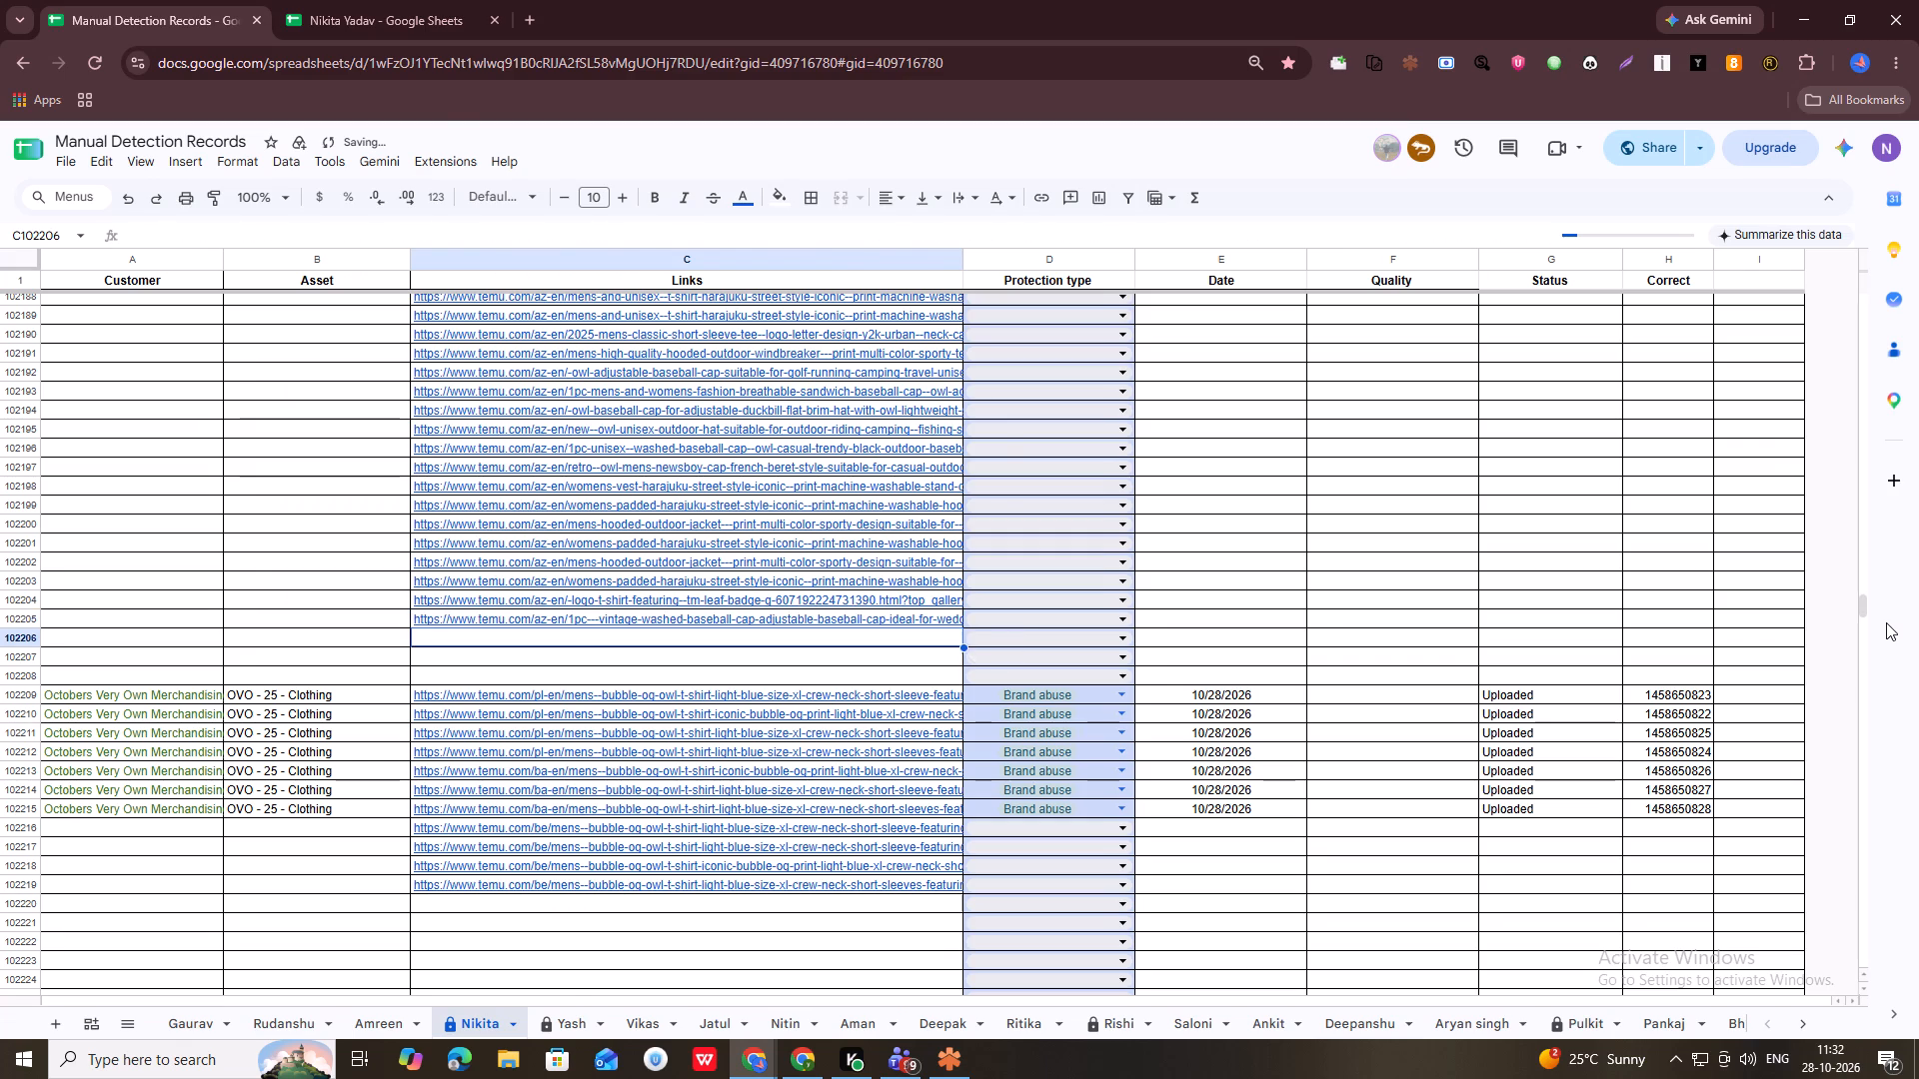
{"action": "key", "text": "alt+Tab"}
{"action": "right_click", "coordinate": [1490, 614]}
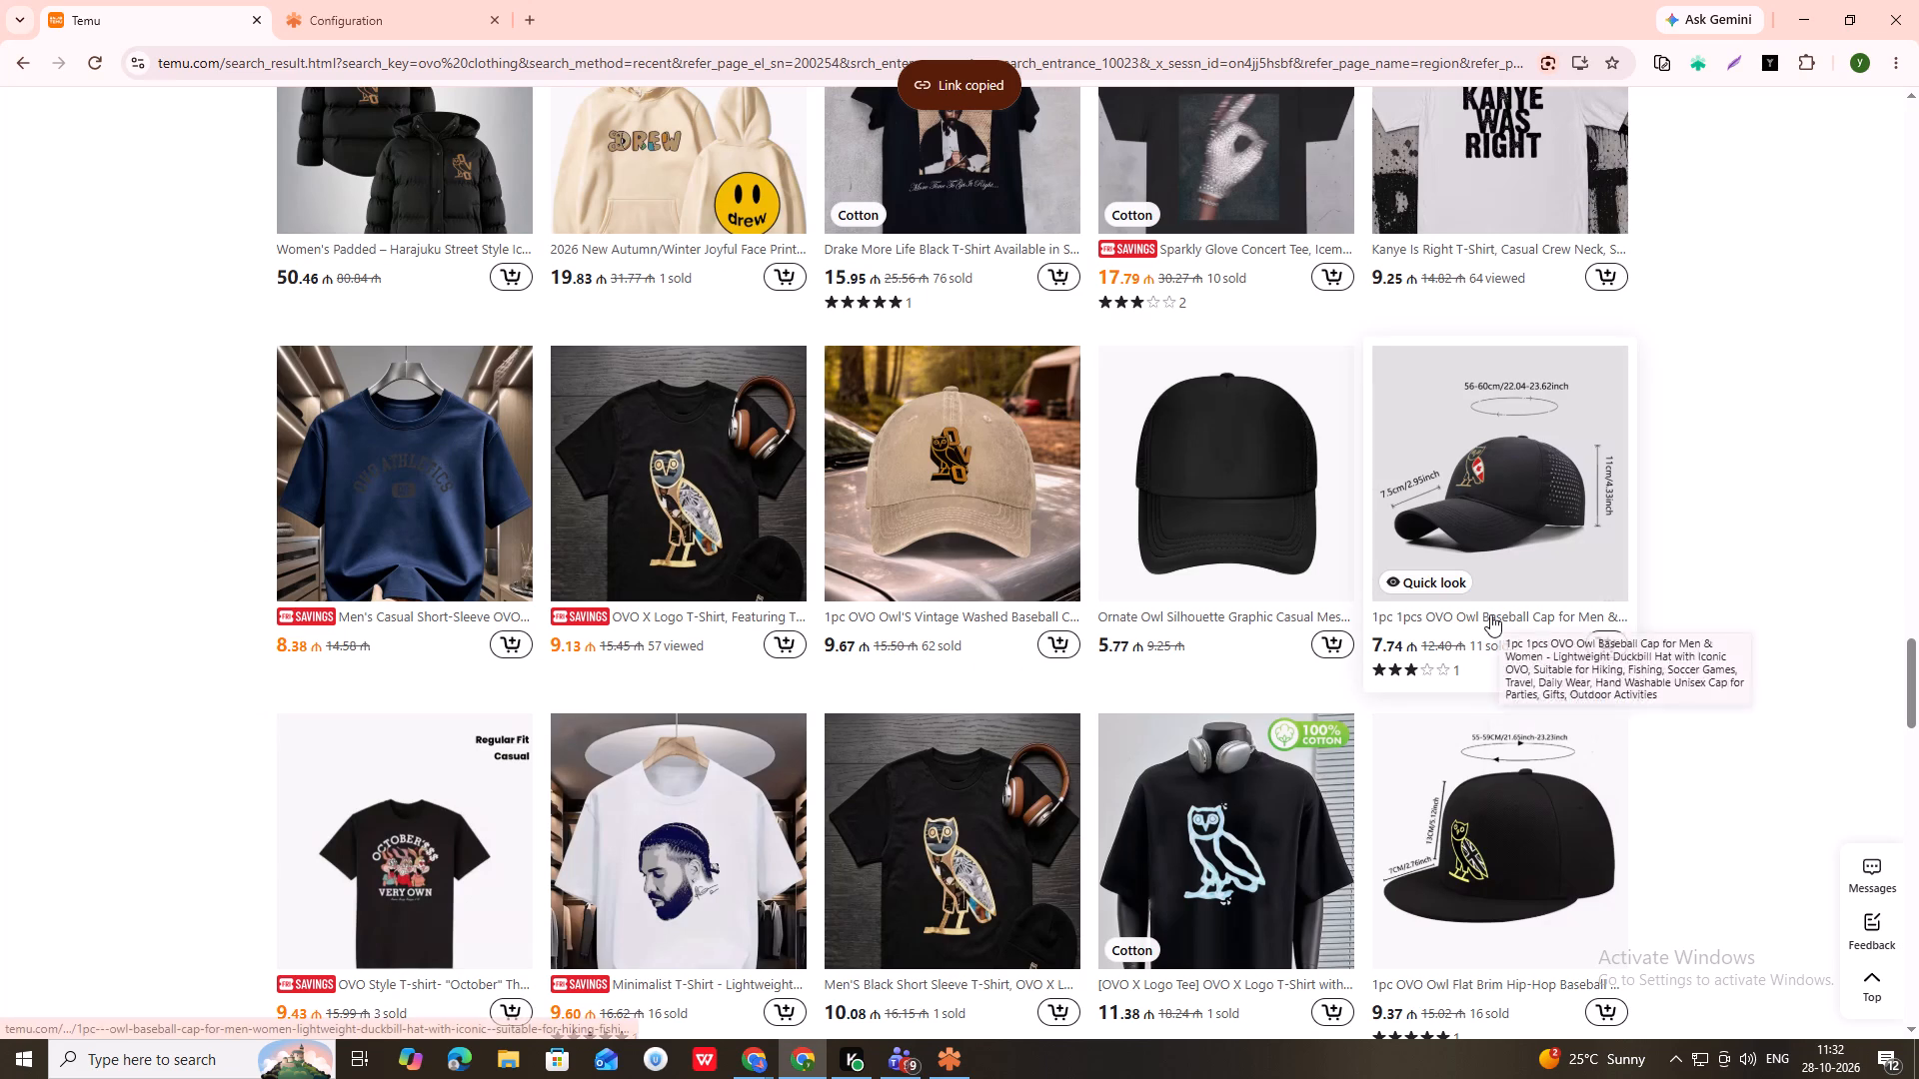
{"action": "left_click", "coordinate": [1550, 829]}
{"action": "key", "text": "alt+Tab"}
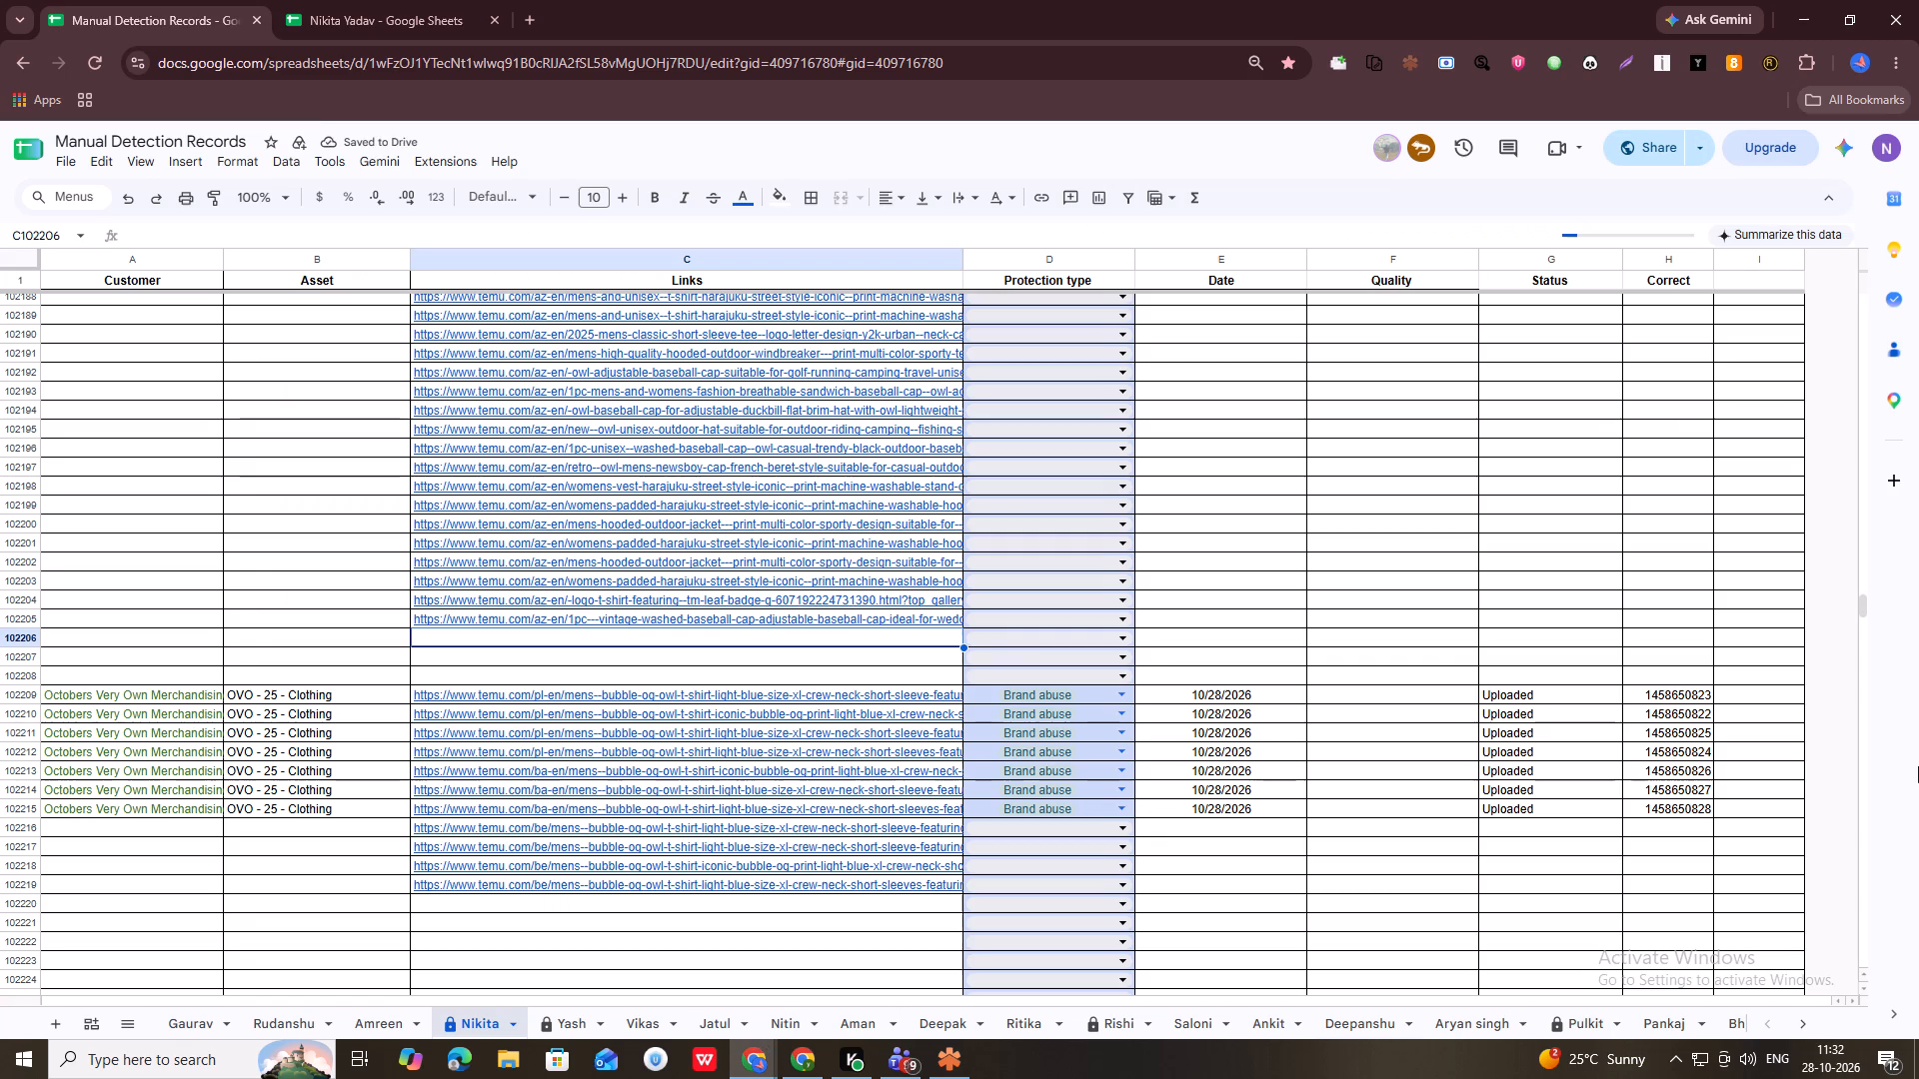
{"action": "key", "text": "ctrl+v"}
Record the link of the Men's Casual Short-Sleeve OVO top priced 8.38 in cell C102207.
{"action": "key", "text": "Down"}
{"action": "key", "text": "alt+Tab"}
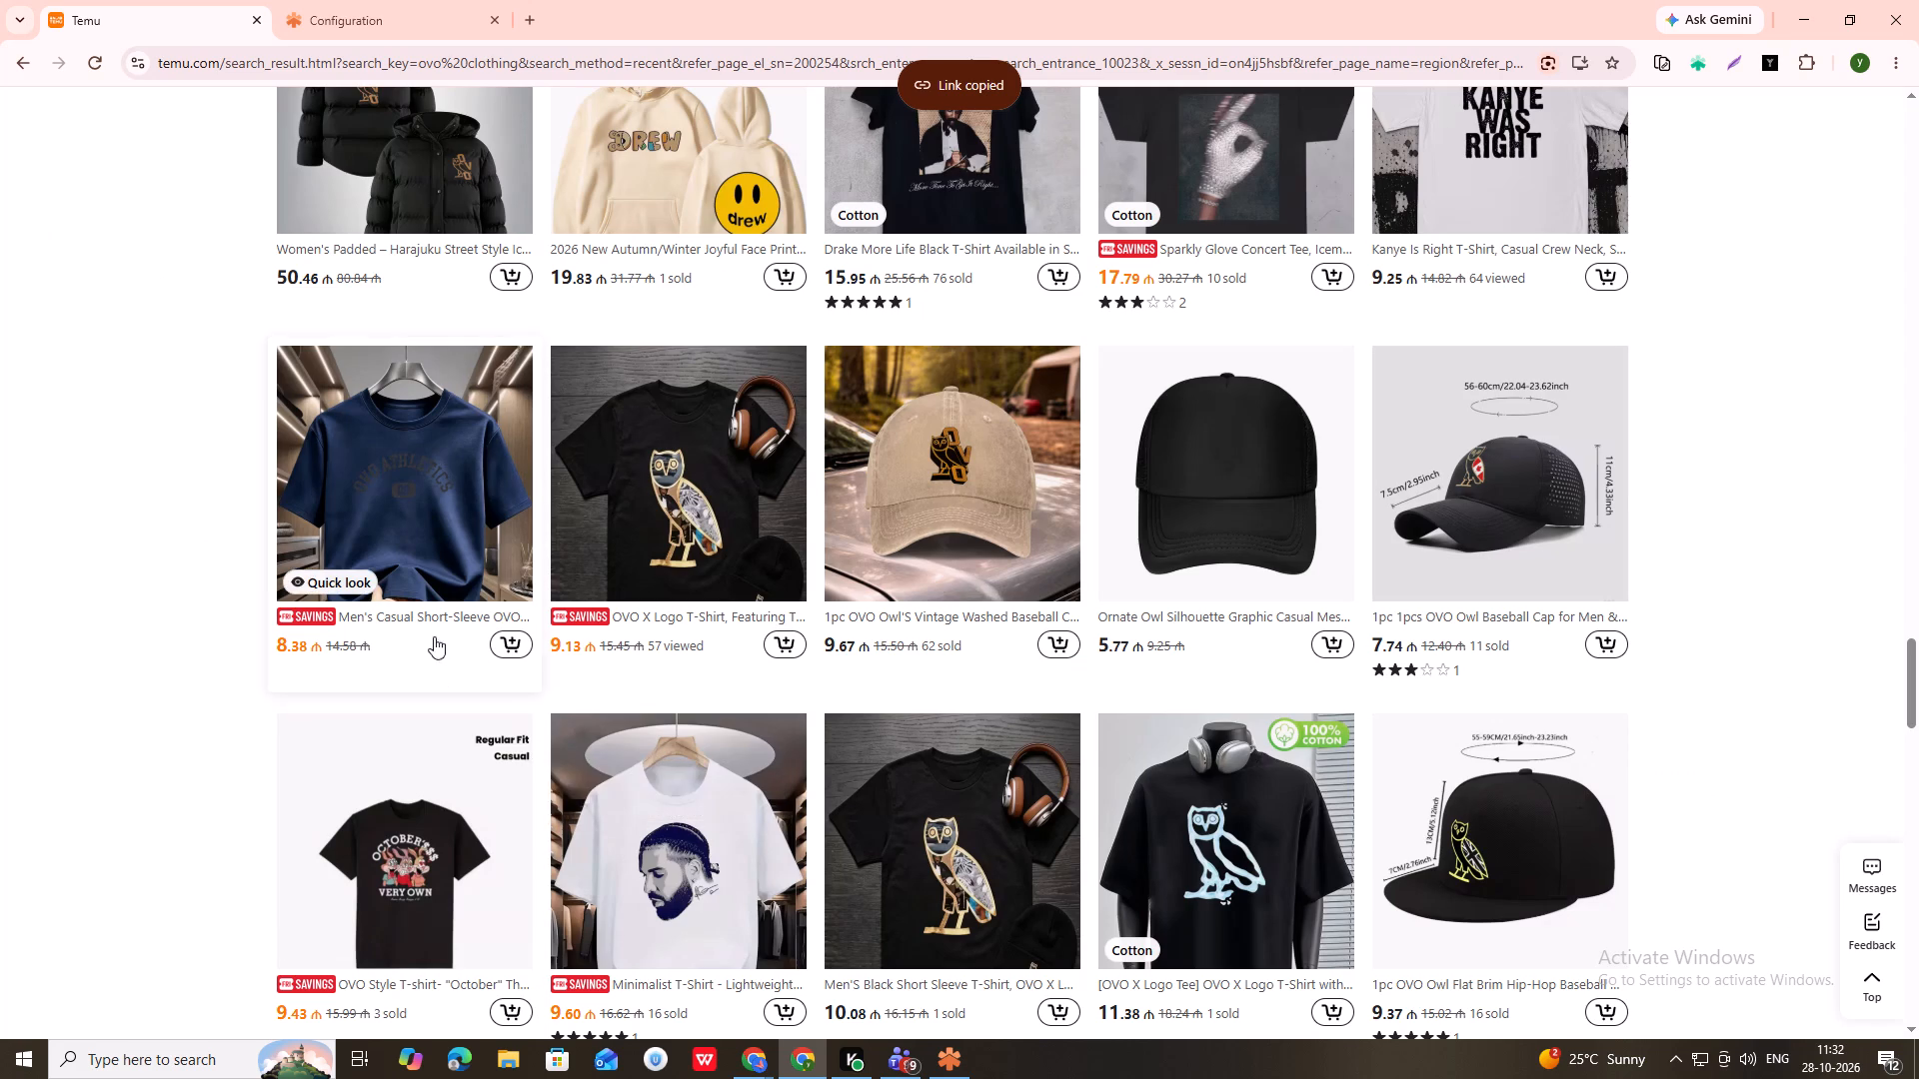
{"action": "right_click", "coordinate": [450, 608]}
{"action": "left_click", "coordinate": [491, 813]}
{"action": "key", "text": "alt+Tab"}
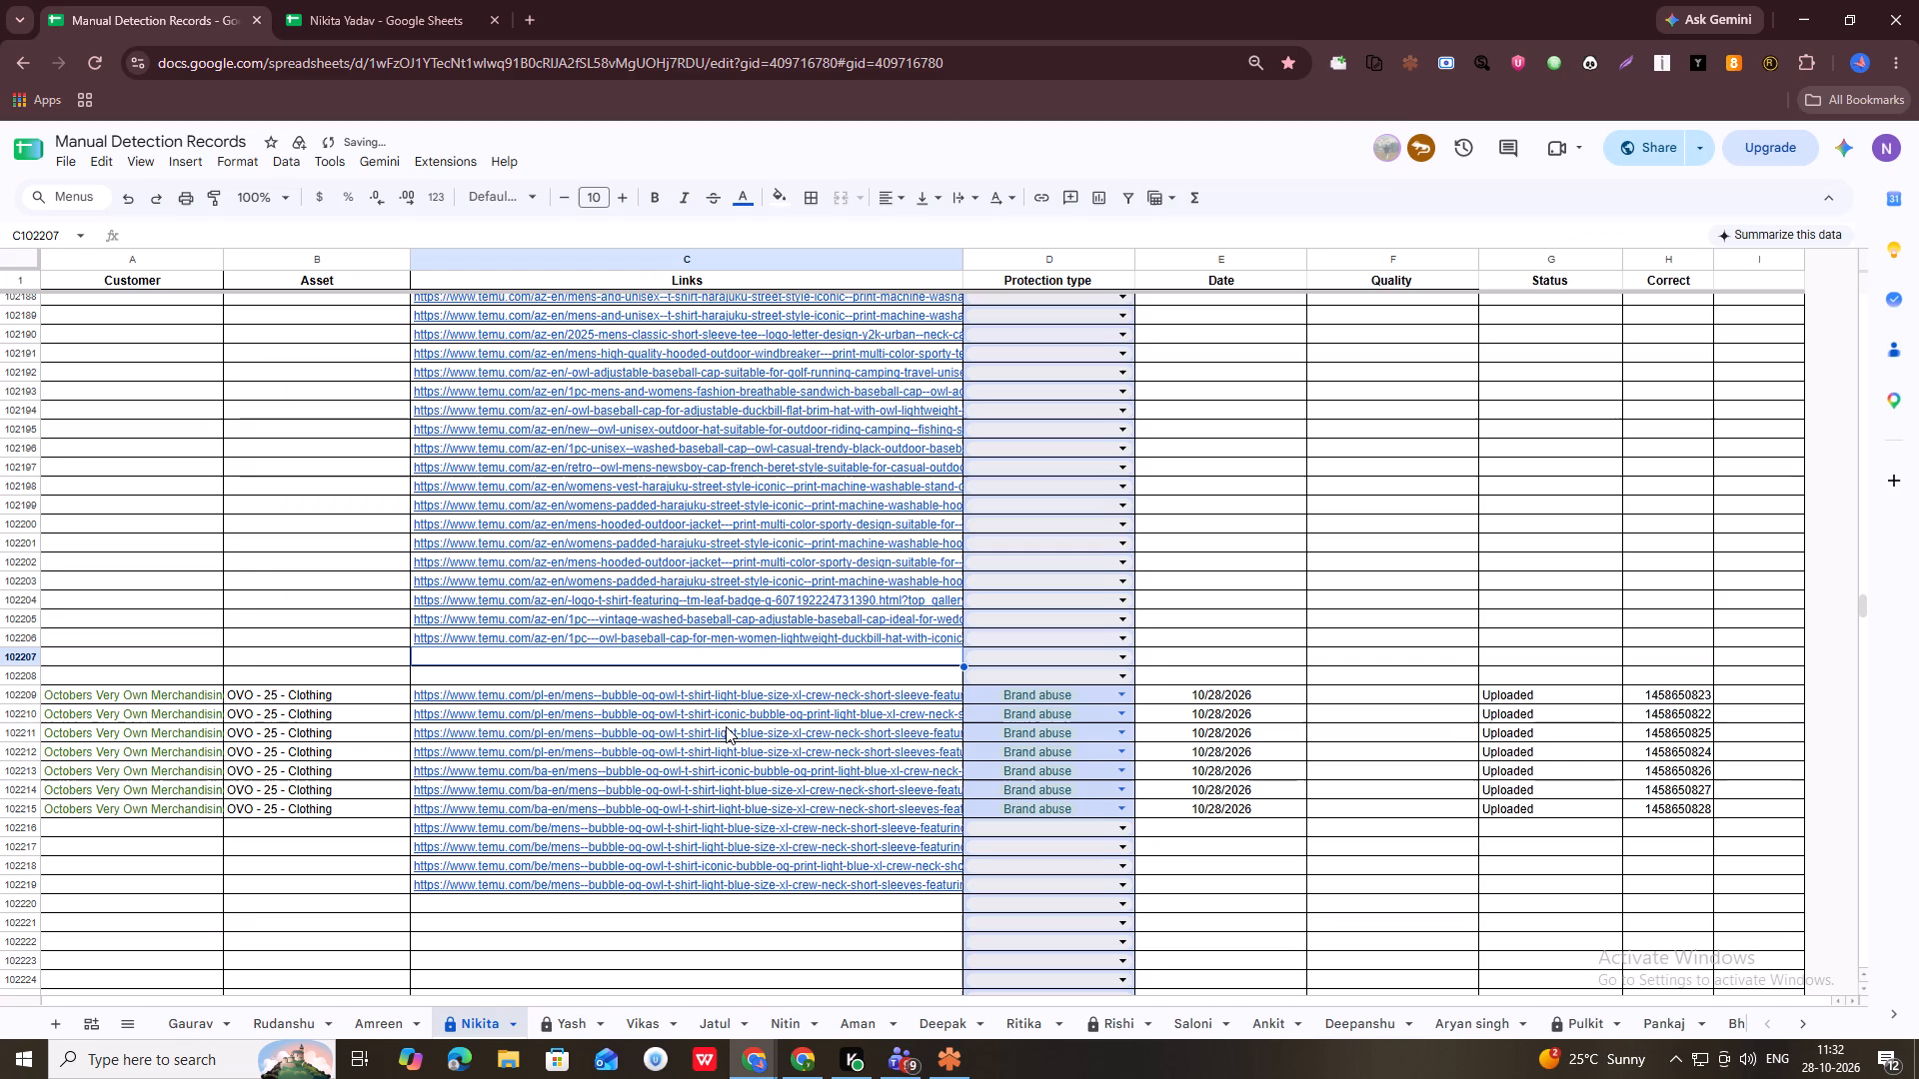
{"action": "key", "text": "ctrl+v"}
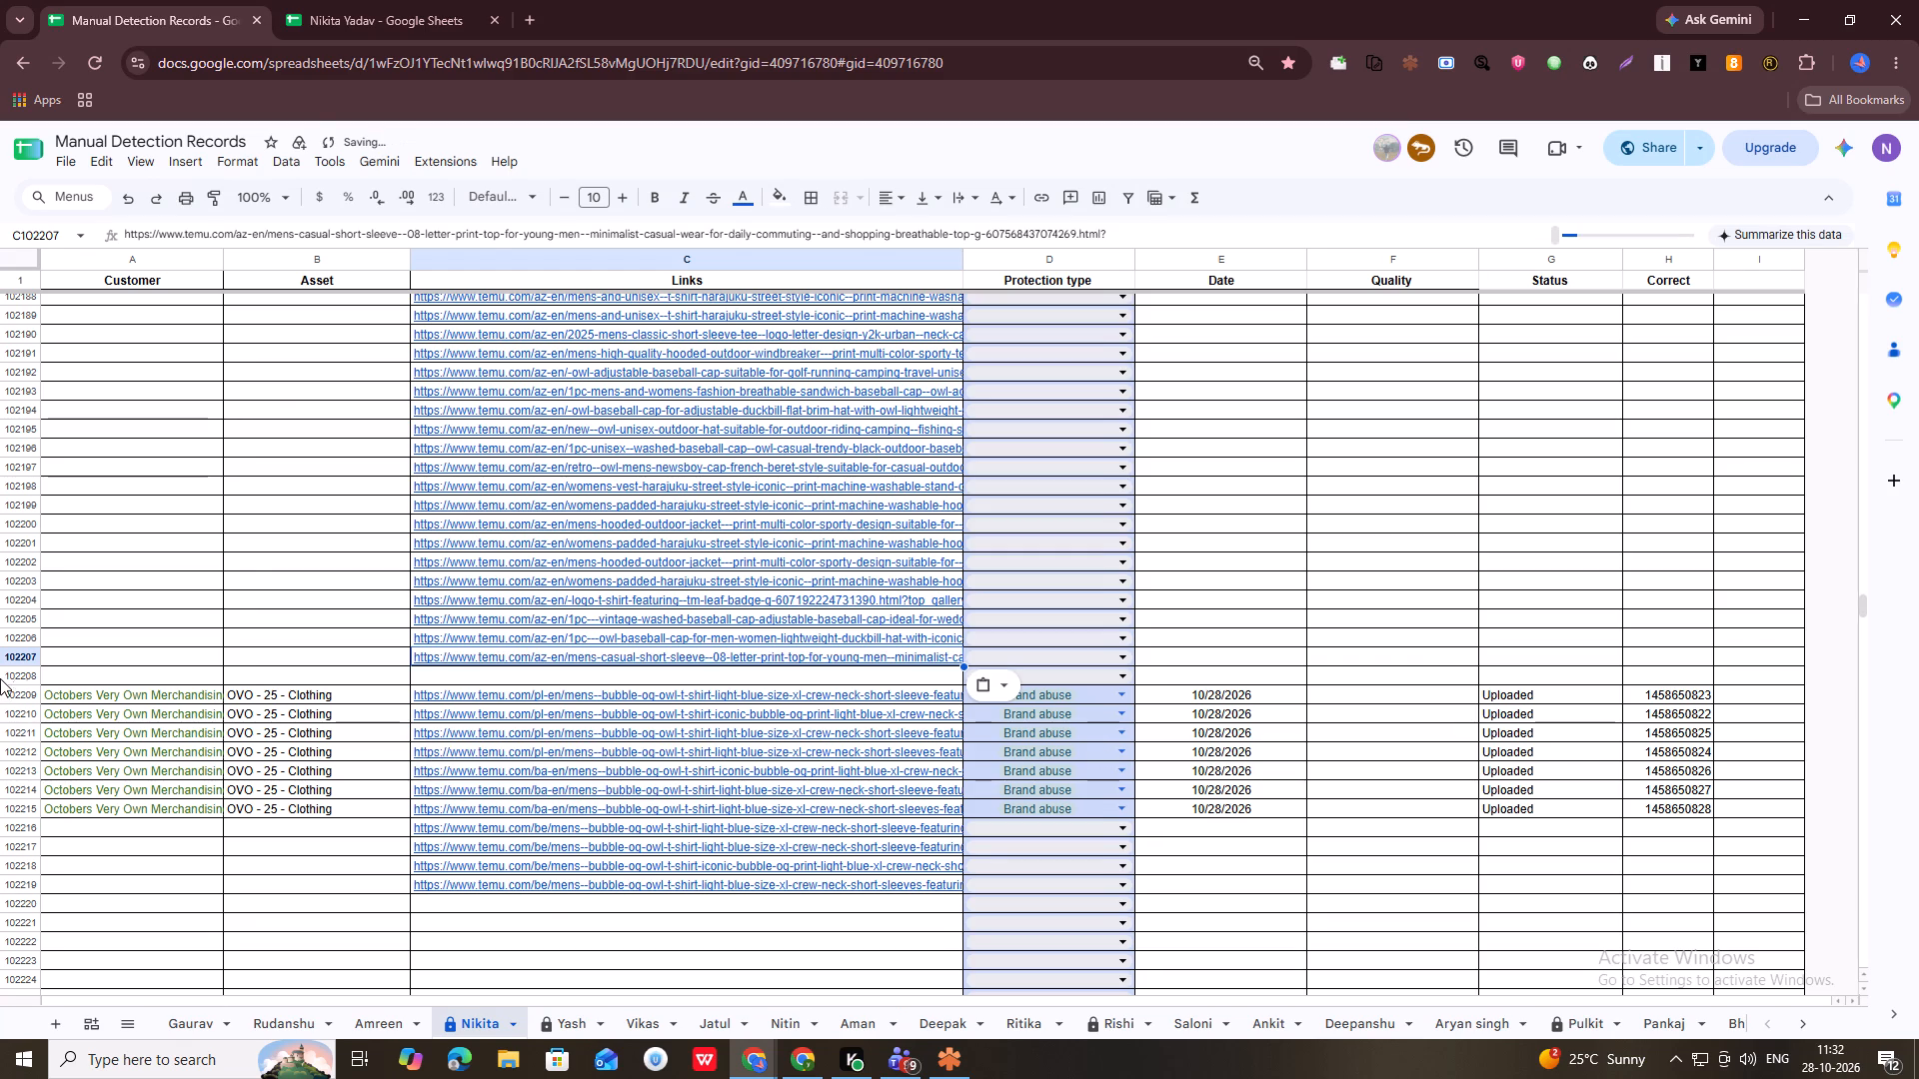
Insert a block of blank rows at row 102208, beneath the recorded Azerbaijan links.
{"action": "left_click", "coordinate": [0, 678]}
{"action": "key", "text": "ctrl+alt+equal"}
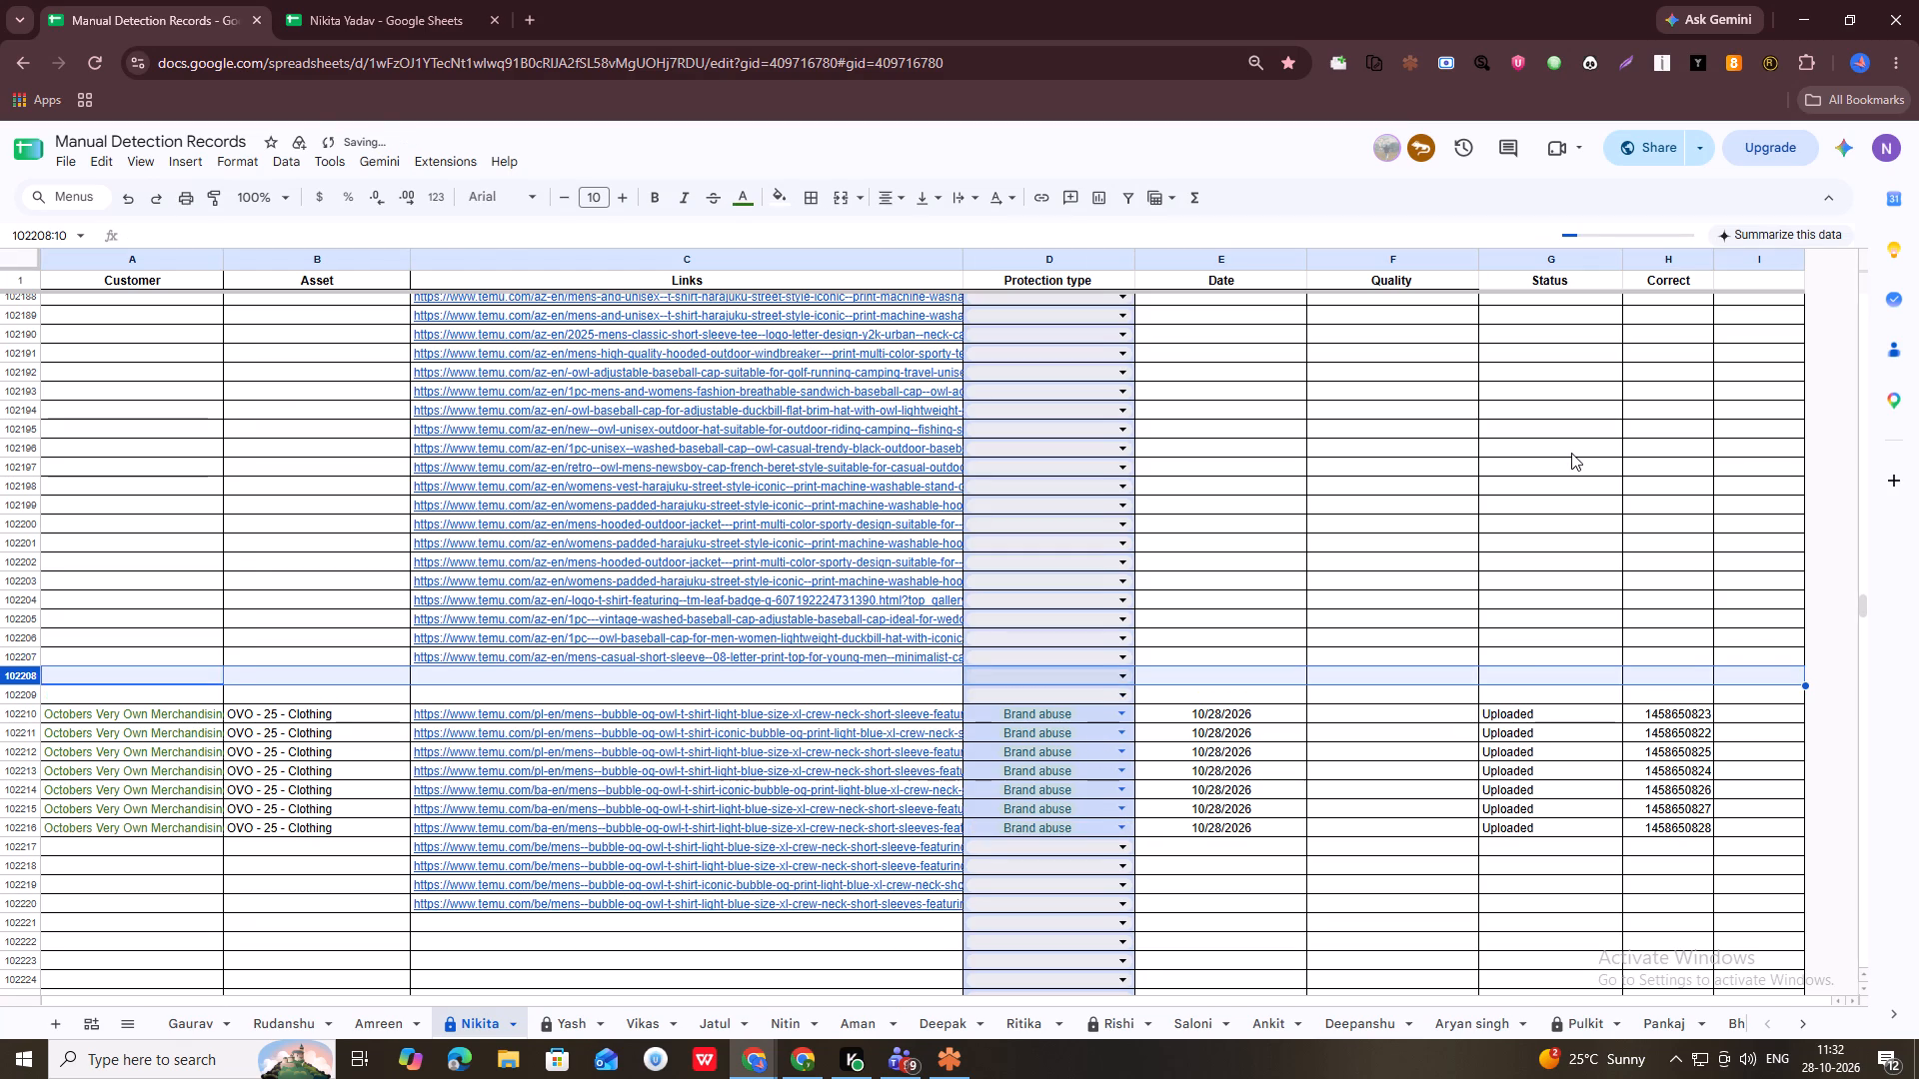
{"action": "key", "text": "ctrl+alt+equal"}
{"action": "key", "text": "ctrl+alt+equal"}
{"action": "key", "text": "ctrl+alt+equal"}
{"action": "key", "text": "ctrl+alt+equal"}
{"action": "key", "text": "ctrl+alt+equal"}
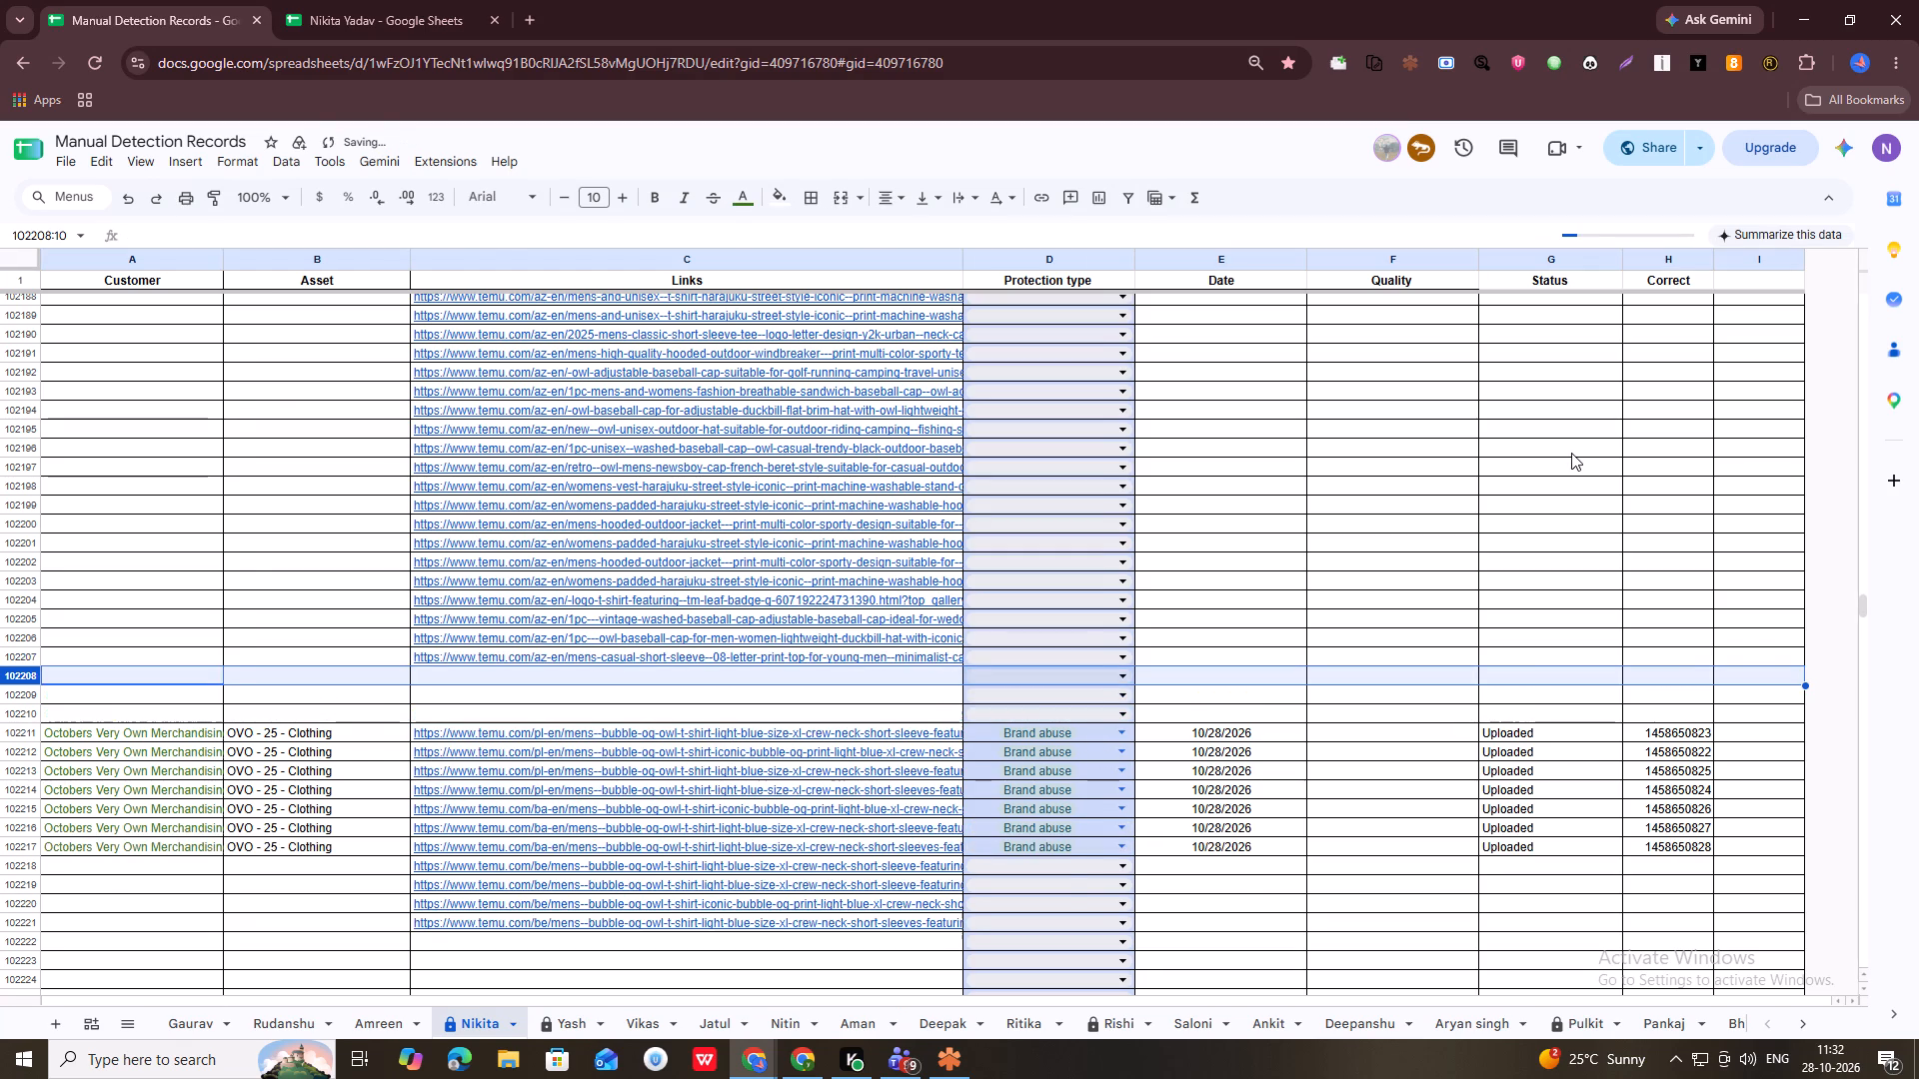
{"action": "key", "text": "ctrl+alt+equal"}
{"action": "key", "text": "ctrl+alt+equal"}
{"action": "key", "text": "ctrl+alt+equal"}
{"action": "key", "text": "ctrl+alt+equal"}
{"action": "key", "text": "ctrl+alt+equal"}
{"action": "key", "text": "ctrl+alt+equal"}
{"action": "key", "text": "ctrl+alt+equal"}
{"action": "key", "text": "ctrl+alt+equal"}
{"action": "key", "text": "ctrl+alt+equal"}
{"action": "key", "text": "ctrl+alt+equal"}
{"action": "key", "text": "ctrl+alt+equal"}
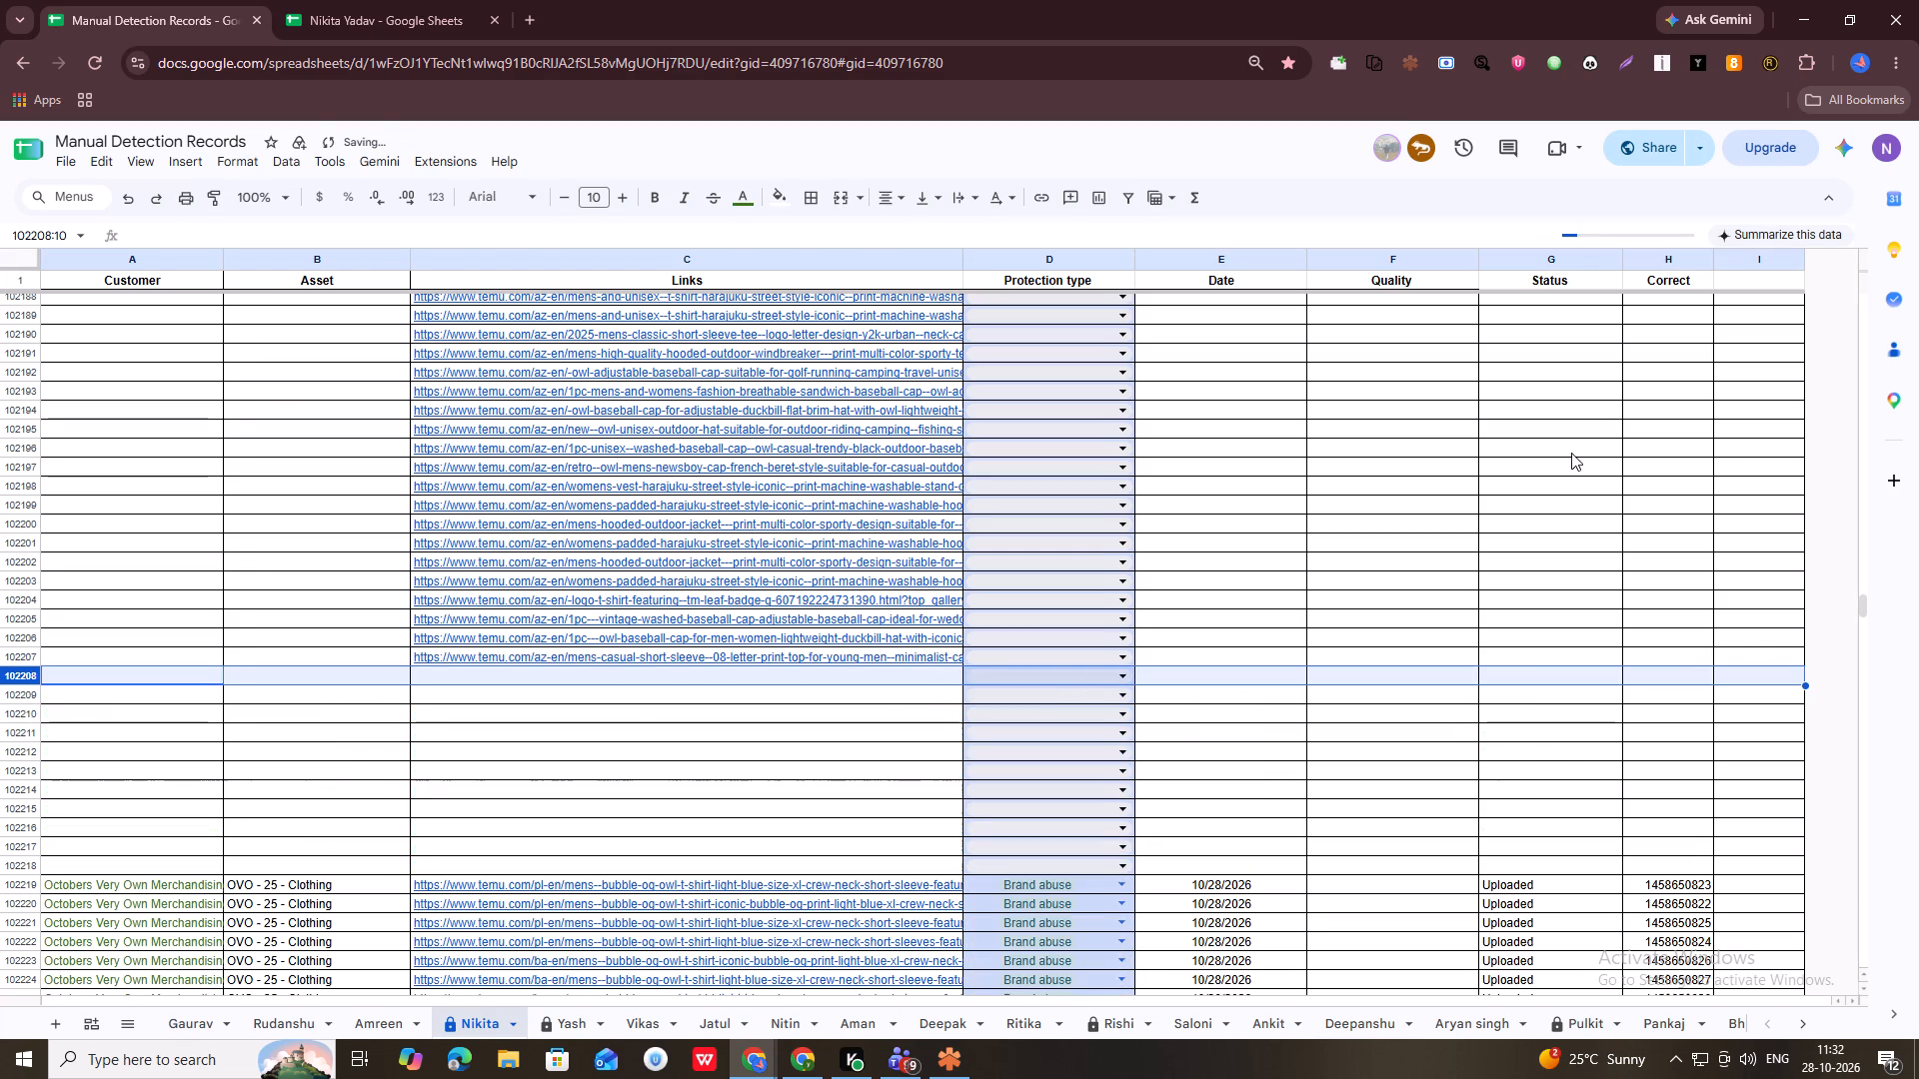
Record the link of the Men'S Black Short Sleeve T-Shirt priced 10.08 in the Links column at row 102208.
{"action": "key", "text": "Right"}
{"action": "key", "text": "Right"}
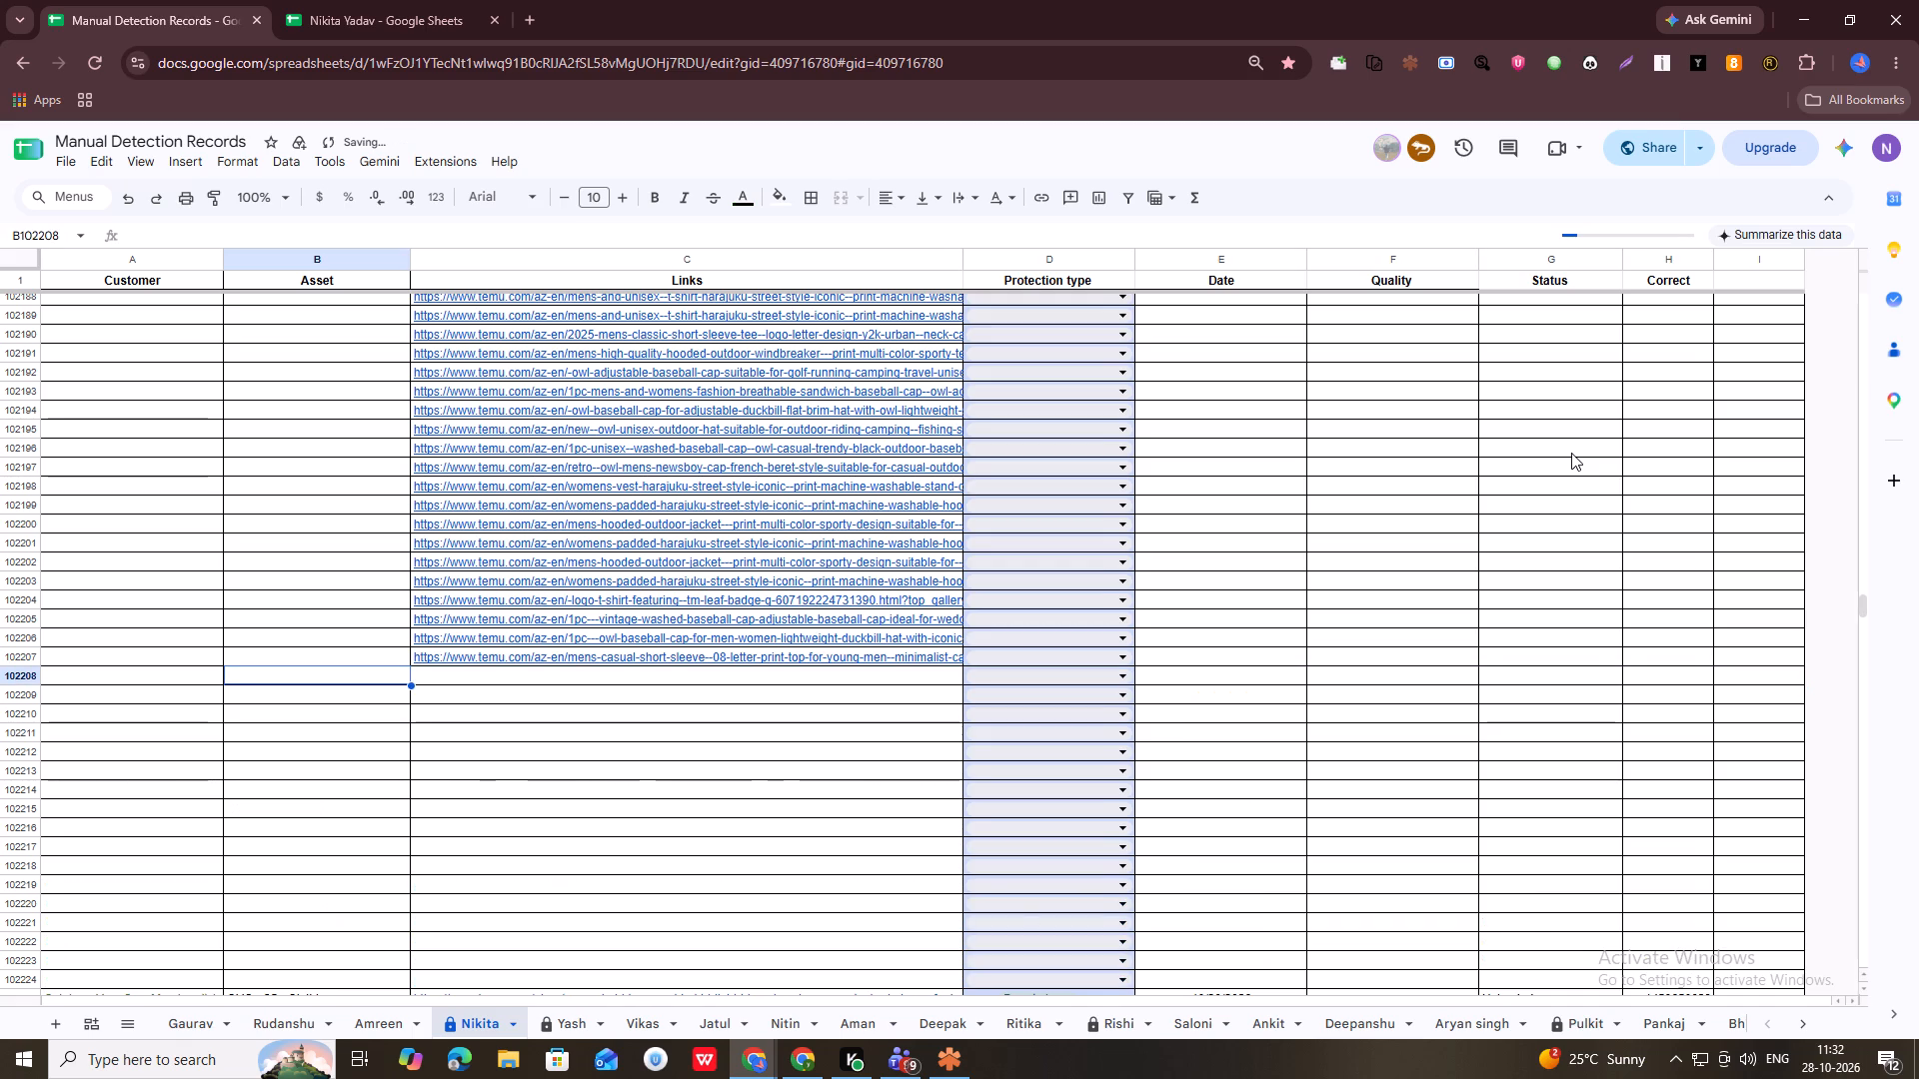
{"action": "key", "text": "alt+Tab"}
{"action": "key", "text": "Down"}
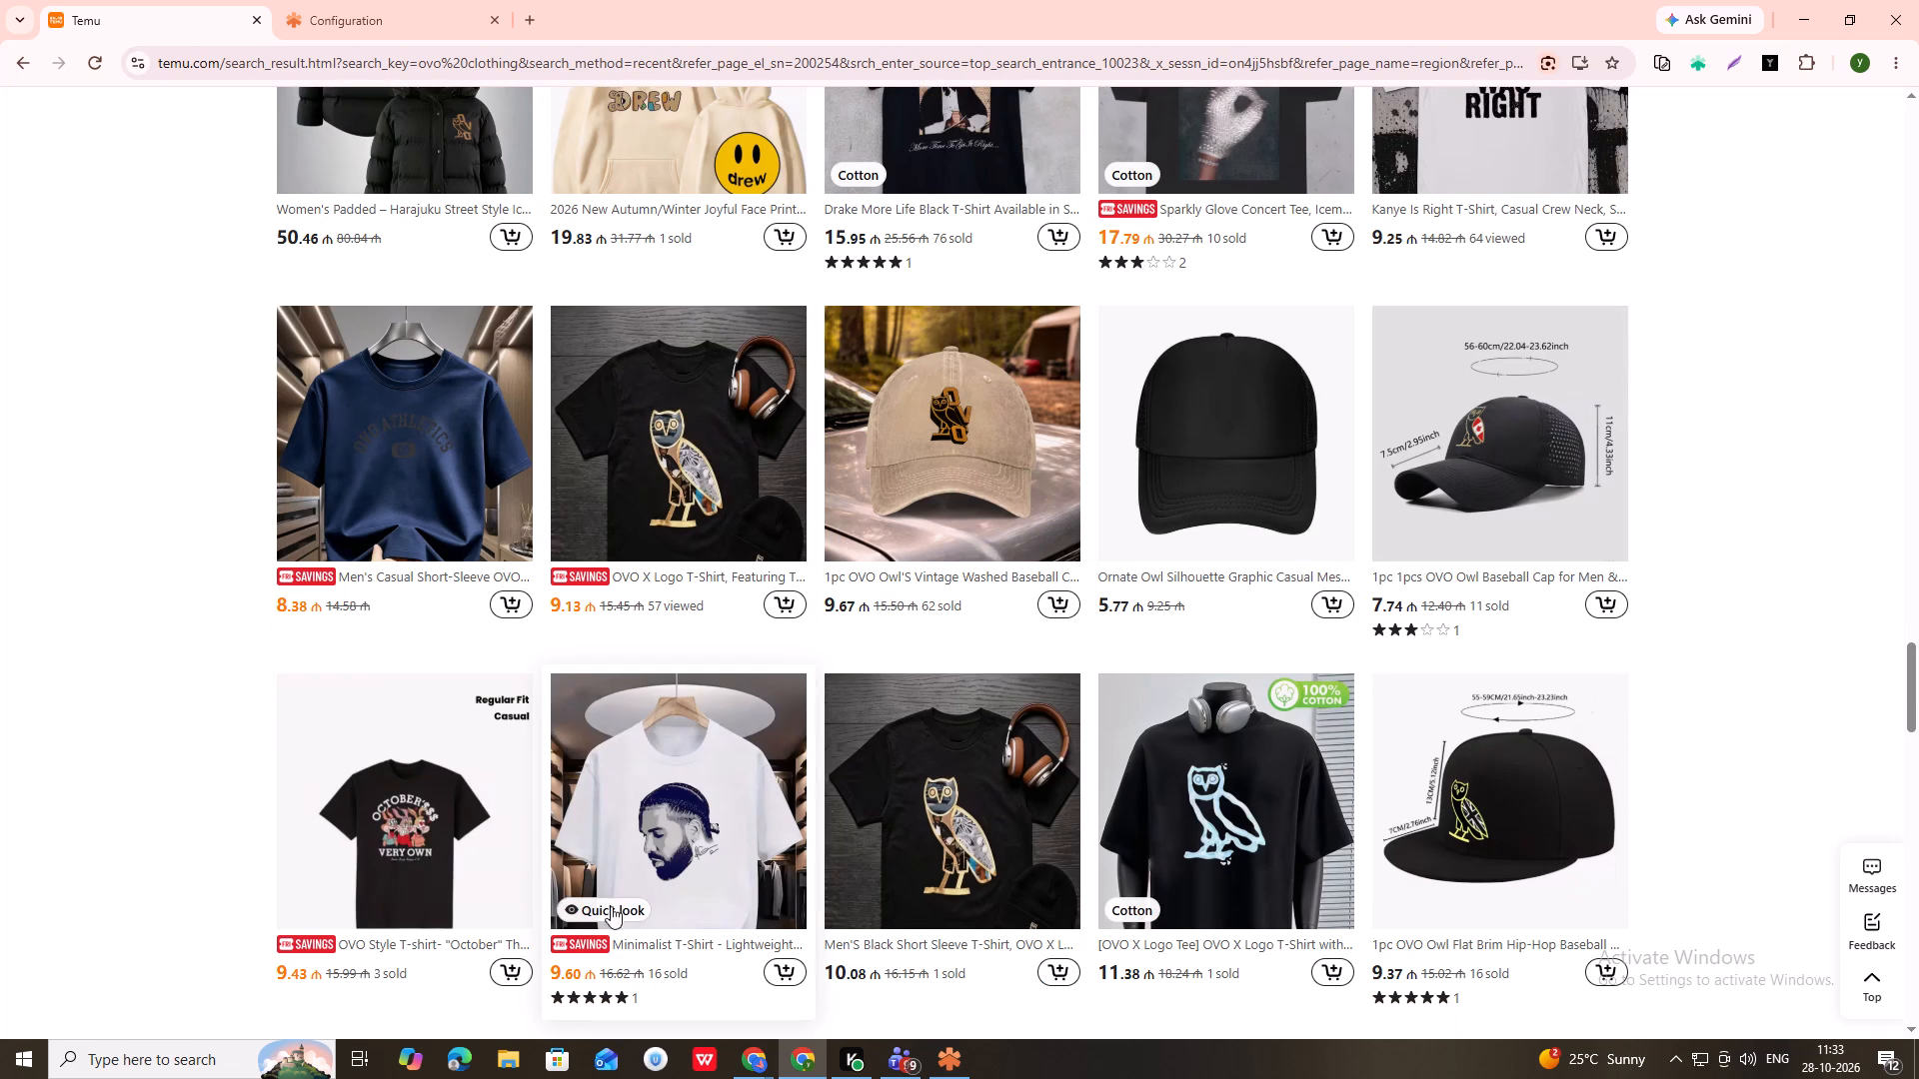
{"action": "right_click", "coordinate": [978, 944]}
{"action": "left_click", "coordinate": [1048, 820]}
{"action": "key", "text": "alt+Tab"}
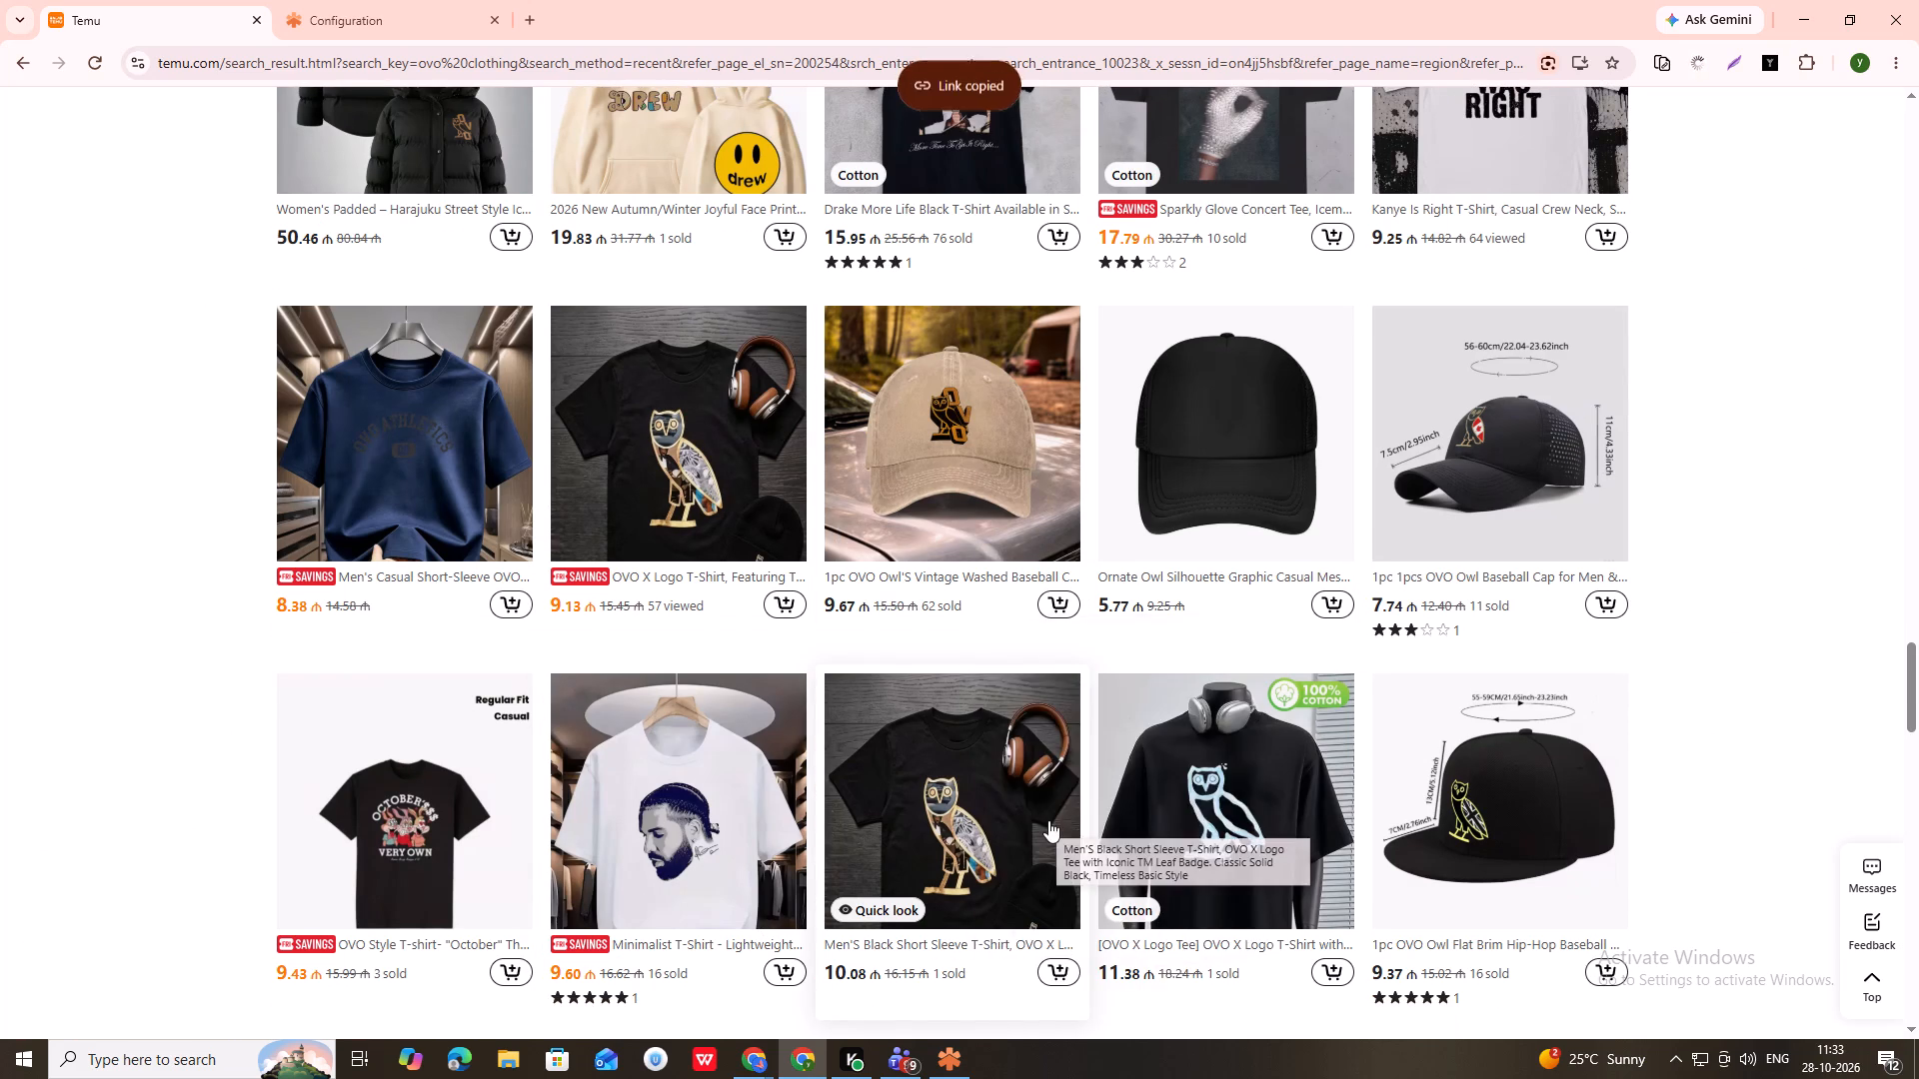
{"action": "key", "text": "ctrl+v"}
Record the link of the [OVO X Logo Tee] T-shirt priced 11.38 in cell C102209.
{"action": "key", "text": "Down"}
{"action": "key", "text": "alt+Tab"}
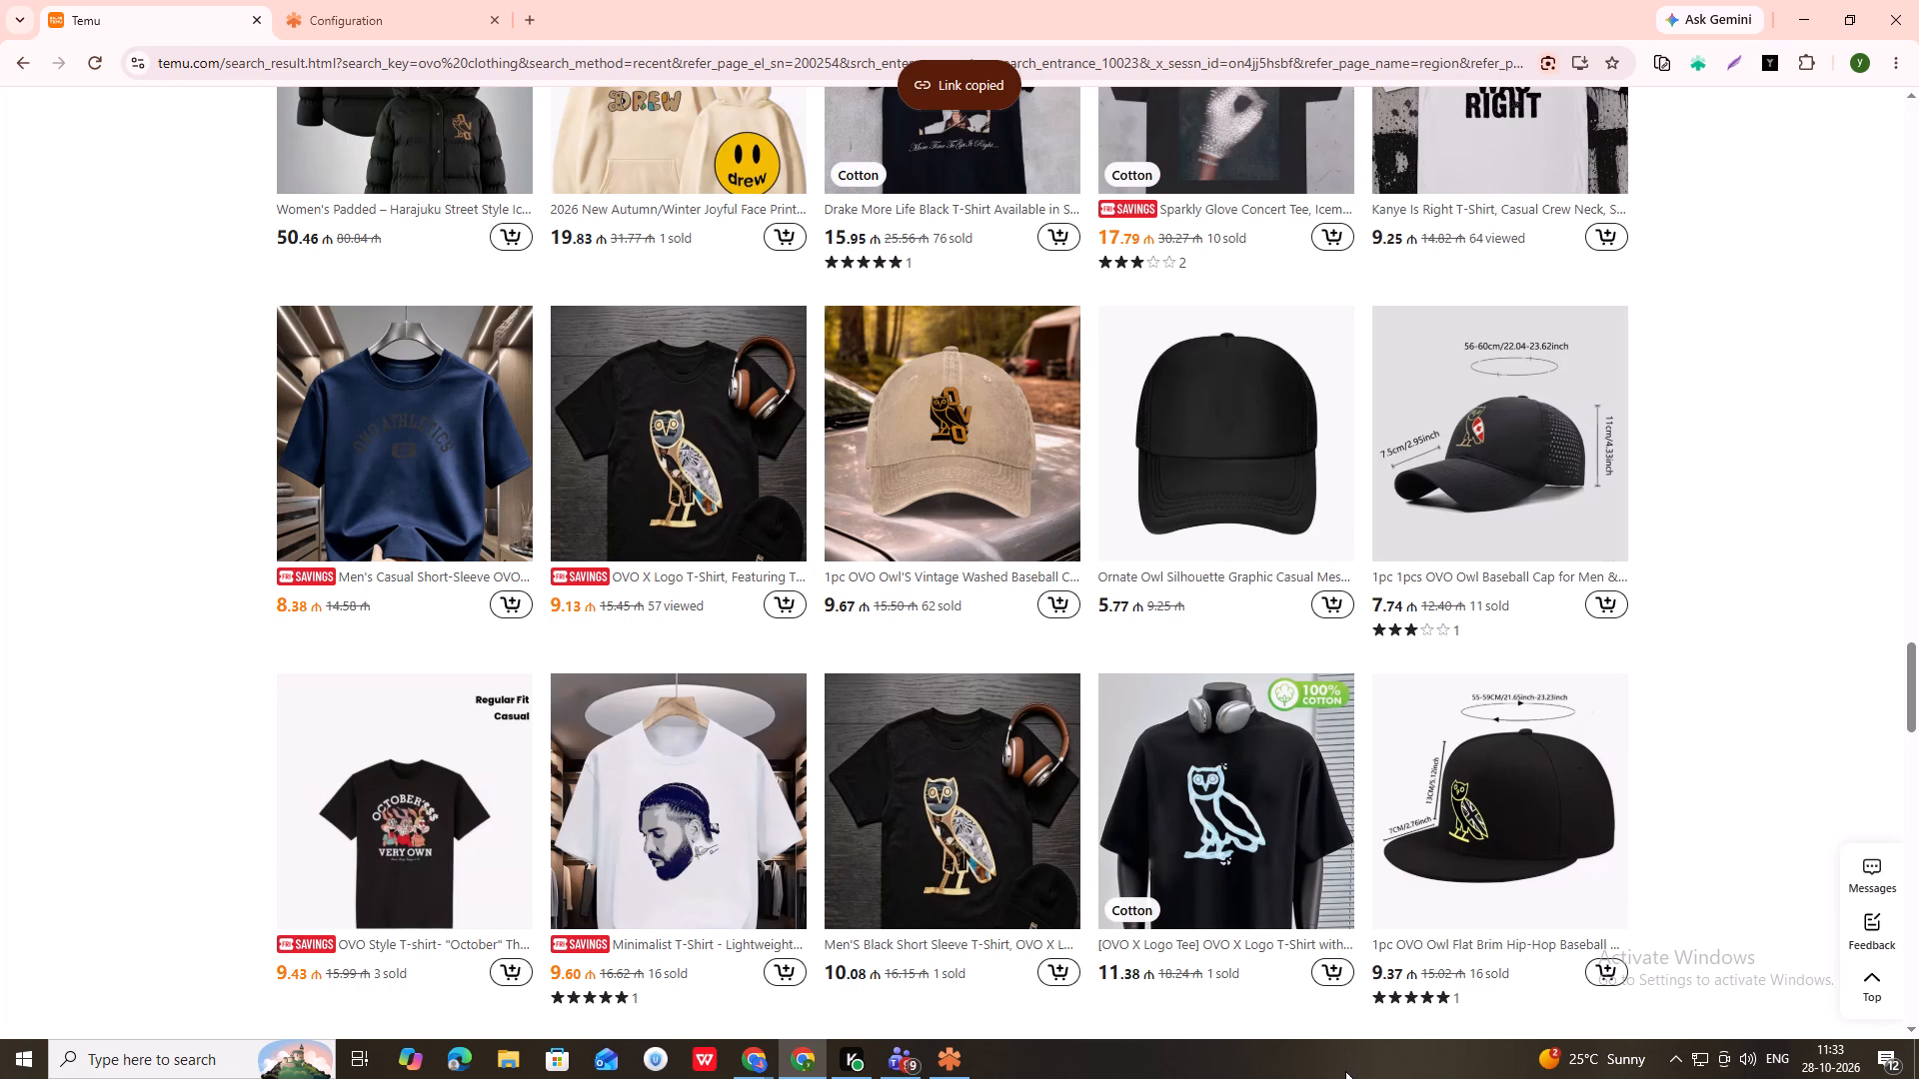
{"action": "right_click", "coordinate": [1266, 952]}
{"action": "left_click", "coordinate": [1338, 831]}
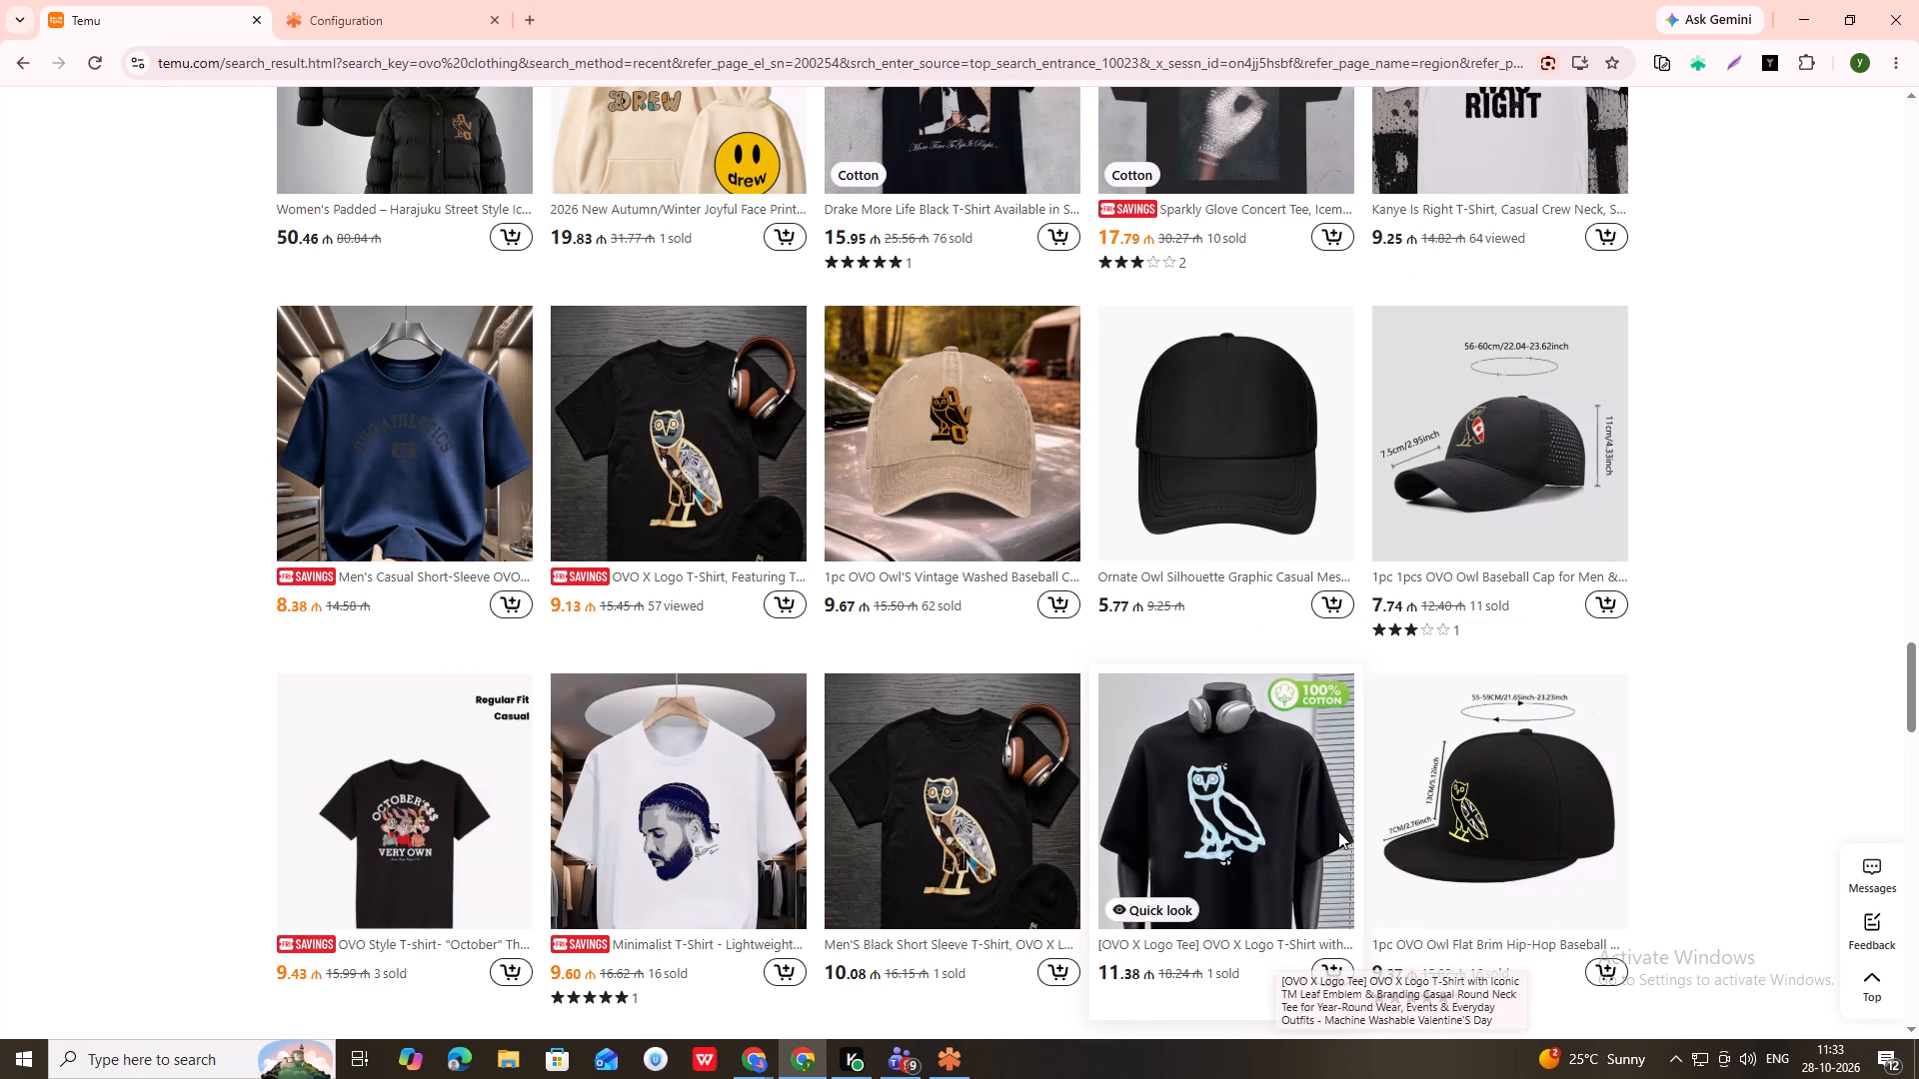
{"action": "key", "text": "alt+Tab"}
{"action": "key", "text": "ctrl+v"}
{"action": "key", "text": "Down"}
{"action": "key", "text": "alt+Tab"}
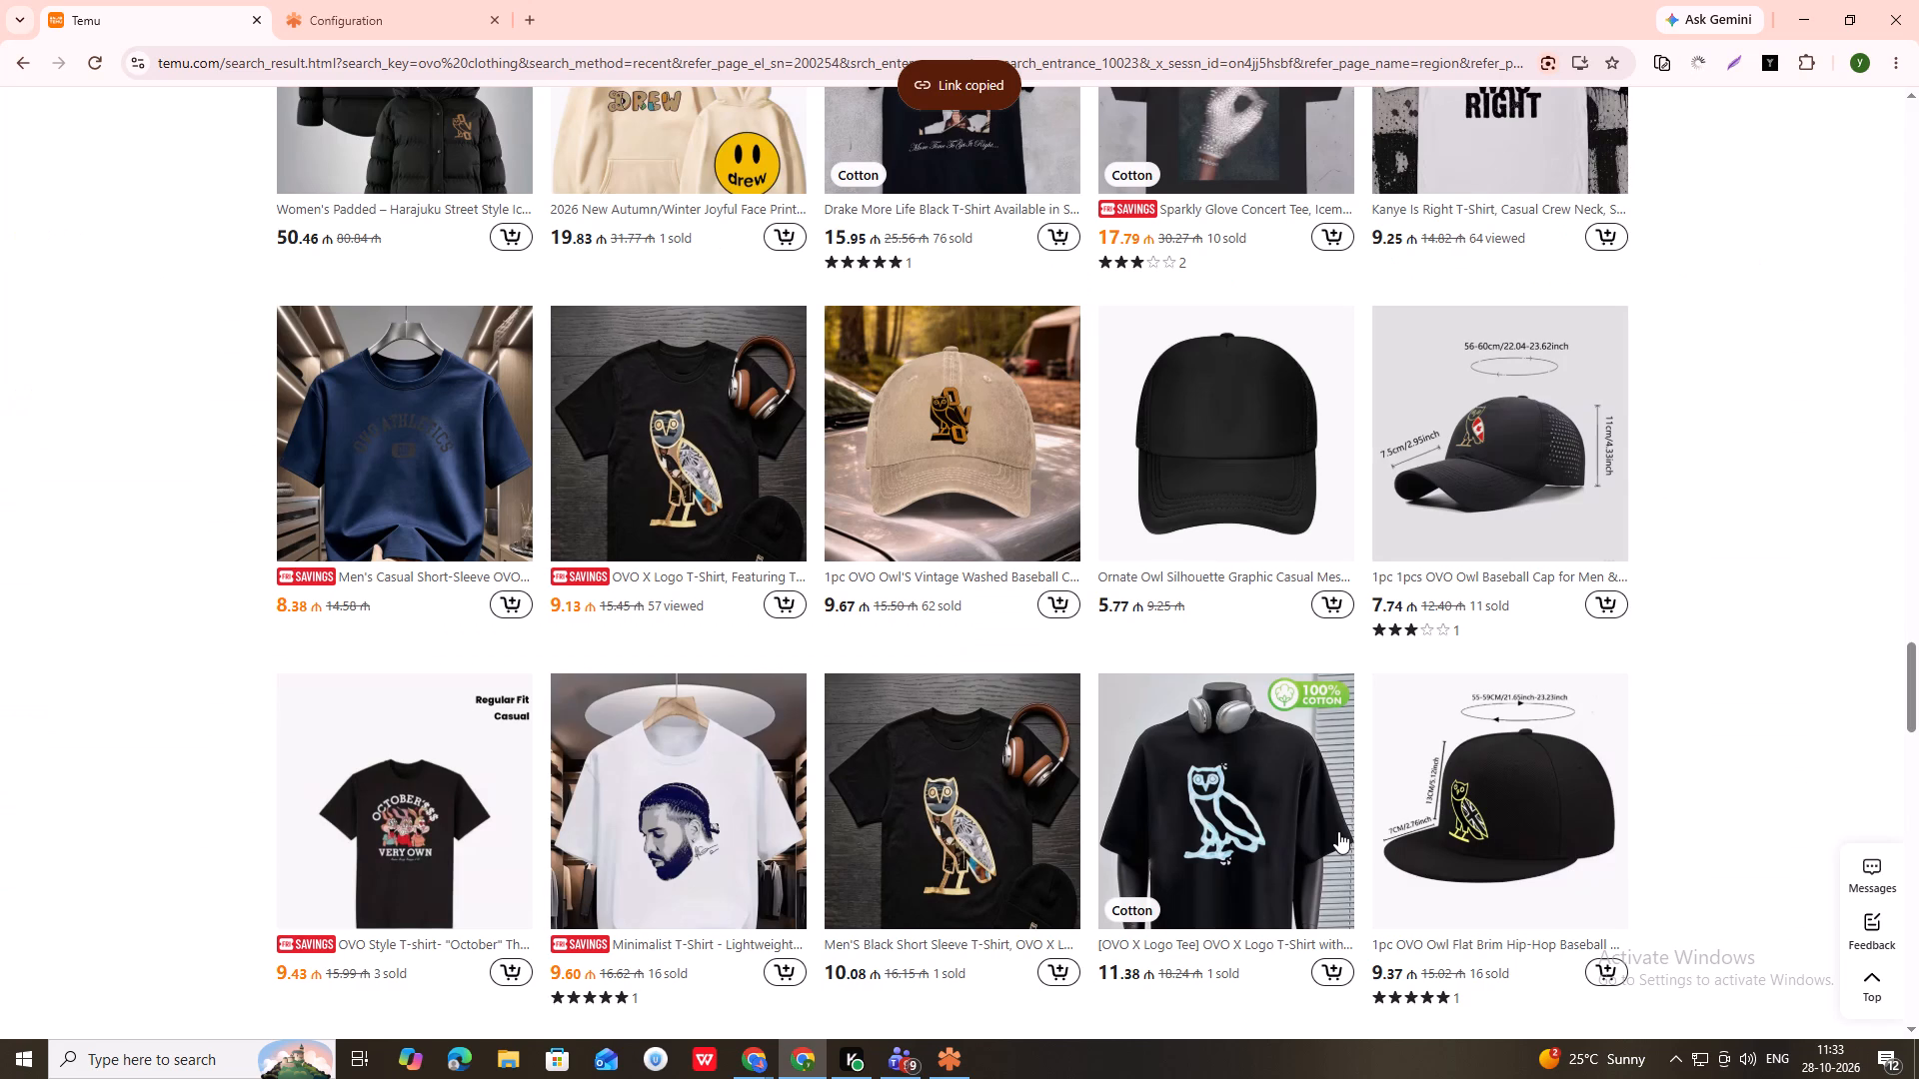
Record the link of the 1pc OVO Owl Flat Brim Hip-Hop Baseball Cap priced 9.37 in cell C102210.
{"action": "right_click", "coordinate": [1511, 947]}
{"action": "left_click", "coordinate": [1601, 822]}
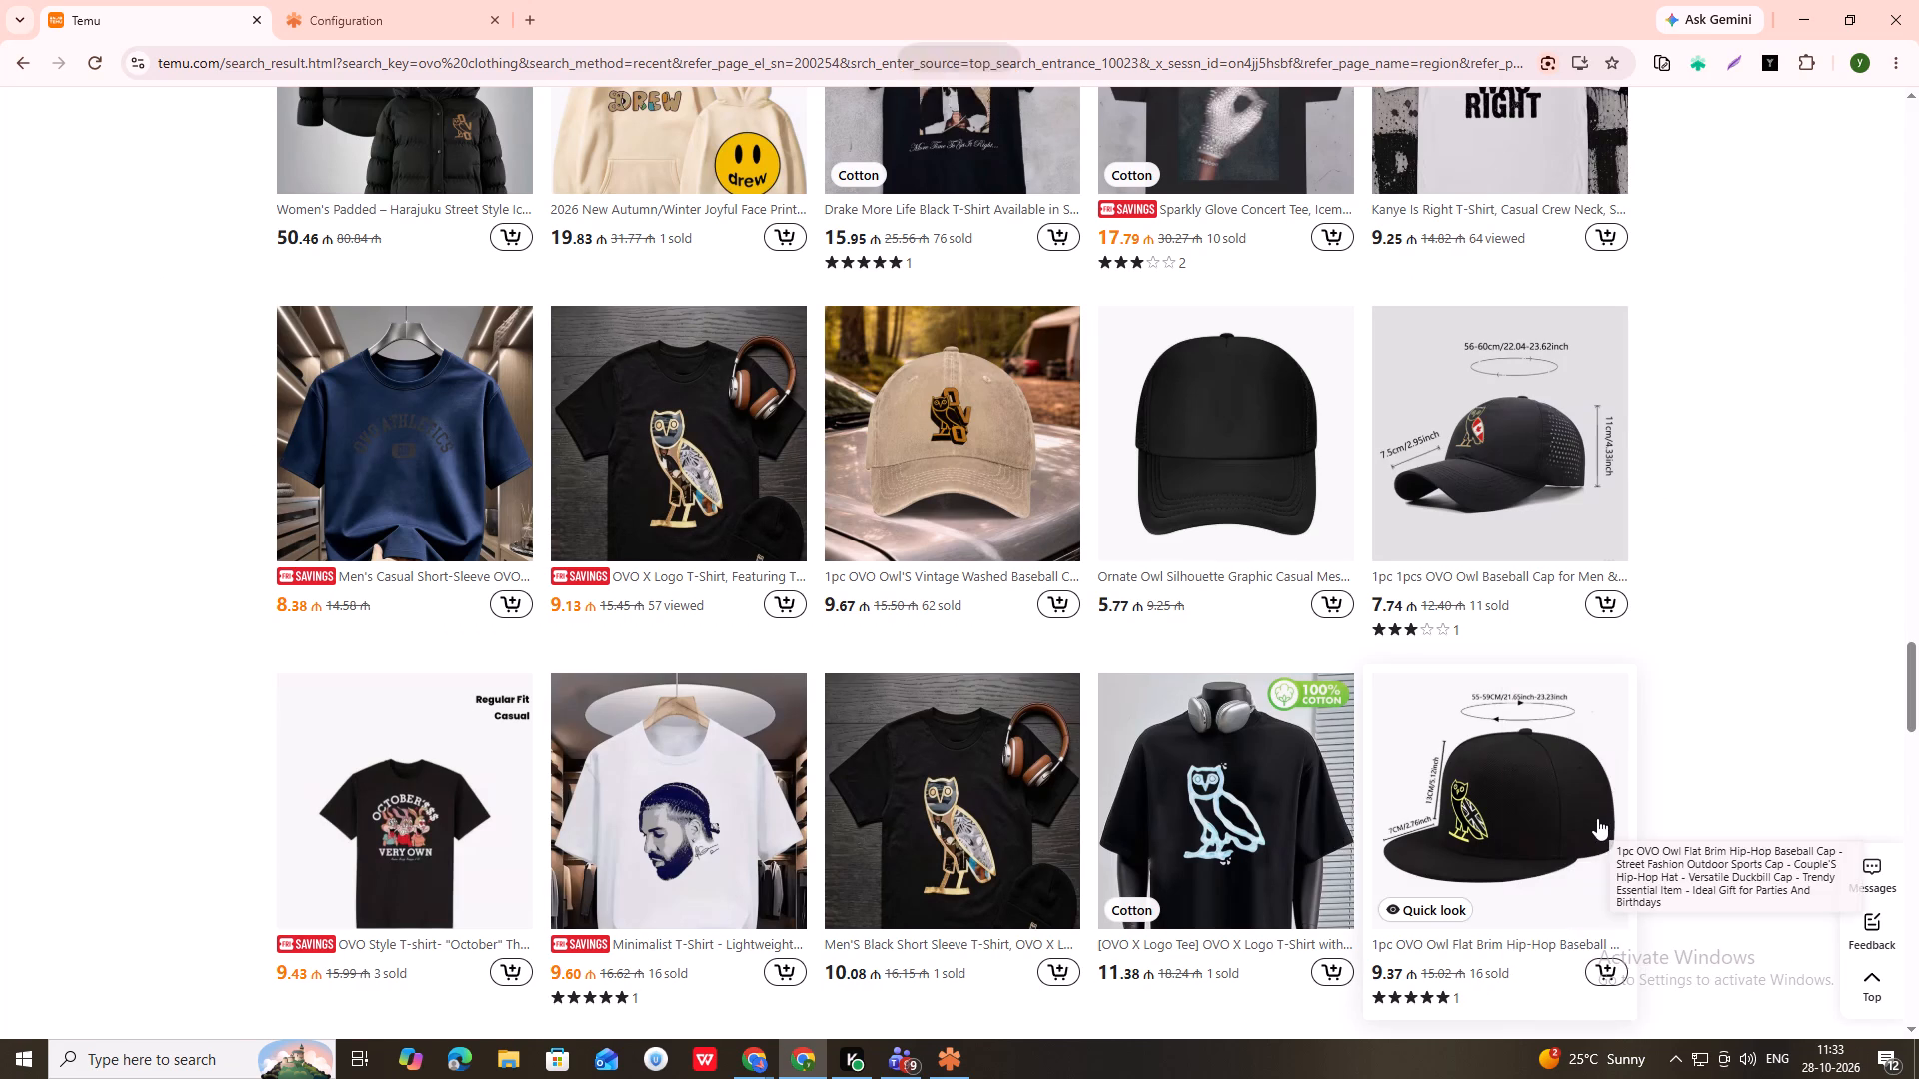
{"action": "key", "text": "alt+Tab"}
{"action": "key", "text": "ctrl+v"}
{"action": "key", "text": "Down"}
{"action": "key", "text": "alt+Tab"}
Record the link of the Men'S And Unisex OVO T-Shirt priced 14.96 in cell C102211.
{"action": "key", "text": "Down"}
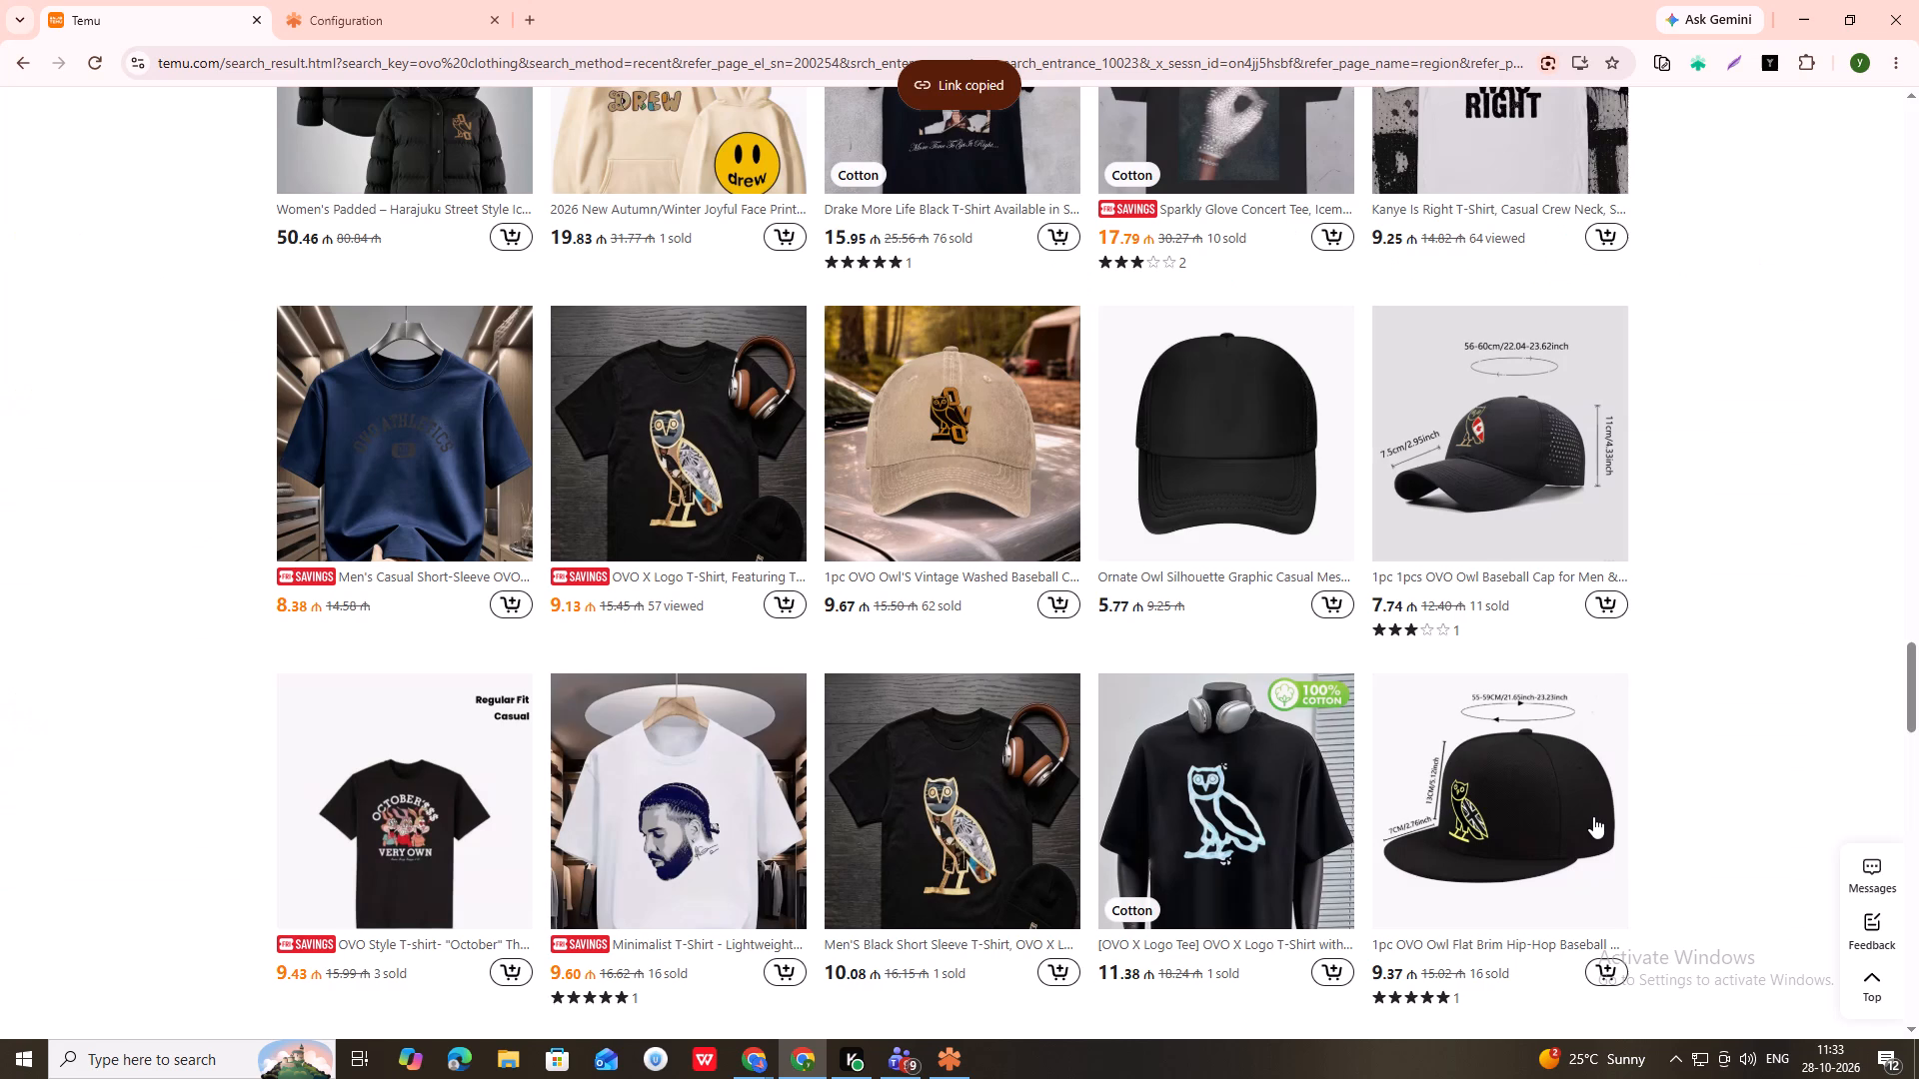
{"action": "scroll", "coordinate": [1391, 787], "scroll_direction": "down", "scroll_amount": 5}
{"action": "scroll", "coordinate": [1315, 845], "scroll_direction": "down", "scroll_amount": 1}
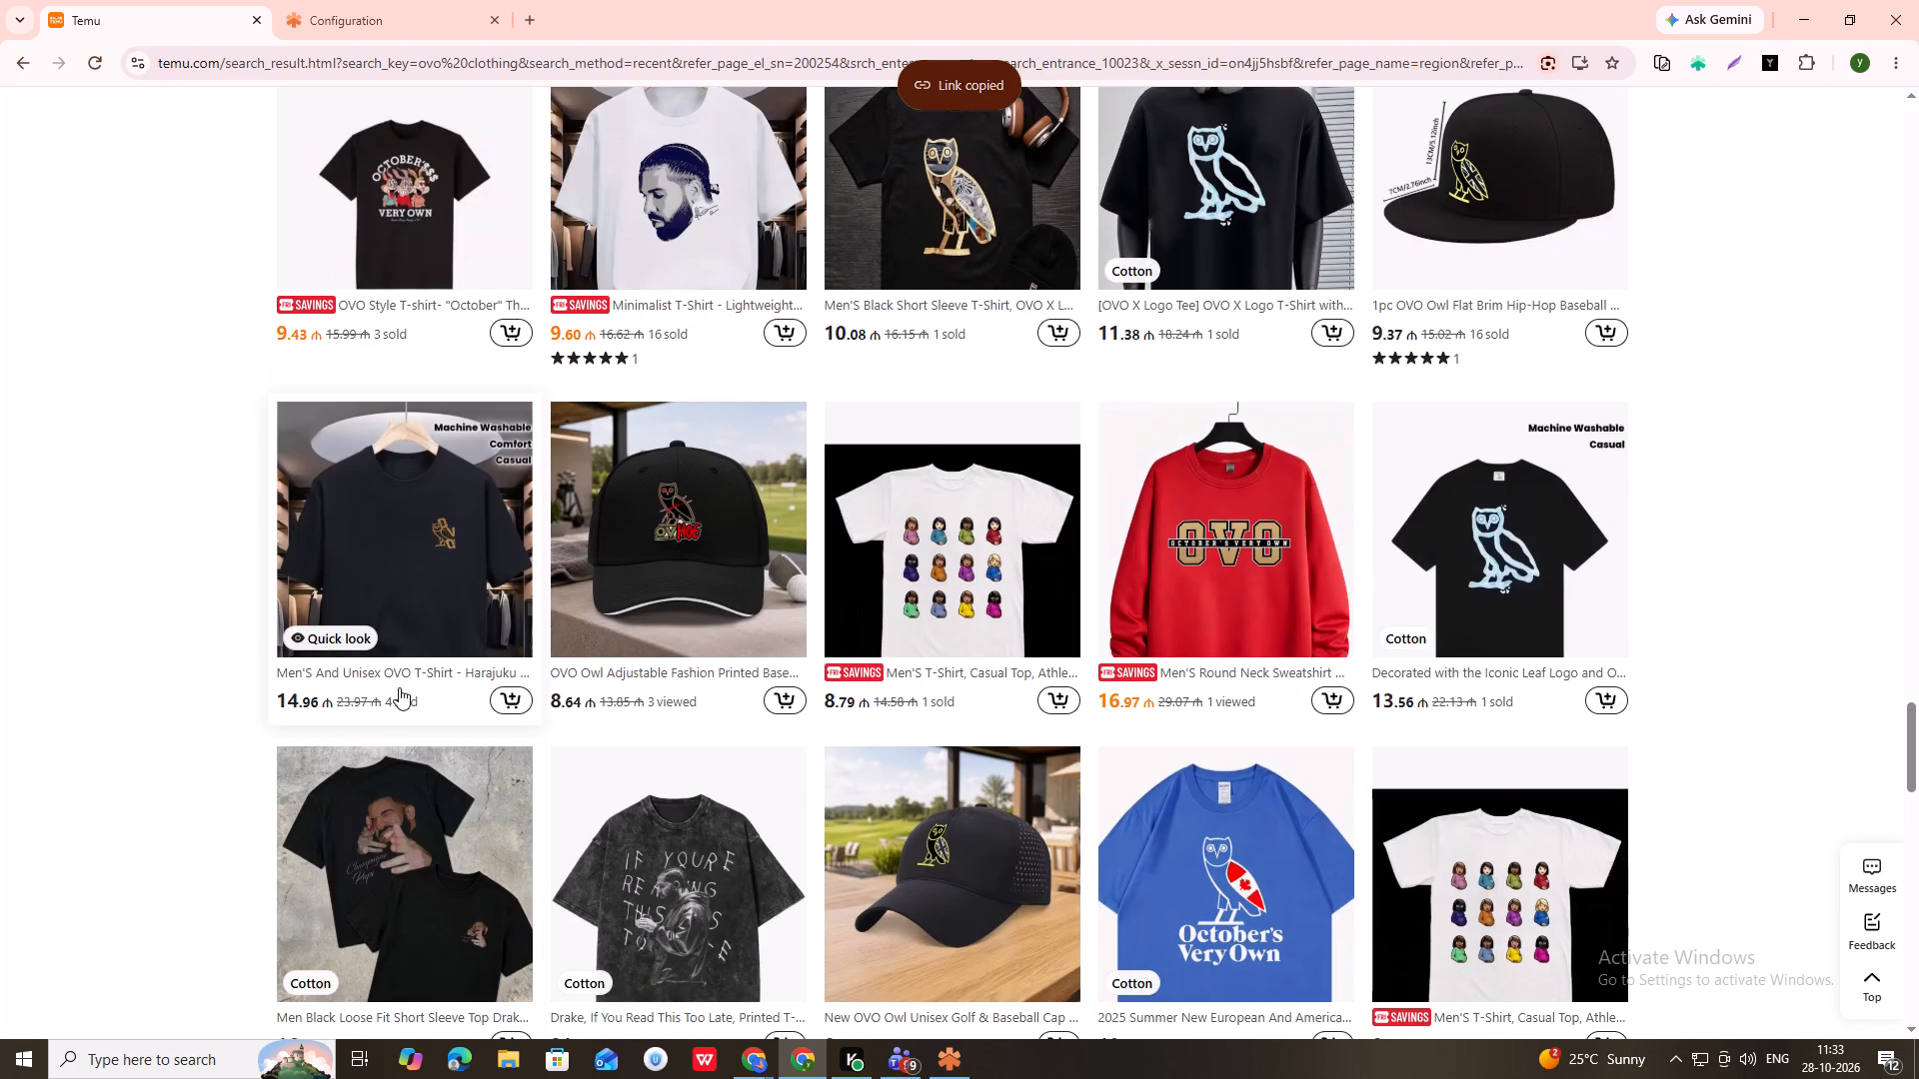
{"action": "right_click", "coordinate": [417, 675]}
{"action": "left_click", "coordinate": [450, 894]}
{"action": "key", "text": "alt+Tab"}
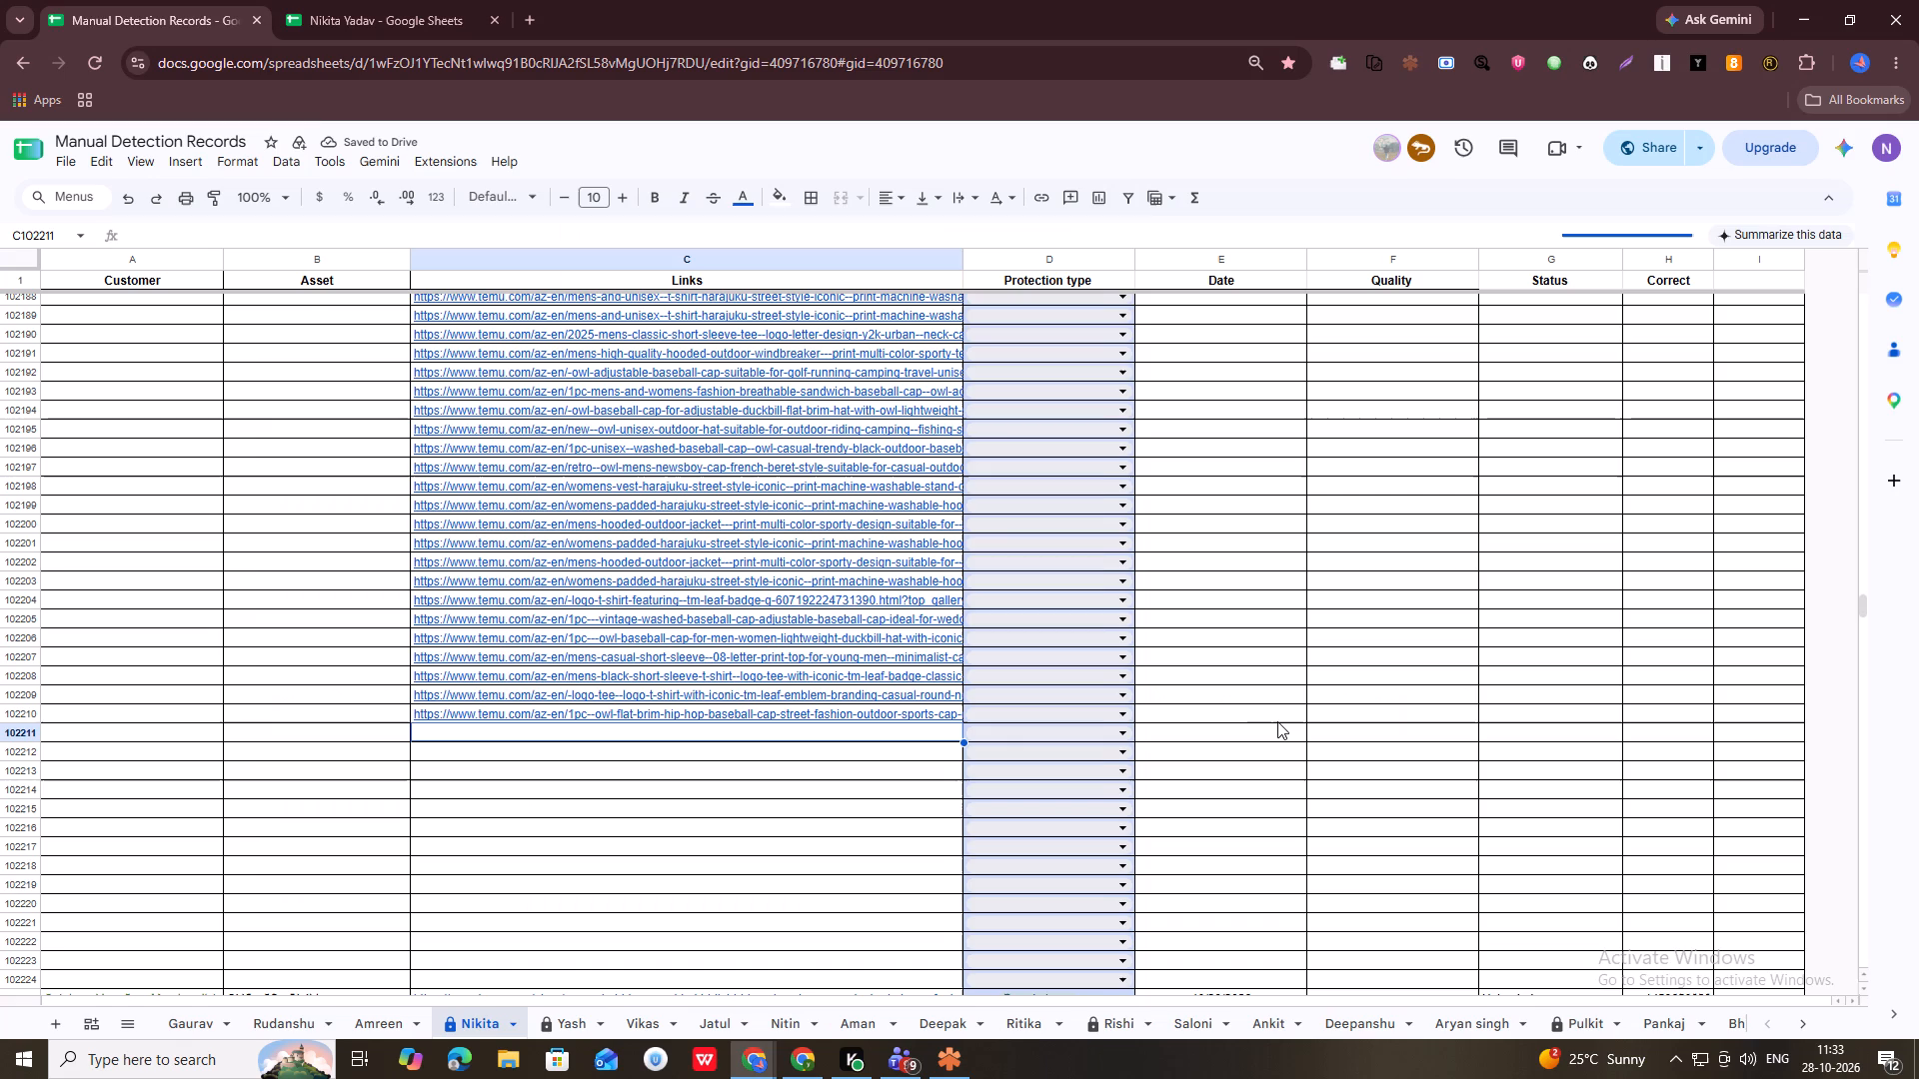
{"action": "key", "text": "ctrl+v"}
{"action": "key", "text": "Down"}
{"action": "key", "text": "alt+Tab"}
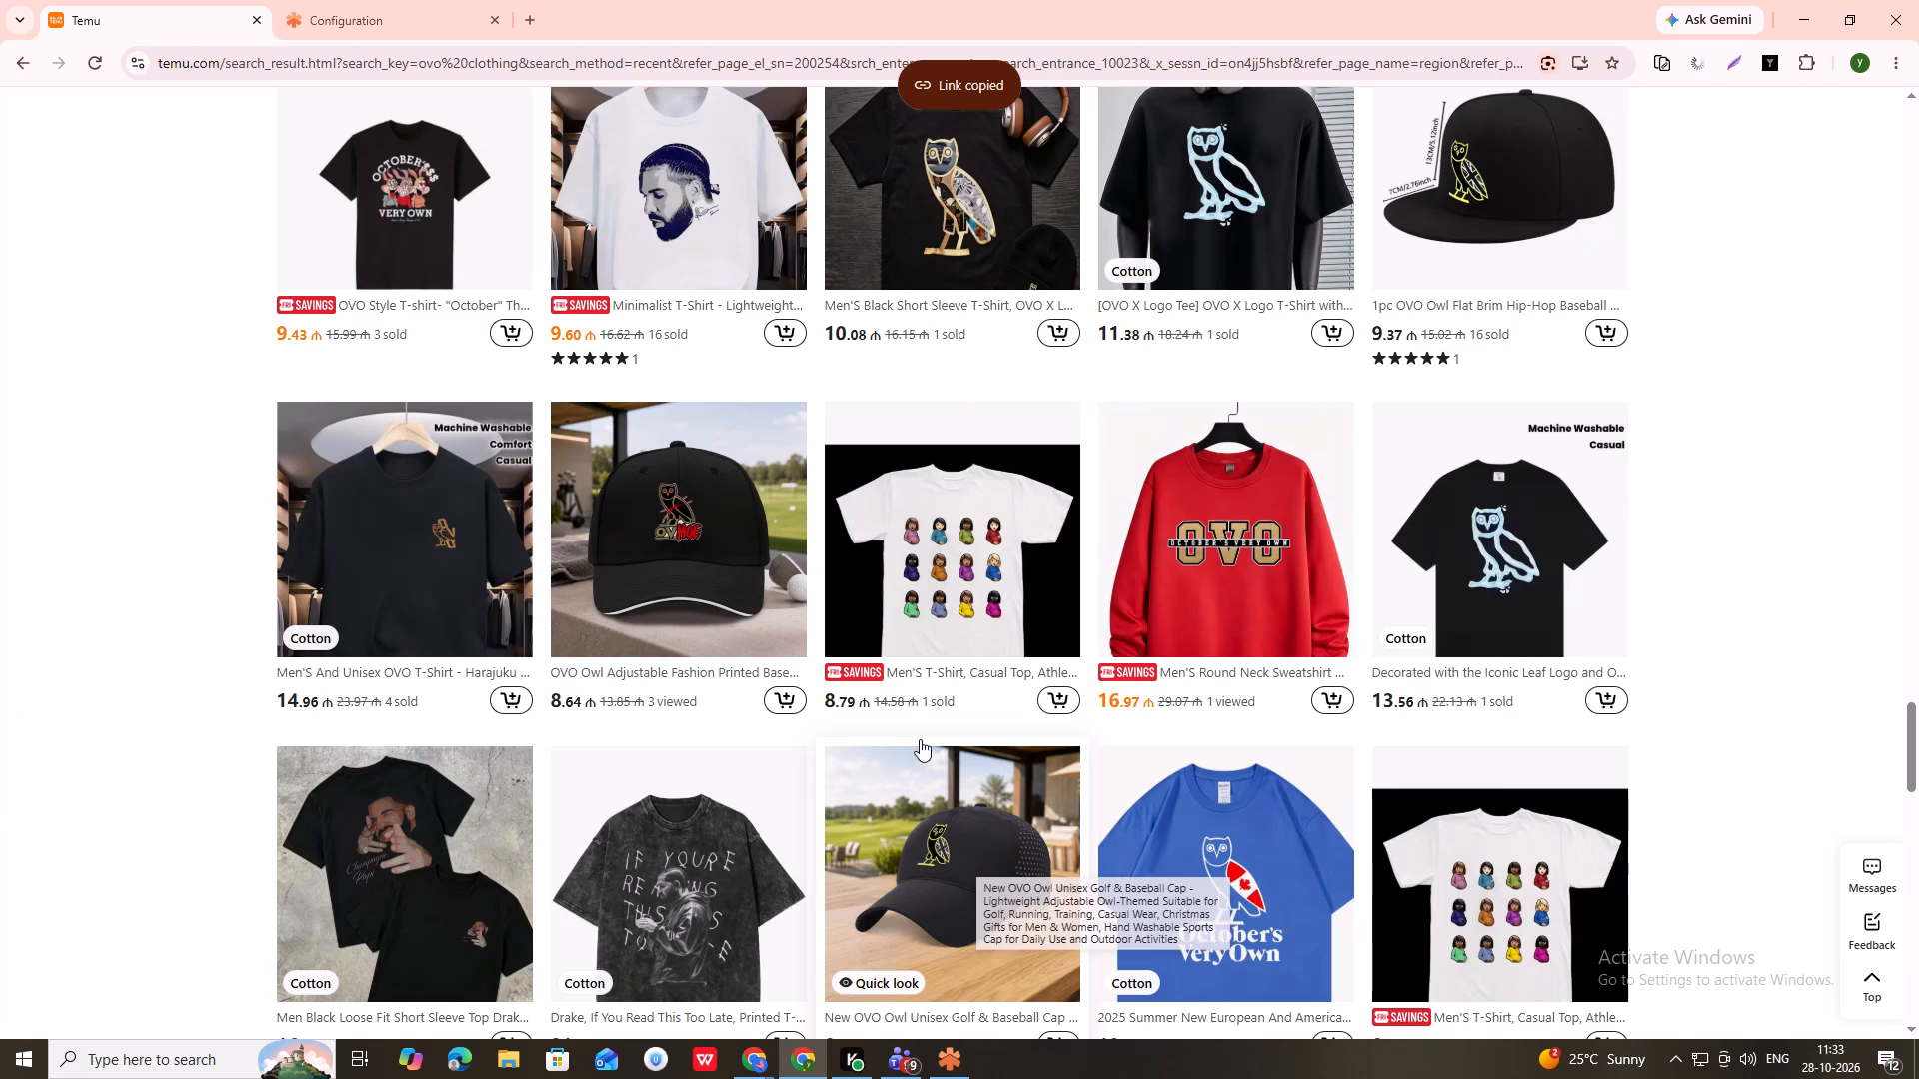
Record the link of the T-shirt titled Decorated with the Iconic Leaf Logo, priced 13.56, in cell C102212.
{"action": "right_click", "coordinate": [1501, 668]}
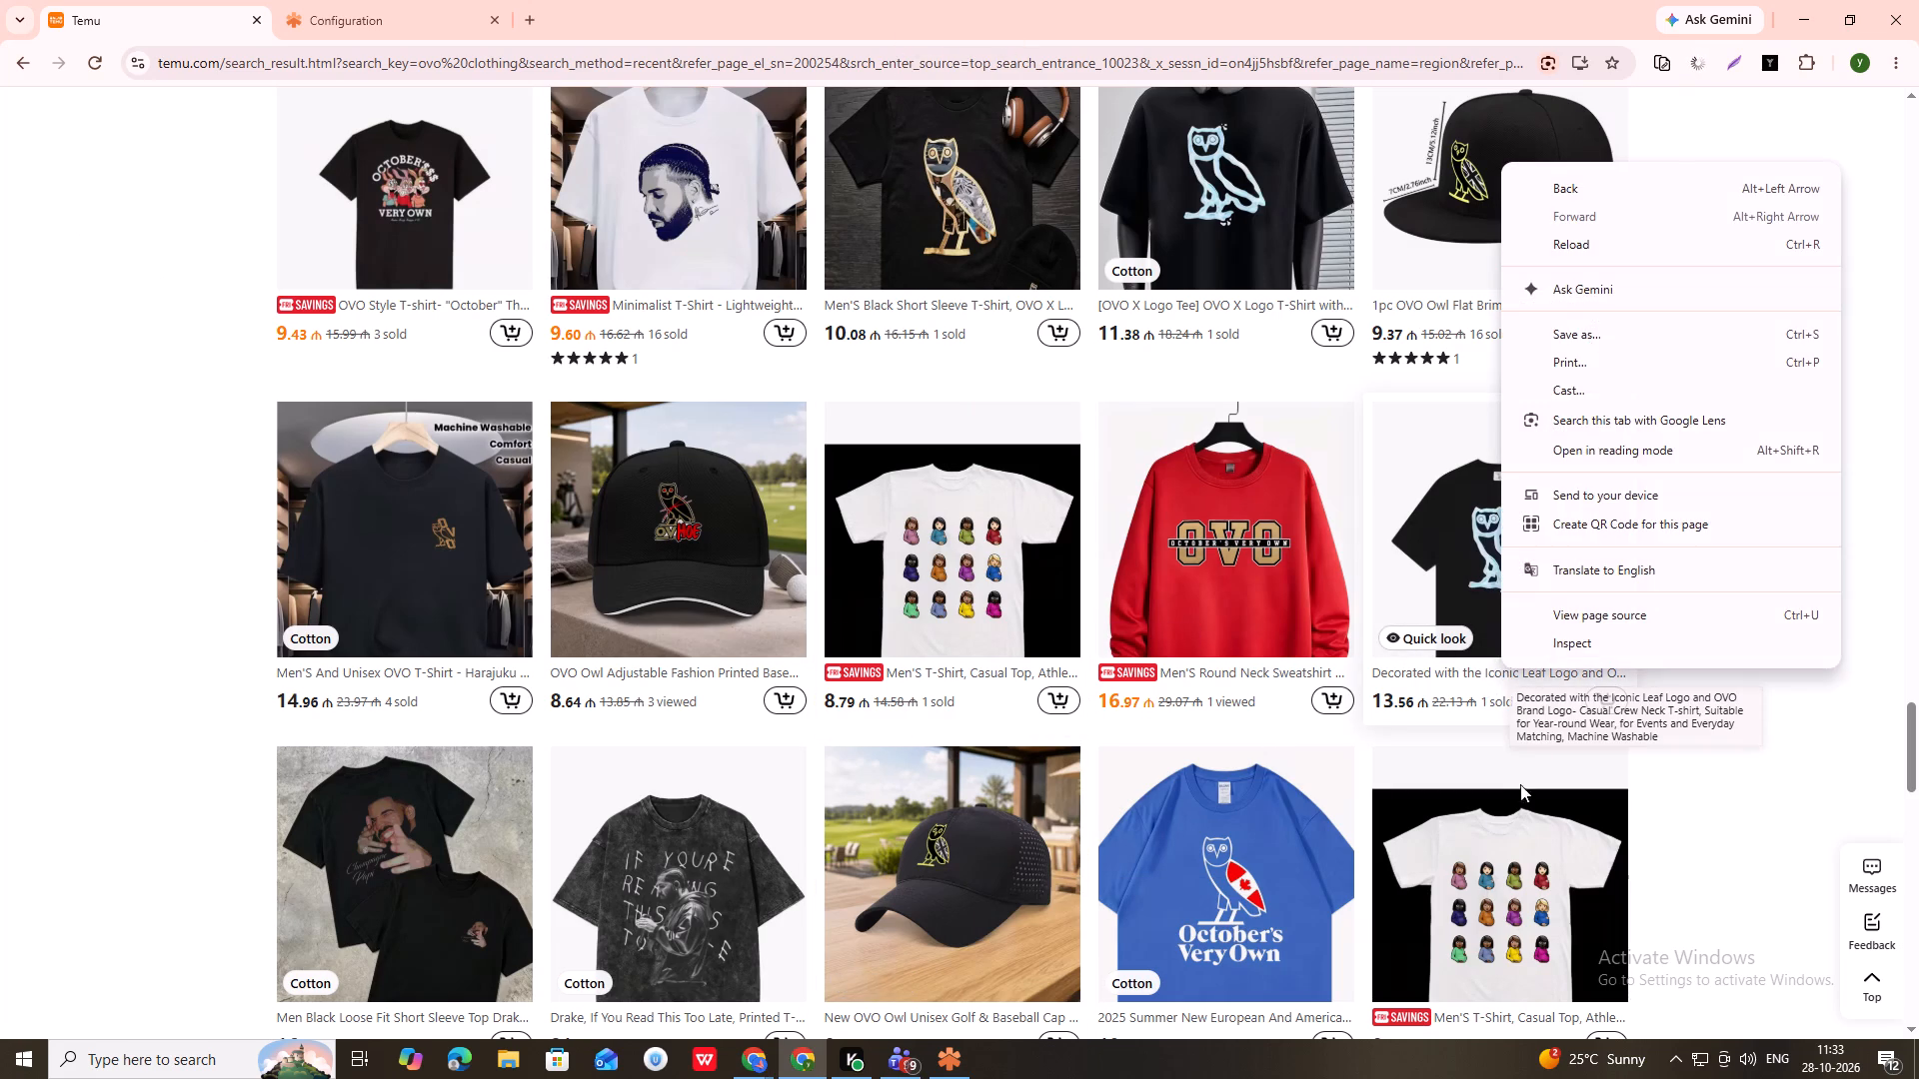
{"action": "right_click", "coordinate": [1502, 669]}
{"action": "right_click", "coordinate": [1481, 672]}
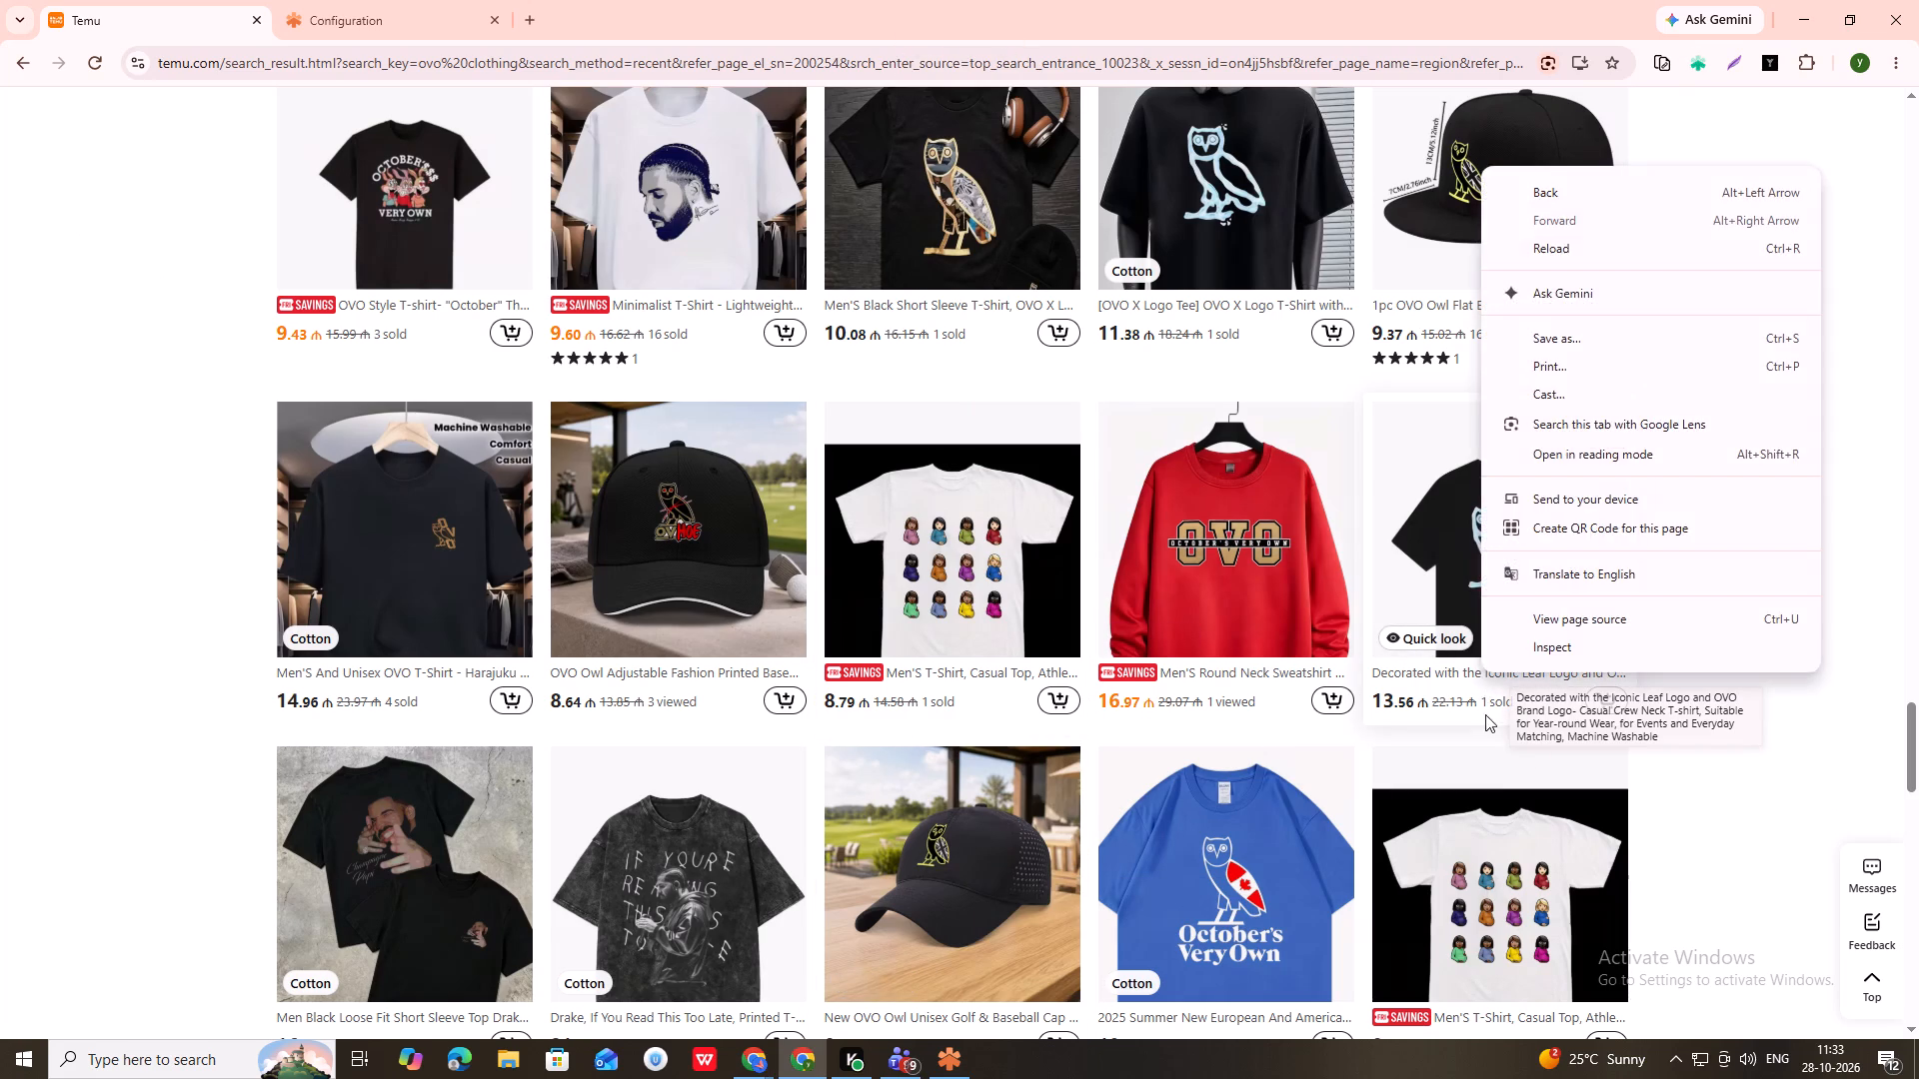
{"action": "right_click", "coordinate": [1477, 683]}
{"action": "right_click", "coordinate": [1452, 672]}
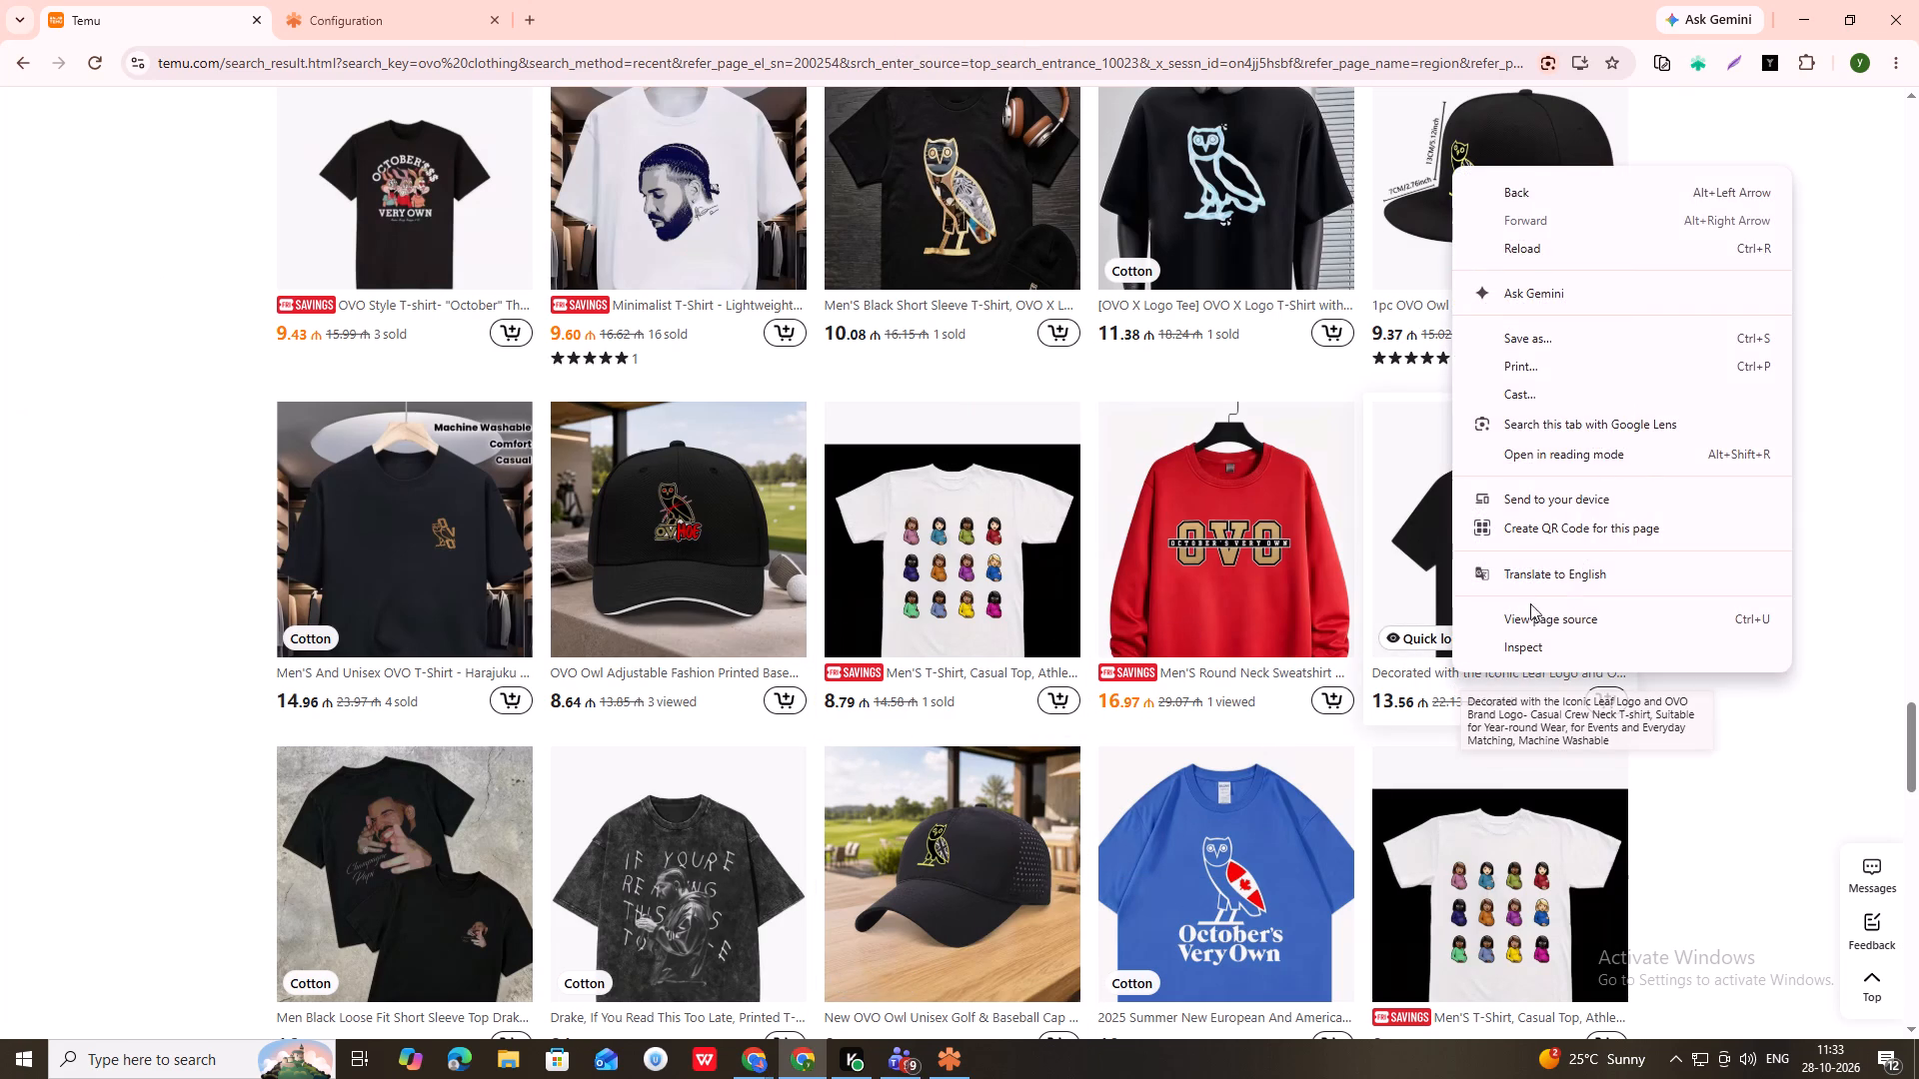
{"action": "right_click", "coordinate": [1530, 669]}
{"action": "right_click", "coordinate": [1516, 679]}
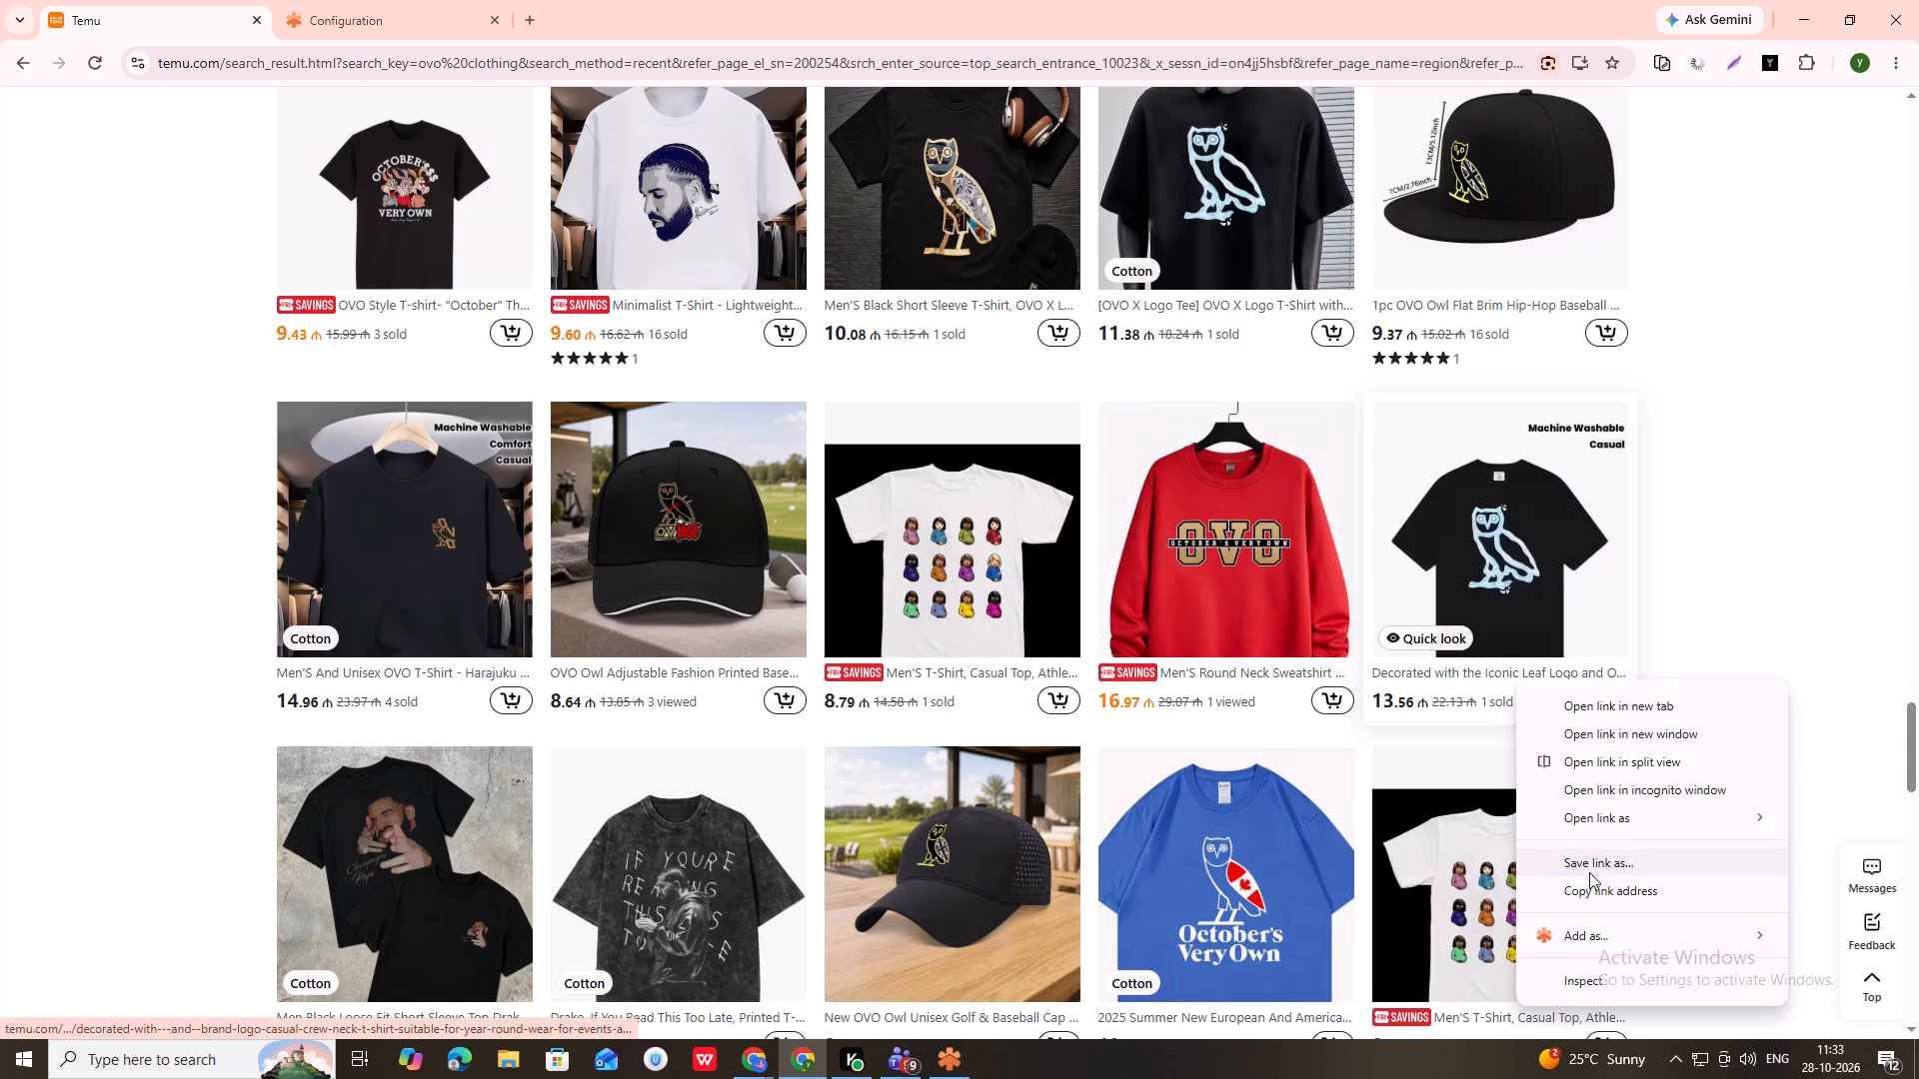
{"action": "left_click", "coordinate": [1595, 883]}
{"action": "key", "text": "alt+Tab"}
{"action": "key", "text": "ctrl+v"}
{"action": "key", "text": "Down"}
{"action": "key", "text": "alt+Tab"}
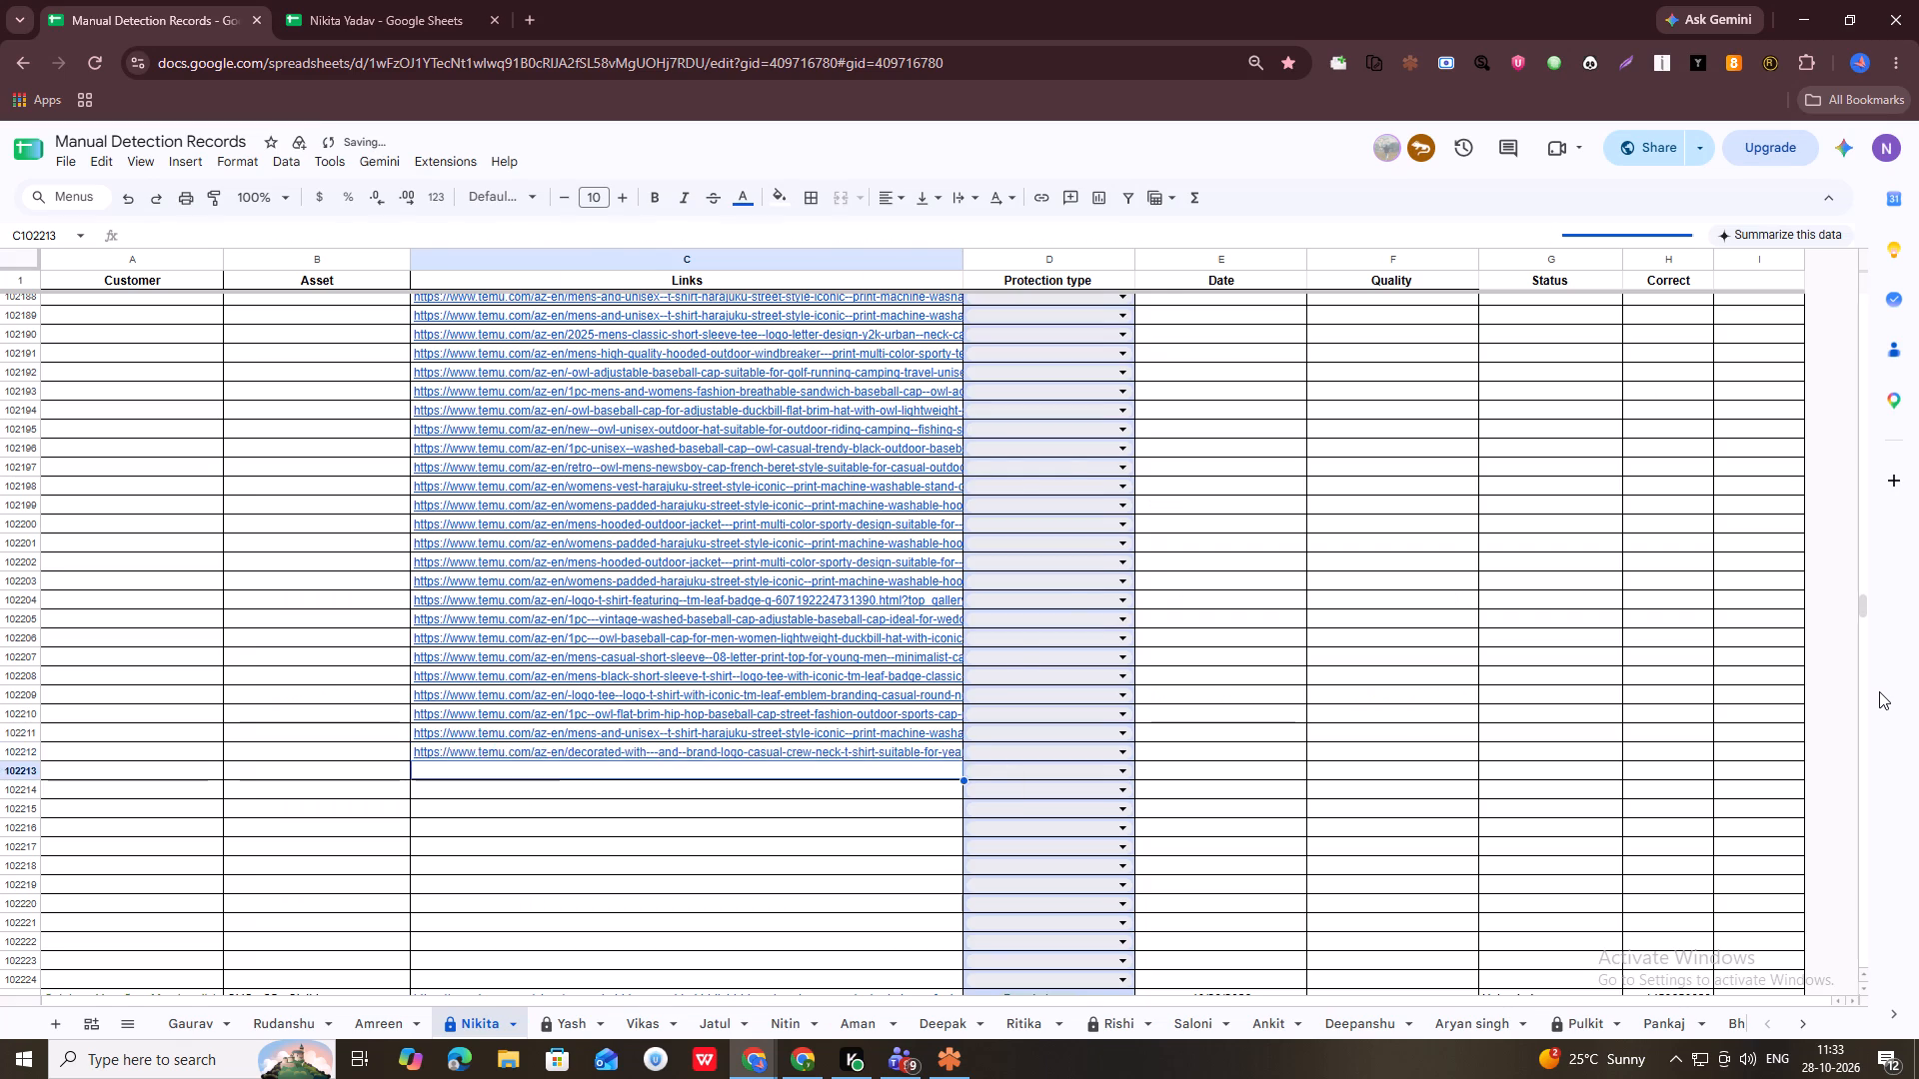
Record the link of the New OVO Owl Unisex Golf & Baseball Cap priced 8.12 in cell C102213.
{"action": "key", "text": "Down"}
{"action": "scroll", "coordinate": [1205, 779], "scroll_direction": "down", "scroll_amount": 3}
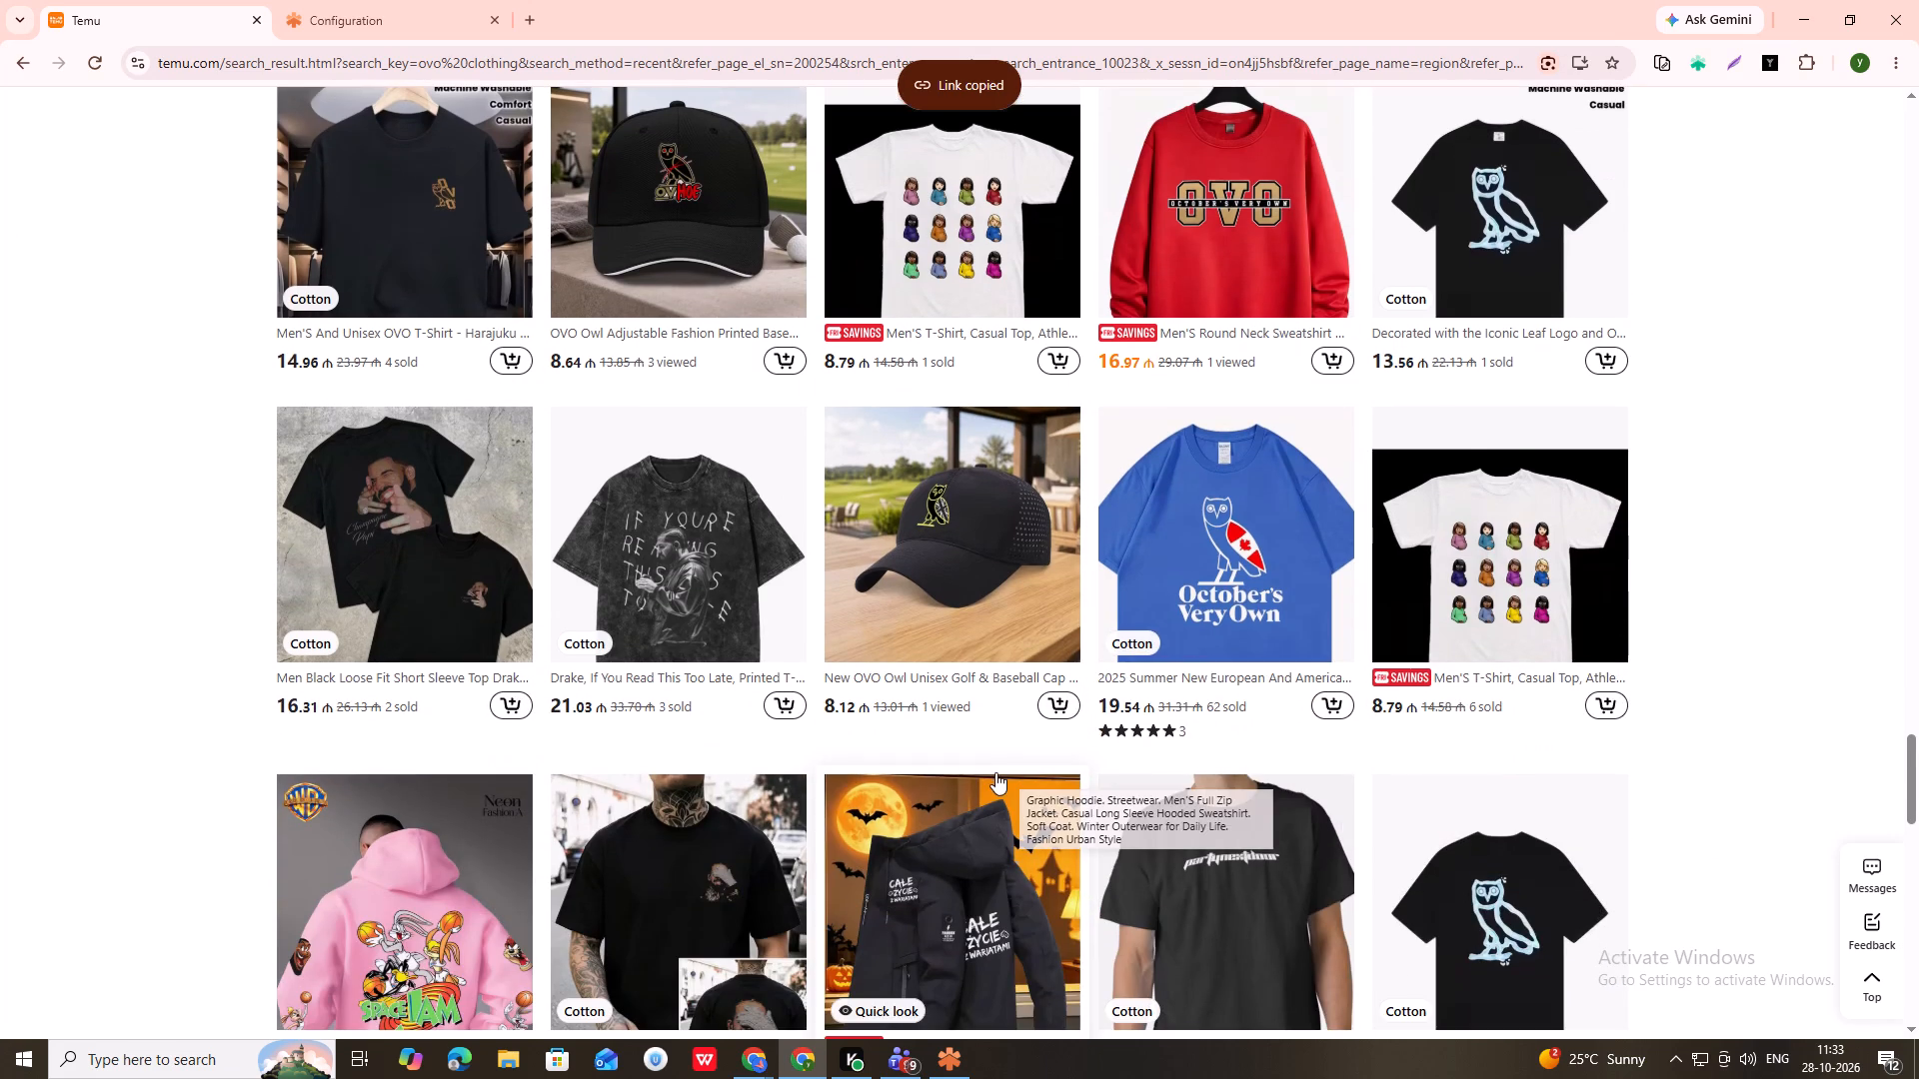
{"action": "right_click", "coordinate": [999, 677]}
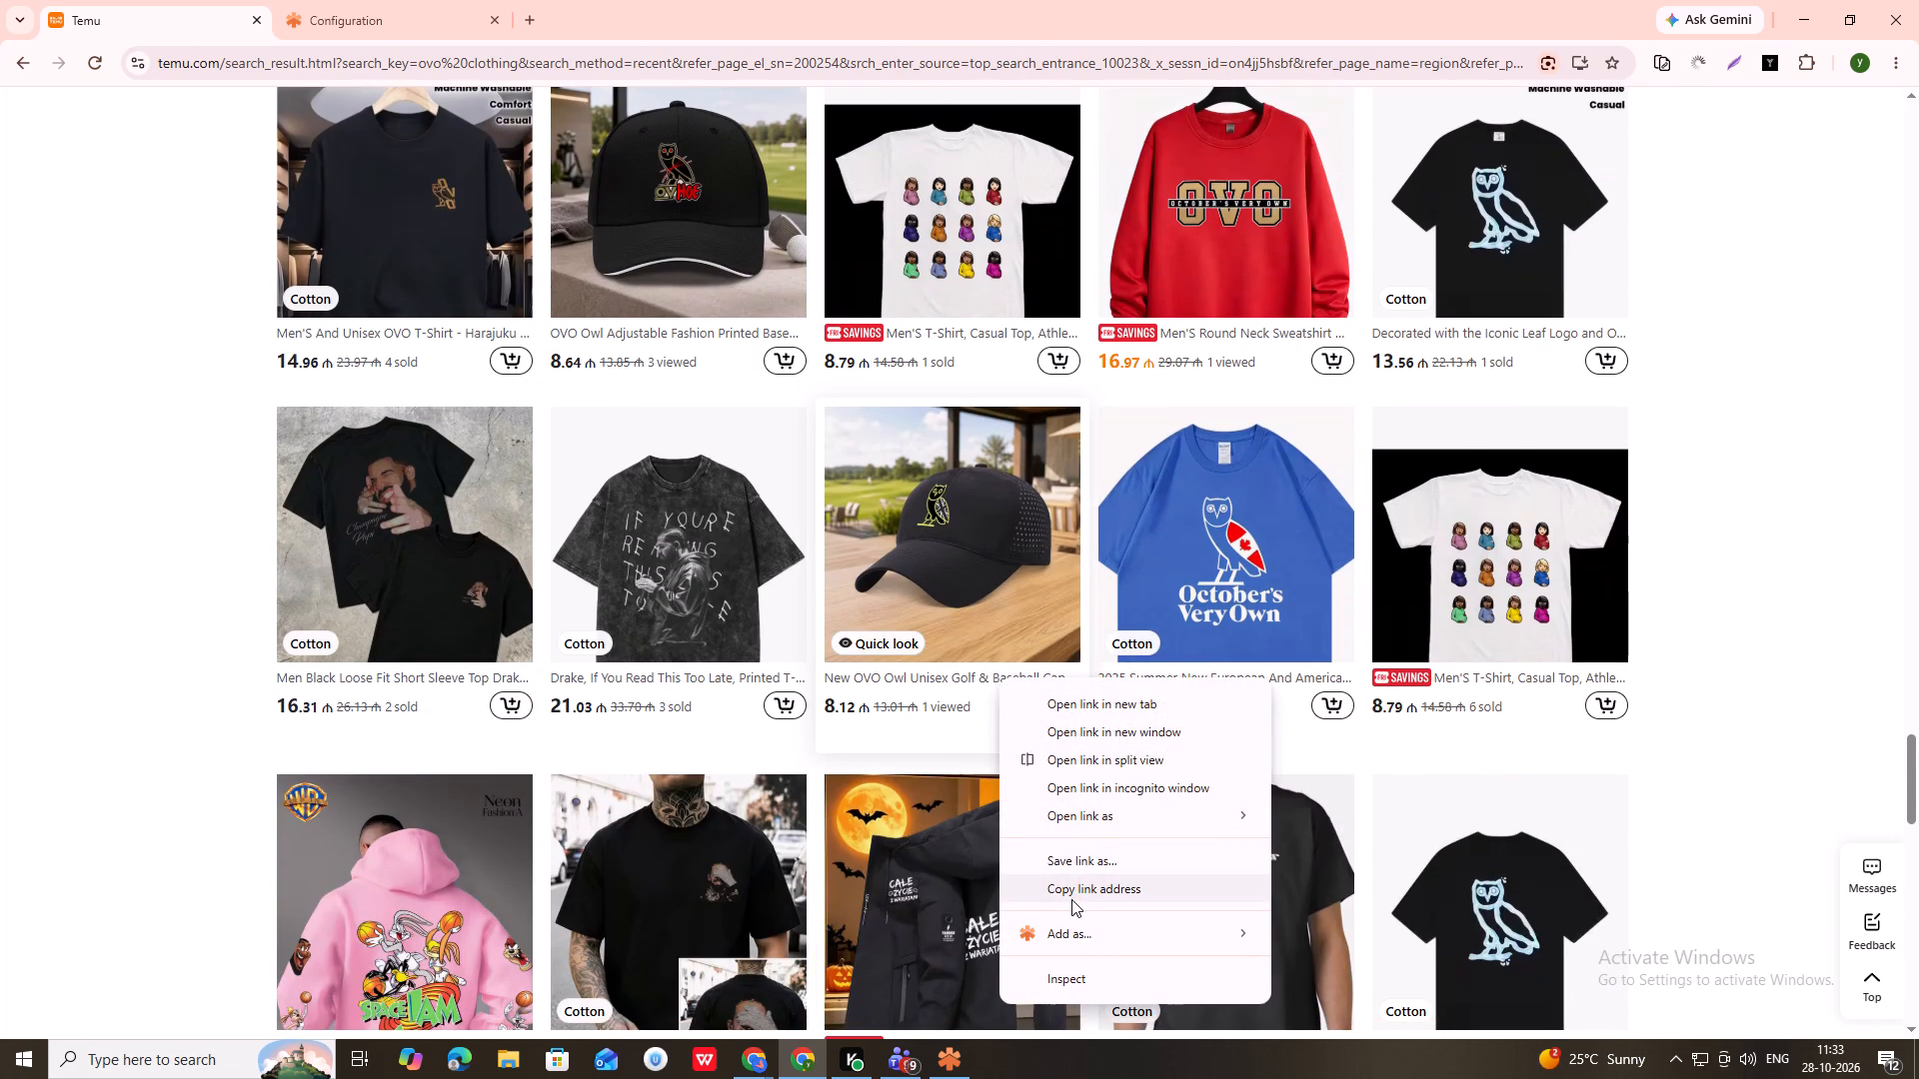
{"action": "left_click", "coordinate": [1070, 888]}
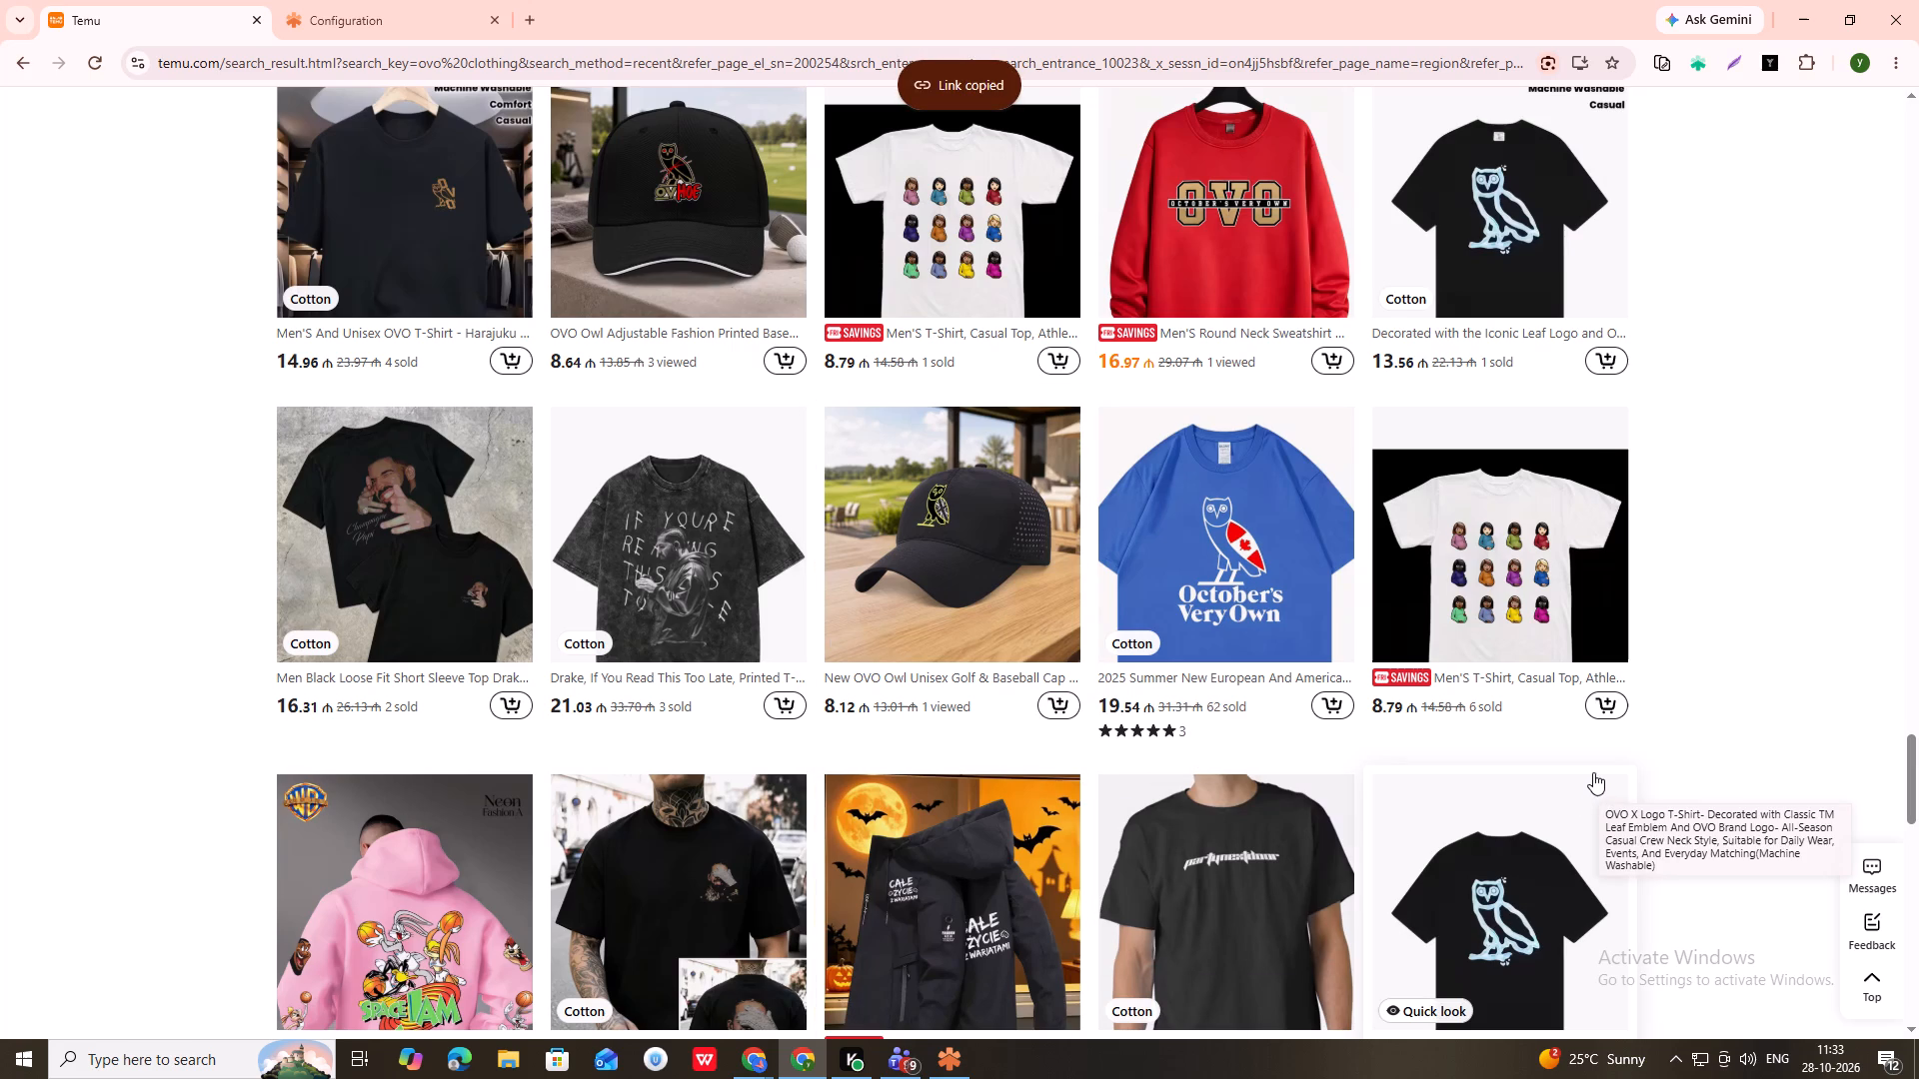
{"action": "key", "text": "alt+Tab"}
{"action": "key", "text": "ctrl+v"}
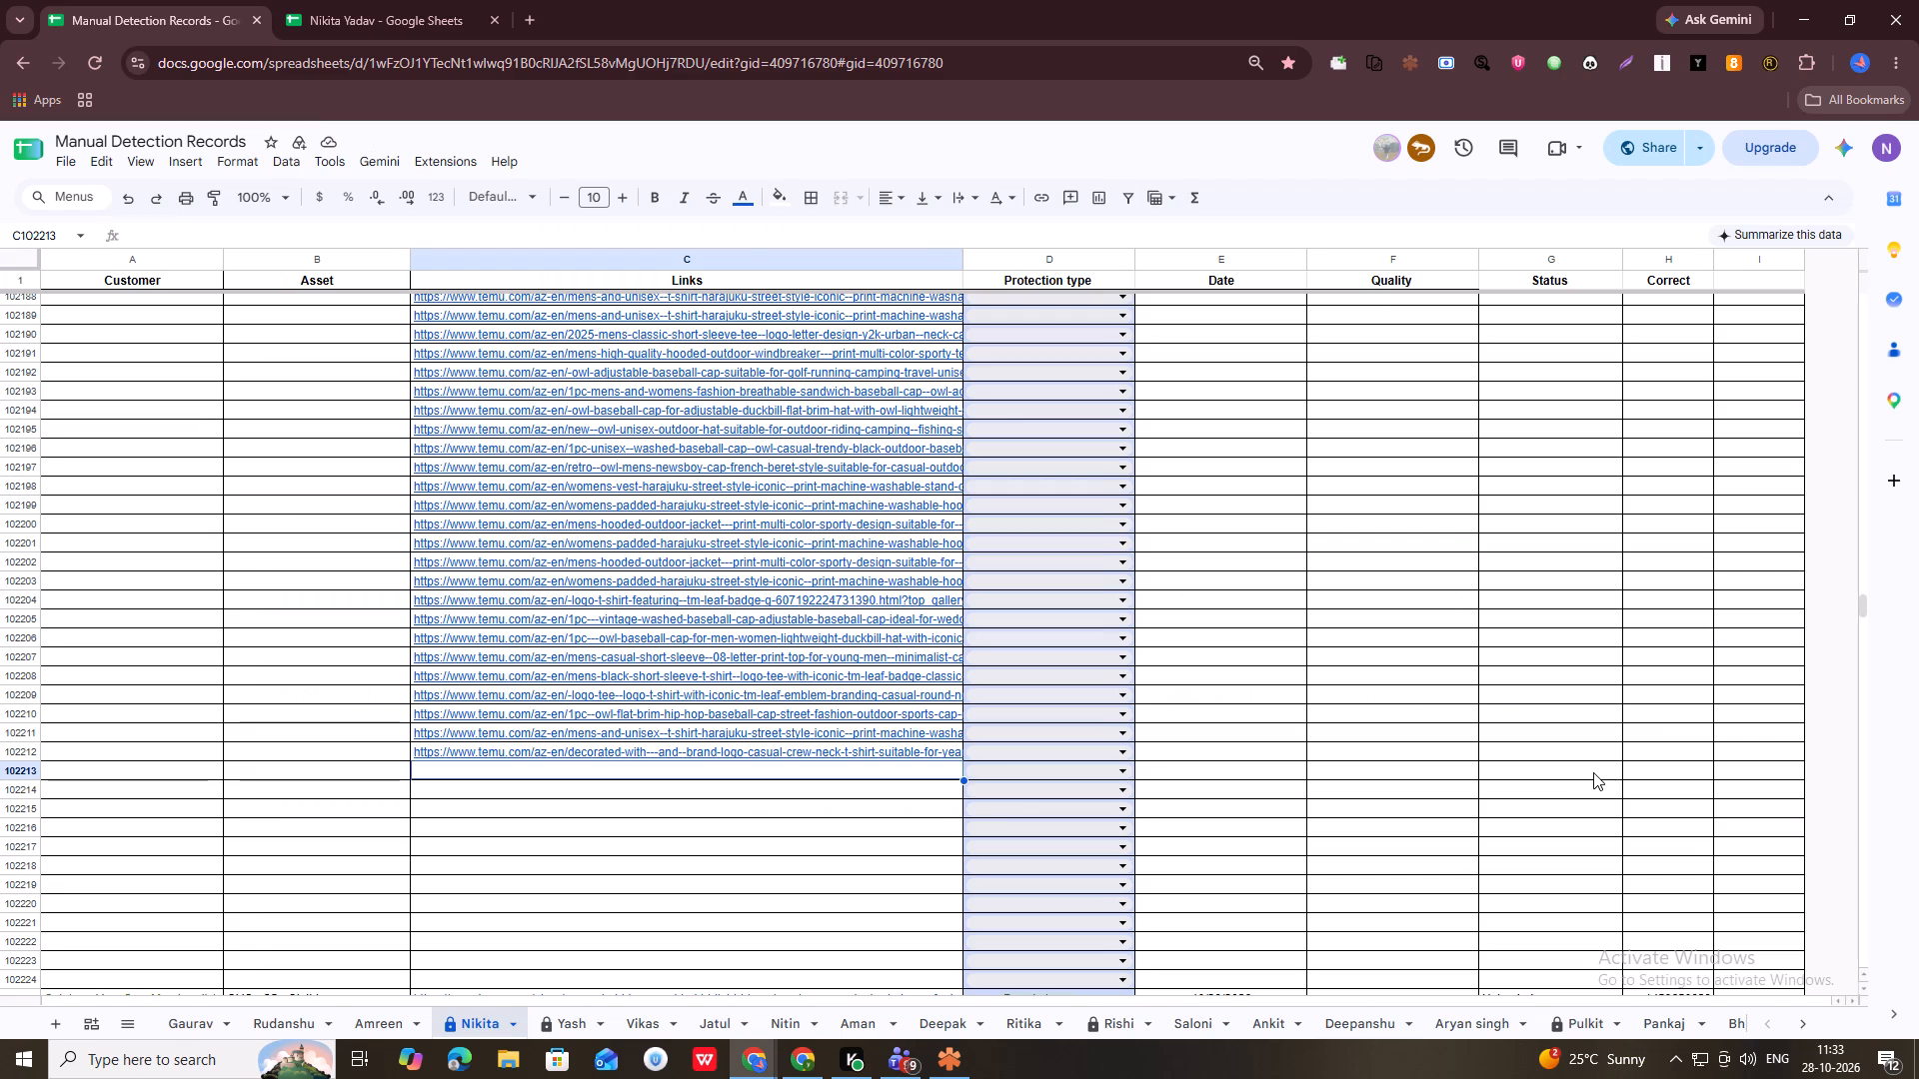
Check how many links the current block of the Links column holds, from C102159 to C102213.
{"action": "key", "text": "Right"}
{"action": "key", "text": "ctrl+Up"}
{"action": "key", "text": "Down"}
{"action": "key", "text": "Left"}
{"action": "key", "text": "ctrl+shift+Down"}
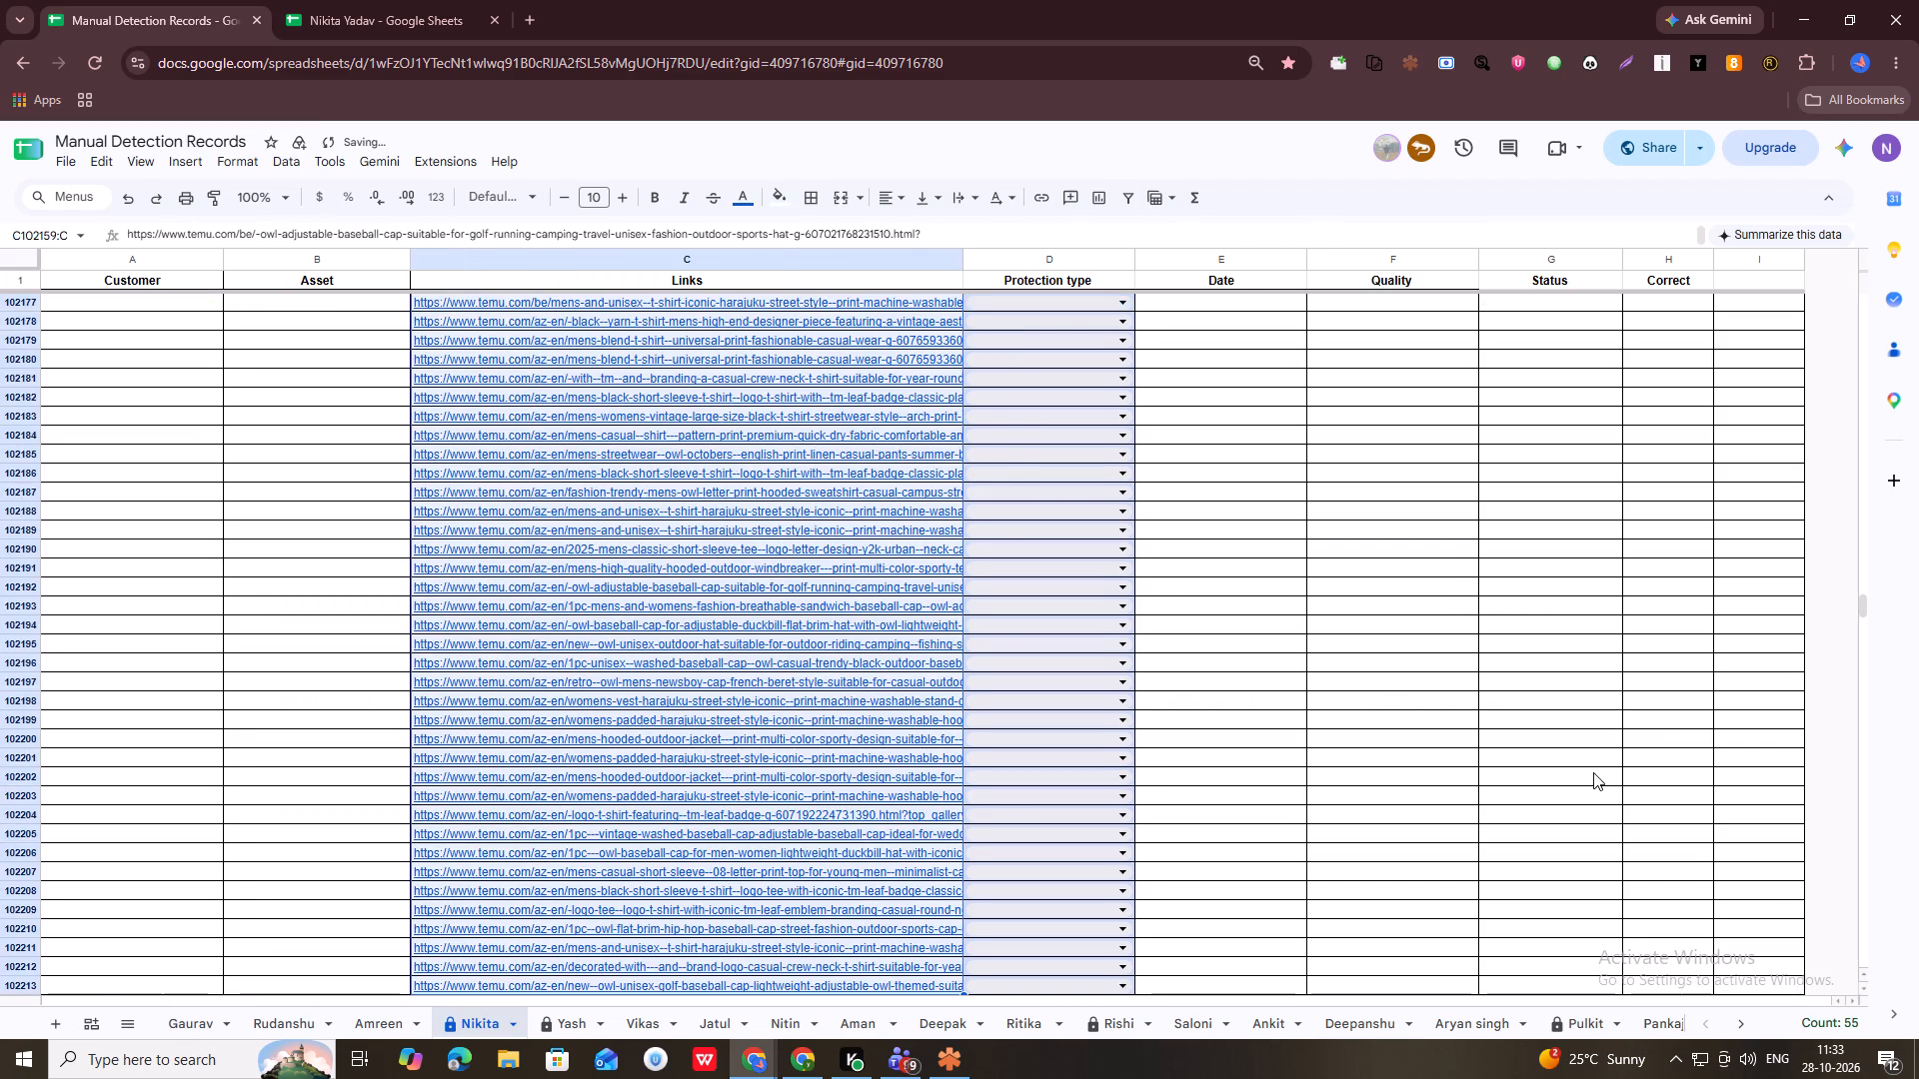
{"action": "key", "text": "ctrl+Down"}
{"action": "key", "text": "Down"}
Record the link of the OVO X Logo T-Shirt with Classic TM Leaf Emblem priced 14.58 in cell C102214.
{"action": "key", "text": "alt+Tab"}
{"action": "key", "text": "Right"}
{"action": "scroll", "coordinate": [907, 876], "scroll_direction": "down", "scroll_amount": 3}
{"action": "right_click", "coordinate": [1528, 750]}
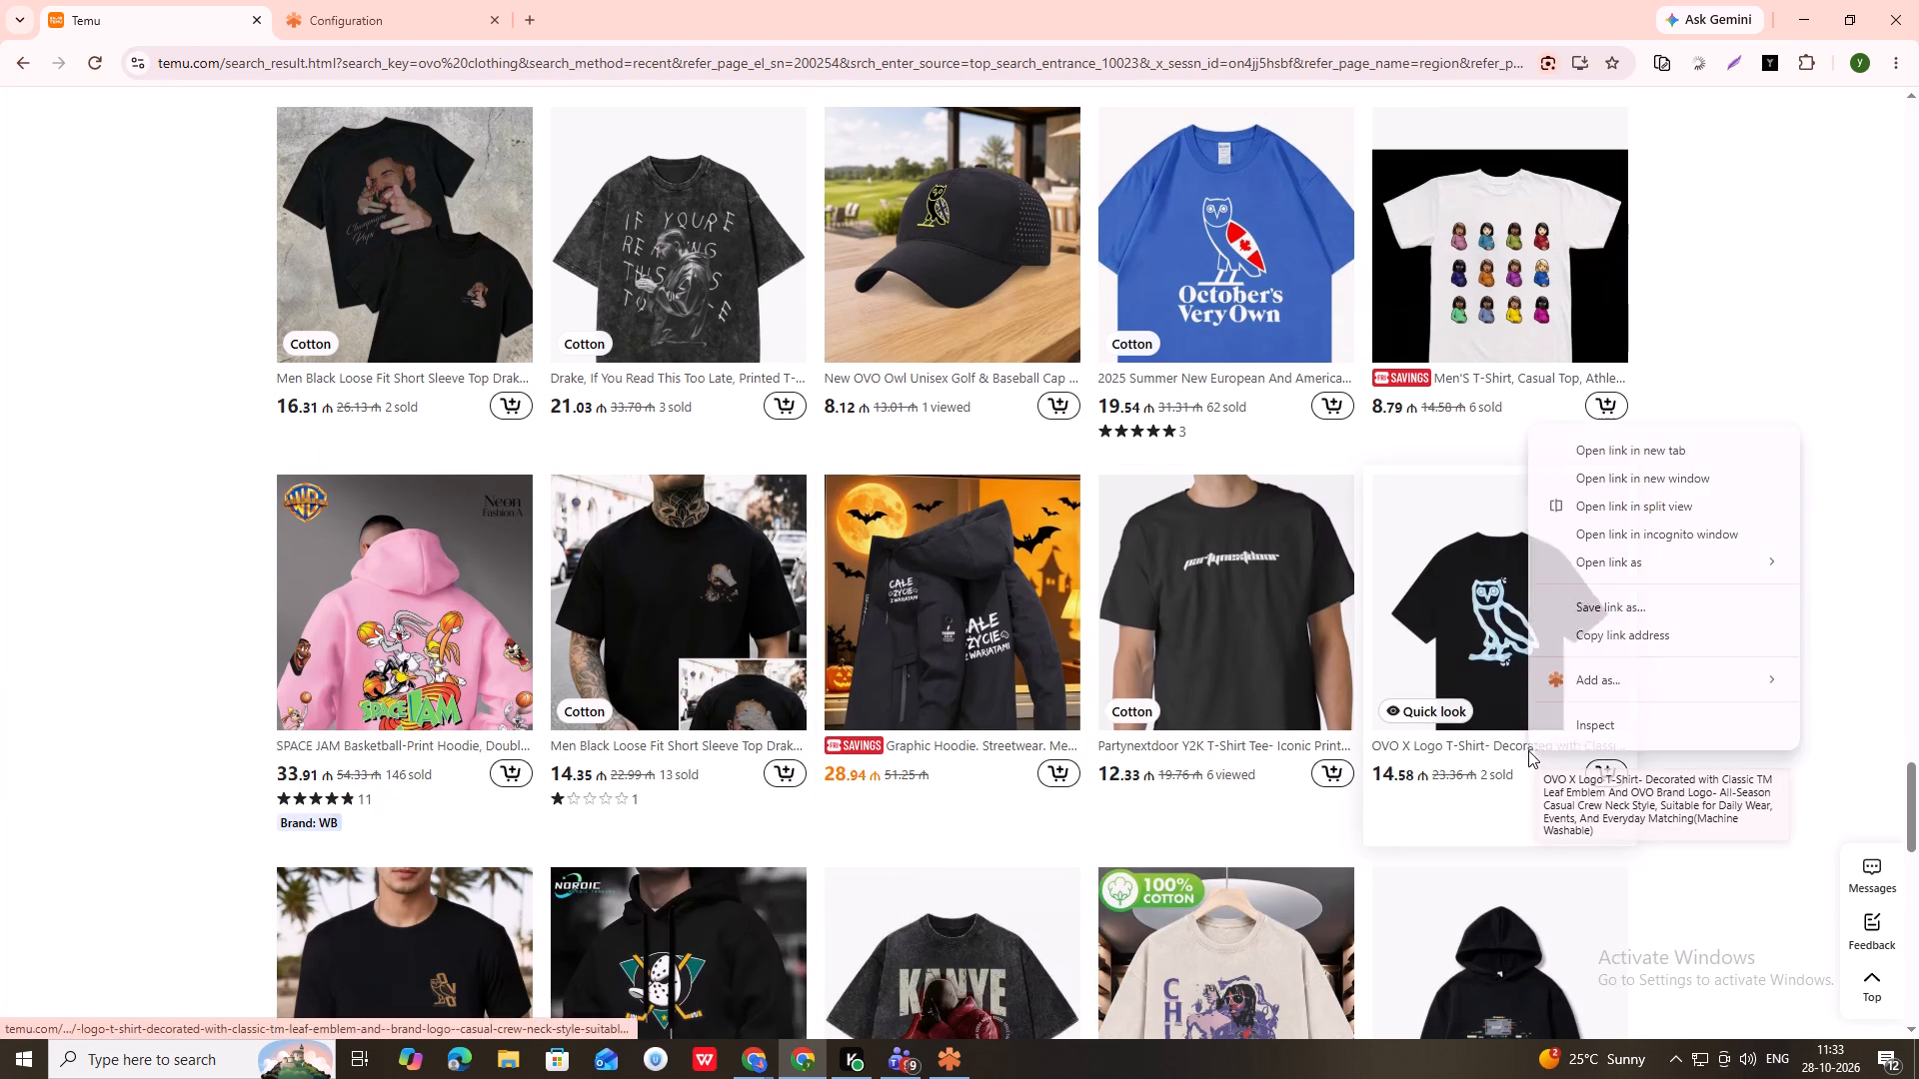
{"action": "left_click", "coordinate": [1591, 635]}
{"action": "key", "text": "alt+Tab"}
{"action": "key", "text": "ctrl+v"}
{"action": "key", "text": "Down"}
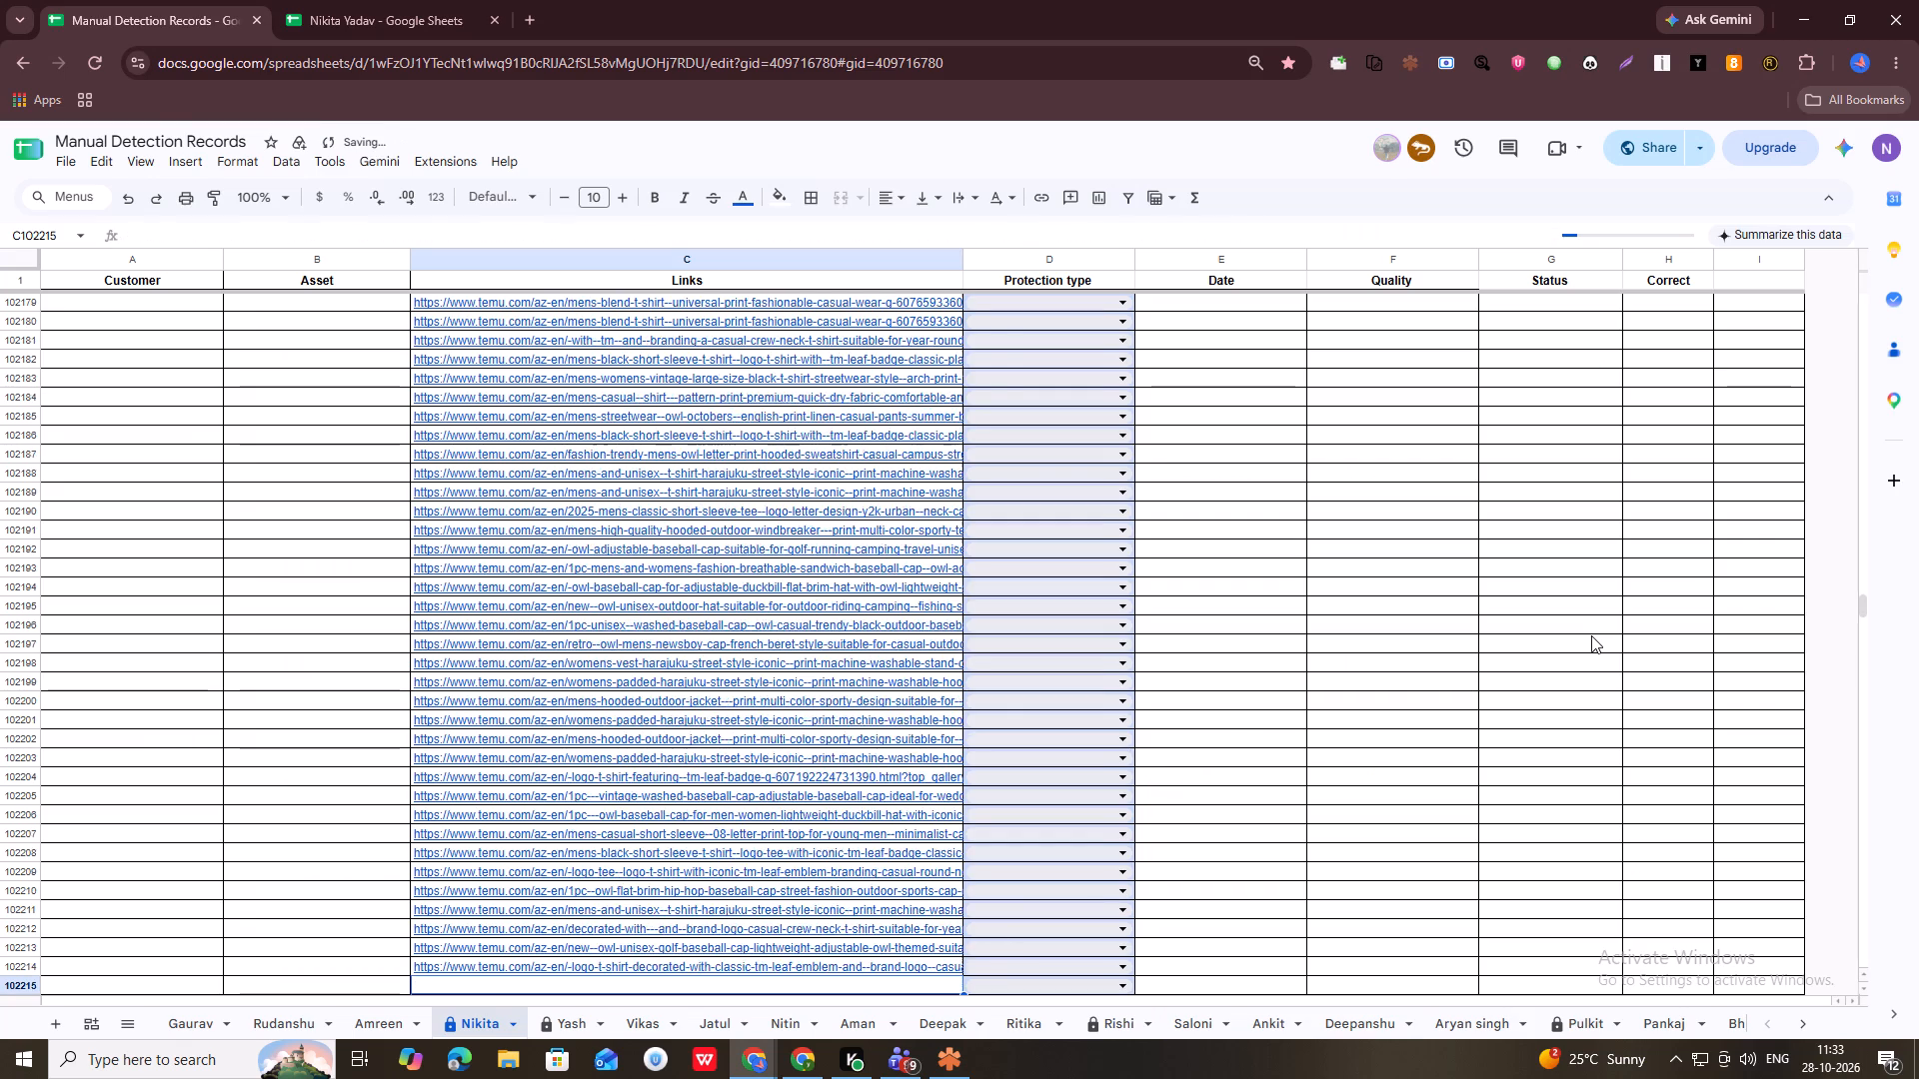
{"action": "key", "text": "alt+Tab"}
Record the link of the Men's and Unisex OVO T-Shirt priced 14.54 in cell C102215.
{"action": "key", "text": "Down"}
{"action": "scroll", "coordinate": [1612, 599], "scroll_direction": "down", "scroll_amount": 4}
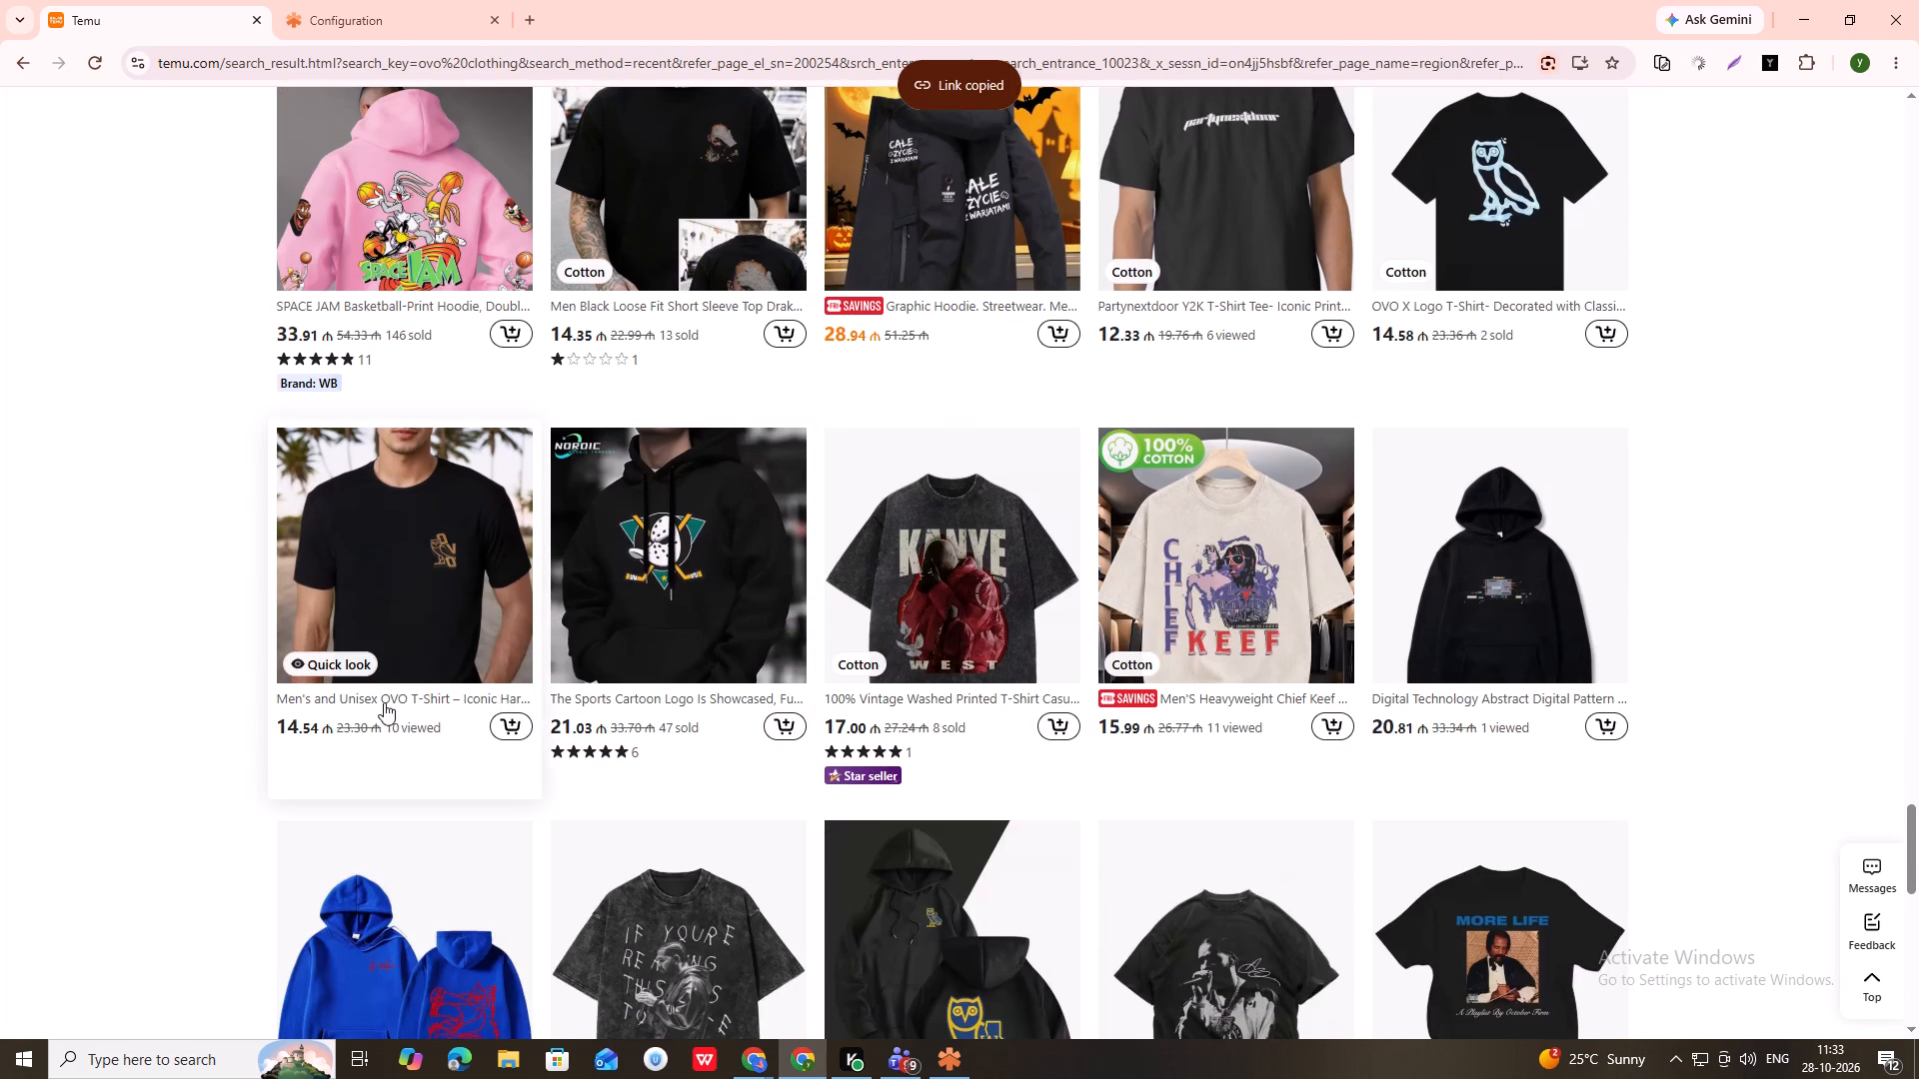
{"action": "right_click", "coordinate": [413, 705]}
{"action": "left_click", "coordinate": [462, 919]}
{"action": "key", "text": "alt+Tab"}
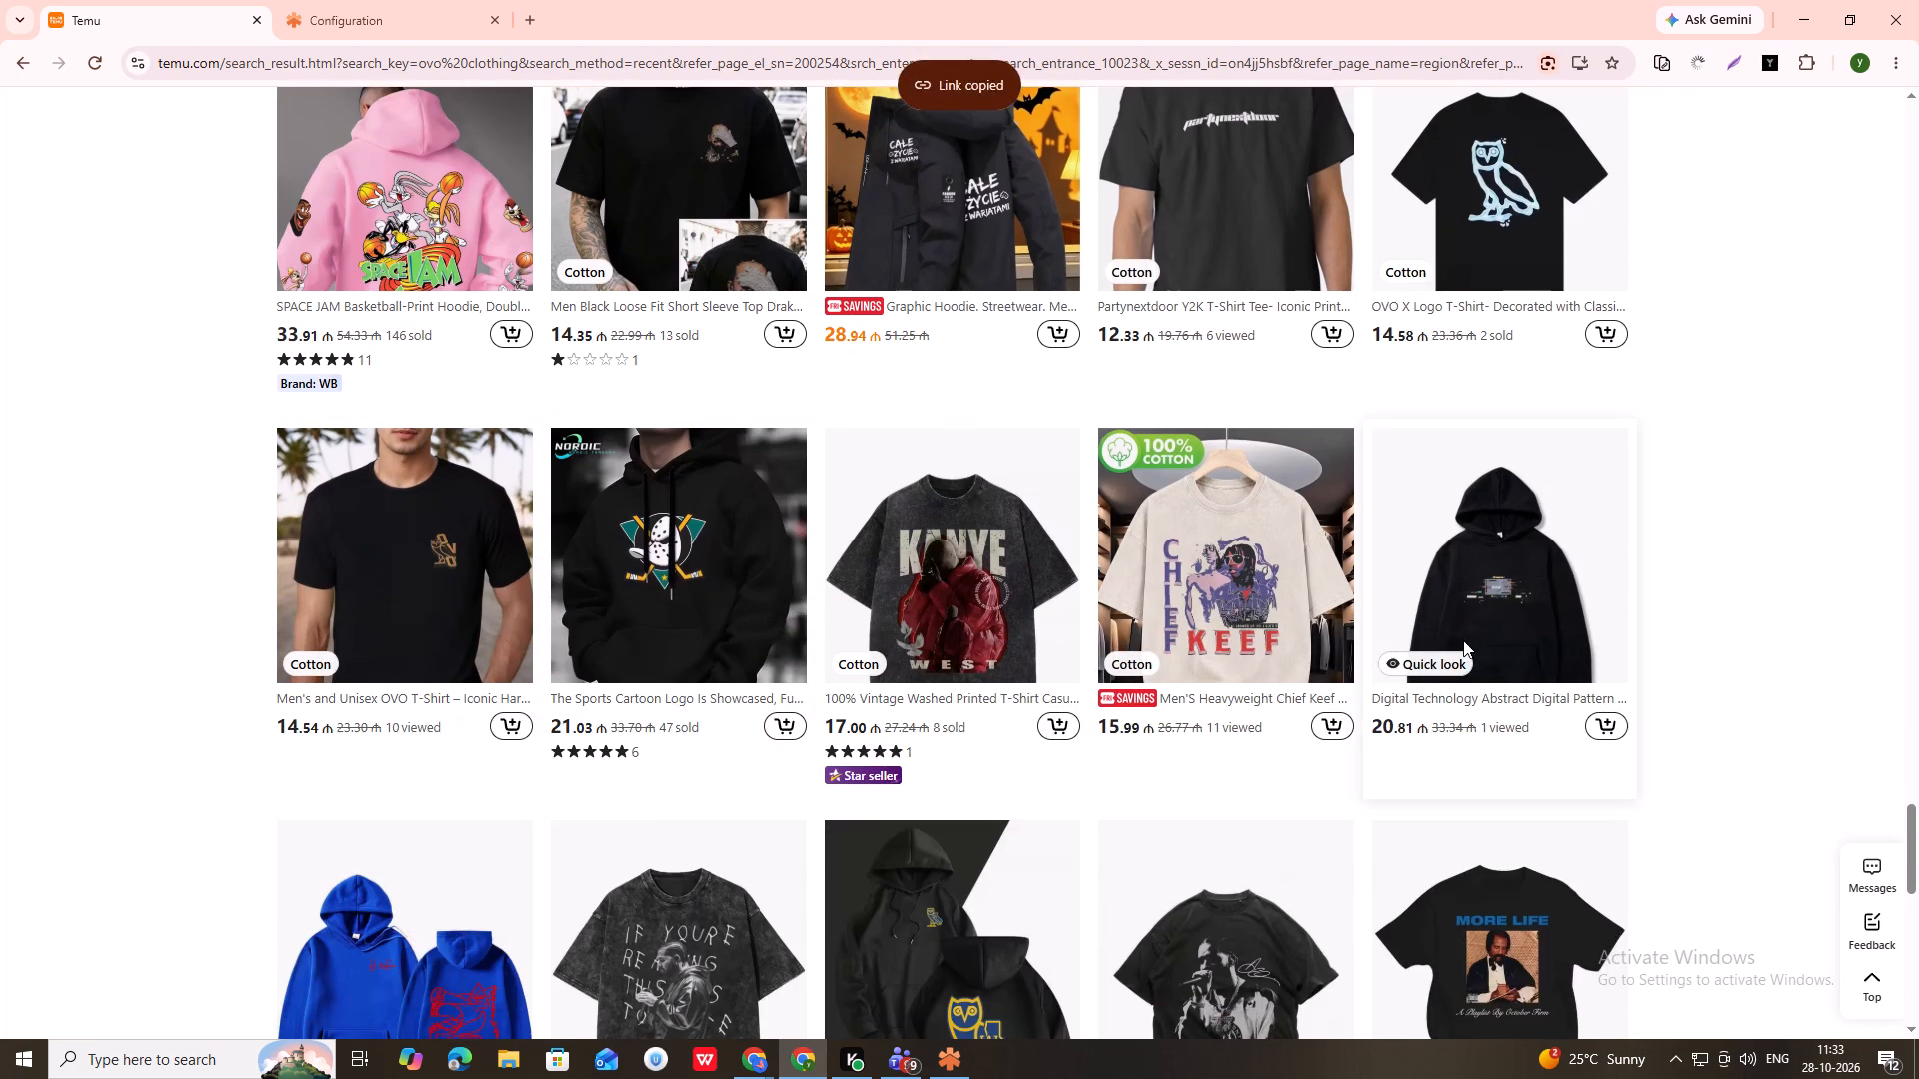
{"action": "key", "text": "ctrl+v"}
{"action": "key", "text": "Down"}
{"action": "key", "text": "alt+Tab"}
Record the link of the Trendy Street Style Owl Letter Print hoodie priced 26.17 in cell C102216.
{"action": "key", "text": "Down"}
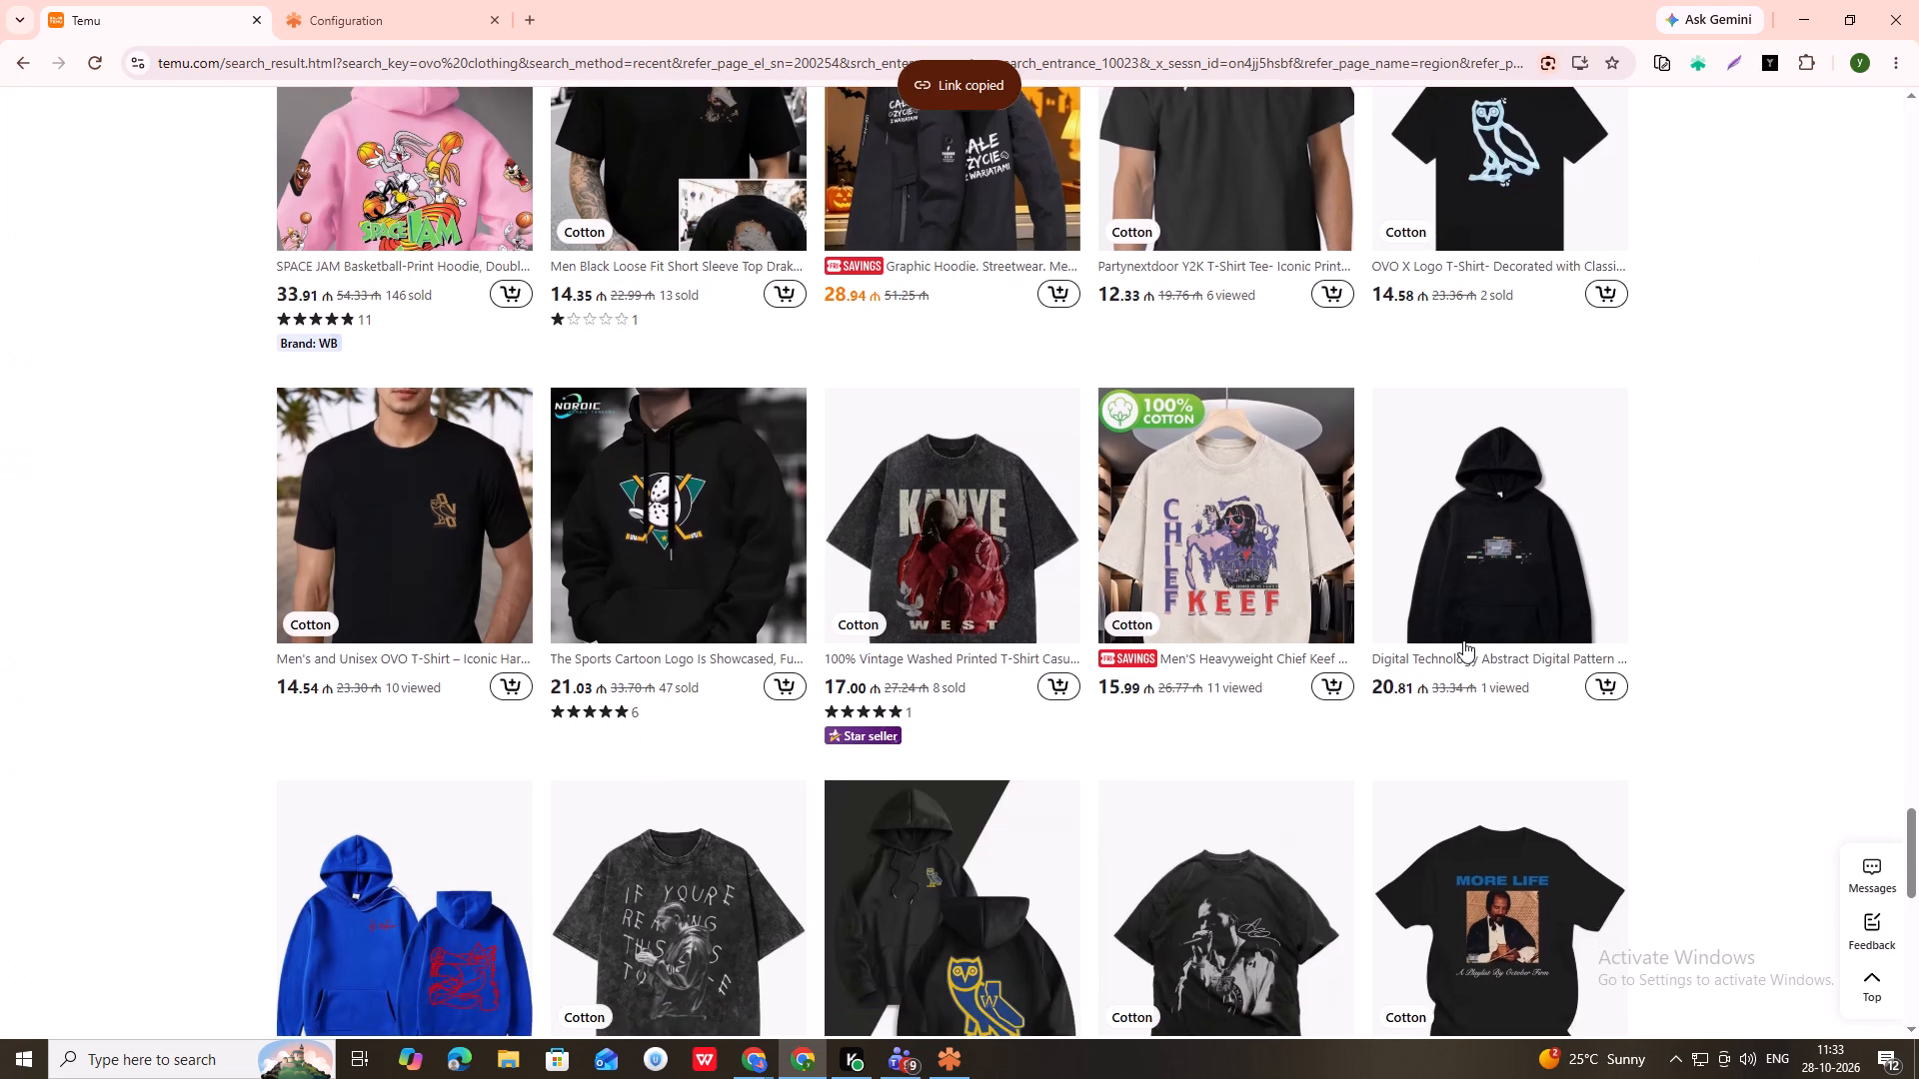
{"action": "scroll", "coordinate": [1463, 640], "scroll_direction": "down", "scroll_amount": 5}
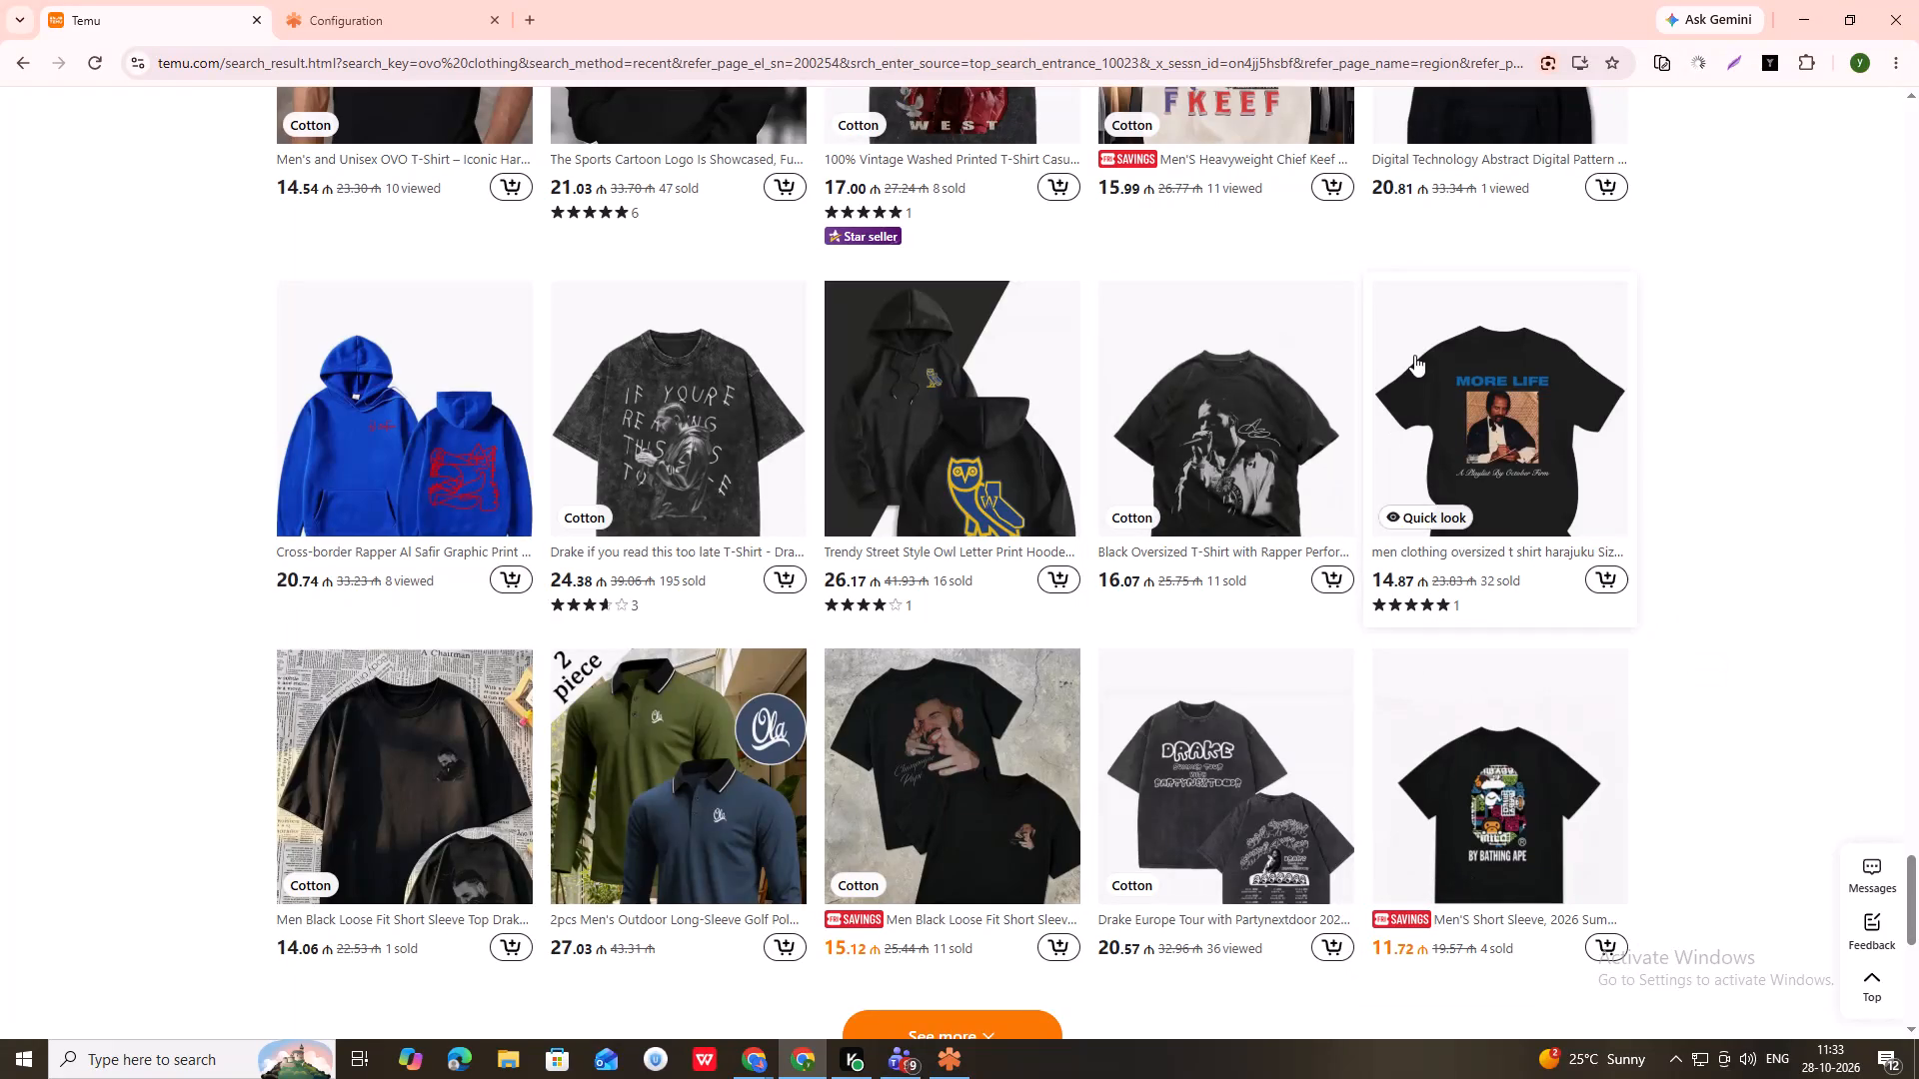
{"action": "right_click", "coordinate": [990, 554]}
{"action": "left_click", "coordinate": [1032, 760]}
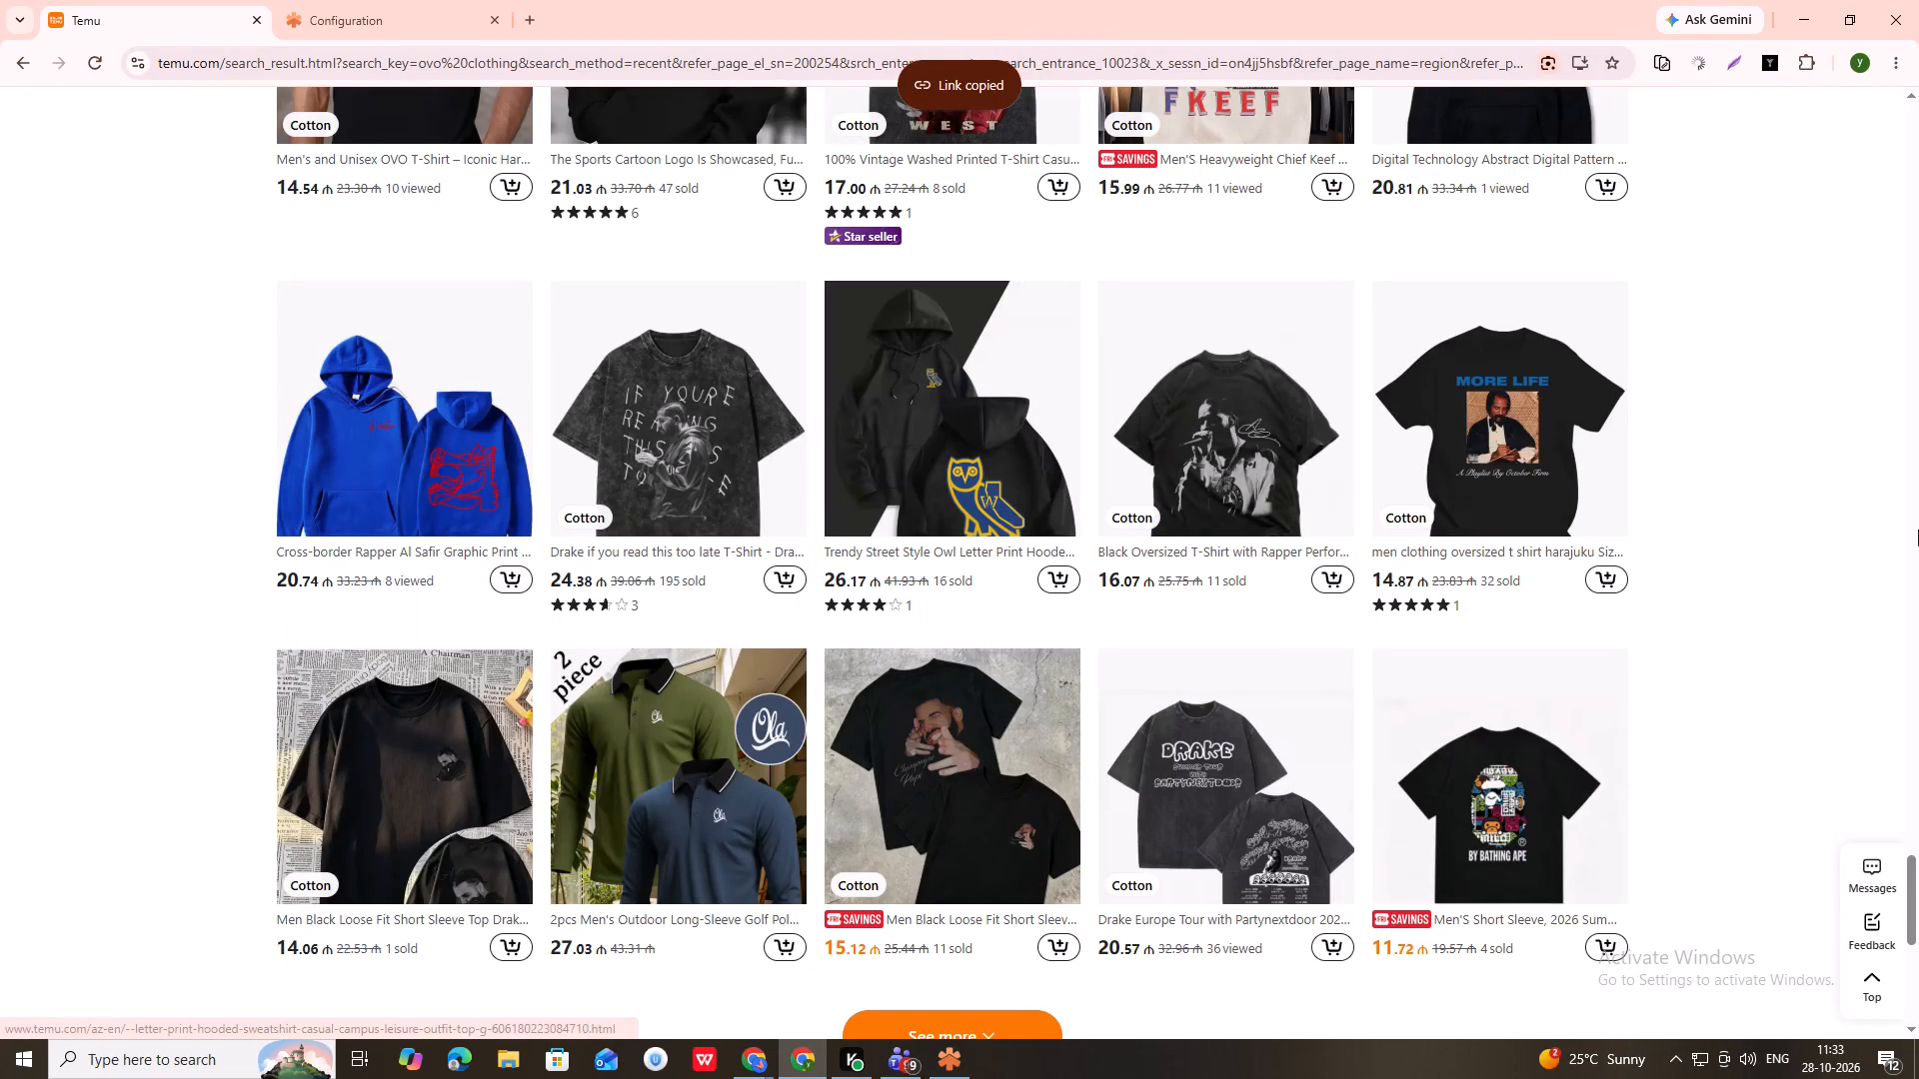
{"action": "key", "text": "alt+Tab"}
{"action": "key", "text": "ctrl+v"}
{"action": "key", "text": "Down"}
{"action": "key", "text": "alt+Tab"}
Load more listings at the end of the OVO clothing search results.
{"action": "key", "text": "Down"}
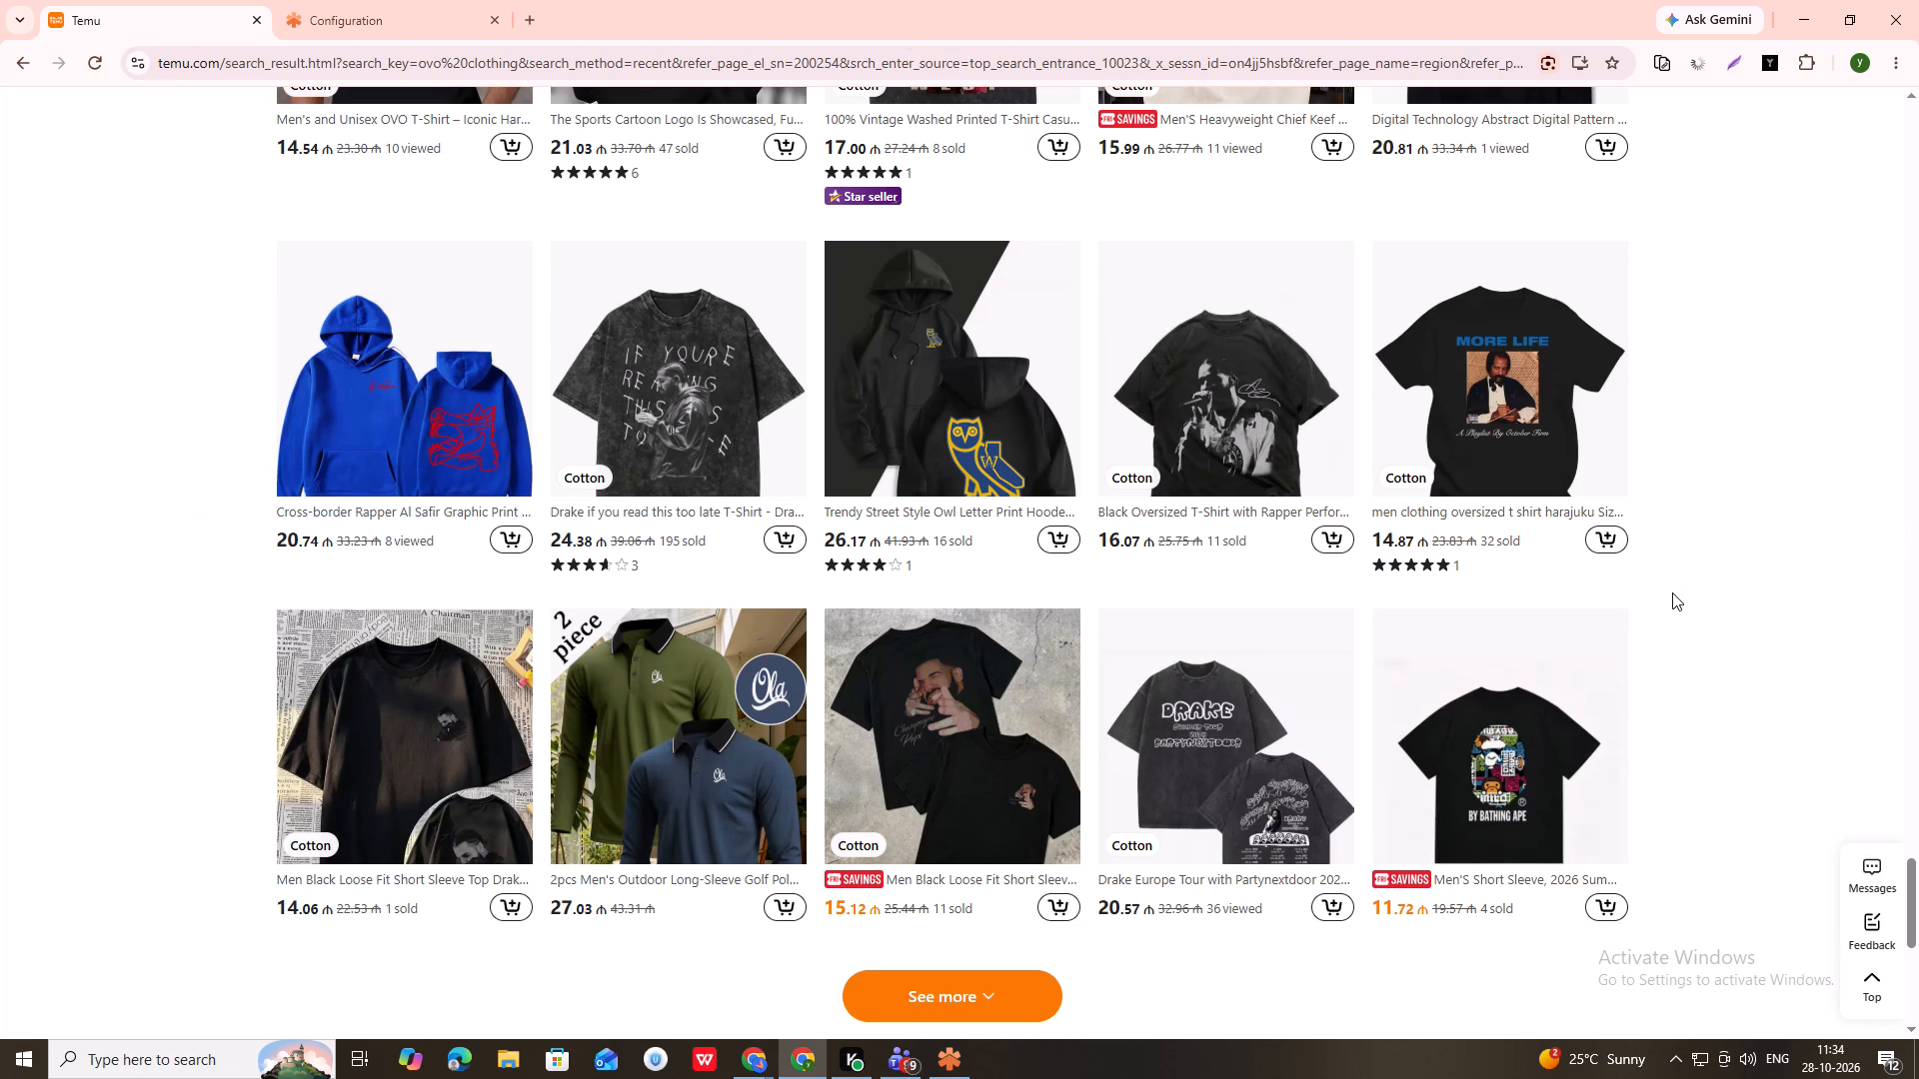
{"action": "scroll", "coordinate": [1374, 696], "scroll_direction": "down", "scroll_amount": 4}
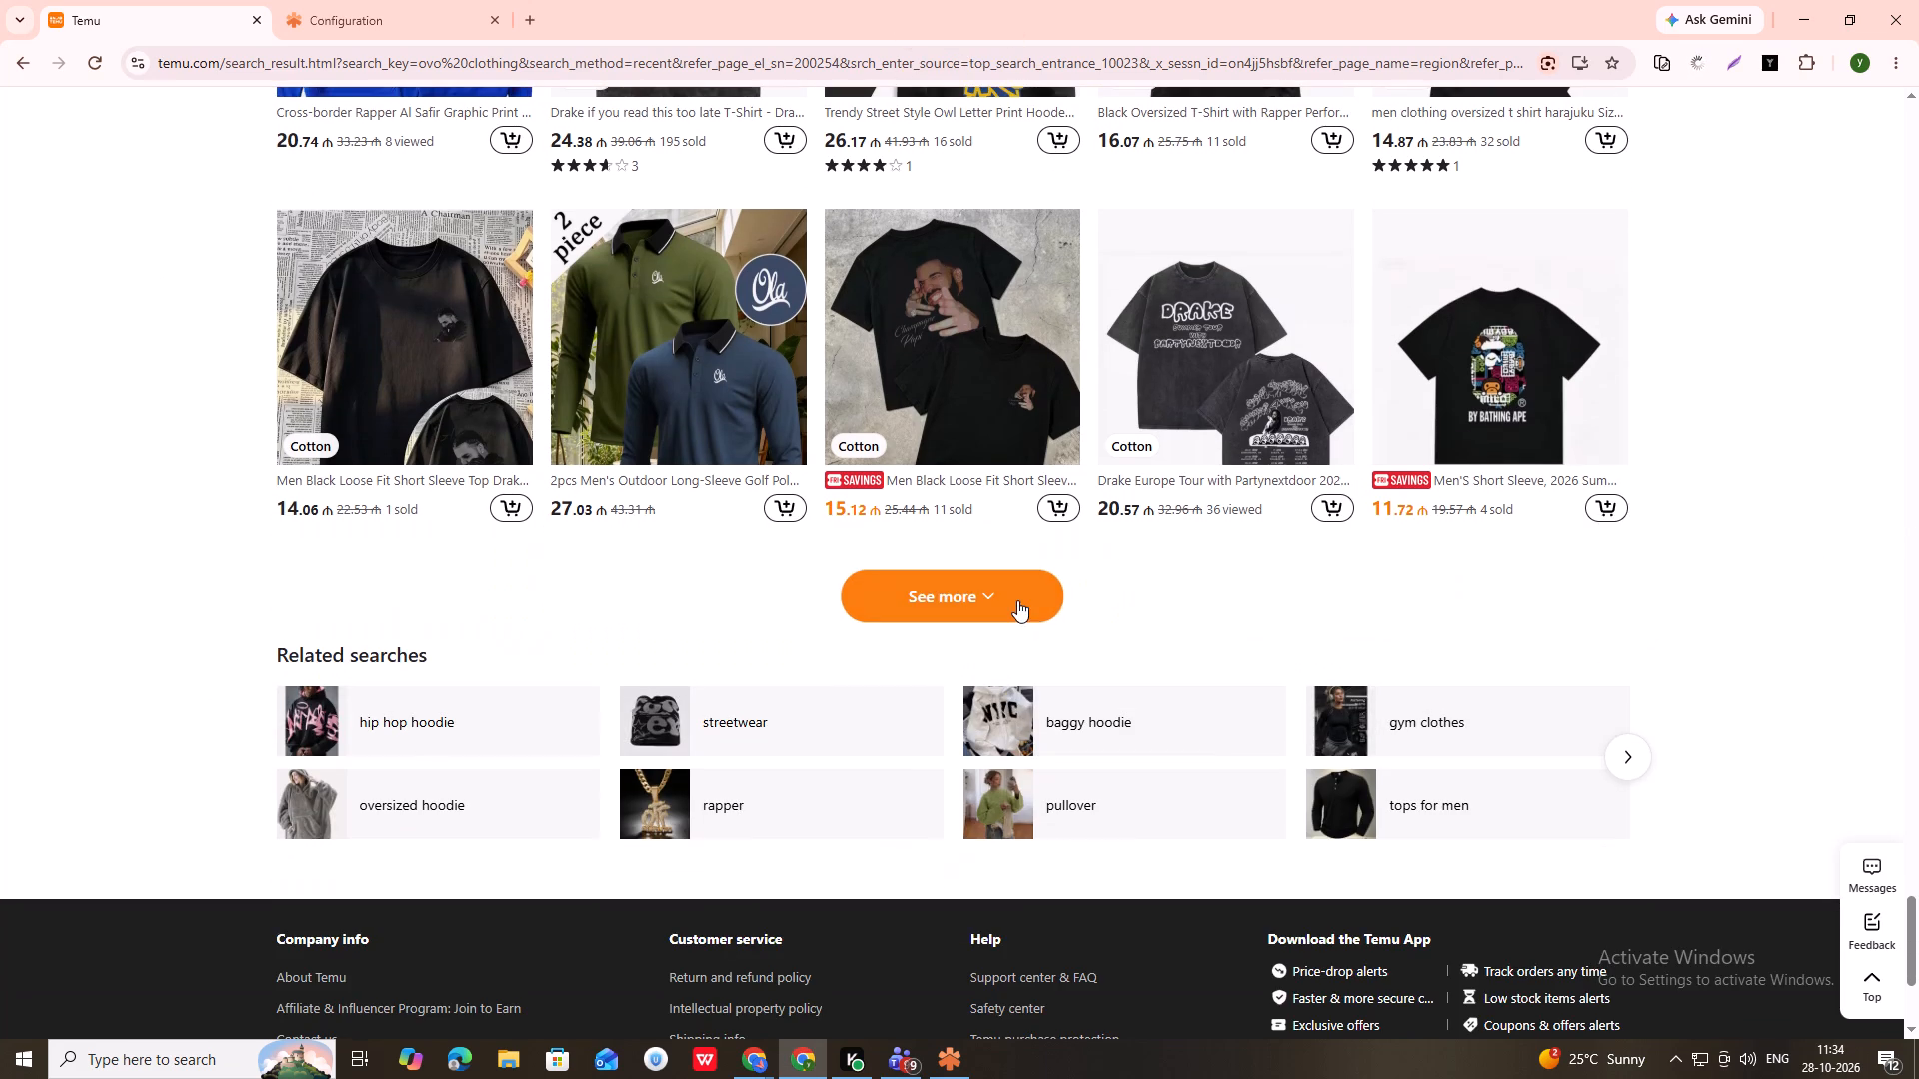
{"action": "left_click", "coordinate": [1015, 595]}
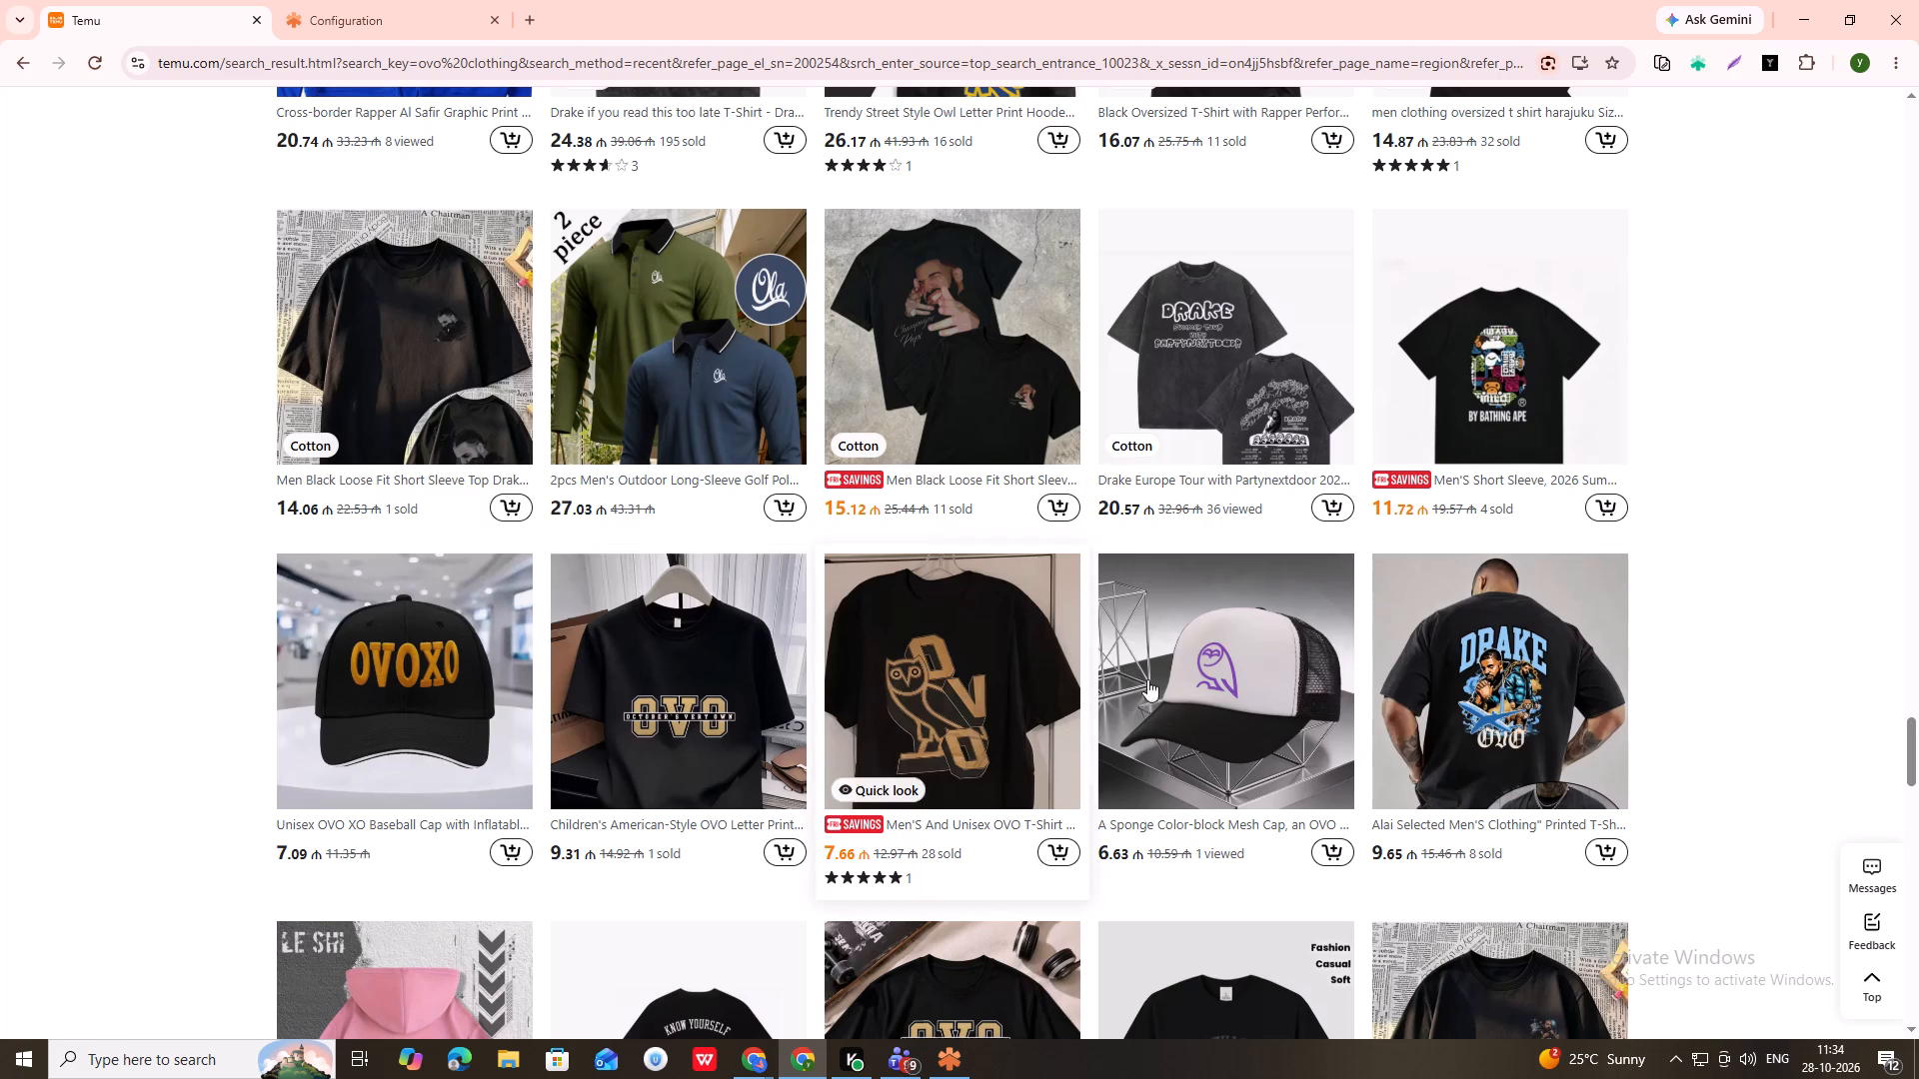
Record the link of the Men'S And Unisex OVO T-Shirt priced 7.66 in cell C102217.
{"action": "right_click", "coordinate": [956, 828]}
{"action": "left_click", "coordinate": [1044, 712]}
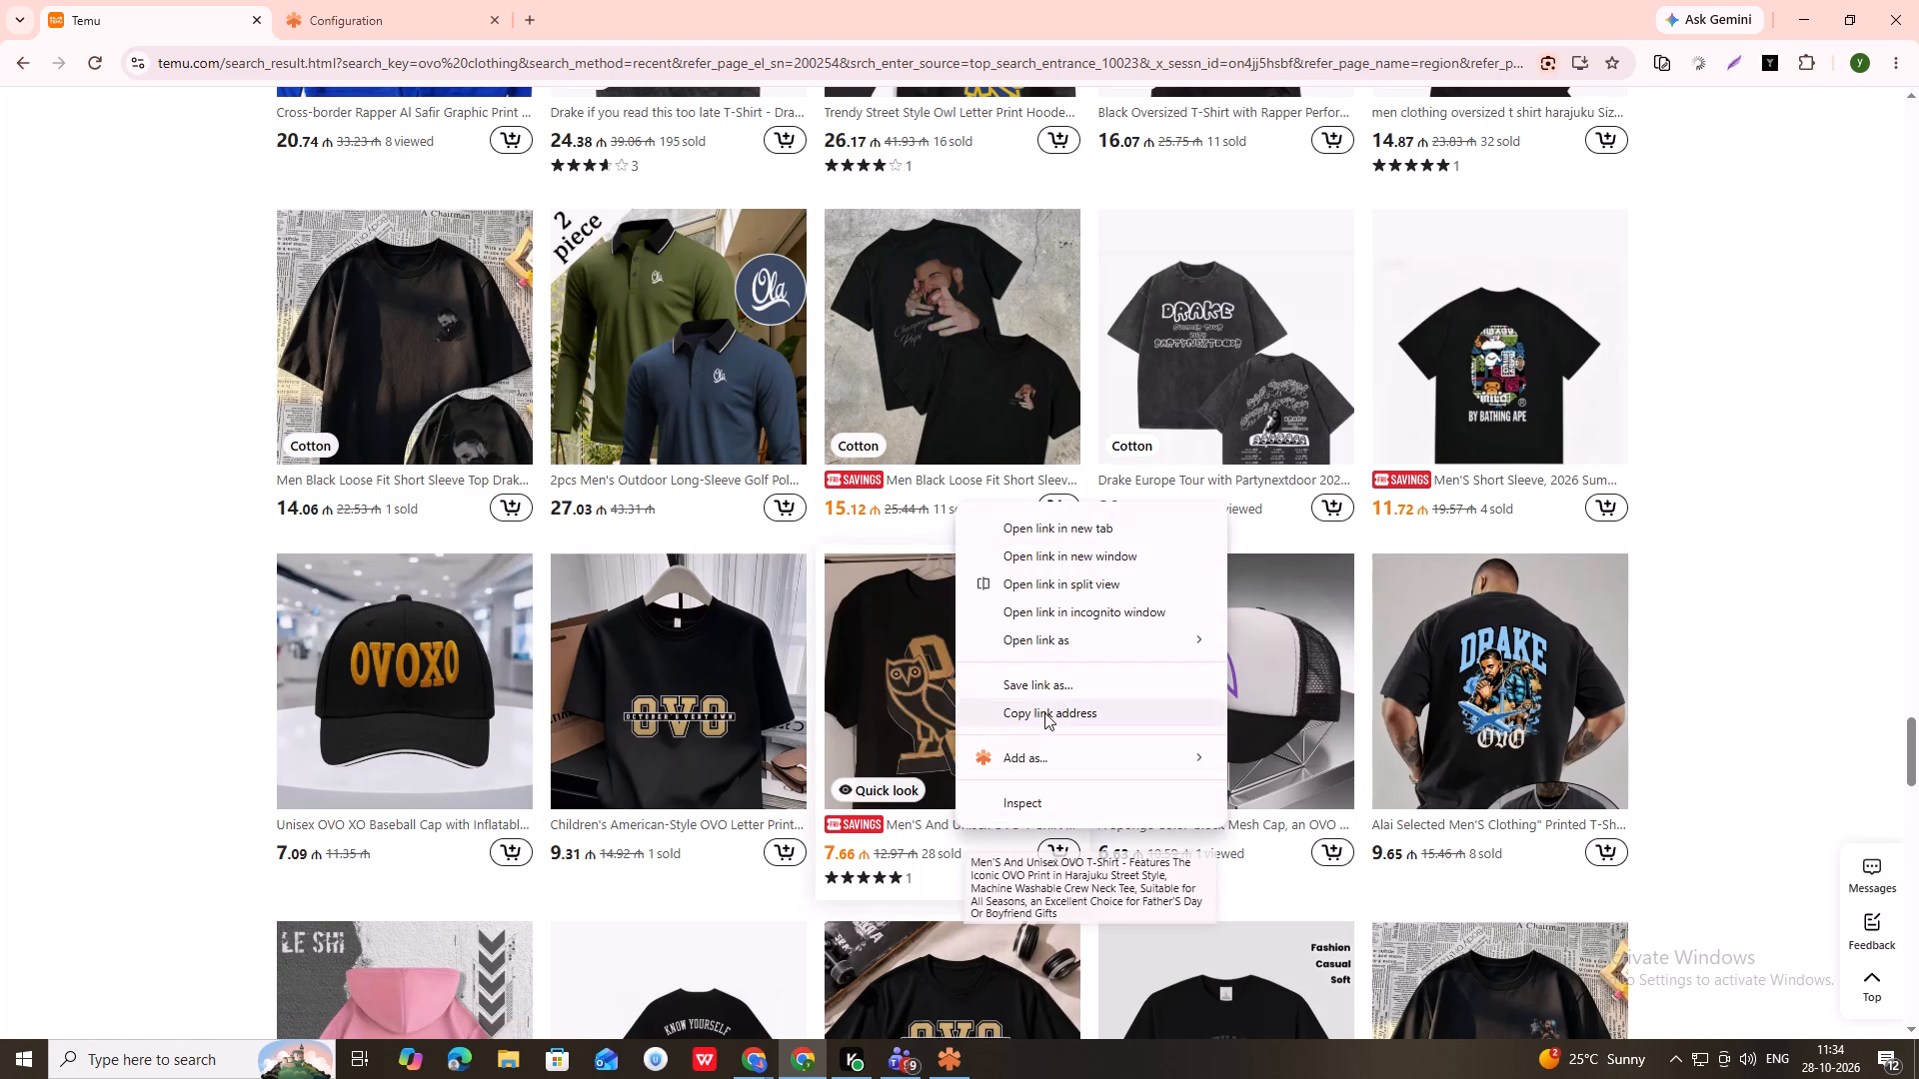
{"action": "key", "text": "alt+Tab"}
{"action": "key", "text": "ctrl+v"}
{"action": "key", "text": "Down"}
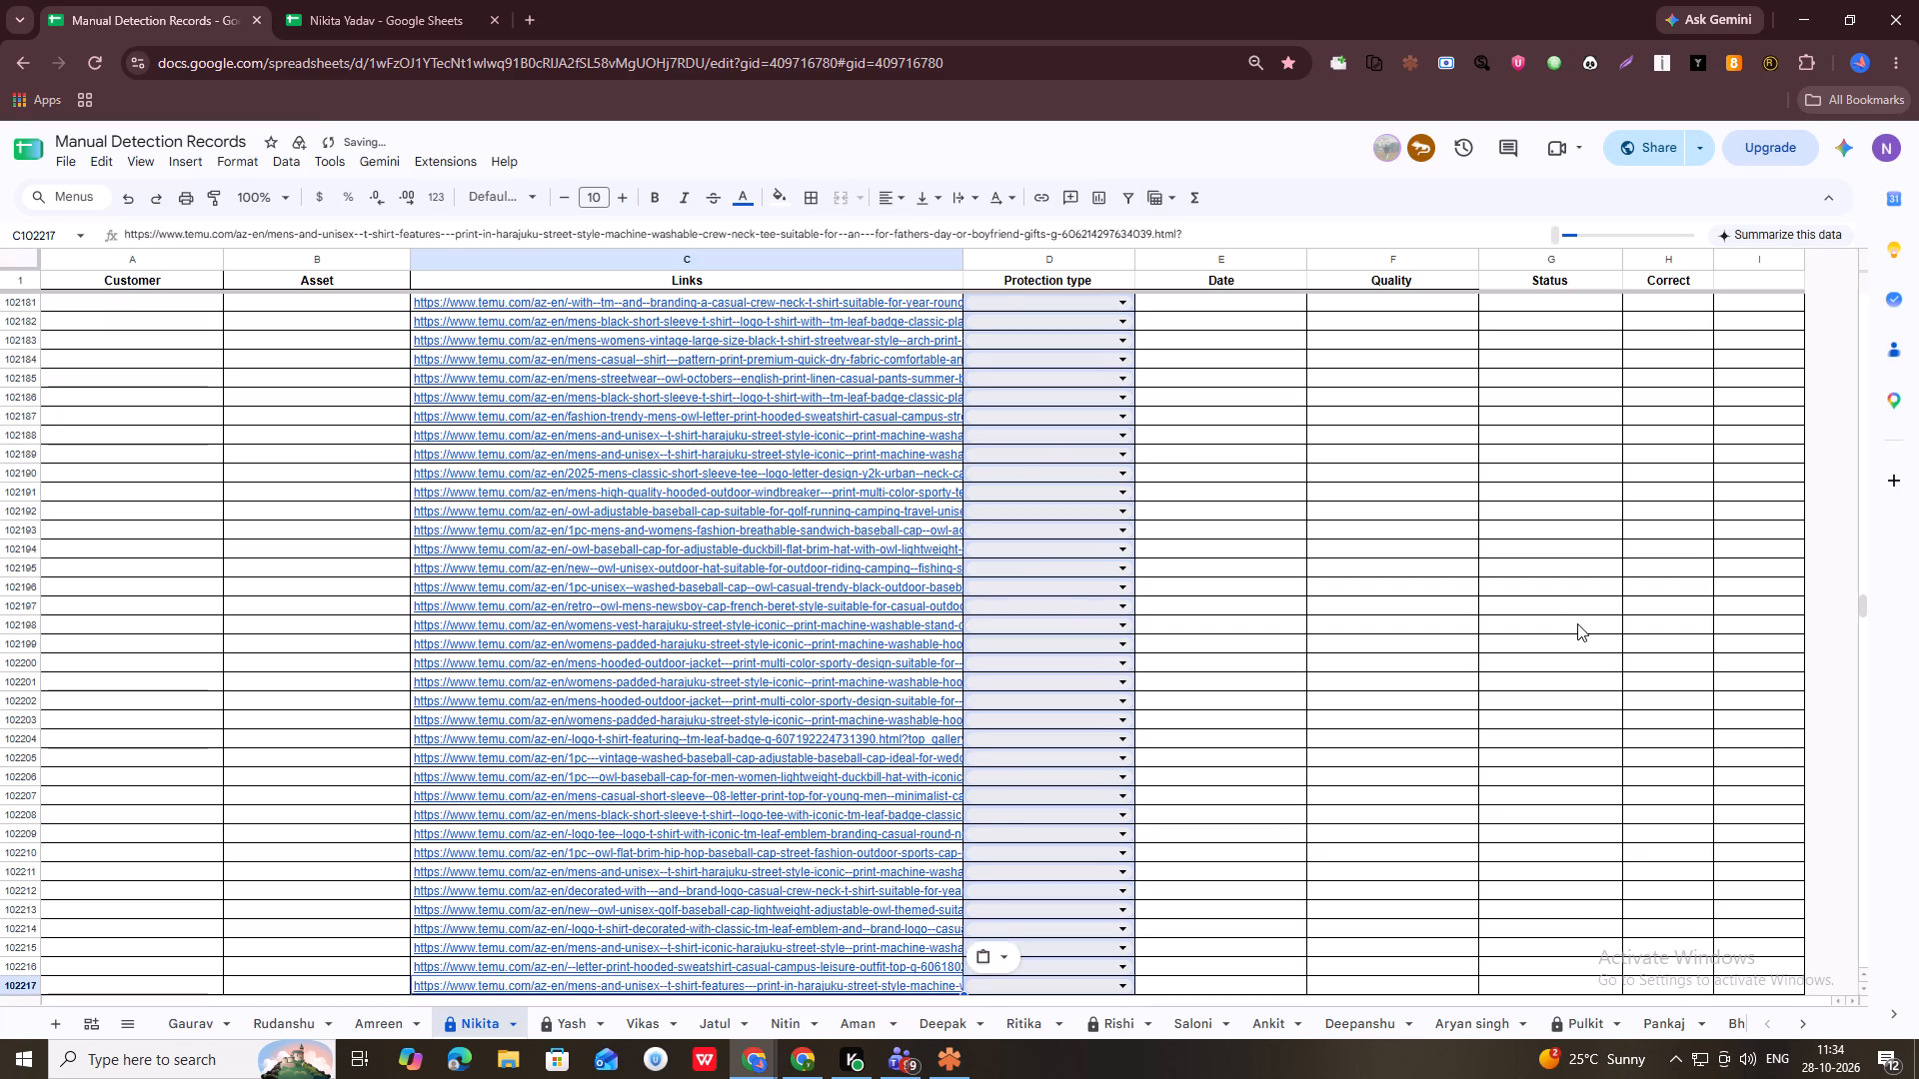
{"action": "key", "text": "alt+Tab"}
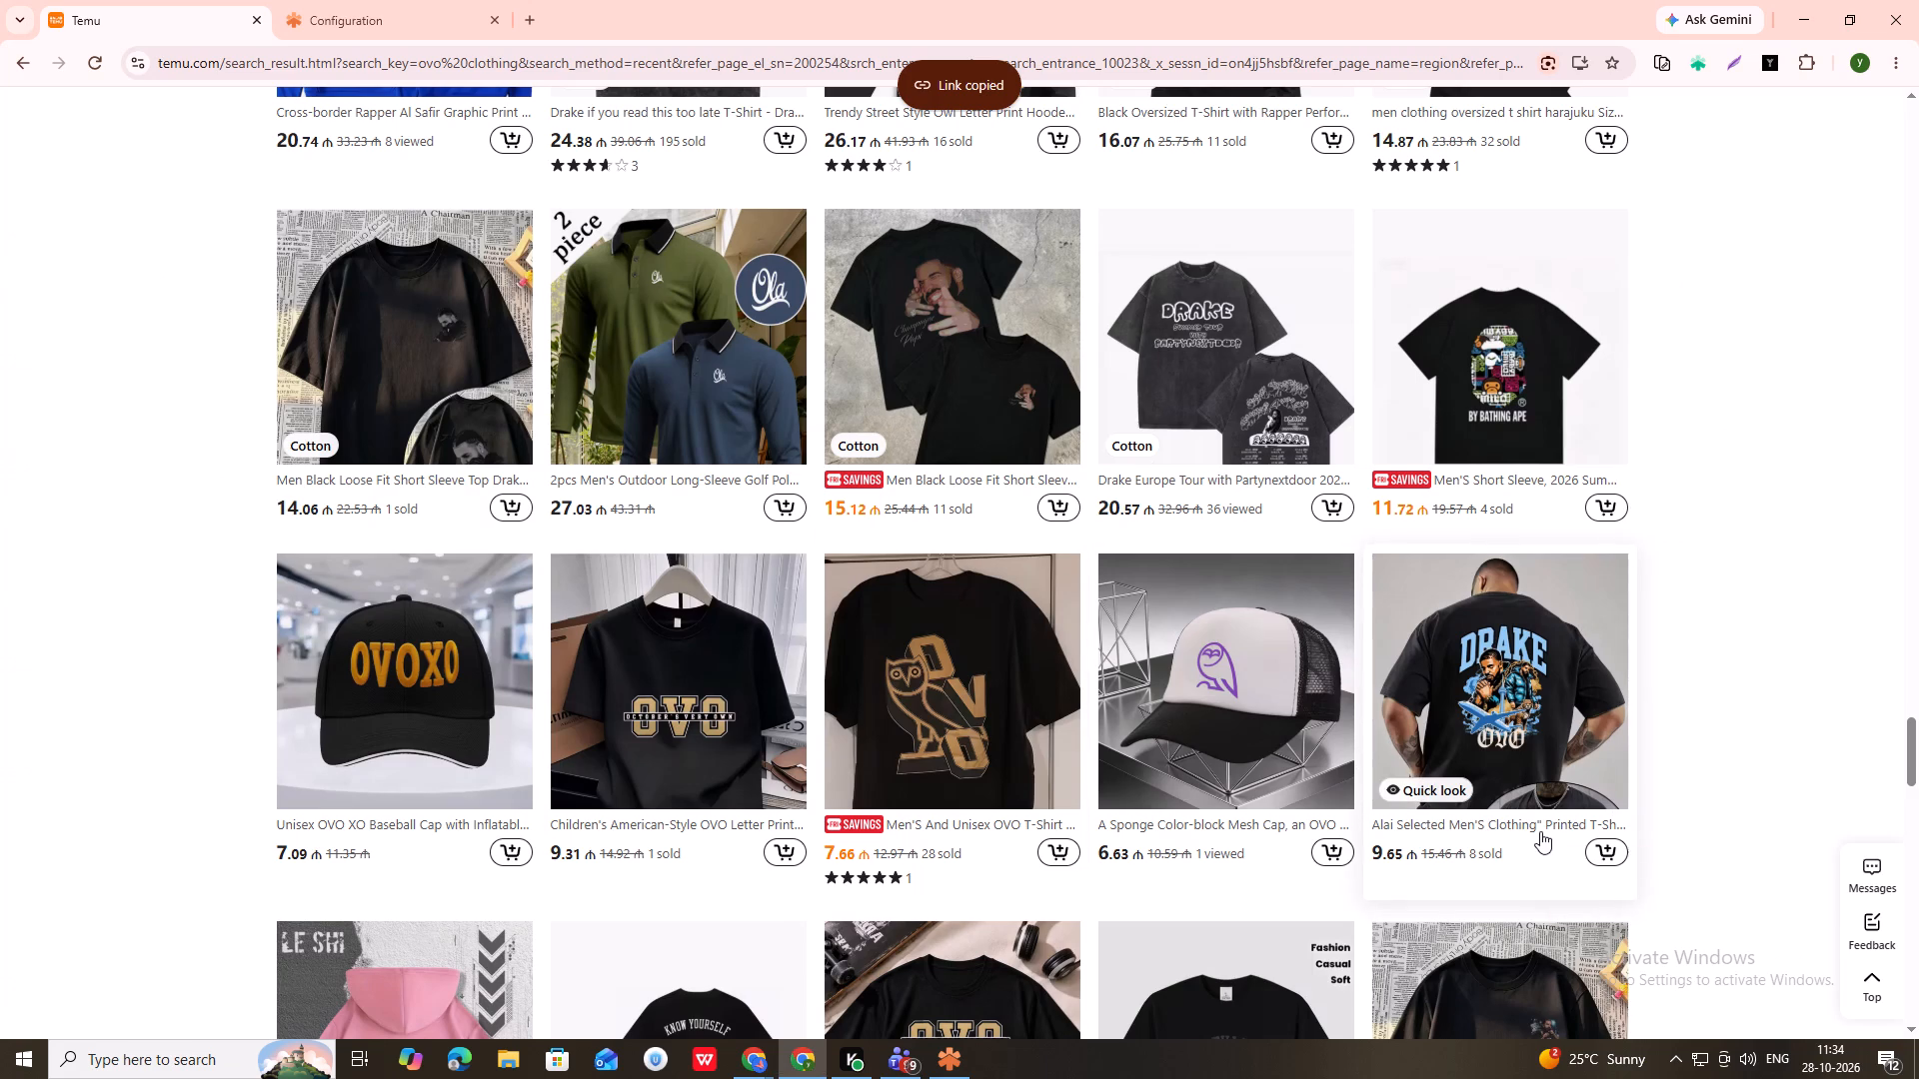
Record the link of the Alai Selected Men'S Clothing Drake OVO printed T-shirt priced 9.65 in cell C102218.
{"action": "right_click", "coordinate": [1540, 828]}
{"action": "left_click", "coordinate": [1596, 716]}
{"action": "key", "text": "alt+Tab"}
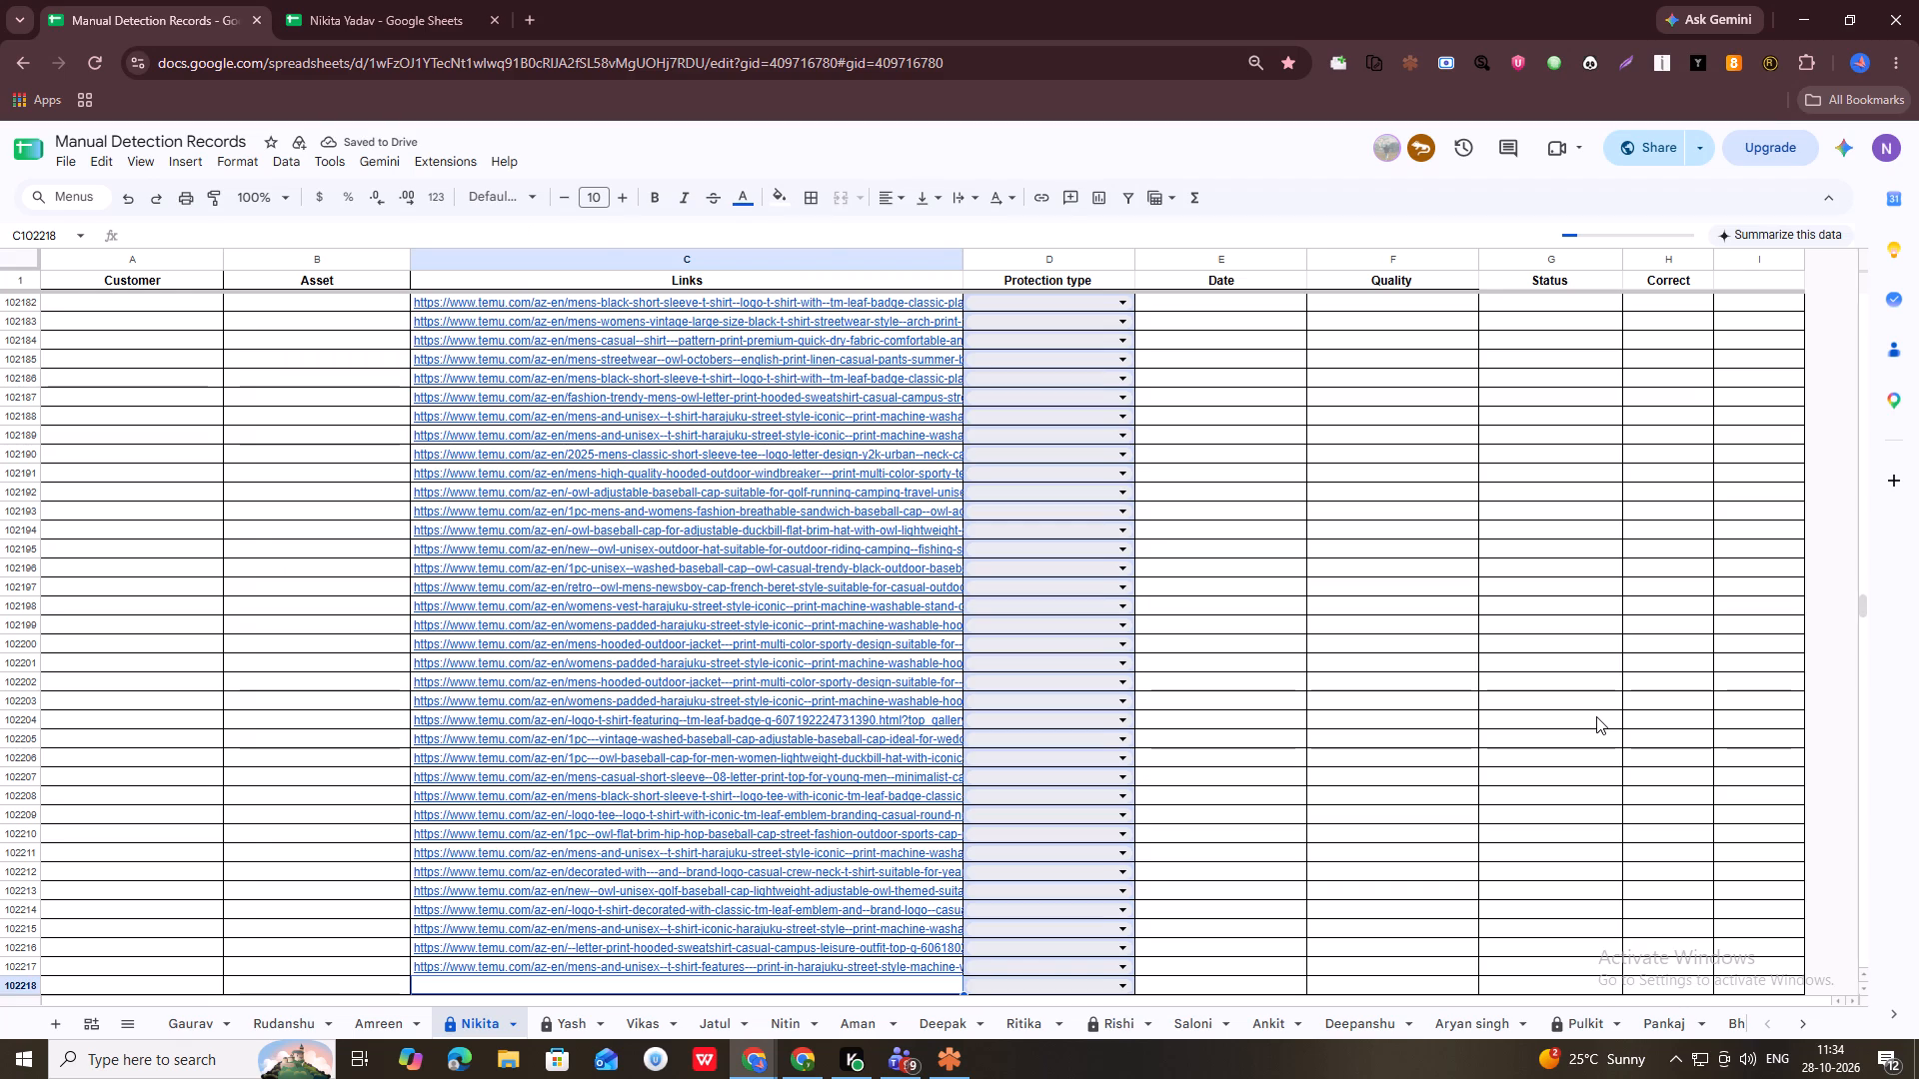
{"action": "key", "text": "ctrl+v"}
{"action": "key", "text": "Down"}
{"action": "key", "text": "alt+Tab"}
Record the link of the 2025 Men's Classic Short-Sleeve T-Shirt priced 19.97 in cell C102219.
{"action": "scroll", "coordinate": [1004, 825], "scroll_direction": "down", "scroll_amount": 5}
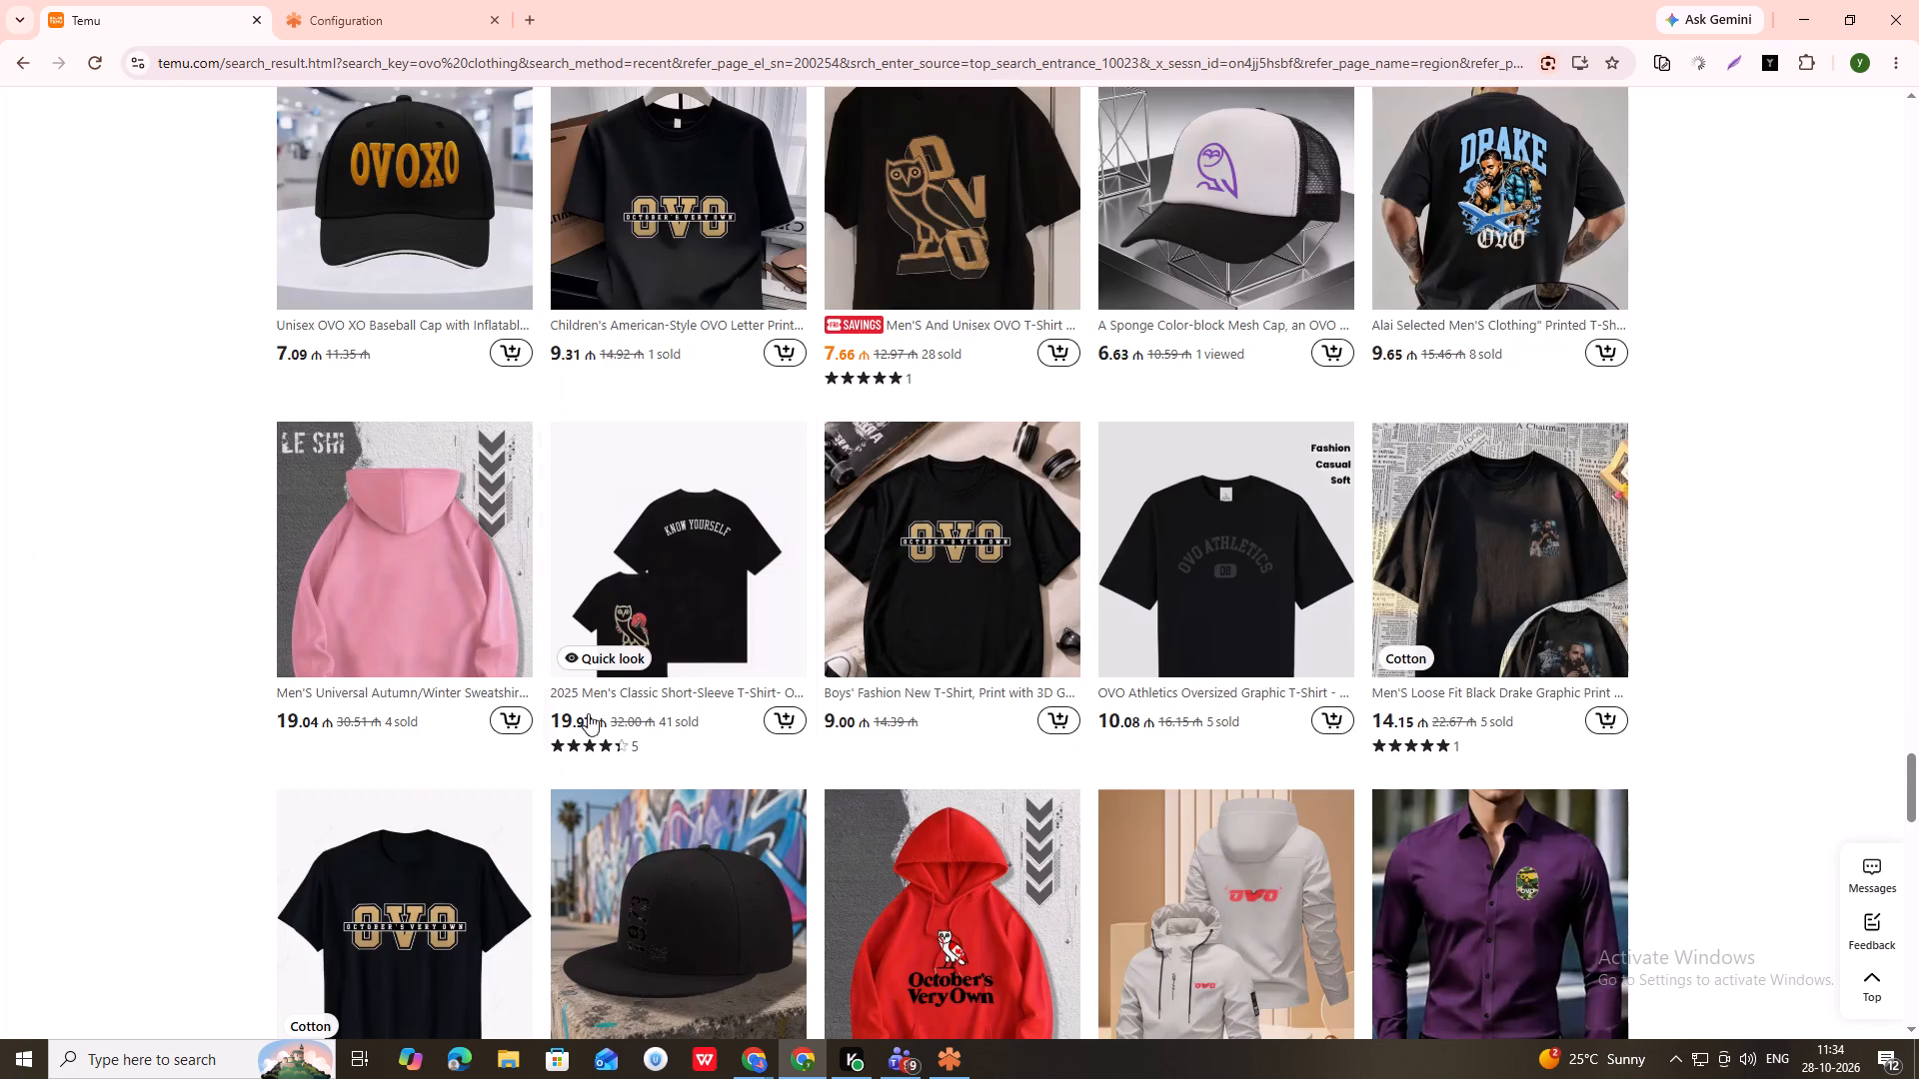
{"action": "right_click", "coordinate": [701, 693]}
{"action": "right_click", "coordinate": [671, 697]}
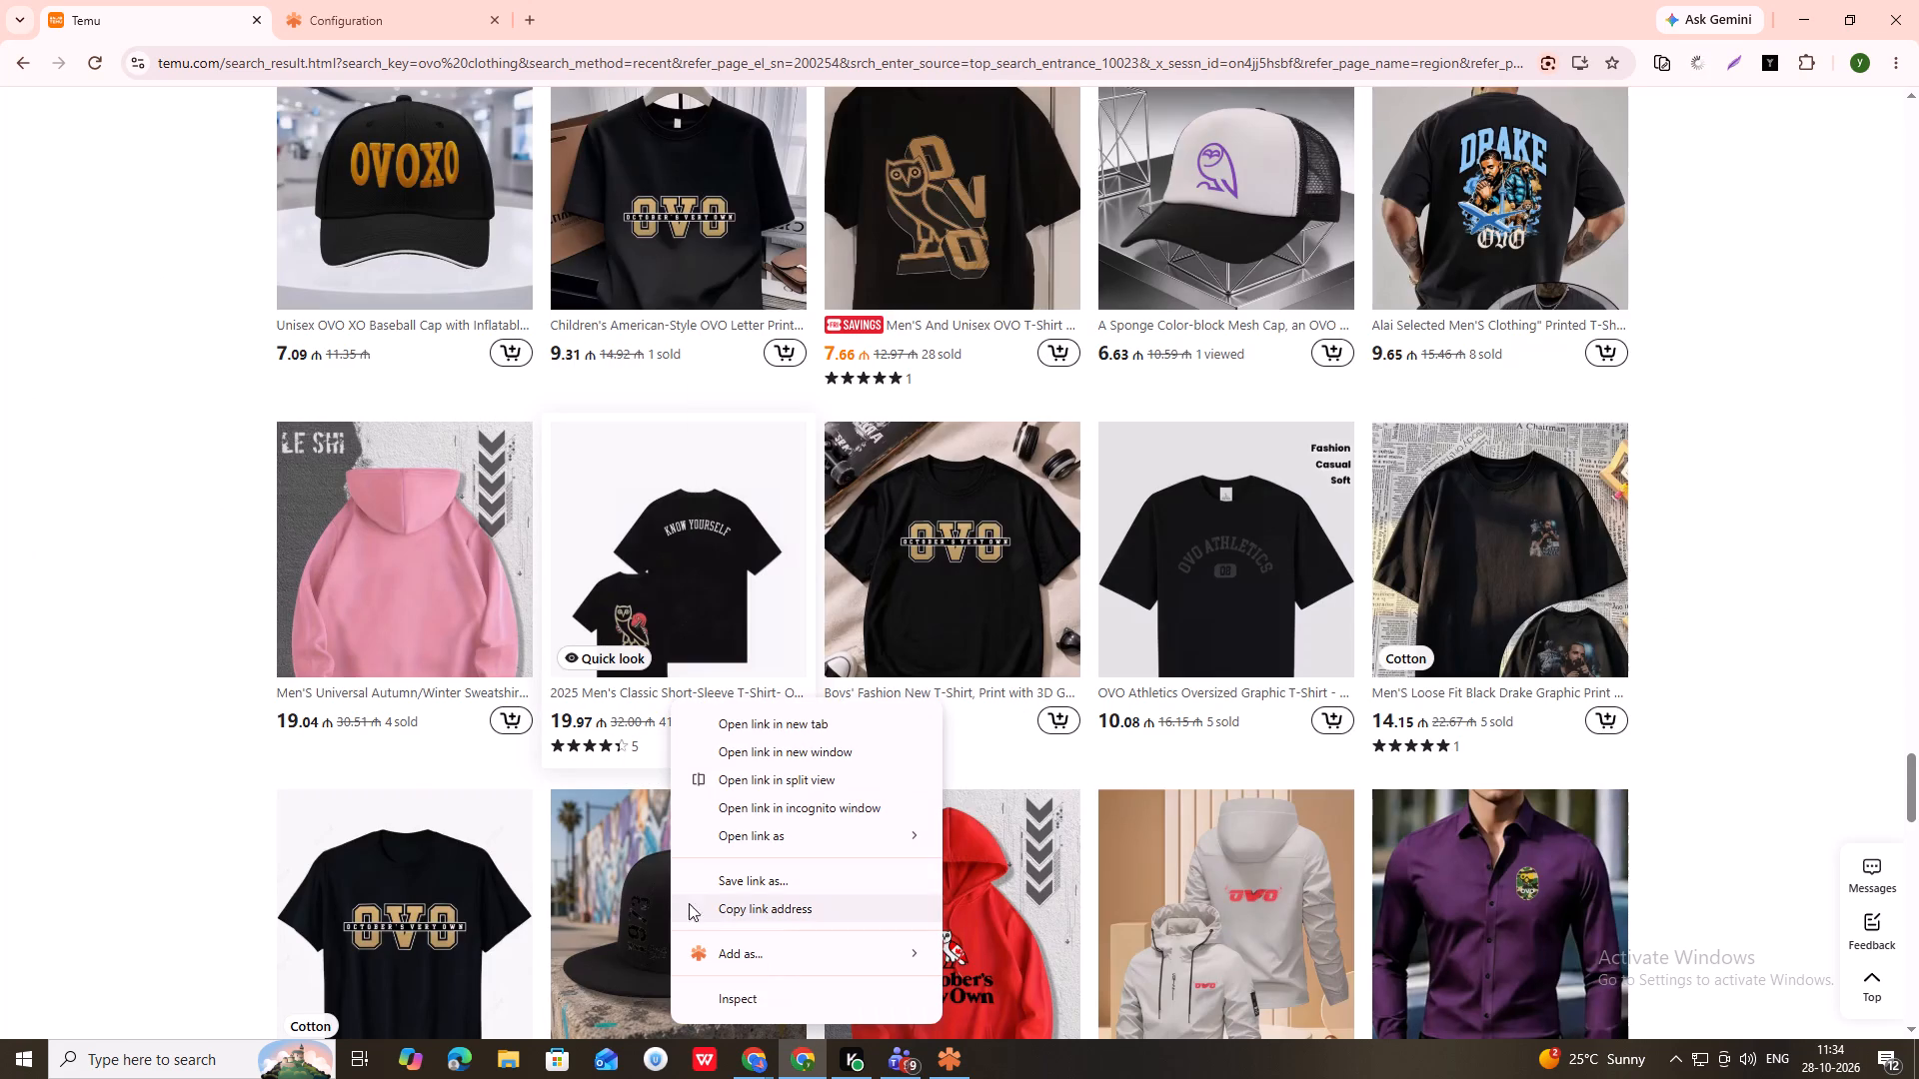
{"action": "left_click", "coordinate": [709, 898]}
{"action": "key", "text": "alt+Tab"}
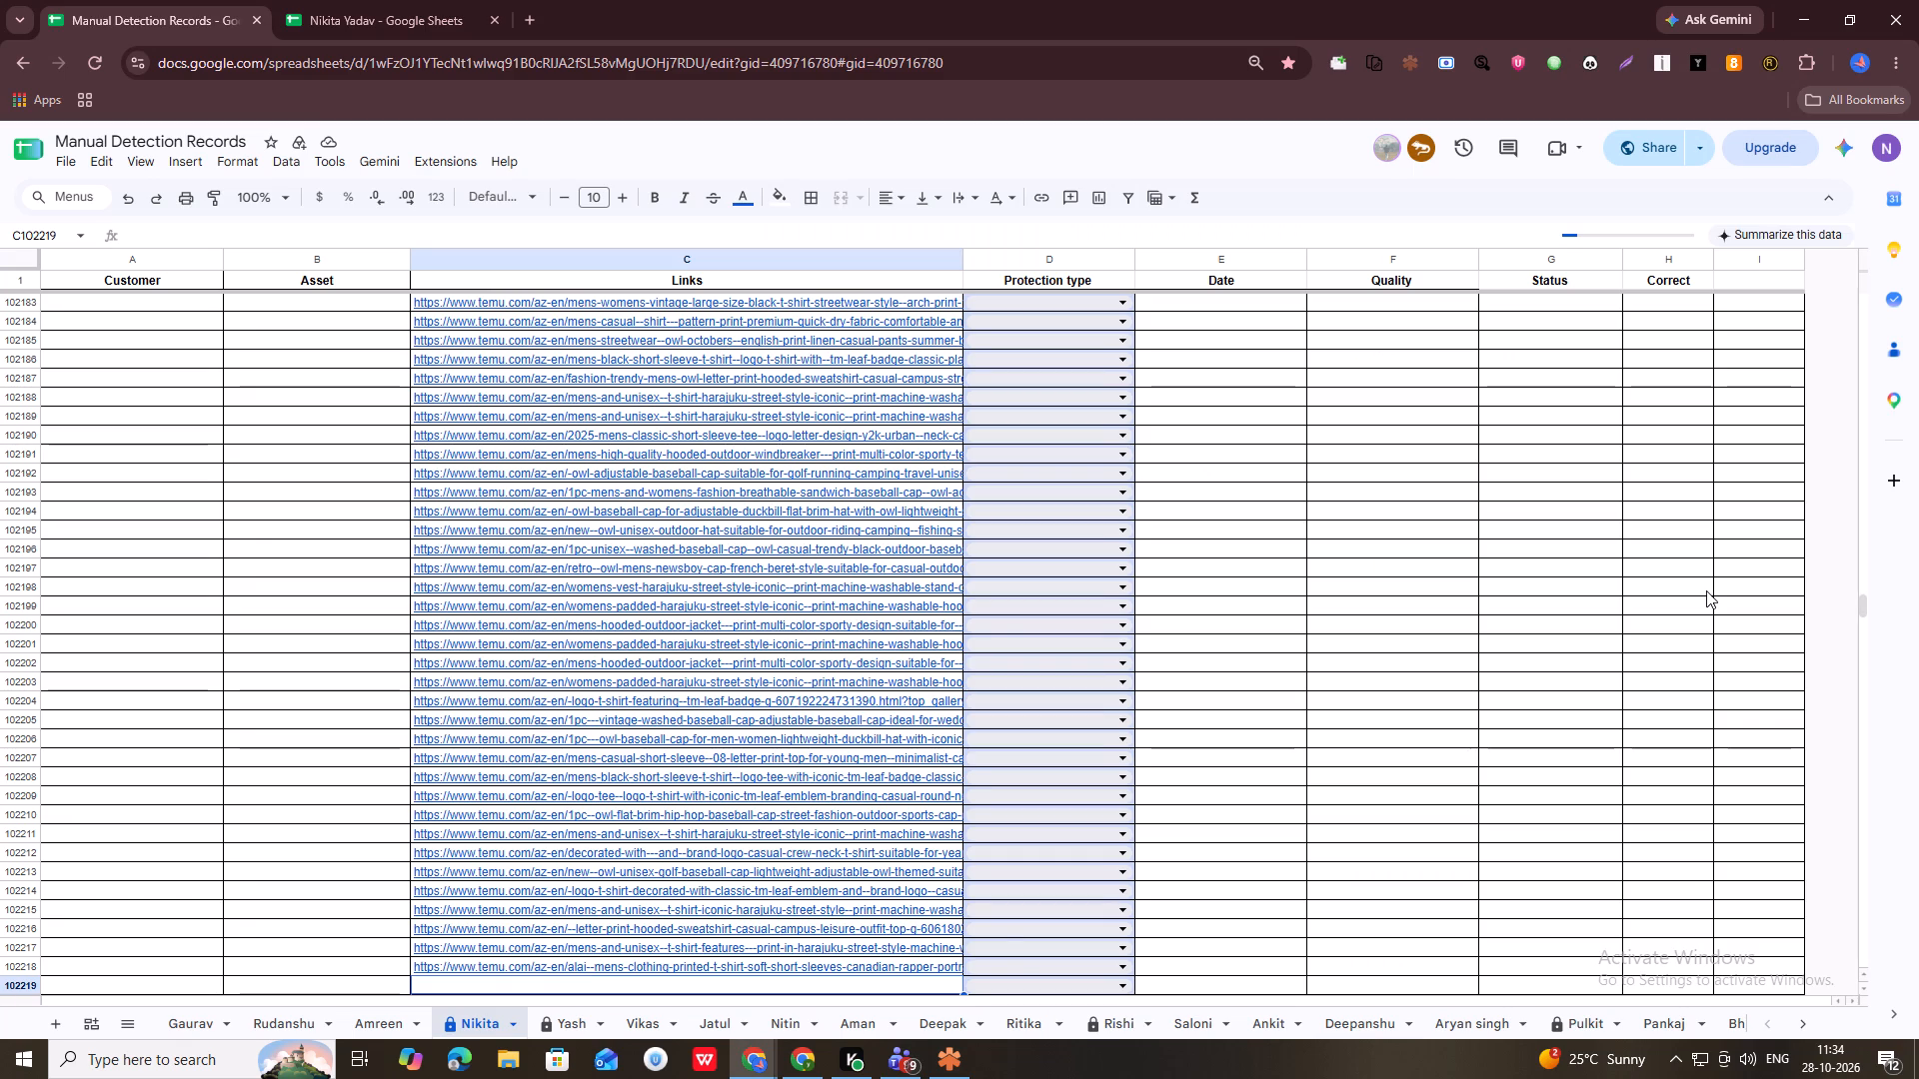
{"action": "key", "text": "ctrl+v"}
{"action": "key", "text": "Down"}
{"action": "key", "text": "alt+Tab"}
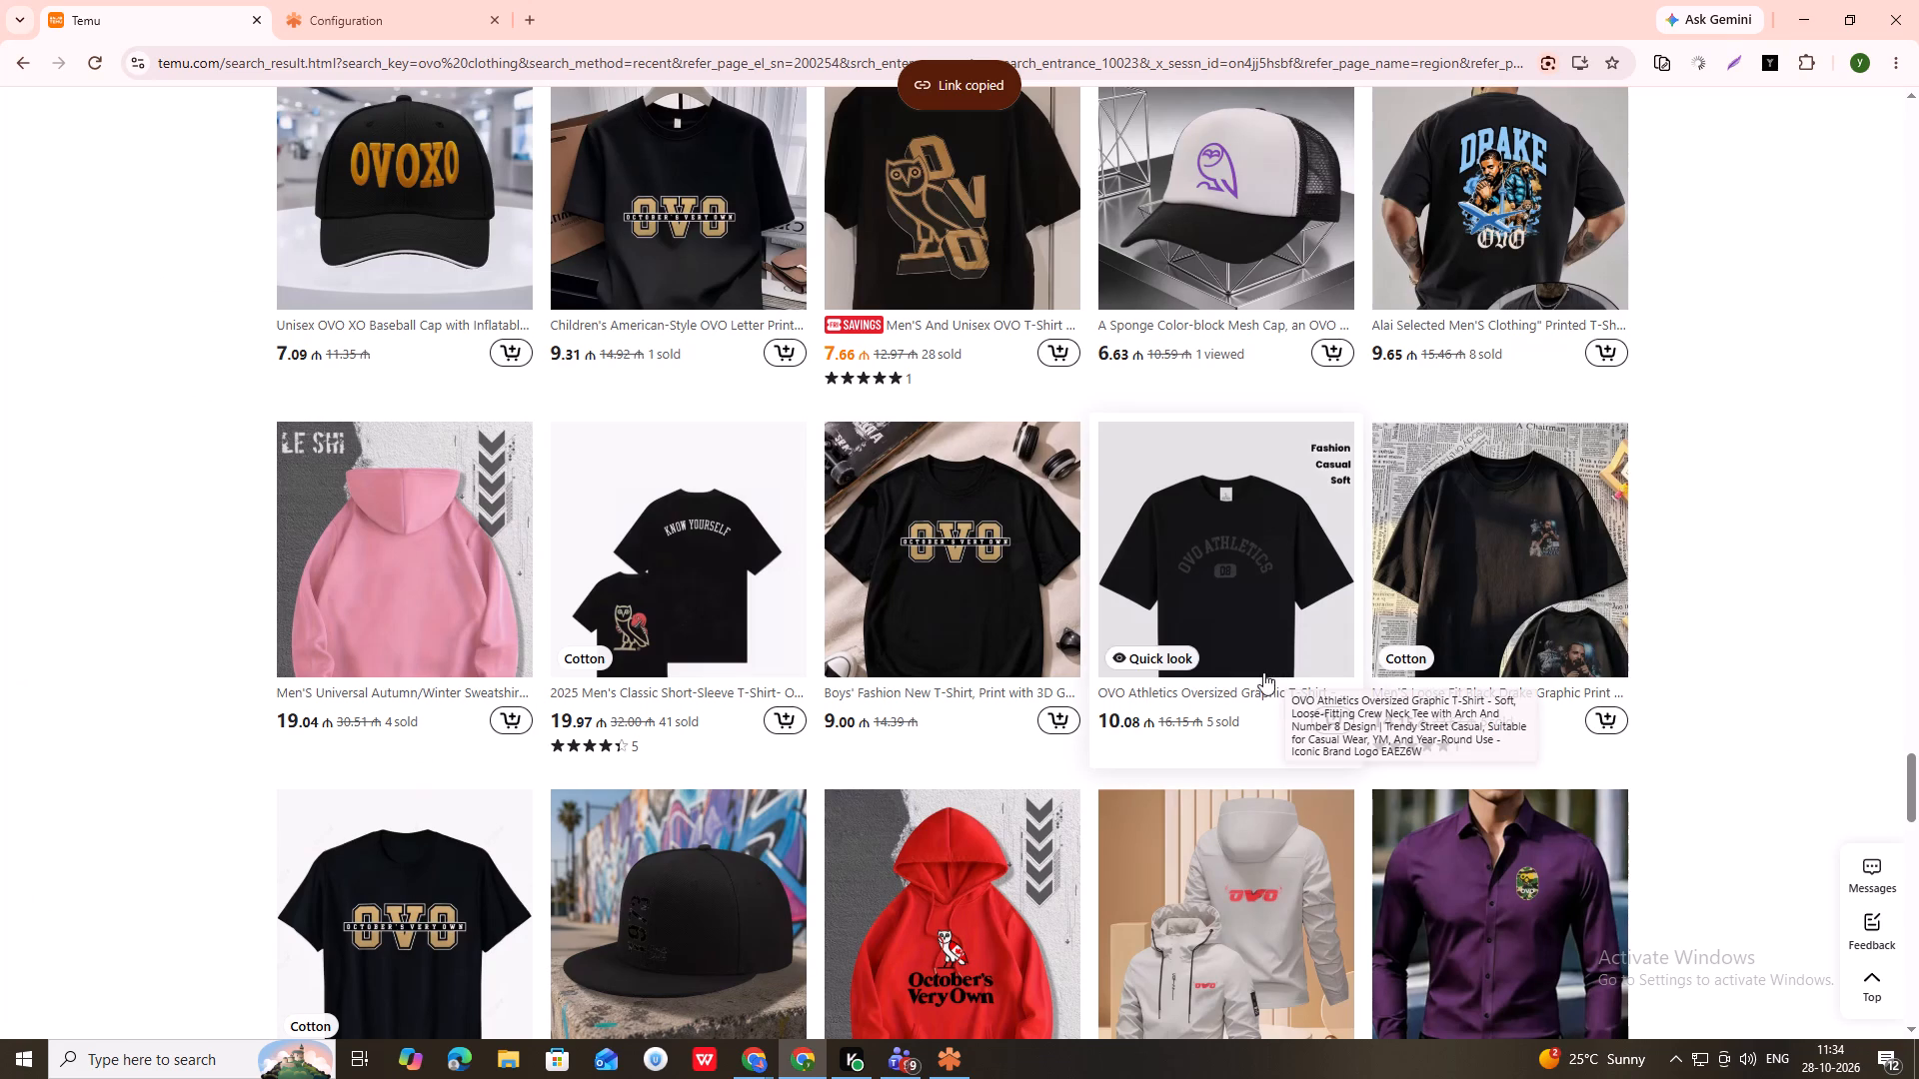
Record the link of the OVO Athletics Oversized Graphic T-Shirt priced 10.08 in cell C102220.
{"action": "right_click", "coordinate": [1236, 699]}
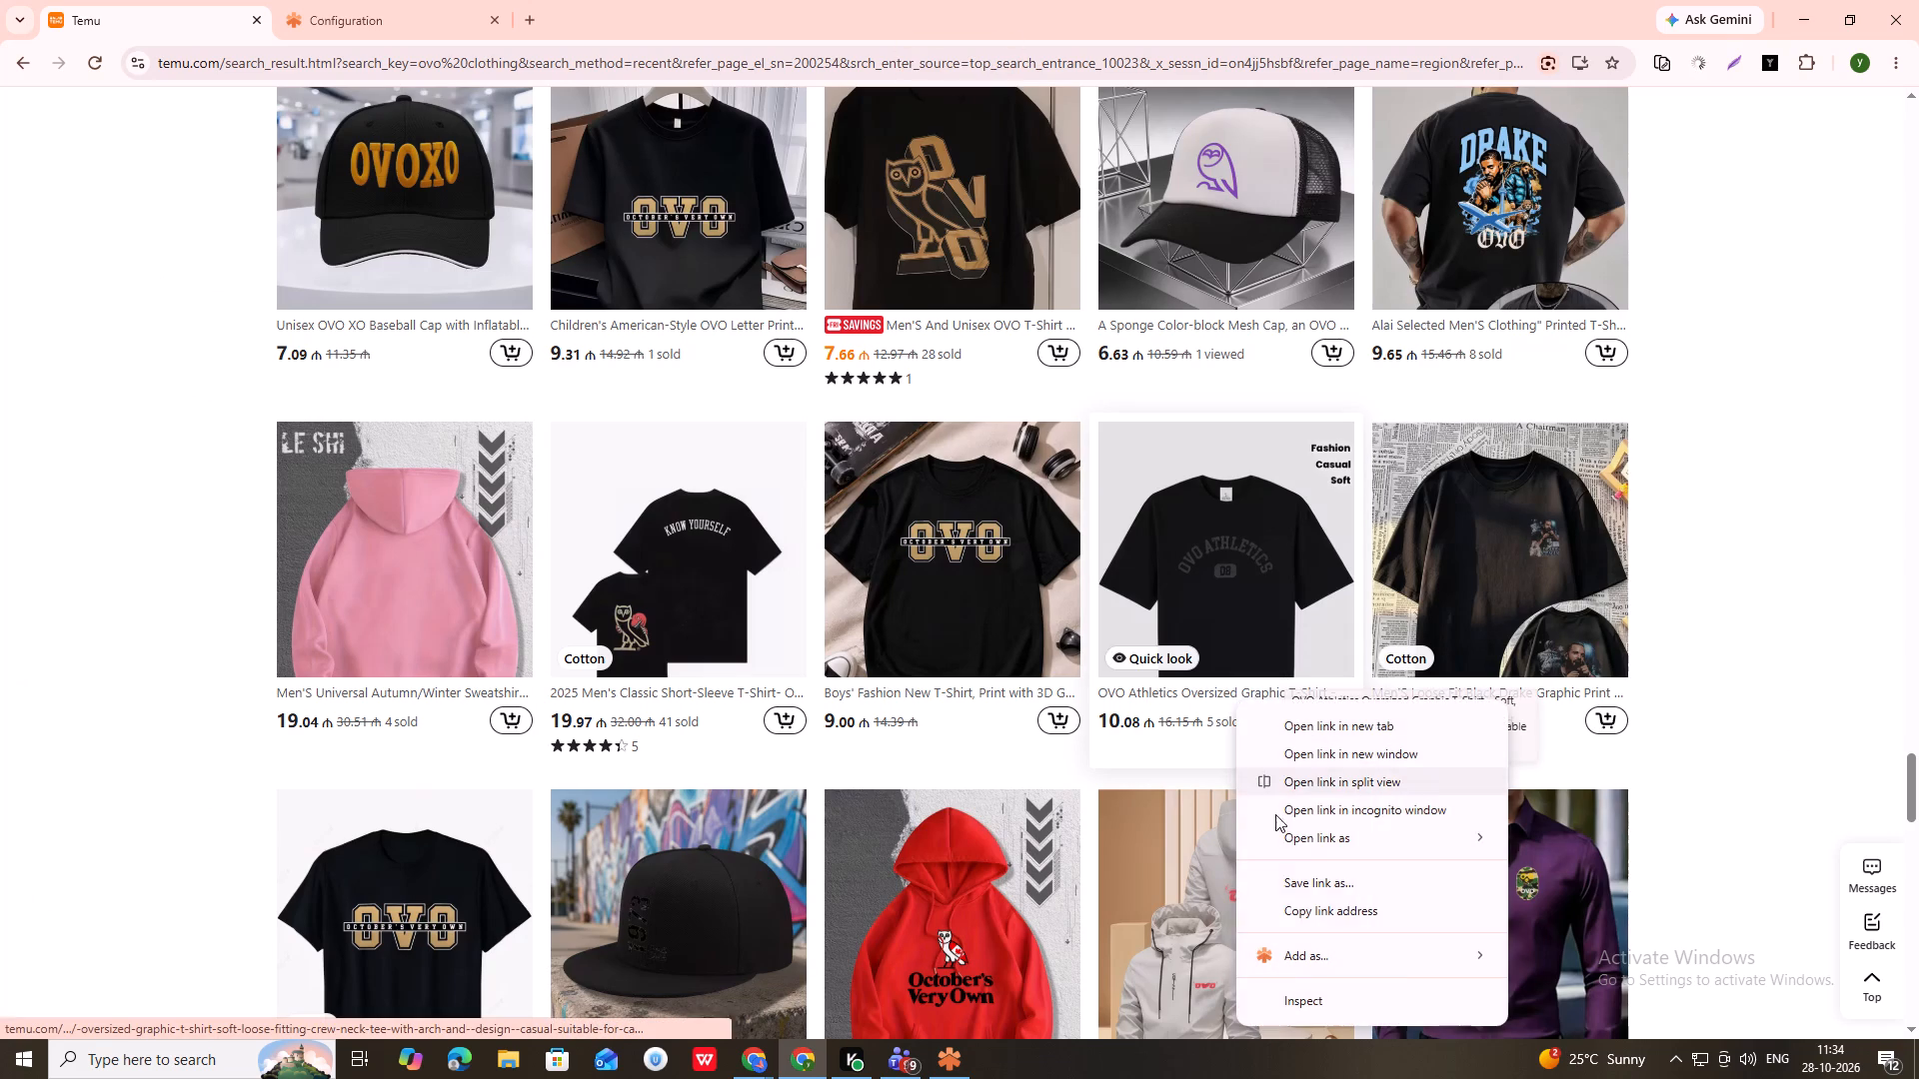
{"action": "left_click", "coordinate": [1282, 908]}
{"action": "key", "text": "alt+Tab"}
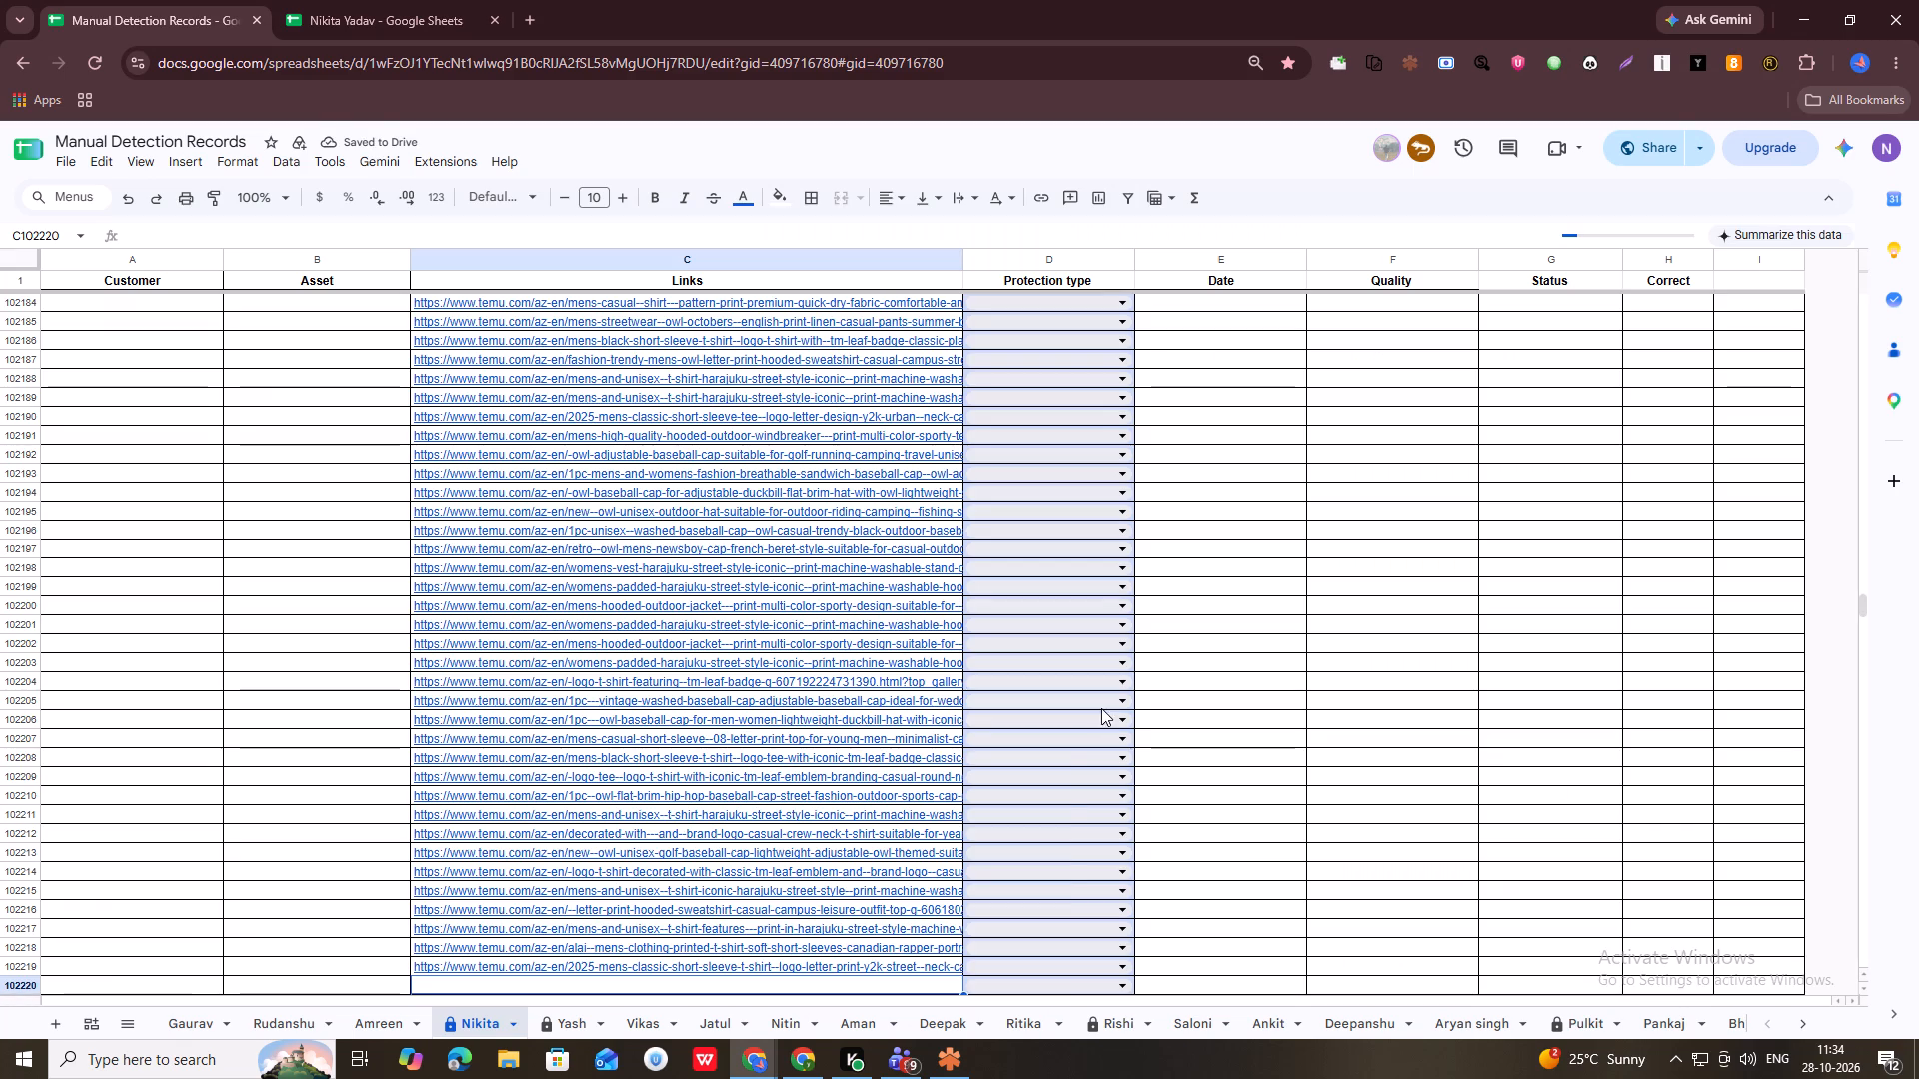
{"action": "scroll", "coordinate": [832, 641], "scroll_direction": "down", "scroll_amount": 5}
{"action": "key", "text": "ctrl+v"}
{"action": "key", "text": "Down"}
{"action": "key", "text": "alt+Tab"}
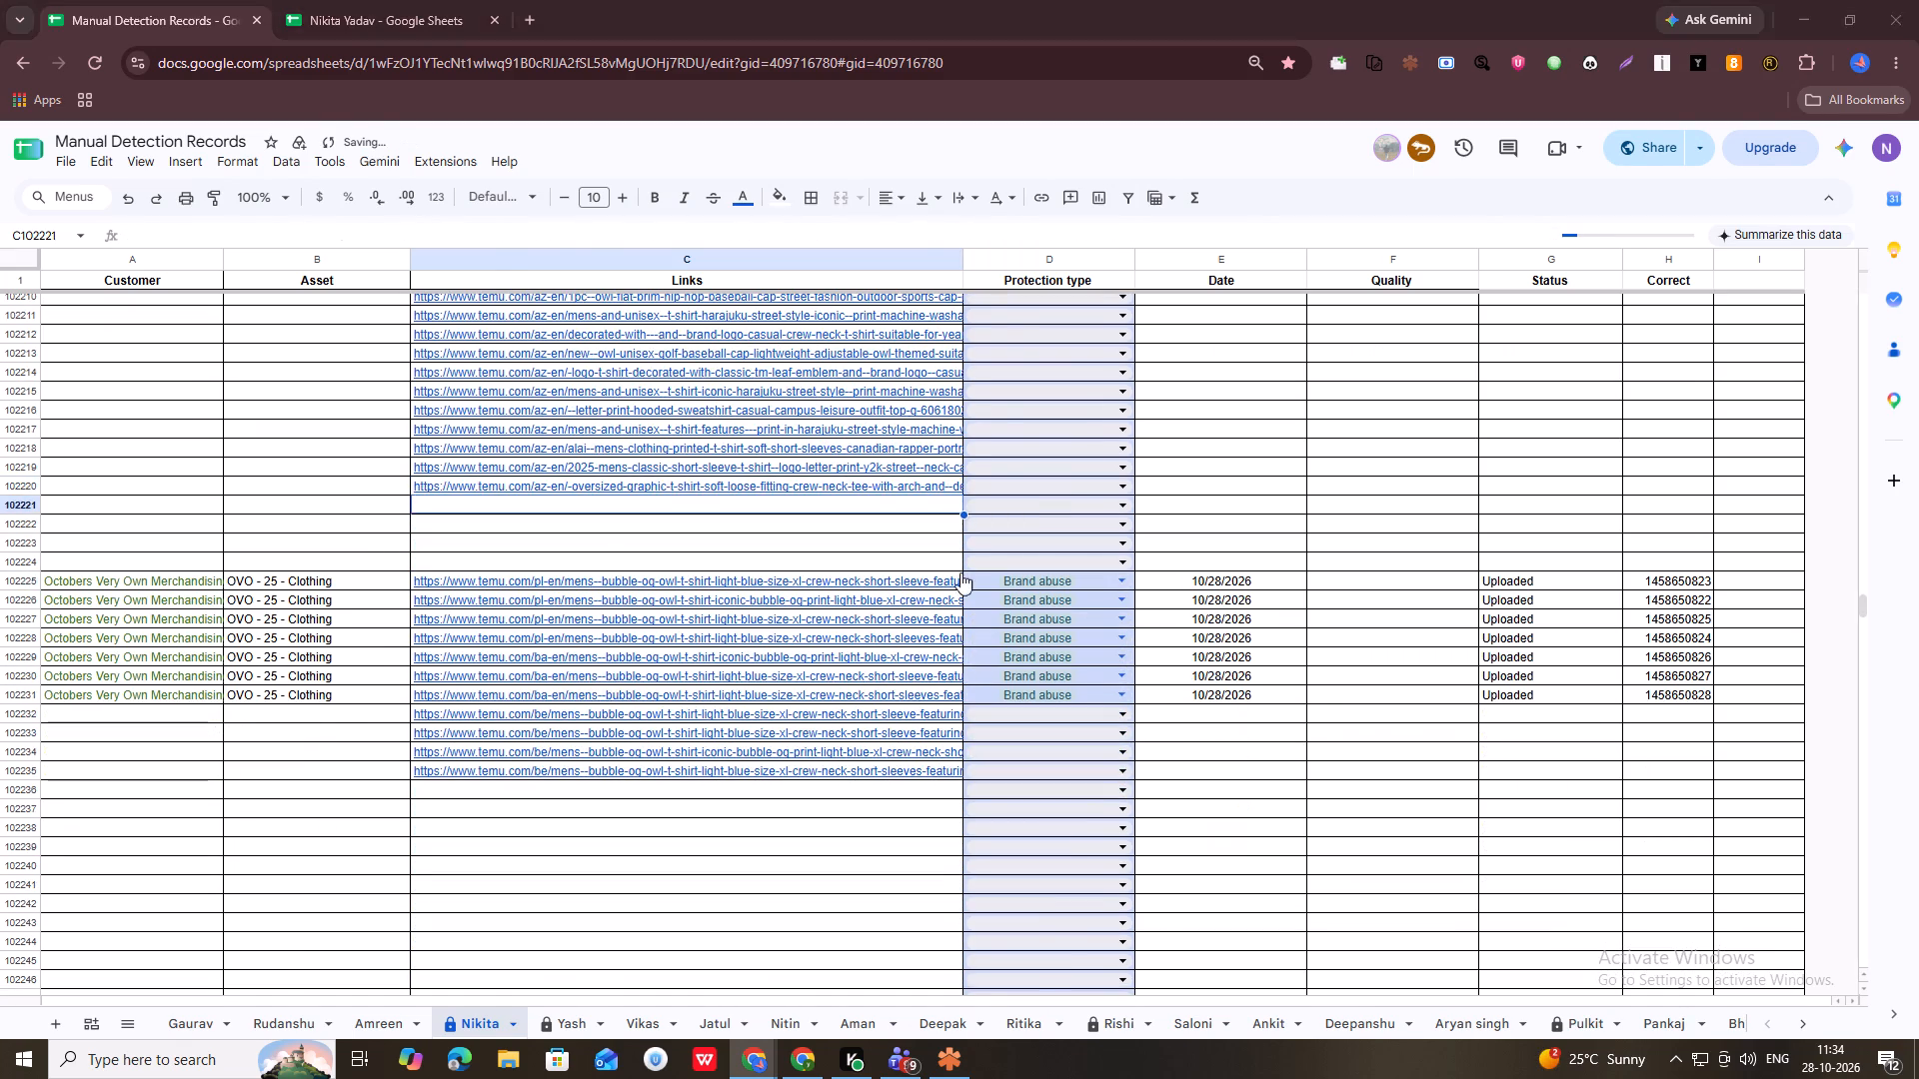
Record the link of the New Men'S Spring And Autumn Fashion Hooded Jacket priced 23.80 in cell C102221.
{"action": "key", "text": "Down"}
{"action": "scroll", "coordinate": [960, 572], "scroll_direction": "down", "scroll_amount": 3}
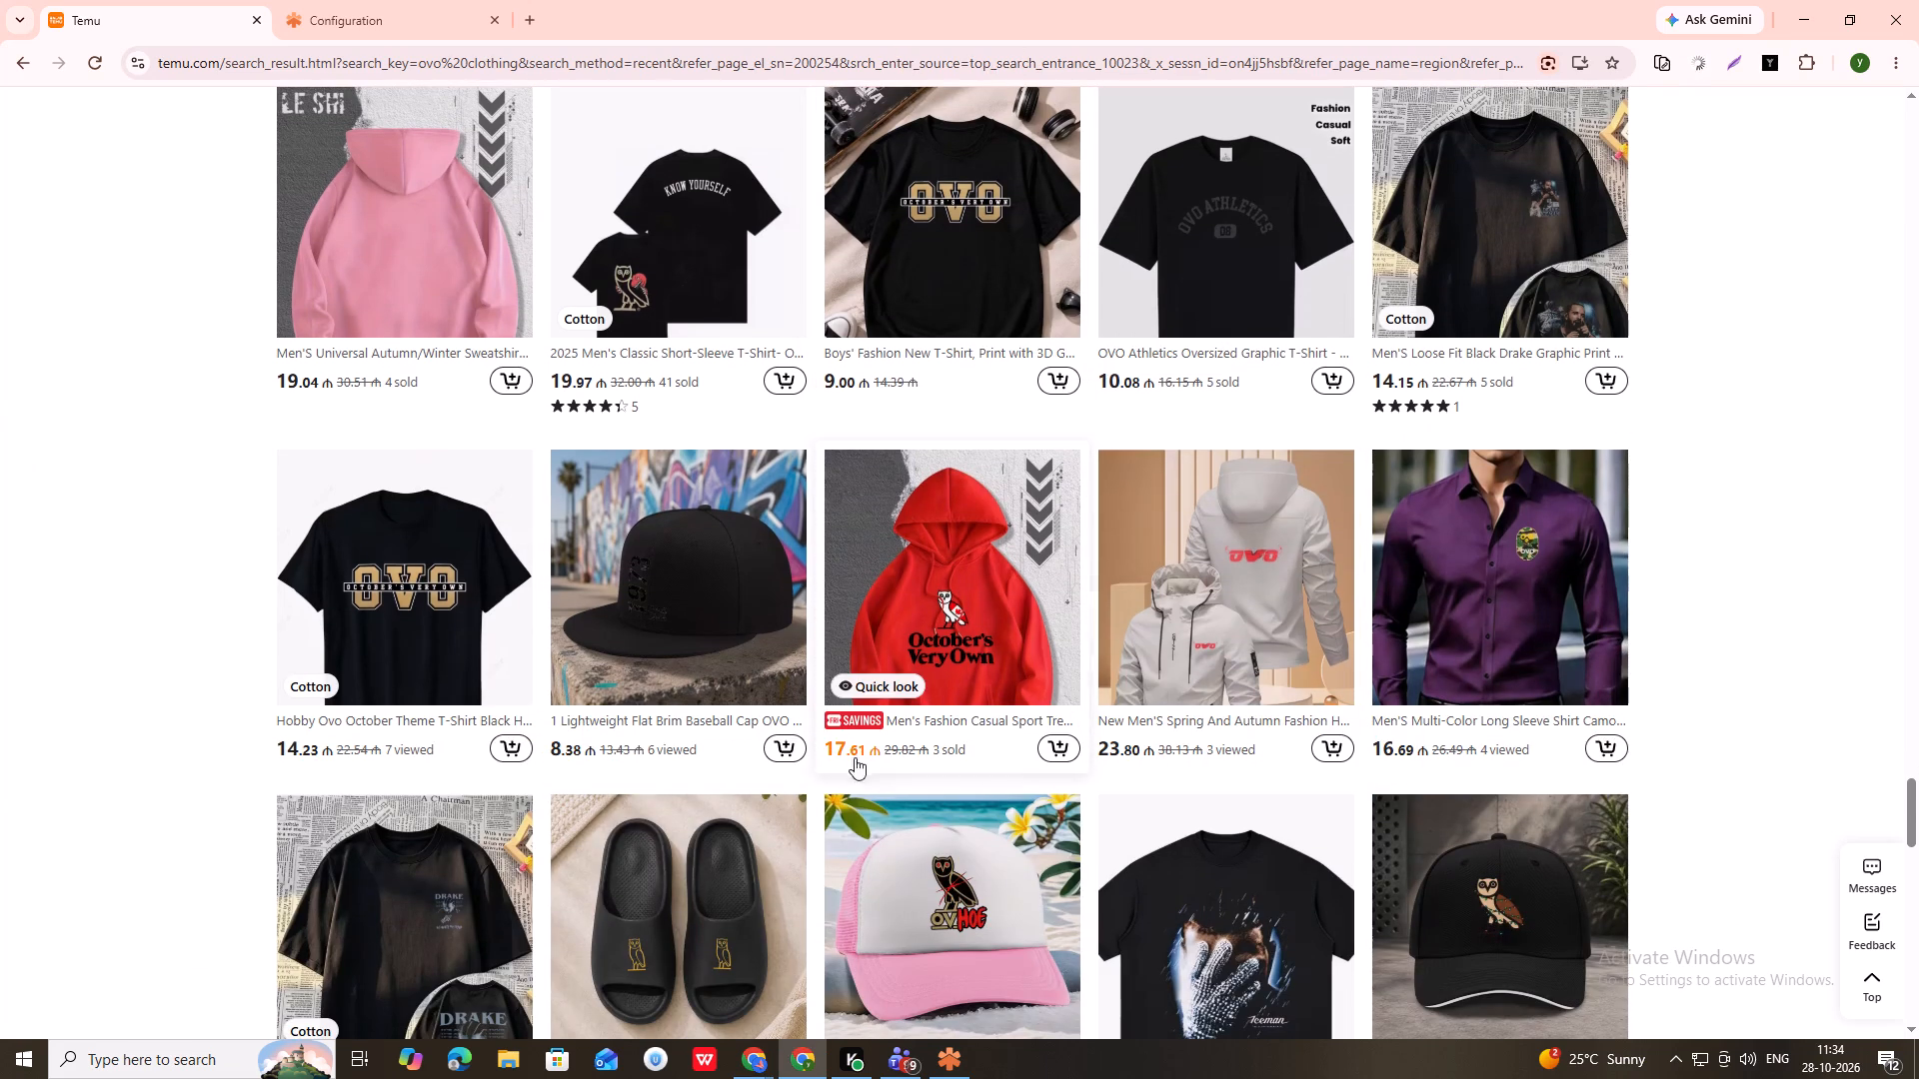
{"action": "right_click", "coordinate": [1227, 721]}
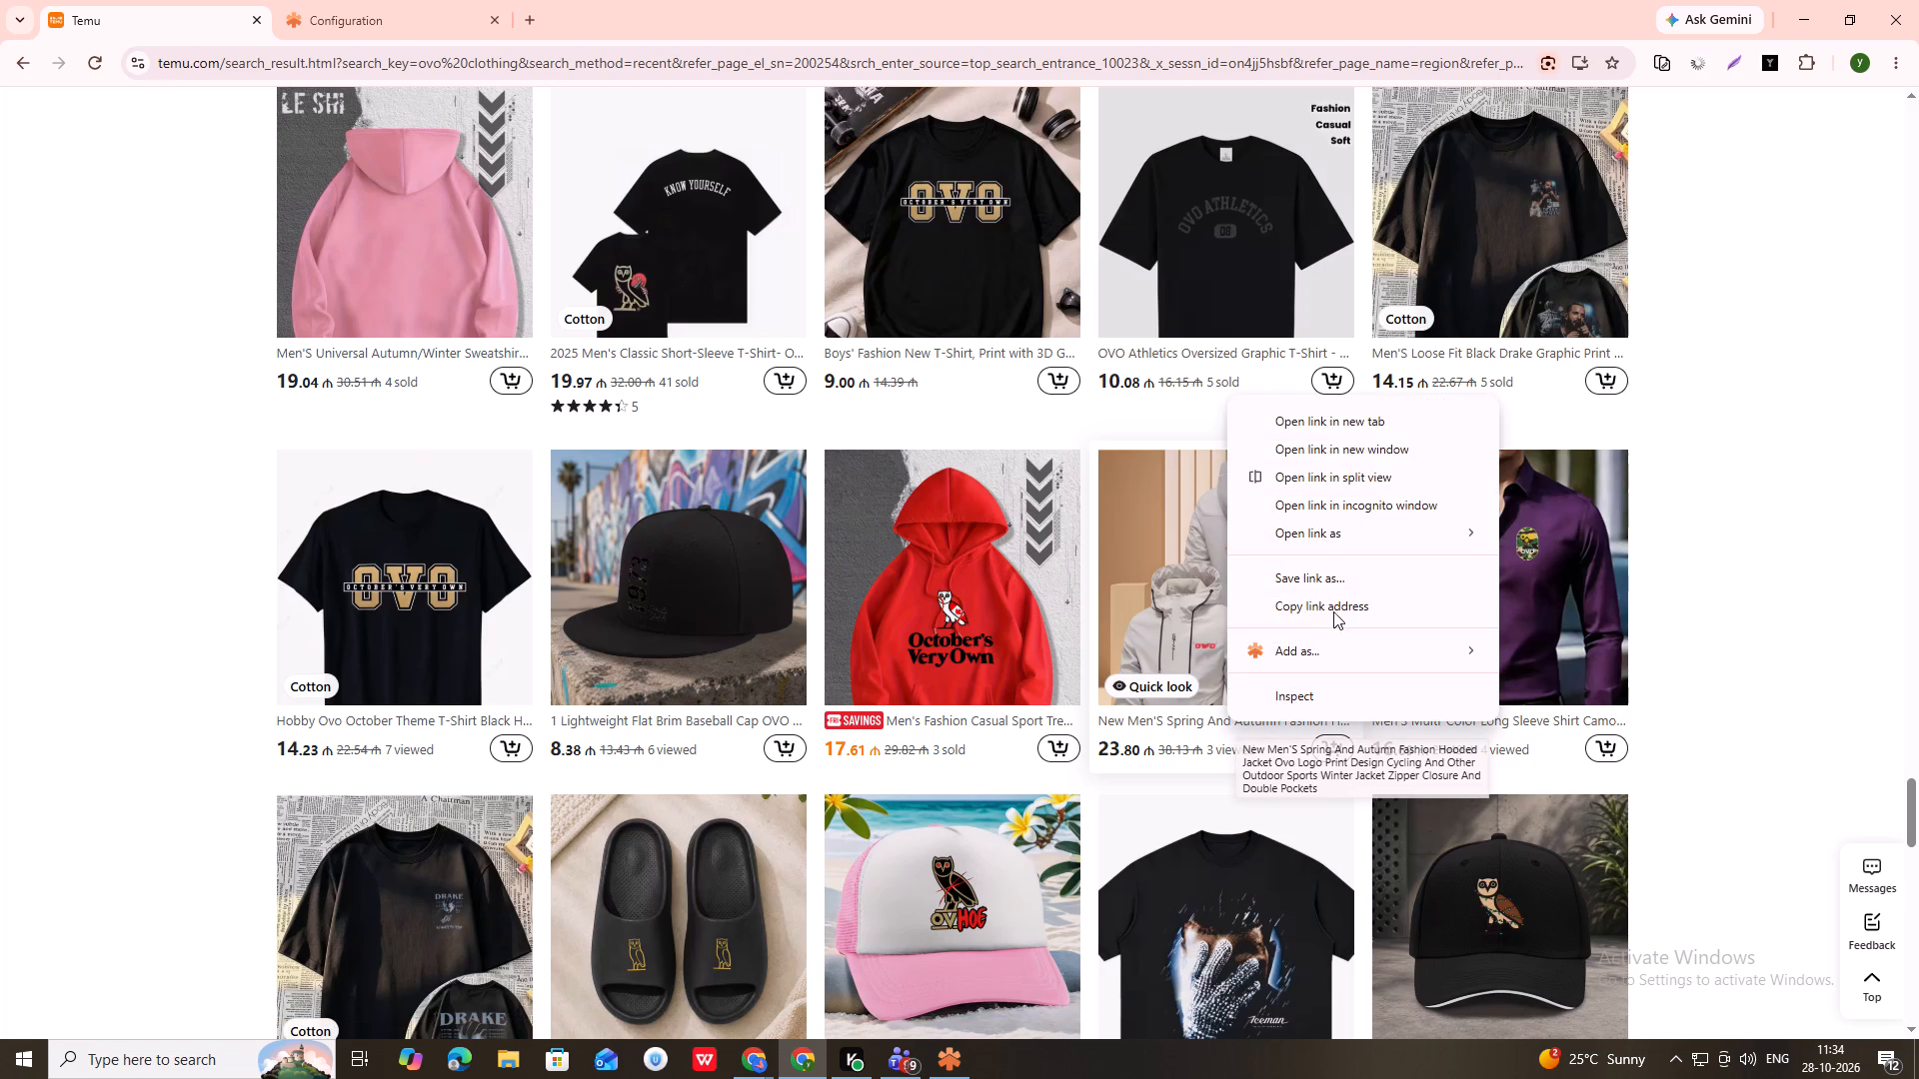
{"action": "left_click", "coordinate": [1334, 608]}
{"action": "key", "text": "alt+Tab"}
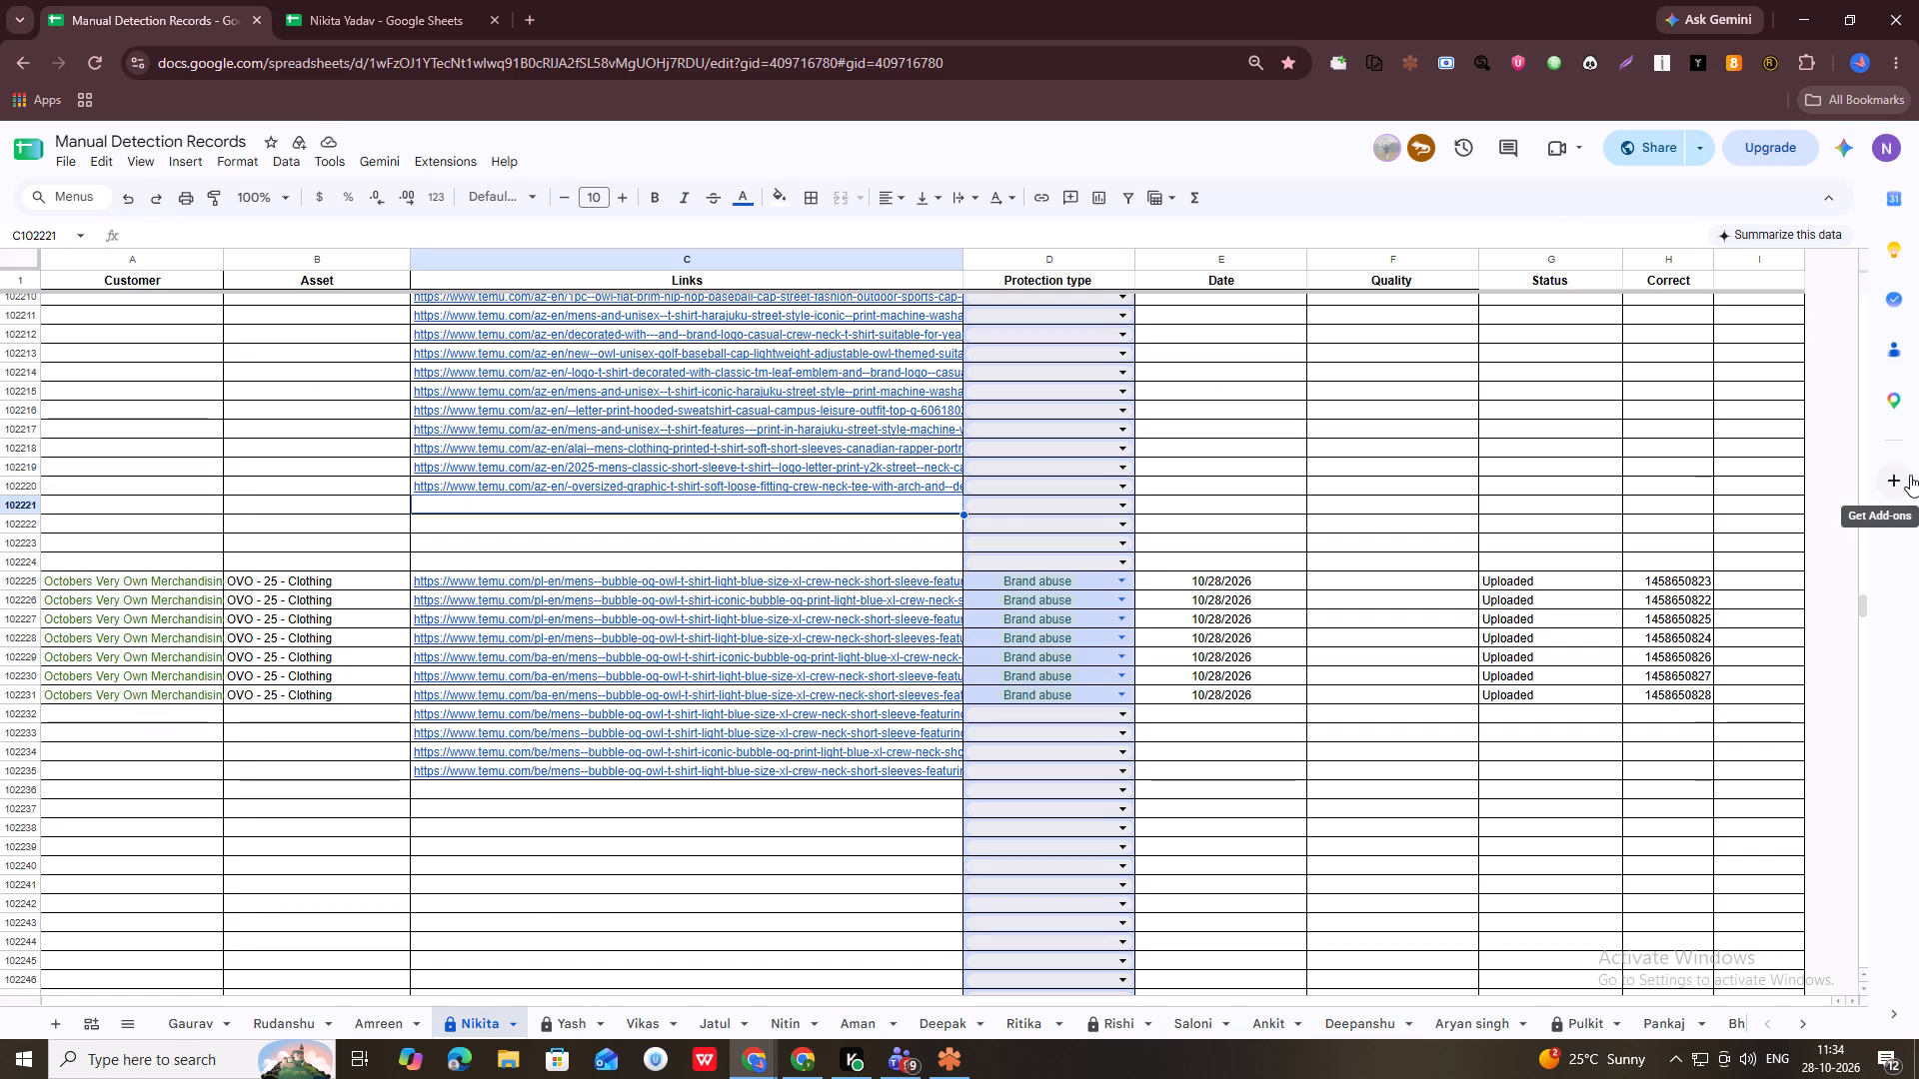
{"action": "key", "text": "ctrl+v"}
{"action": "key", "text": "Down"}
{"action": "key", "text": "alt+Tab"}
Record the link of the 1pc New OVO Owl Christmas baseball cap priced 8.72 in cell C102222.
{"action": "key", "text": "Down"}
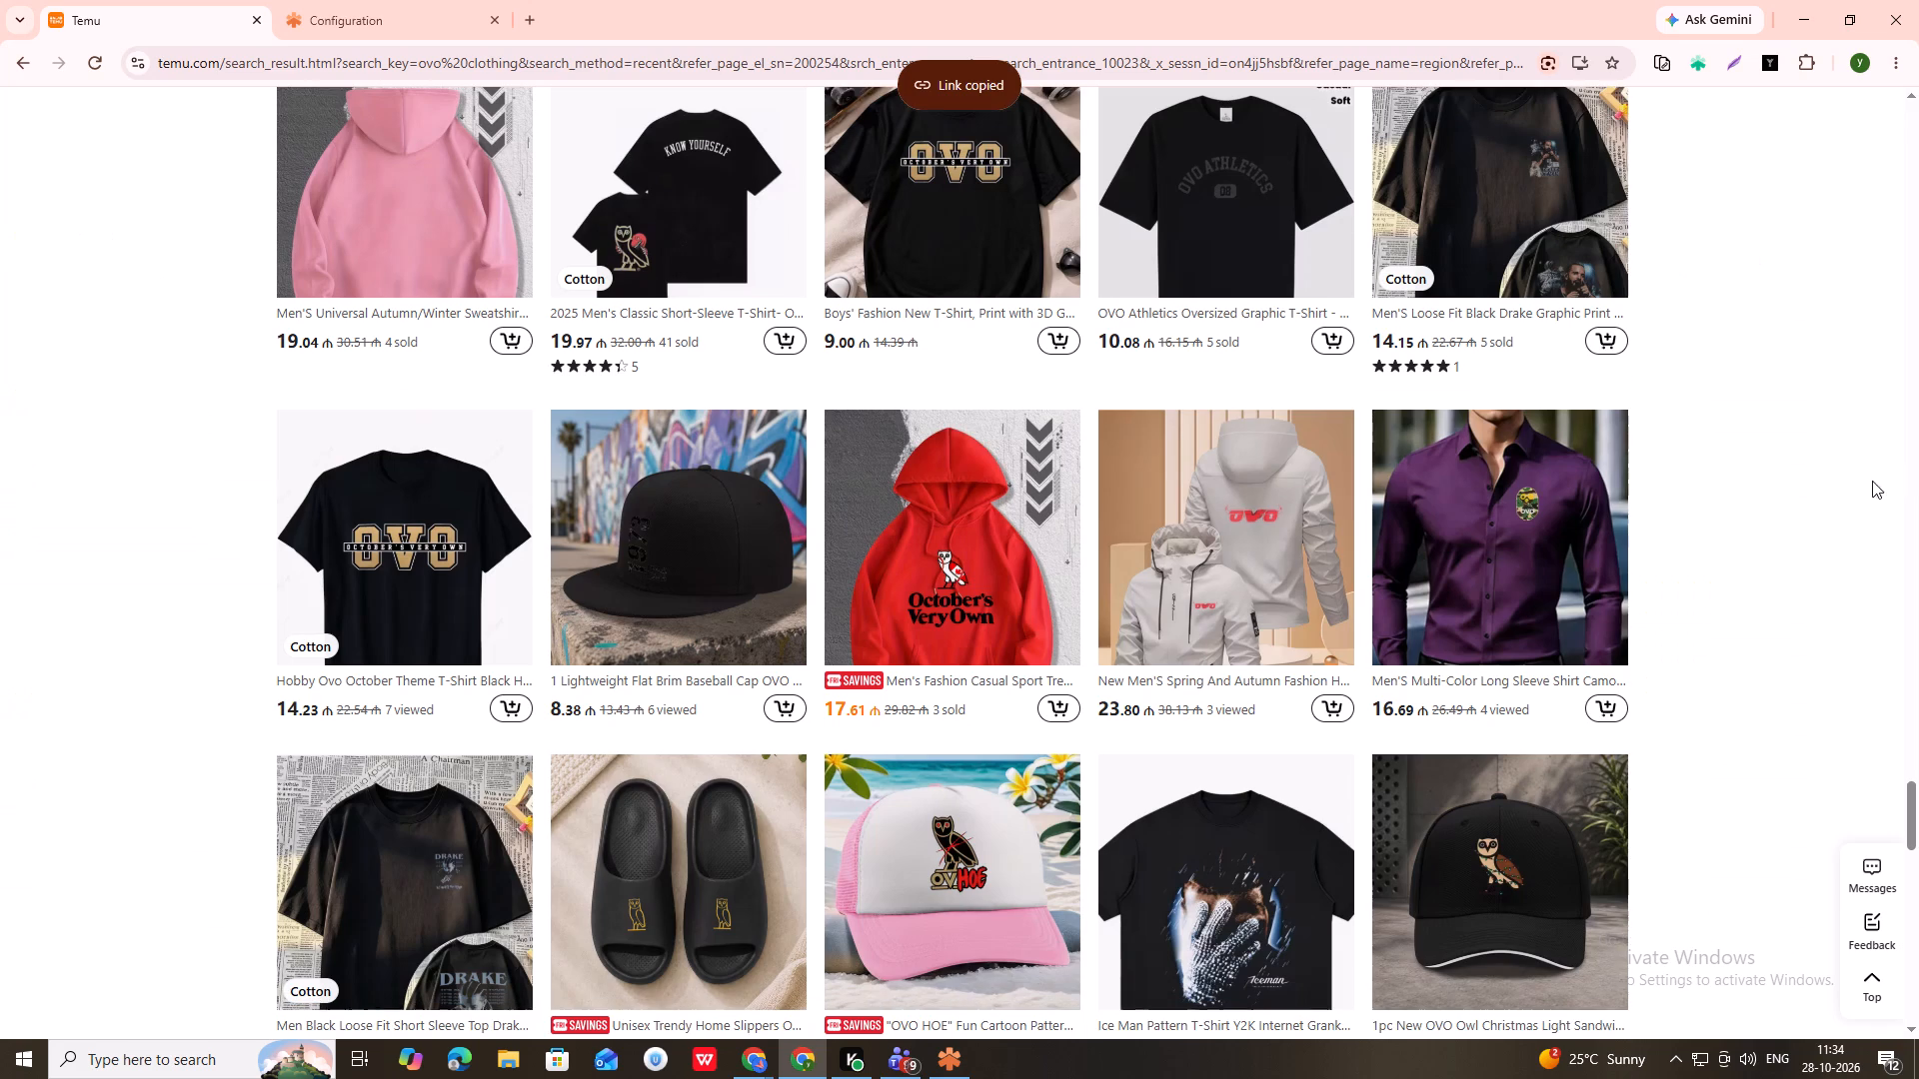
{"action": "scroll", "coordinate": [1273, 747], "scroll_direction": "down", "scroll_amount": 2}
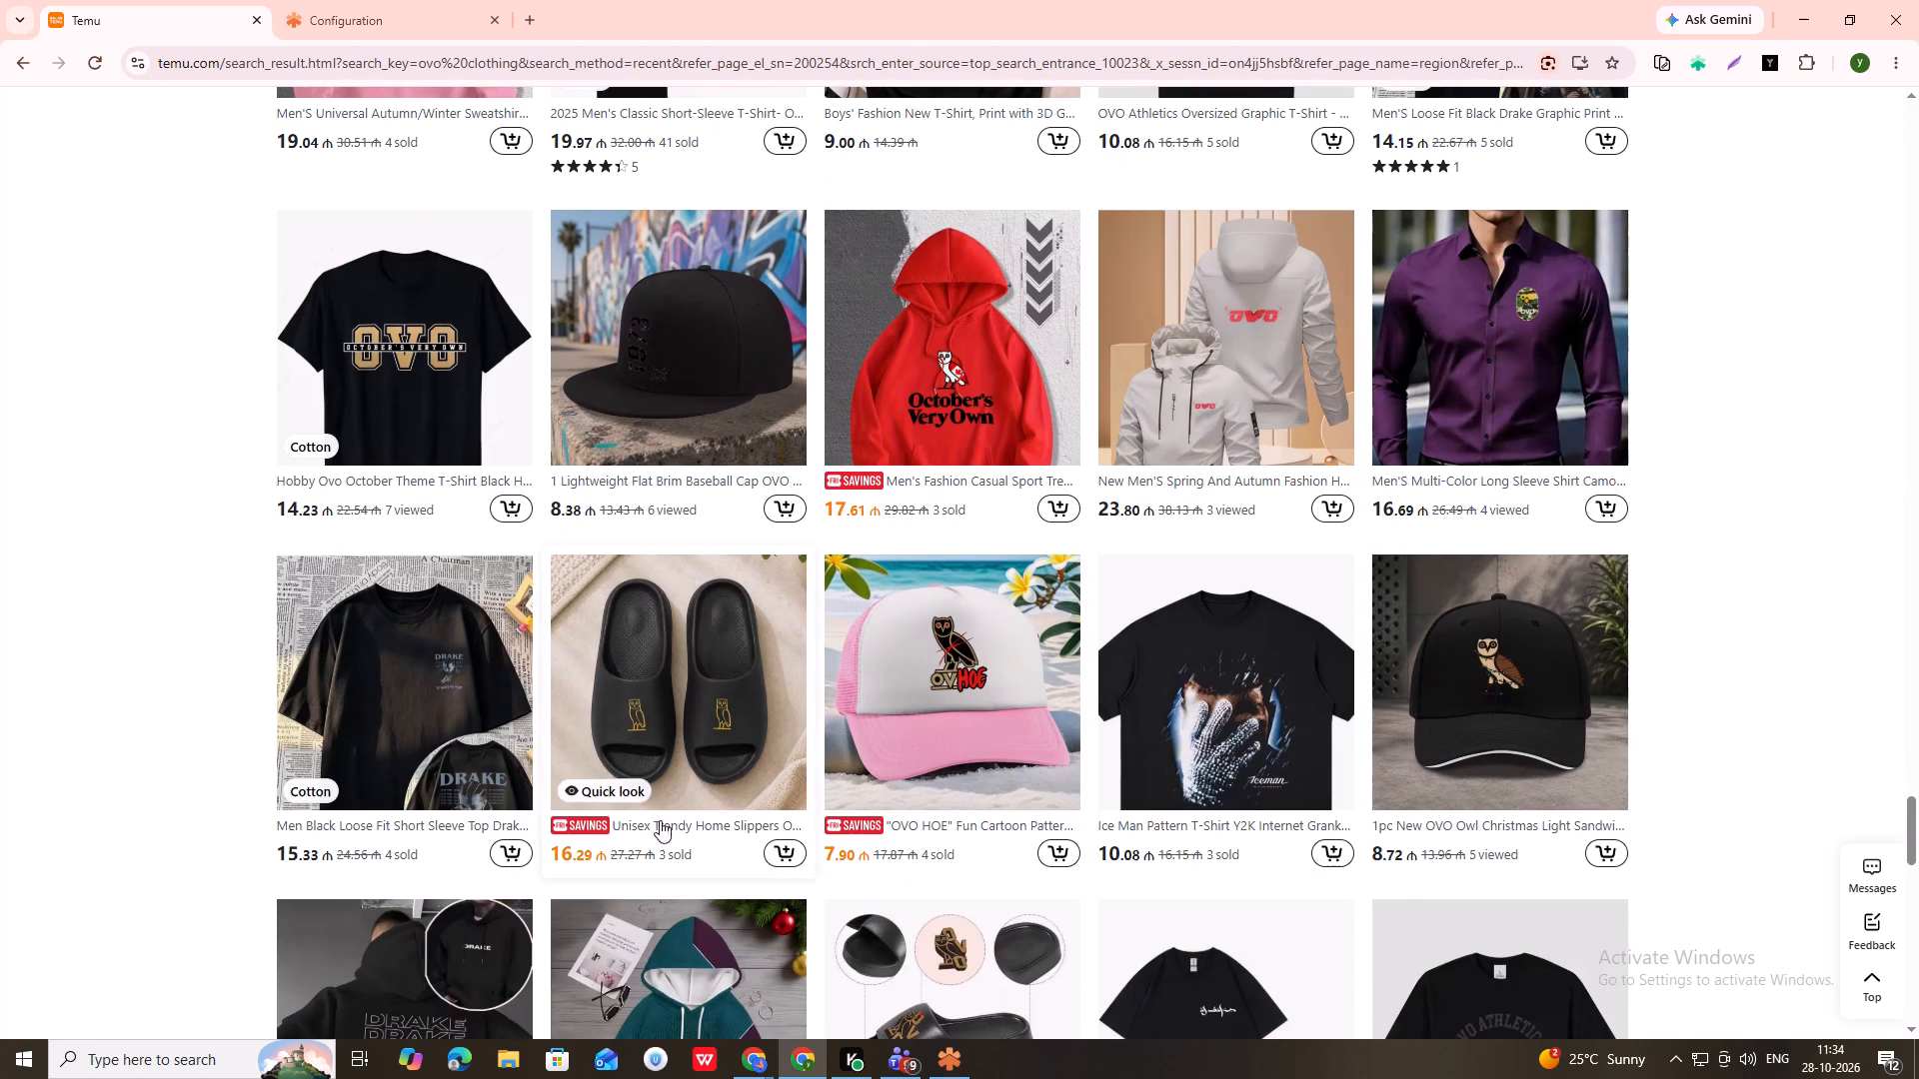
{"action": "right_click", "coordinate": [1518, 827]}
{"action": "left_click", "coordinate": [1621, 711]}
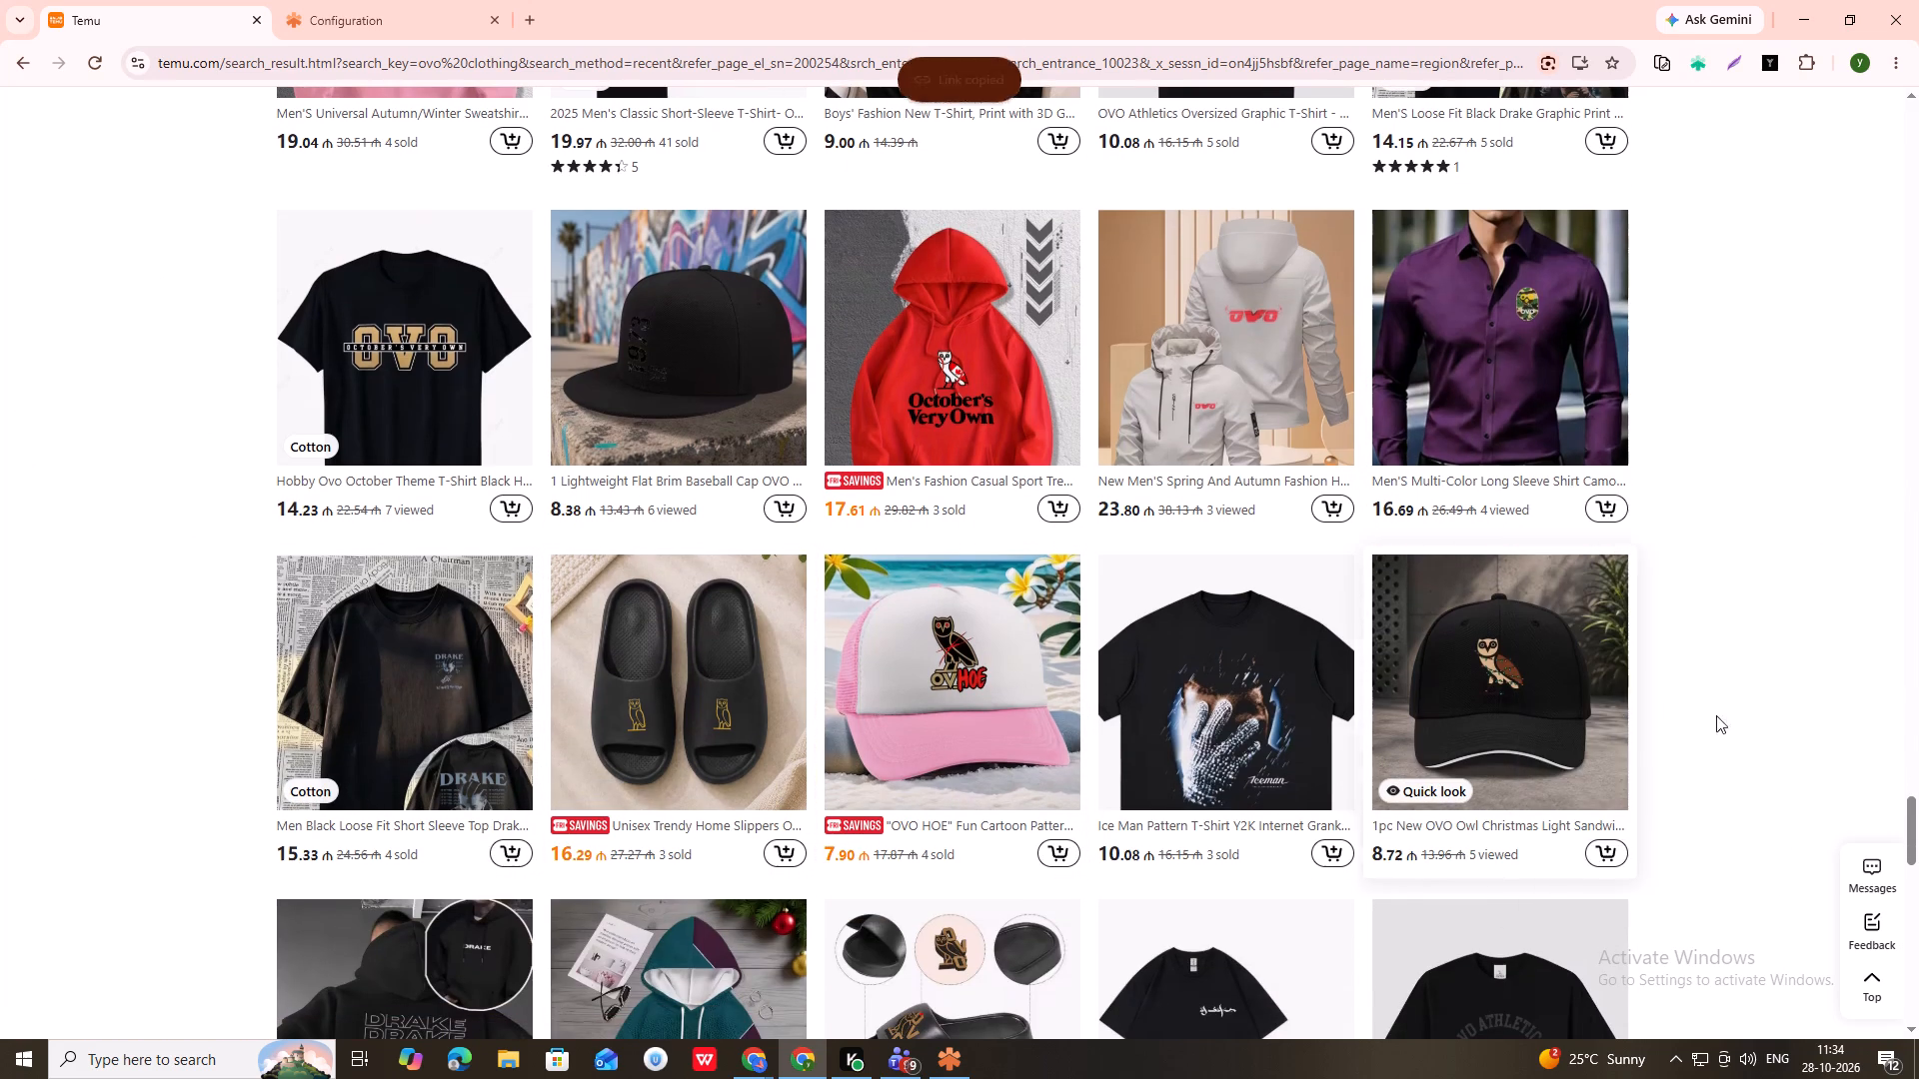
{"action": "key", "text": "alt+Tab"}
{"action": "key", "text": "ctrl+v"}
{"action": "key", "text": "Down"}
{"action": "key", "text": "alt+Tab"}
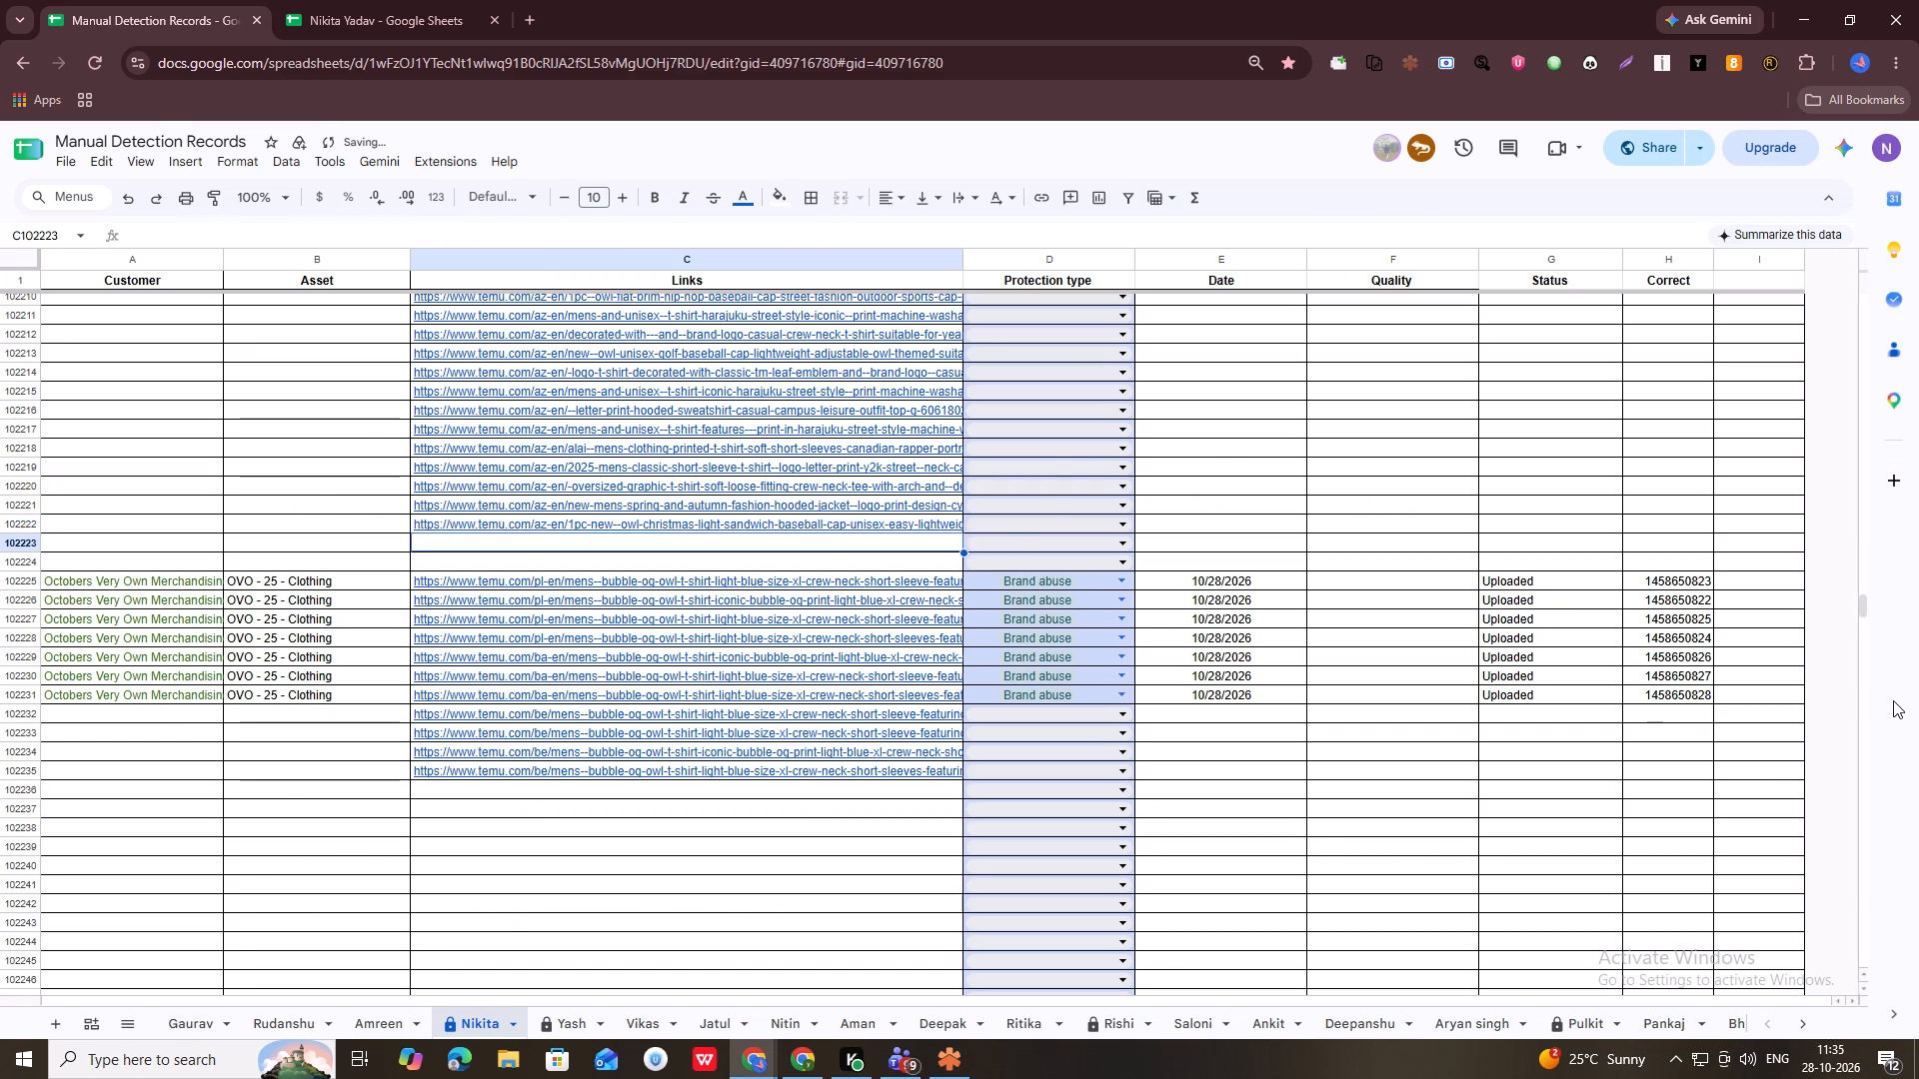
Record the link of the OVO Athletics Oversized Printed T-shirt priced 12.74 in cell C102223.
{"action": "key", "text": "Down"}
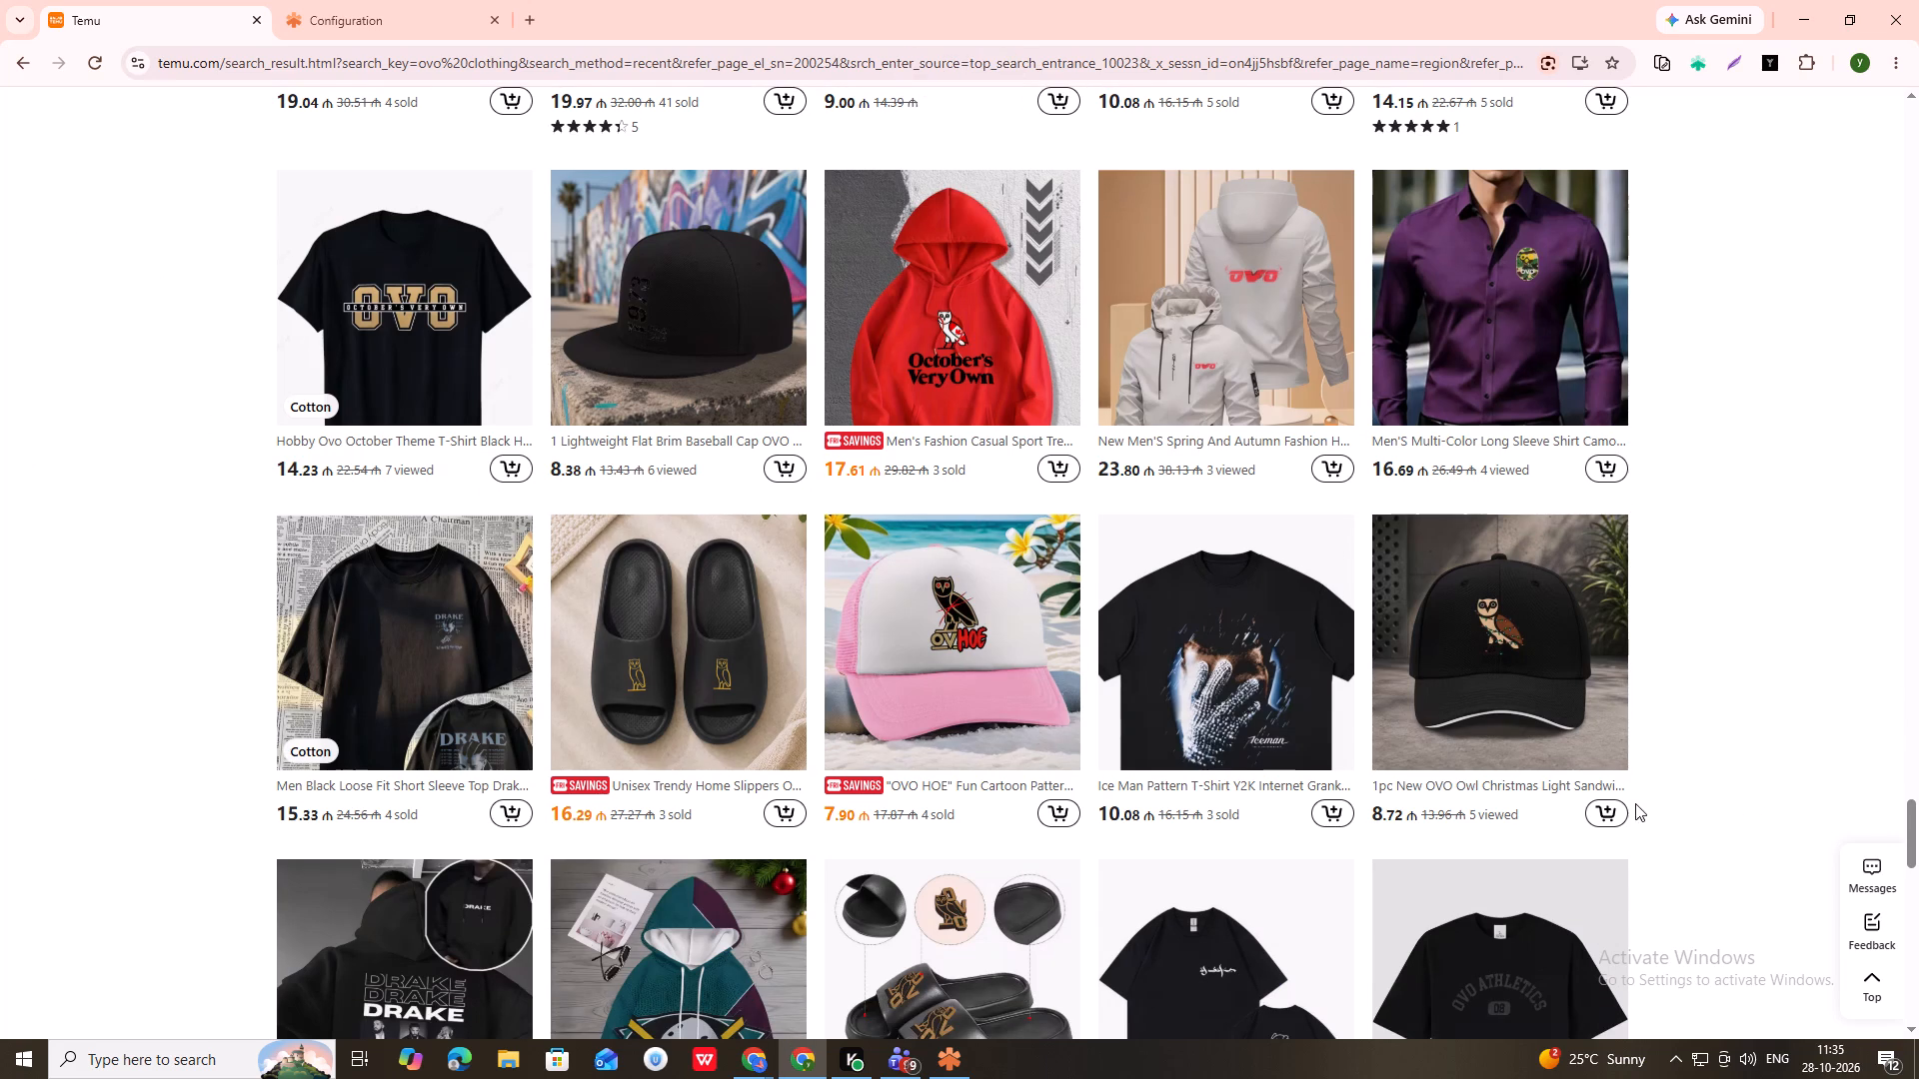
{"action": "scroll", "coordinate": [1239, 782], "scroll_direction": "down", "scroll_amount": 6}
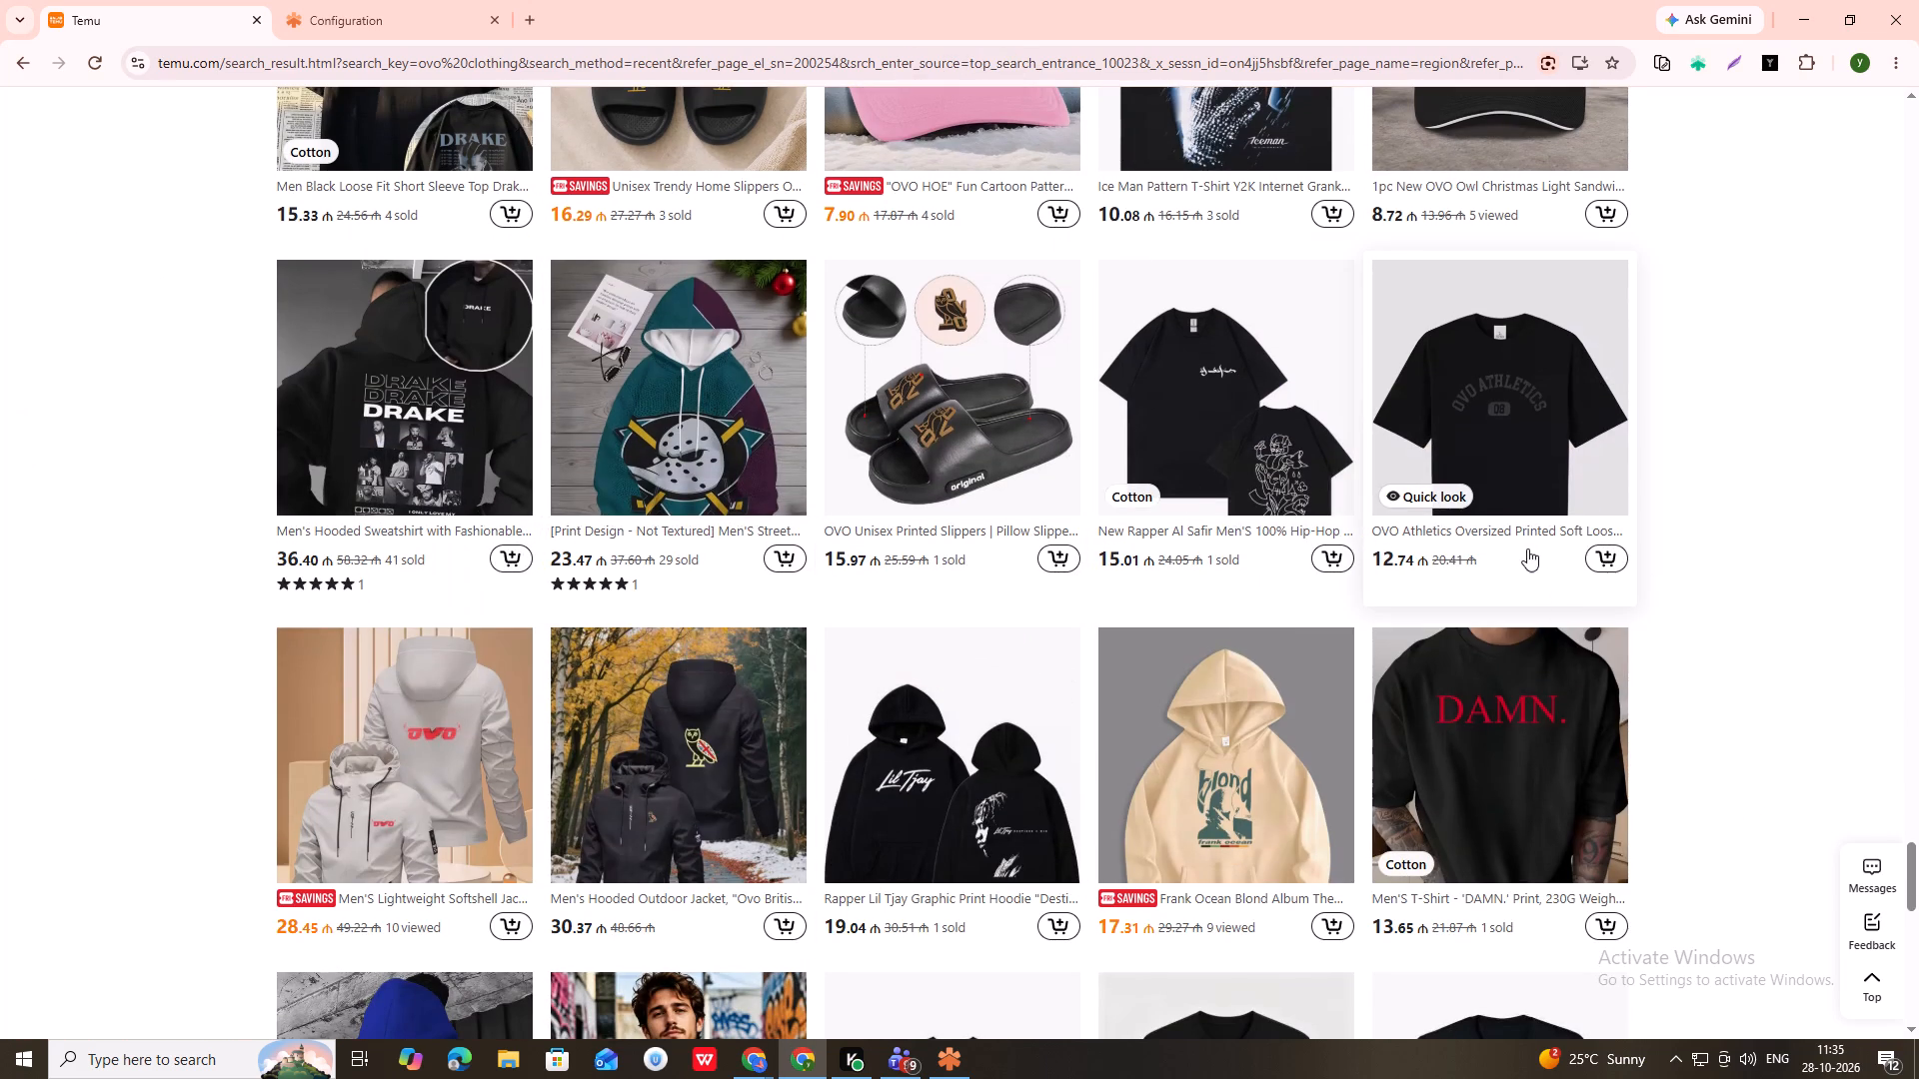
{"action": "right_click", "coordinate": [1497, 539]}
{"action": "left_click", "coordinate": [1528, 739]}
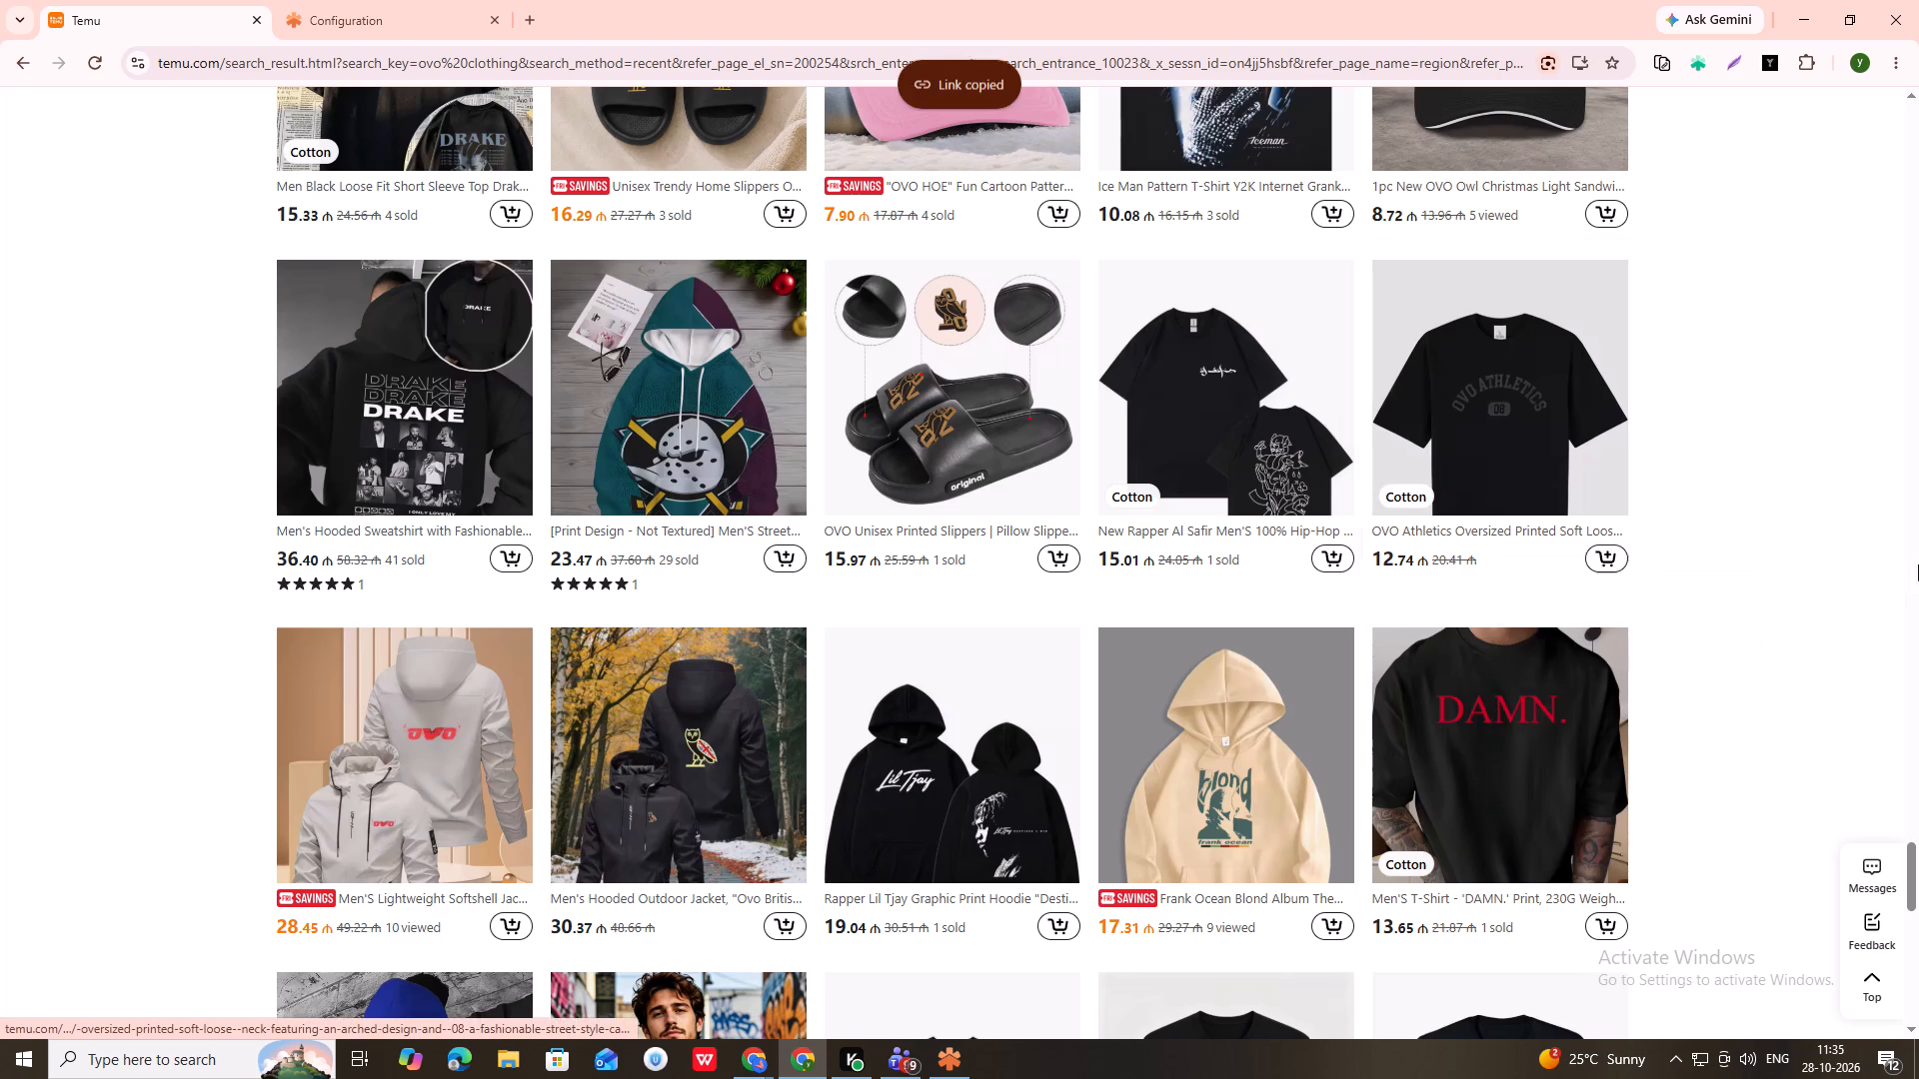
{"action": "key", "text": "alt+Tab"}
{"action": "key", "text": "ctrl+v"}
{"action": "key", "text": "Down"}
{"action": "key", "text": "alt+Tab"}
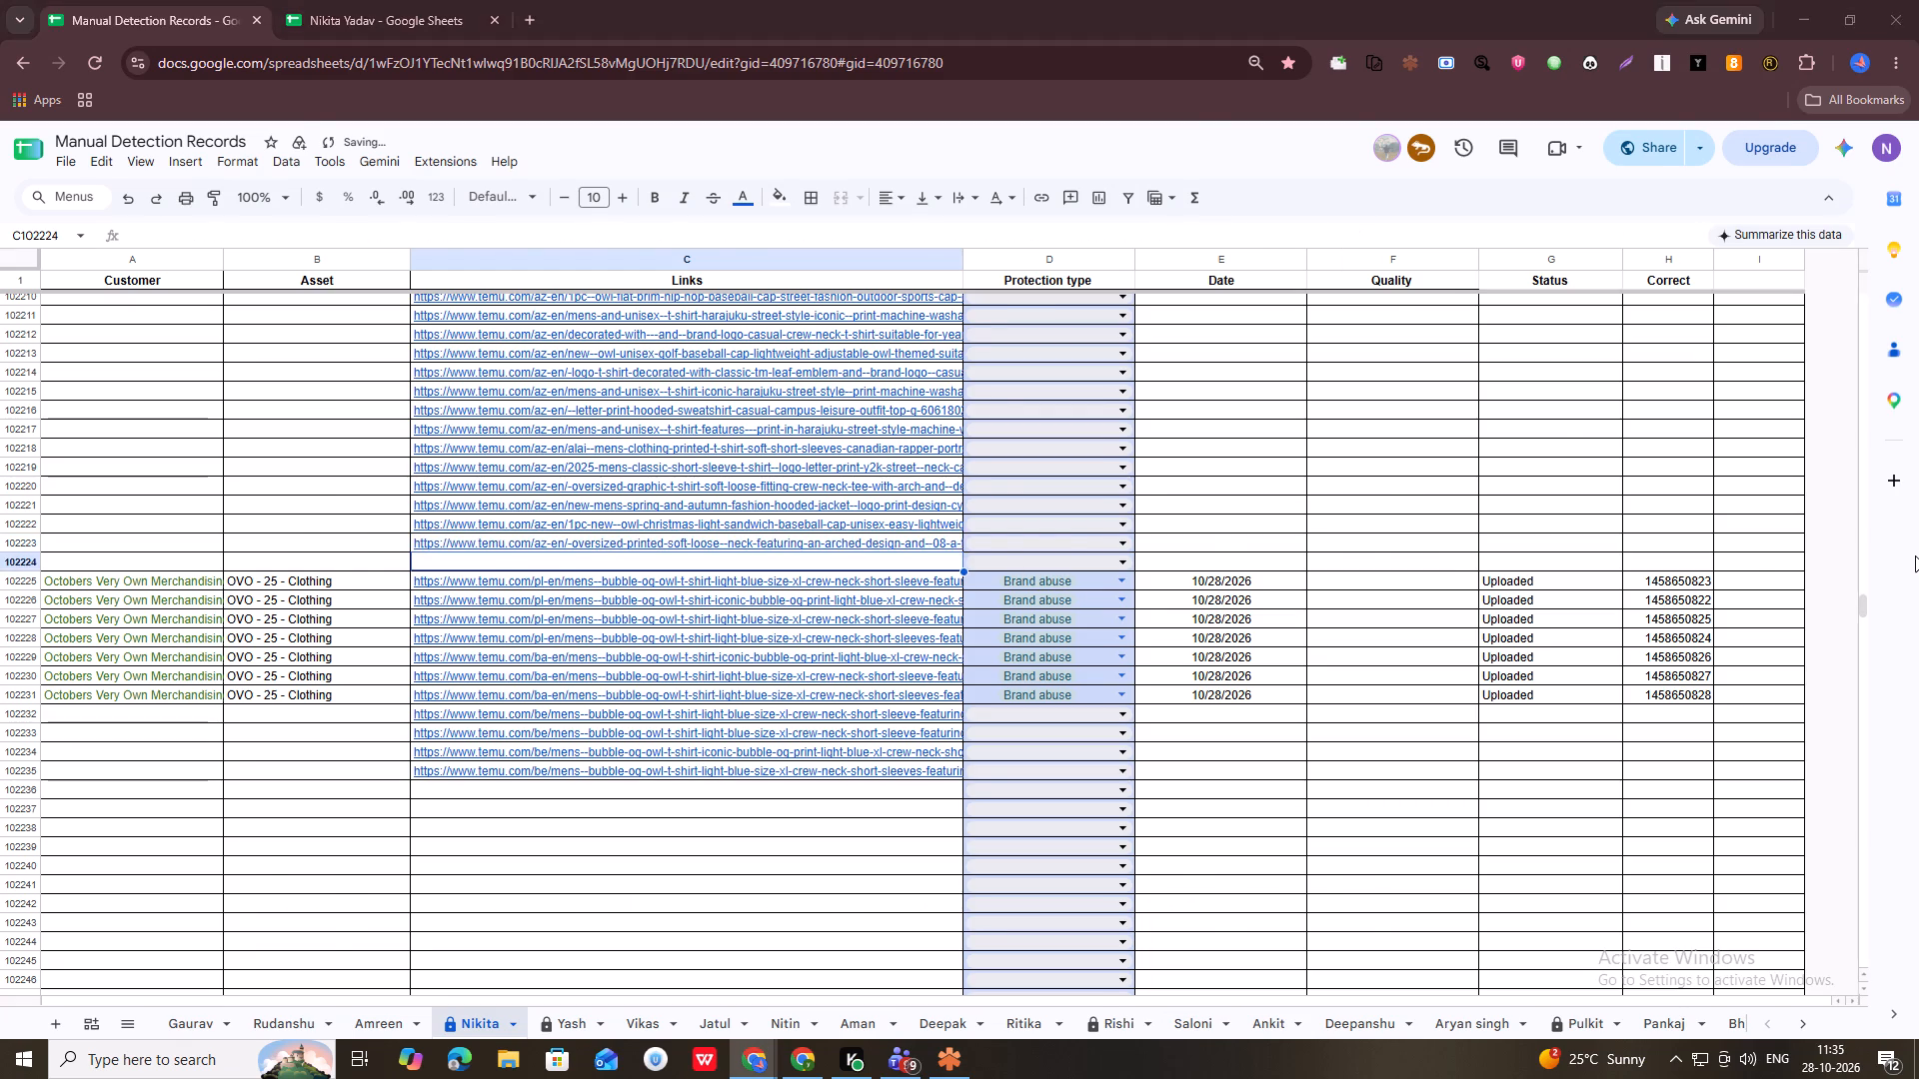
Copy the link of the Men's Hooded Outdoor Jacket with the Ovo British Owl print priced 30.37.
{"action": "right_click", "coordinate": [695, 899]}
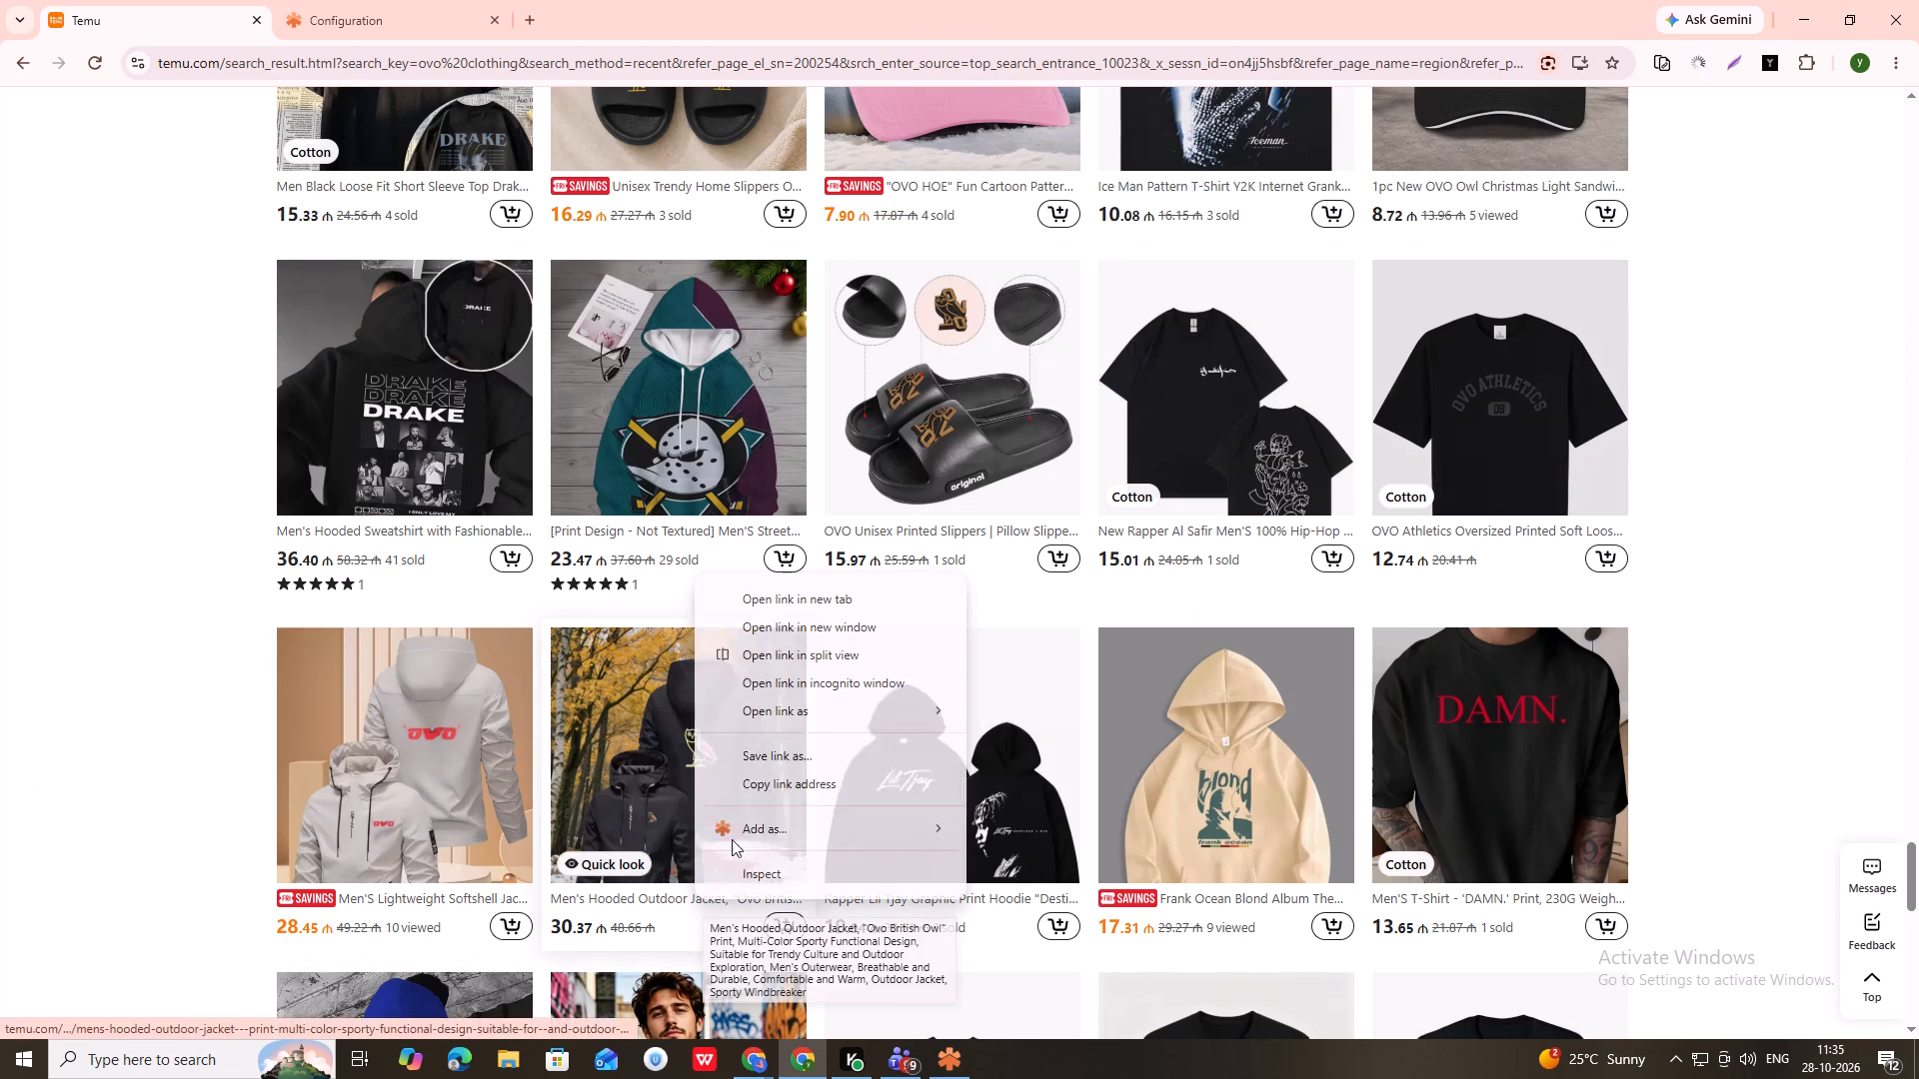
{"action": "left_click", "coordinate": [780, 786]}
{"action": "key", "text": "alt+Tab"}
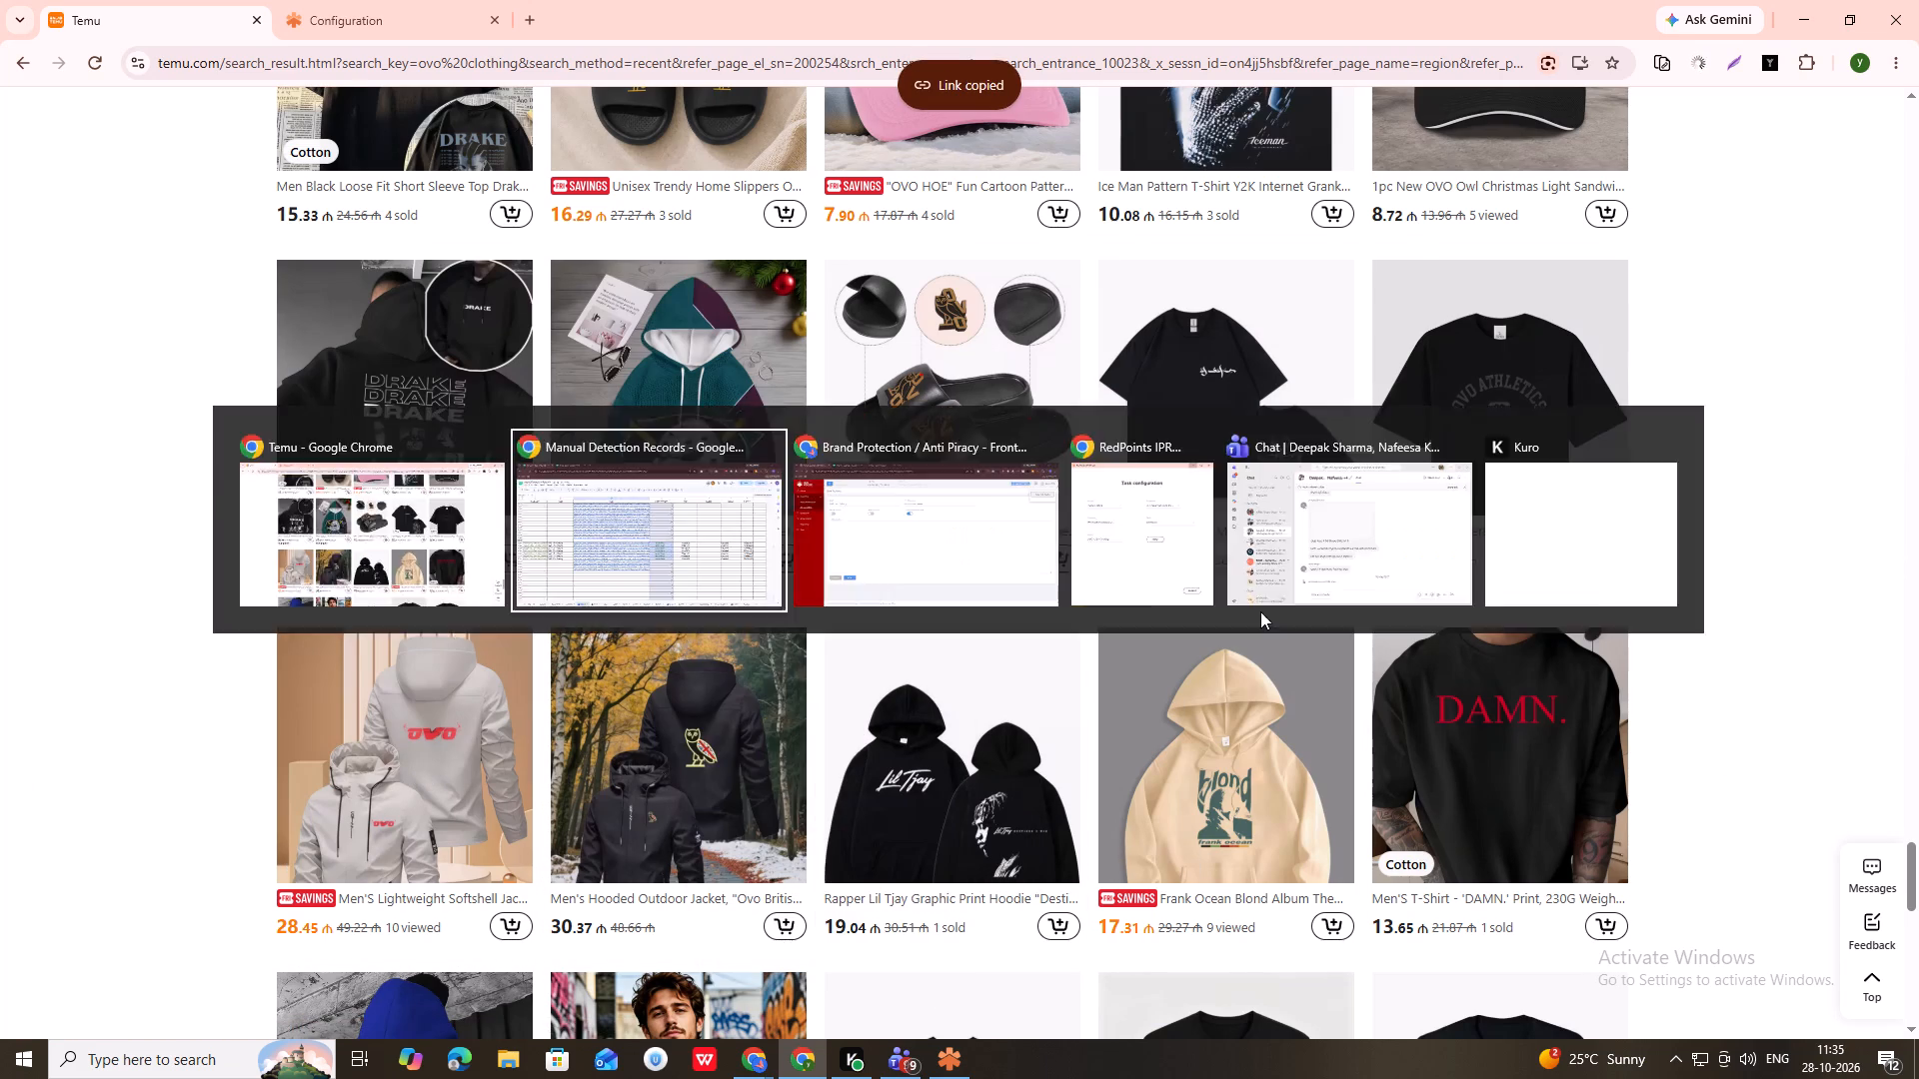
Insert five blank rows at row 102224, above the existing Brand abuse records.
{"action": "left_click", "coordinate": [0, 563]}
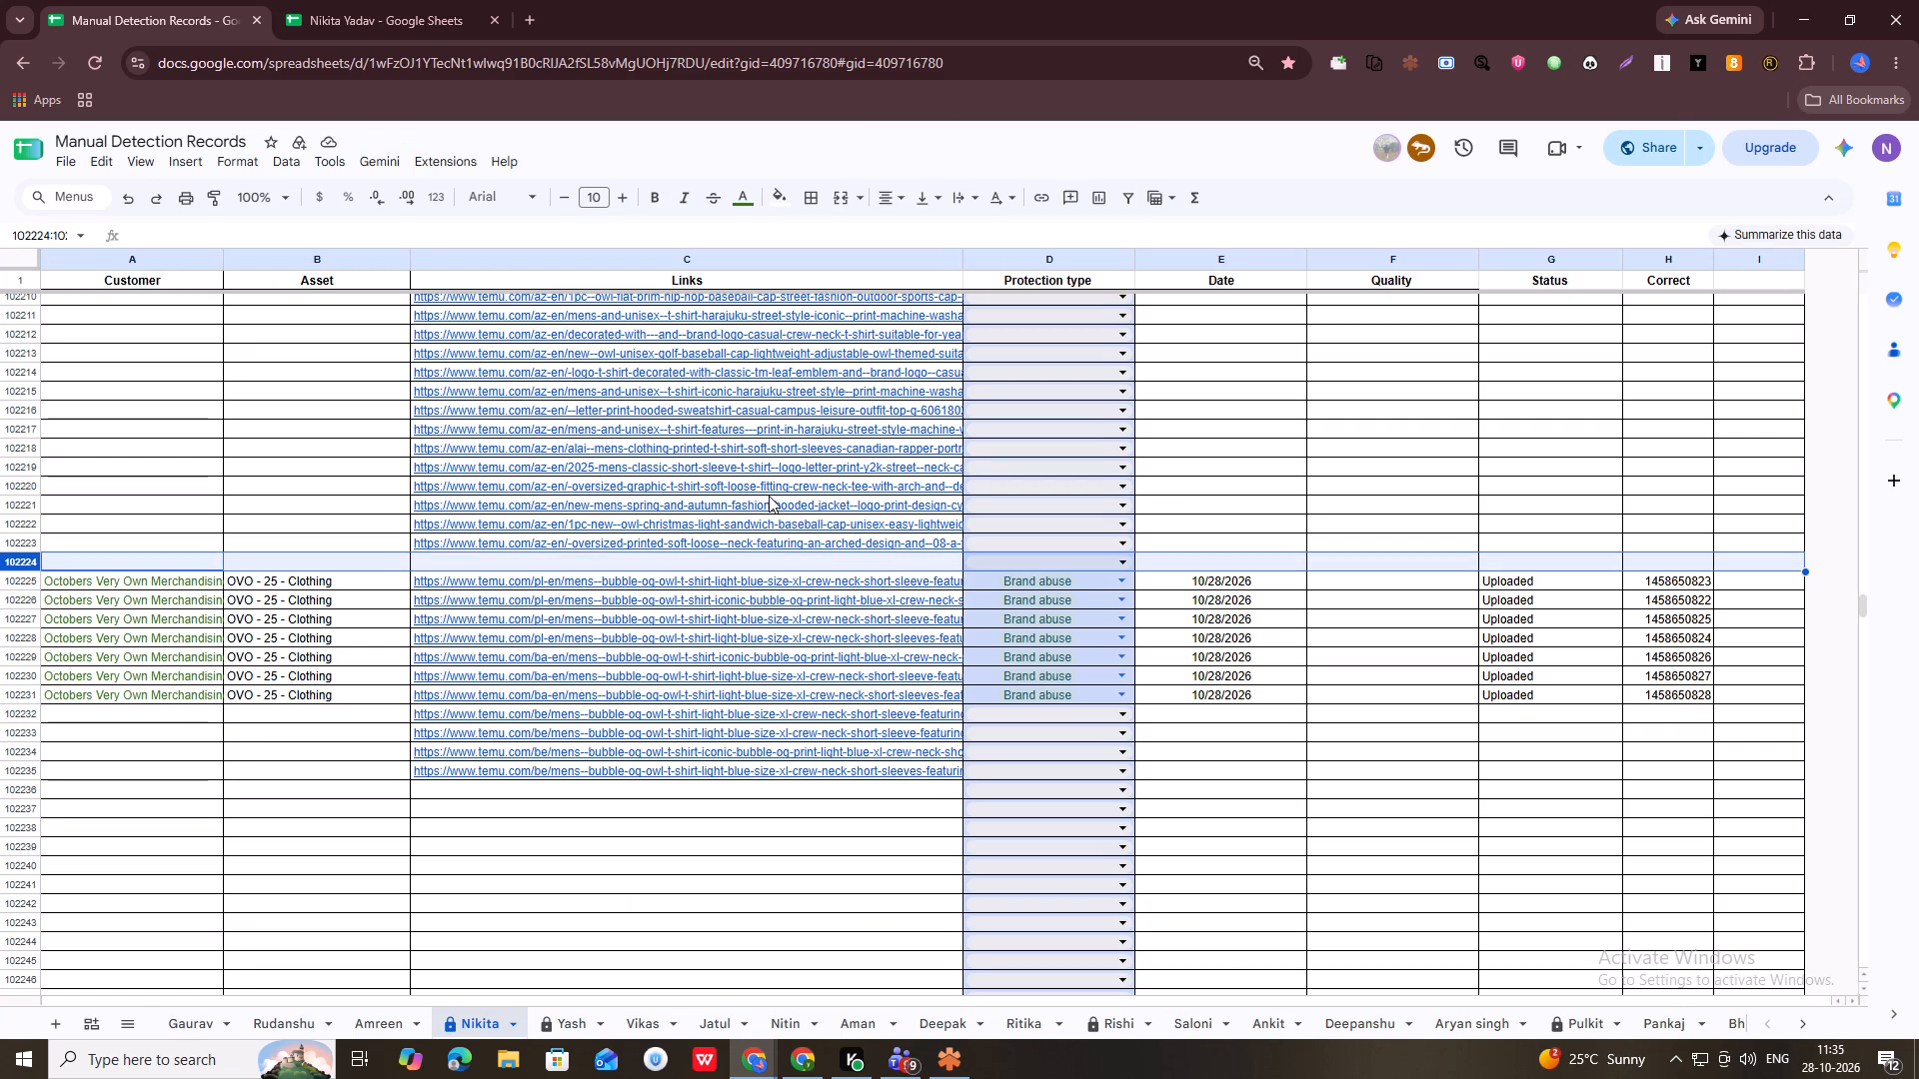
{"action": "key", "text": "ctrl+alt+equal"}
{"action": "key", "text": "ctrl+alt+equal"}
{"action": "key", "text": "ctrl+alt+equal"}
{"action": "key", "text": "ctrl+alt+equal"}
{"action": "key", "text": "ctrl+alt+equal"}
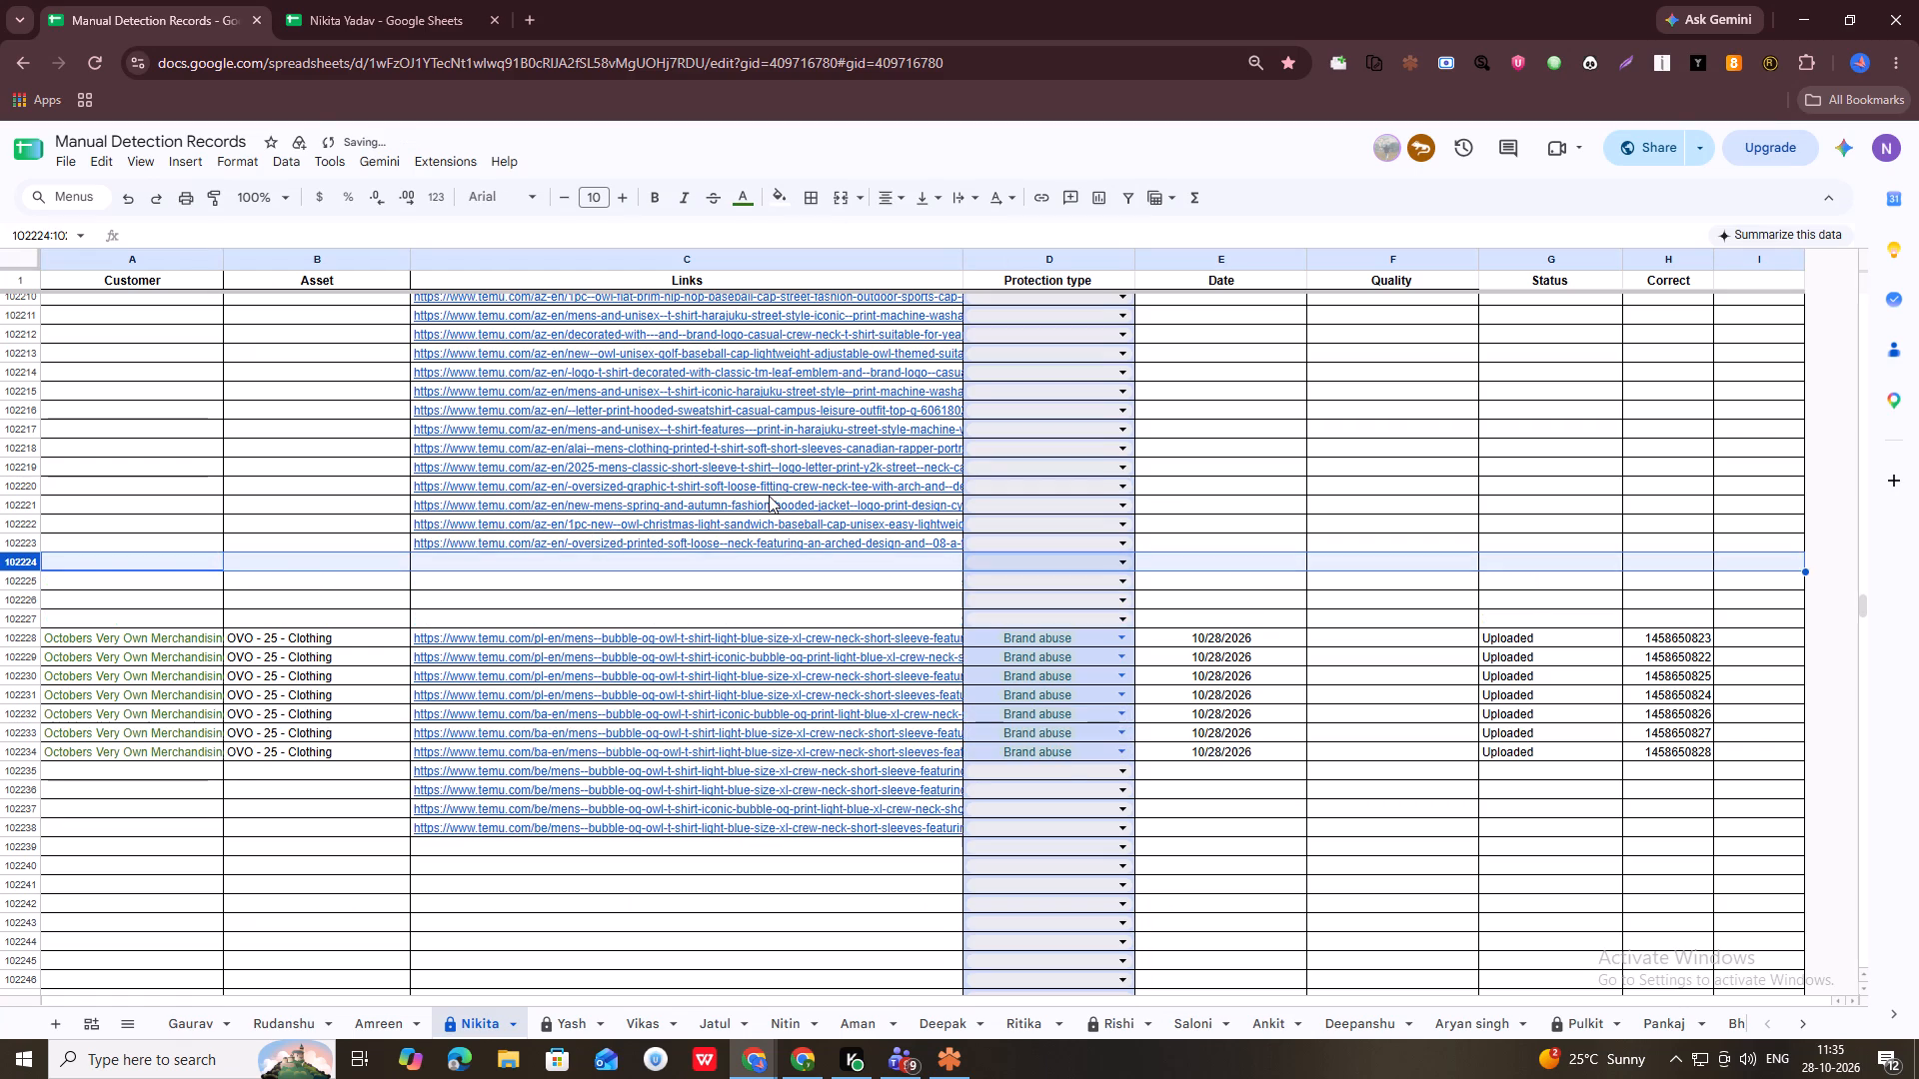
Record the copied hooded outdoor jacket link in cell C102224.
{"action": "key", "text": "Right"}
{"action": "key", "text": "Right"}
{"action": "key", "text": "ctrl+v"}
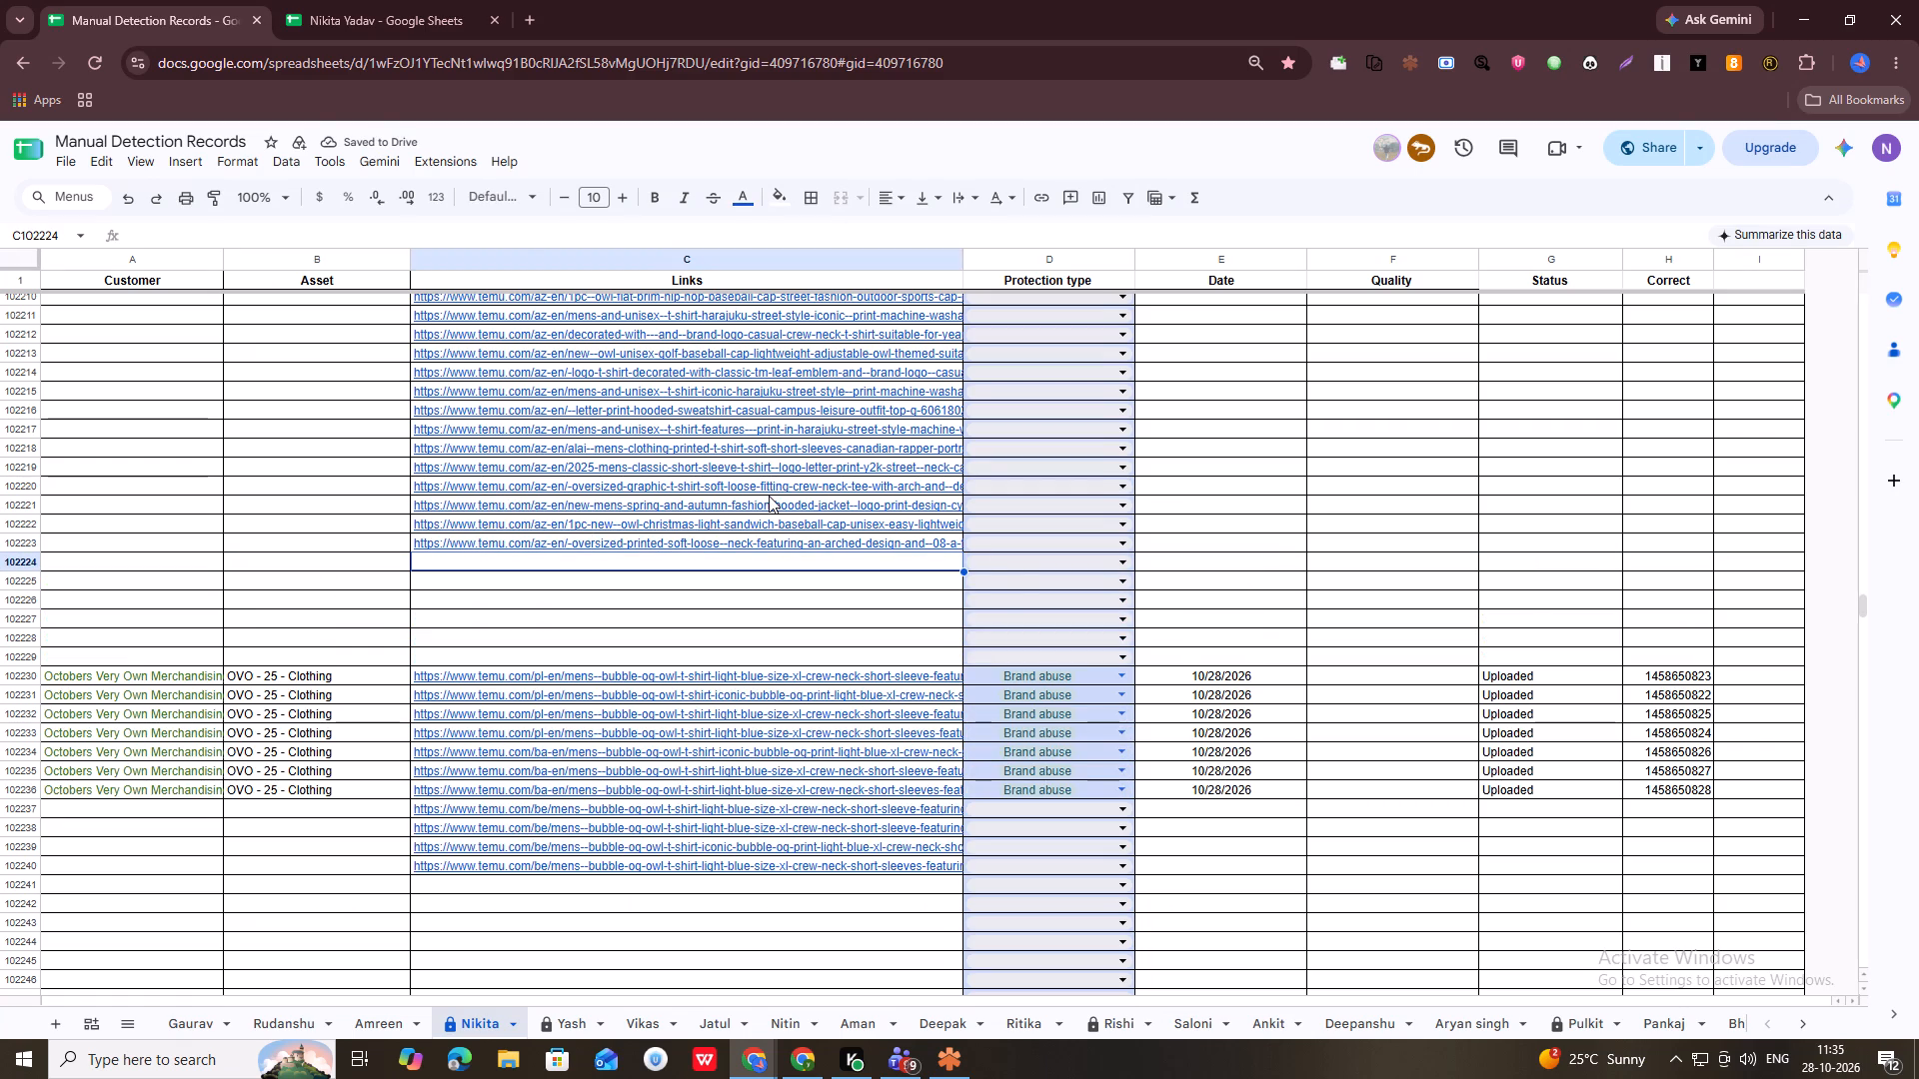
{"action": "key", "text": "Down"}
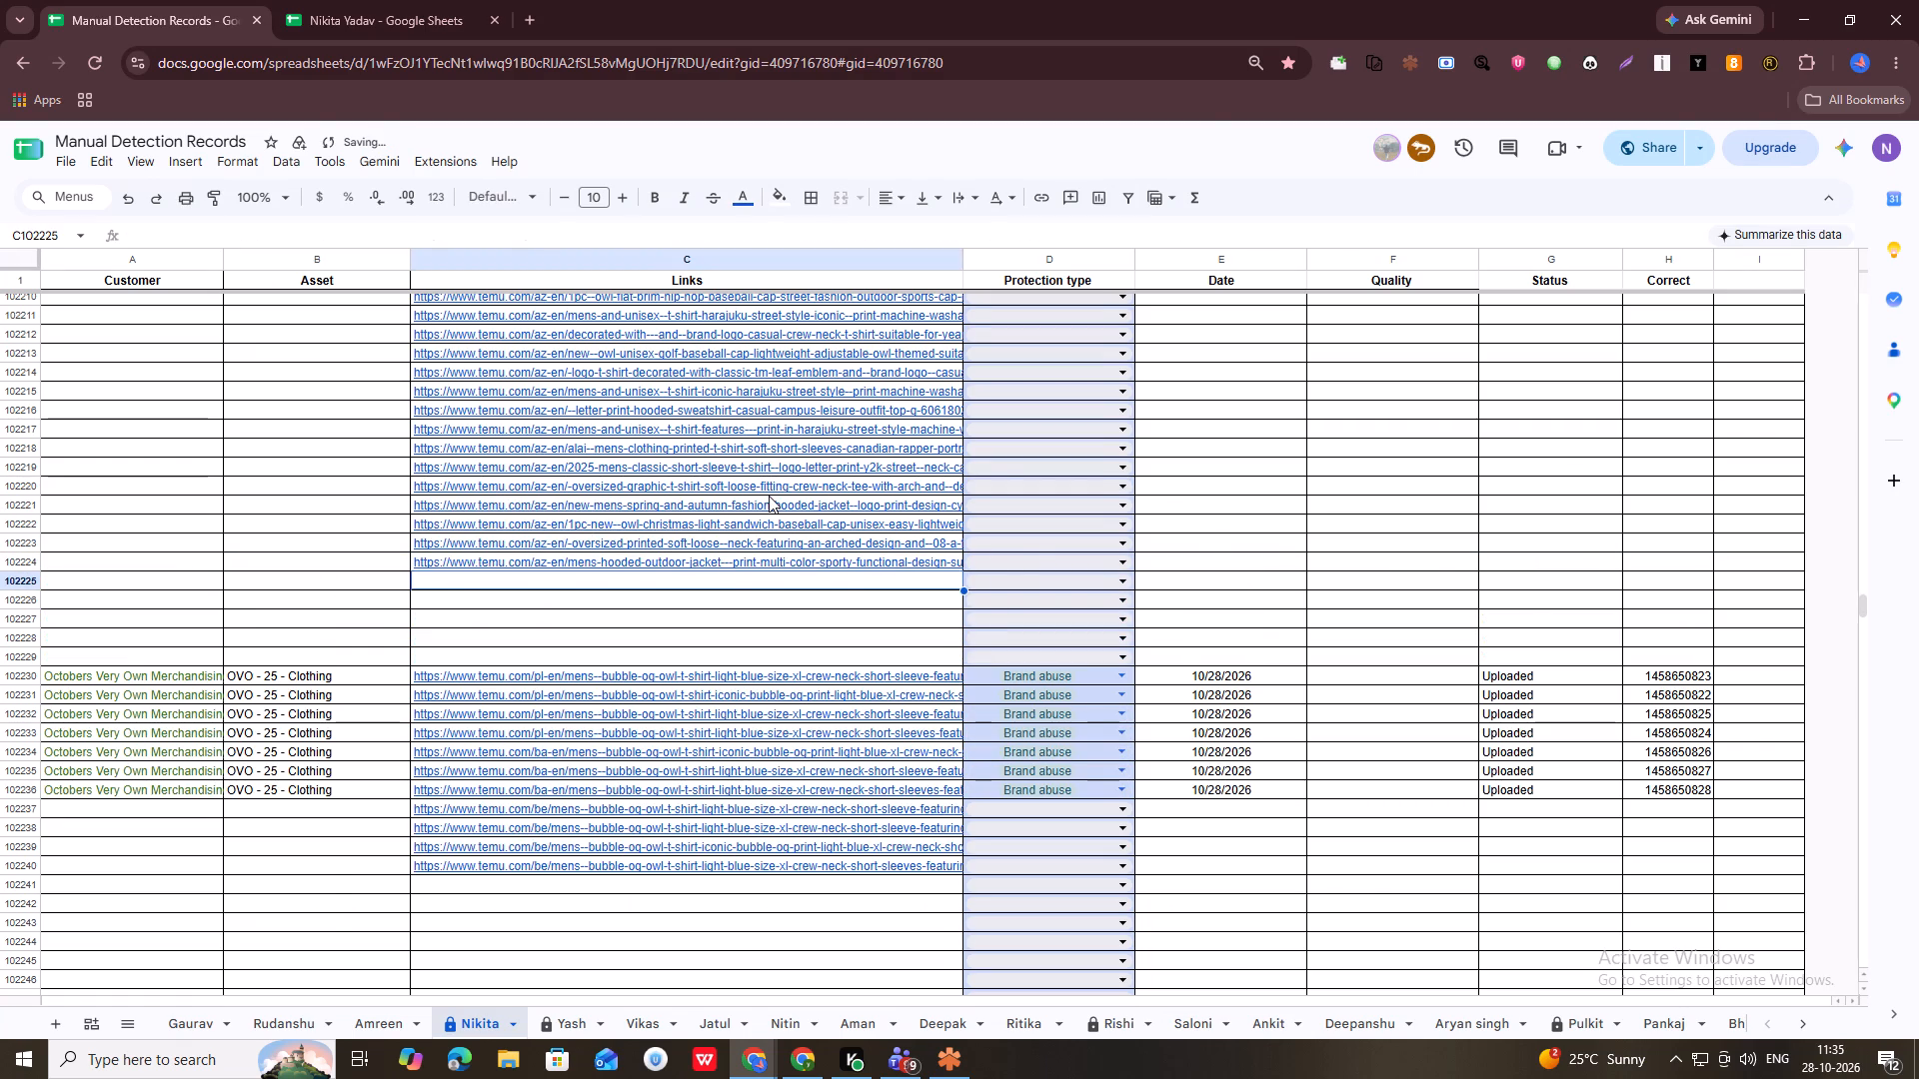
{"action": "key", "text": "alt+Tab"}
Load more listings at the end of the OVO clothing search results.
{"action": "key", "text": "Down"}
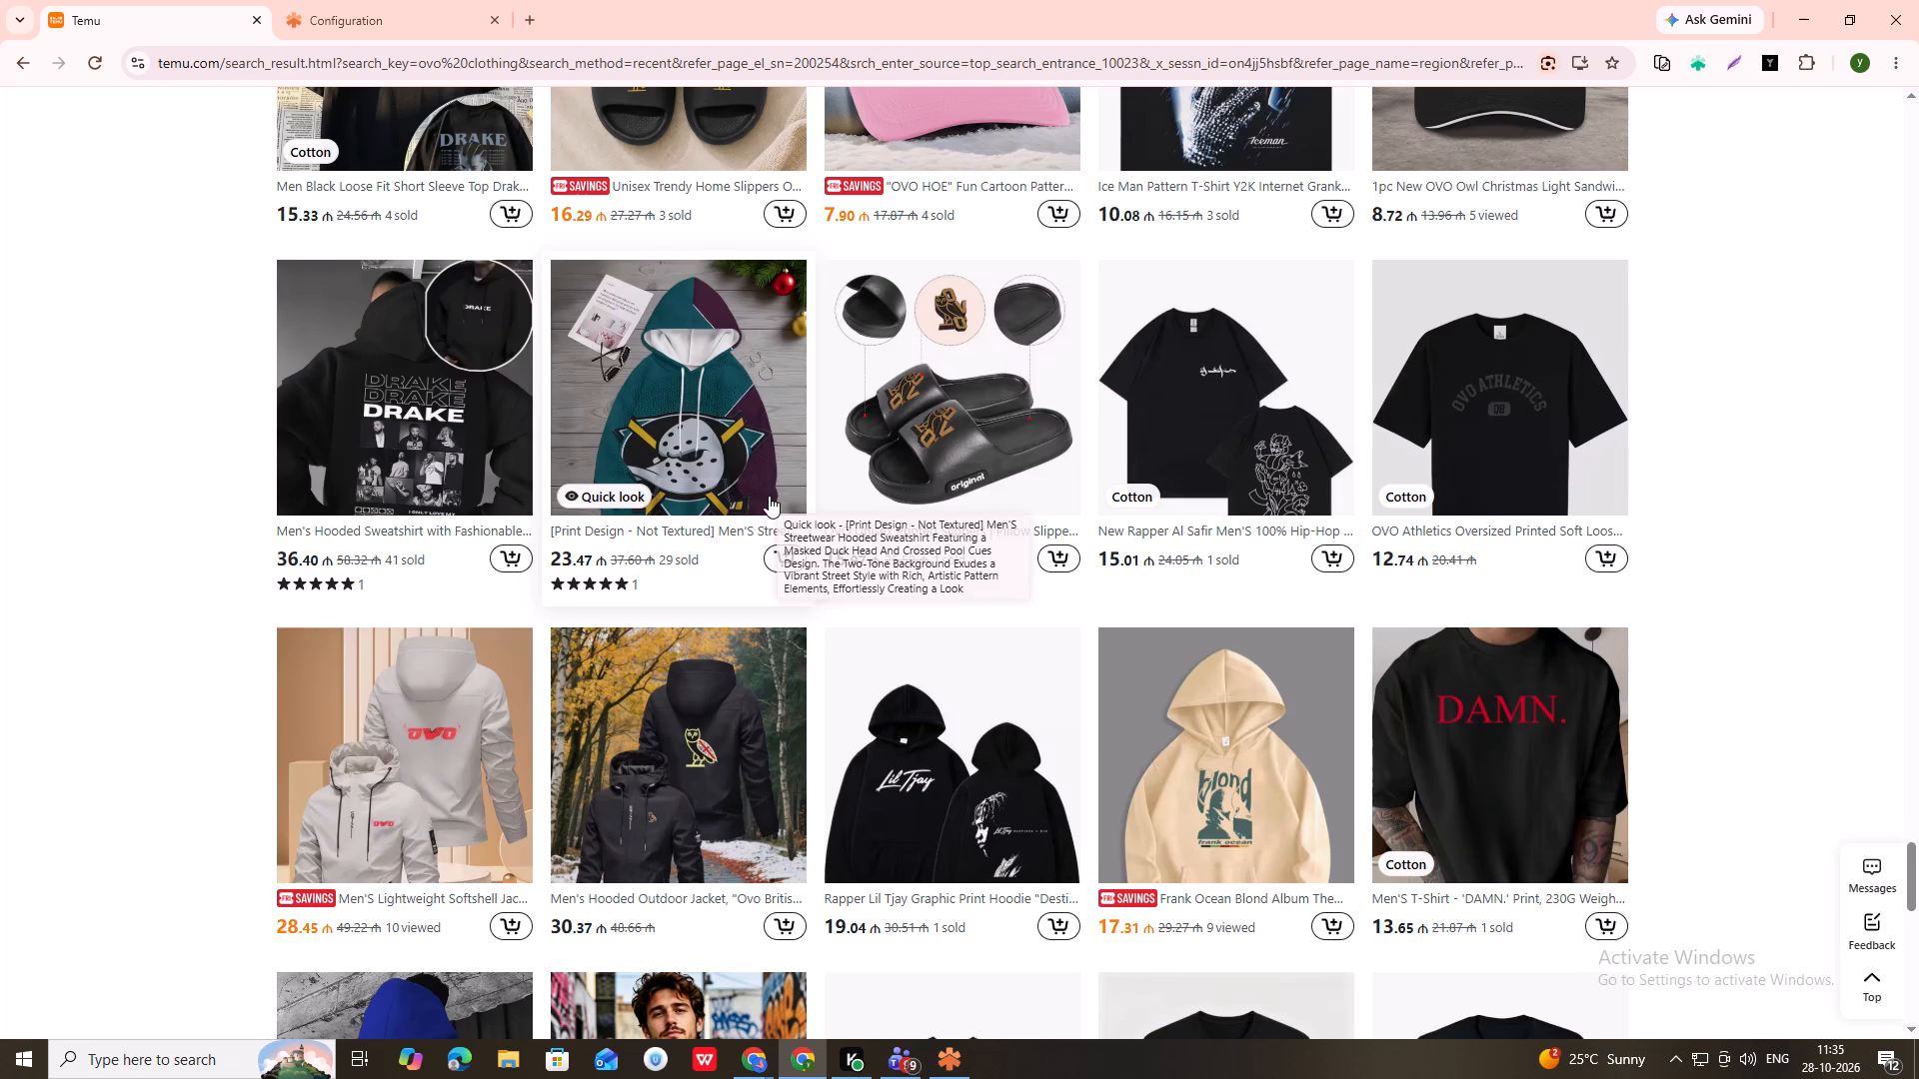
{"action": "scroll", "coordinate": [577, 521], "scroll_direction": "down", "scroll_amount": 4}
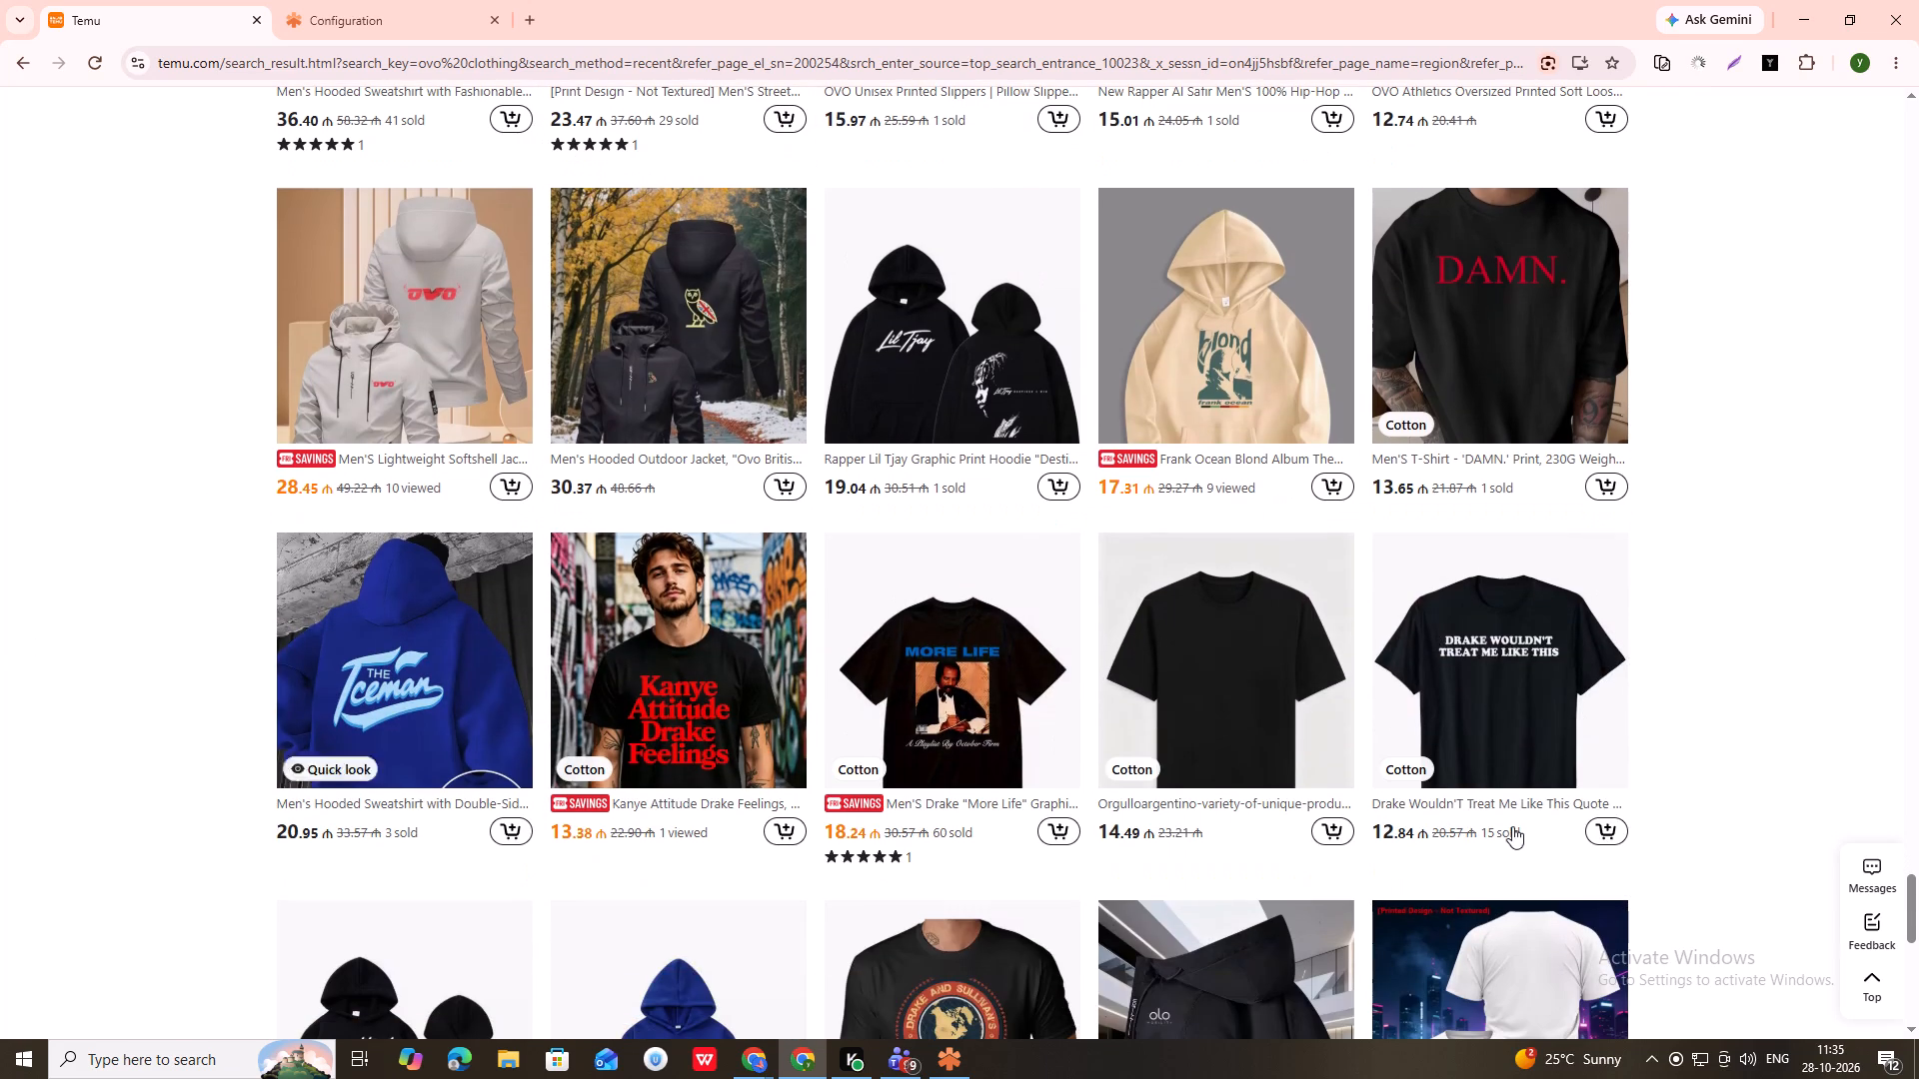
{"action": "scroll", "coordinate": [1332, 688], "scroll_direction": "down", "scroll_amount": 4}
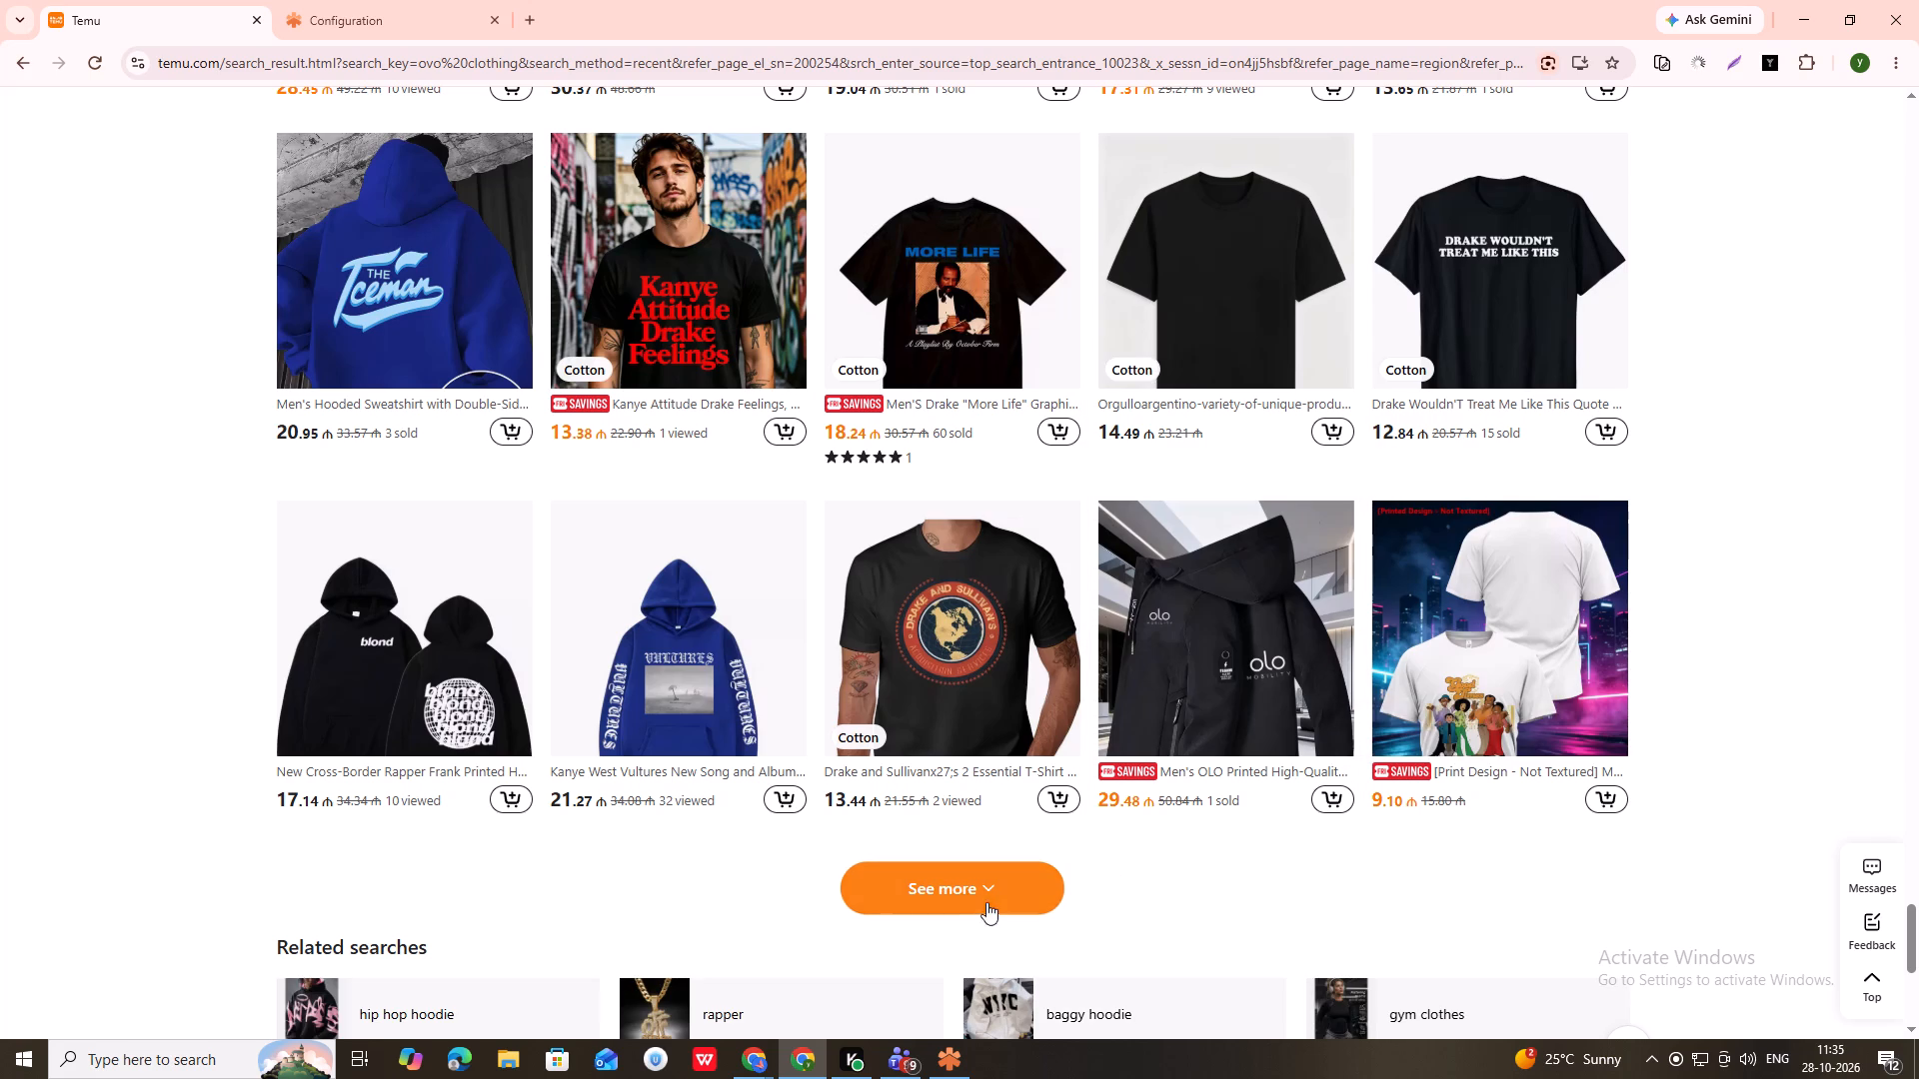
{"action": "left_click", "coordinate": [982, 896]}
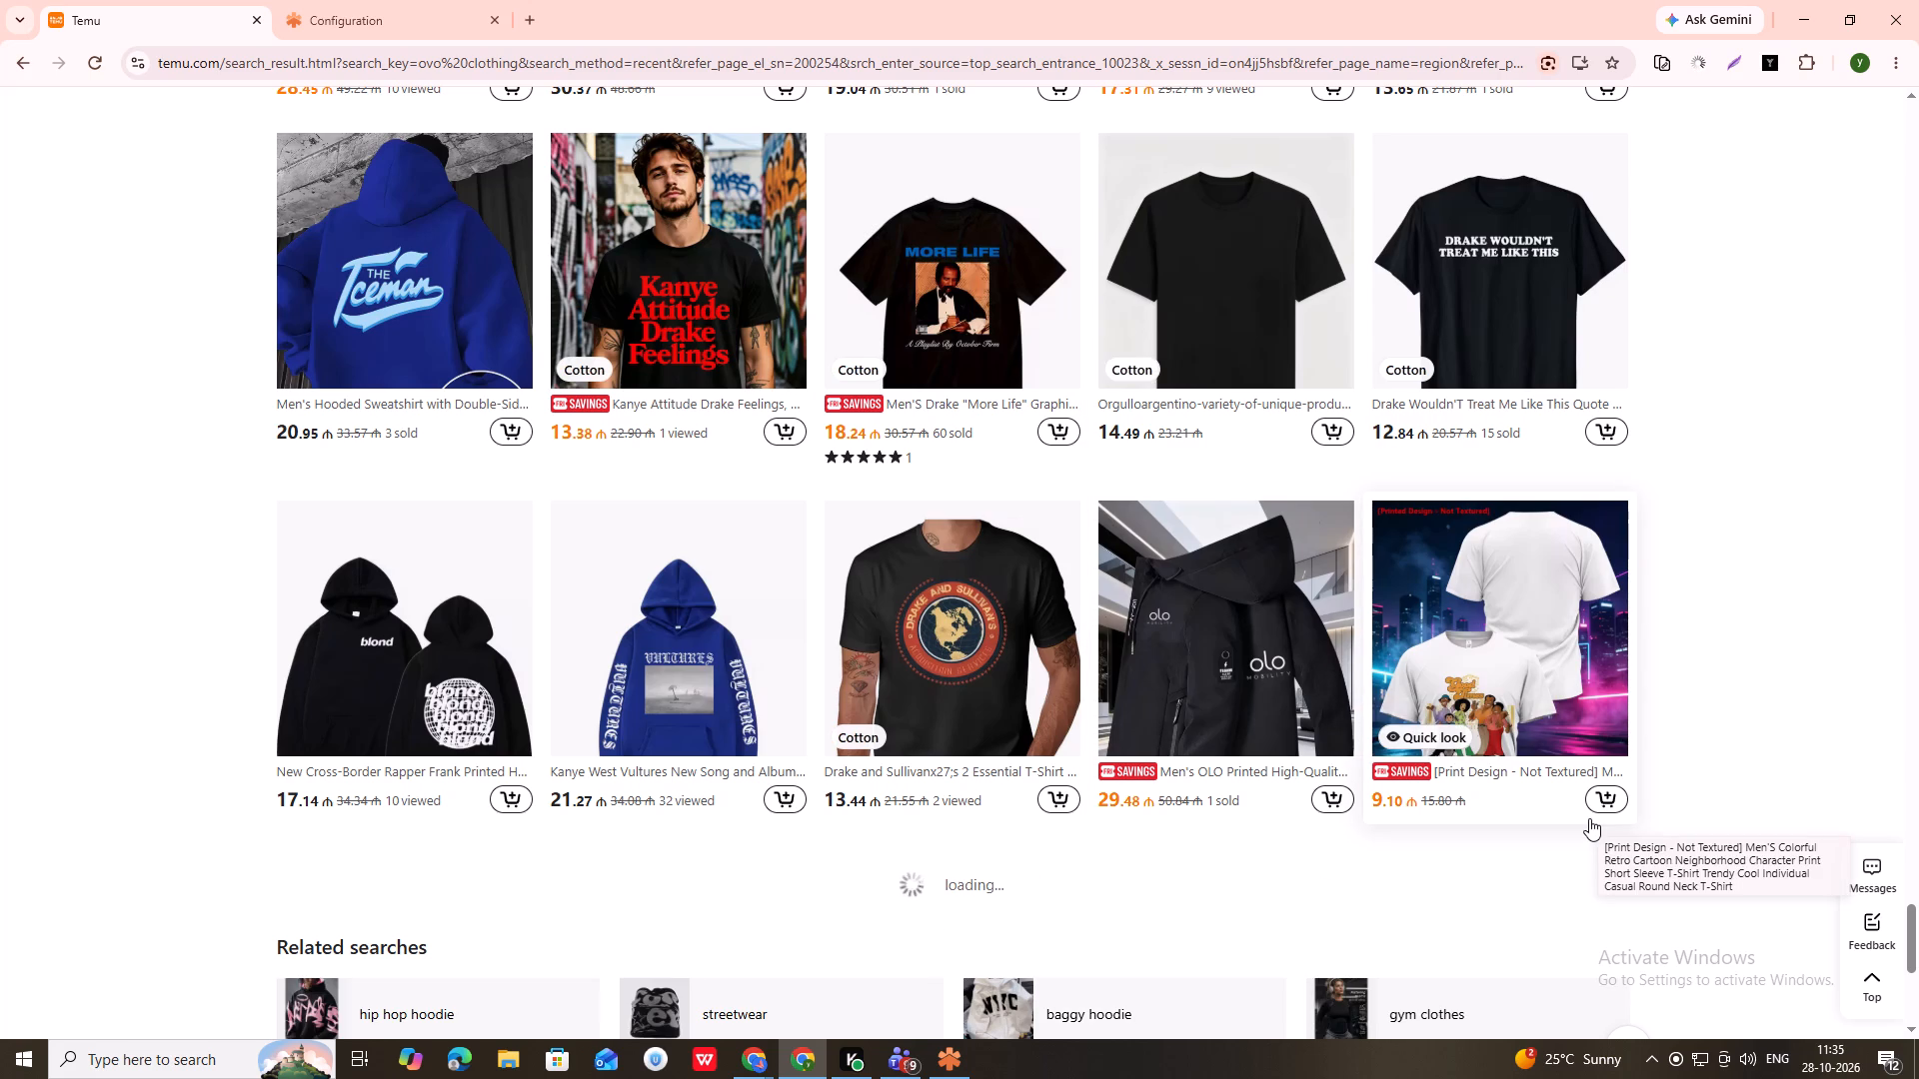
Record the link of the Men's and Unisex OVO T-shirt priced 8.31 in cell C102225.
{"action": "scroll", "coordinate": [1372, 790], "scroll_direction": "down", "scroll_amount": 3}
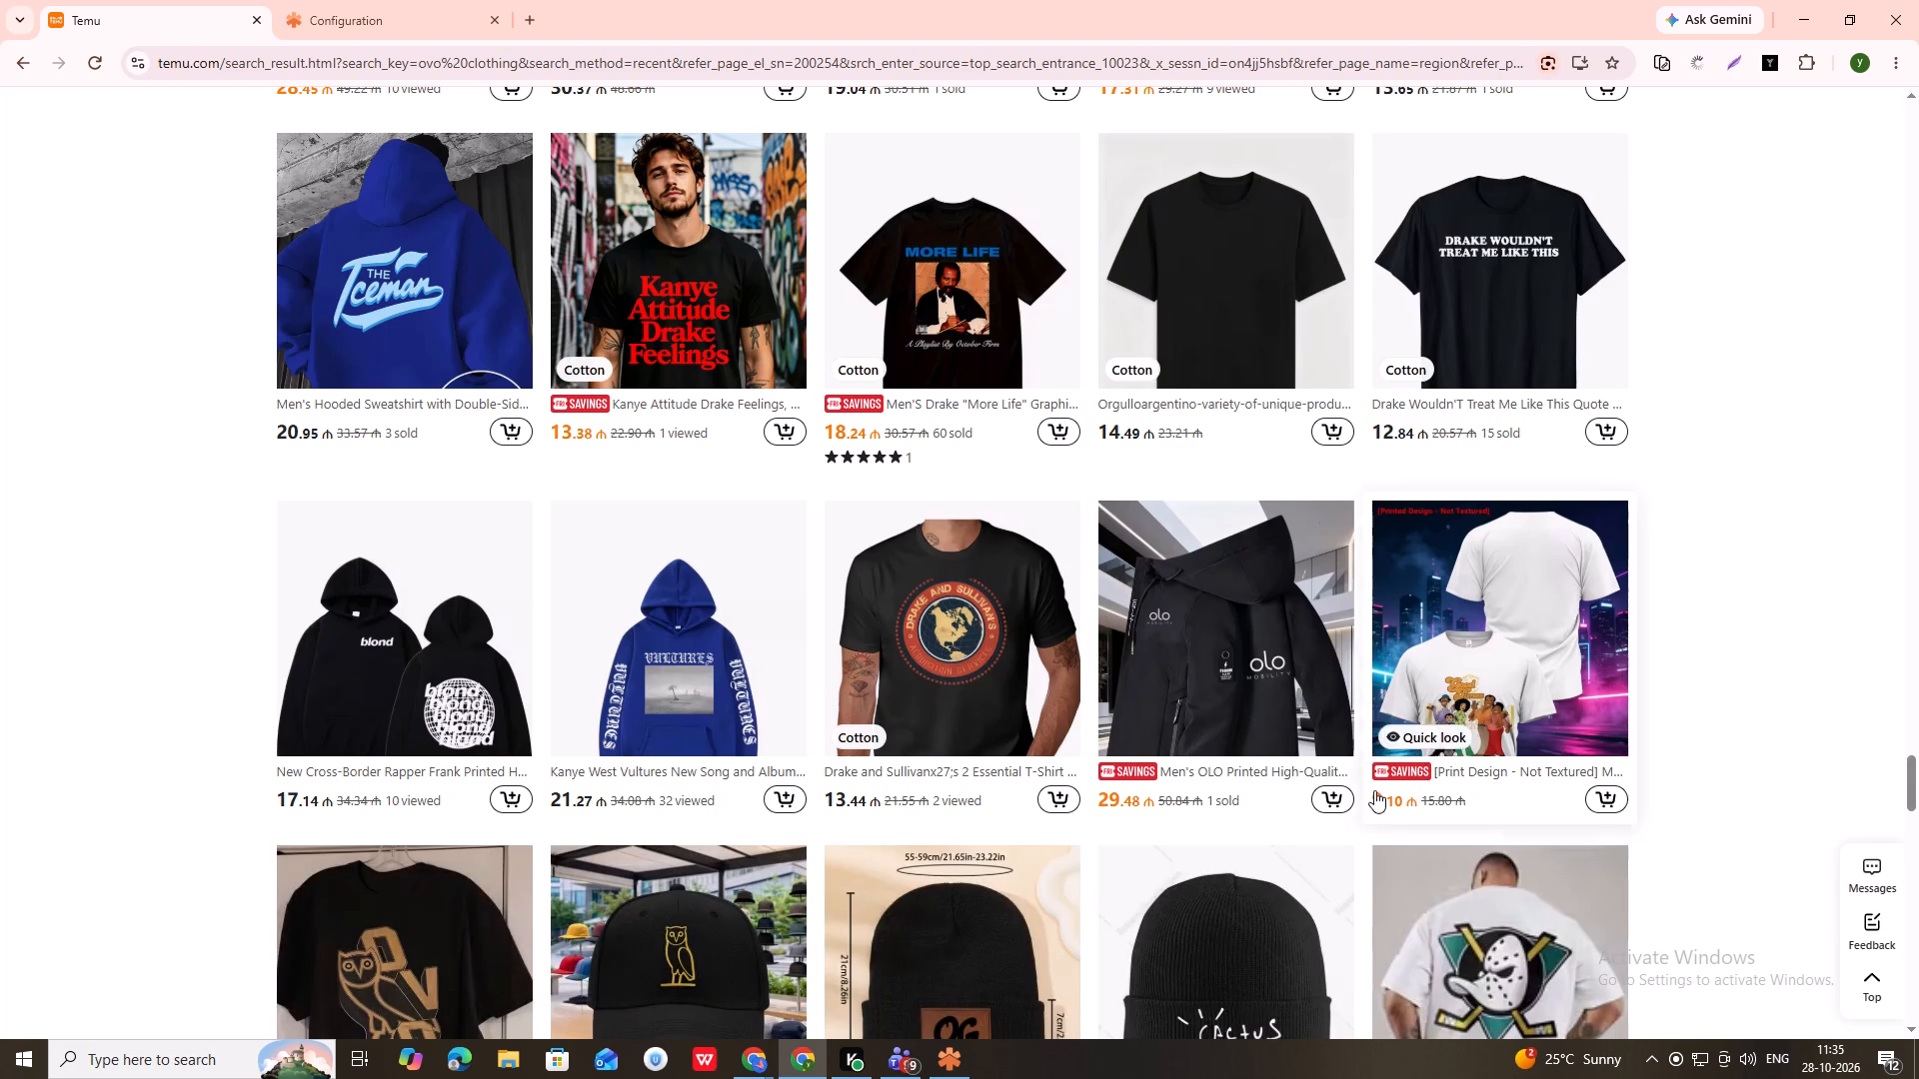
{"action": "scroll", "coordinate": [1329, 787], "scroll_direction": "down", "scroll_amount": 2}
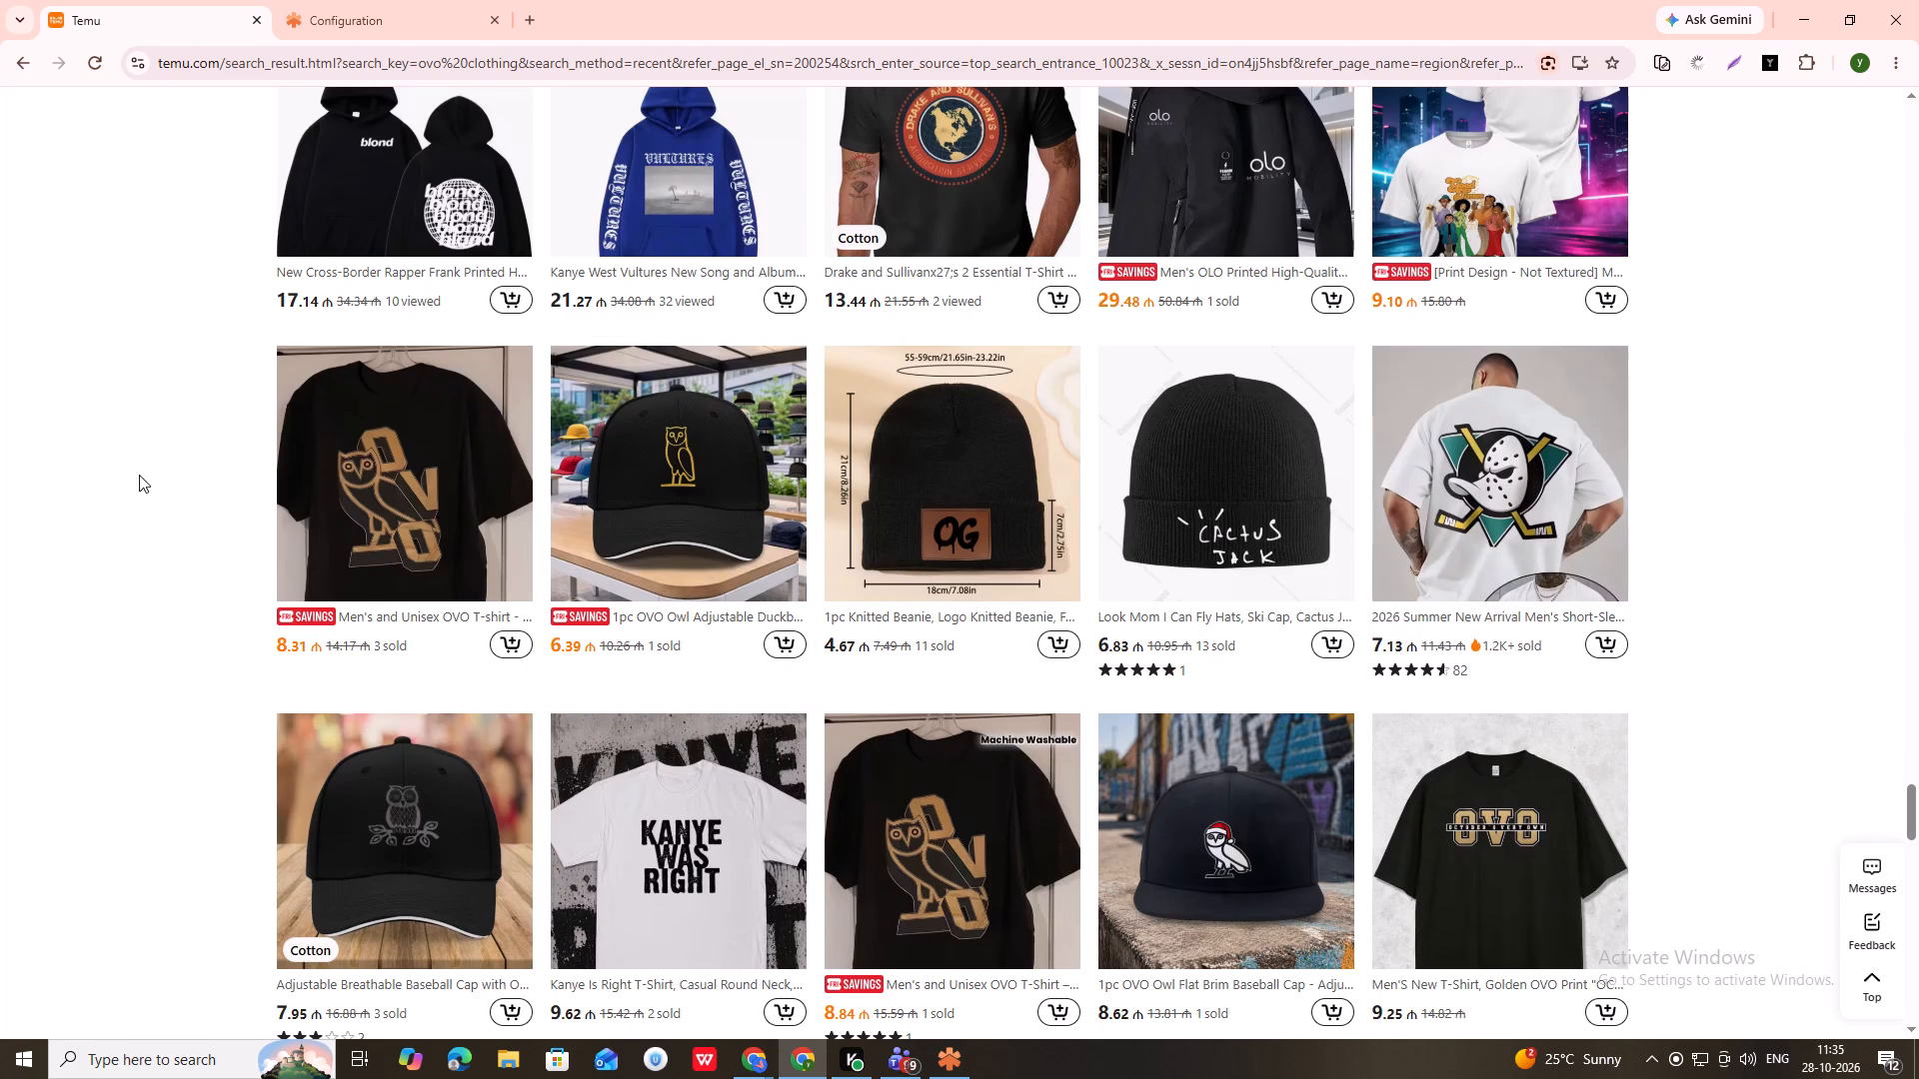
{"action": "right_click", "coordinate": [427, 621]}
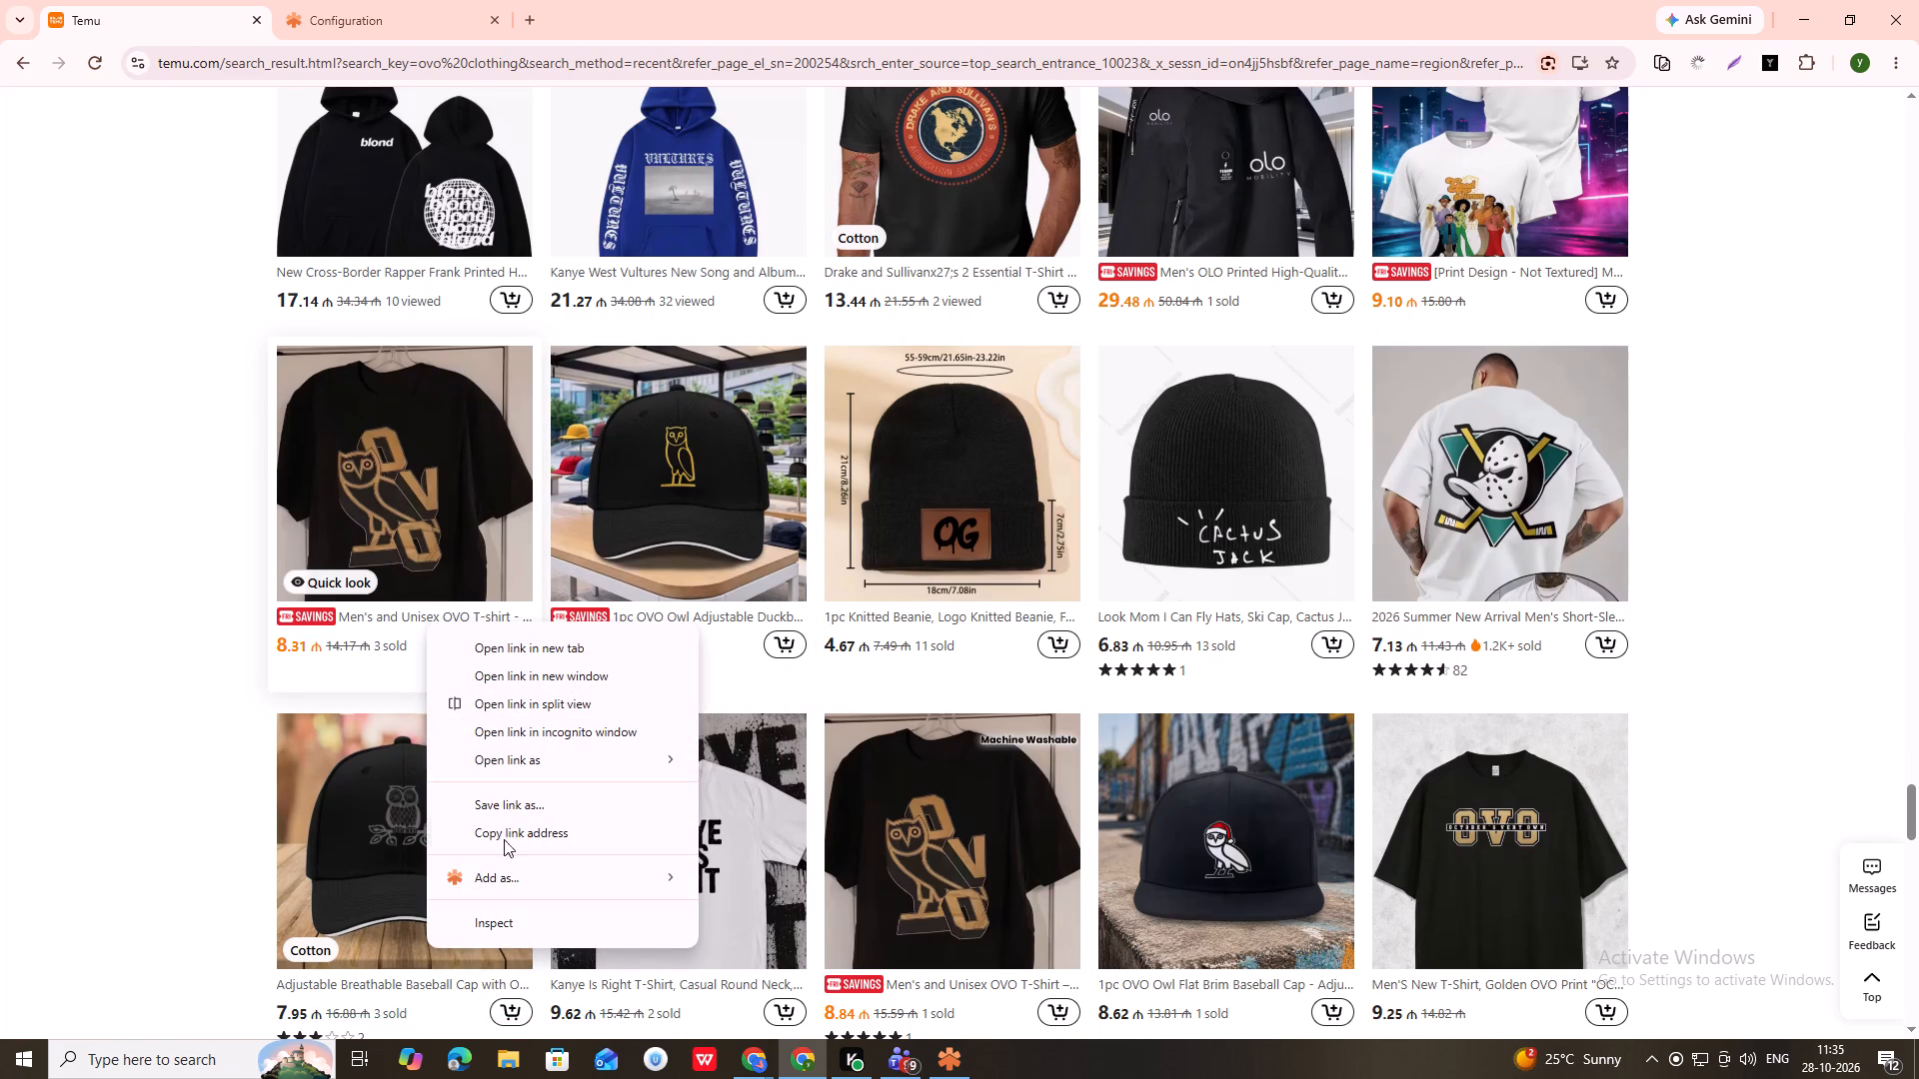
{"action": "left_click", "coordinate": [508, 830]}
{"action": "key", "text": "alt+Tab"}
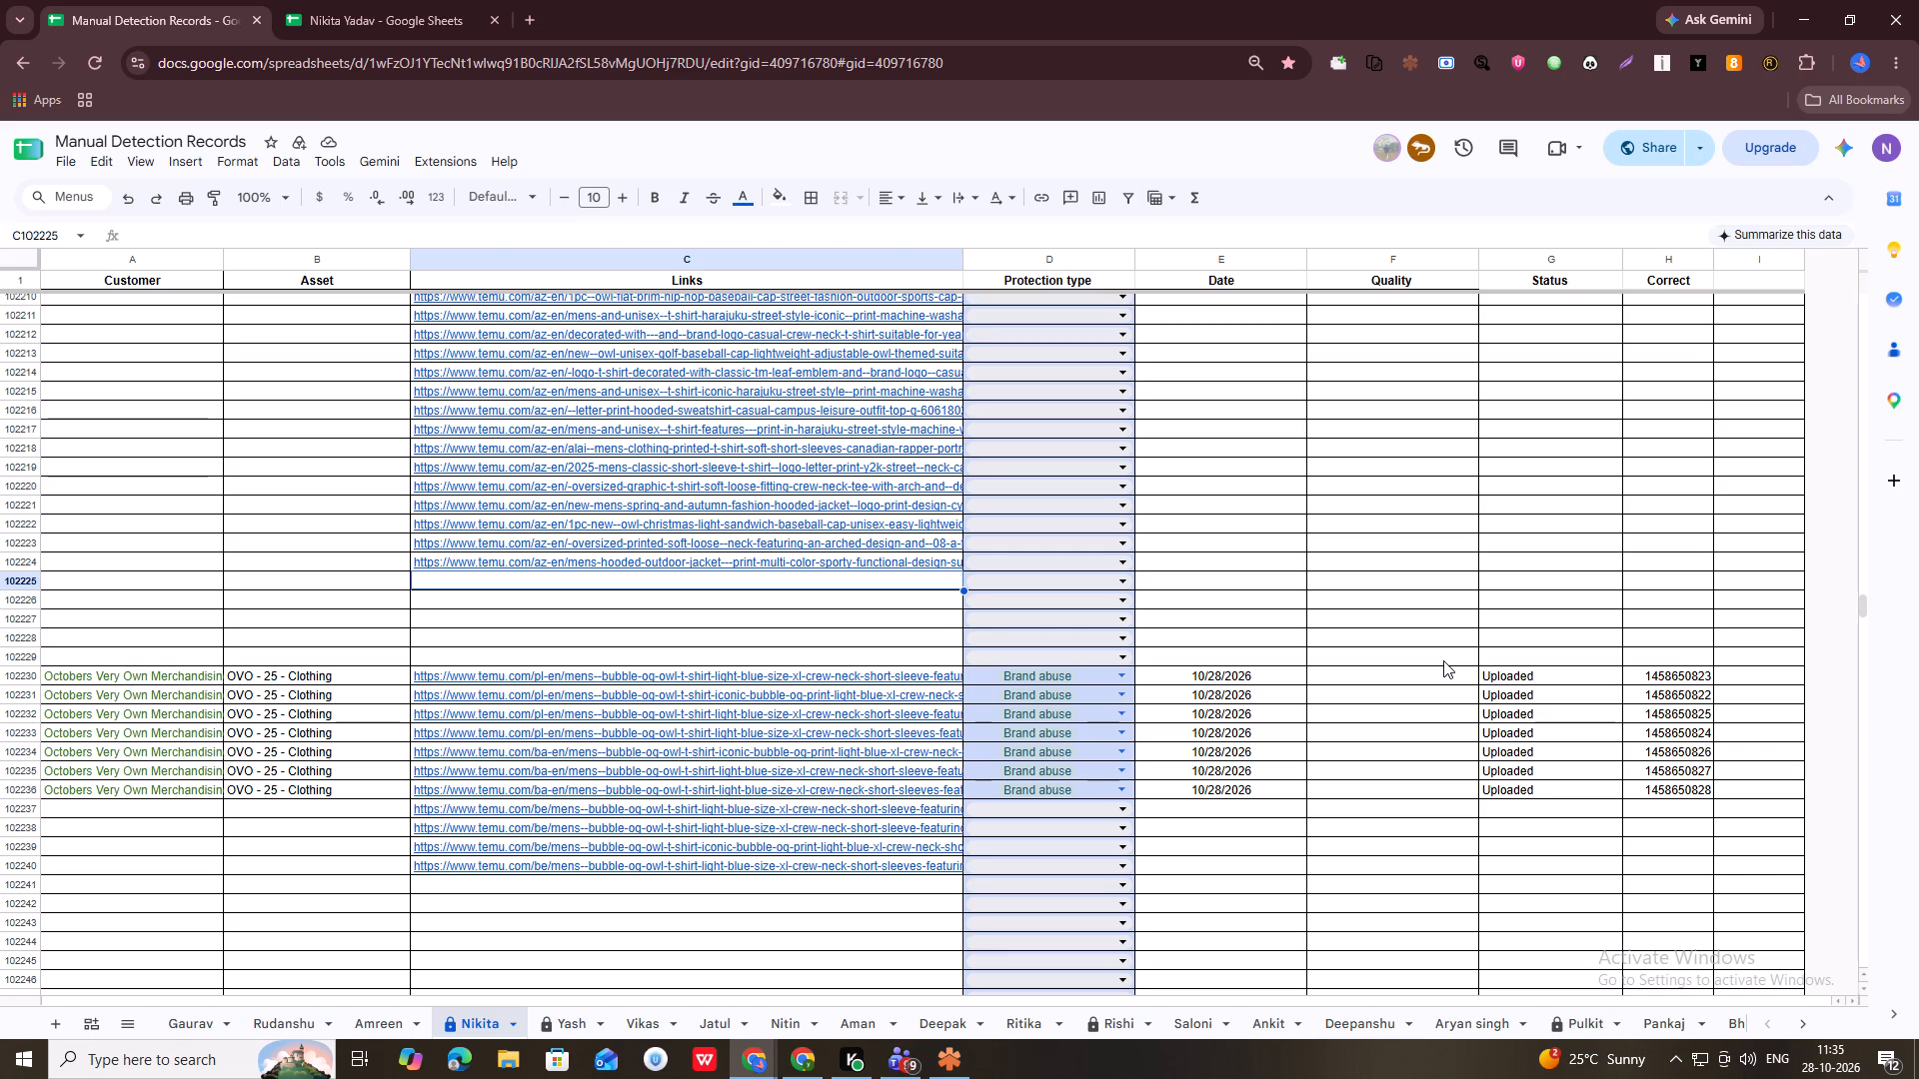
{"action": "key", "text": "ctrl+v"}
{"action": "key", "text": "Down"}
{"action": "key", "text": "alt+Tab"}
Record the link of the 1pc OVO Owl Adjustable Duckbill Baseball Cap priced 6.39 in cell C102226.
{"action": "key", "text": "Right"}
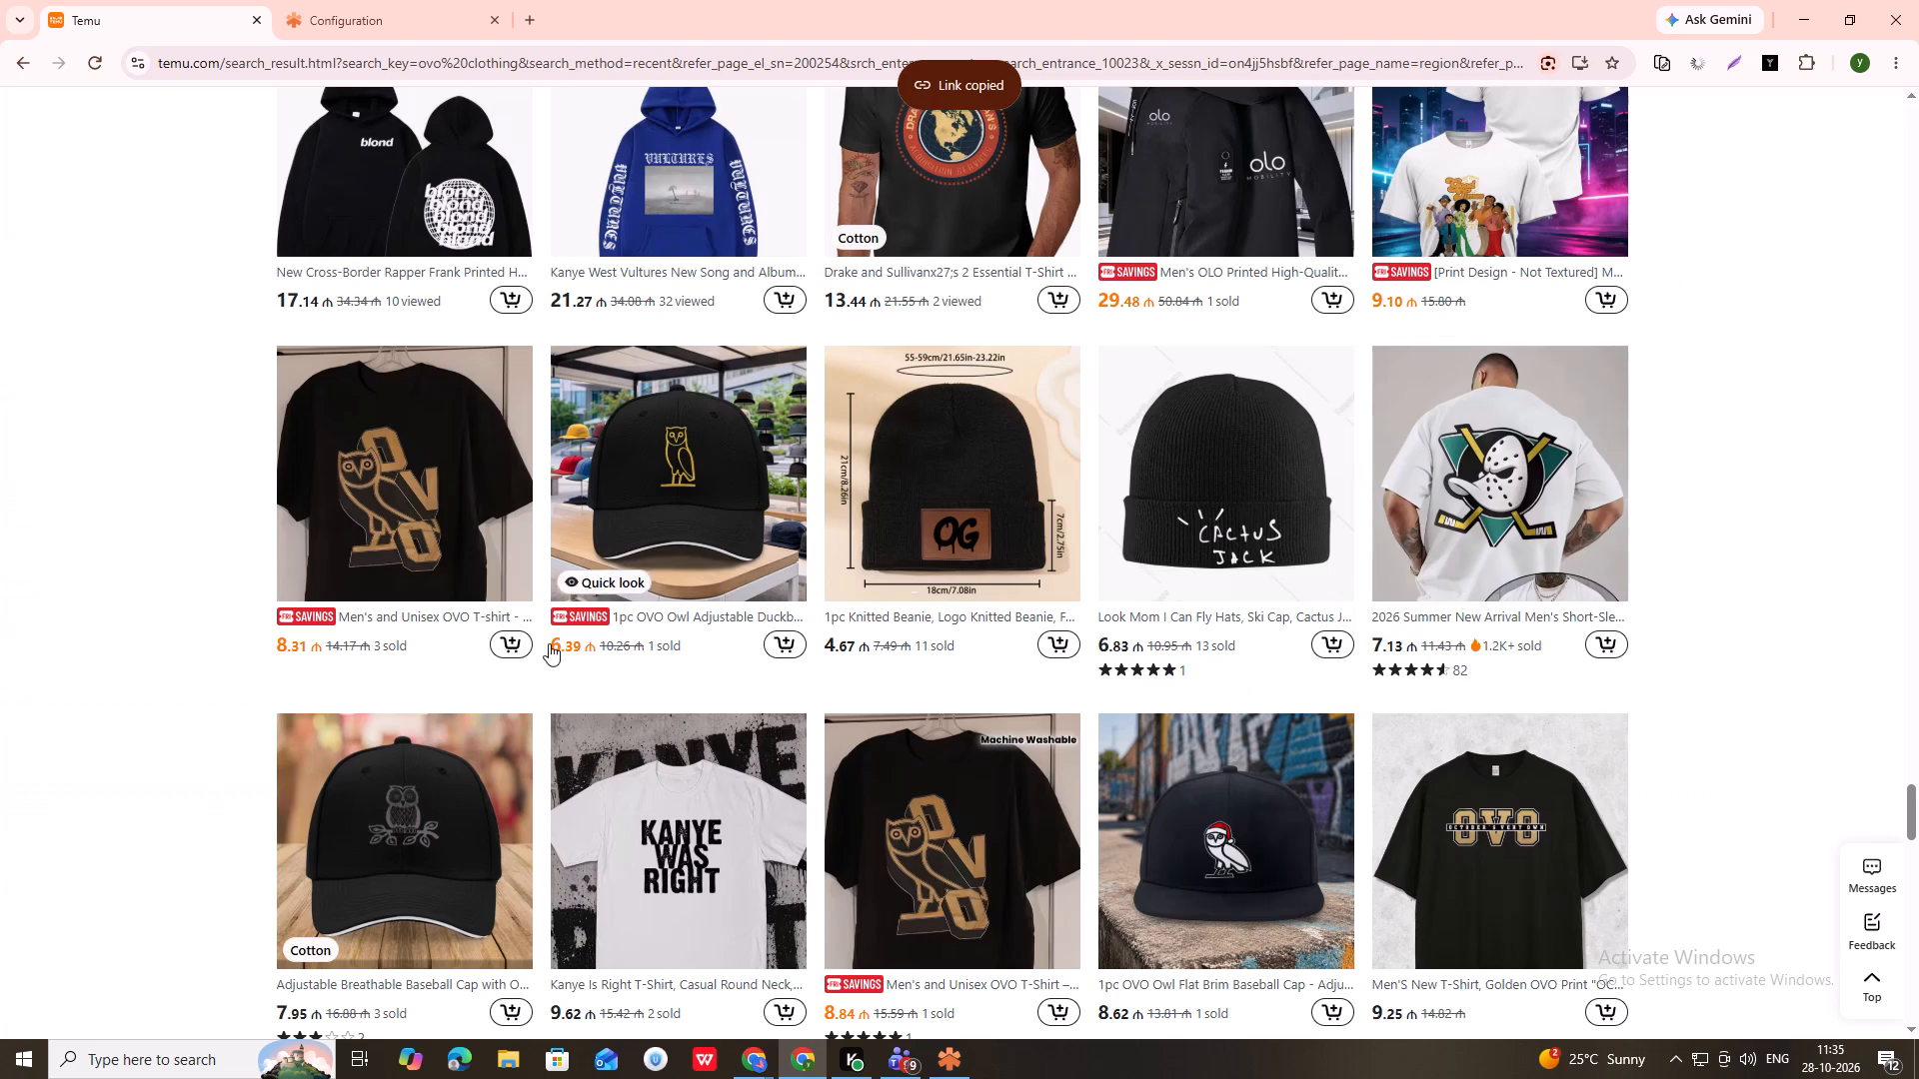
{"action": "right_click", "coordinate": [712, 622]}
{"action": "left_click", "coordinate": [752, 831]}
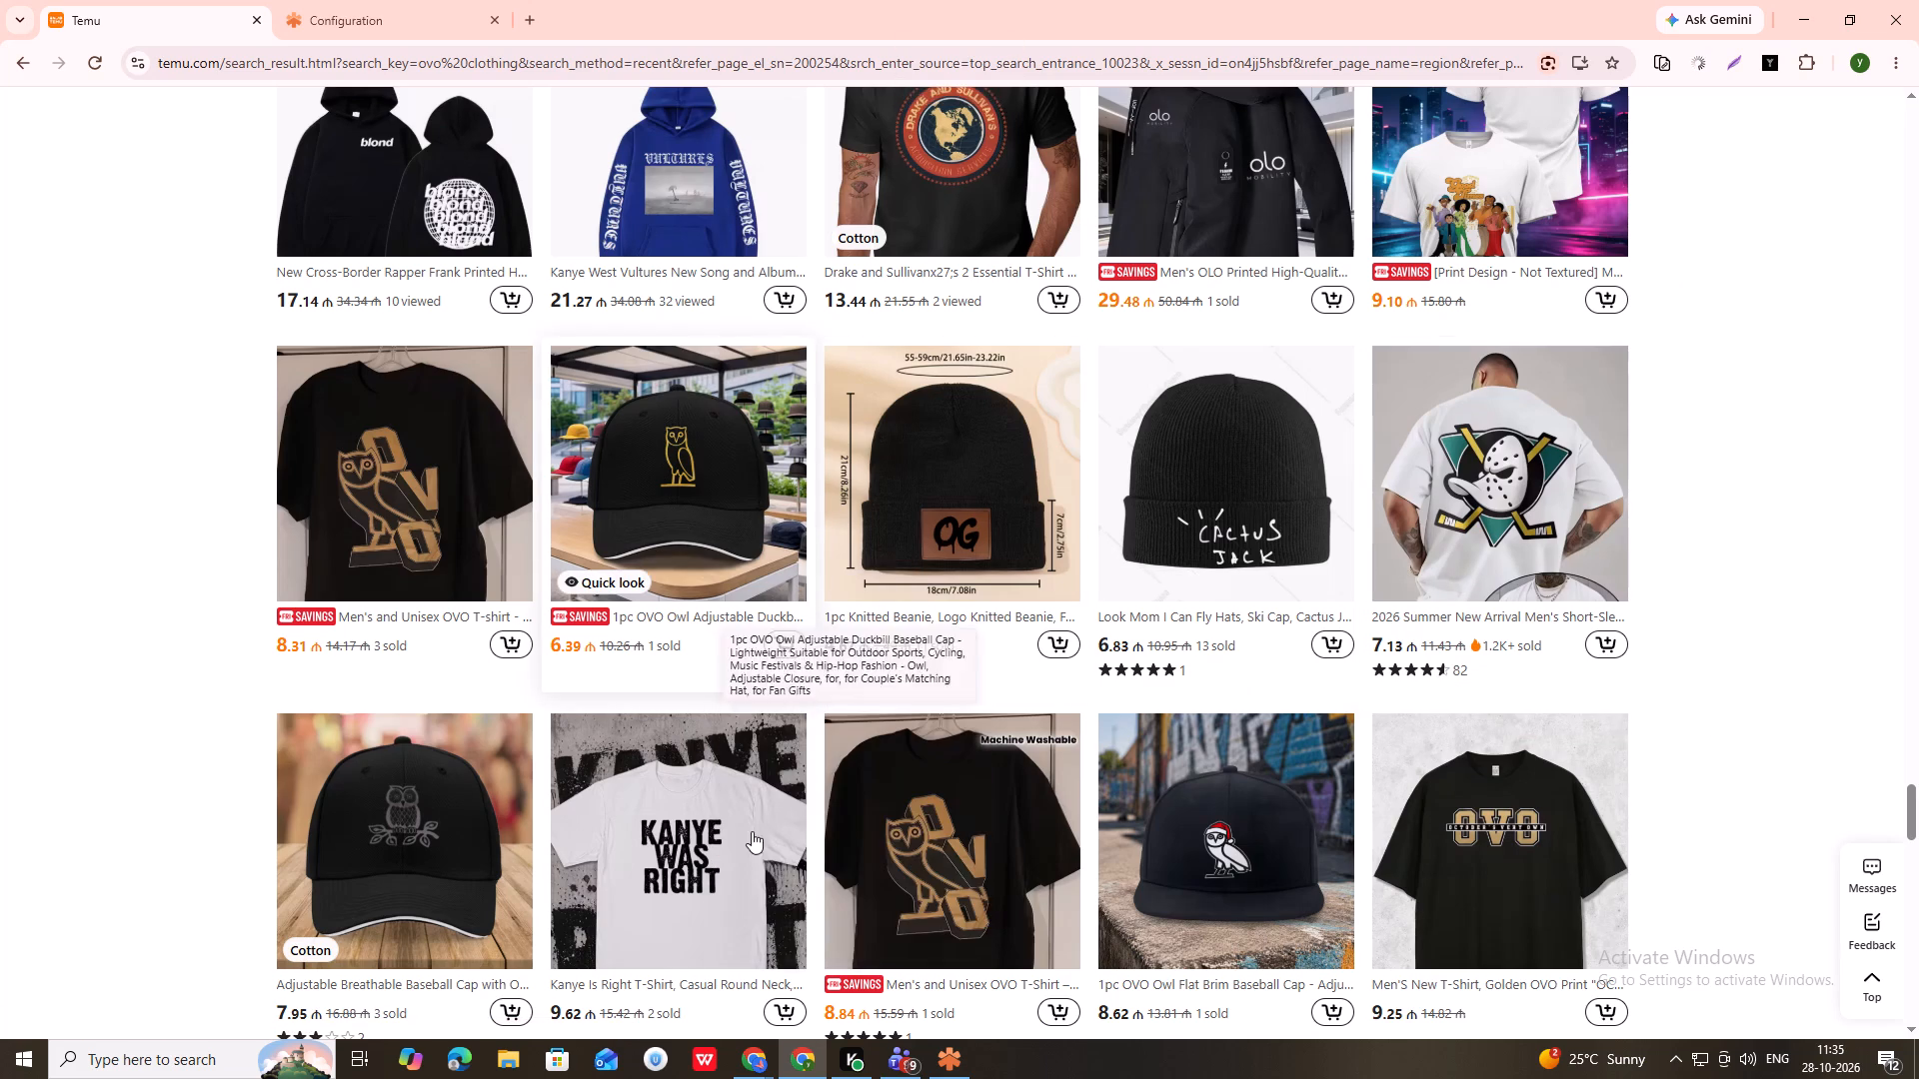
{"action": "key", "text": "alt+Tab"}
{"action": "key", "text": "ctrl+v"}
{"action": "key", "text": "Down"}
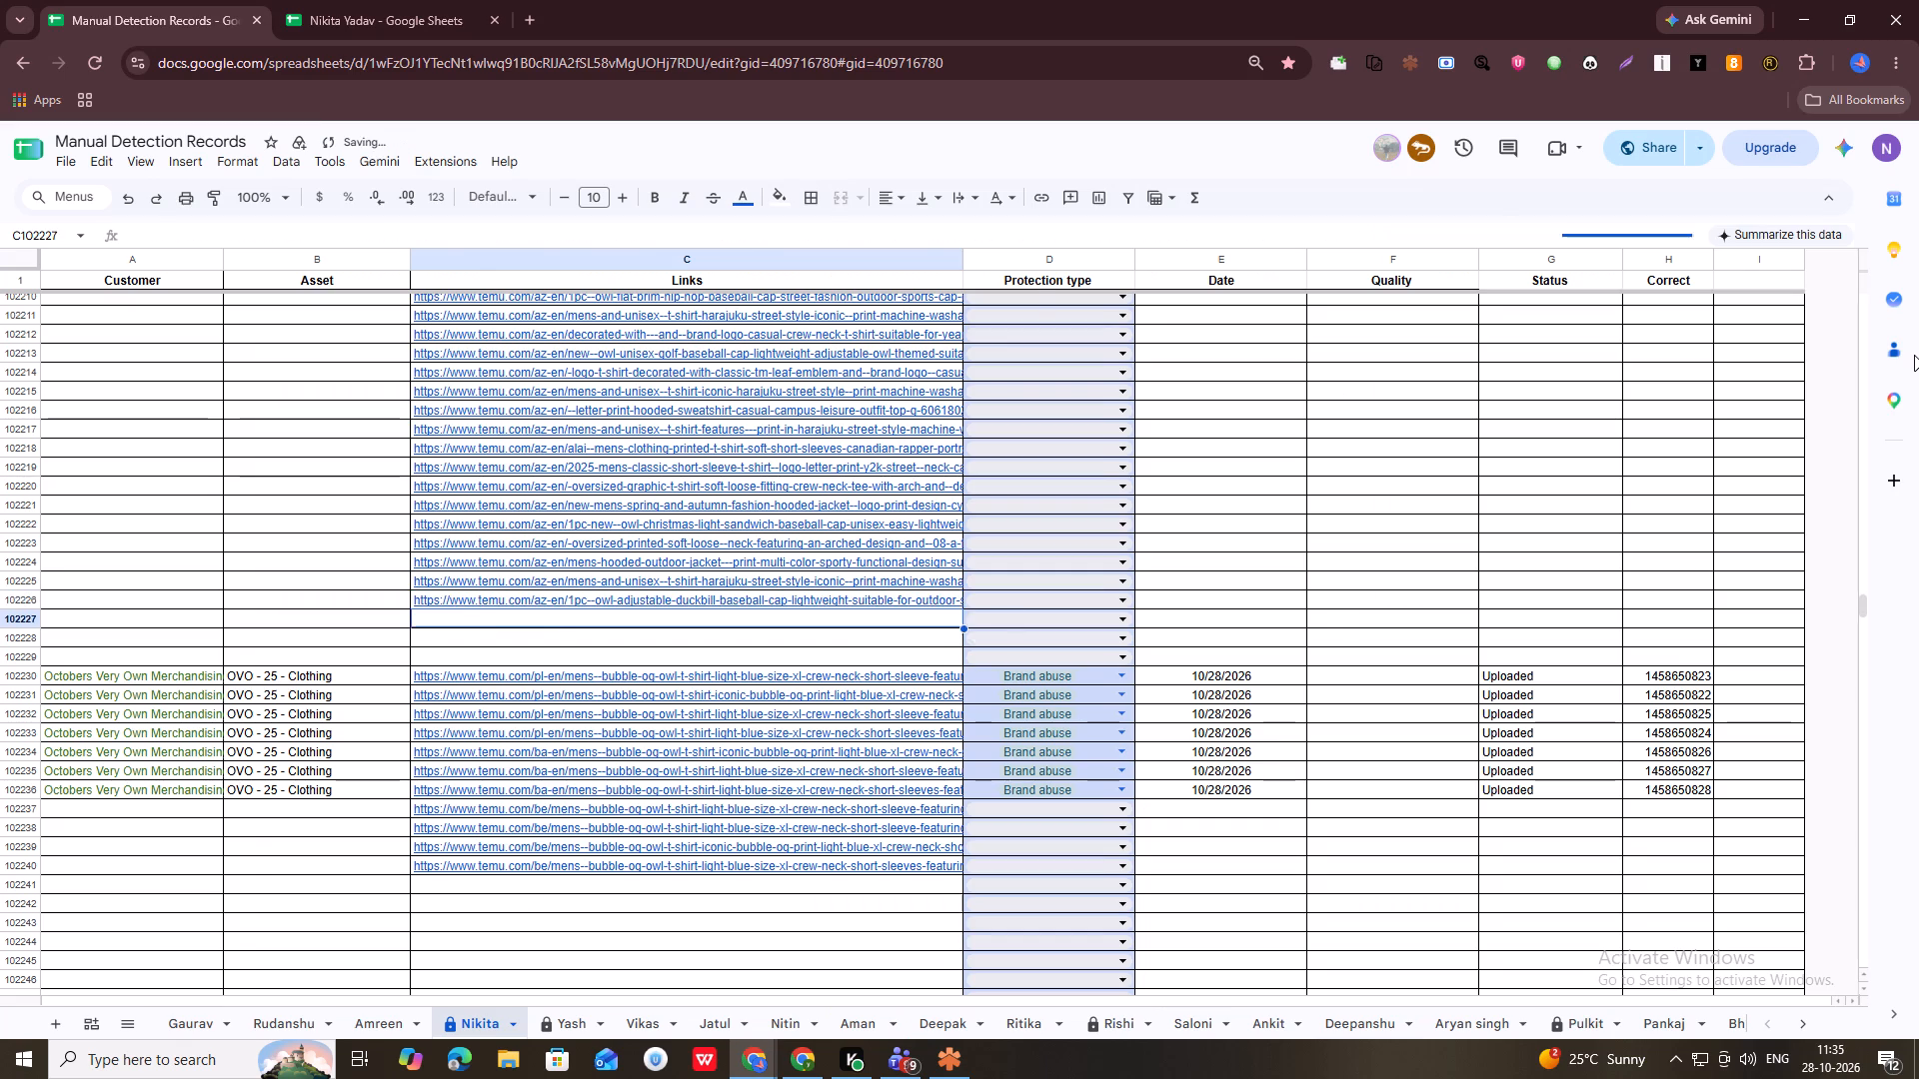
Record the link of the Men's and Unisex OVO T-Shirt priced 8.84 in cell C102227.
{"action": "key", "text": "alt+Tab"}
{"action": "key", "text": "Down"}
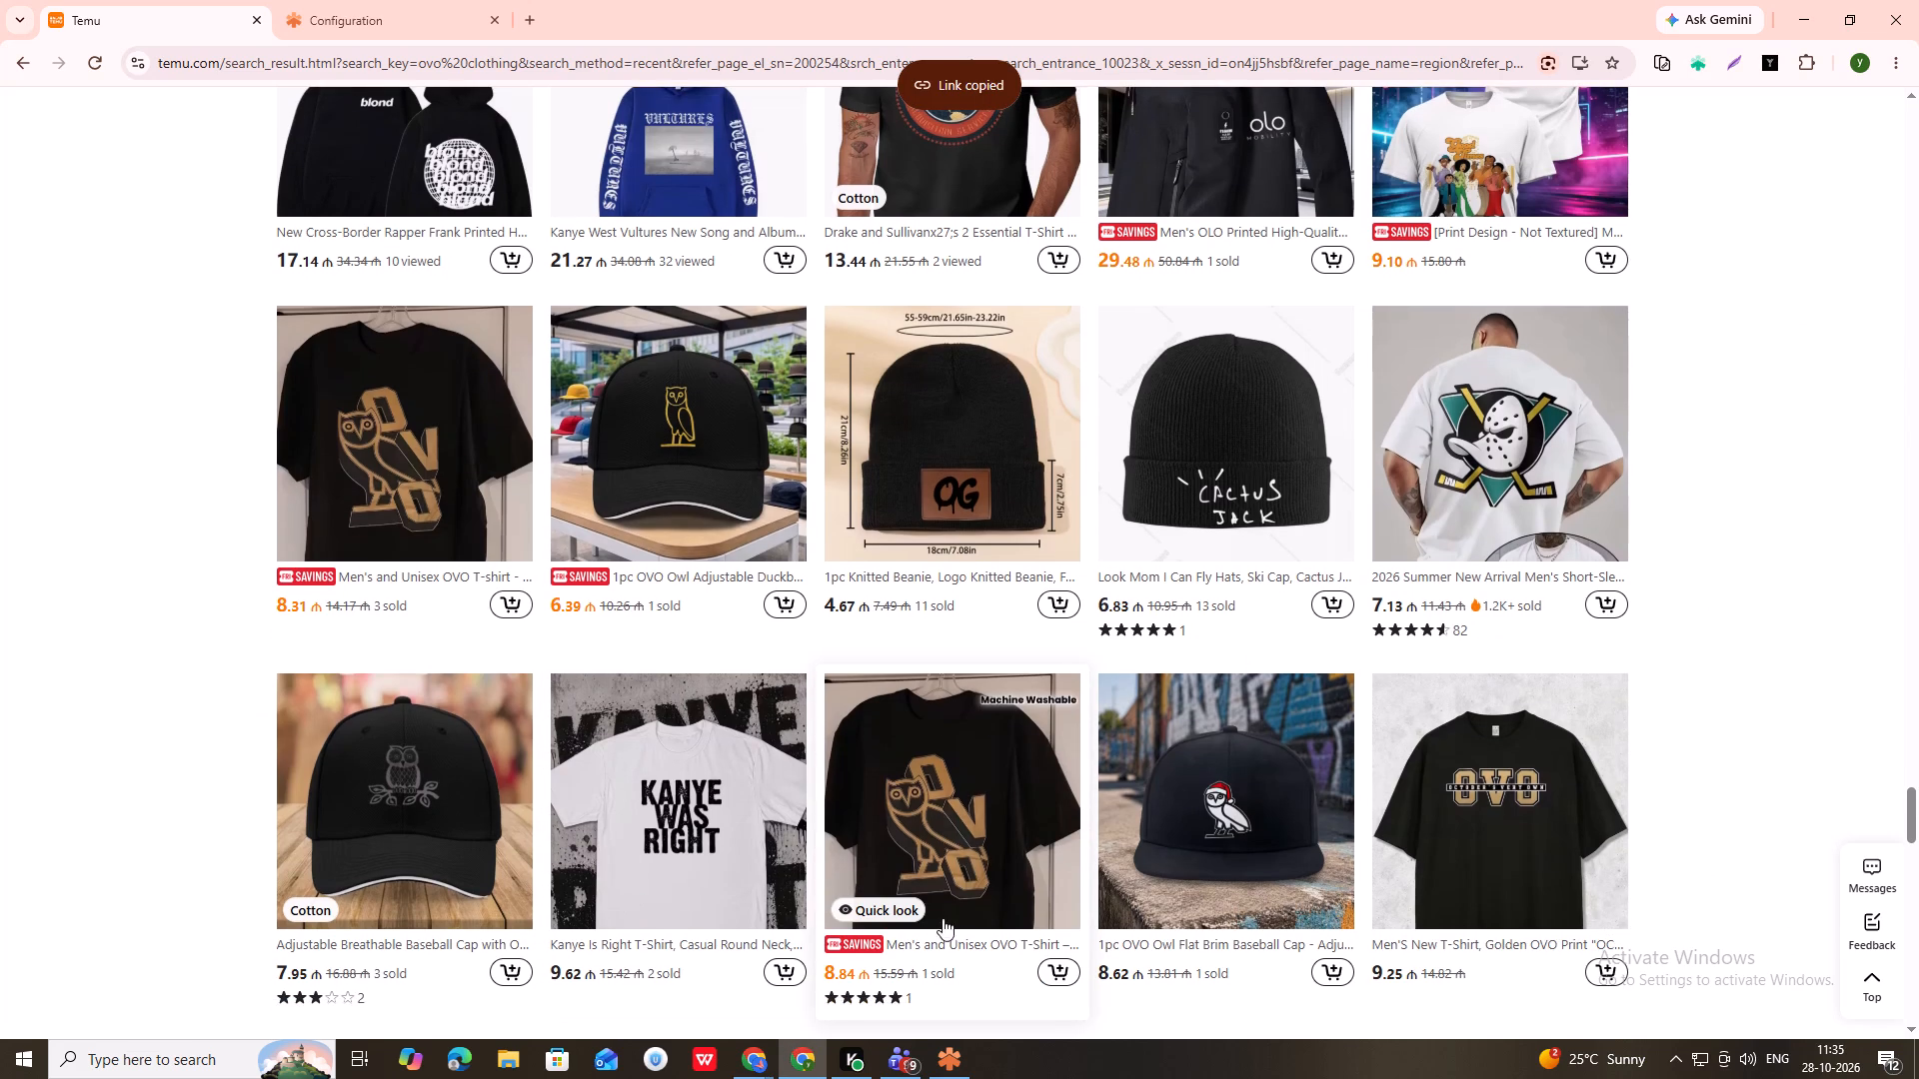
{"action": "right_click", "coordinate": [969, 949]}
{"action": "left_click", "coordinate": [1059, 829]}
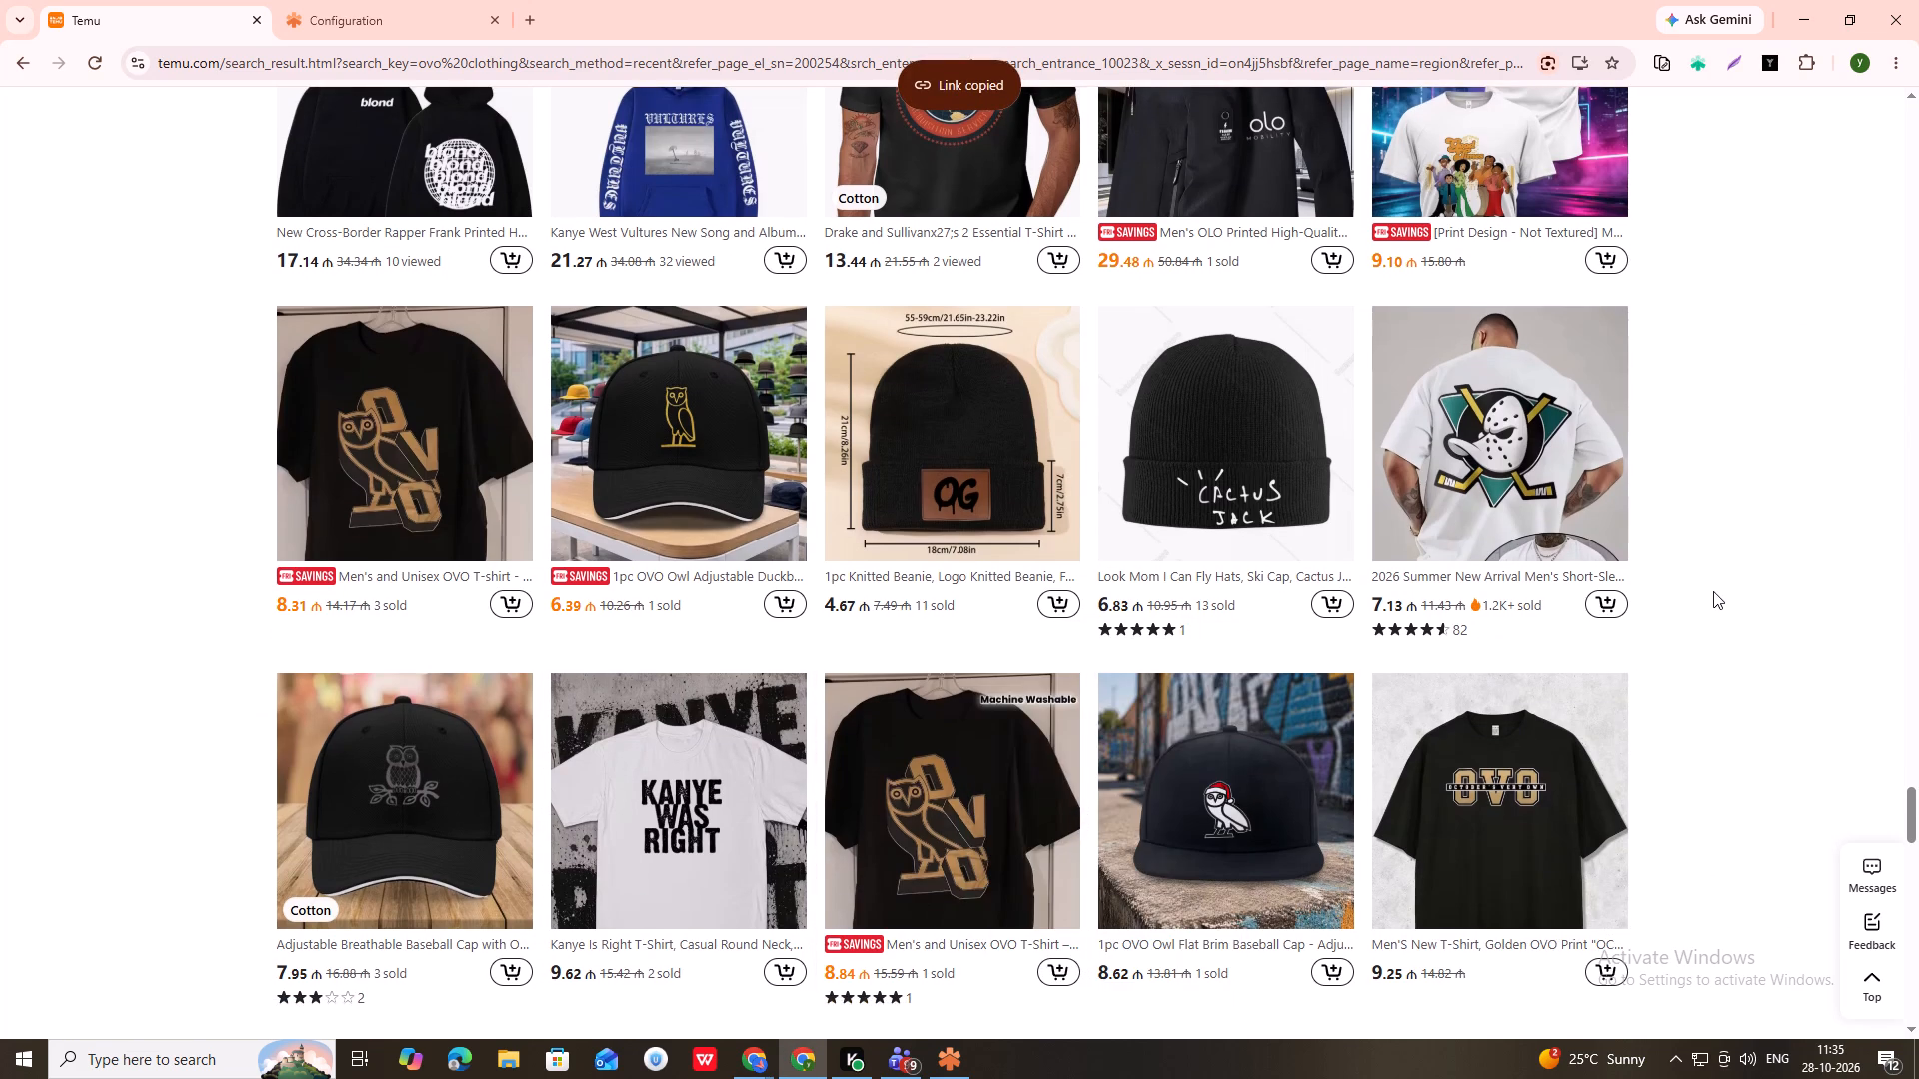
{"action": "key", "text": "alt+Tab"}
{"action": "key", "text": "ctrl+v"}
{"action": "key", "text": "Down"}
Record the link of the 1pc OVO Owl Flat Brim Baseball Cap priced 8.62 in cell C102228.
{"action": "key", "text": "alt+Tab"}
{"action": "right_click", "coordinate": [1245, 947]}
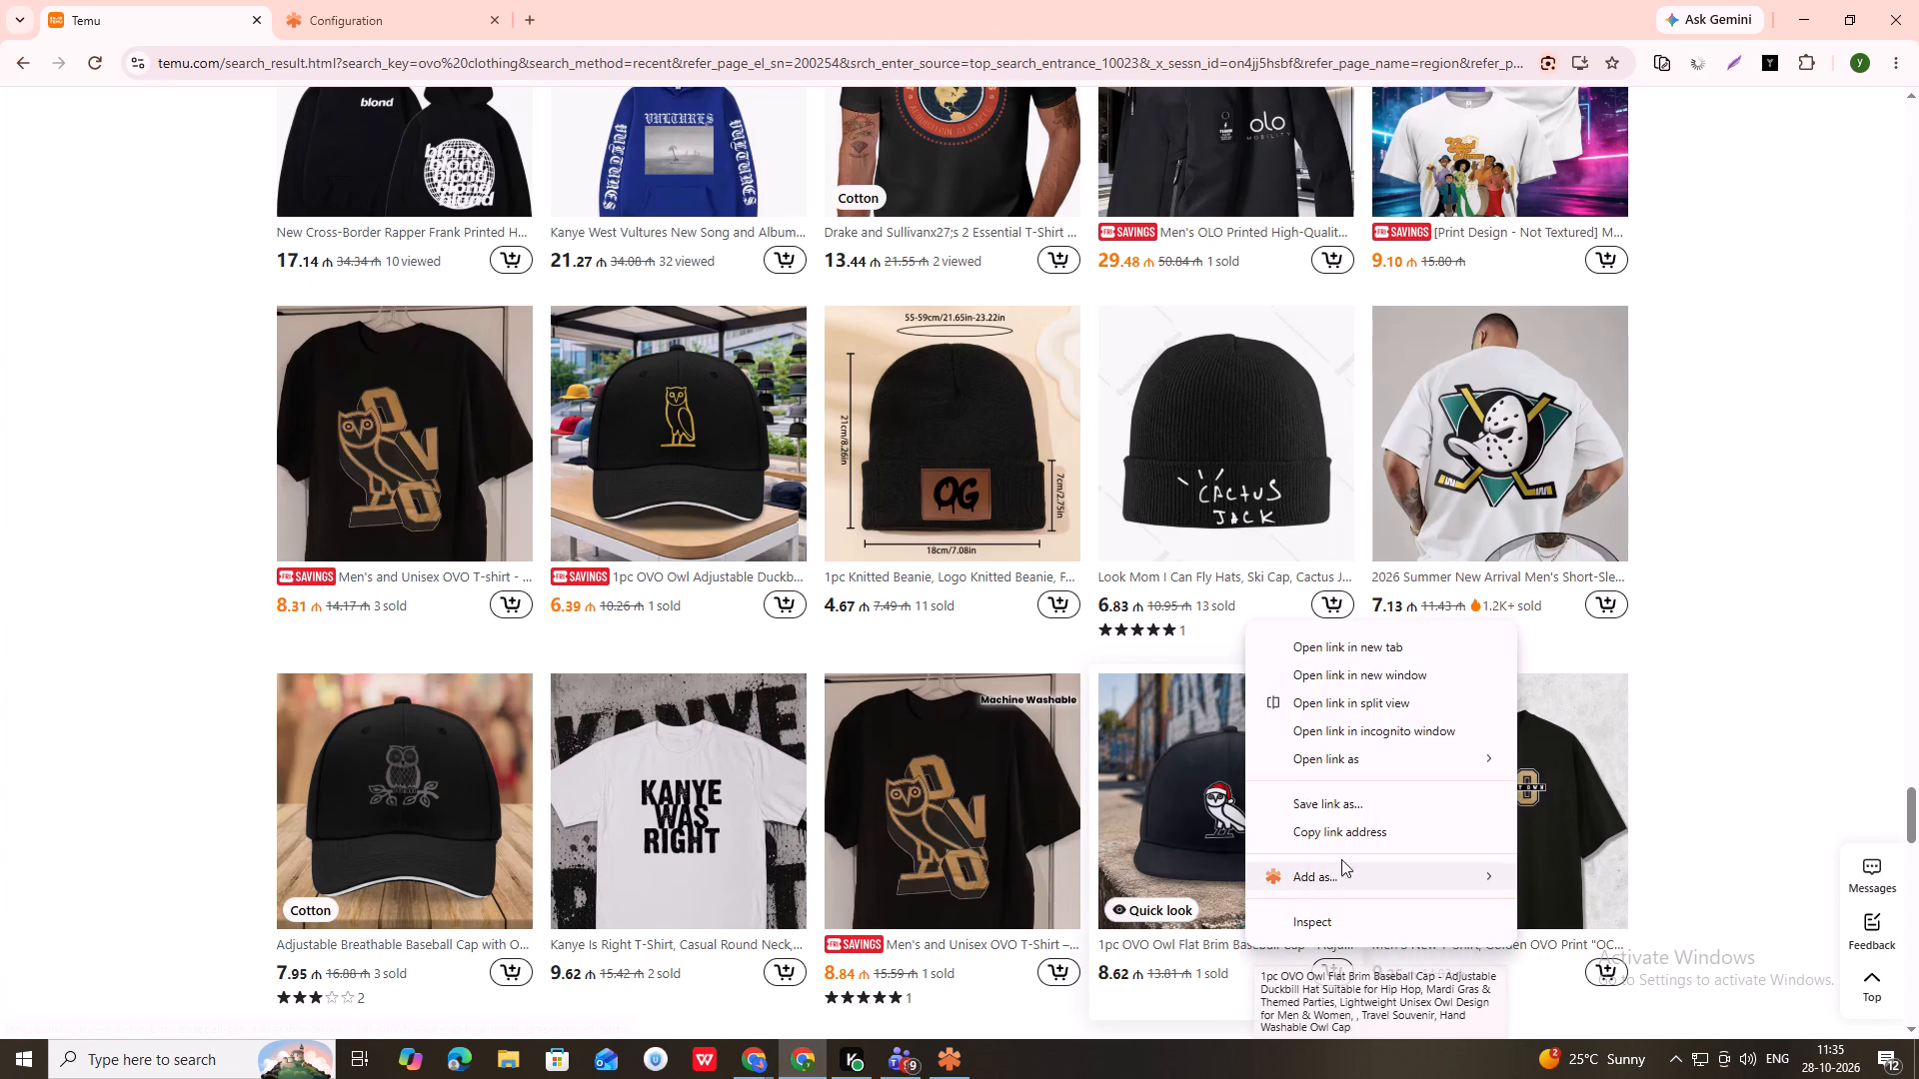
{"action": "left_click", "coordinate": [1346, 832]}
{"action": "key", "text": "alt+Tab"}
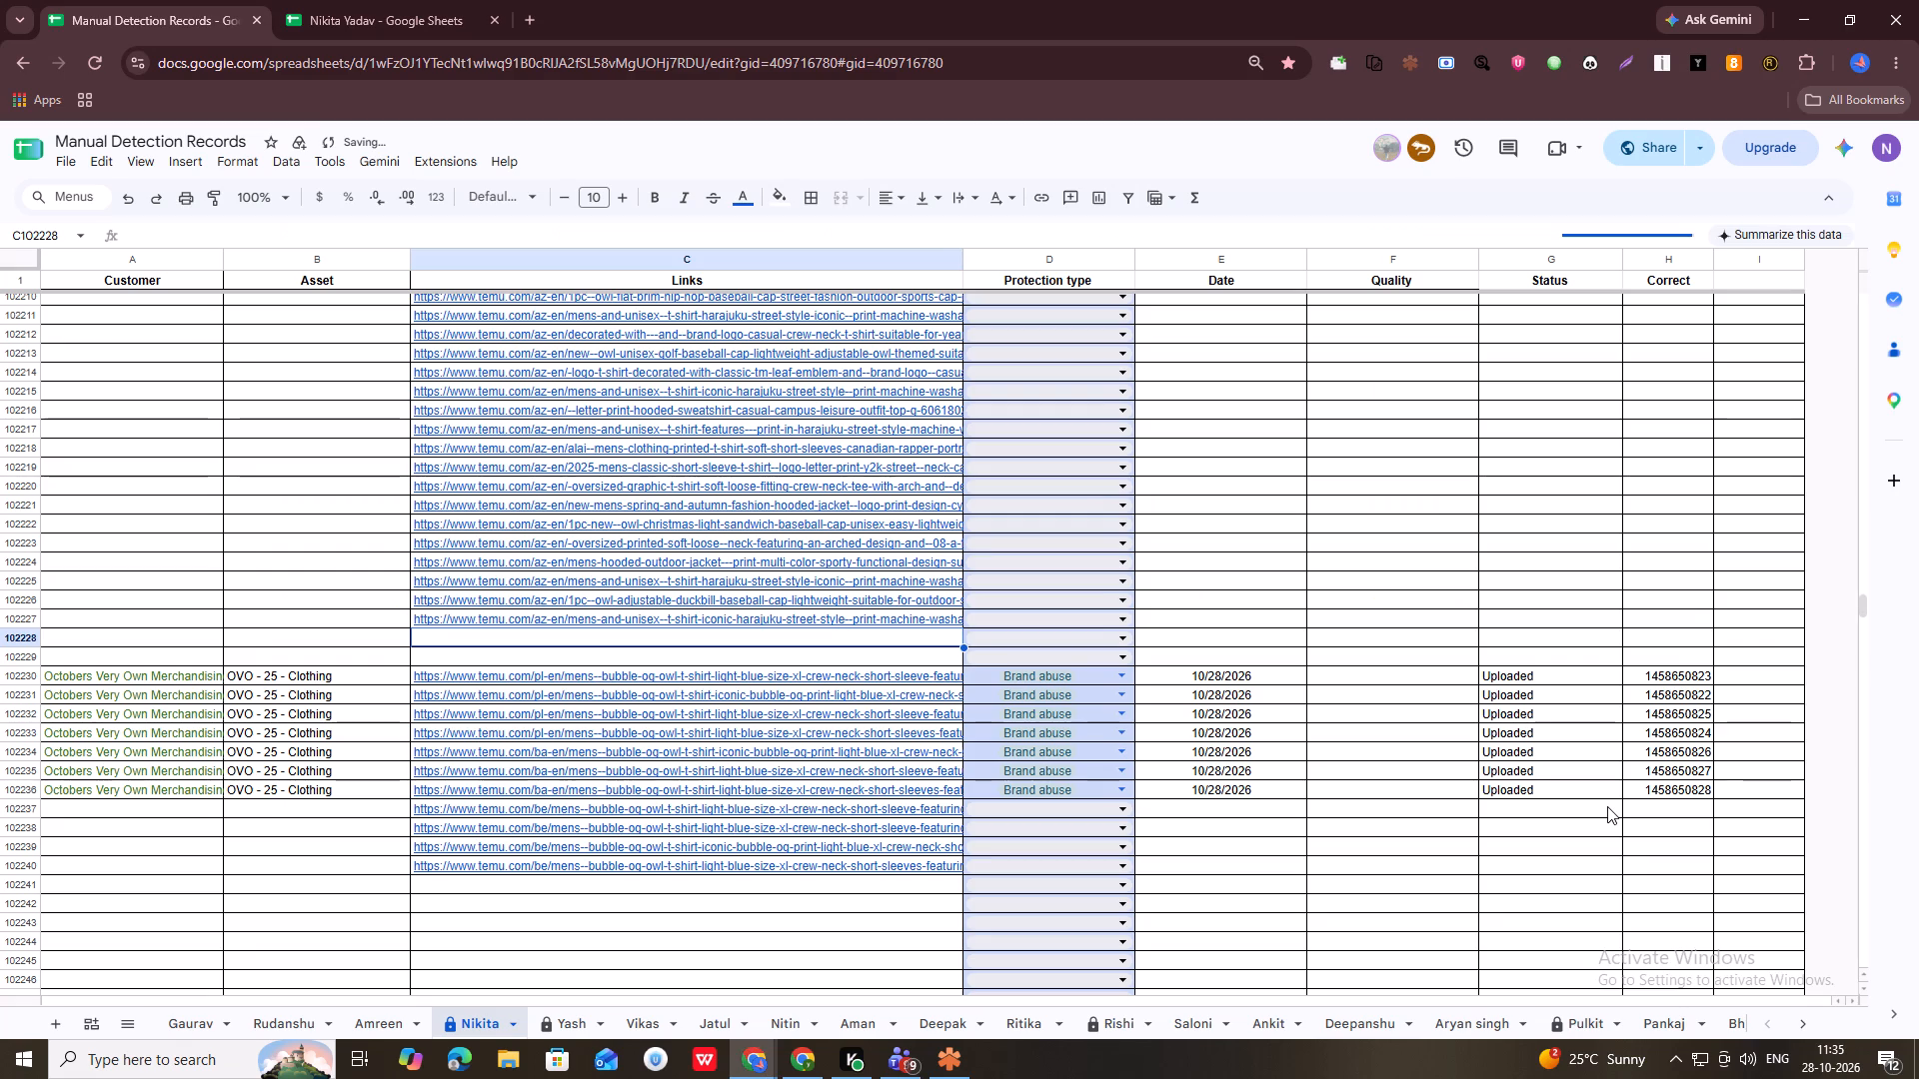
{"action": "key", "text": "ctrl+v"}
Check the run of unclassified links from C102159 down and return to the first empty Links cell below it.
{"action": "key", "text": "Right"}
{"action": "key", "text": "ctrl+Up"}
{"action": "key", "text": "Down"}
{"action": "key", "text": "Left"}
{"action": "key", "text": "ctrl+shift+Down"}
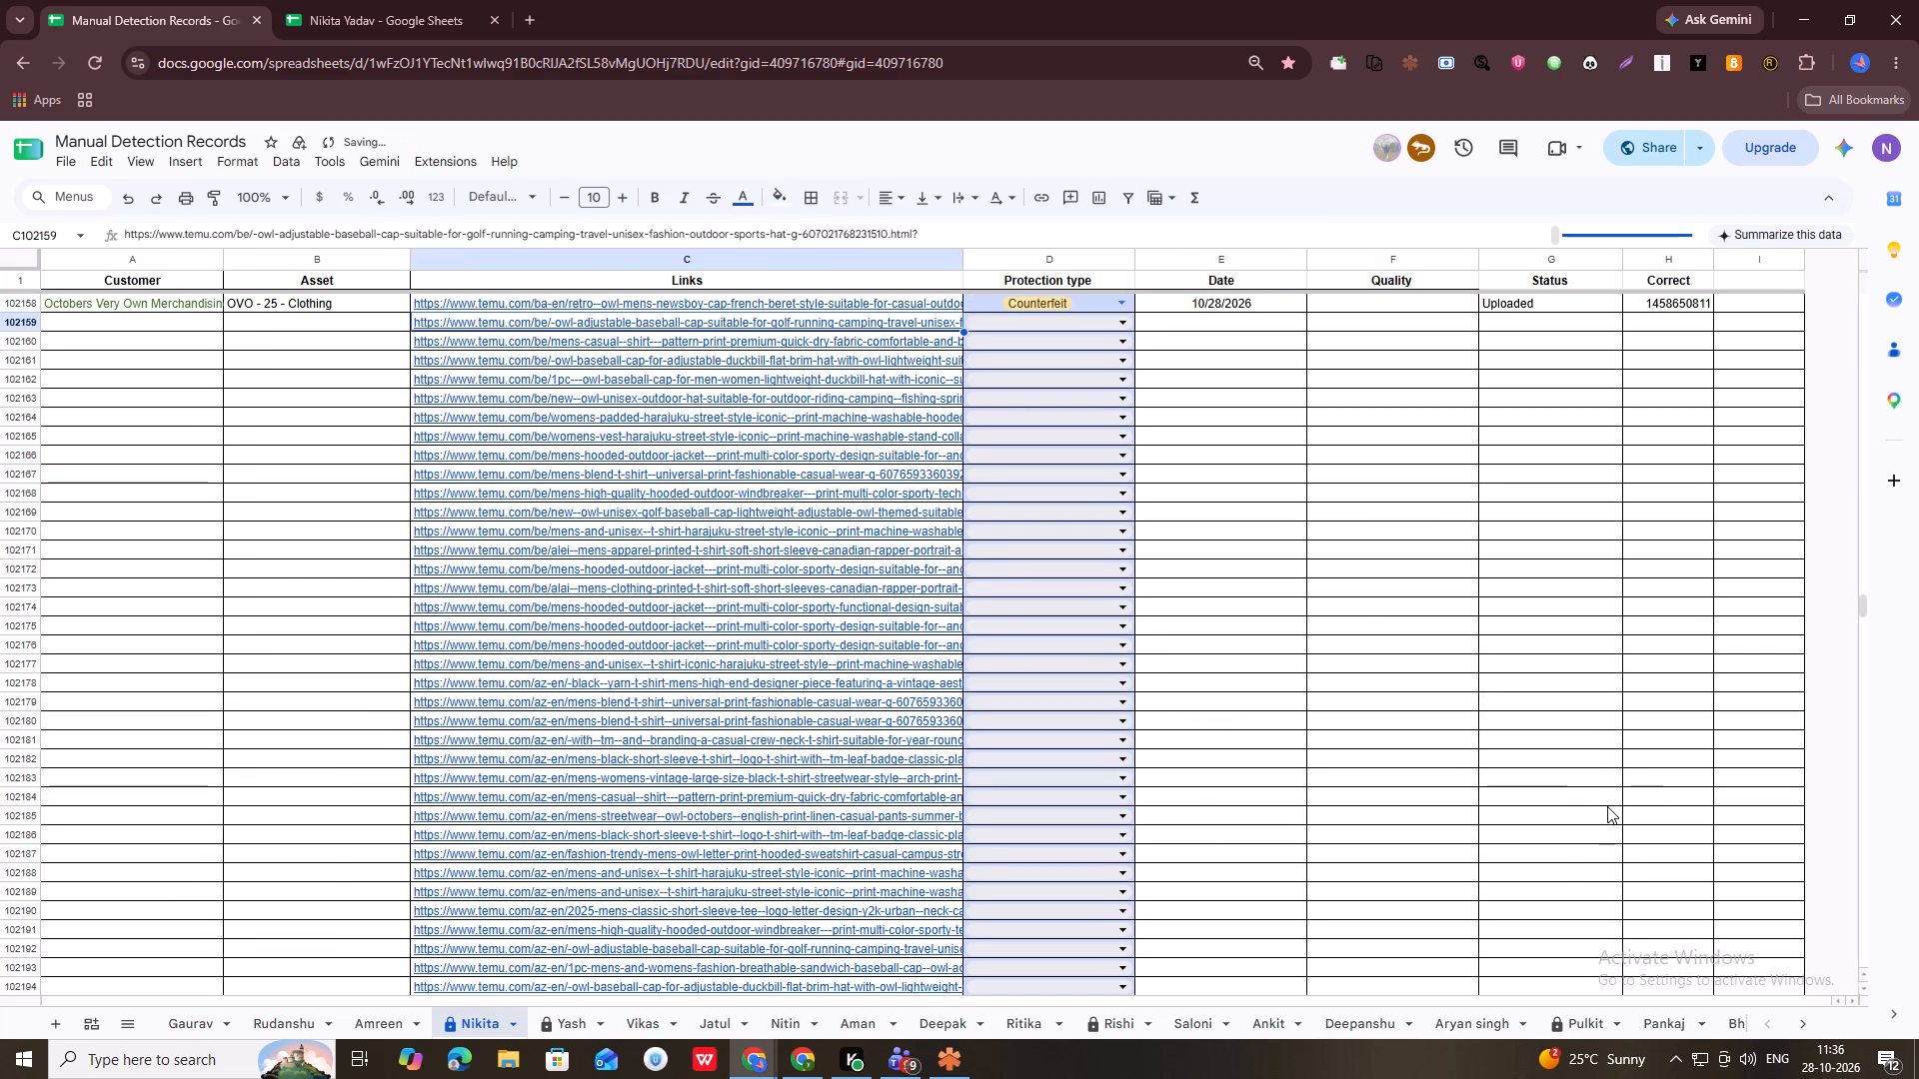
{"action": "key", "text": "Down"}
{"action": "key", "text": "Down"}
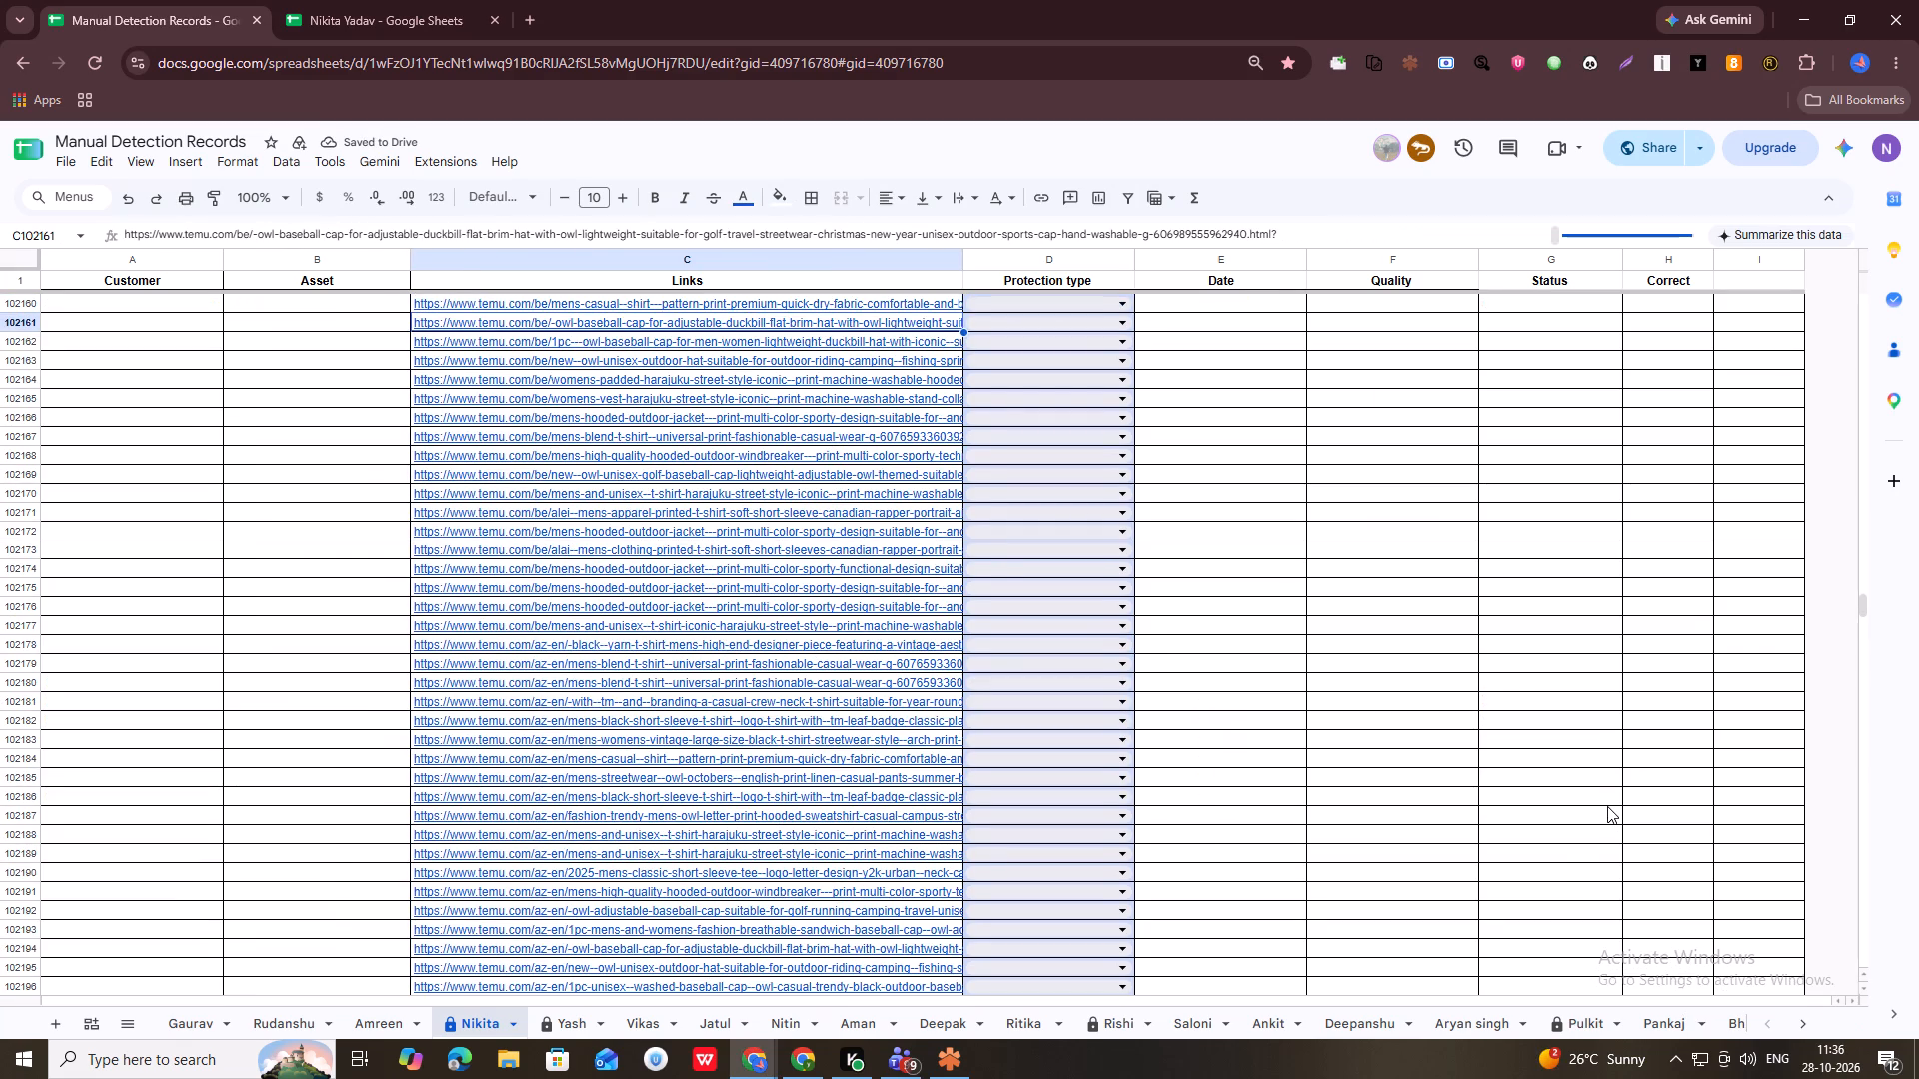
{"action": "key", "text": "ctrl+Down"}
{"action": "key", "text": "Down"}
Copy the link of the Men's and Unisex OVO T-Shirt priced 18.54 from the Temu results.
{"action": "key", "text": "alt+Tab"}
{"action": "key", "text": "Down"}
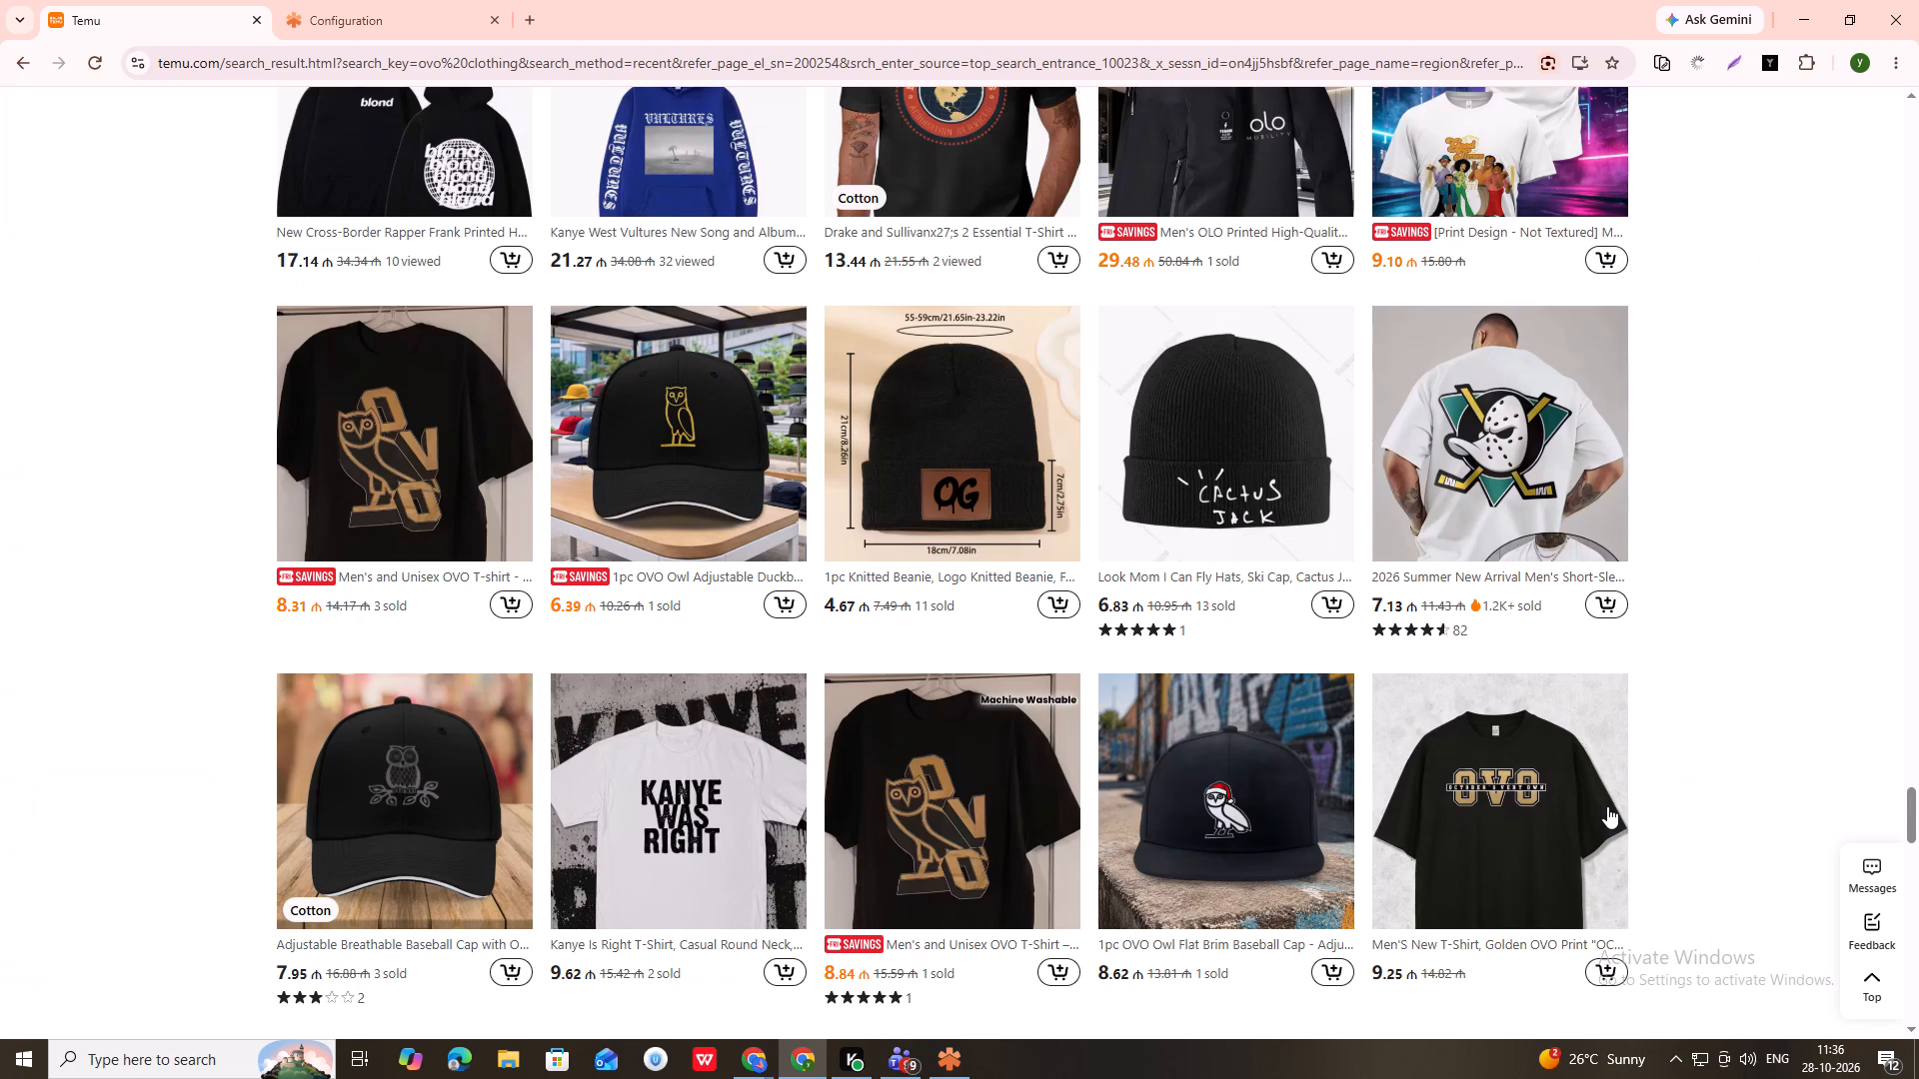
{"action": "scroll", "coordinate": [1375, 769], "scroll_direction": "down", "scroll_amount": 4}
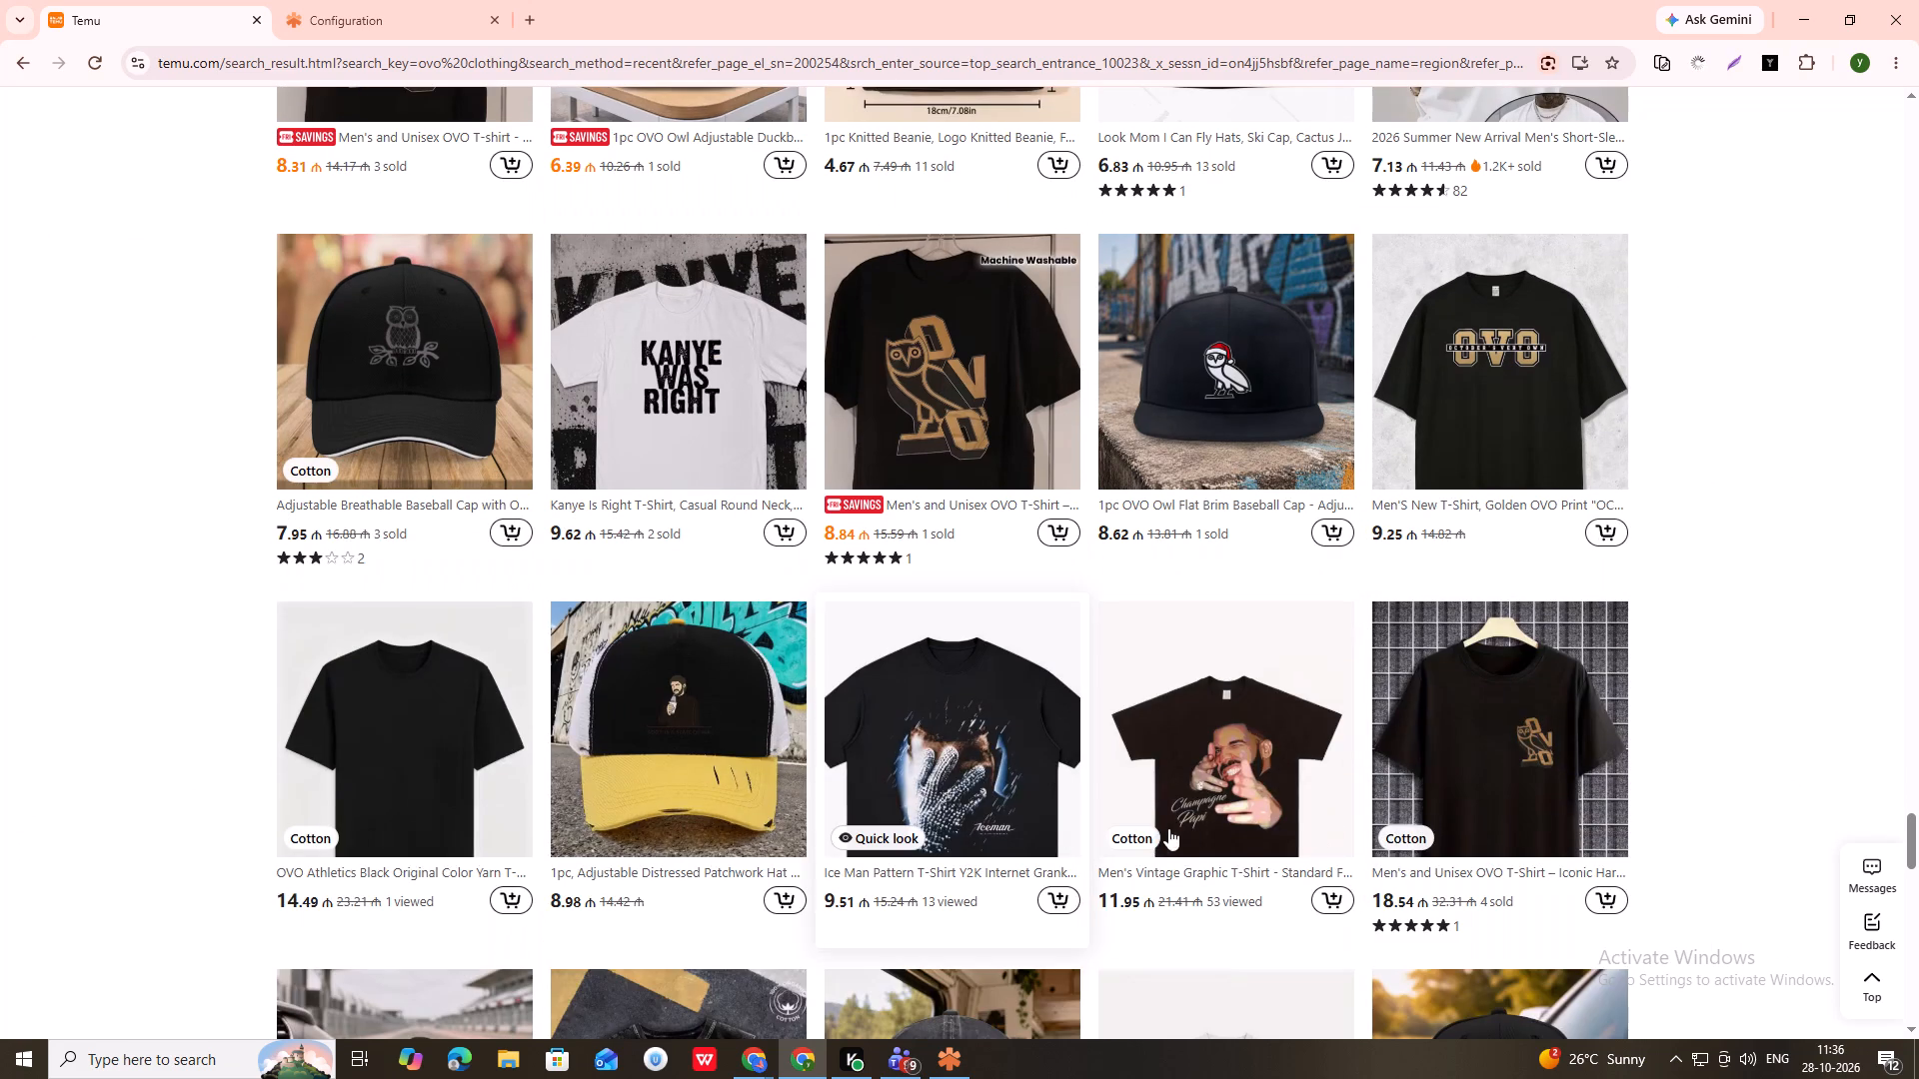
{"action": "scroll", "coordinate": [1501, 833], "scroll_direction": "down", "scroll_amount": 3}
{"action": "right_click", "coordinate": [1522, 575]}
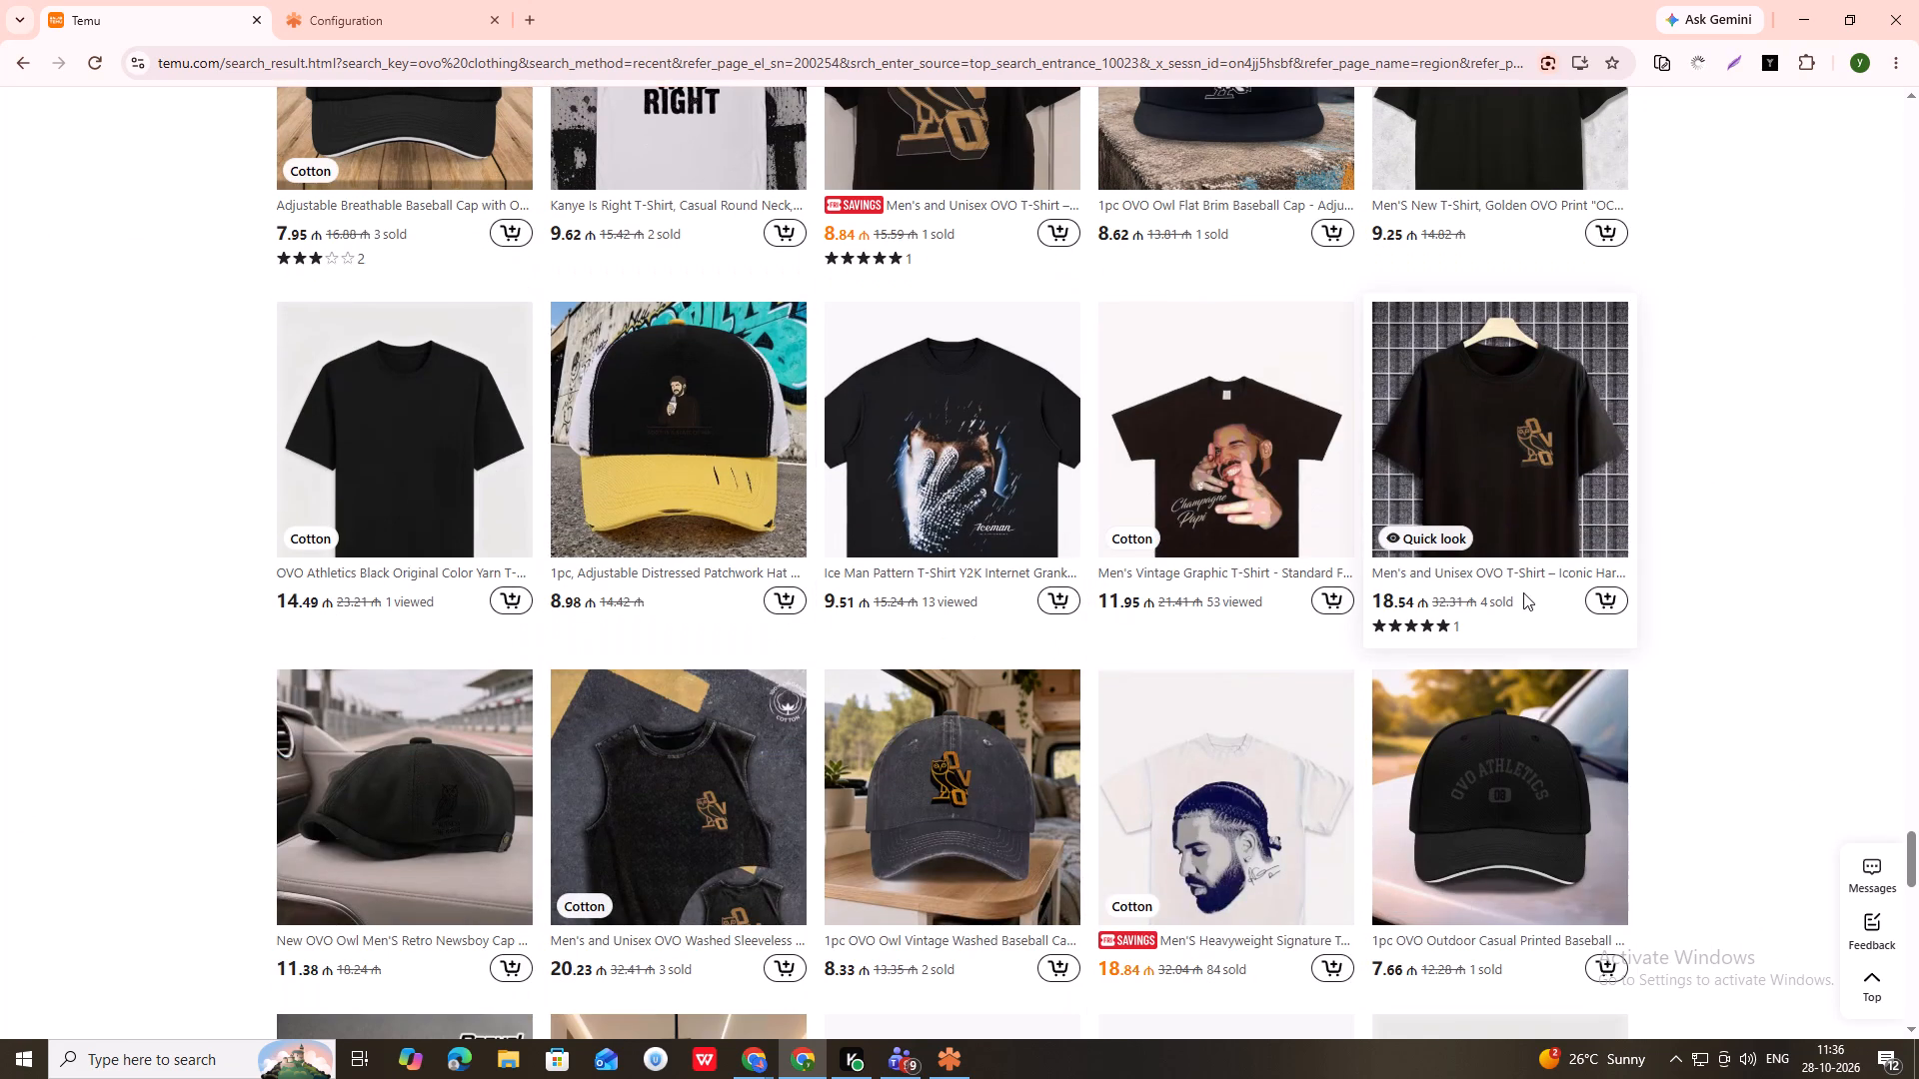
{"action": "left_click", "coordinate": [1566, 783]}
{"action": "key", "text": "alt+Tab"}
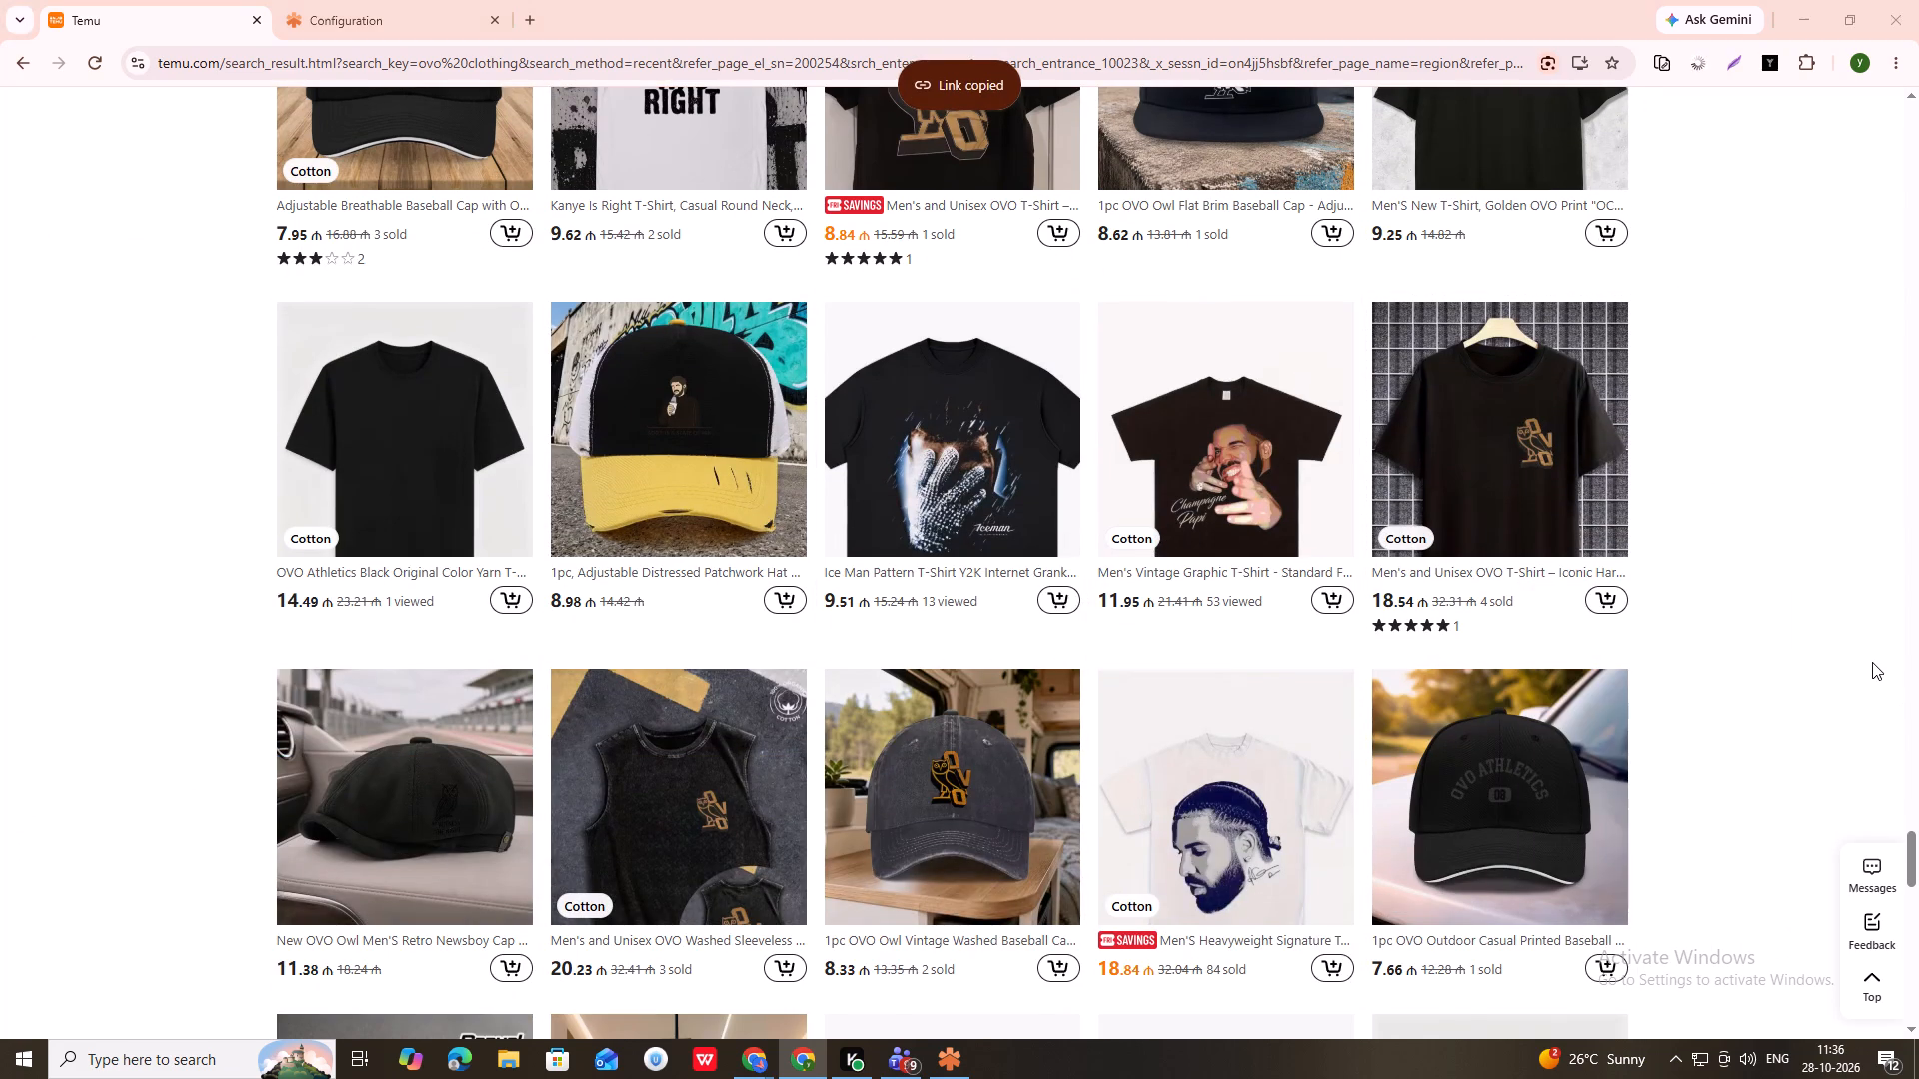
Insert eleven blank rows at row 102229, above the uploaded brand abuse group.
{"action": "scroll", "coordinate": [765, 615], "scroll_direction": "down", "scroll_amount": 4}
{"action": "left_click", "coordinate": [9, 589]}
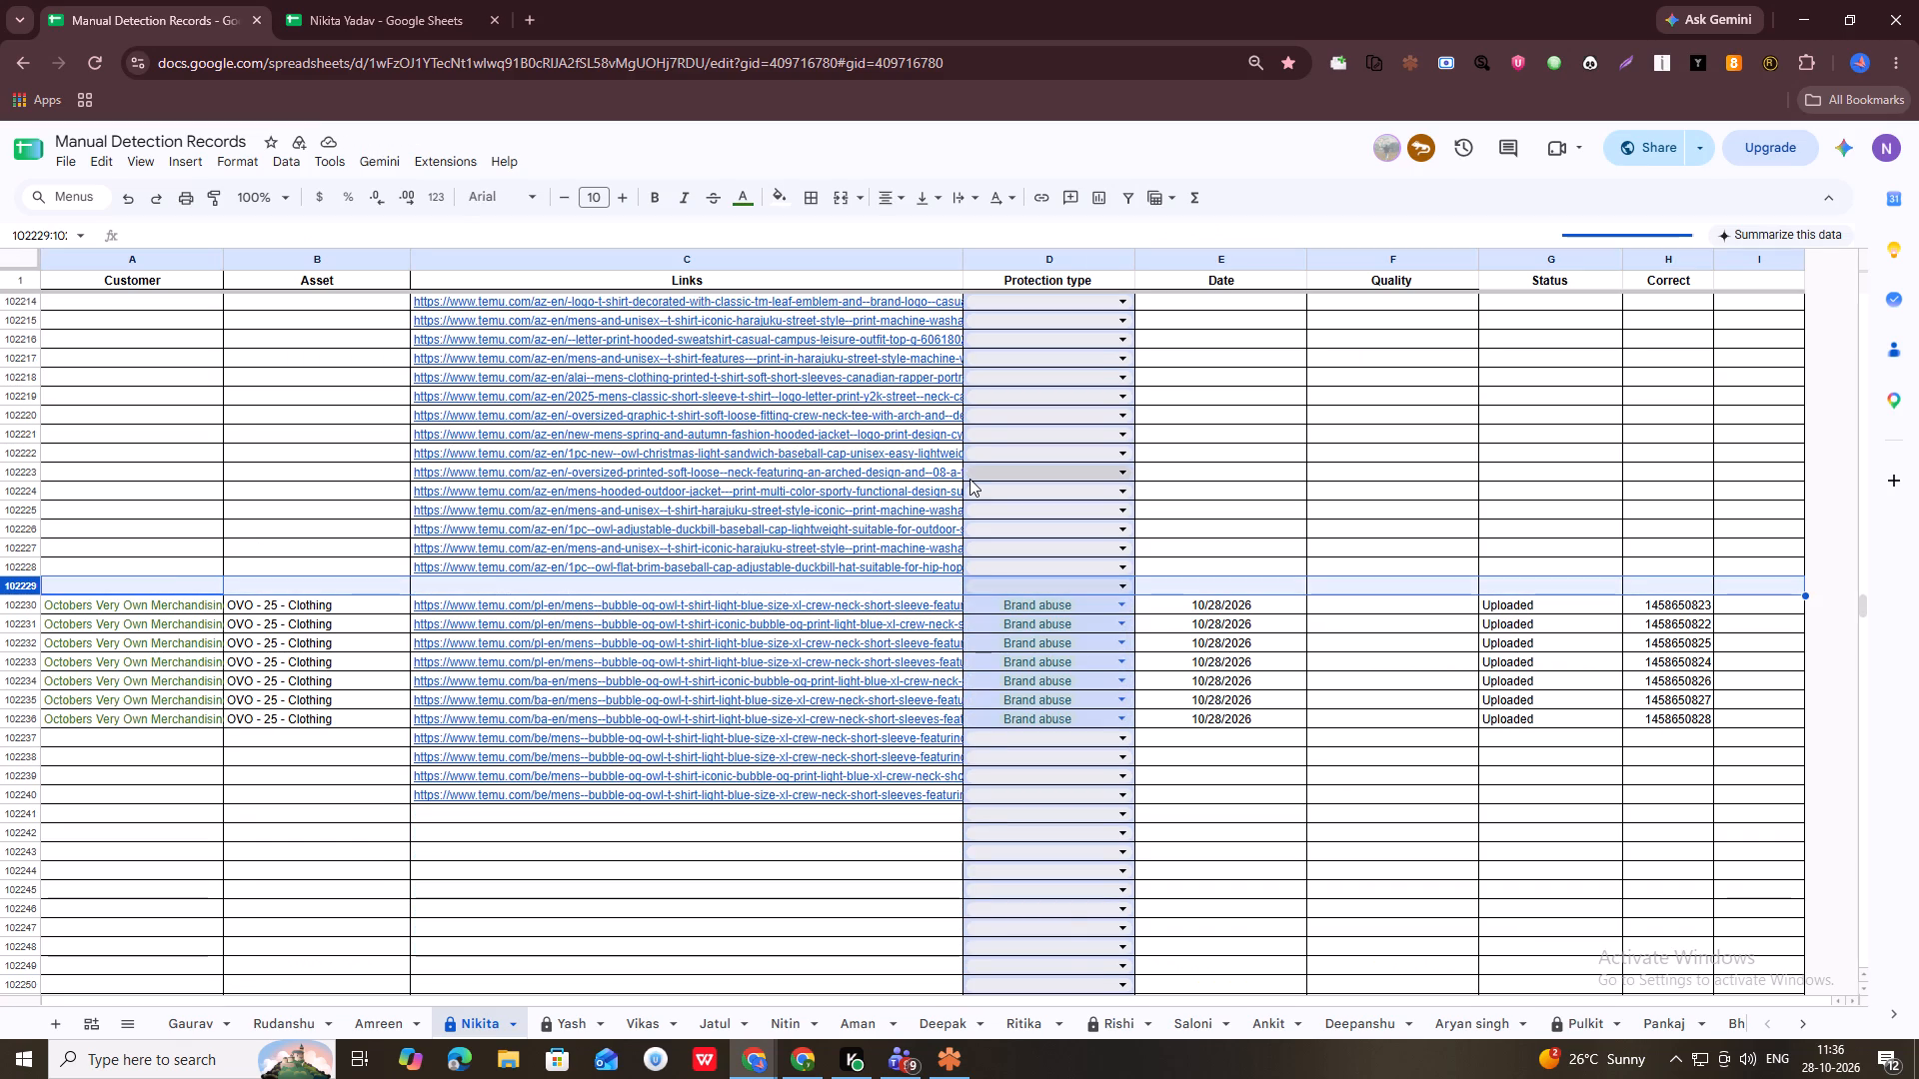
{"action": "key", "text": "ctrl+alt+equal"}
{"action": "key", "text": "ctrl+alt+equal"}
{"action": "key", "text": "ctrl+alt+equal"}
{"action": "key", "text": "ctrl+alt+equal"}
{"action": "key", "text": "ctrl+alt+equal"}
{"action": "key", "text": "ctrl+alt+equal"}
{"action": "key", "text": "ctrl+alt+equal"}
{"action": "key", "text": "ctrl+alt+equal"}
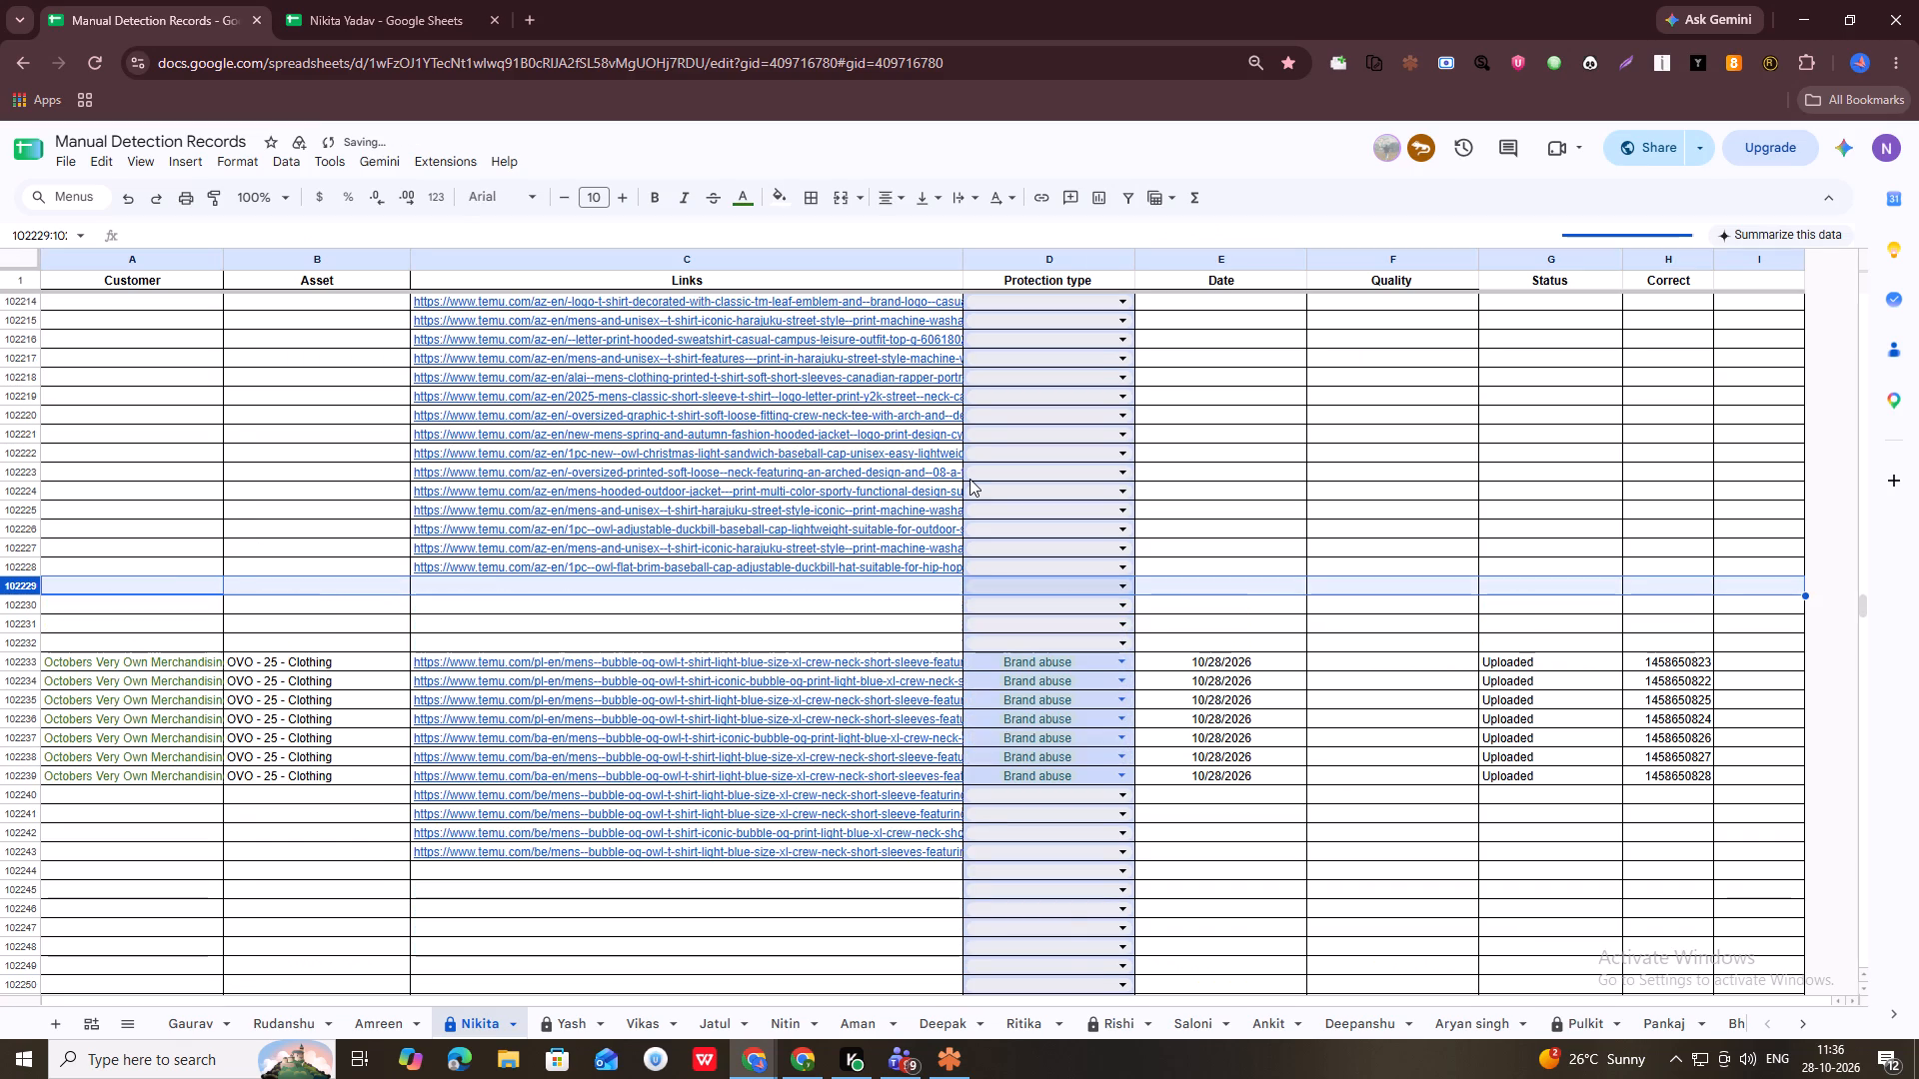
{"action": "key", "text": "ctrl+alt+equal"}
{"action": "key", "text": "ctrl+alt+equal"}
{"action": "key", "text": "ctrl+alt+equal"}
{"action": "key", "text": "ctrl+alt+equal"}
Record the copied link of the 18.54 OVO T-Shirt in cell C102229.
{"action": "key", "text": "Right"}
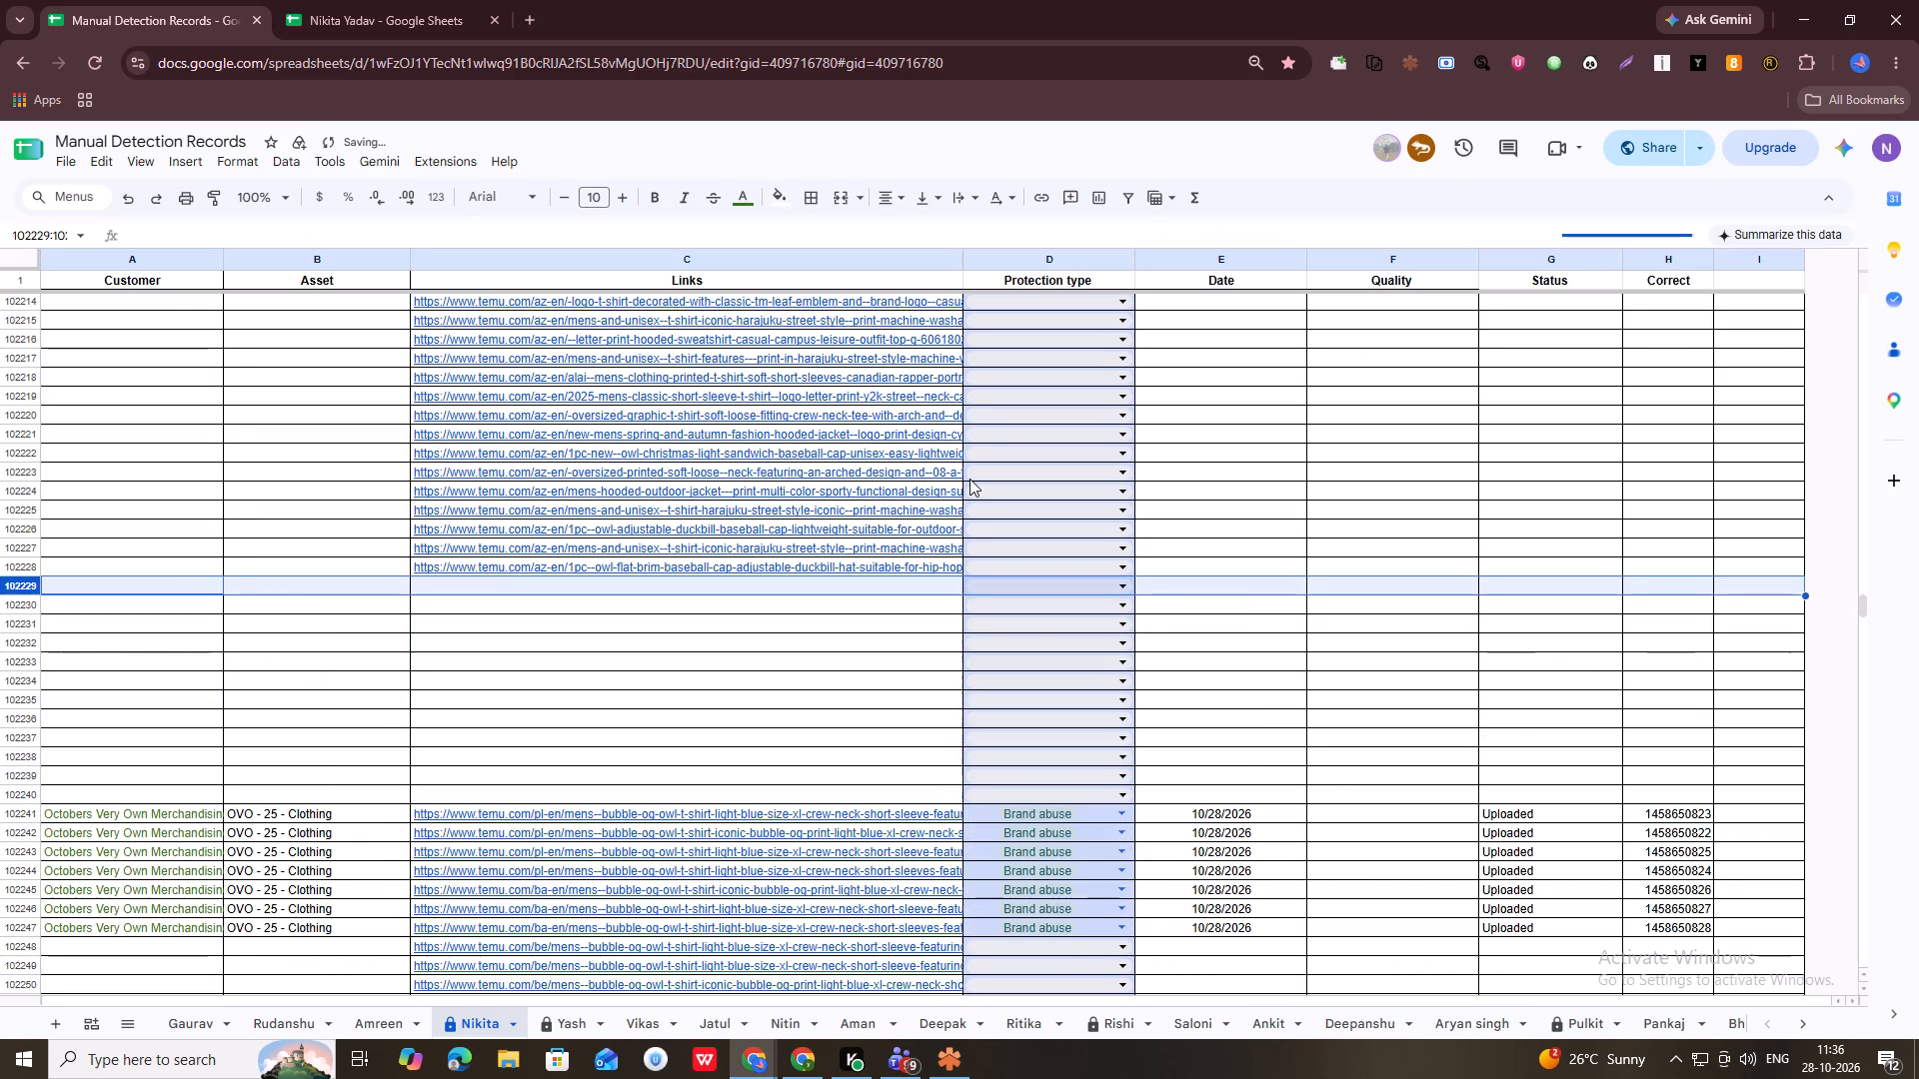
{"action": "key", "text": "Right"}
{"action": "key", "text": "ctrl+v"}
{"action": "key", "text": "Down"}
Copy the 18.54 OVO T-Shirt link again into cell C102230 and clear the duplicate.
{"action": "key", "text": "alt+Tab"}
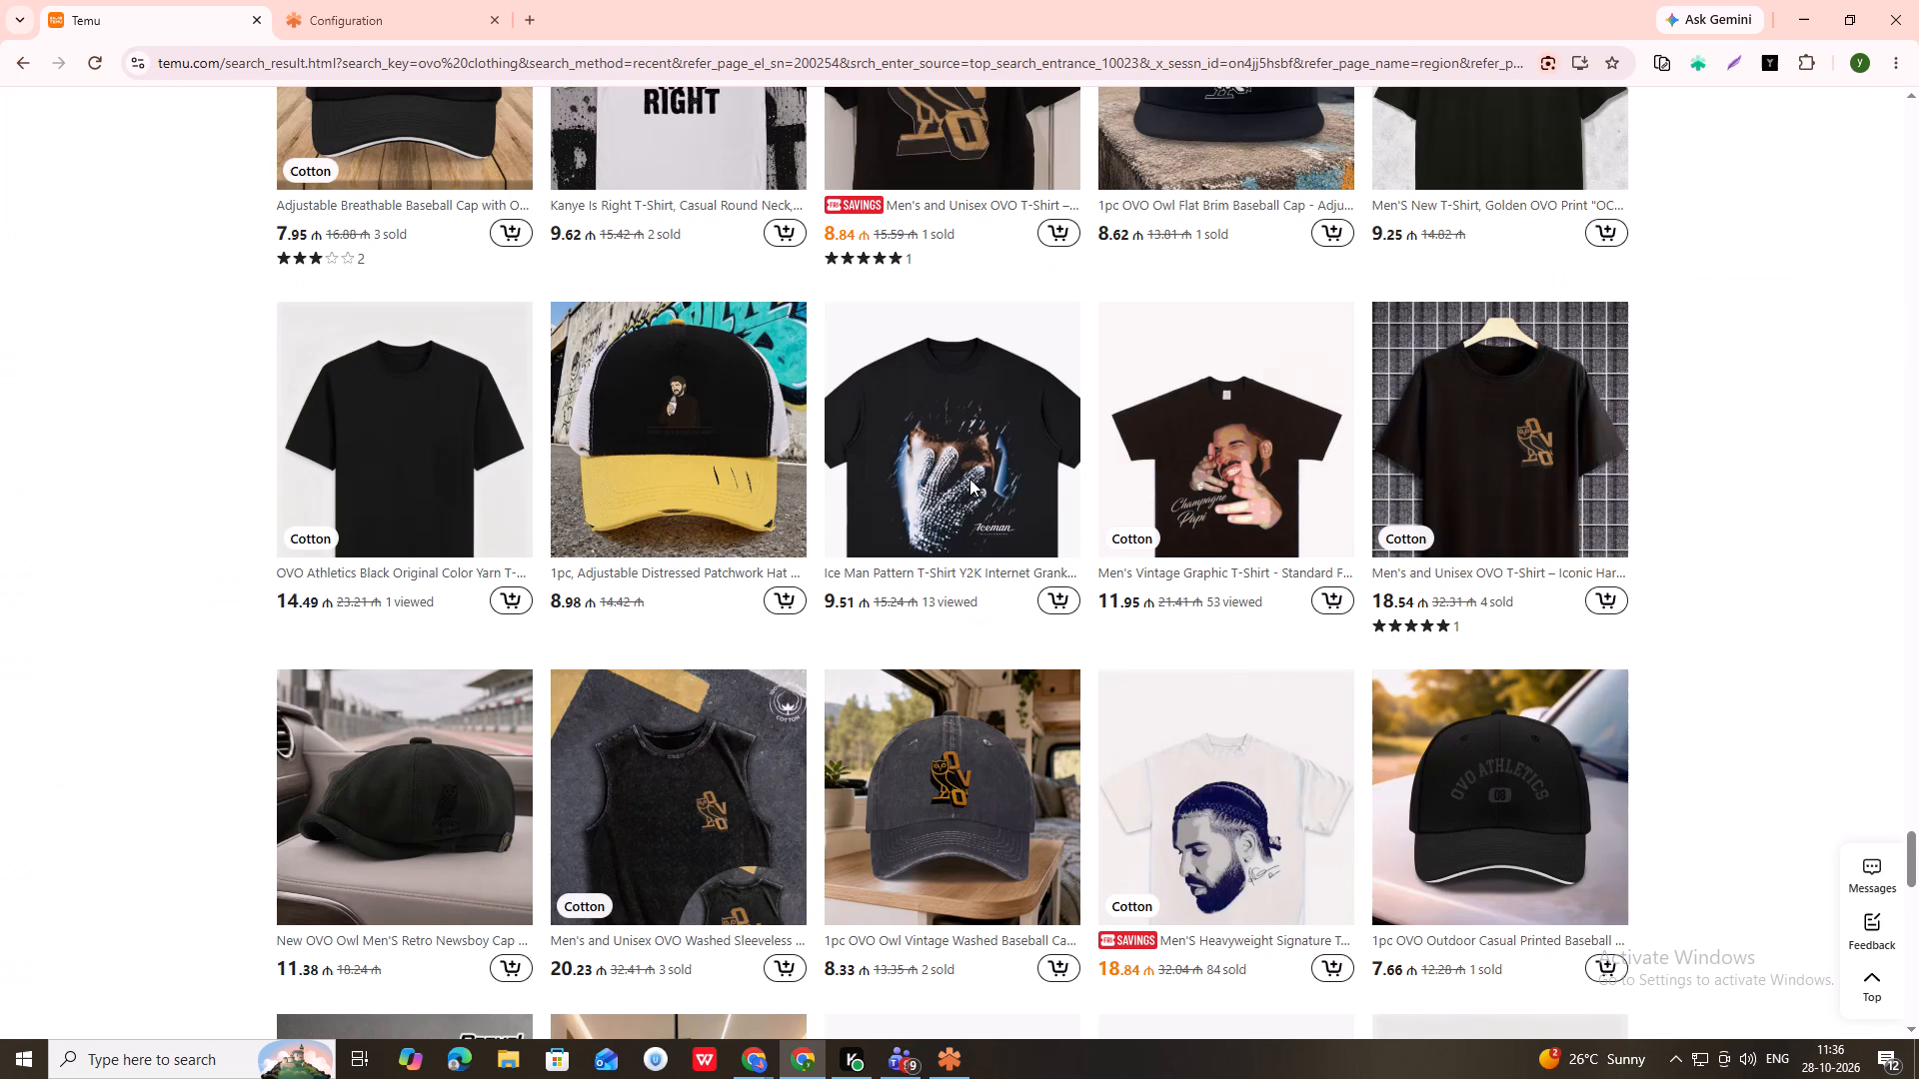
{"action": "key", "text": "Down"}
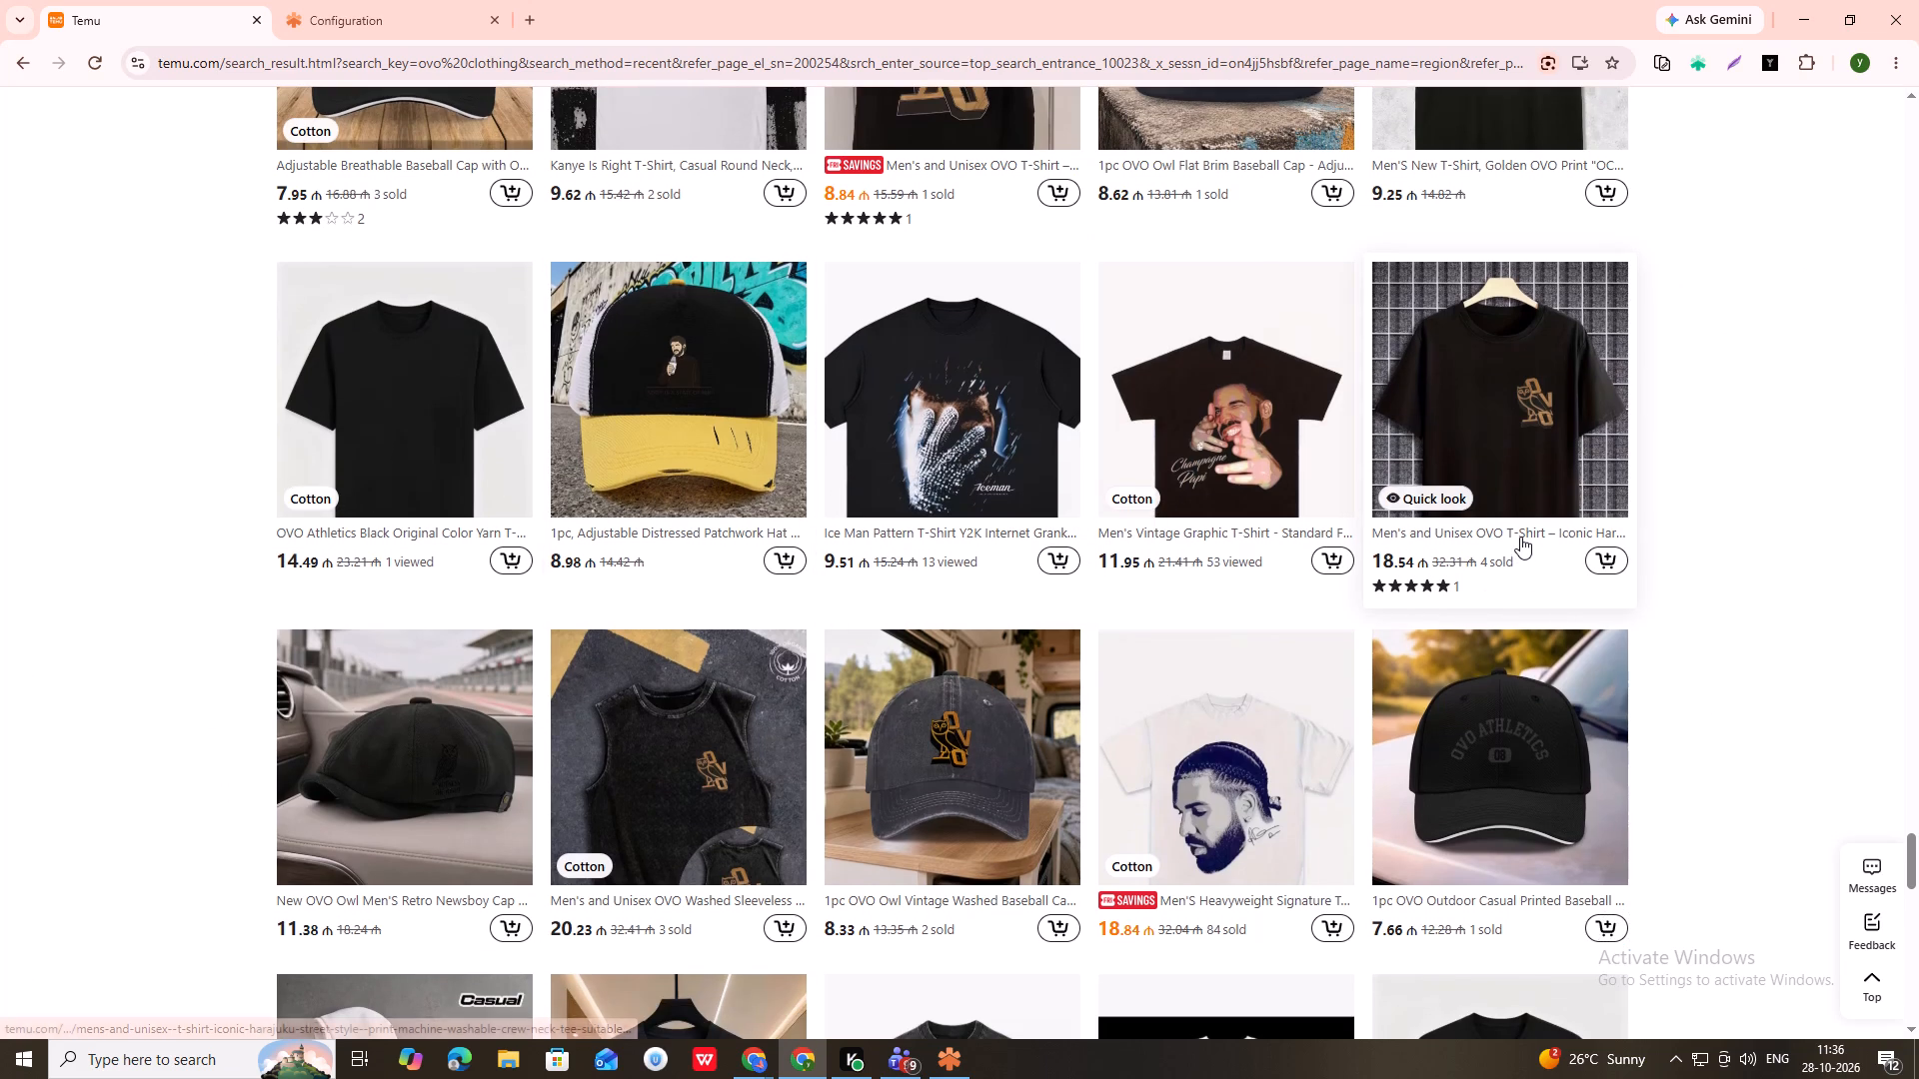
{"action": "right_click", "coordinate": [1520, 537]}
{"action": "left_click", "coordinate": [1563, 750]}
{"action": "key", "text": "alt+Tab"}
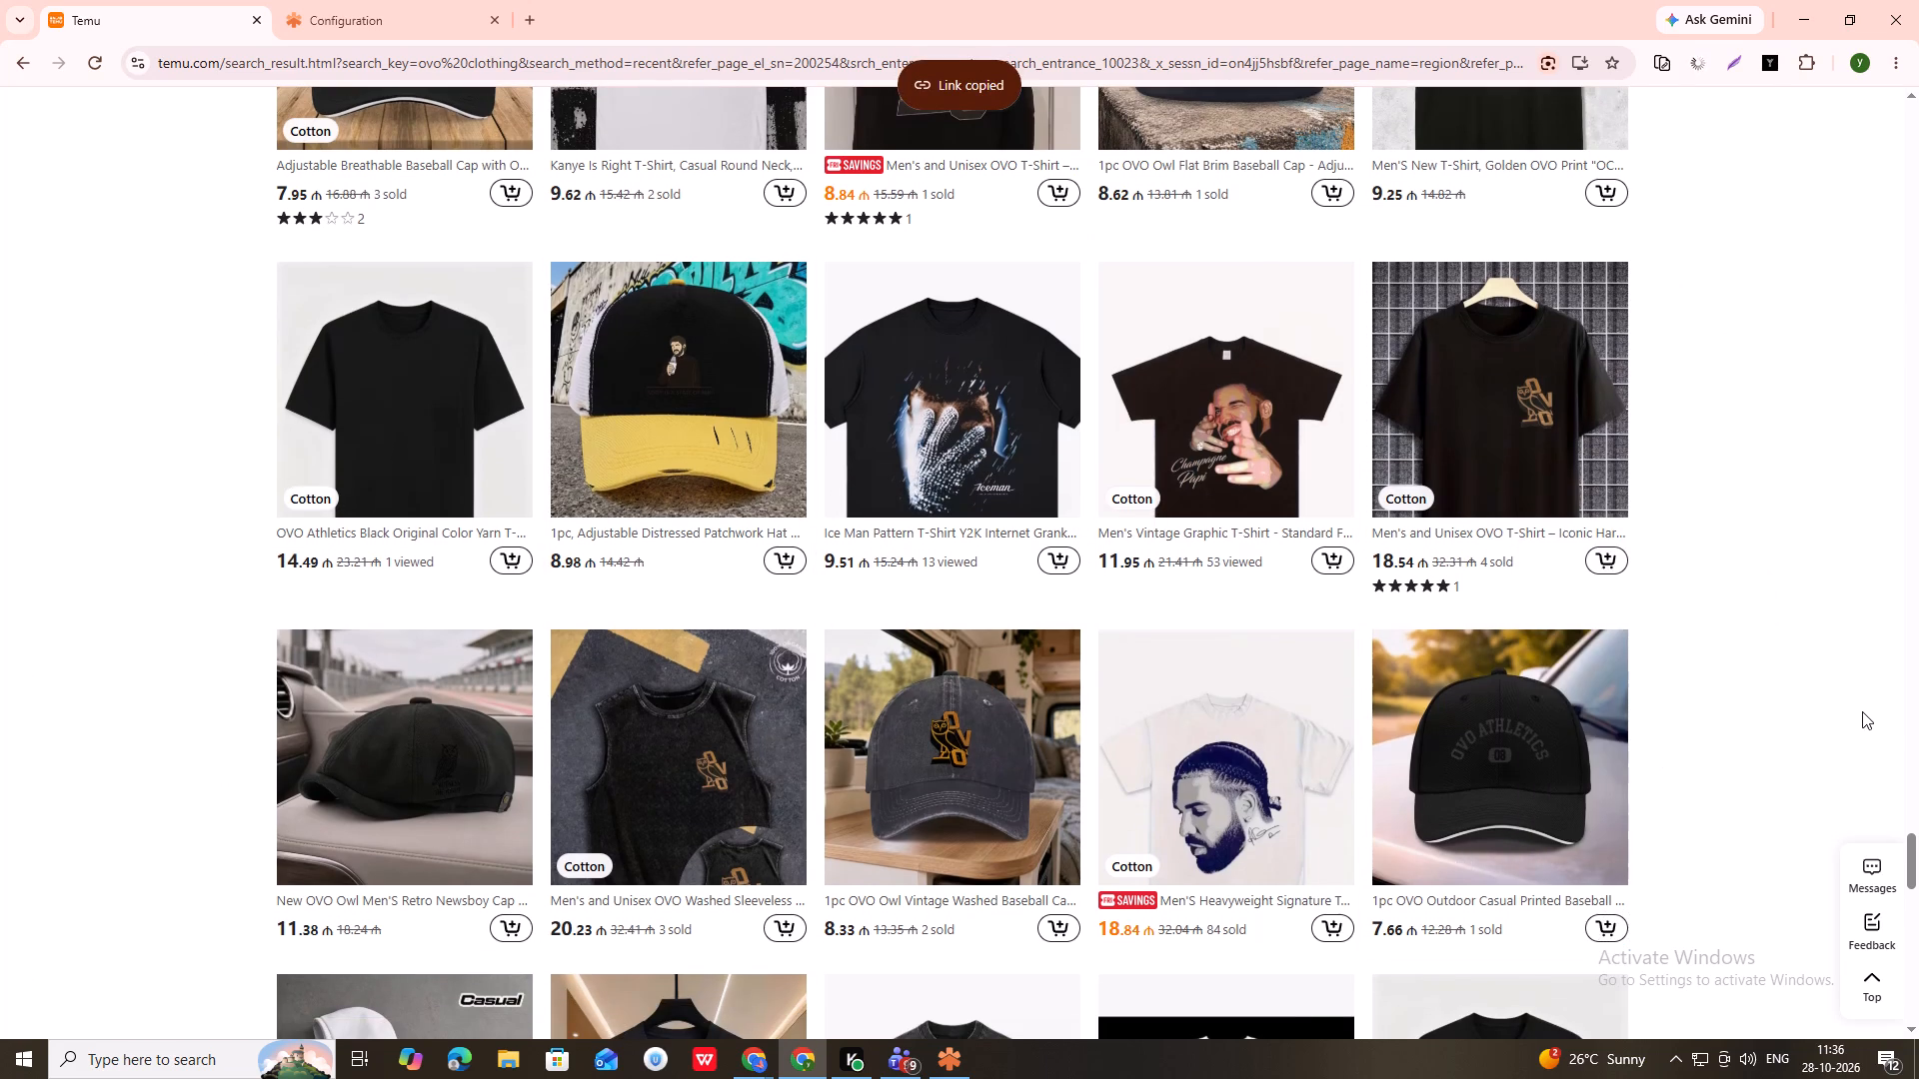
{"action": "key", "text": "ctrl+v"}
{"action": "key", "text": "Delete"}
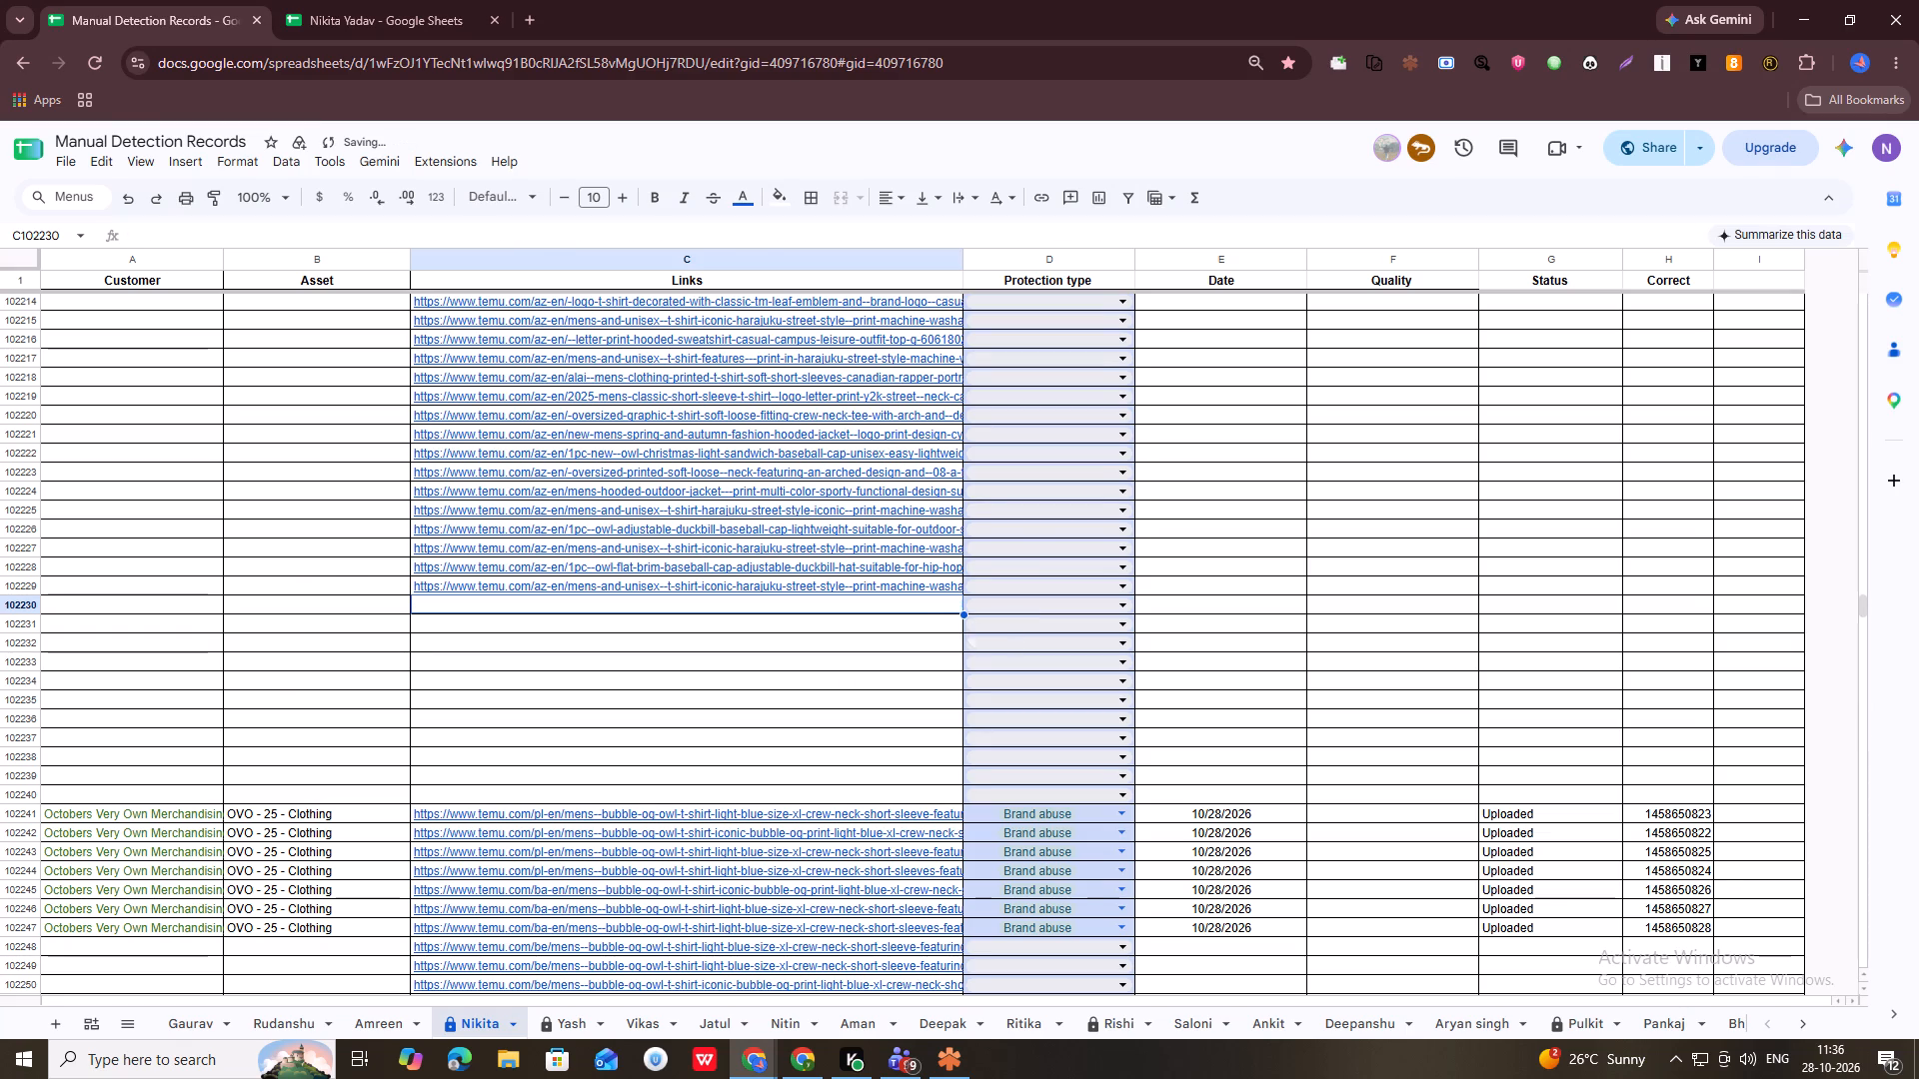
Record the link of the Men's and Unisex OVO Washed Sleeveless tank top priced 20.23 in cell C102230.
{"action": "key", "text": "alt+Tab"}
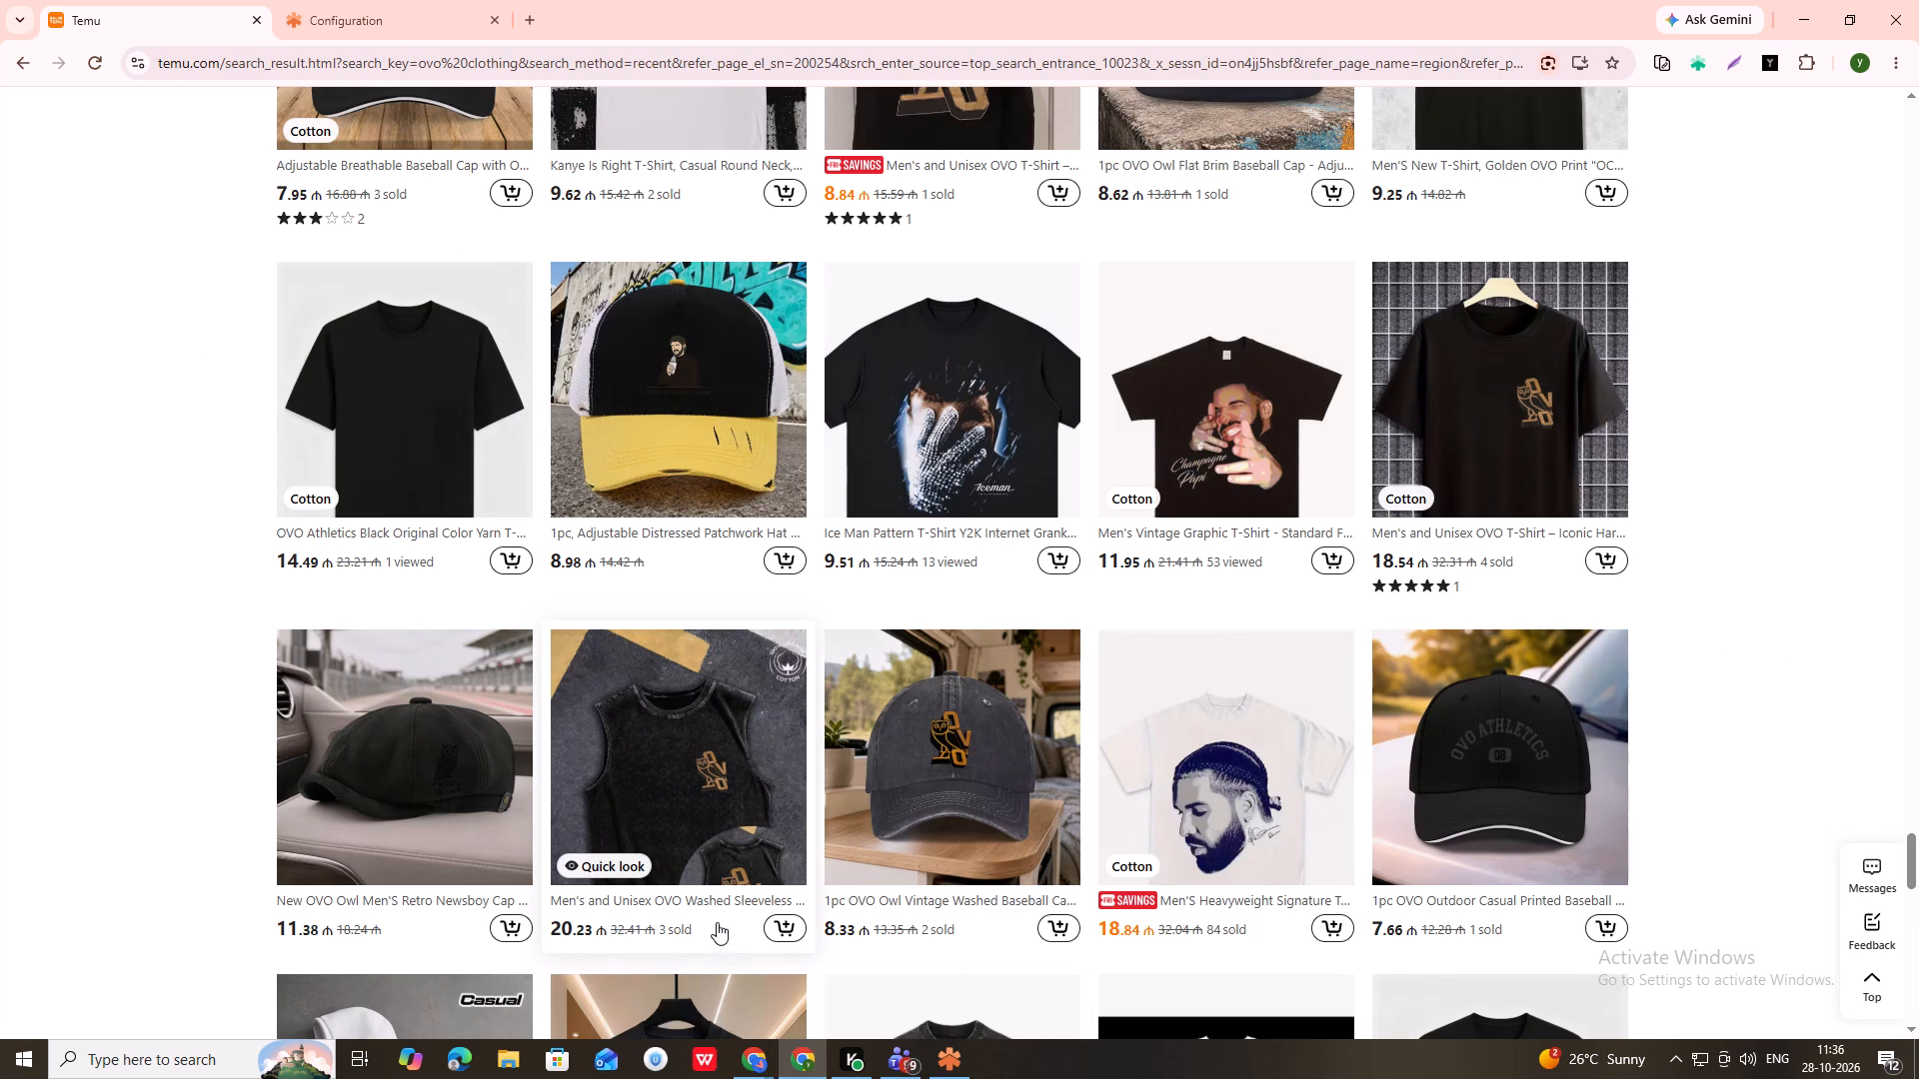
{"action": "right_click", "coordinate": [725, 905]}
{"action": "left_click", "coordinate": [836, 787]}
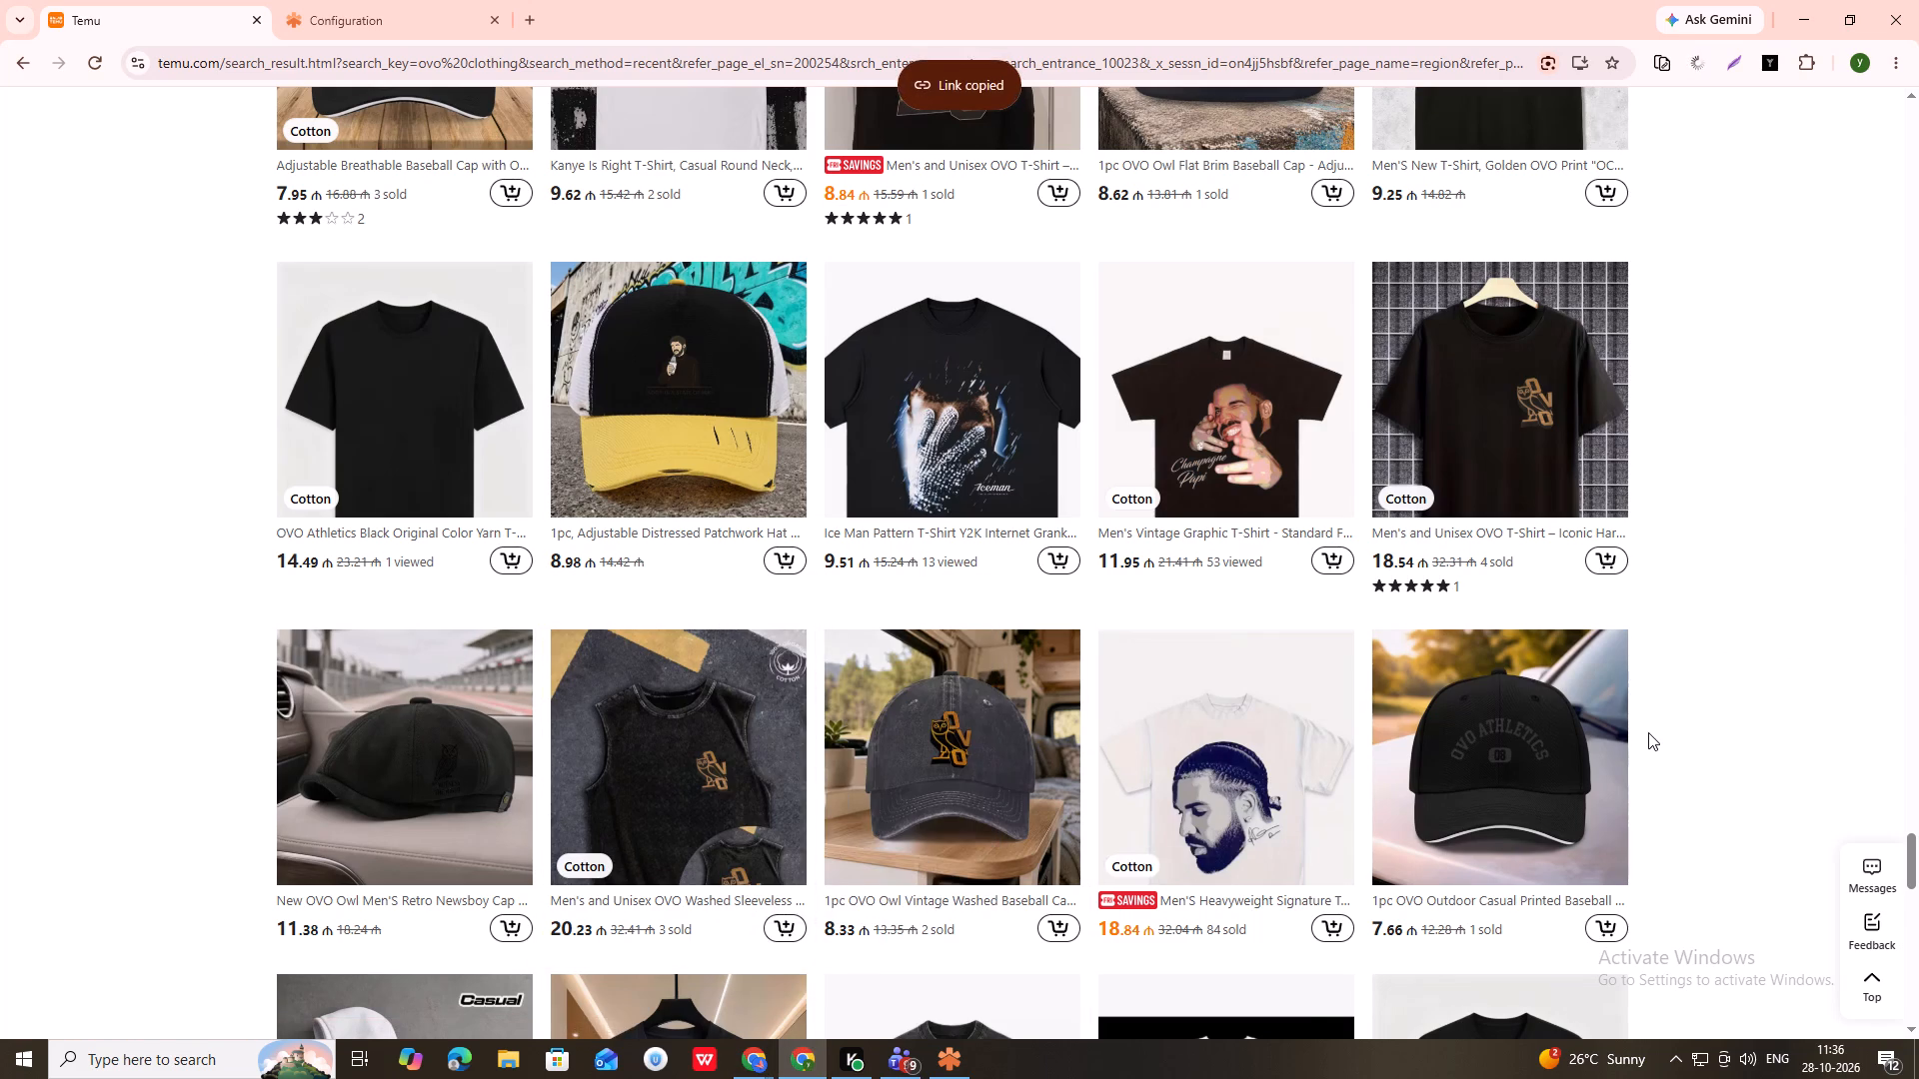
{"action": "key", "text": "alt+Tab"}
{"action": "key", "text": "ctrl+v"}
{"action": "key", "text": "Down"}
Record the link of the 1pc OVO Owl Vintage Washed Baseball Cap priced 8.33 in cell C102231.
{"action": "key", "text": "alt+Tab"}
{"action": "key", "text": "Down"}
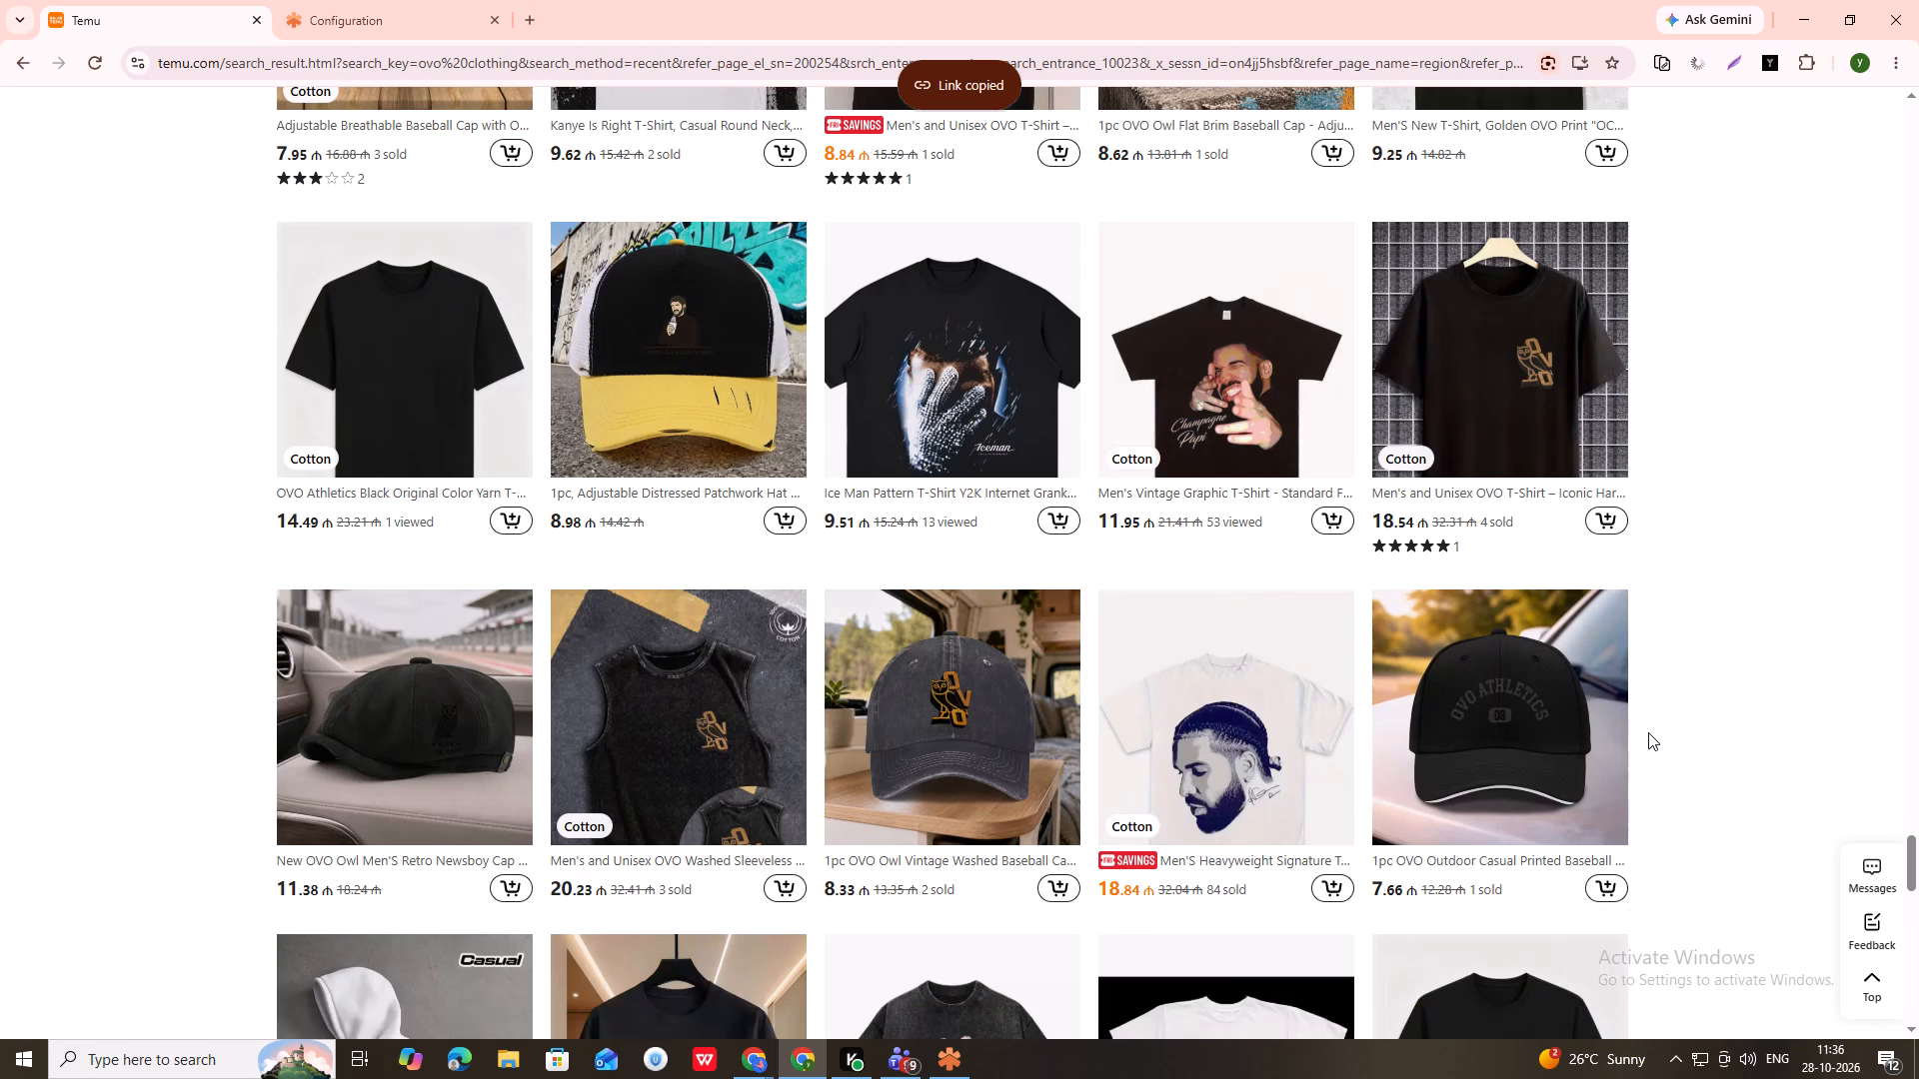
{"action": "right_click", "coordinate": [958, 869]}
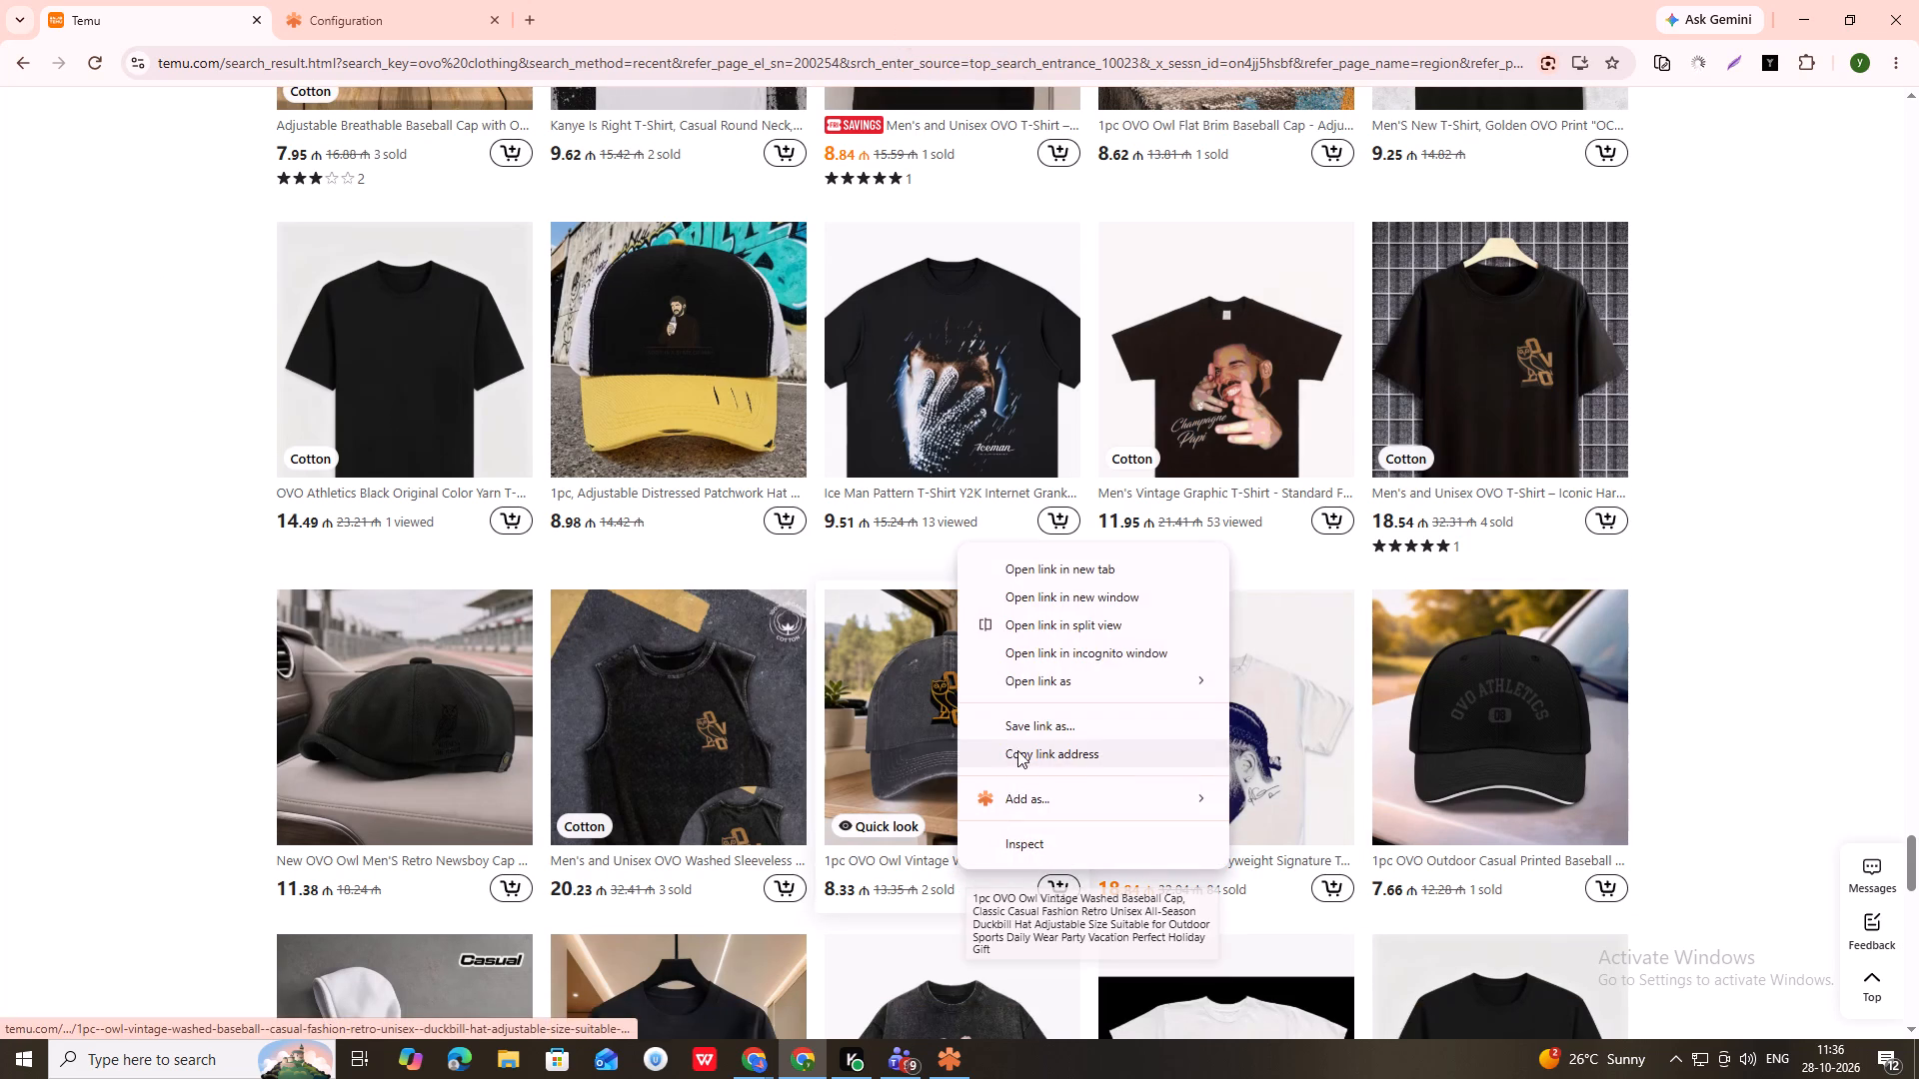
{"action": "left_click", "coordinate": [1017, 750]}
{"action": "key", "text": "alt+Tab"}
{"action": "key", "text": "Down"}
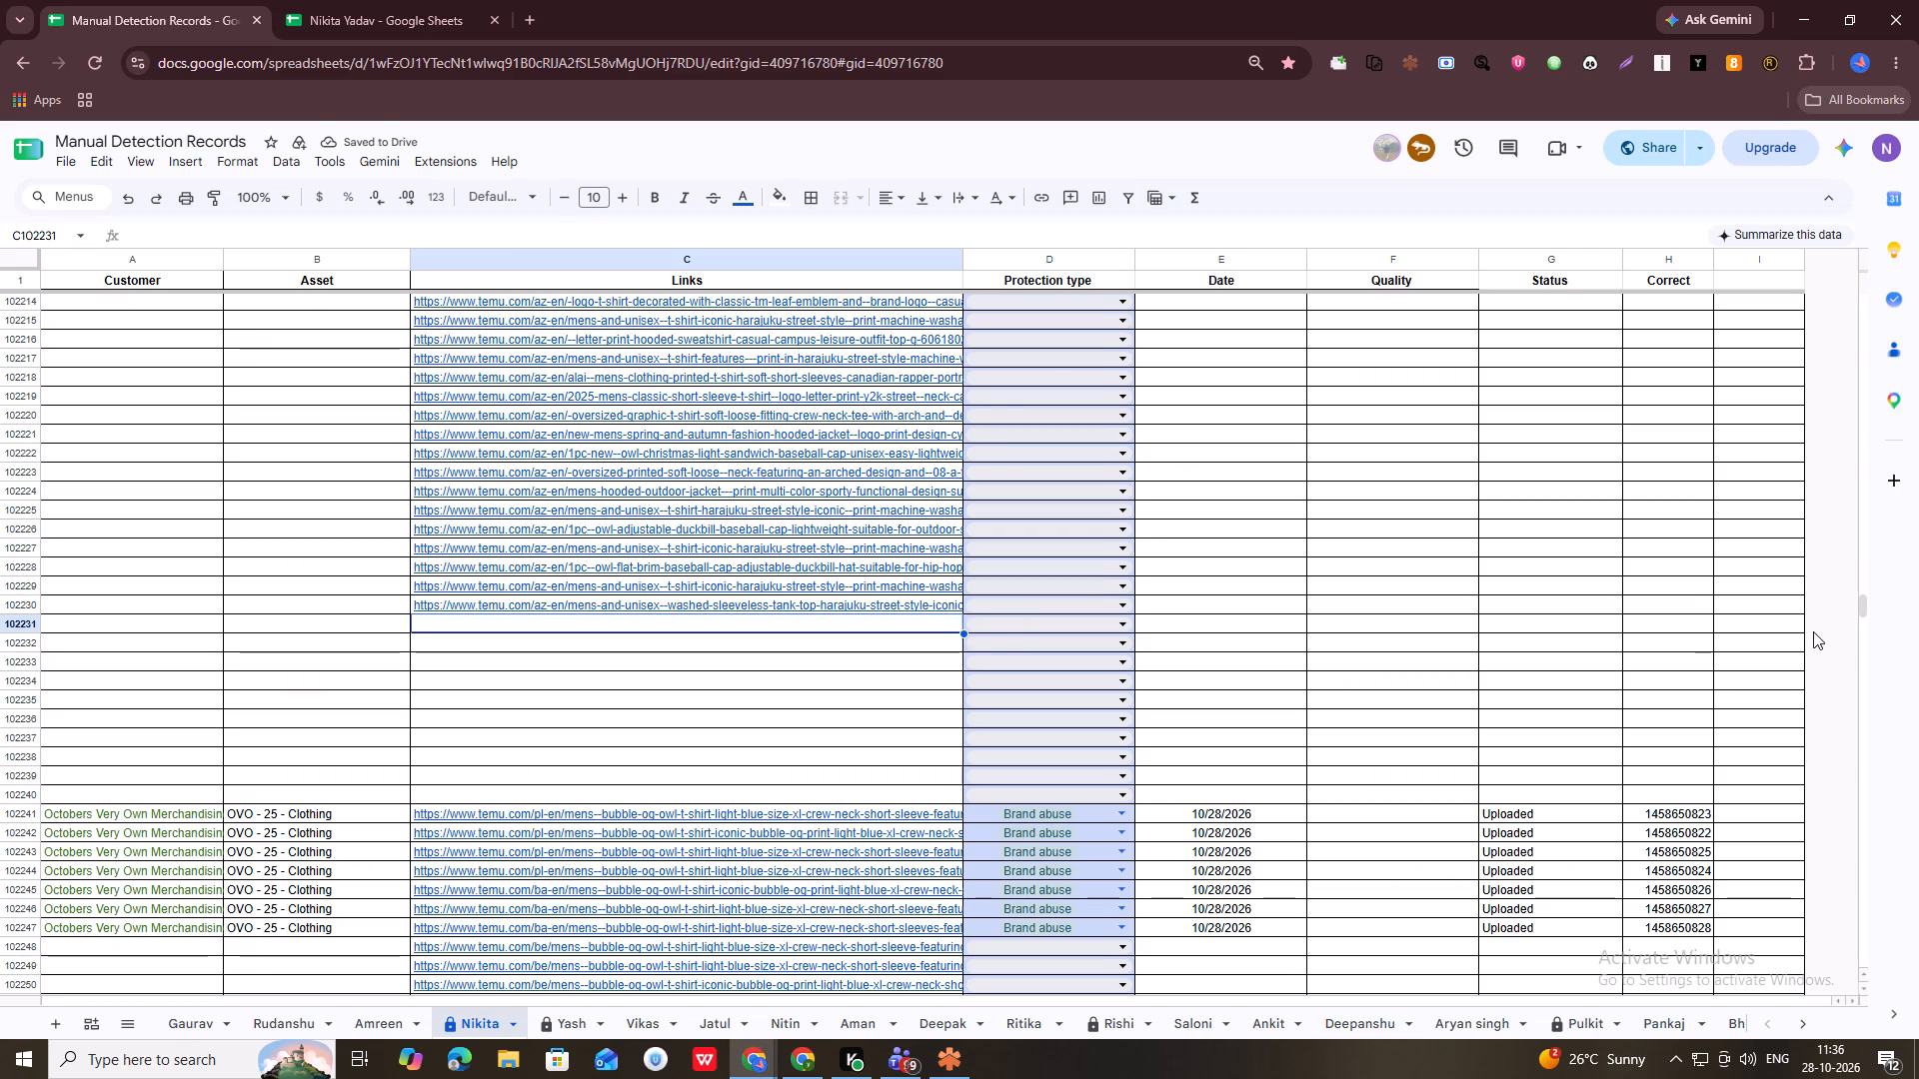
{"action": "key", "text": "ctrl+v"}
{"action": "key", "text": "Down"}
Record the link of the 1pc OVO Outdoor Casual Printed Baseball cap priced 7.66 in the next empty Links cell.
{"action": "key", "text": "alt+Tab"}
{"action": "key", "text": "Right"}
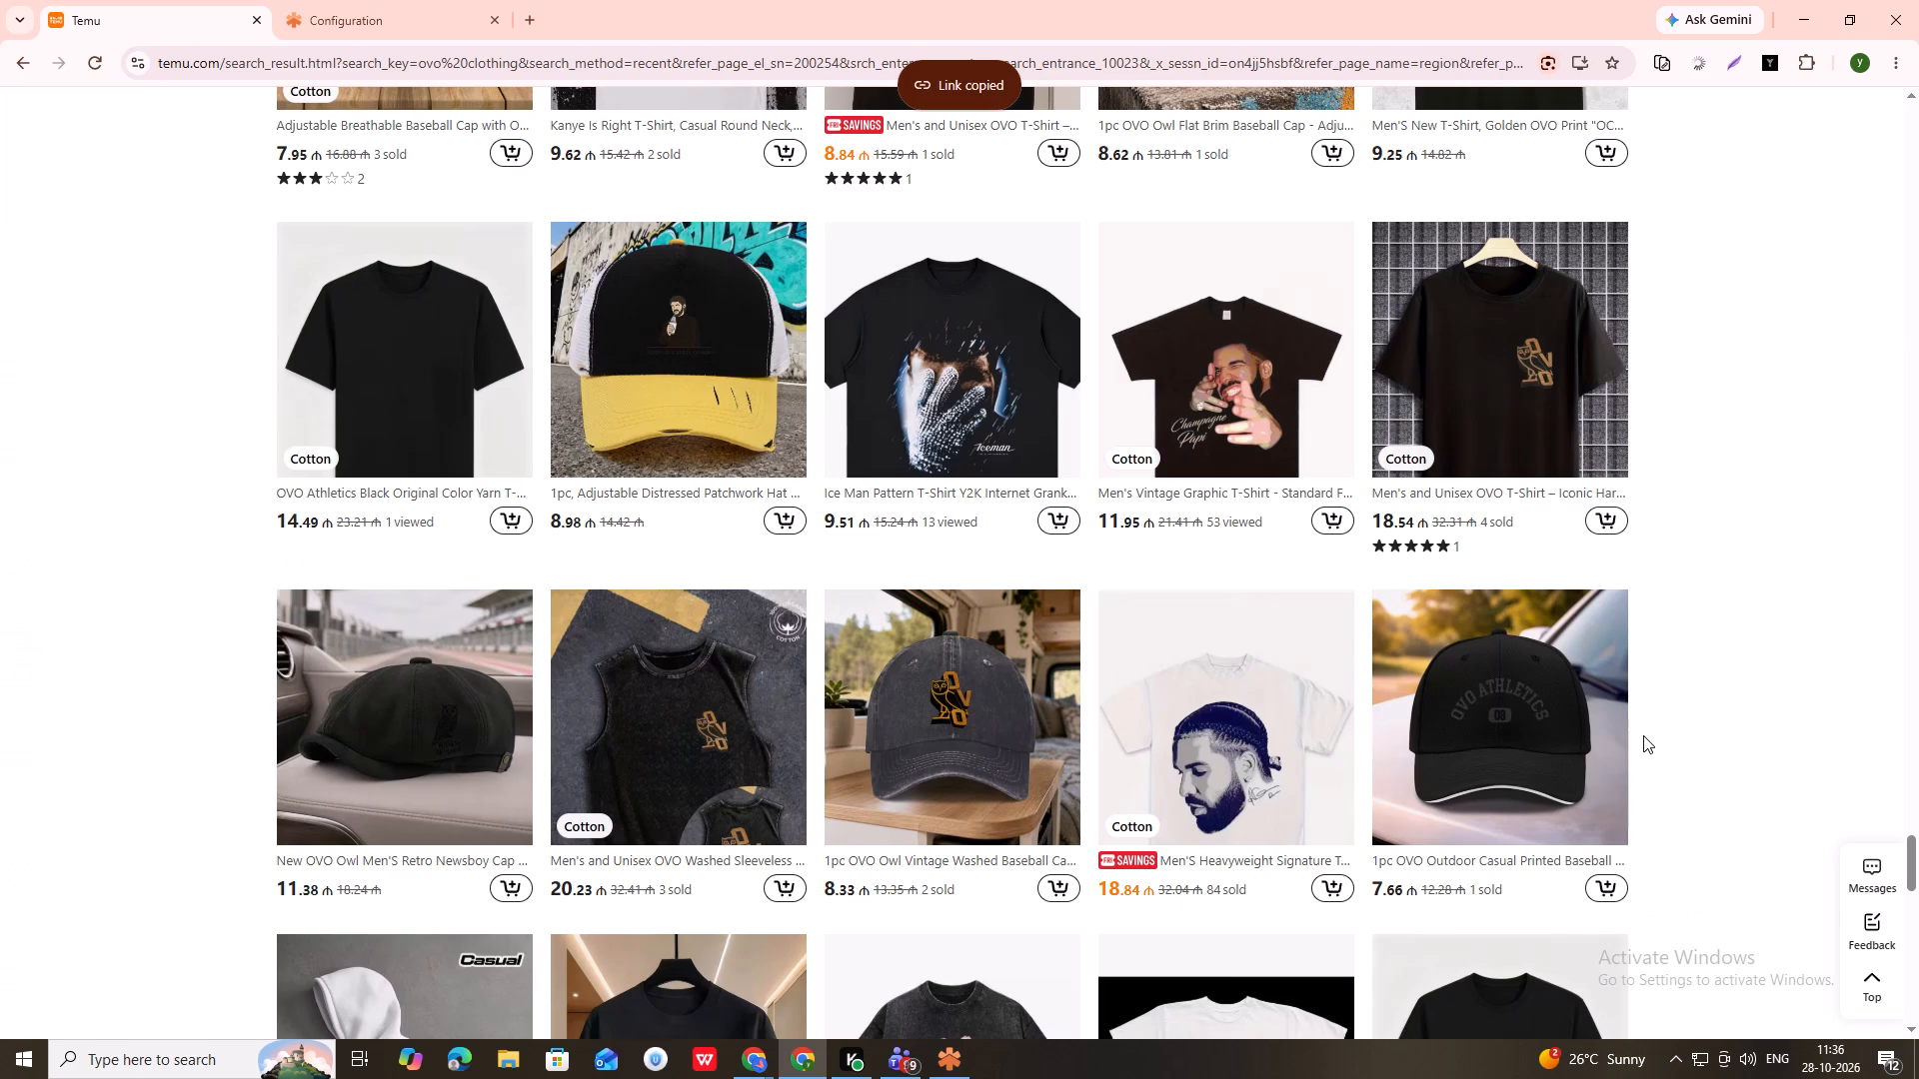
{"action": "right_click", "coordinate": [1482, 860]}
{"action": "left_click", "coordinate": [1579, 742]}
{"action": "key", "text": "alt+Tab"}
{"action": "key", "text": "ctrl+v"}
{"action": "key", "text": "Down"}
Record the link of the 1pc New OVO Maple Leaf Adjustable Sandwich Cap priced 8.24 in the next empty Links cell.
{"action": "key", "text": "alt+Tab"}
{"action": "key", "text": "Down"}
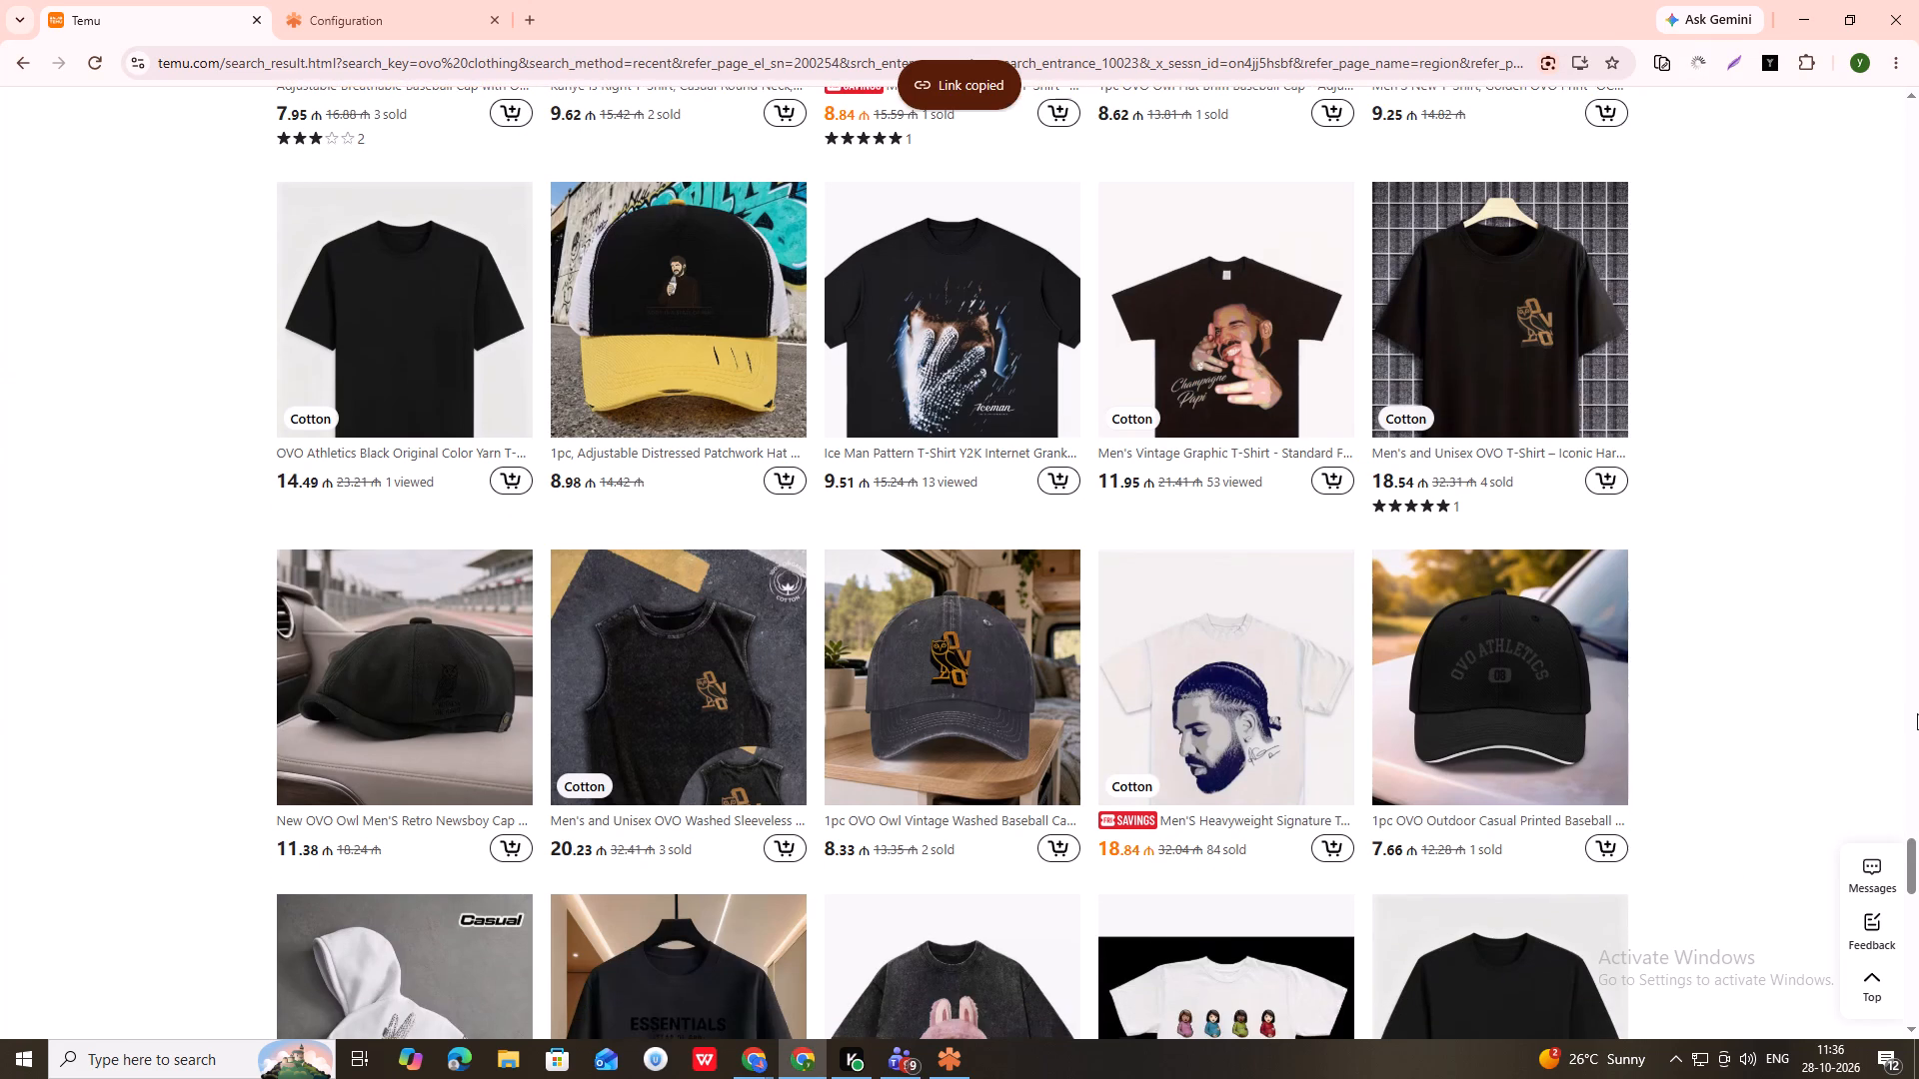
{"action": "scroll", "coordinate": [1264, 766], "scroll_direction": "down", "scroll_amount": 9}
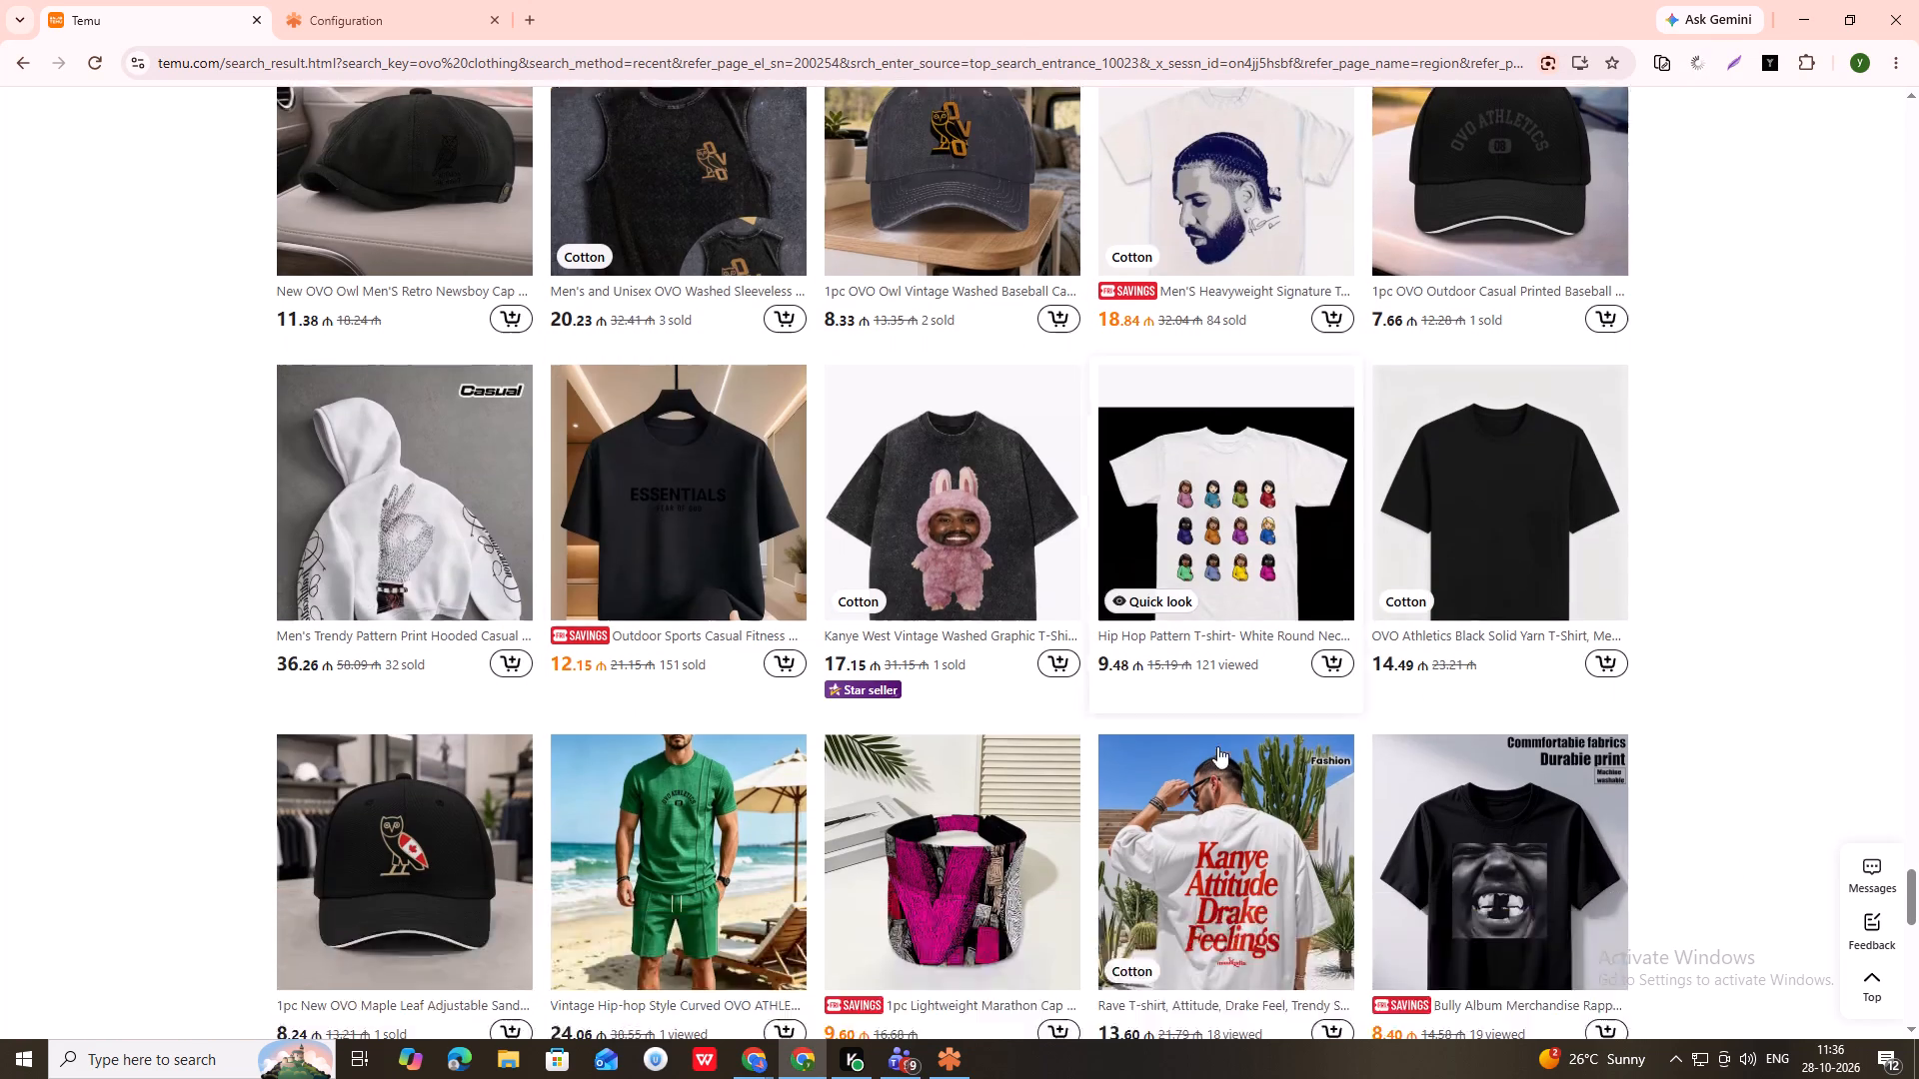
{"action": "right_click", "coordinate": [426, 637]}
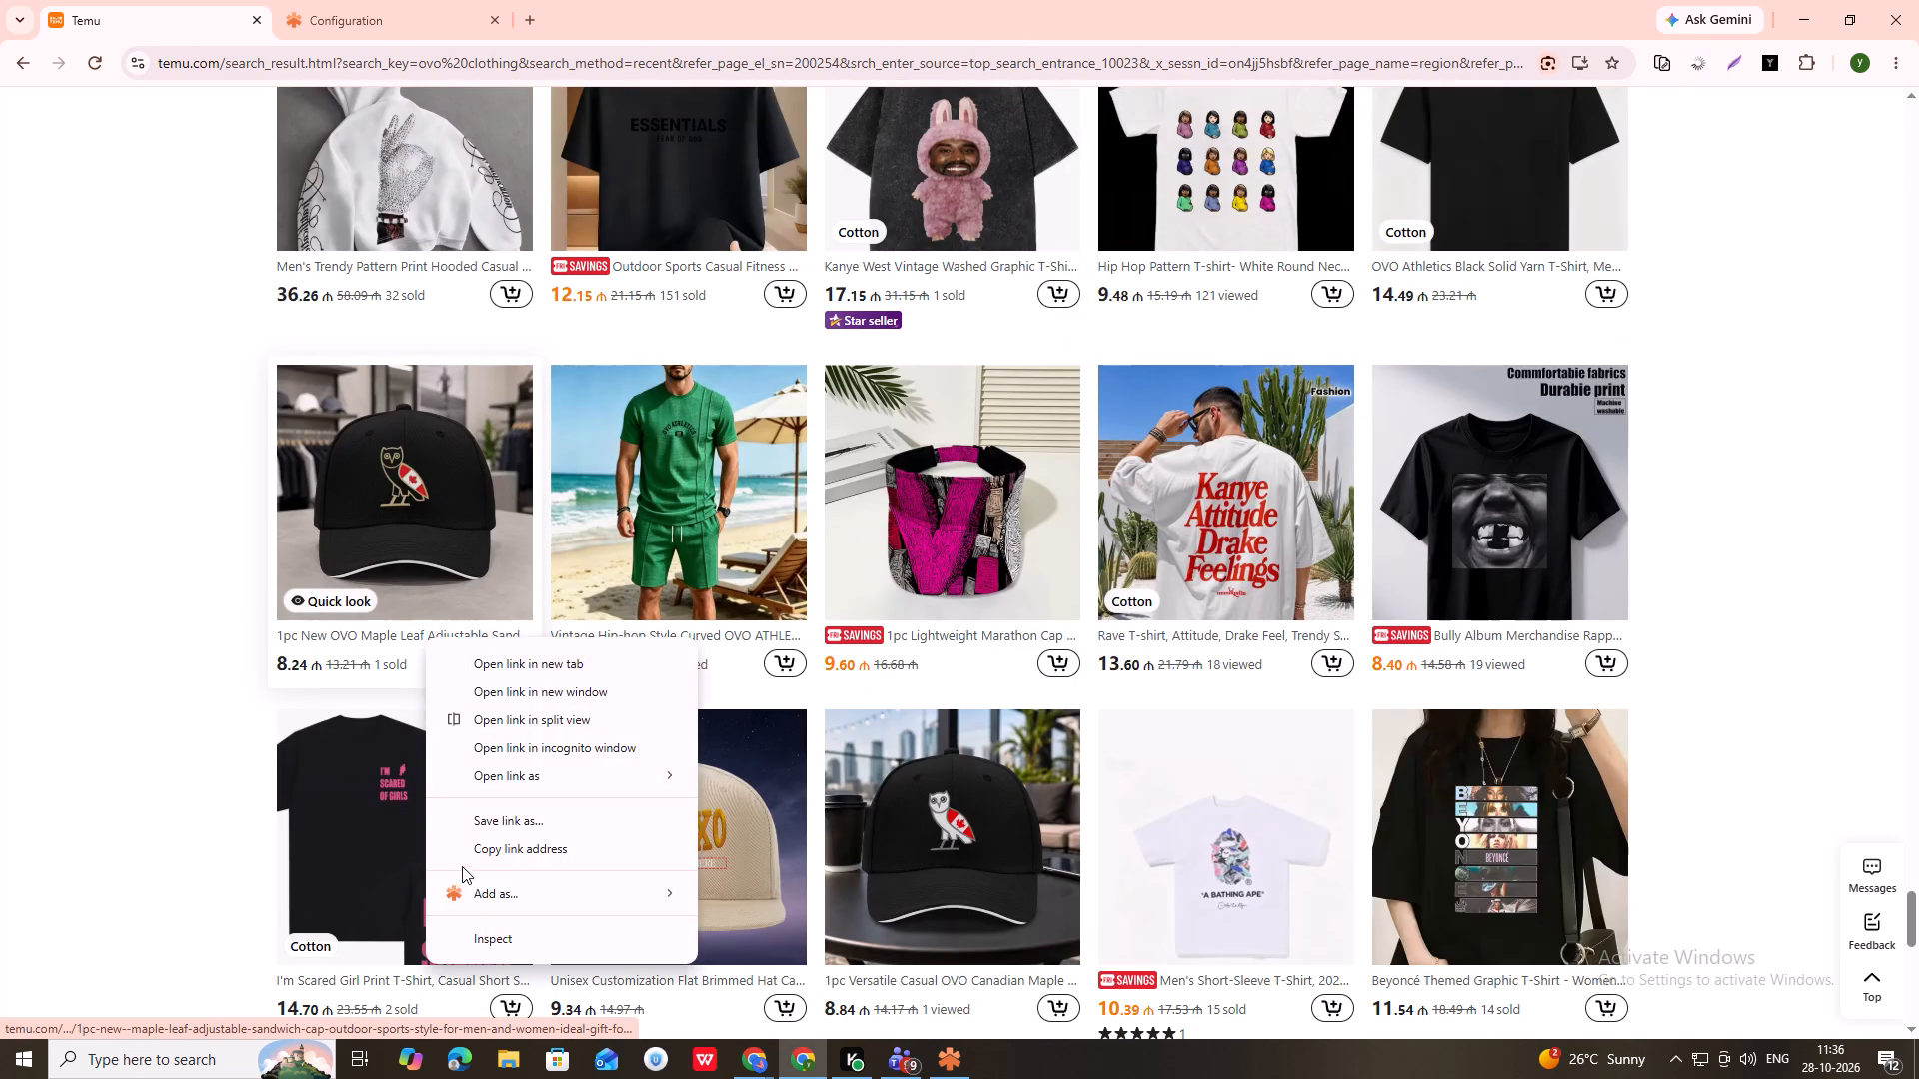
{"action": "left_click", "coordinate": [472, 837]}
{"action": "key", "text": "alt+Tab"}
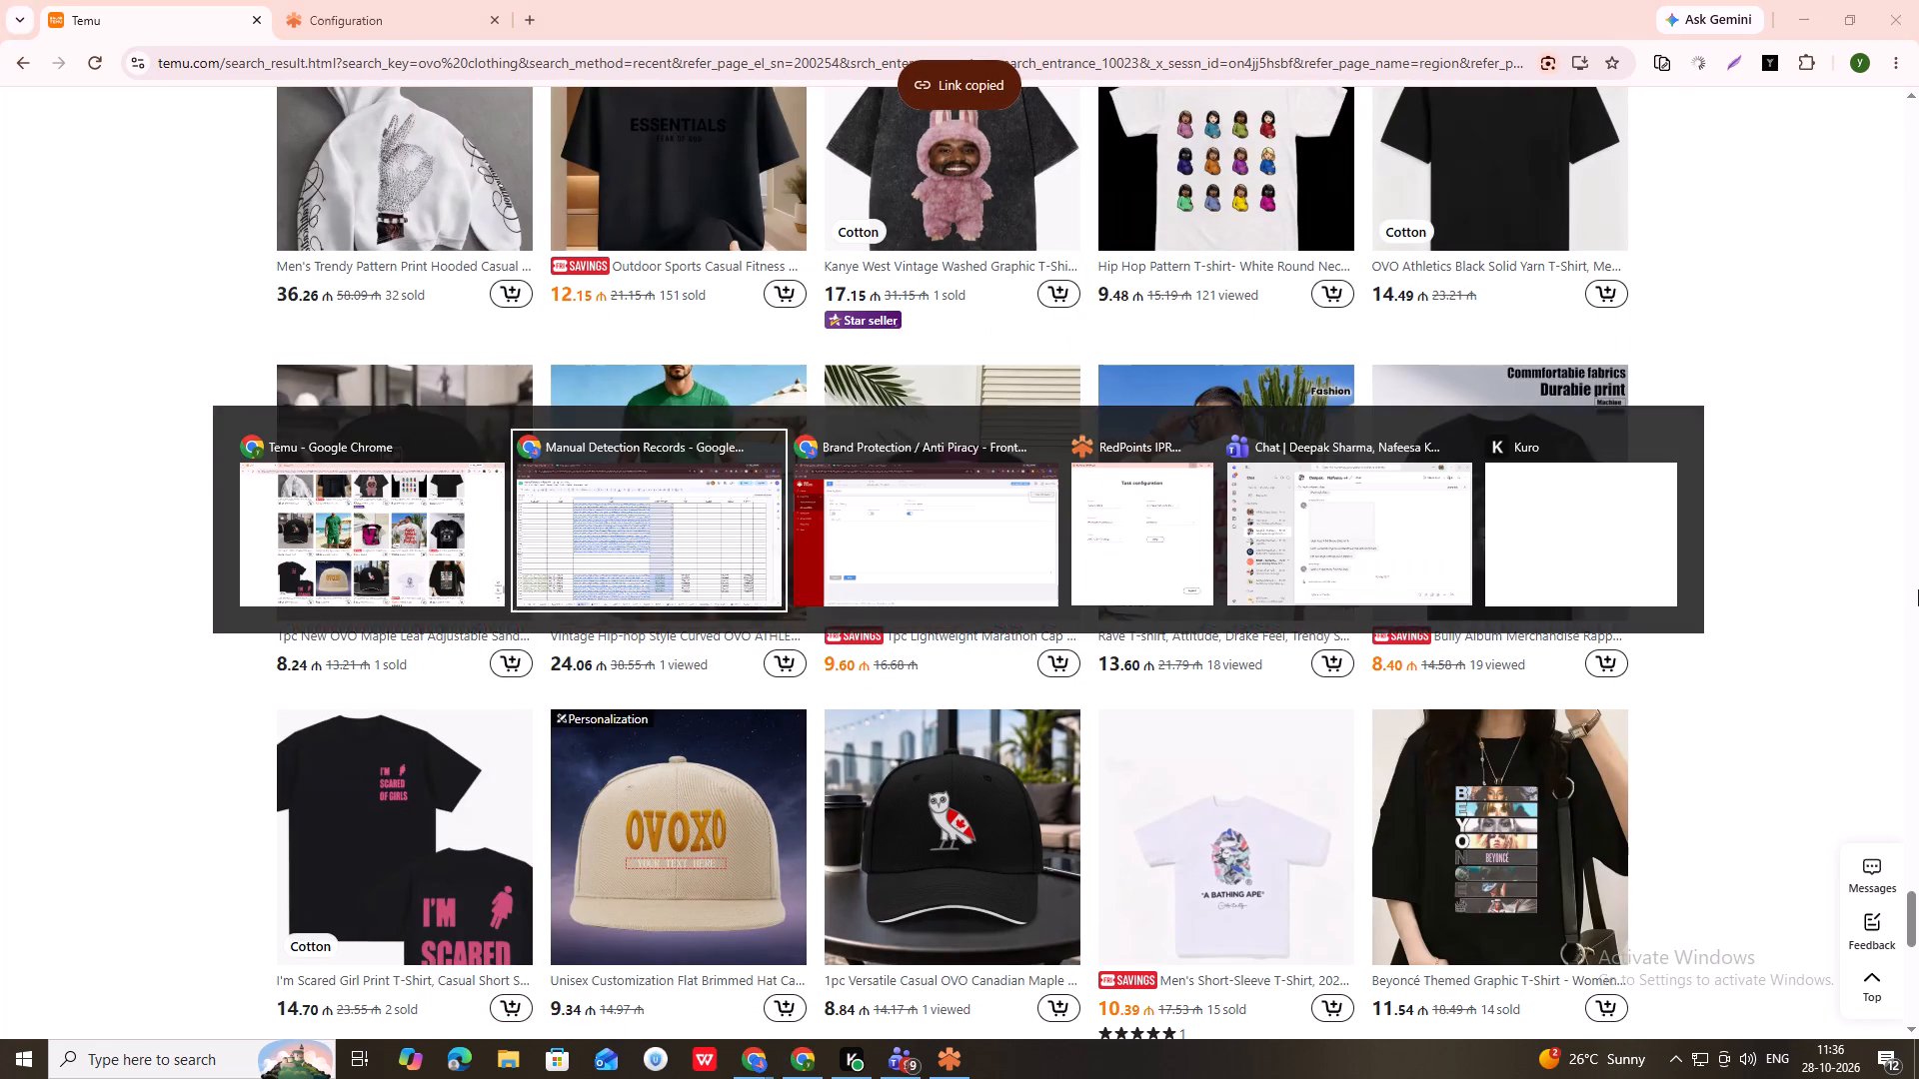
{"action": "key", "text": "ctrl+v"}
{"action": "key", "text": "Down"}
Record the link of the 1pc Versatile Casual OVO Canadian Maple Leaf cap priced 8.84 in the next empty Links cell.
{"action": "key", "text": "alt+Tab"}
{"action": "key", "text": "Down"}
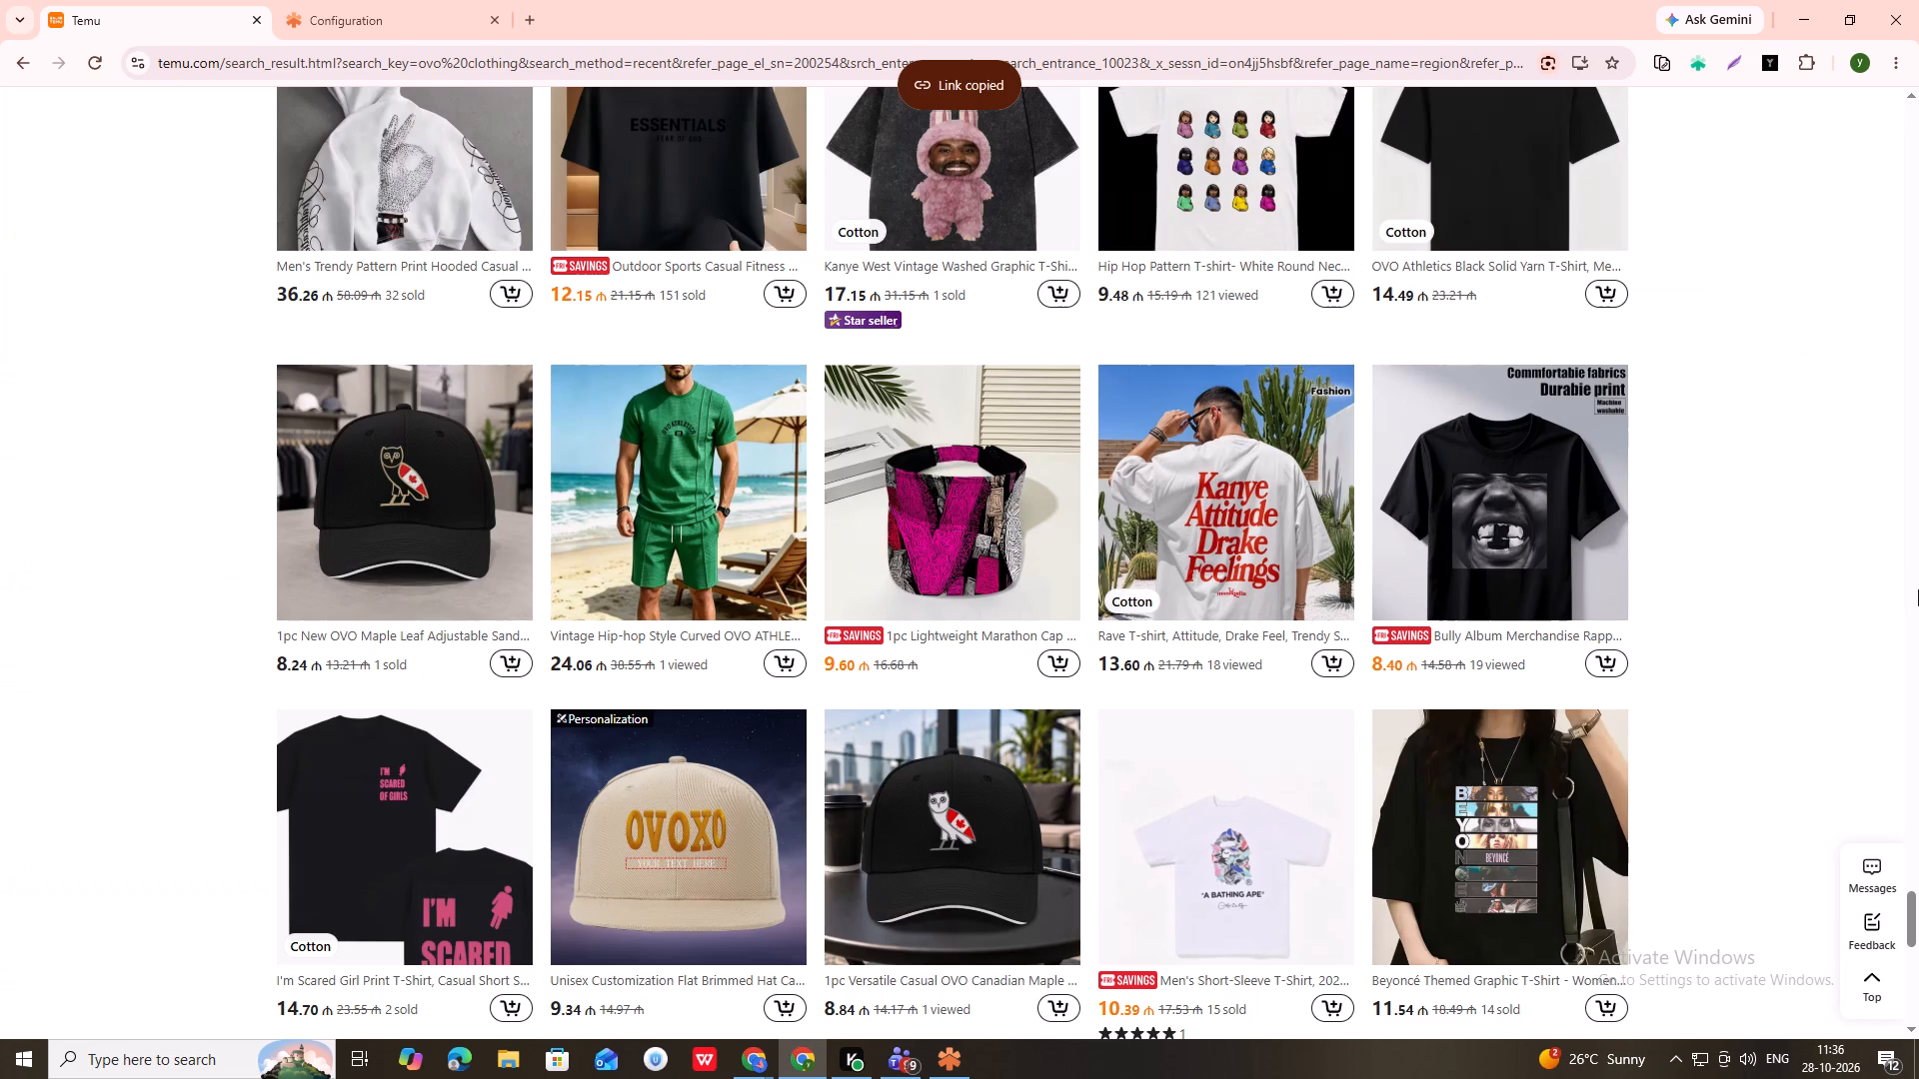
{"action": "scroll", "coordinate": [1918, 589], "scroll_direction": "down", "scroll_amount": 4}
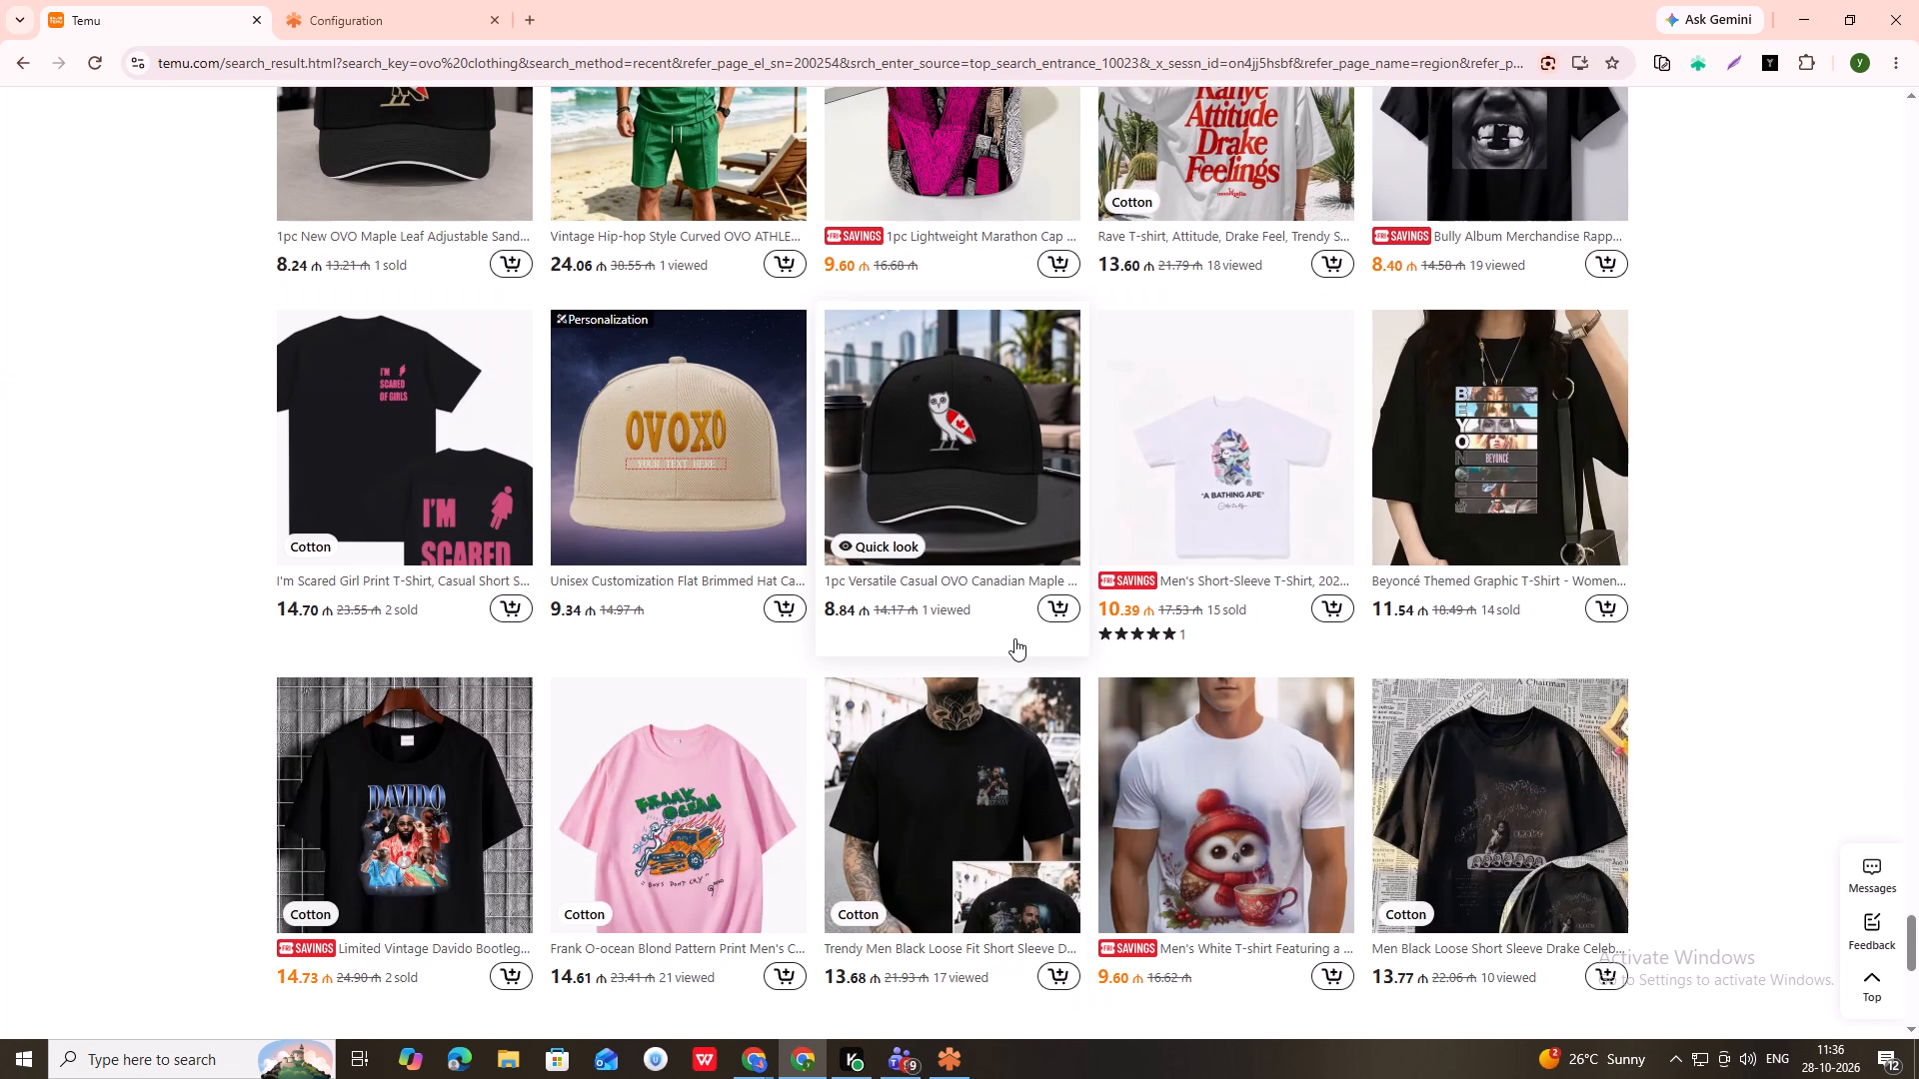
{"action": "right_click", "coordinate": [989, 592]}
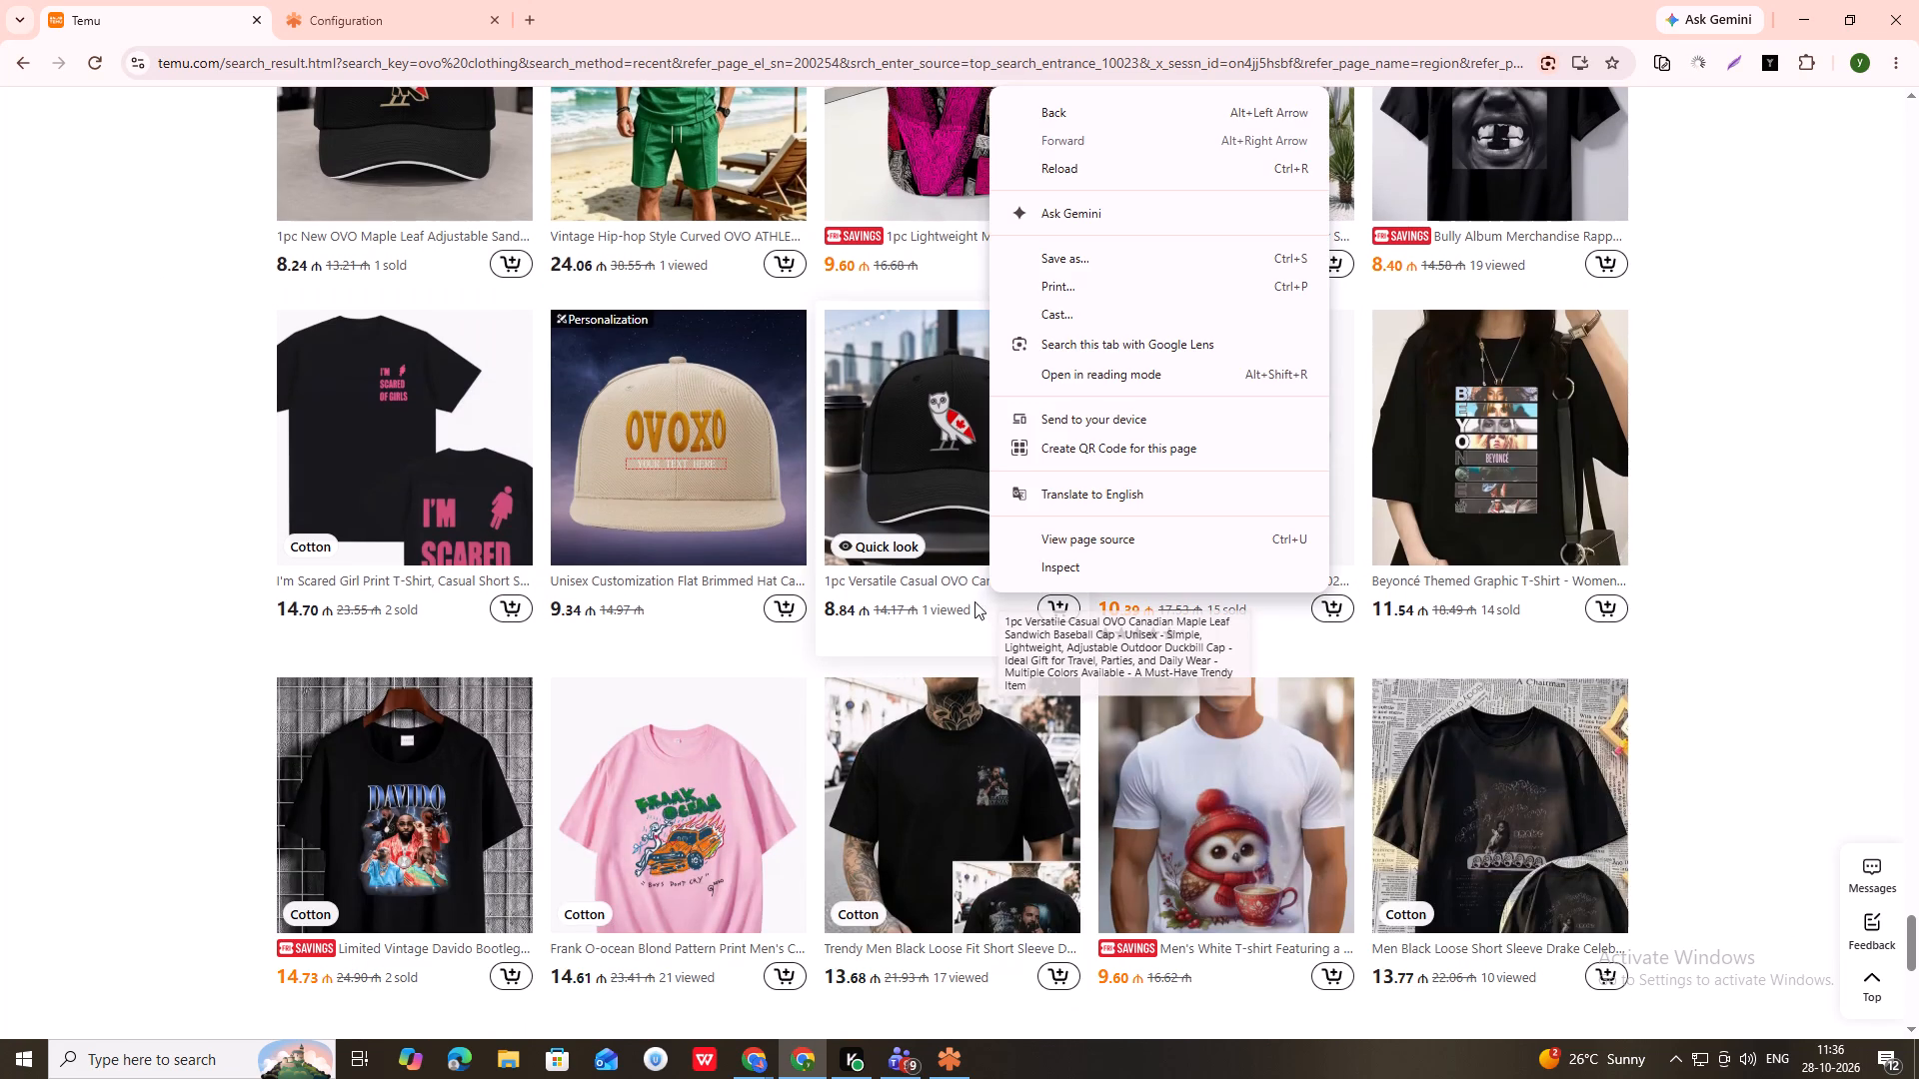
{"action": "right_click", "coordinate": [964, 583]}
{"action": "left_click", "coordinate": [1019, 781]}
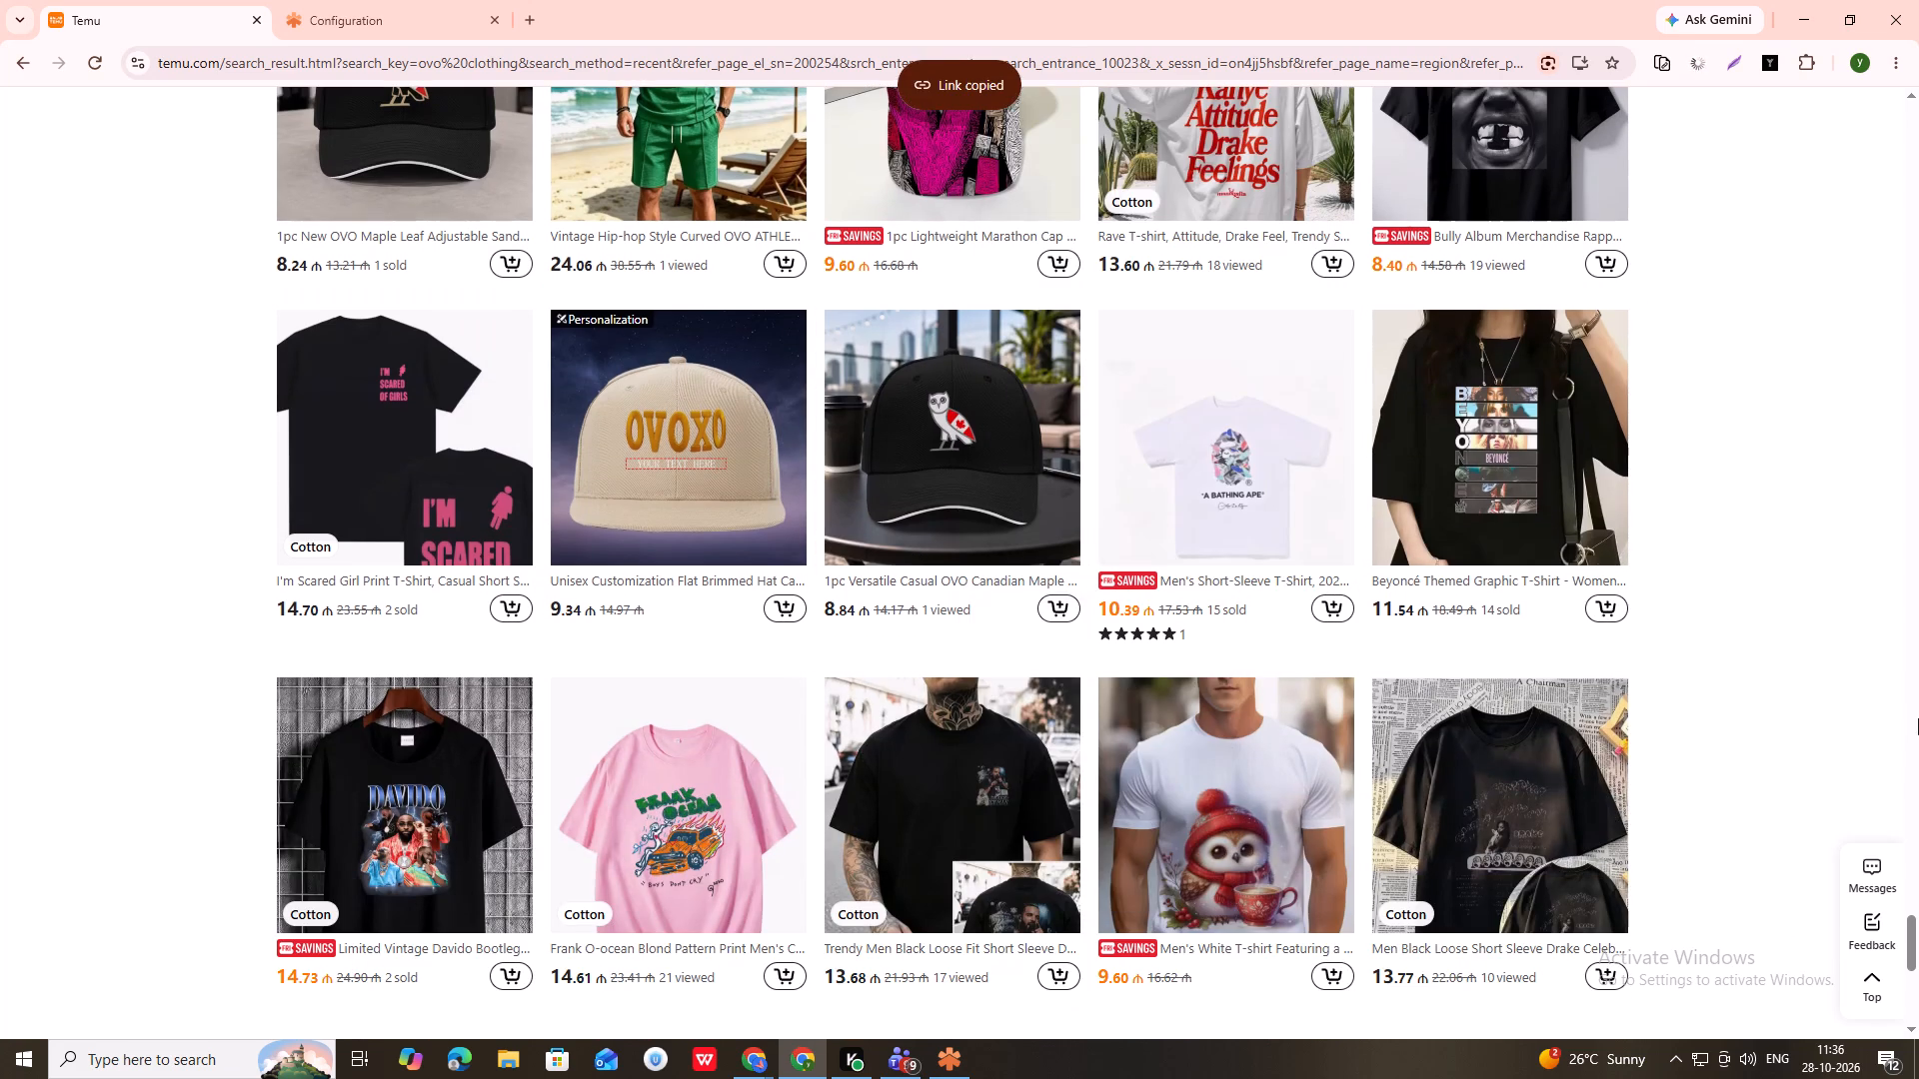
{"action": "key", "text": "alt+Tab"}
{"action": "key", "text": "ctrl+v"}
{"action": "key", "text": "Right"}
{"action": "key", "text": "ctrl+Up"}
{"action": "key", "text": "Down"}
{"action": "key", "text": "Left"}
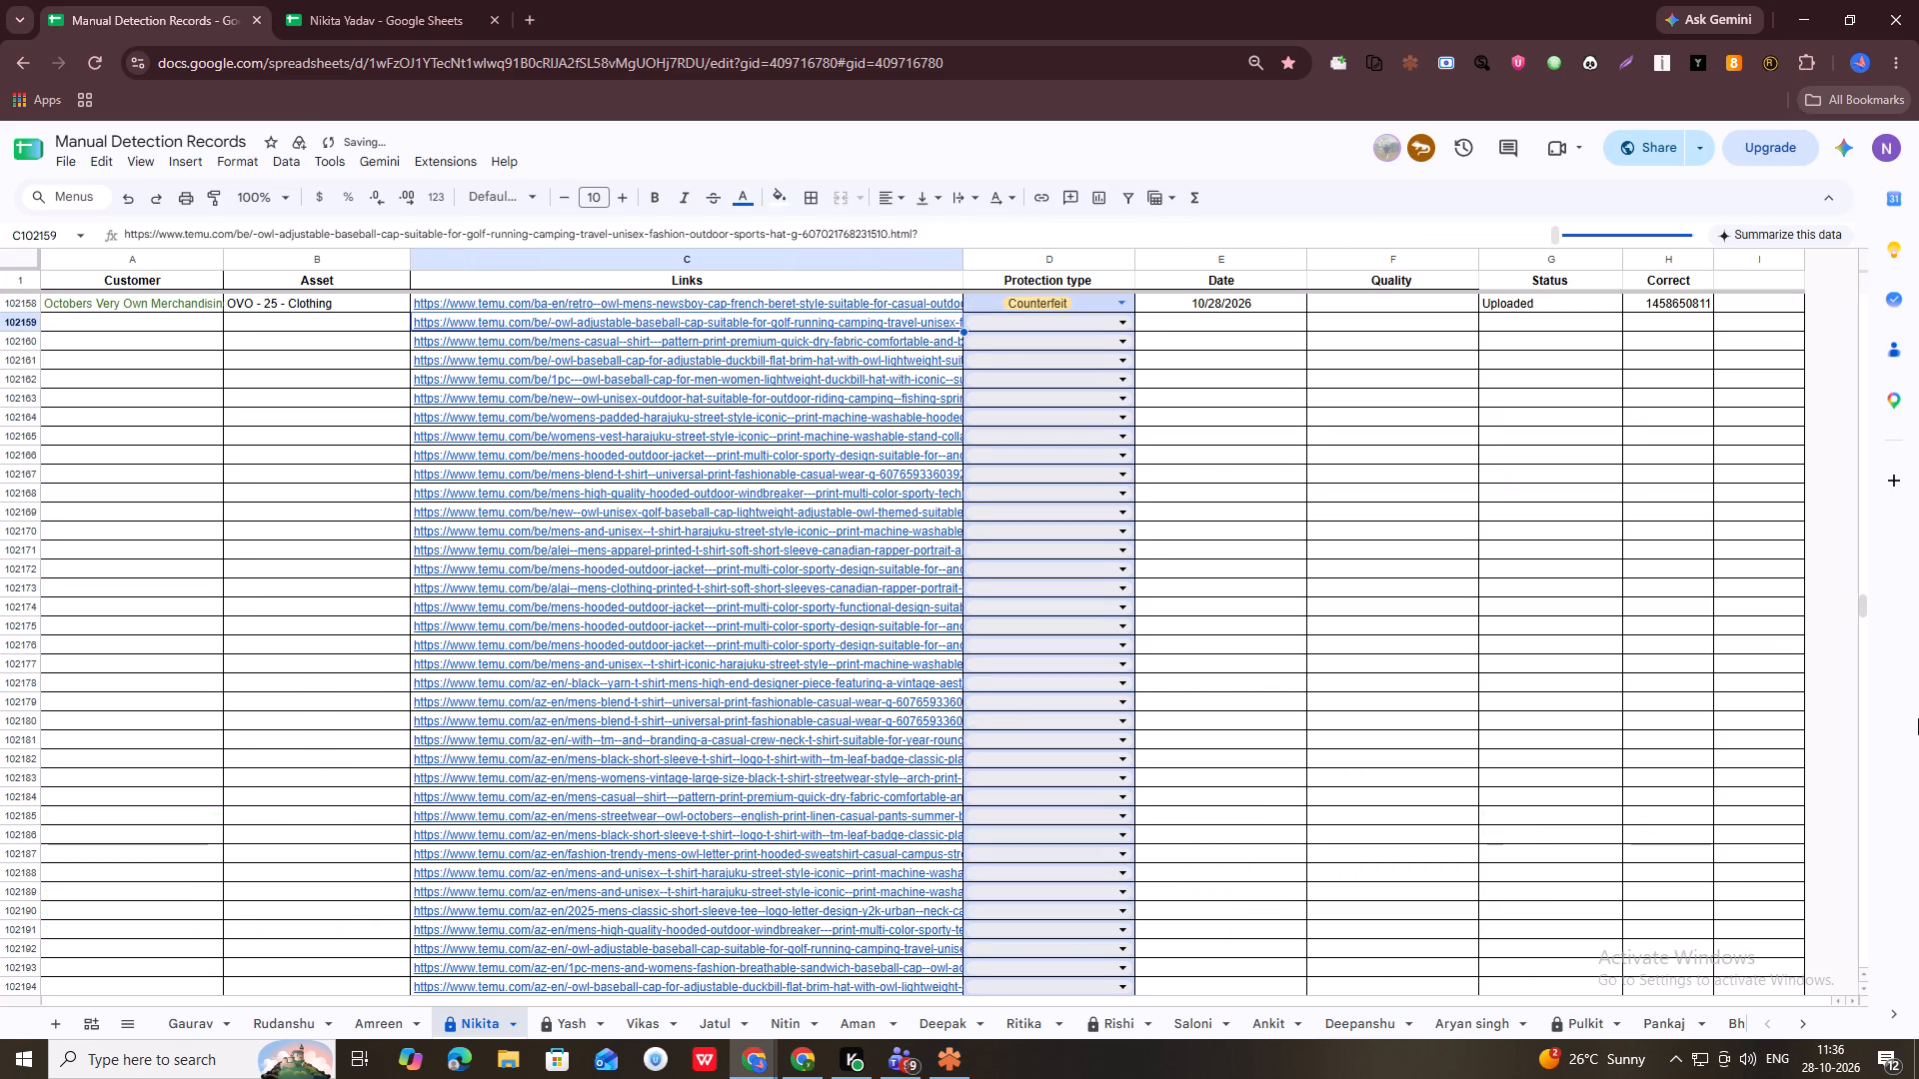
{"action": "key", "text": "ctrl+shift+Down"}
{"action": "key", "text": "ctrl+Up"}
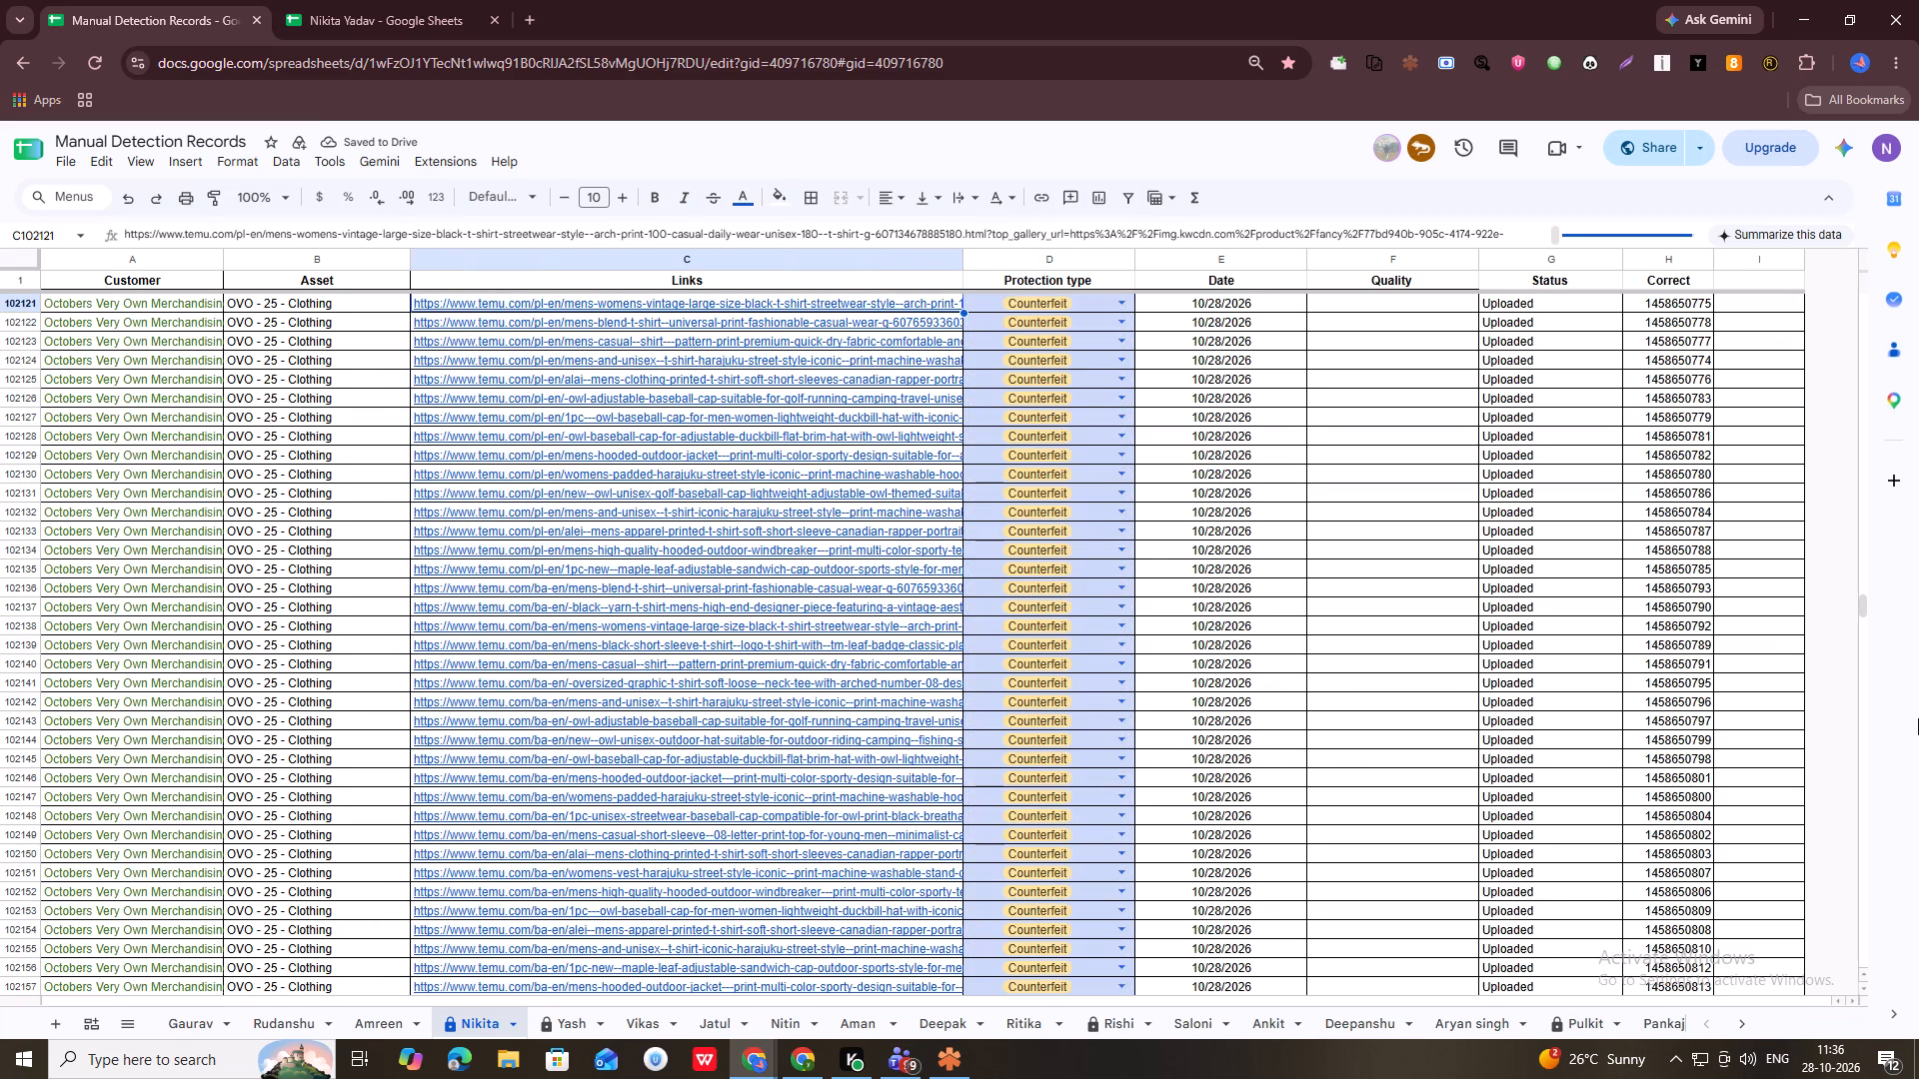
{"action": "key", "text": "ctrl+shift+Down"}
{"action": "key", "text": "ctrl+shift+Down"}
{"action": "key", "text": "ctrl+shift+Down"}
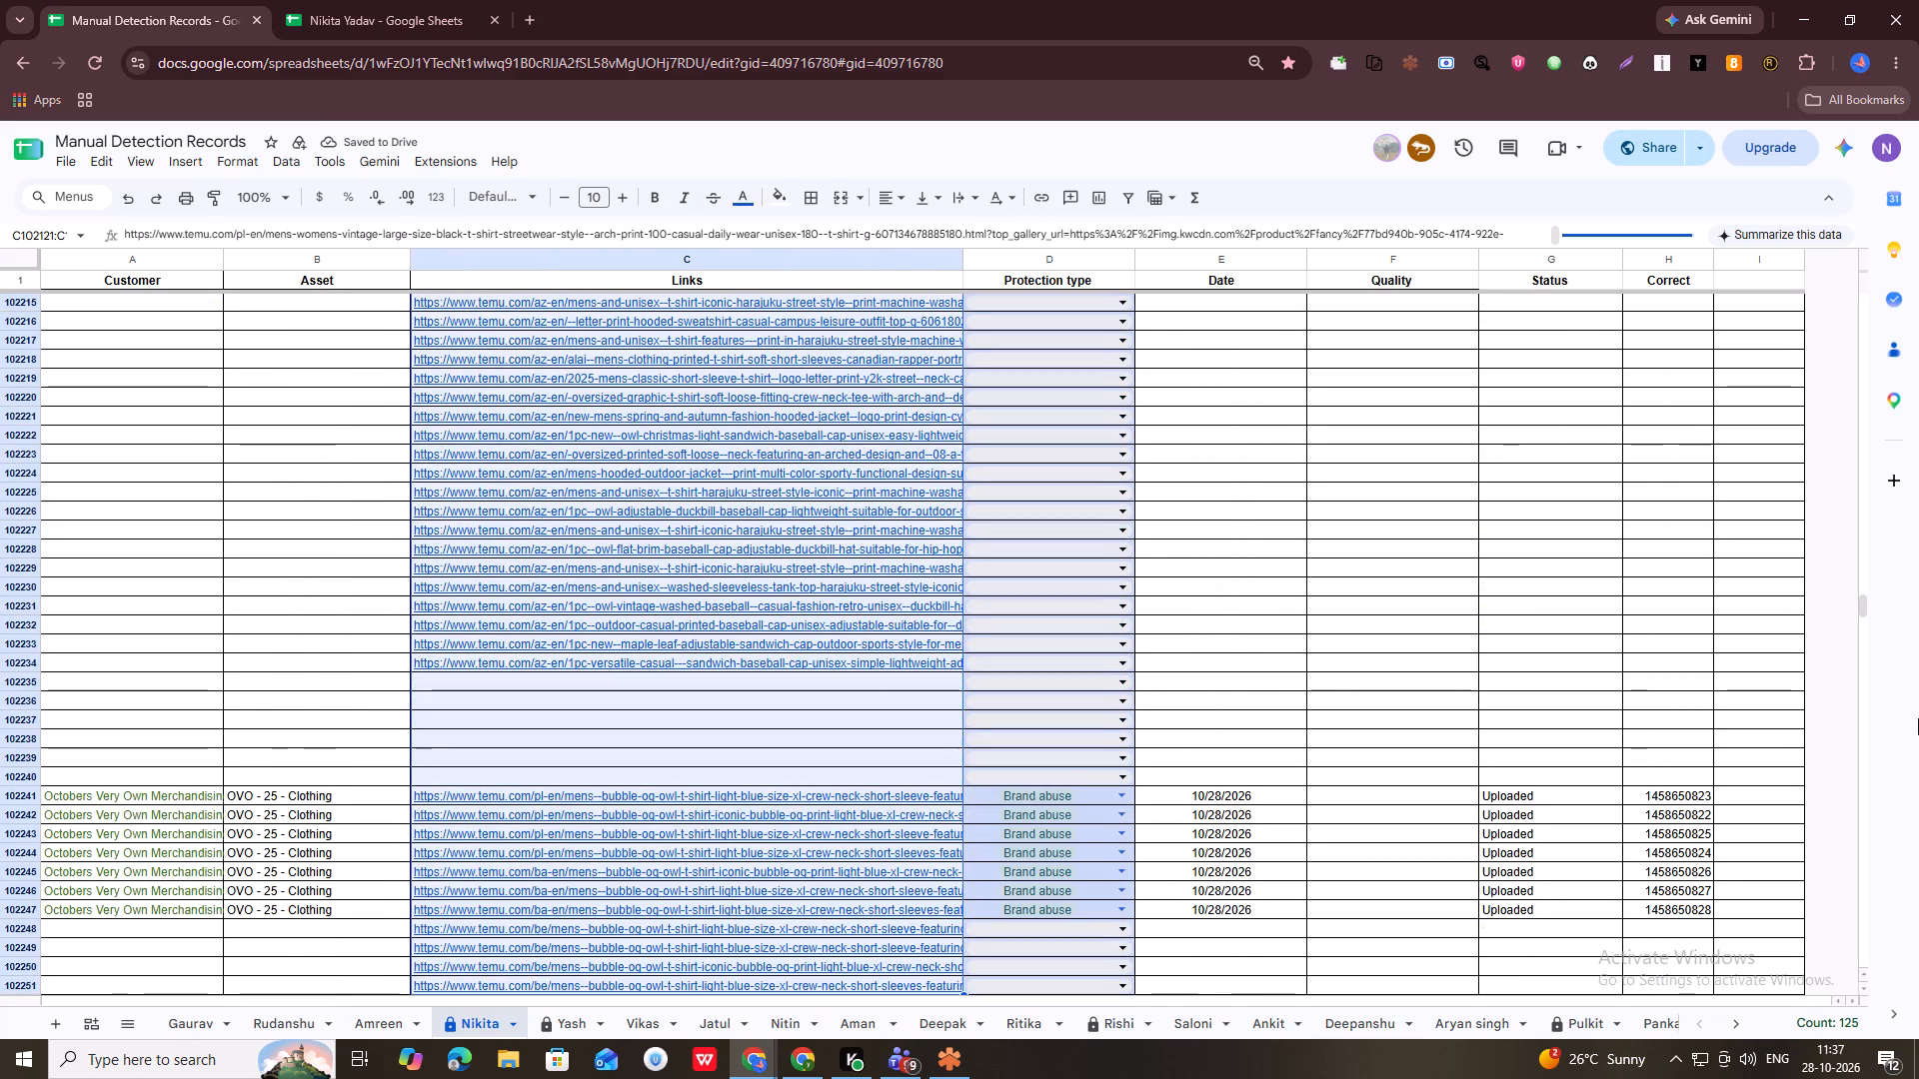
Load more Temu search results and record the link of the 1pc OVO Owl Adjustable Duckbill Baseball cap priced 9.99 in cell C102235.
{"action": "left_click", "coordinate": [747, 688]}
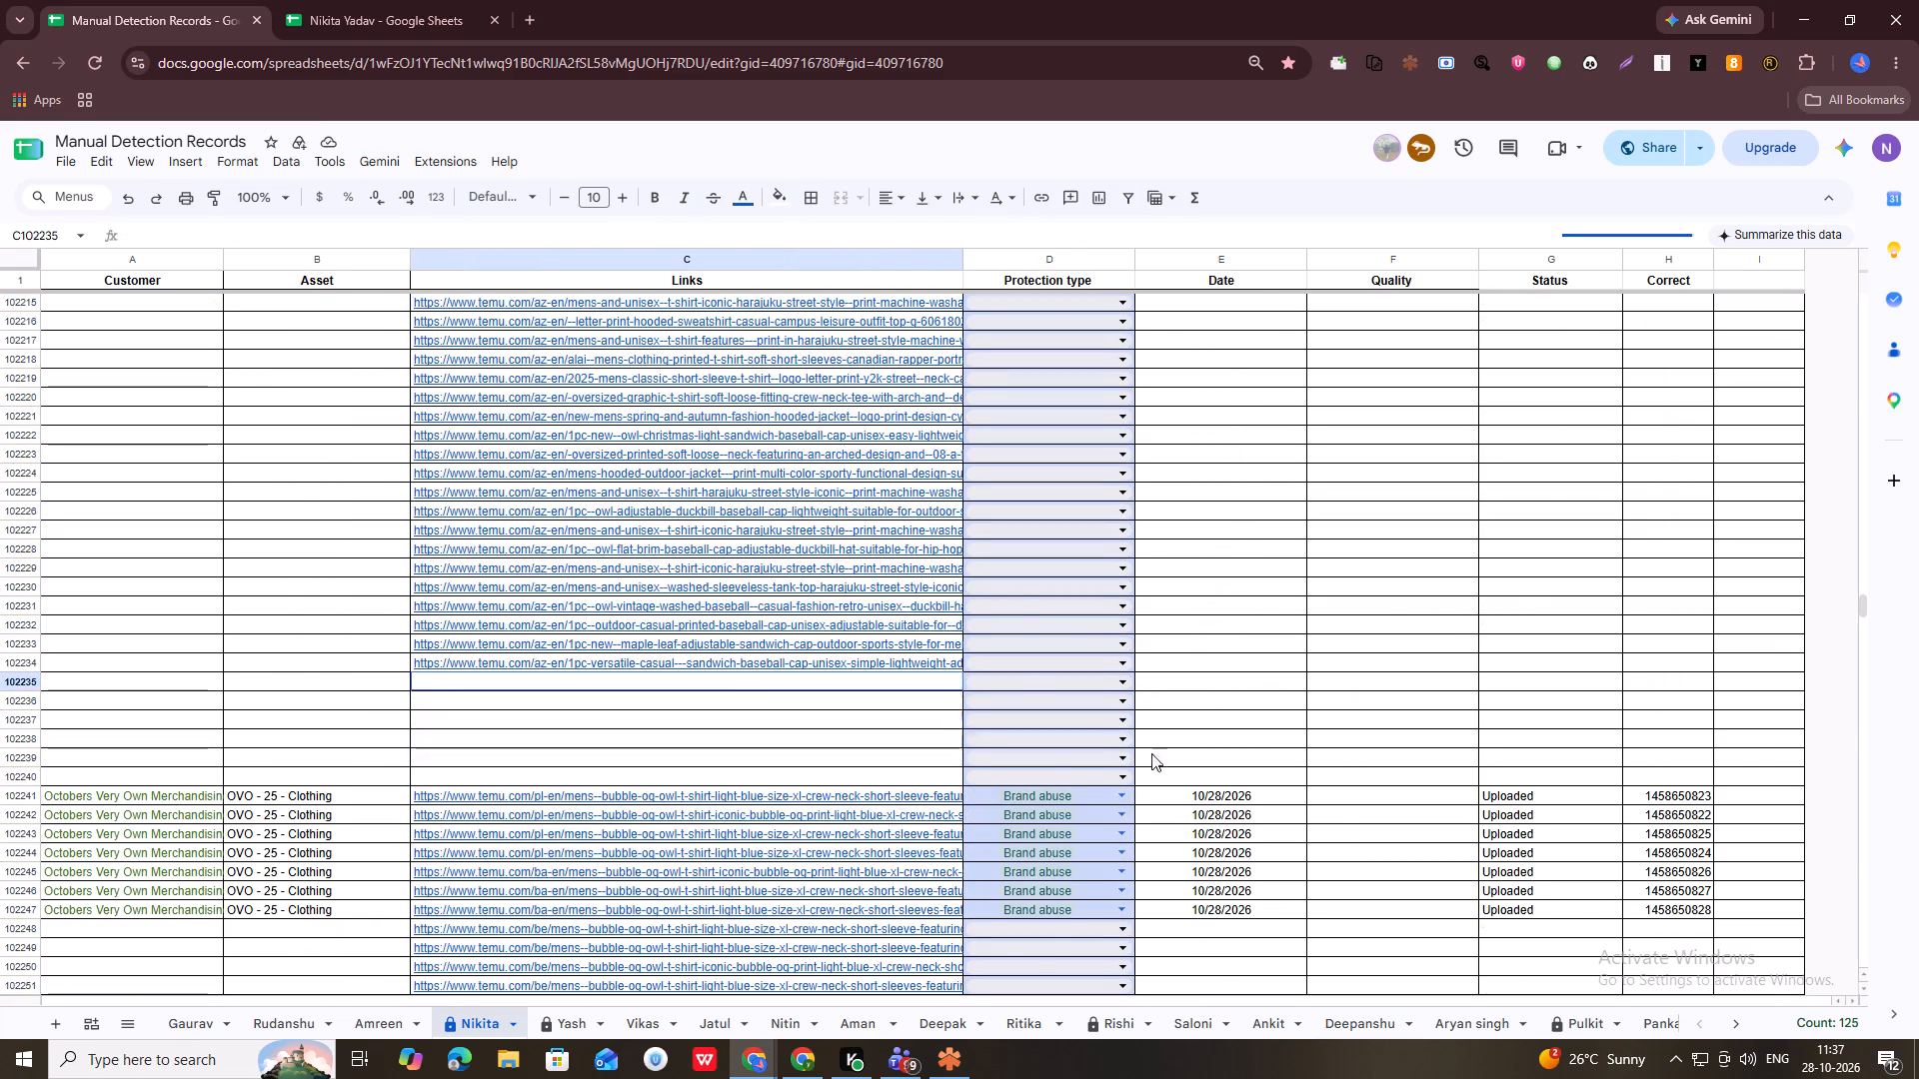
{"action": "key", "text": "alt+Tab"}
{"action": "scroll", "coordinate": [1158, 697], "scroll_direction": "down", "scroll_amount": 4}
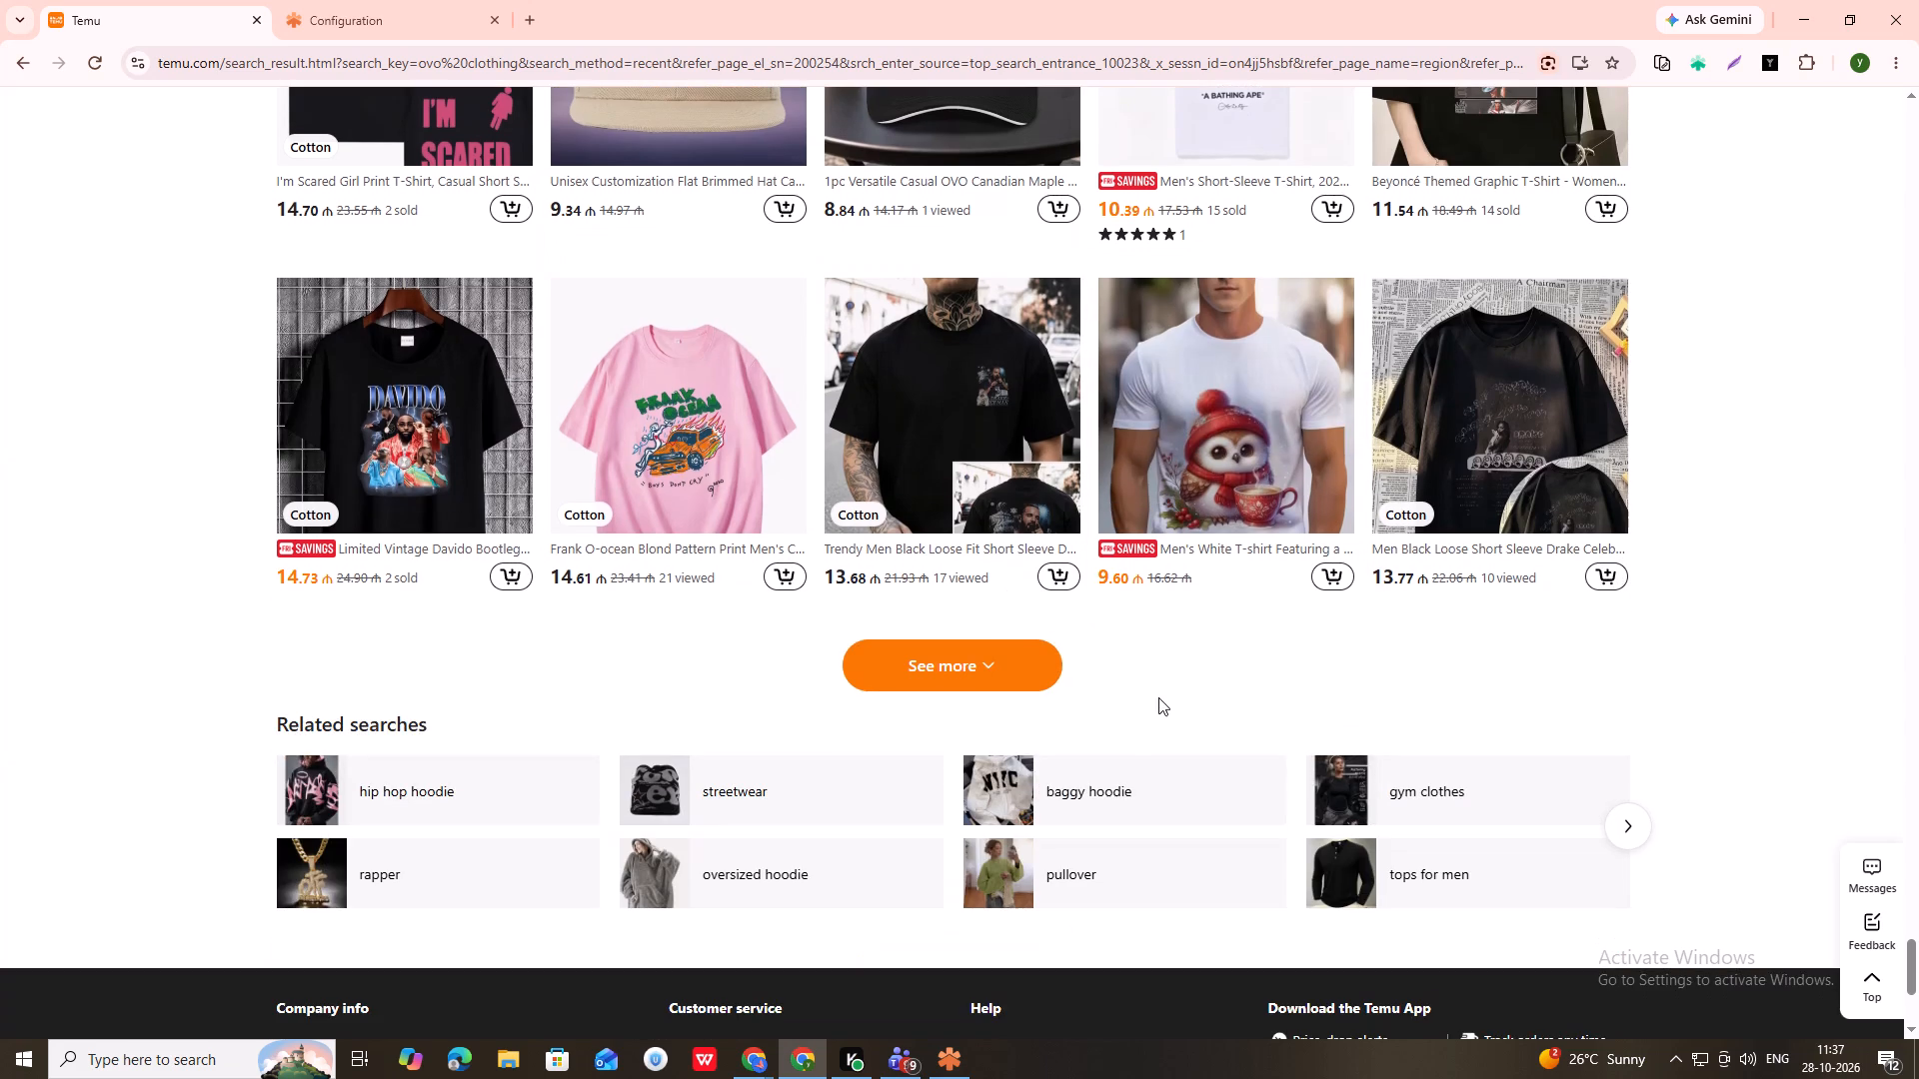
{"action": "left_click", "coordinate": [947, 678]}
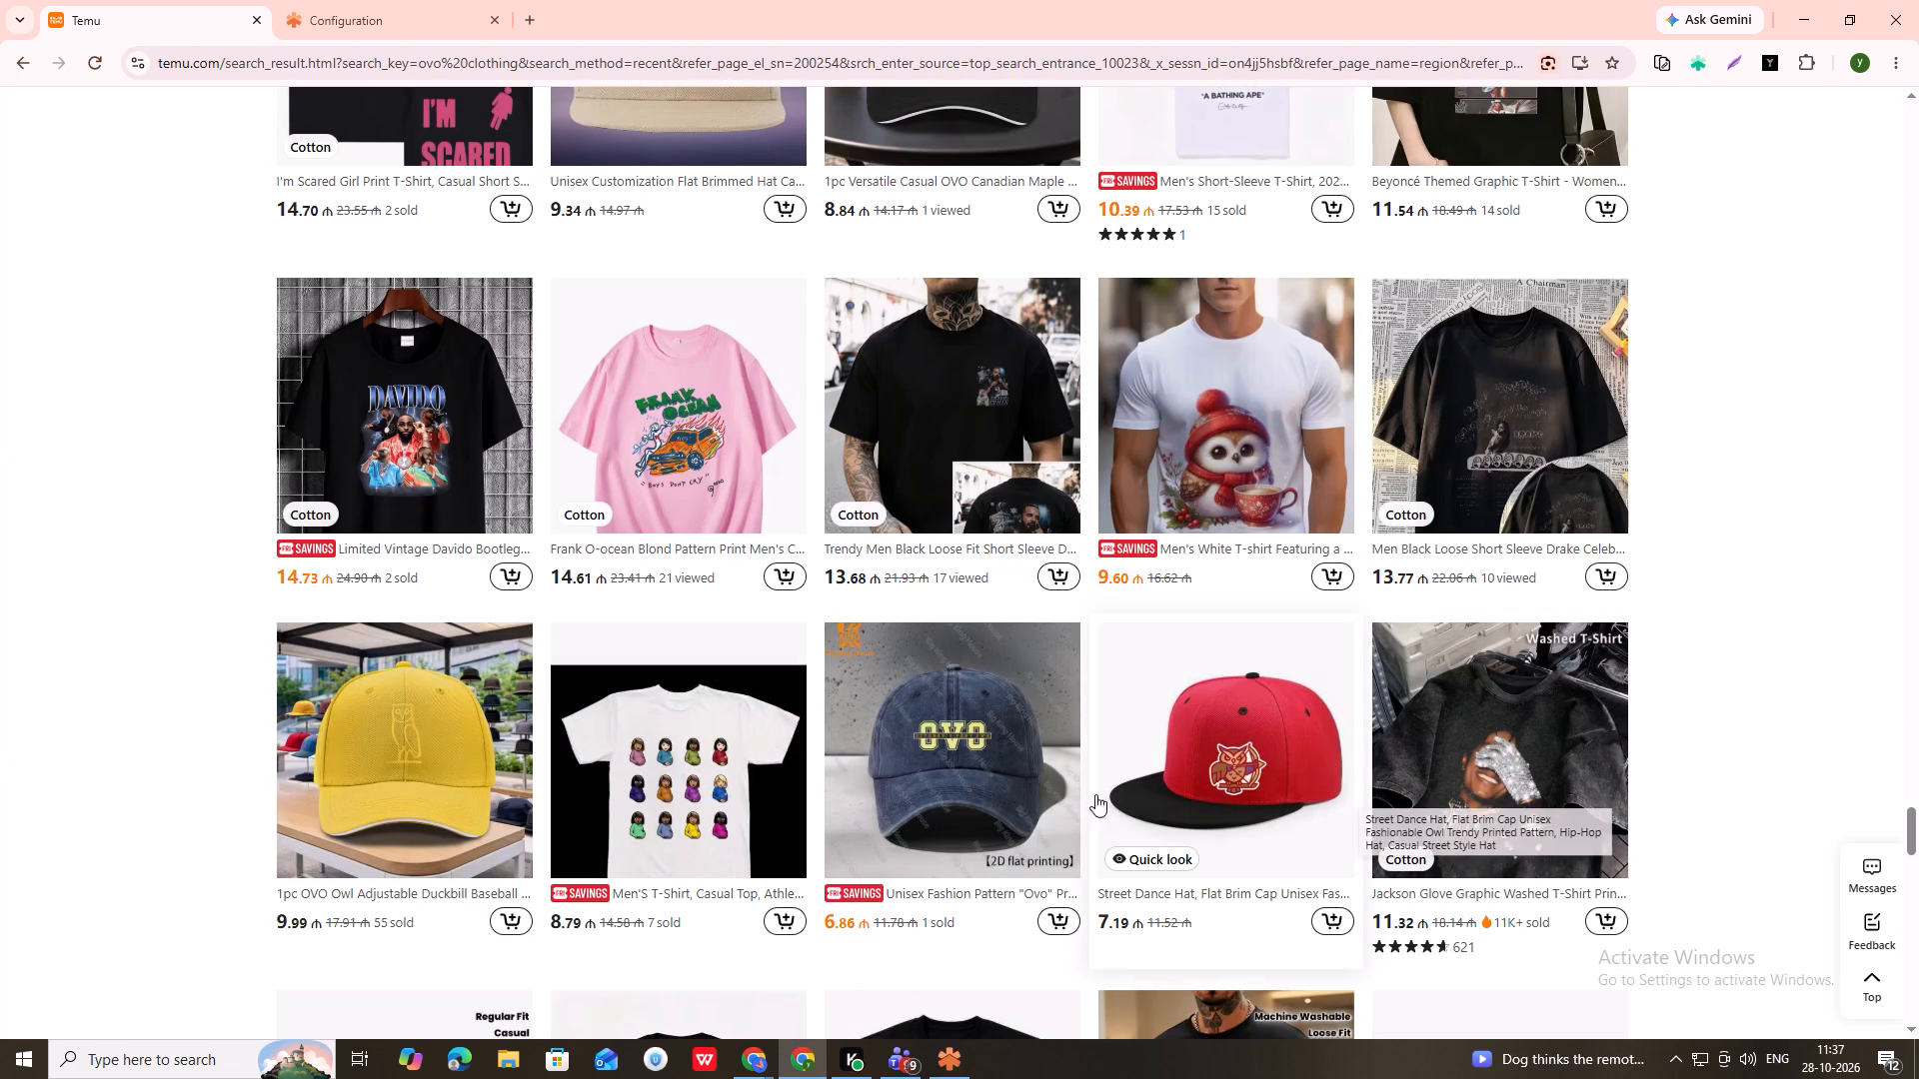
{"action": "scroll", "coordinate": [870, 769], "scroll_direction": "down", "scroll_amount": 2}
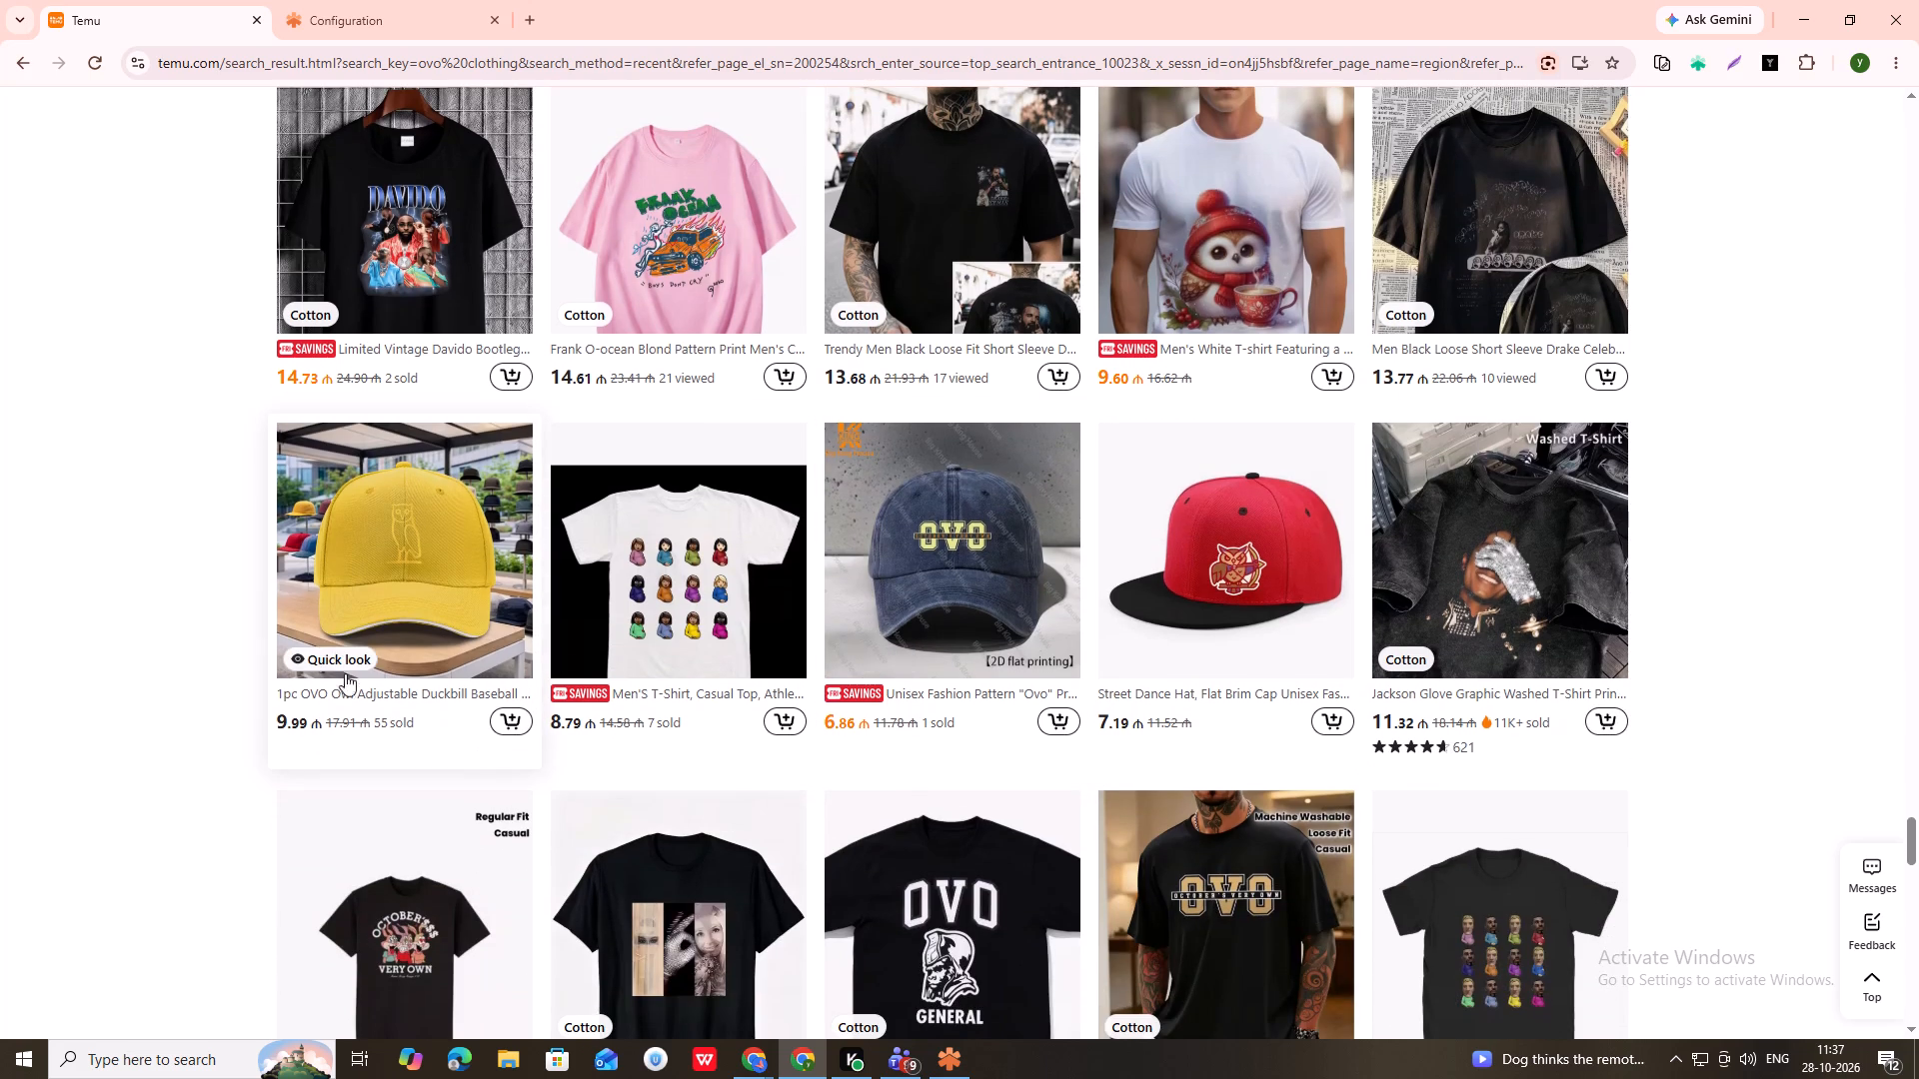
{"action": "right_click", "coordinate": [362, 692]}
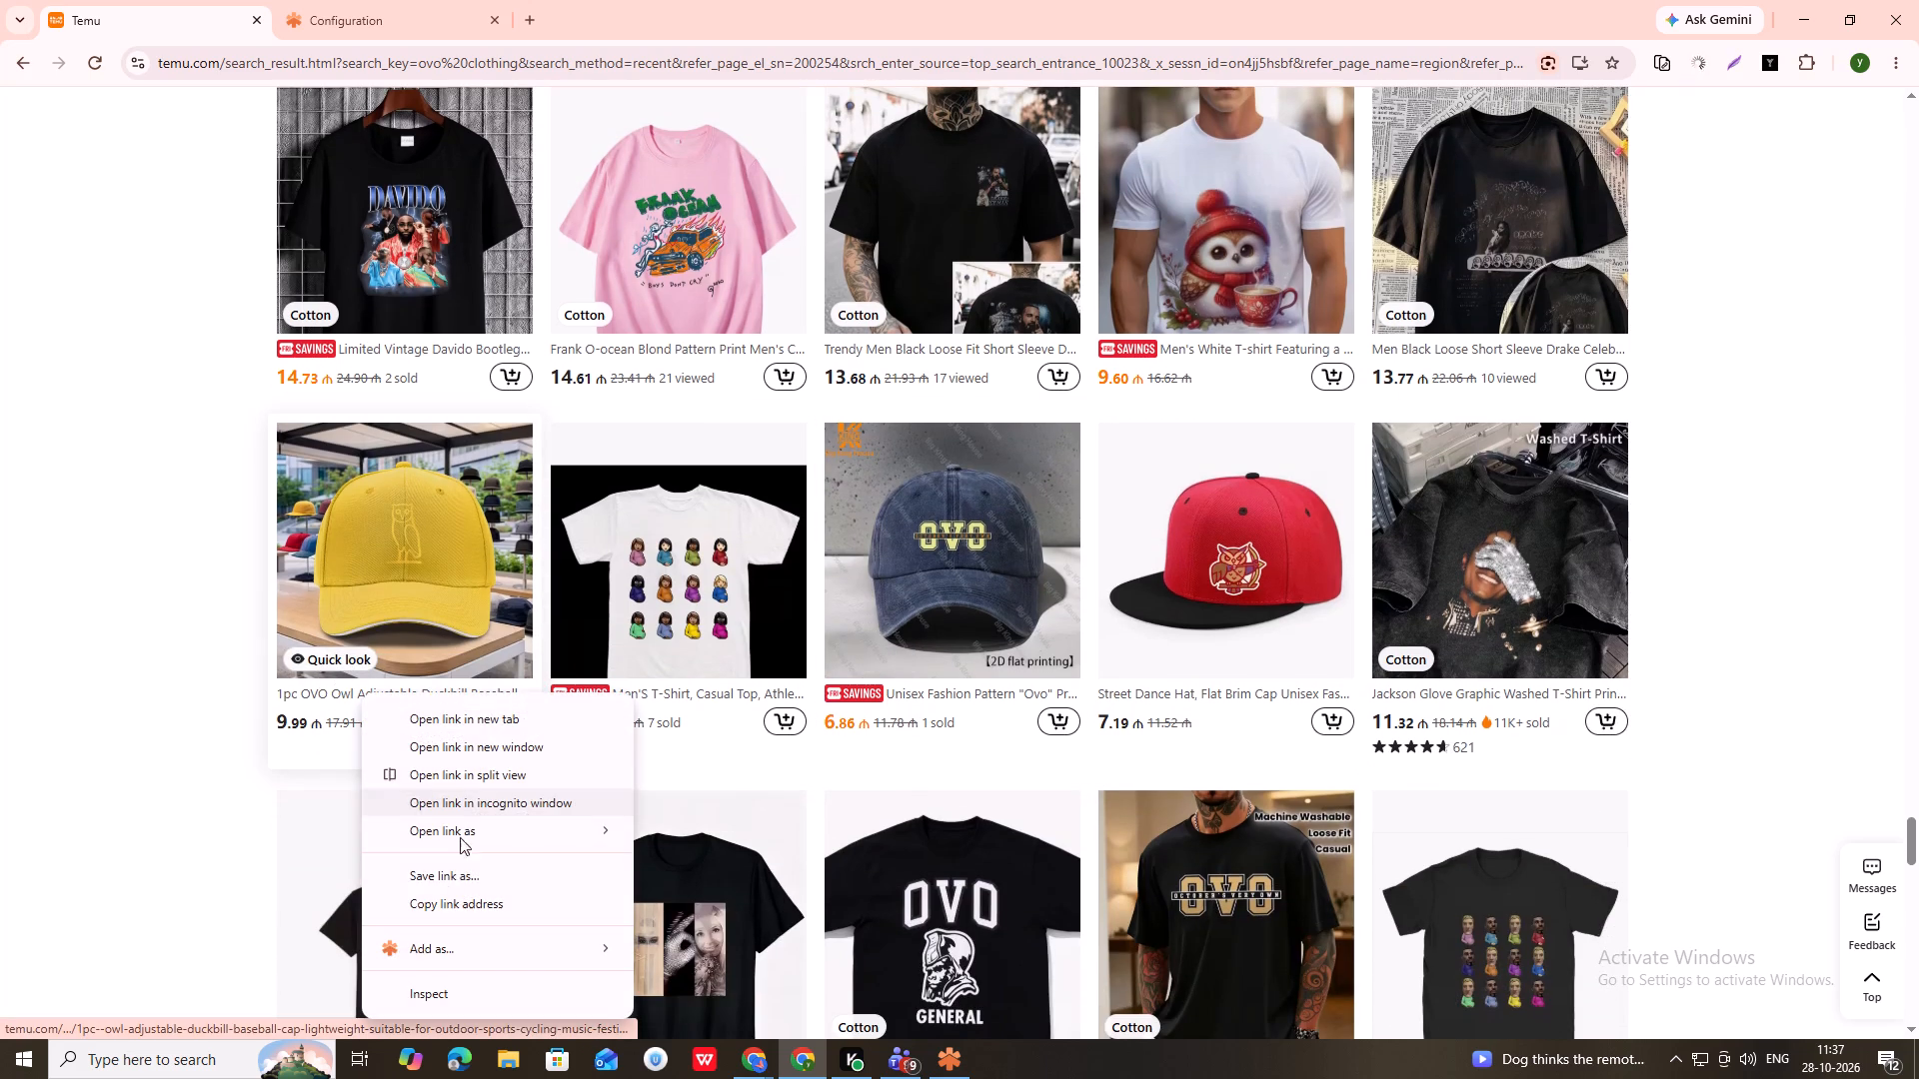
{"action": "left_click", "coordinate": [457, 909]}
{"action": "key", "text": "alt+Tab"}
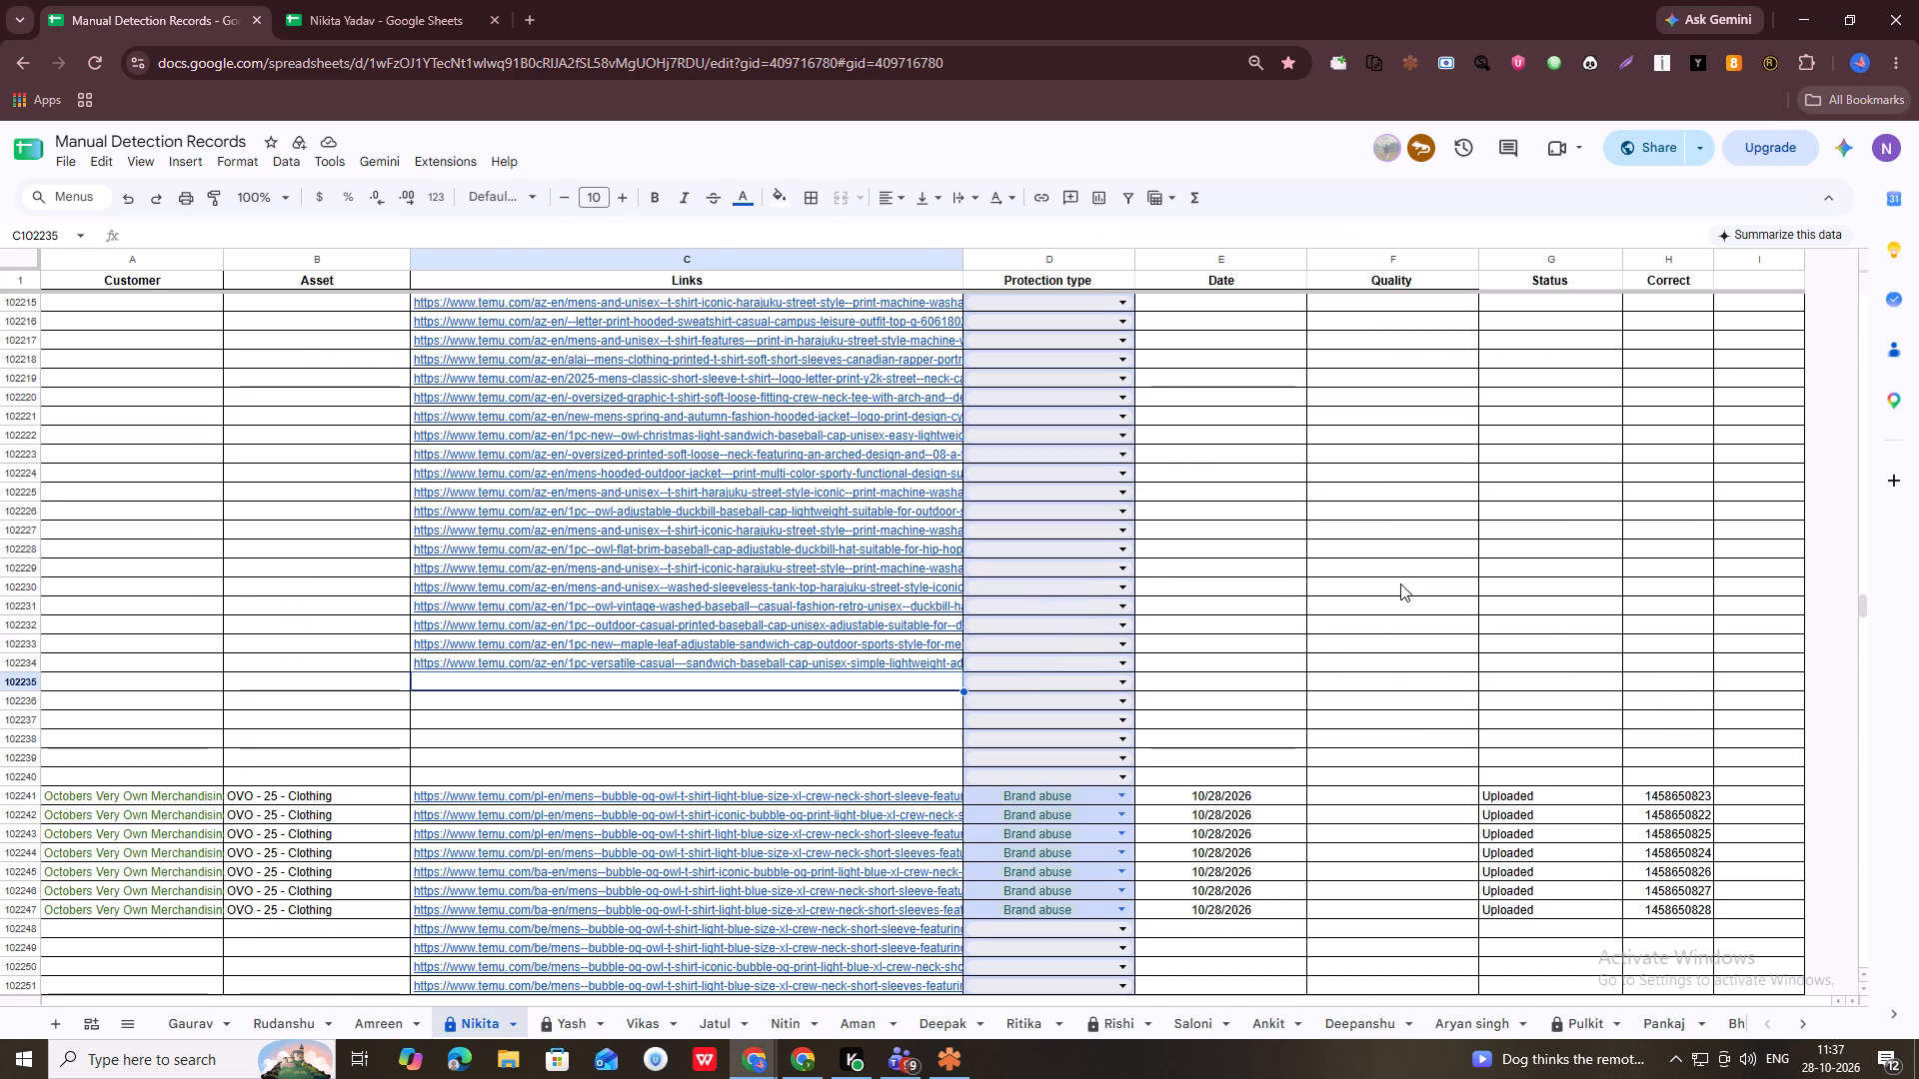
{"action": "key", "text": "ctrl+v"}
{"action": "key", "text": "Down"}
Record the link of the Men's Blend T-Shirt with the OVO General print priced 14.20 in the next empty Links cell.
{"action": "key", "text": "alt+Tab"}
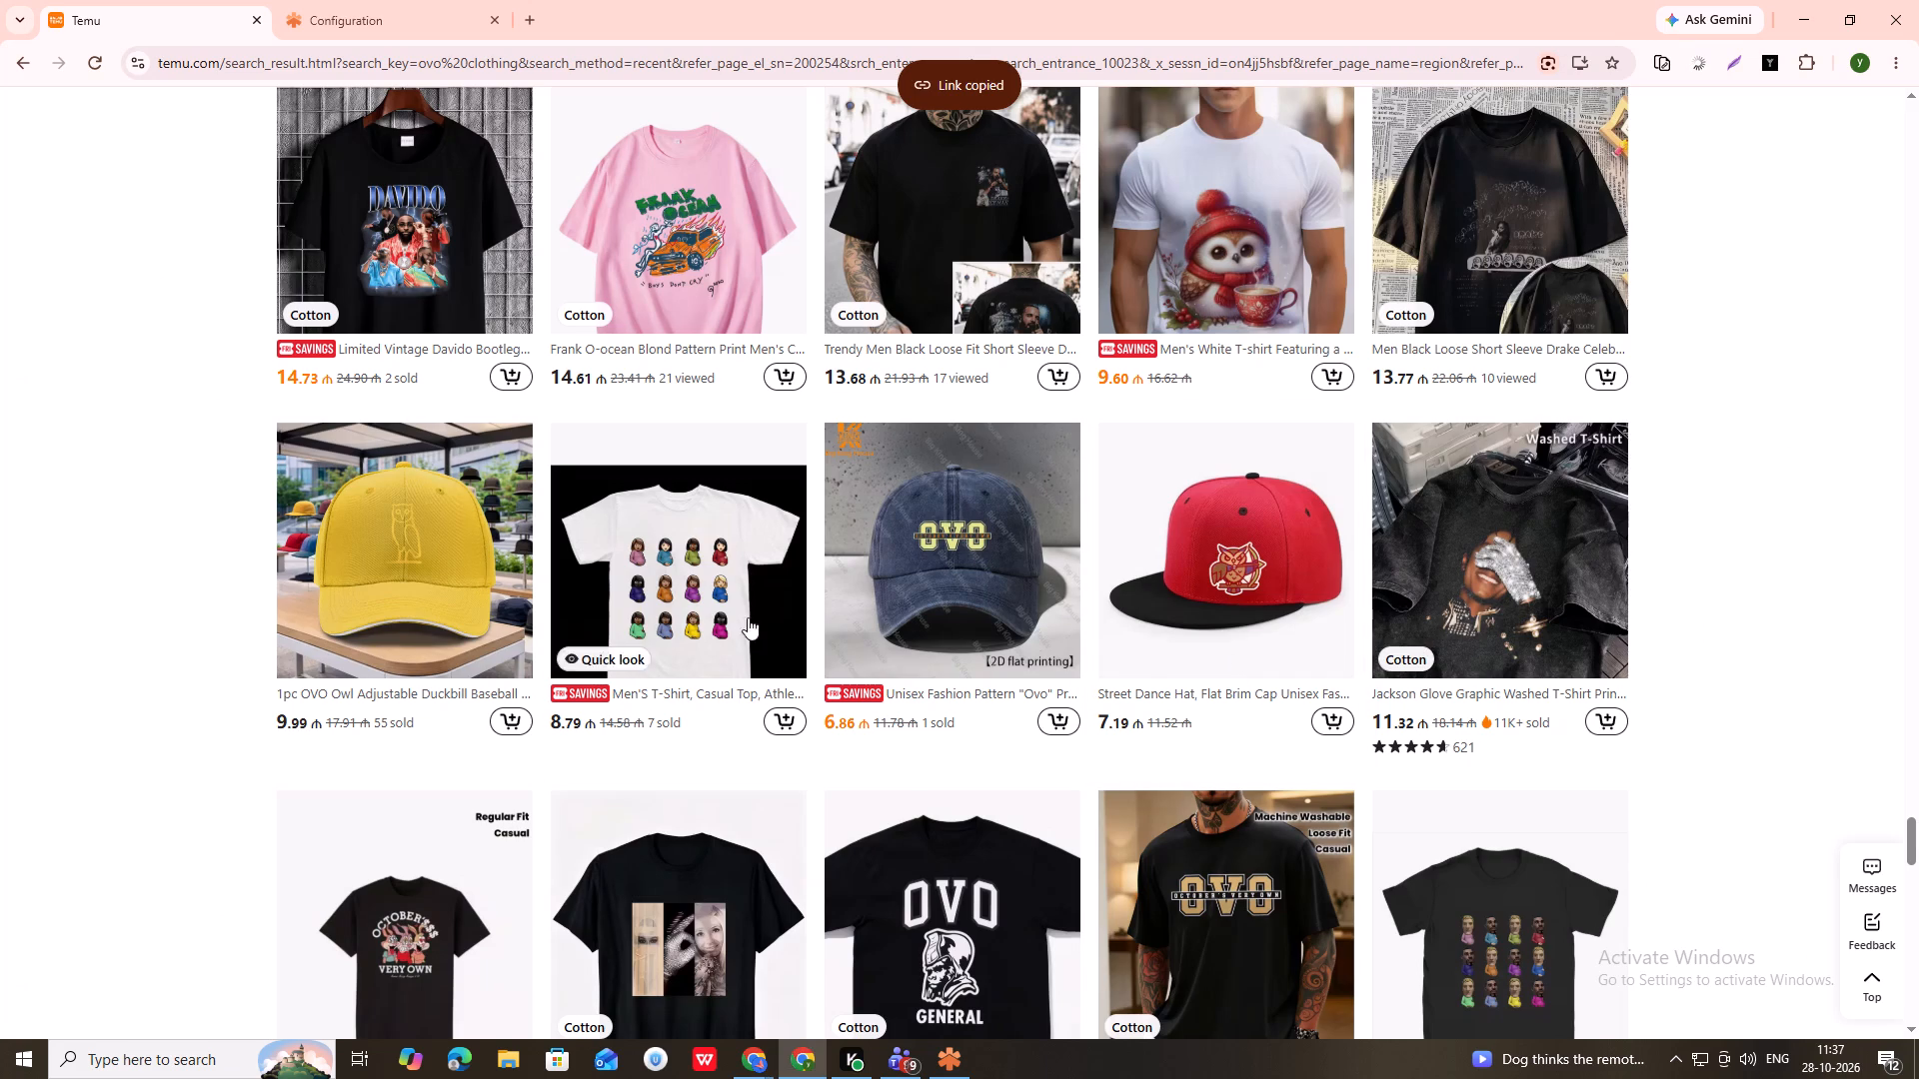
{"action": "scroll", "coordinate": [1328, 715], "scroll_direction": "down", "scroll_amount": 4}
{"action": "right_click", "coordinate": [958, 660]}
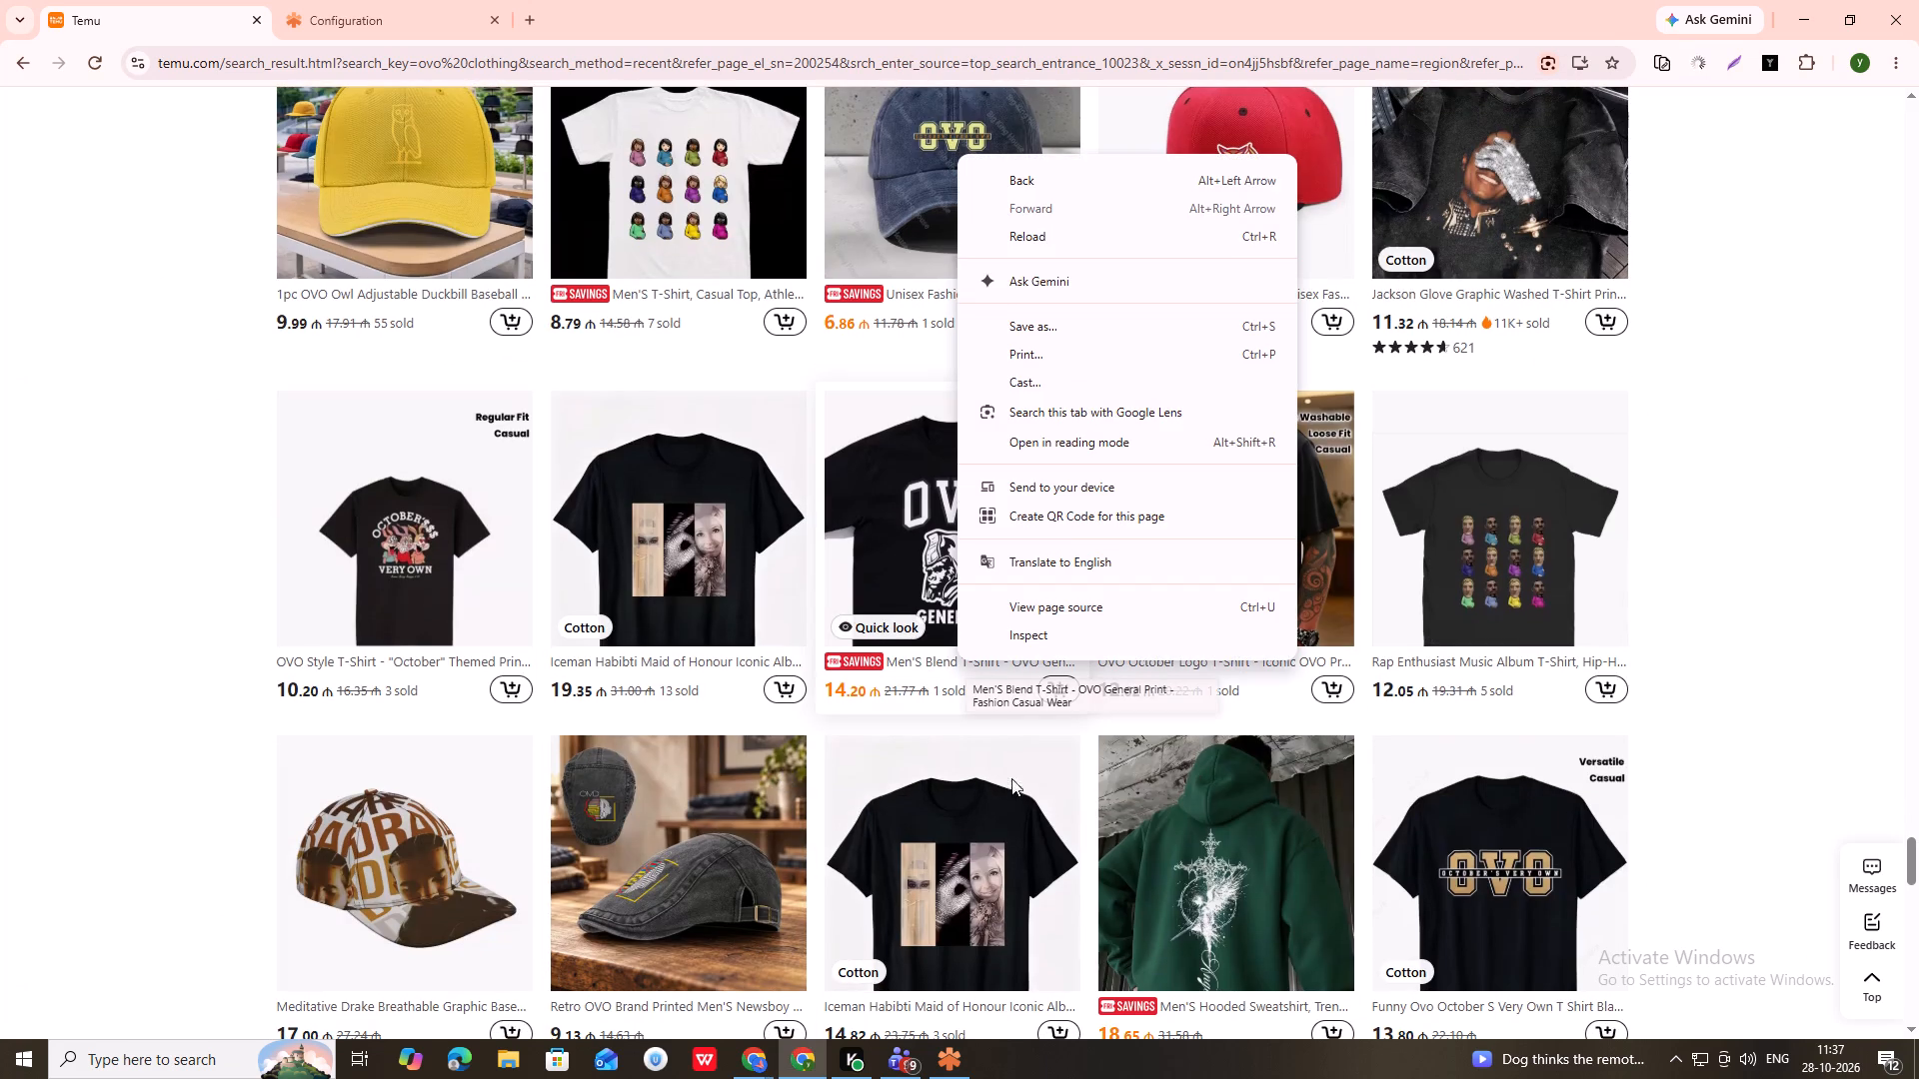
{"action": "right_click", "coordinate": [947, 661]}
{"action": "right_click", "coordinate": [934, 665]}
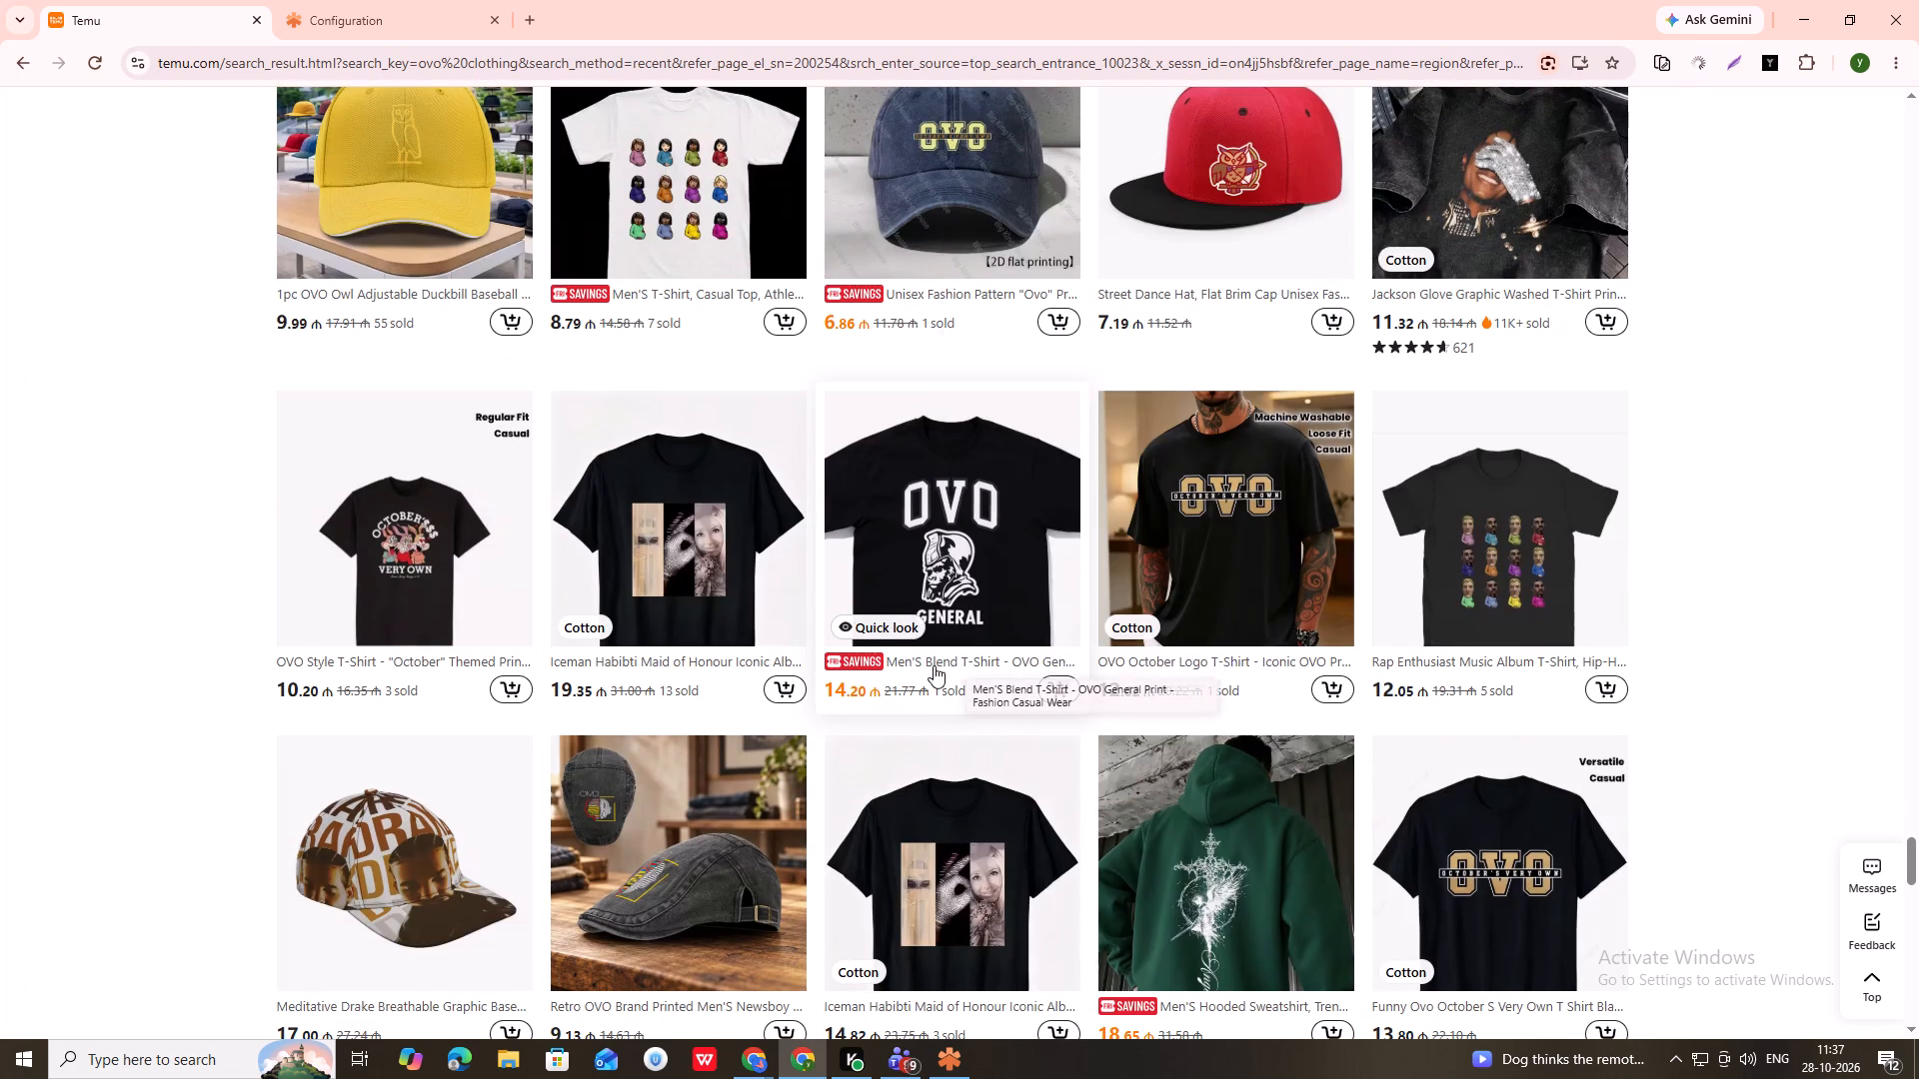
{"action": "left_click", "coordinate": [1005, 870]}
{"action": "key", "text": "alt+Tab"}
{"action": "key", "text": "ctrl+v"}
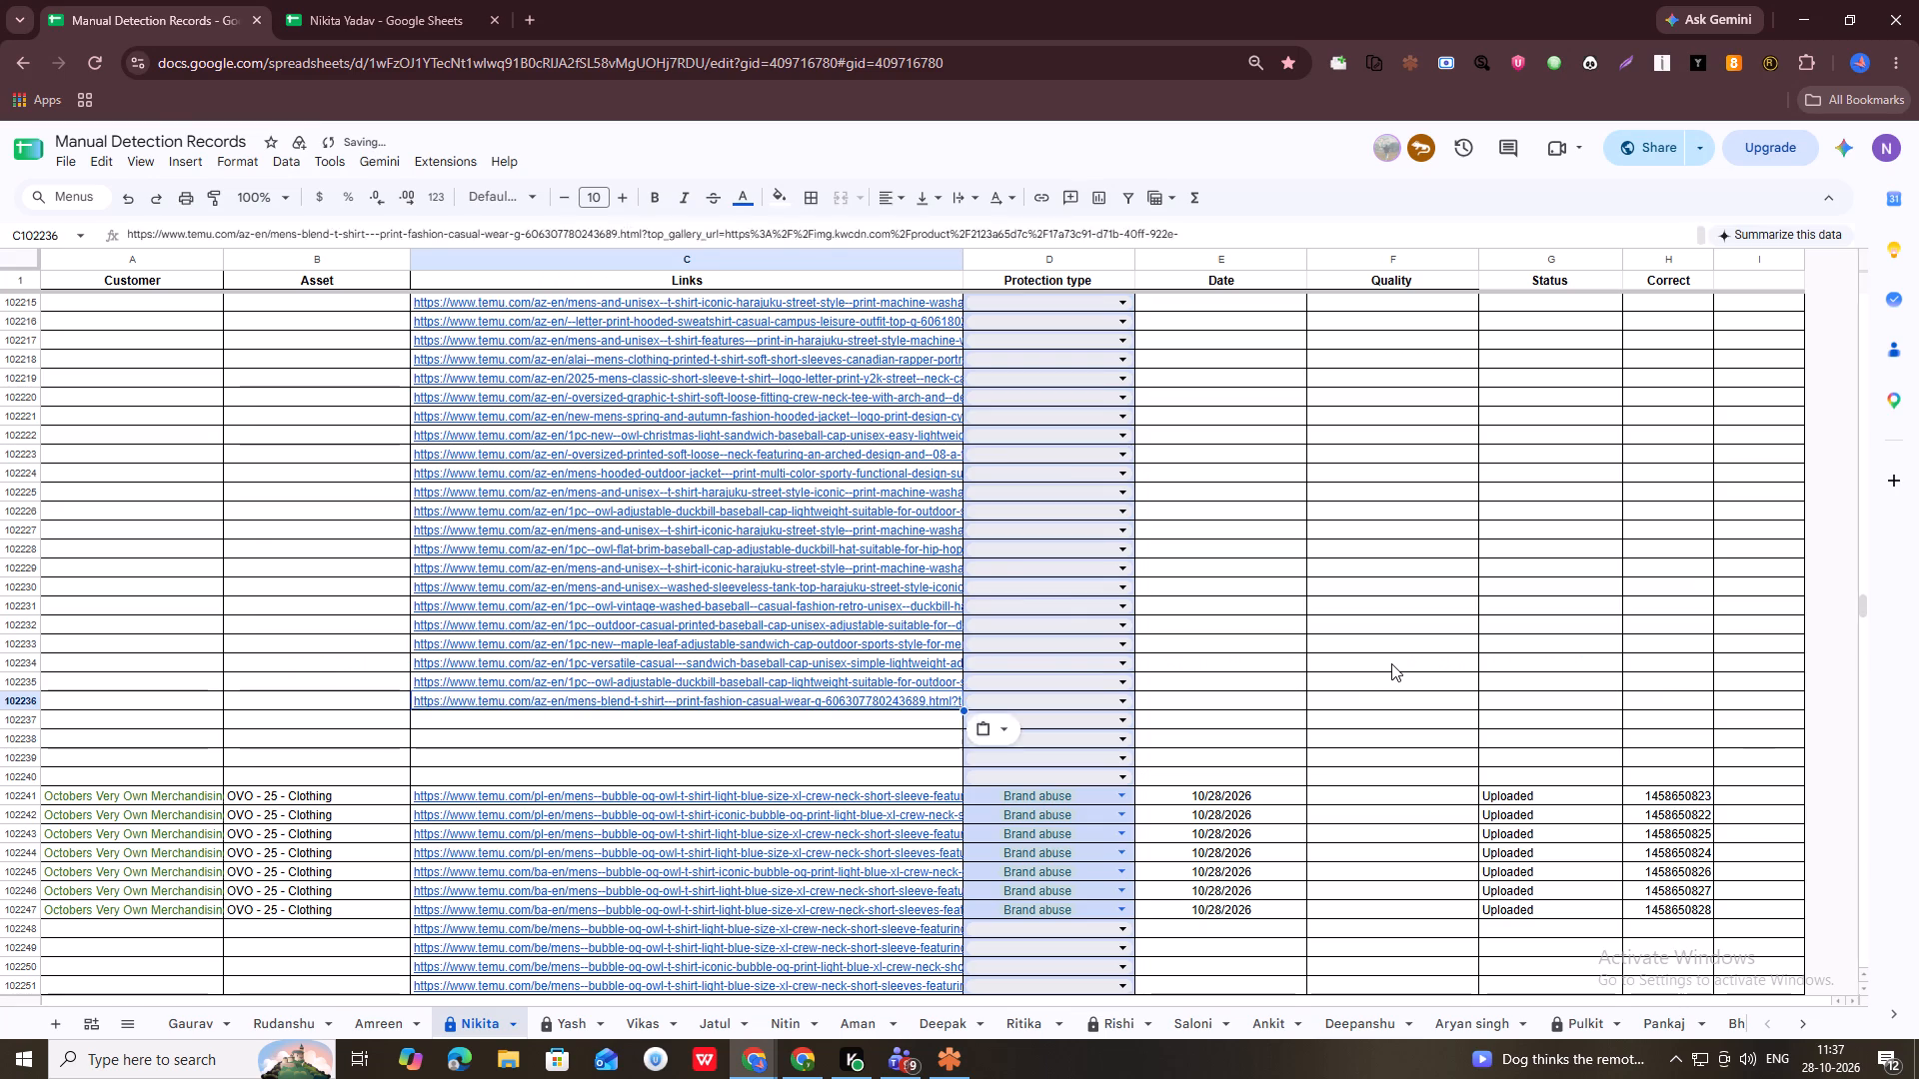
{"action": "key", "text": "Down"}
Record the link of the 1pc New OVO Owl Christmas Light Sandwich cap priced 10.37 in the next empty Links cell.
{"action": "key", "text": "alt+Tab"}
{"action": "scroll", "coordinate": [1391, 663], "scroll_direction": "down", "scroll_amount": 6}
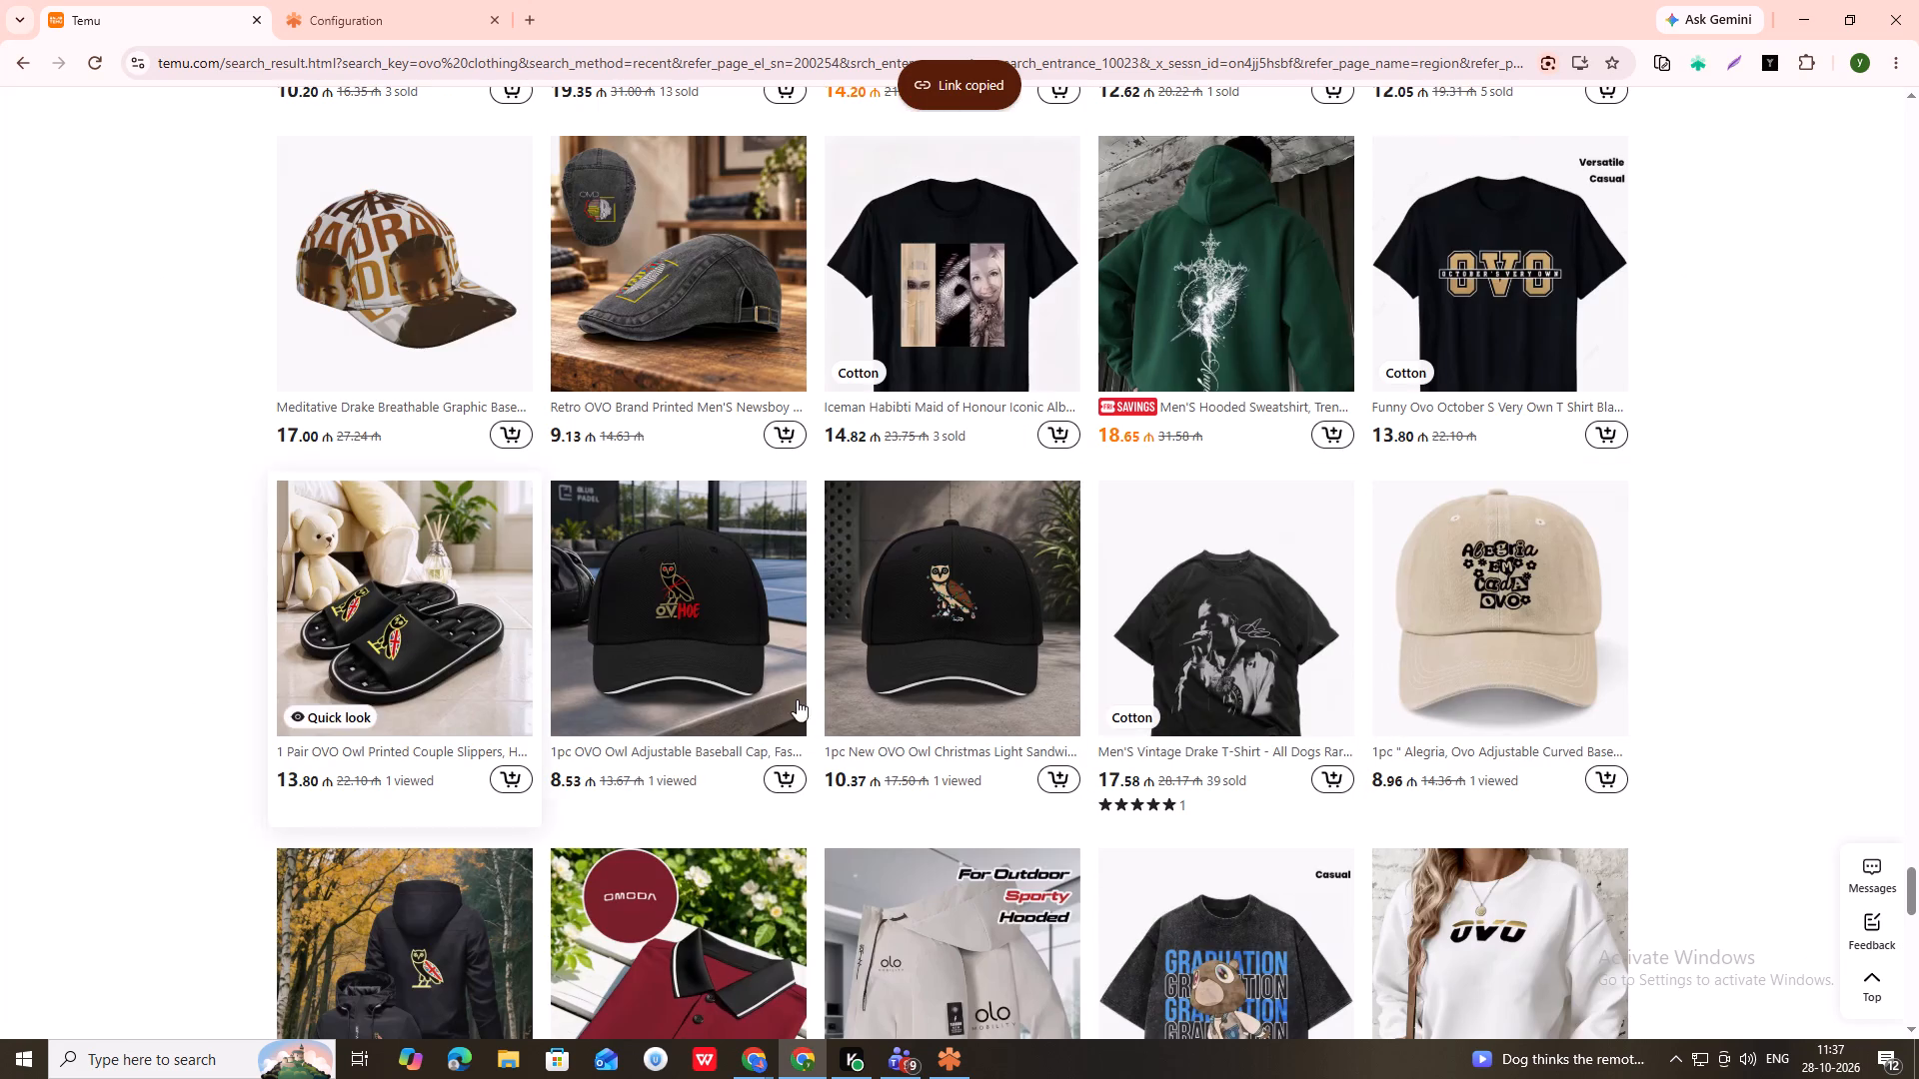
{"action": "right_click", "coordinate": [979, 753]}
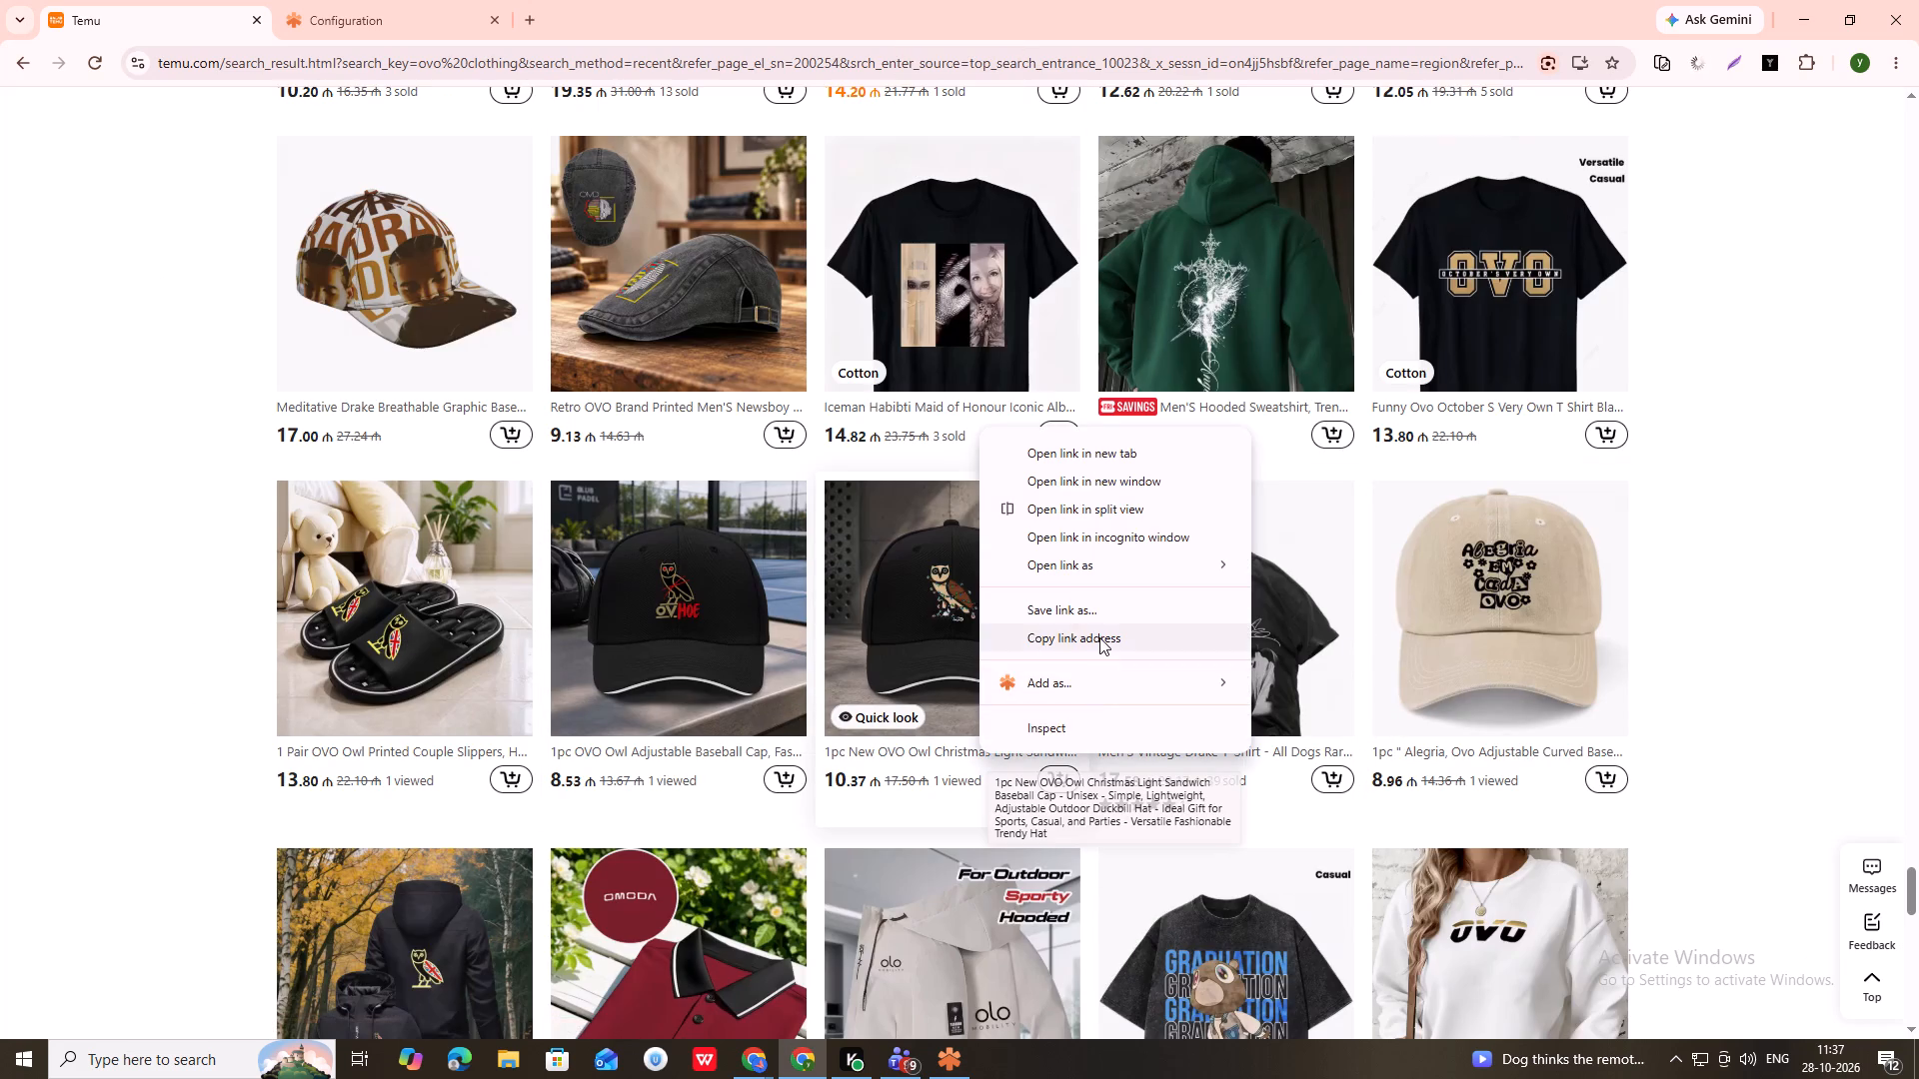
{"action": "left_click", "coordinate": [1099, 637]}
{"action": "key", "text": "alt+Tab"}
{"action": "key", "text": "ctrl+v"}
{"action": "key", "text": "Down"}
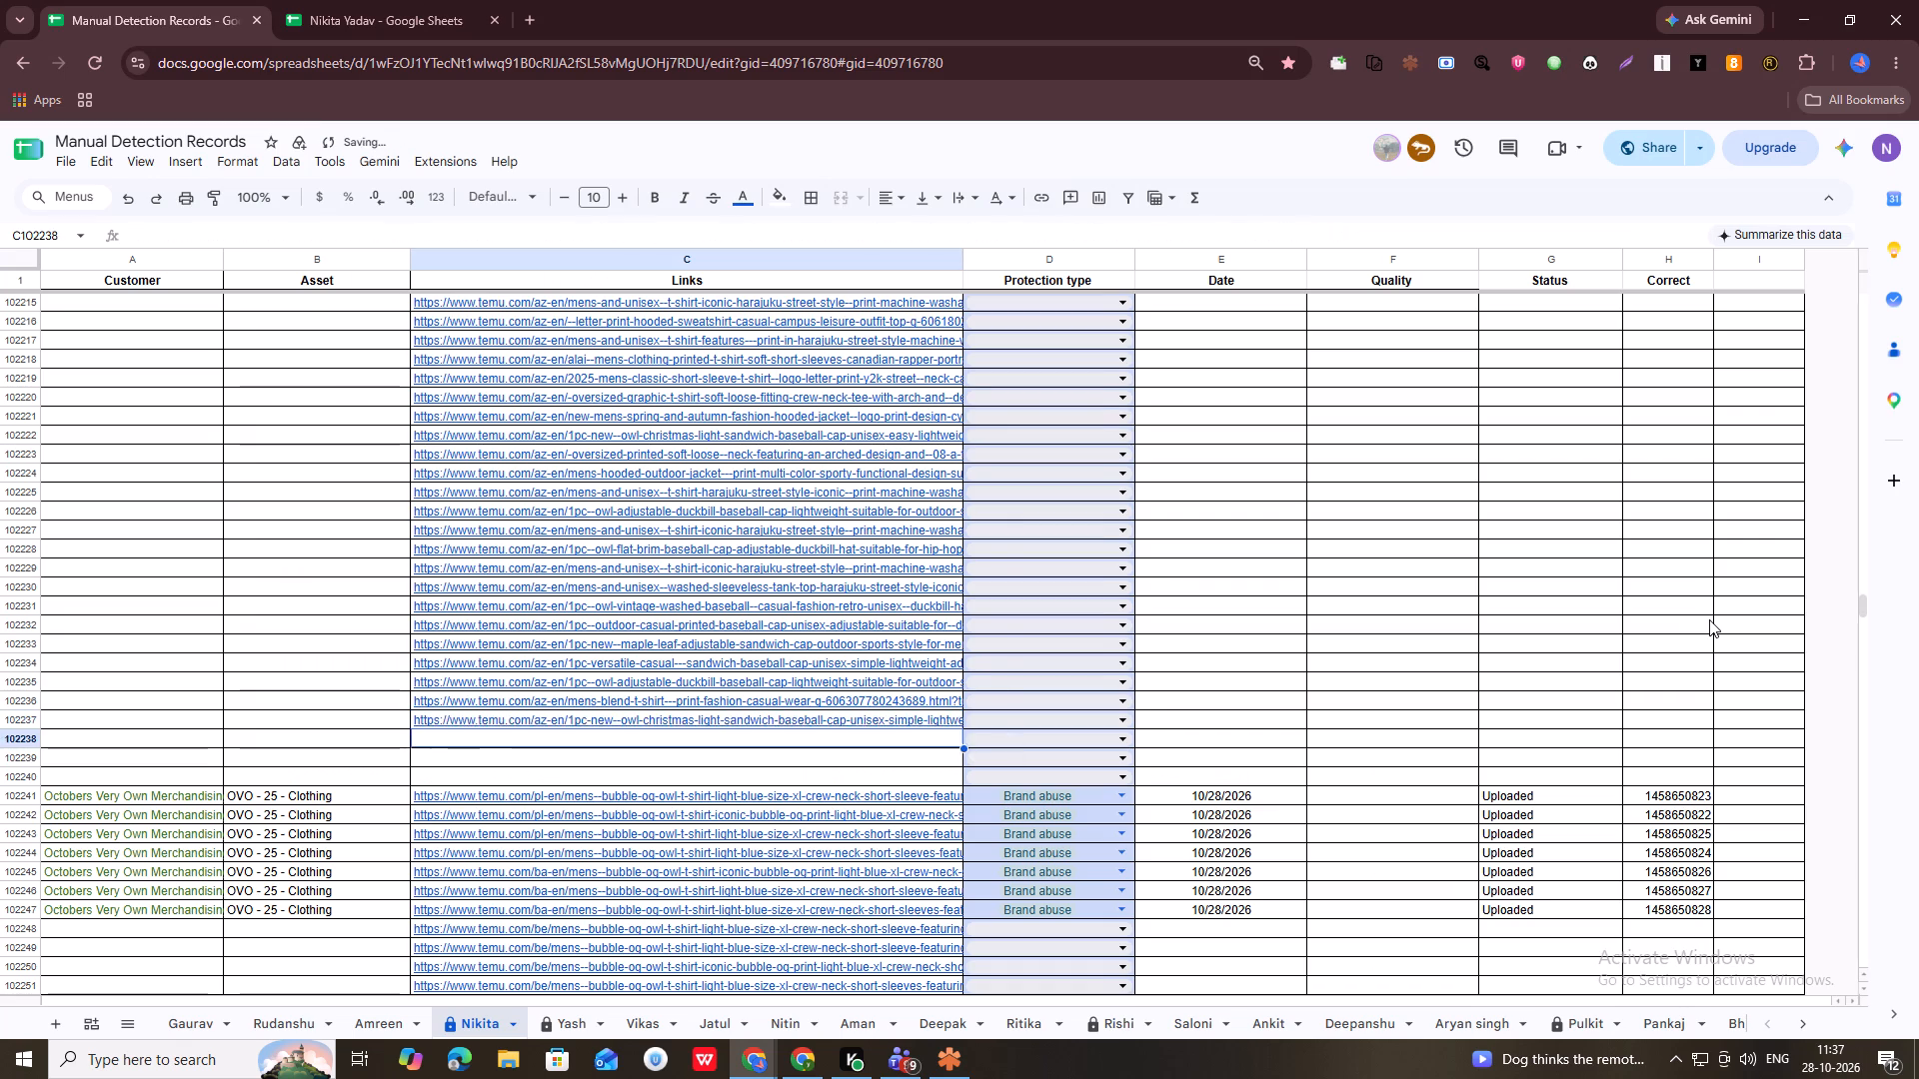
Record the link of the Men's Hooded Outdoor Jacket with the "Ovo British Owl" print priced 29.19 in the next empty Links cell.
{"action": "key", "text": "alt+Tab"}
{"action": "scroll", "coordinate": [1015, 718], "scroll_direction": "down", "scroll_amount": 4}
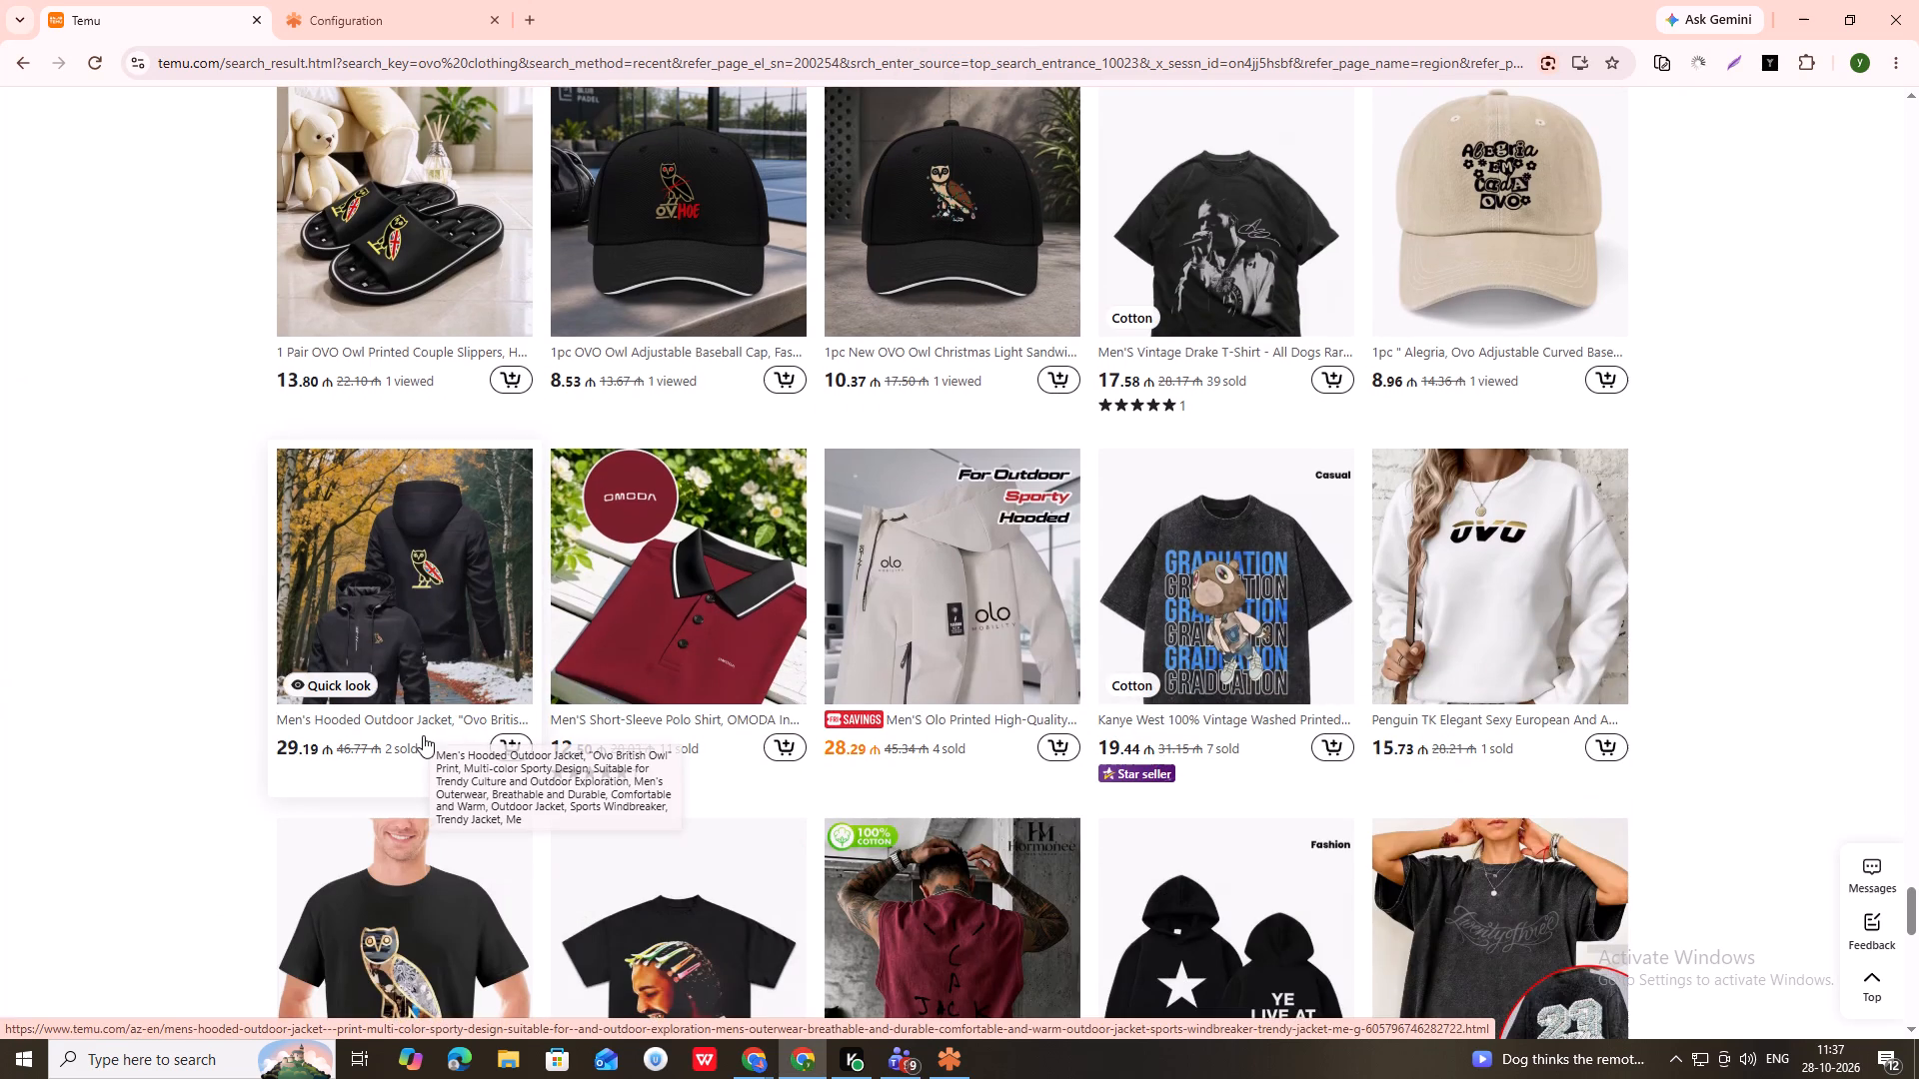
{"action": "right_click", "coordinate": [419, 731]}
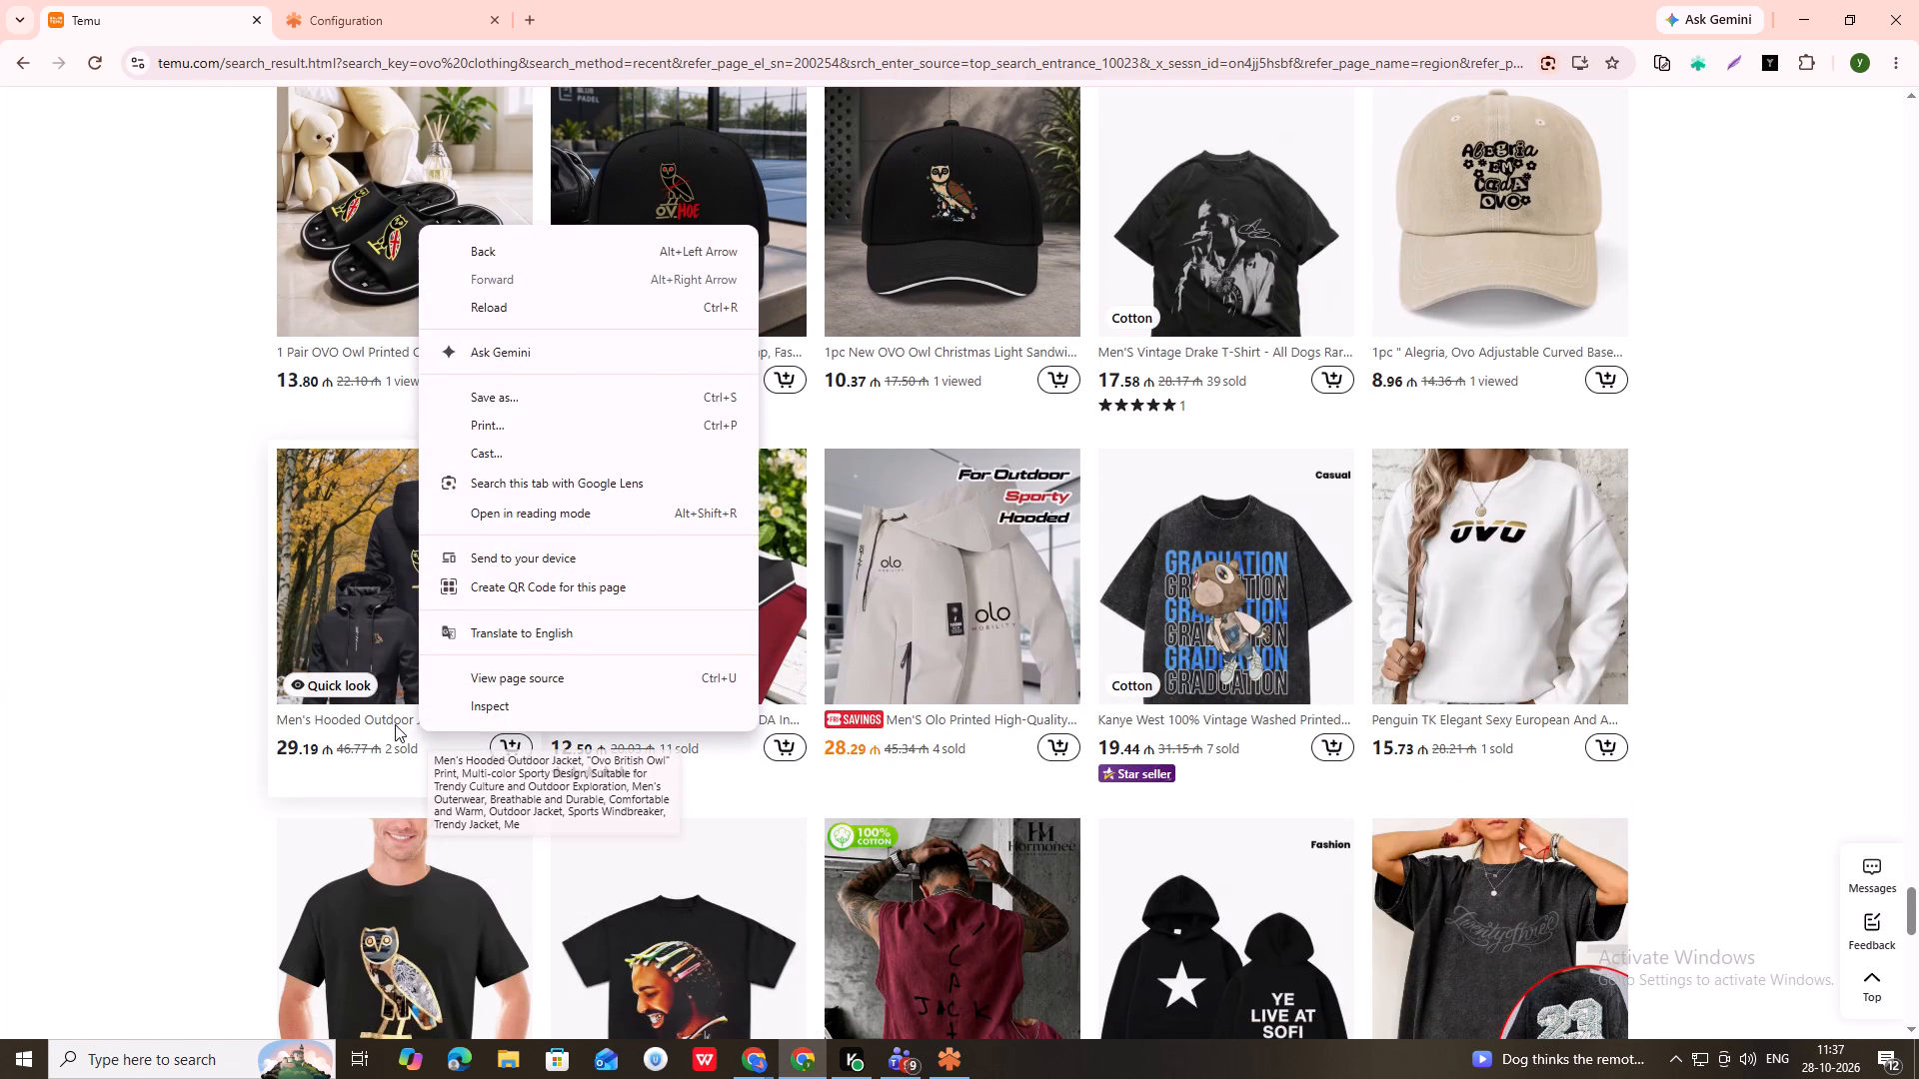
{"action": "right_click", "coordinate": [395, 724]}
{"action": "left_click", "coordinate": [507, 618]}
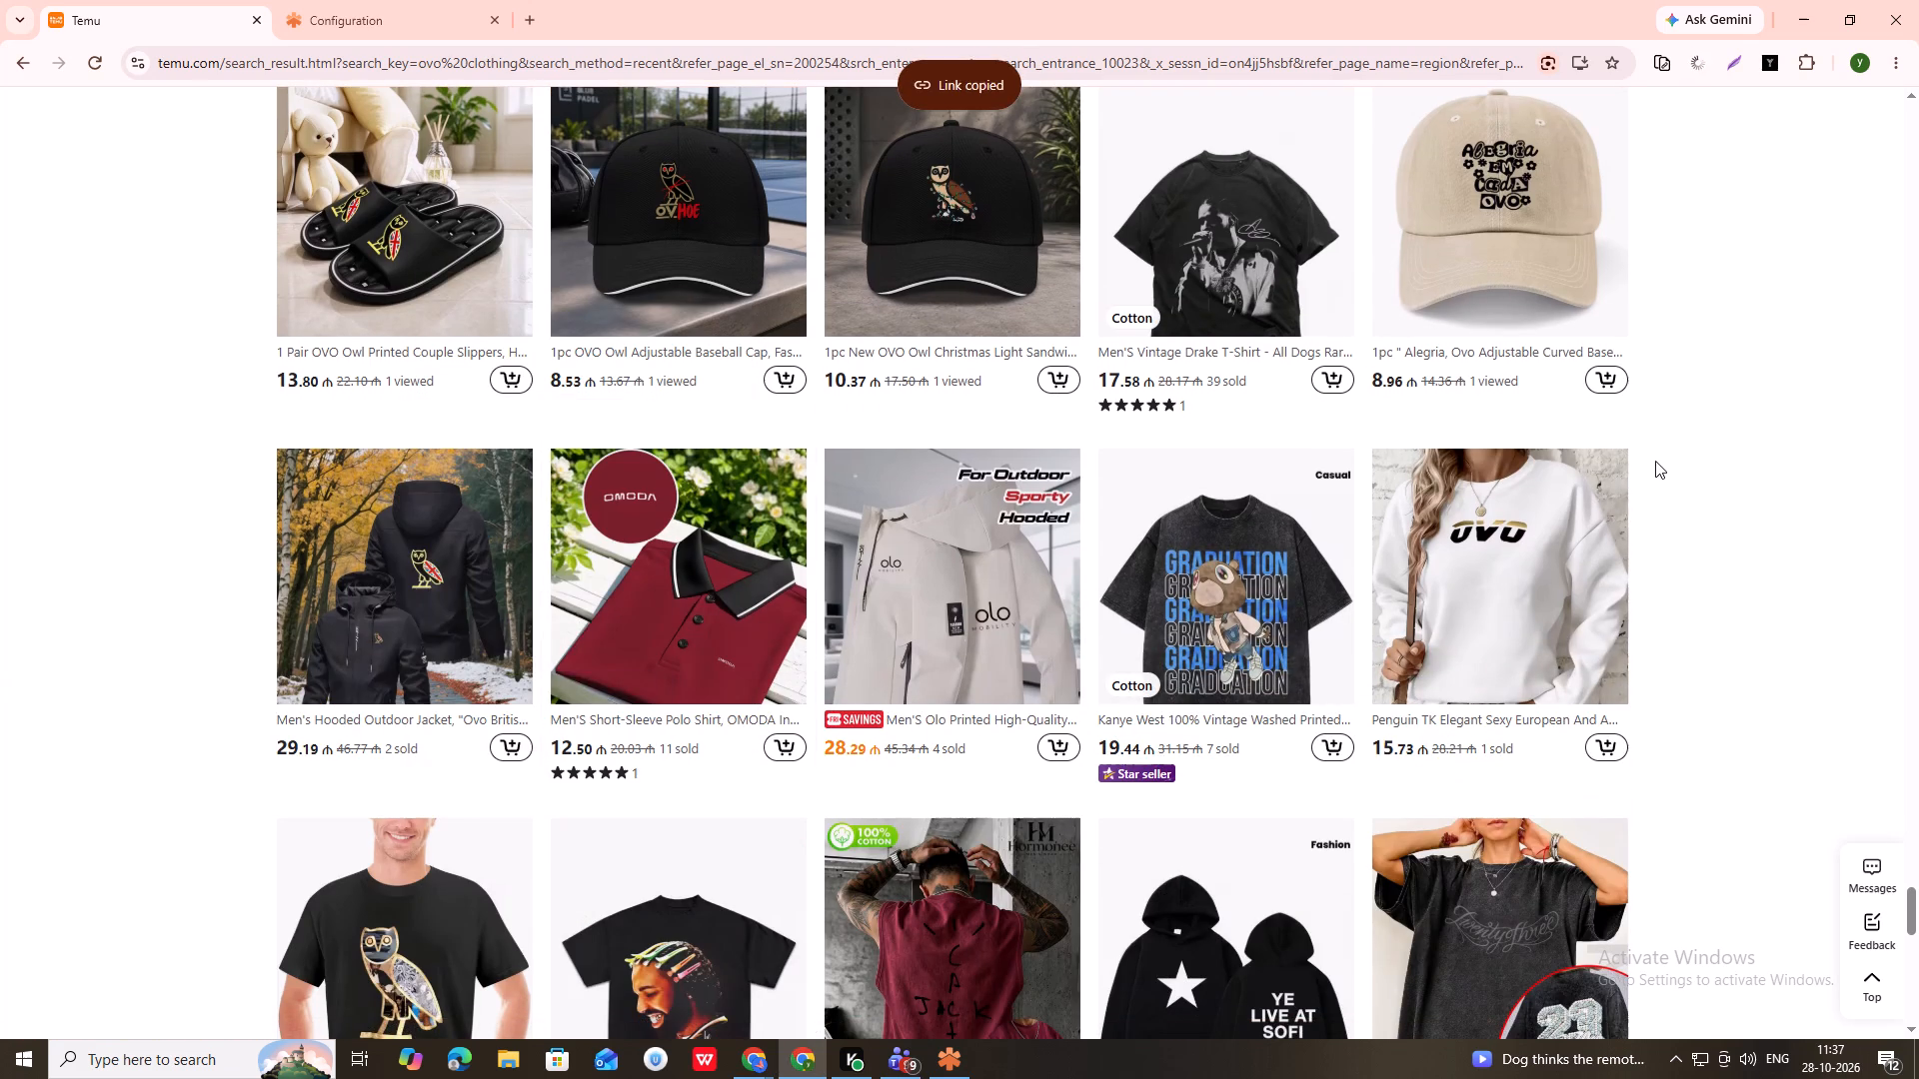
{"action": "key", "text": "alt+Tab"}
{"action": "key", "text": "ctrl+v"}
{"action": "key", "text": "Down"}
Record the link of the OVO Men's T-Shirt with the owl print priced 12.59 in Links cell C102239.
{"action": "key", "text": "alt+Tab"}
{"action": "scroll", "coordinate": [1385, 530], "scroll_direction": "down", "scroll_amount": 5}
{"action": "right_click", "coordinate": [442, 589]}
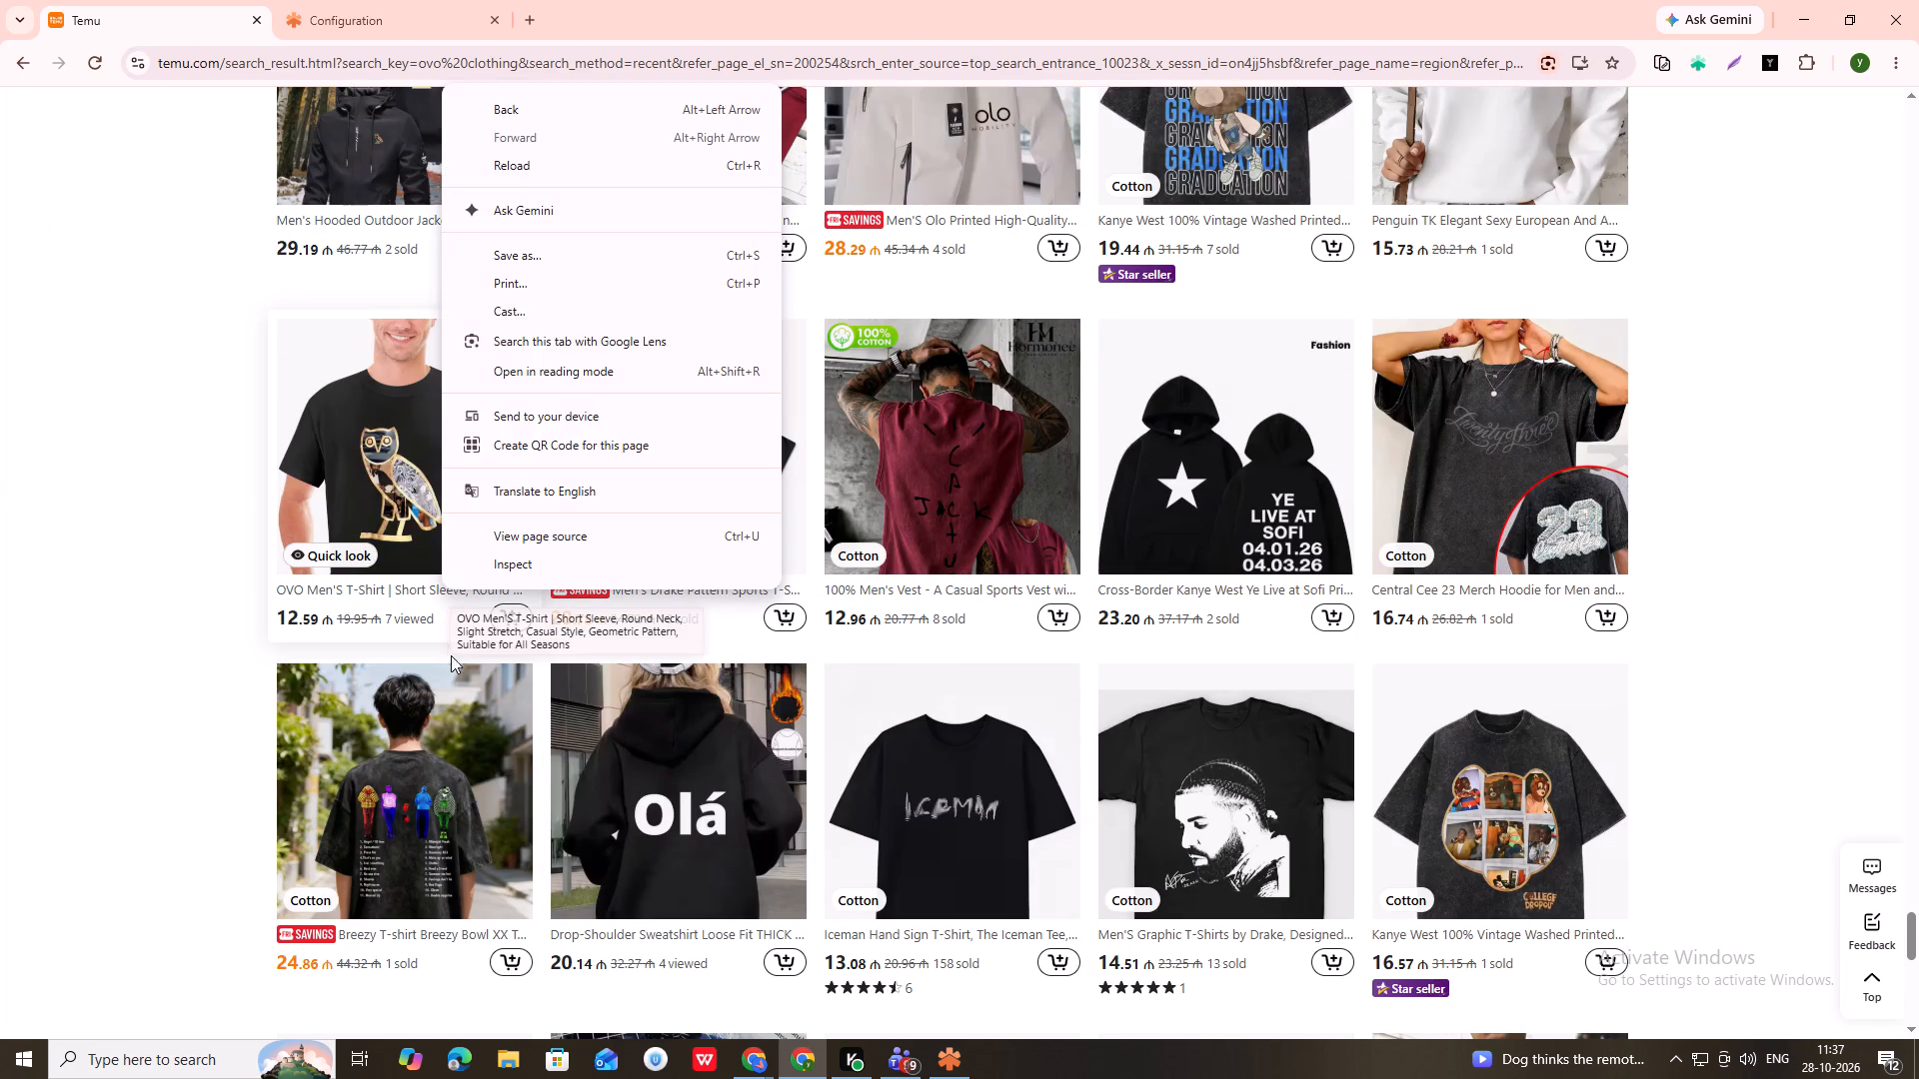
{"action": "right_click", "coordinate": [402, 600]}
{"action": "right_click", "coordinate": [392, 597]}
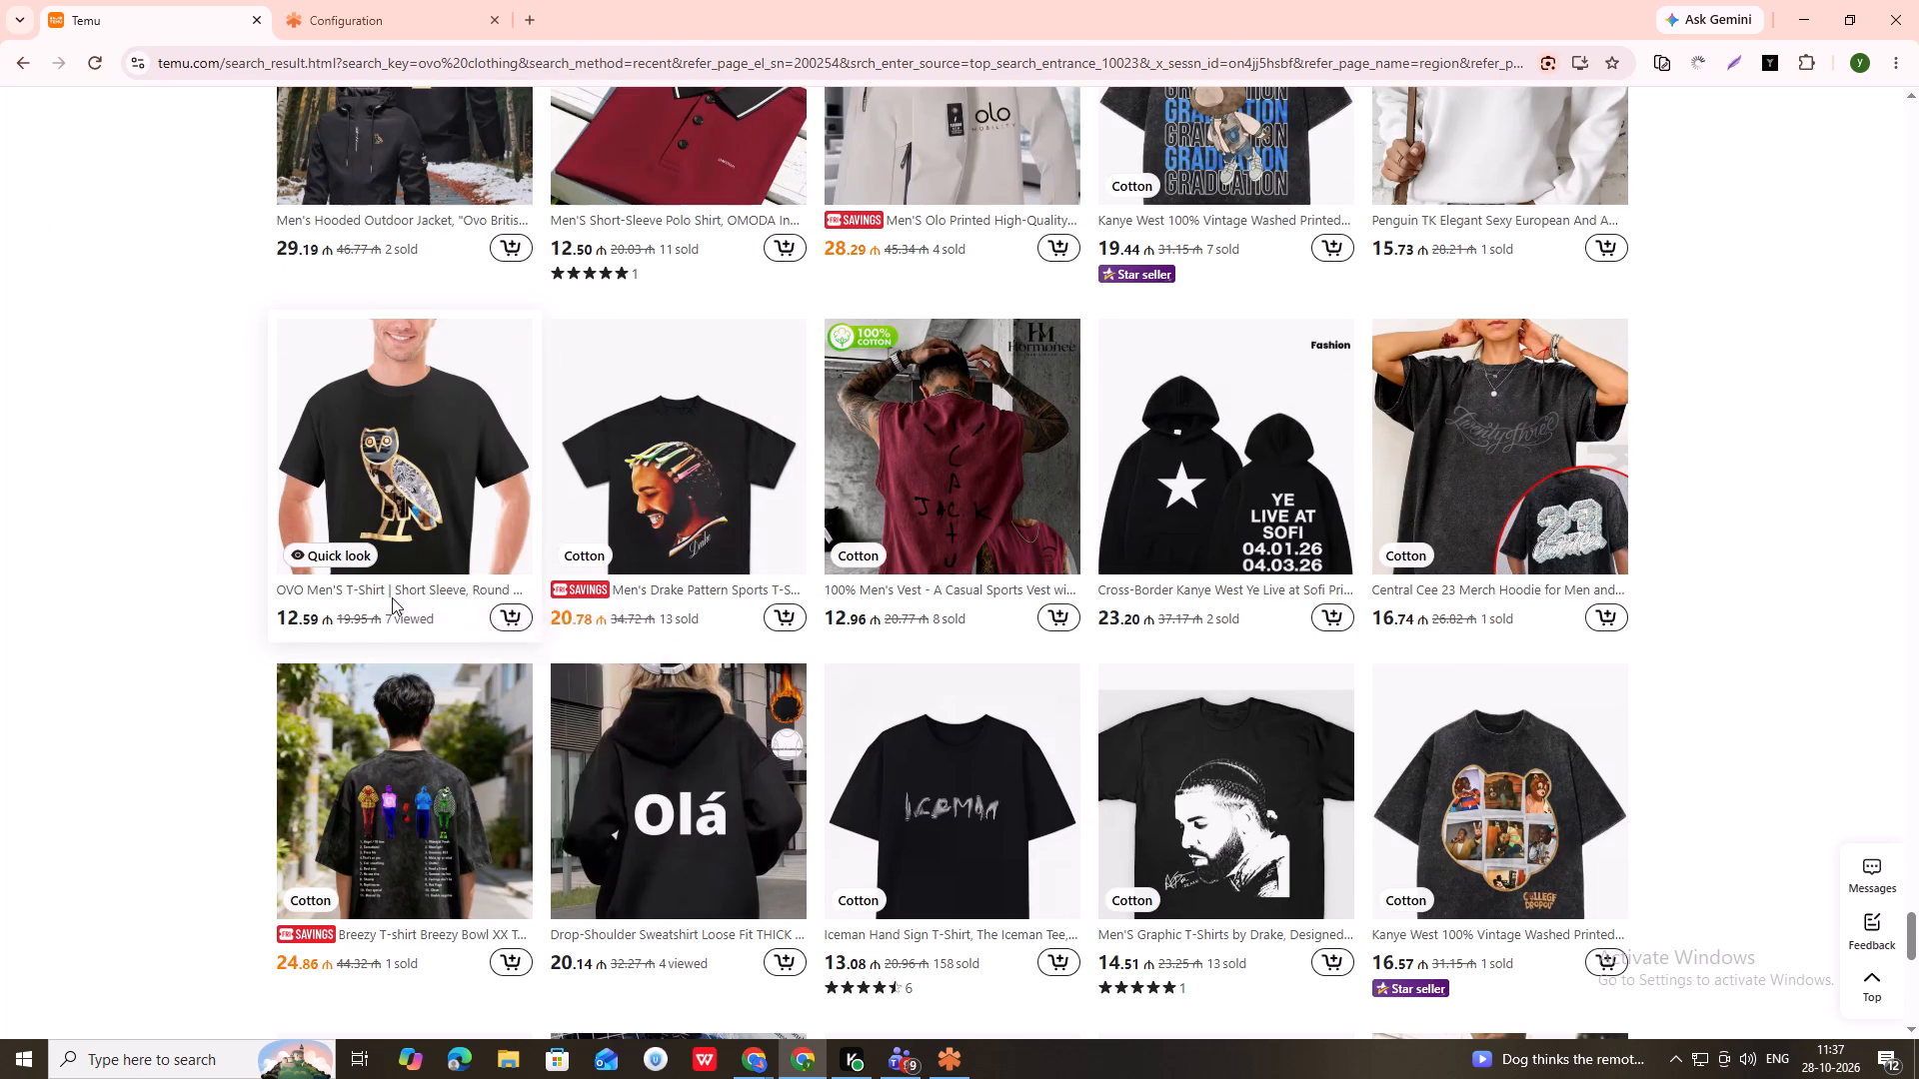
{"action": "left_click", "coordinate": [436, 806]}
{"action": "key", "text": "alt+Tab"}
{"action": "key", "text": "ctrl+v"}
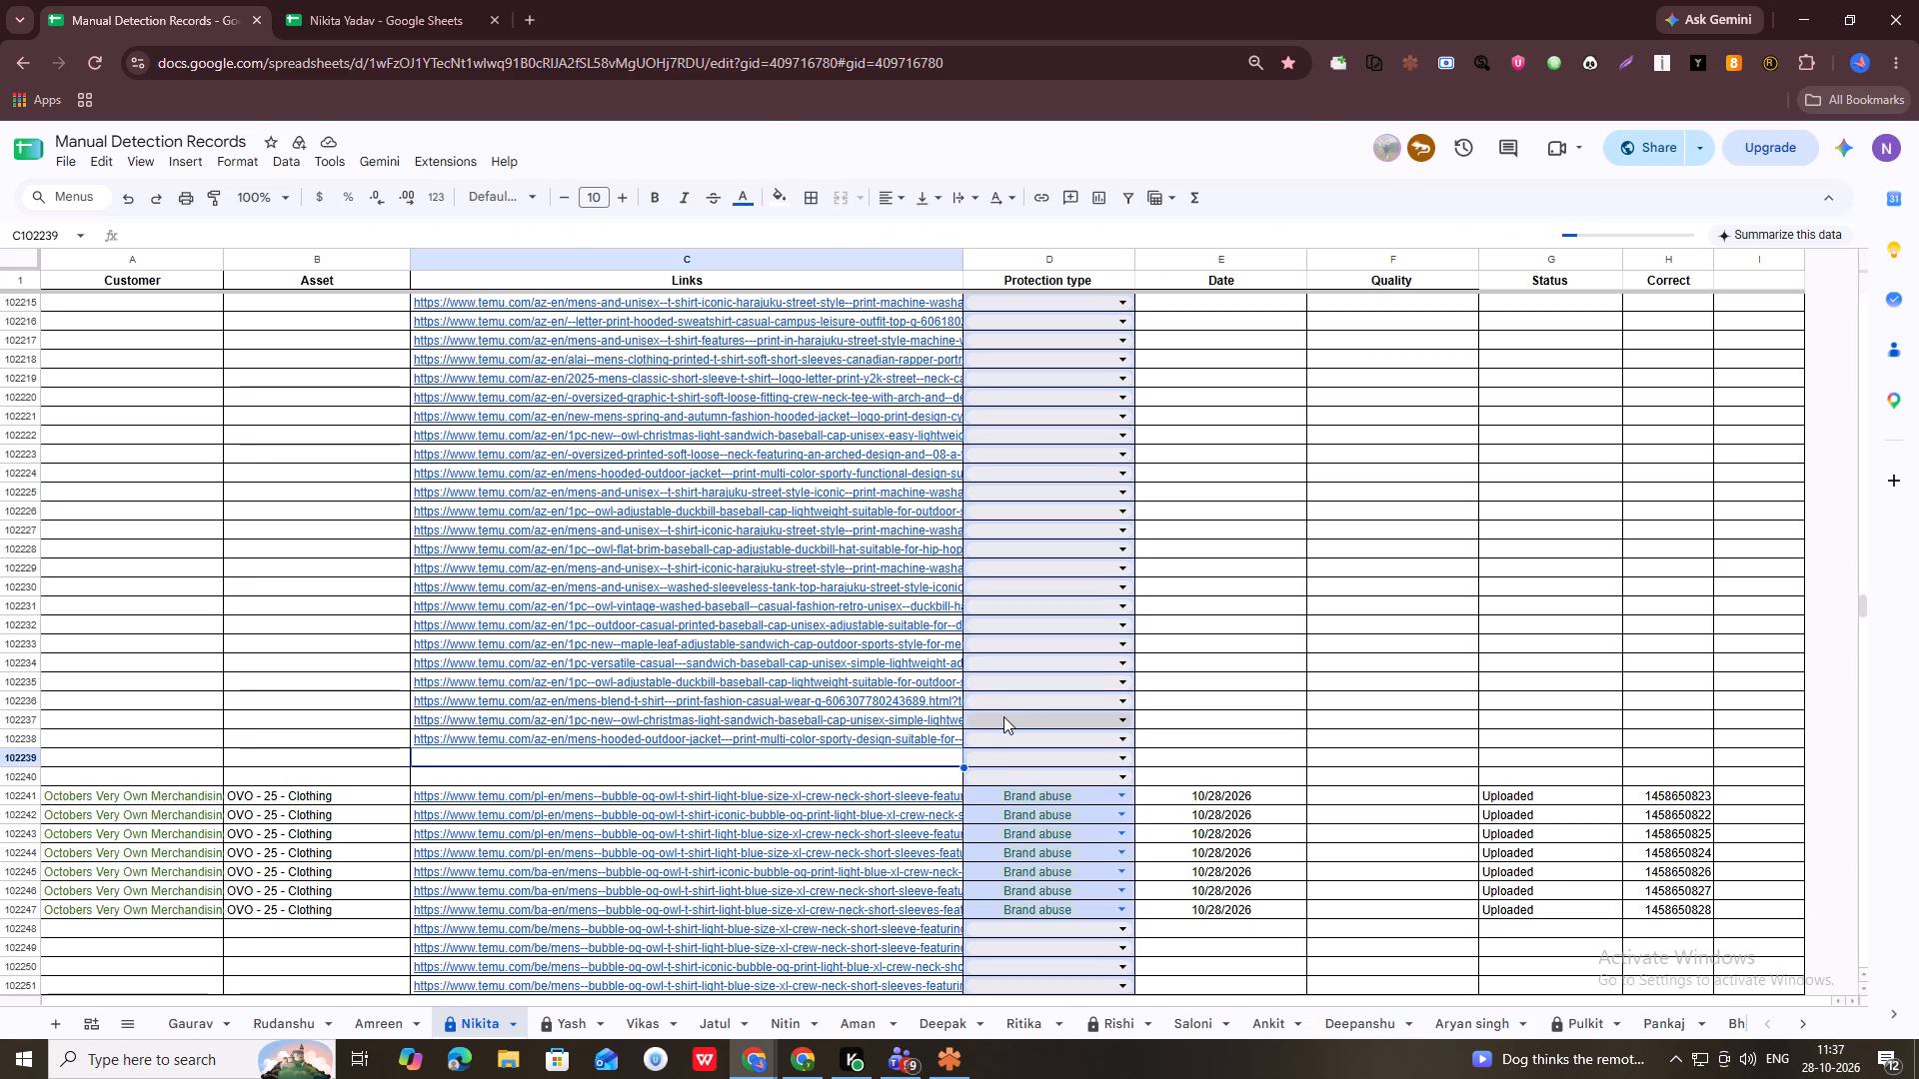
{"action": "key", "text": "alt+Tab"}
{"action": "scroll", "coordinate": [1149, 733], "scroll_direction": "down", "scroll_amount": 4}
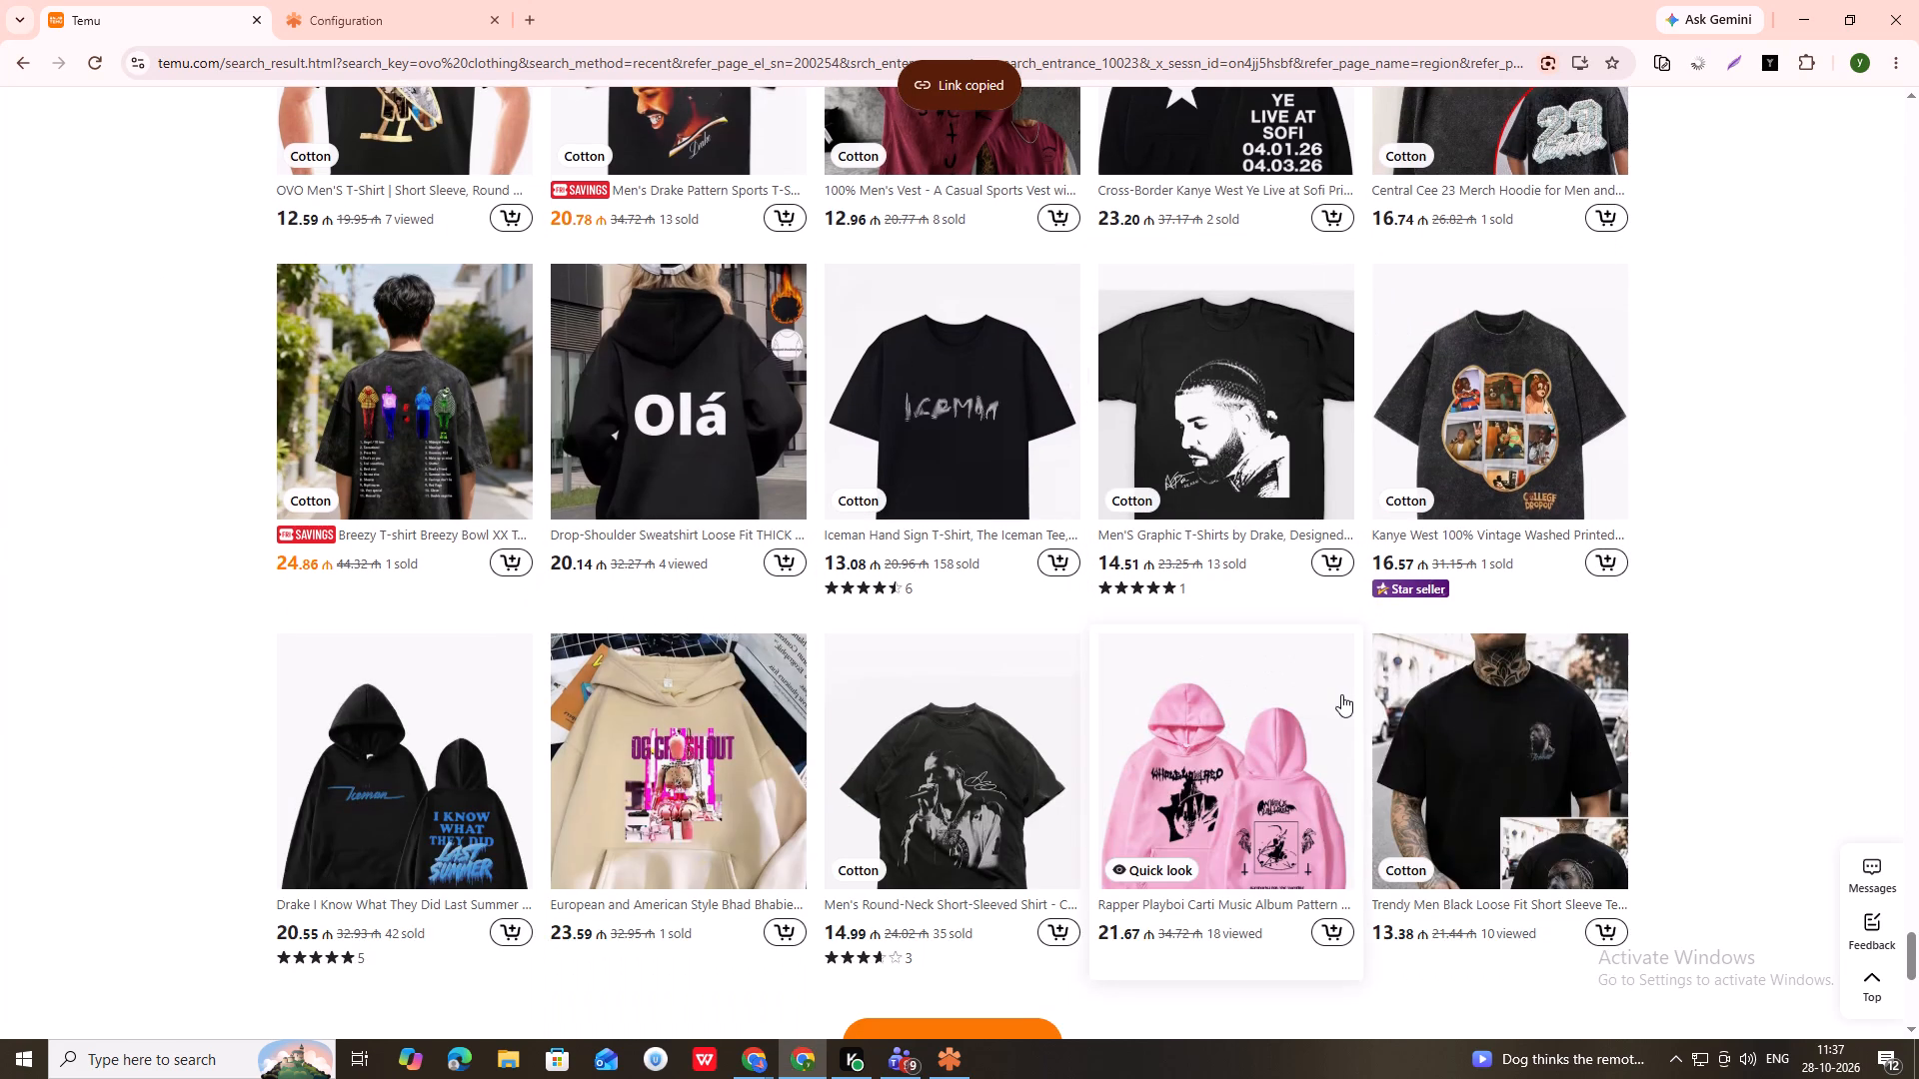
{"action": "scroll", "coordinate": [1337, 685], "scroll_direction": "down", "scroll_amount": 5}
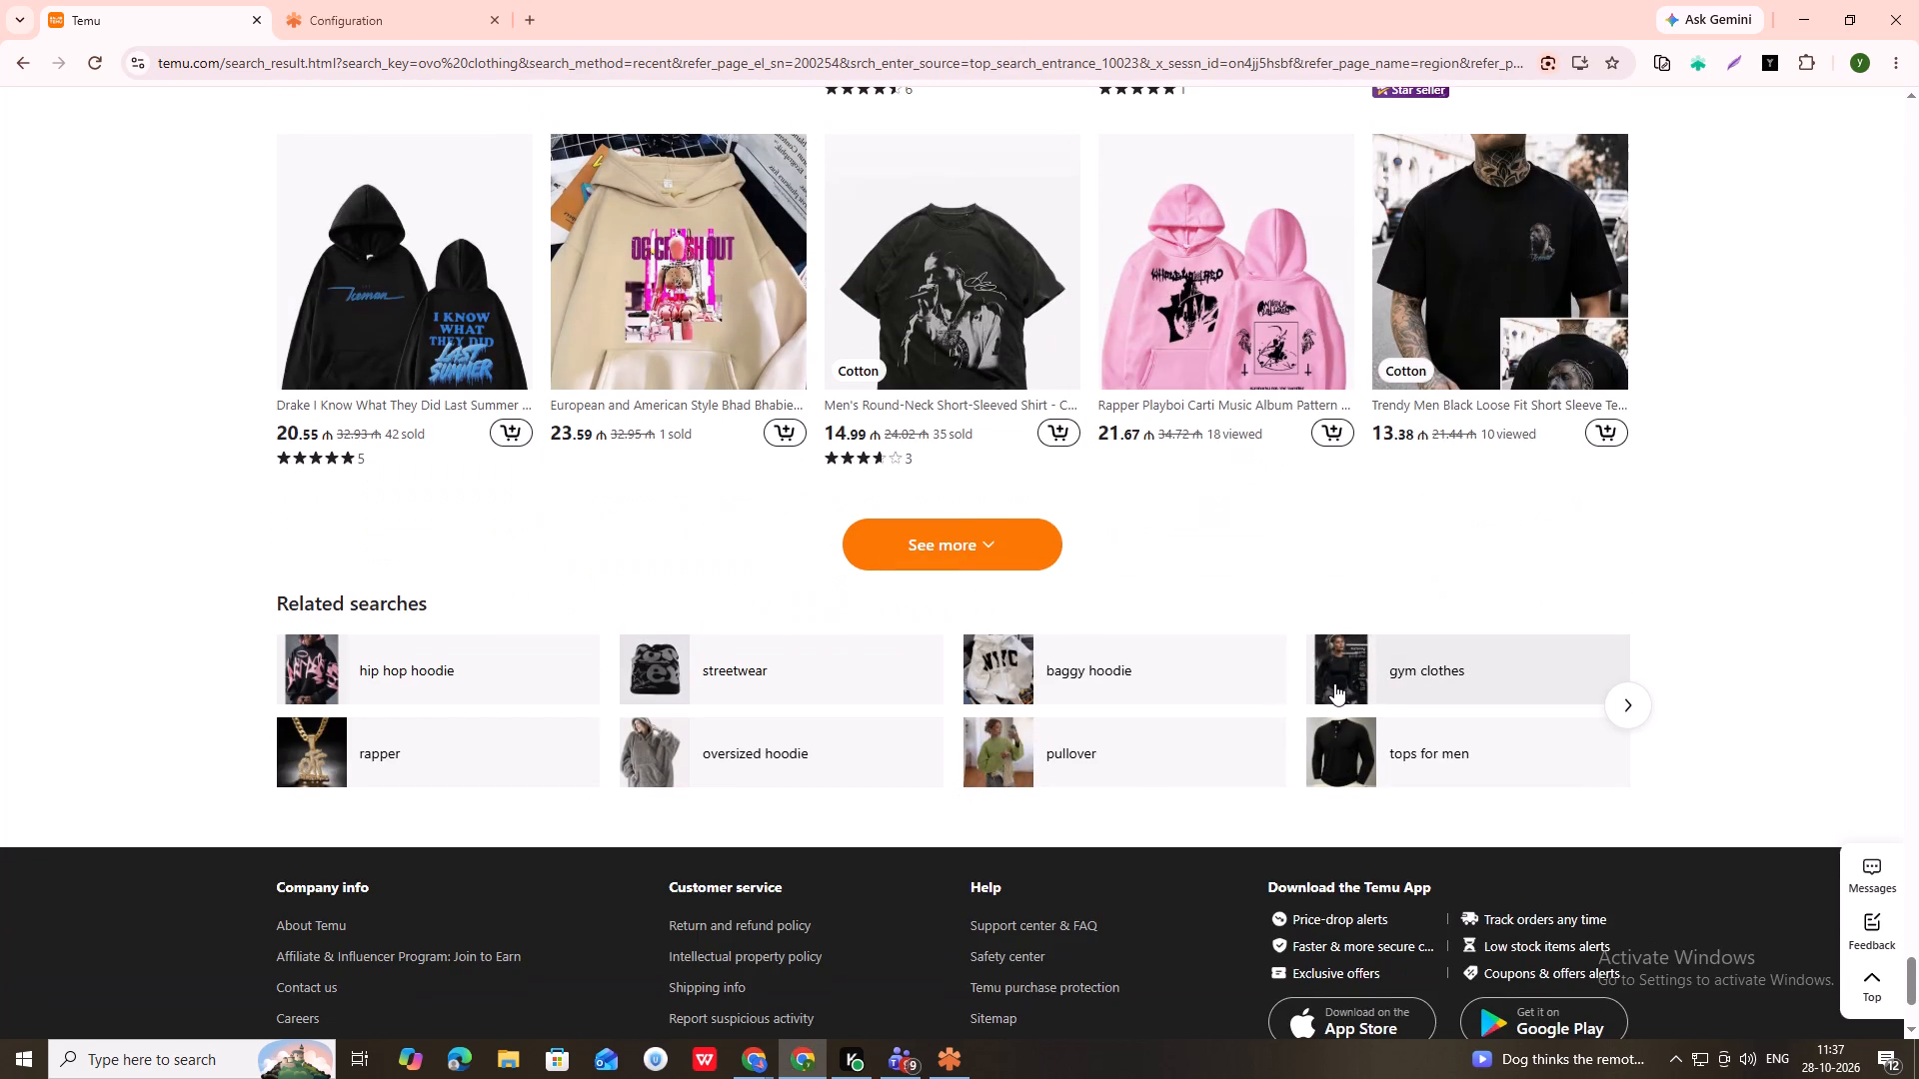
Copy the not yet uploaded counterfeit links in cells C102159 to C102239 of Manual Detection Records.
{"action": "key", "text": "alt+Tab"}
{"action": "key", "text": "Up"}
{"action": "key", "text": "Right"}
{"action": "key", "text": "ctrl+Down"}
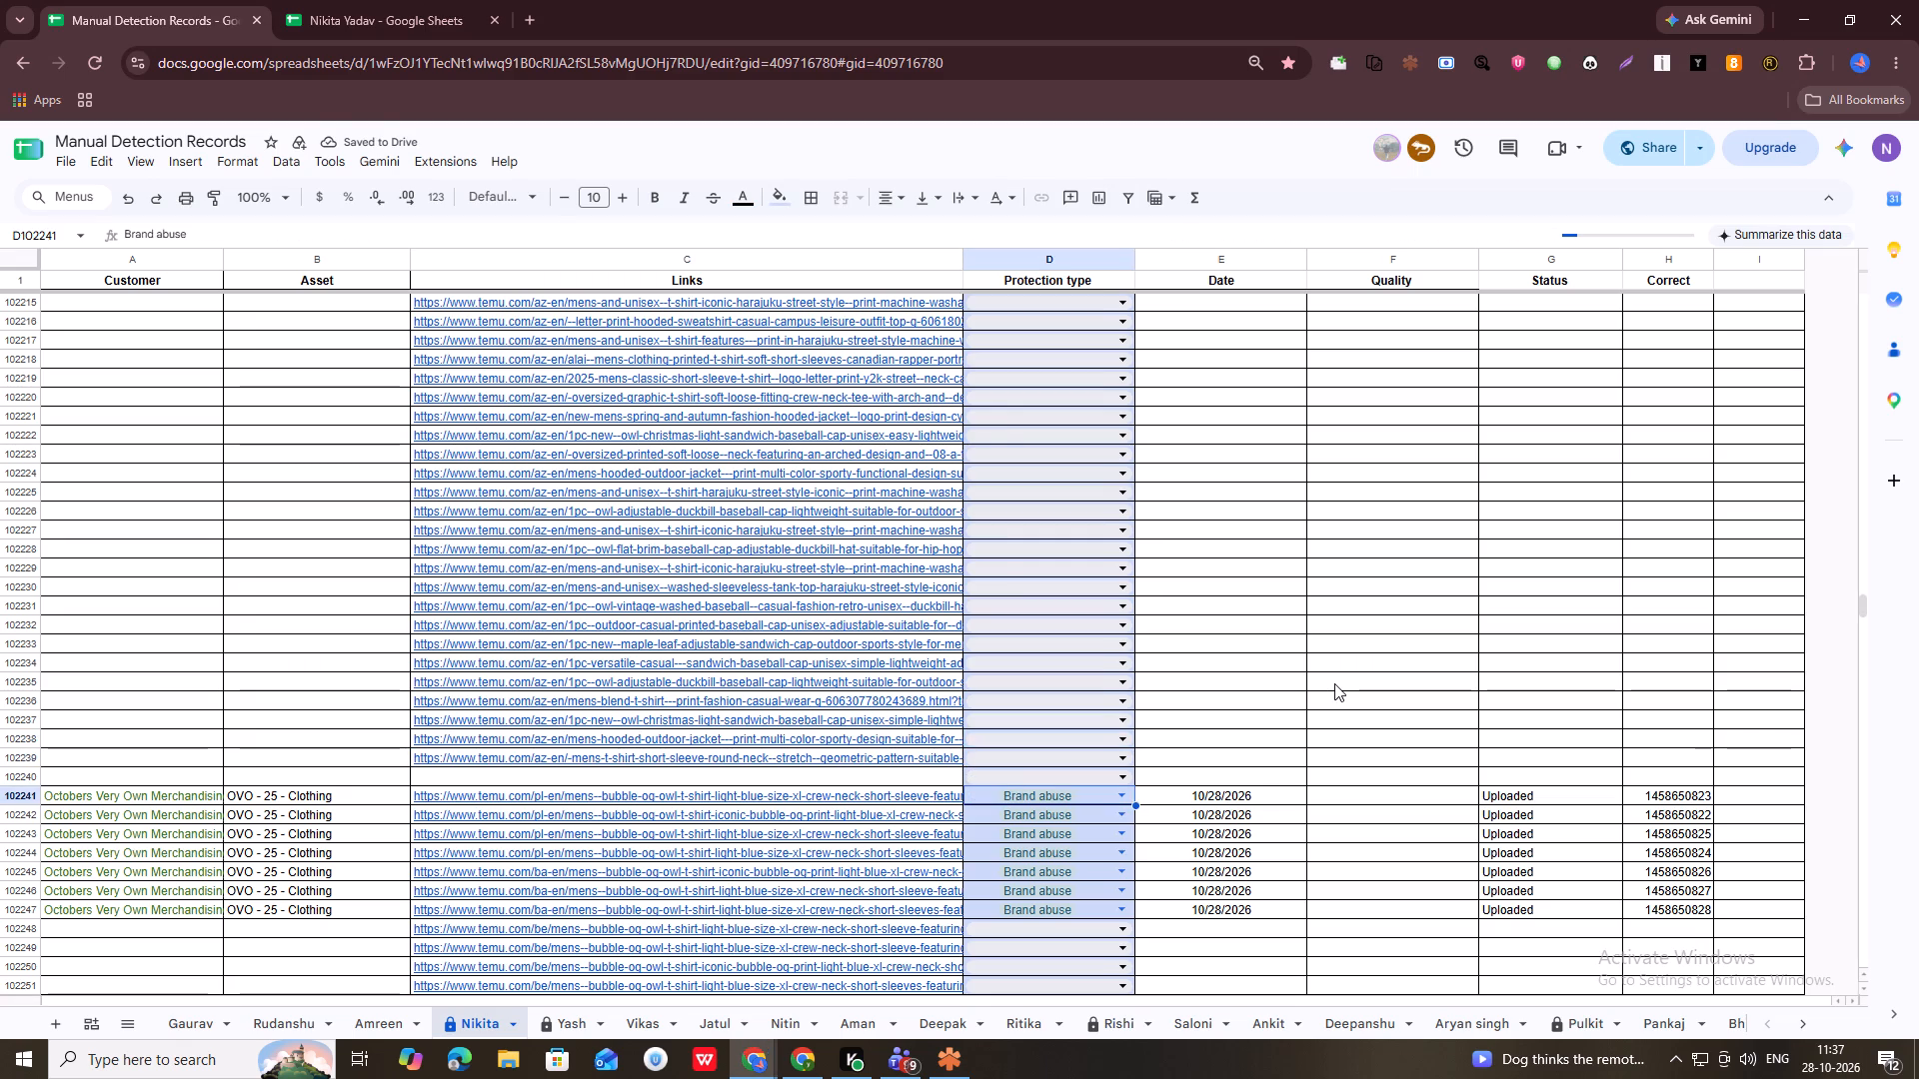
{"action": "key", "text": "Up"}
{"action": "key", "text": "Up"}
{"action": "key", "text": "ctrl+shift+Up"}
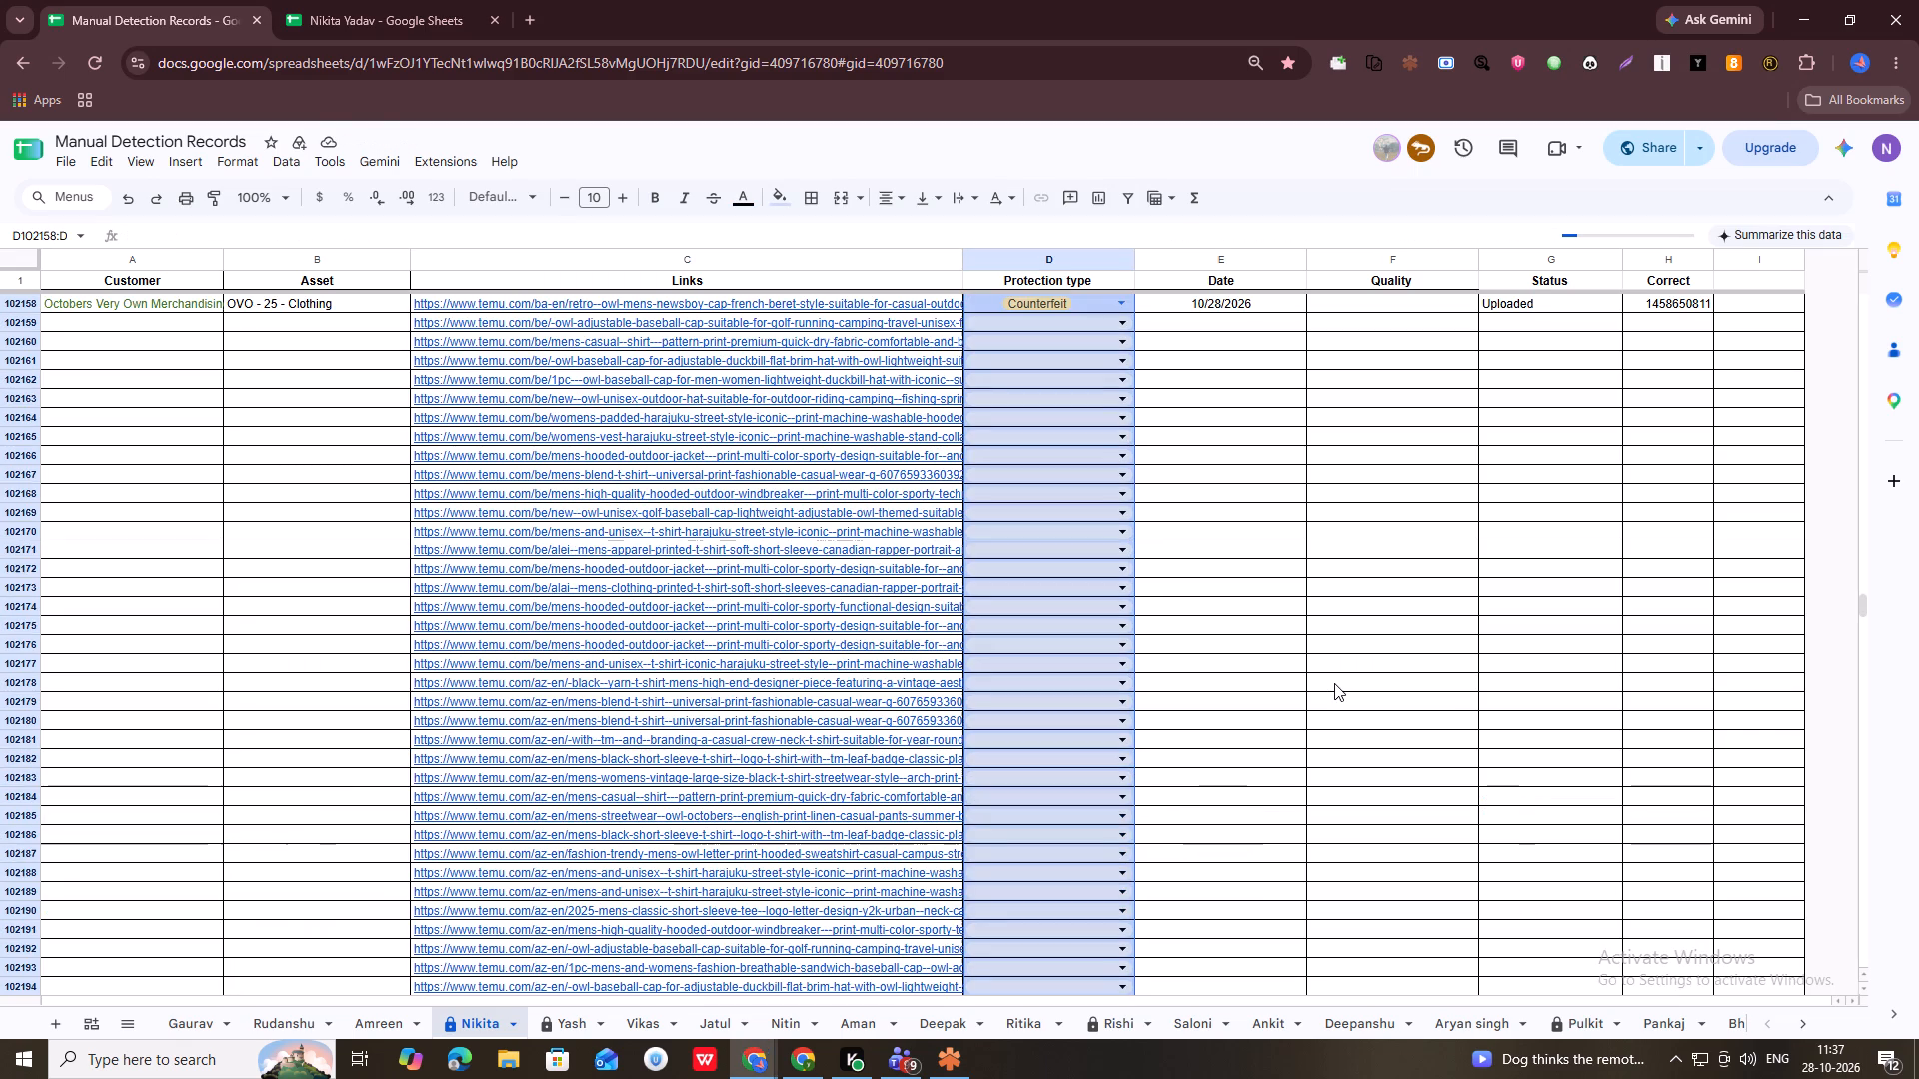
{"action": "key", "text": "Left"}
{"action": "key", "text": "ctrl+Up"}
{"action": "key", "text": "Right"}
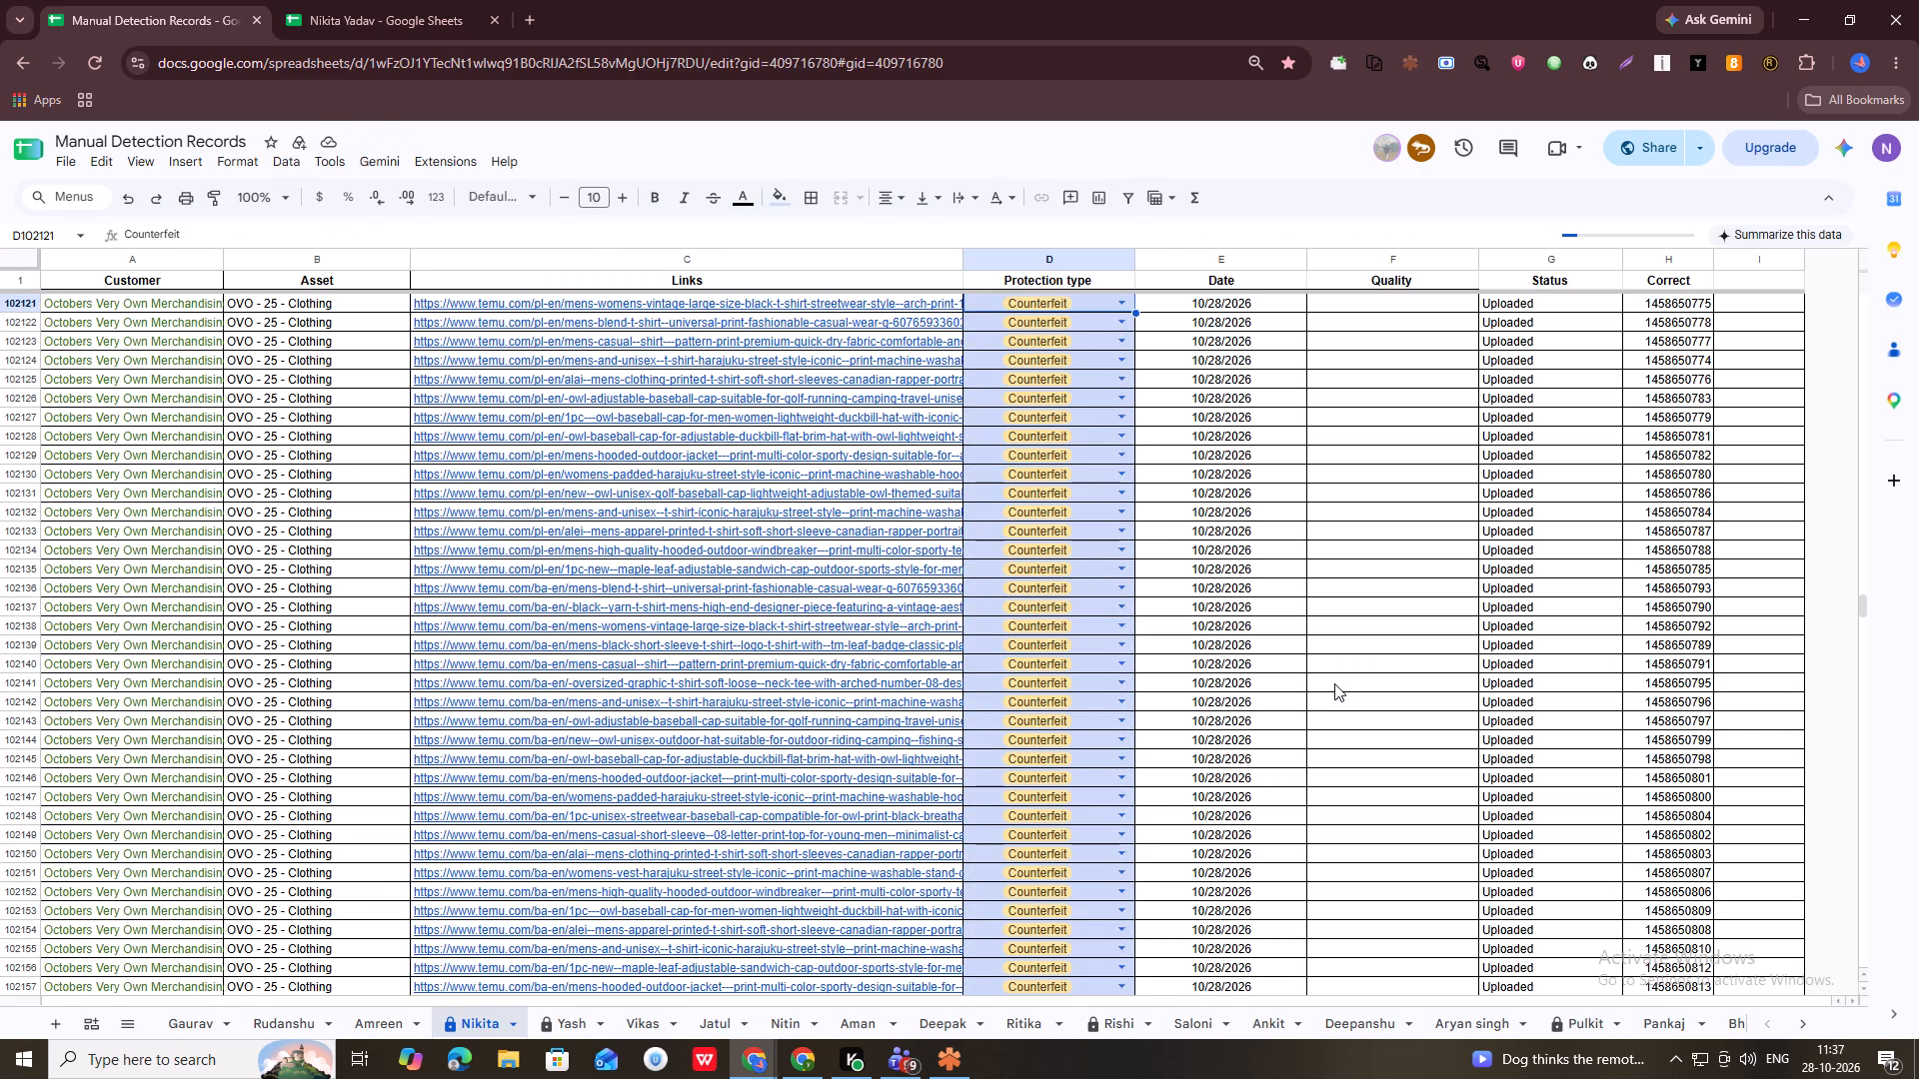
{"action": "key", "text": "ctrl+Down"}
{"action": "key", "text": "Down"}
{"action": "key", "text": "Left"}
{"action": "key", "text": "ctrl+shift+Down"}
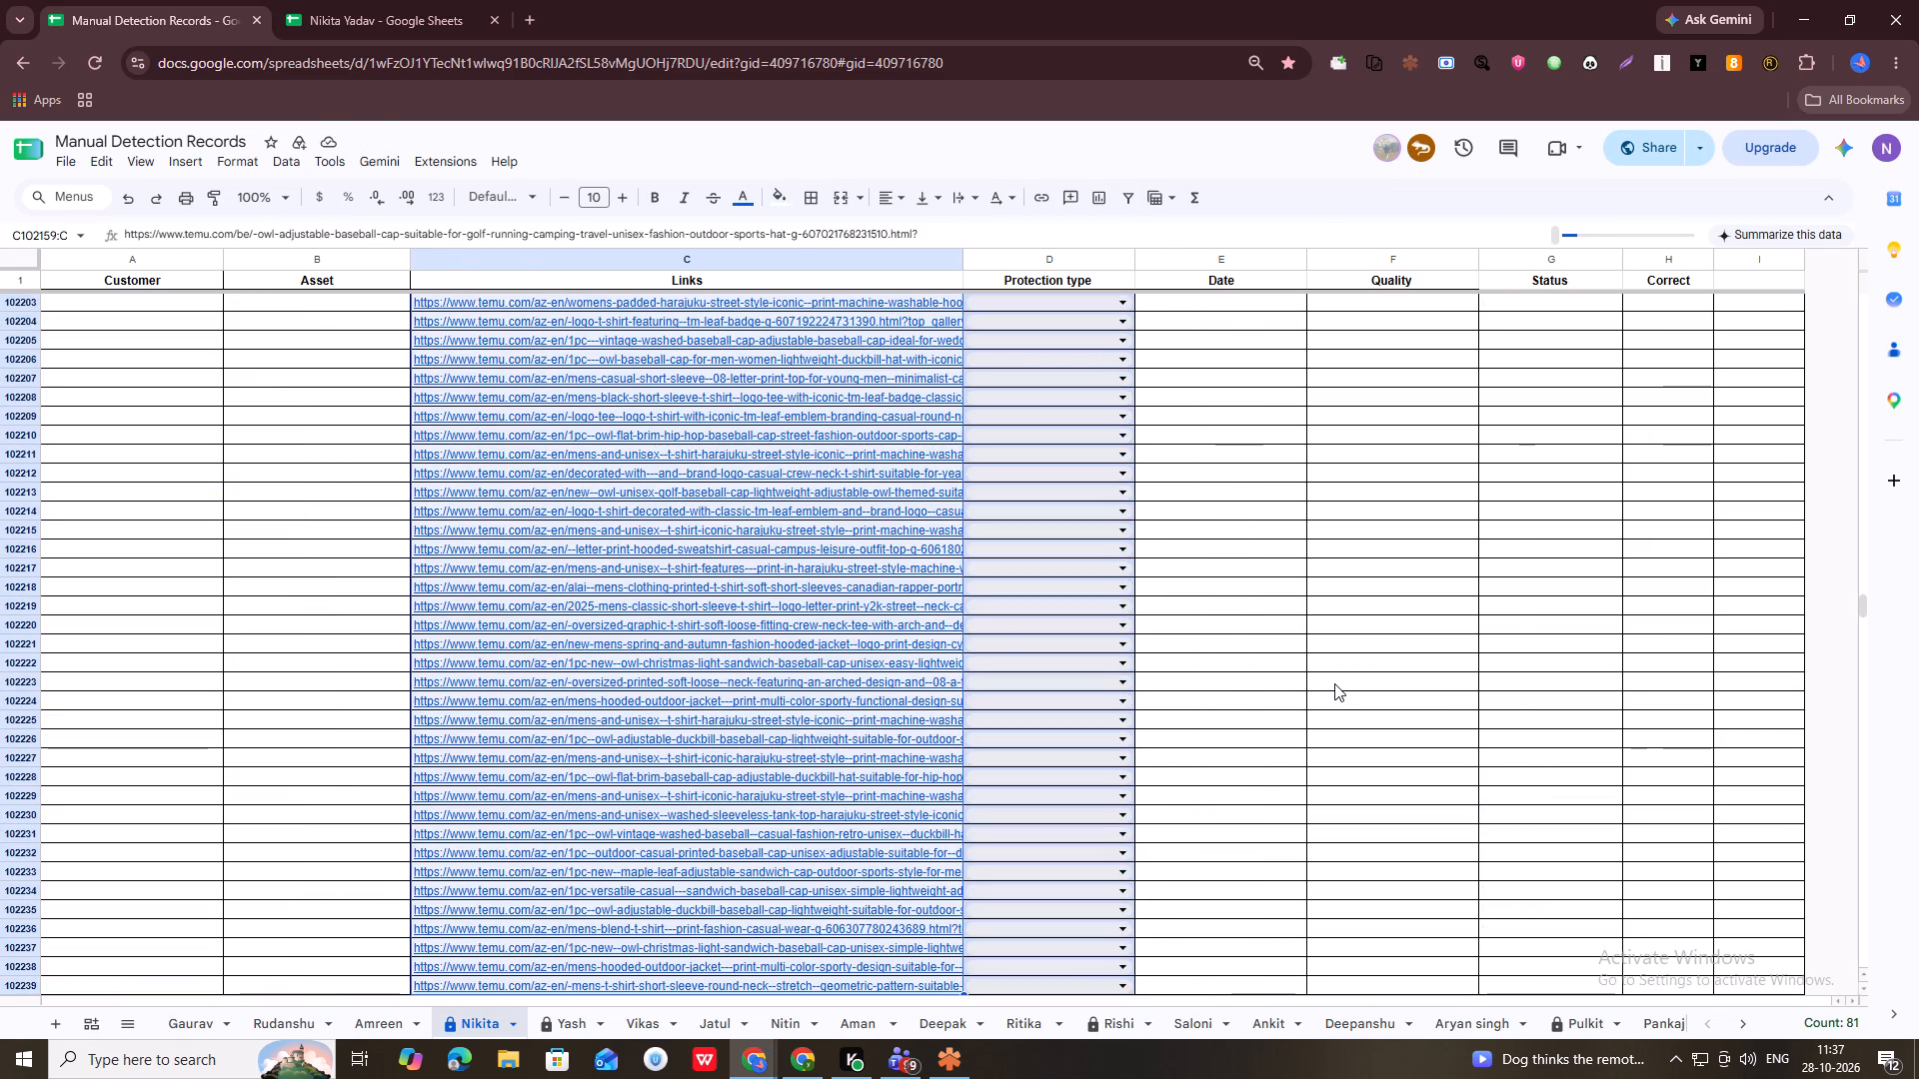
{"action": "scroll", "coordinate": [961, 606], "scroll_direction": "down", "scroll_amount": 4}
{"action": "key", "text": "ctrl+c"}
{"action": "key", "text": "ctrl+c"}
{"action": "key", "text": "ctrl+c"}
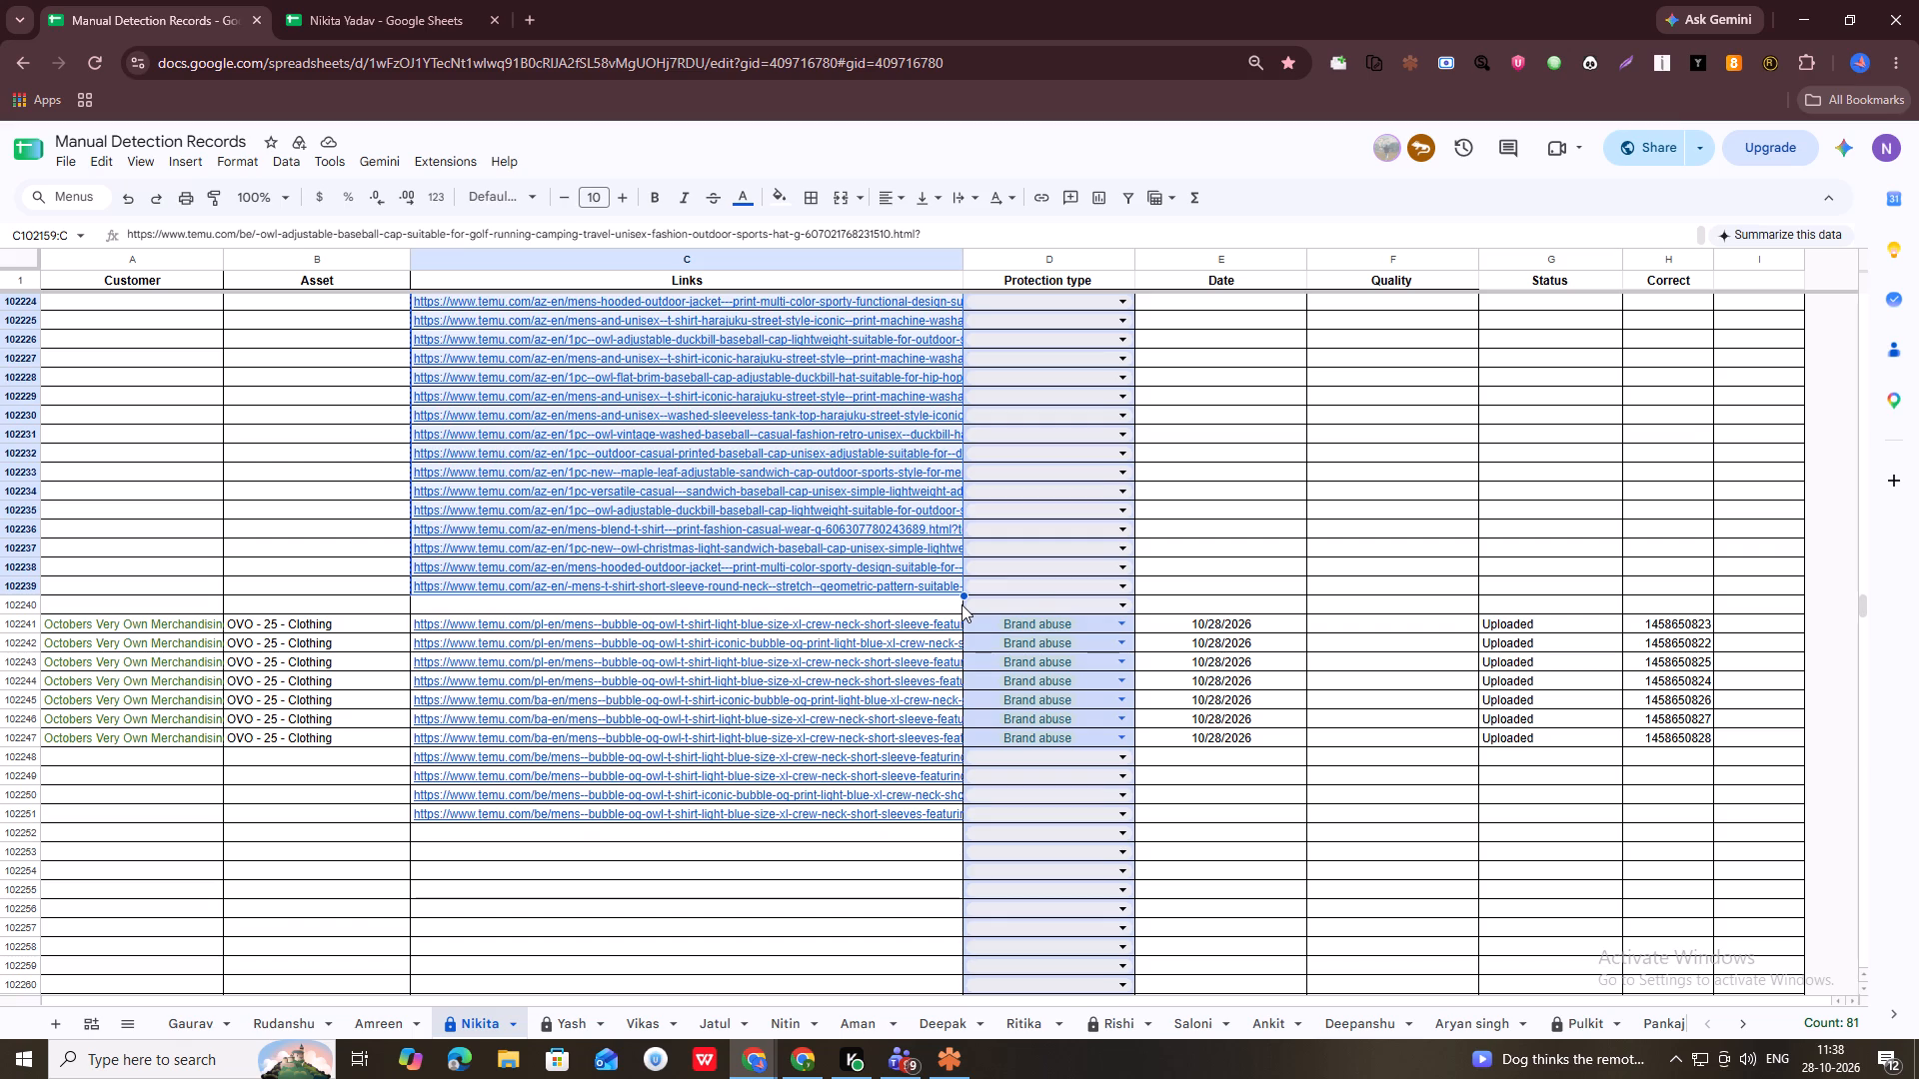
Submit the copied links in Red Points as new OVO - 25 - Clothing incidents with protection type Product counterfeit.
{"action": "key", "text": "alt+Tab"}
{"action": "key", "text": "alt+Tab"}
{"action": "left_click", "coordinate": [900, 307]}
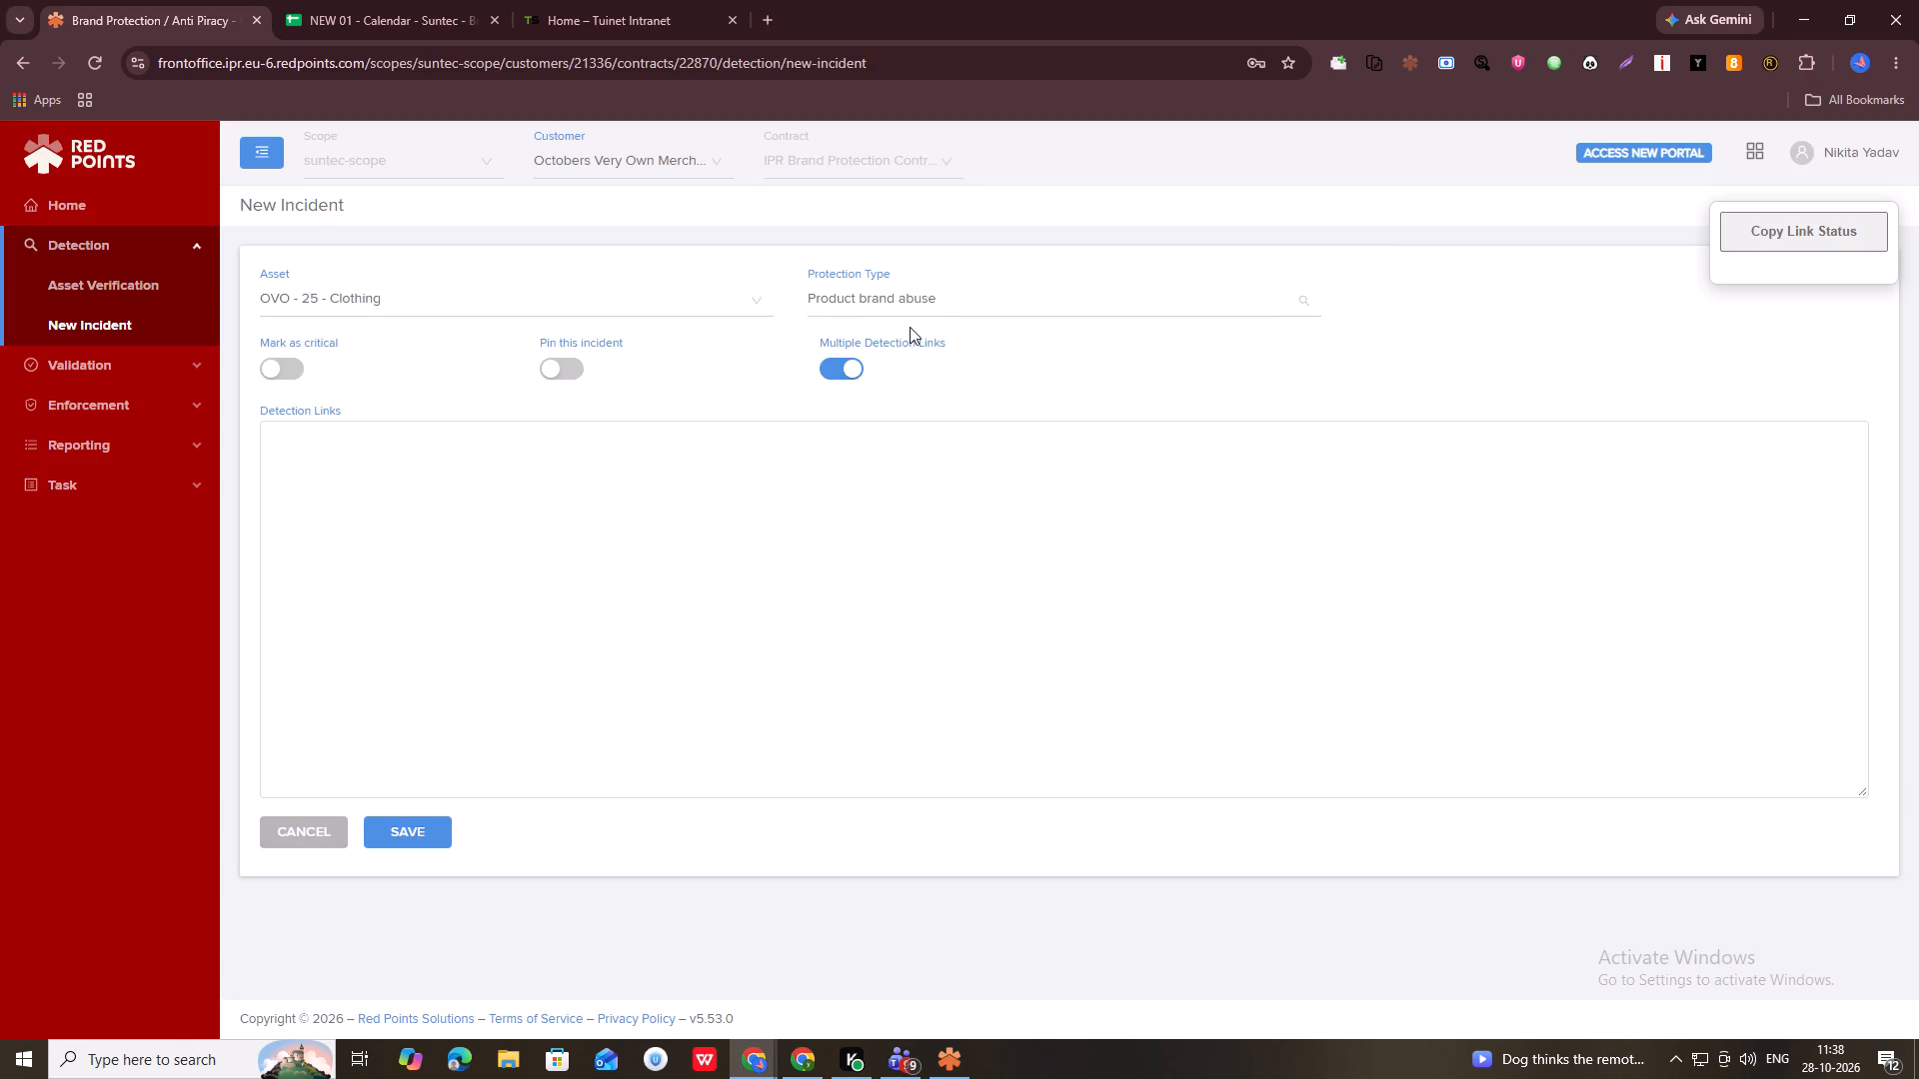
{"action": "left_click", "coordinate": [904, 371]}
{"action": "left_click", "coordinate": [740, 603]}
{"action": "key", "text": "ctrl+v"}
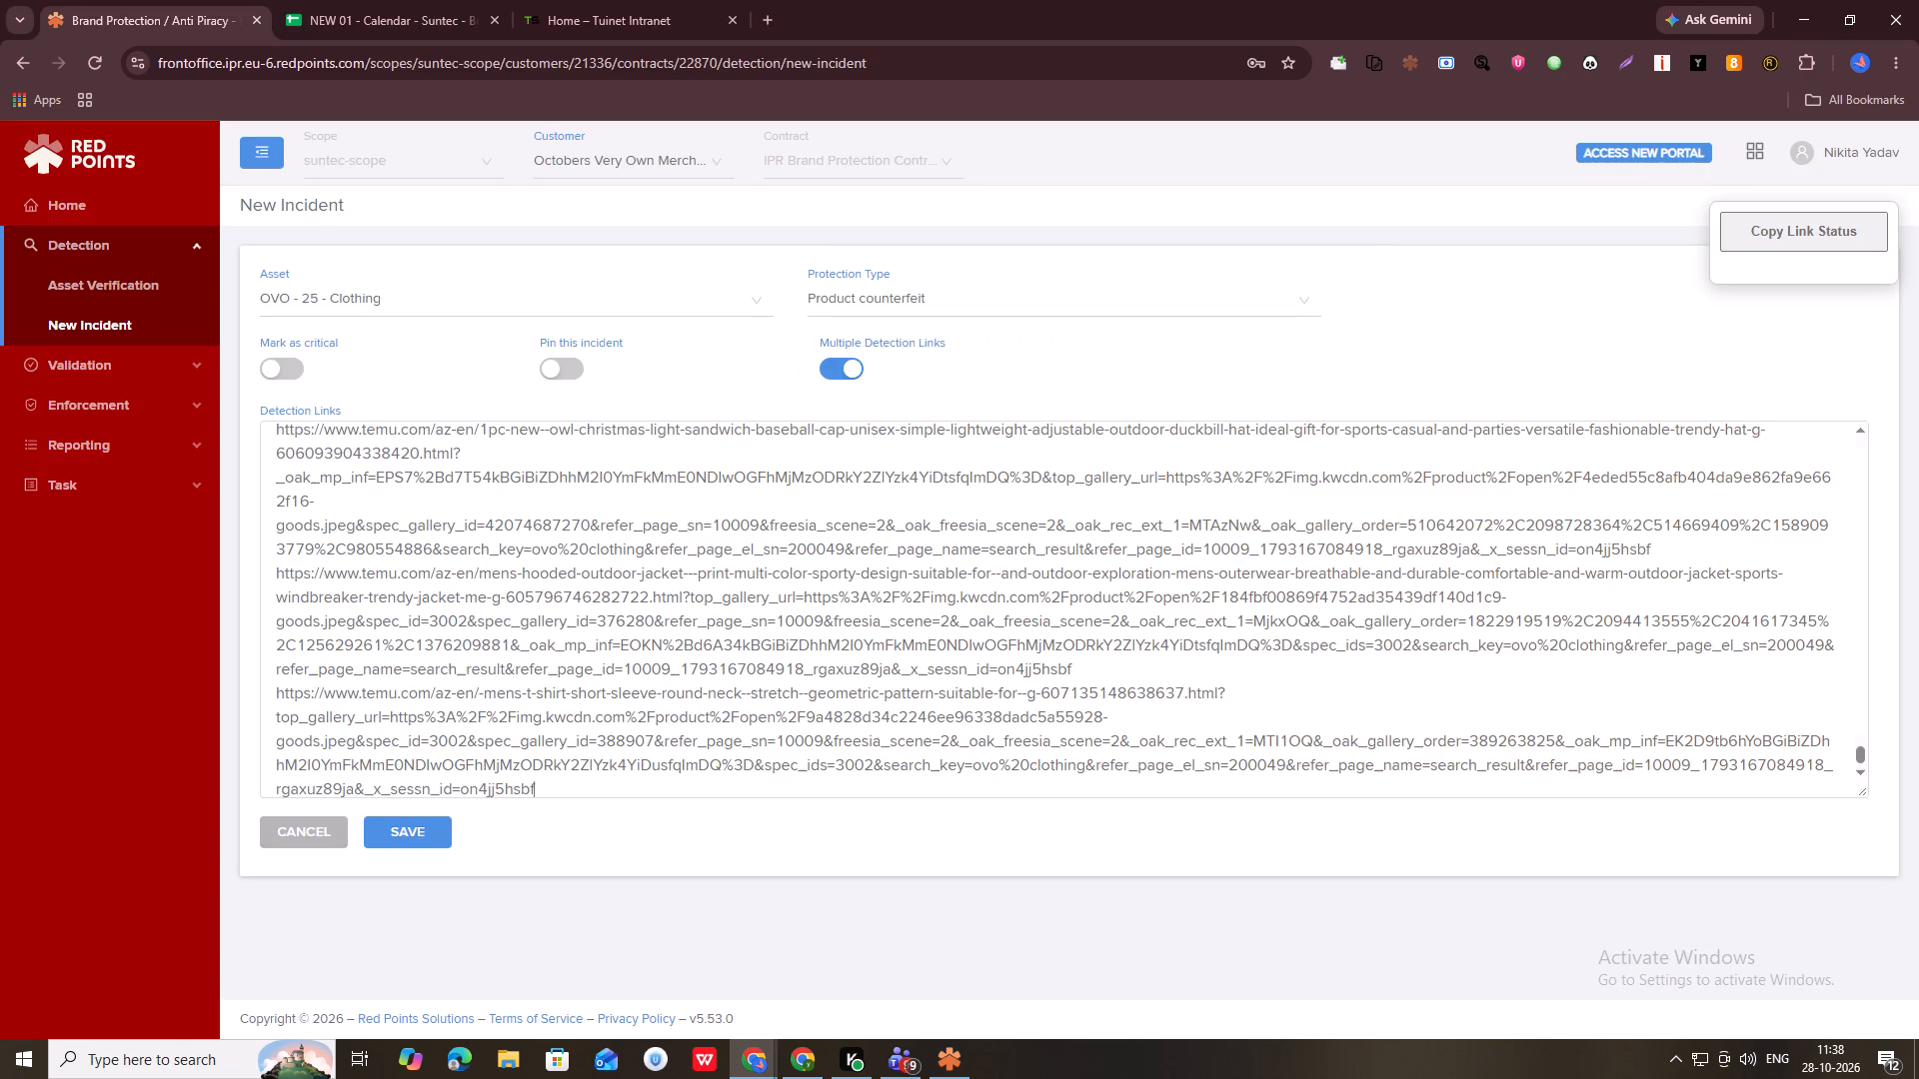
{"action": "left_click", "coordinate": [438, 840]}
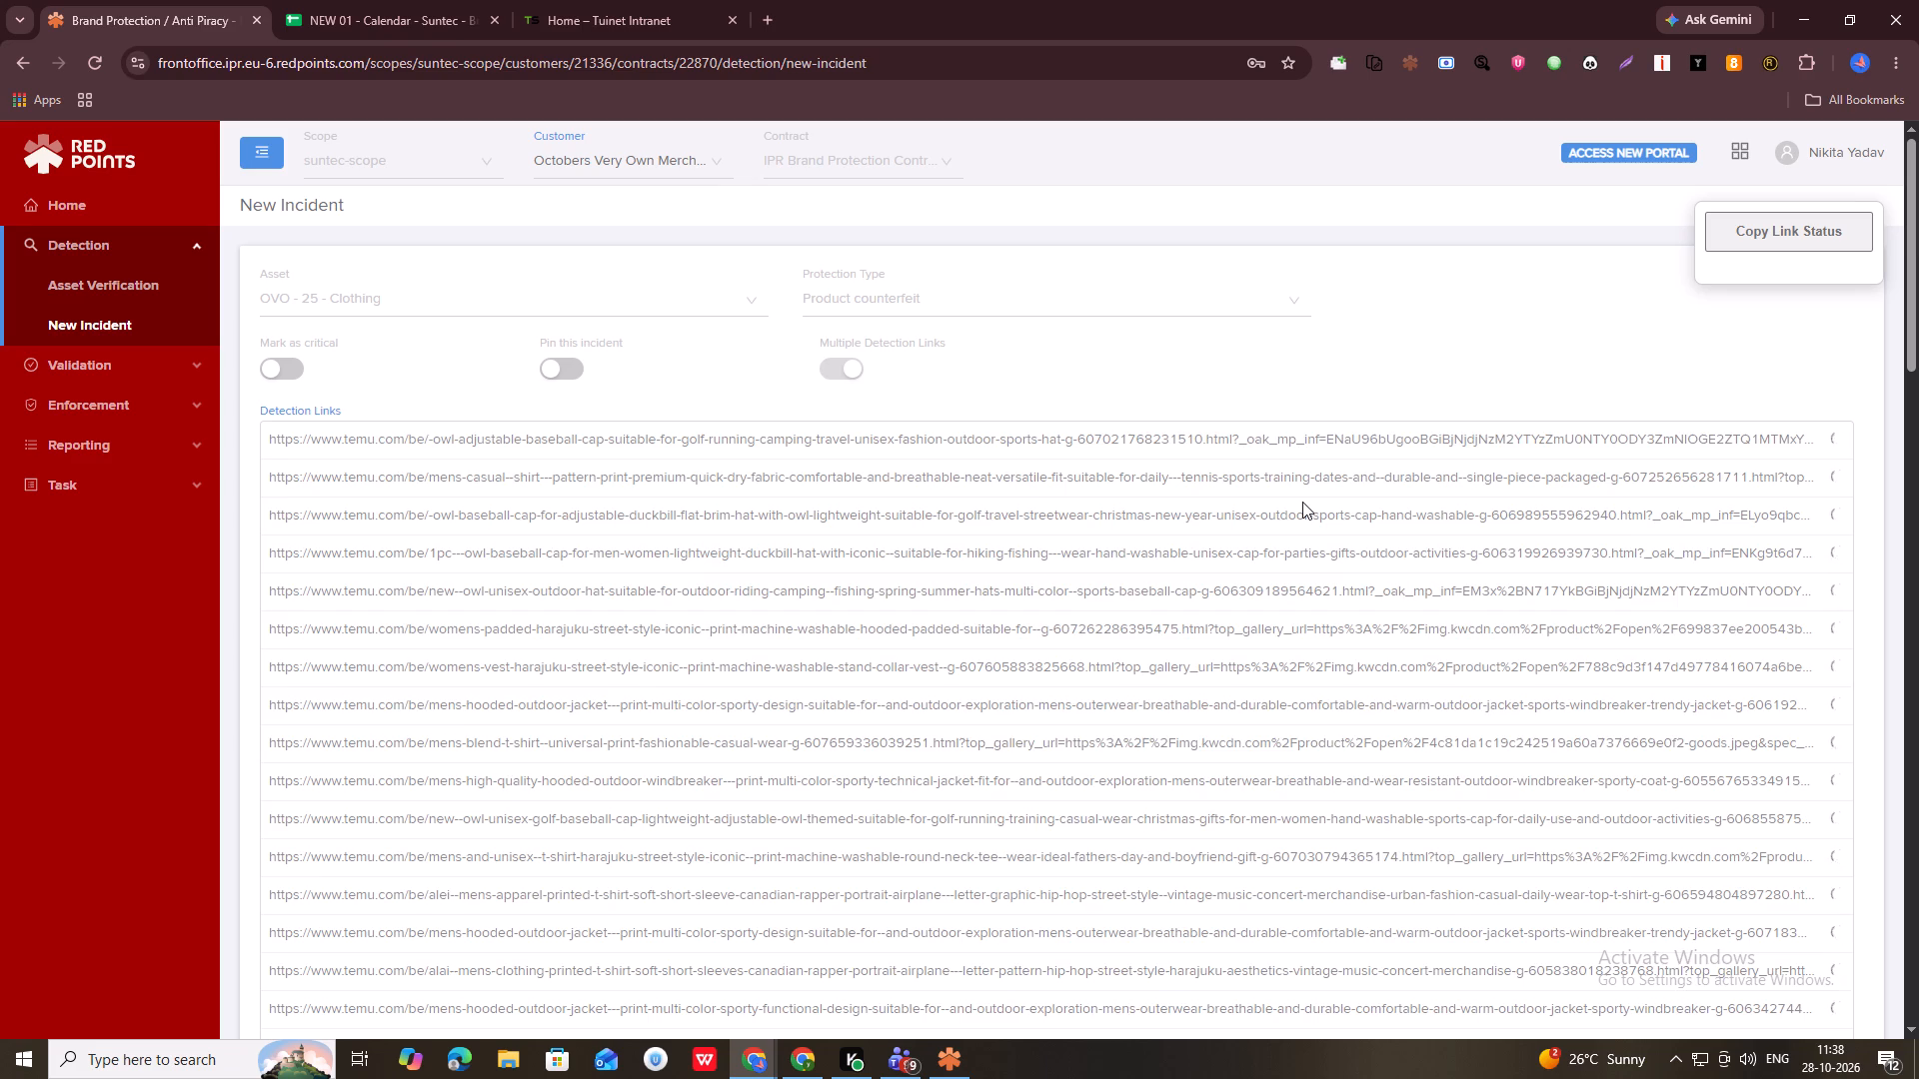
Copy the link status of the submitted counterfeit incidents.
{"action": "left_click", "coordinate": [1775, 235]}
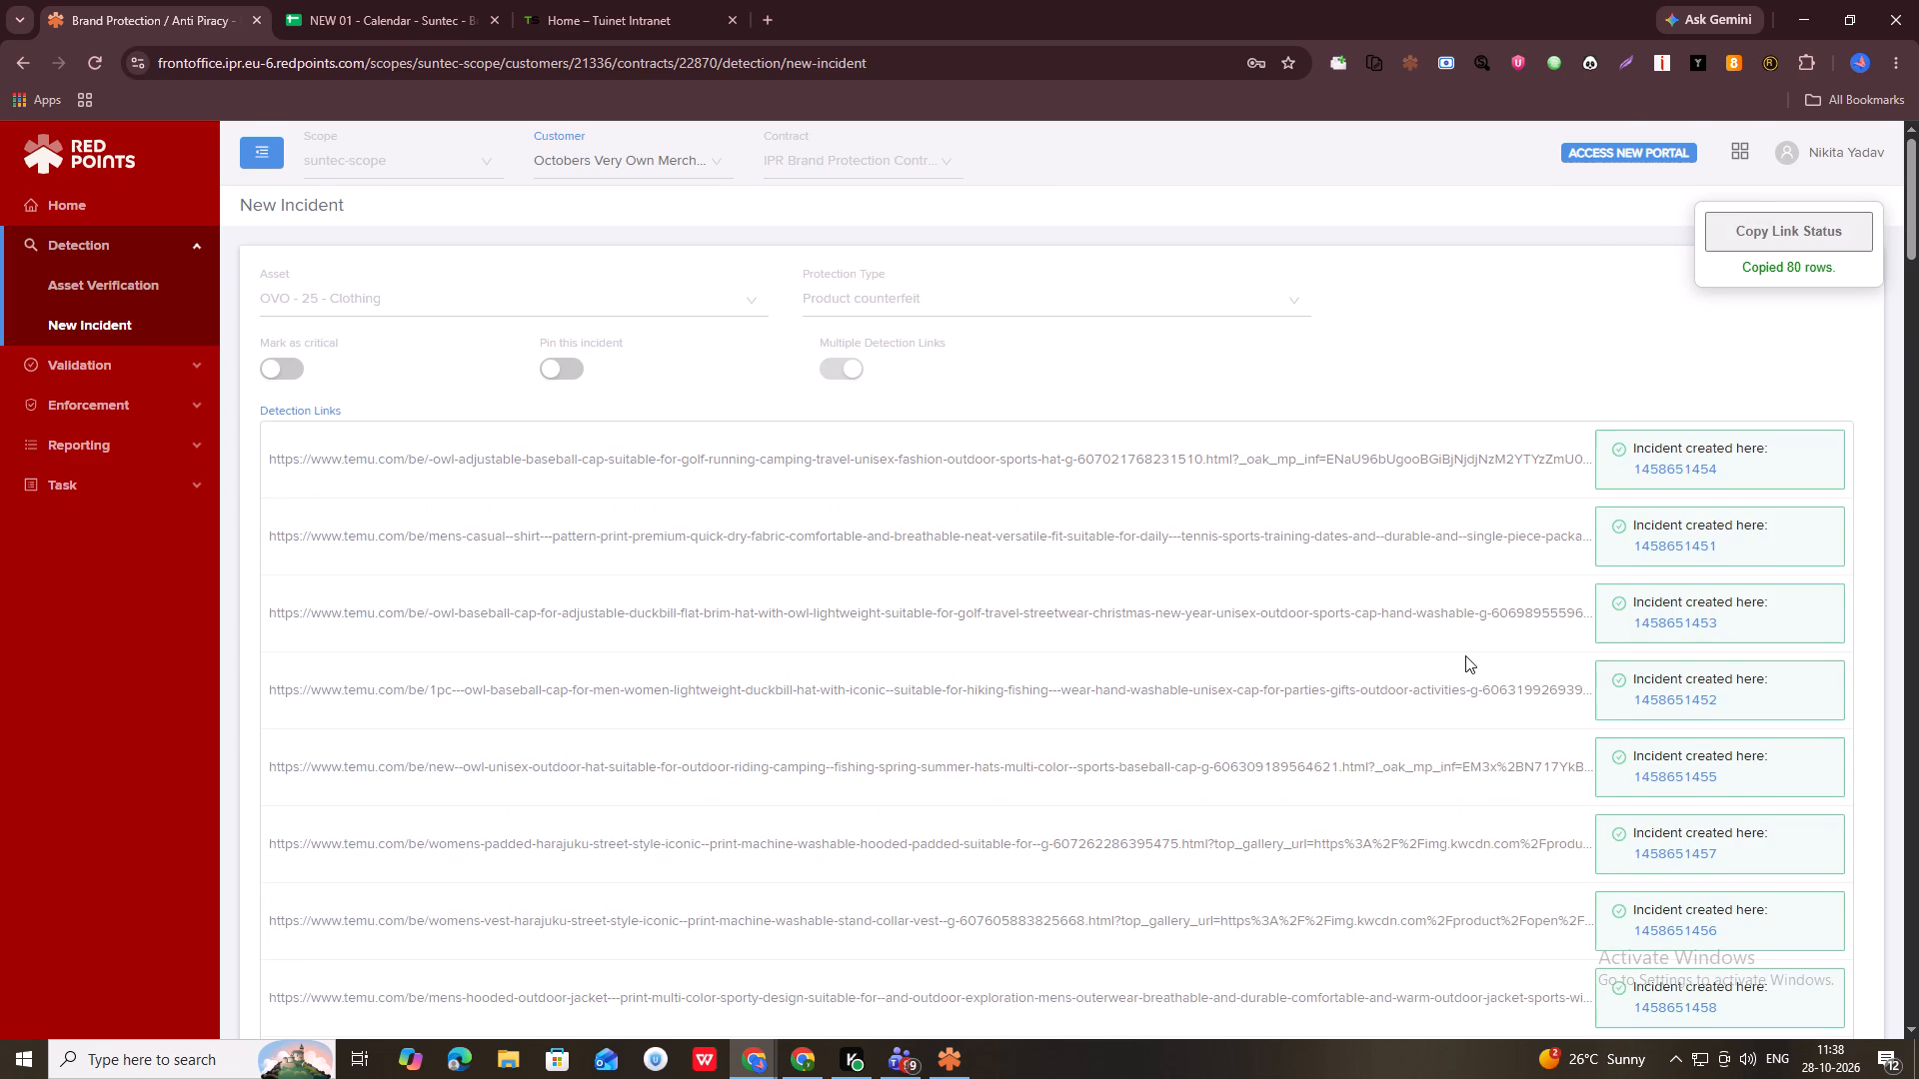
{"action": "scroll", "coordinate": [1465, 655], "scroll_direction": "down", "scroll_amount": 9}
{"action": "scroll", "coordinate": [1520, 672], "scroll_direction": "down", "scroll_amount": 20}
{"action": "scroll", "coordinate": [1520, 672], "scroll_direction": "down", "scroll_amount": 14}
{"action": "key", "text": "alt+Tab"}
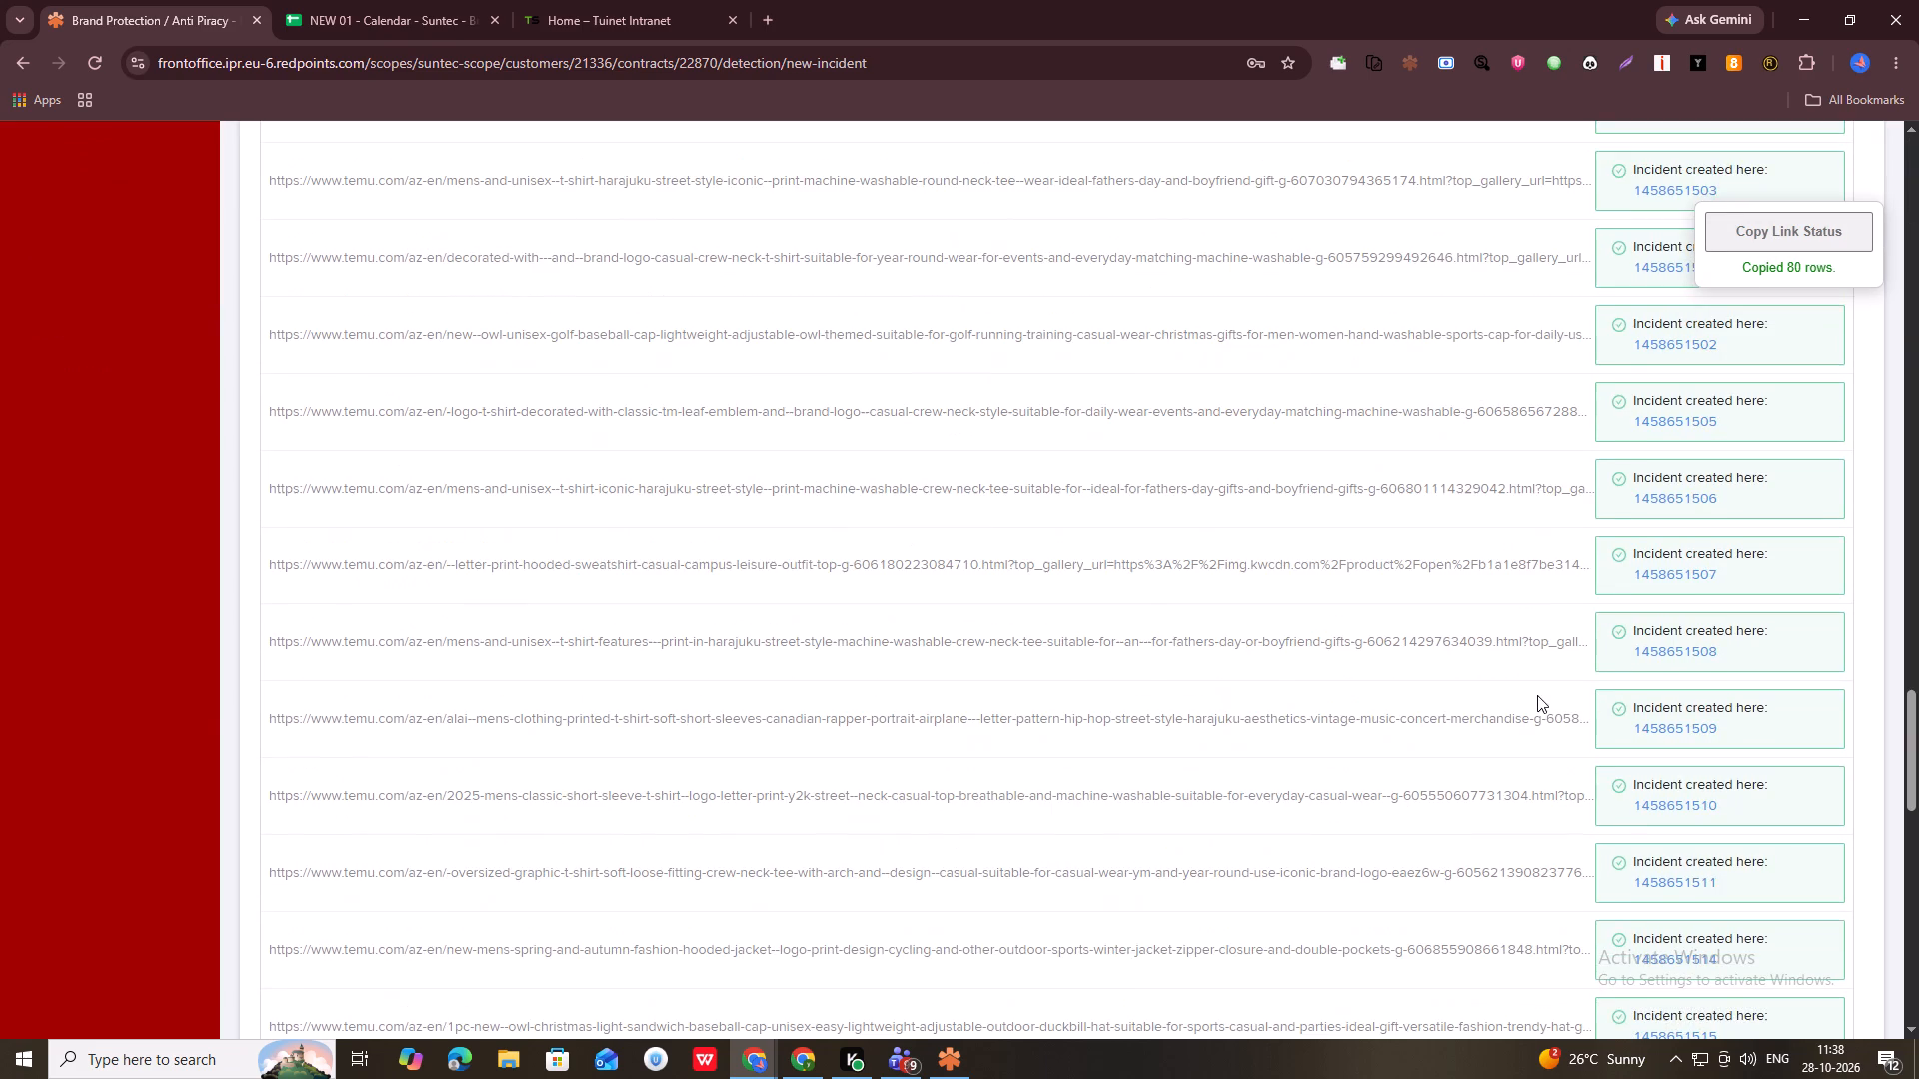
In Manual Detection Records, remove duplicate links from cells C102159 to C102239.
{"action": "left_click", "coordinate": [297, 152]}
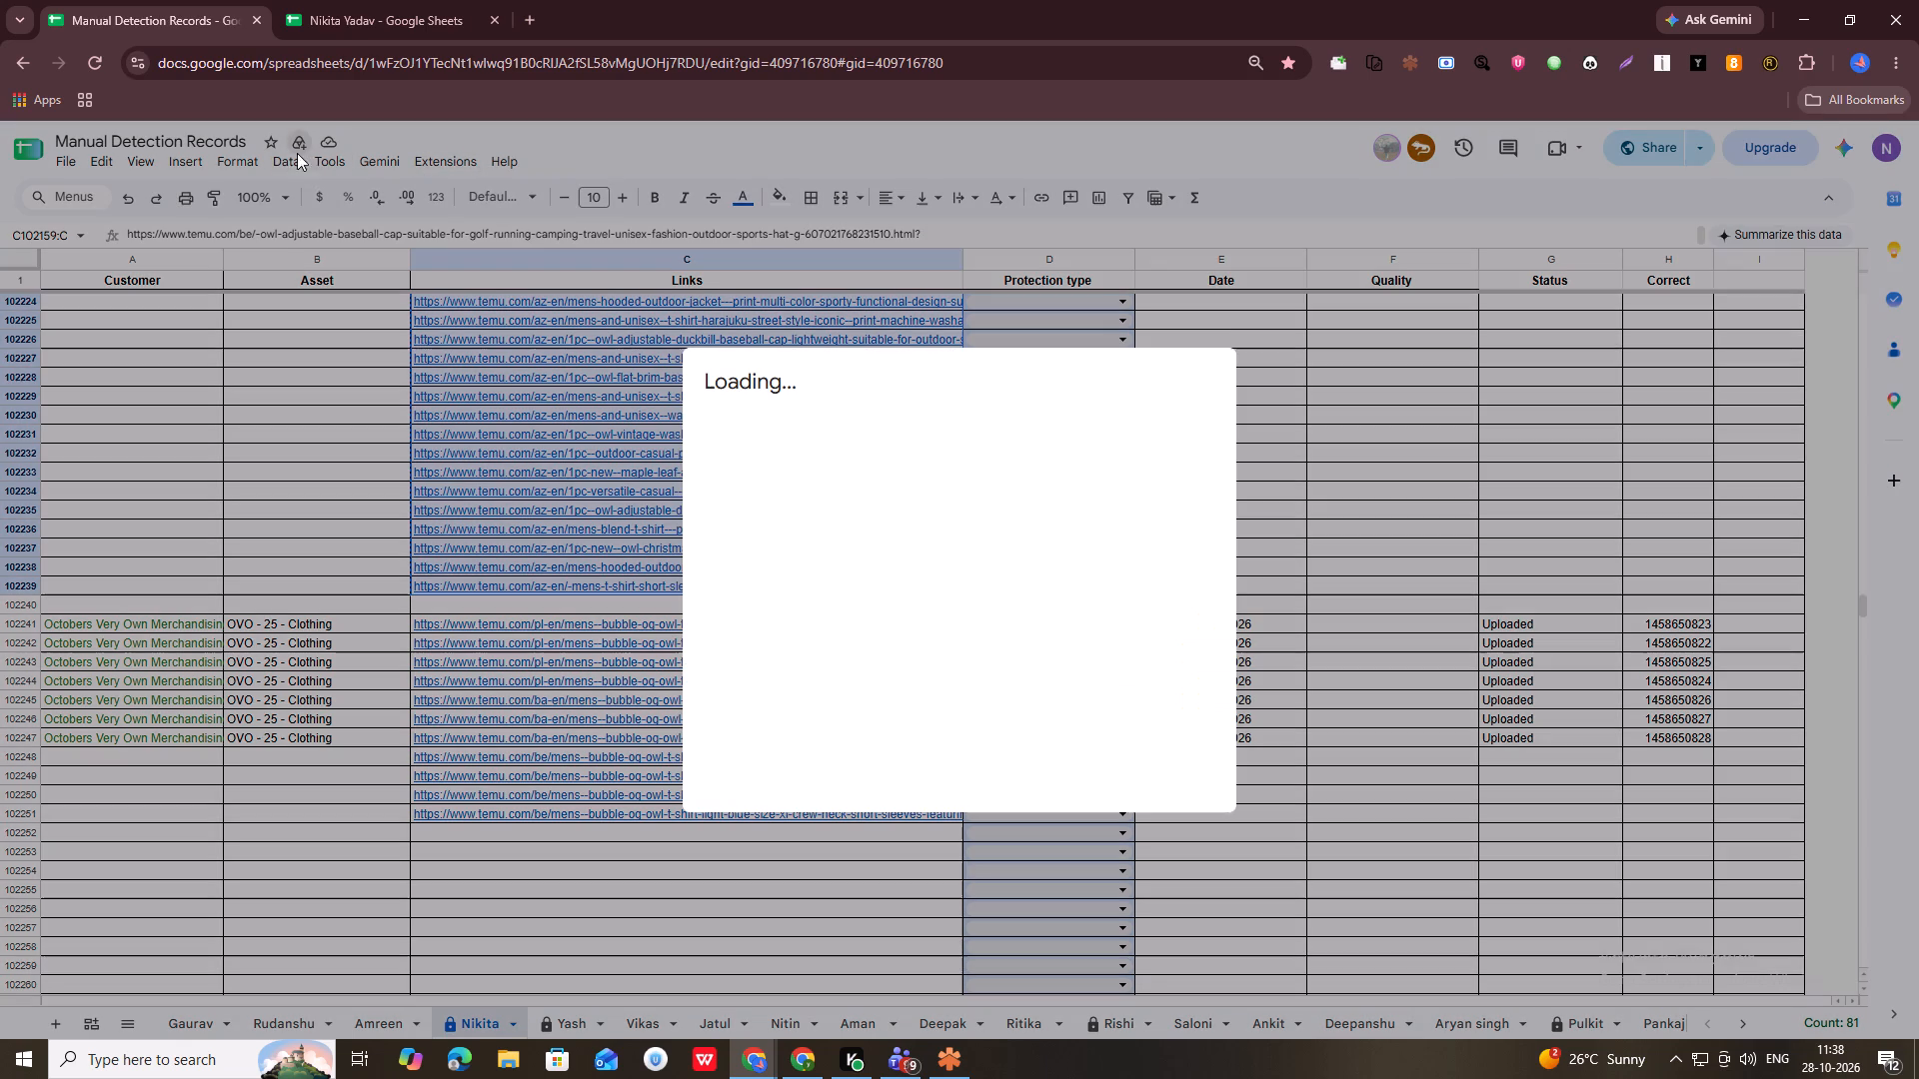
{"action": "left_click", "coordinate": [1201, 377]}
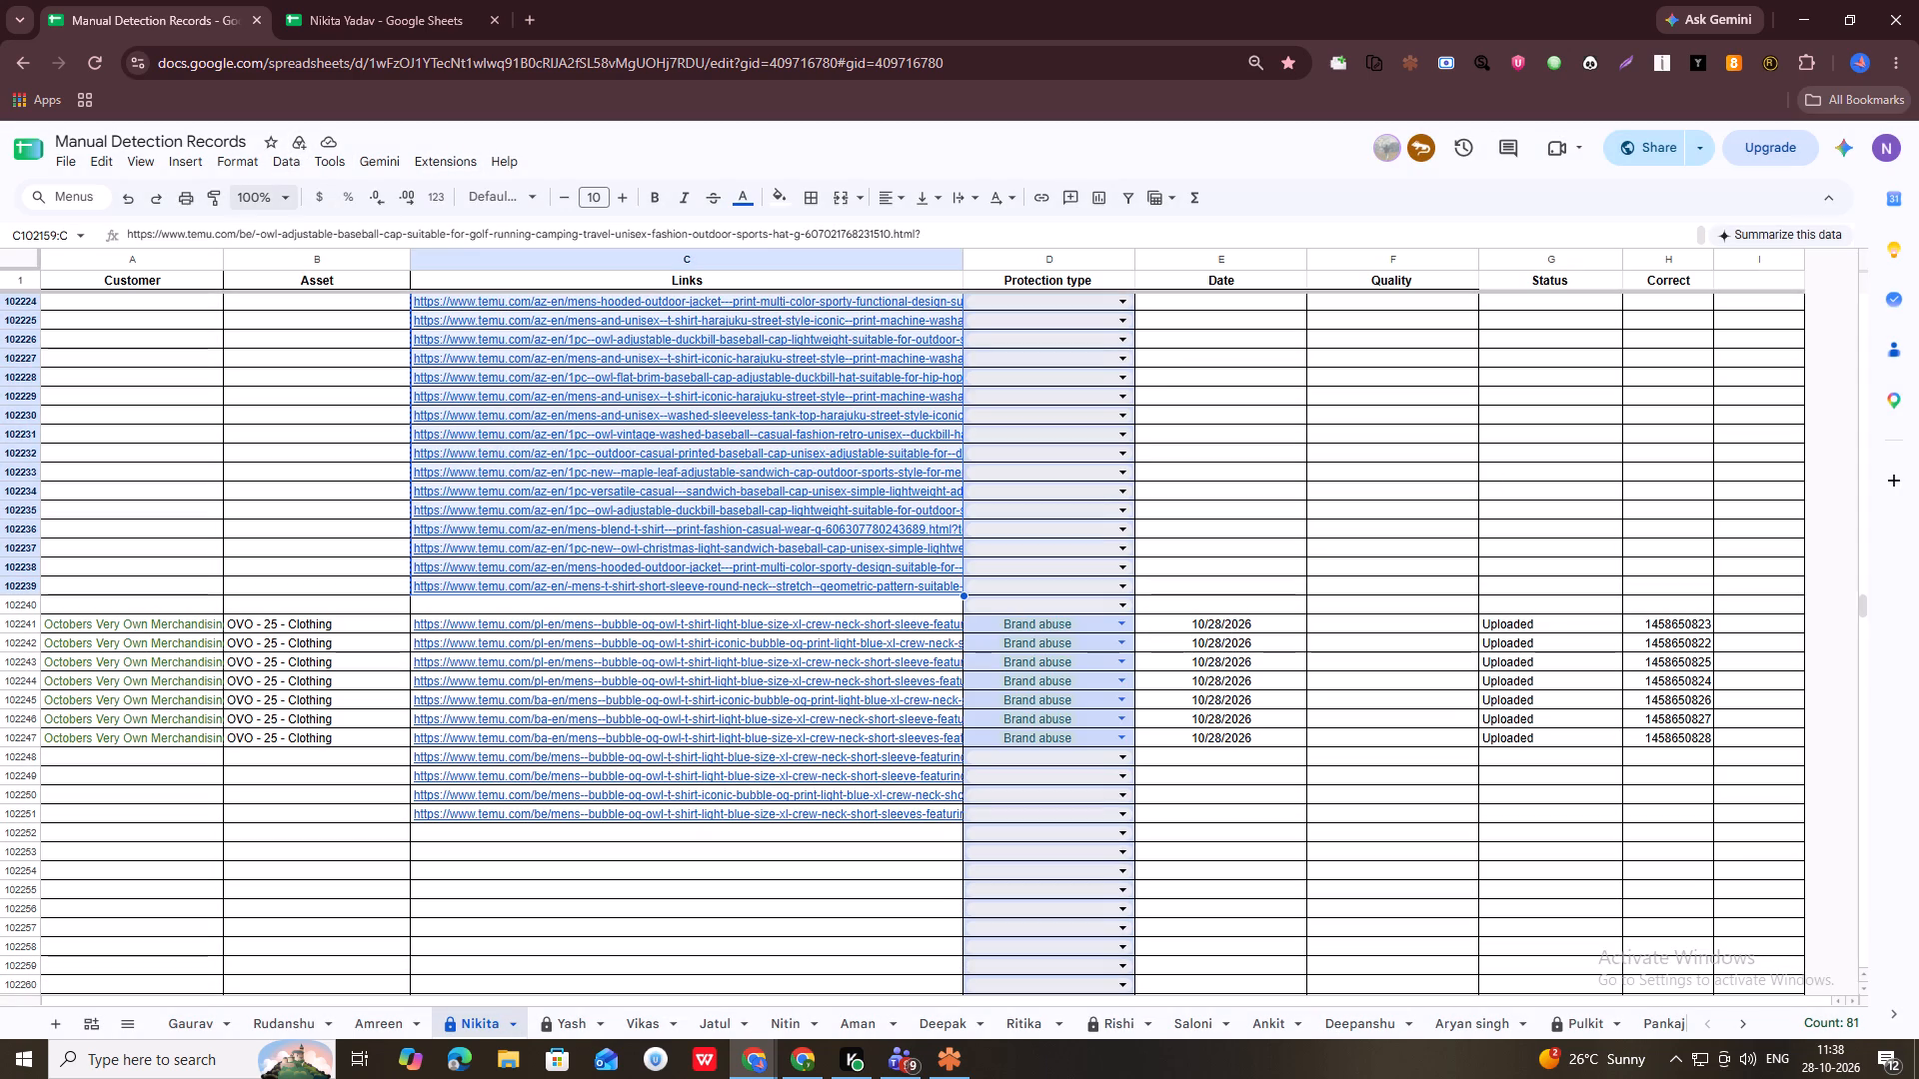
{"action": "left_click", "coordinate": [291, 166]}
{"action": "left_click", "coordinate": [349, 658]}
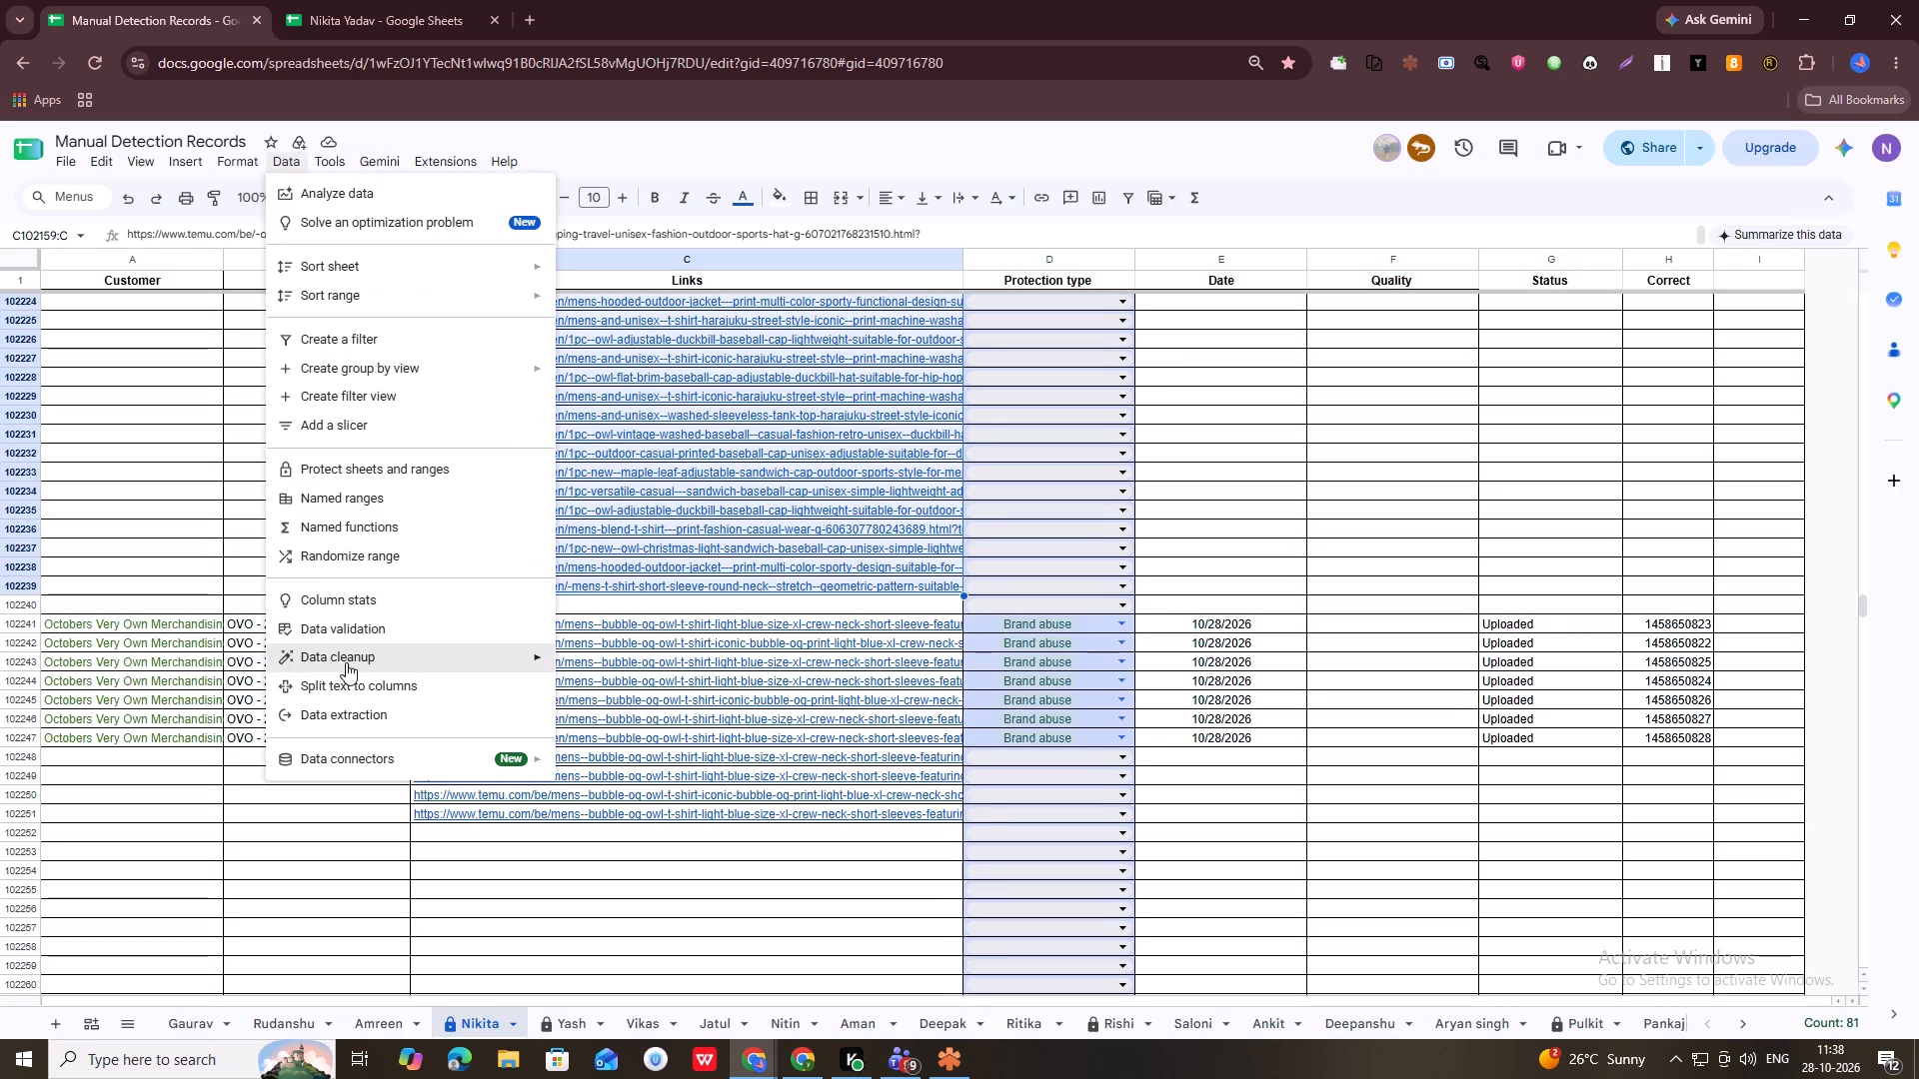
{"action": "left_click", "coordinate": [650, 682]}
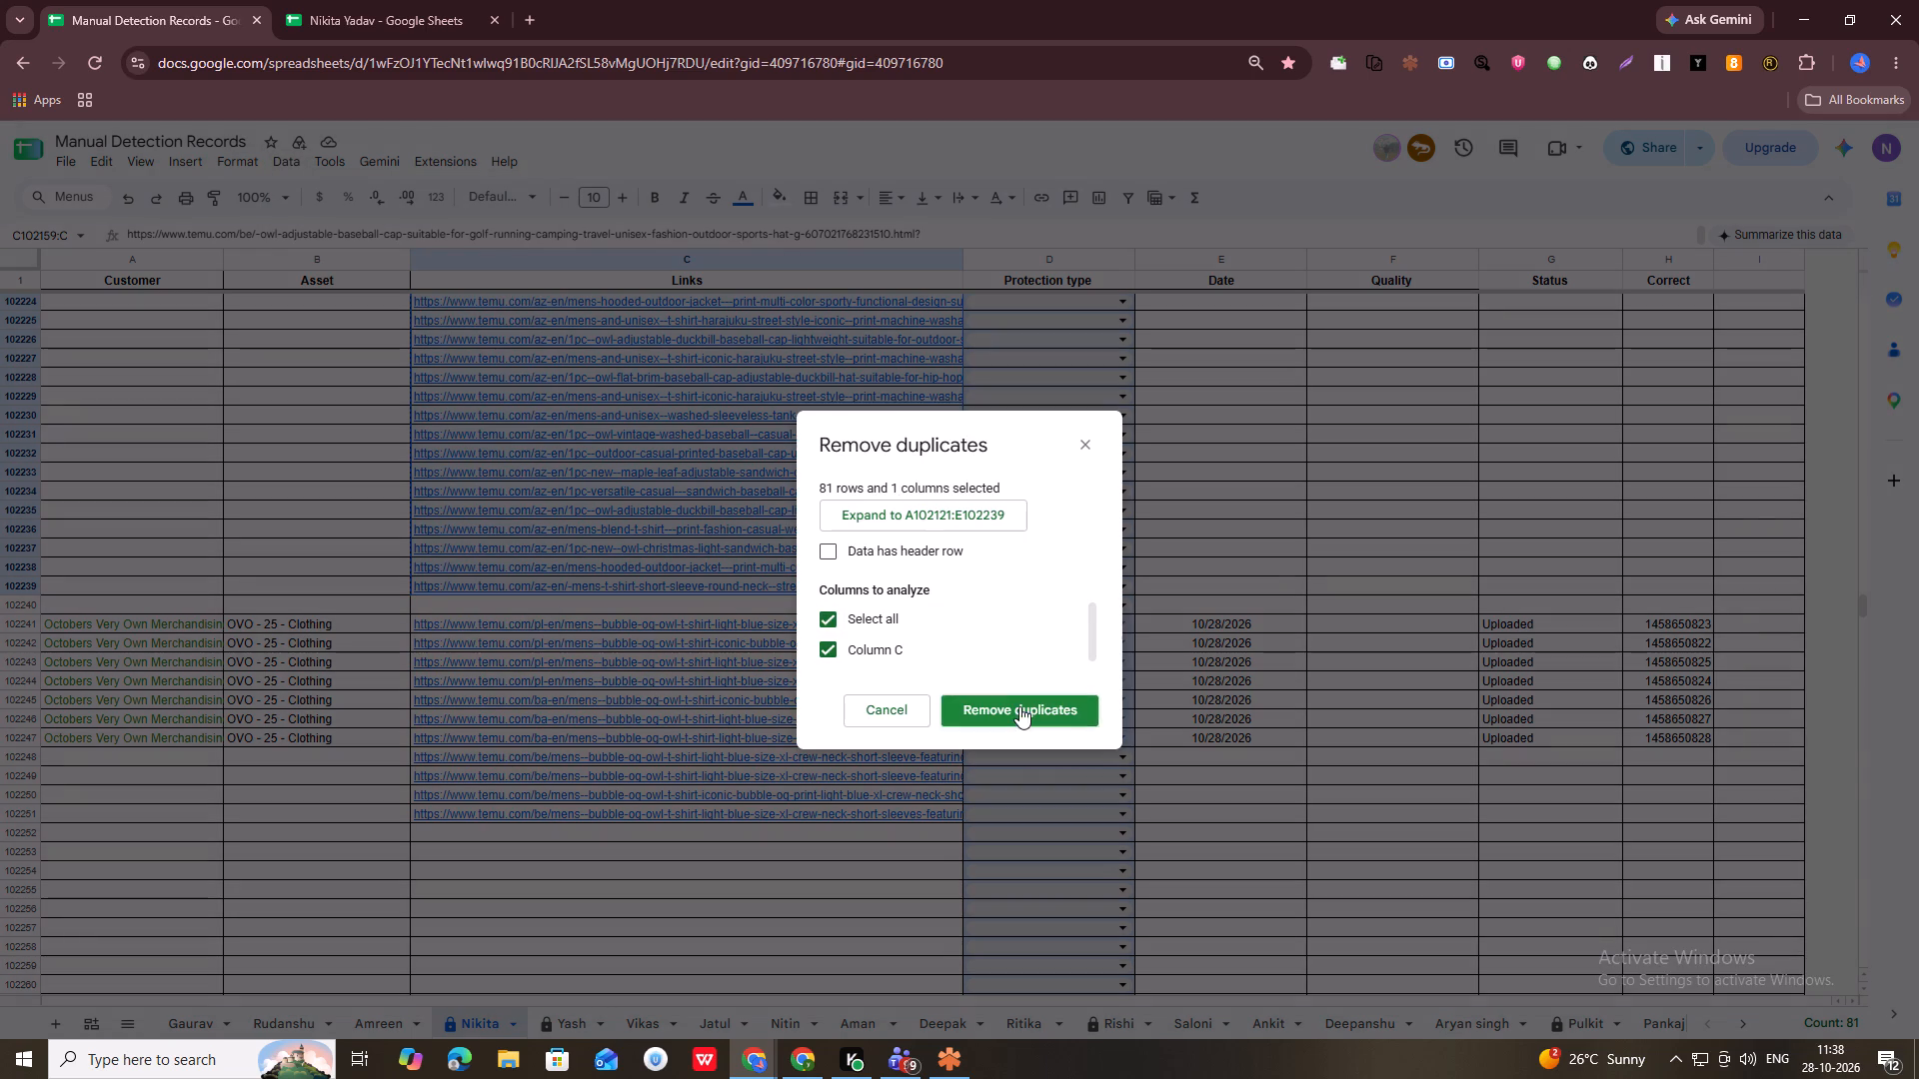
{"action": "left_click", "coordinate": [1019, 710]}
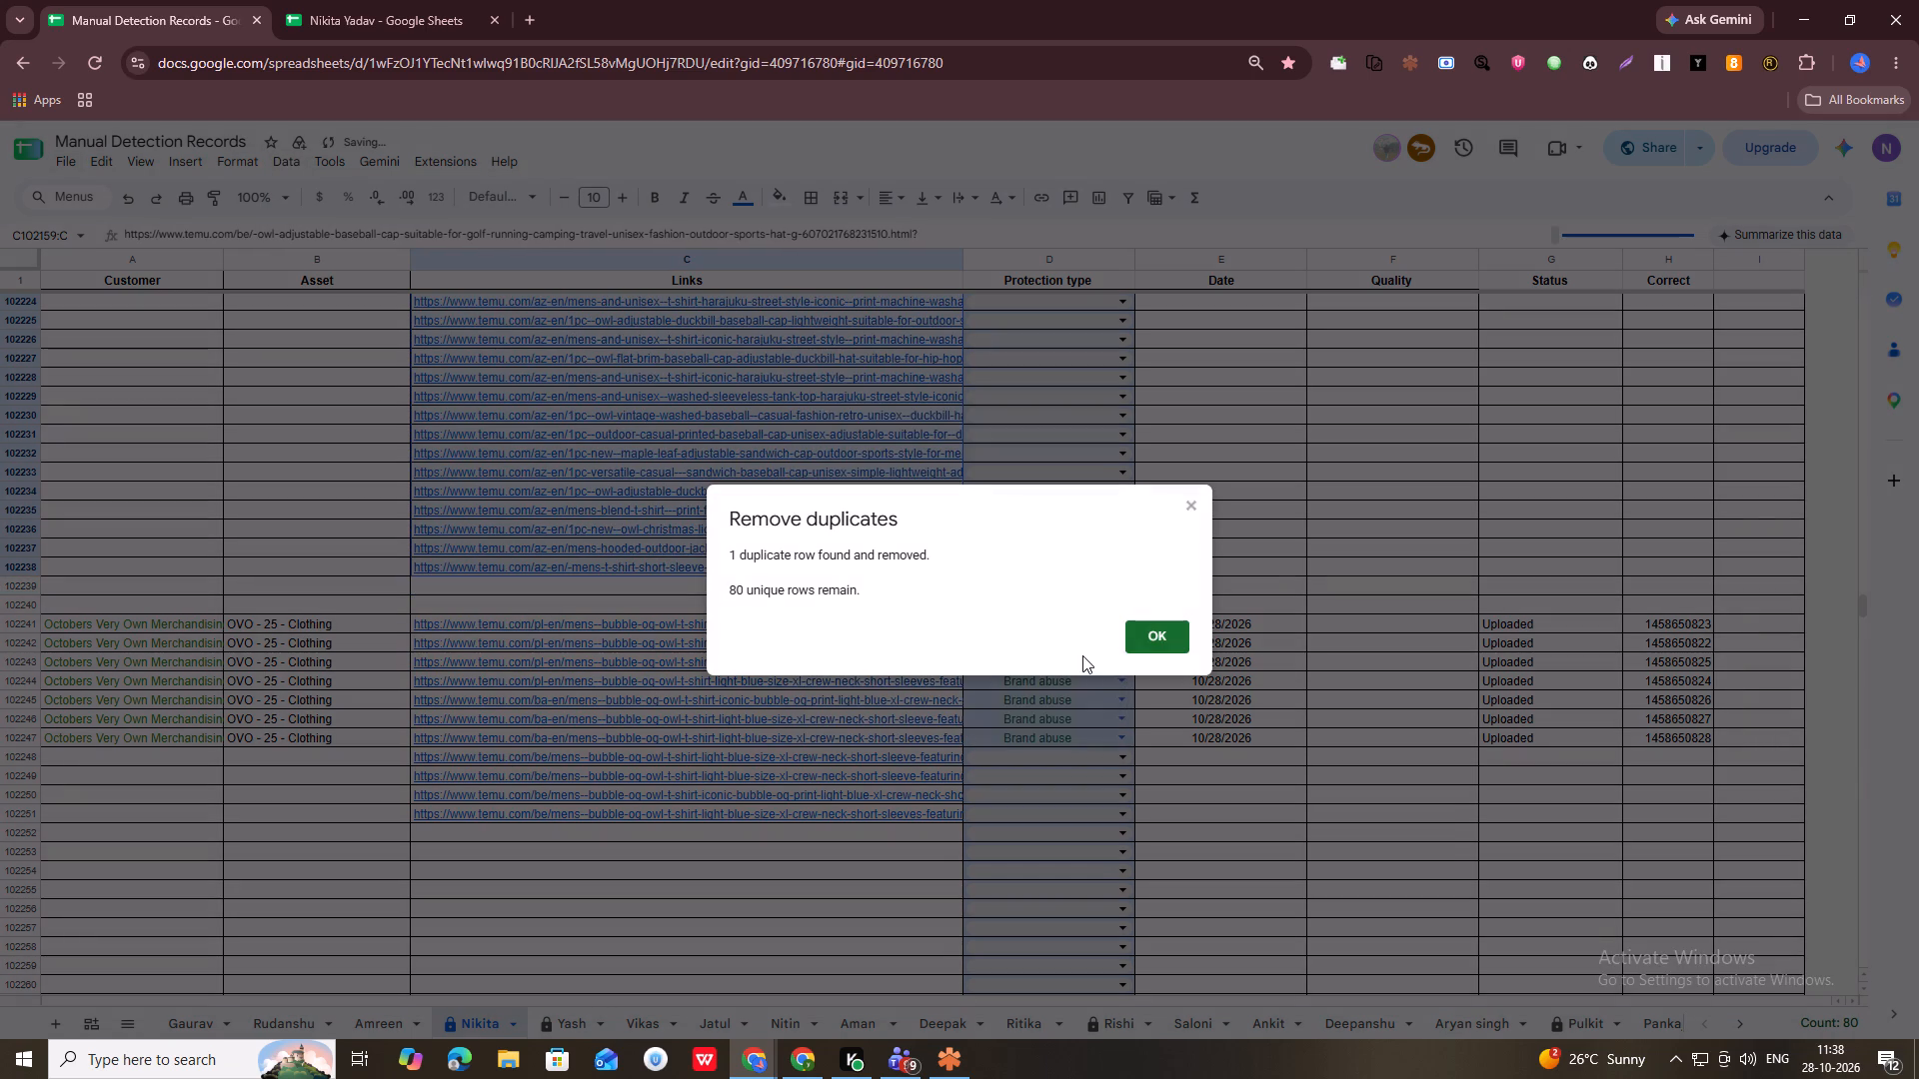
{"action": "left_click", "coordinate": [1131, 646]}
Paste the copied counterfeit link status into the records starting at Quality cell F102159.
{"action": "scroll", "coordinate": [1293, 620], "scroll_direction": "up", "scroll_amount": 15}
{"action": "left_click", "coordinate": [1342, 561]}
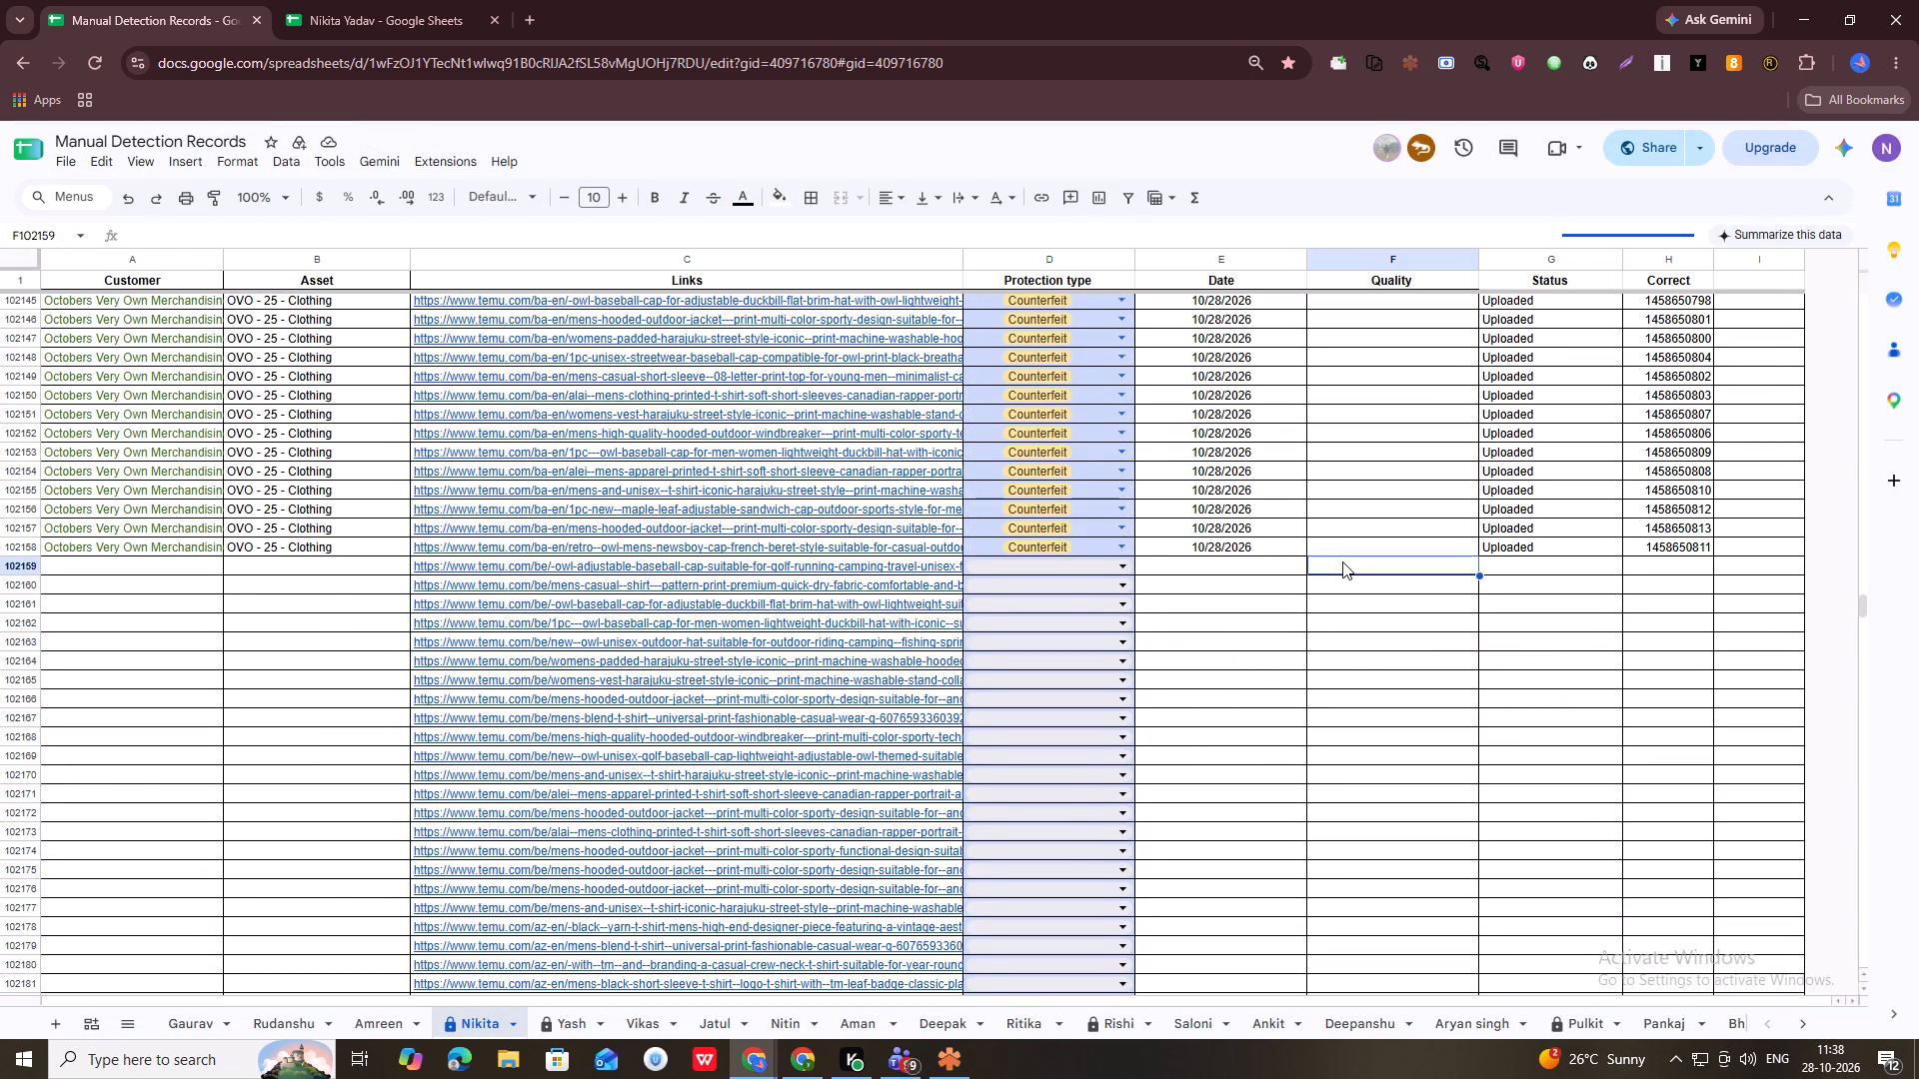
{"action": "key", "text": "ctrl+v"}
Clear the pasted header row in F102159 to H102159 and the pasted links below it in the Quality column.
{"action": "key", "text": "Left"}
{"action": "key", "text": "Right"}
{"action": "key", "text": "Right"}
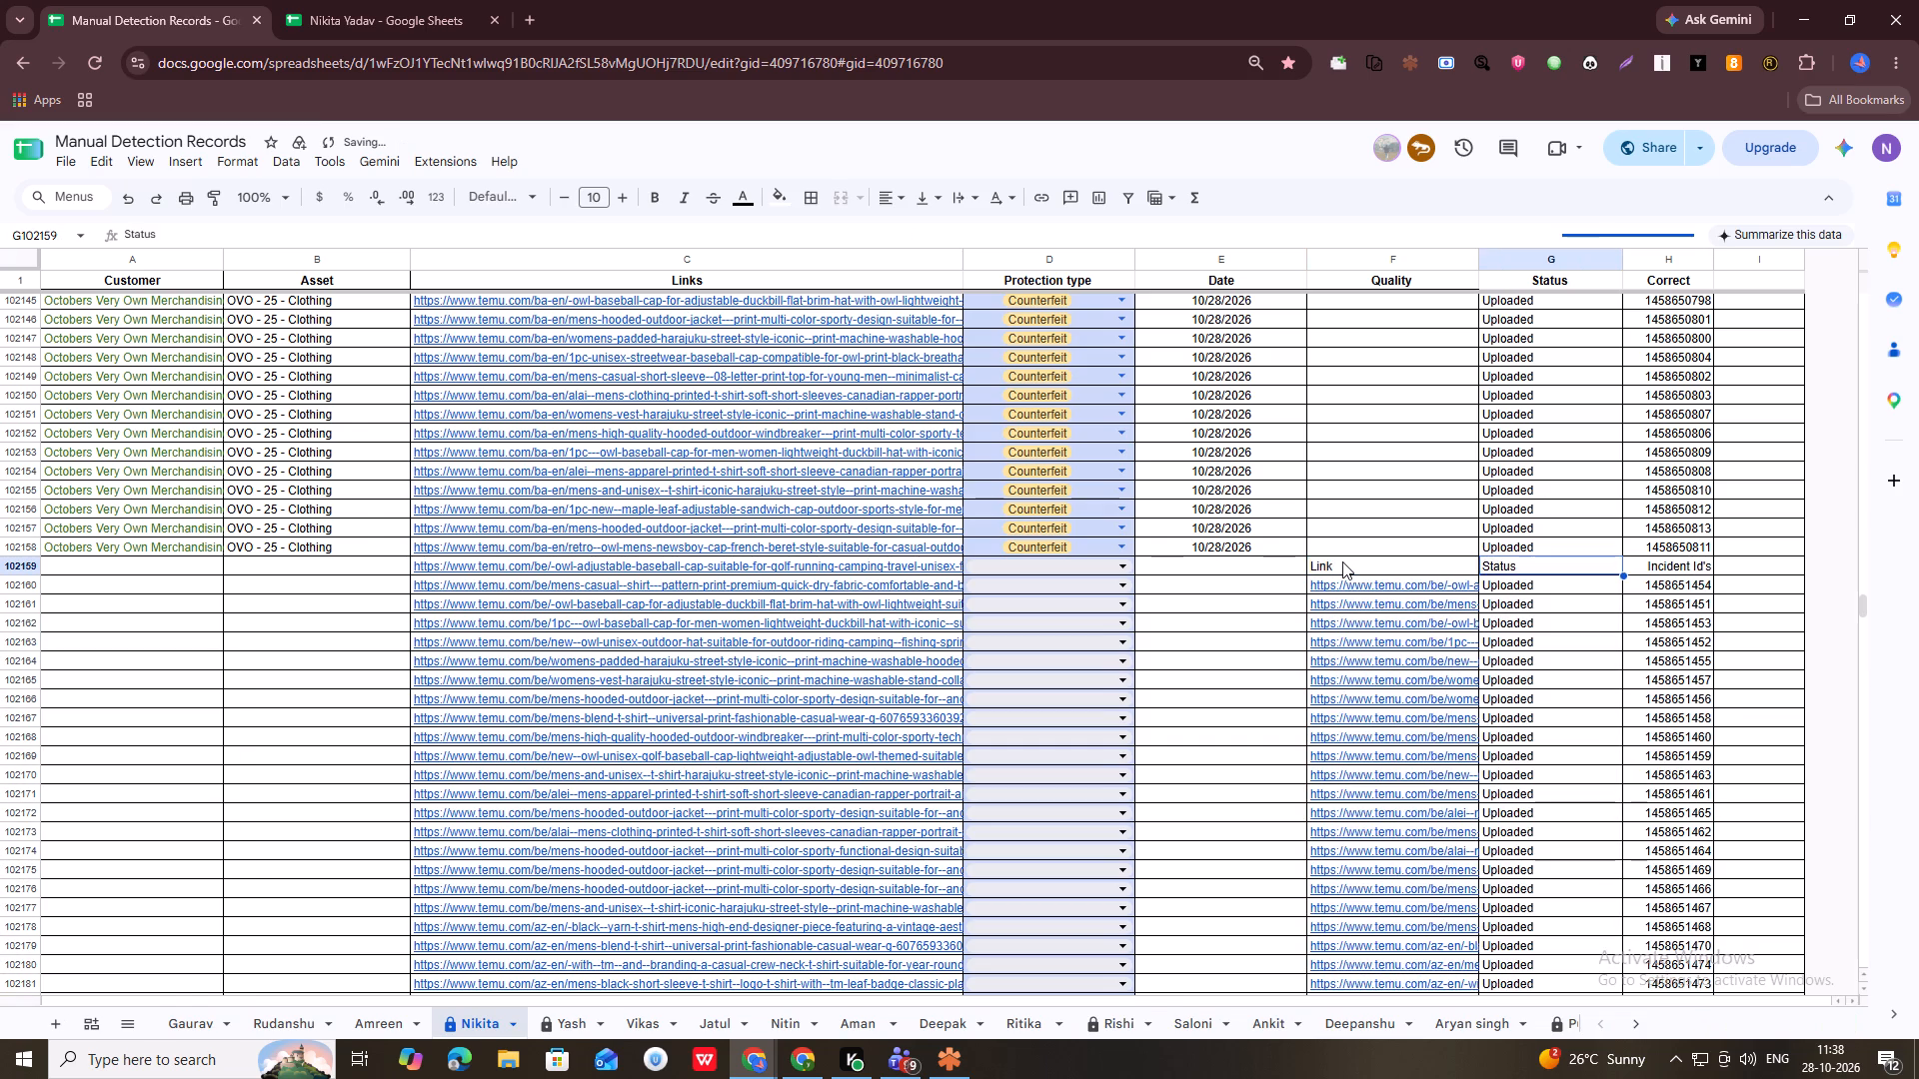
{"action": "key", "text": "Left"}
{"action": "key", "text": "shift+Right"}
{"action": "key", "text": "shift+Right"}
{"action": "key", "text": "Delete"}
{"action": "key", "text": "Down"}
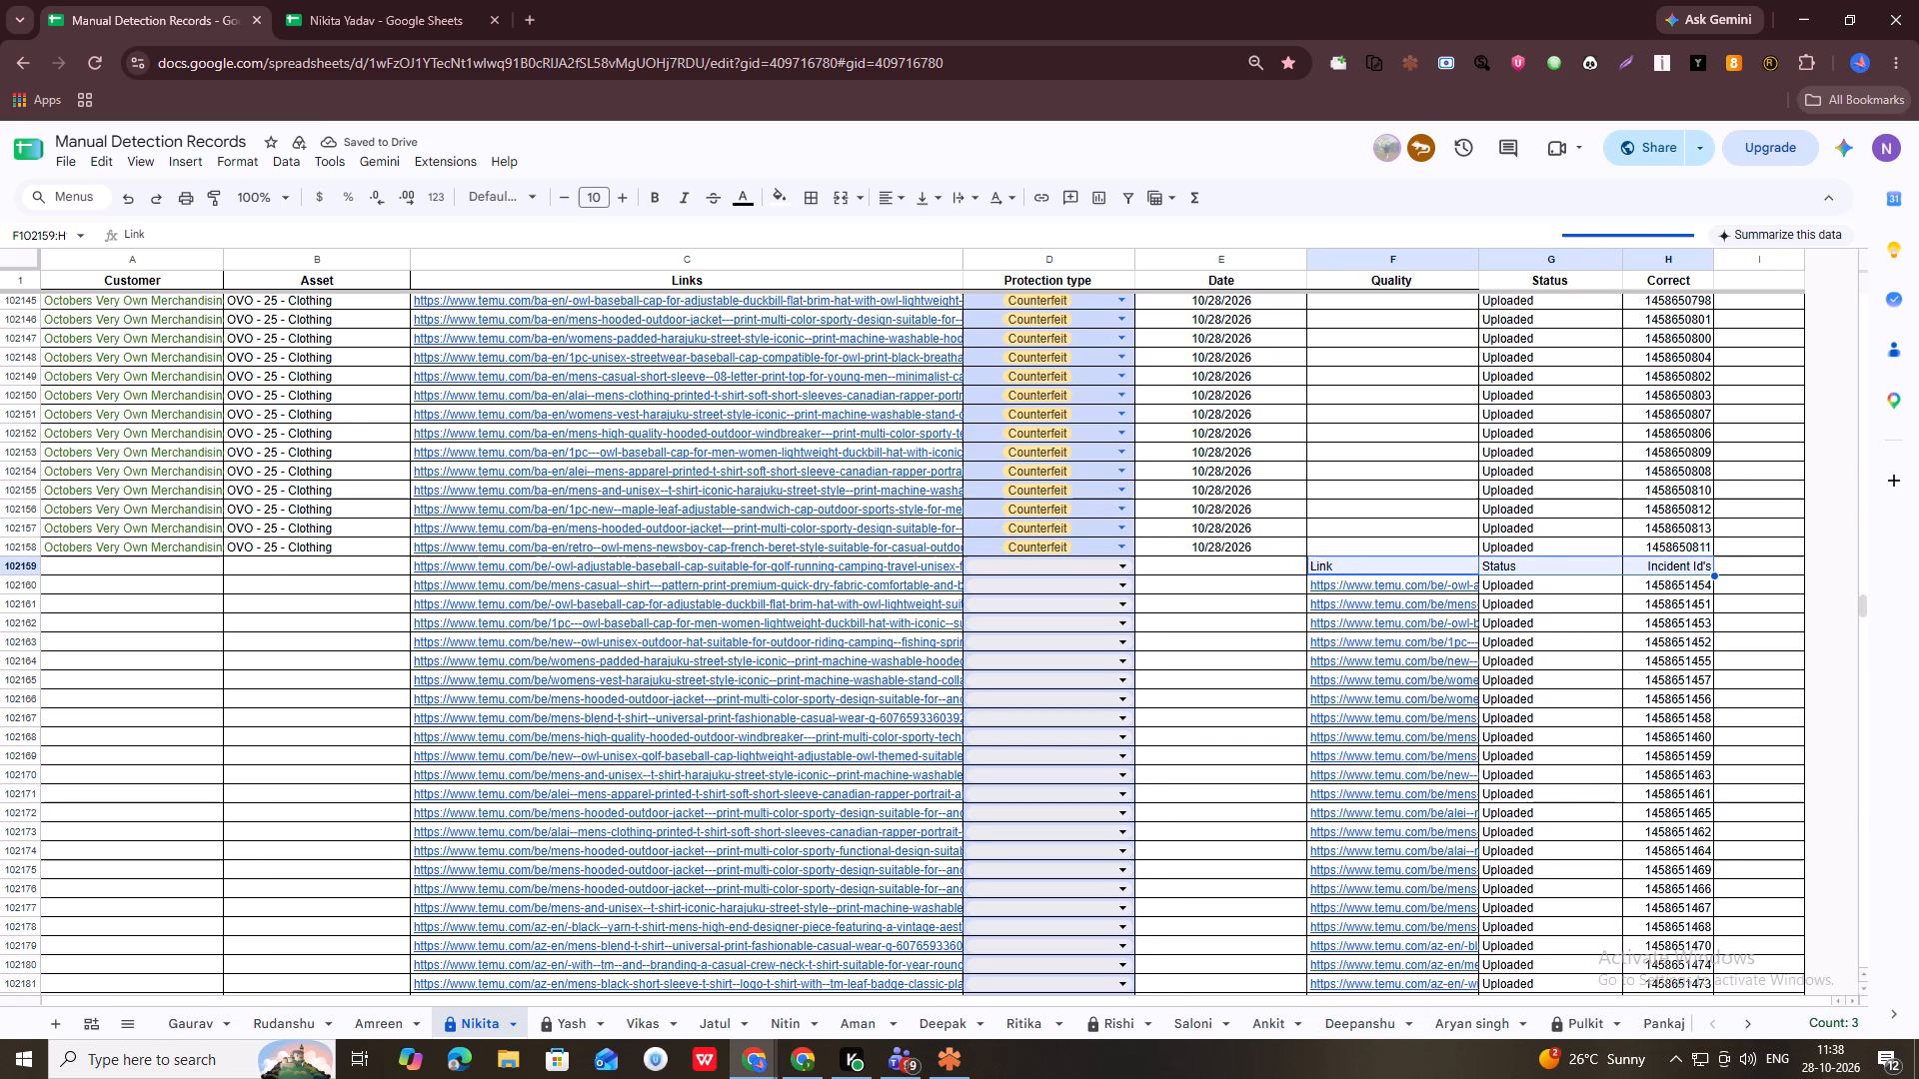
{"action": "key", "text": "ctrl+shift+Down"}
{"action": "key", "text": "Delete"}
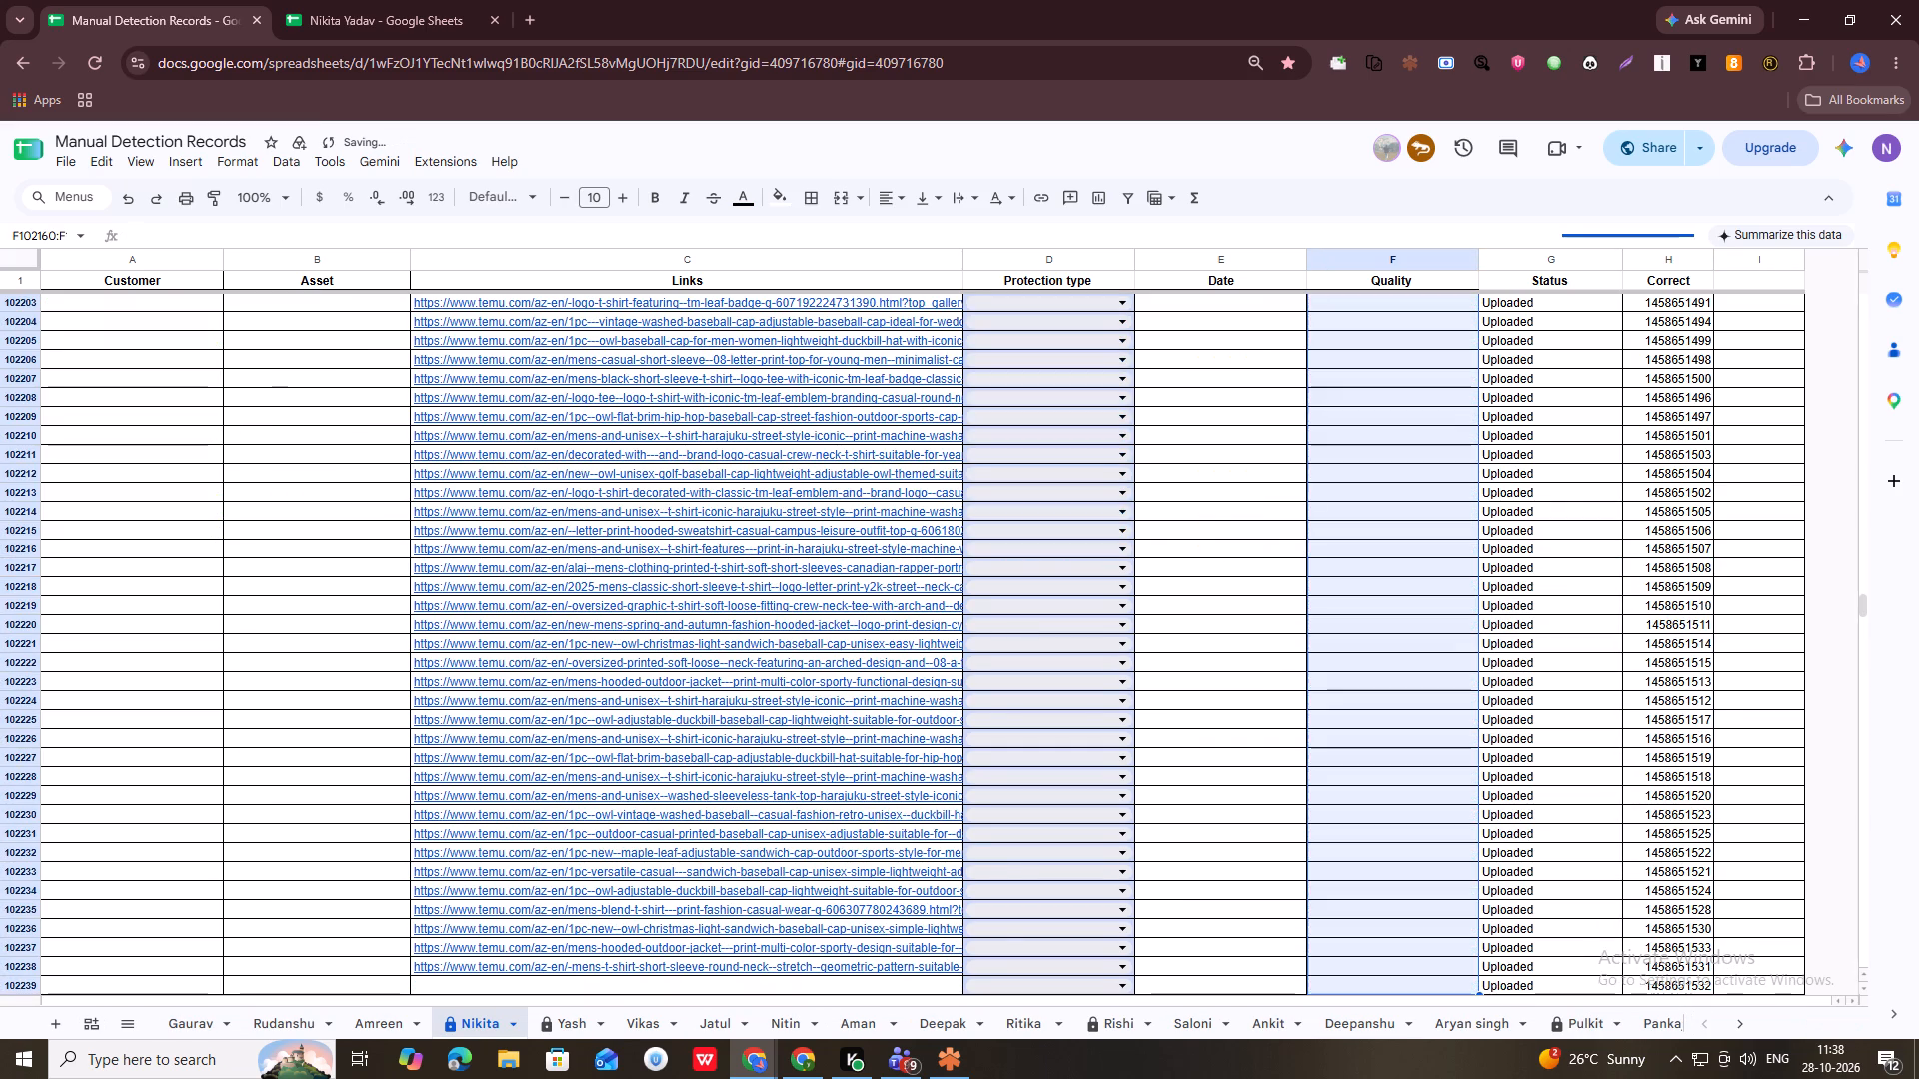
Move the counterfeit Uploaded statuses and incident IDs up one row so they start at G102159.
{"action": "key", "text": "Up"}
{"action": "key", "text": "Right"}
{"action": "key", "text": "Down"}
{"action": "key", "text": "shift+Right"}
{"action": "key", "text": "ctrl+shift+Down"}
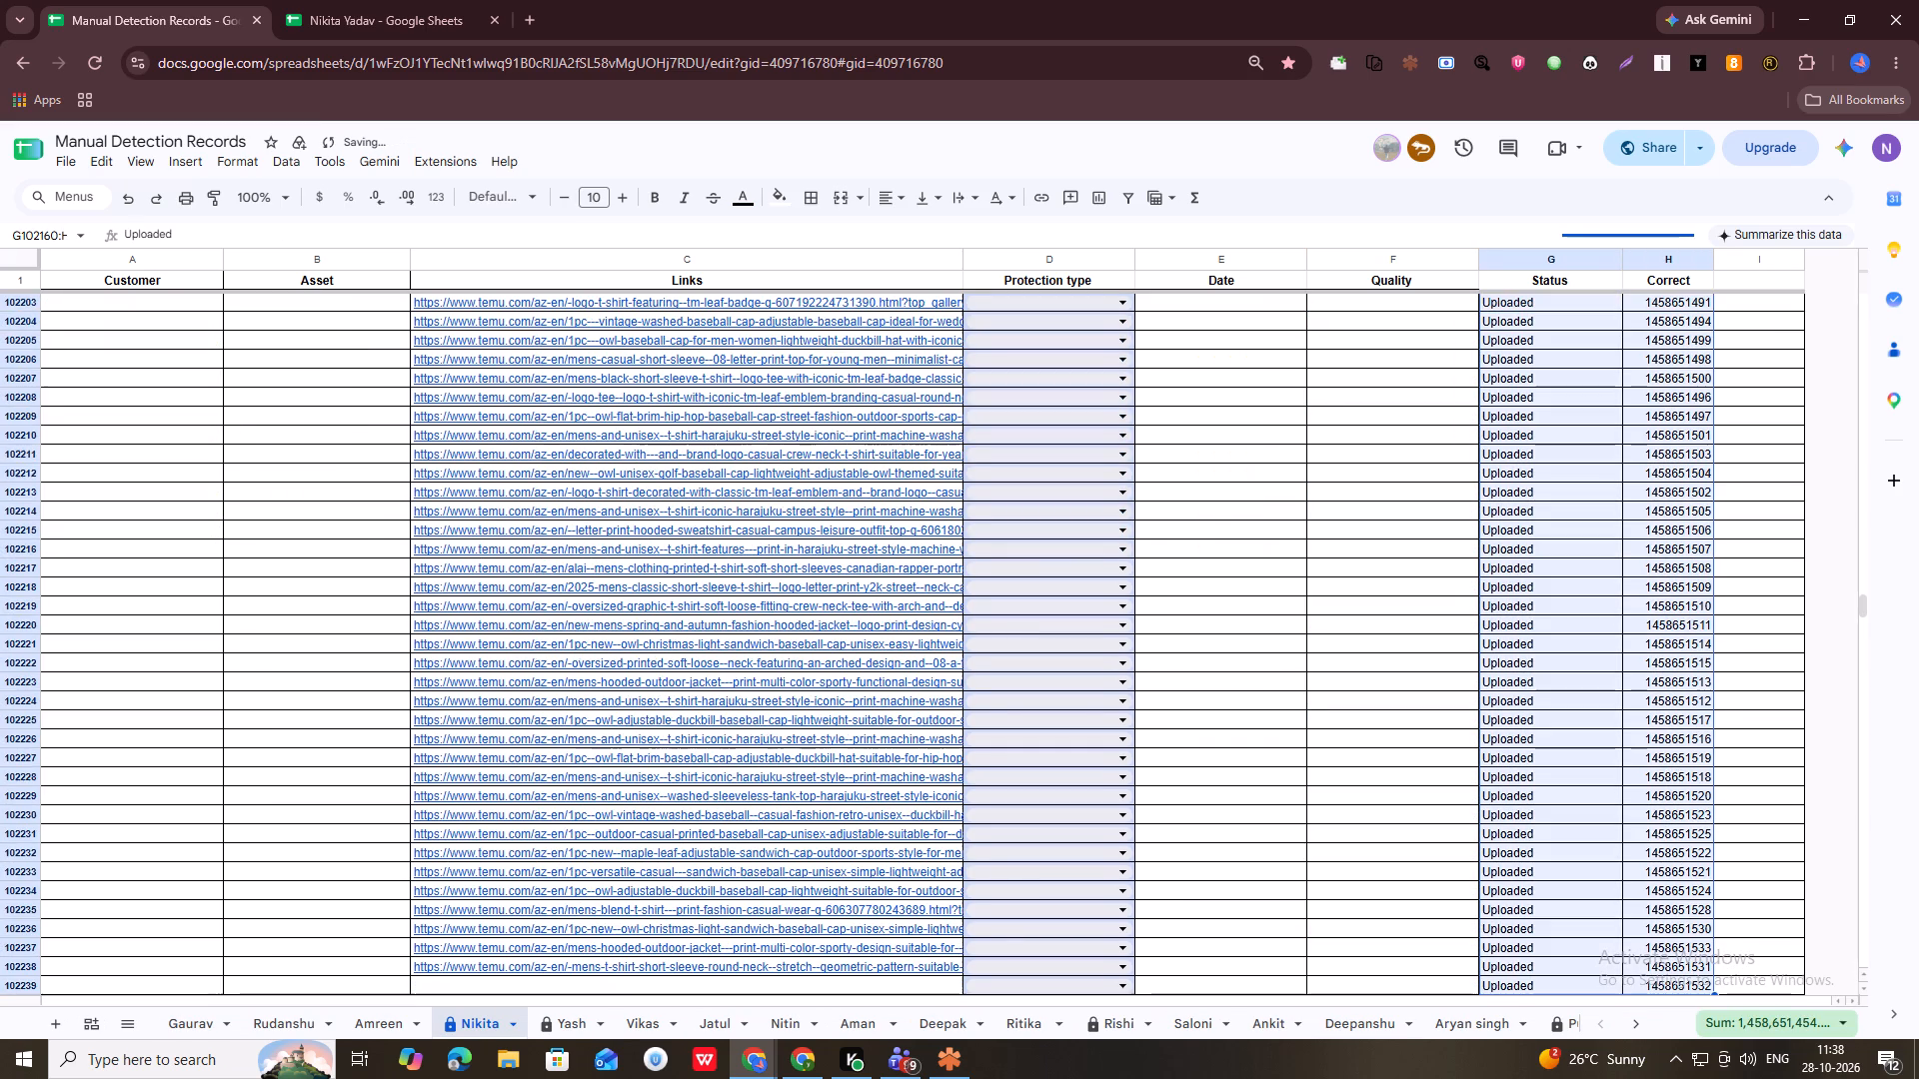
{"action": "key", "text": "ctrl+x"}
{"action": "key", "text": "ctrl+Up"}
{"action": "key", "text": "Down"}
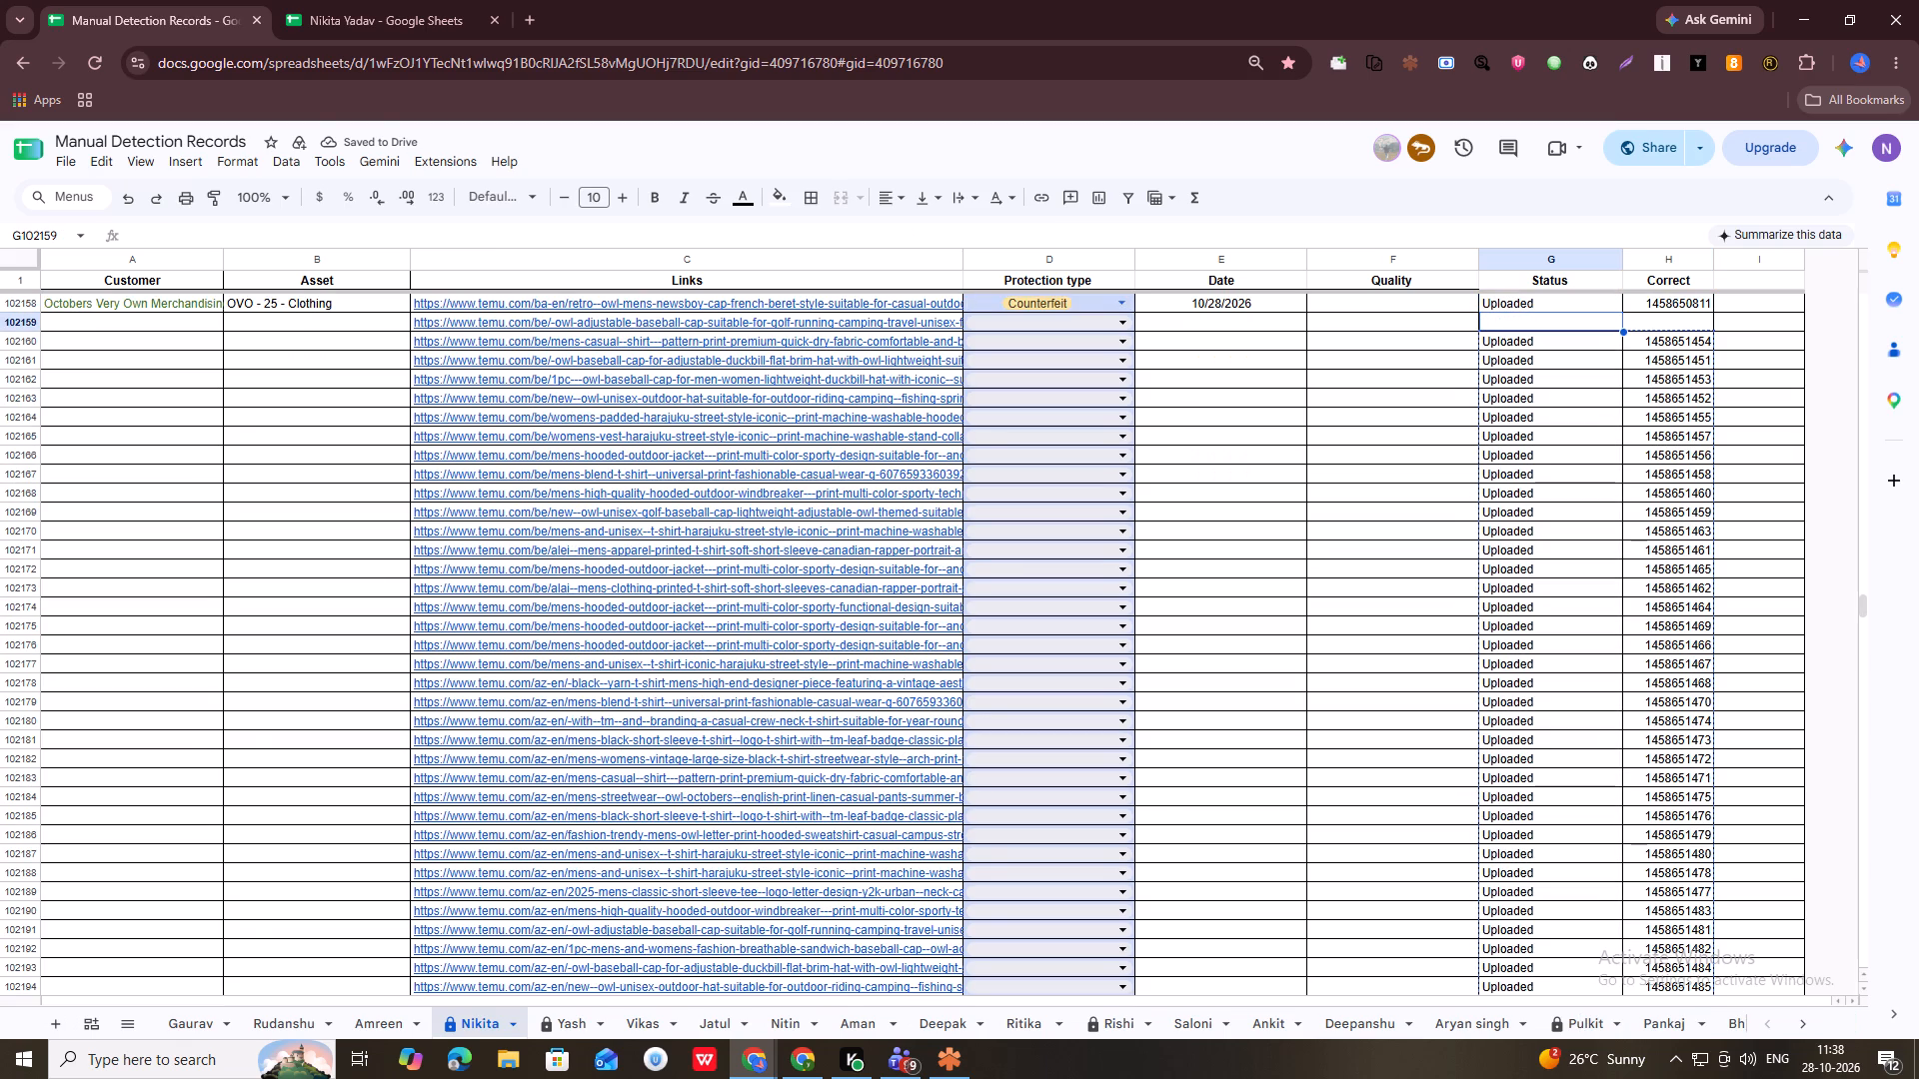
{"action": "key", "text": "ctrl+v"}
Fill the Counterfeit protection type and date 10/28/2026 down through row 102238.
{"action": "key", "text": "ctrl+Left"}
{"action": "key", "text": "Right"}
{"action": "key", "text": "Up"}
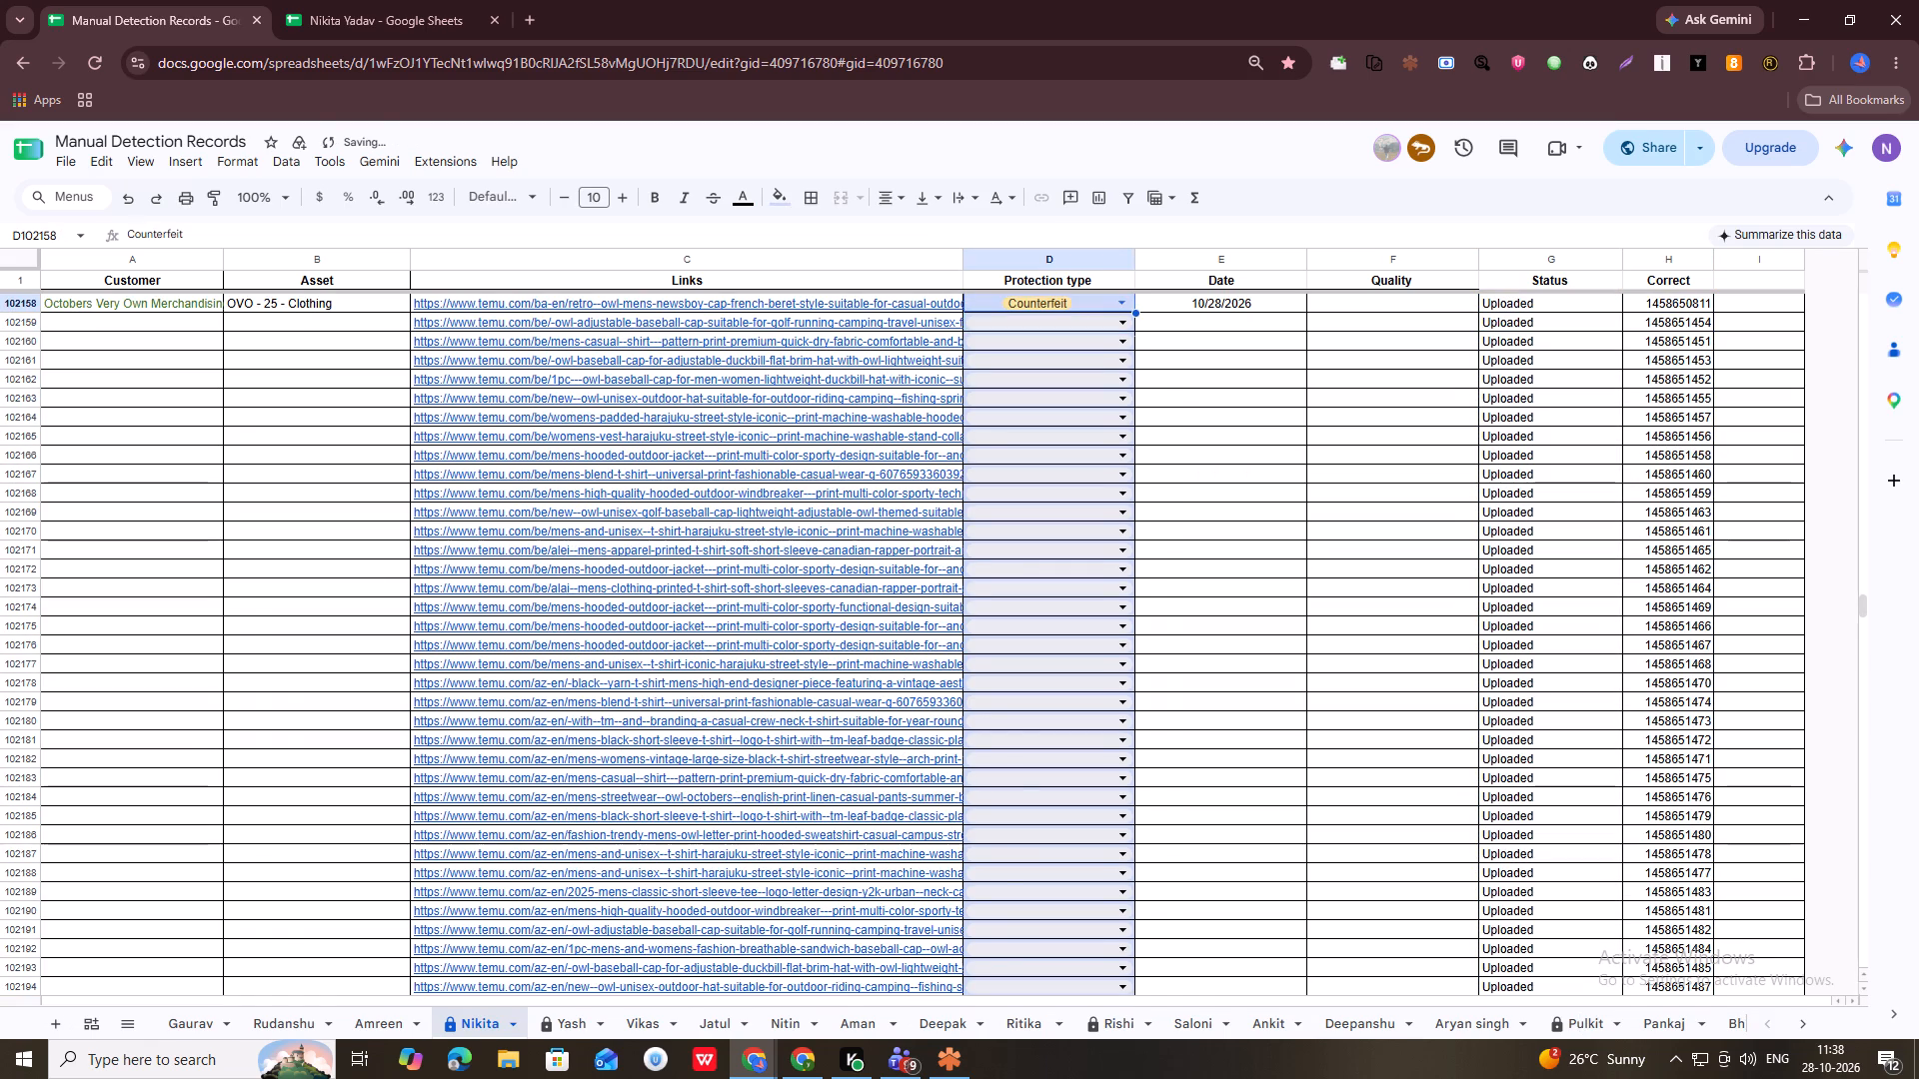
{"action": "key", "text": "Left"}
{"action": "key", "text": "ctrl+Down"}
{"action": "key", "text": "Right"}
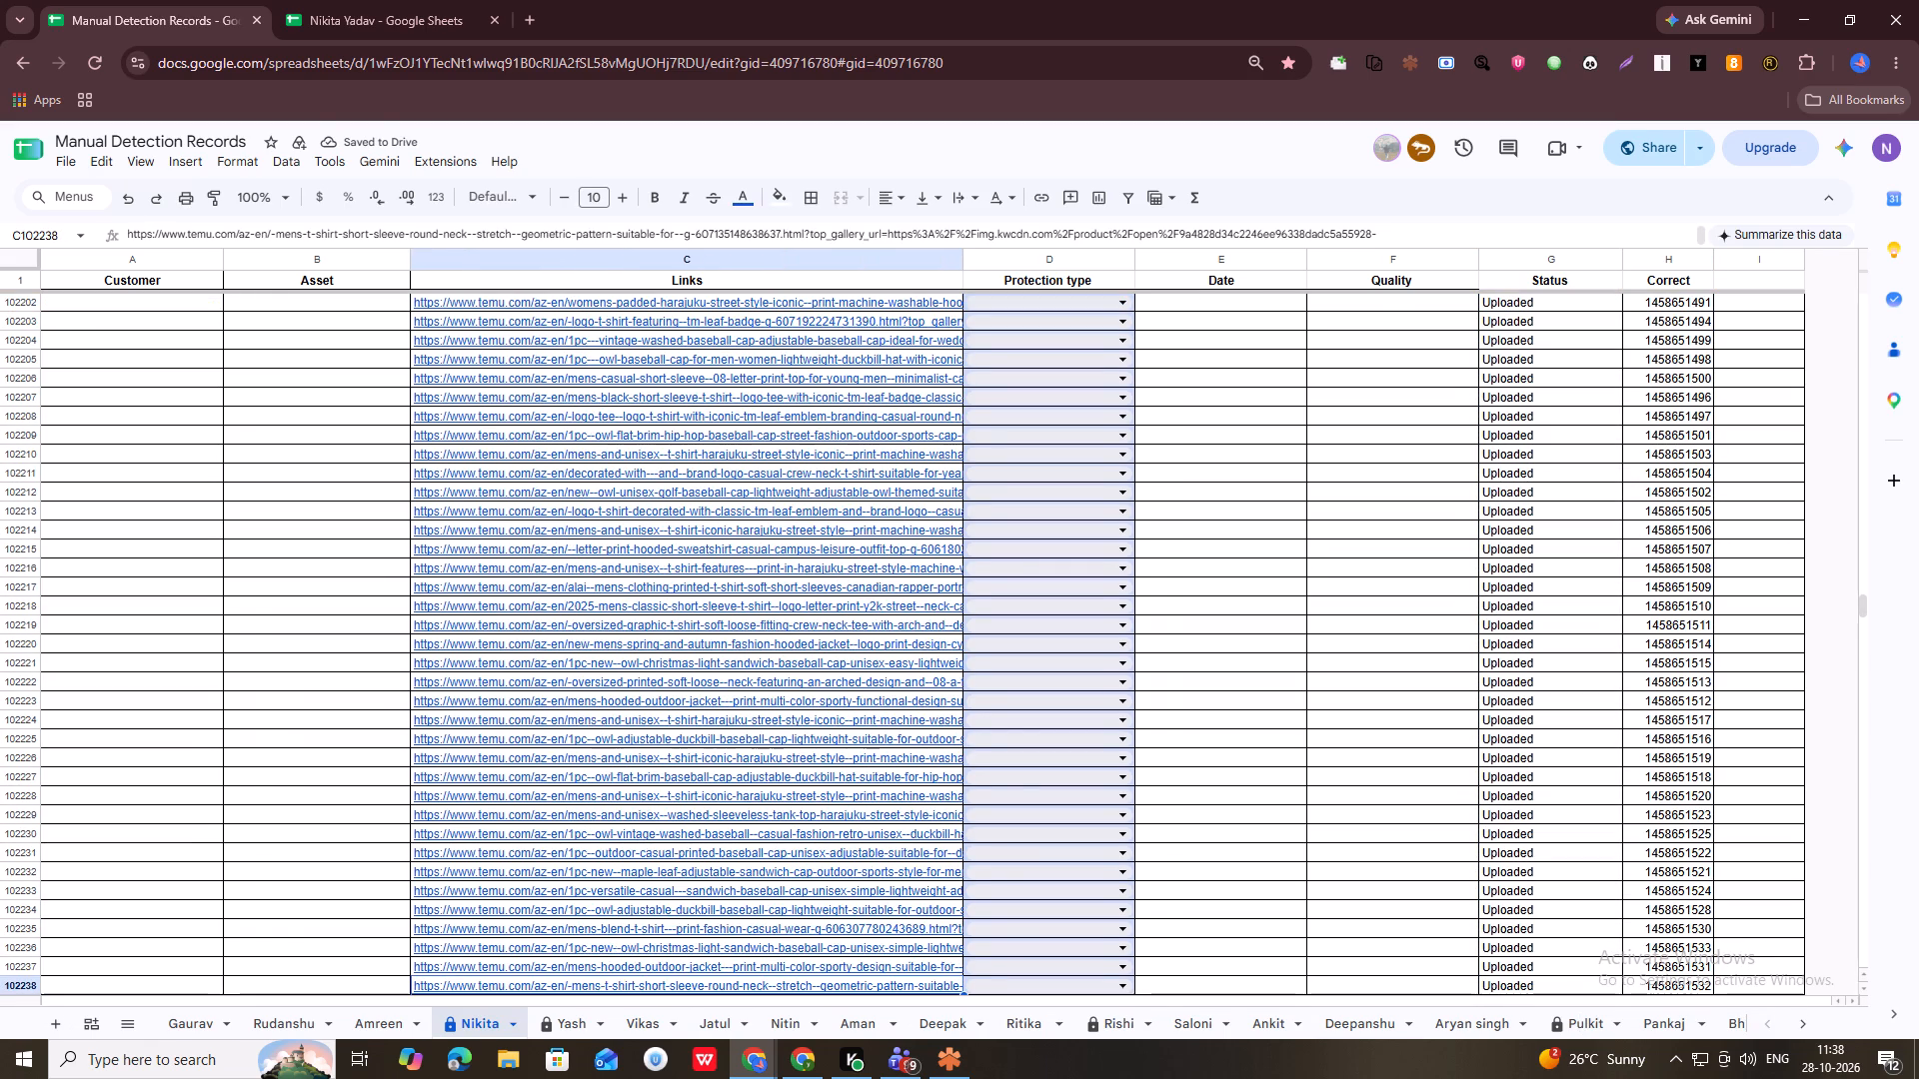
{"action": "key", "text": "shift+Right"}
{"action": "key", "text": "ctrl+shift+Up"}
{"action": "key", "text": "ctrl+d"}
Fill the Octobers Very Own customer and OVO - 25 - Clothing asset down through row 102238.
{"action": "key", "text": "Left"}
{"action": "key", "text": "Left"}
{"action": "key", "text": "Left"}
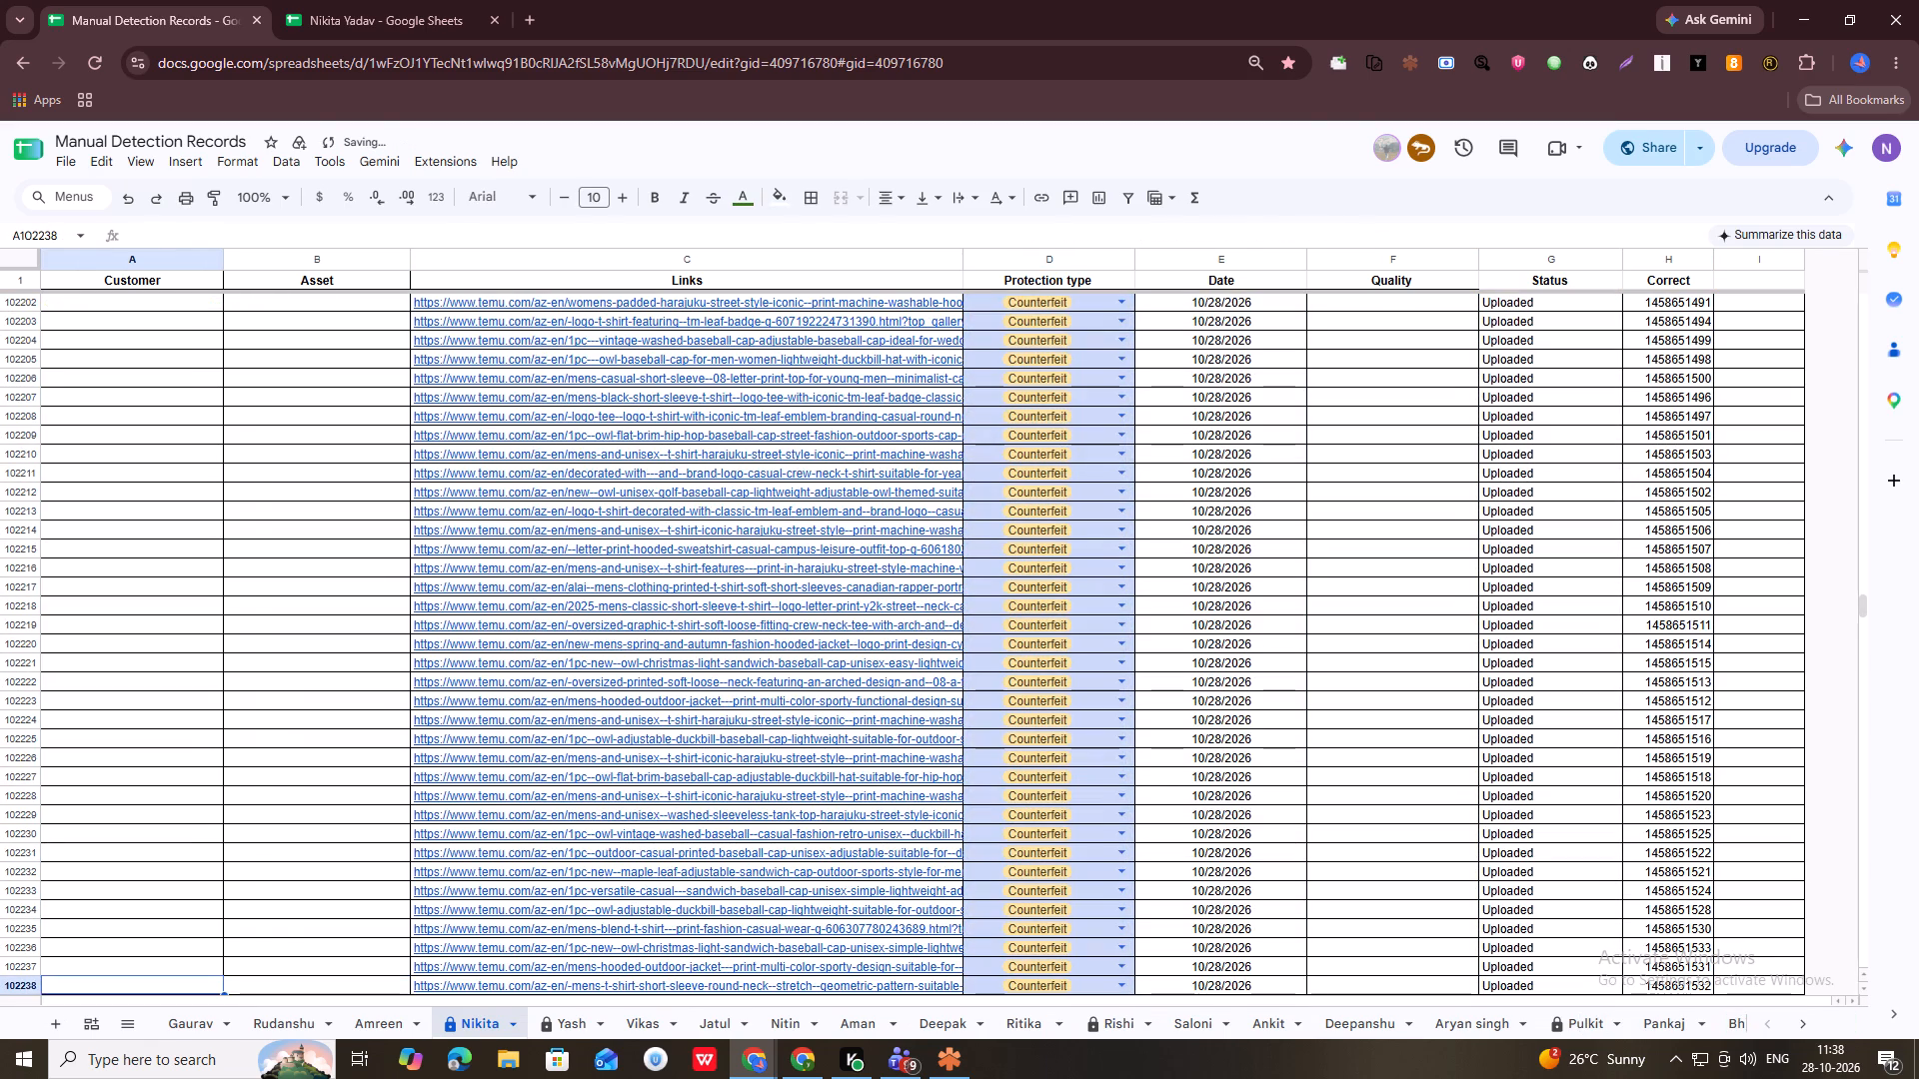
{"action": "key", "text": "shift+Right"}
{"action": "key", "text": "ctrl+shift+Up"}
{"action": "key", "text": "ctrl+d"}
Copy the not yet uploaded bubble OG owl T-shirt links in cells C102248 to C102251.
{"action": "key", "text": "Down"}
{"action": "key", "text": "Right"}
{"action": "key", "text": "Right"}
{"action": "key", "text": "Up"}
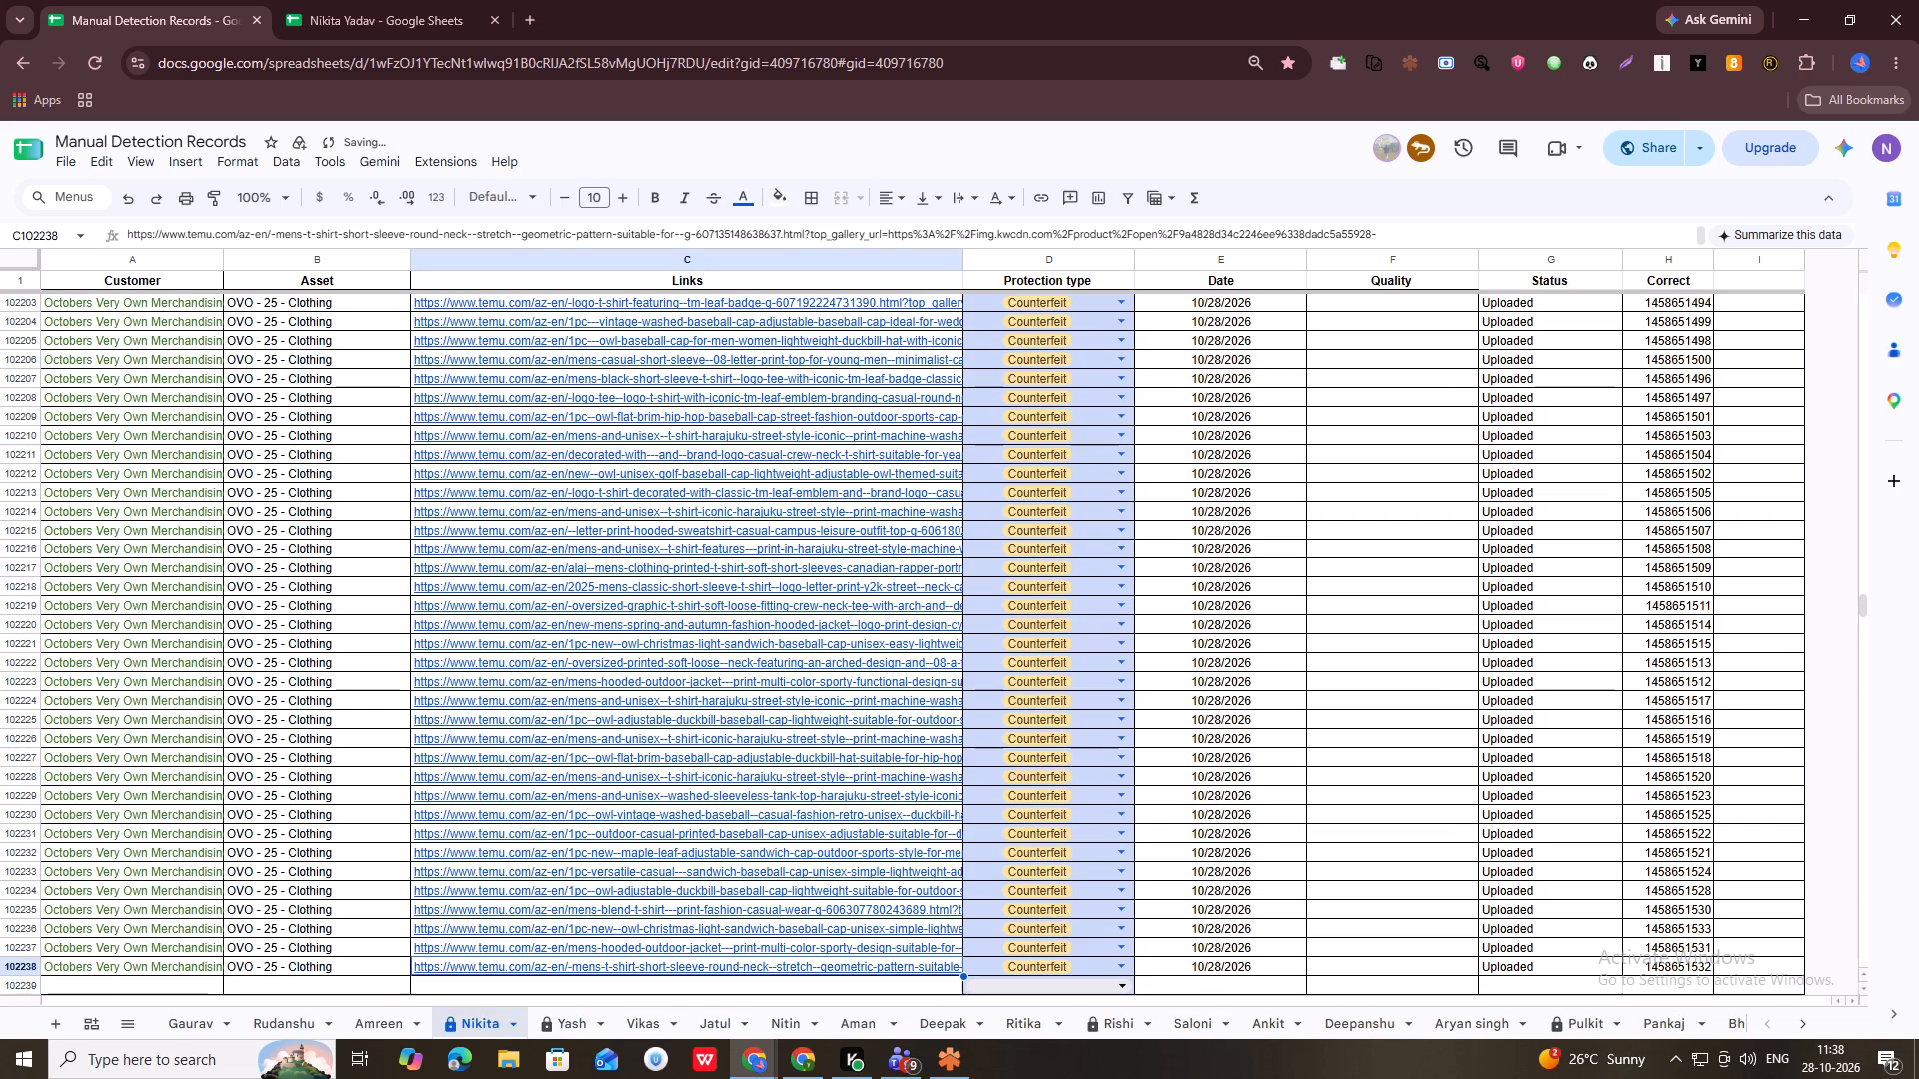
{"action": "scroll", "coordinate": [589, 692], "scroll_direction": "down", "scroll_amount": 6}
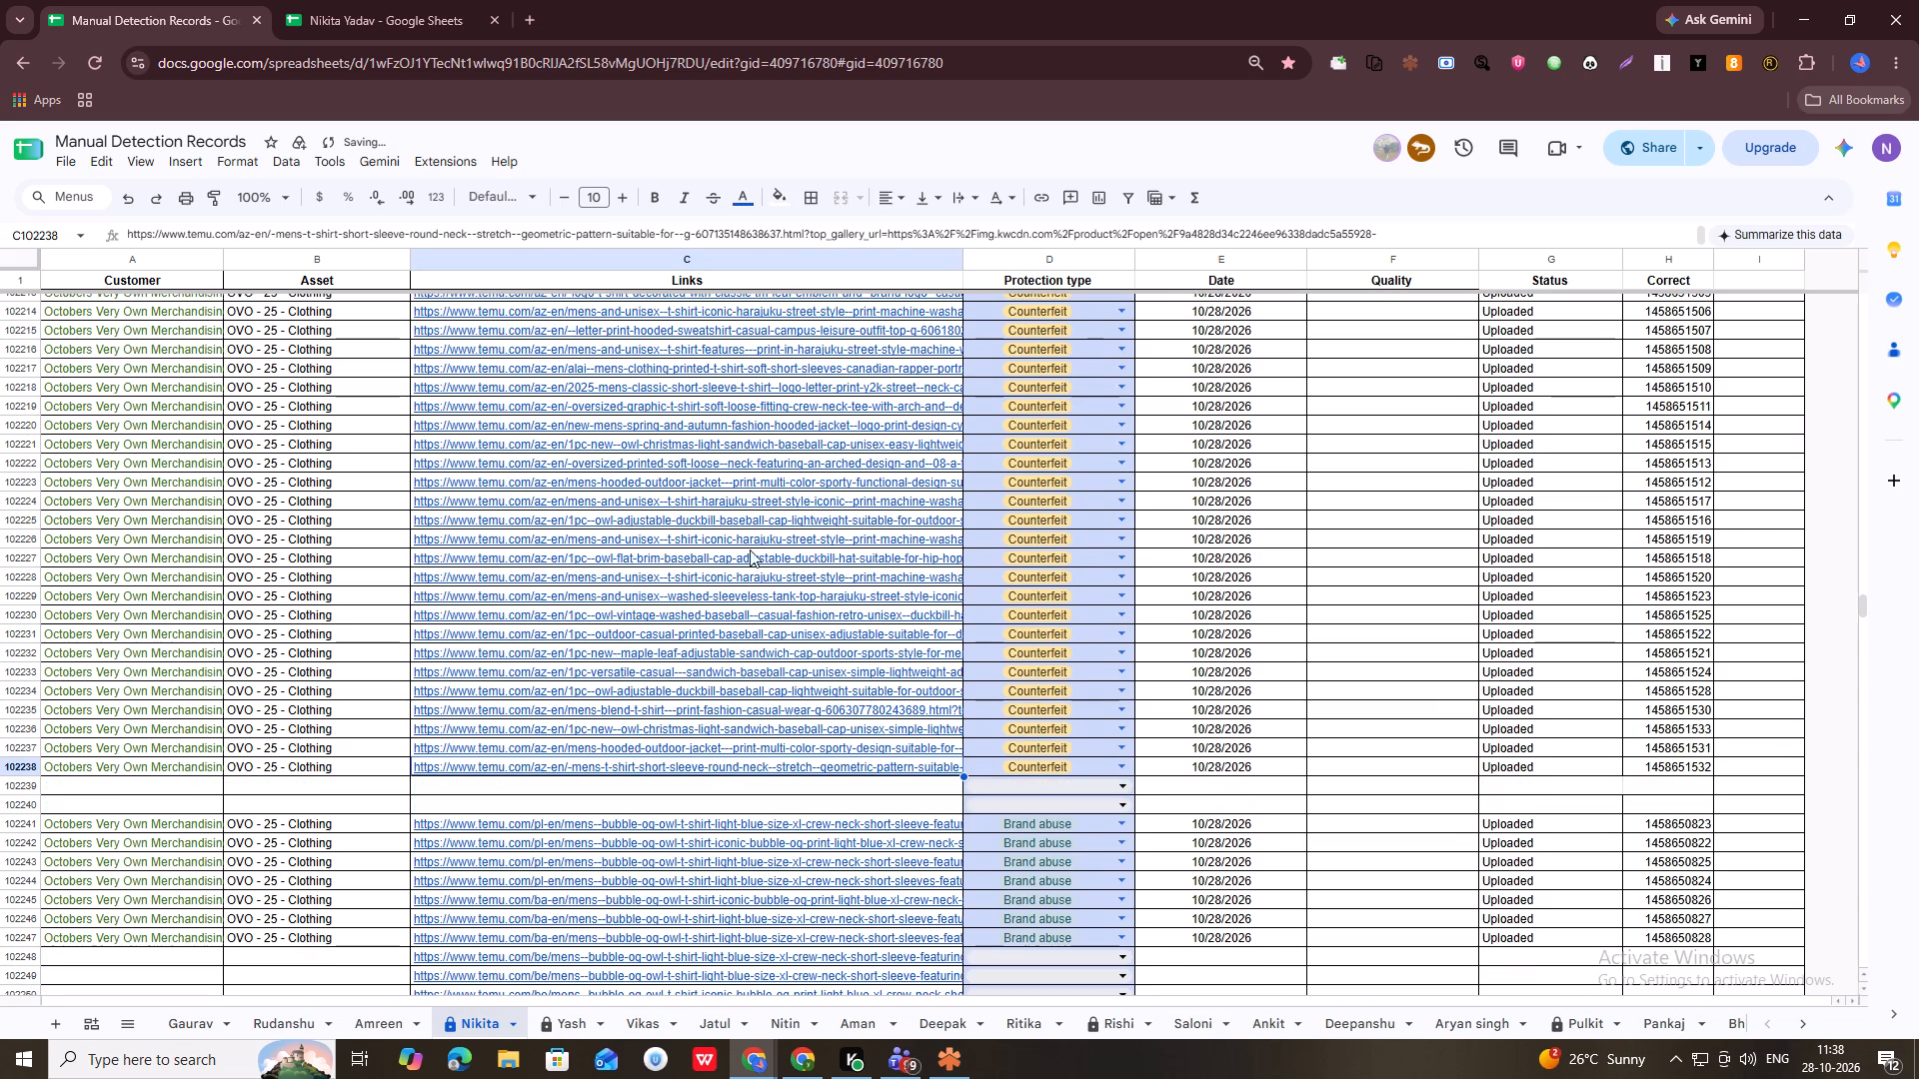
{"action": "left_click", "coordinate": [930, 555]}
{"action": "key", "text": "shift+Down"}
{"action": "key", "text": "shift+Down"}
{"action": "key", "text": "shift+Down"}
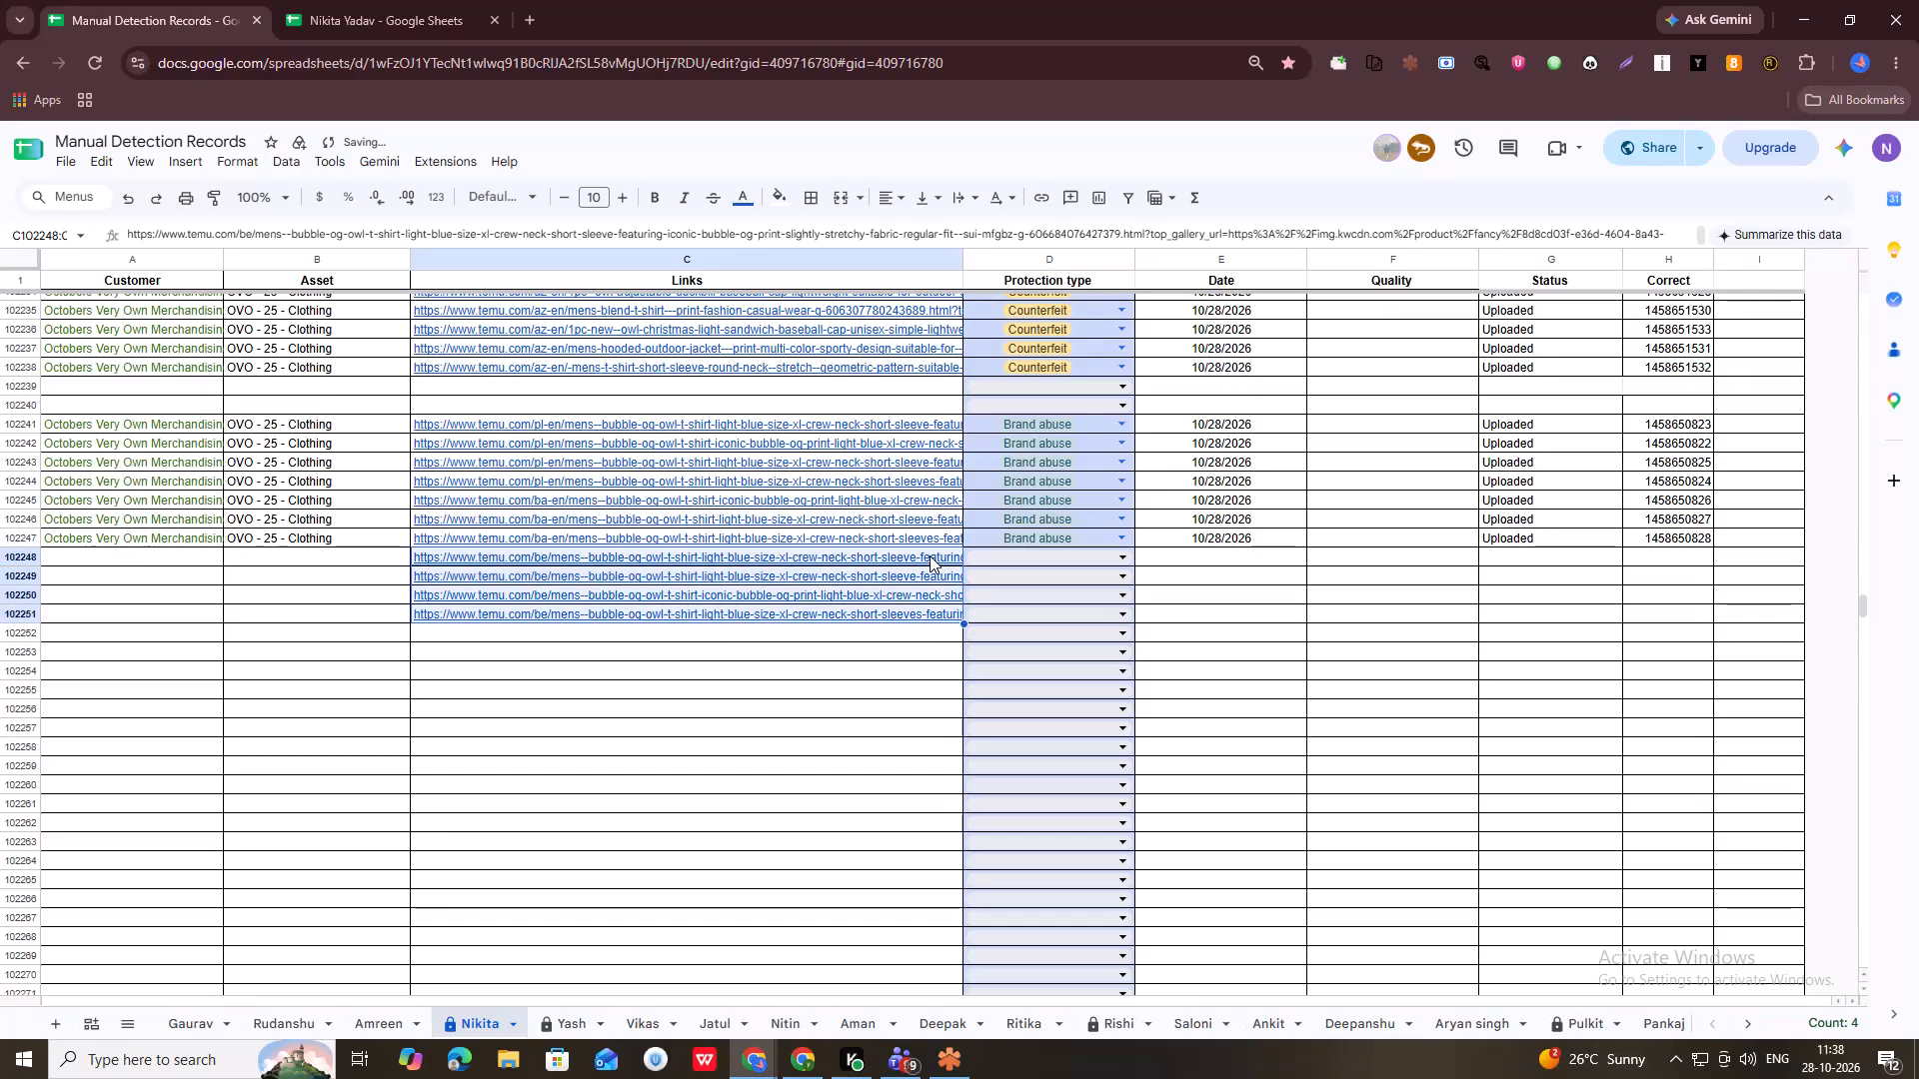
{"action": "key", "text": "ctrl+c"}
Submit the copied links in Red Points as new OVO - 25 - Clothing incidents with protection type Product brand abuse.
{"action": "key", "text": "alt+Tab"}
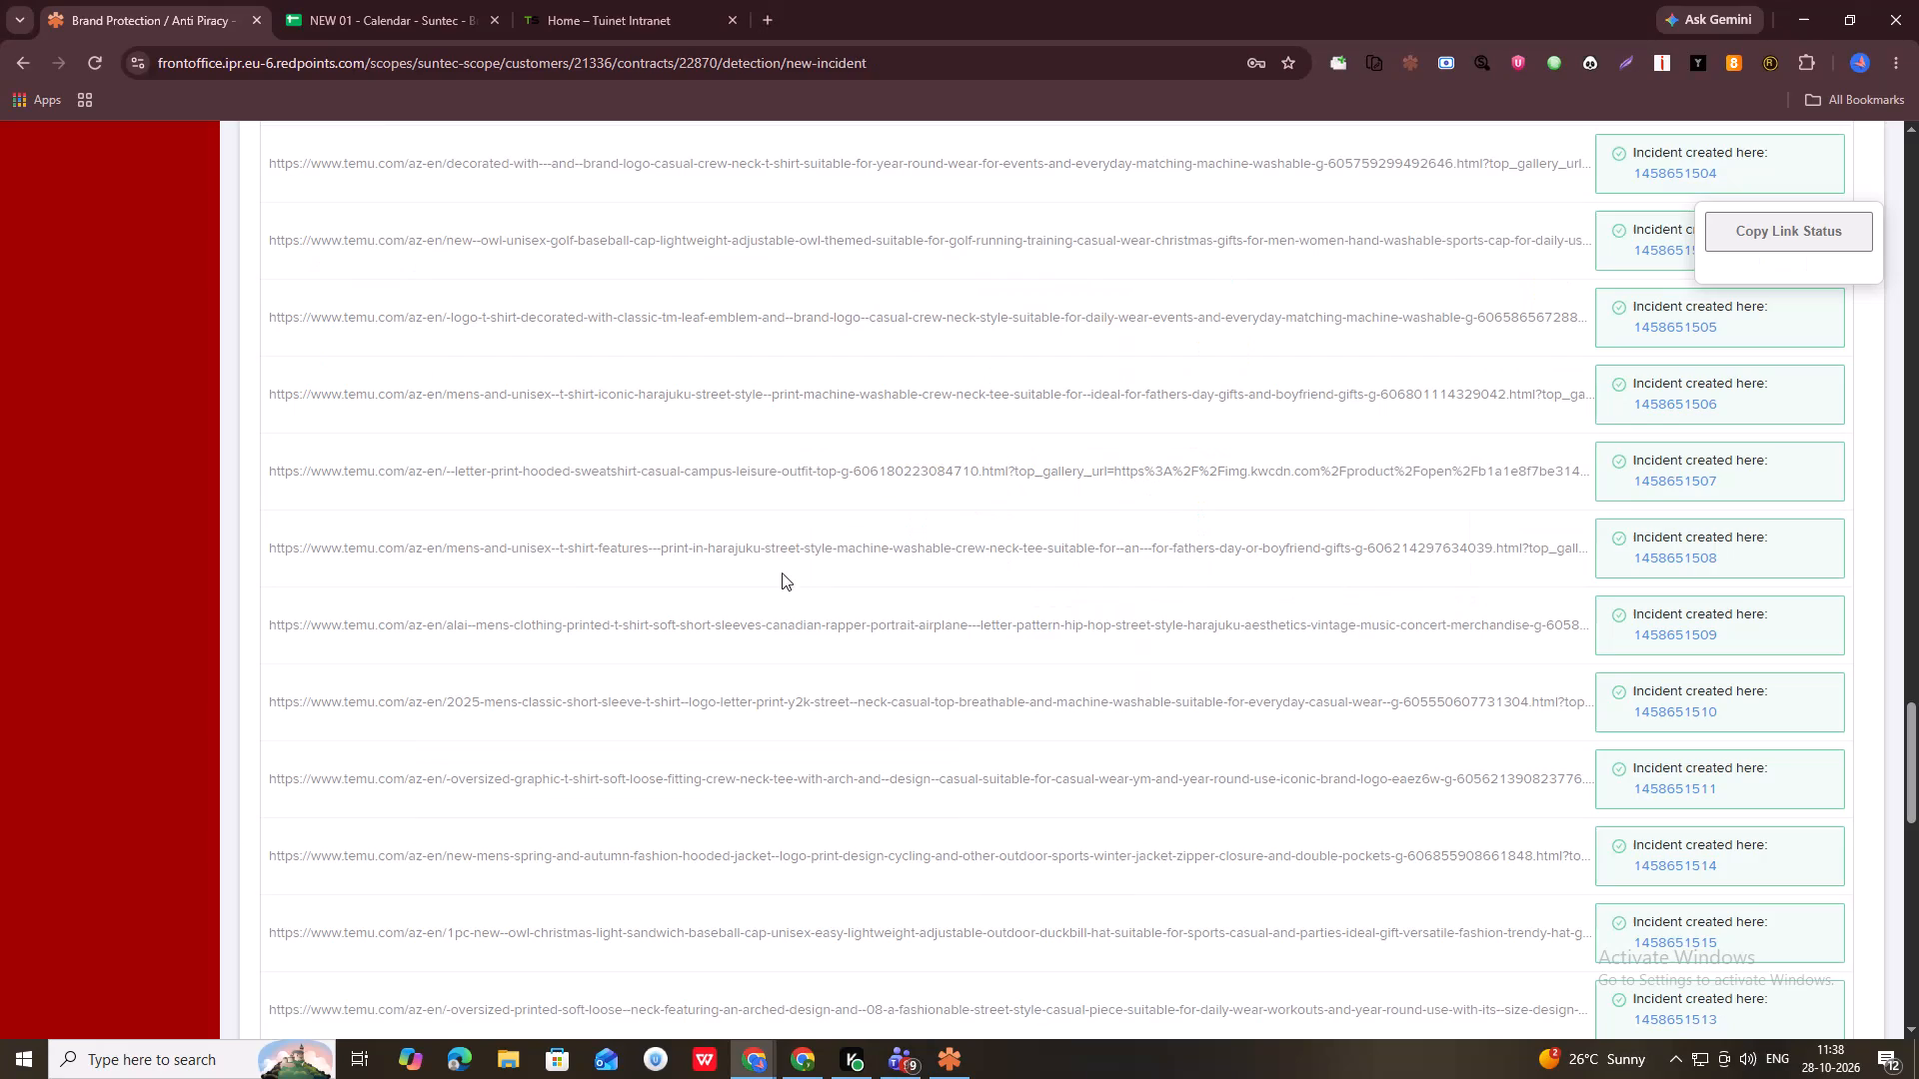
{"action": "scroll", "coordinate": [605, 737], "scroll_direction": "down", "scroll_amount": 20}
{"action": "scroll", "coordinate": [605, 737], "scroll_direction": "down", "scroll_amount": 7}
{"action": "left_click", "coordinate": [451, 876]}
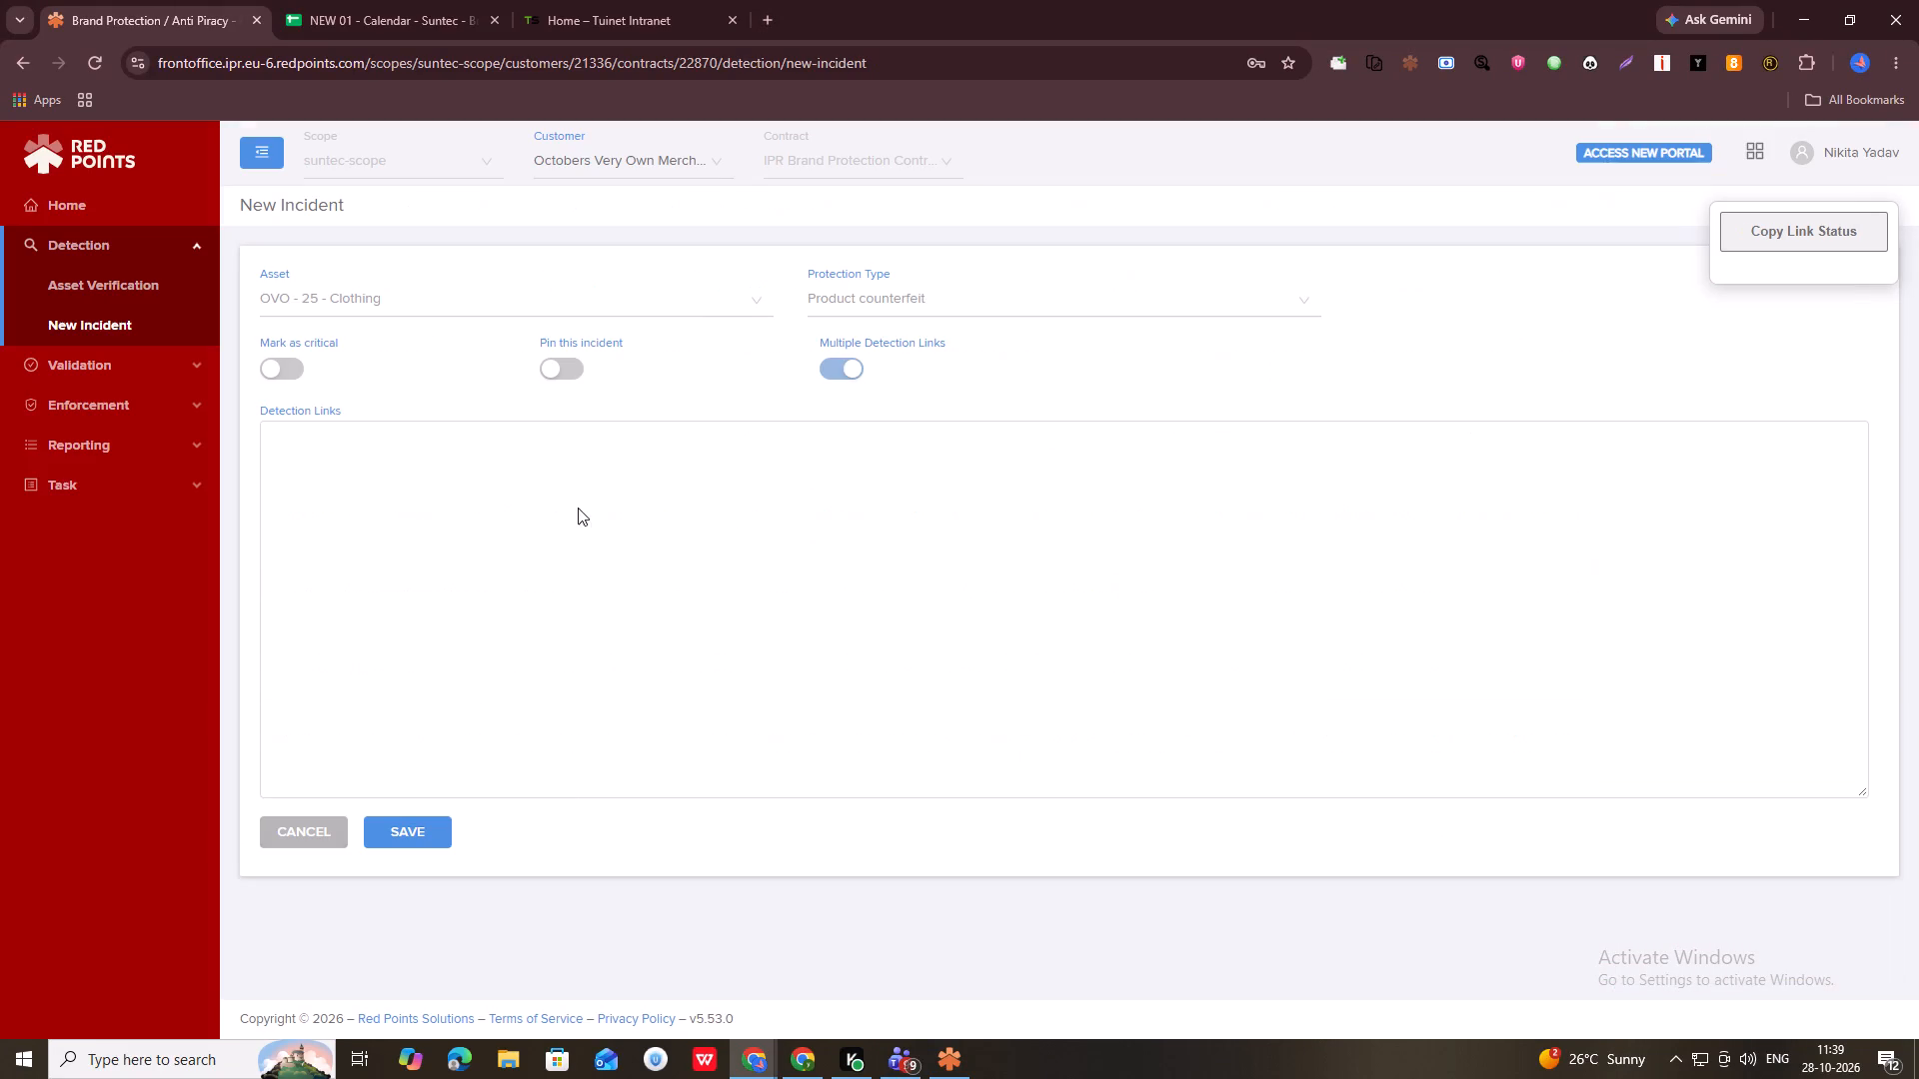
{"action": "left_click", "coordinate": [974, 288]}
{"action": "left_click", "coordinate": [882, 432]}
{"action": "left_click", "coordinate": [788, 526]}
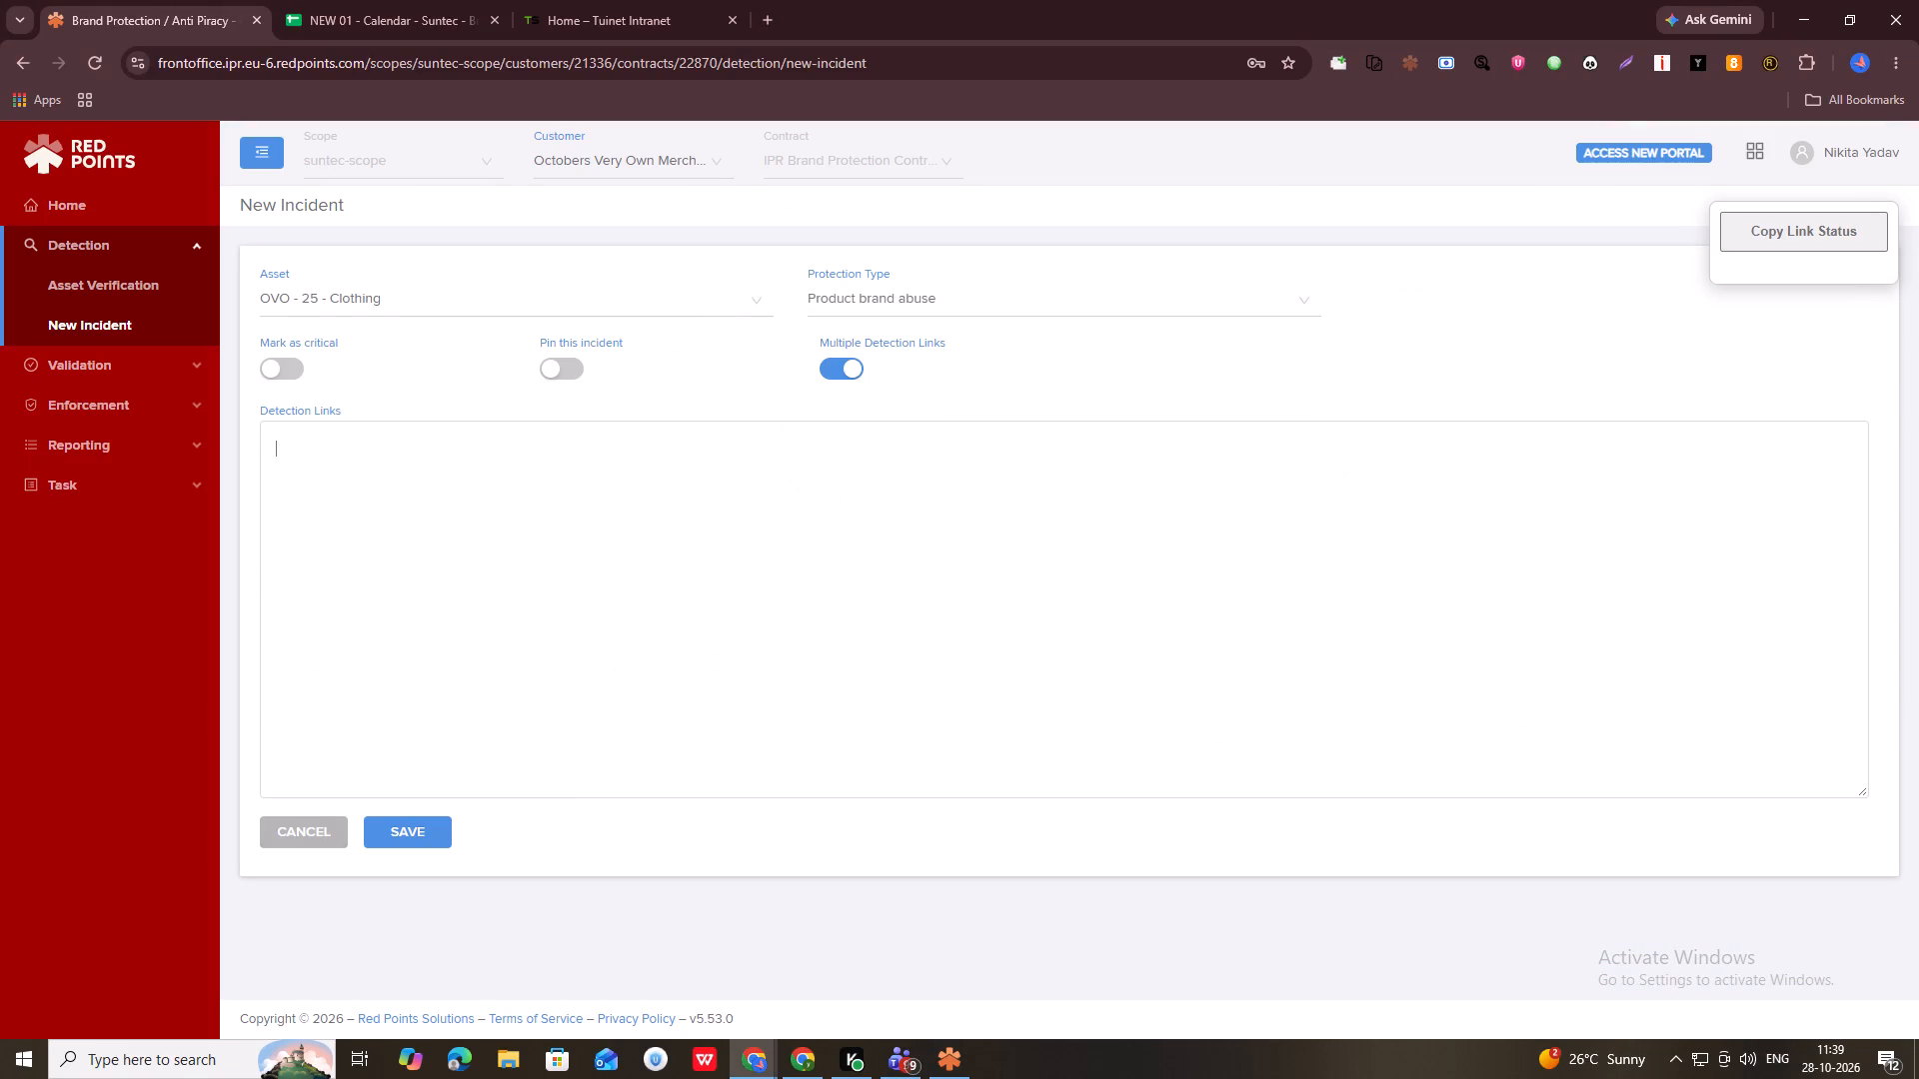
{"action": "key", "text": "ctrl+v"}
{"action": "left_click", "coordinate": [398, 826]}
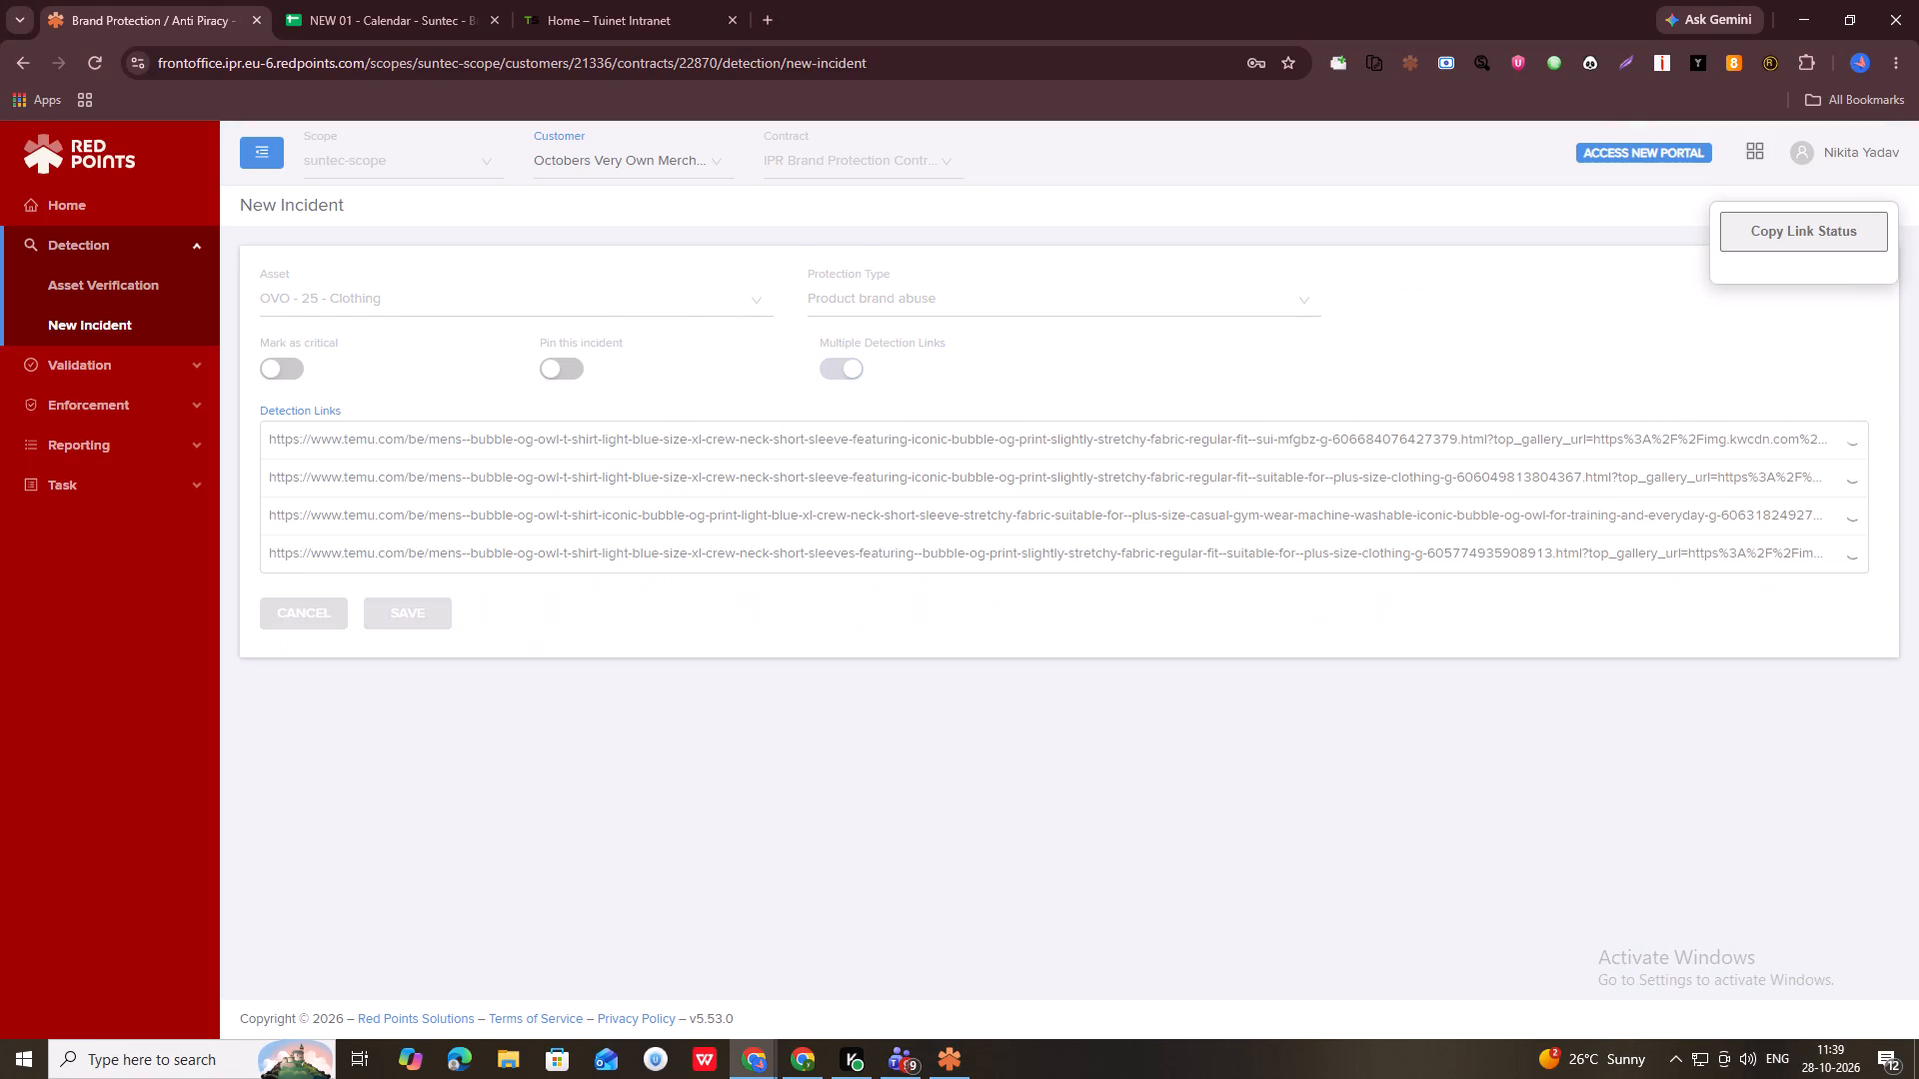
Copy the brand abuse incidents' link status and paste it into Manual Detection Records starting at F102248.
{"action": "left_click", "coordinate": [1826, 240]}
{"action": "key", "text": "alt+Tab"}
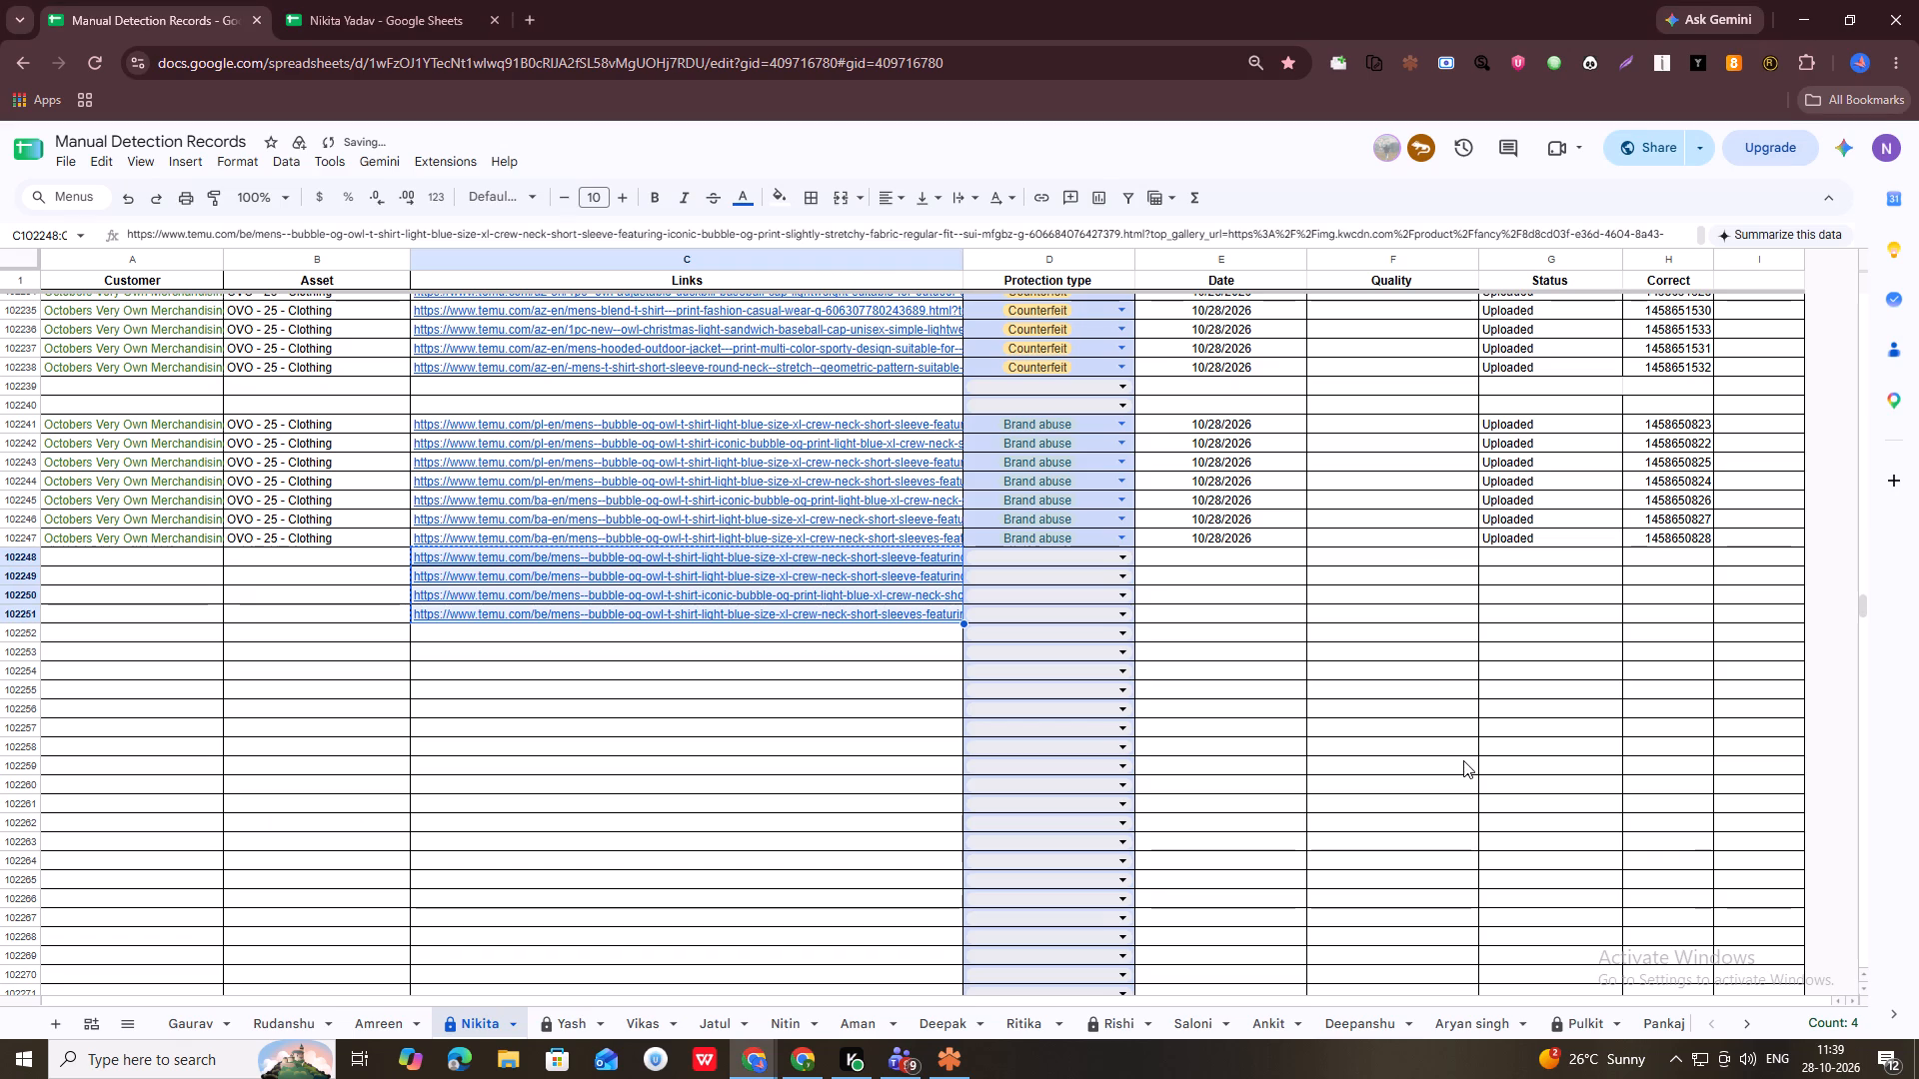
{"action": "left_click", "coordinate": [1398, 562]}
{"action": "key", "text": "ctrl+v"}
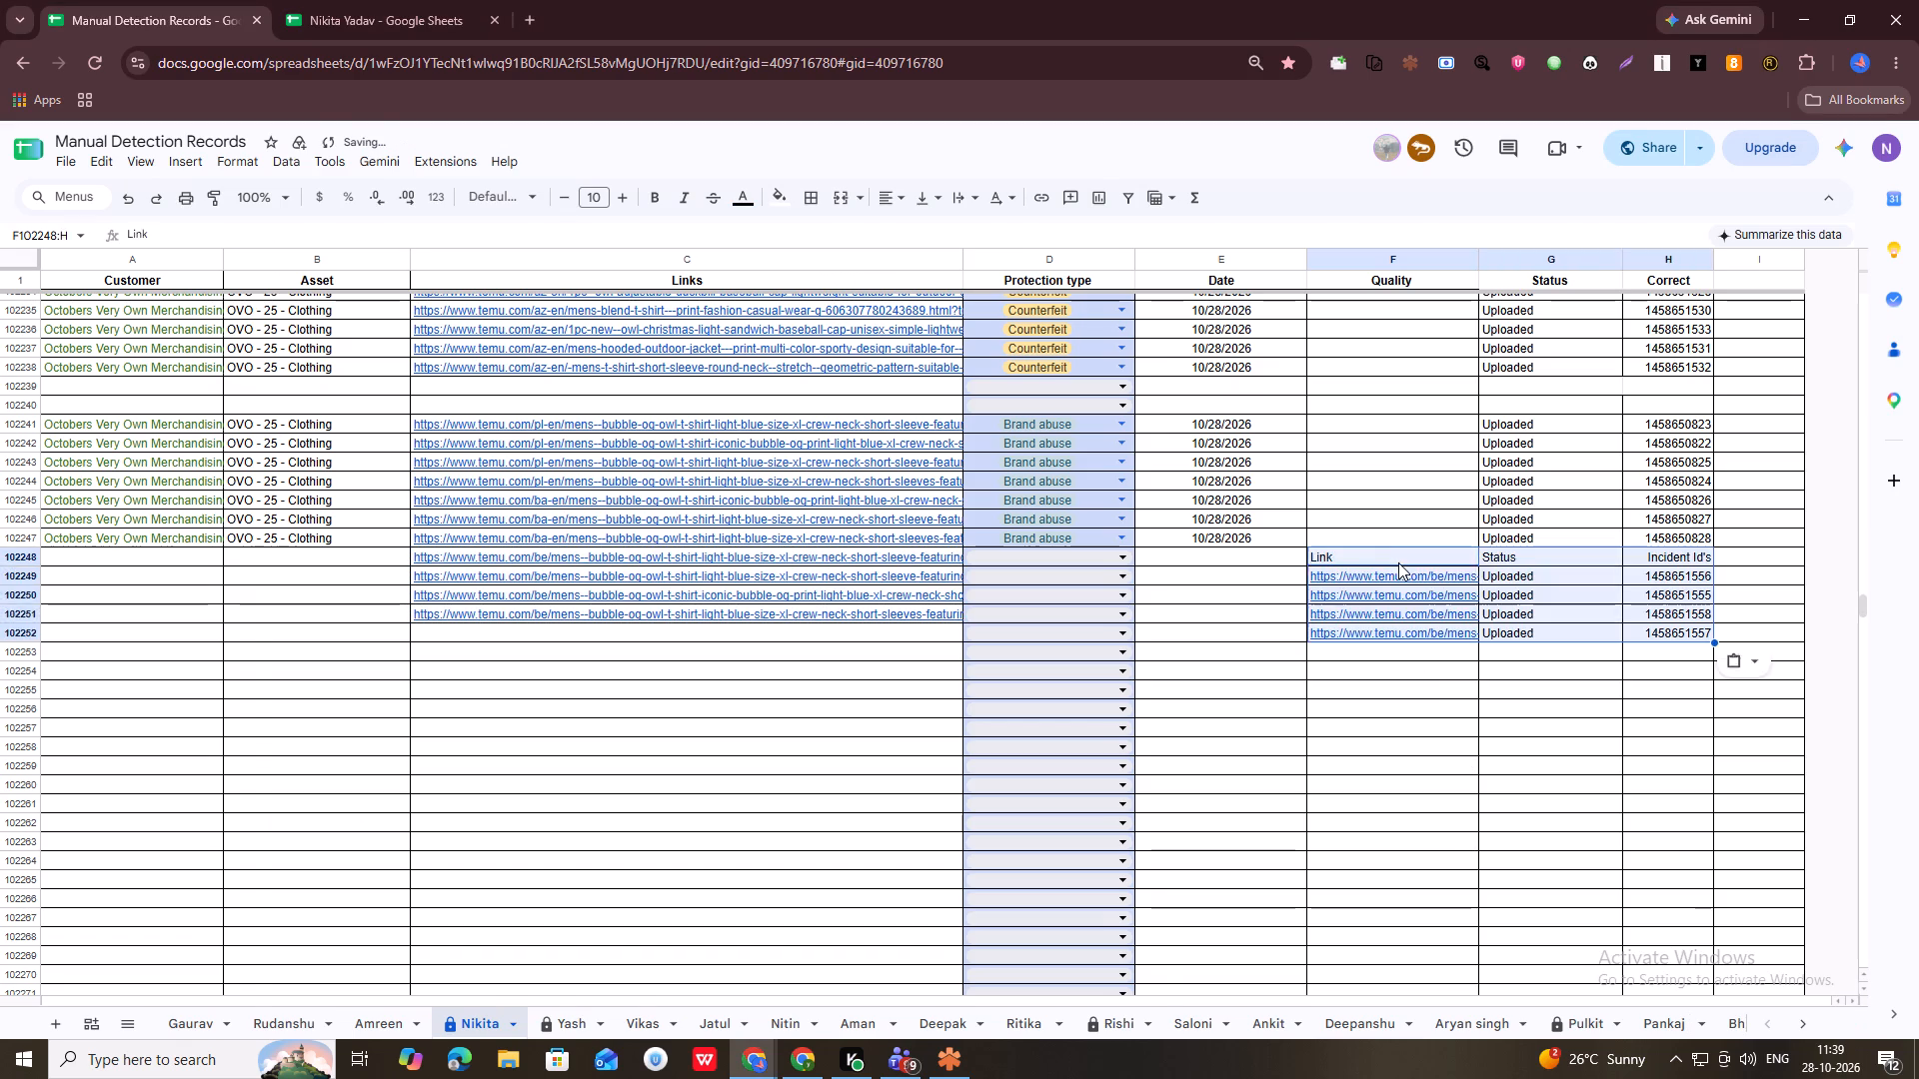
Clear the pasted header row in F102248 to H102248 and the pasted links below it in the Quality column.
{"action": "key", "text": "Left"}
{"action": "key", "text": "Right"}
{"action": "key", "text": "shift+Right"}
{"action": "key", "text": "shift+Right"}
{"action": "key", "text": "Delete"}
{"action": "key", "text": "Down"}
{"action": "key", "text": "ctrl+shift+Down"}
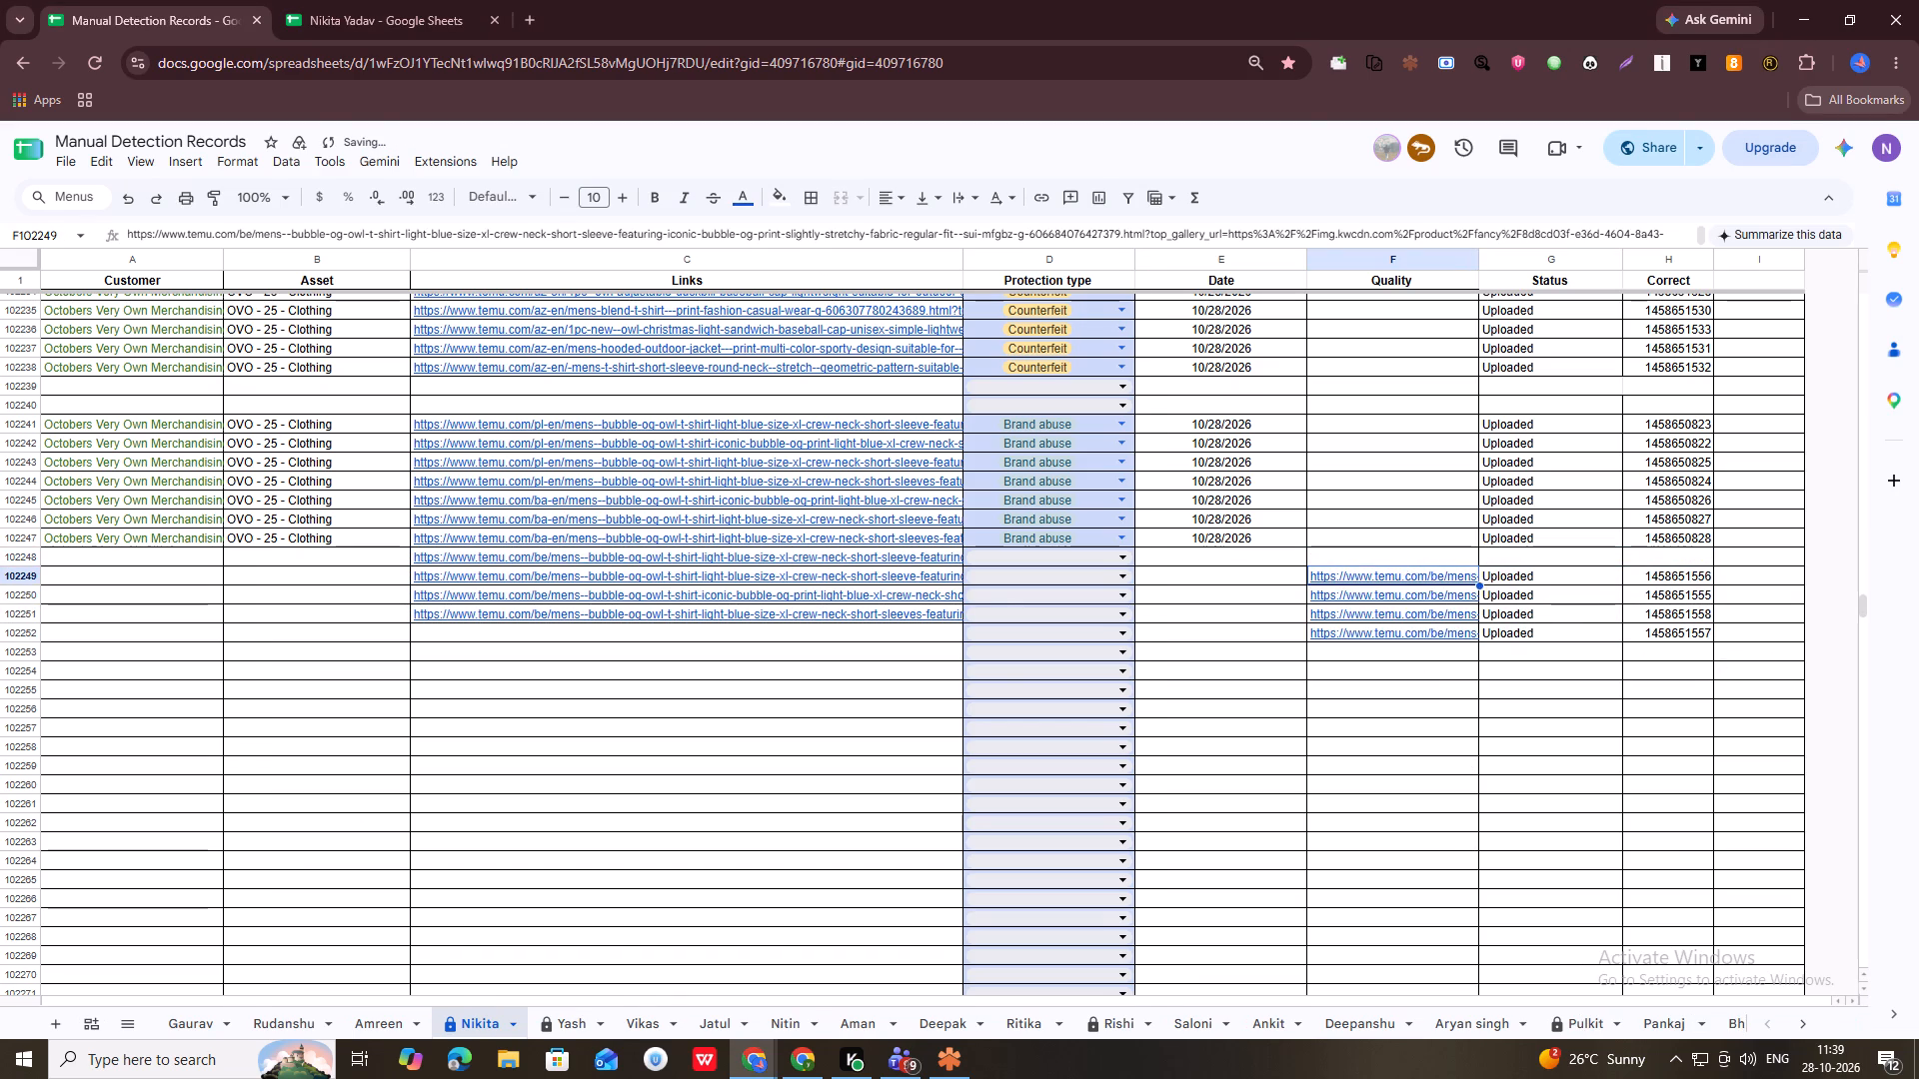
{"action": "key", "text": "Delete"}
Move the brand abuse Uploaded statuses and incident IDs up one row so they start at G102248.
{"action": "key", "text": "Right"}
{"action": "key", "text": "shift+Right"}
{"action": "key", "text": "shift+Down"}
{"action": "key", "text": "ctrl+shift+Down"}
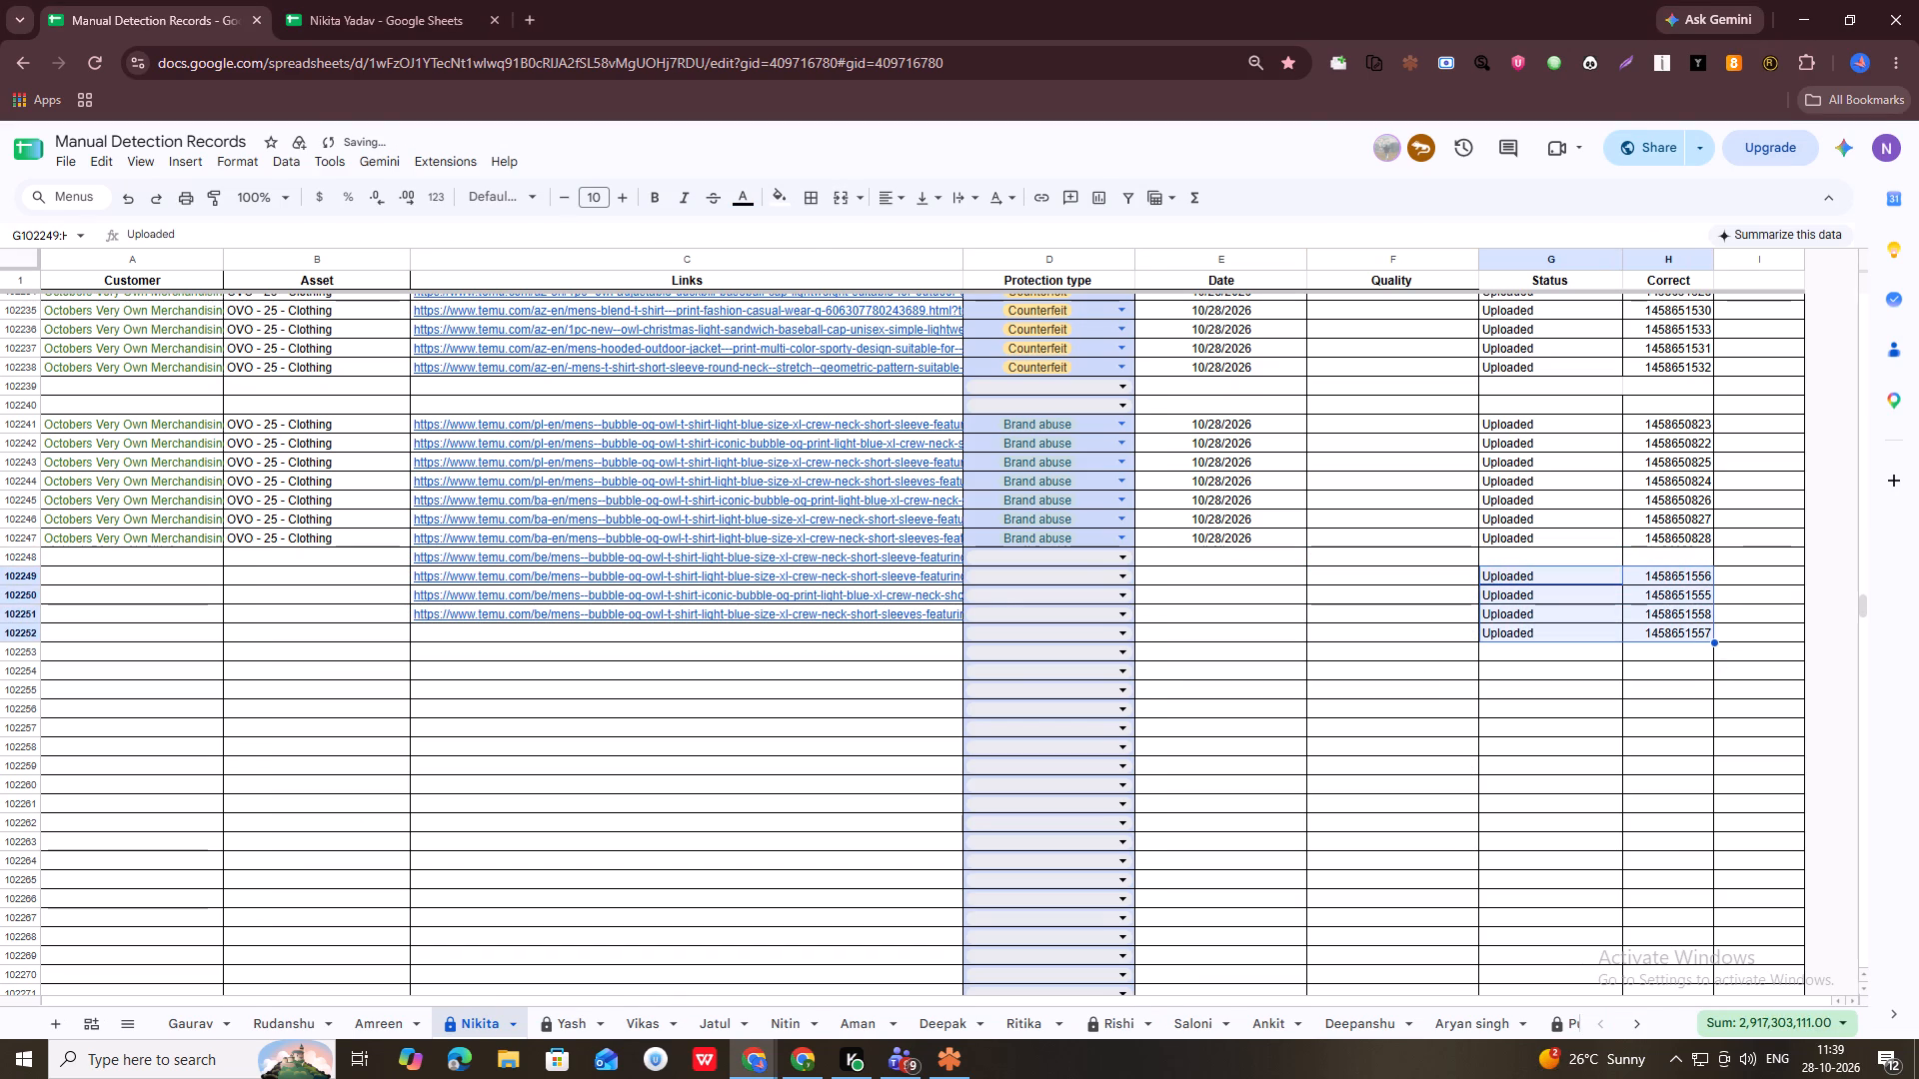
{"action": "key", "text": "ctrl+x"}
{"action": "key", "text": "ctrl+Up"}
{"action": "key", "text": "Down"}
{"action": "key", "text": "ctrl+v"}
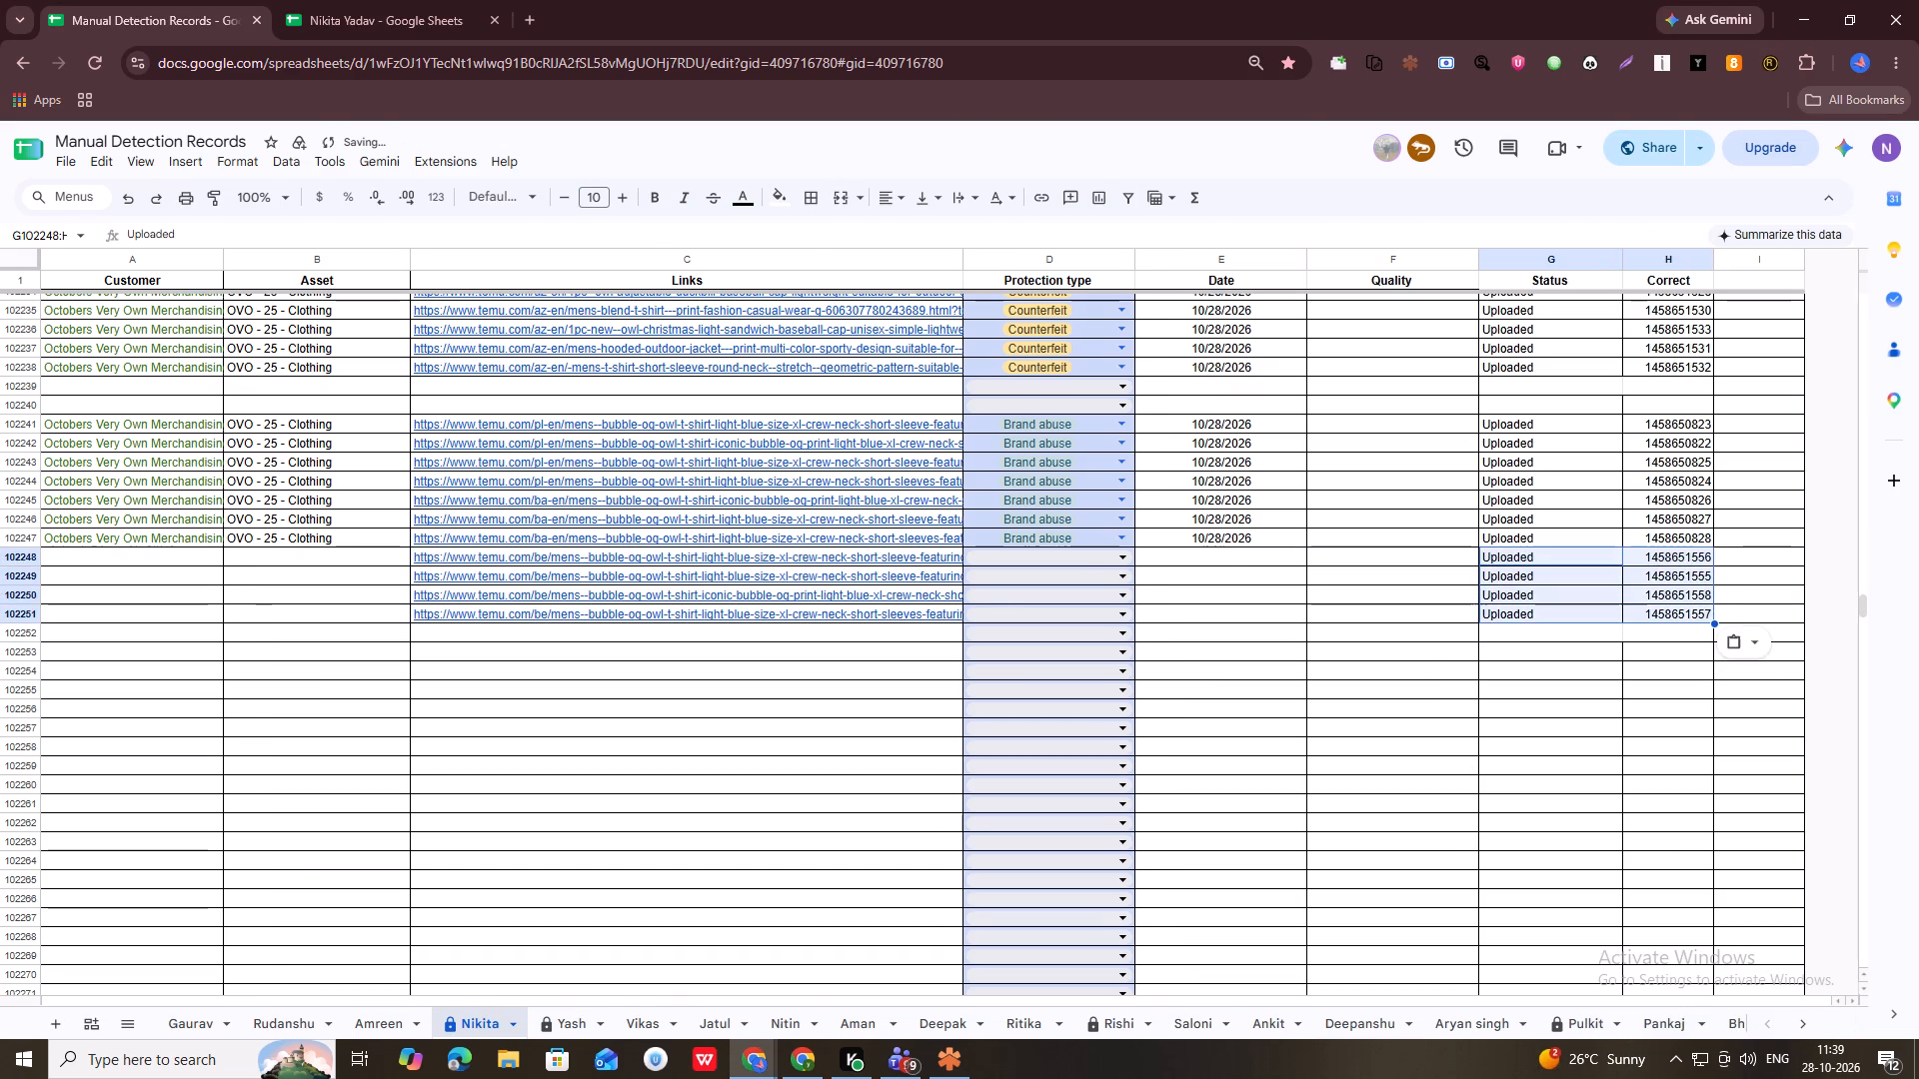
Fill the Brand abuse protection type and date 10/28/2026 down through row 102251.
{"action": "key", "text": "ctrl+Down"}
{"action": "key", "text": "ctrl+Left"}
{"action": "key", "text": "Right"}
{"action": "key", "text": "shift+Right"}
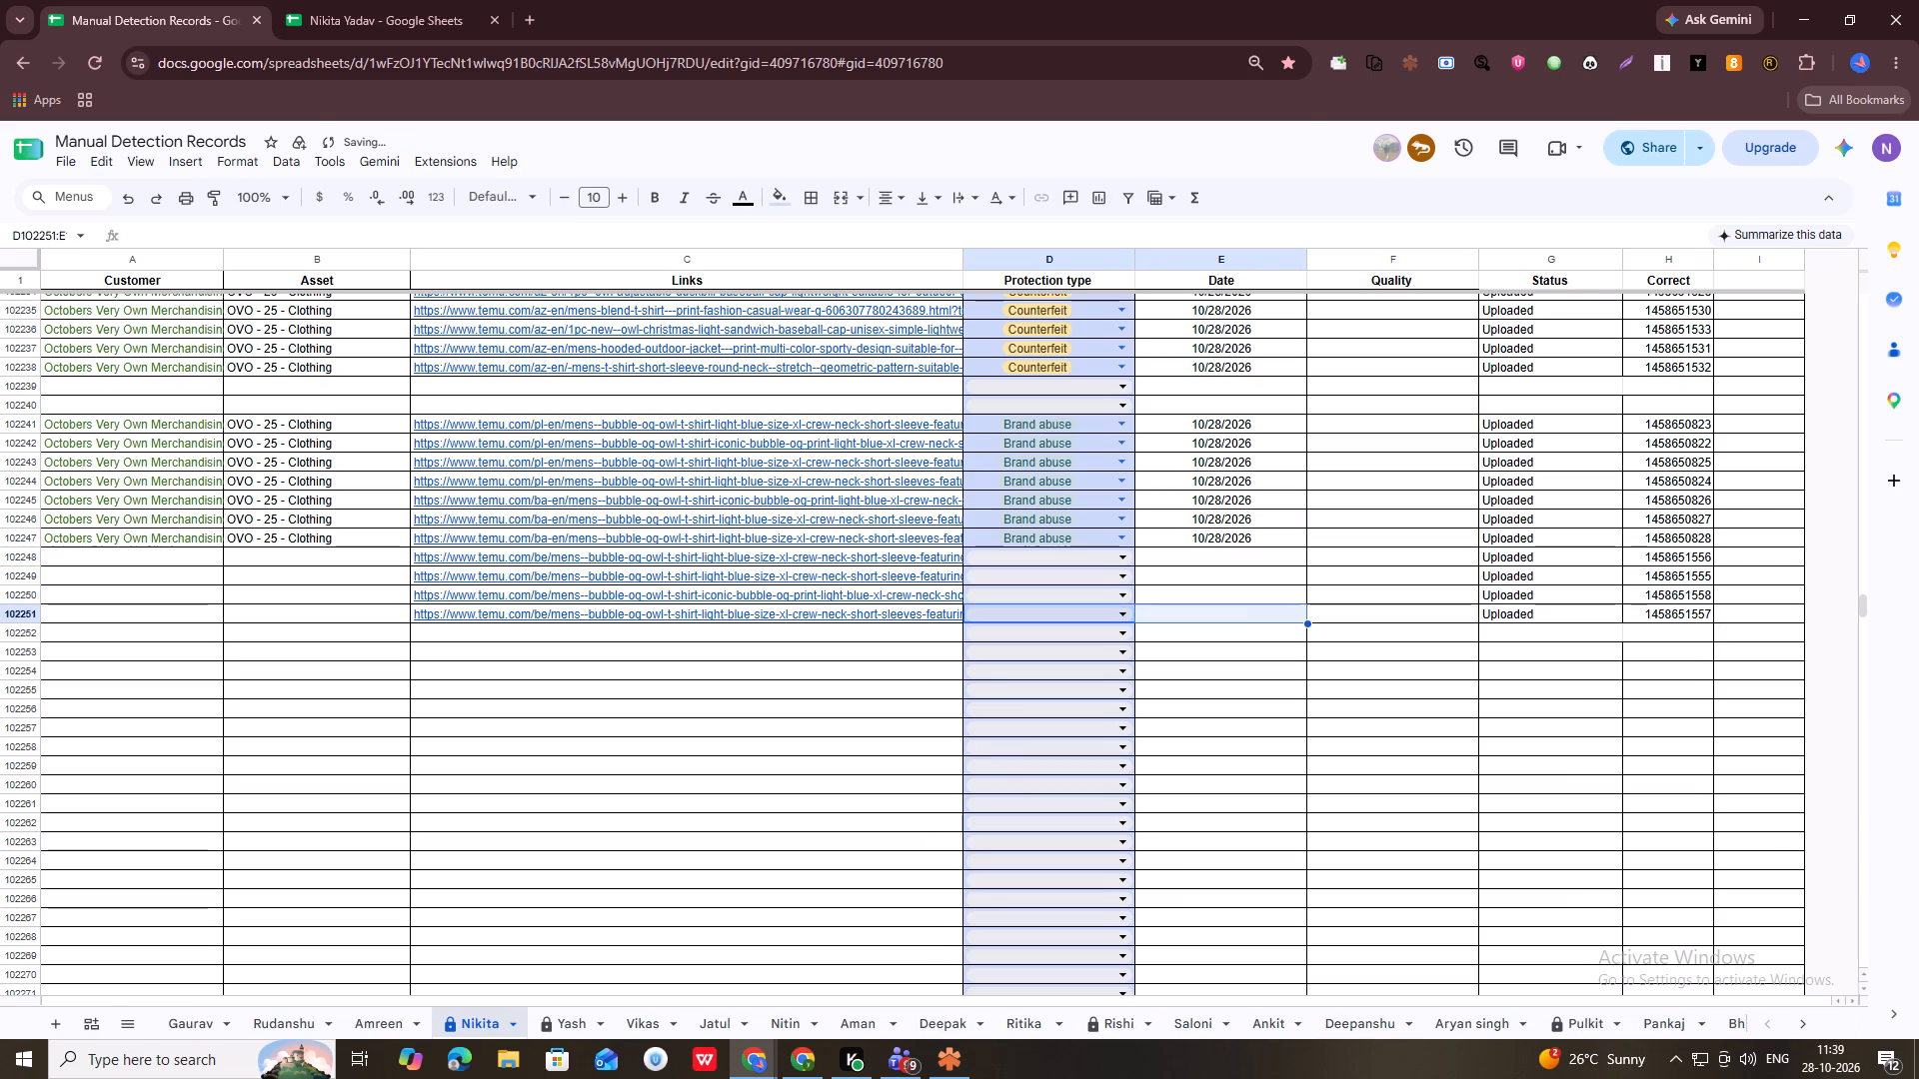
{"action": "key", "text": "ctrl+shift+Up"}
{"action": "key", "text": "ctrl+d"}
Fill the Octobers Very Own customer and OVO - 25 - Clothing asset down through row 102251.
{"action": "key", "text": "Left"}
{"action": "key", "text": "Left"}
{"action": "key", "text": "Left"}
{"action": "key", "text": "Left"}
{"action": "key", "text": "shift+Right"}
{"action": "key", "text": "ctrl+shift+Up"}
{"action": "key", "text": "ctrl+shift+d"}
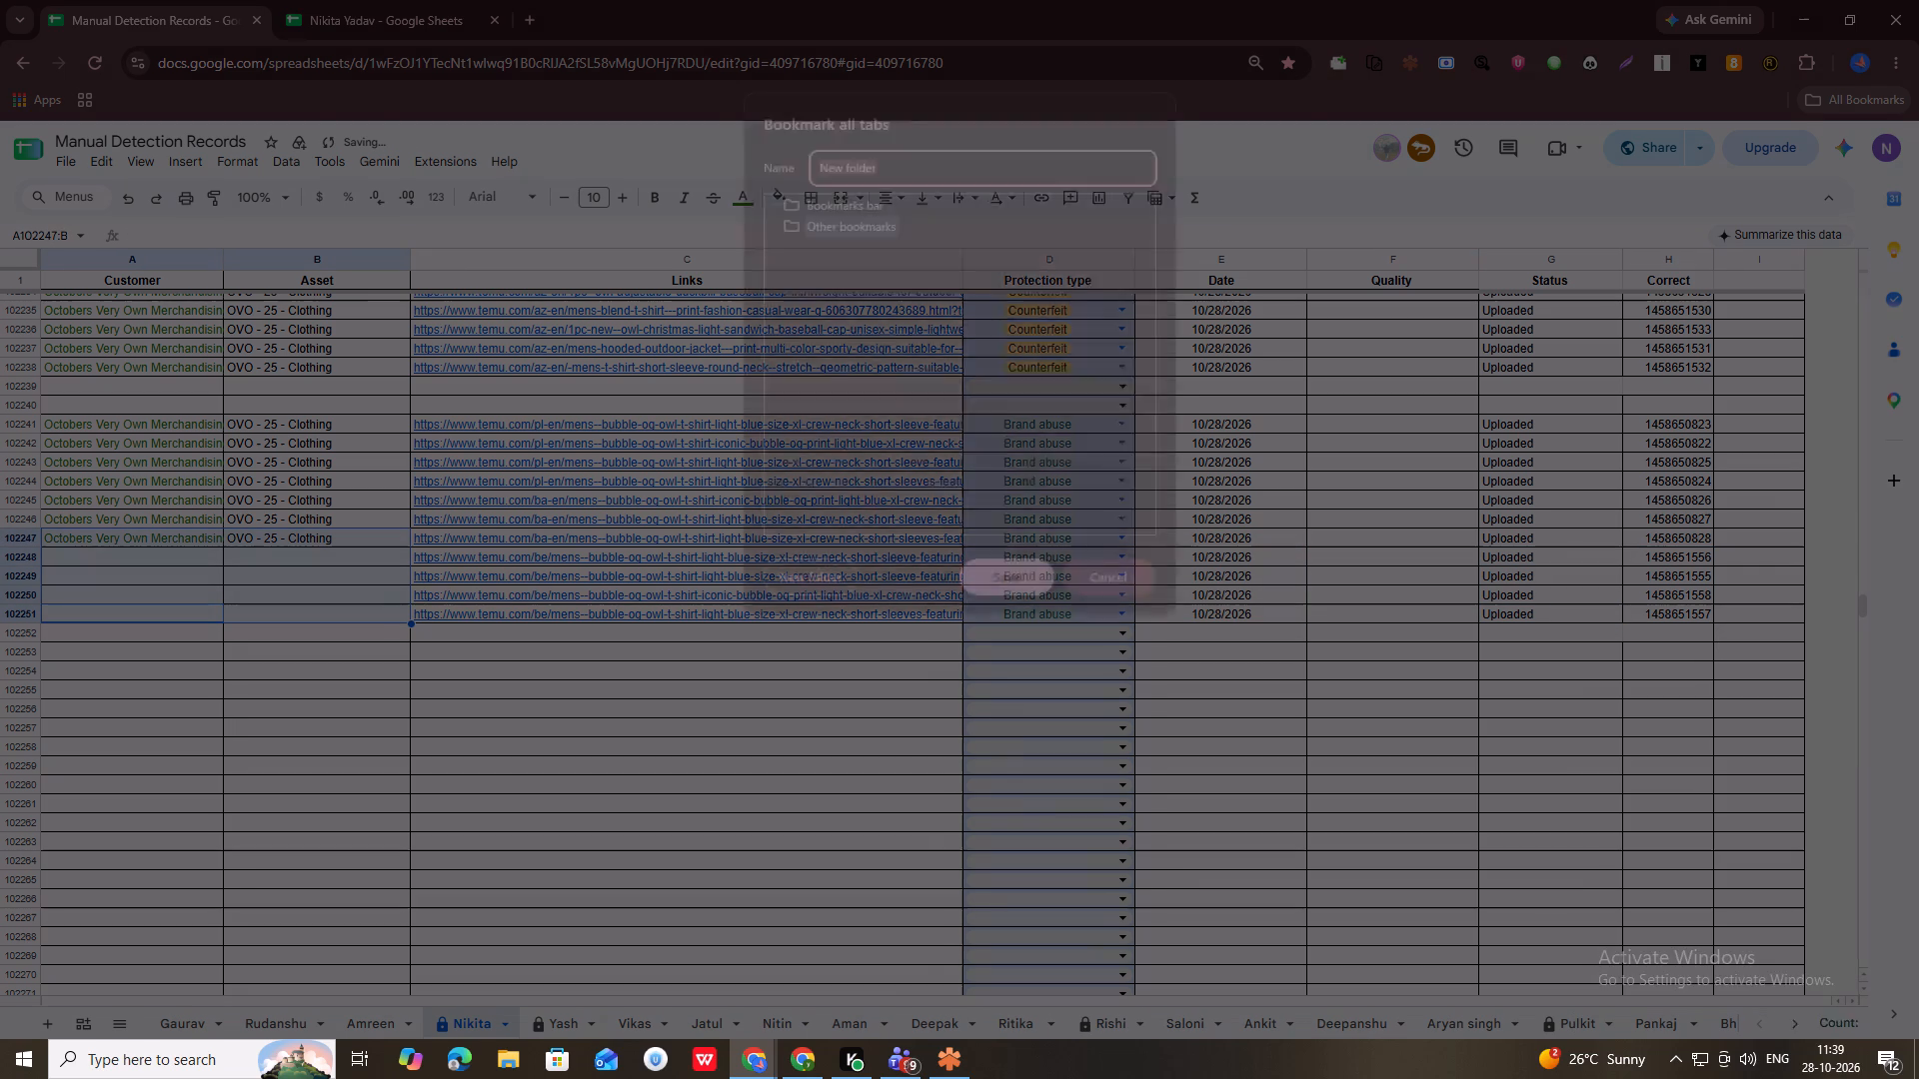
{"action": "key", "text": "Down"}
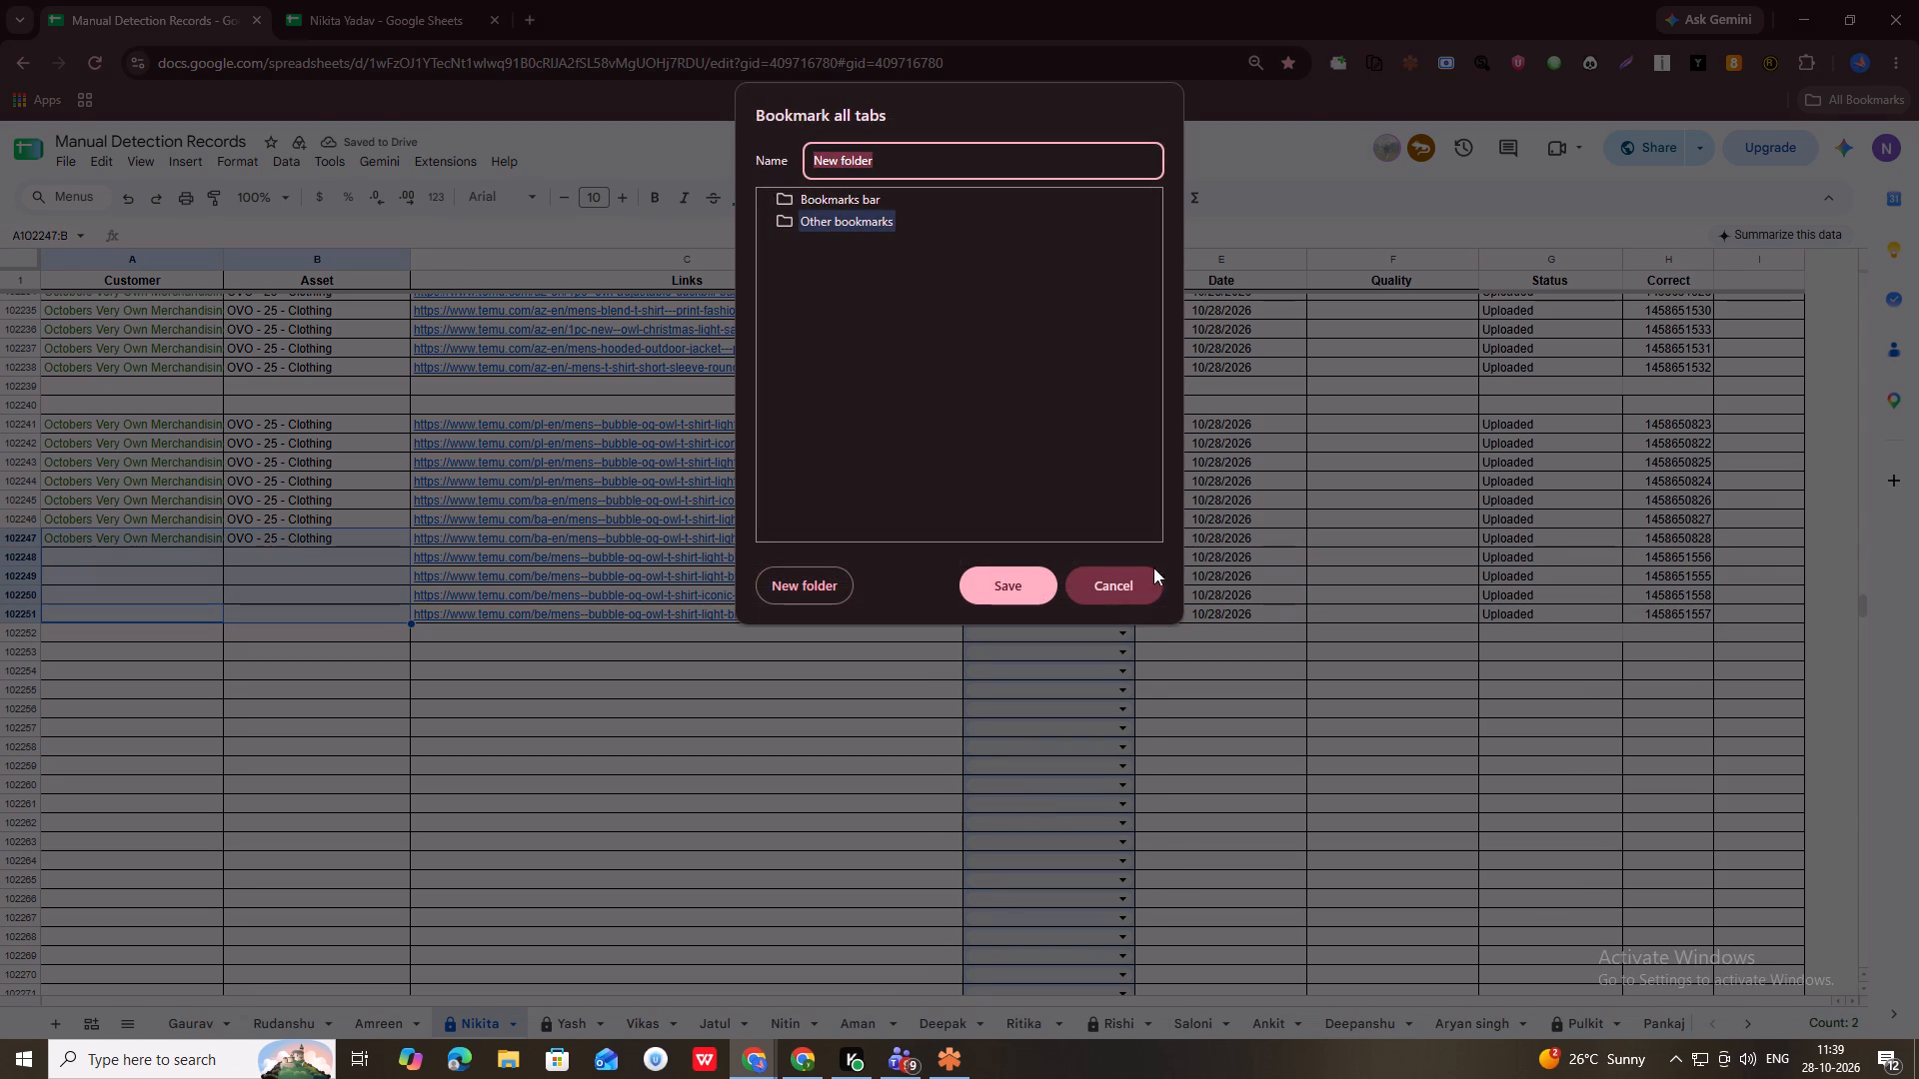
{"action": "left_click", "coordinate": [1126, 590]}
{"action": "key", "text": "ctrl+d"}
{"action": "key", "text": "Down"}
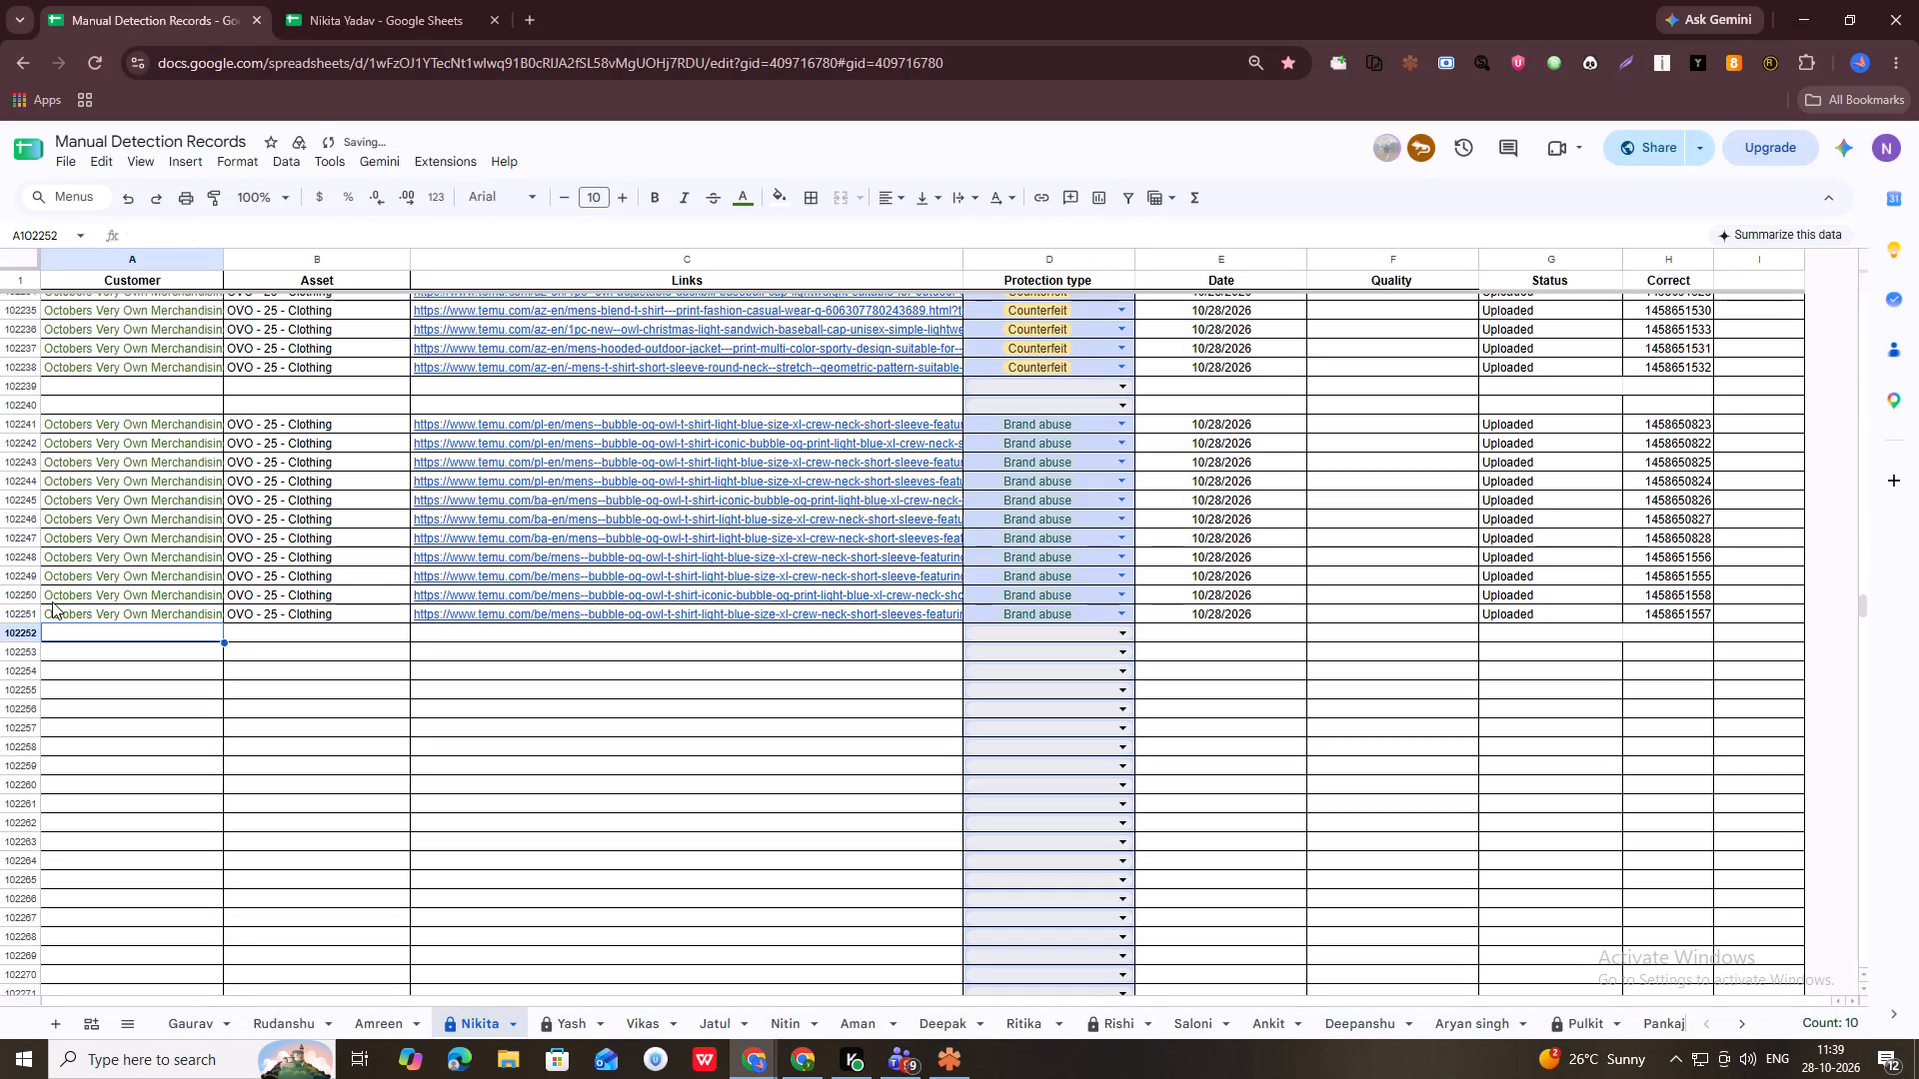
Check the count of recorded OVO links in cells C102121 to C102251.
{"action": "key", "text": "Right"}
{"action": "key", "text": "Right"}
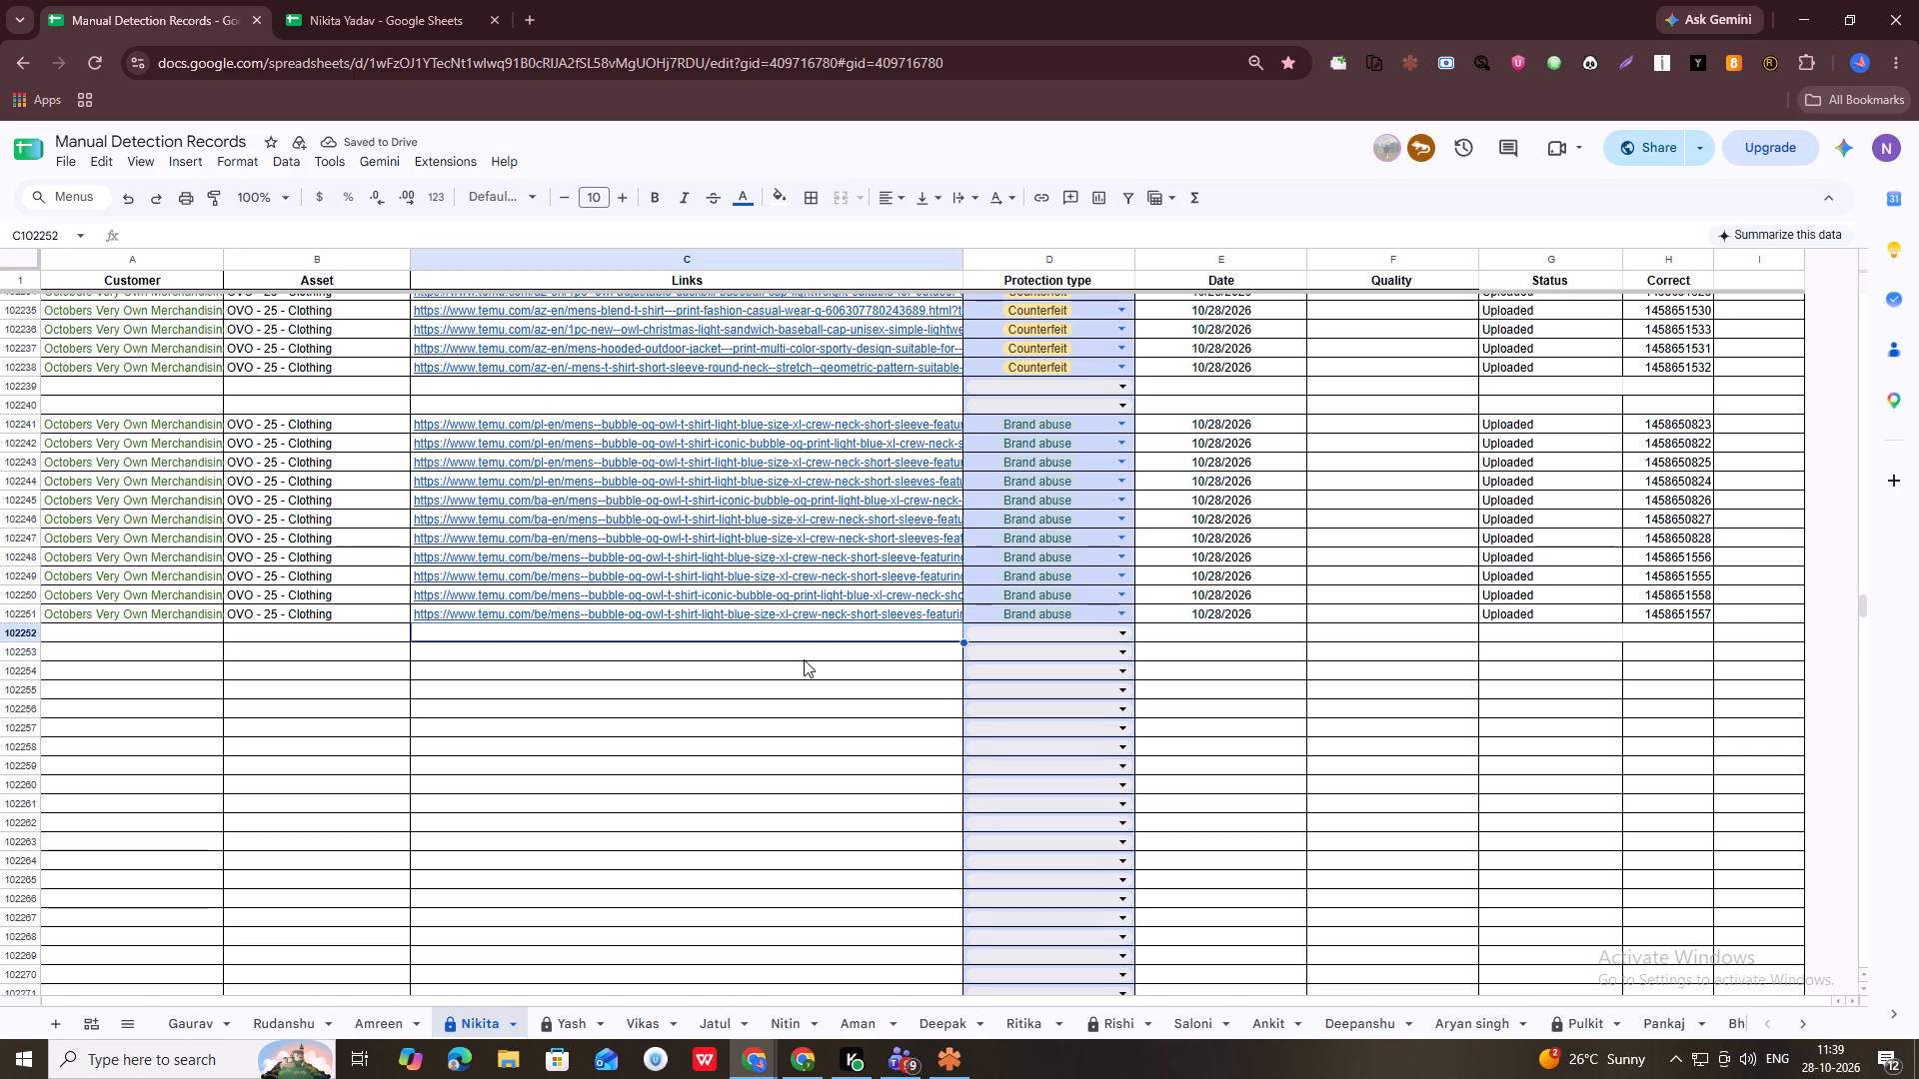
{"action": "left_click", "coordinate": [815, 616]}
{"action": "scroll", "coordinate": [841, 650], "scroll_direction": "up", "scroll_amount": 20}
{"action": "scroll", "coordinate": [841, 650], "scroll_direction": "up", "scroll_amount": 4}
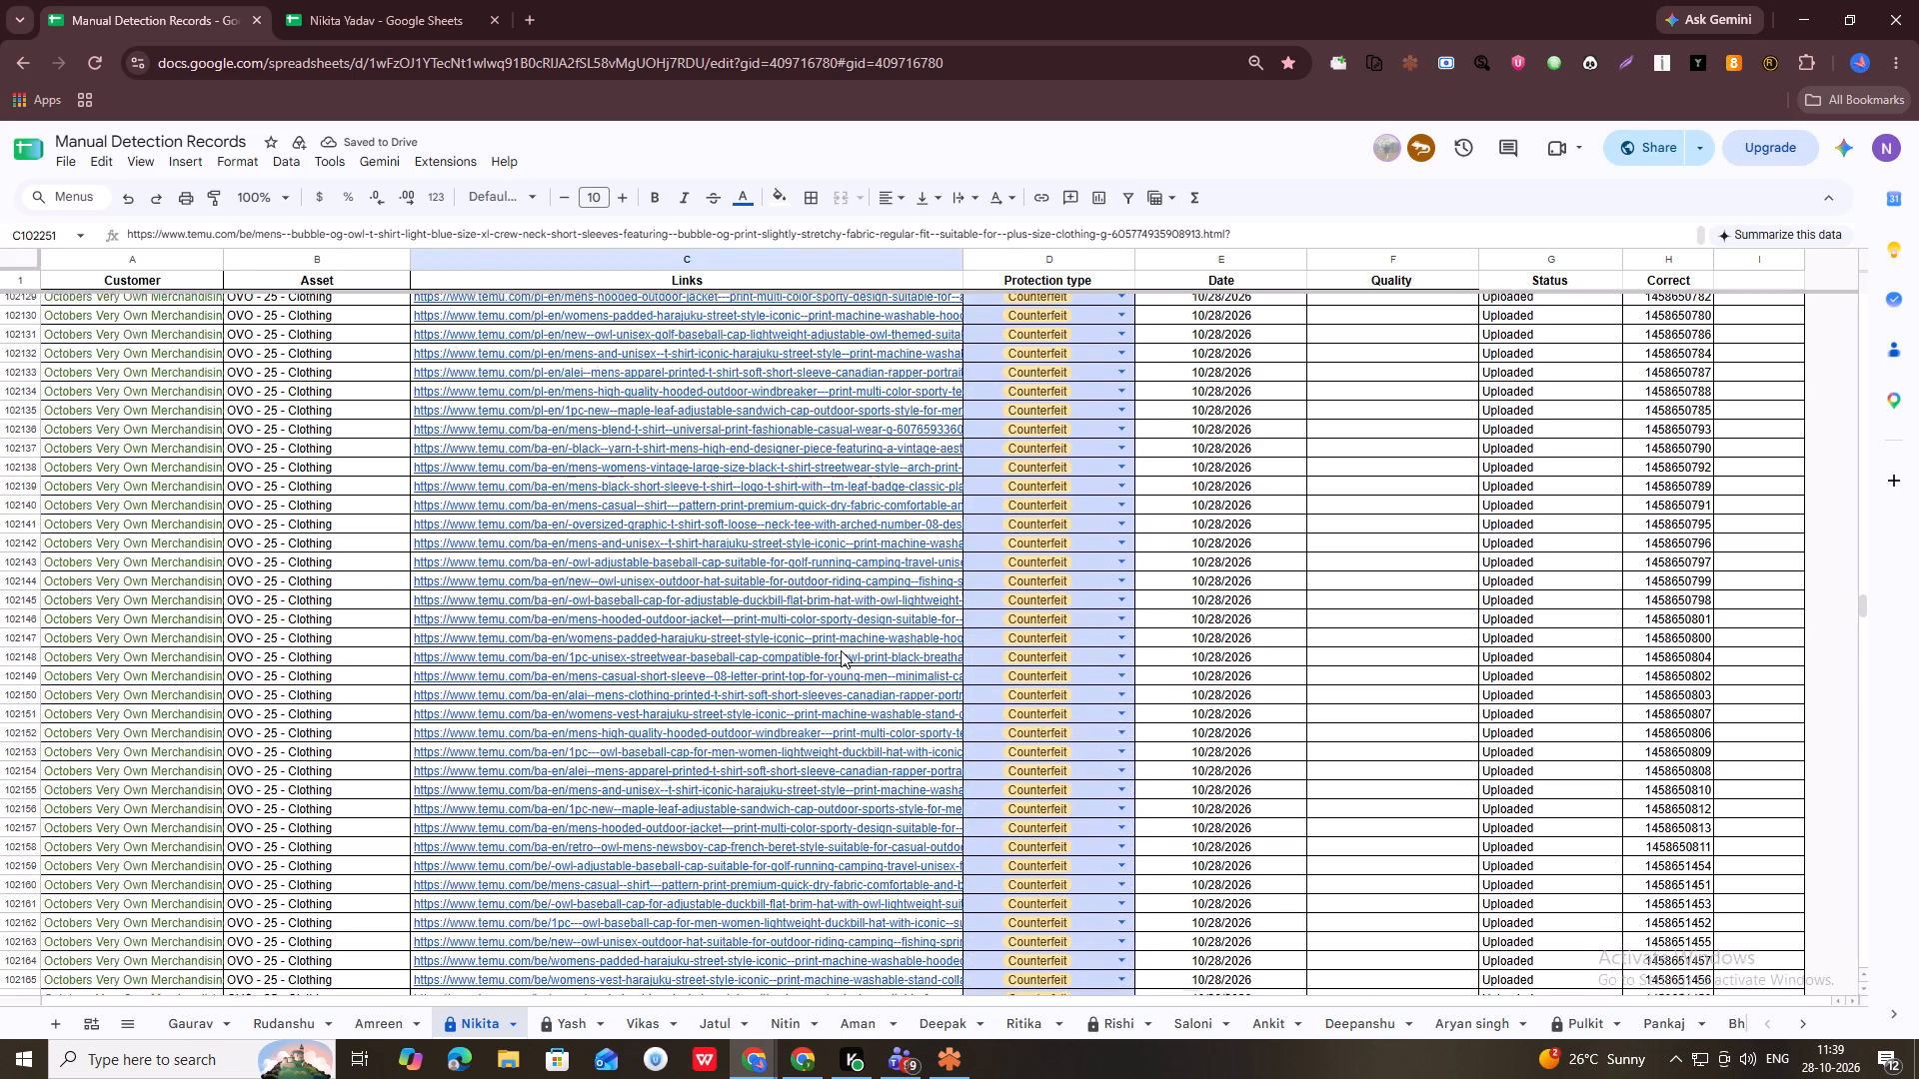
{"action": "scroll", "coordinate": [841, 650], "scroll_direction": "up", "scroll_amount": 8}
{"action": "scroll", "coordinate": [841, 650], "scroll_direction": "down", "scroll_amount": 5}
{"action": "left_click", "coordinate": [853, 849], "text": "shift"}
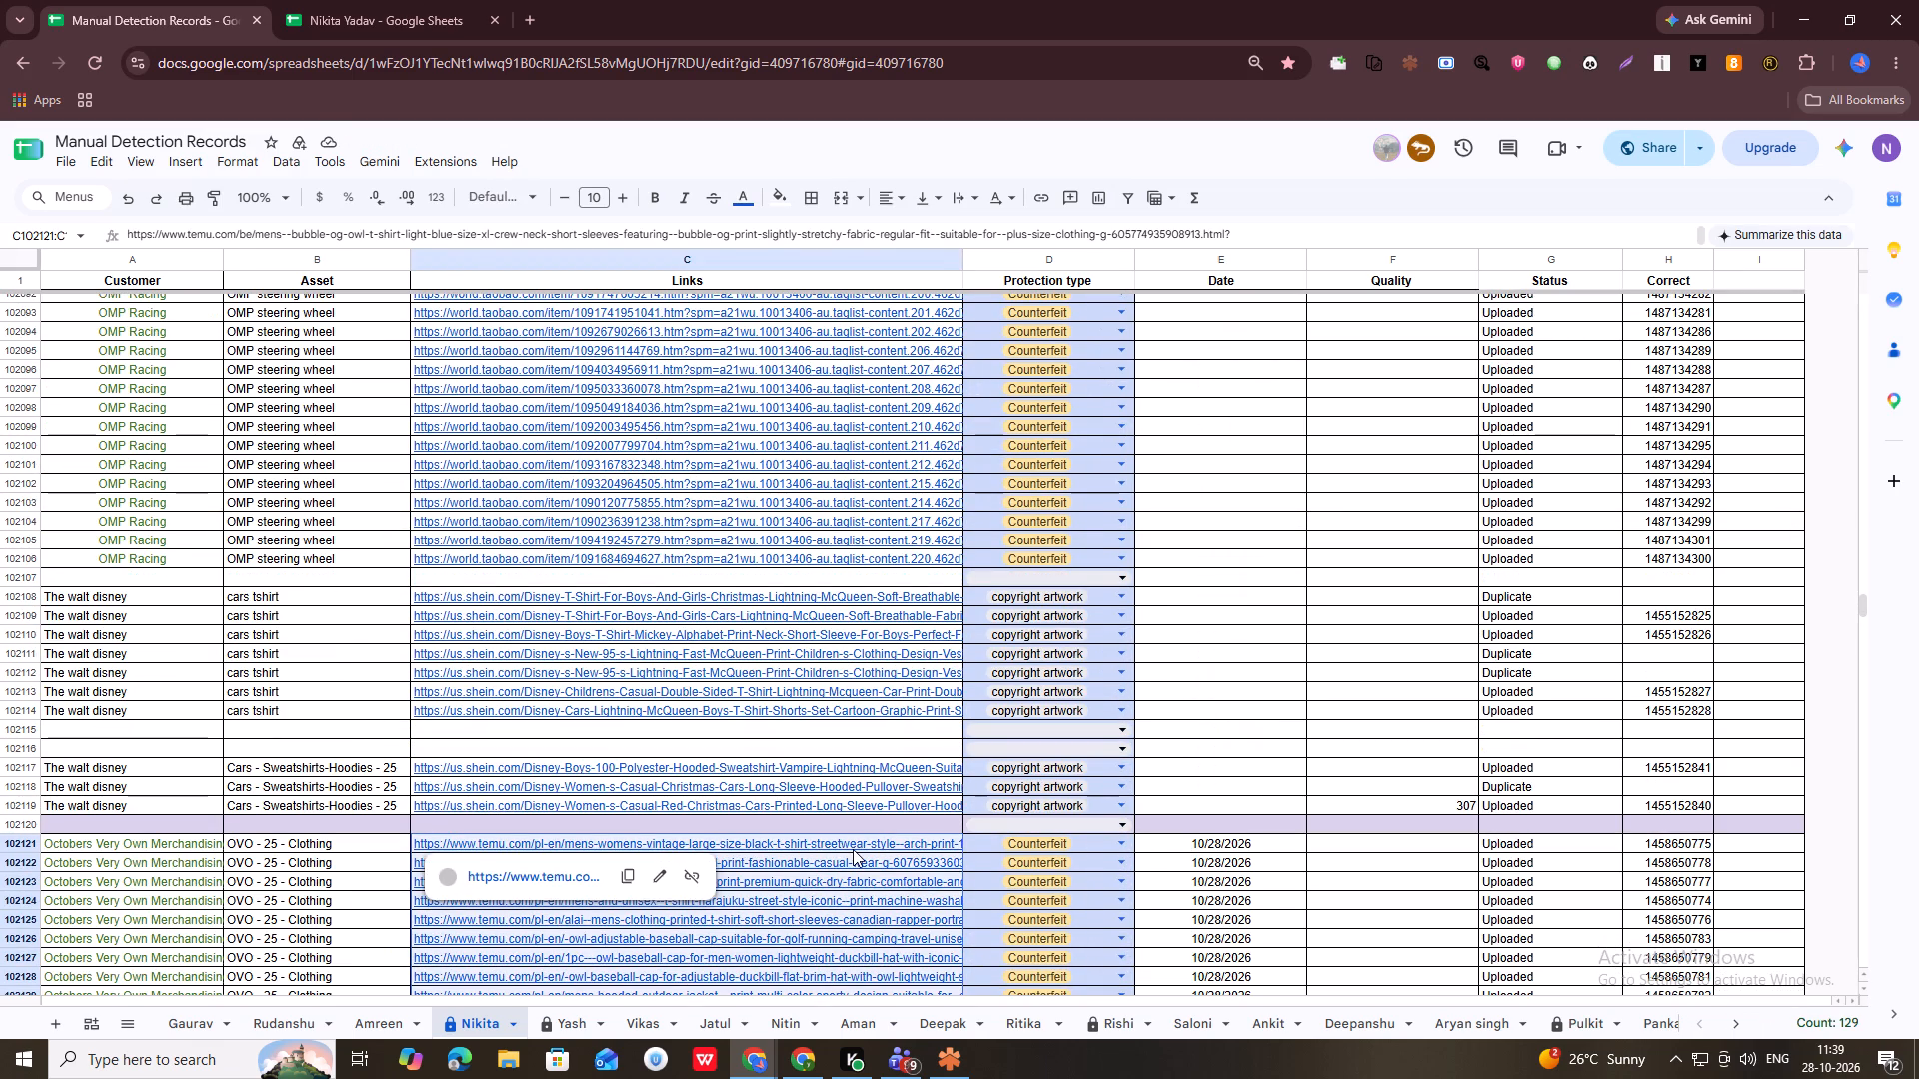
{"action": "key", "text": "Down"}
Switch to Red Points and reset to a blank New Incident form.
{"action": "key", "text": "alt+Tab"}
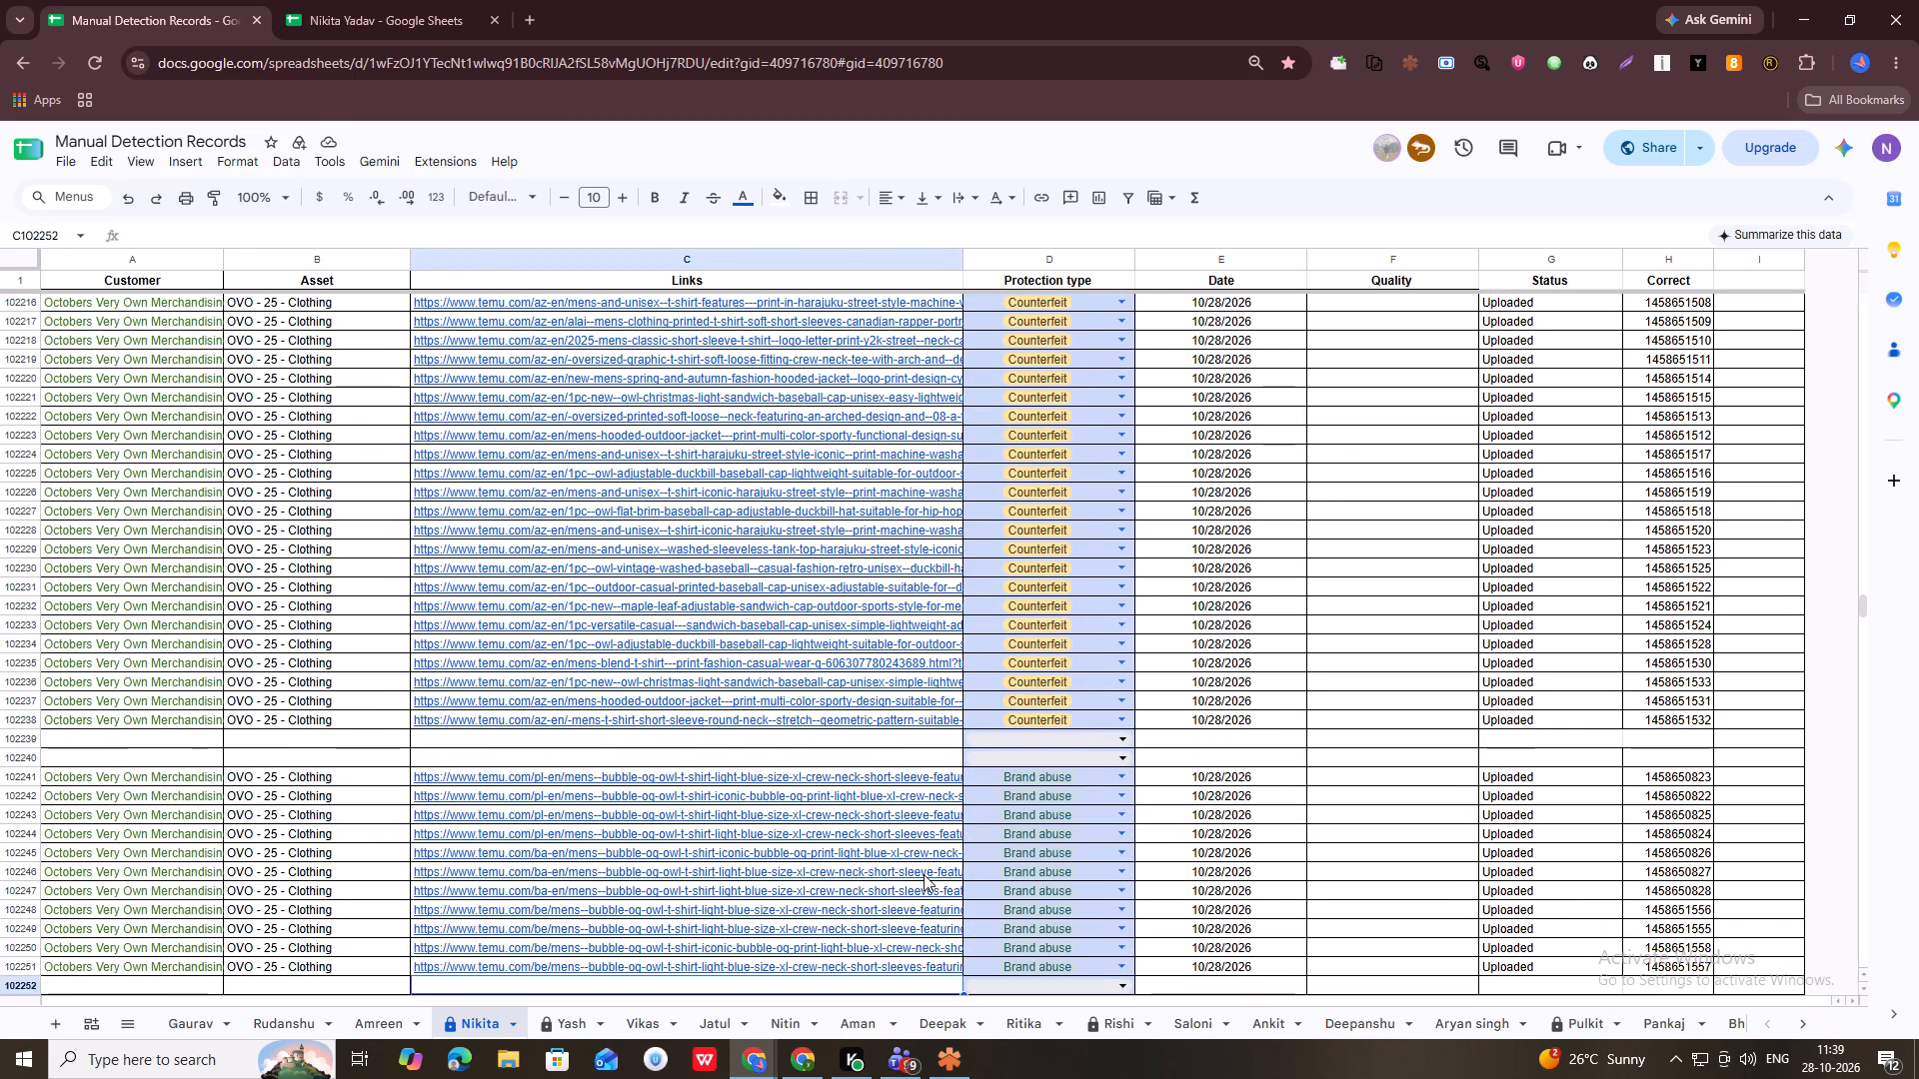
{"action": "left_click", "coordinate": [462, 823]}
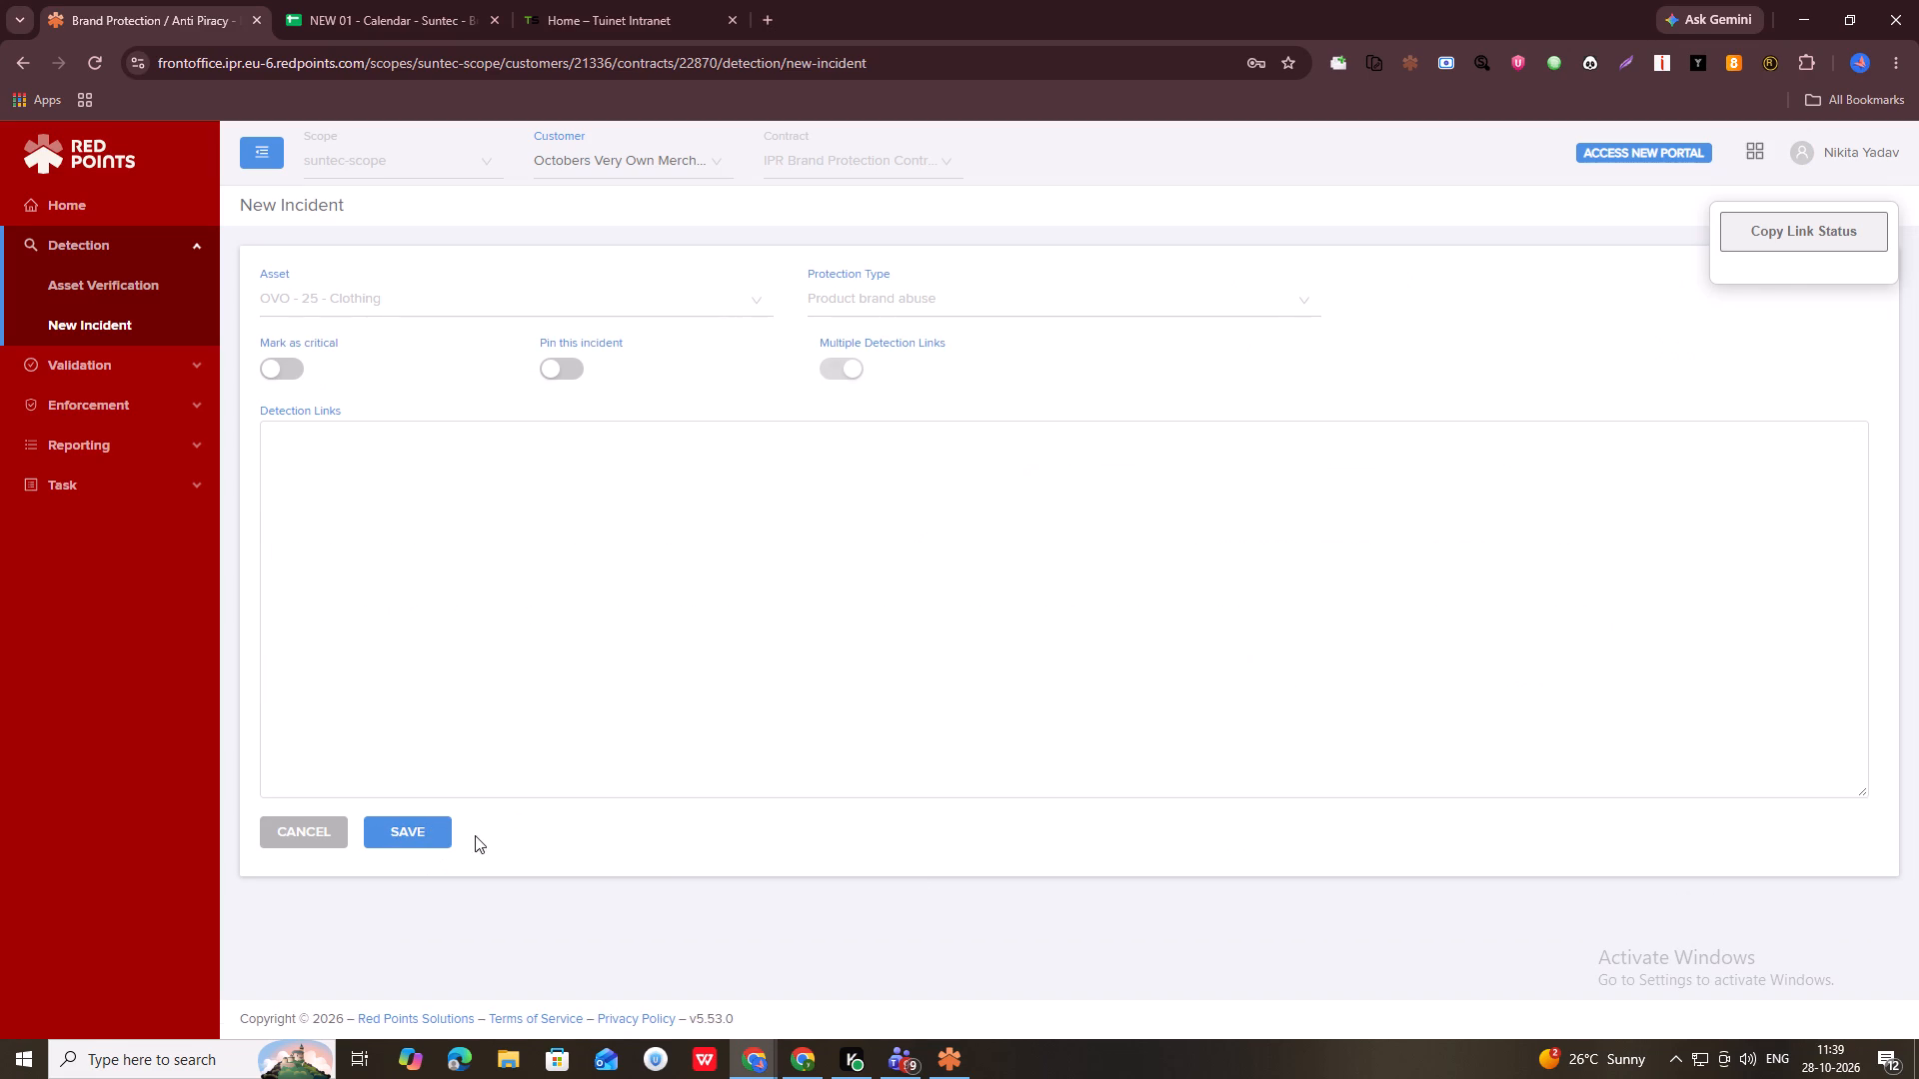
Copy the Temu link of the Men's OVO Bubble OG Owl T-Shirt and record it in cell C102252 of Manual Detection Records.
{"action": "key", "text": "alt+Tab"}
{"action": "key", "text": "alt+Tab"}
{"action": "left_click", "coordinate": [968, 576]}
{"action": "left_click", "coordinate": [968, 556]}
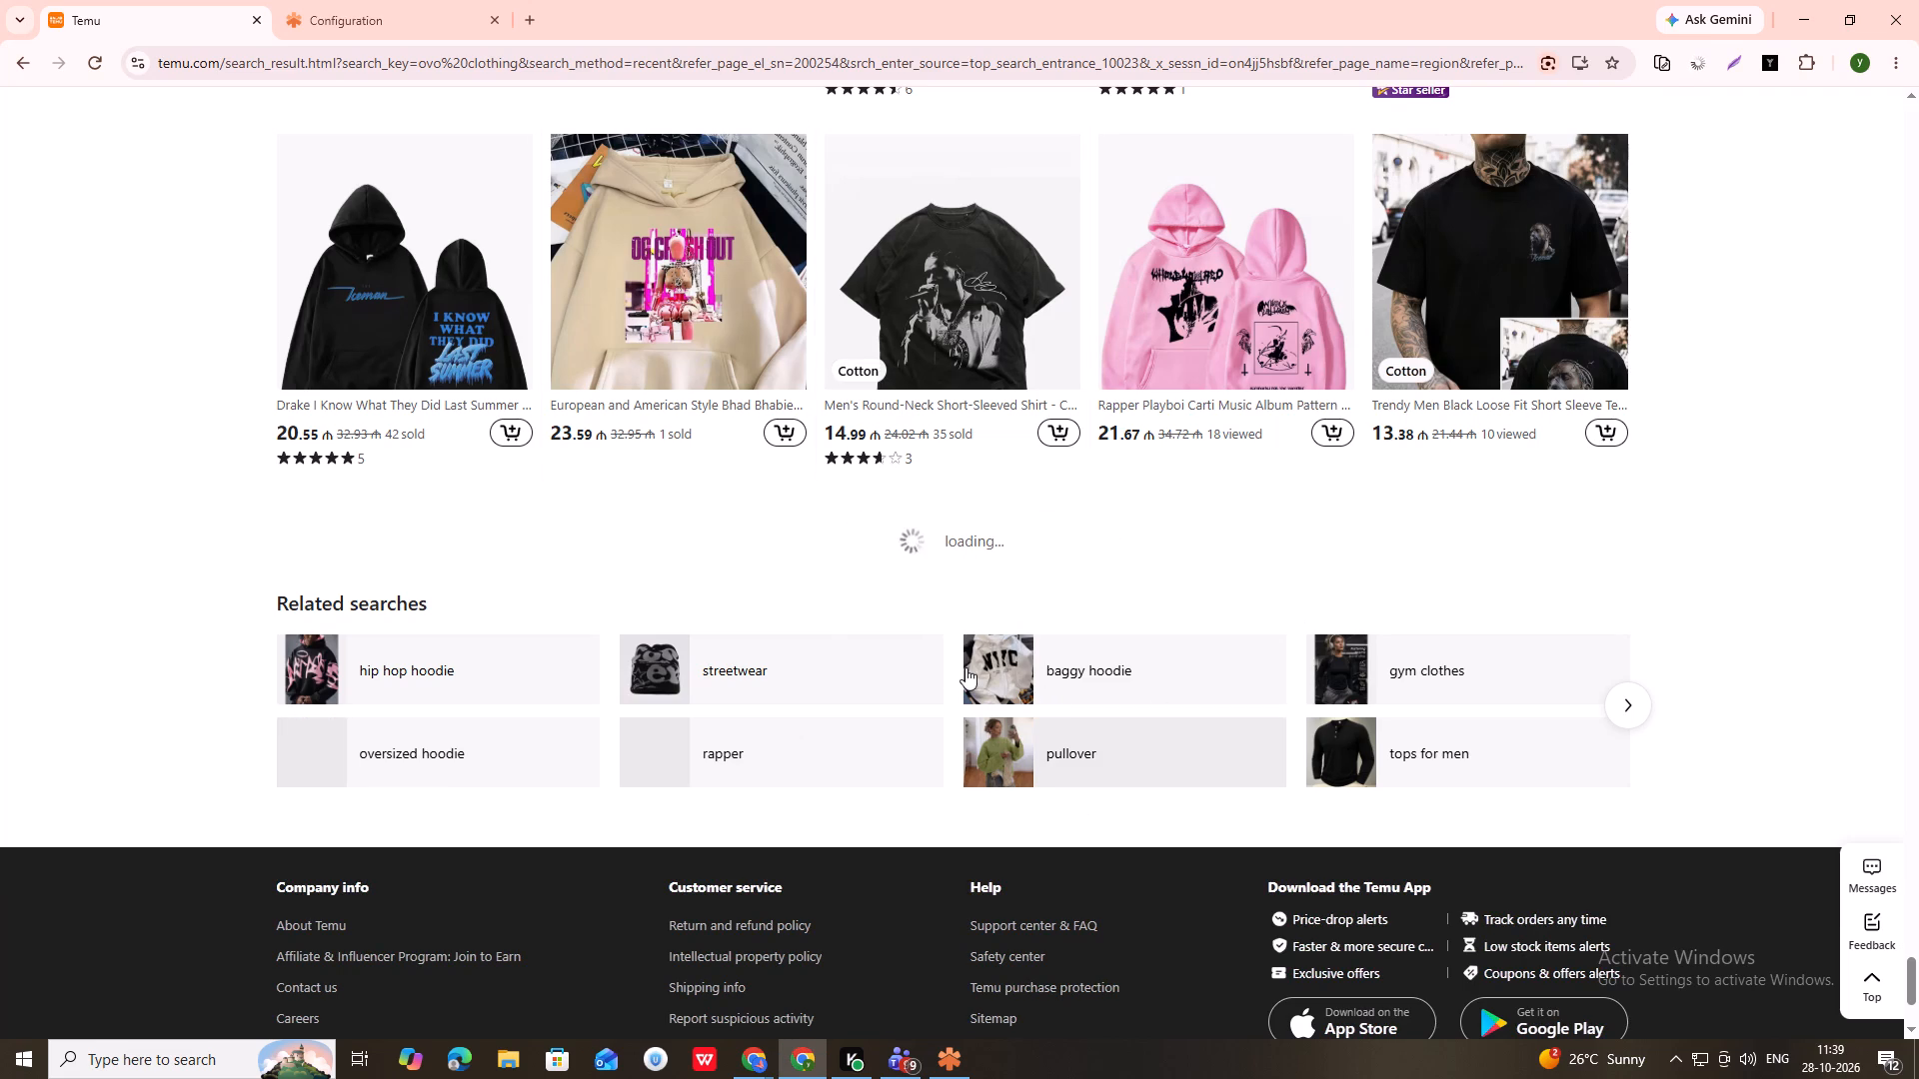
{"action": "scroll", "coordinate": [888, 698], "scroll_direction": "down", "scroll_amount": 2}
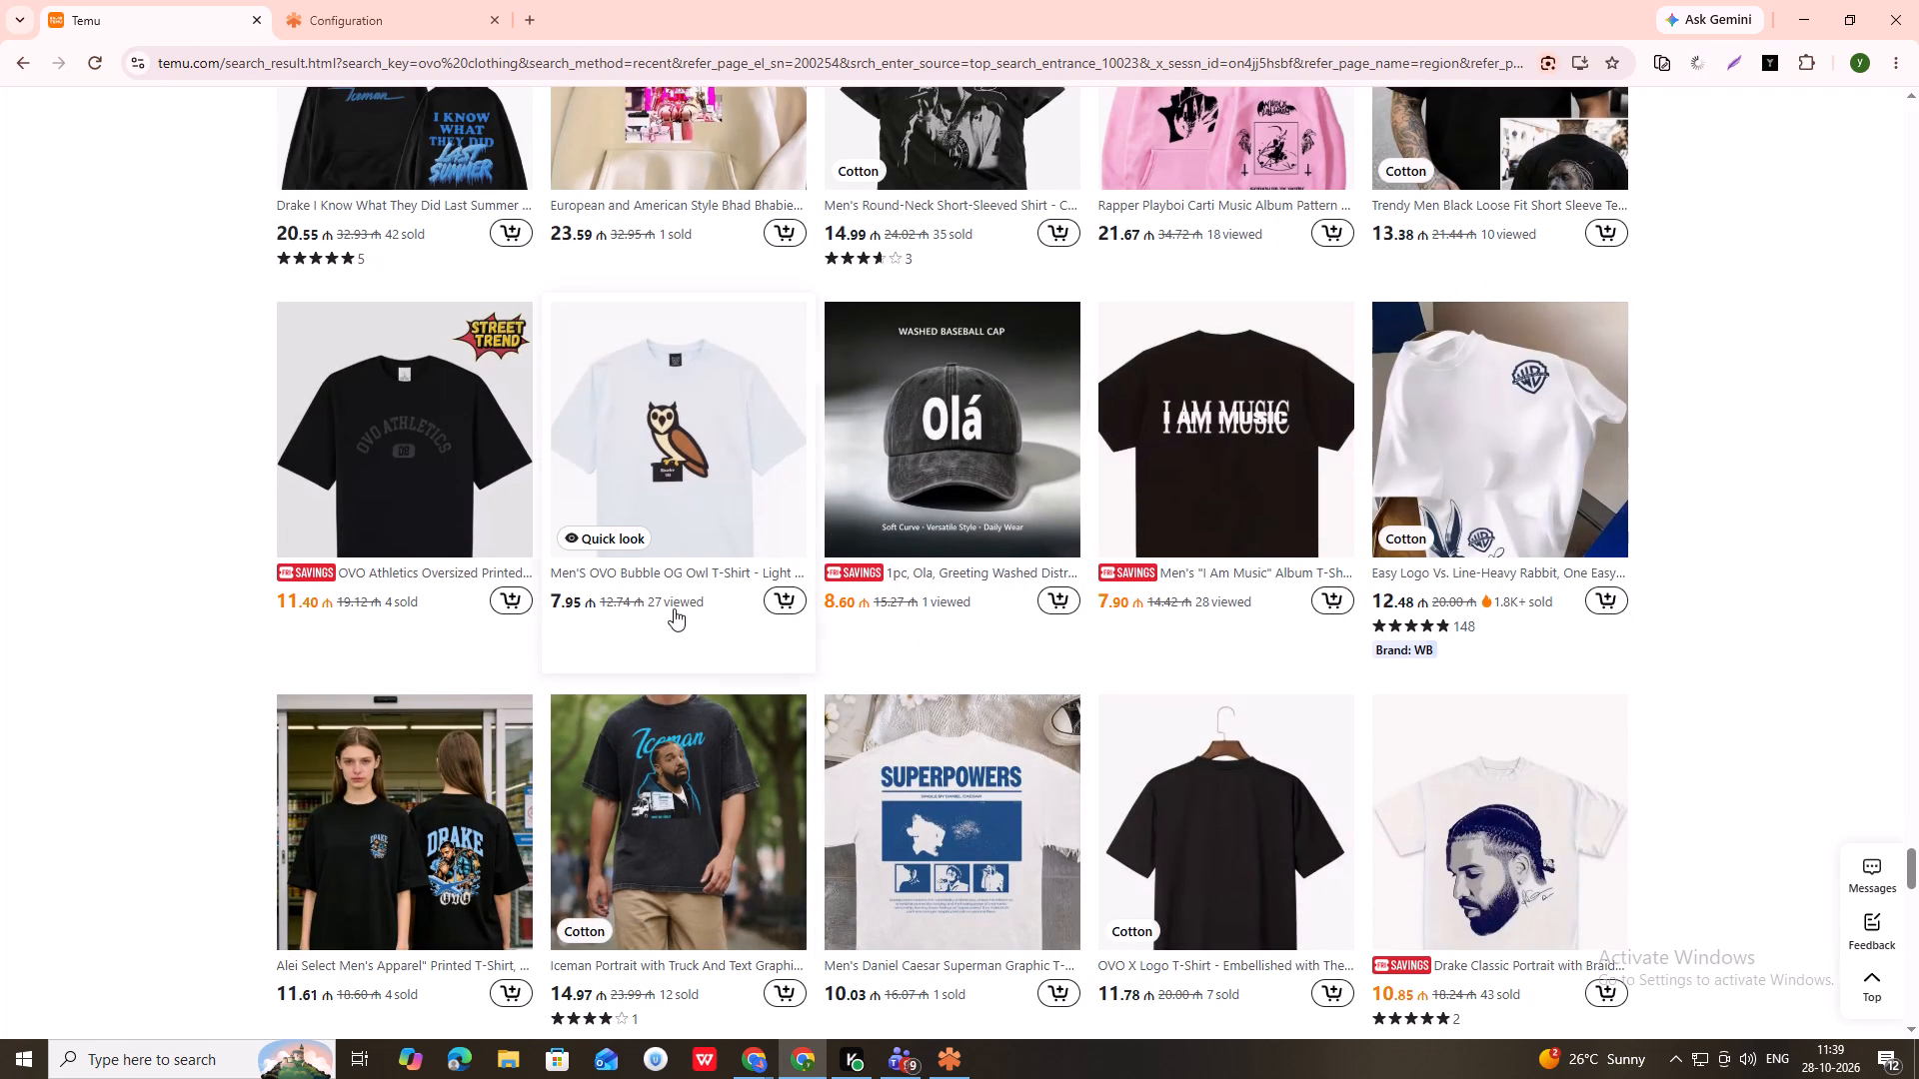
{"action": "right_click", "coordinate": [688, 576]}
{"action": "left_click", "coordinate": [774, 790]}
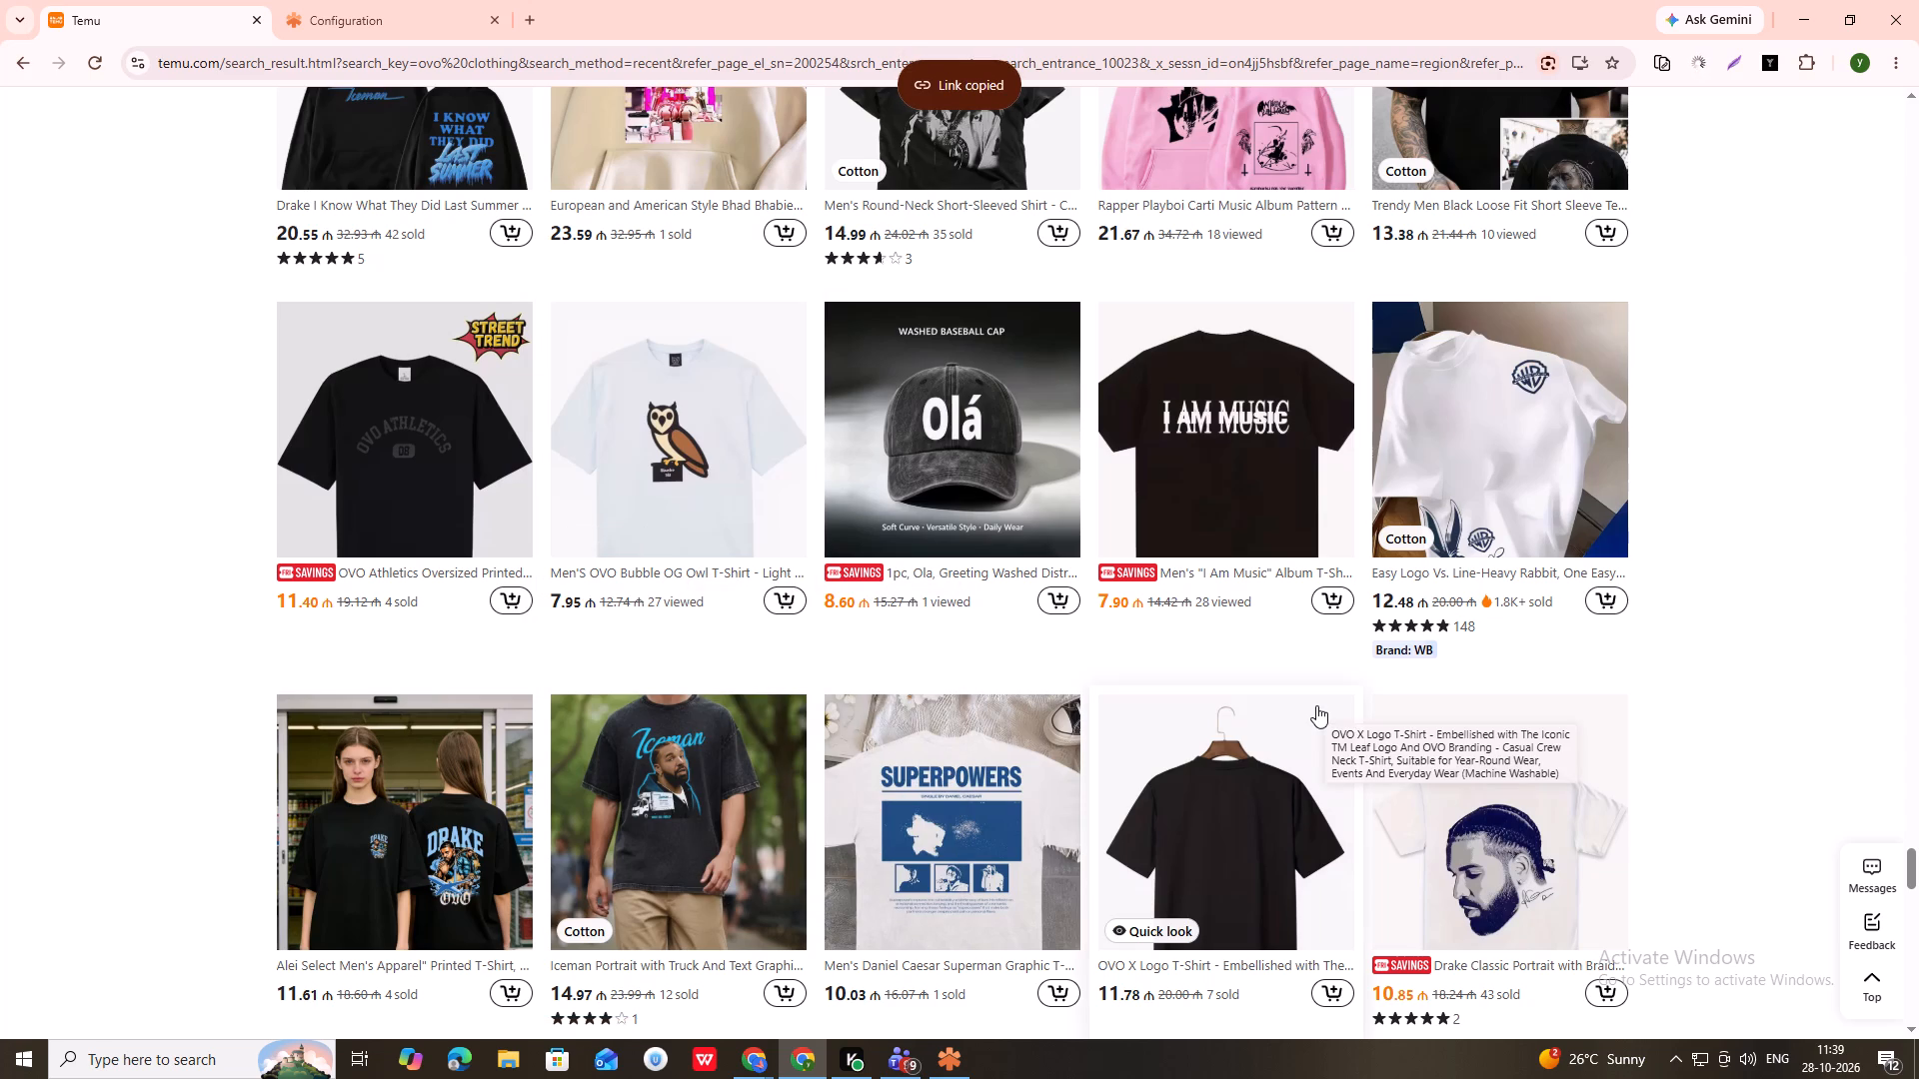
{"action": "key", "text": "alt+Tab"}
{"action": "key", "text": "alt+Tab"}
{"action": "scroll", "coordinate": [761, 837], "scroll_direction": "down", "scroll_amount": 3}
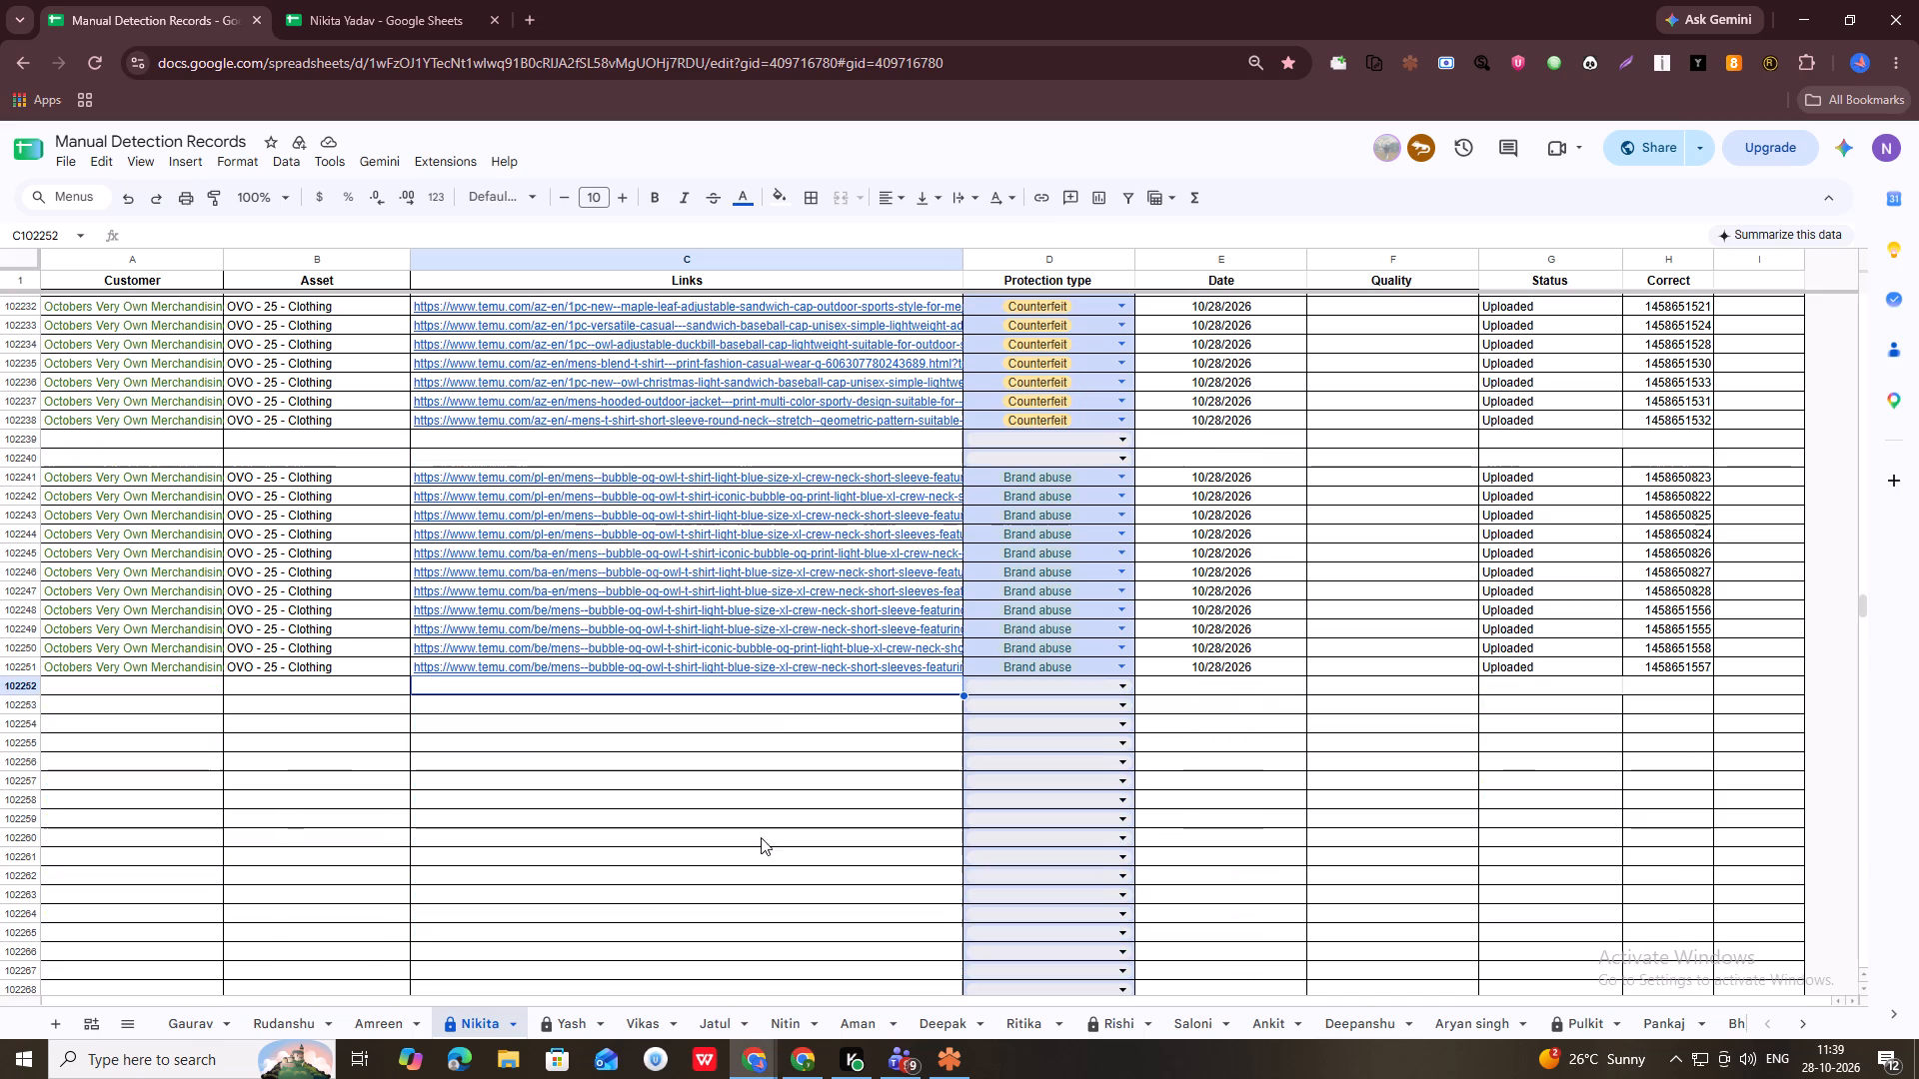
{"action": "key", "text": "ctrl+v"}
Submit the owl T-shirt link in Red Points as an OVO - 25 - Clothing Product brand abuse incident and clear the link list.
{"action": "key", "text": "alt+Tab"}
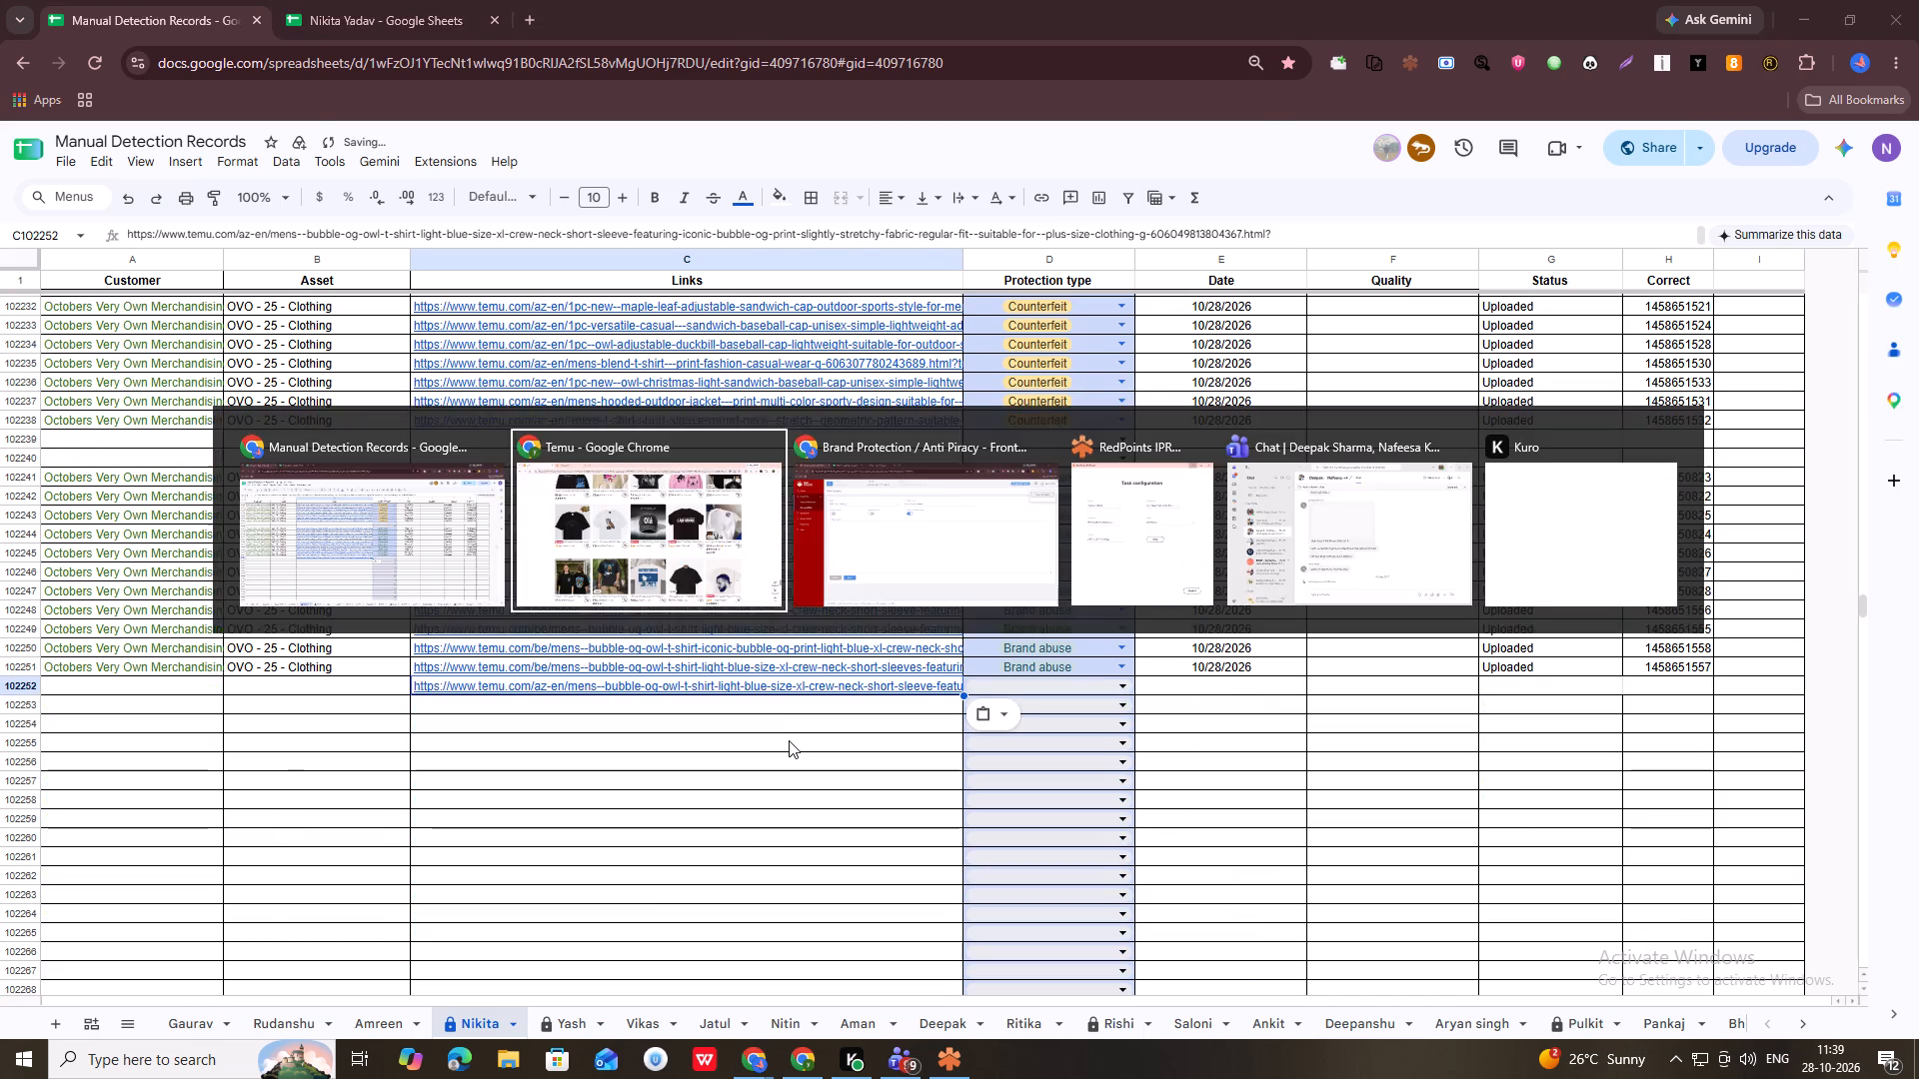
{"action": "key", "text": "alt+Tab"}
{"action": "left_click", "coordinate": [953, 508]}
{"action": "key", "text": "ctrl+v"}
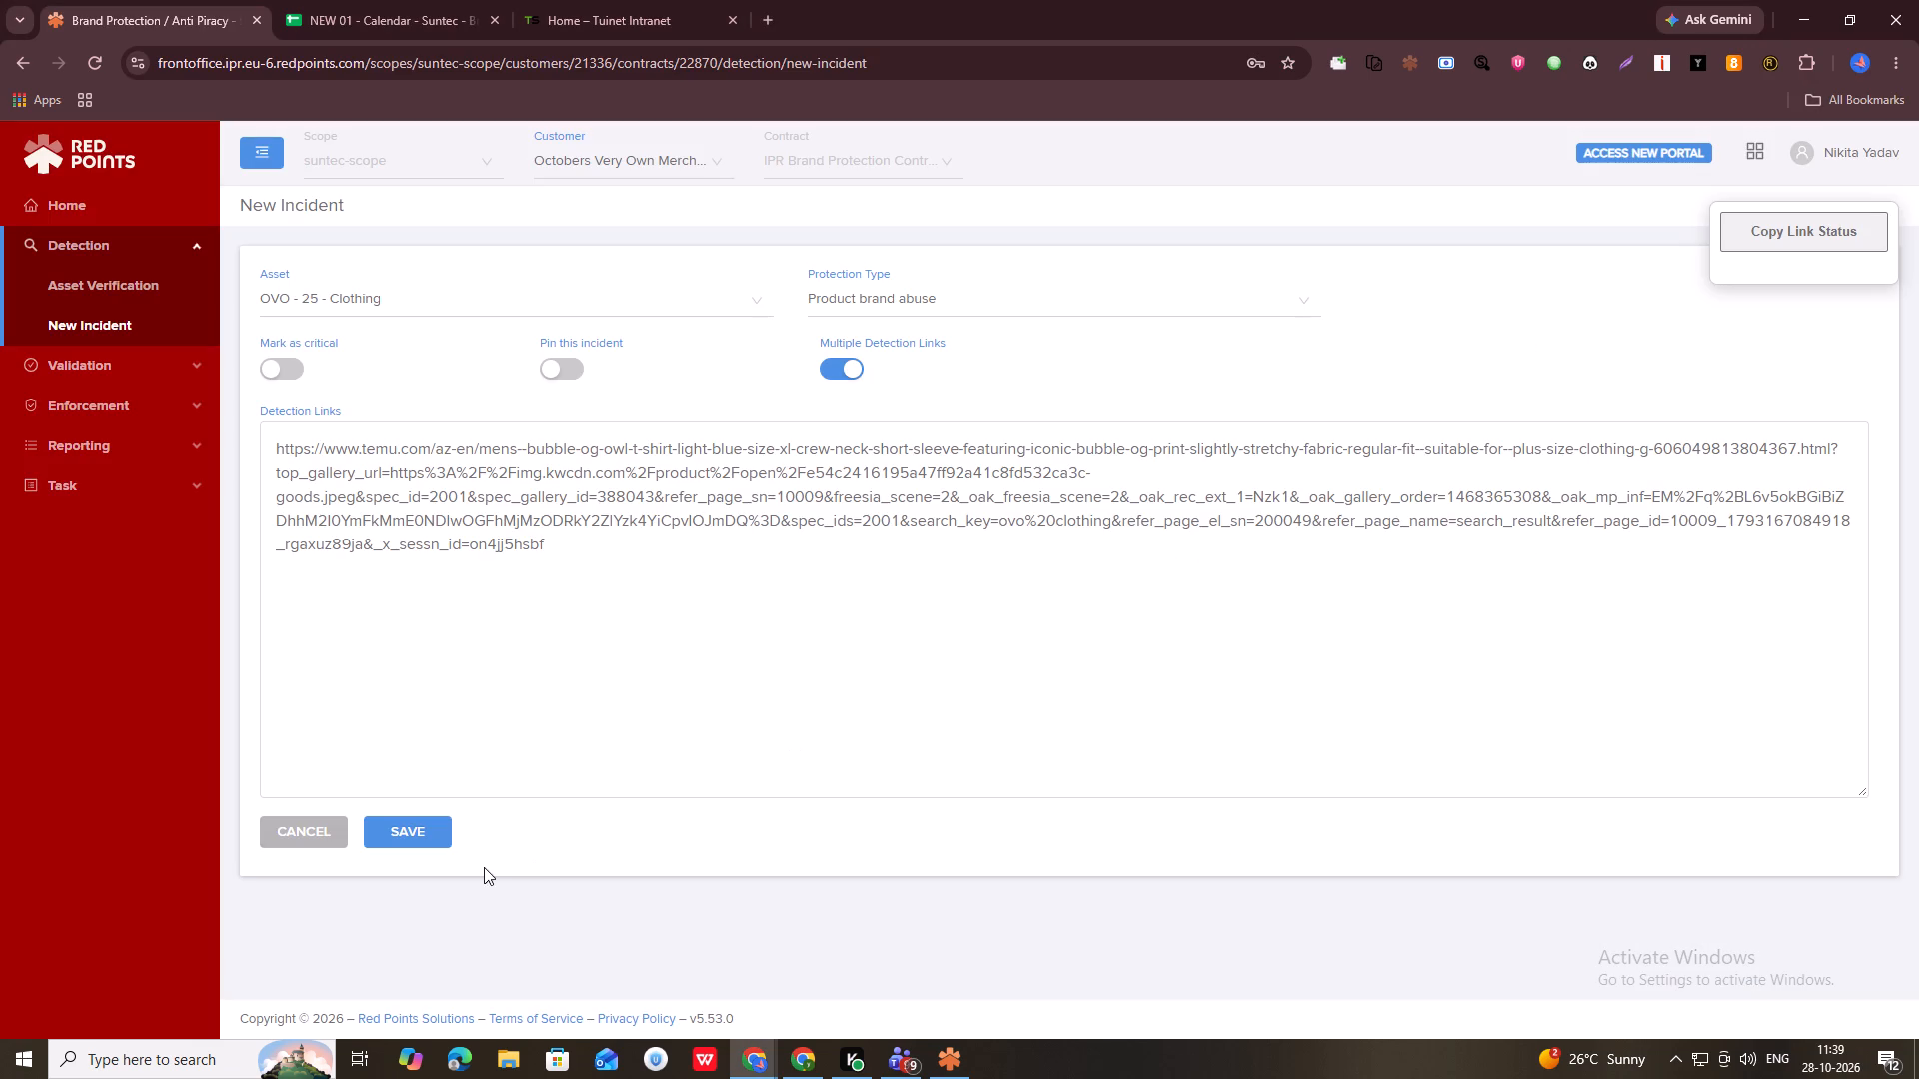
{"action": "left_click", "coordinate": [433, 831]}
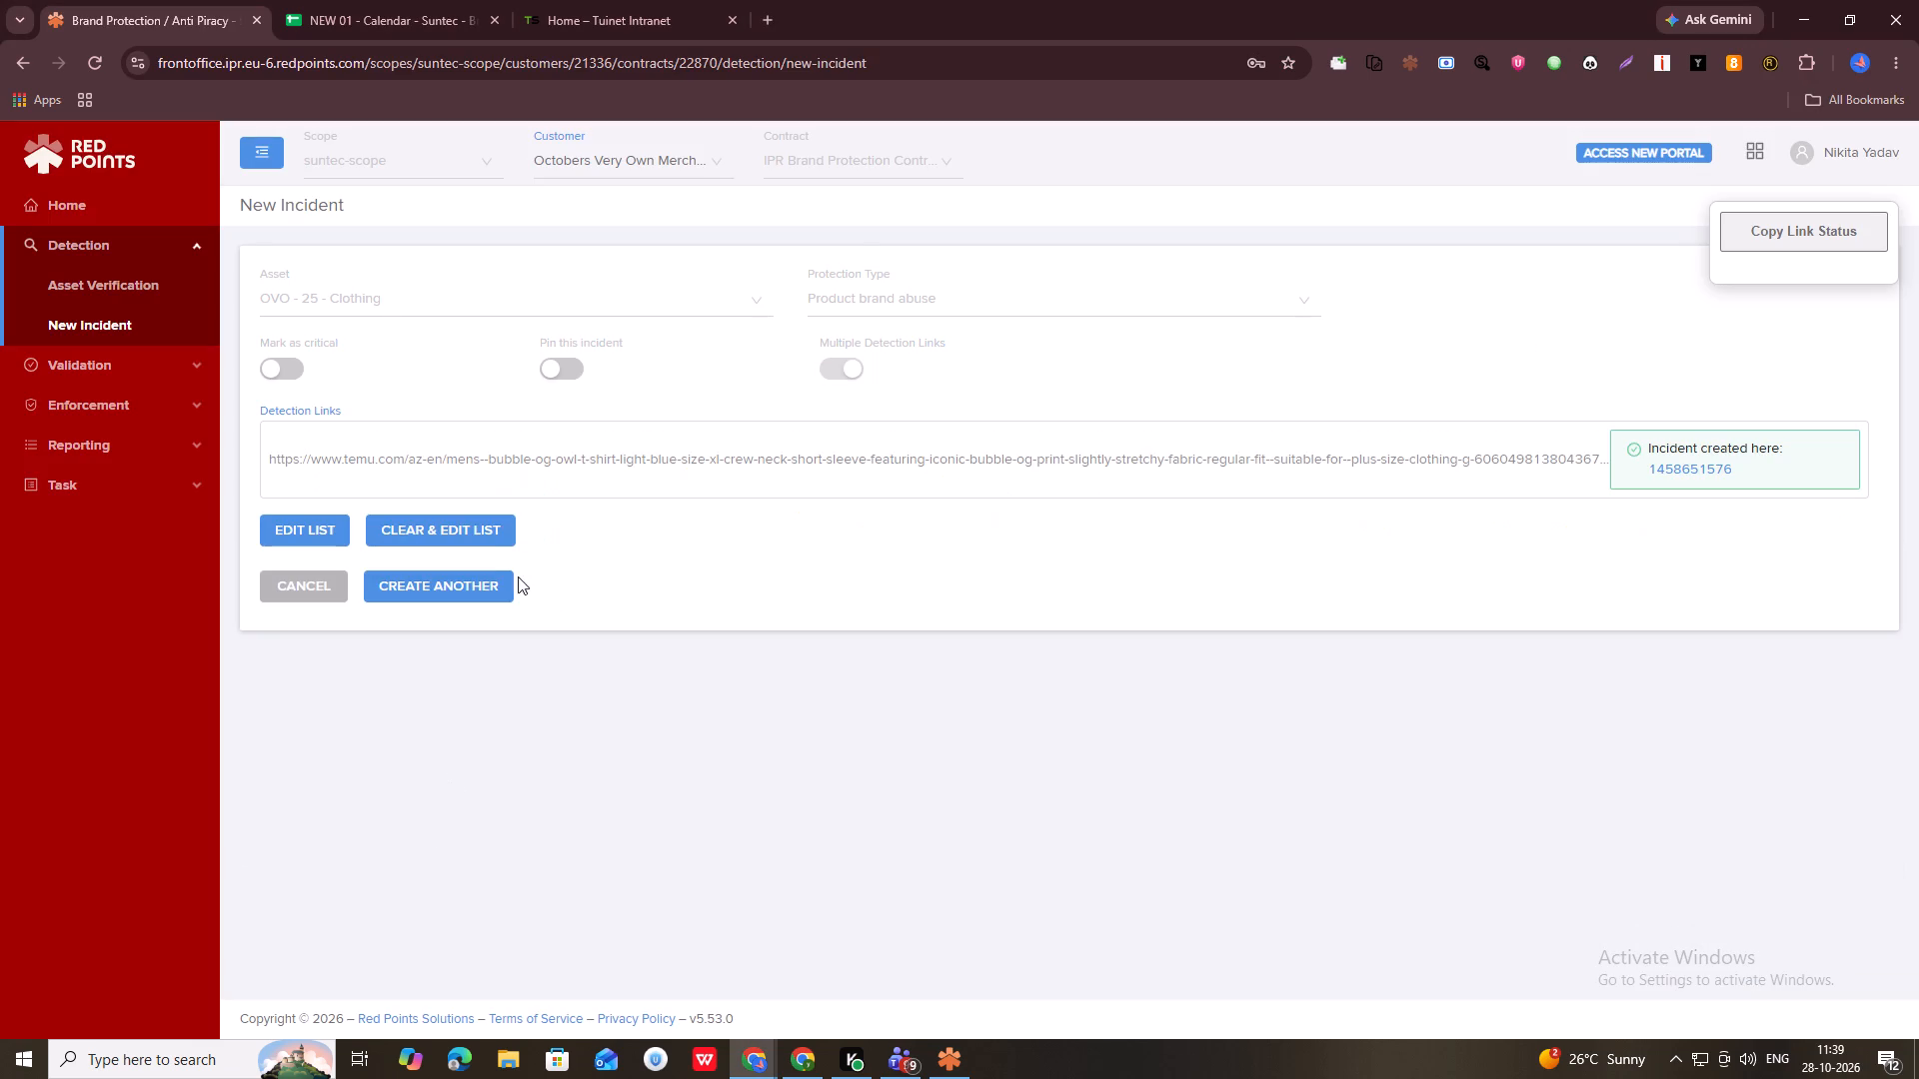
{"action": "left_click", "coordinate": [483, 541]}
Fill the Brand abuse protection type and date 10/28/2026 down into row 102252 of Manual Detection Records.
{"action": "key", "text": "alt+Tab"}
{"action": "key", "text": "Right"}
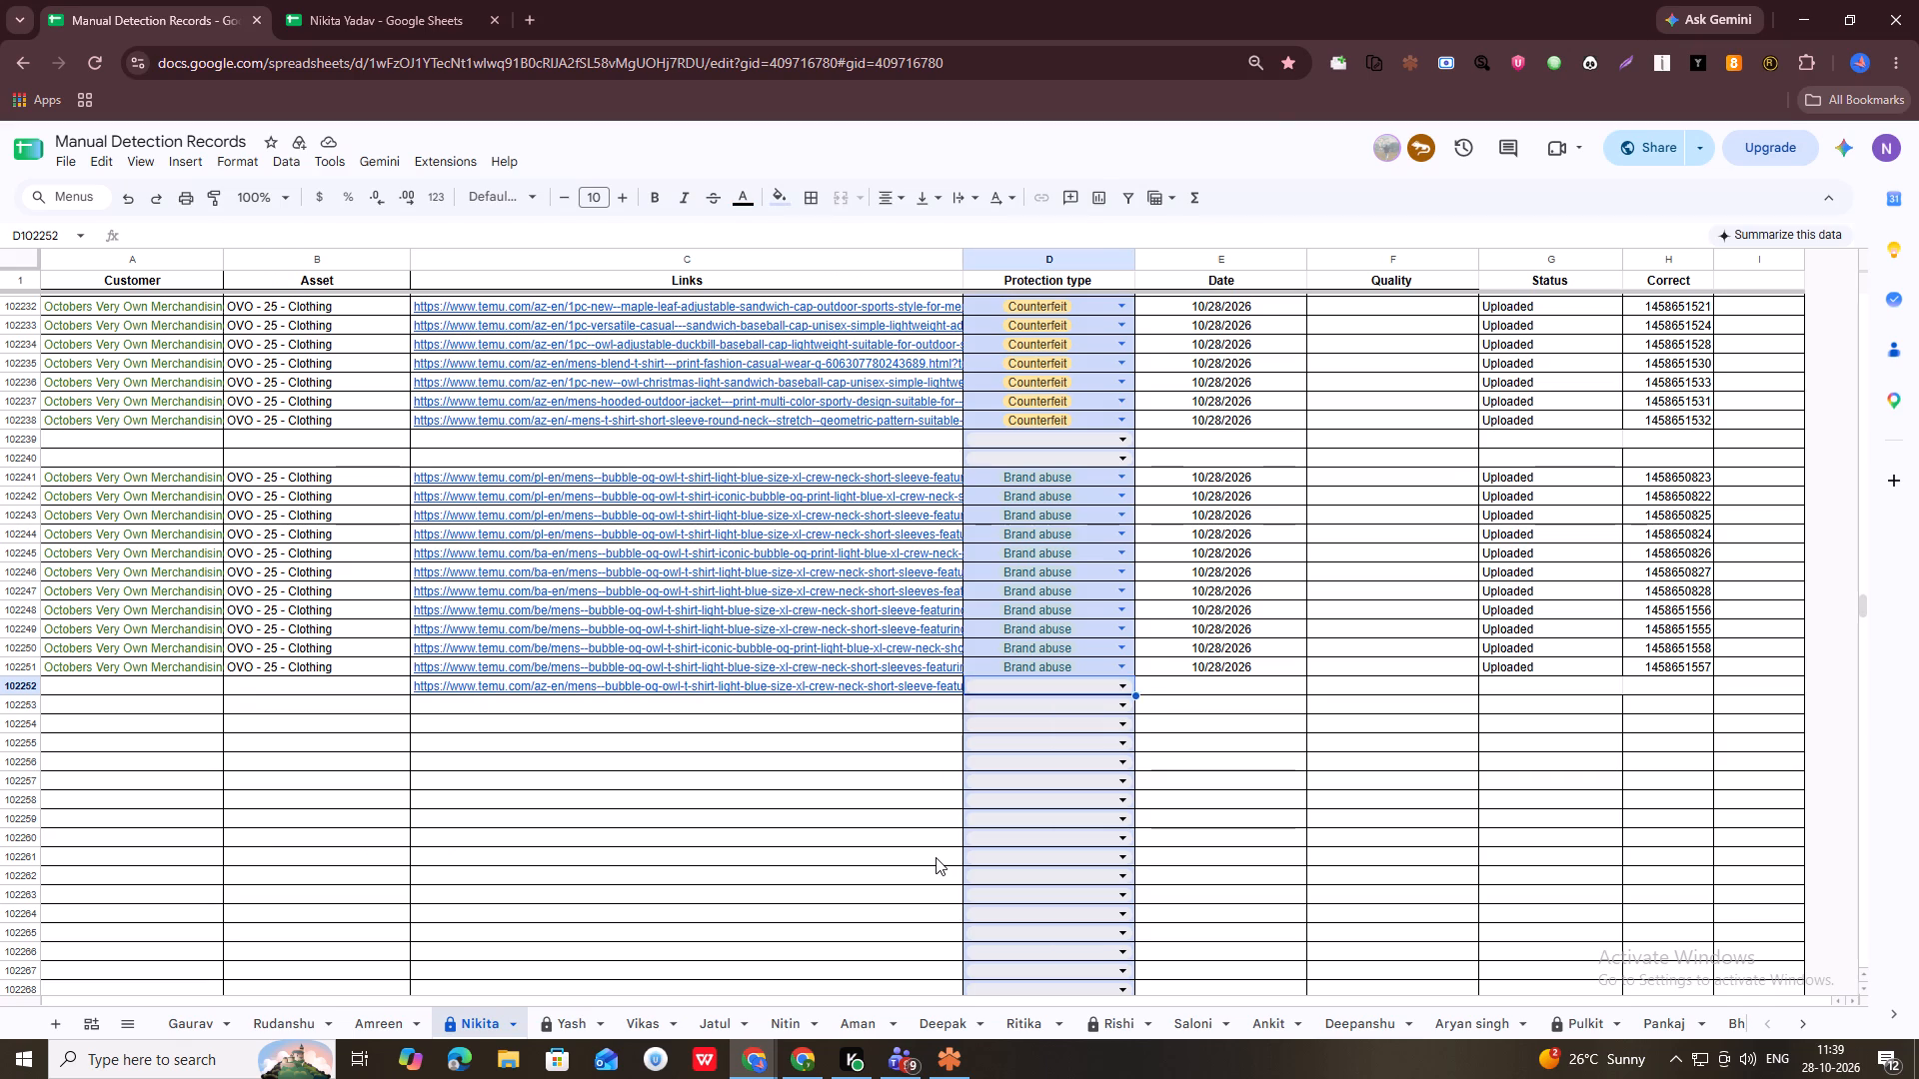
{"action": "key", "text": "shift+Right"}
{"action": "key", "text": "ctrl+d"}
Fill the Octobers Very Own customer and OVO - 25 - Clothing asset down into row 102252.
{"action": "key", "text": "ctrl+Left"}
{"action": "key", "text": "ctrl+Left"}
{"action": "key", "text": "ctrl+Left"}
{"action": "key", "text": "ctrl+Left"}
{"action": "key", "text": "ctrl+Left"}
{"action": "key", "text": "ctrl+Left"}
{"action": "key", "text": "ctrl+Left"}
{"action": "key", "text": "ctrl+Left"}
{"action": "key", "text": "ctrl+Left"}
{"action": "key", "text": "ctrl+Left"}
{"action": "key", "text": "shift+Right"}
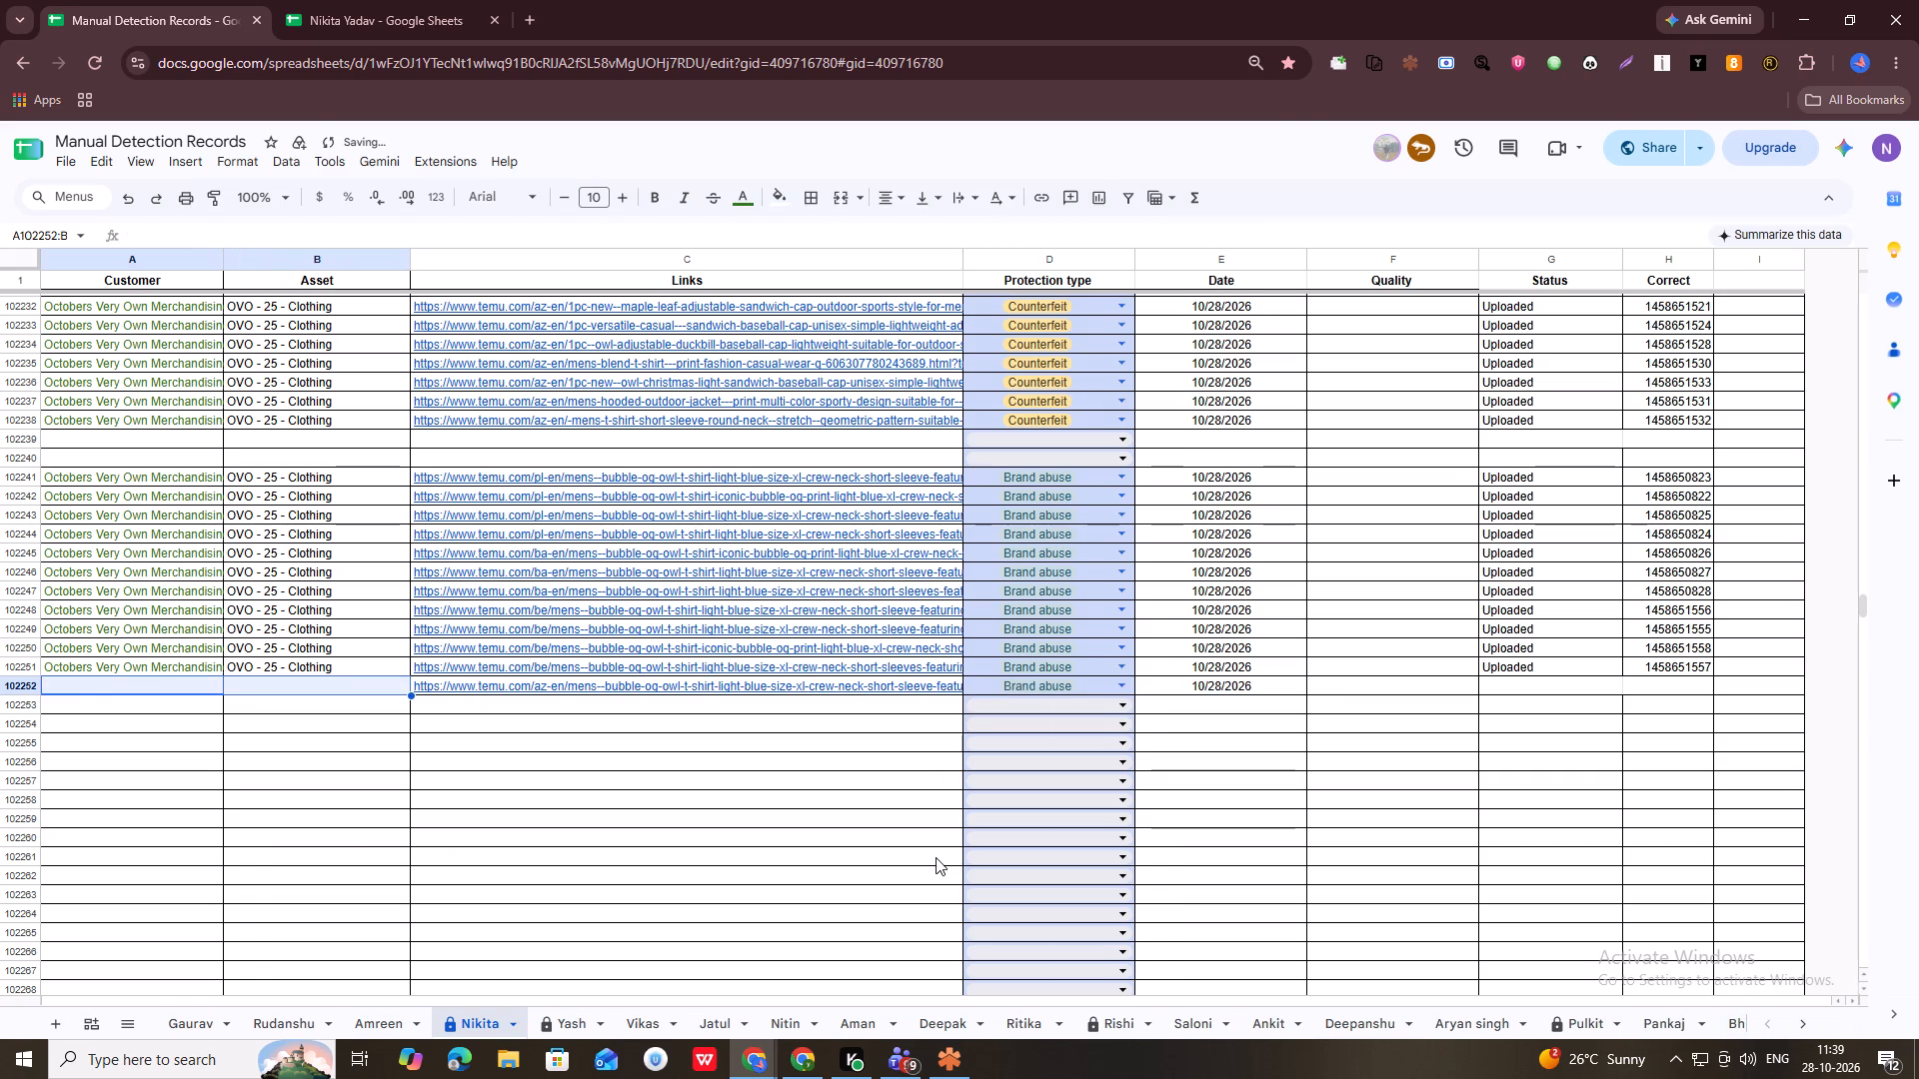
{"action": "key", "text": "ctrl+d"}
Fill the Uploaded status down into row 102252 and move to the empty link cell C102253.
{"action": "key", "text": "Right"}
{"action": "key", "text": "Right"}
{"action": "key", "text": "Right"}
{"action": "key", "text": "Right"}
{"action": "key", "text": "Right"}
{"action": "key", "text": "Right"}
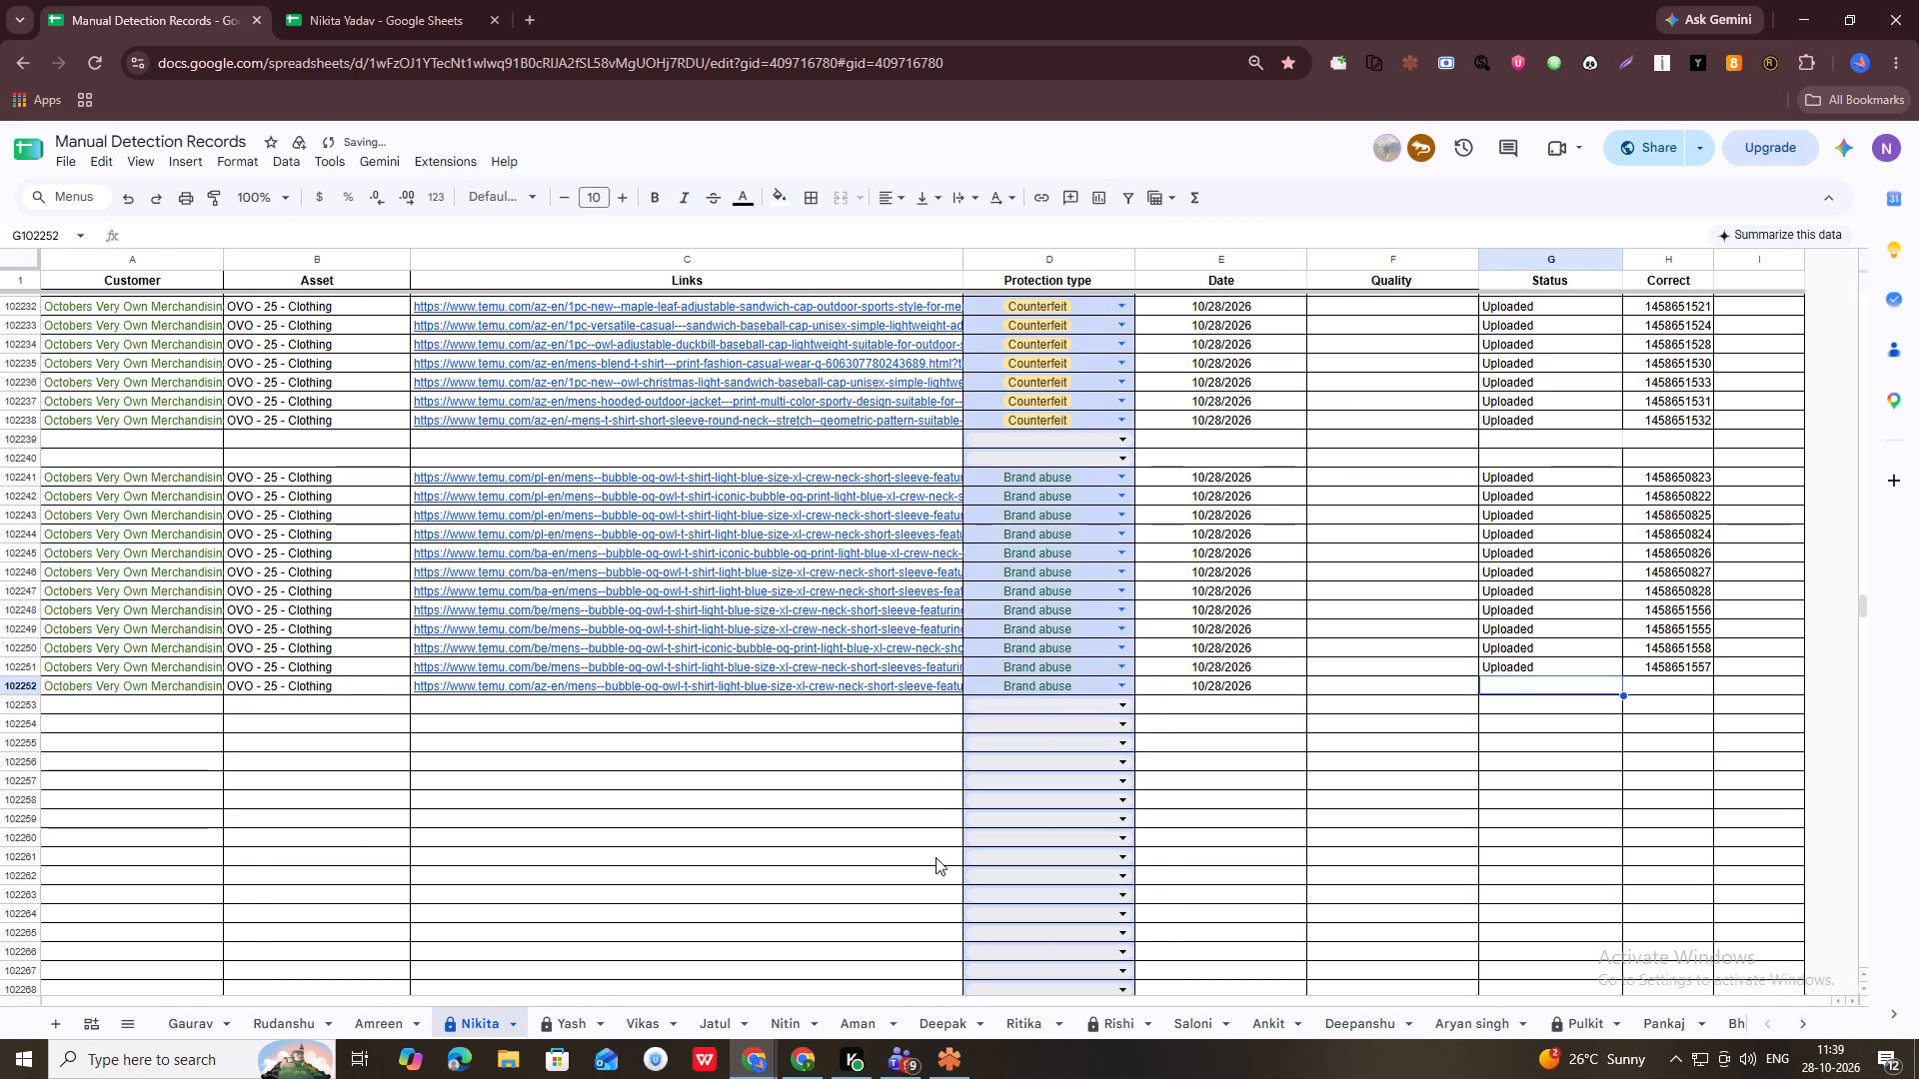
{"action": "key", "text": "ctrl+d"}
{"action": "key", "text": "Down"}
{"action": "key", "text": "Left"}
{"action": "key", "text": "Left"}
{"action": "key", "text": "Left"}
{"action": "key", "text": "Left"}
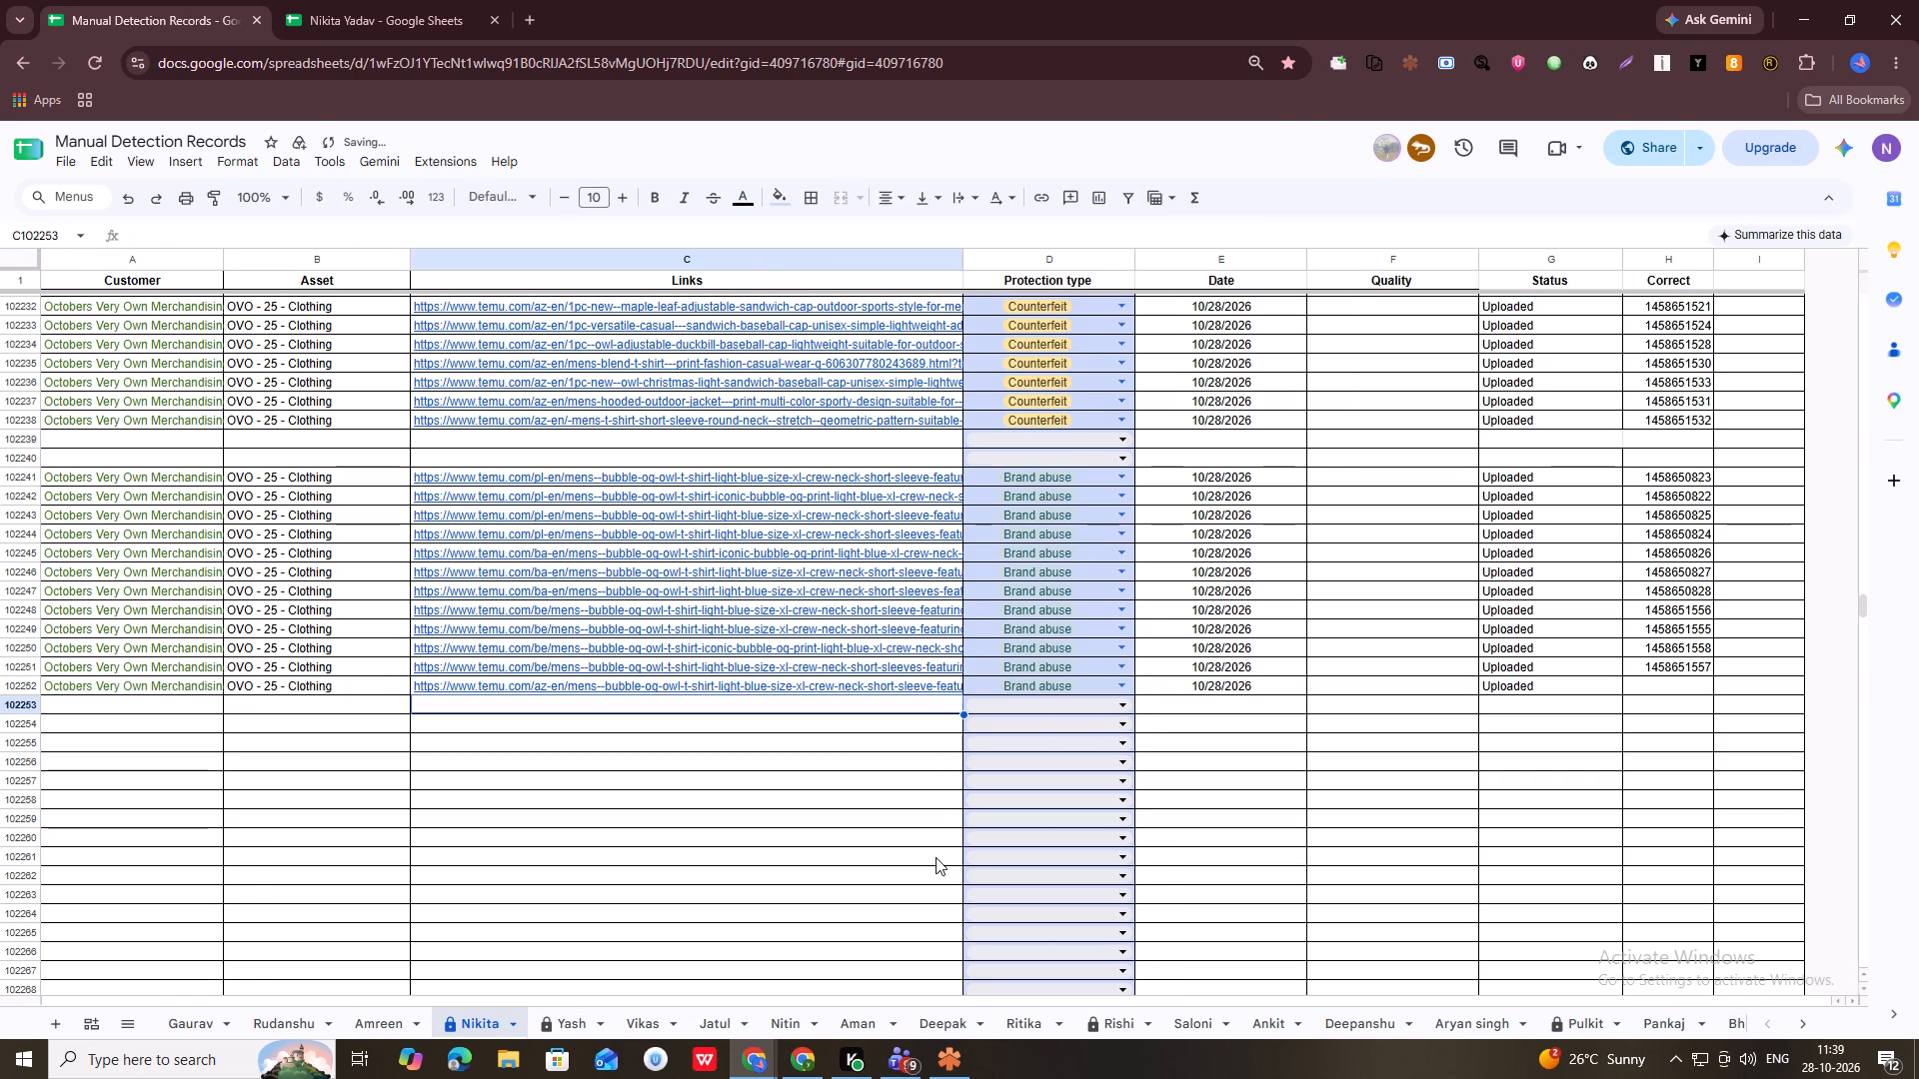
Switch to the Tuinet Intranet, consult the Suntec Brand calendar, and open Tuinet's Brand section.
{"action": "key", "text": "alt+Tab"}
{"action": "left_click", "coordinate": [582, 0]}
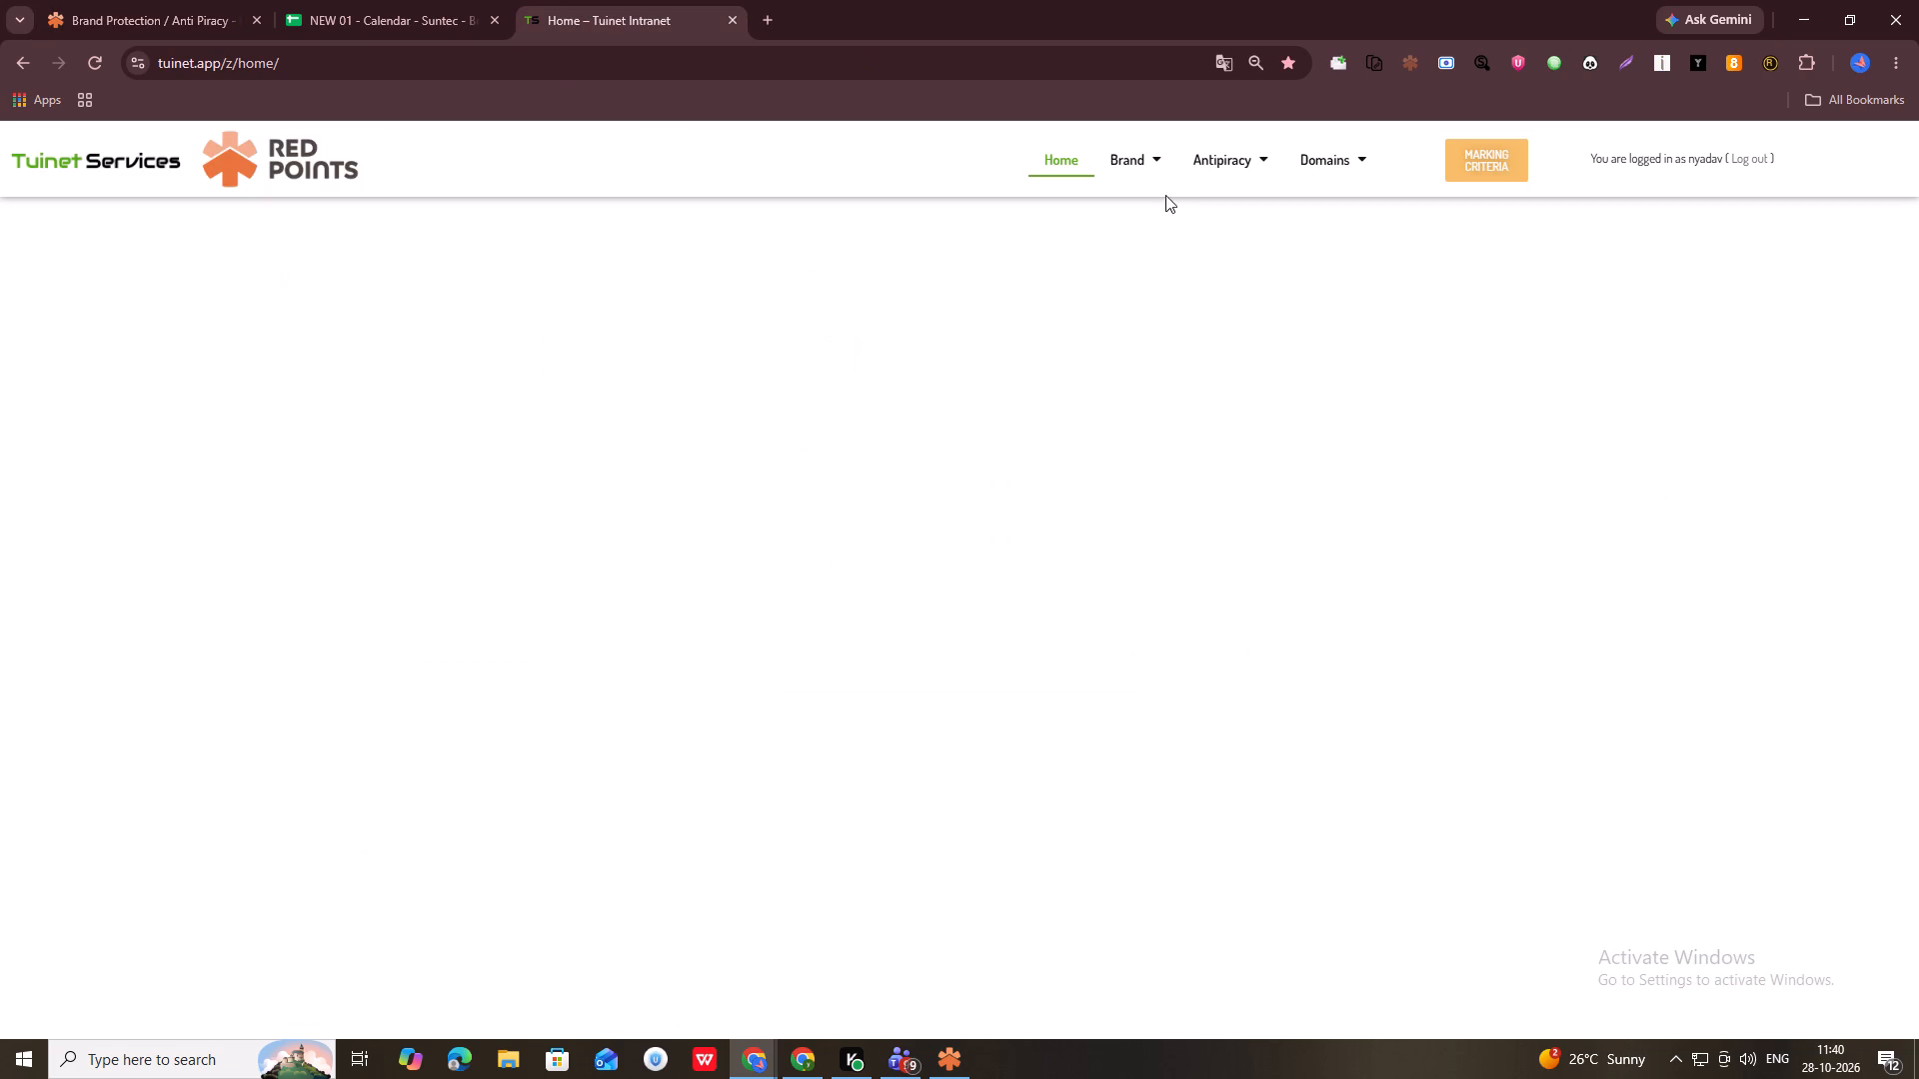
{"action": "left_click", "coordinate": [1114, 138]}
{"action": "left_click", "coordinate": [1135, 162]}
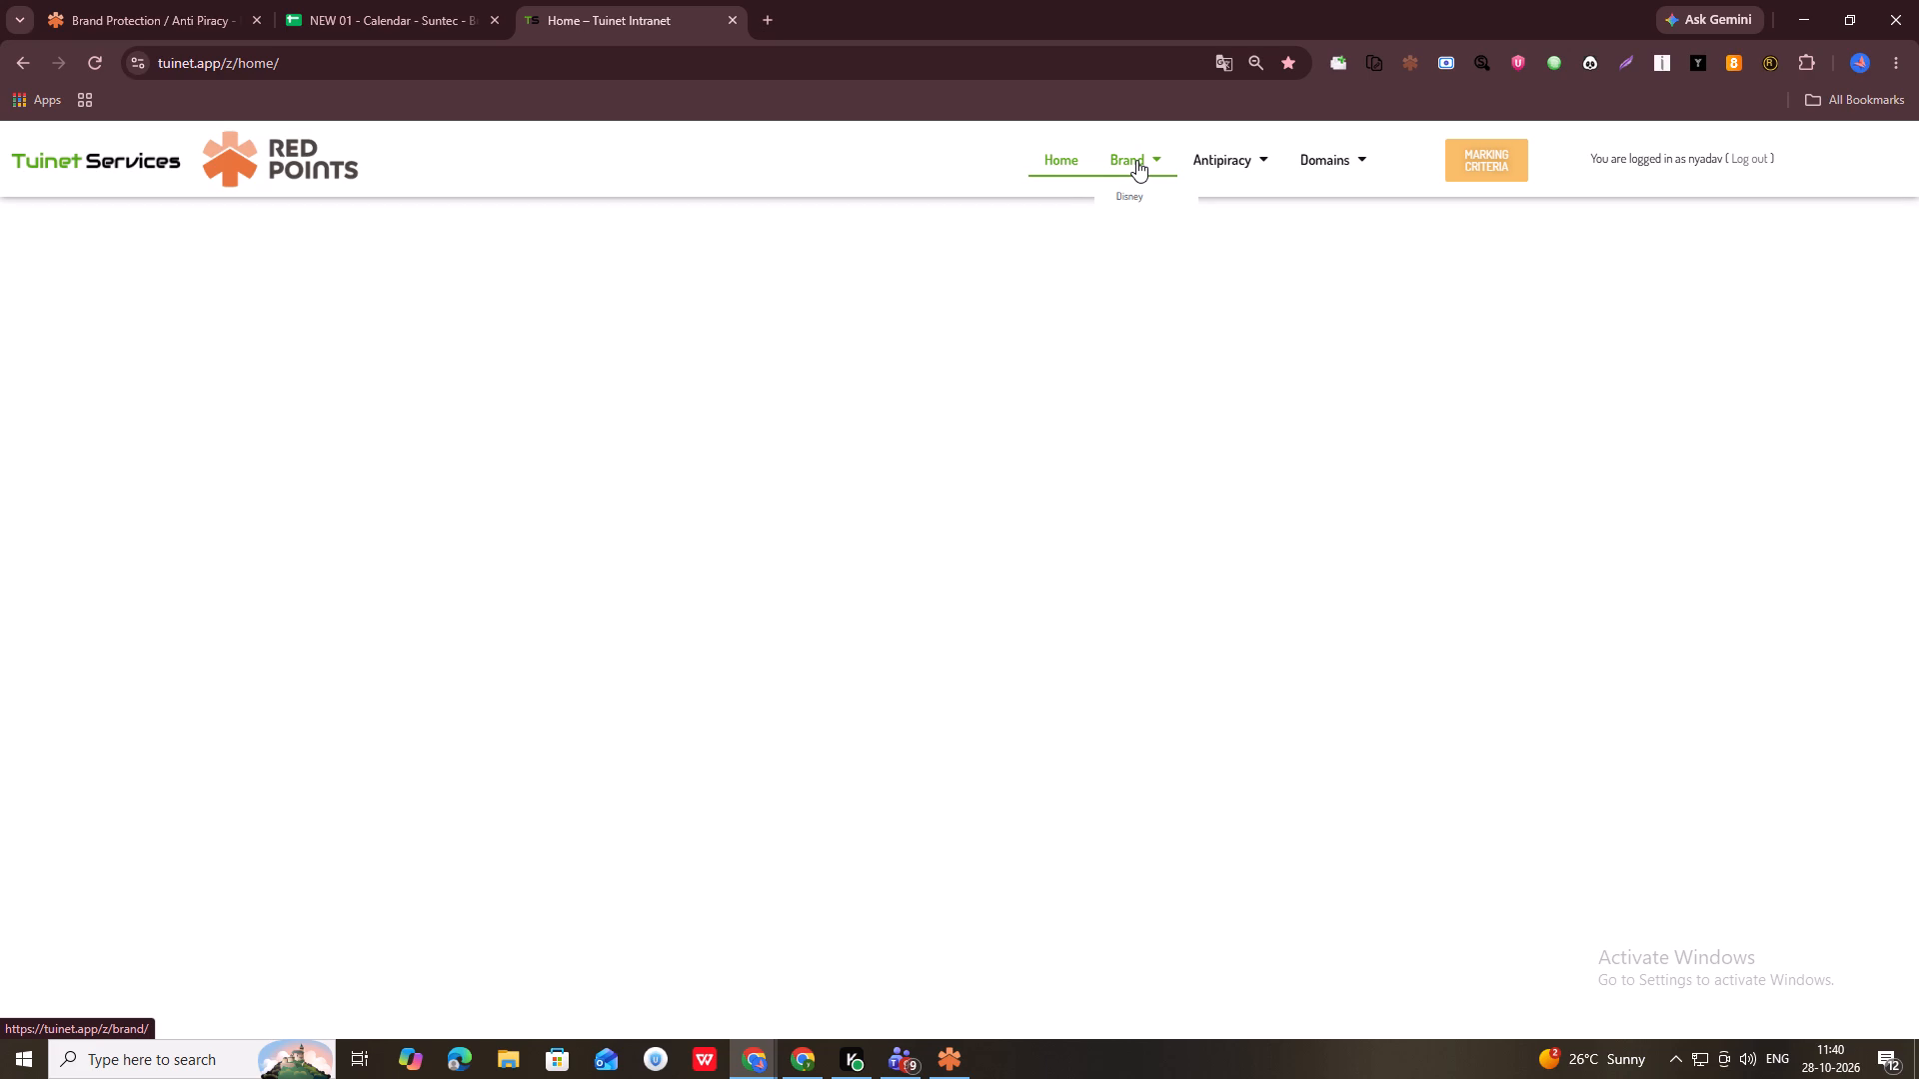
{"action": "left_click", "coordinate": [429, 0]}
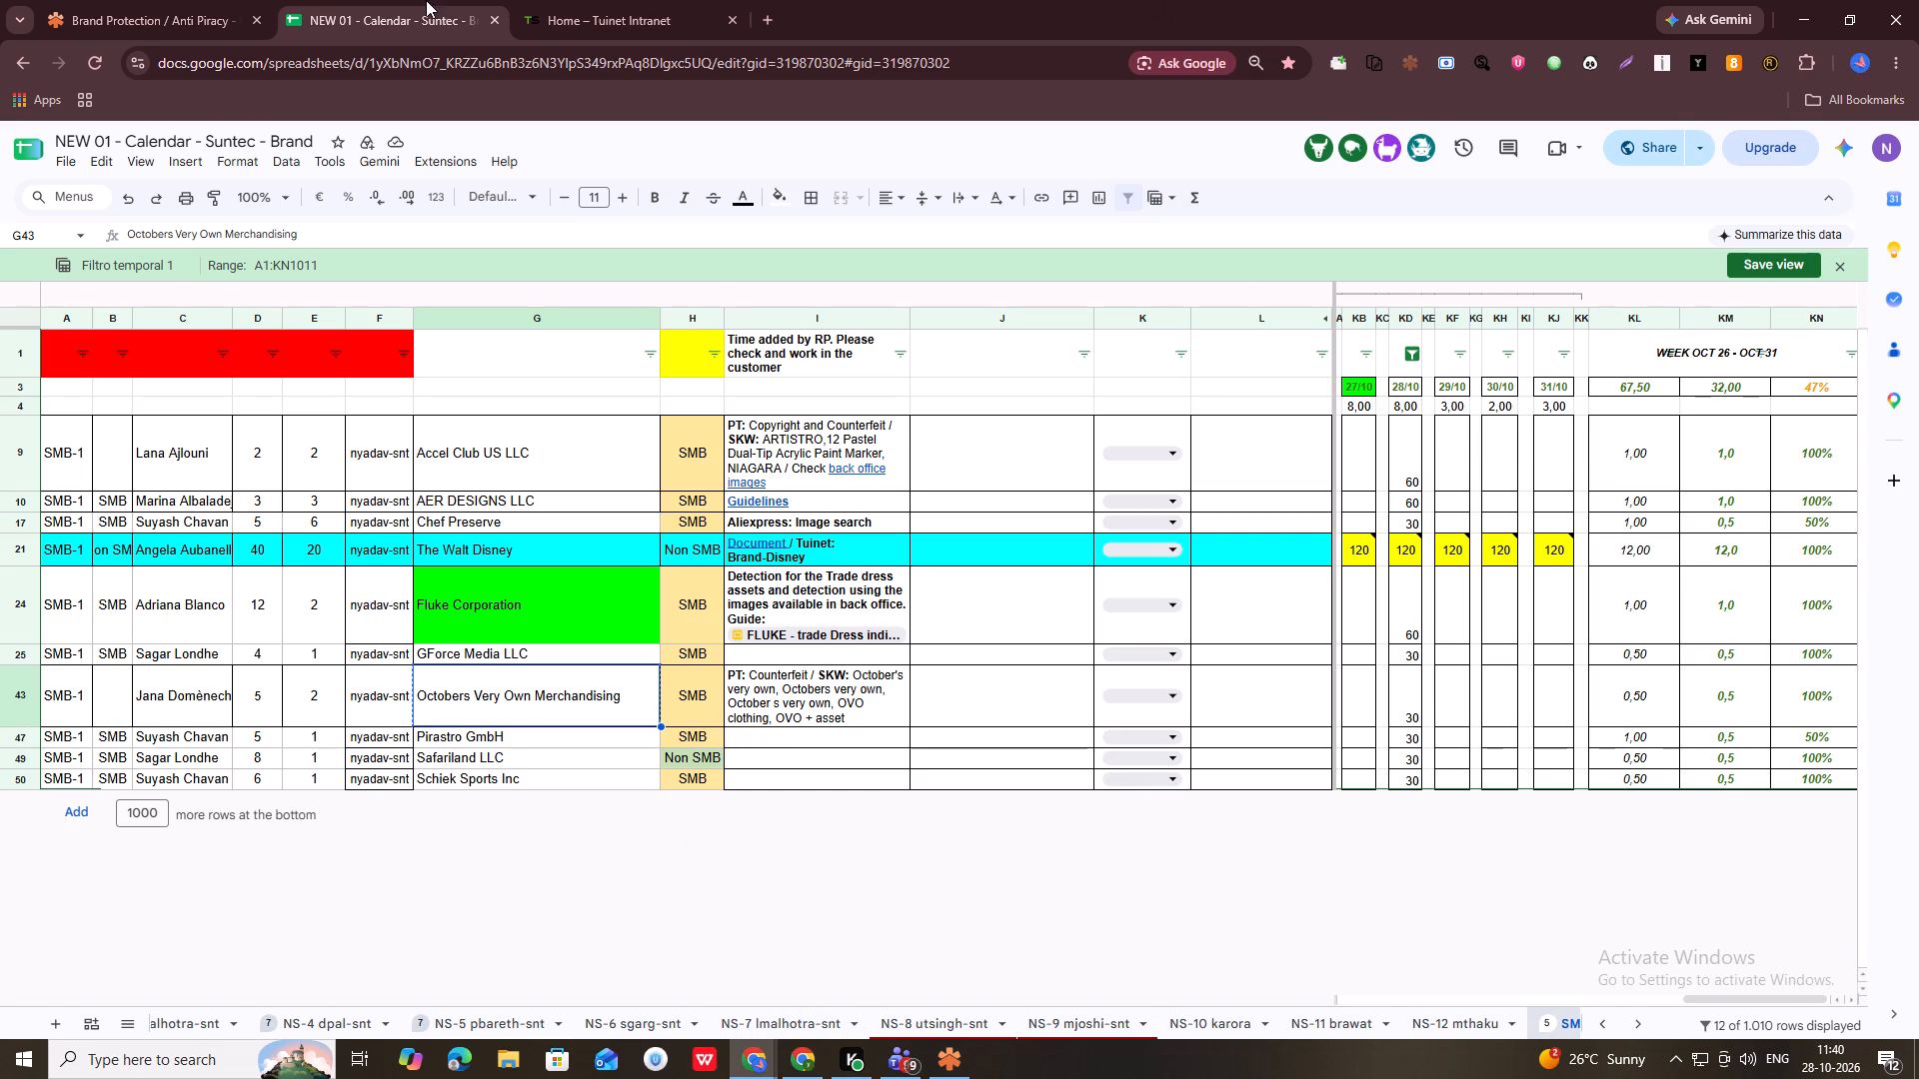
{"action": "left_click", "coordinate": [508, 0]}
{"action": "left_click", "coordinate": [576, 0]}
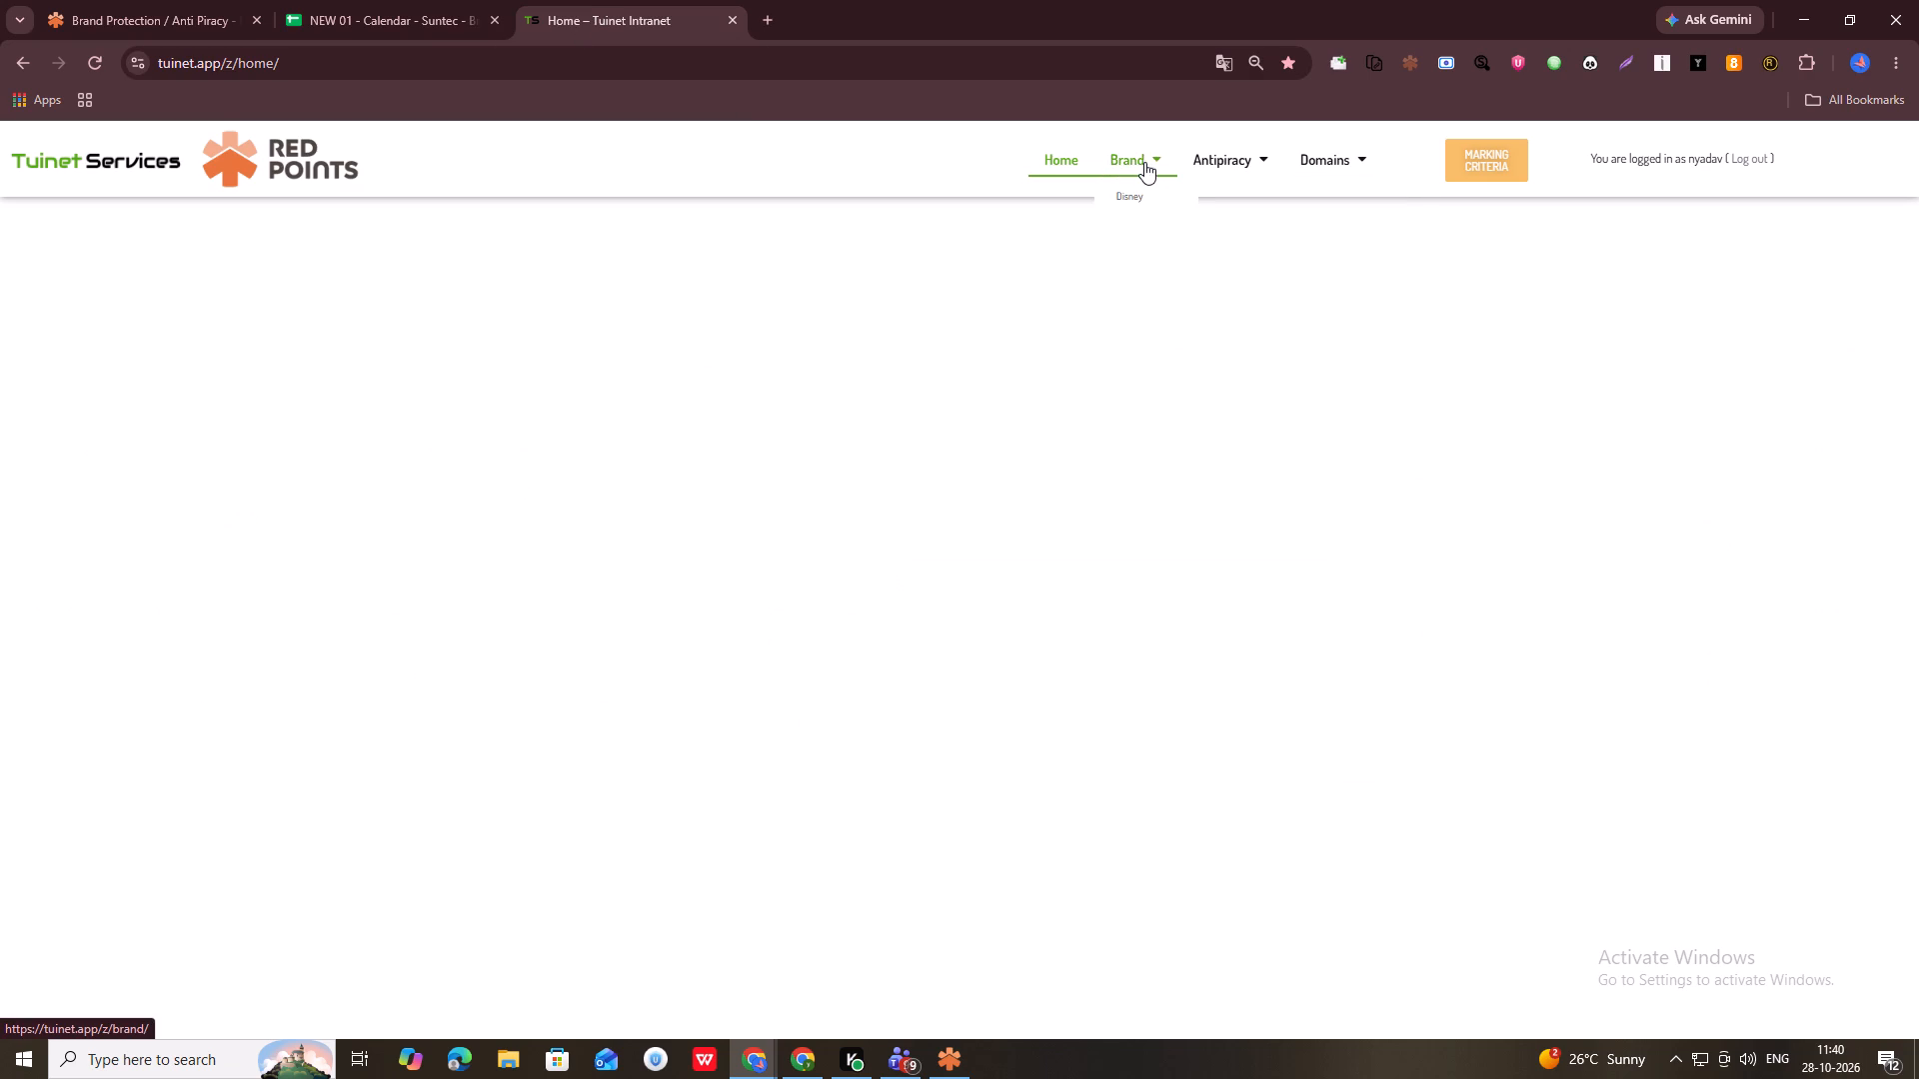
{"action": "left_click", "coordinate": [1139, 160]}
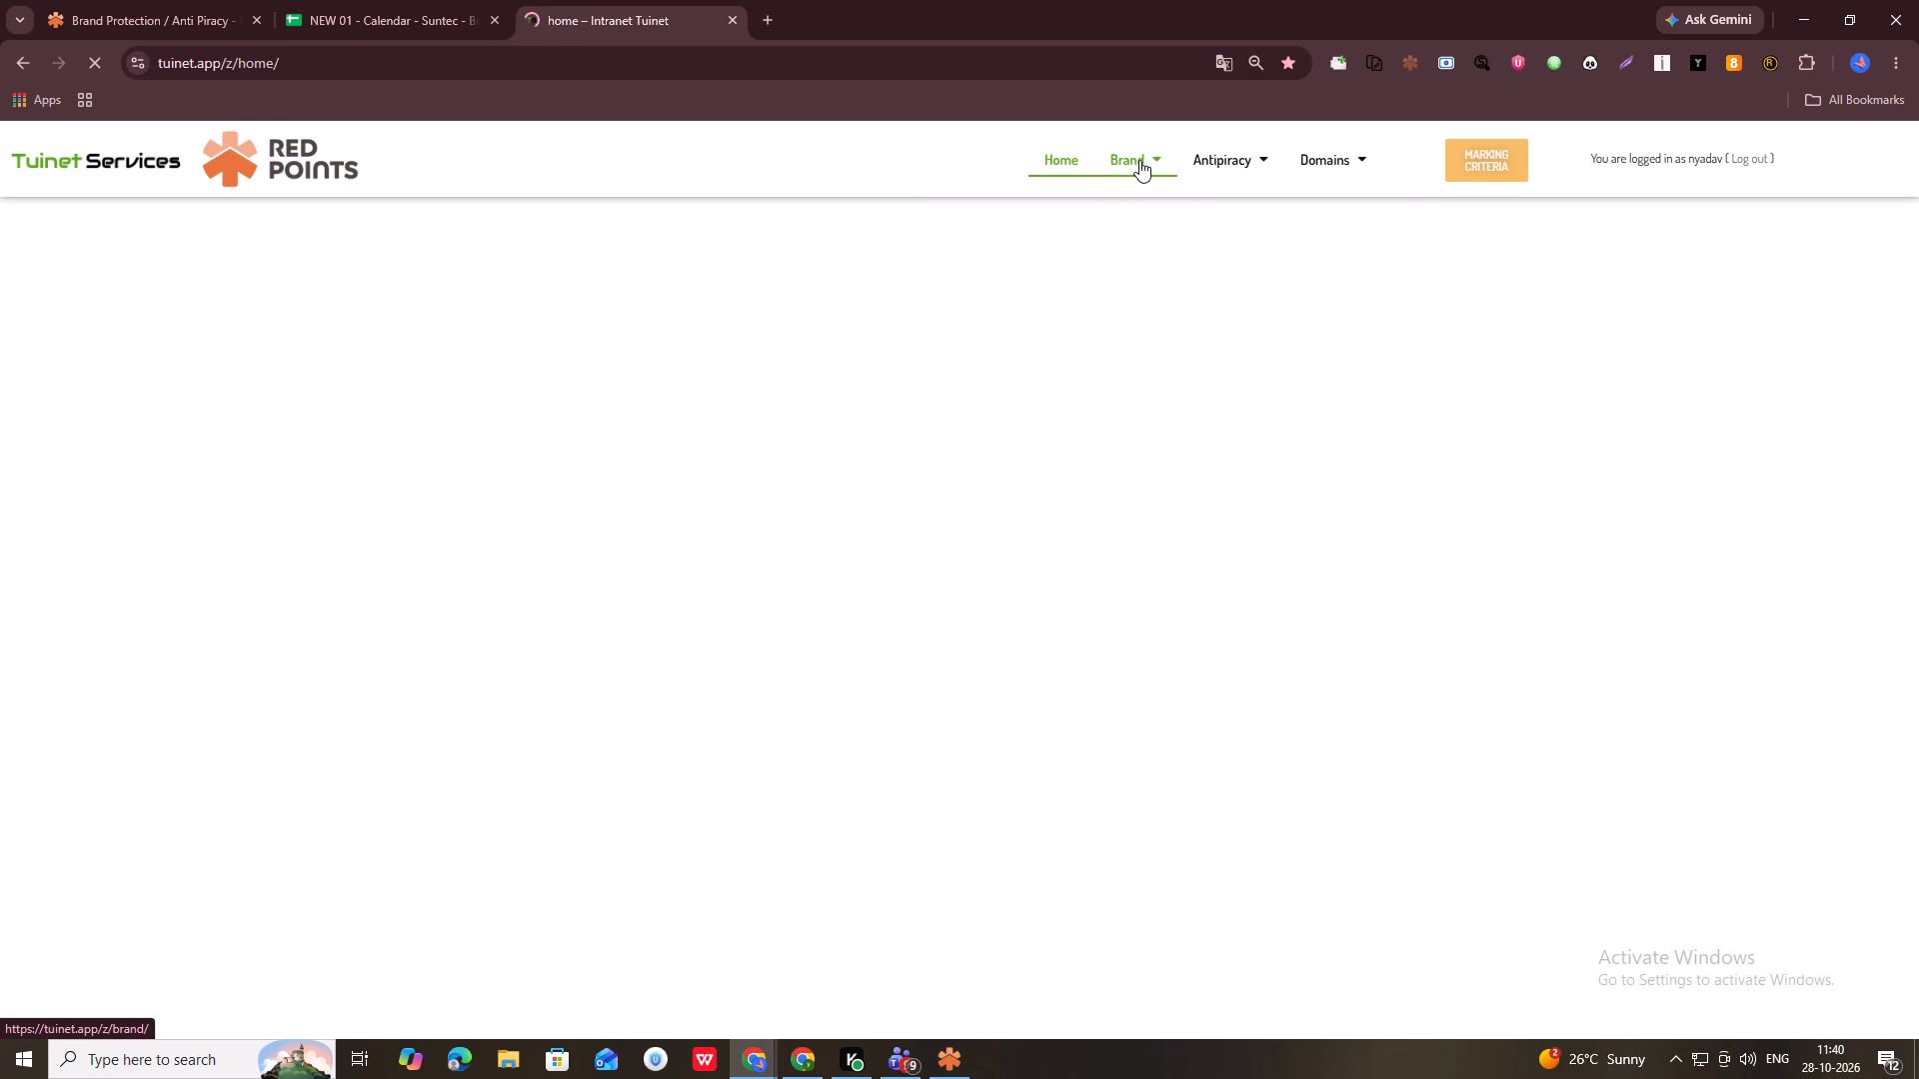
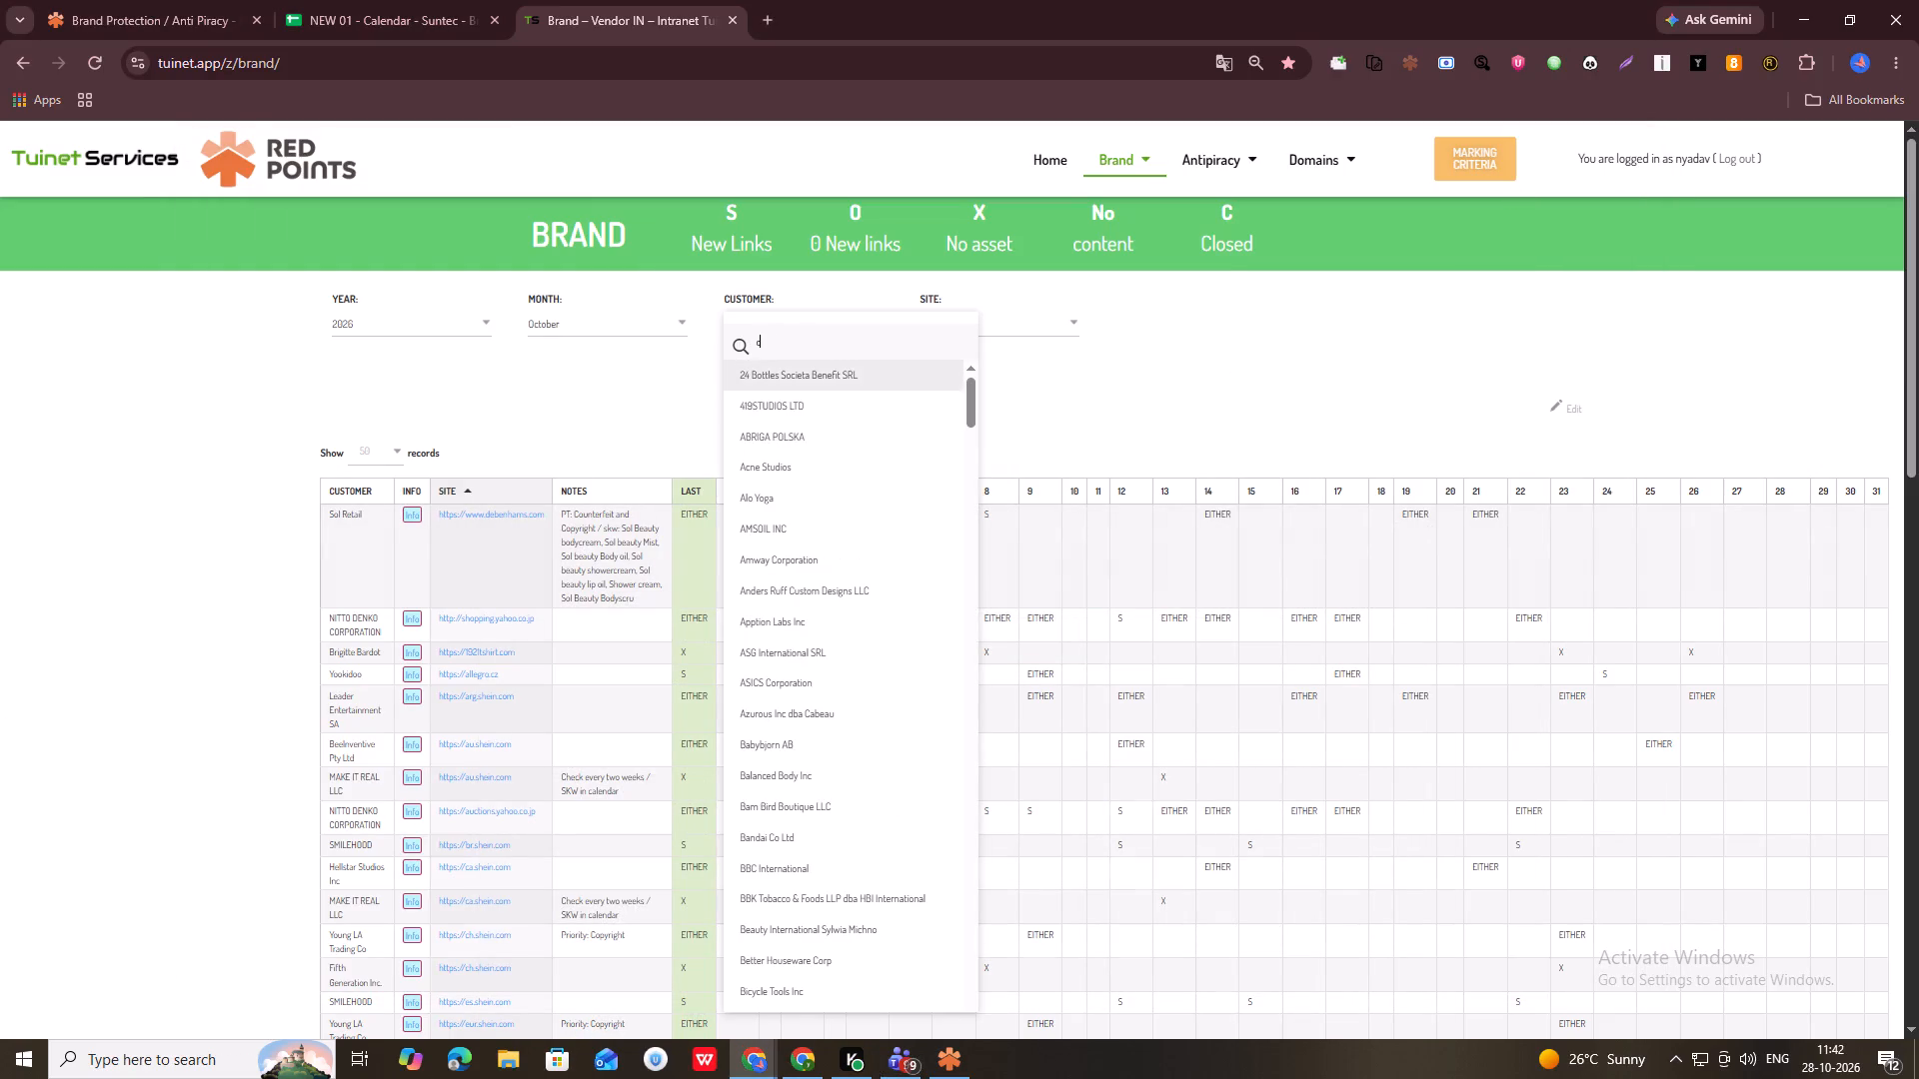
Filter Tuinet's October 2026 Brand table to the customer Octobers Very Own Merchandising.
{"action": "type", "text": "ber"}
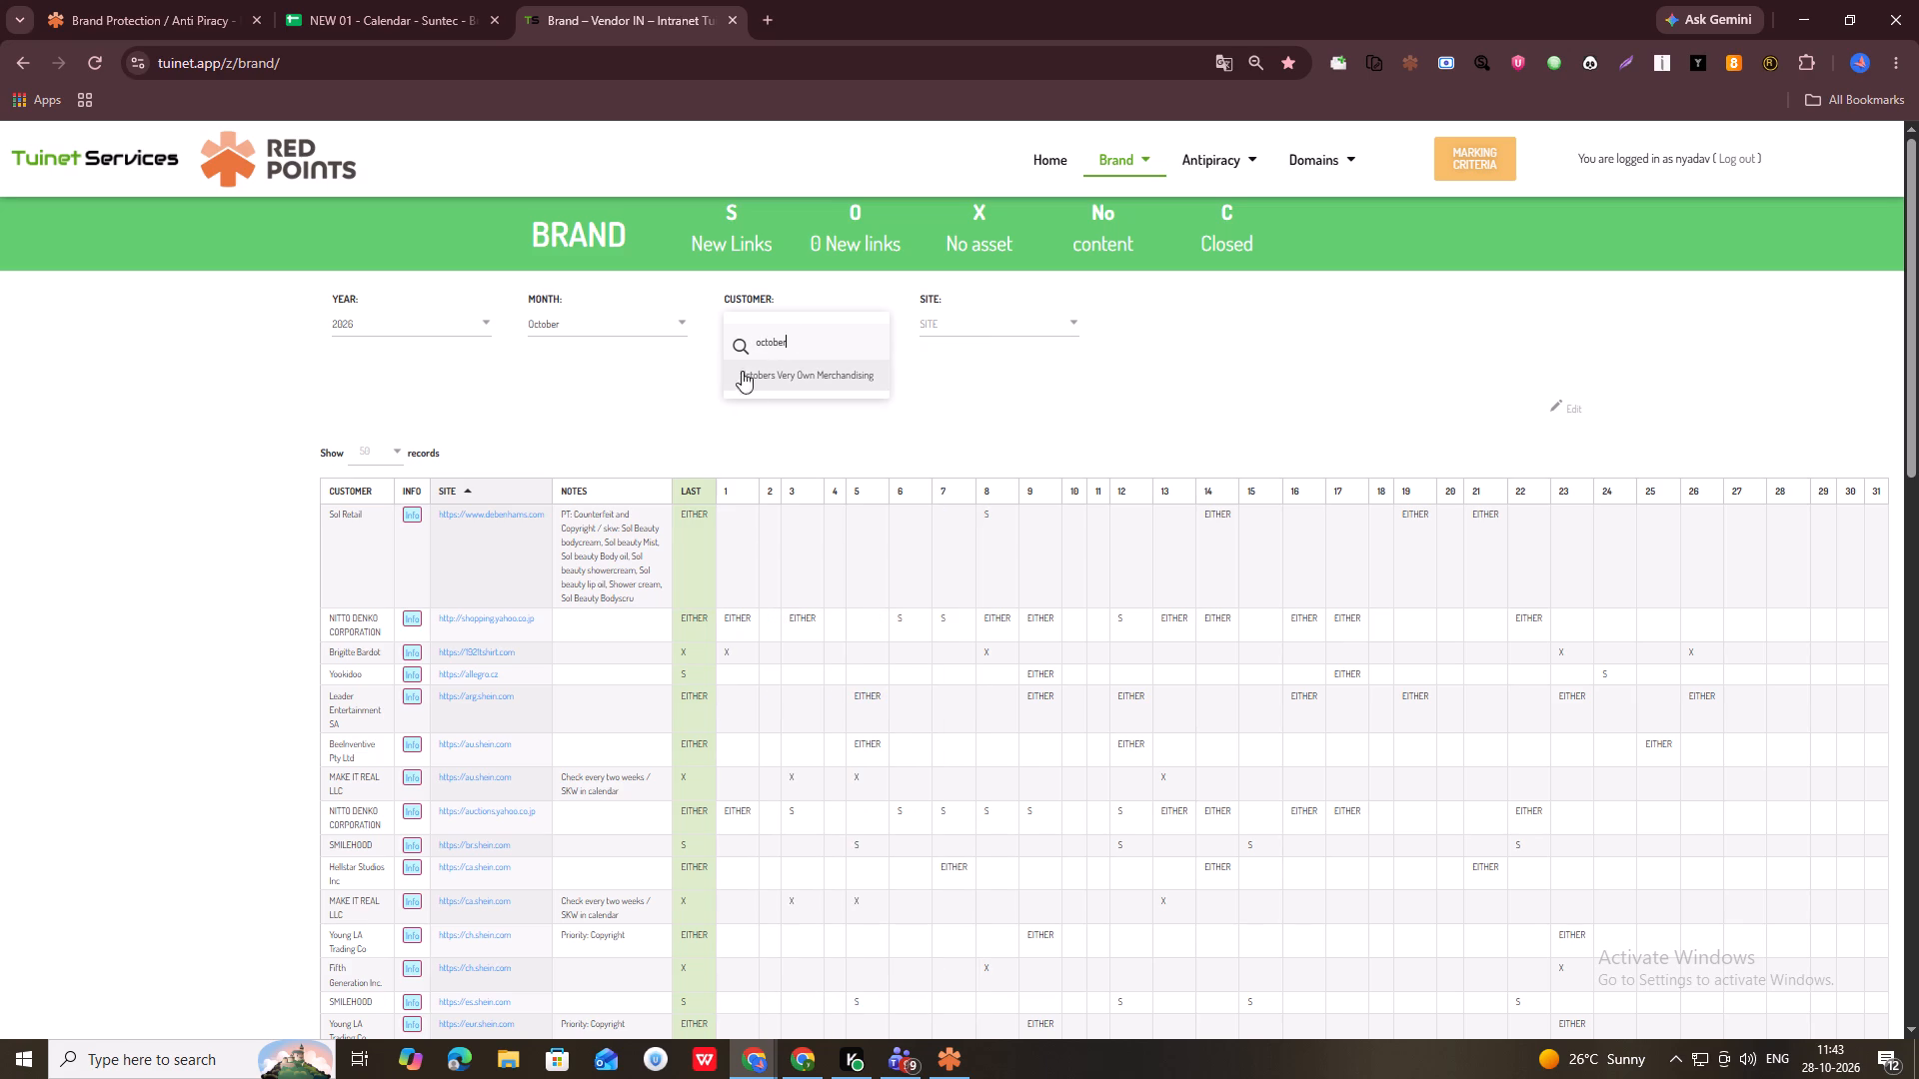
{"action": "left_click", "coordinate": [814, 363]}
{"action": "left_click", "coordinate": [821, 372]}
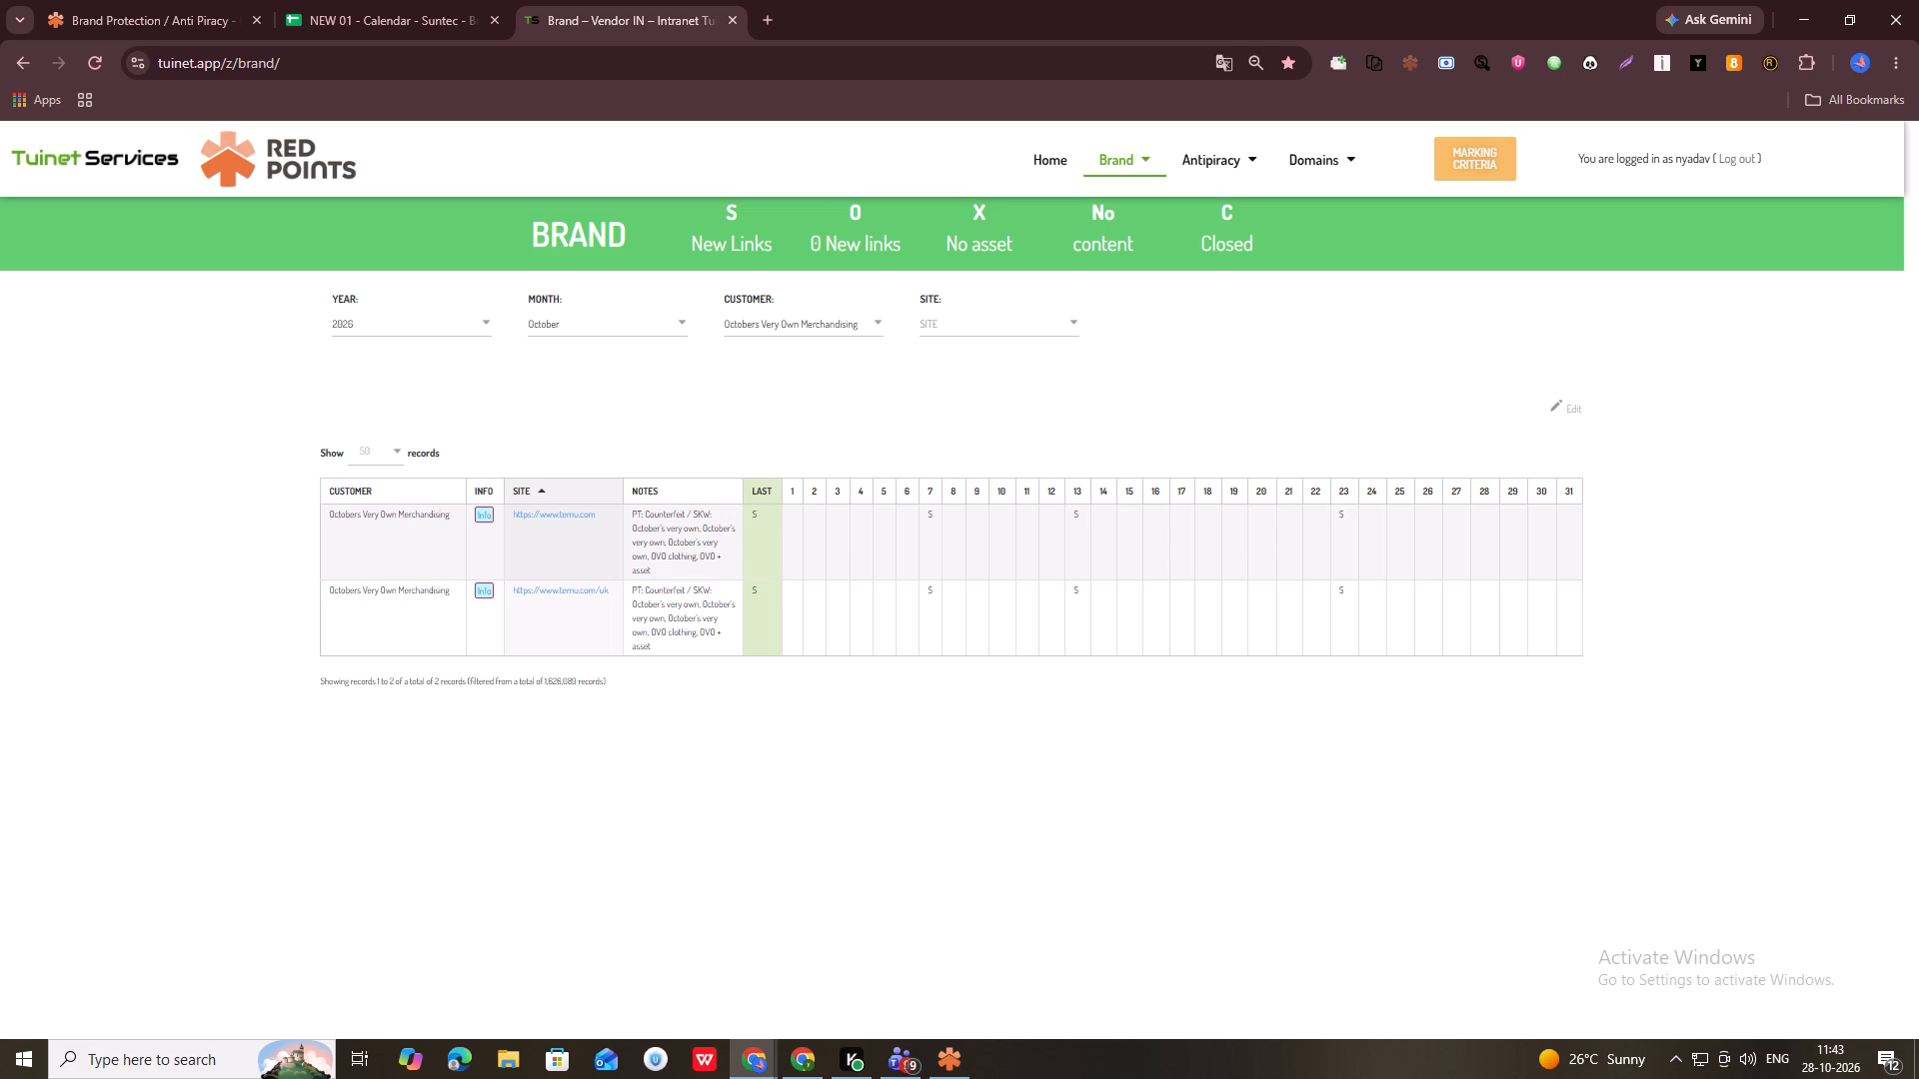
Switch to the Temu window and change the shopping country/region to United Kingdom.
{"action": "key", "text": "alt+Tab"}
{"action": "left_click", "coordinate": [1228, 525], "text": "alt"}
{"action": "scroll", "coordinate": [1558, 517], "scroll_direction": "up", "scroll_amount": 7}
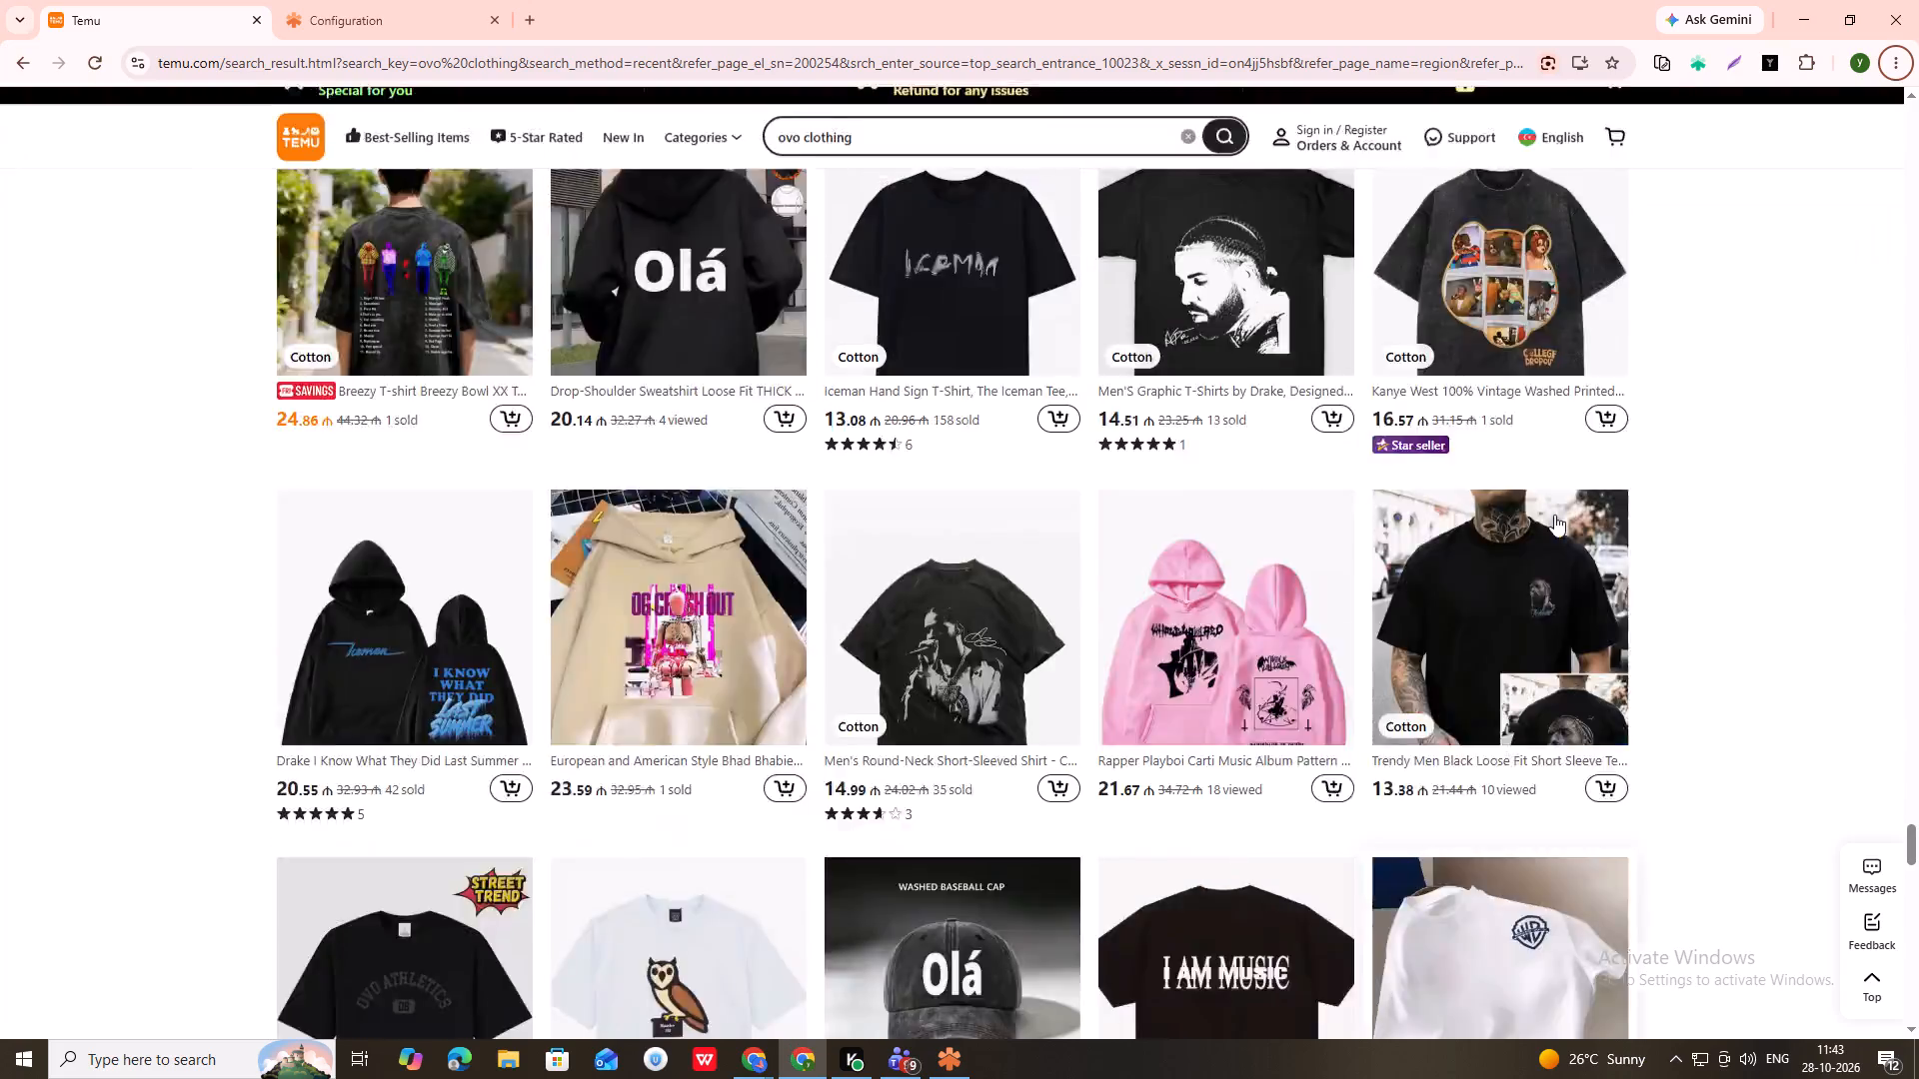
{"action": "left_click", "coordinate": [1555, 167]}
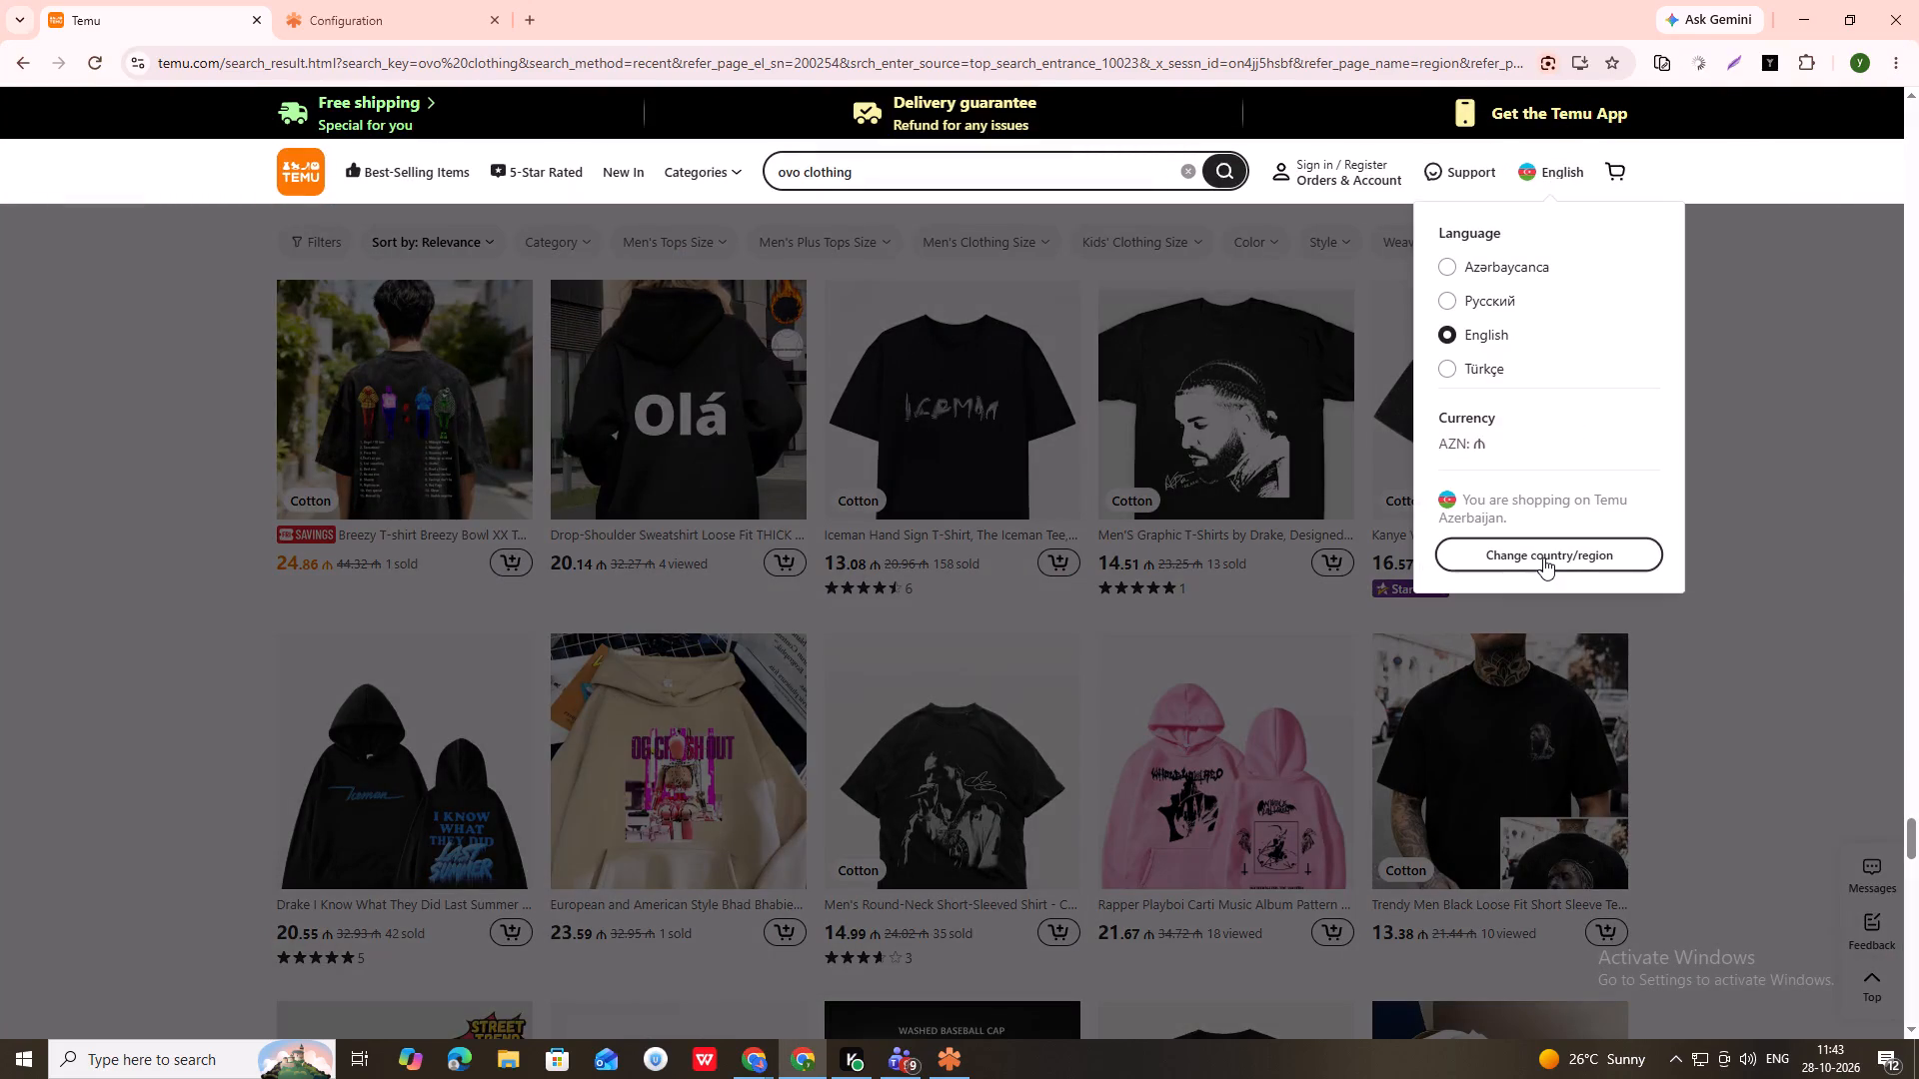
{"action": "left_click", "coordinate": [1543, 557]}
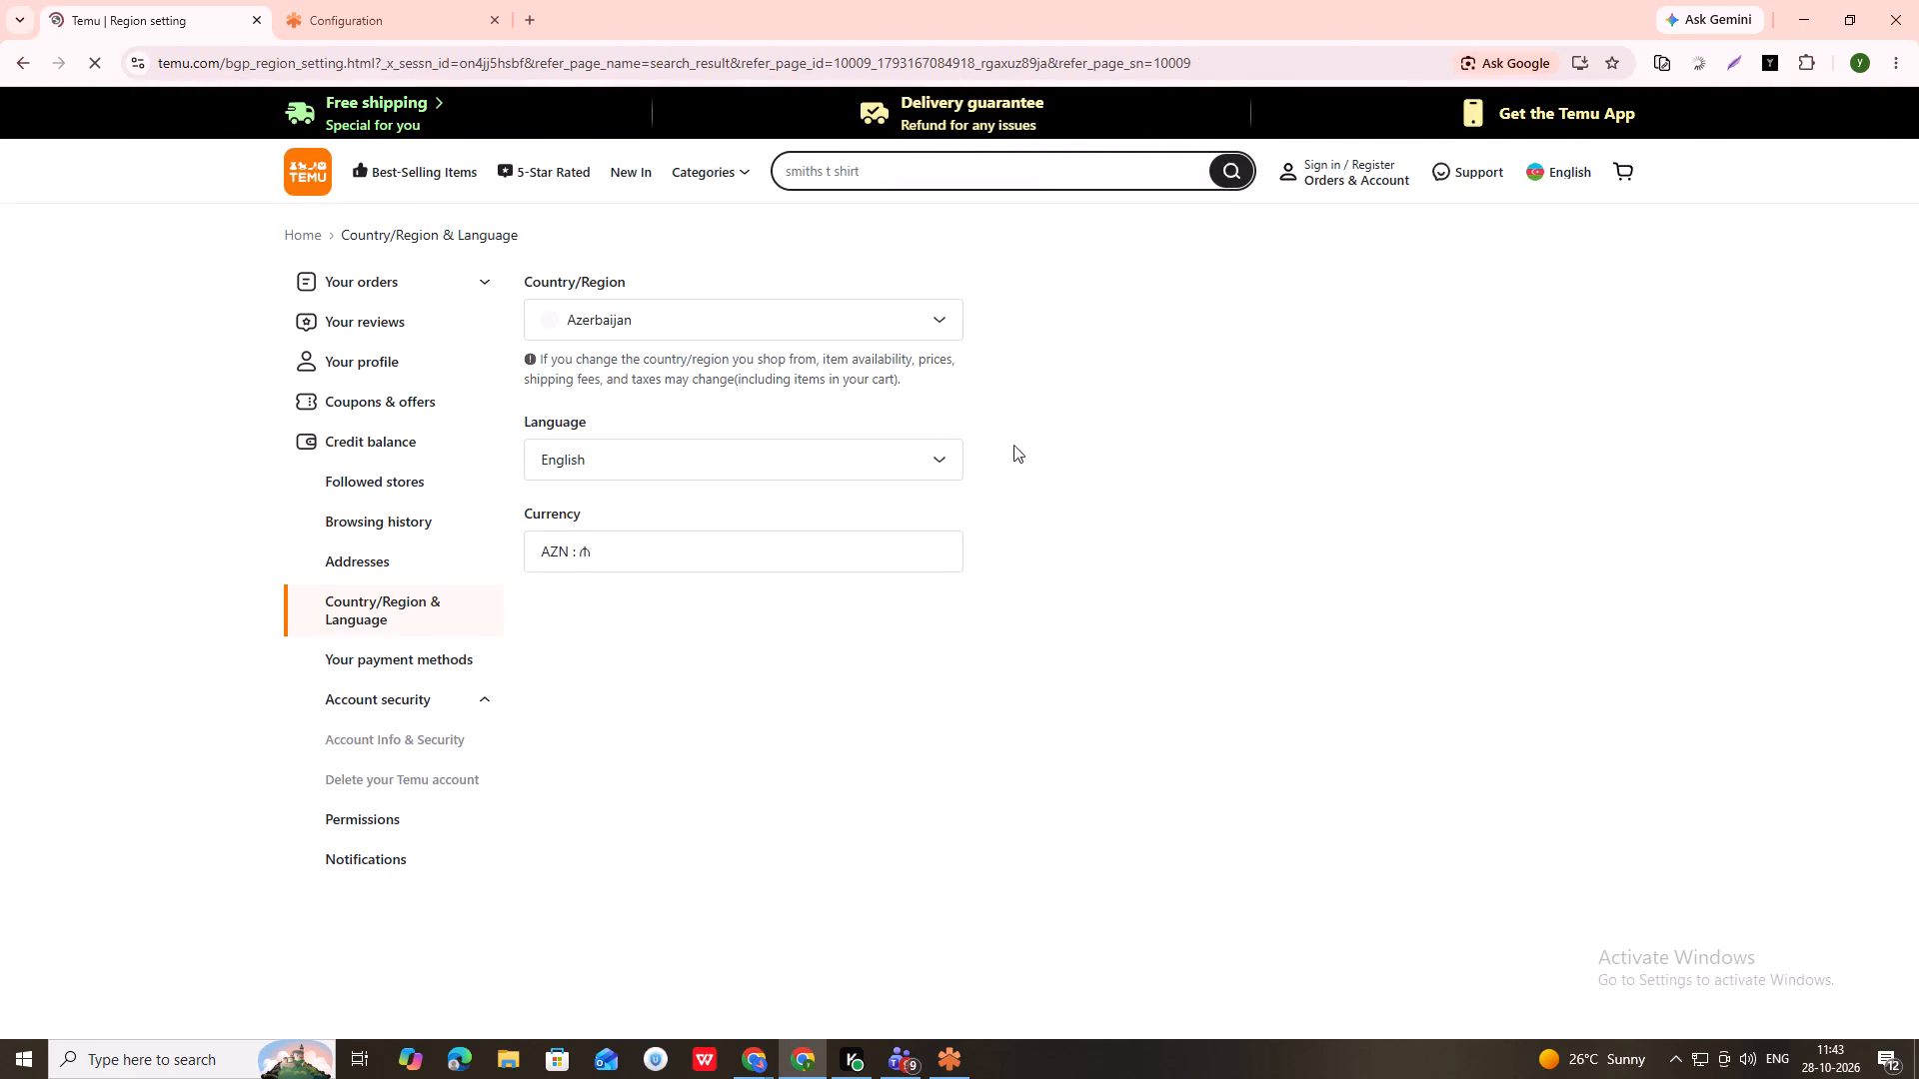
{"action": "left_click", "coordinate": [822, 332]}
{"action": "left_click", "coordinate": [749, 388]}
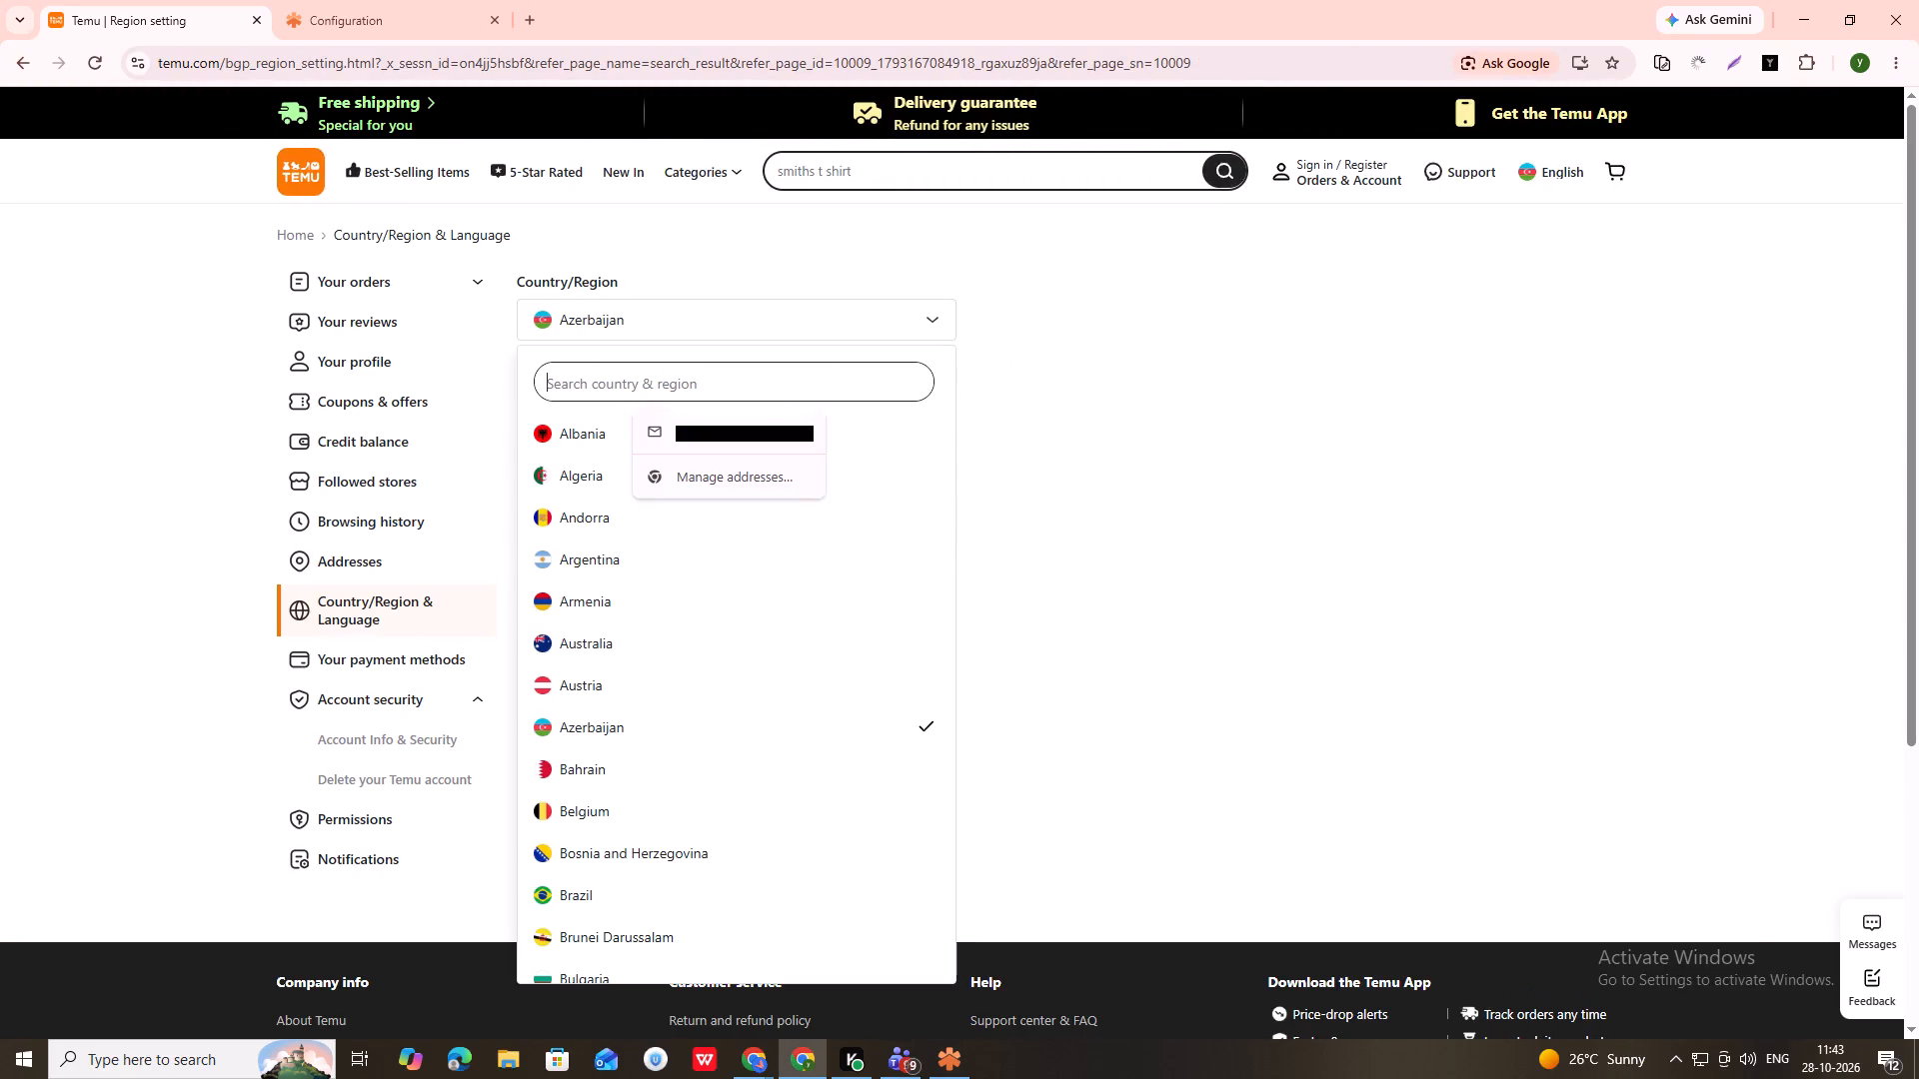
{"action": "type", "text": "uk"}
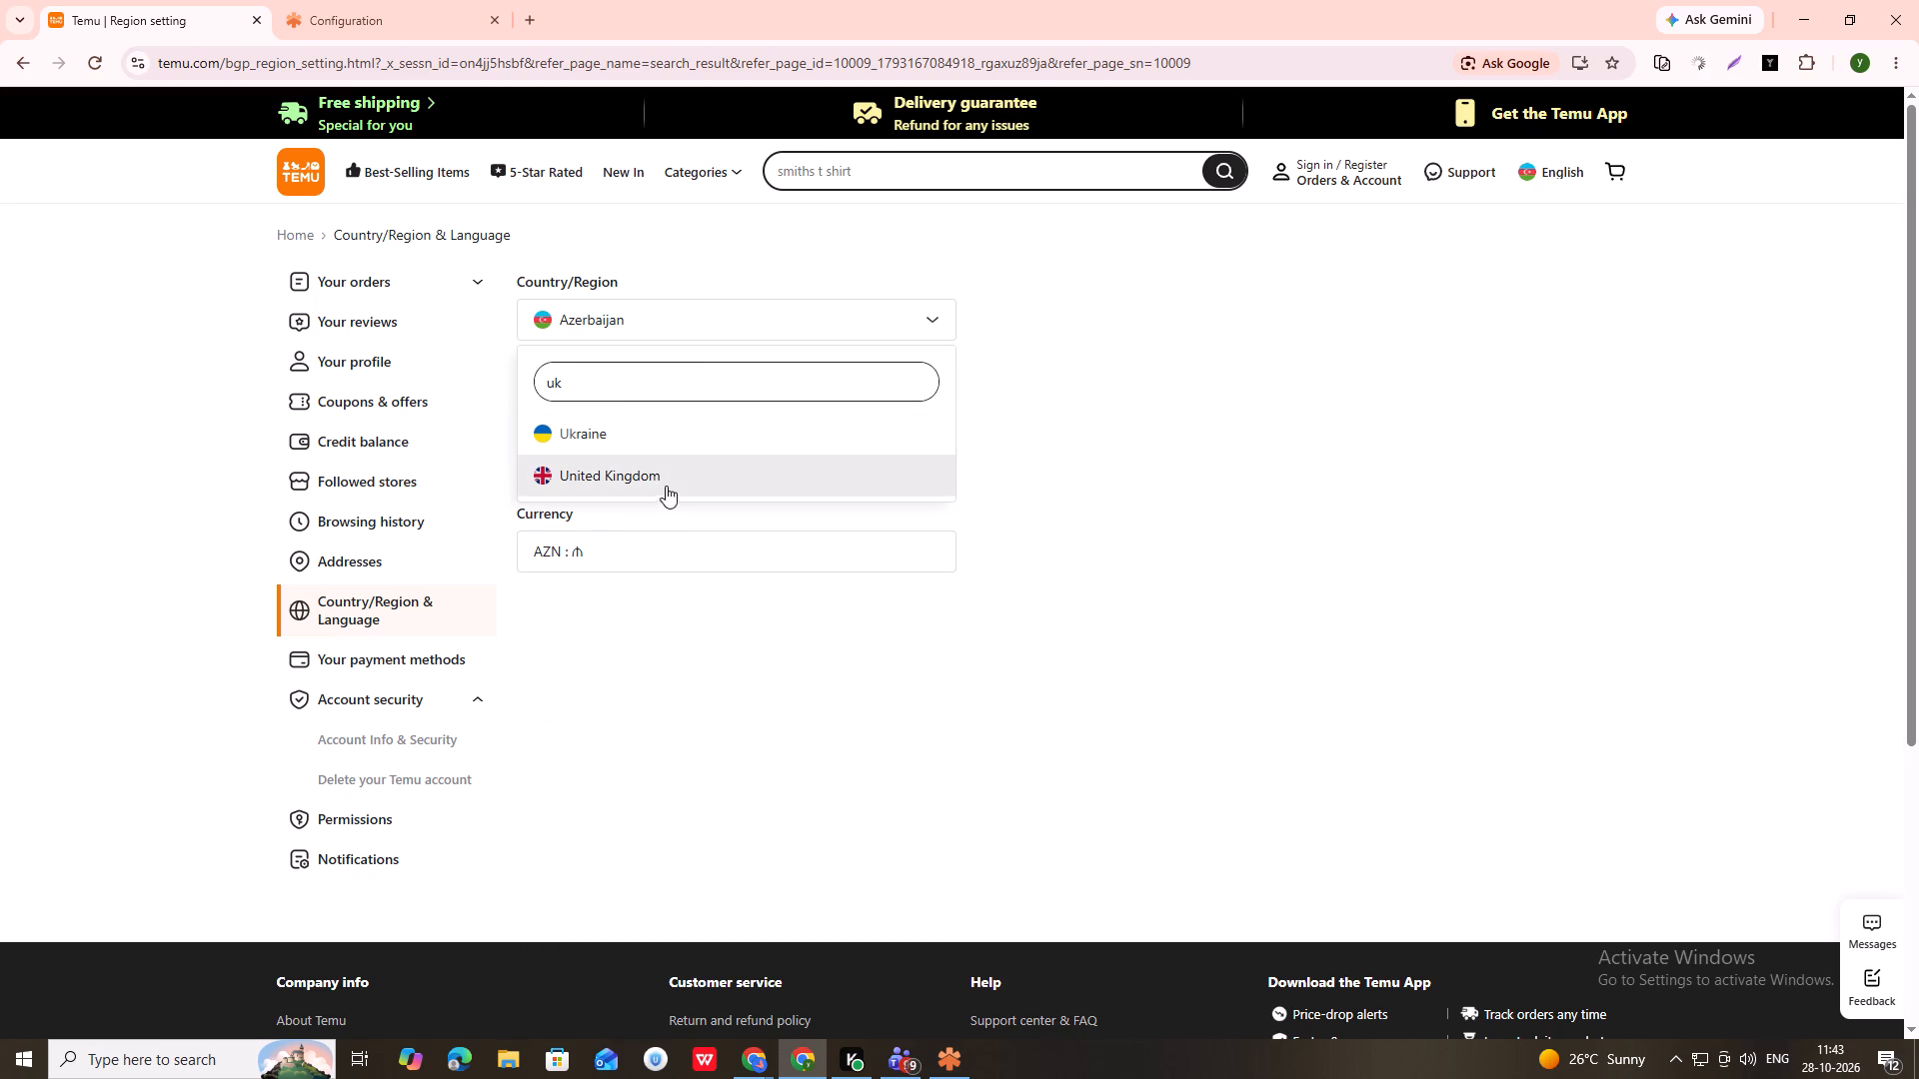
{"action": "left_click", "coordinate": [653, 476]}
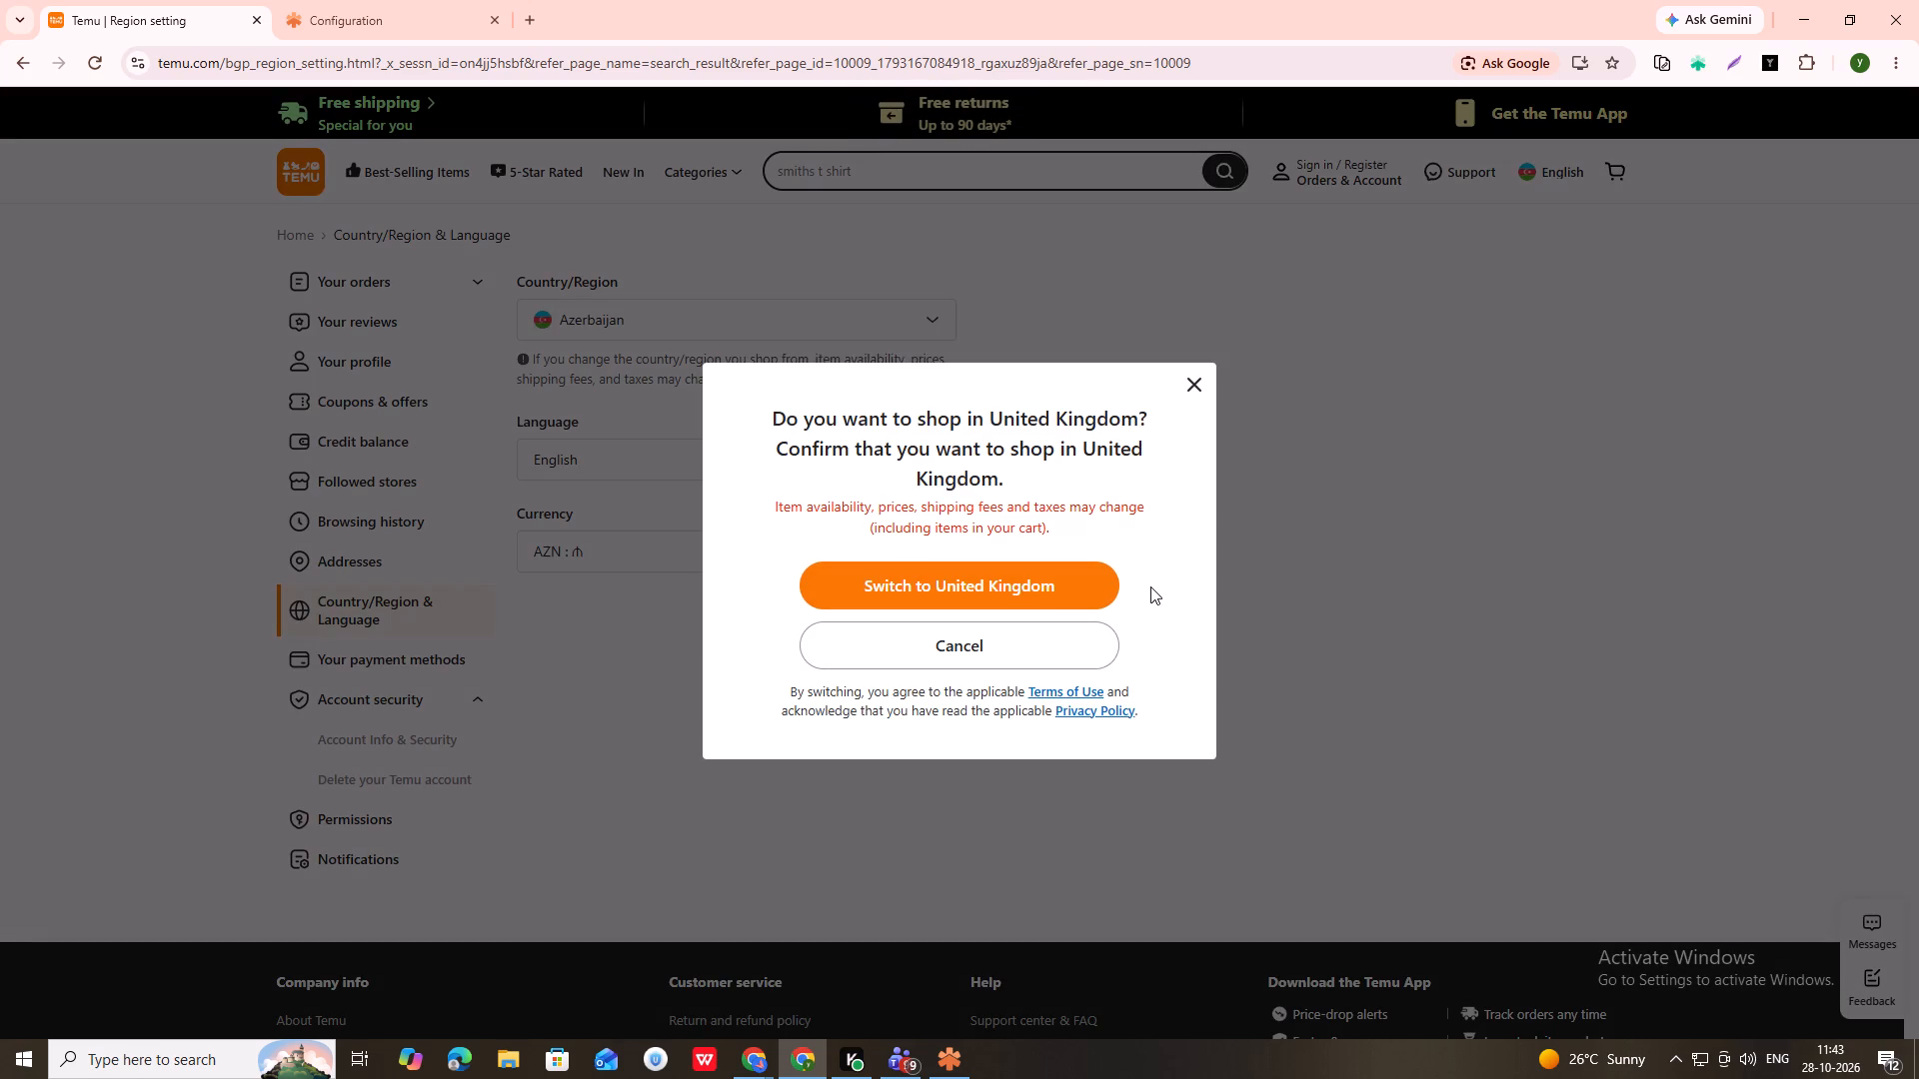
{"action": "left_click", "coordinate": [980, 593]}
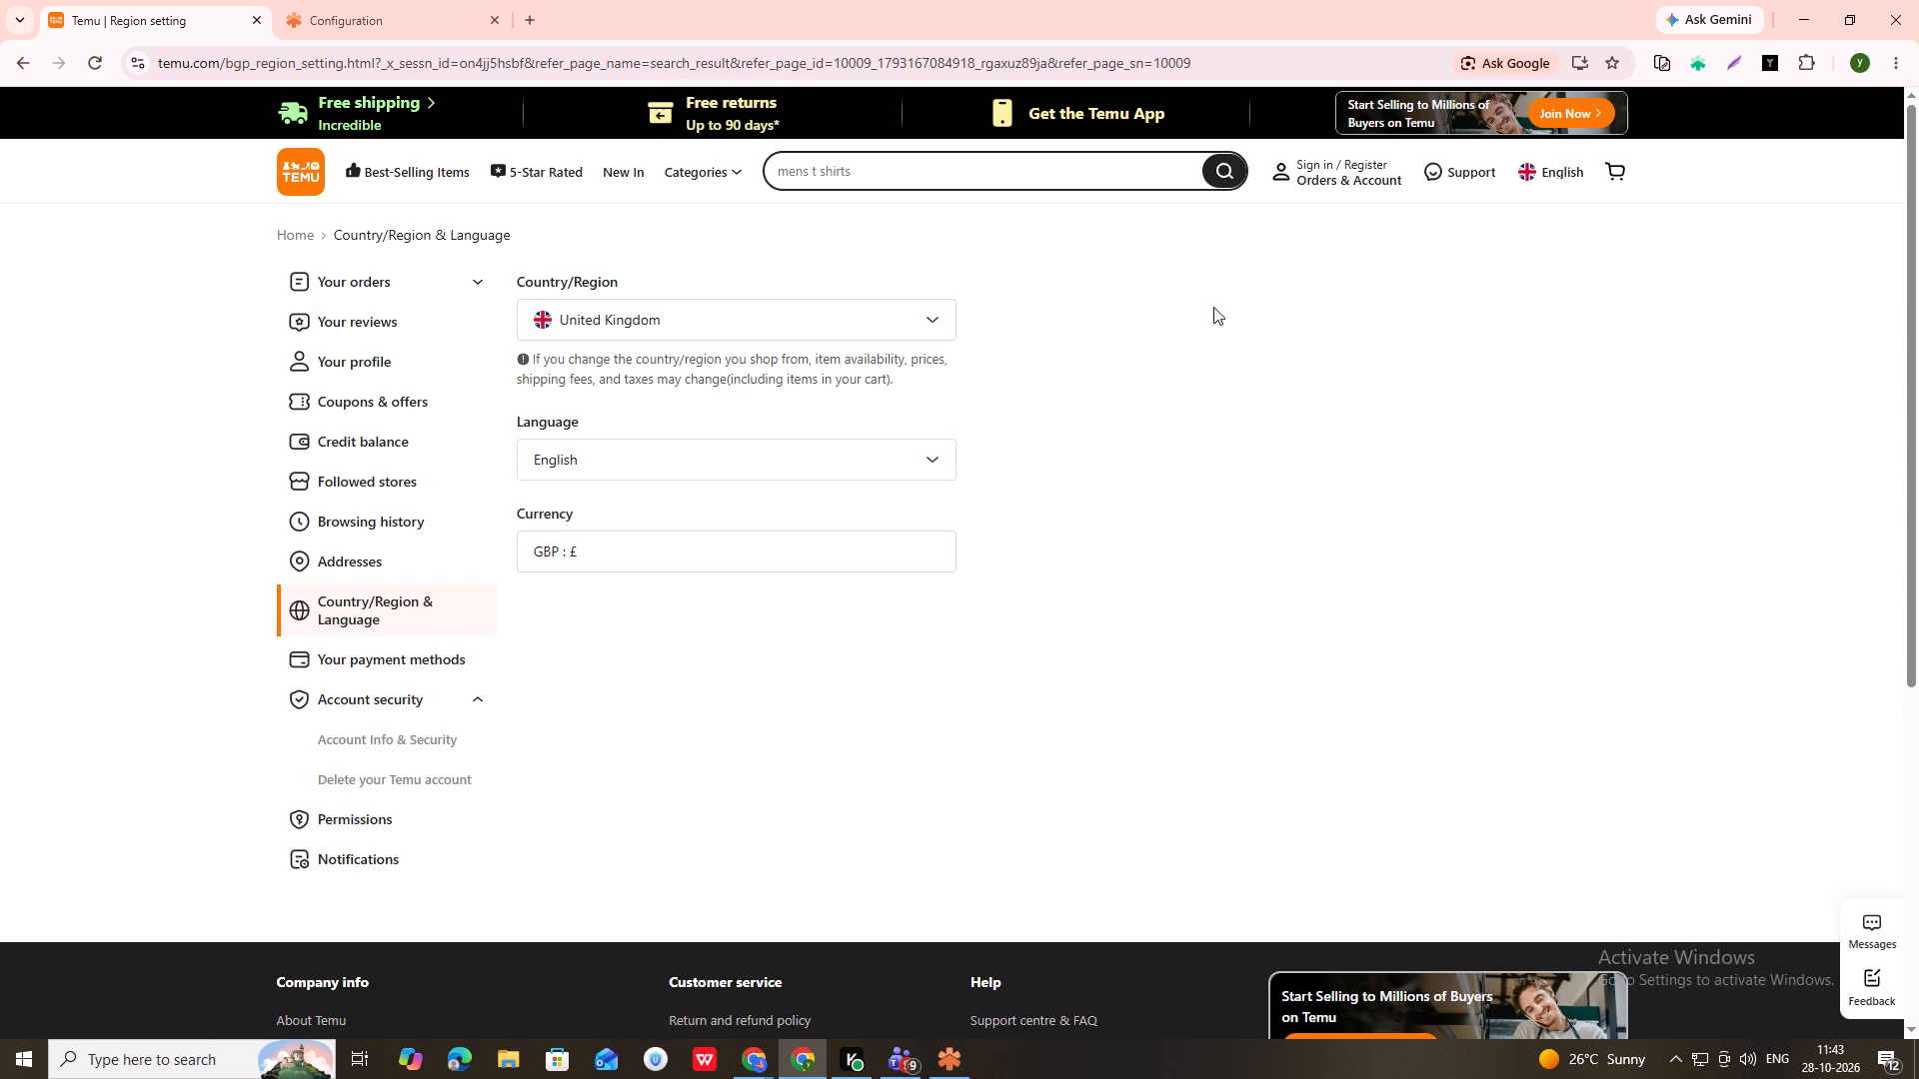
Search Temu for ovo clothing and paste the link of the Men's Blend OVO General T-shirt into C102239 of Manual Detection Records.
{"action": "left_click", "coordinate": [954, 182]}
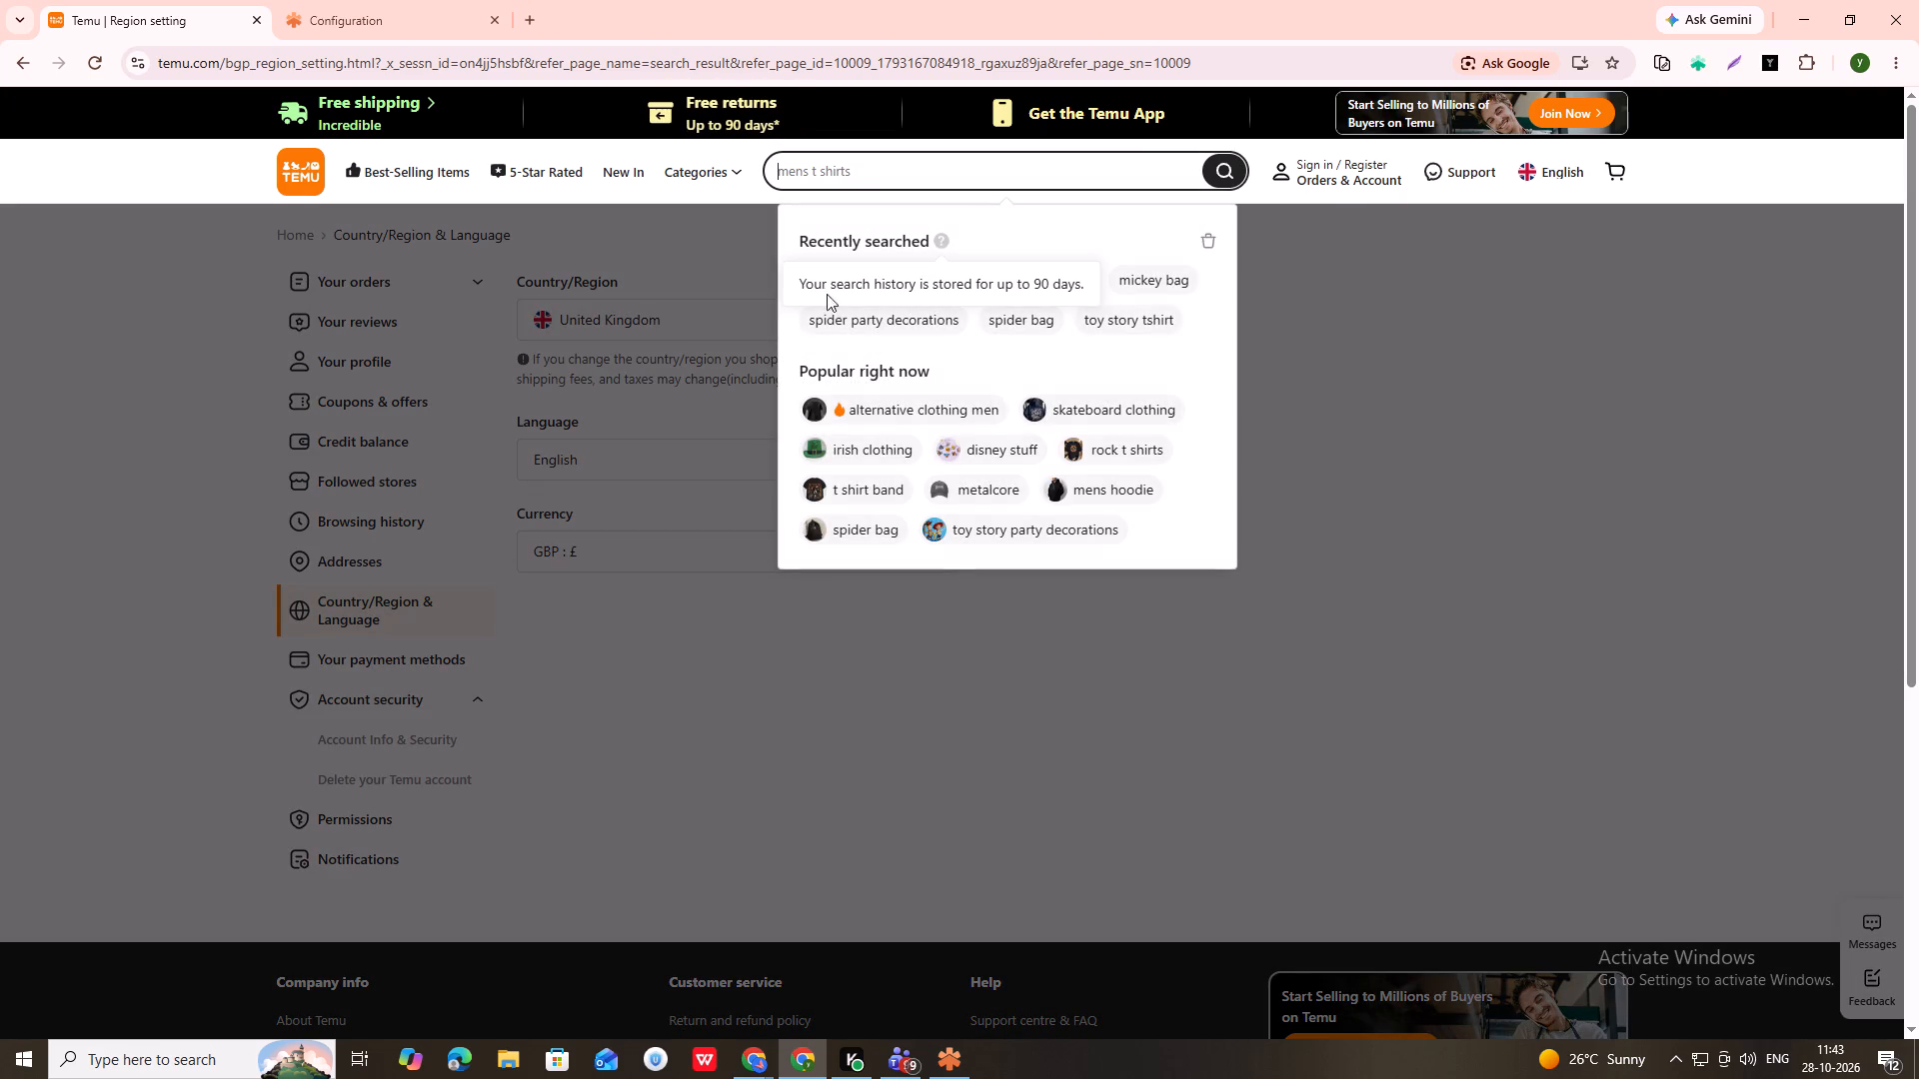
{"action": "left_click", "coordinate": [859, 276]}
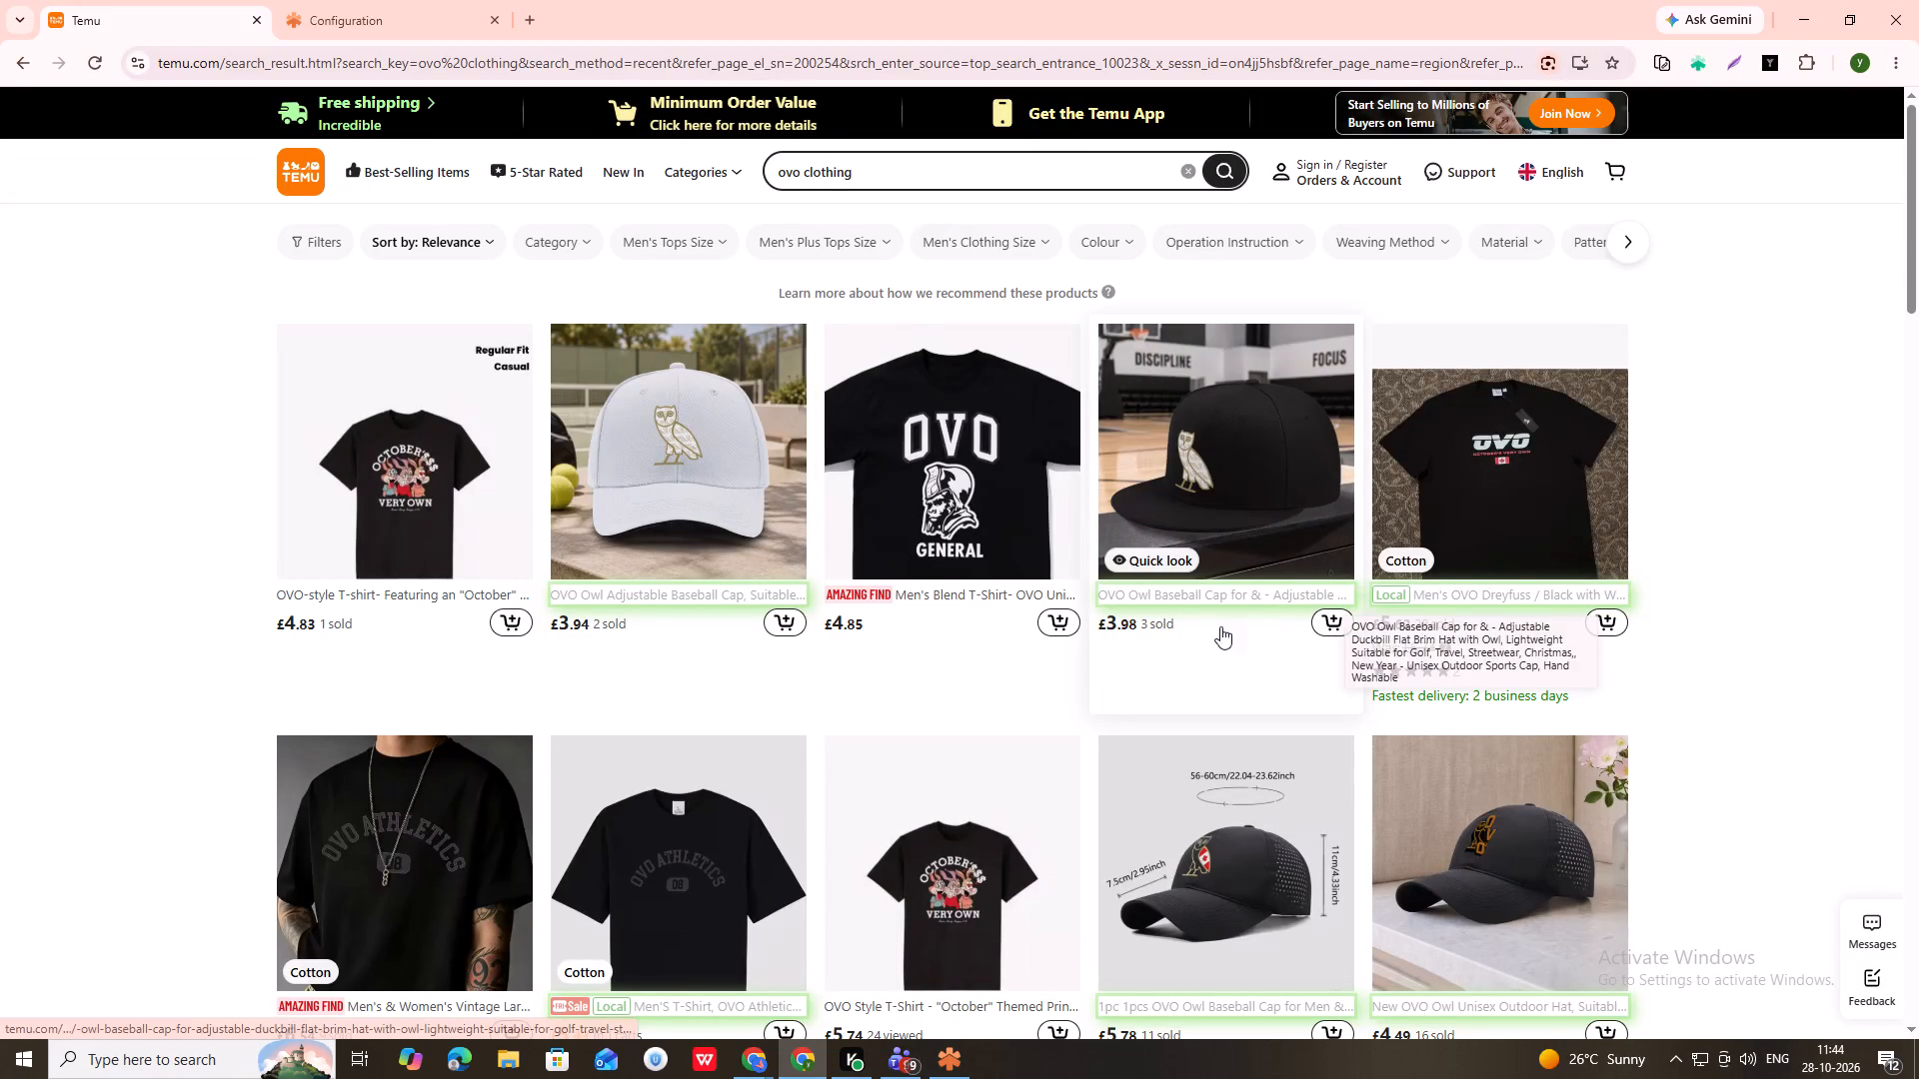
{"action": "right_click", "coordinate": [996, 591]}
{"action": "left_click", "coordinate": [1044, 797]}
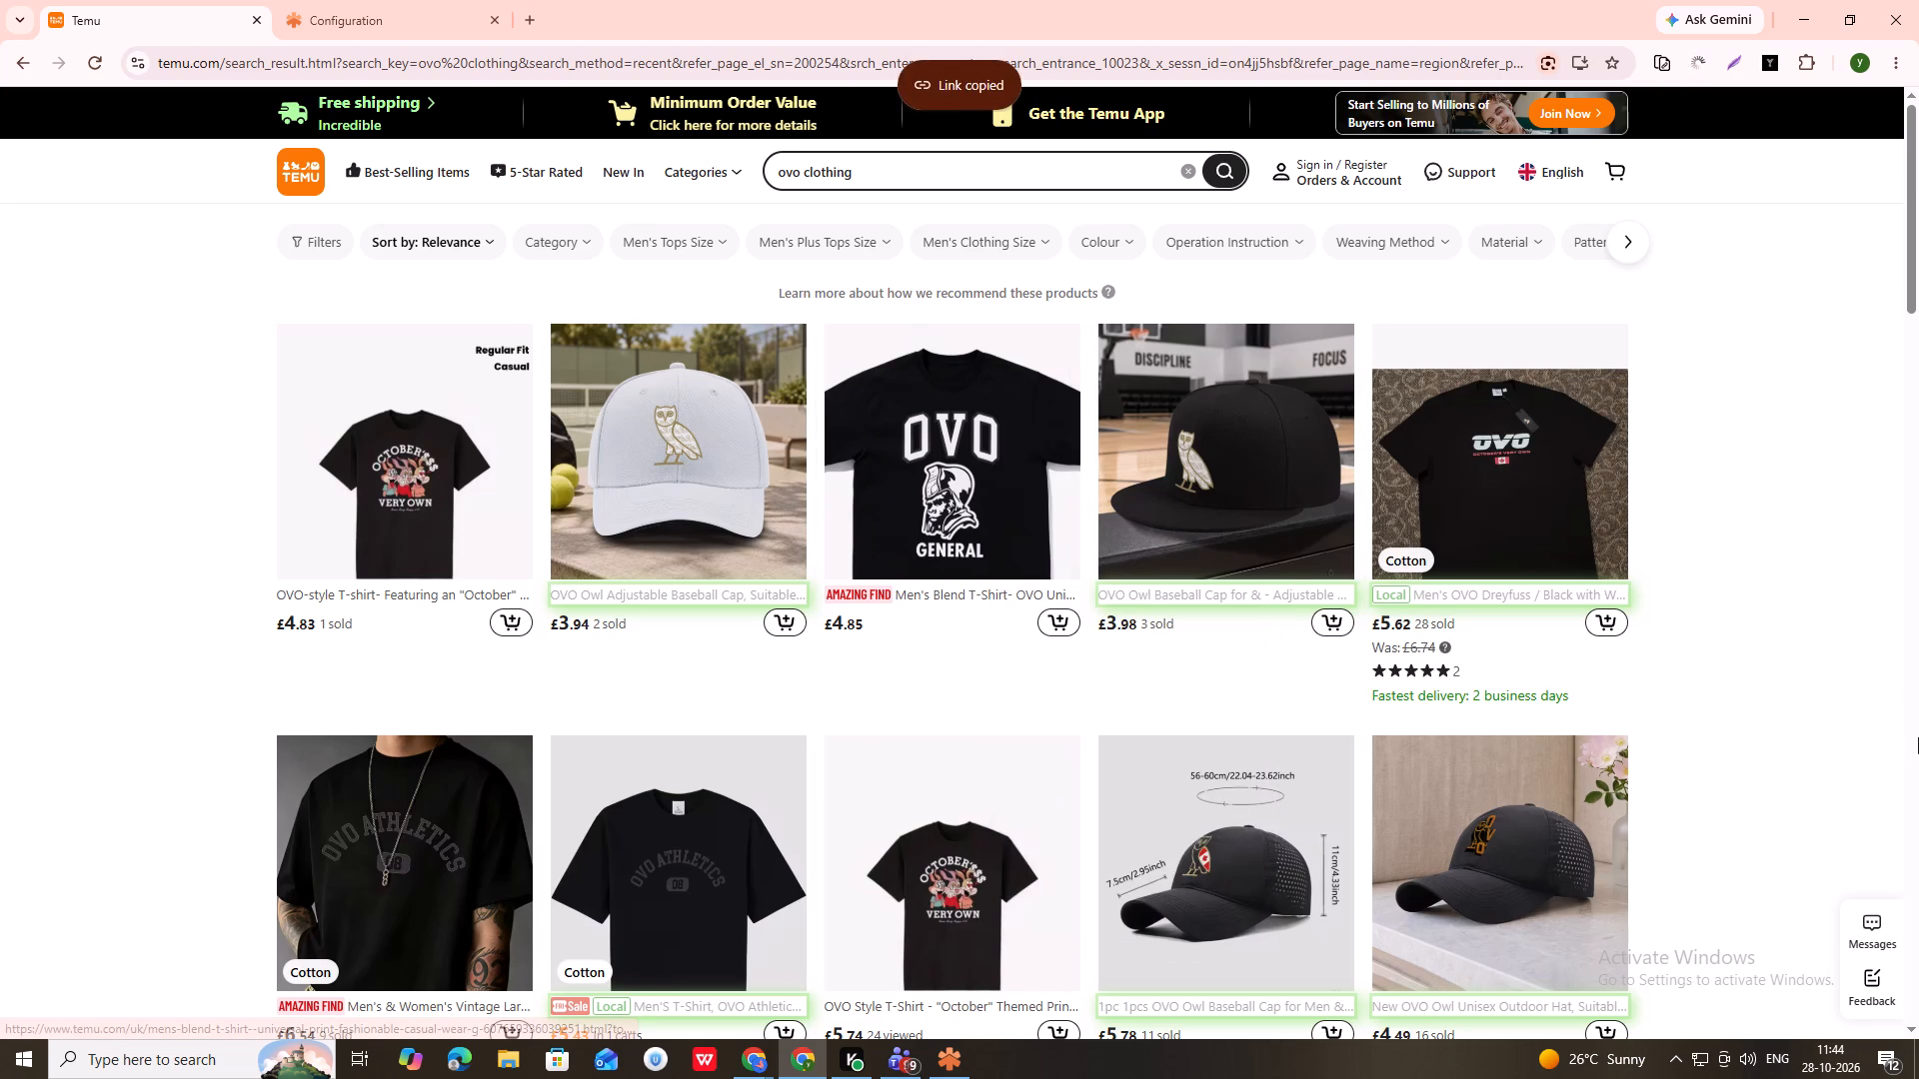
{"action": "key", "text": "alt+Tab"}
{"action": "key", "text": "alt+Tab"}
{"action": "key", "text": "alt+Tab"}
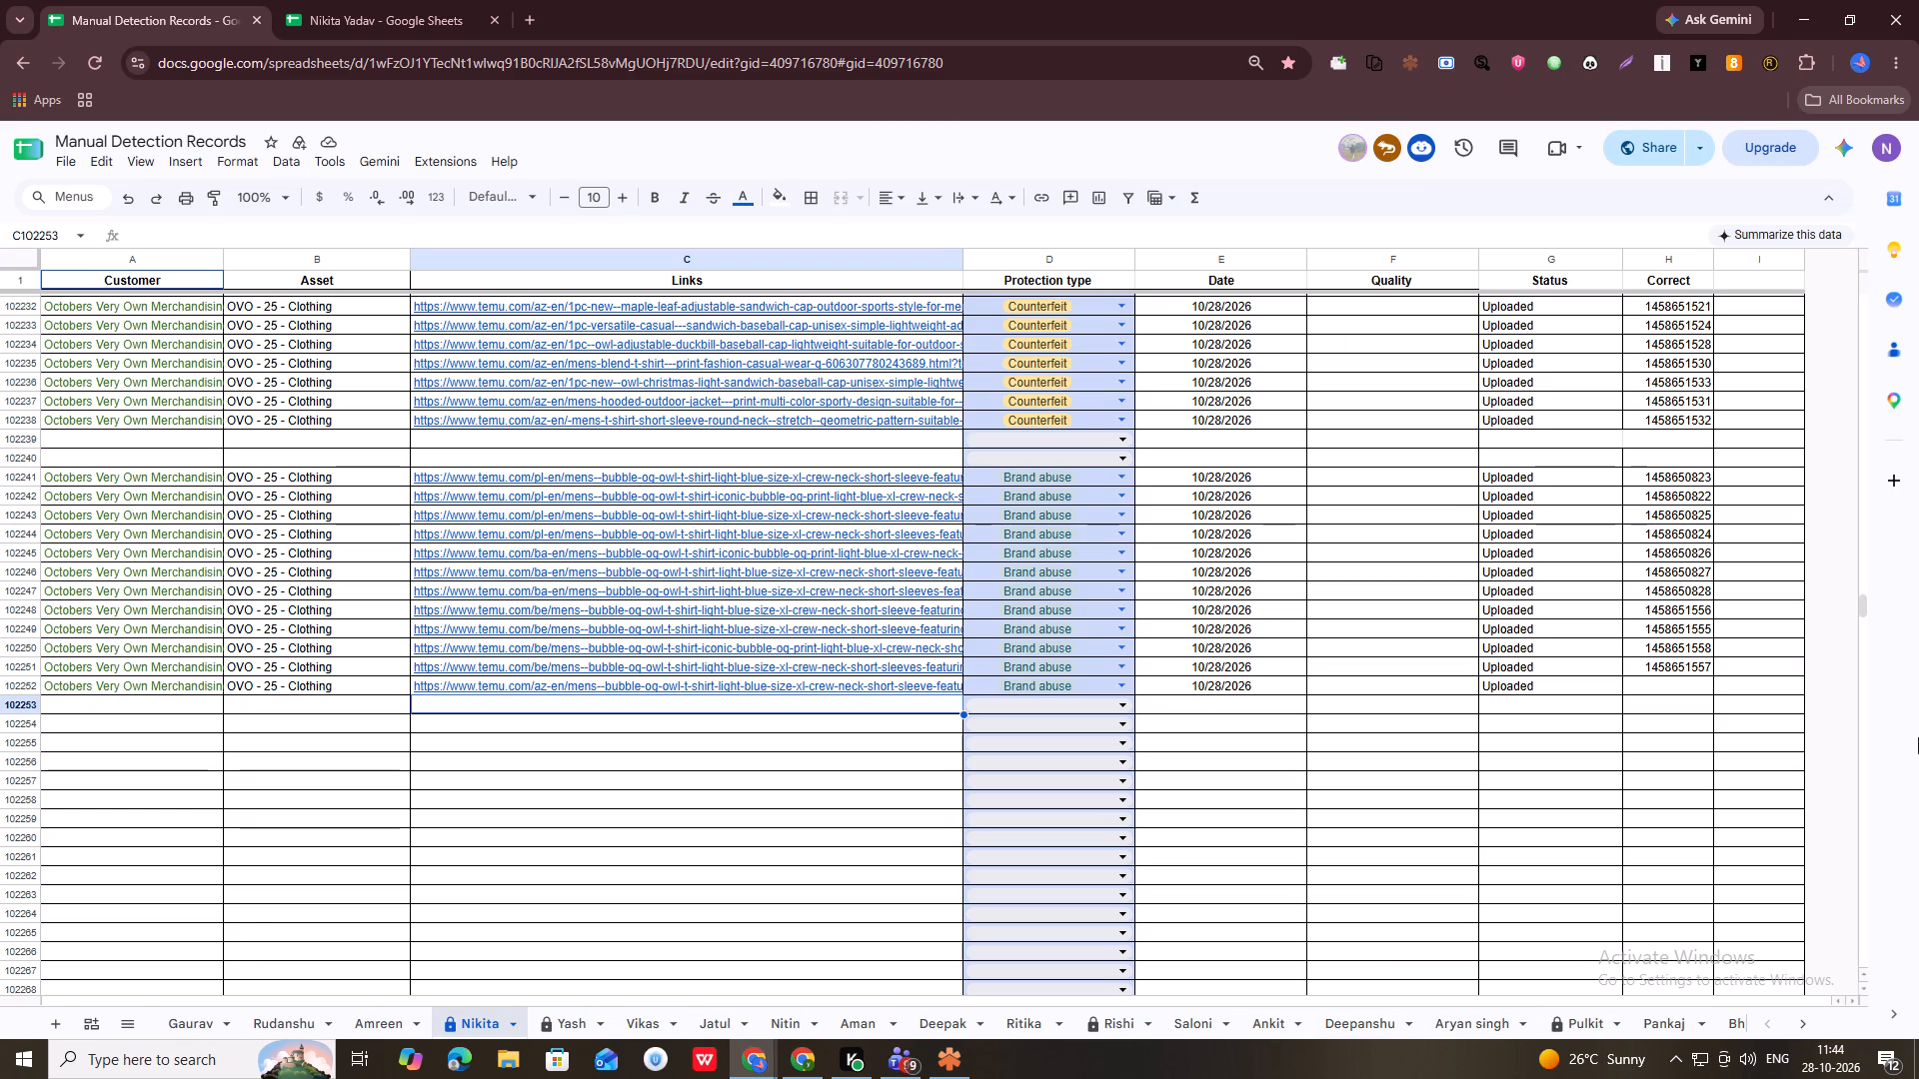
{"action": "left_click", "coordinate": [874, 442]}
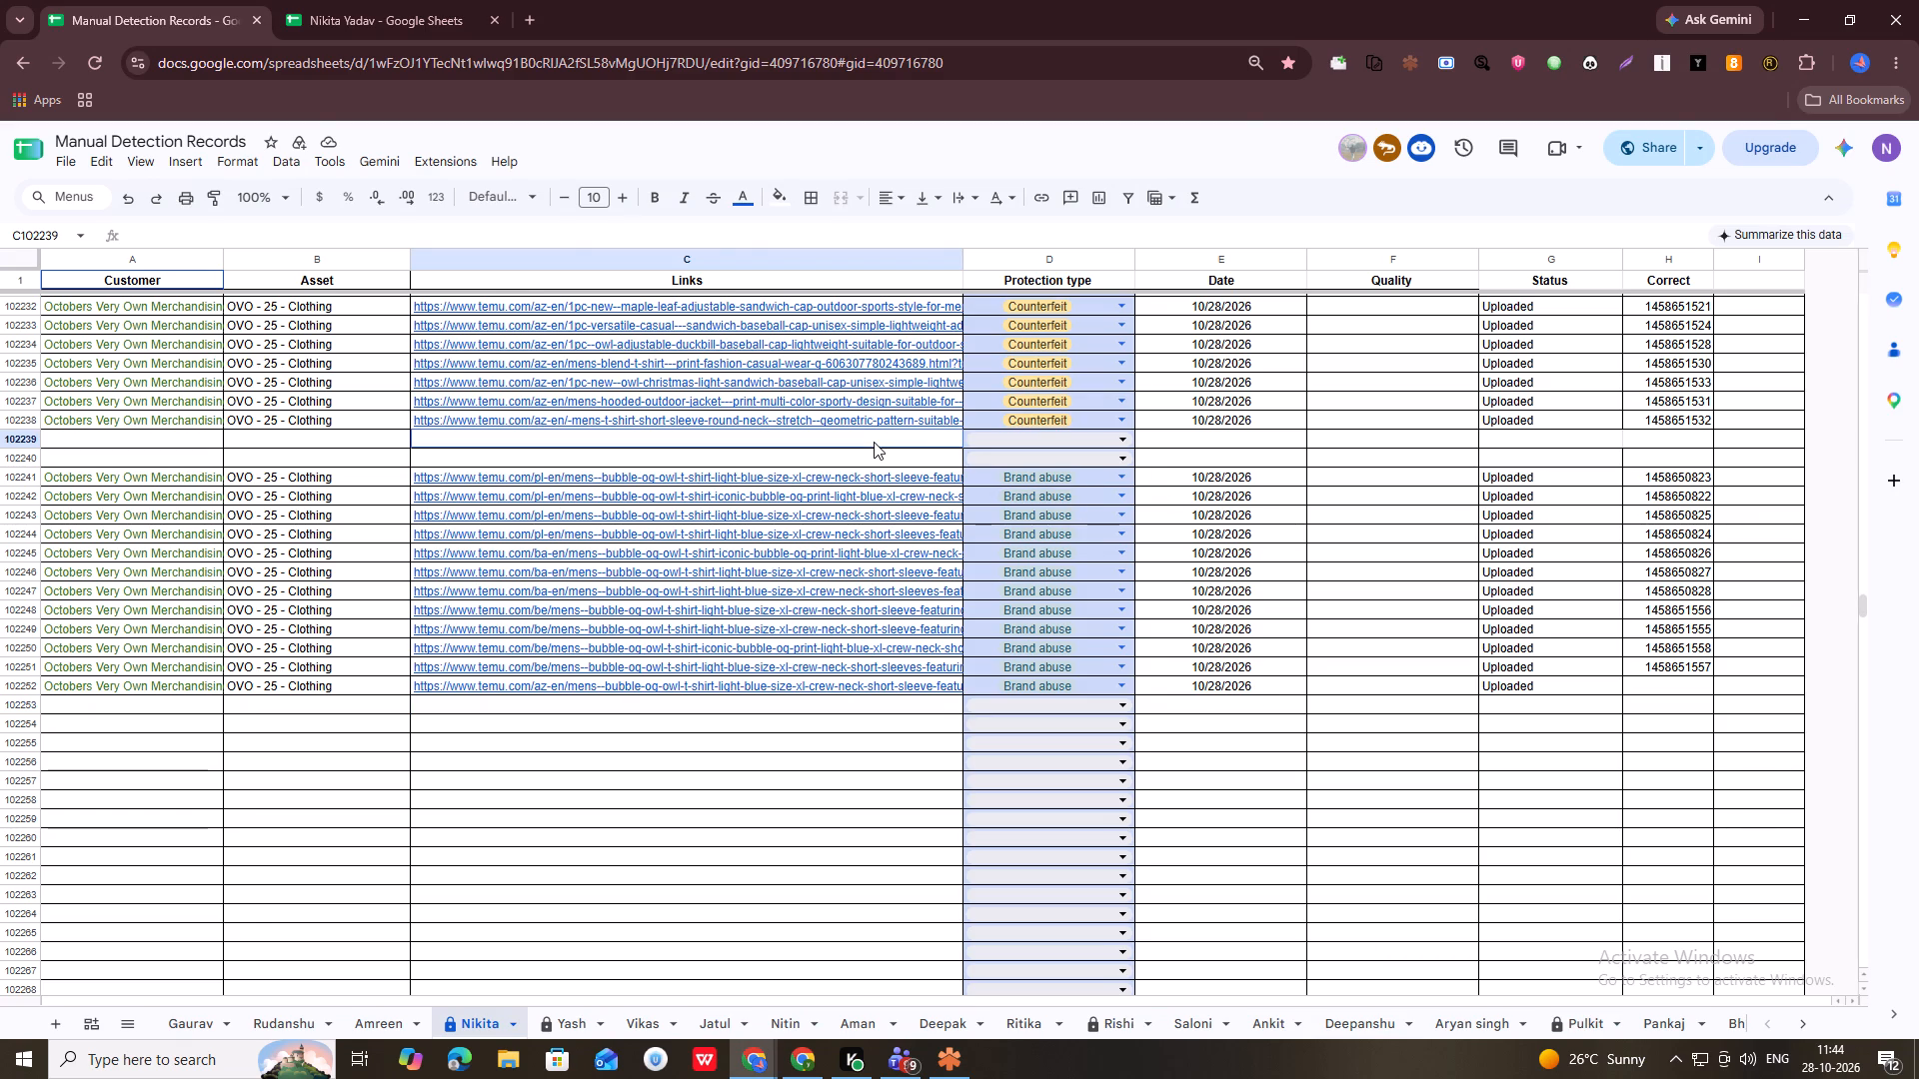
{"action": "key", "text": "ctrl+v"}
Copy the link of Temu's Men's & Women's Vintage Large Size Black OVO Athletics T-shirt and return to Manual Detection Records.
{"action": "key", "text": "alt+Tab"}
{"action": "scroll", "coordinate": [1167, 818], "scroll_direction": "down", "scroll_amount": 4}
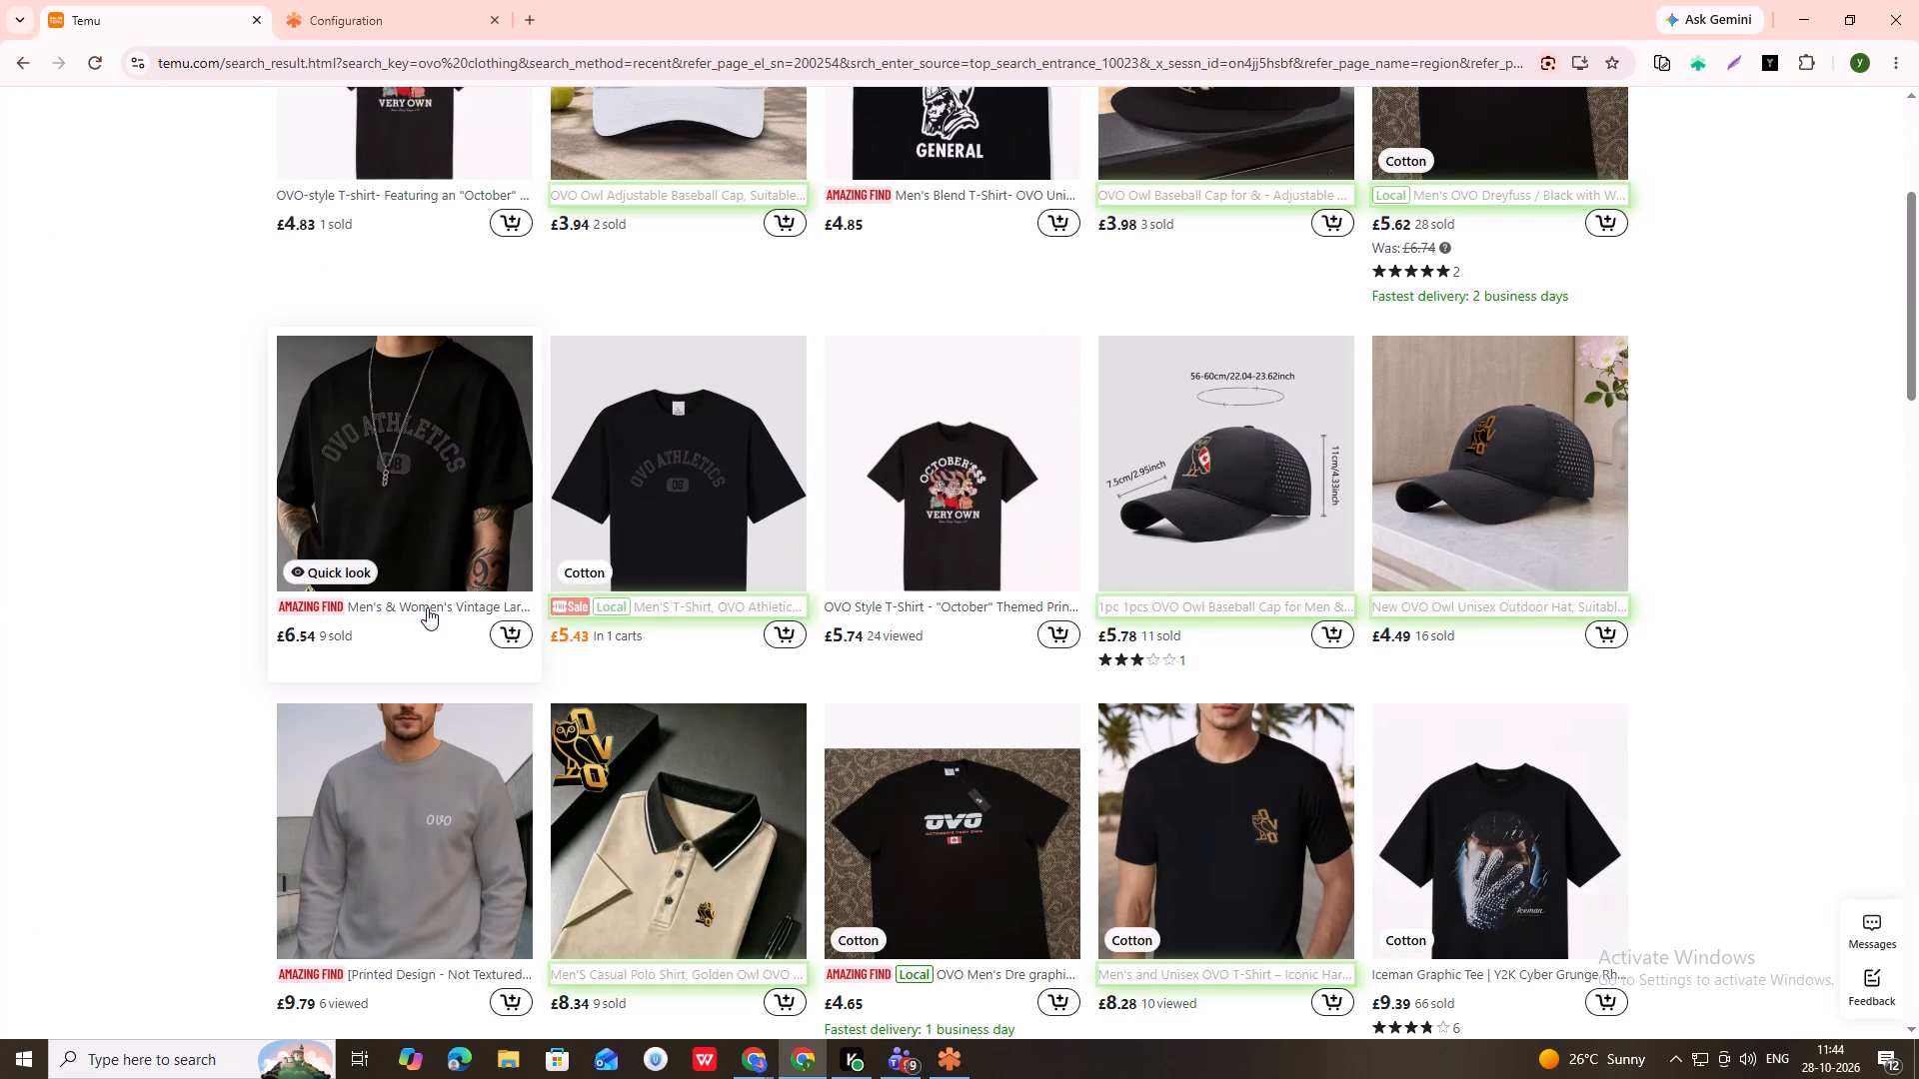
{"action": "right_click", "coordinate": [427, 607]}
{"action": "right_click", "coordinate": [408, 608]}
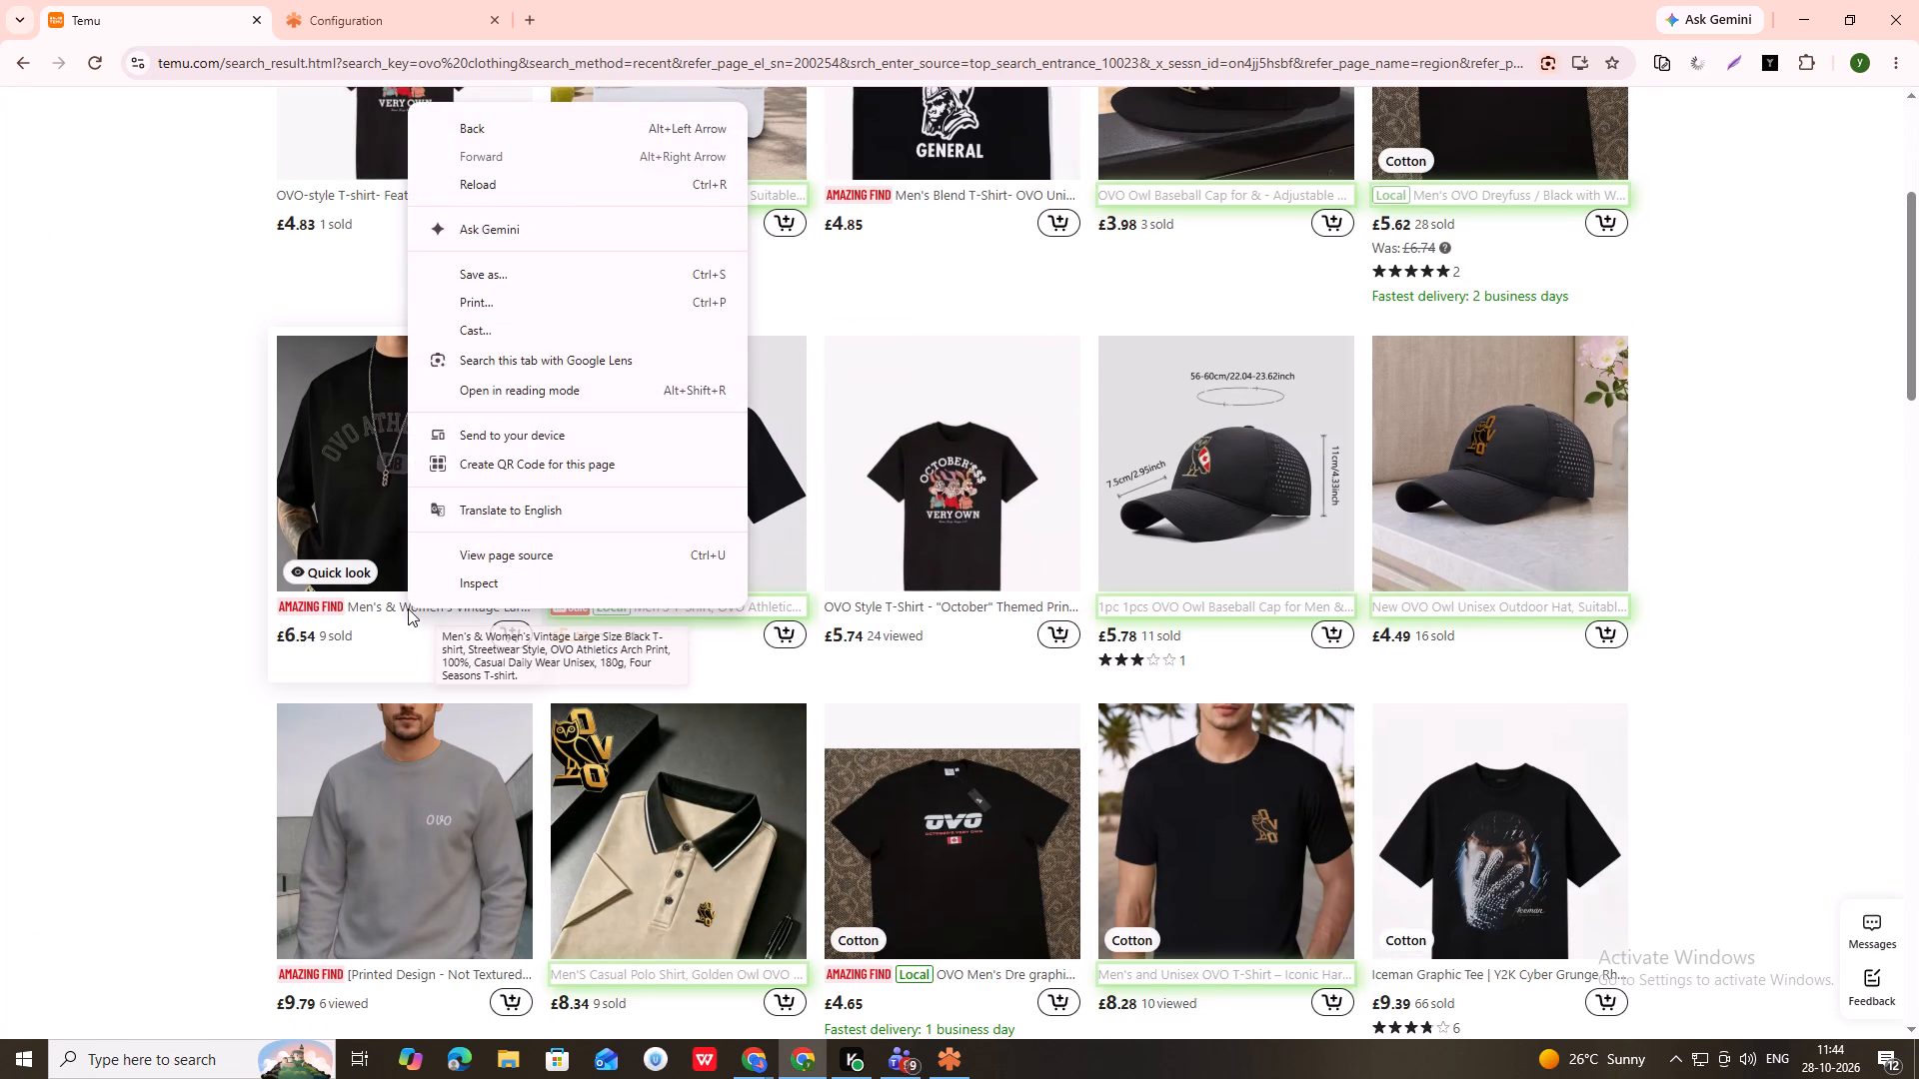
{"action": "right_click", "coordinate": [407, 613]}
{"action": "left_click", "coordinate": [447, 822]}
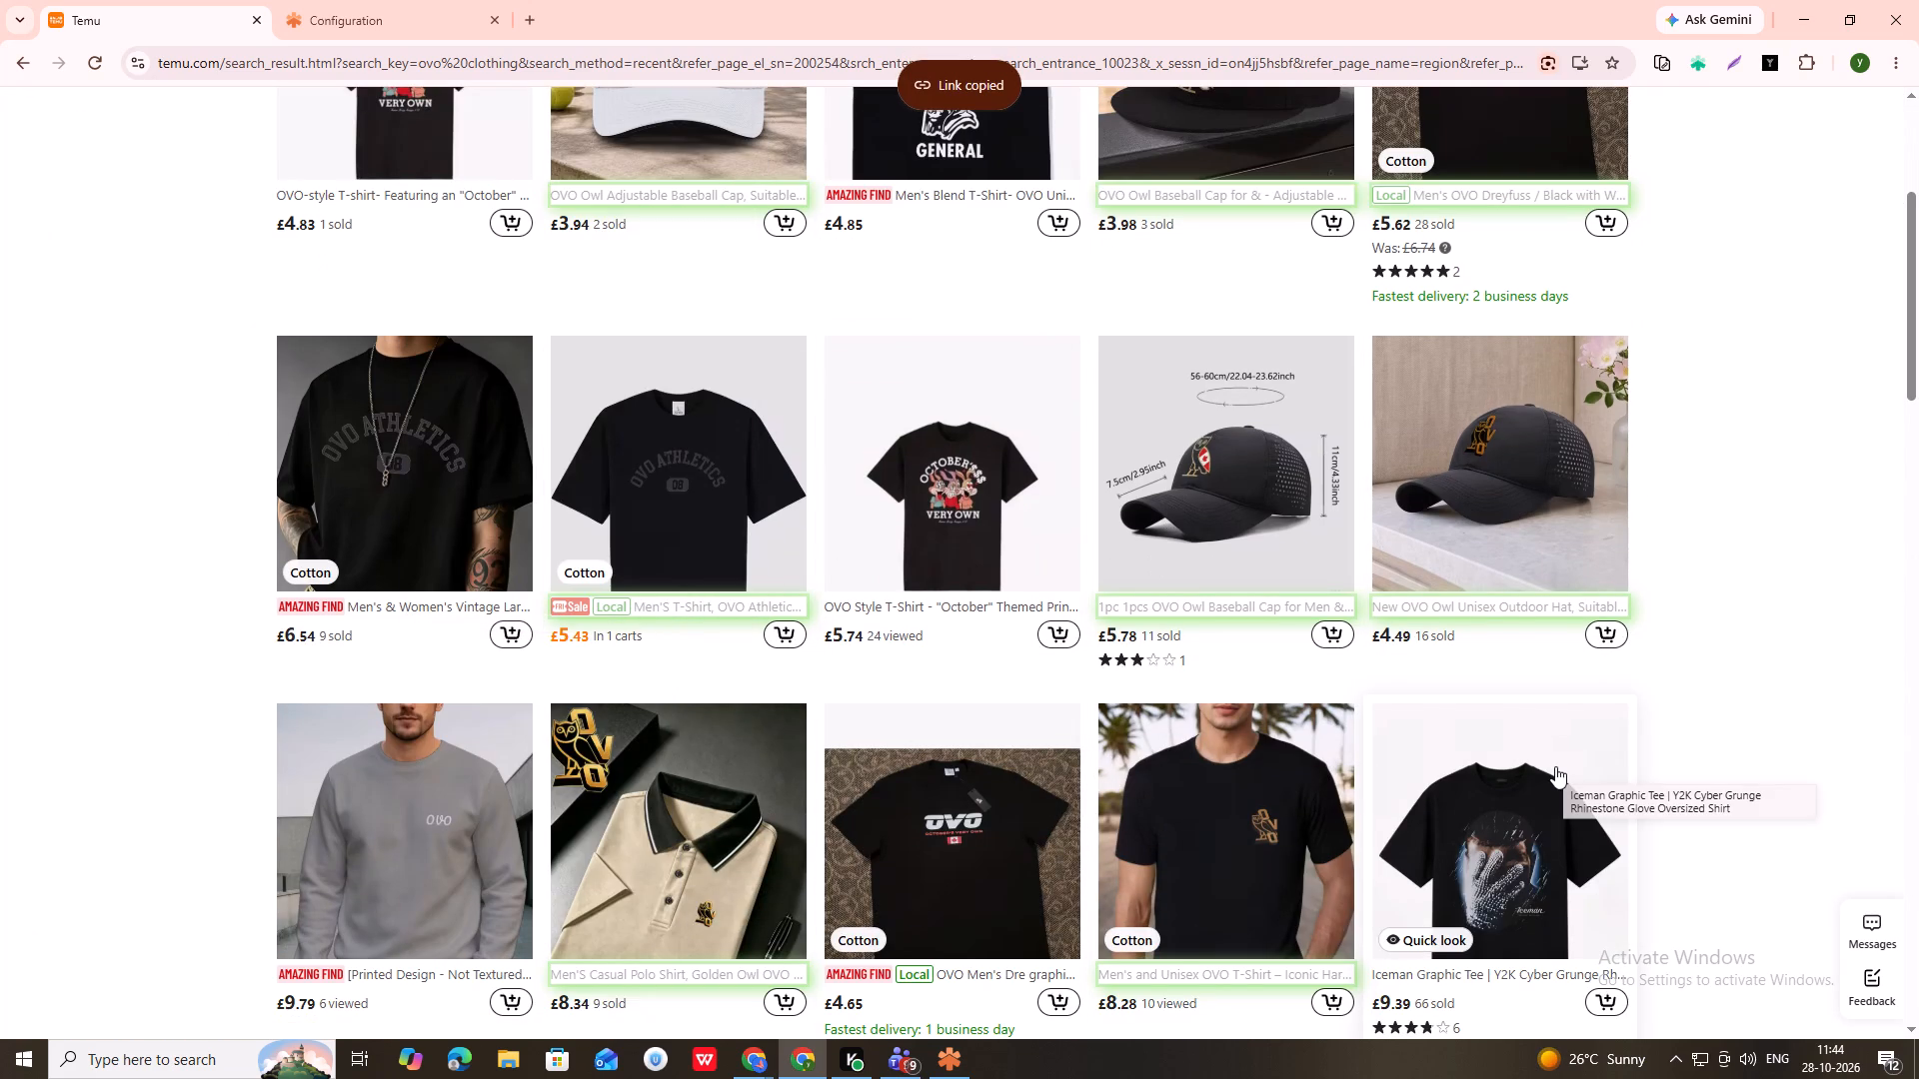
{"action": "key", "text": "alt+Tab"}
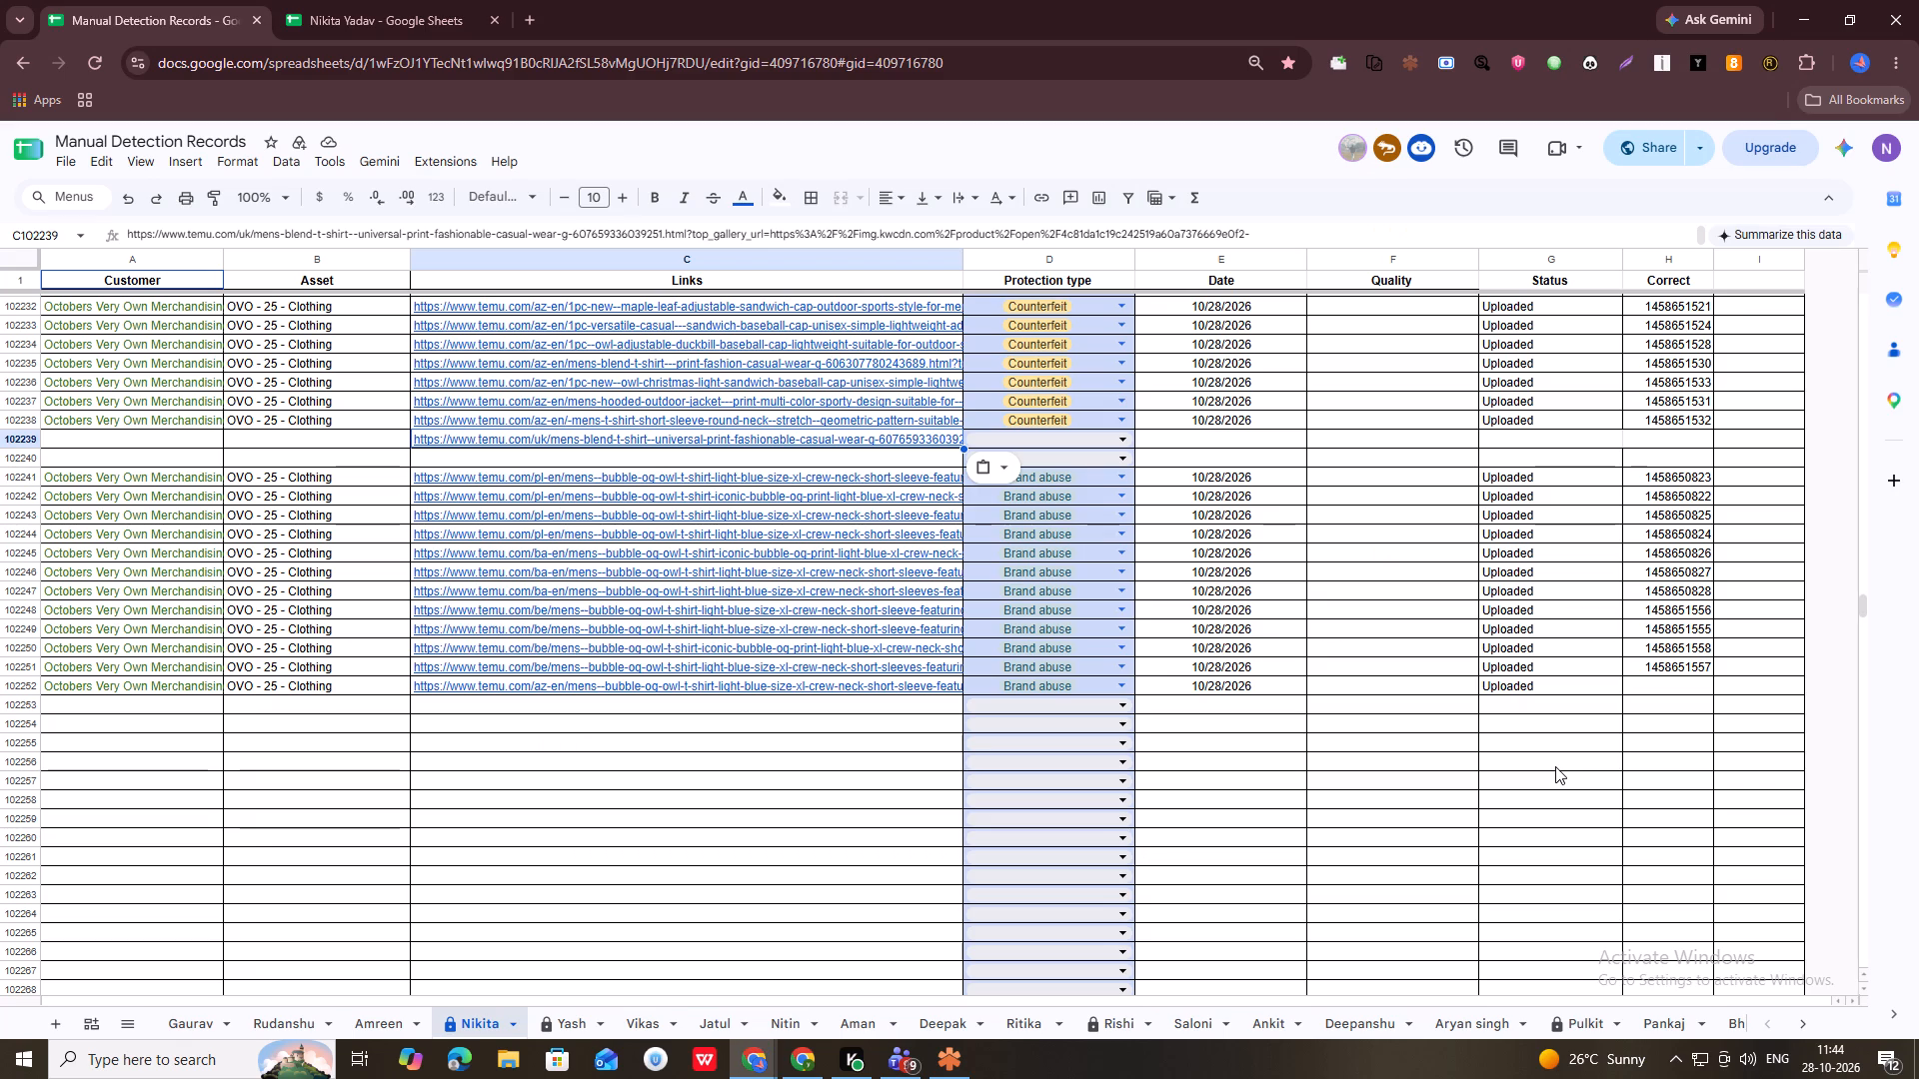
Insert five blank rows at row 102240, ahead of the Brand abuse records.
{"action": "left_click", "coordinate": [5, 464]}
{"action": "key", "text": "ctrl+alt+equal"}
{"action": "key", "text": "ctrl+alt+equal"}
{"action": "key", "text": "ctrl+alt+equal"}
{"action": "key", "text": "ctrl+alt+equal"}
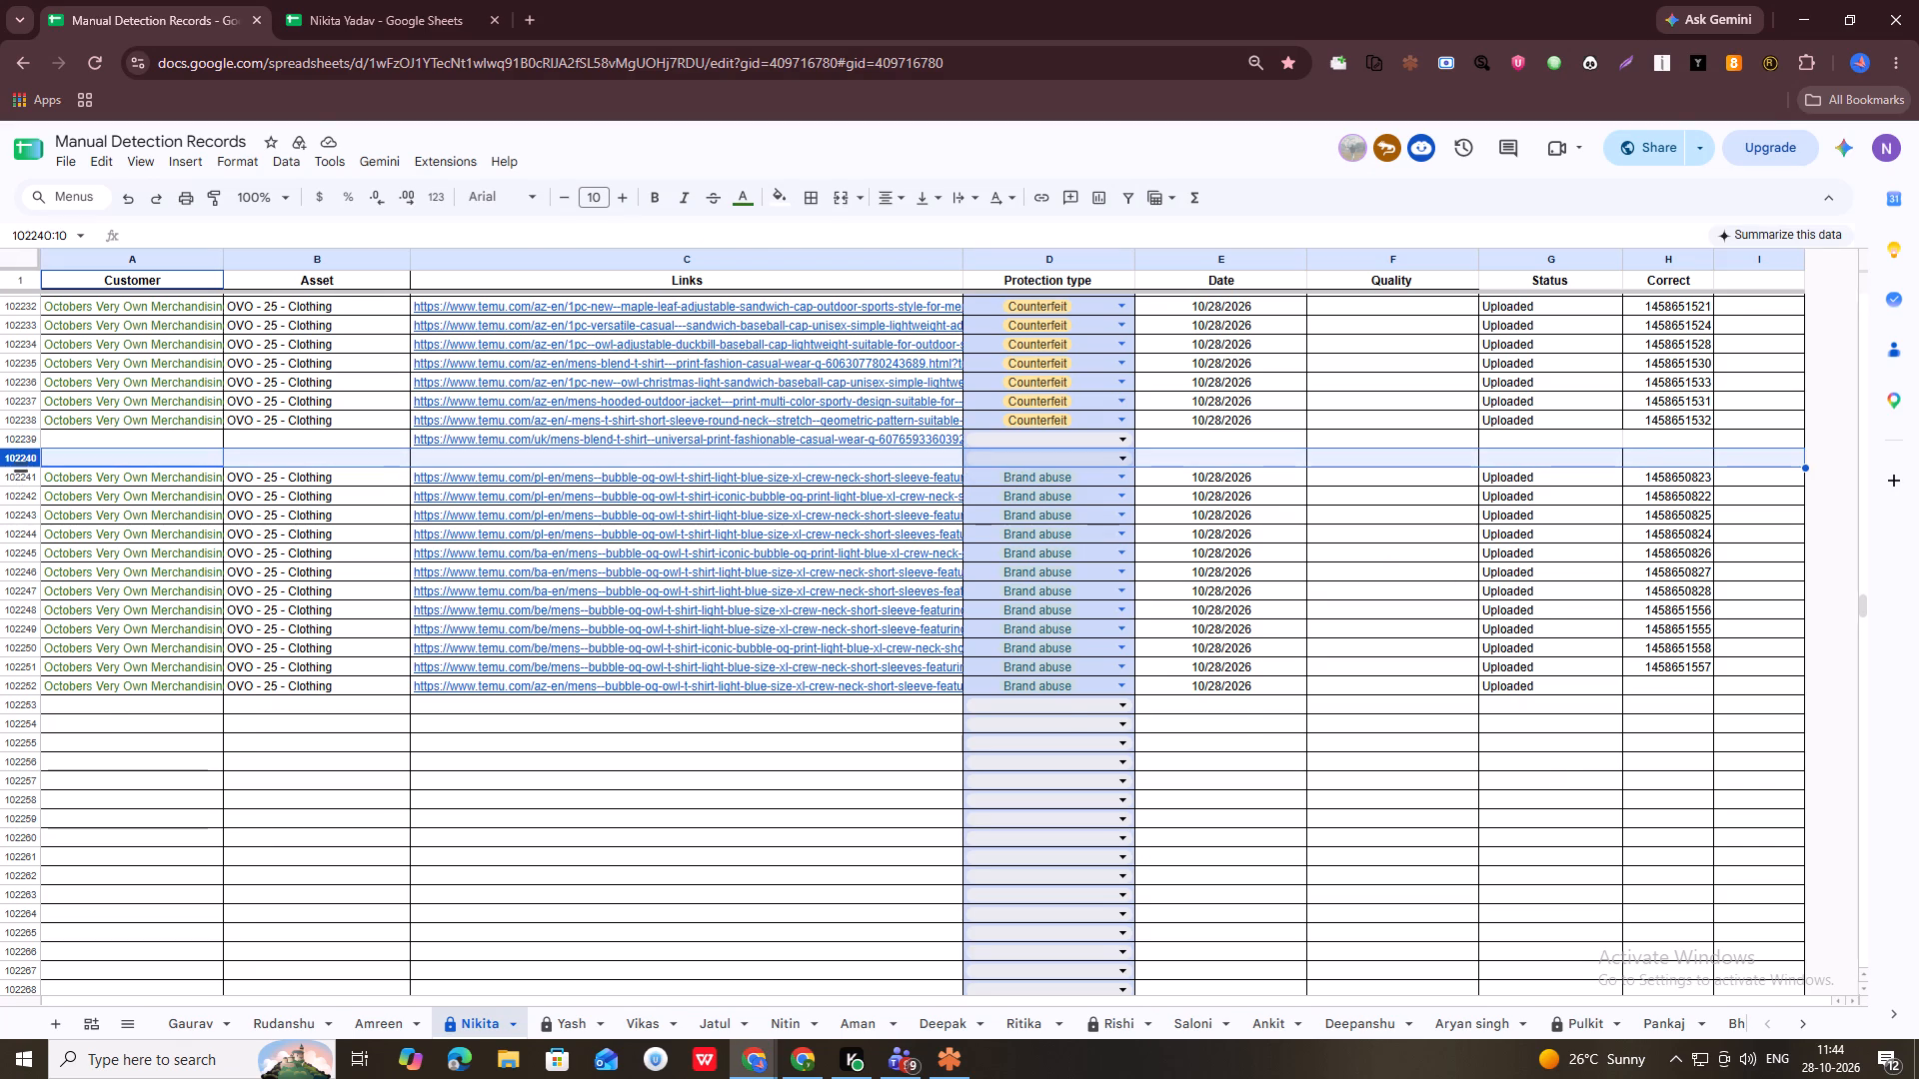
{"action": "key", "text": "ctrl+alt+equal"}
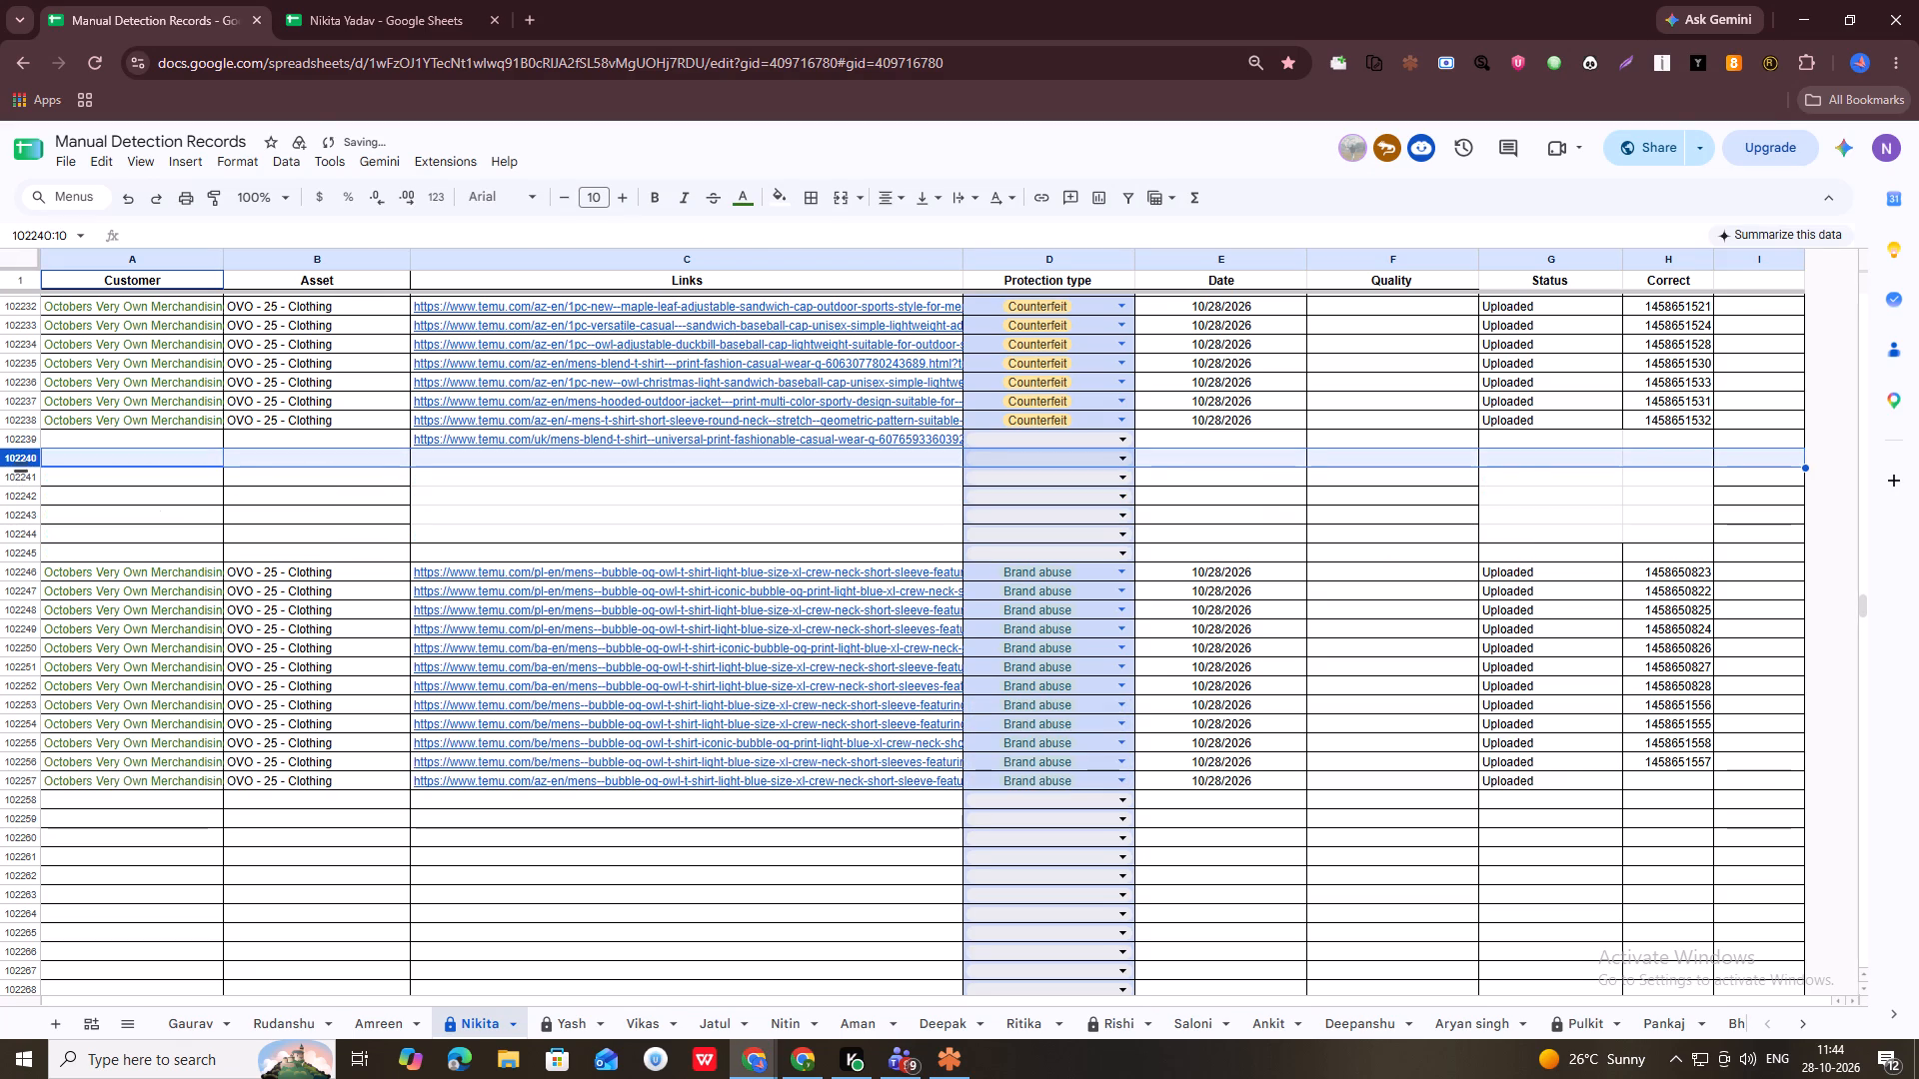
Paste the copied vintage OVO Athletics T-shirt link into C102240.
{"action": "key", "text": "Right"}
{"action": "key", "text": "Right"}
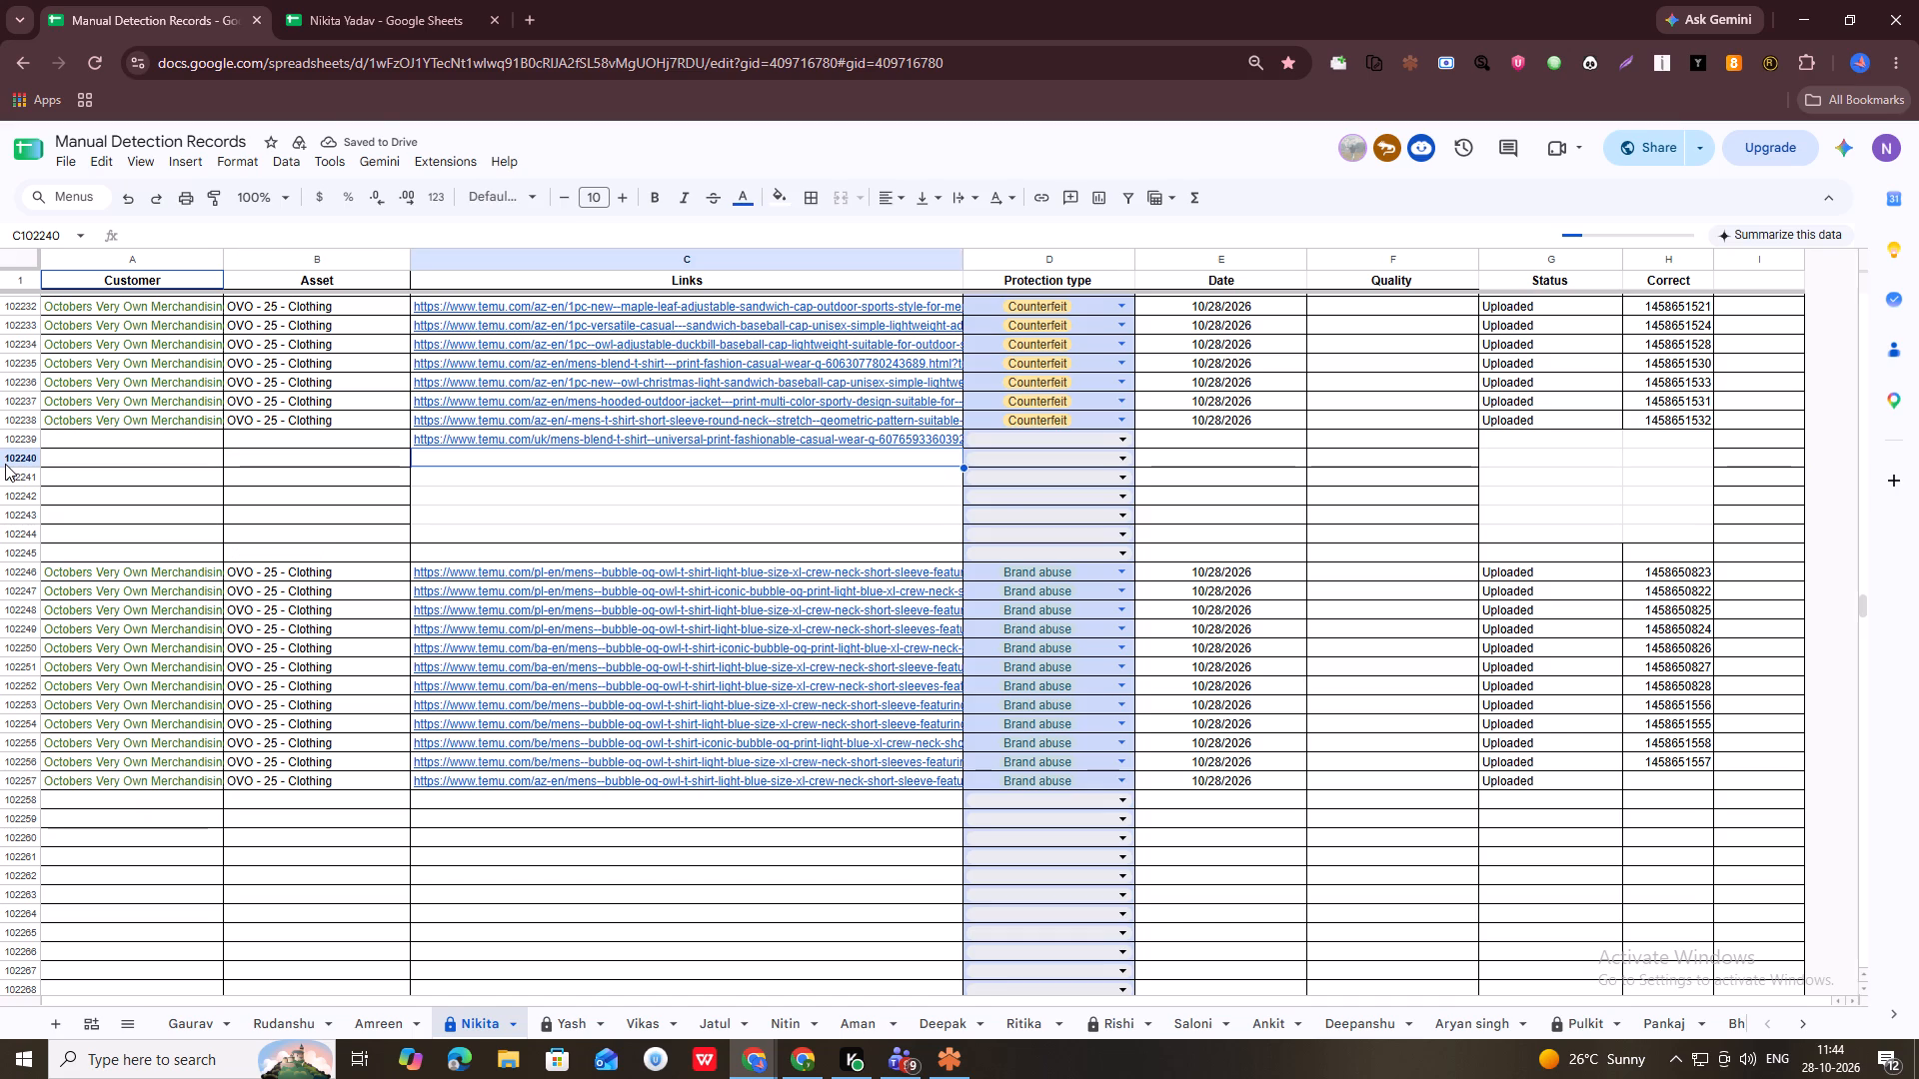
{"action": "key", "text": "ctrl+v"}
{"action": "key", "text": "Down"}
Copy the link of Temu's local OVO Athletics Printed T-Shirt listing and paste it into C102241 of Manual Detection Records.
{"action": "key", "text": "alt+Tab"}
{"action": "key", "text": "Down"}
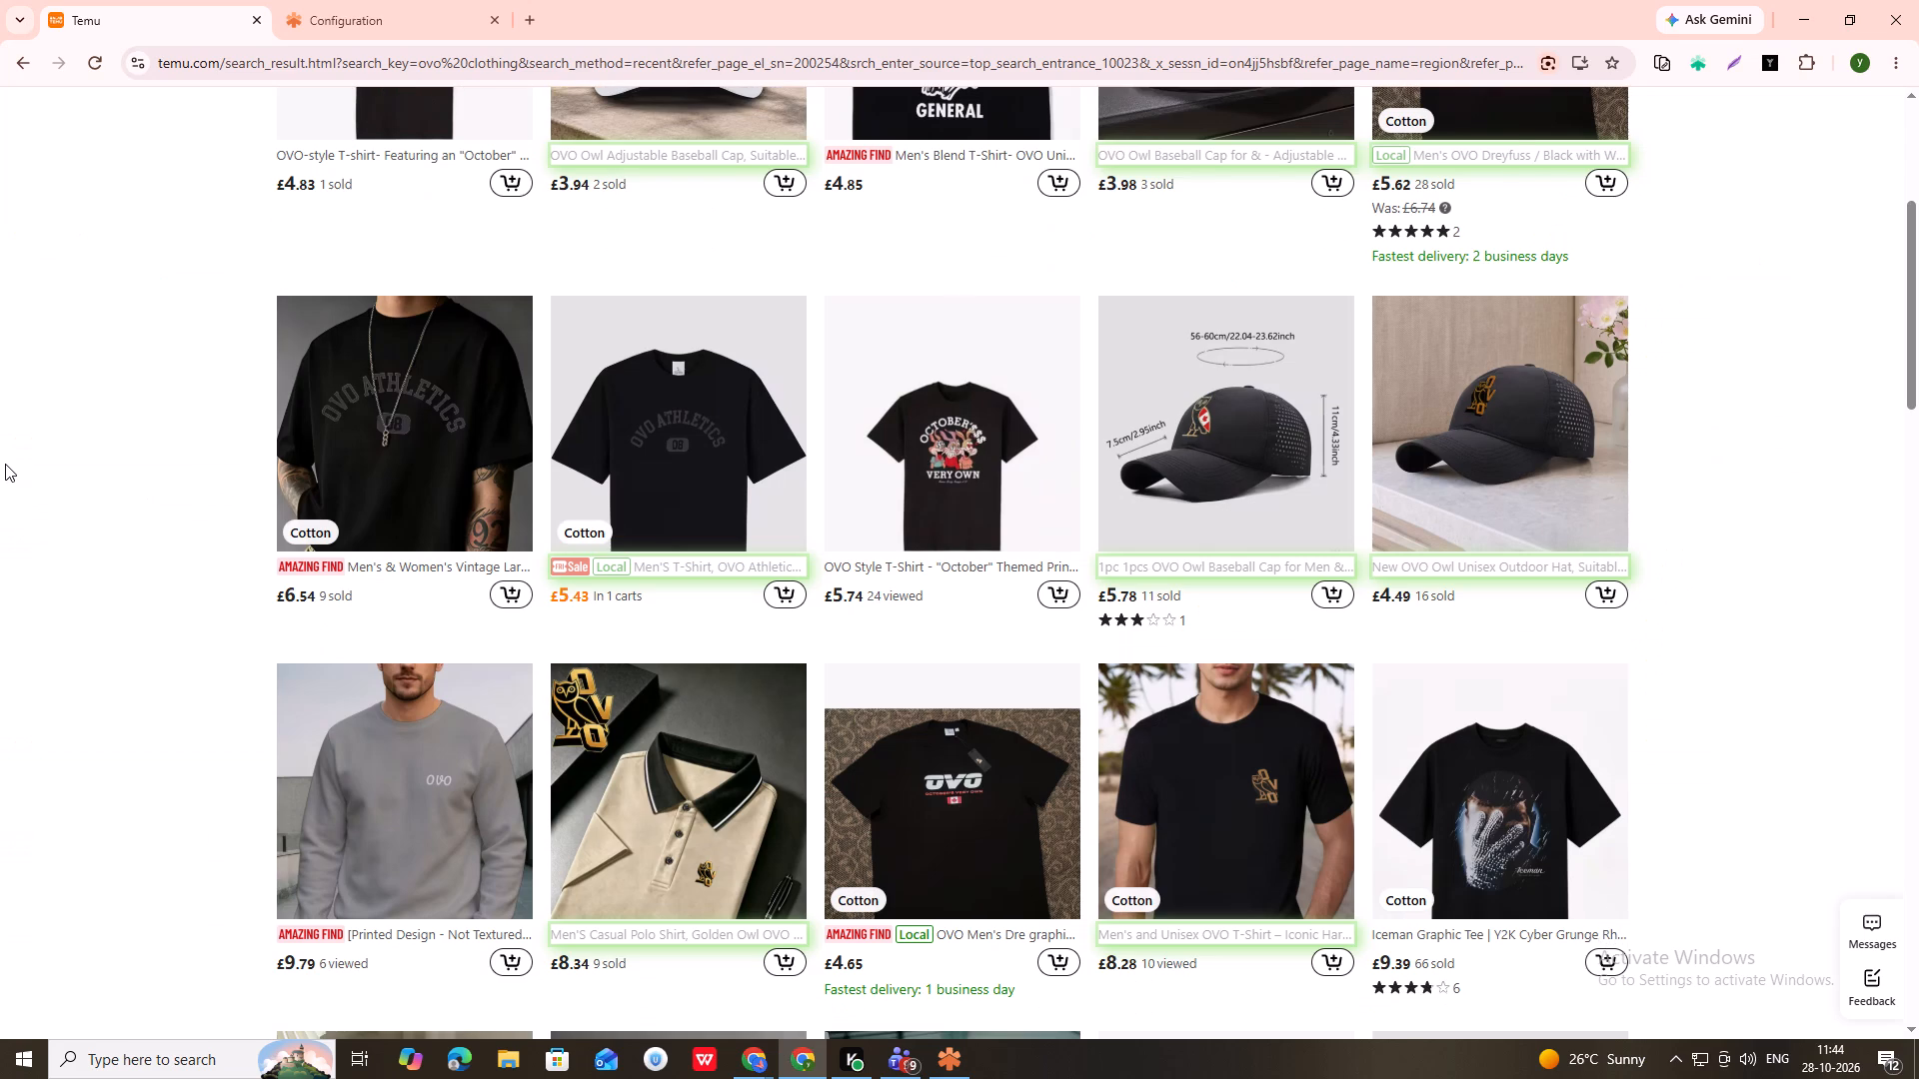
{"action": "scroll", "coordinate": [0, 588], "scroll_direction": "down", "scroll_amount": 5}
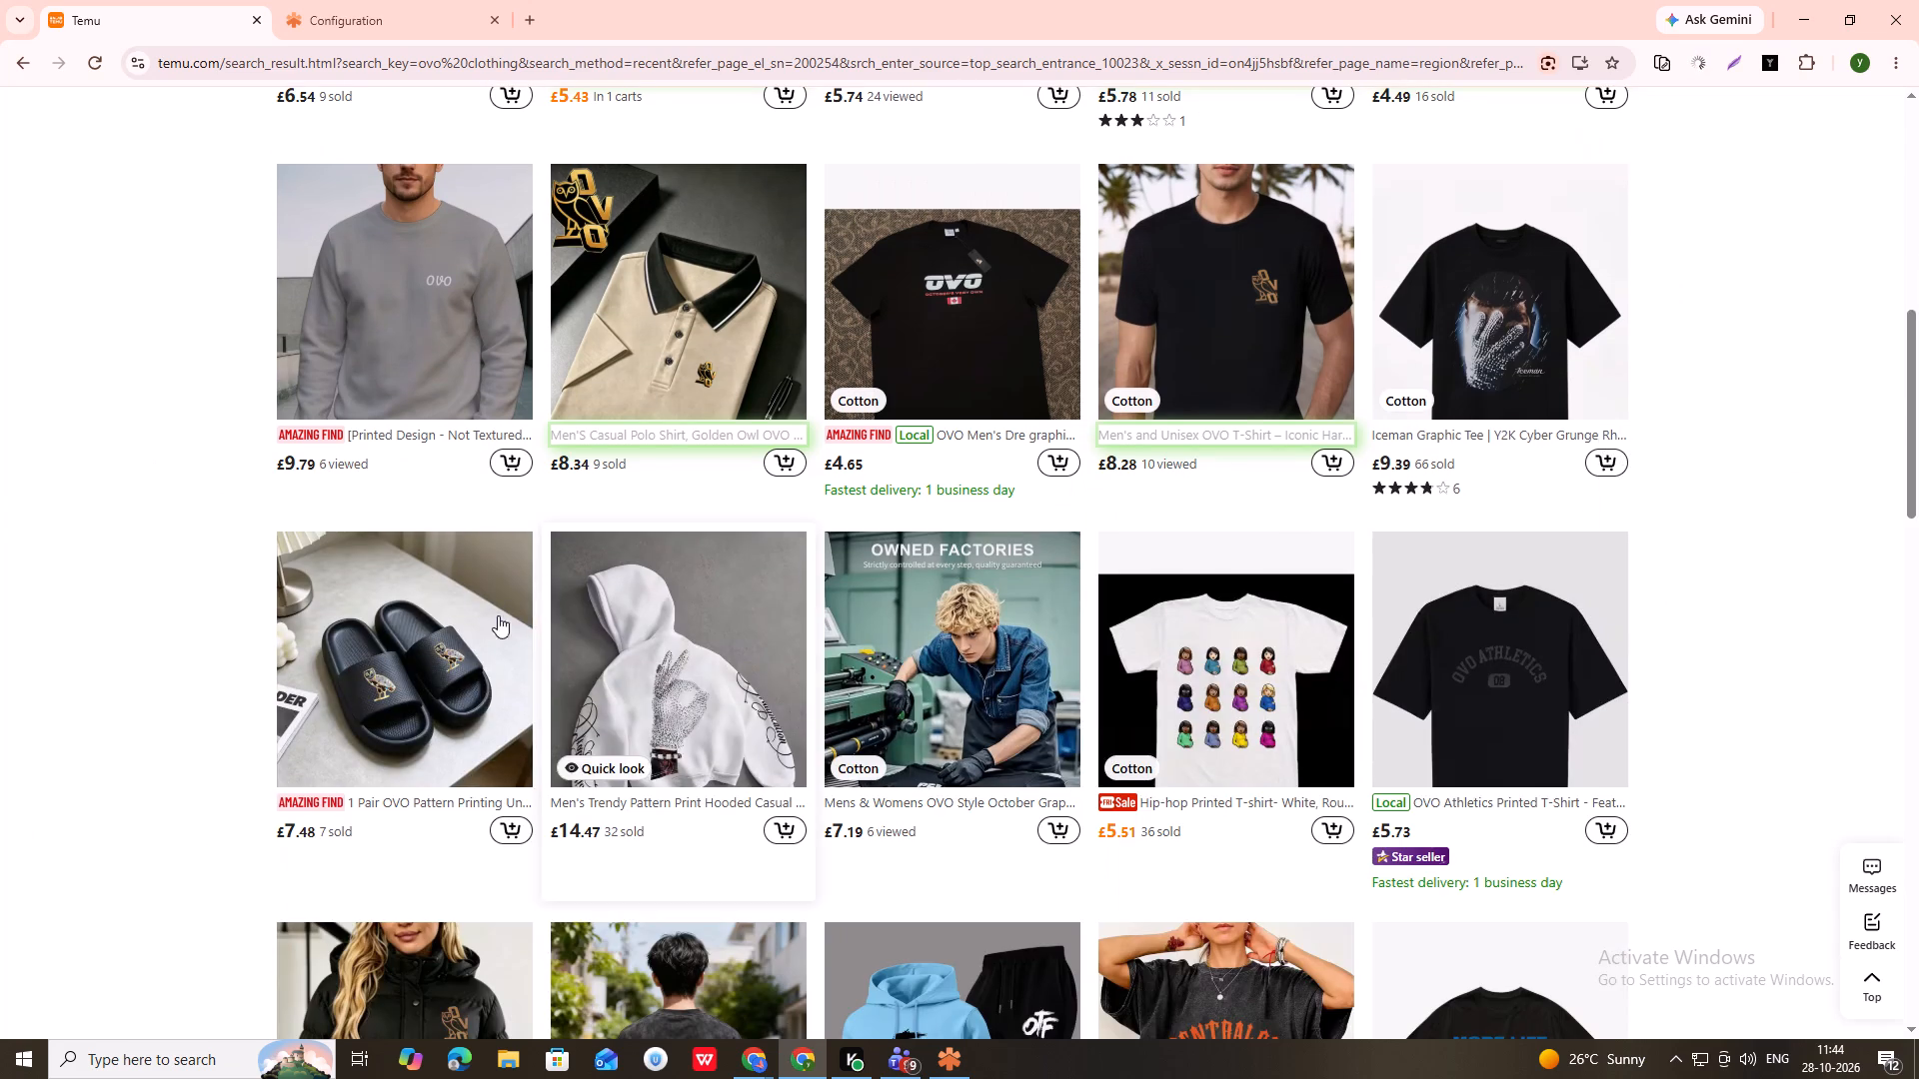
{"action": "scroll", "coordinate": [1178, 677], "scroll_direction": "down", "scroll_amount": 5}
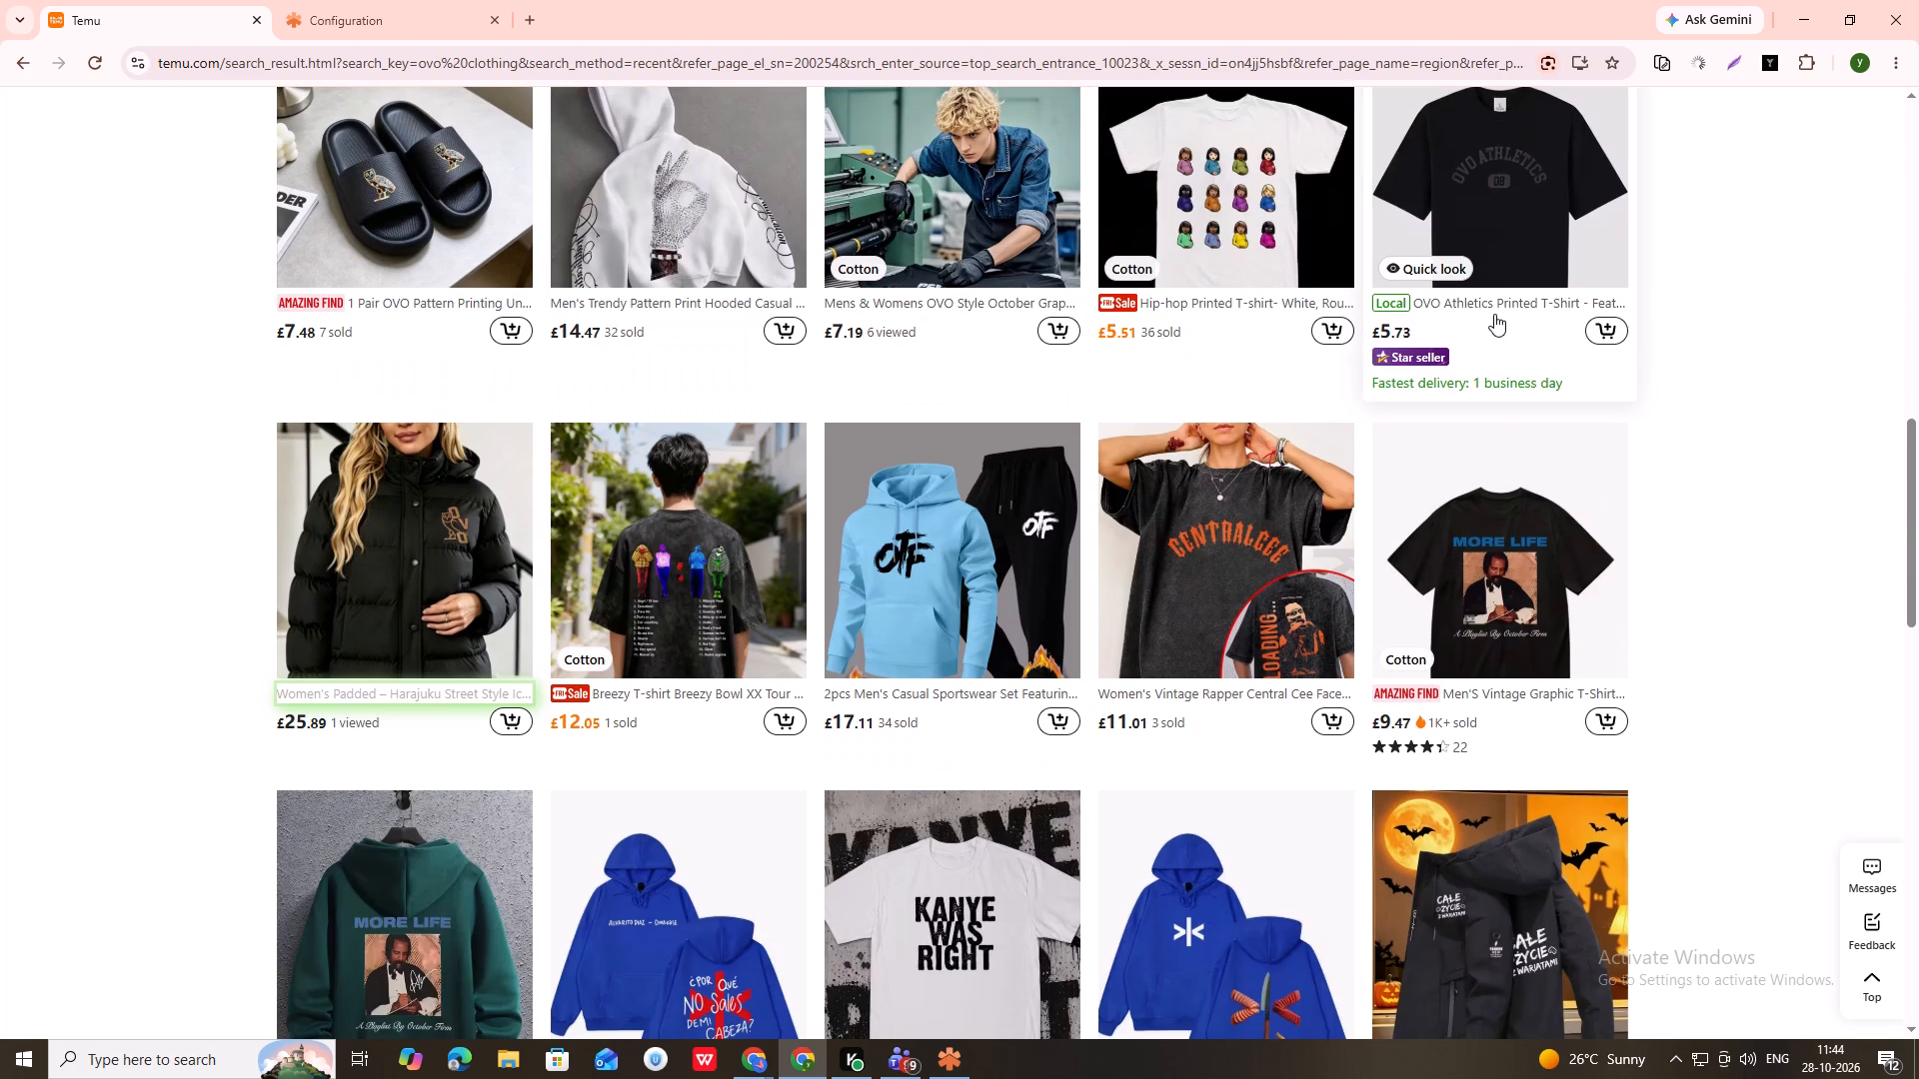
{"action": "right_click", "coordinate": [1494, 314]}
{"action": "right_click", "coordinate": [1484, 305]}
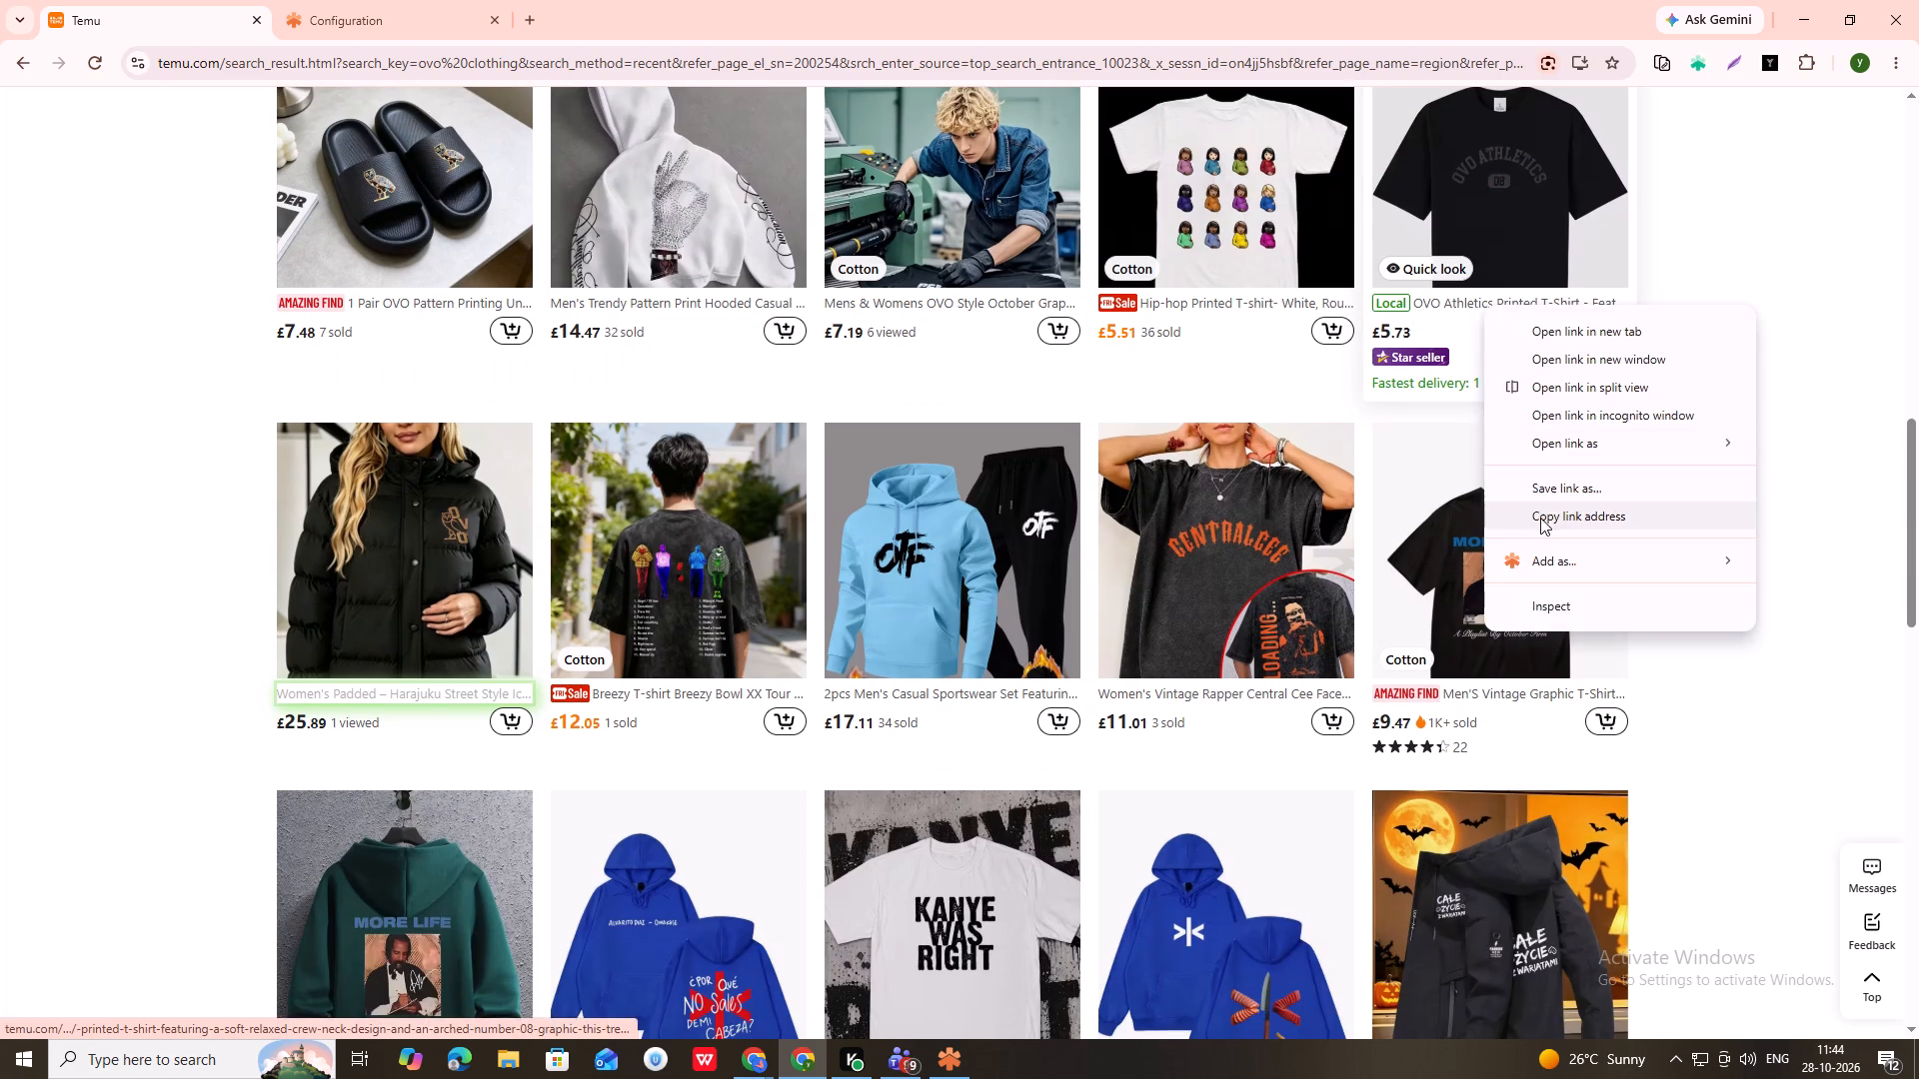
{"action": "left_click", "coordinate": [1540, 518]}
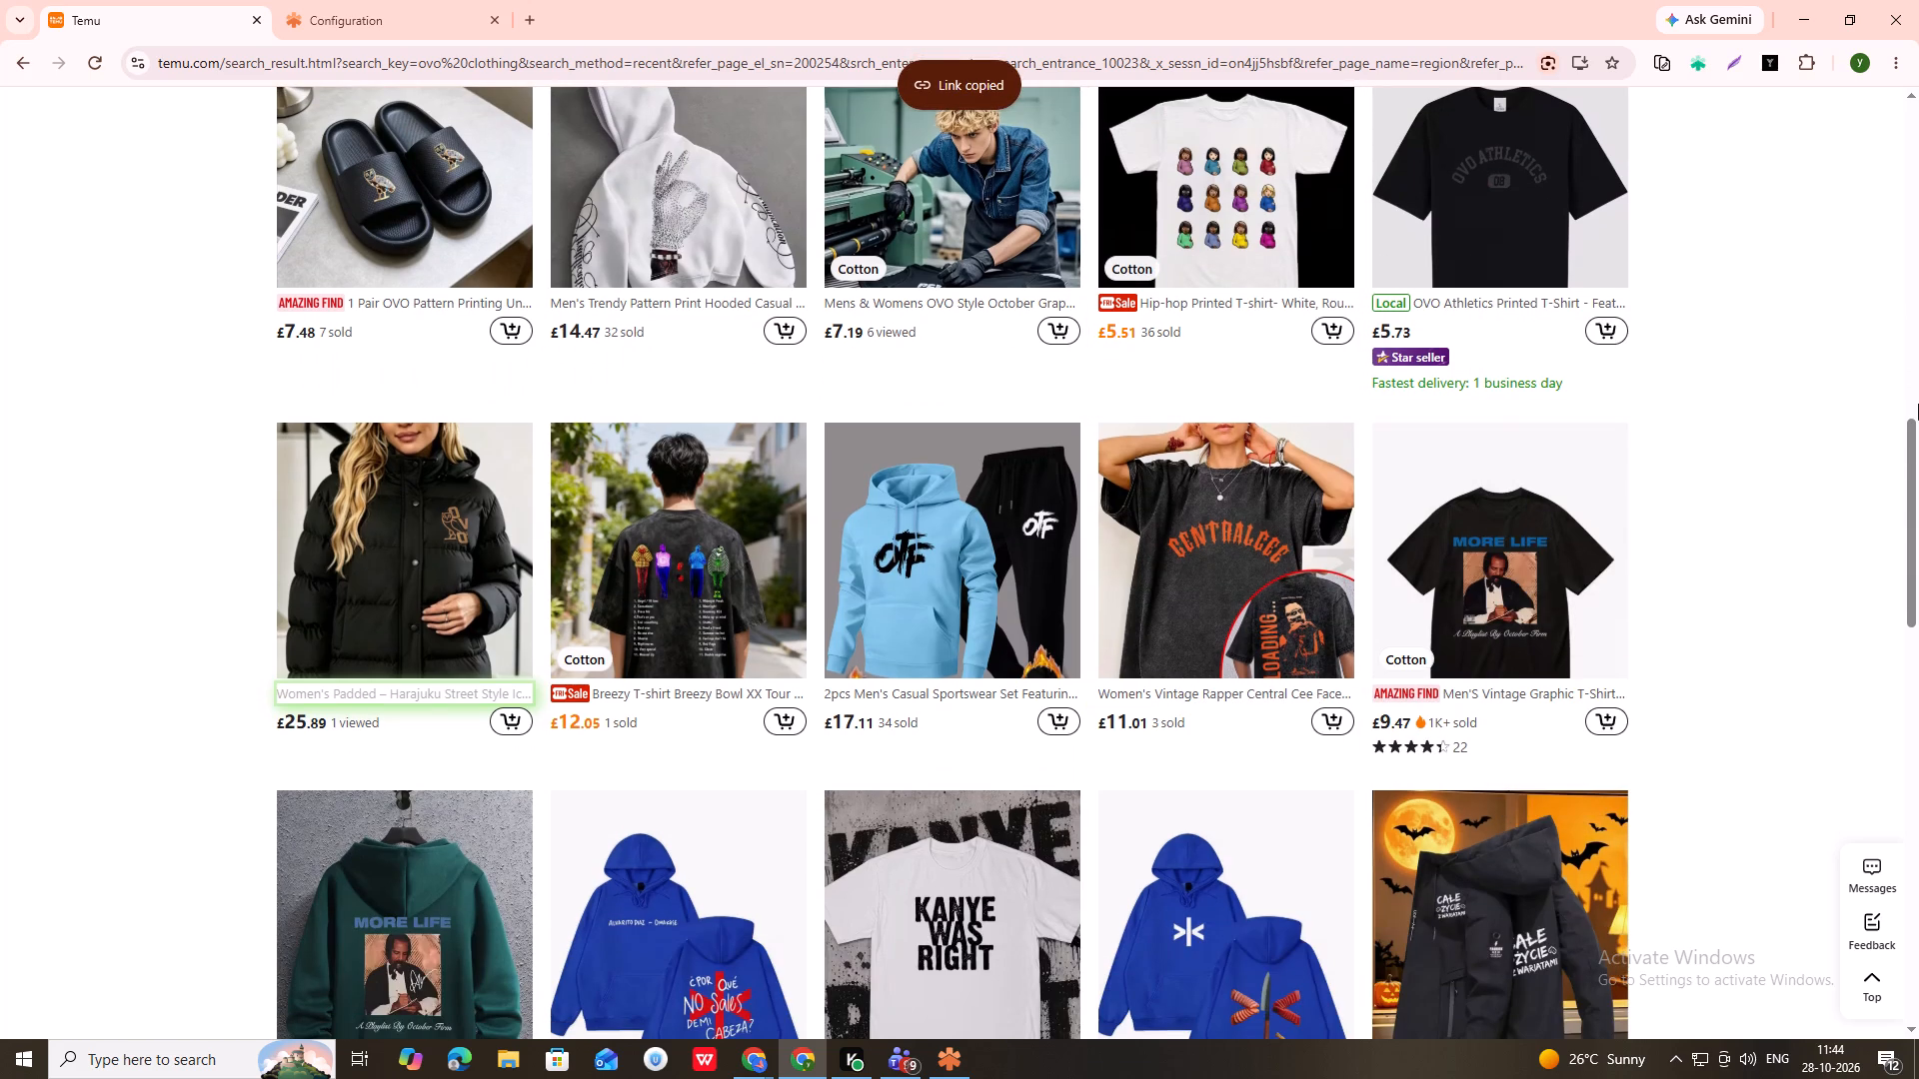
{"action": "key", "text": "alt+Tab"}
{"action": "key", "text": "ctrl+v"}
{"action": "key", "text": "Down"}
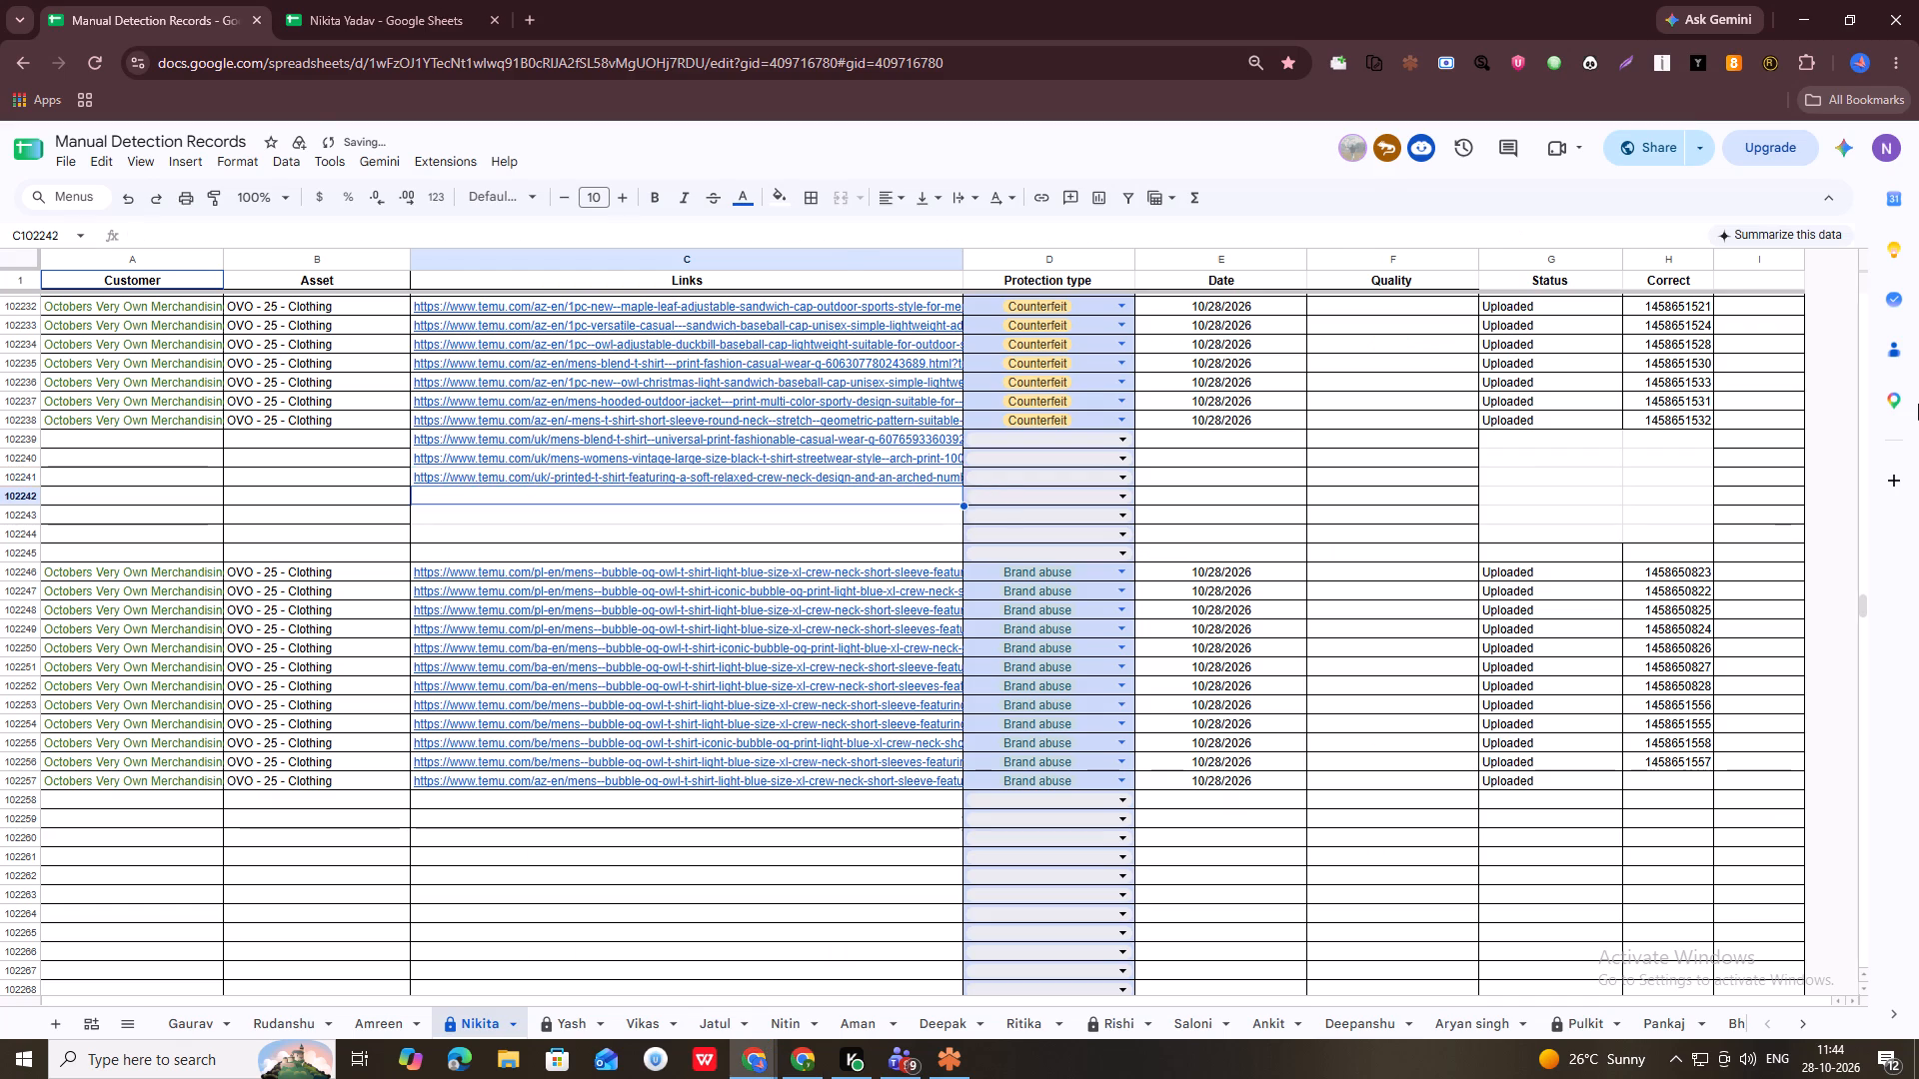
Check the rest of the Temu UK "ovo clothing" results for further OVO listings.
{"action": "key", "text": "alt+Tab"}
{"action": "key", "text": "Down"}
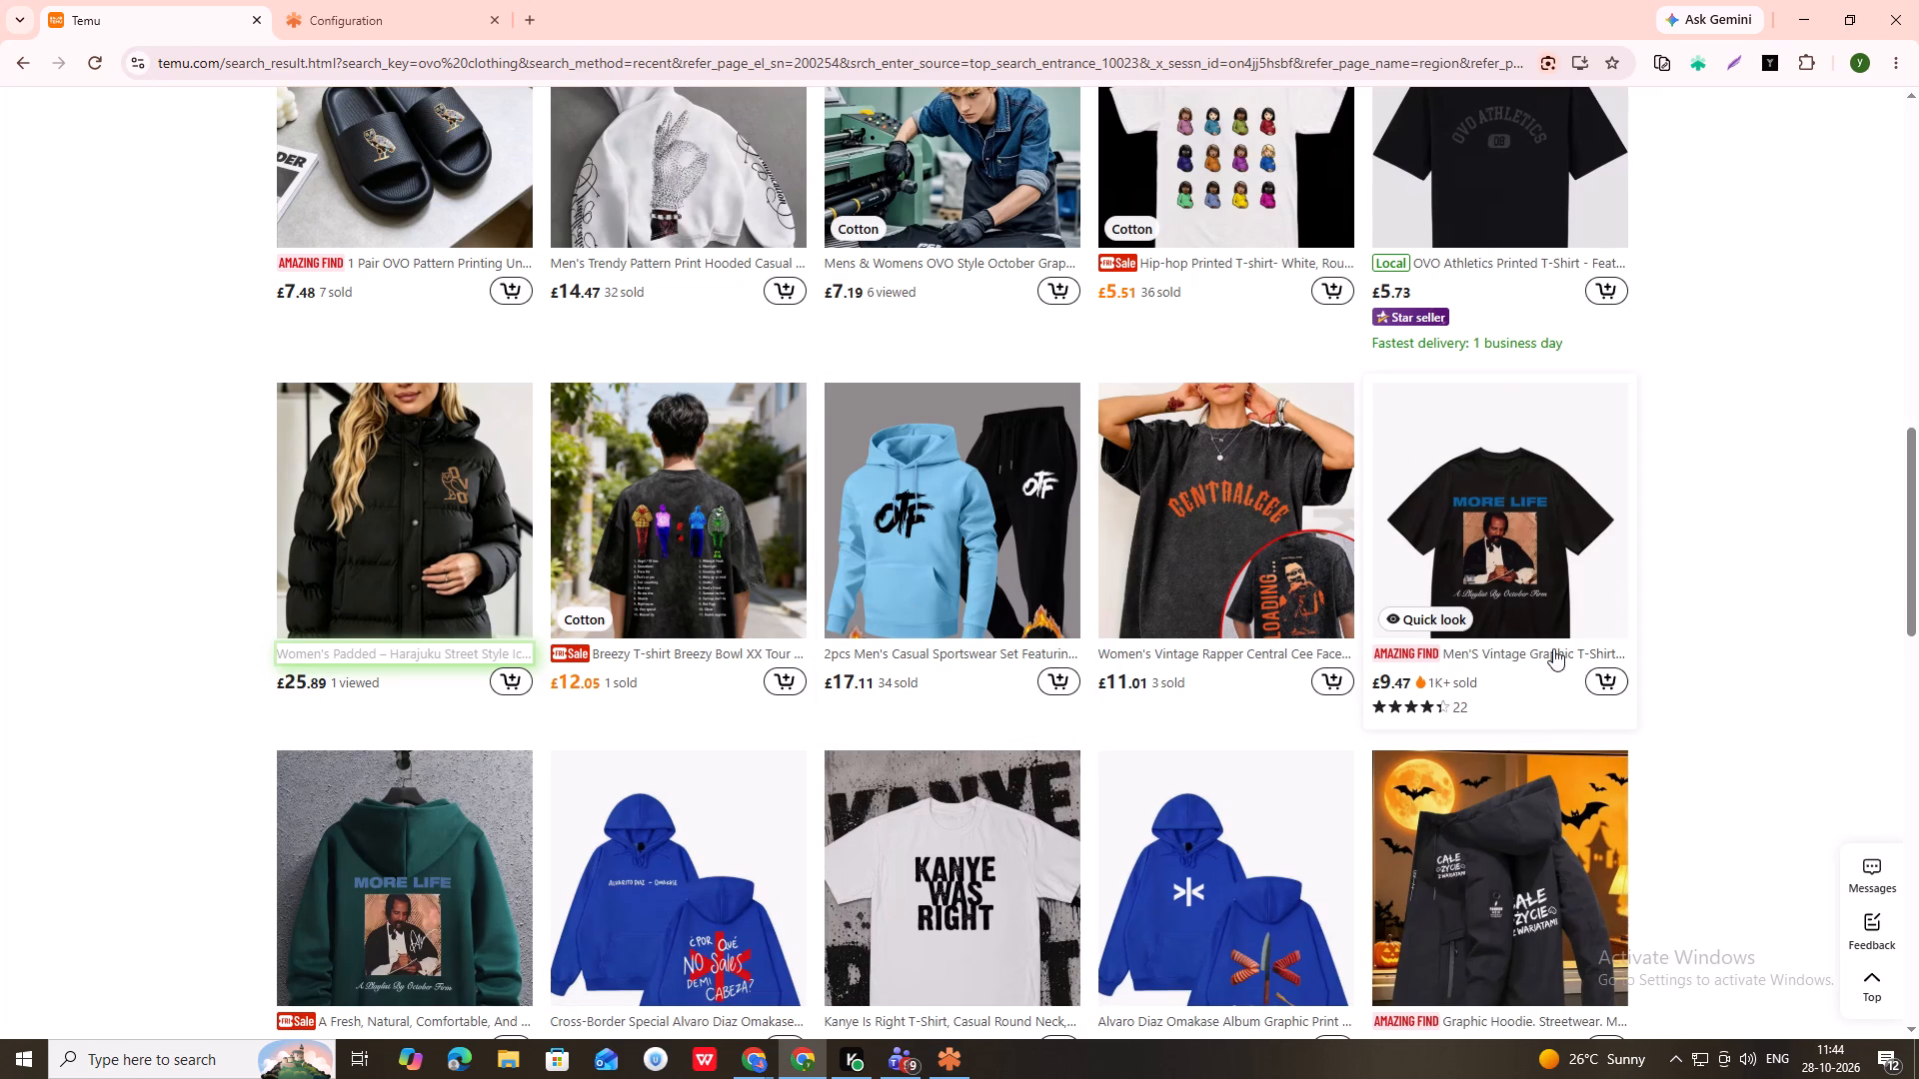
{"action": "scroll", "coordinate": [1364, 634], "scroll_direction": "down", "scroll_amount": 4}
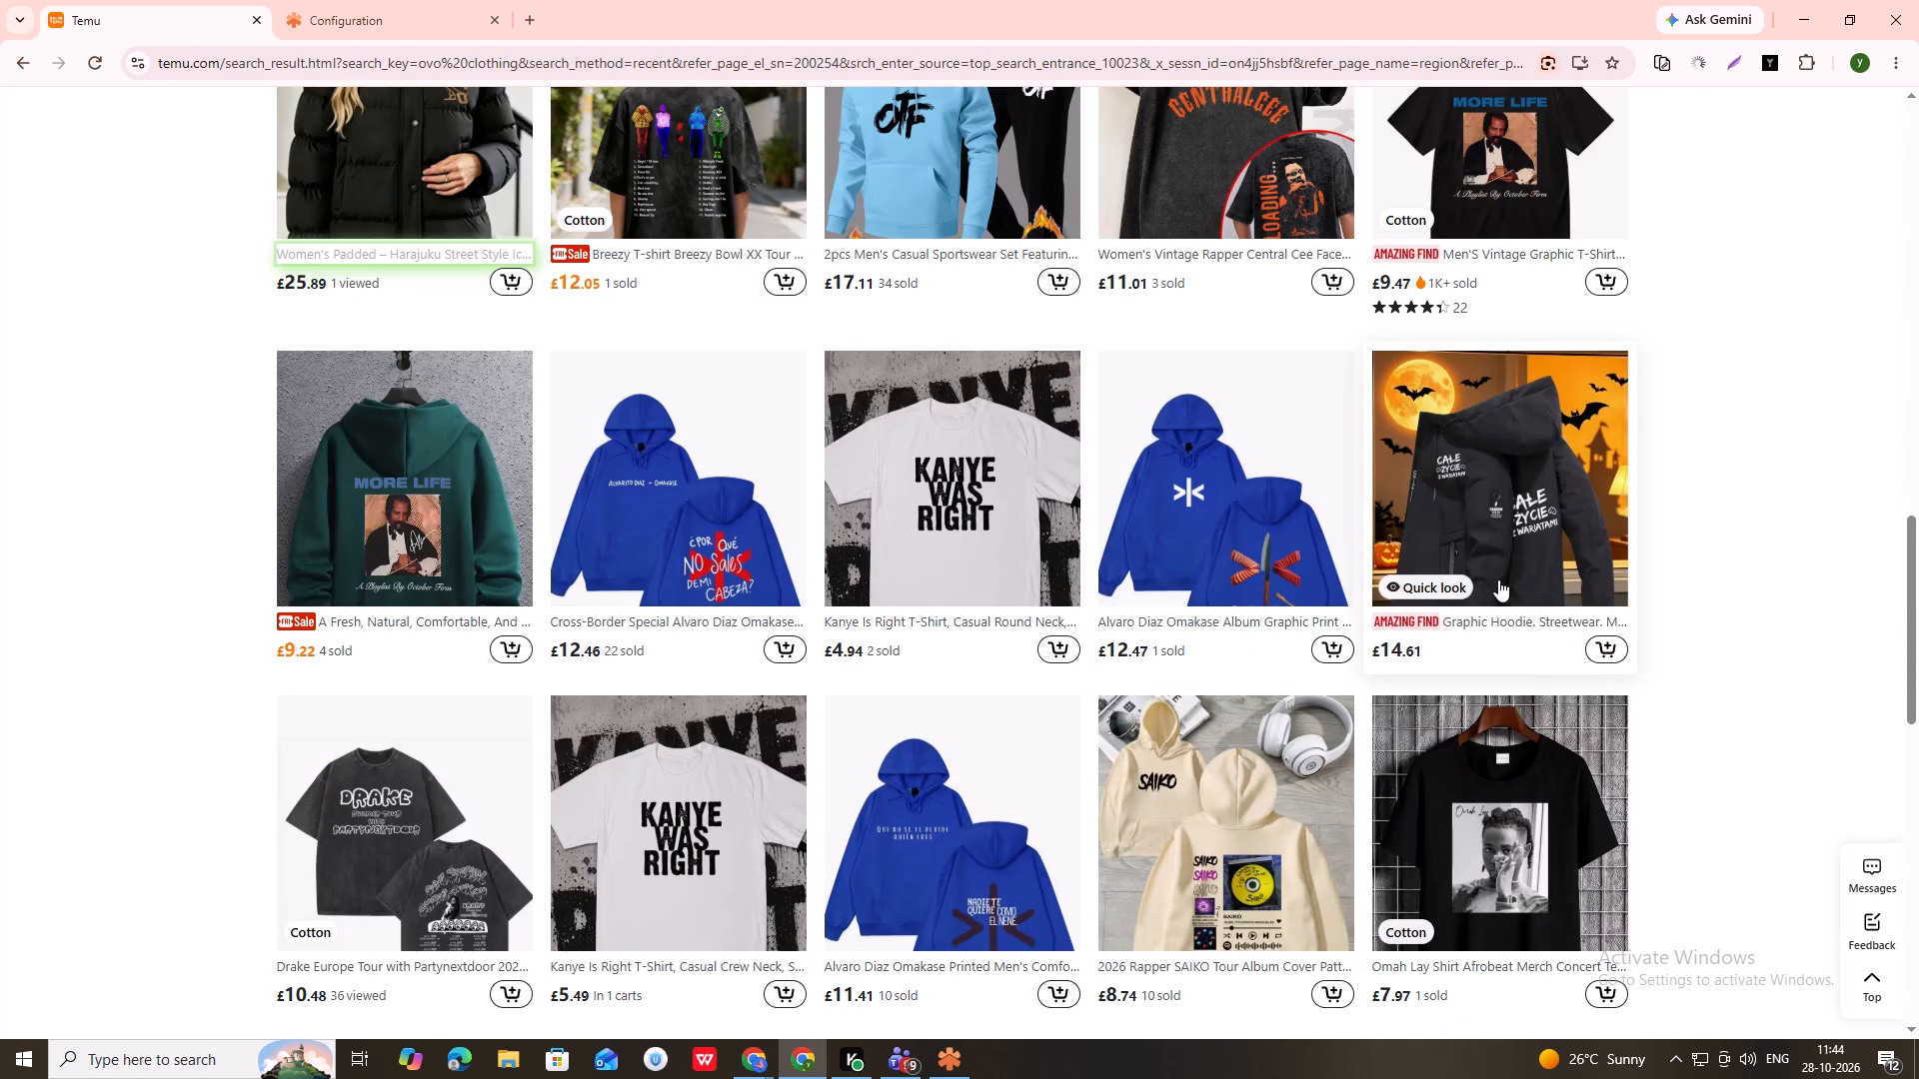
{"action": "scroll", "coordinate": [1498, 579], "scroll_direction": "down", "scroll_amount": 6}
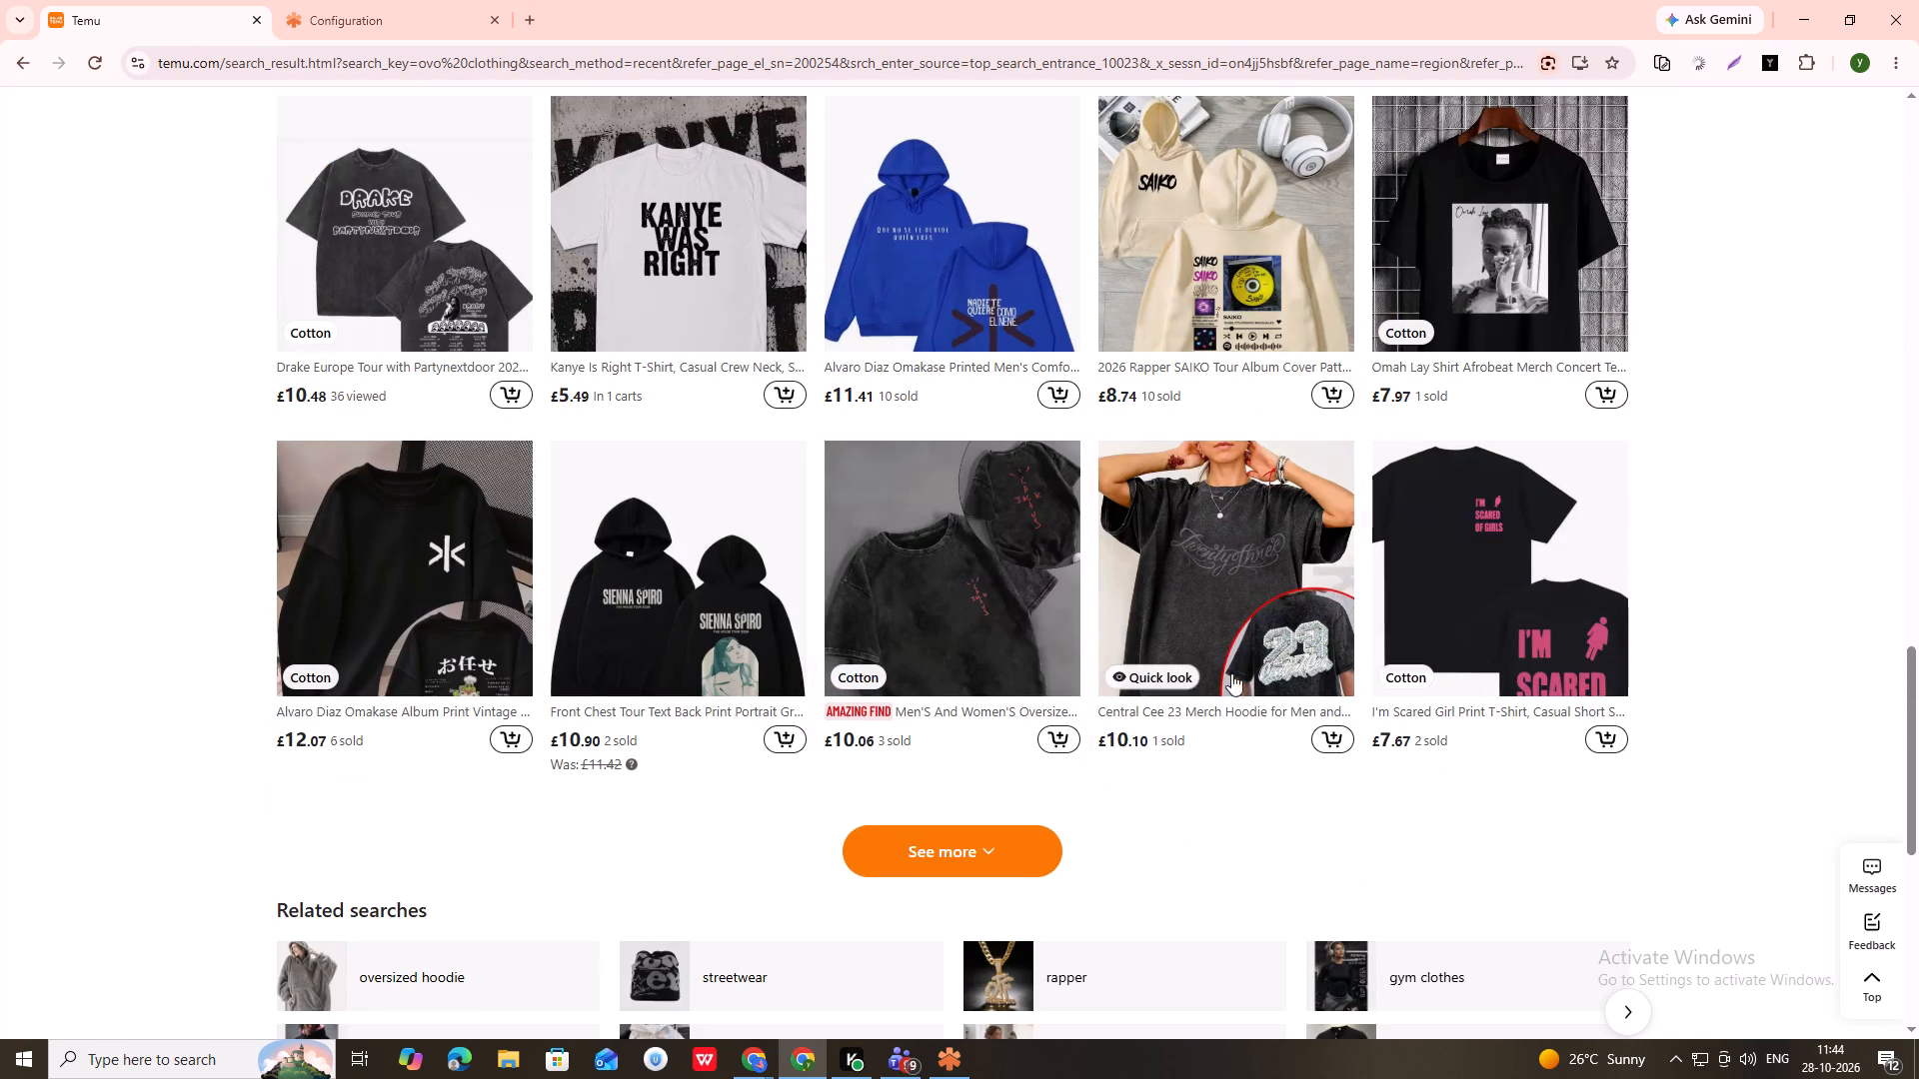
Submit the three Temu UK links from C102239:C102241 in Red Points as Product counterfeit incidents for asset OVO - 25 - Clothing.
{"action": "key", "text": "alt+Tab"}
{"action": "left_click_drag", "start_coordinate": [938, 435], "coordinate": [934, 491]}
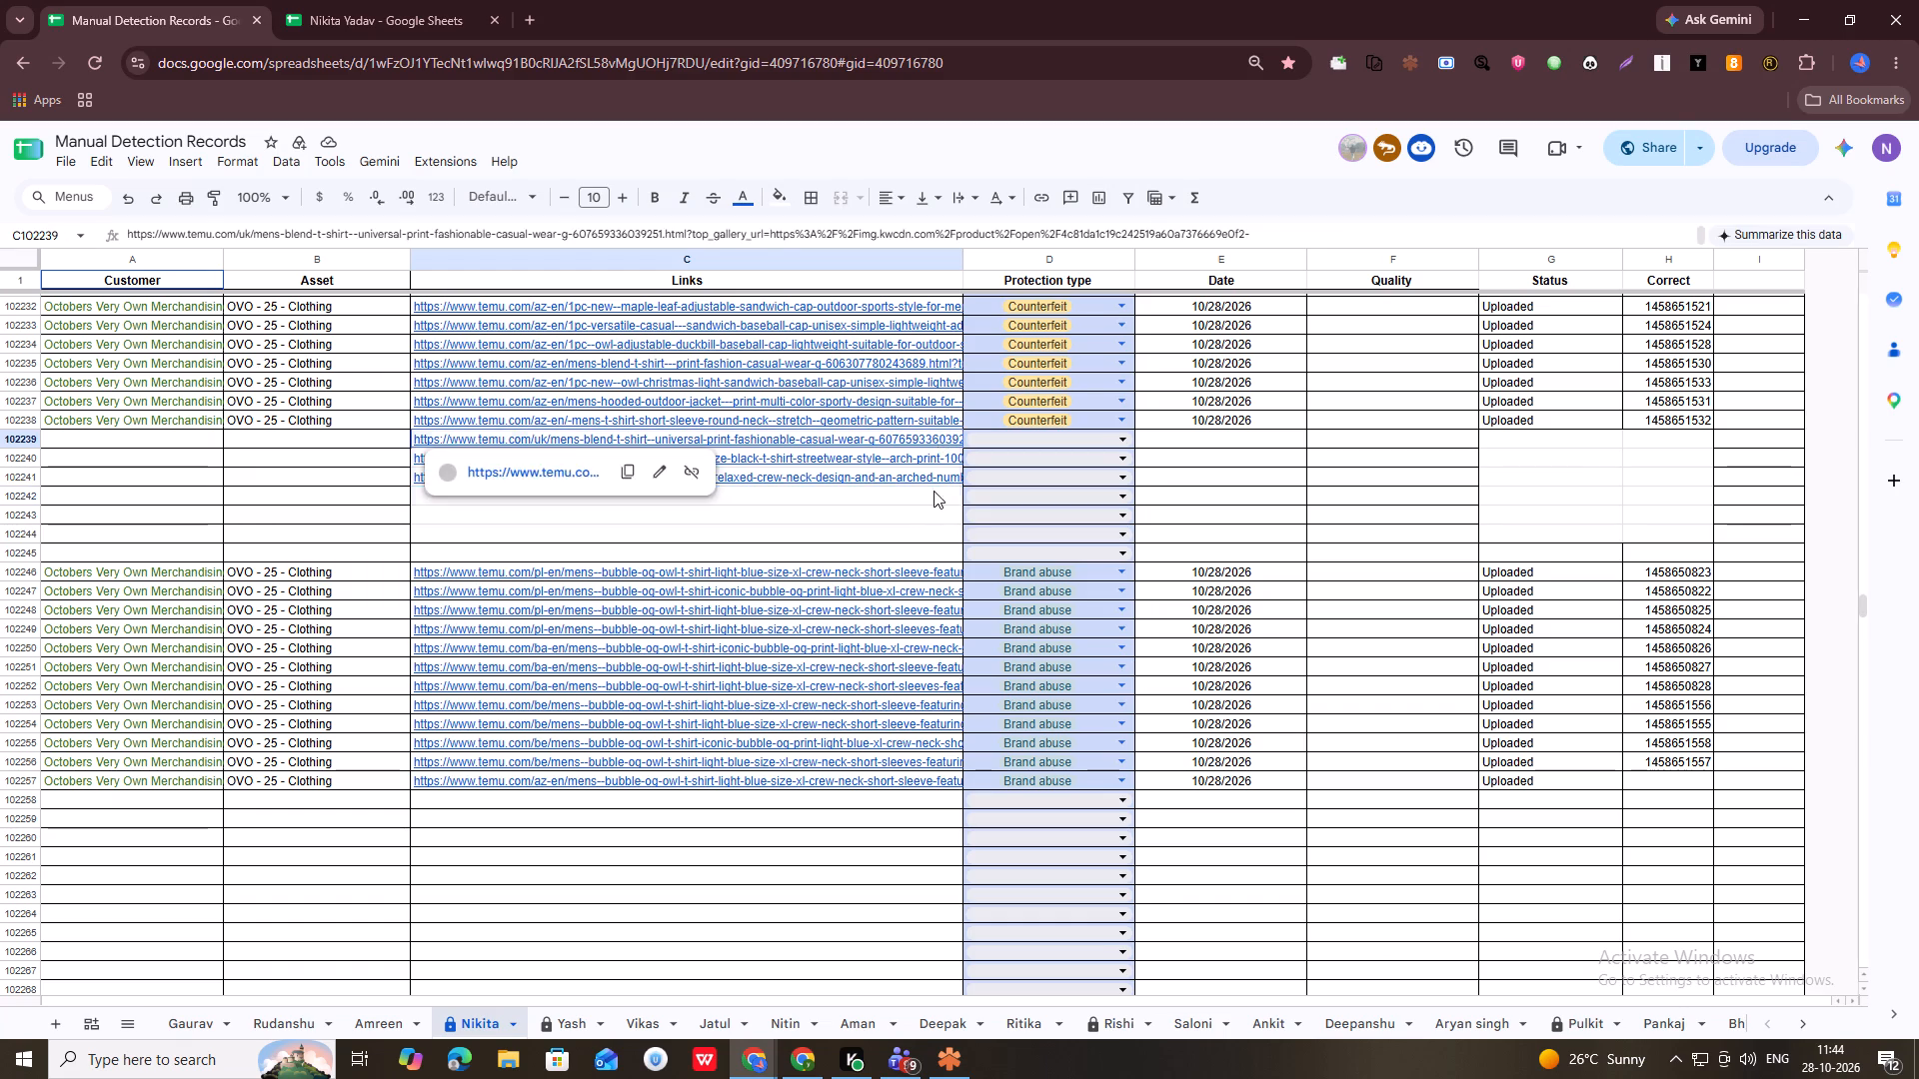
{"action": "left_click_drag", "start_coordinate": [934, 491], "coordinate": [924, 483]}
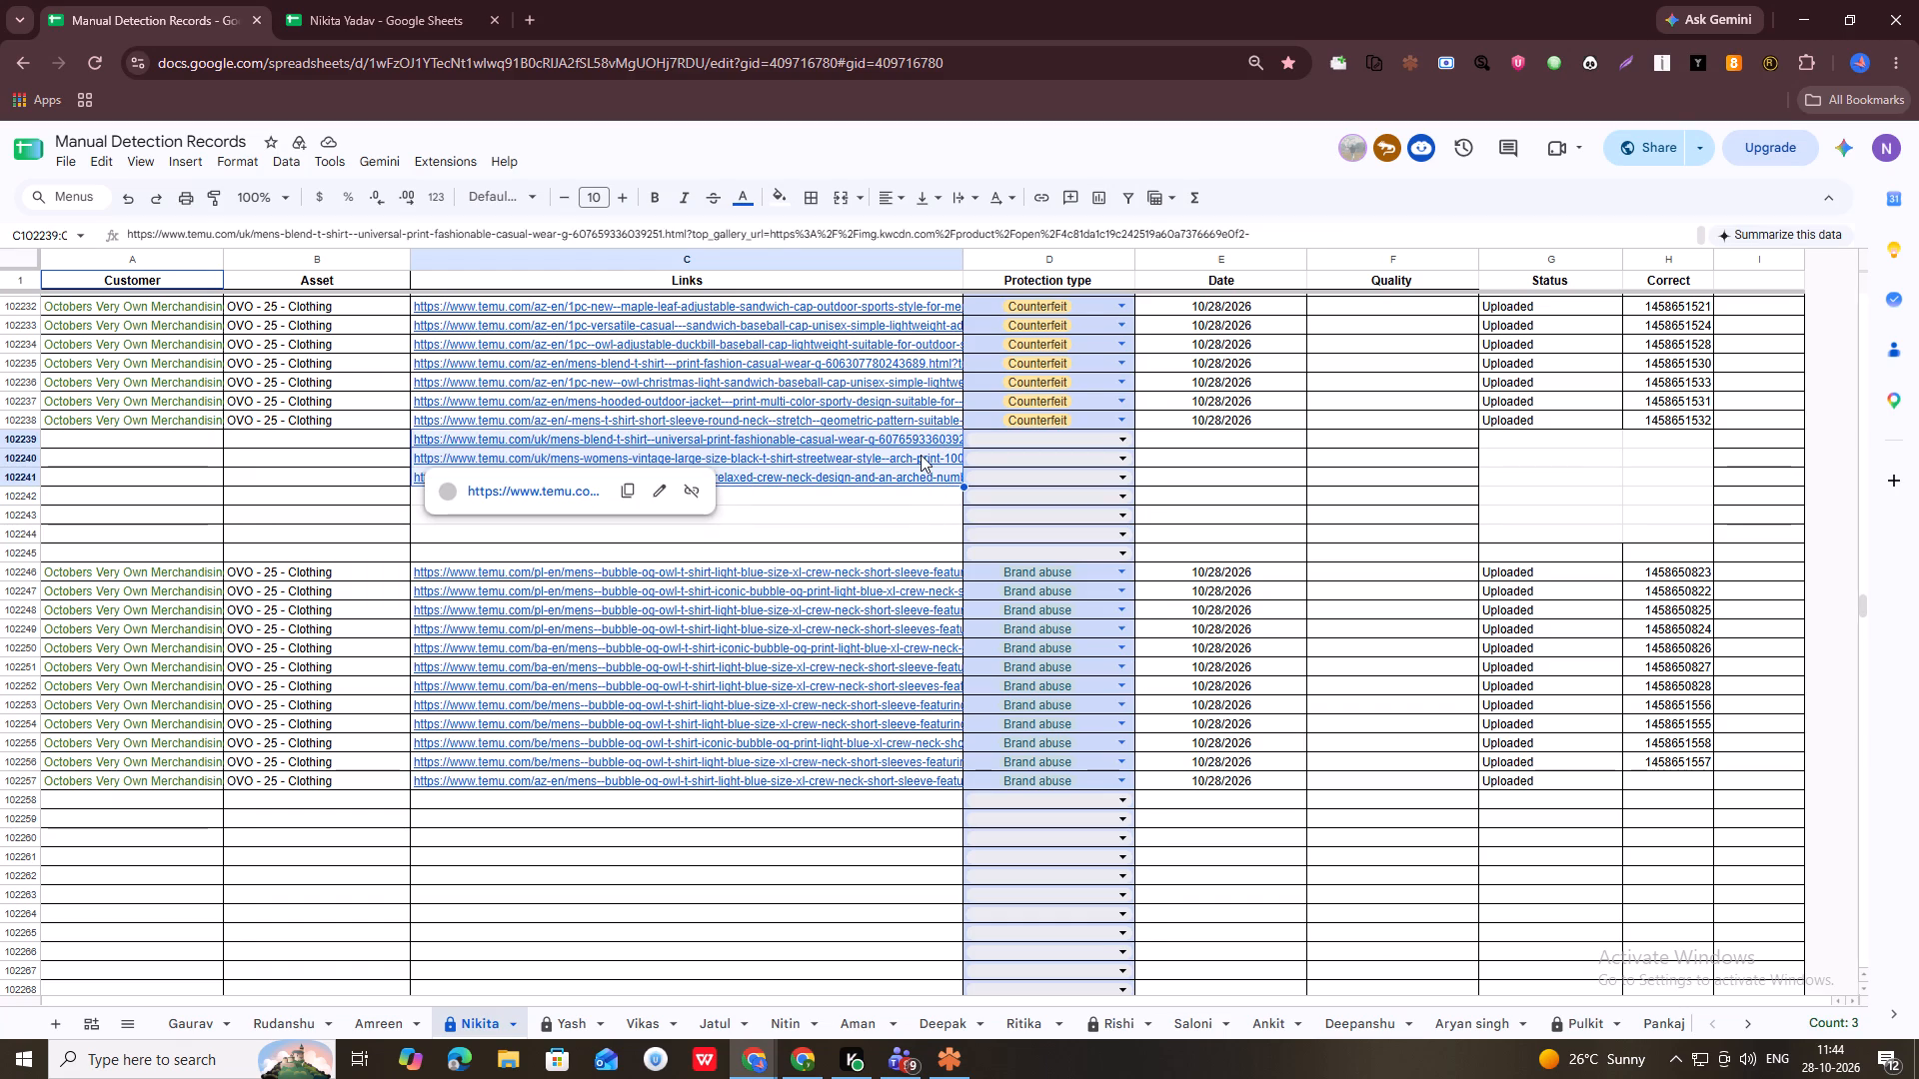
{"action": "key", "text": "ctrl+c"}
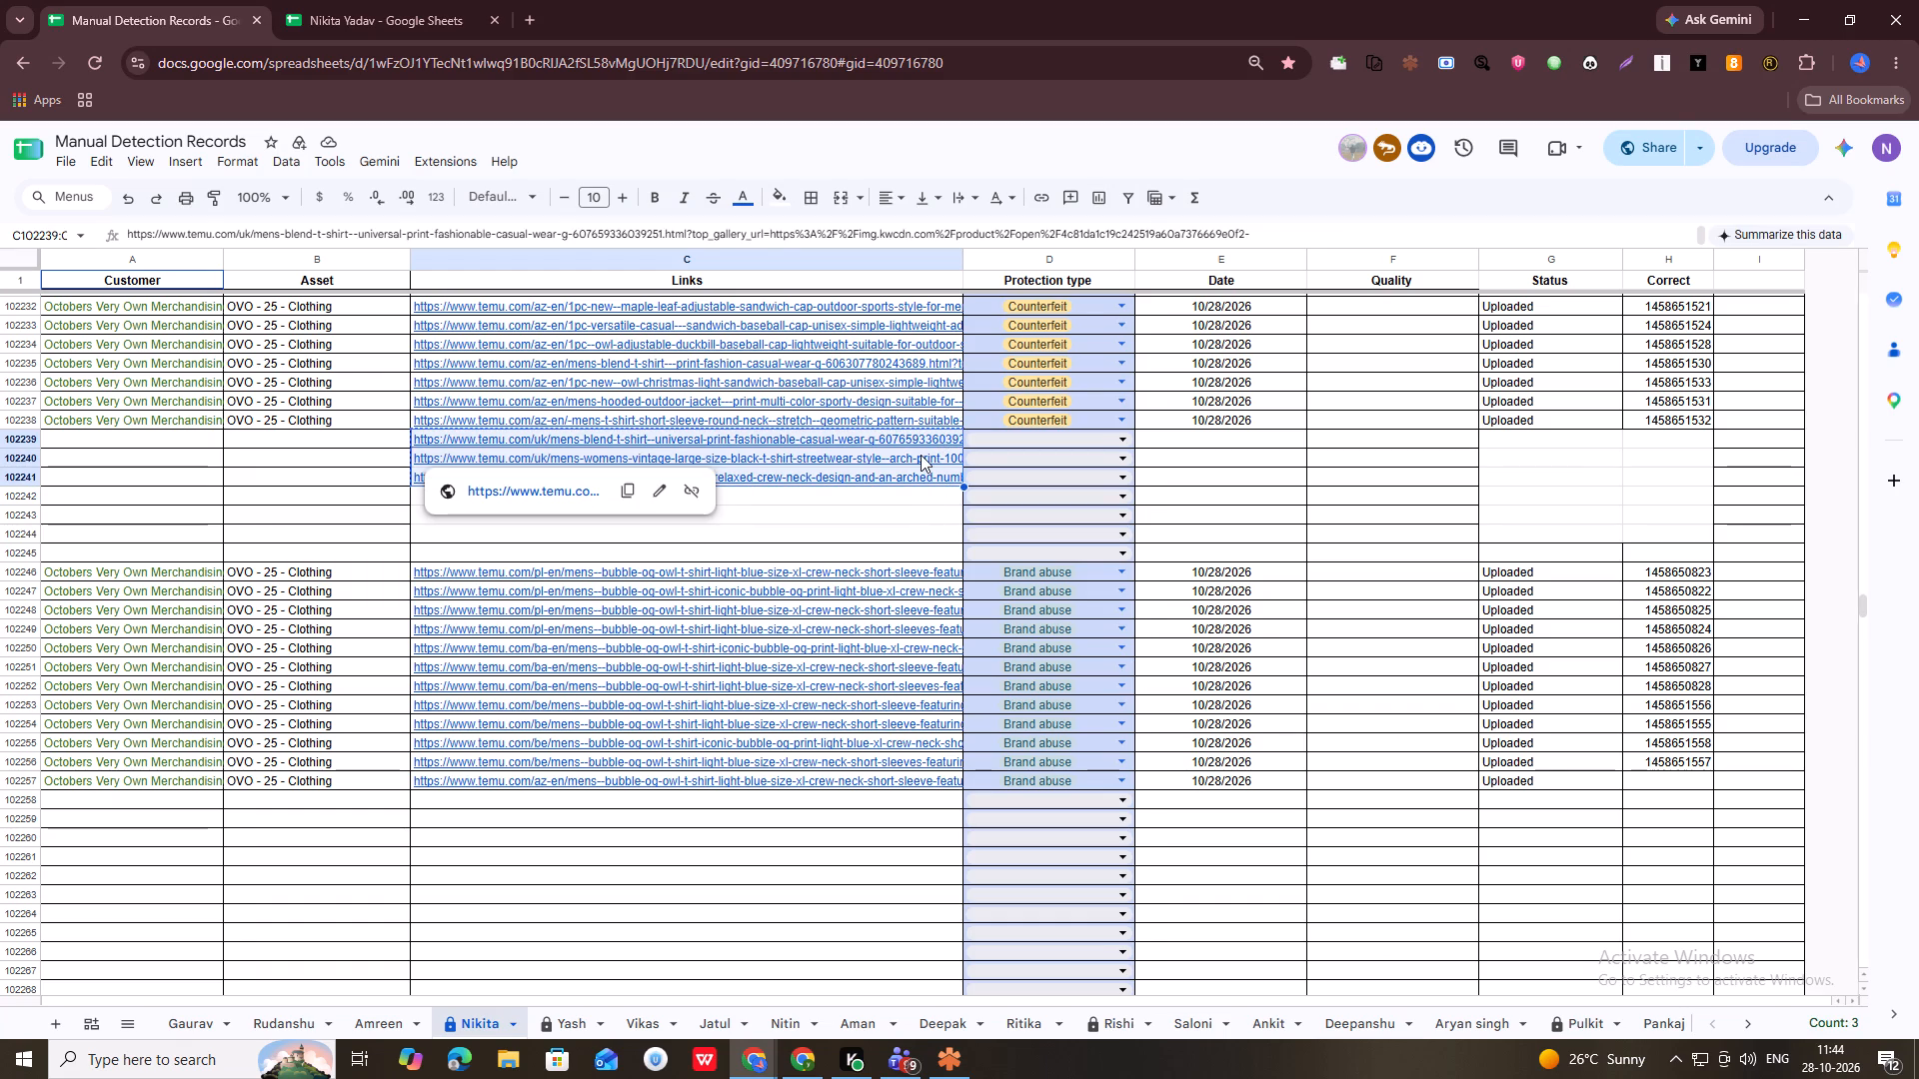
{"action": "key", "text": "alt+Tab"}
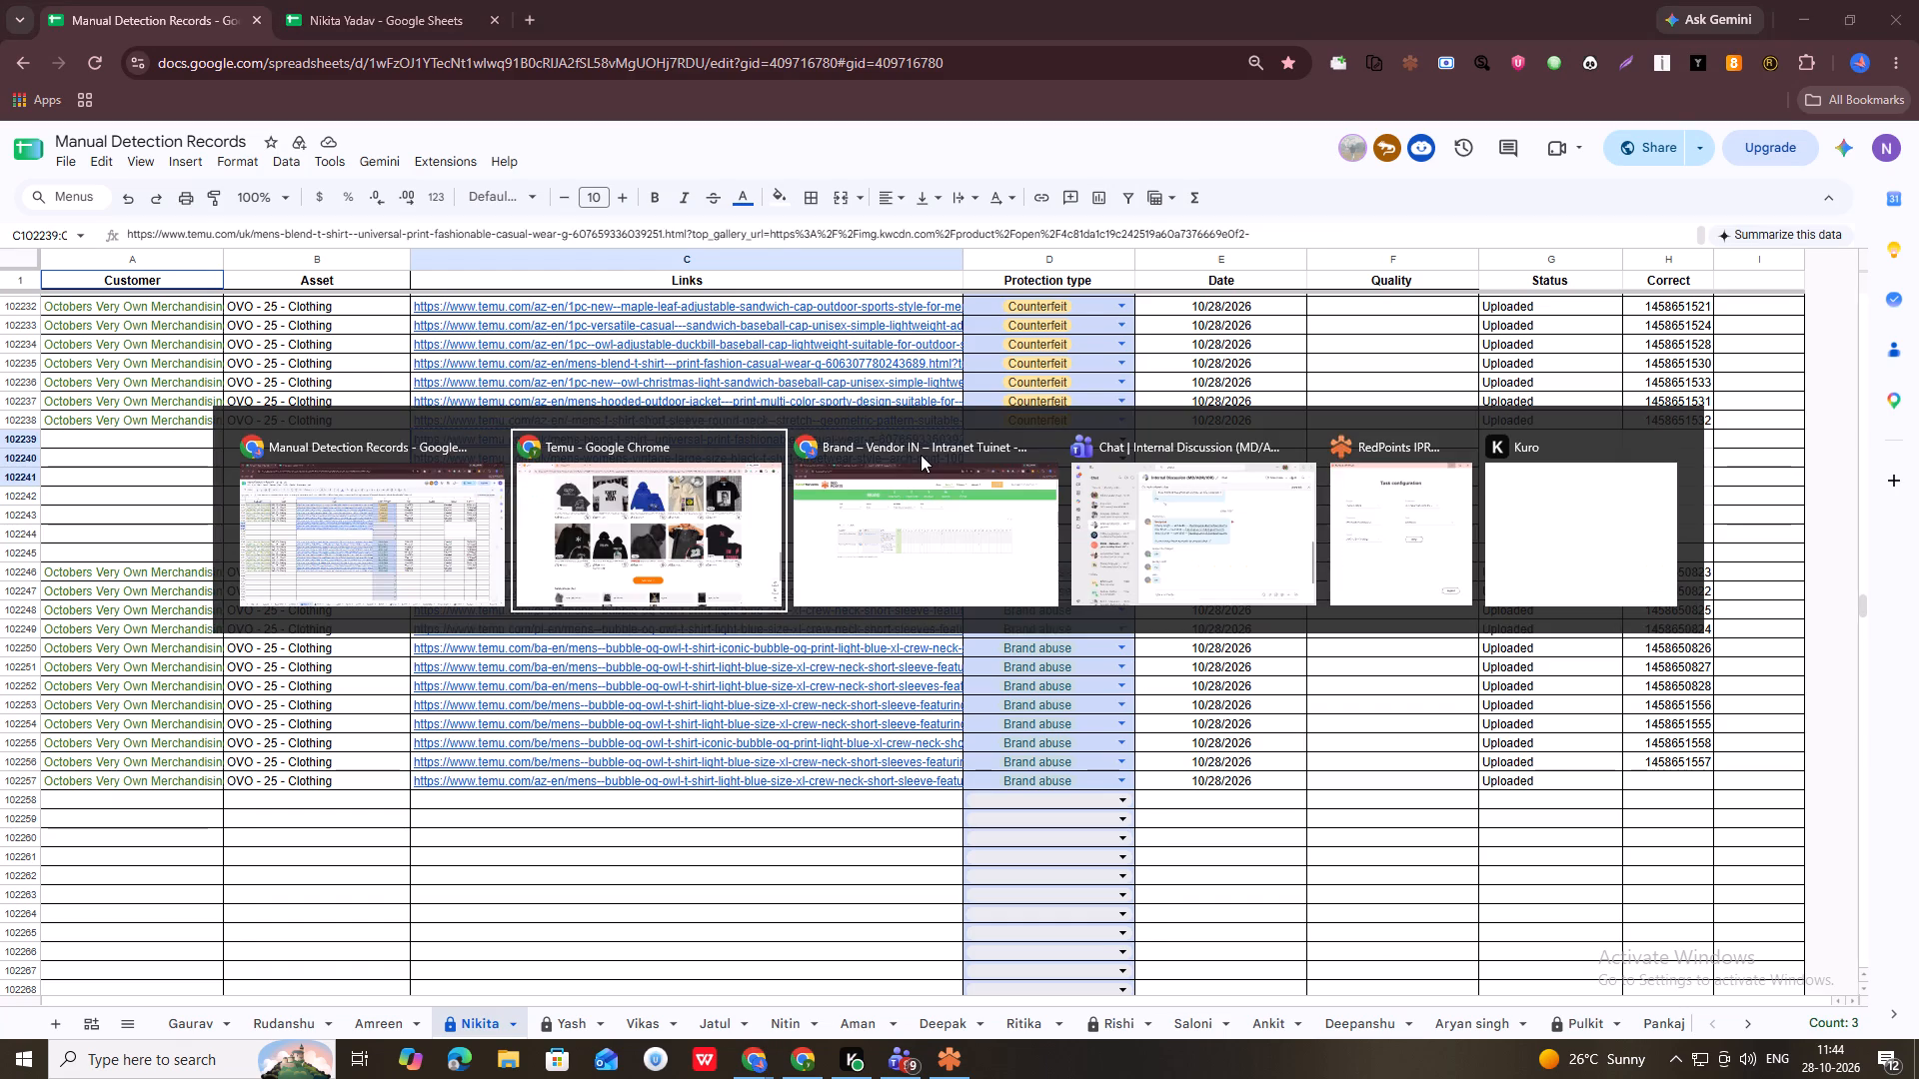
{"action": "key", "text": "alt+Tab"}
{"action": "left_click", "coordinate": [164, 0]}
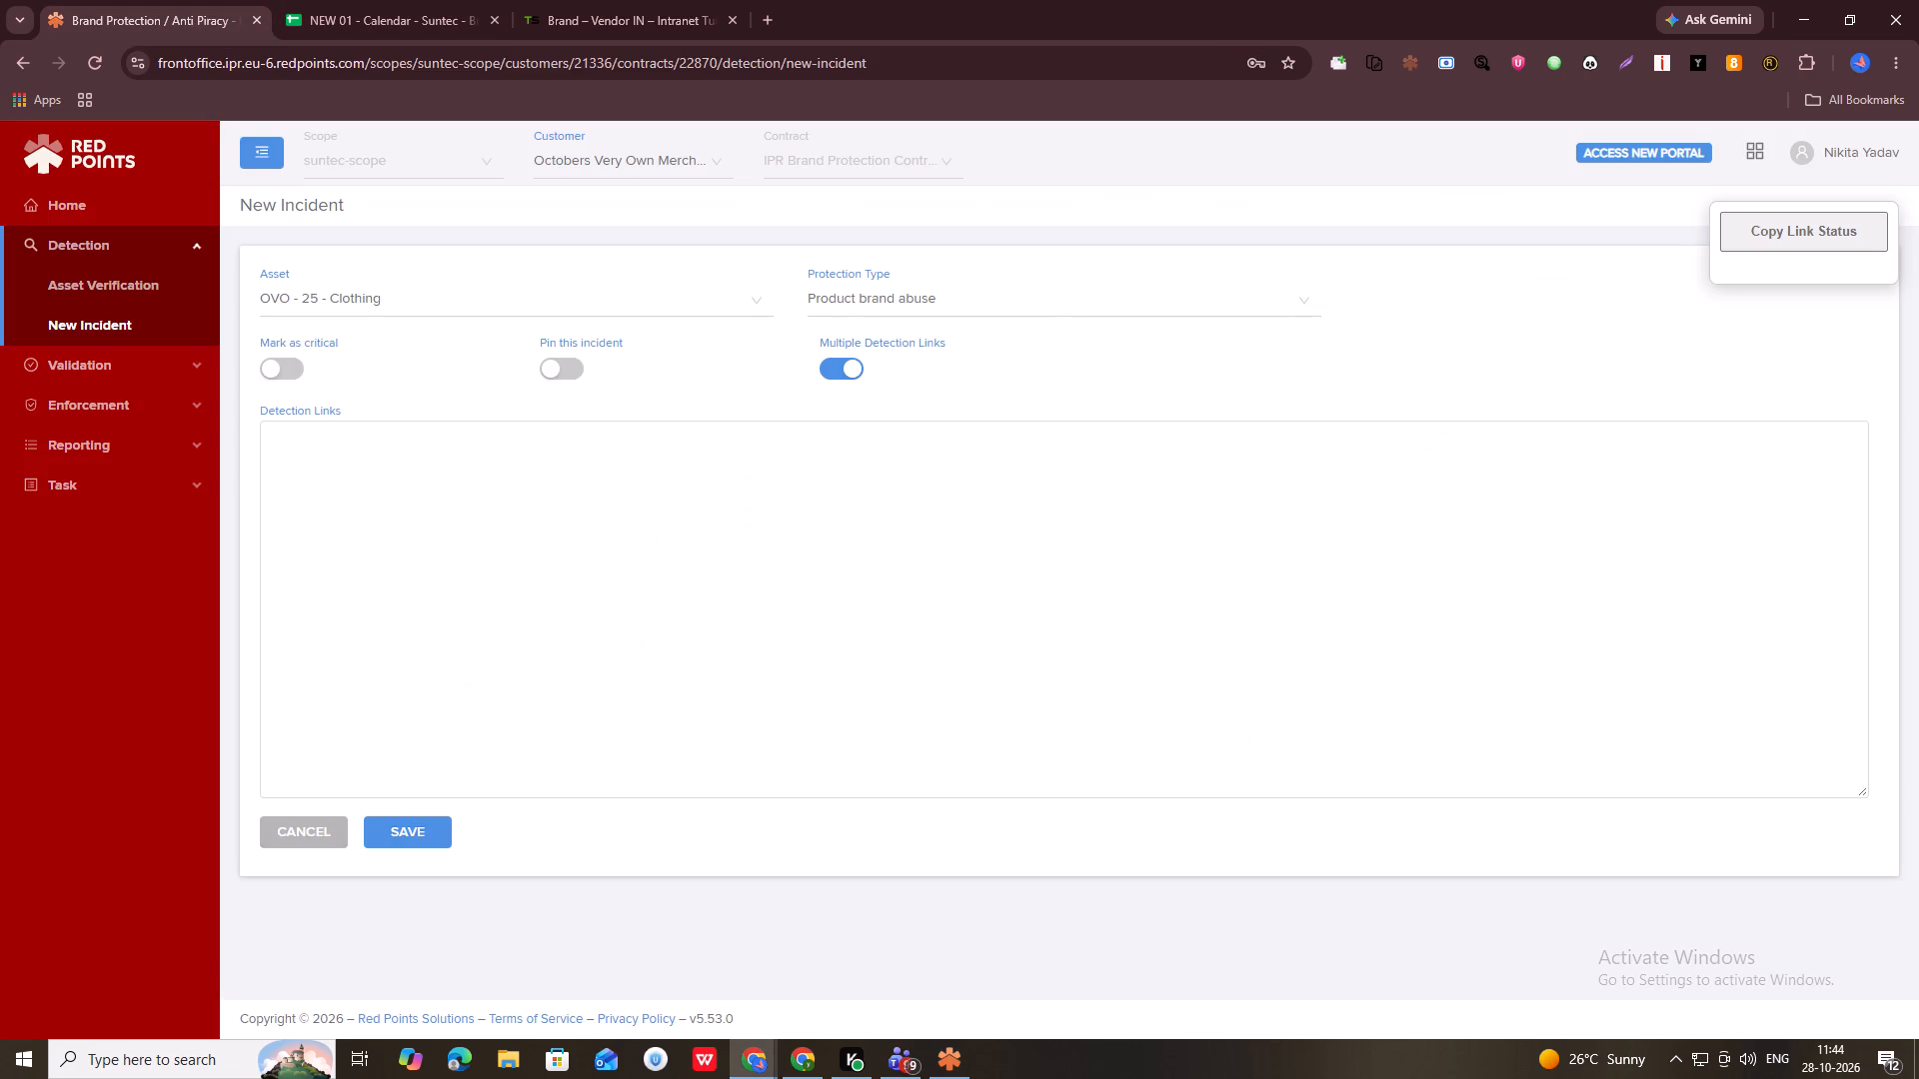
{"action": "left_click", "coordinate": [953, 299]}
{"action": "left_click", "coordinate": [961, 364]}
{"action": "left_click", "coordinate": [828, 719]}
{"action": "key", "text": "ctrl+v"}
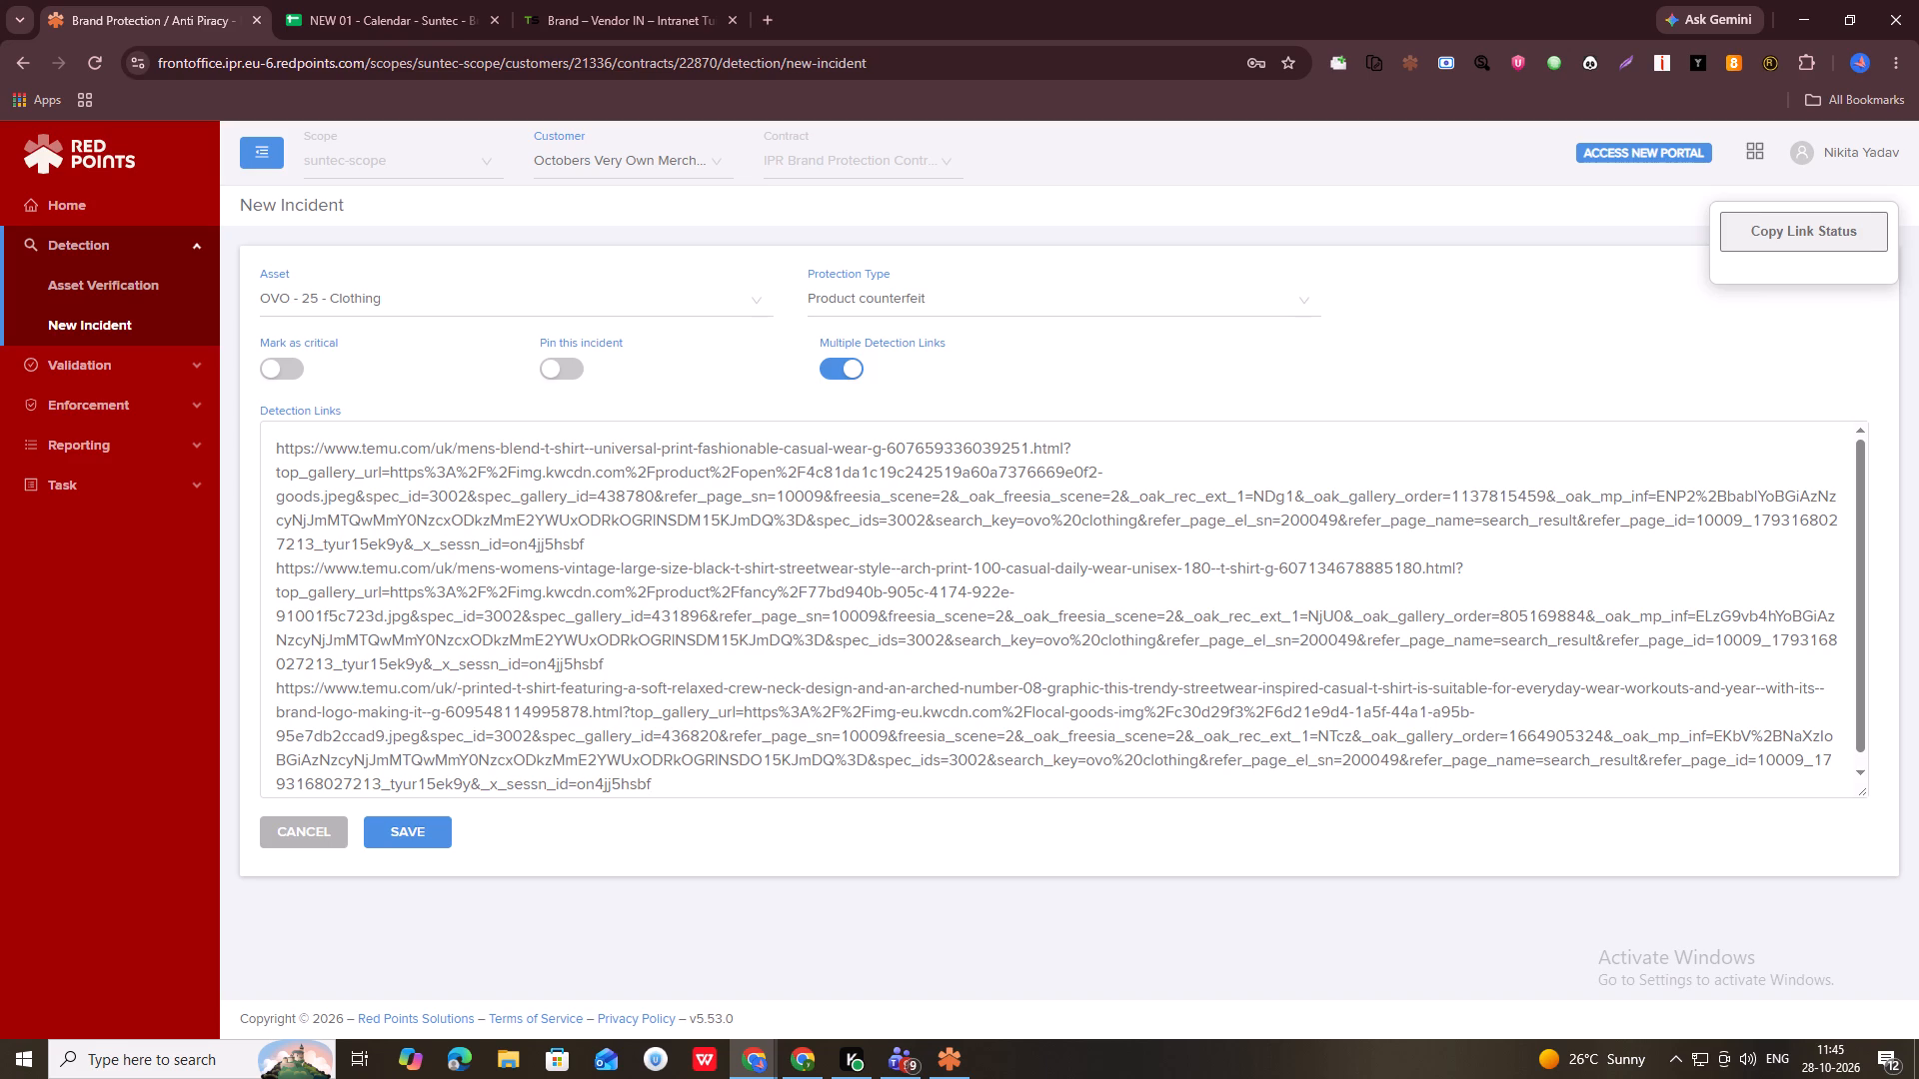
{"action": "left_click", "coordinate": [415, 821]}
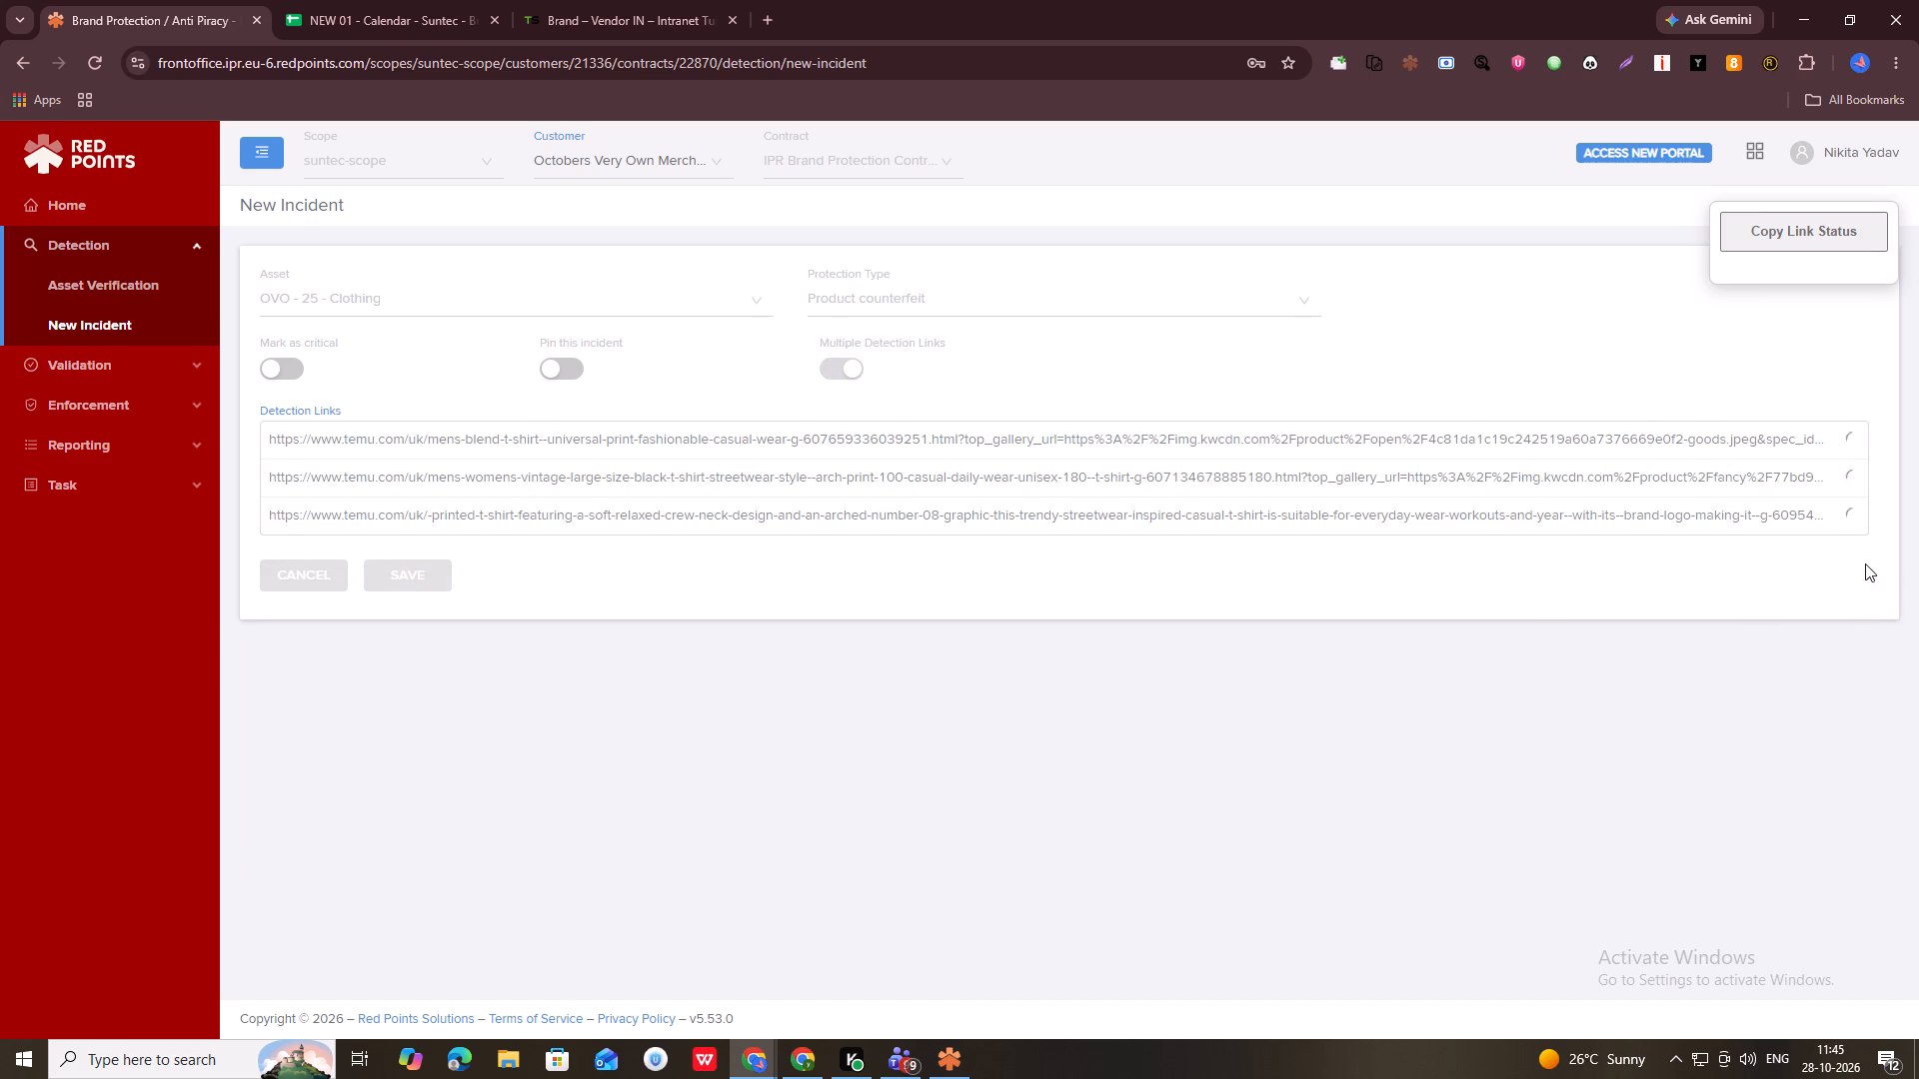
Delete the surplus blank rows 102242 to 102244 in Manual Detection Records.
{"action": "key", "text": "alt+Tab"}
{"action": "key", "text": "Down"}
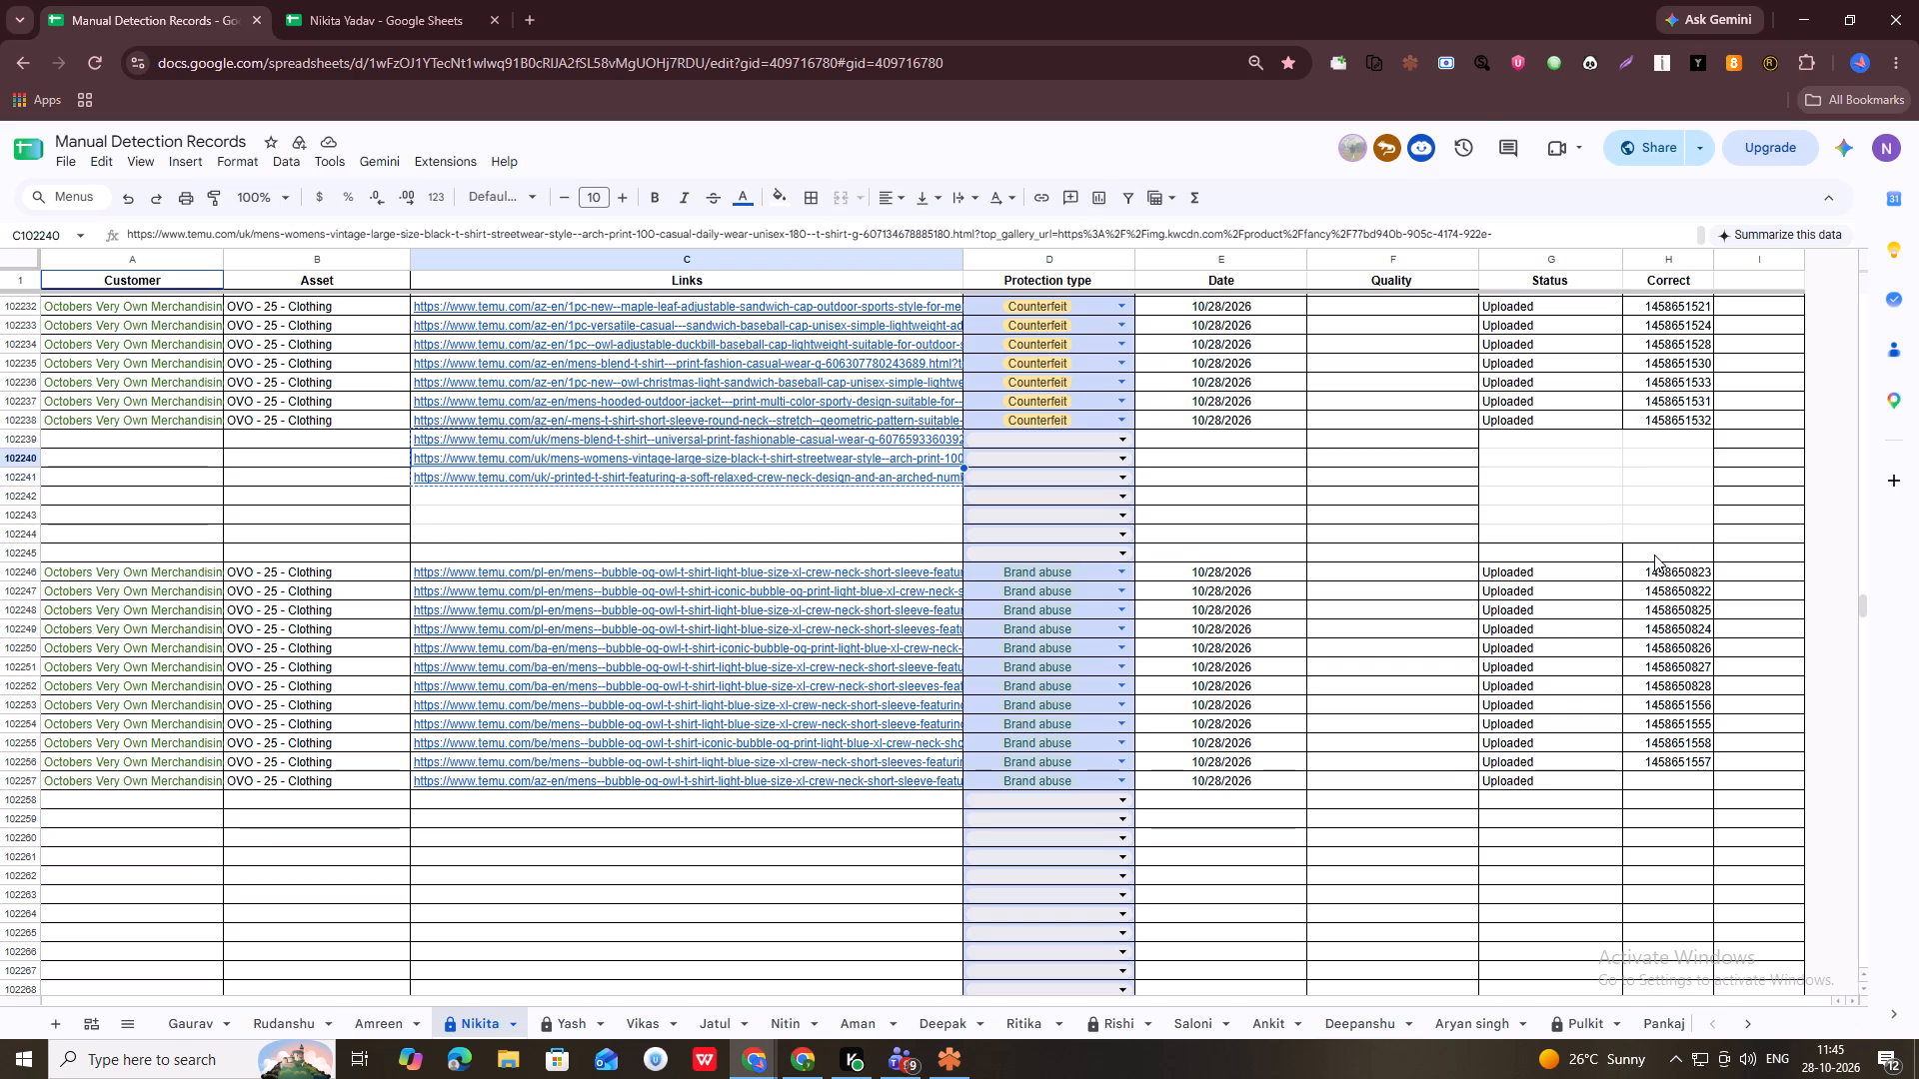
{"action": "key", "text": "Down"}
{"action": "left_click_drag", "start_coordinate": [882, 490], "coordinate": [883, 523]}
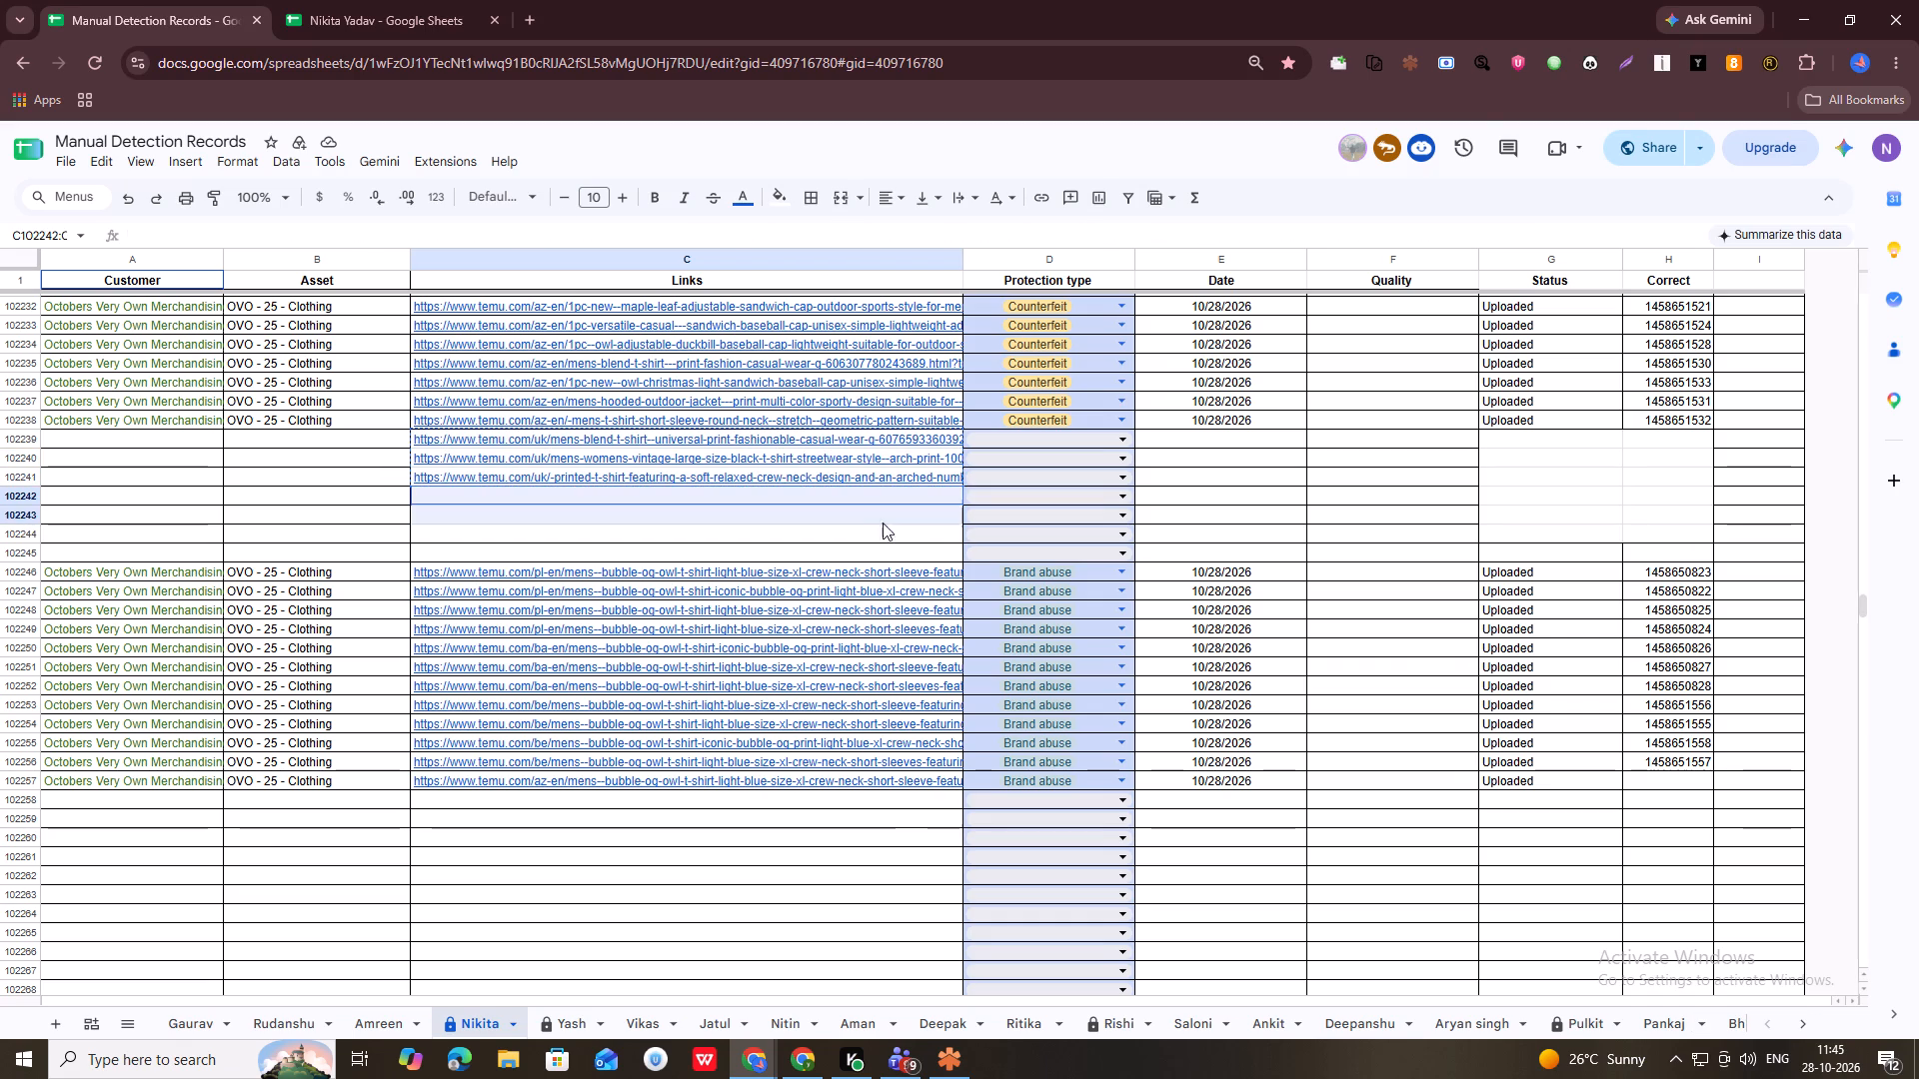
{"action": "left_click_drag", "start_coordinate": [883, 523], "coordinate": [885, 530]}
{"action": "right_click", "coordinate": [885, 530]}
{"action": "left_click", "coordinate": [982, 653]}
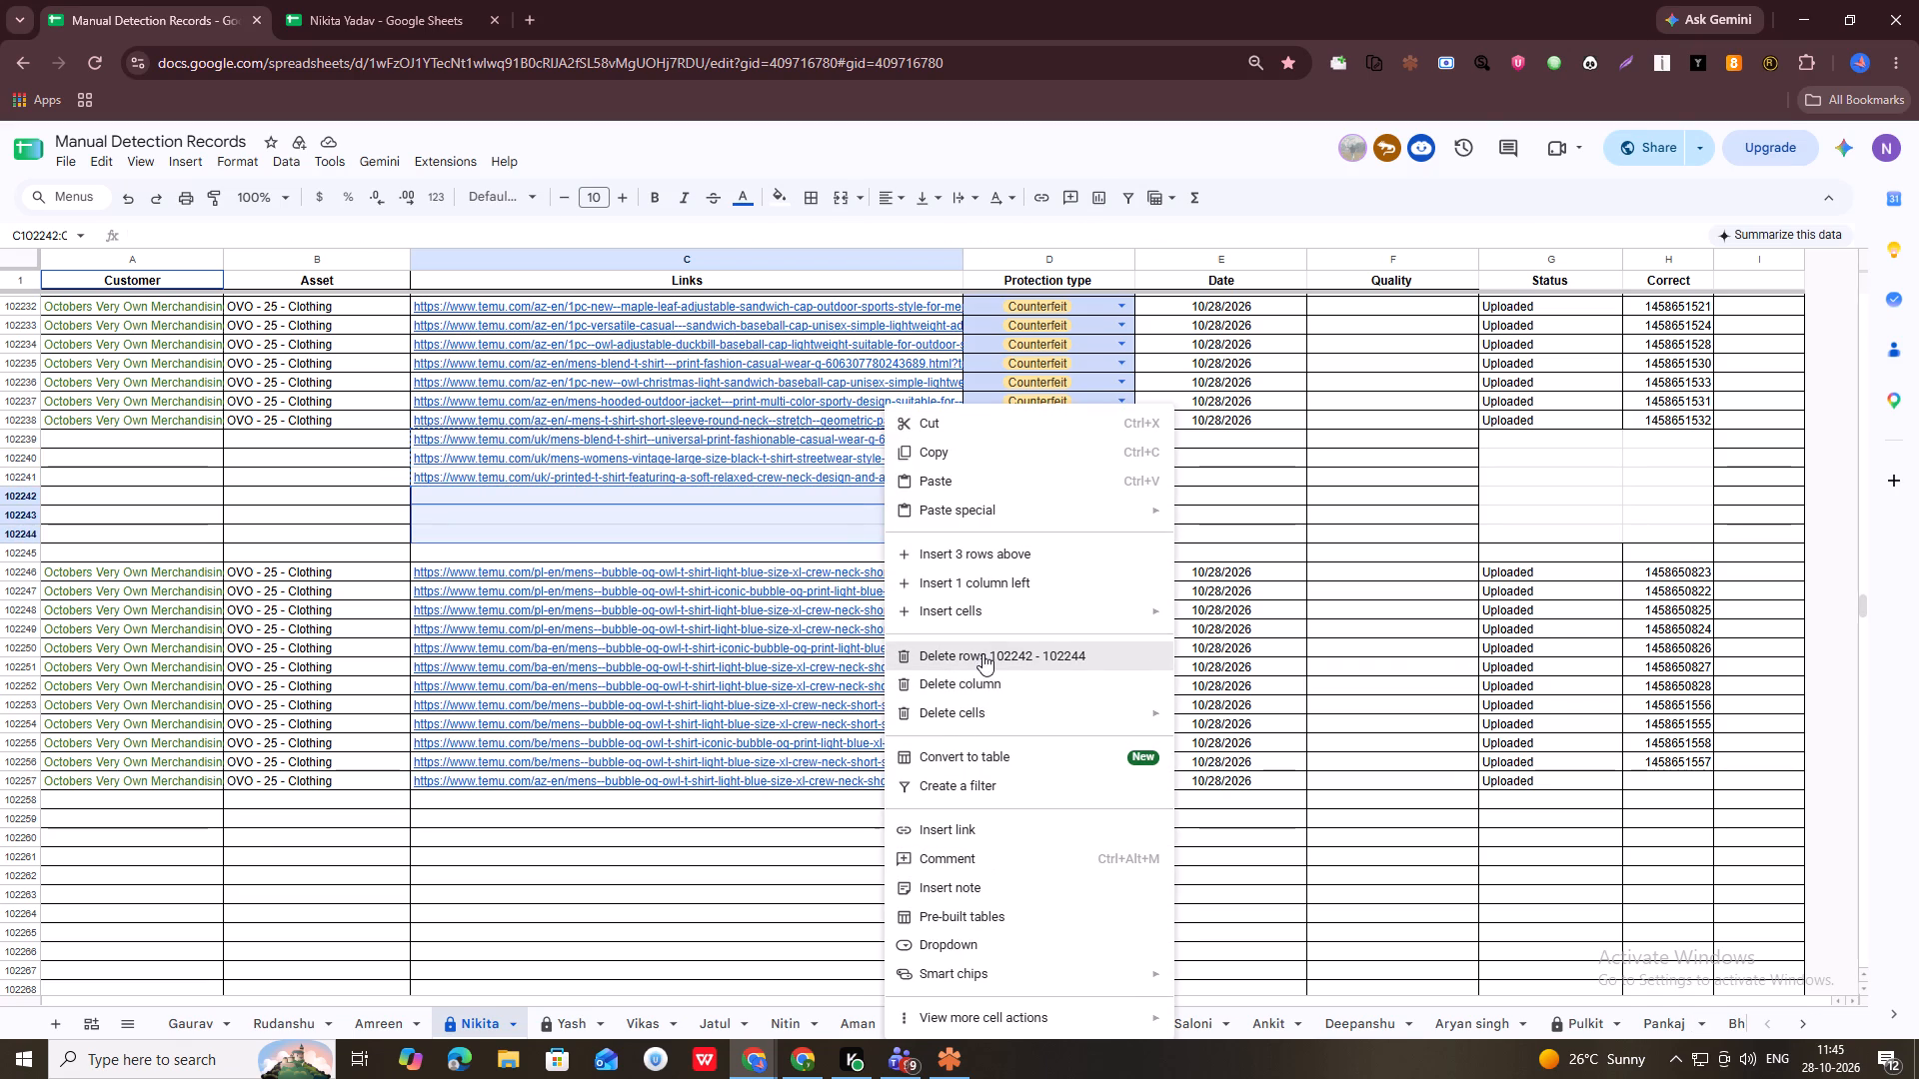
Fill protection type Counterfeit, date 10/28/2026 and status Uploaded down from row 102238 to rows 102239 through 102241.
{"action": "left_click", "coordinate": [896, 465]}
{"action": "key", "text": "Down"}
{"action": "key", "text": "Right"}
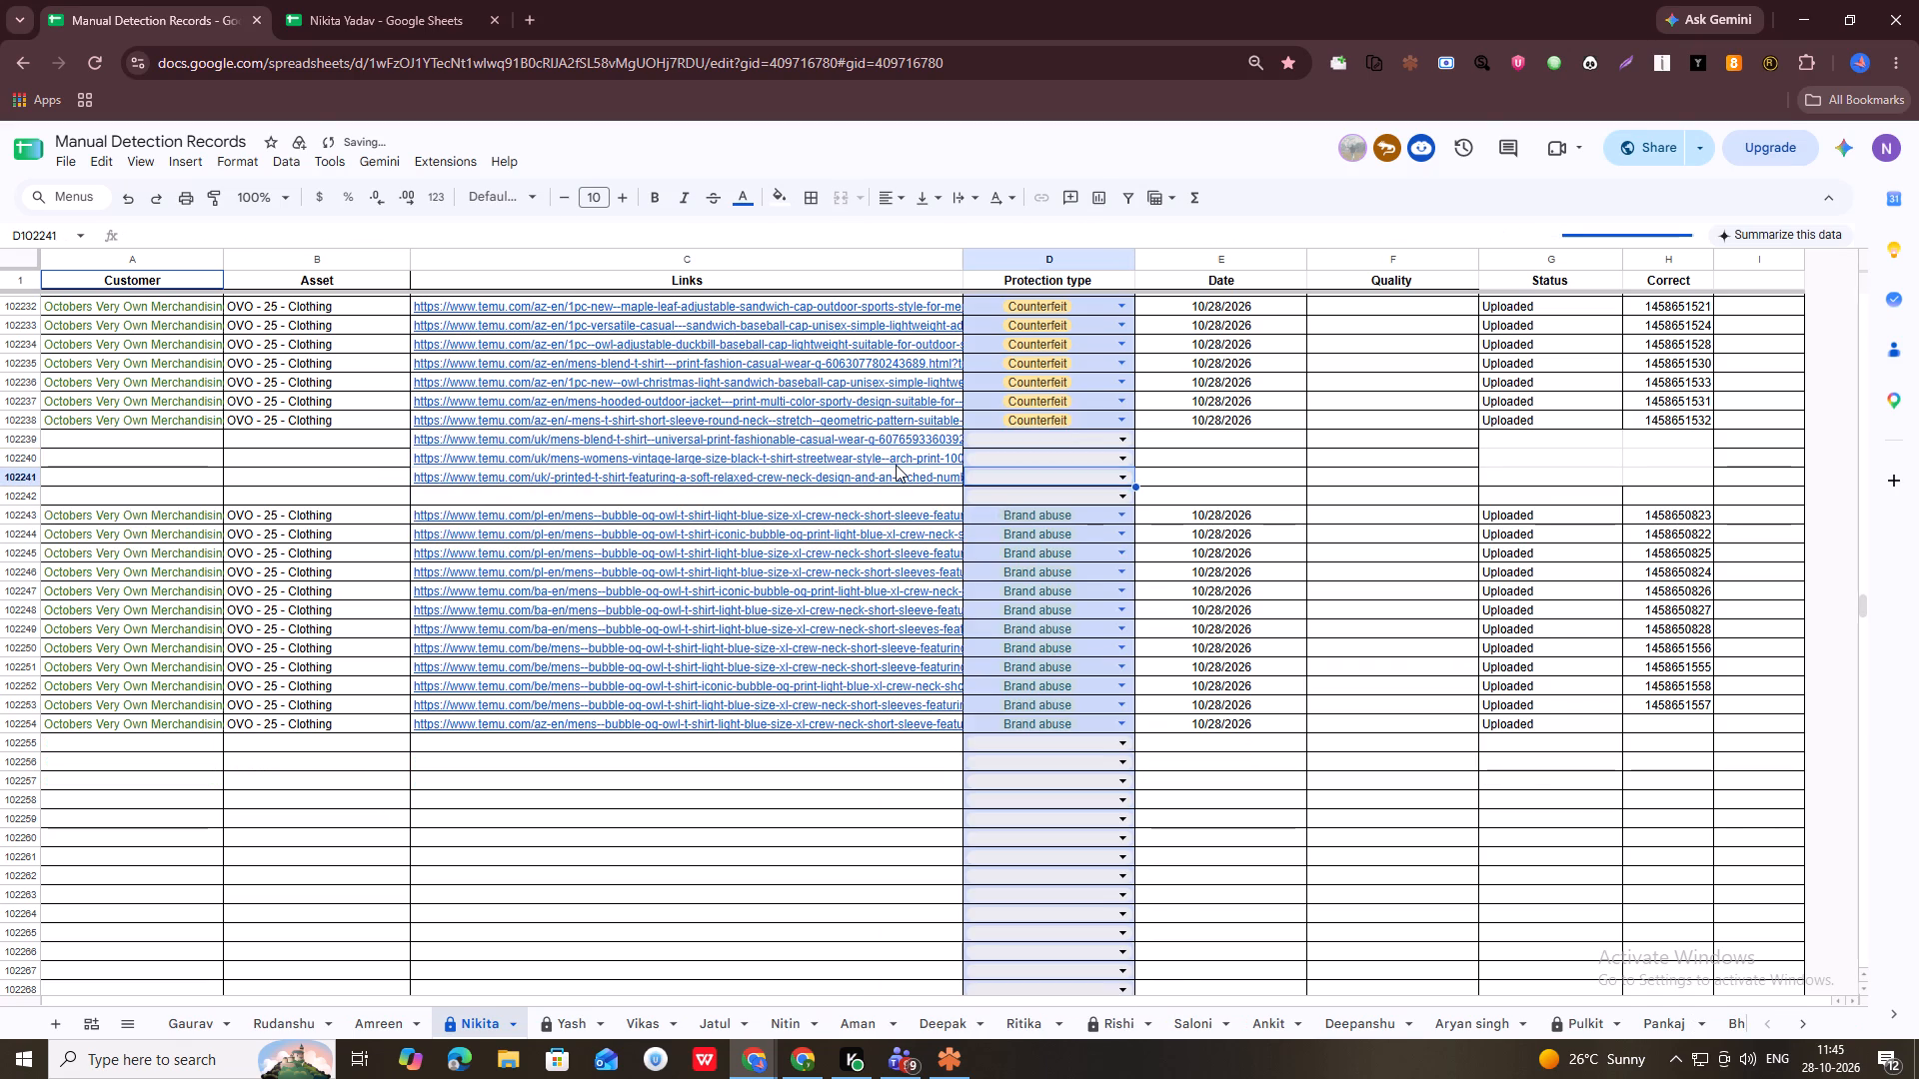
{"action": "key", "text": "shift+Right"}
{"action": "key", "text": "shift+Right"}
{"action": "key", "text": "shift+Right"}
{"action": "key", "text": "ctrl+shift+Up"}
{"action": "key", "text": "ctrl+d"}
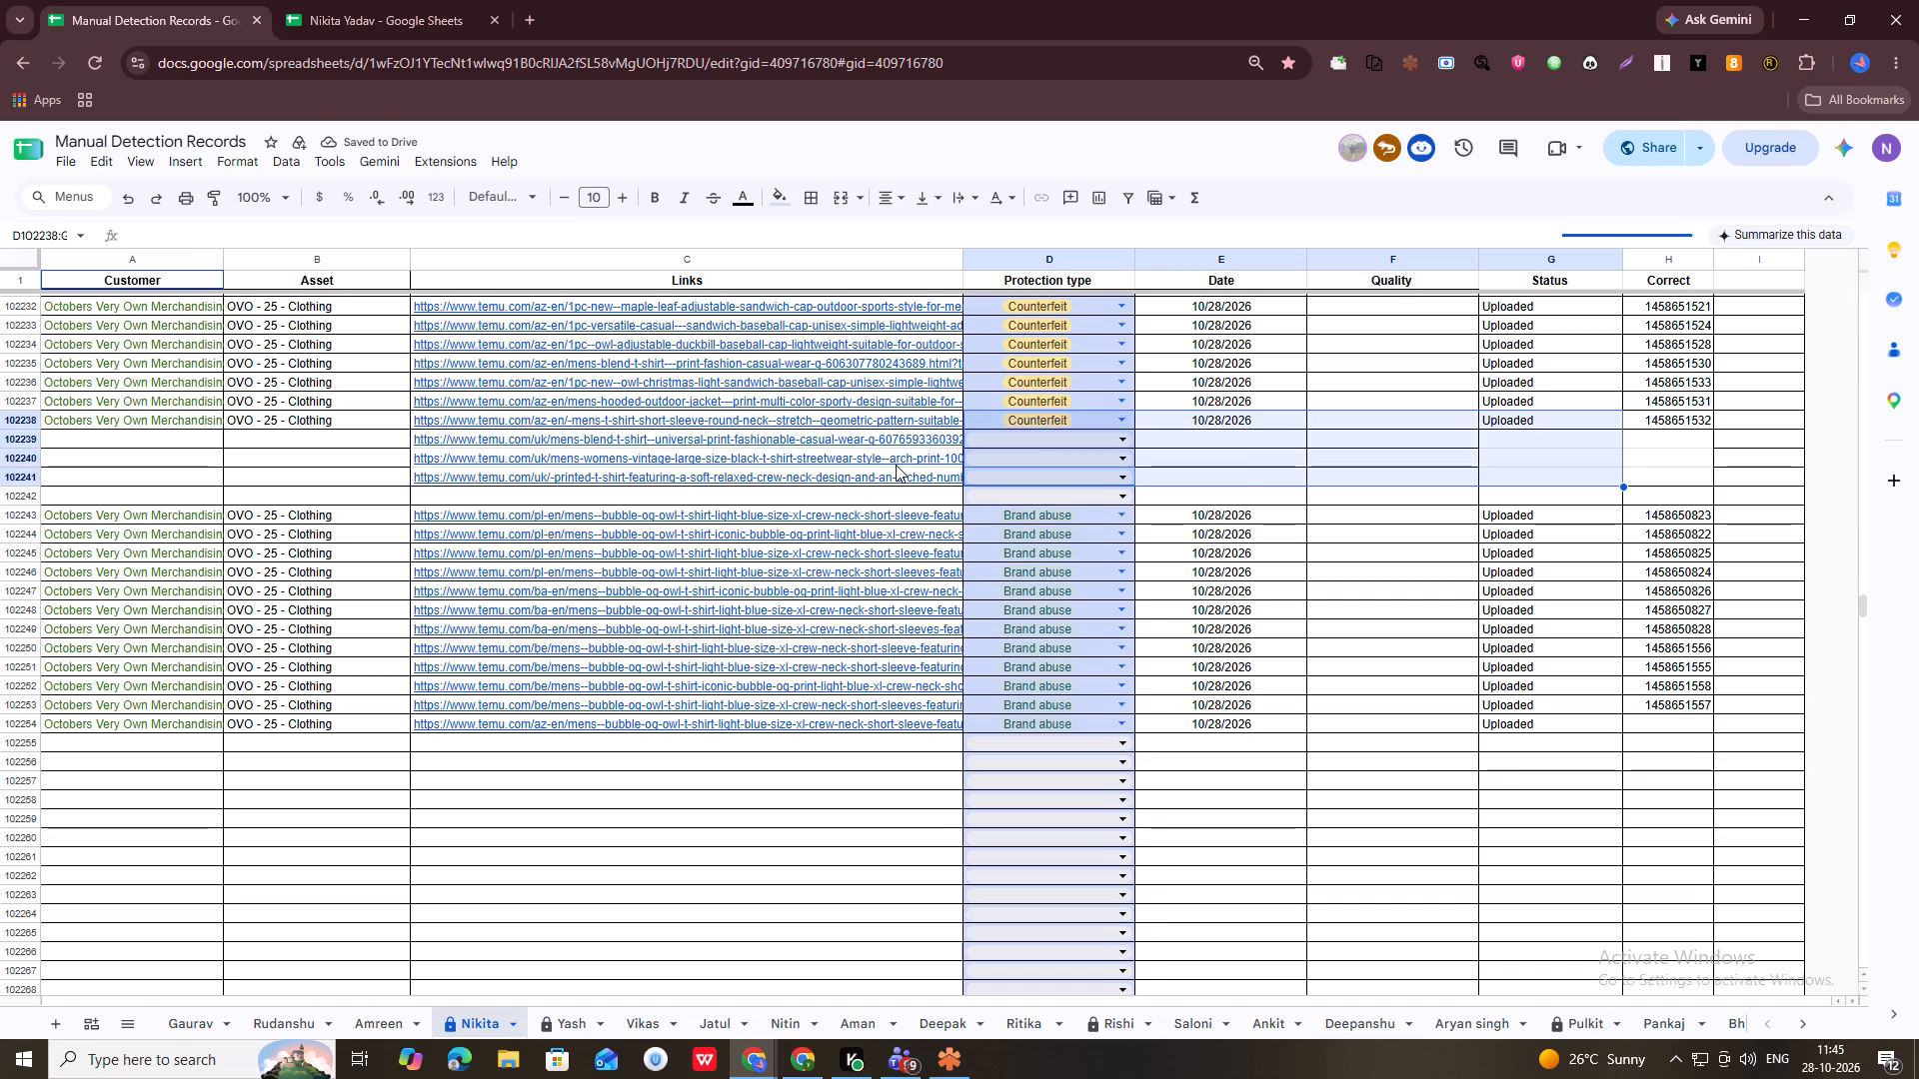
{"action": "key", "text": "Right"}
{"action": "key", "text": "Right"}
{"action": "key", "text": "Right"}
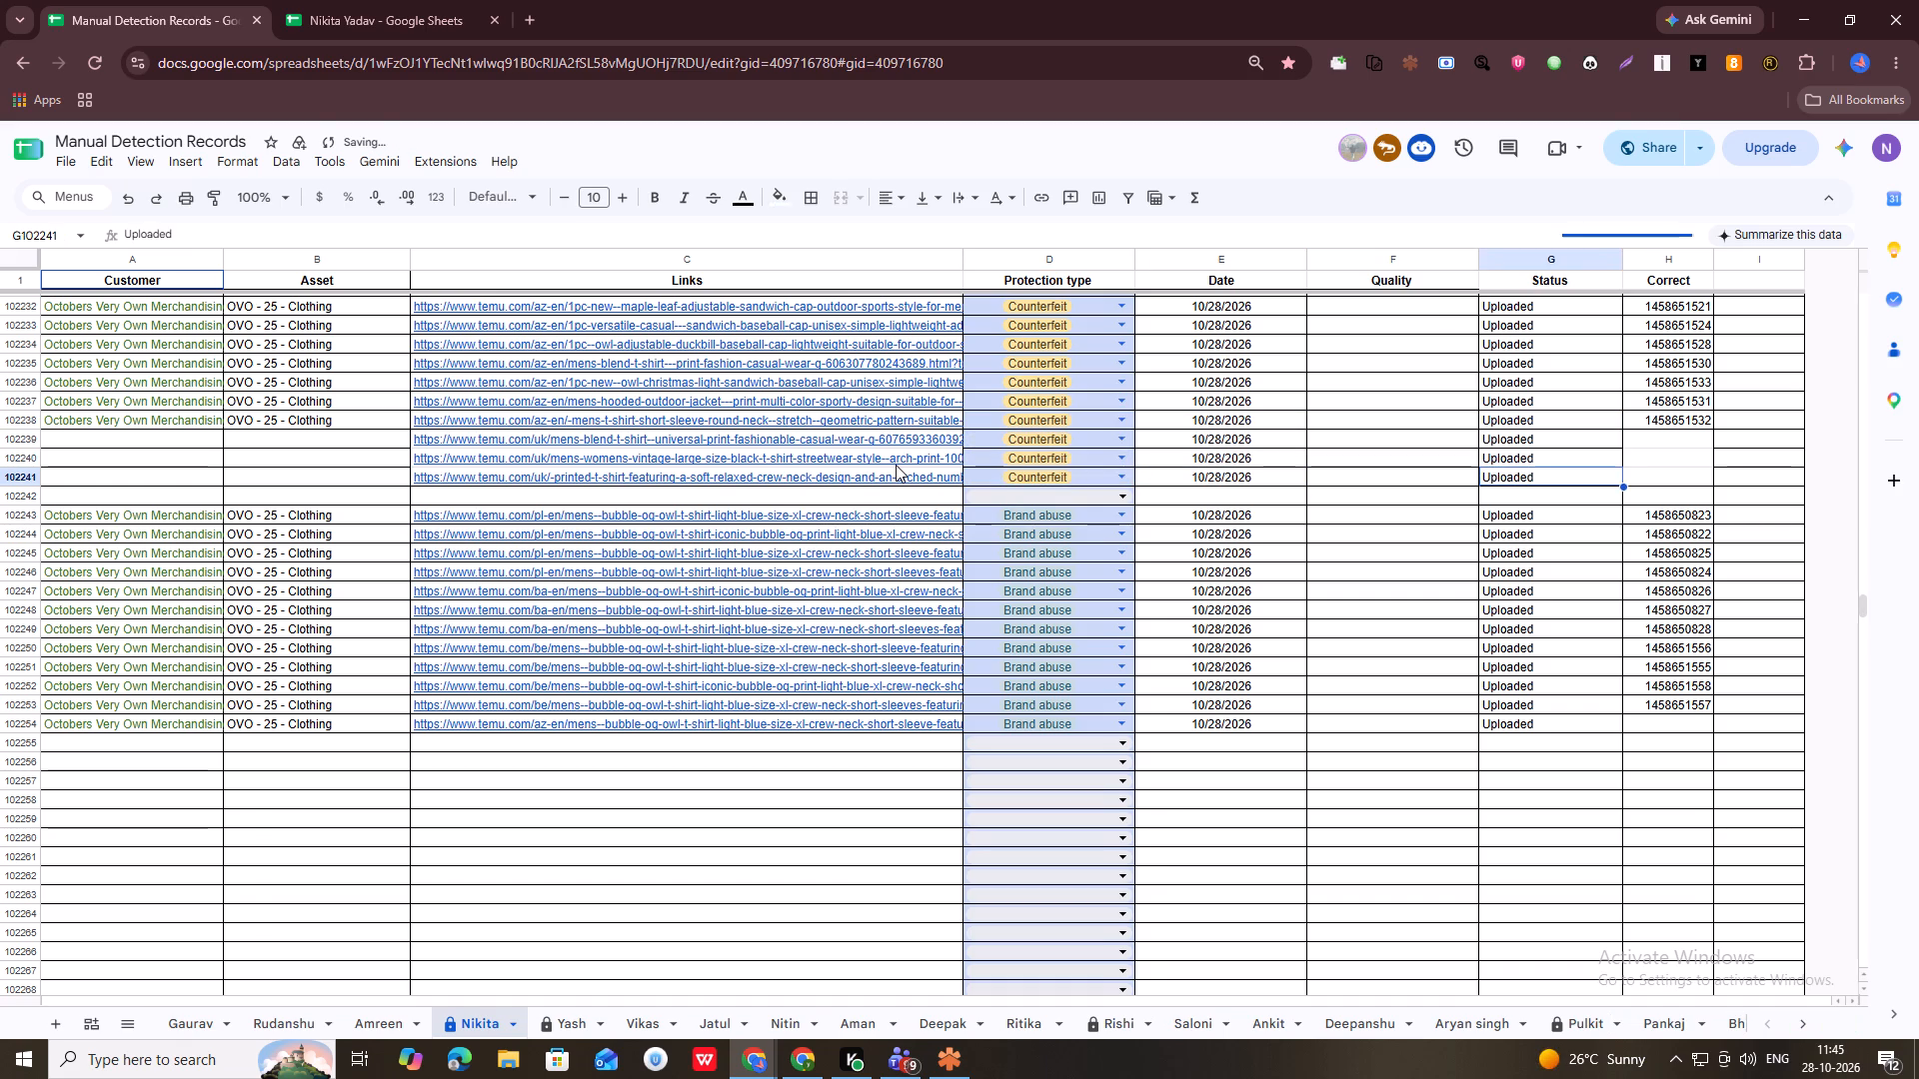
{"action": "key", "text": "Right"}
{"action": "key", "text": "alt+Tab"}
{"action": "left_click_drag", "start_coordinate": [1630, 476], "coordinate": [1780, 469]}
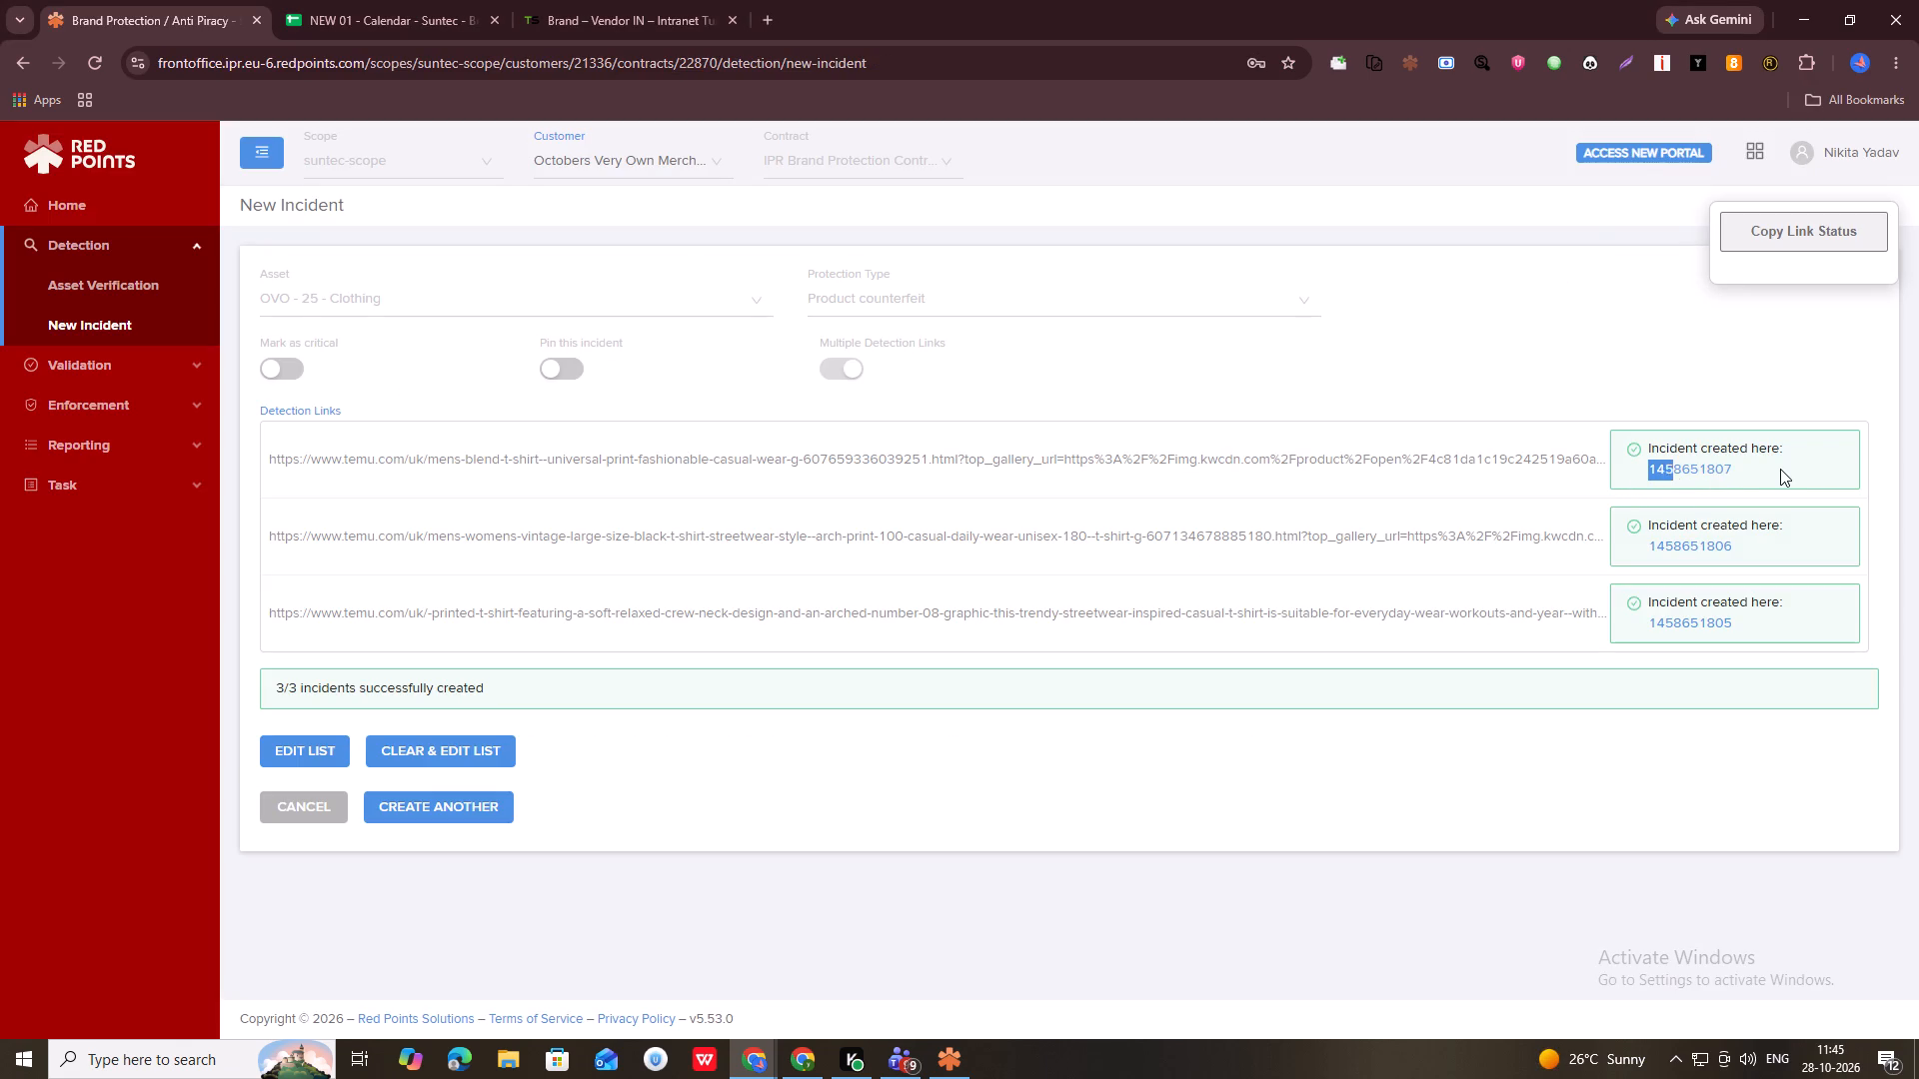
{"action": "left_click_drag", "start_coordinate": [1780, 469], "coordinate": [1788, 469]}
{"action": "key", "text": "ctrl+c"}
{"action": "key", "text": "alt+Tab"}
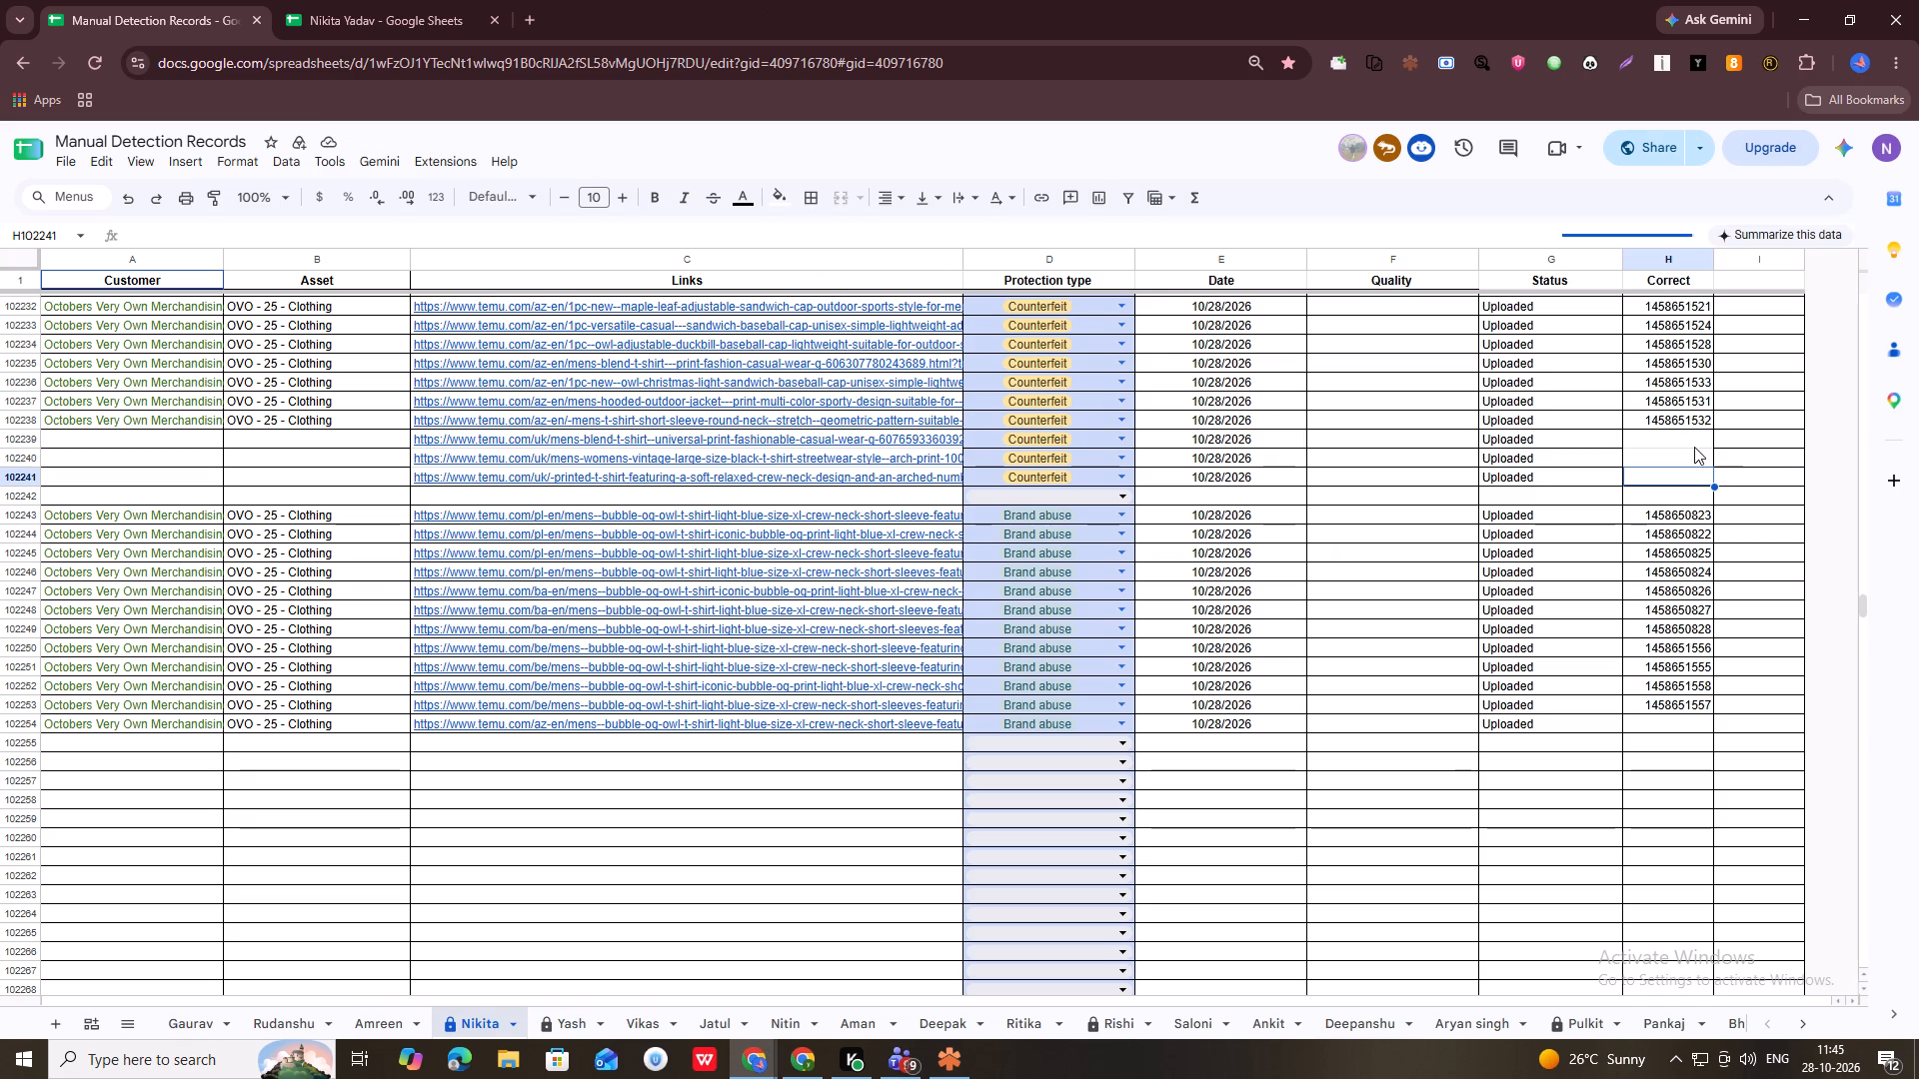
{"action": "left_click", "coordinate": [1690, 443]}
{"action": "key", "text": "ctrl+v"}
{"action": "left_click", "coordinate": [1678, 452]}
{"action": "key", "text": "alt+Tab"}
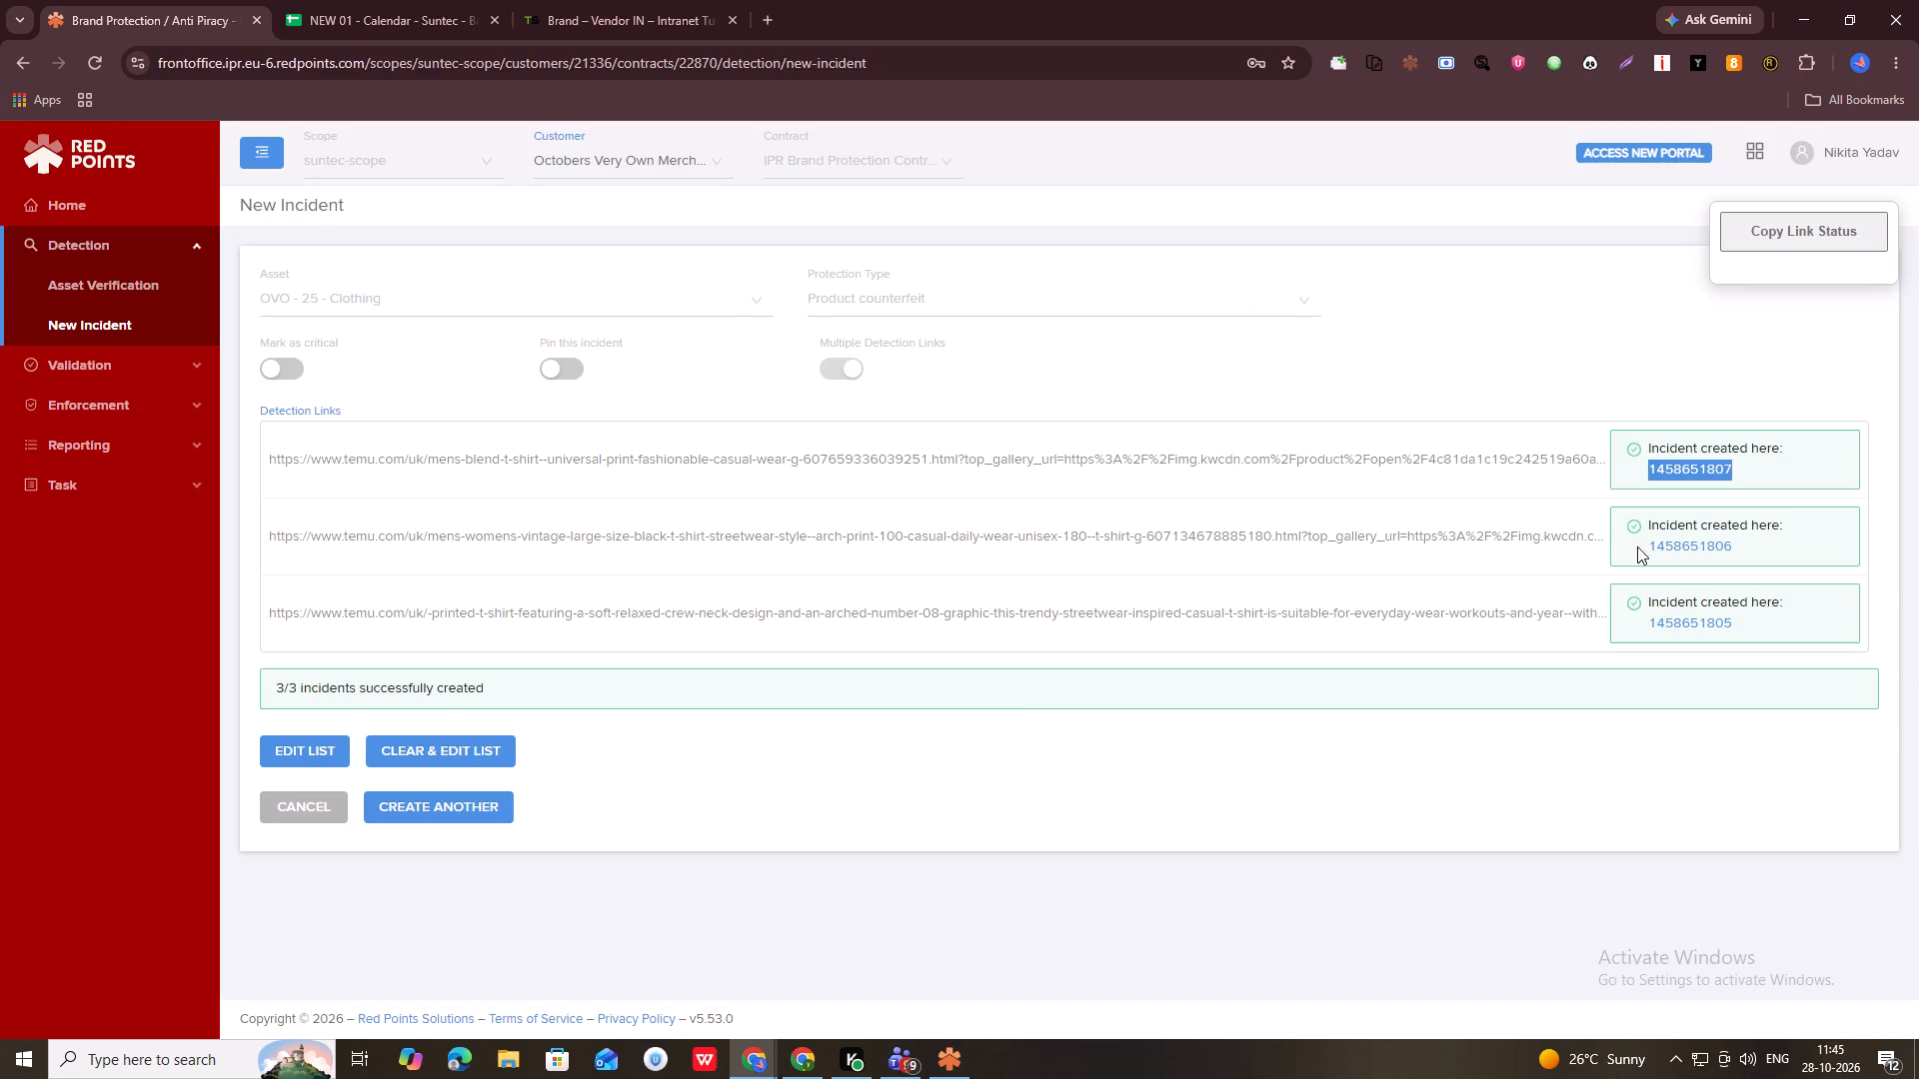
{"action": "left_click_drag", "start_coordinate": [1645, 547], "coordinate": [1766, 547]}
{"action": "key", "text": "ctrl+c"}
{"action": "key", "text": "alt+Tab"}
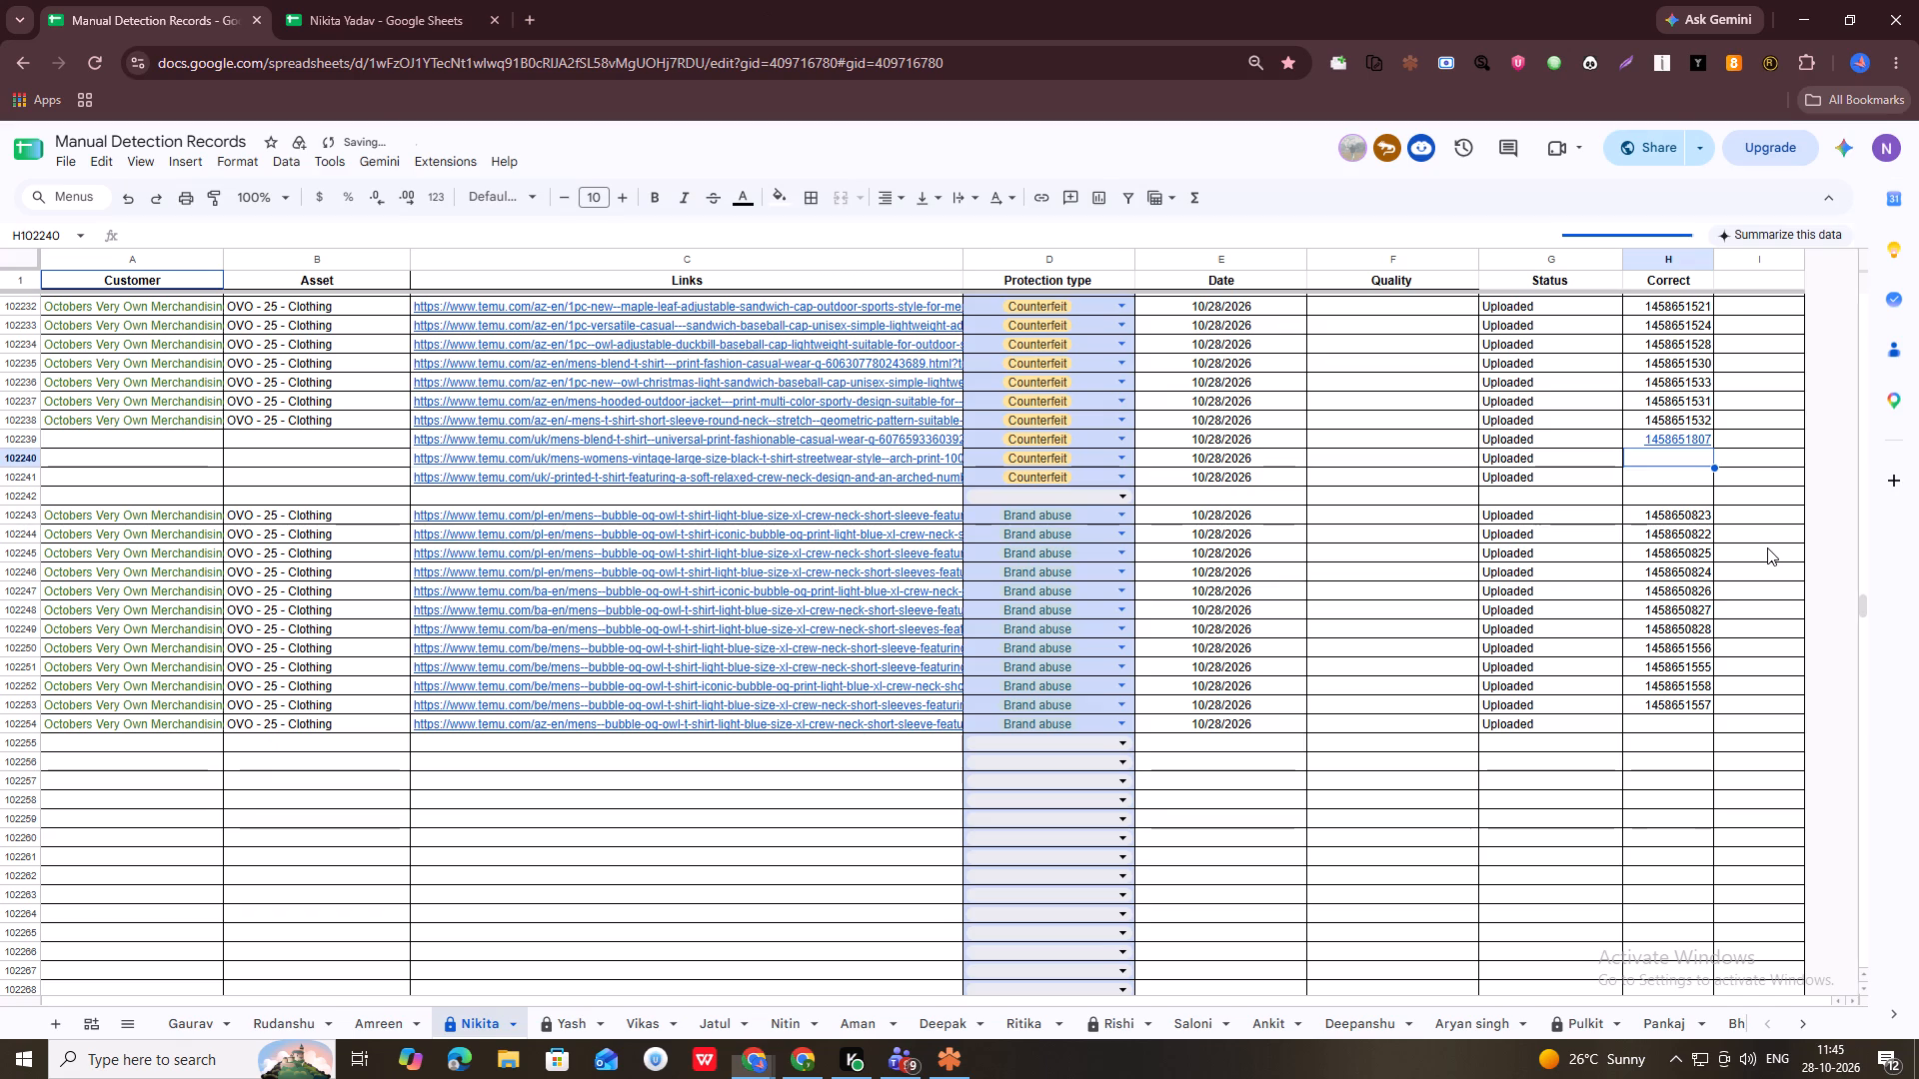
{"action": "key", "text": "ctrl+v"}
{"action": "left_click", "coordinate": [1679, 481]}
{"action": "key", "text": "alt+Tab"}
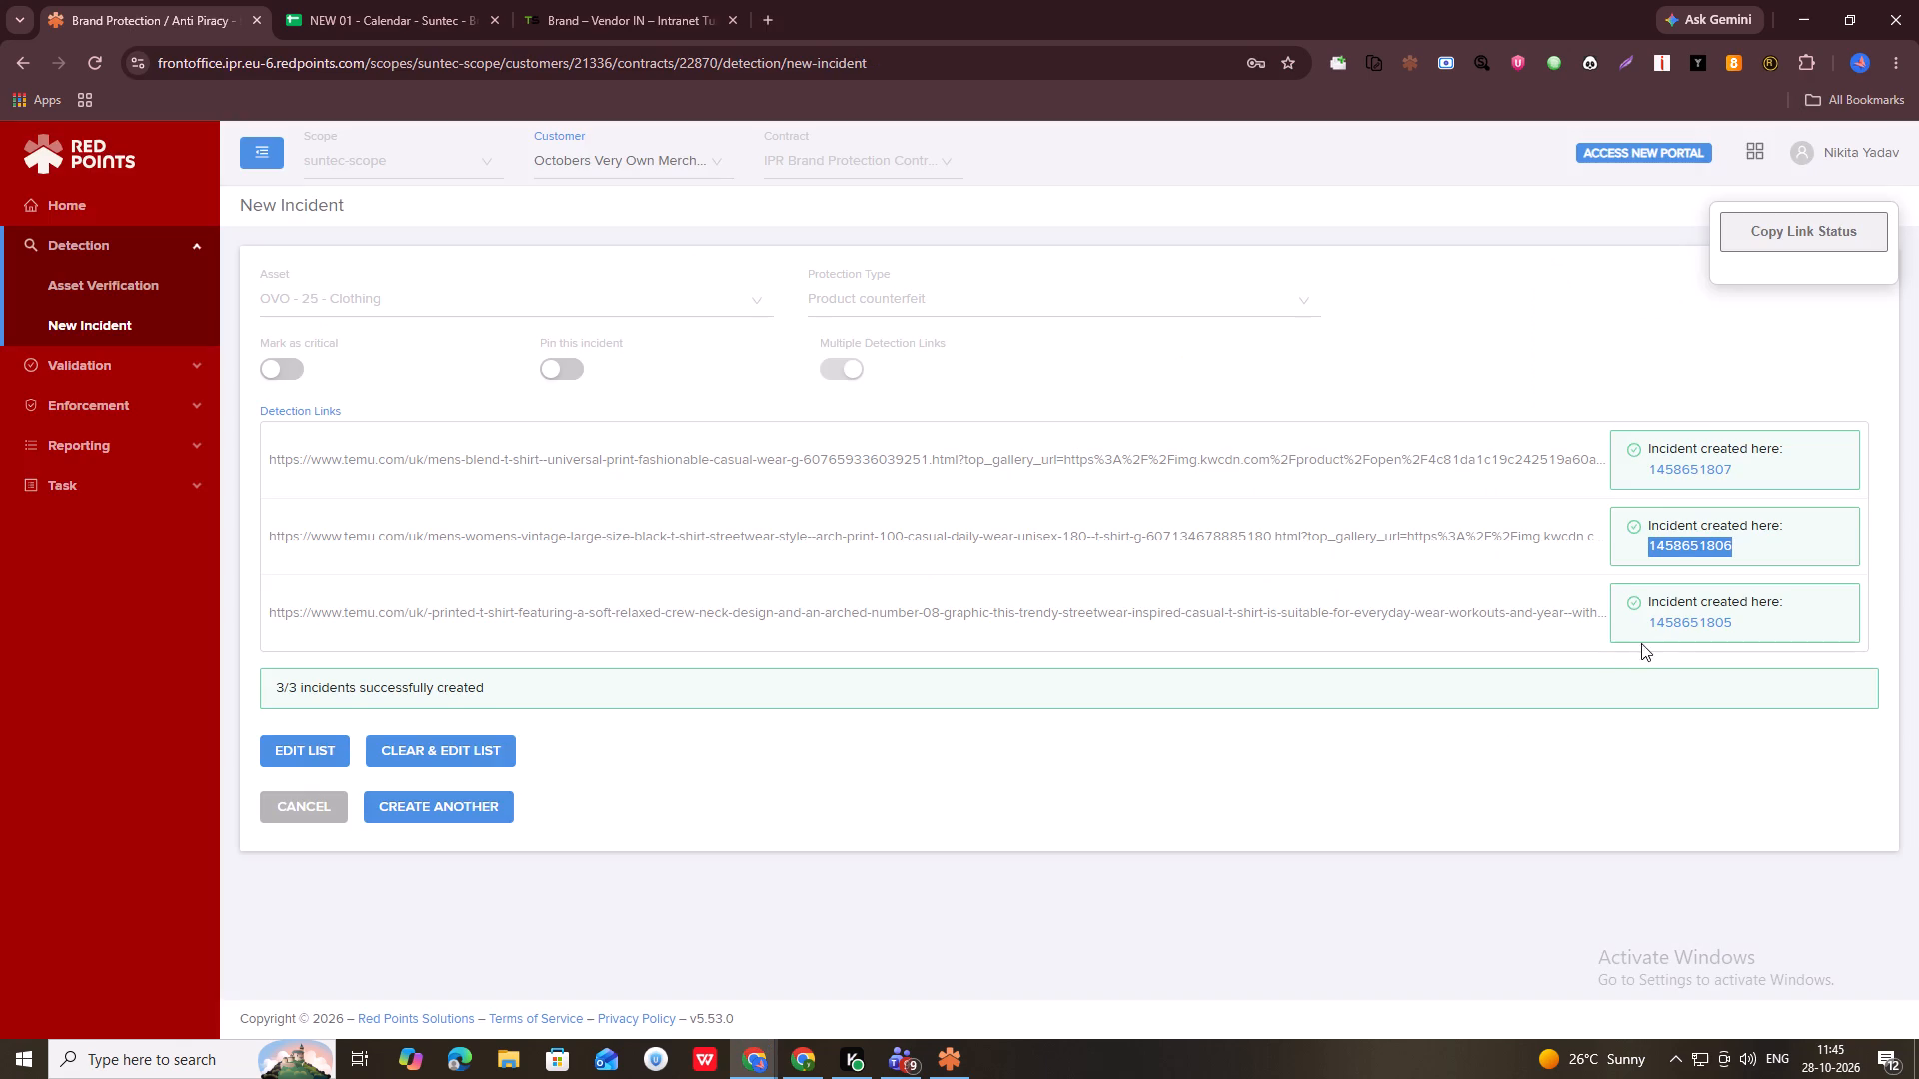
{"action": "left_click_drag", "start_coordinate": [1640, 625], "coordinate": [1810, 625]}
{"action": "key", "text": "ctrl+c"}
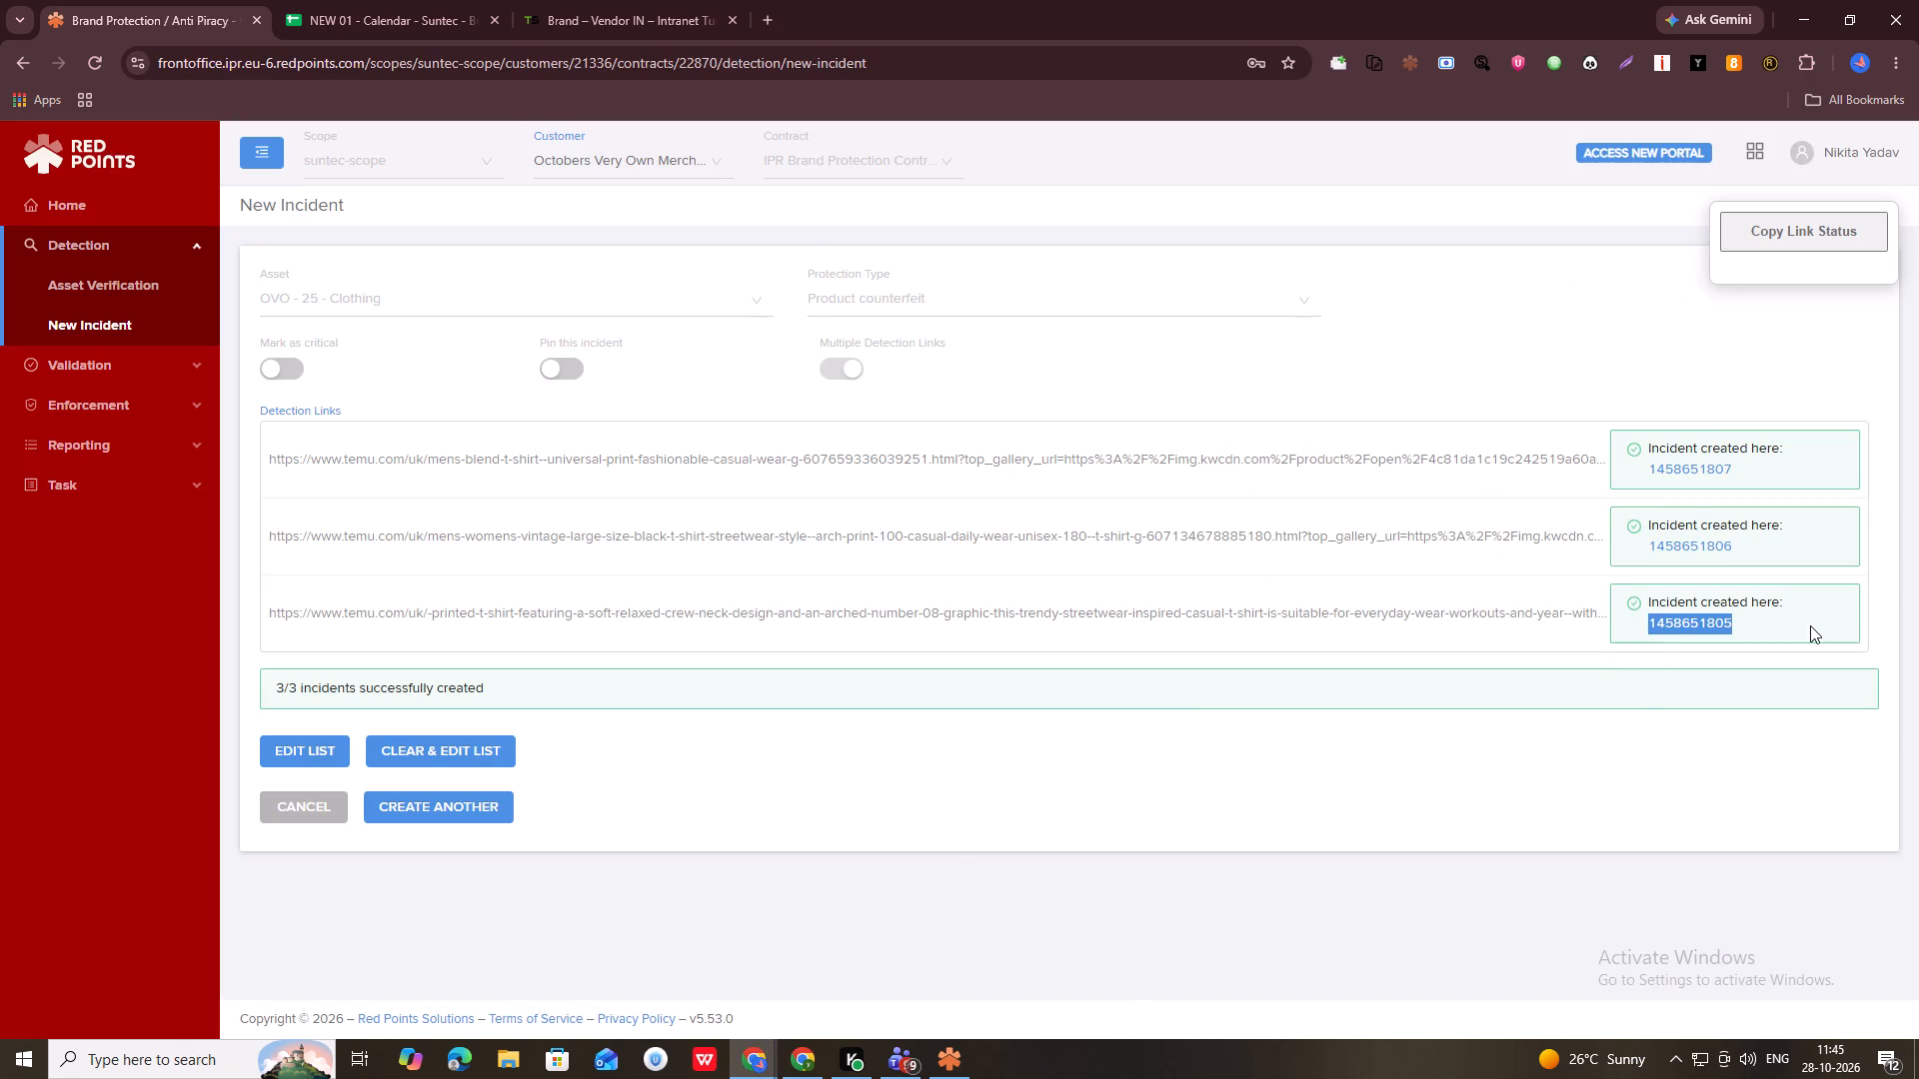
{"action": "key", "text": "alt+Tab"}
{"action": "key", "text": "ctrl+v"}
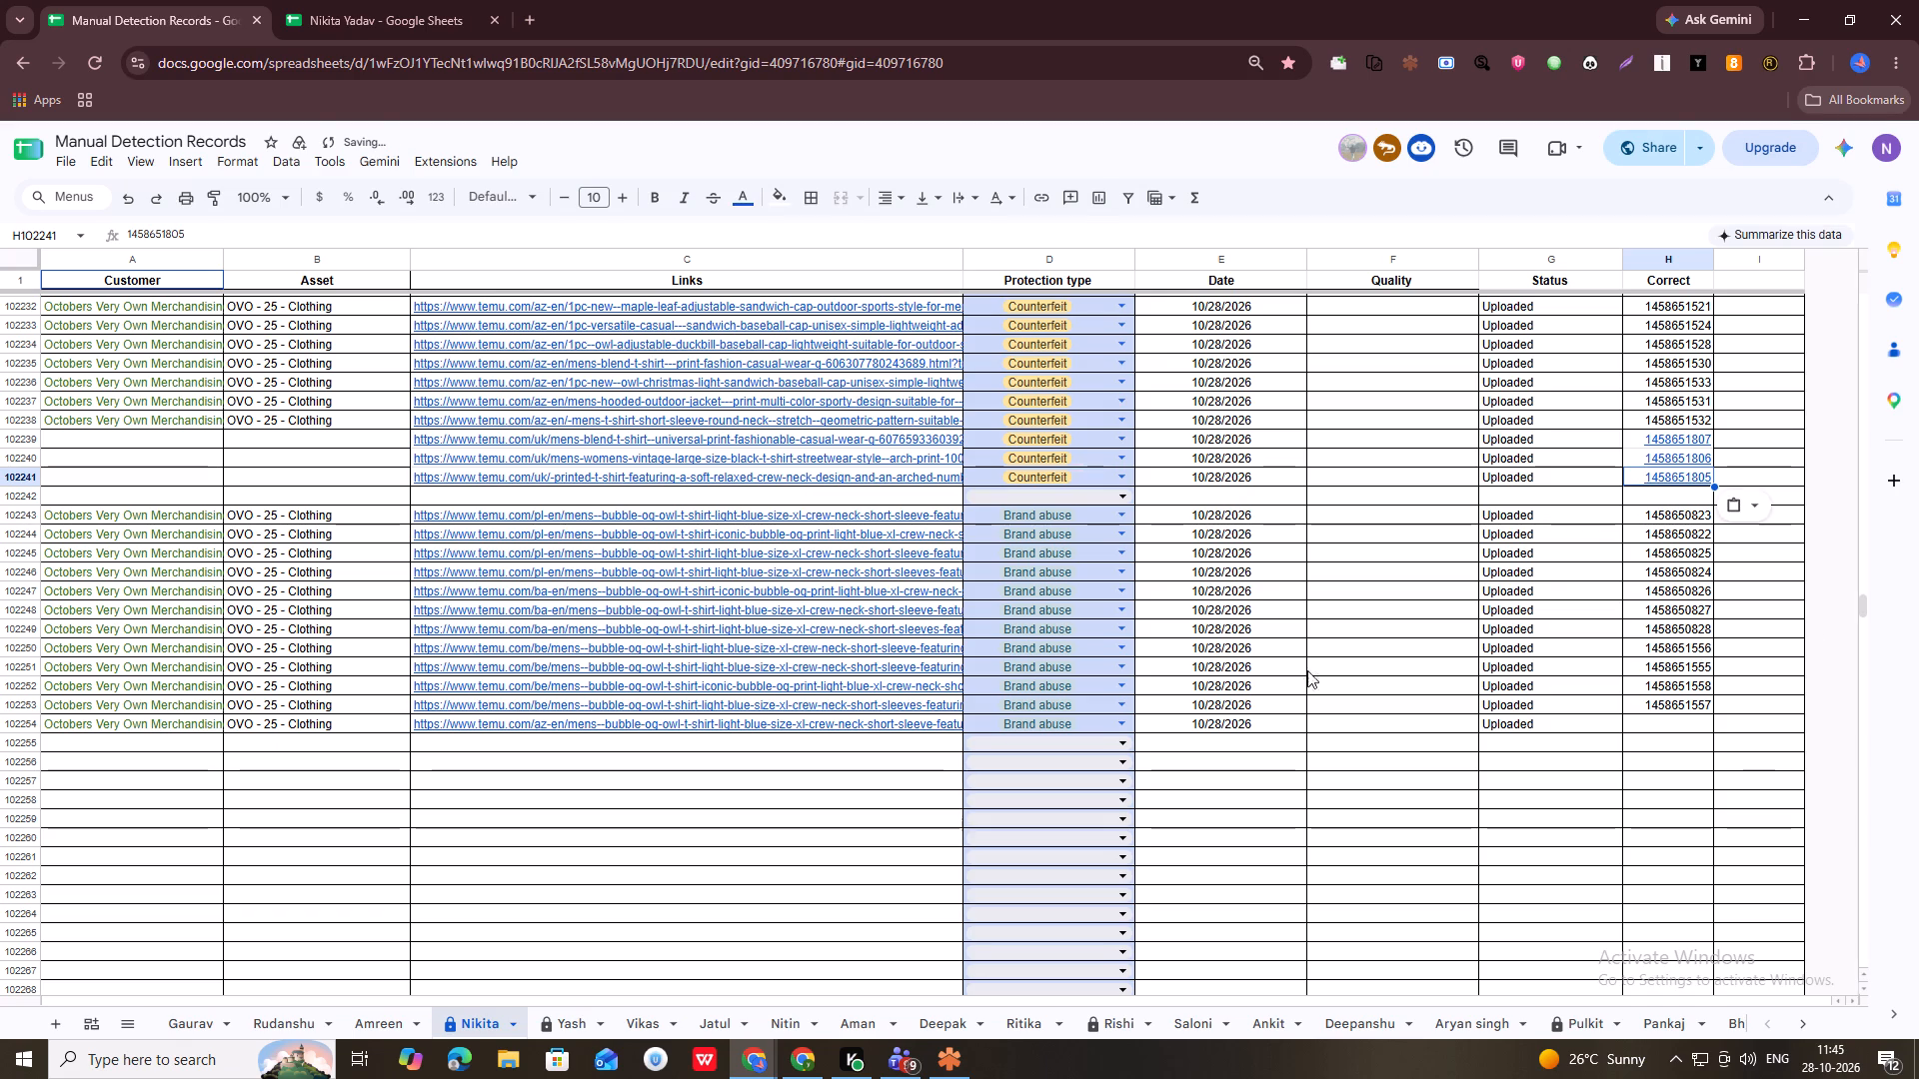
Fill customer Octobers Very Own Merchandising and asset OVO - 25 - Clothing down through row 102241.
{"action": "left_click_drag", "start_coordinate": [188, 485], "coordinate": [305, 429]}
{"action": "key", "text": "ctrl+d"}
{"action": "left_click", "coordinate": [395, 827]}
Switch to Red Points and clear the submitted links from the New Incident form.
{"action": "key", "text": "alt+Tab"}
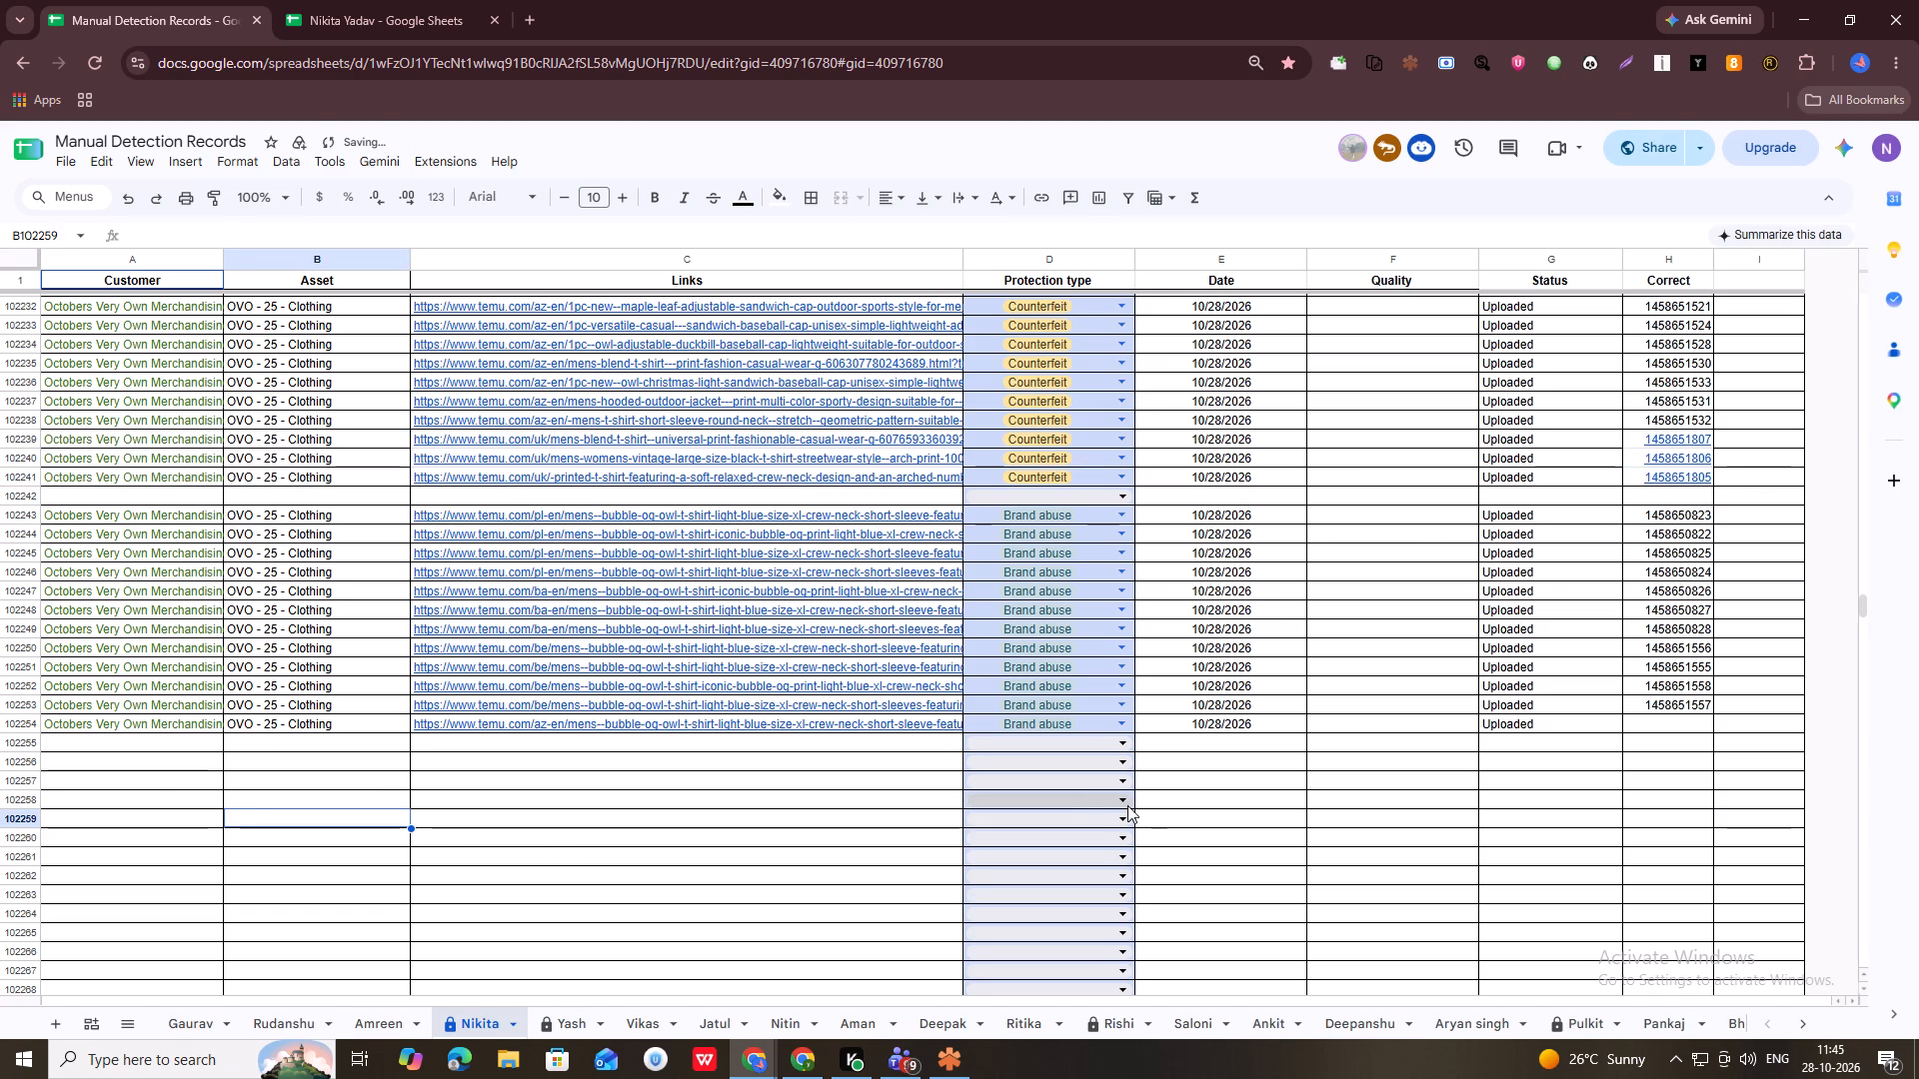
{"action": "left_click", "coordinate": [488, 734]}
{"action": "left_click", "coordinate": [473, 780]}
{"action": "left_click", "coordinate": [476, 753]}
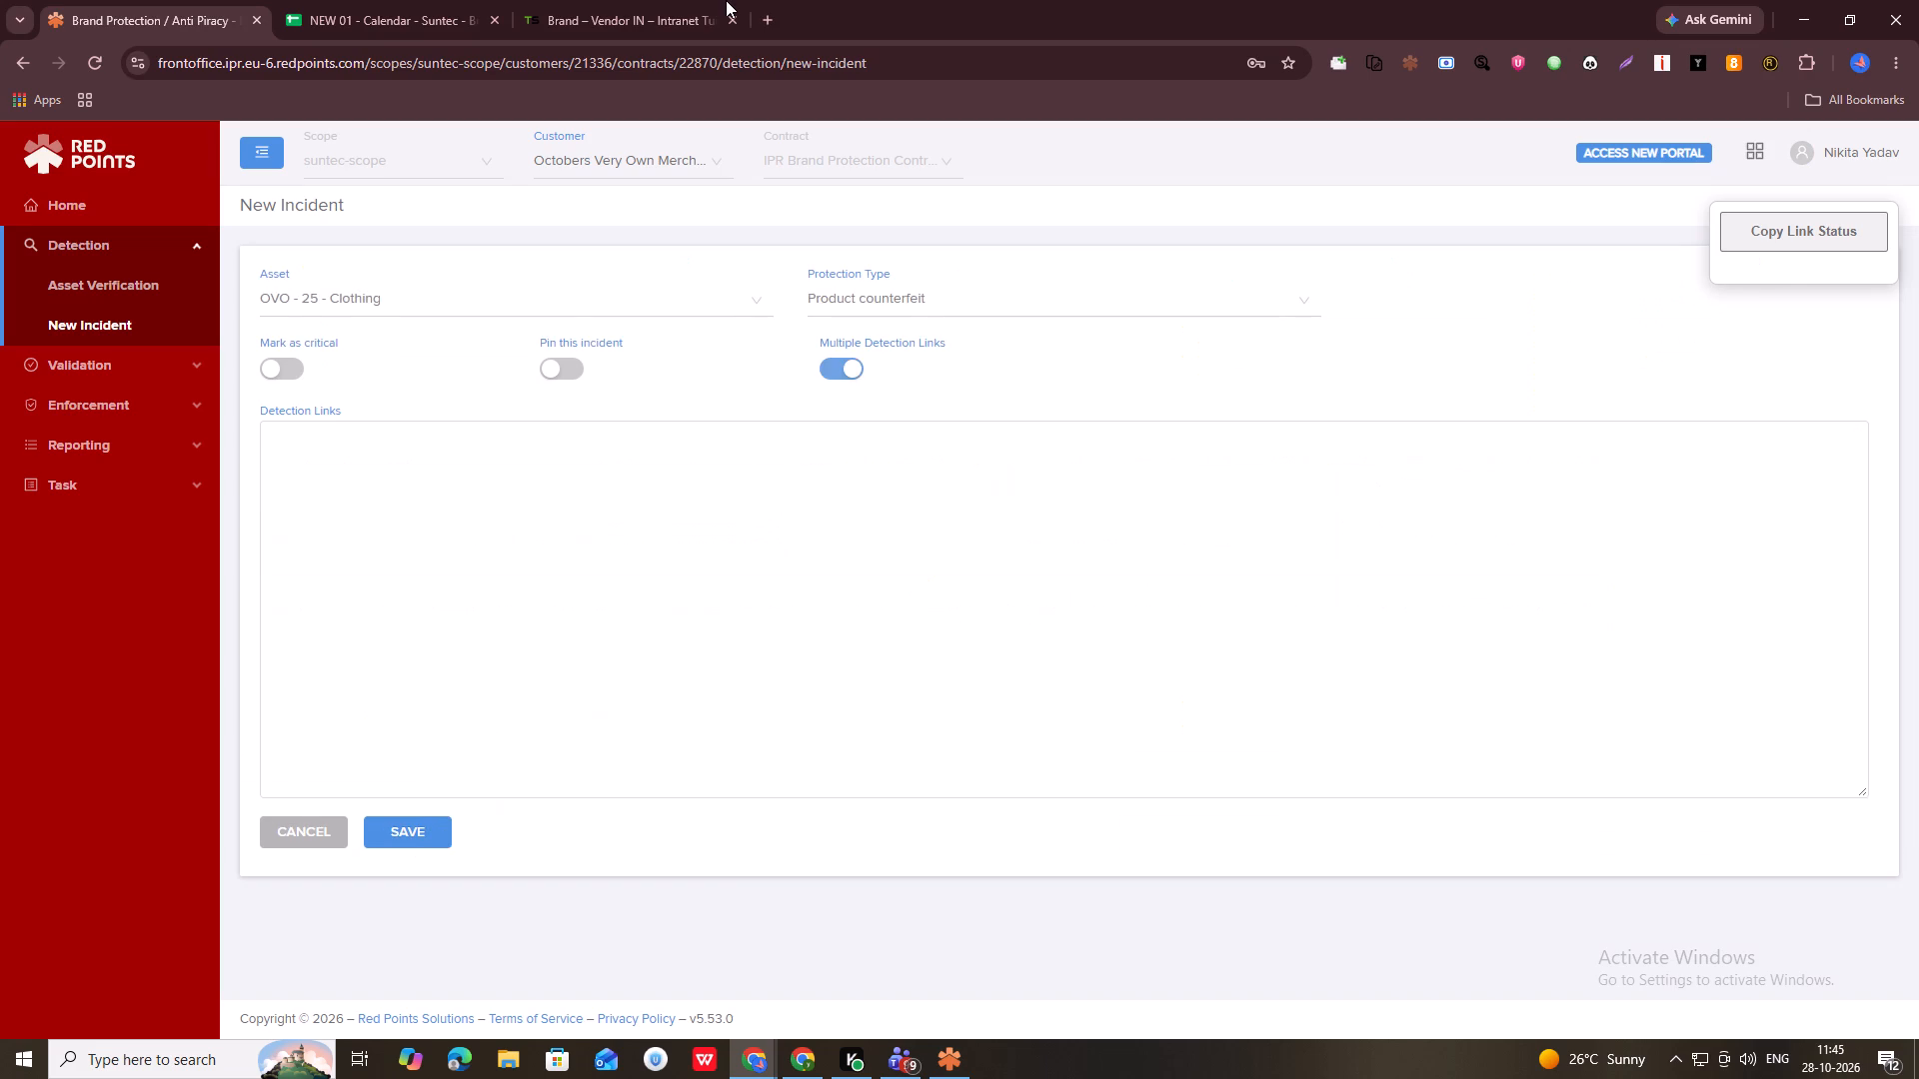
Mark day 28 of October with S for both Octobers Very Own Merchandising Temu sites in Tuinet's Brand table.
{"action": "left_click", "coordinate": [721, 0]}
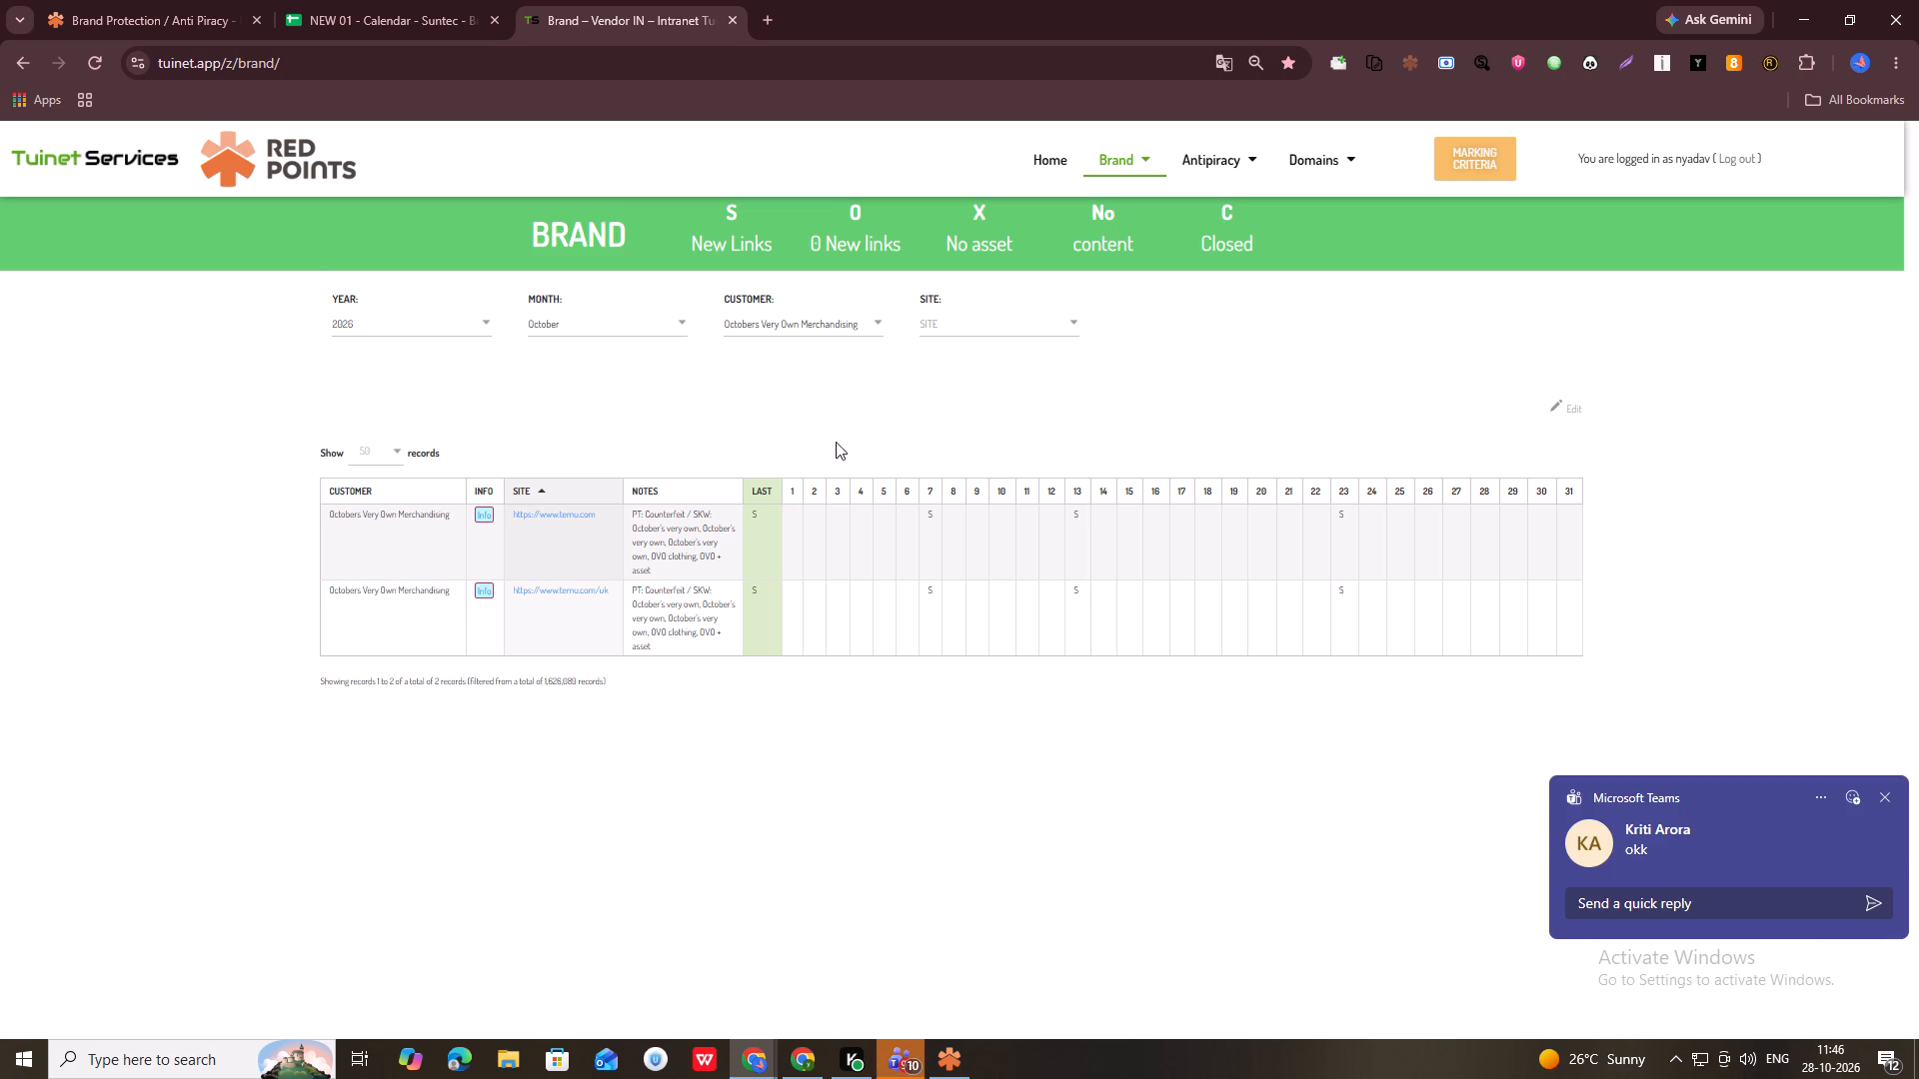
{"action": "left_click", "coordinate": [1886, 795]}
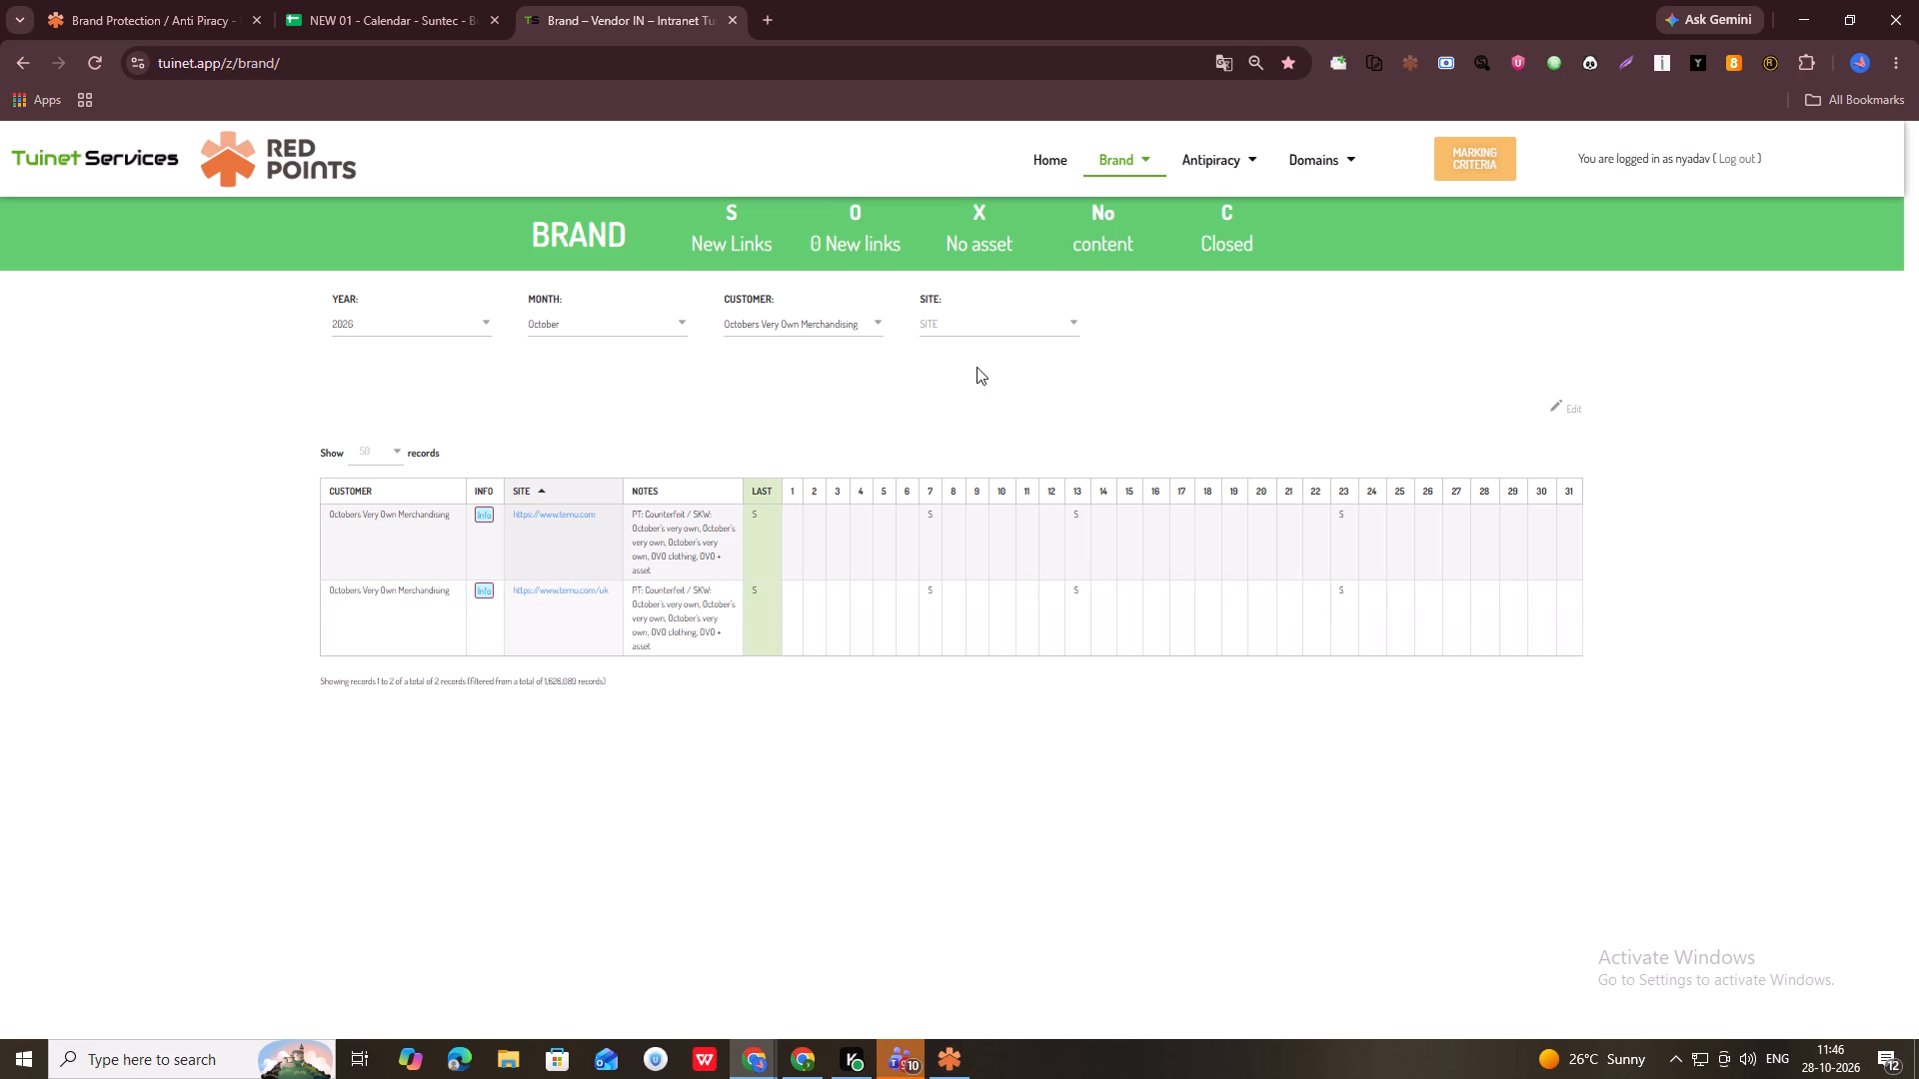
{"action": "left_click", "coordinate": [437, 19]}
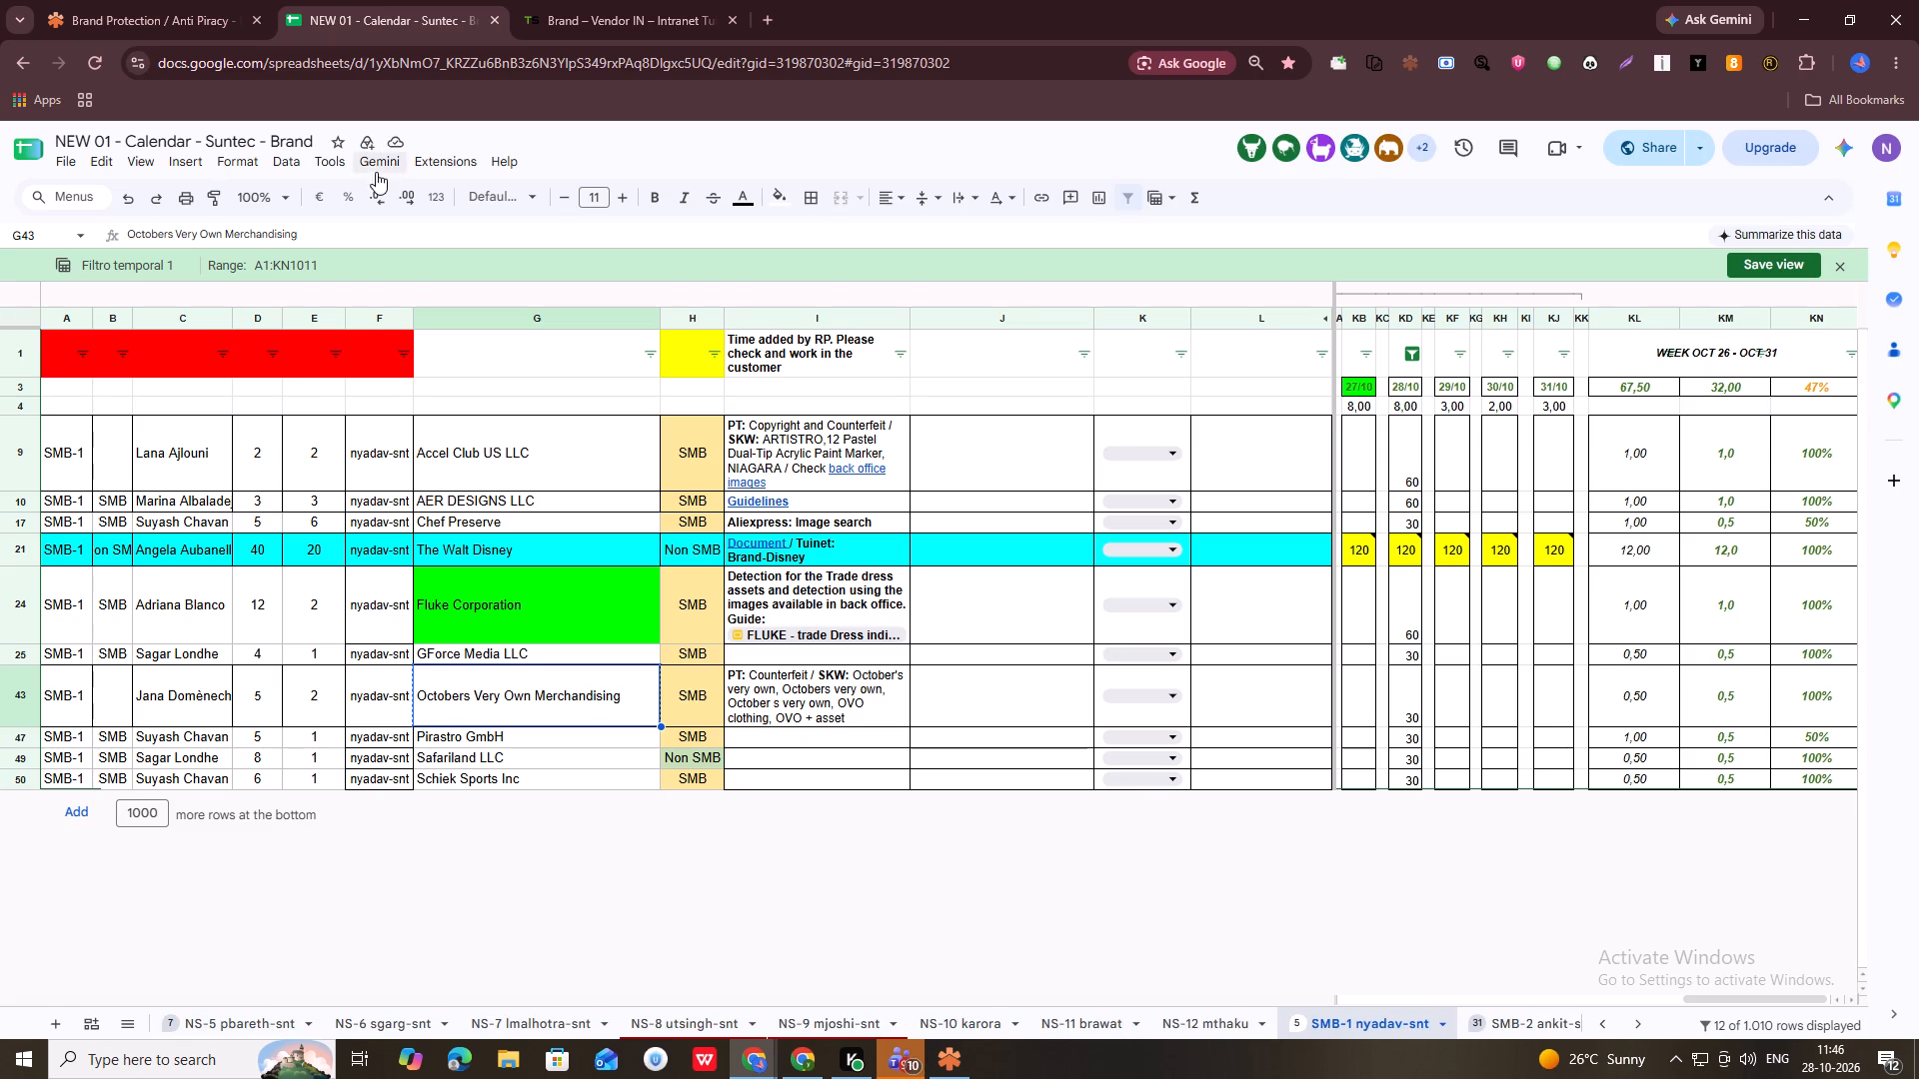
{"action": "left_click", "coordinate": [602, 0]}
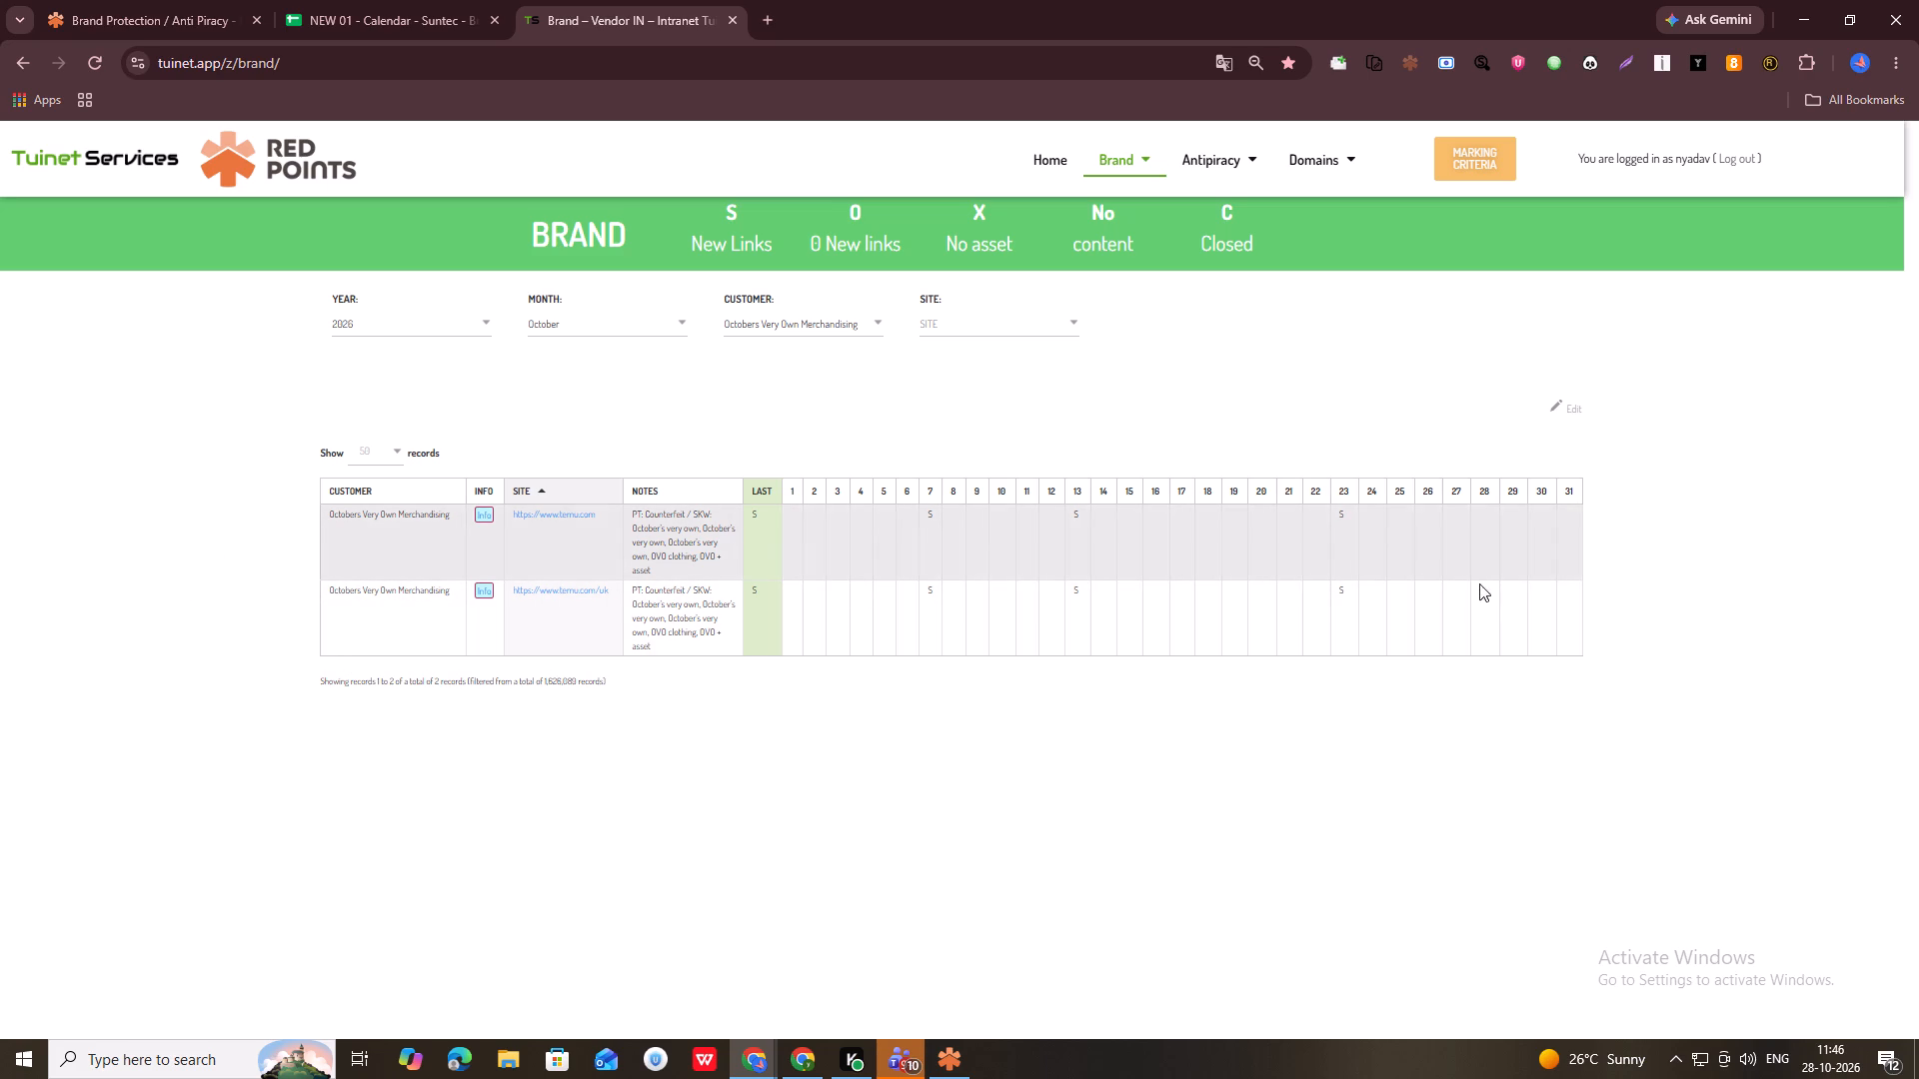
{"action": "double_click", "coordinate": [1482, 527]}
{"action": "left_click", "coordinate": [1478, 555]}
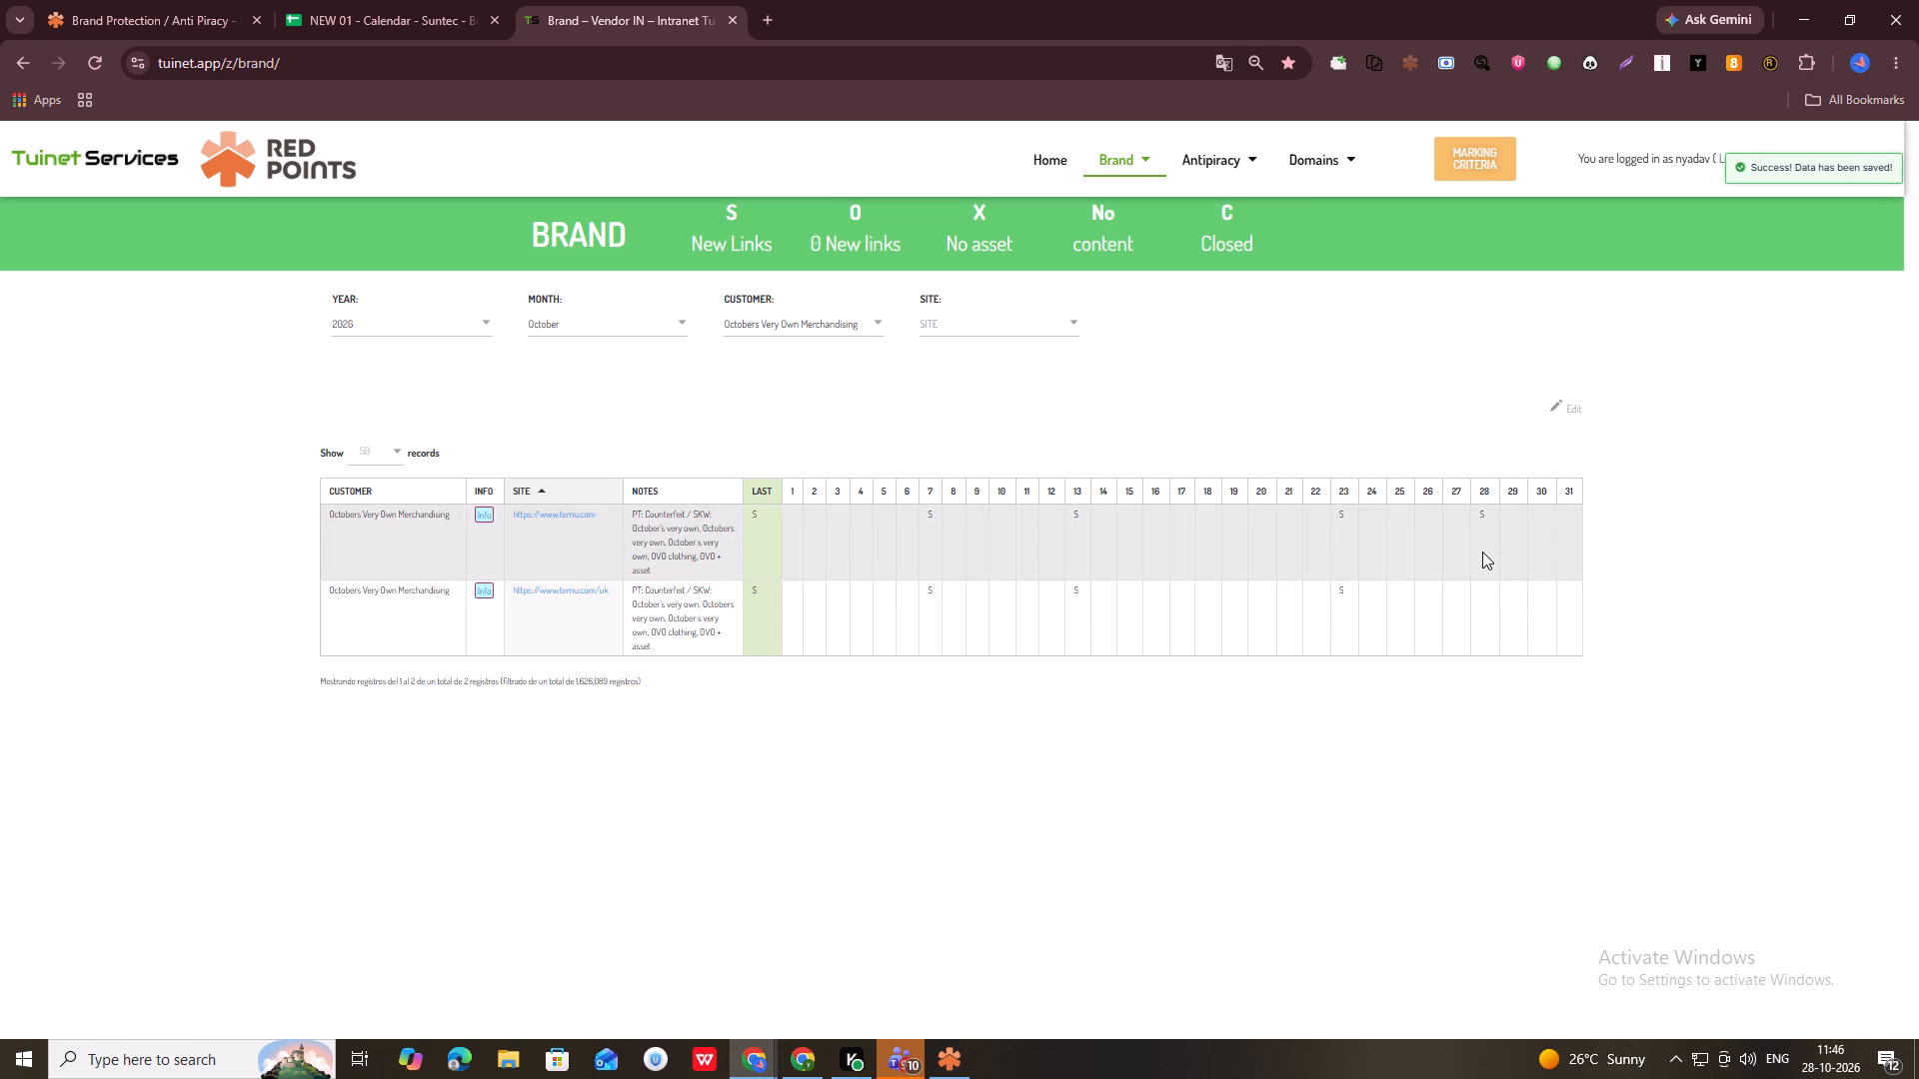
{"action": "double_click", "coordinate": [1483, 612]}
{"action": "left_click", "coordinate": [1470, 634]}
Copy customer GForce Media LLC from the Calendar sheet and filter Tuinet's Brand table by that customer.
{"action": "left_click", "coordinate": [326, 0]}
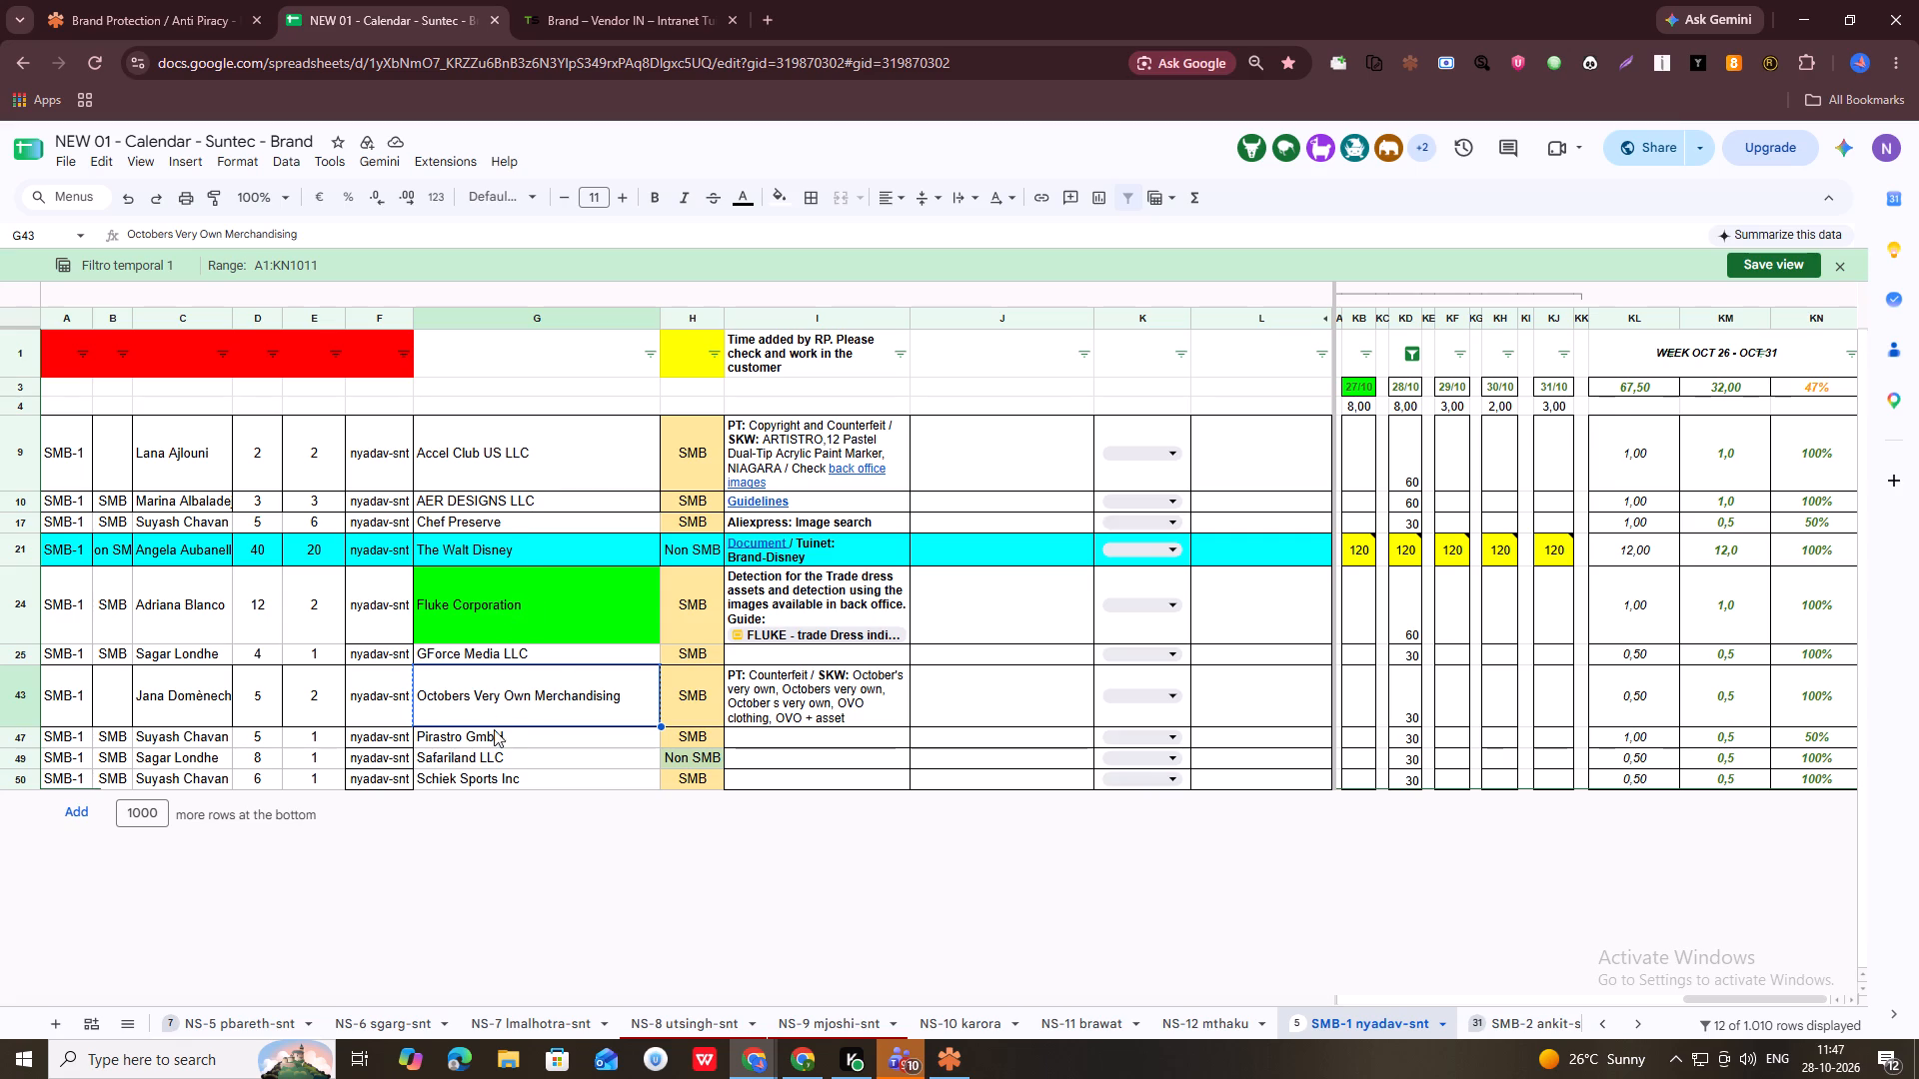
{"action": "left_click", "coordinate": [547, 656]}
{"action": "key", "text": "ctrl+c"}
{"action": "left_click", "coordinate": [749, 0]}
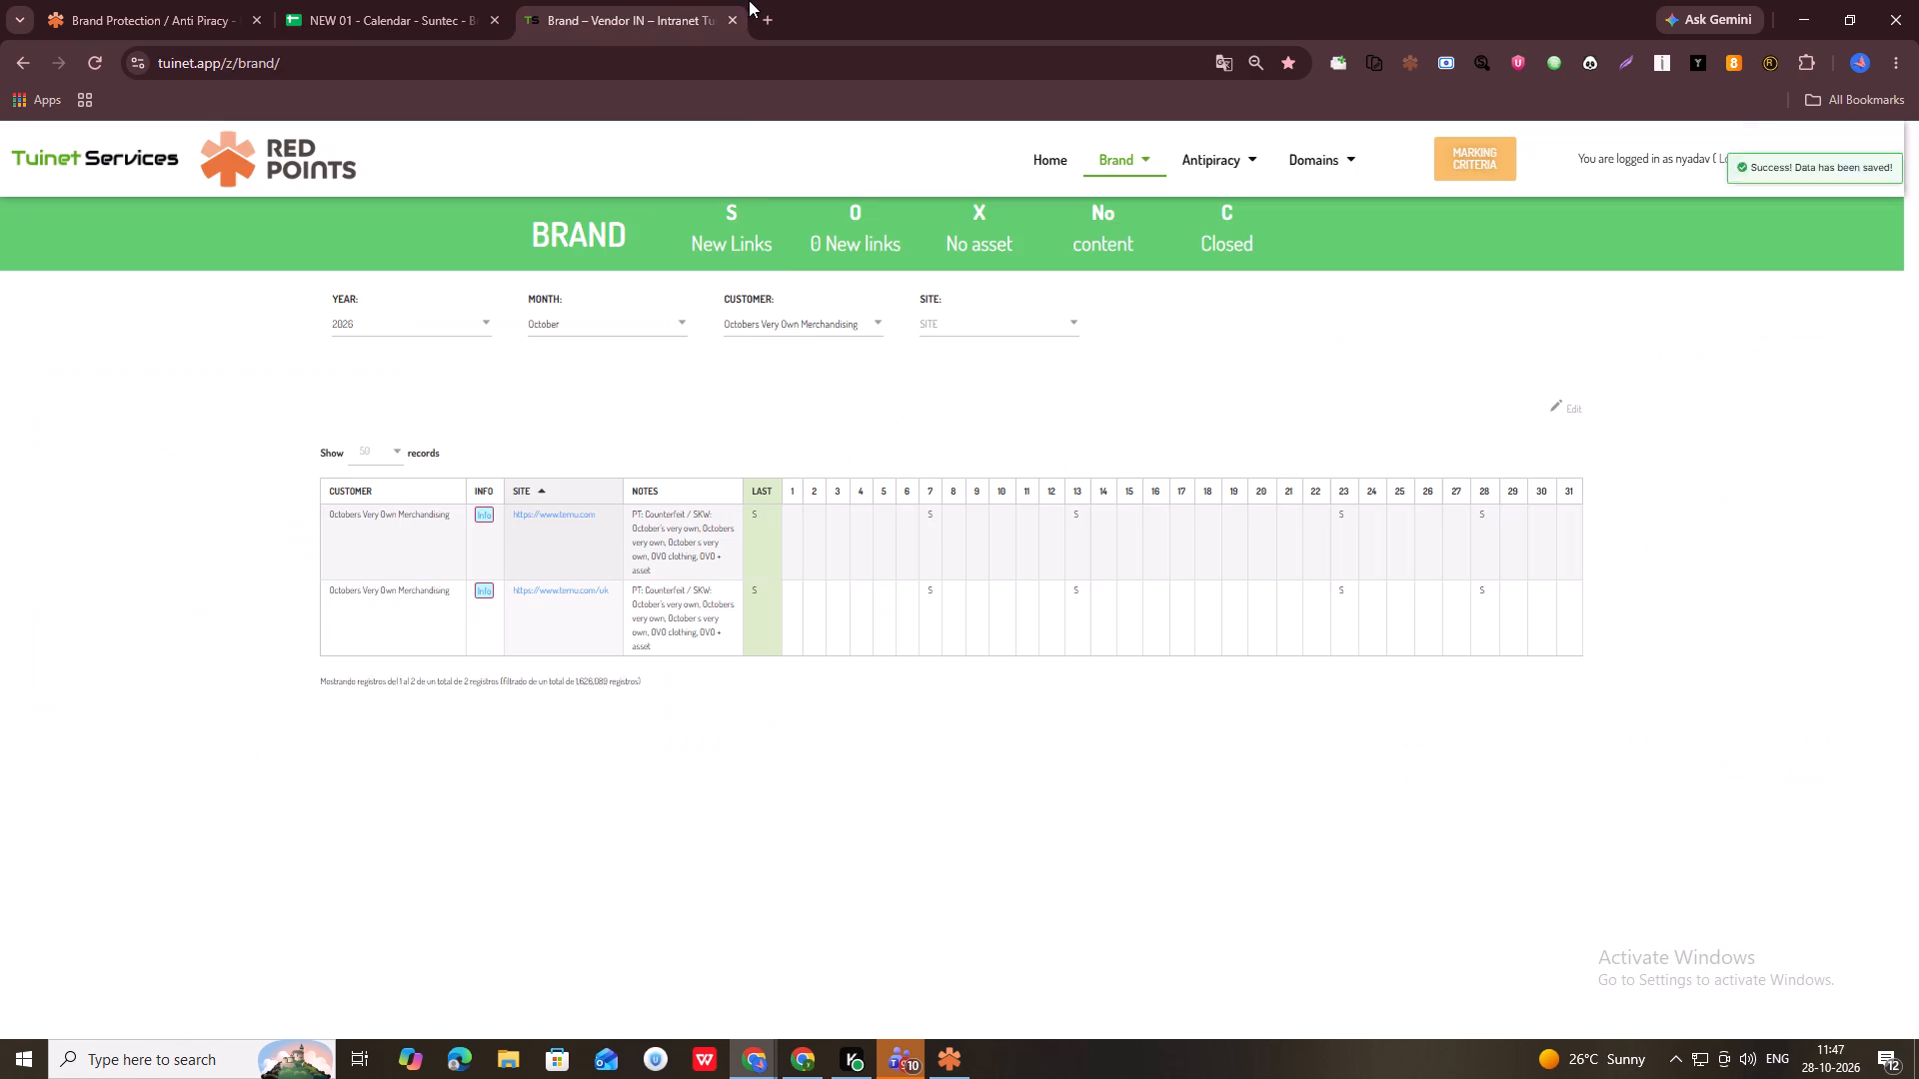
{"action": "left_click", "coordinate": [807, 332]}
{"action": "key", "text": "ctrl+v"}
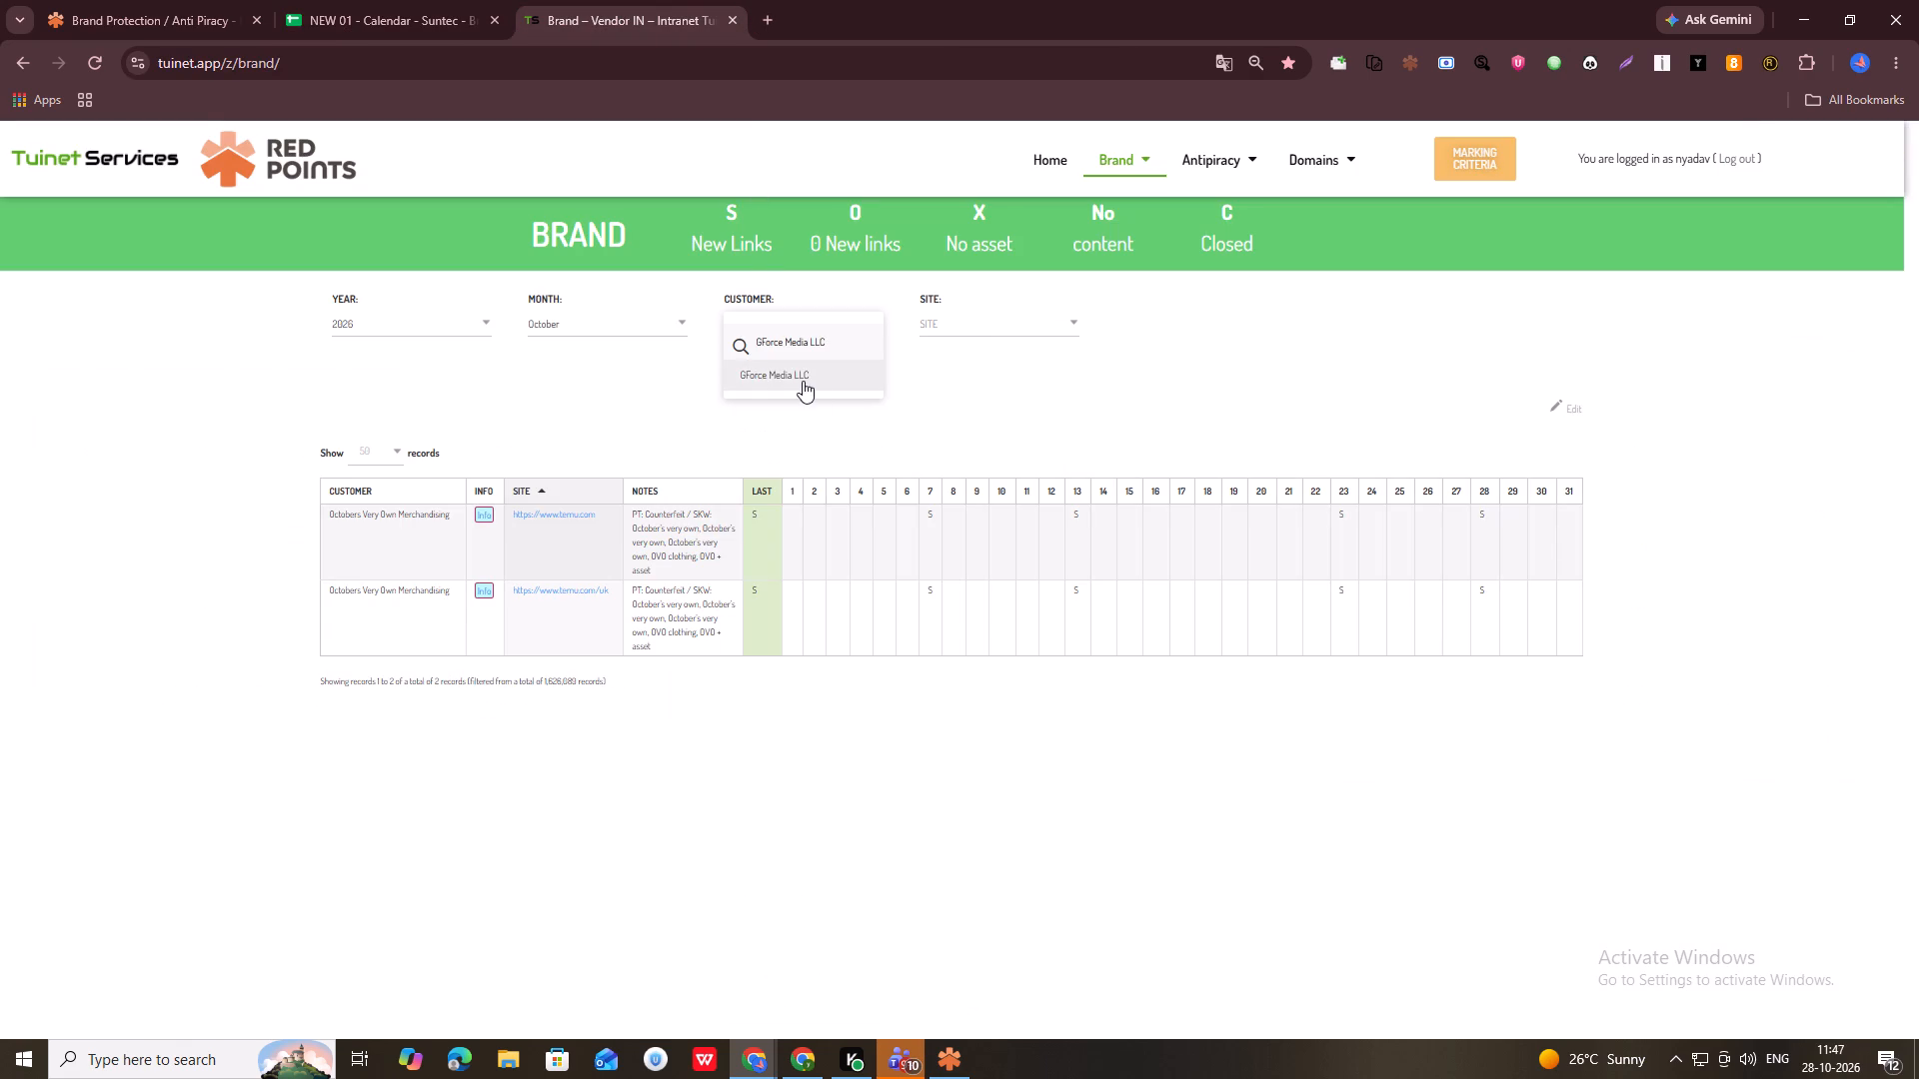
{"action": "left_click", "coordinate": [803, 381]}
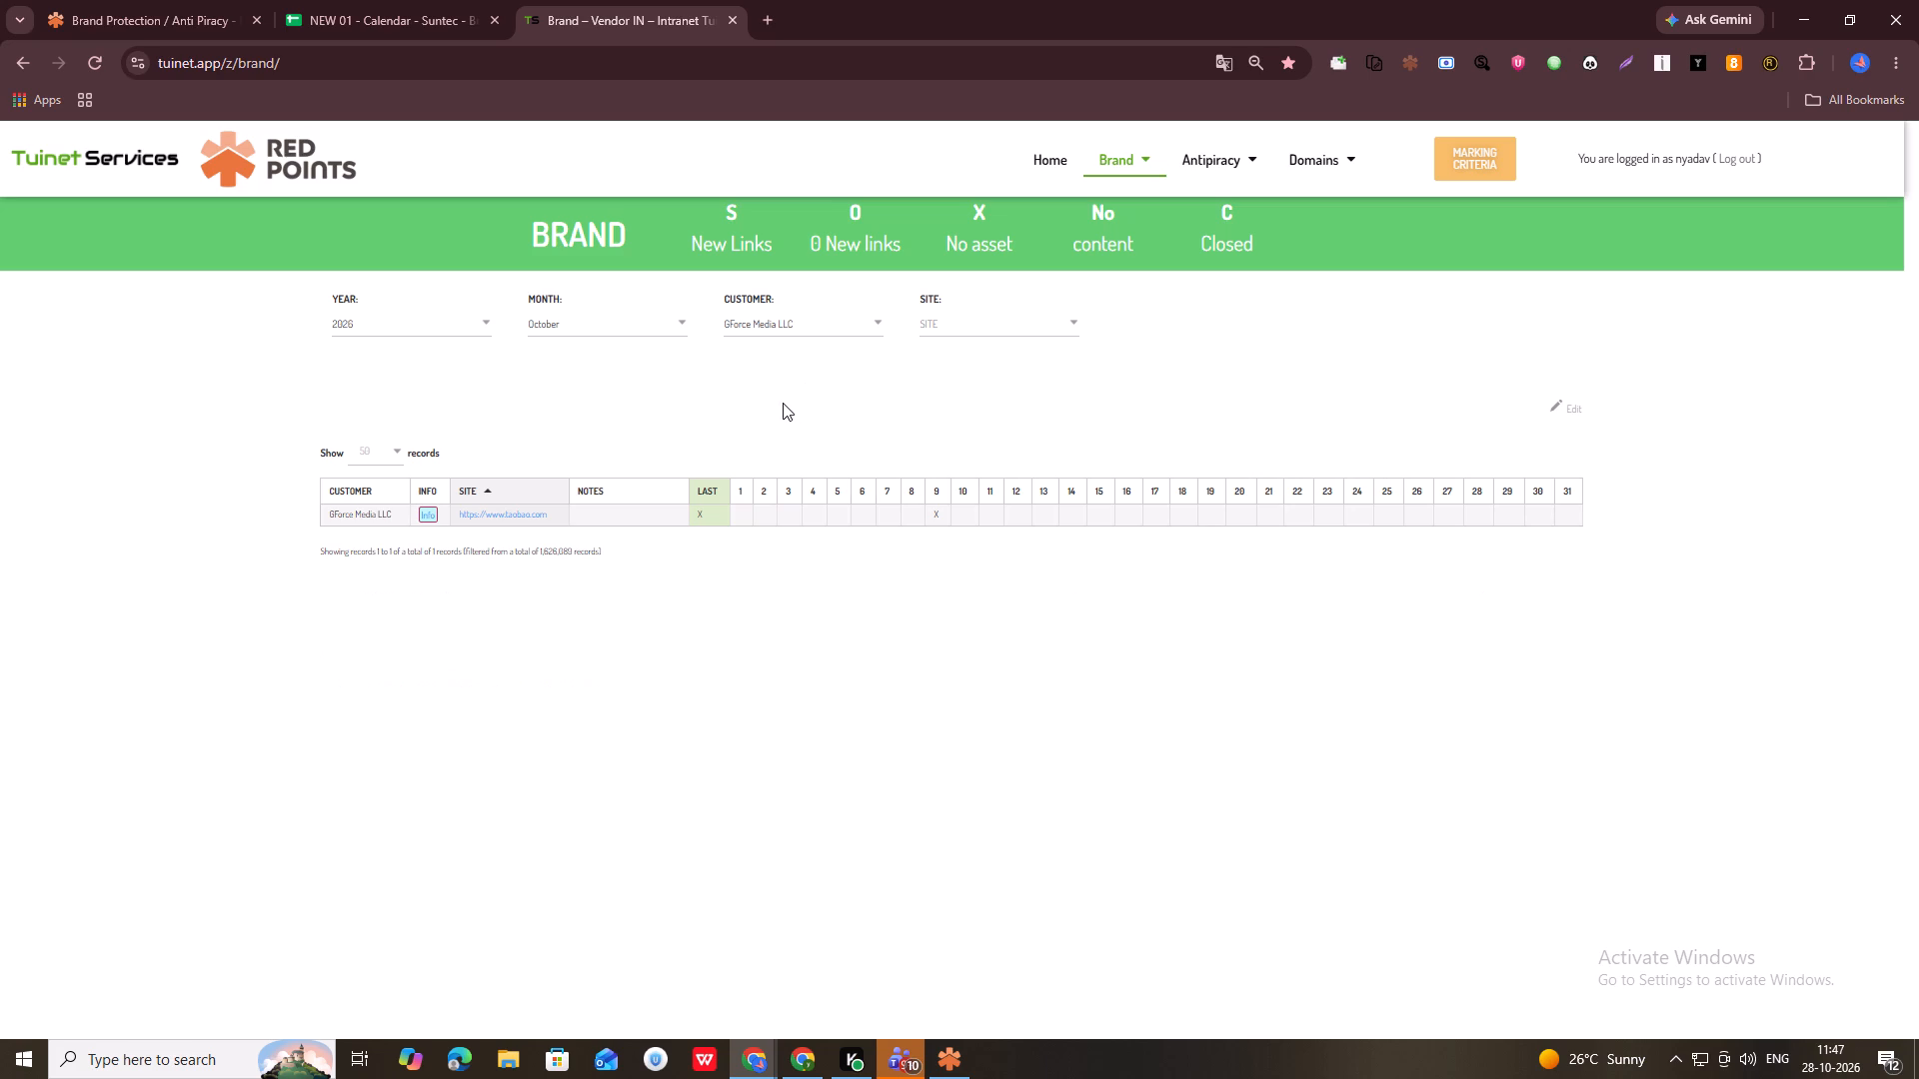
Mark day 28 of October with X for the GForce Media LLC site in the Brand table.
{"action": "double_click", "coordinate": [1482, 517]}
{"action": "double_click", "coordinate": [1476, 515]}
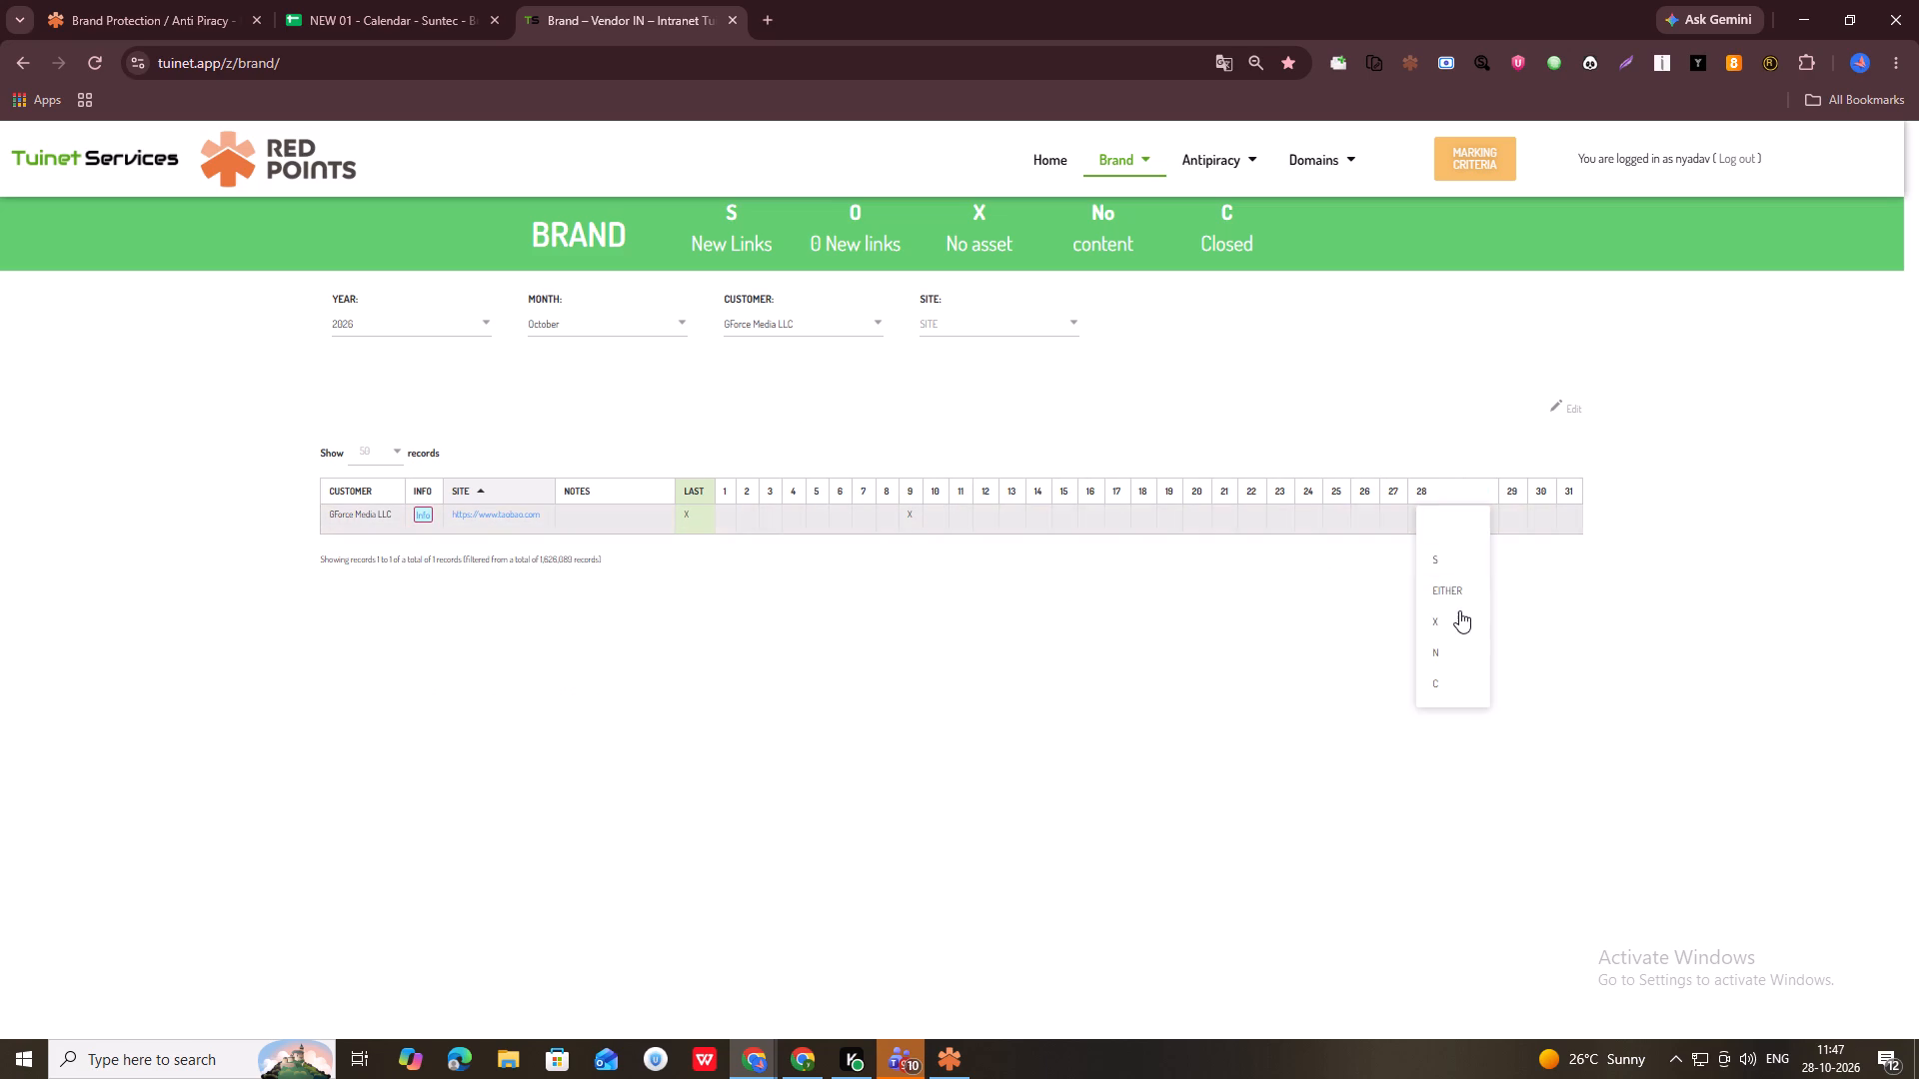
{"action": "left_click", "coordinate": [1459, 610]}
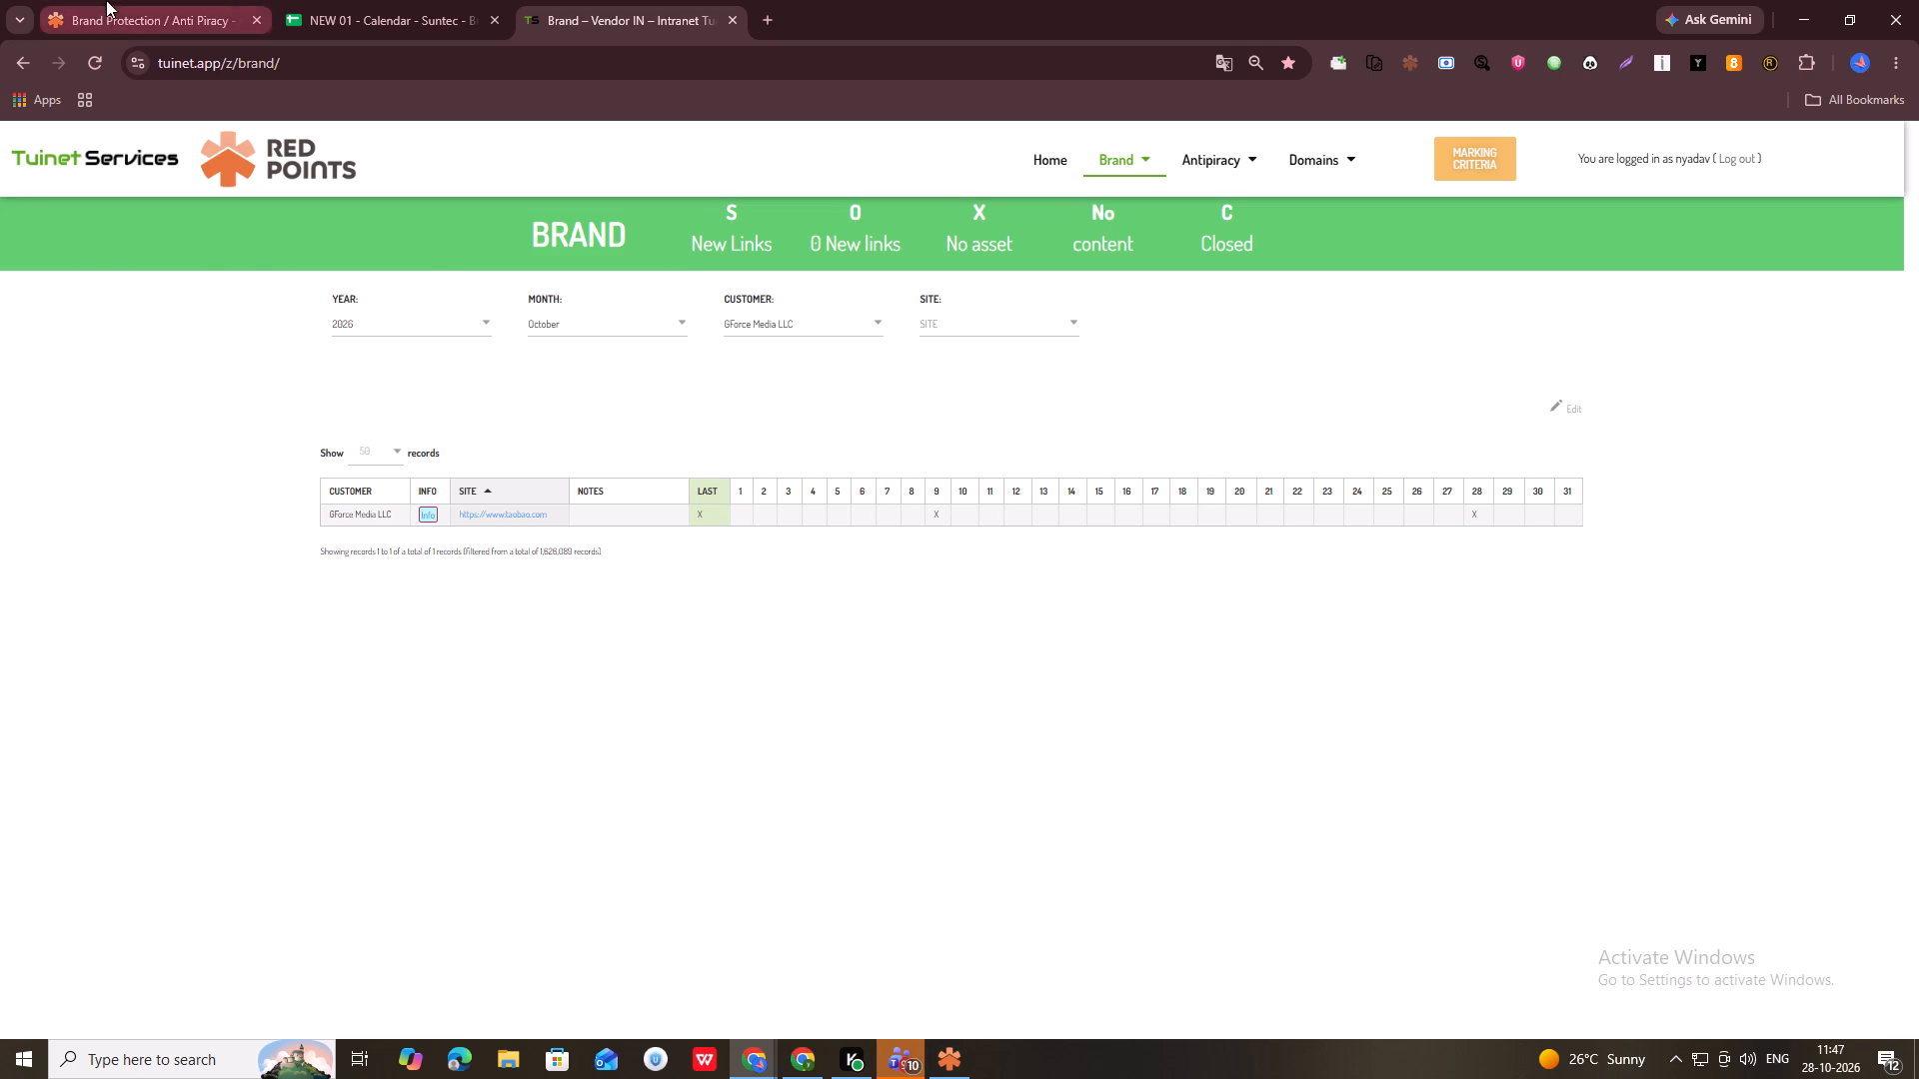
Copy customer Accel Club US LLC from the Calendar sheet into A102256 of Manual Detection Records as plain text, and return to the Calendar.
{"action": "left_click", "coordinate": [413, 0]}
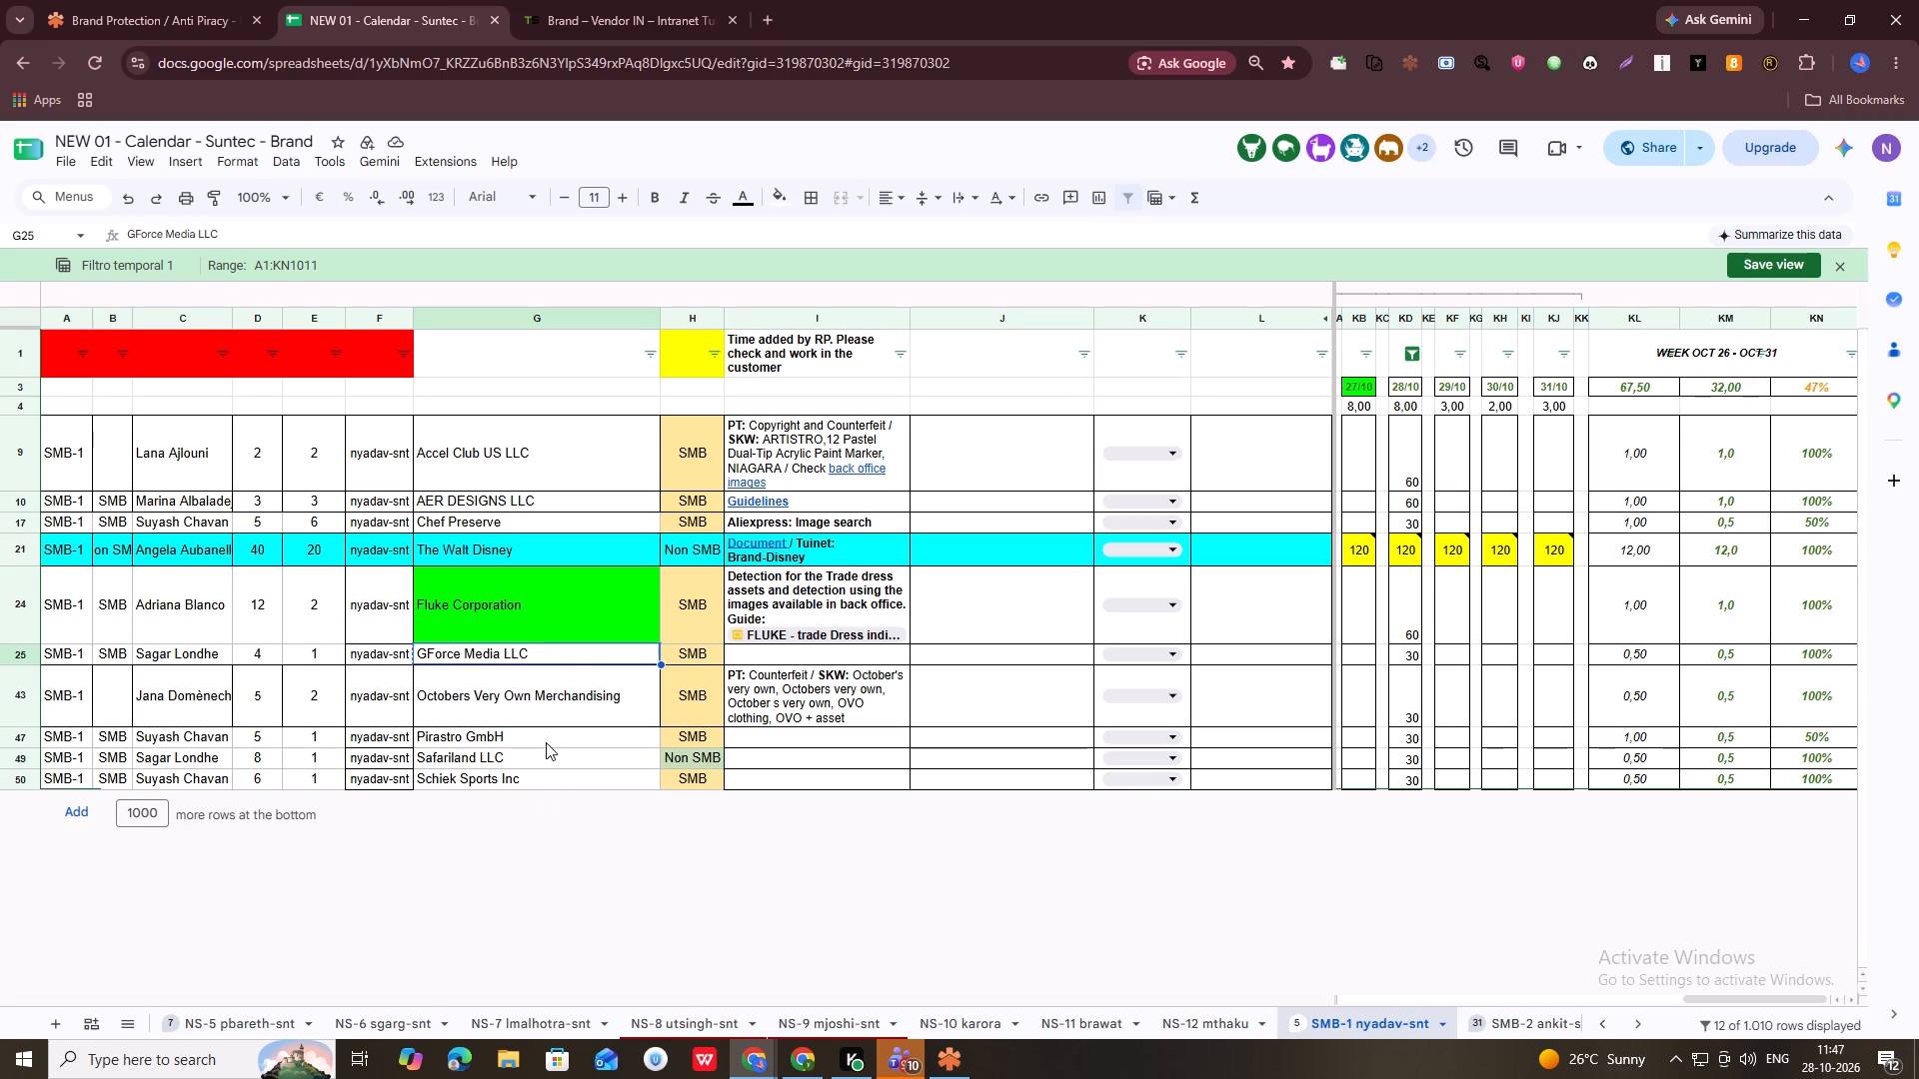
{"action": "left_click", "coordinate": [524, 462]}
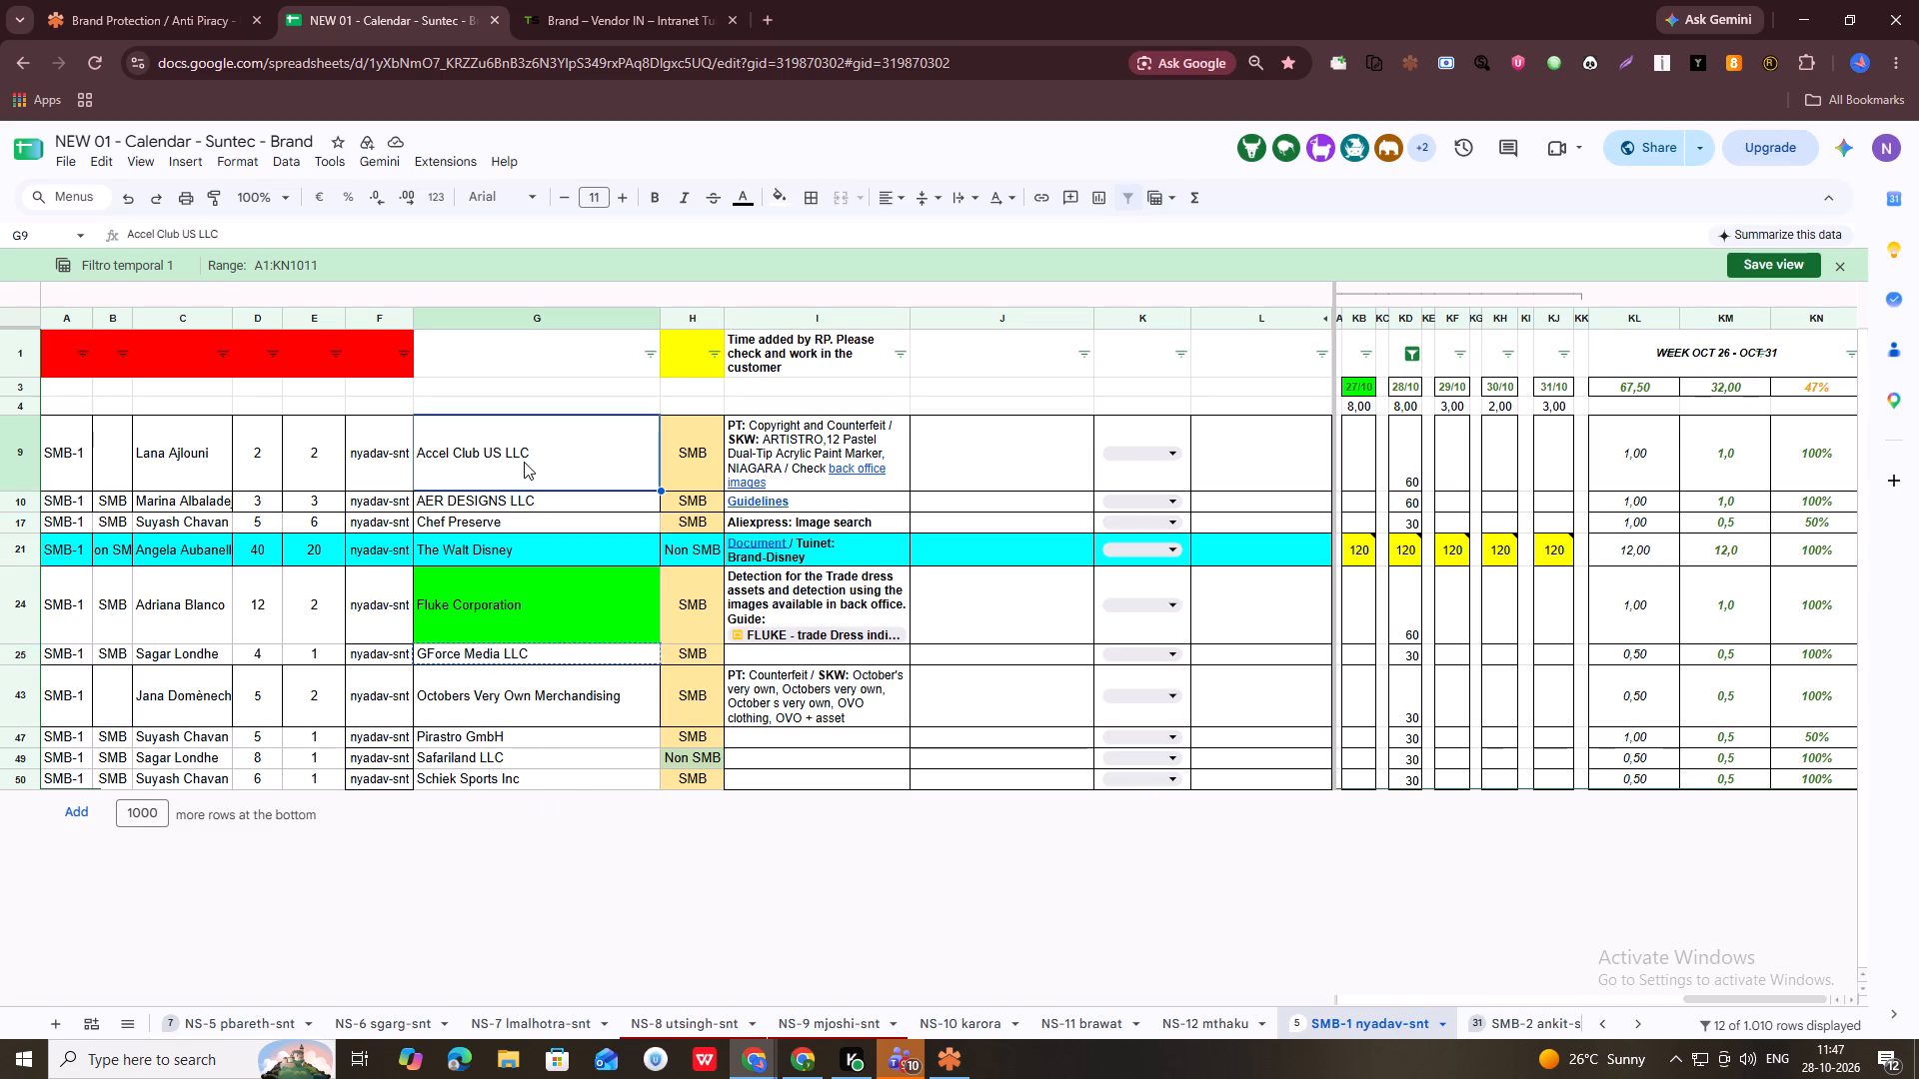
{"action": "key", "text": "ctrl+c"}
{"action": "key", "text": "alt+Tab"}
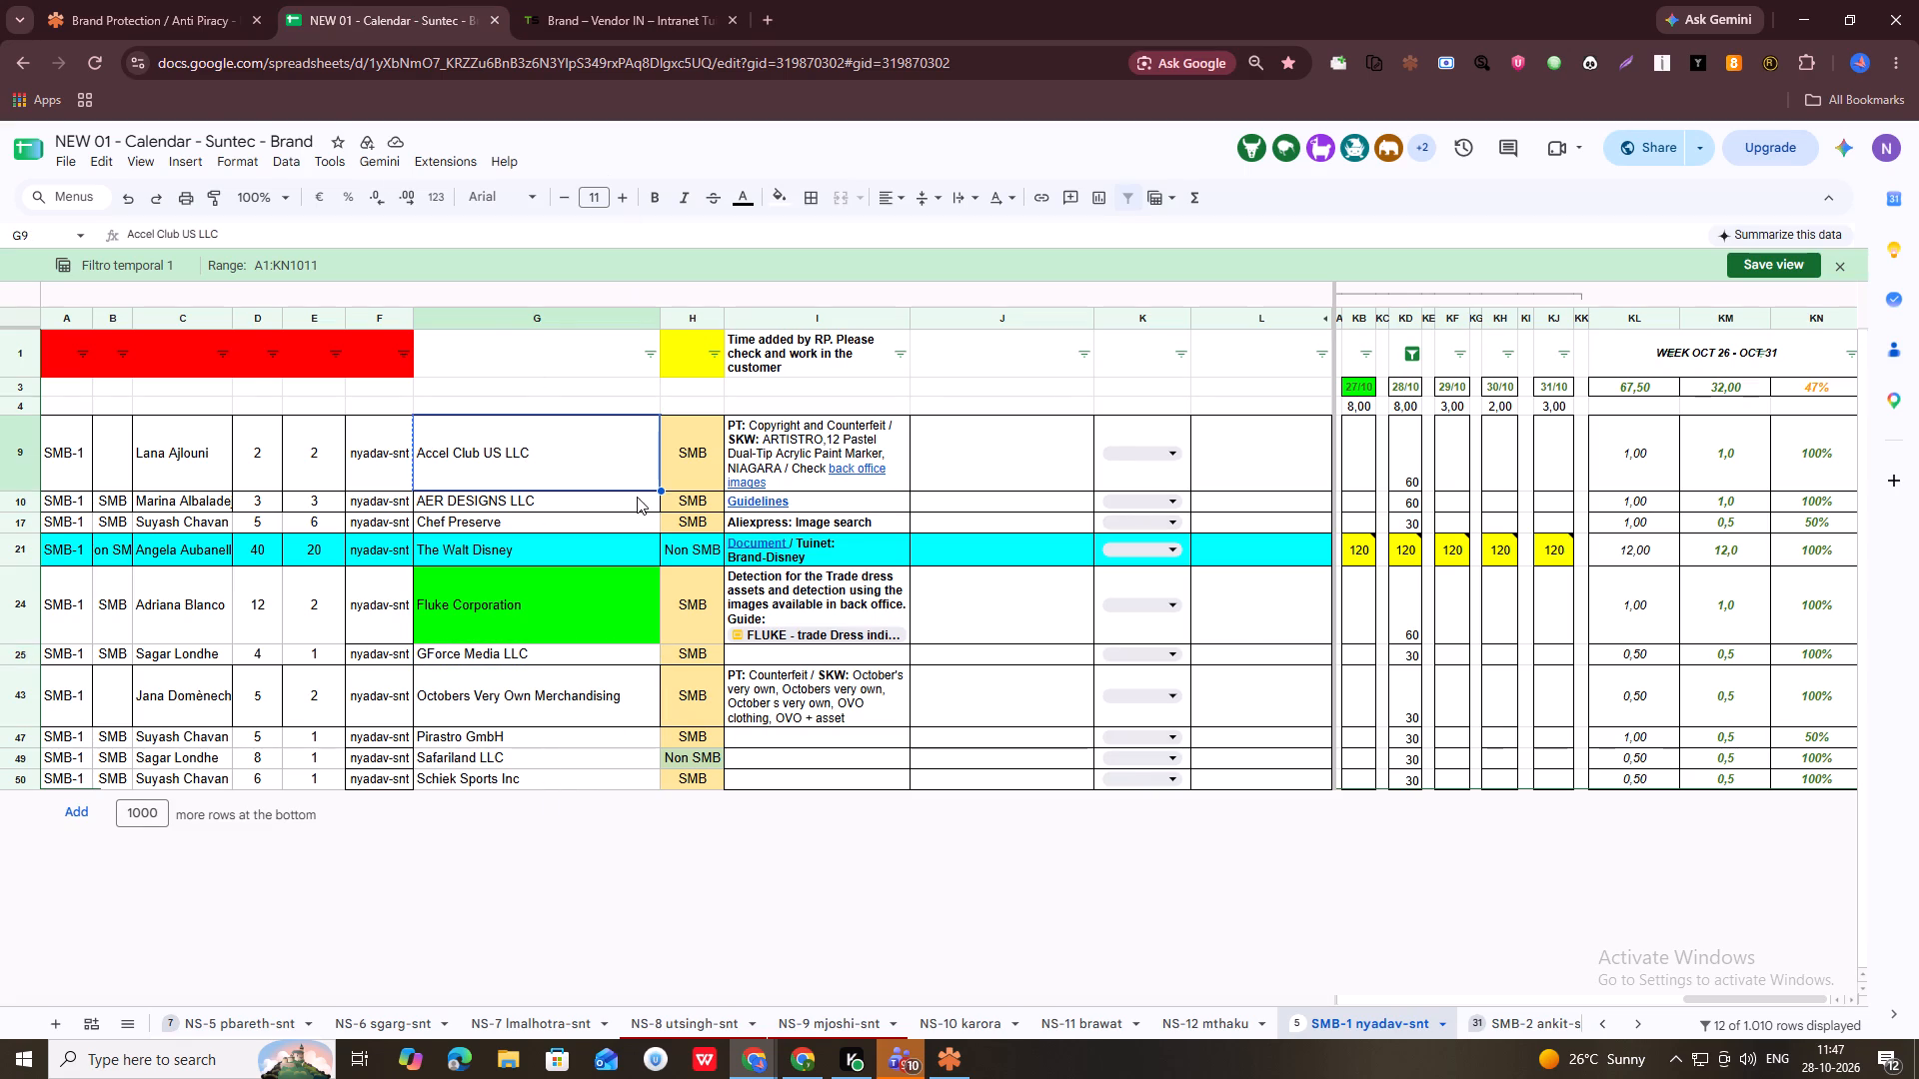
{"action": "left_click", "coordinate": [79, 763]}
{"action": "key", "text": "ctrl+shift+v"}
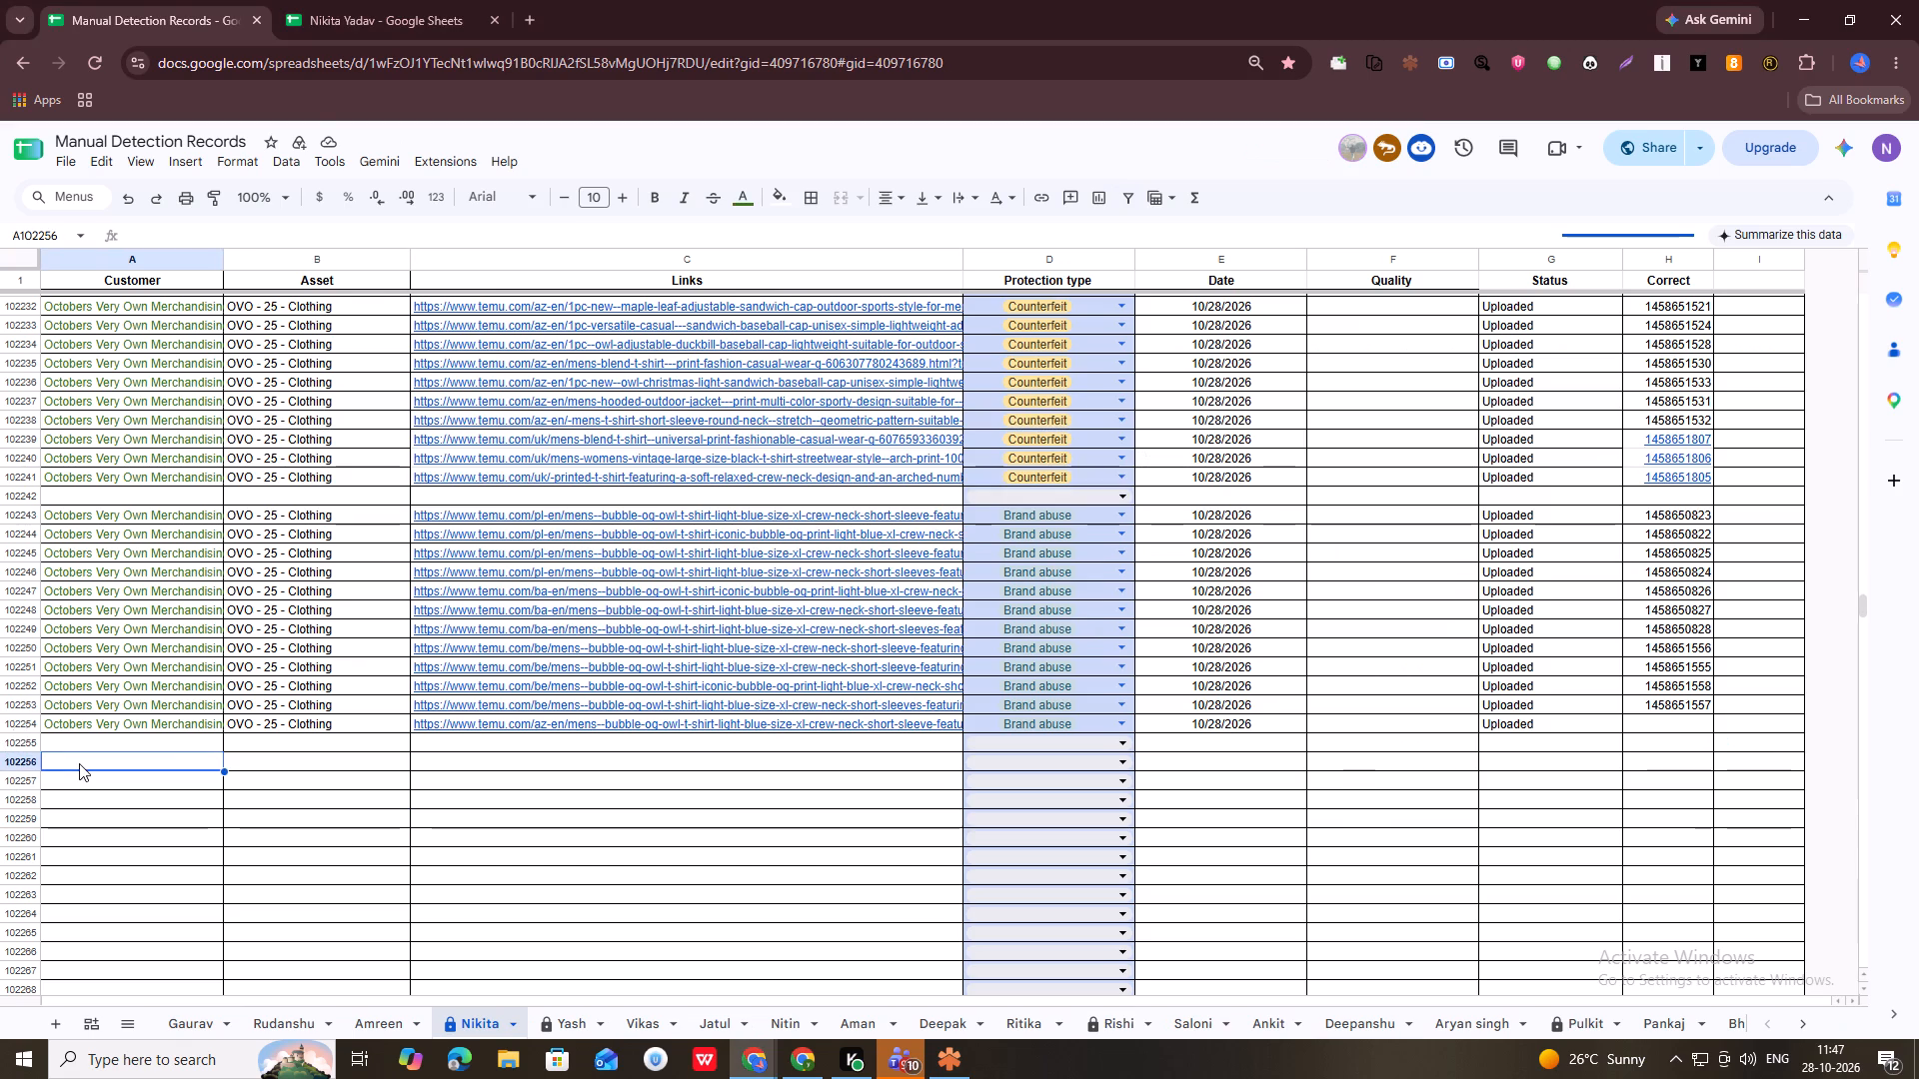
{"action": "left_click", "coordinate": [272, 764]}
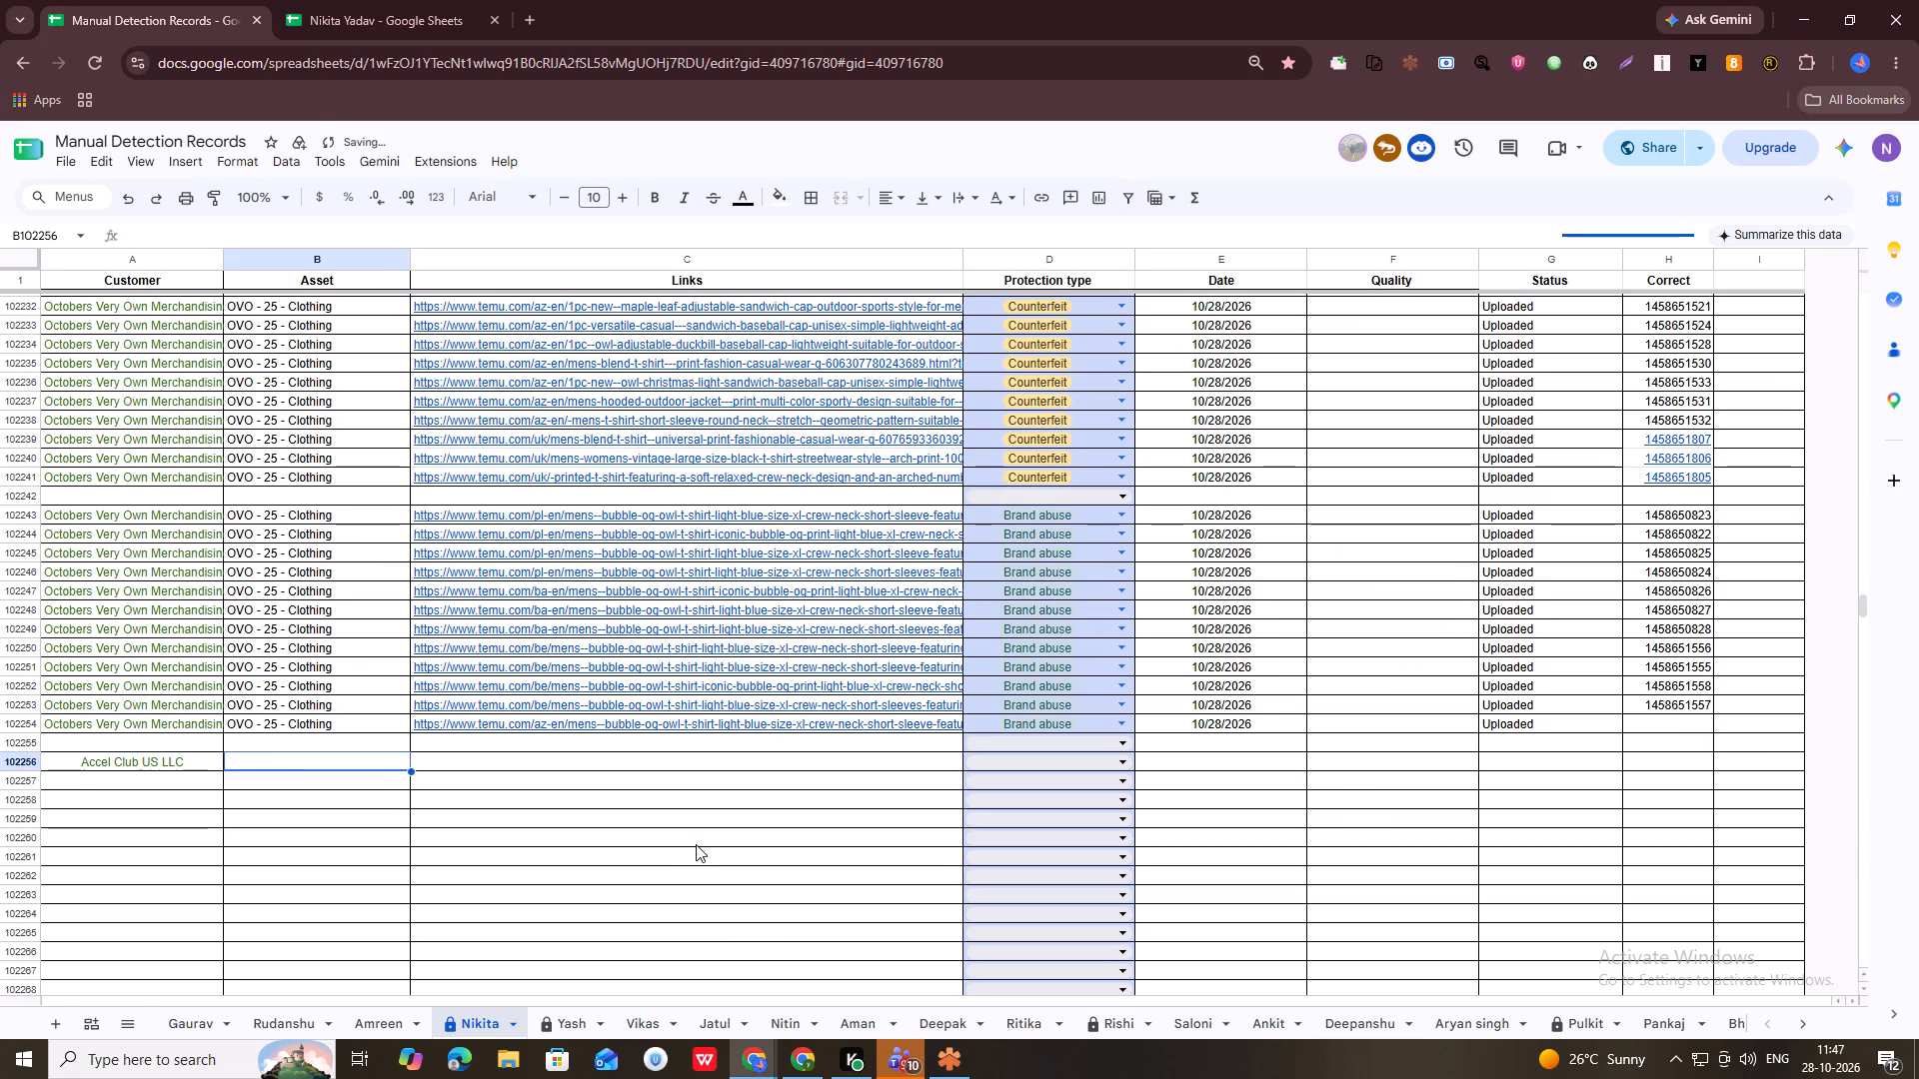
{"action": "key", "text": "alt+Tab"}
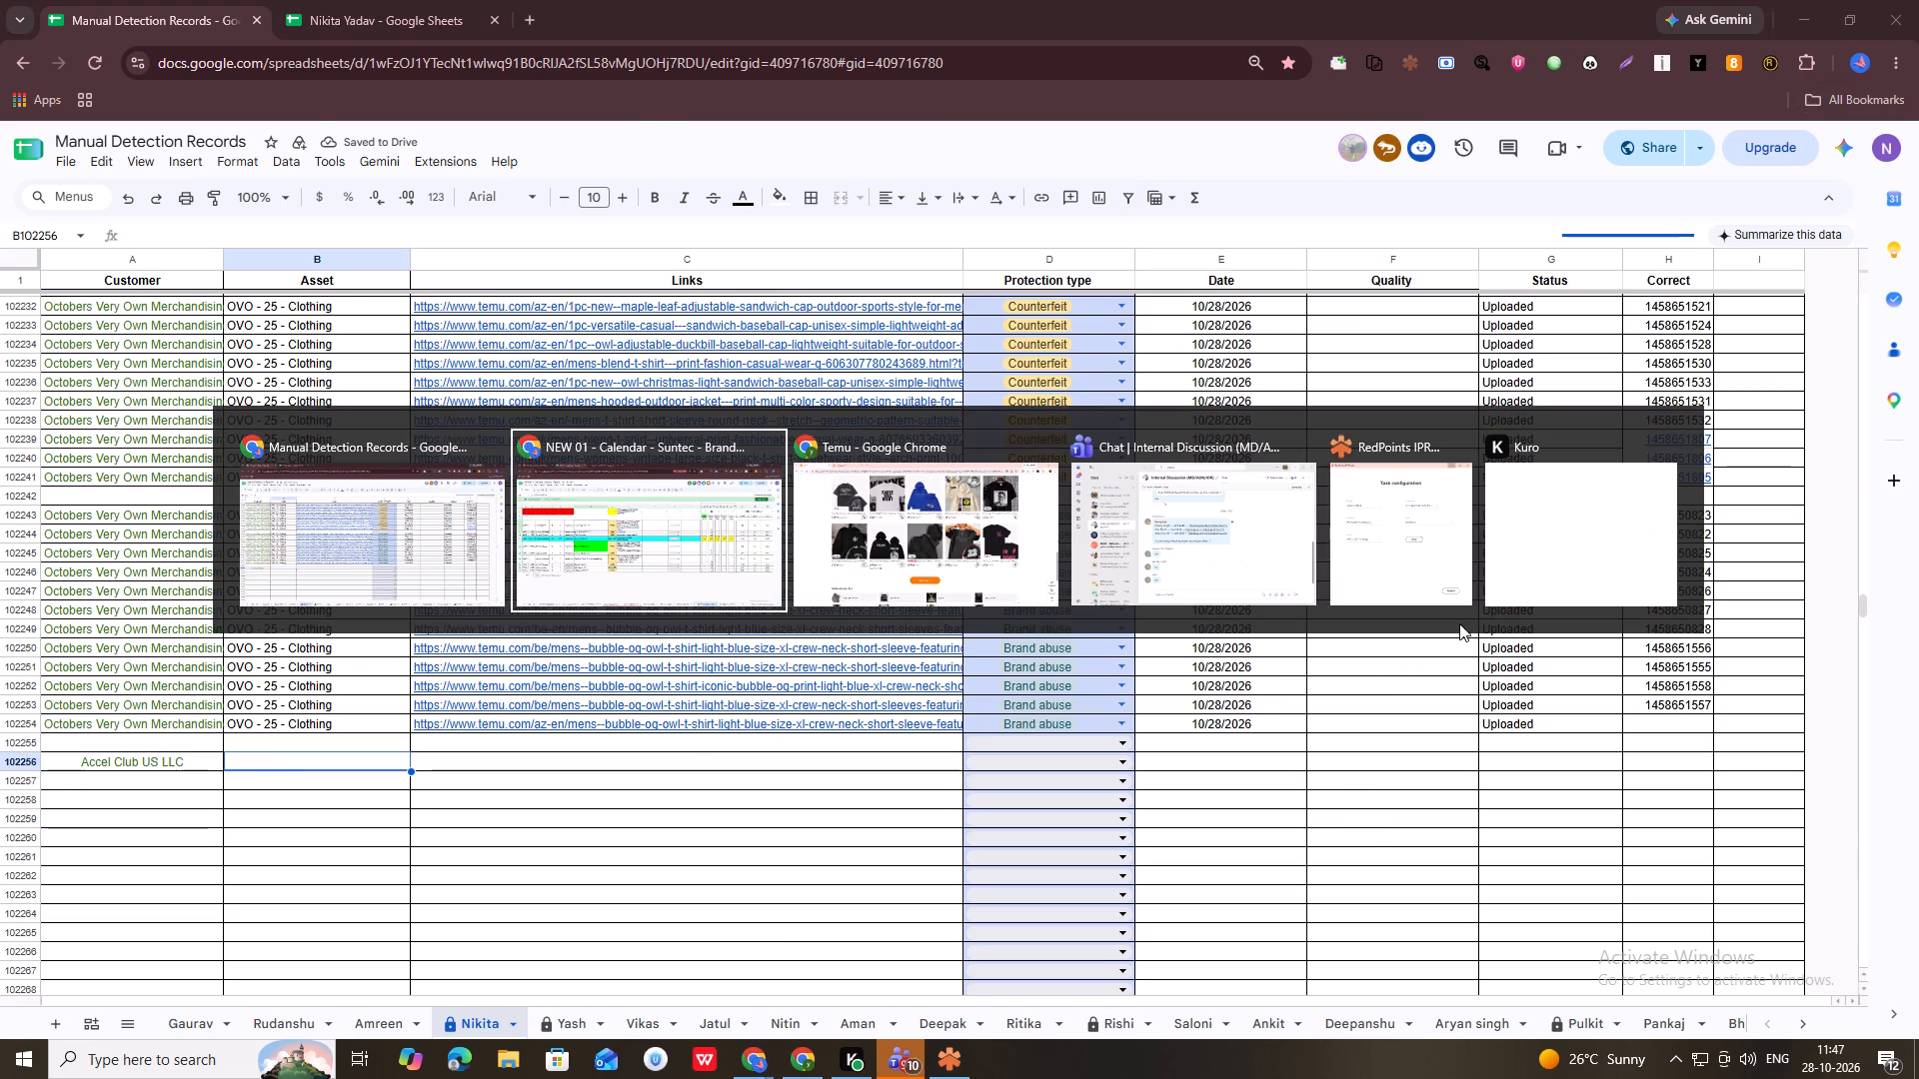